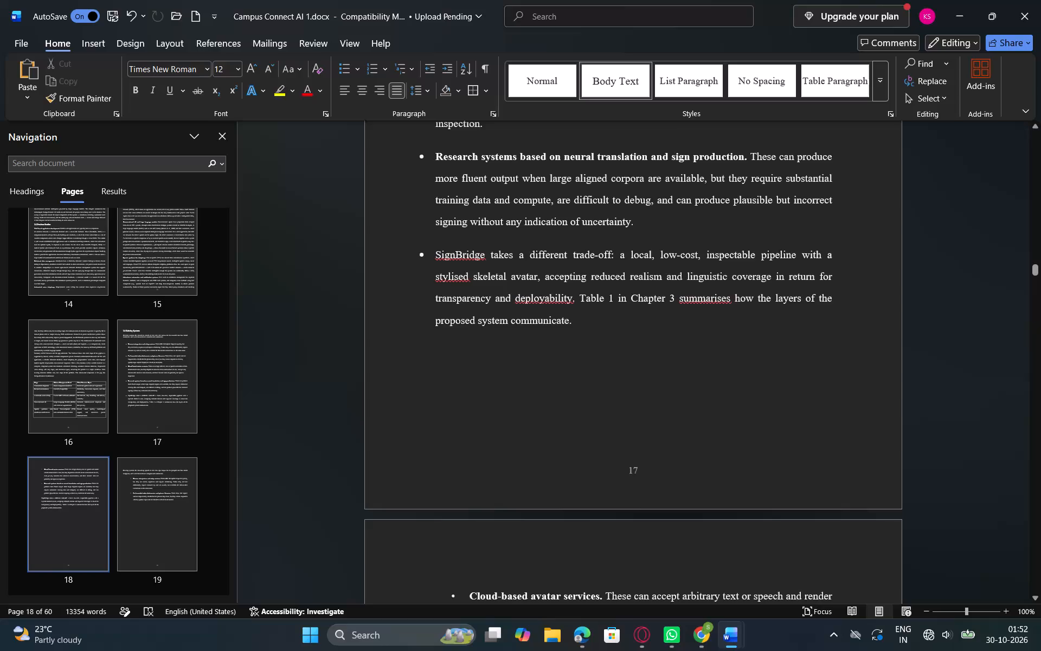
Examine the Existing Systems bullets on page 17 against the text on page 18.
scroll(529, 515, up, 1)
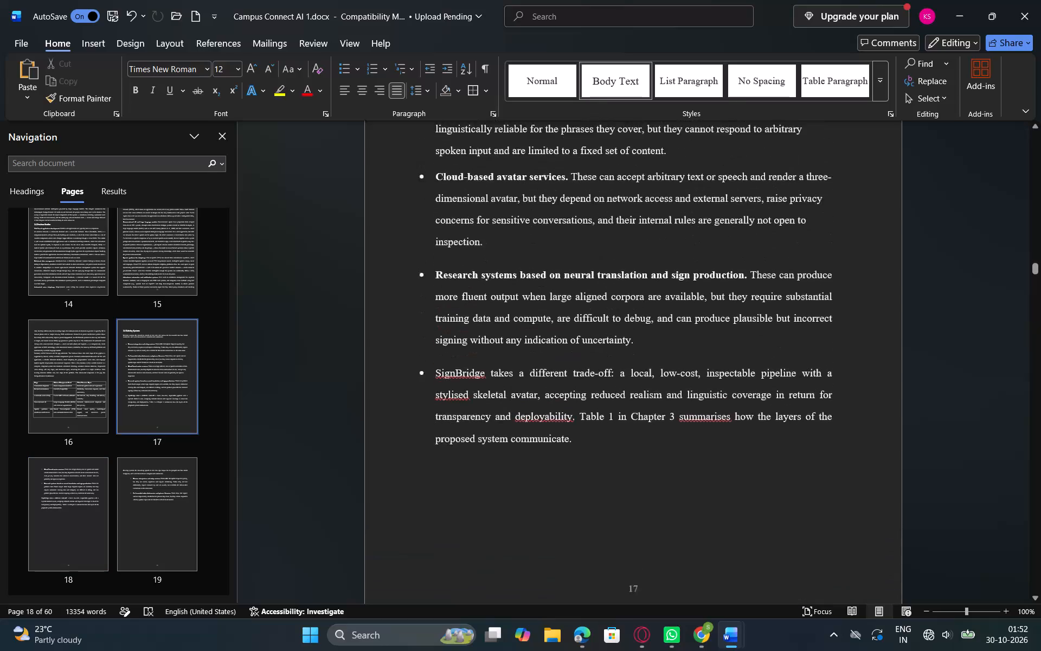
scroll(529, 515, up, 2)
scroll(529, 515, down, 4)
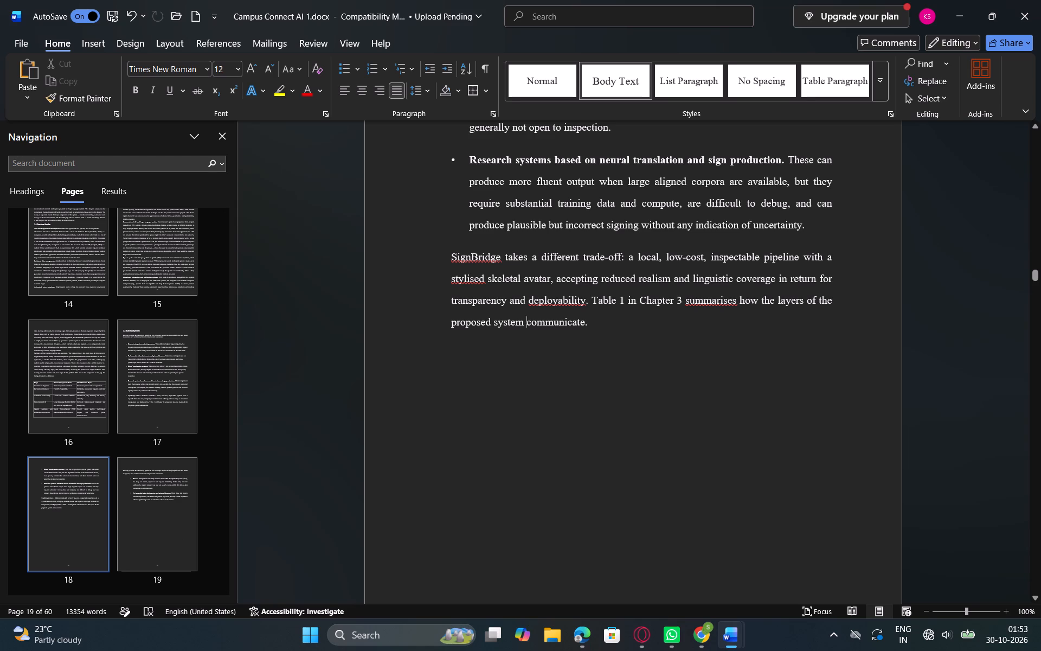
scroll(454, 450, up, 1)
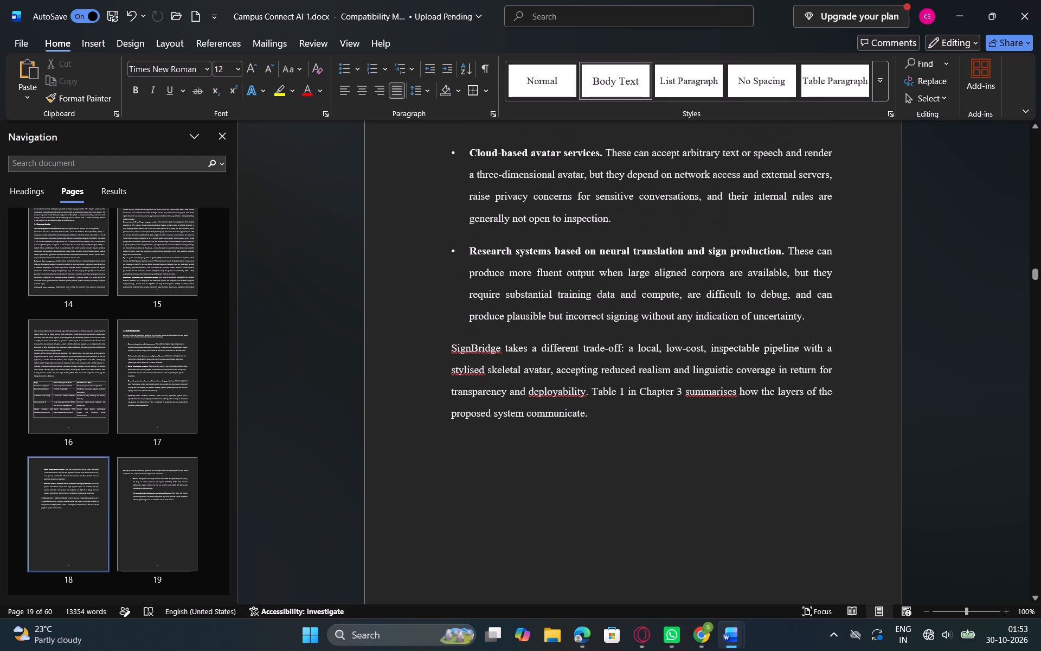
Use Go To to reach page 17, and place the cursor after the SignBridge paragraph on page 18.
key(ctrl+g)
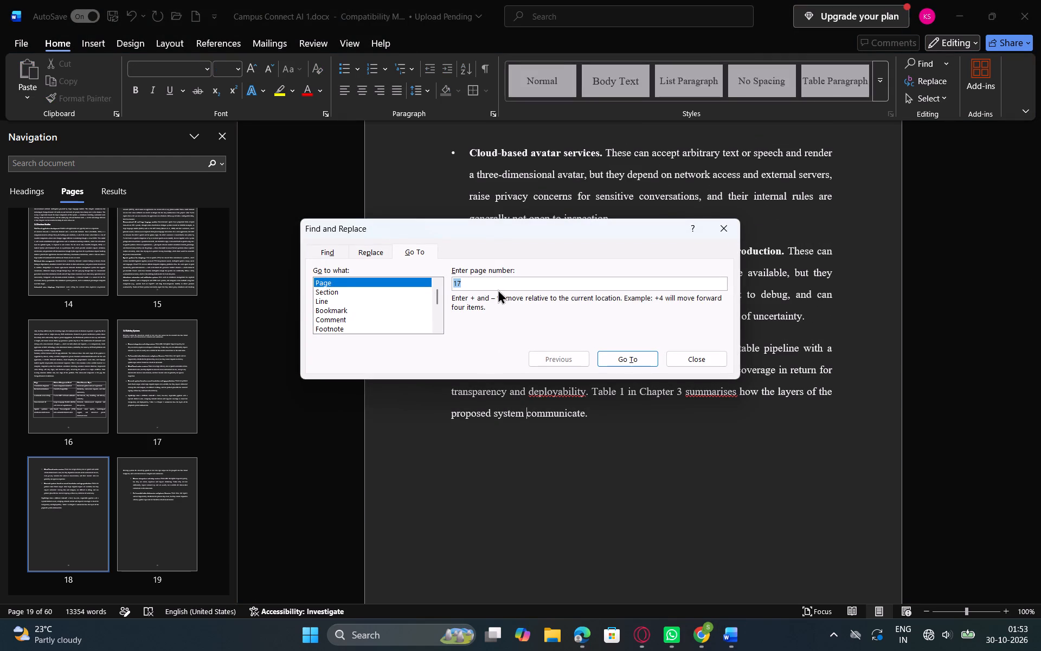
click(619, 353)
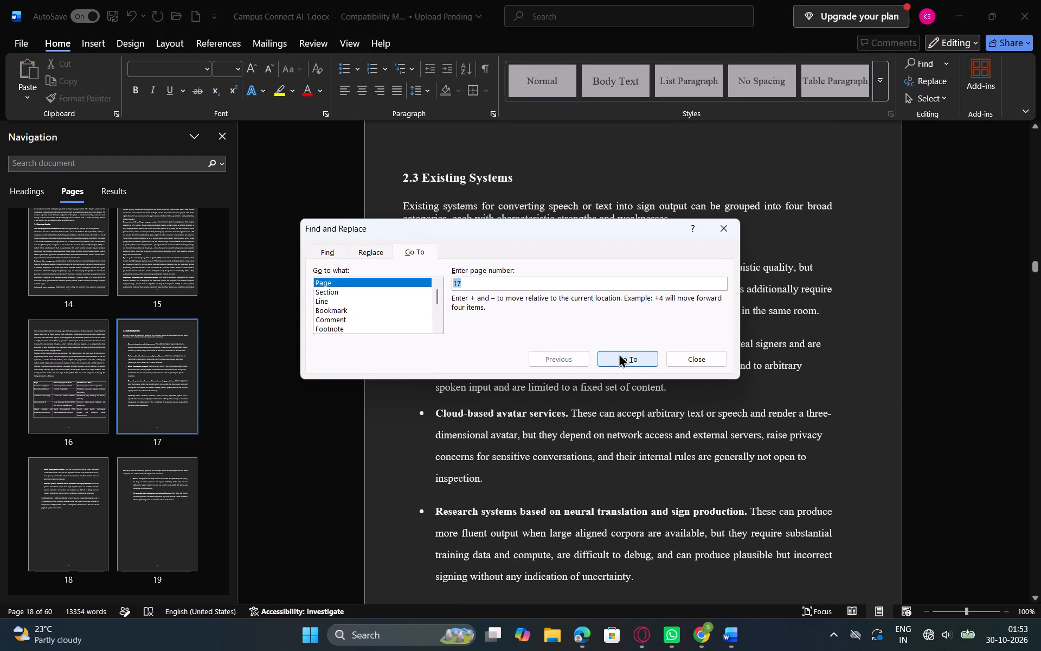
click(66, 507)
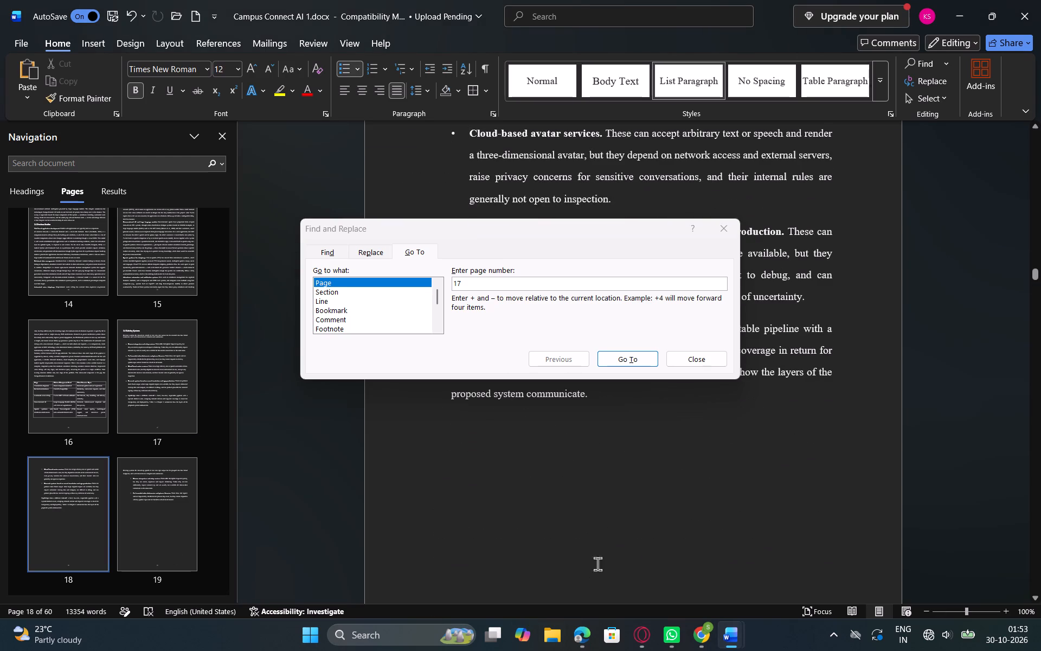
click(601, 532)
click(728, 234)
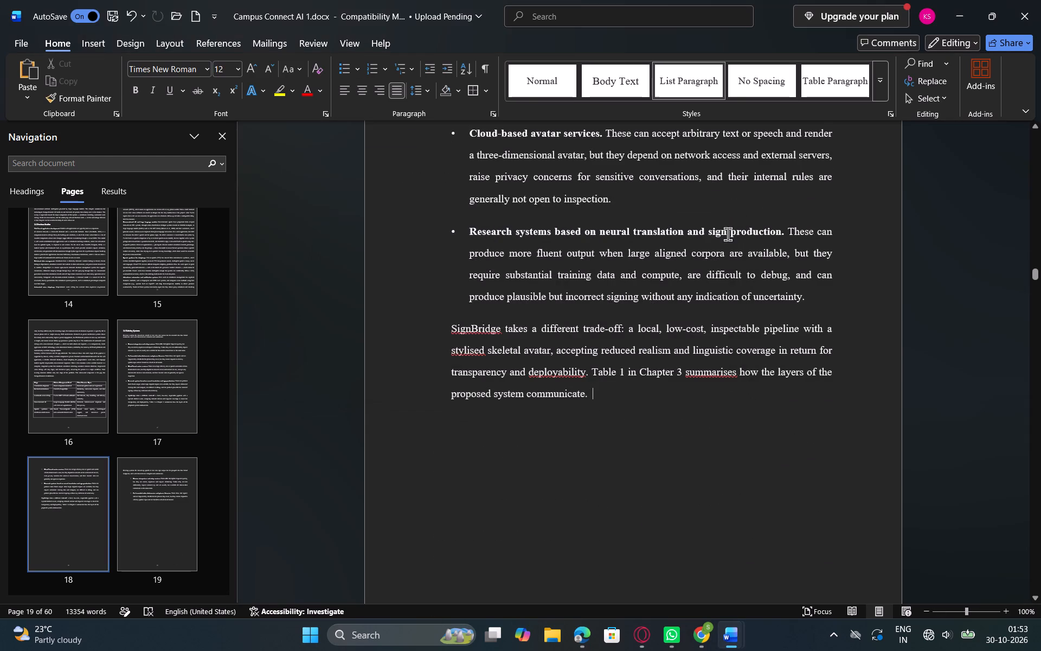
Compare section 2.3 Existing Systems on page 17 with the text on pages 18 to 20 for repeated content.
scroll(728, 234, up, 2)
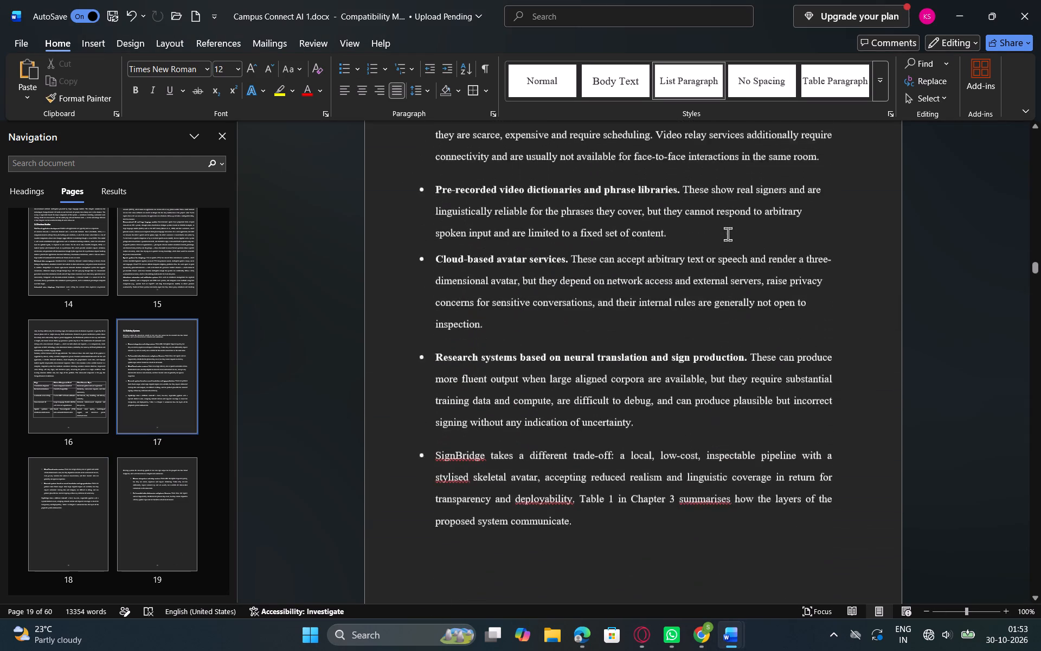
scroll(728, 234, up, 3)
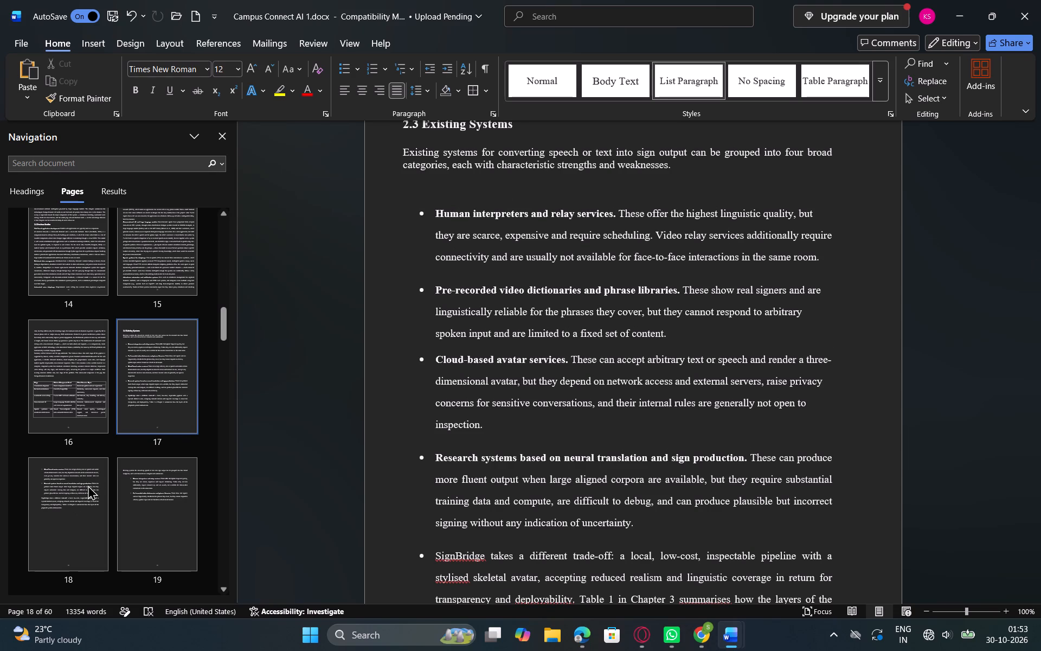
scroll(455, 361, down, 2)
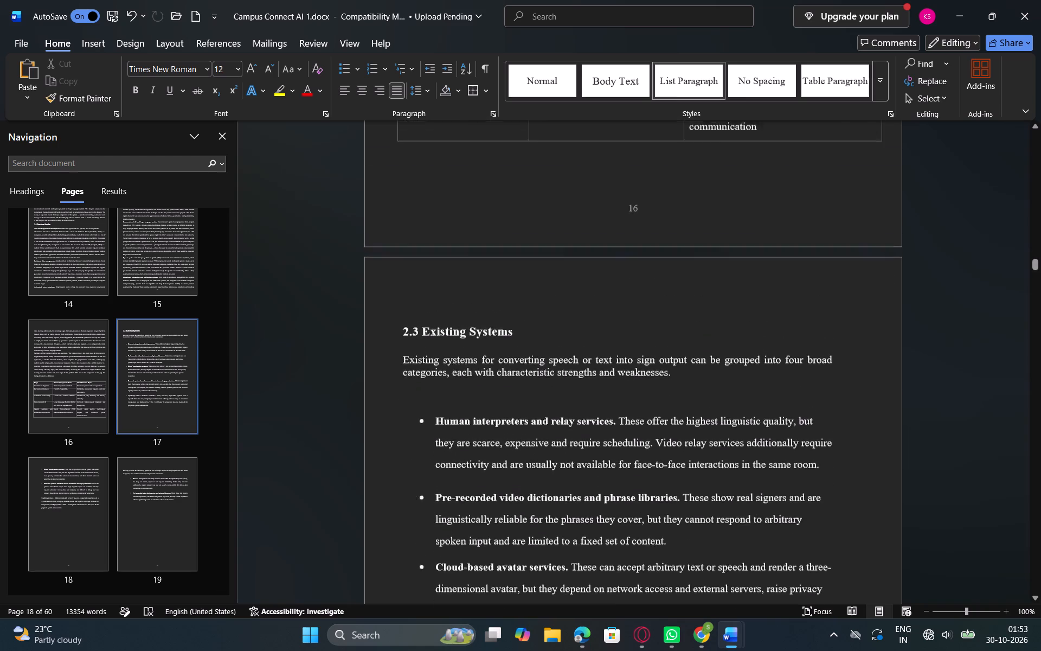
scroll(455, 361, down, 1)
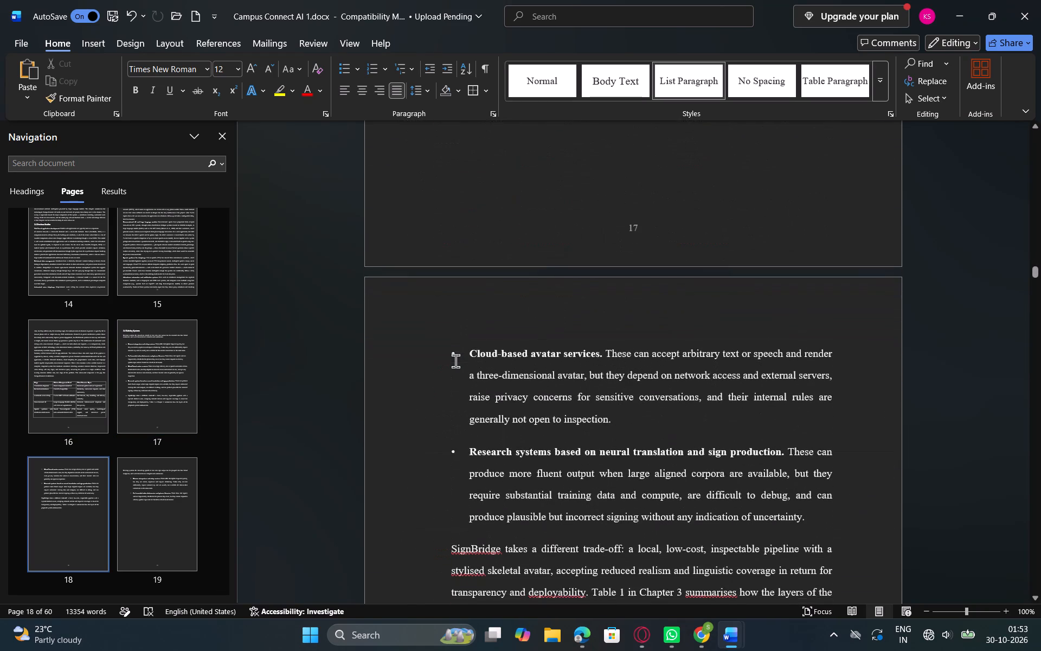
scroll(455, 361, down, 1)
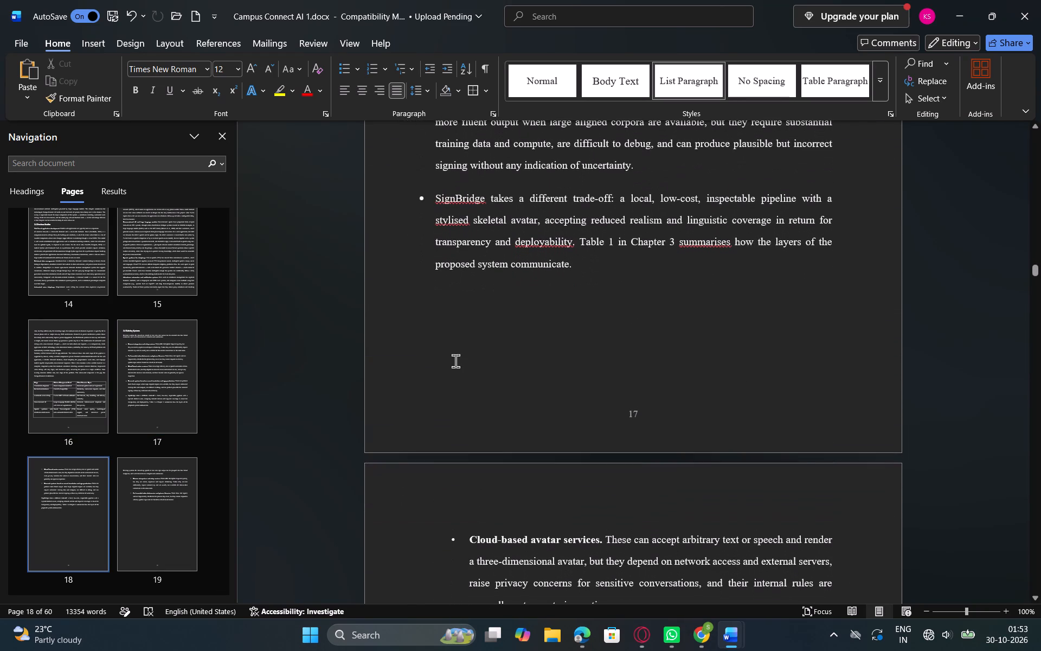
scroll(455, 361, down, 1)
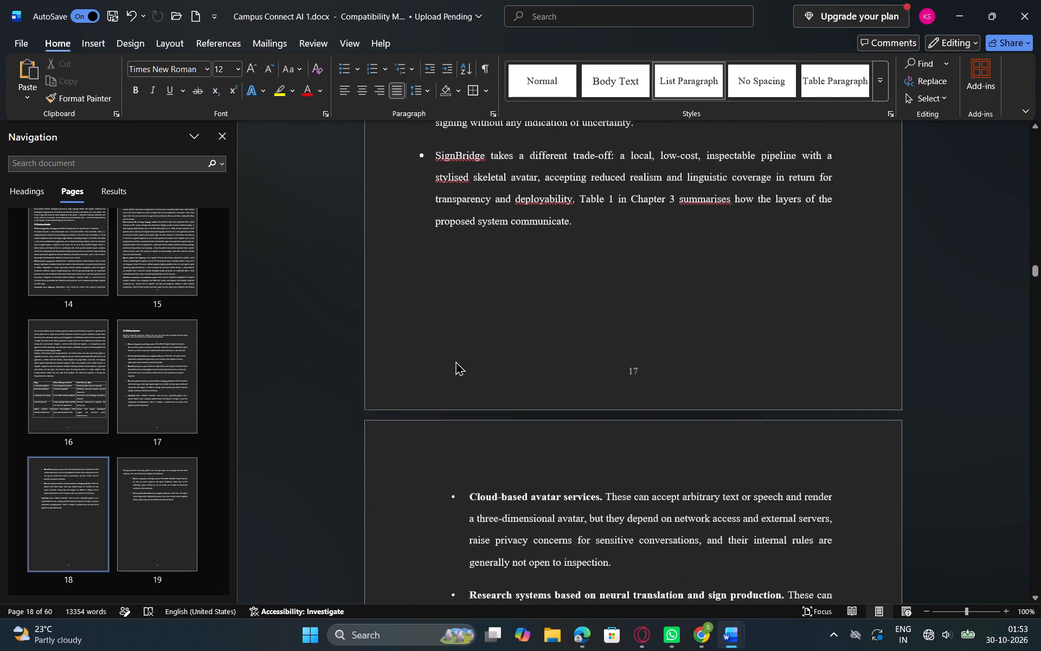
scroll(455, 361, down, 1)
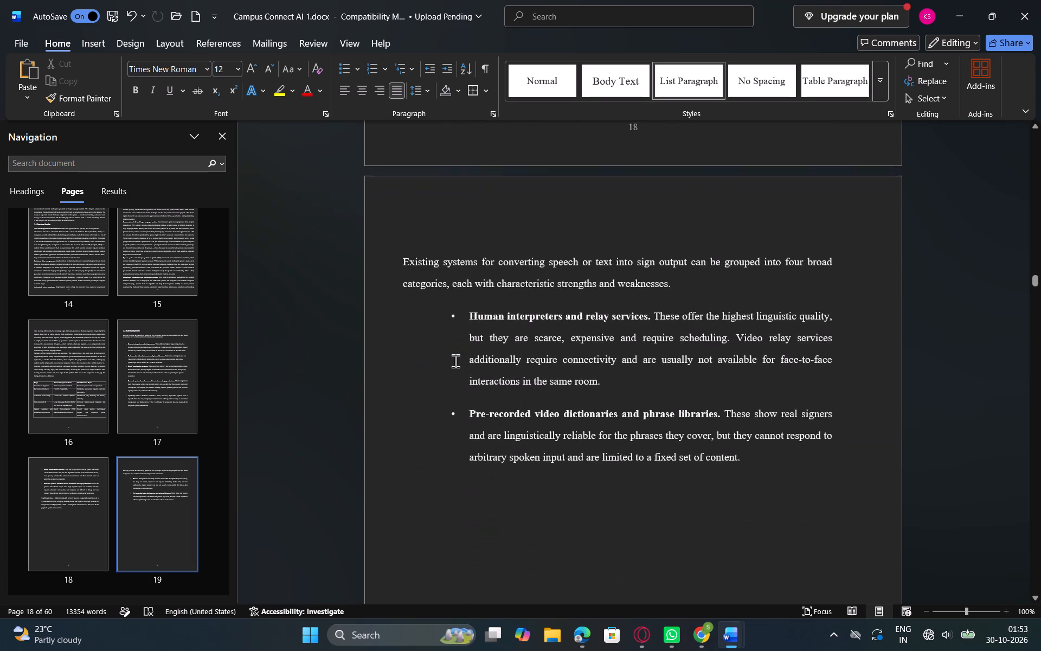
scroll(455, 361, down, 2)
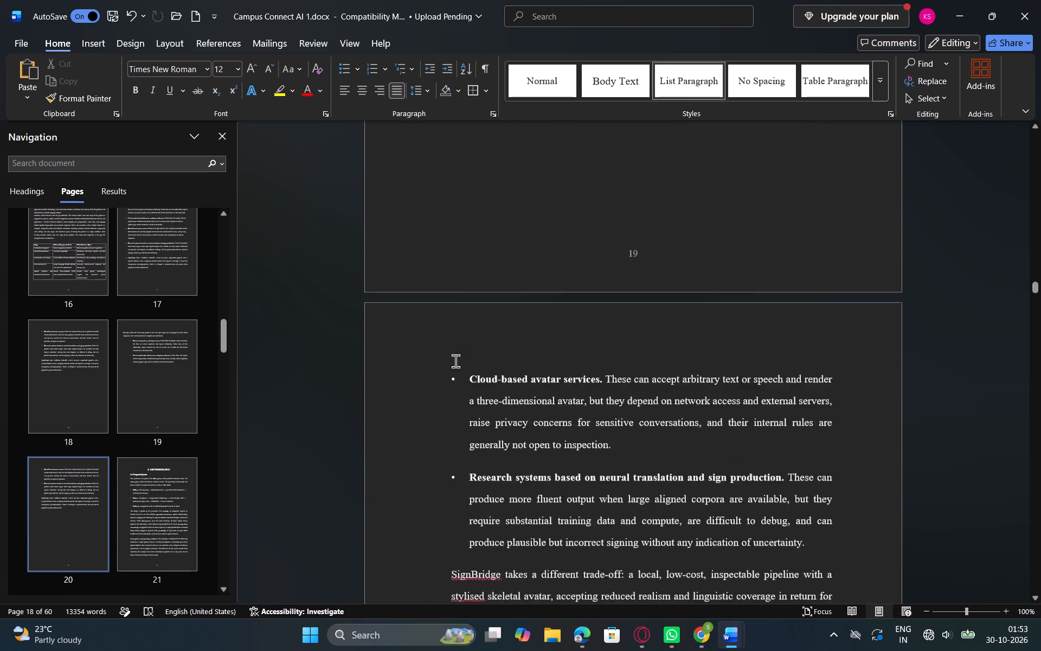
scroll(455, 361, down, 1)
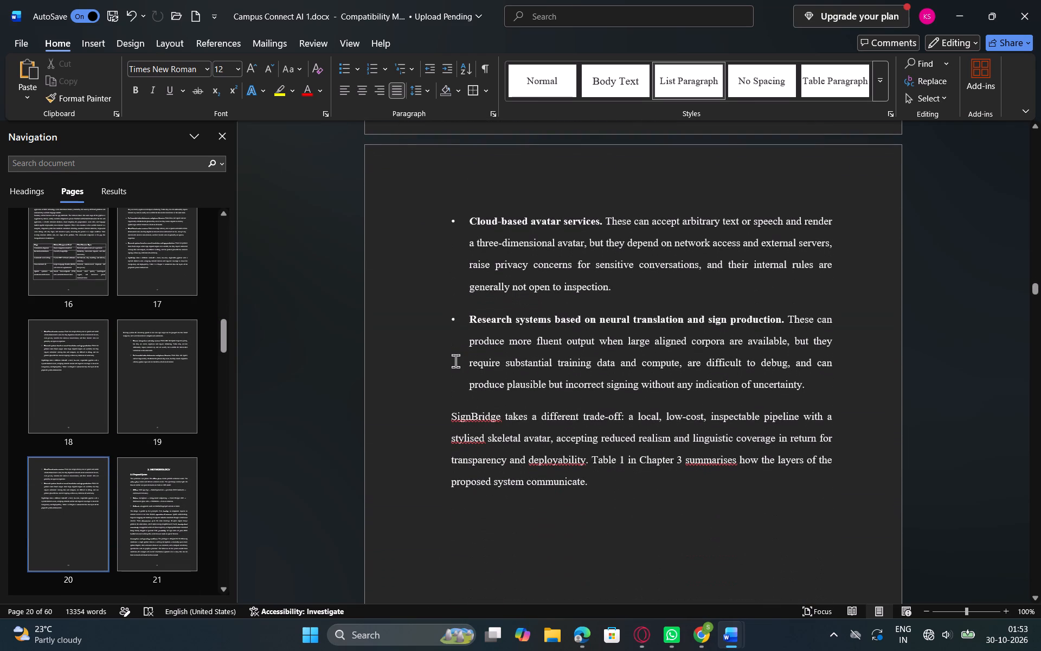
Delete all the text on page 18, from the Cloud-based avatar services bullet through the SignBridge paragraph.
click(71, 378)
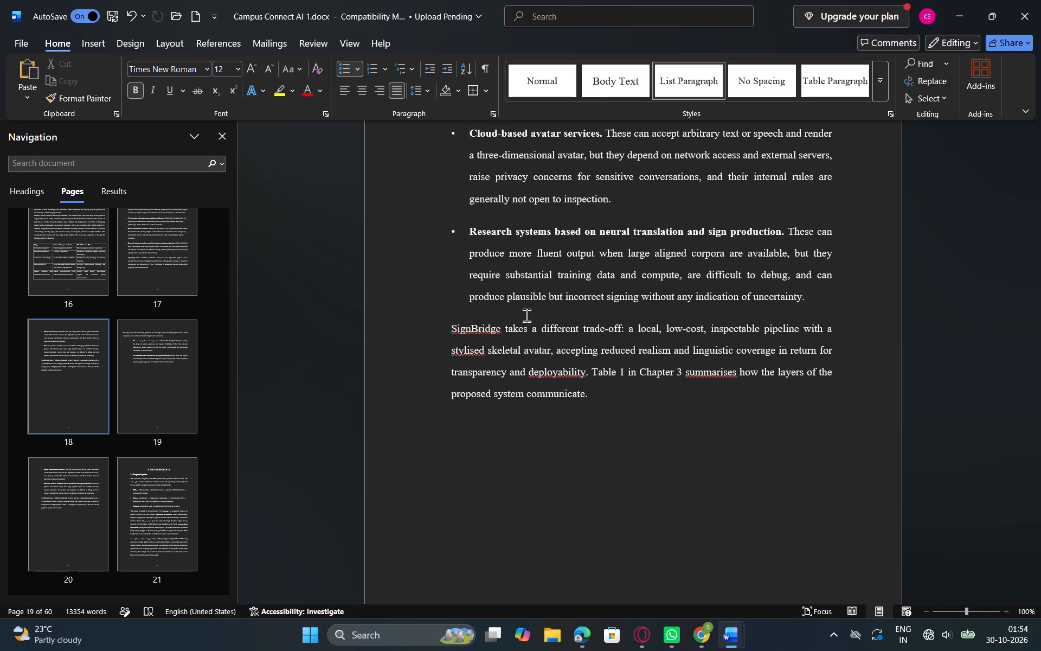
scroll(526, 315, up, 1)
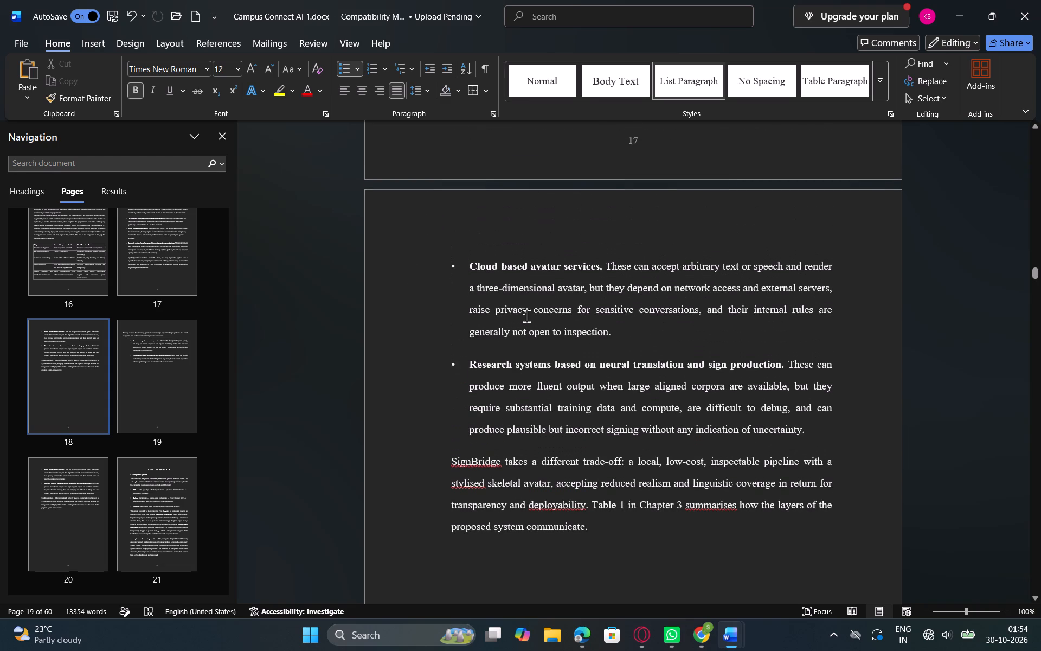
drag(444, 258, 515, 357)
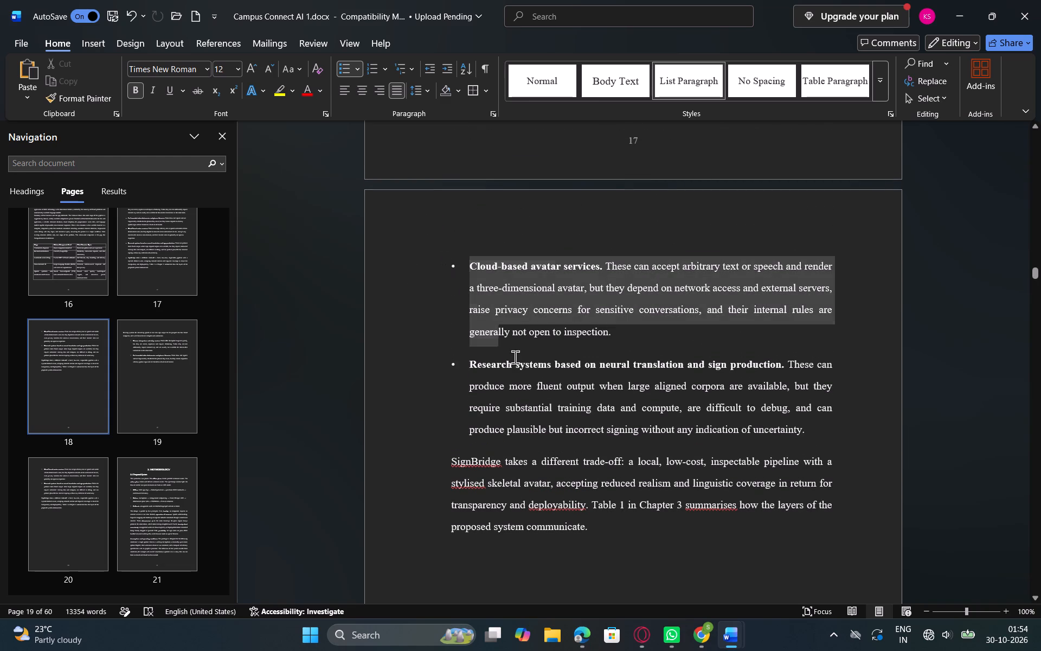
drag(515, 357, 608, 532)
key(BackSpace)
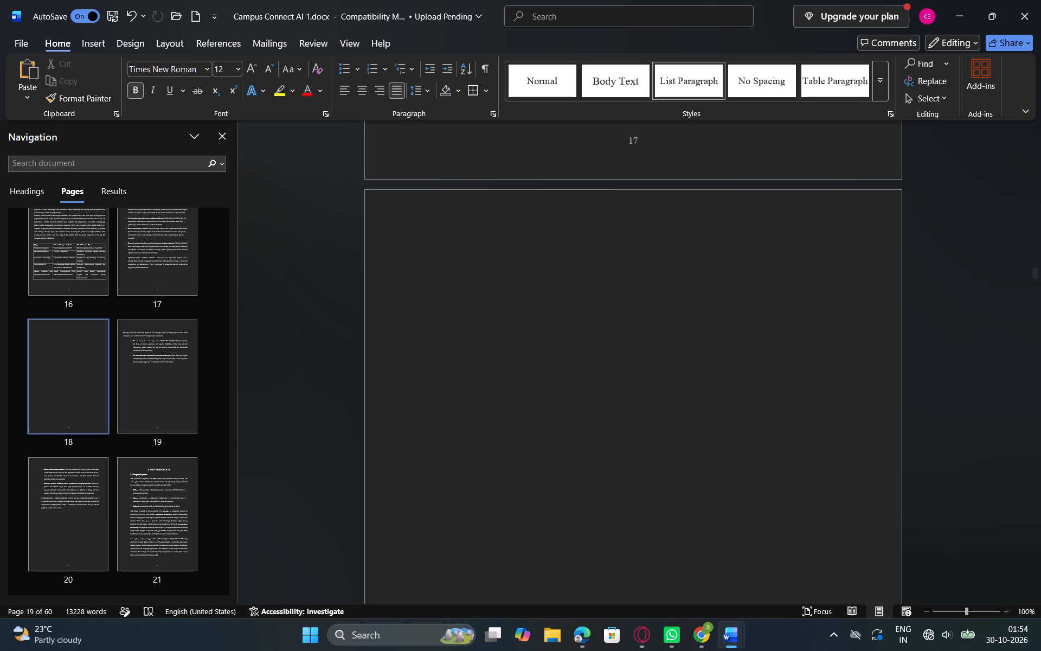
Delete the Existing Systems introduction and the Human interpreters and Pre-recorded video bullets on page 19.
click(179, 384)
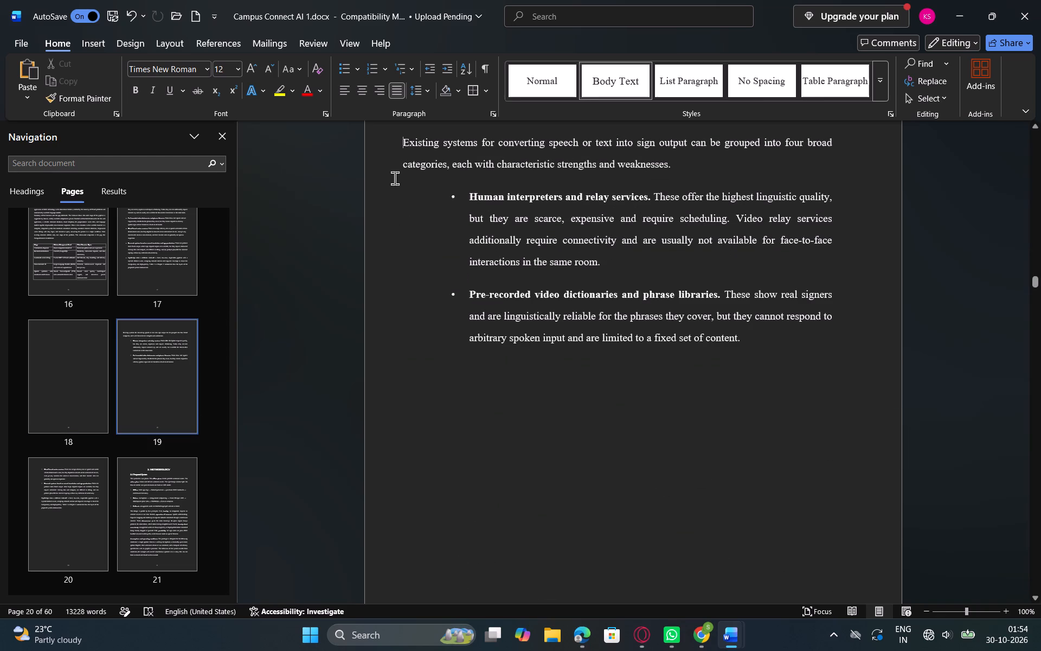
drag(397, 140, 735, 350)
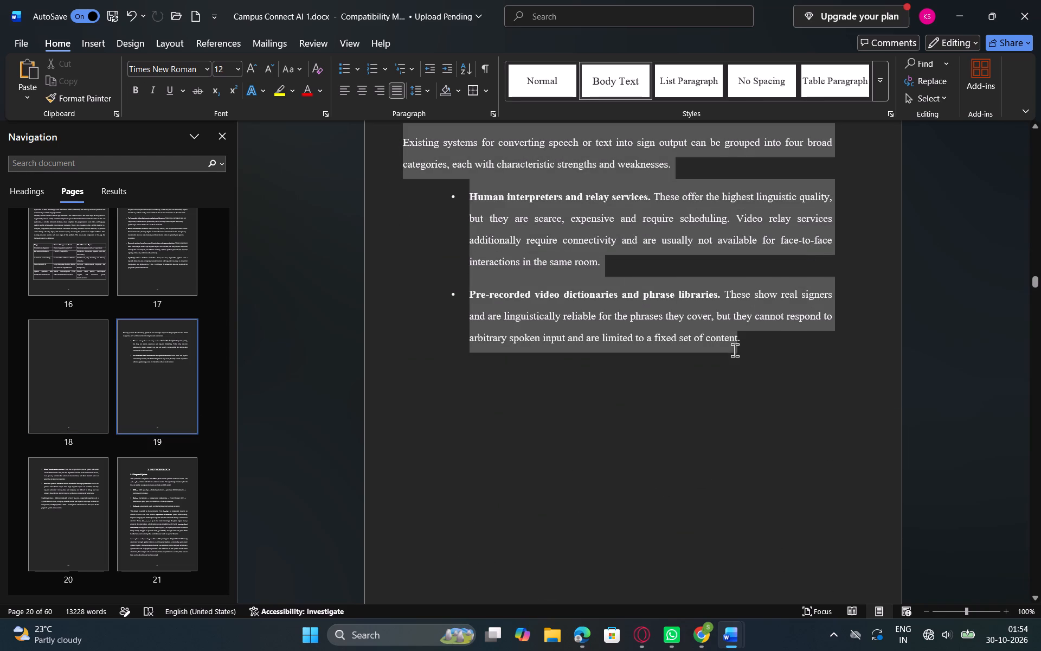
drag(735, 350, 744, 350)
key(BackSpace)
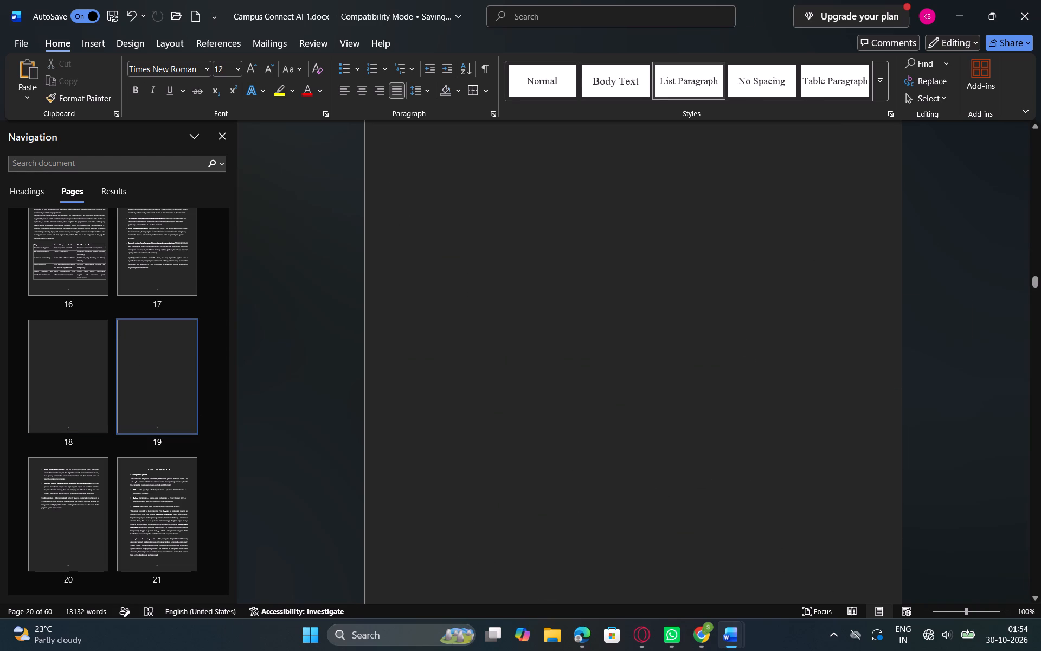
Delete the Cloud-based avatar and Research systems bullets and the SignBridge paragraph on page 20.
click(63, 502)
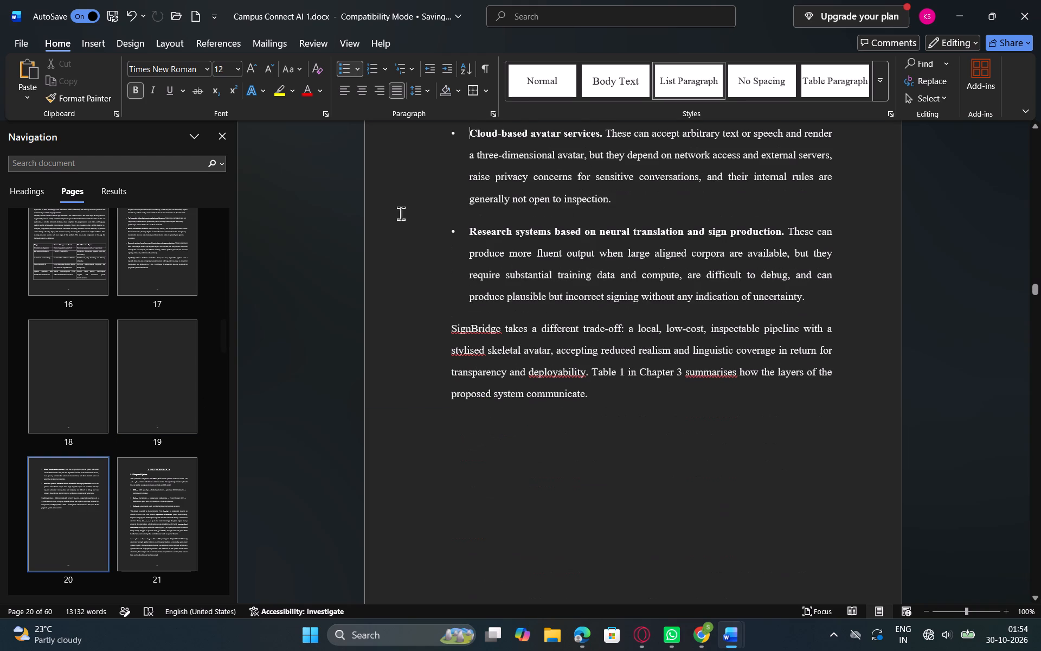
drag(446, 137, 603, 402)
key(BackSpace)
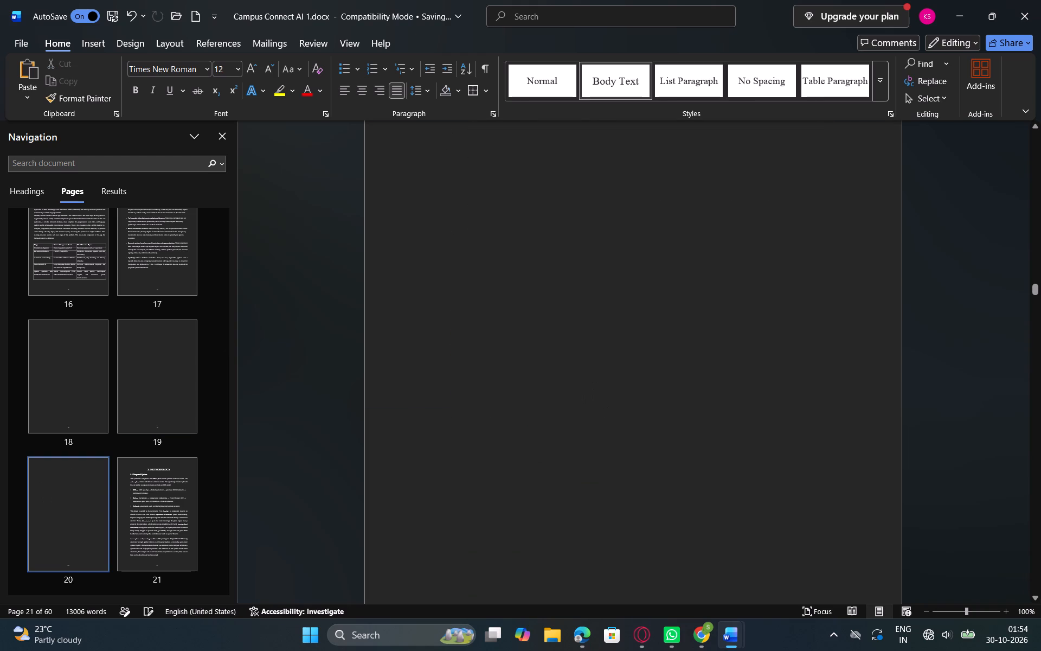
Review chapter 3 Methodology from 3.1 Proposed System through the Module 7 and Worked example paragraphs.
scroll(603, 402, down, 1)
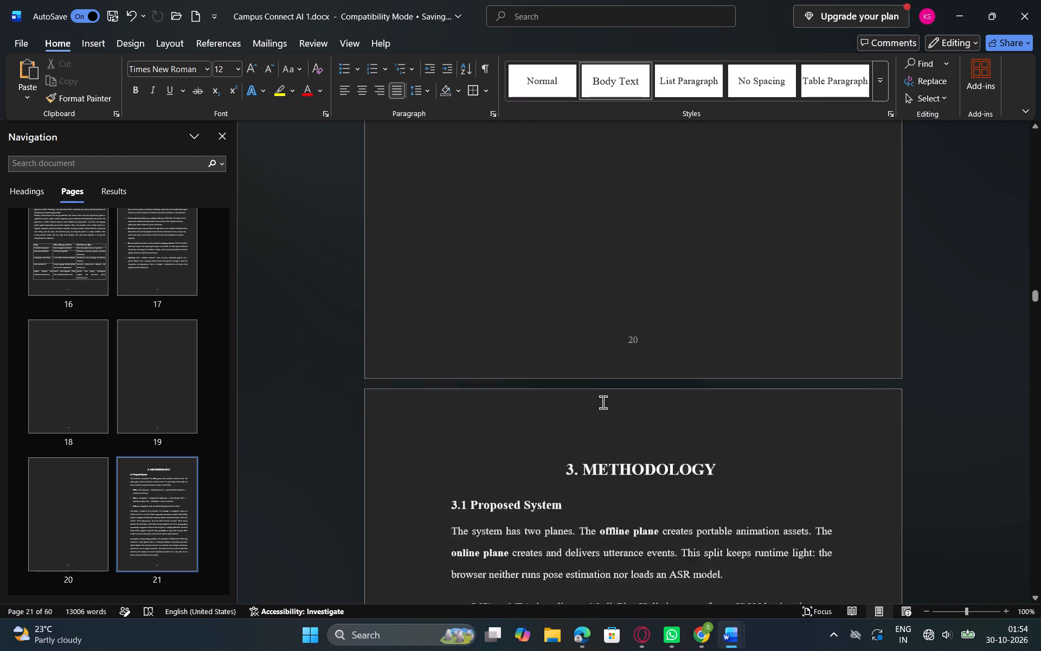
scroll(603, 402, down, 1)
scroll(603, 402, right, 2)
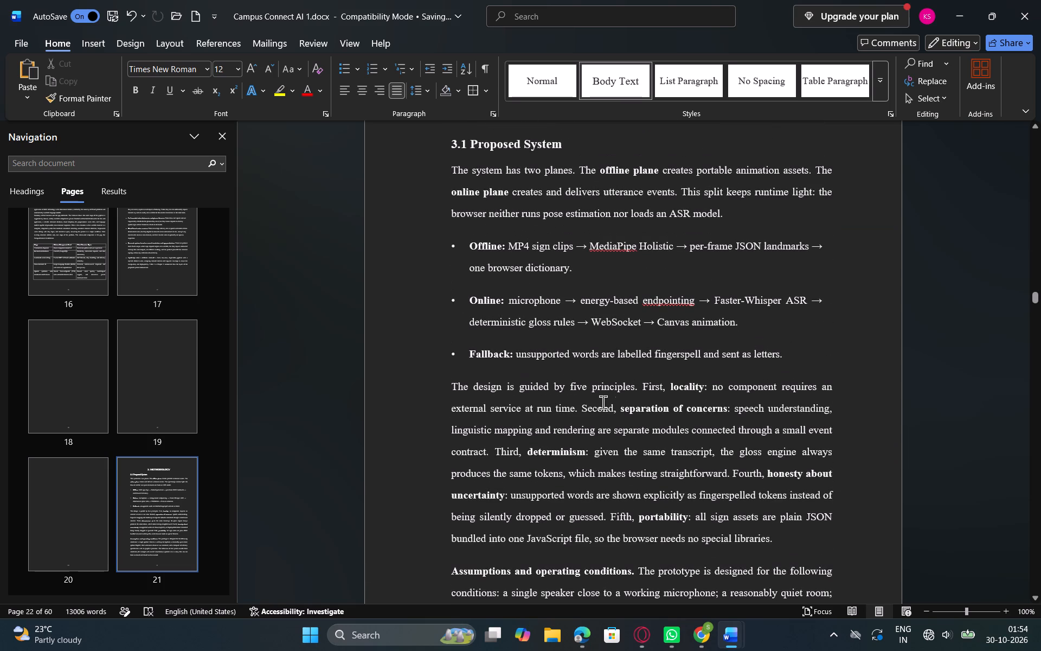
scroll(603, 402, right, 2)
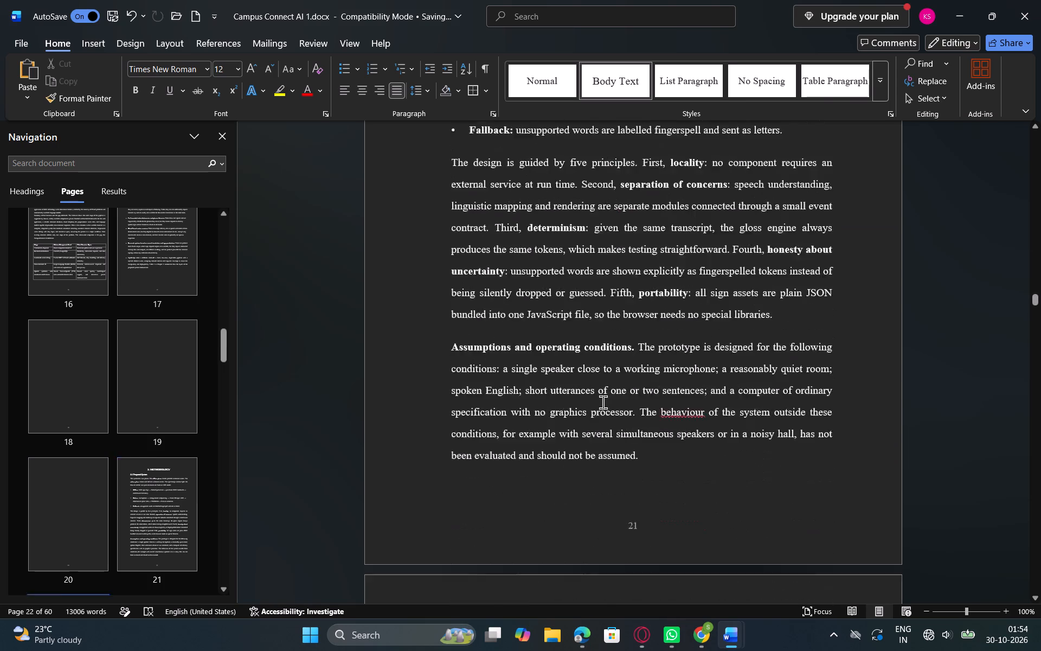
scroll(603, 402, right, 2)
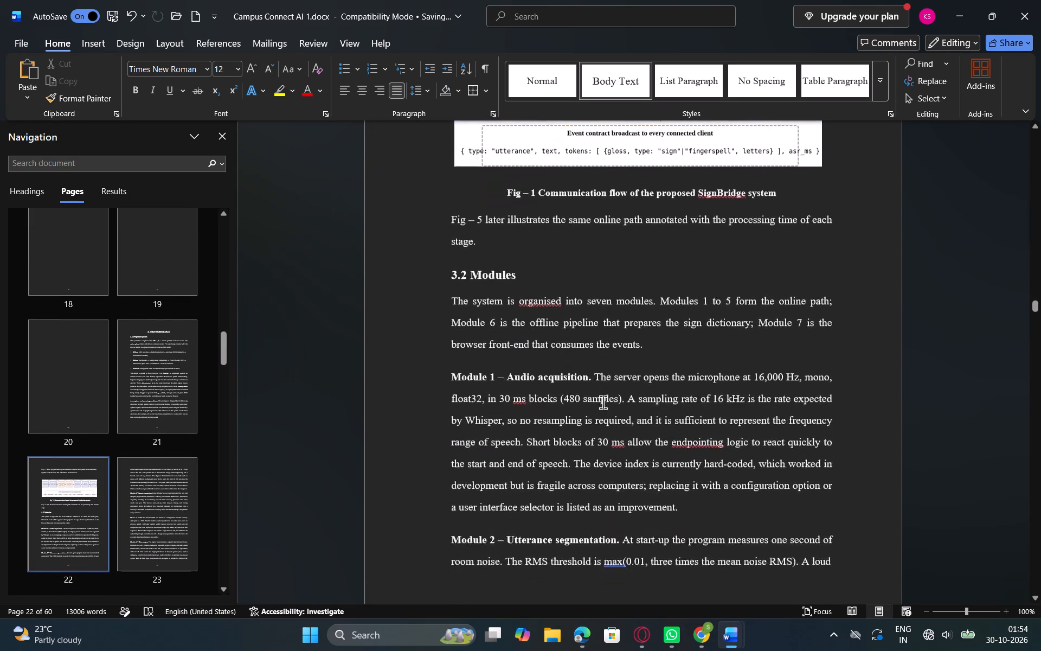
scroll(603, 402, right, 1)
scroll(603, 402, down, 1)
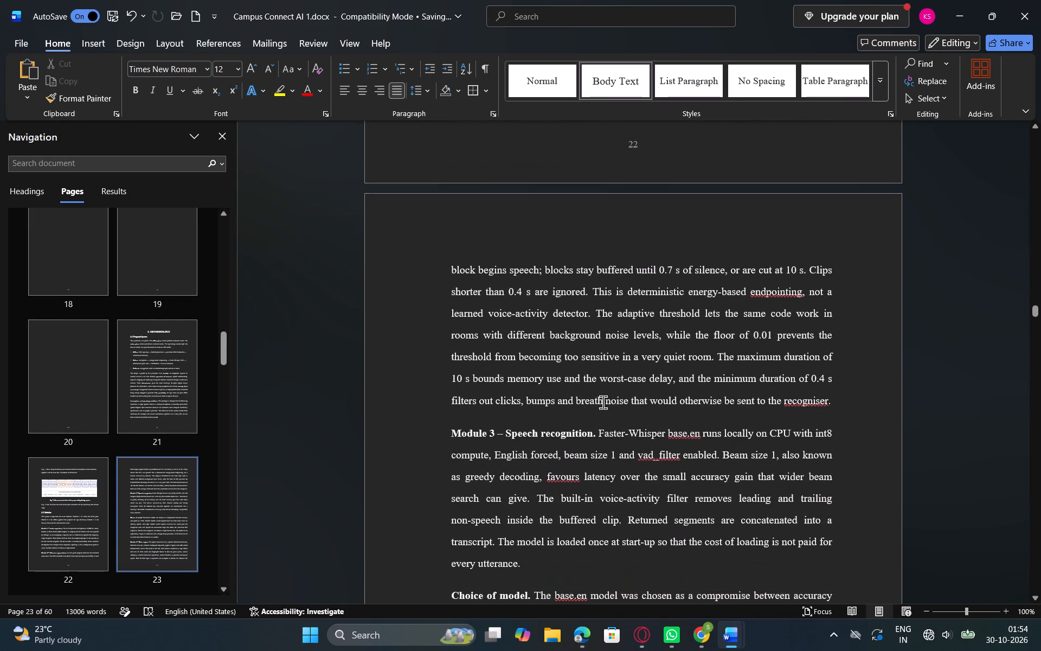
scroll(603, 402, down, 1)
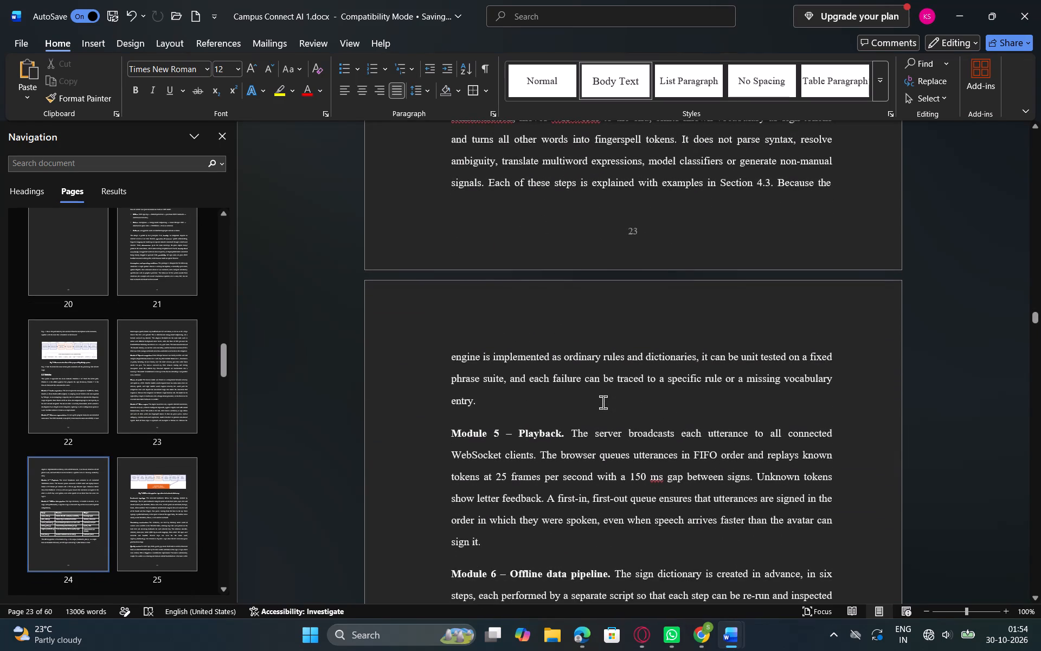
scroll(603, 402, down, 1)
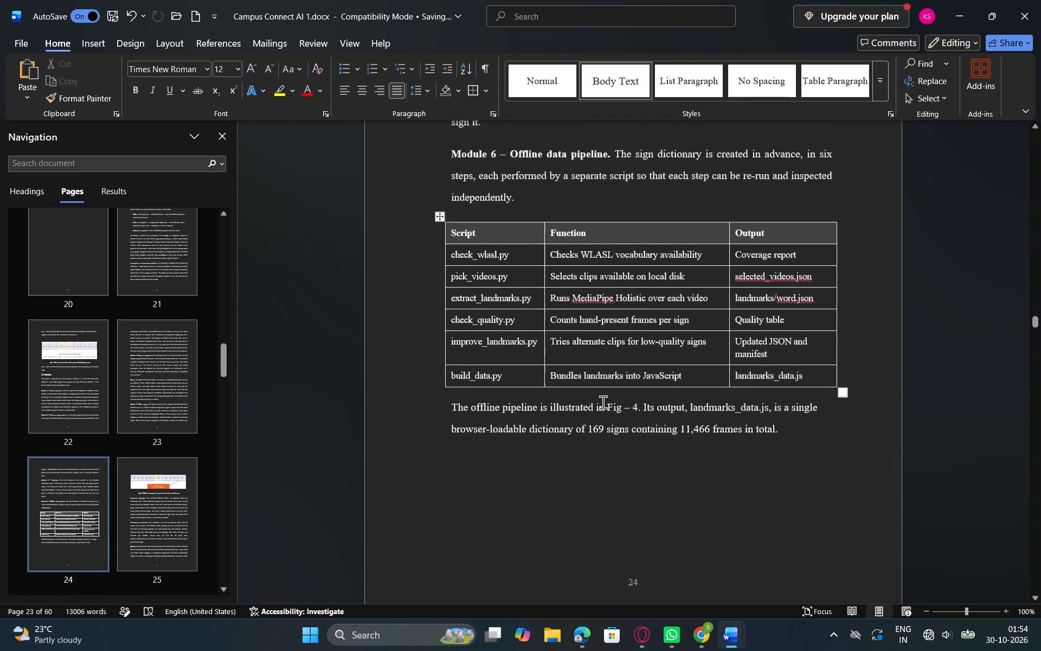
scroll(603, 402, down, 2)
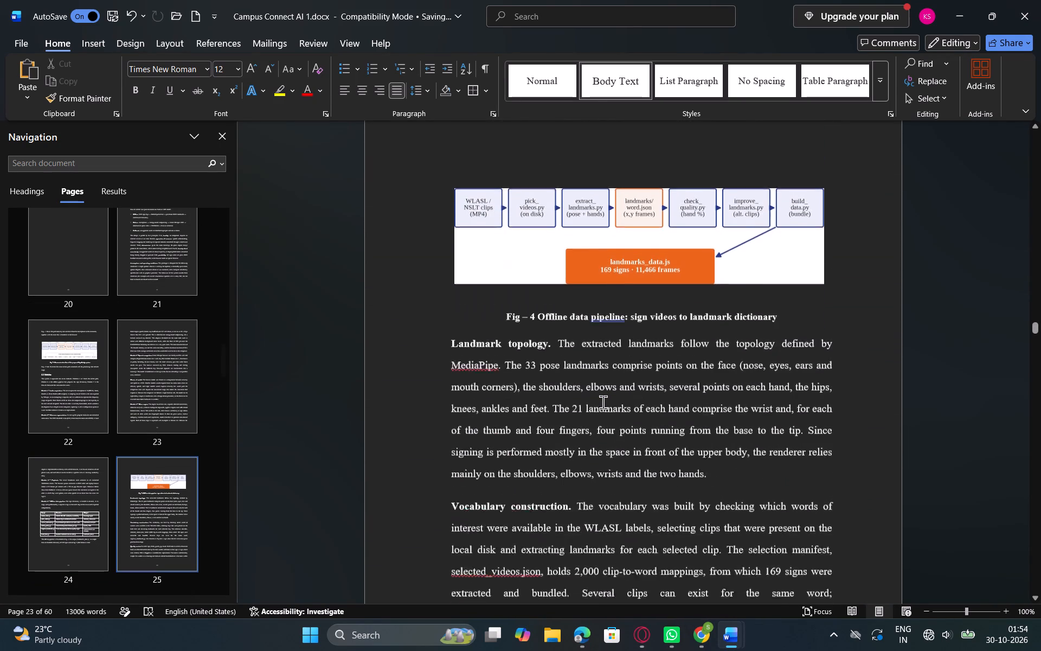
scroll(603, 402, down, 1)
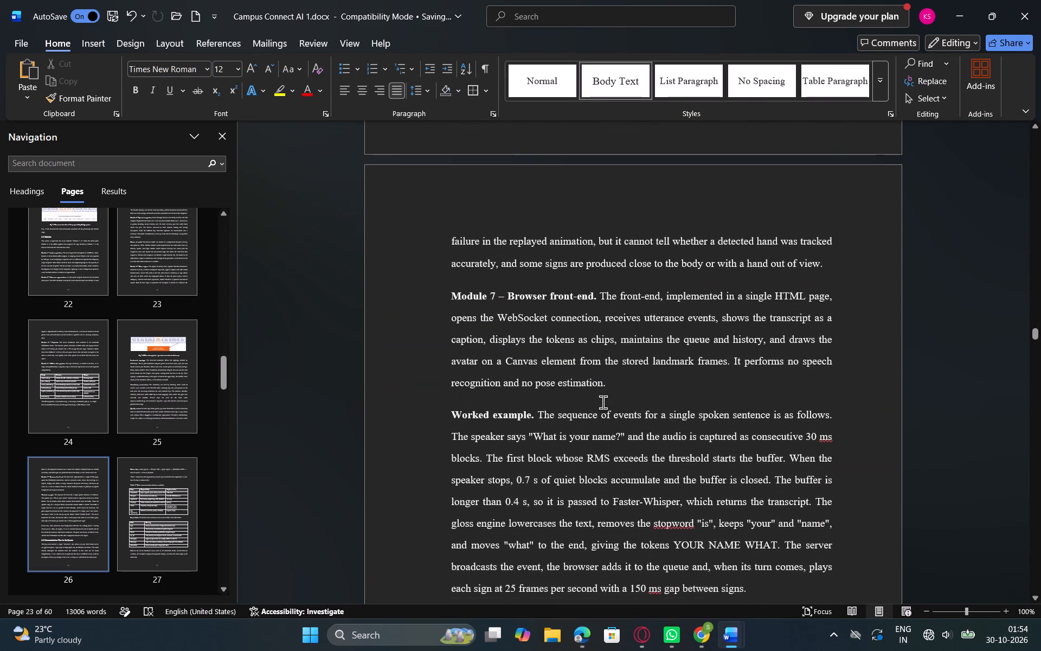
Review section 3.3 Communication Flow and 4.1 System Design, and recheck the Methodology pages back to Module 3 – Speech recognition.
scroll(603, 402, down, 2)
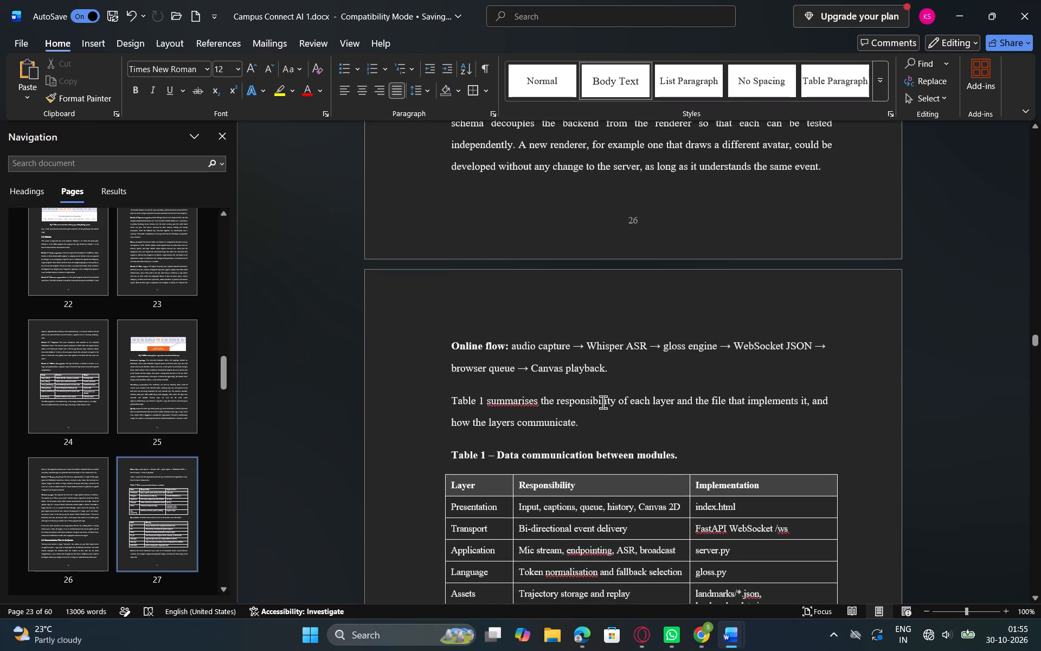
scroll(603, 402, right, 1)
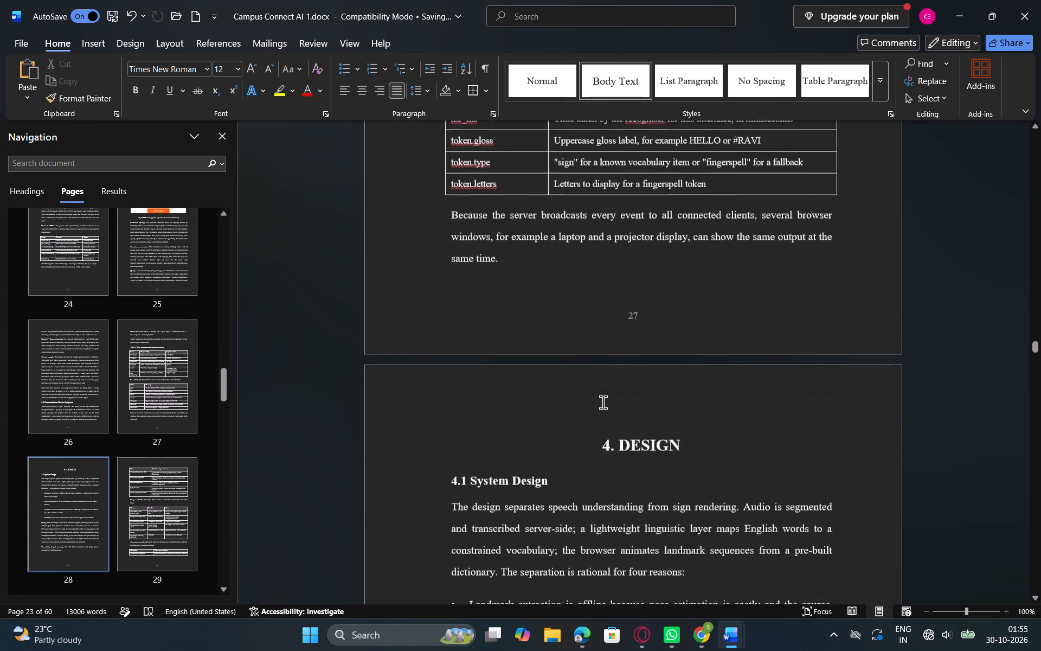
scroll(603, 402, right, 2)
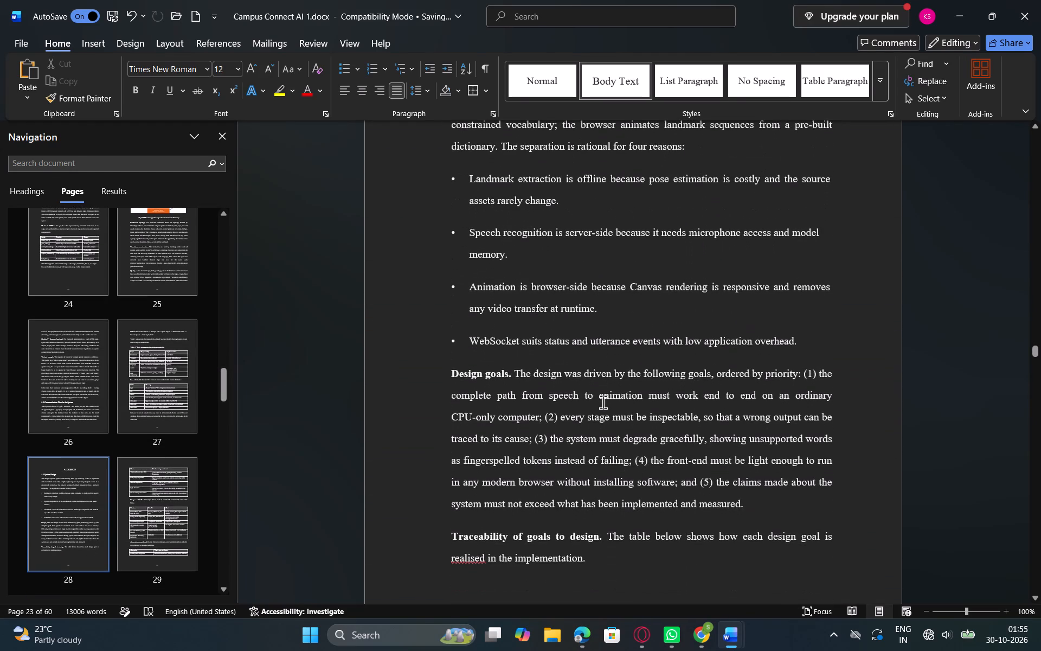
scroll(603, 402, right, 1)
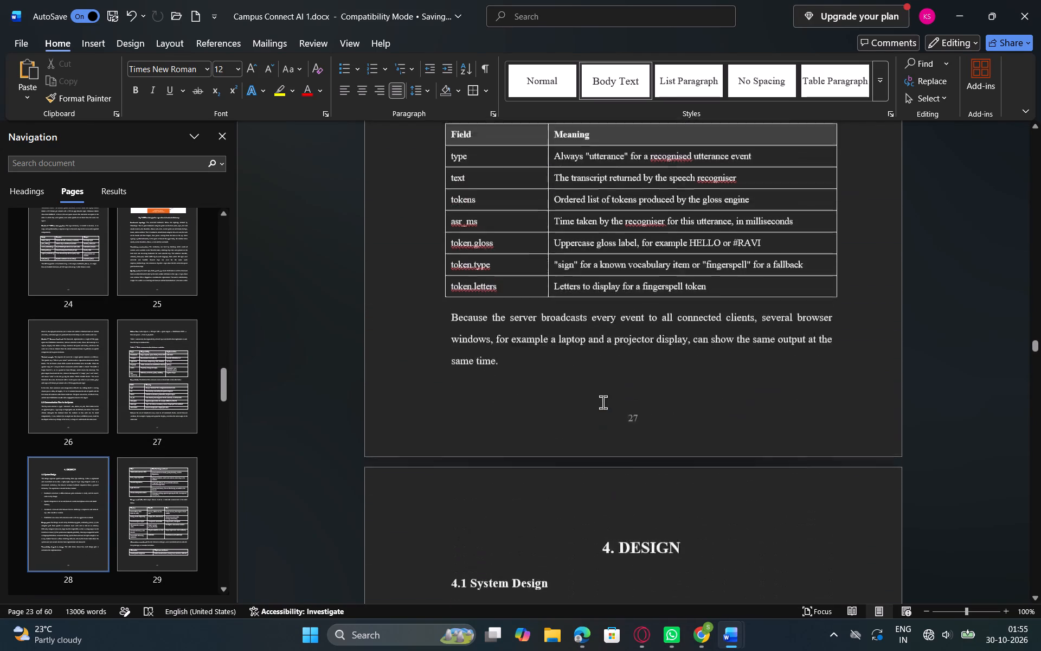
scroll(603, 402, right, 1)
scroll(603, 402, up, 1)
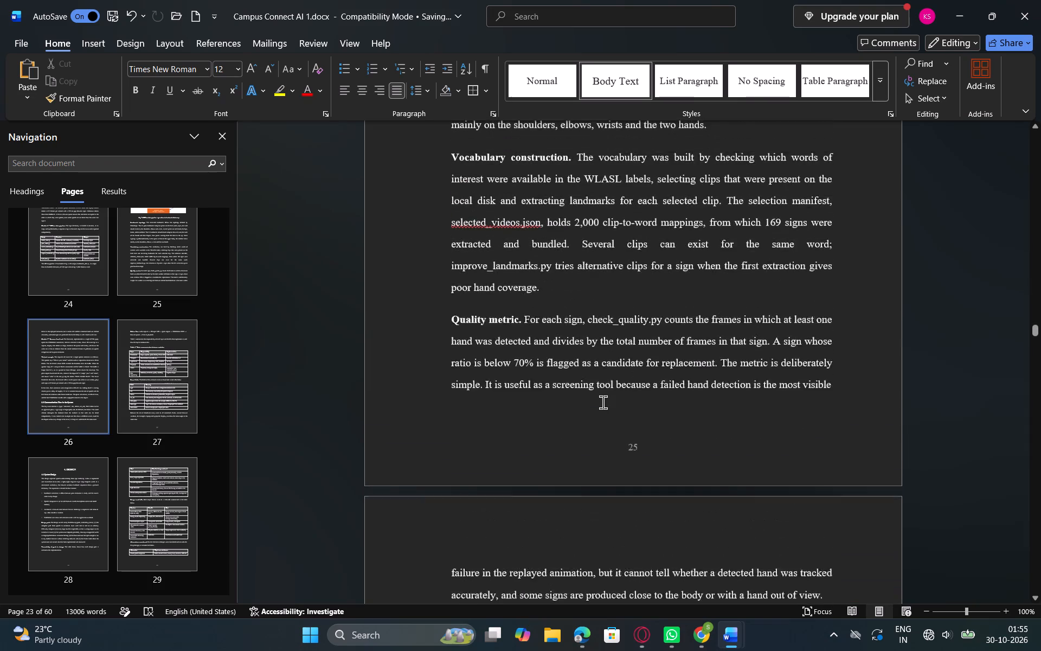
scroll(603, 402, up, 3)
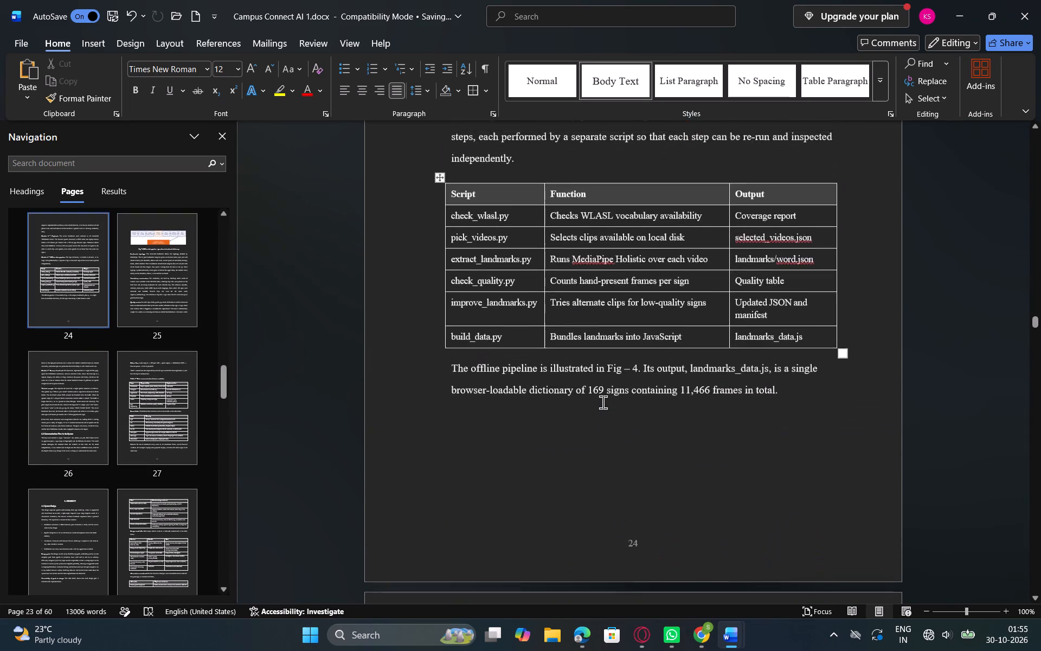
scroll(603, 402, up, 1)
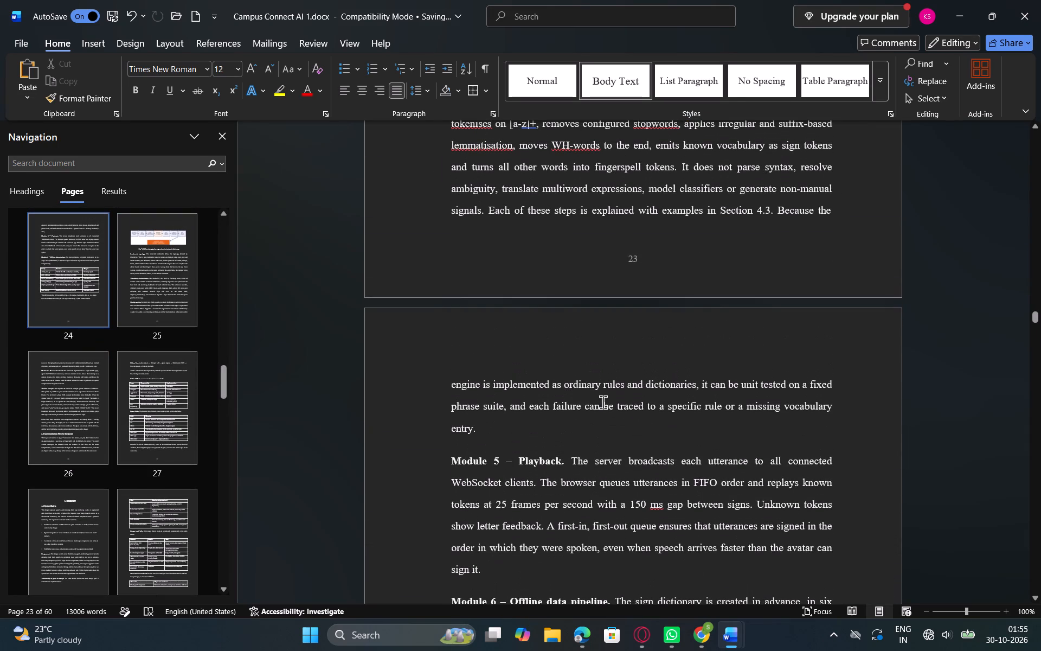
scroll(603, 402, up, 1)
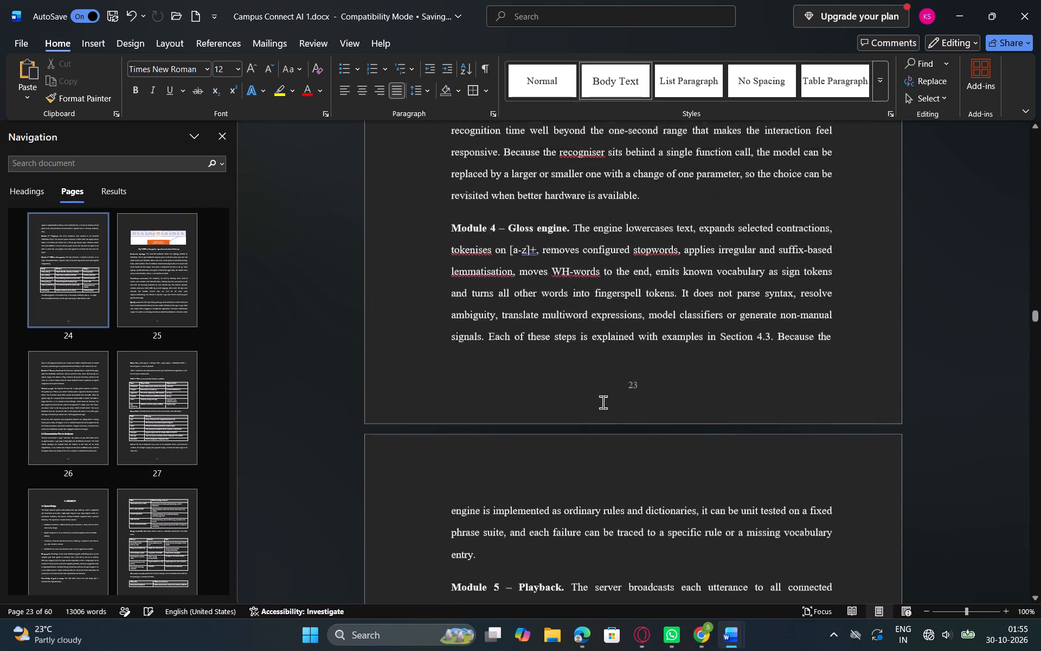
scroll(603, 402, up, 1)
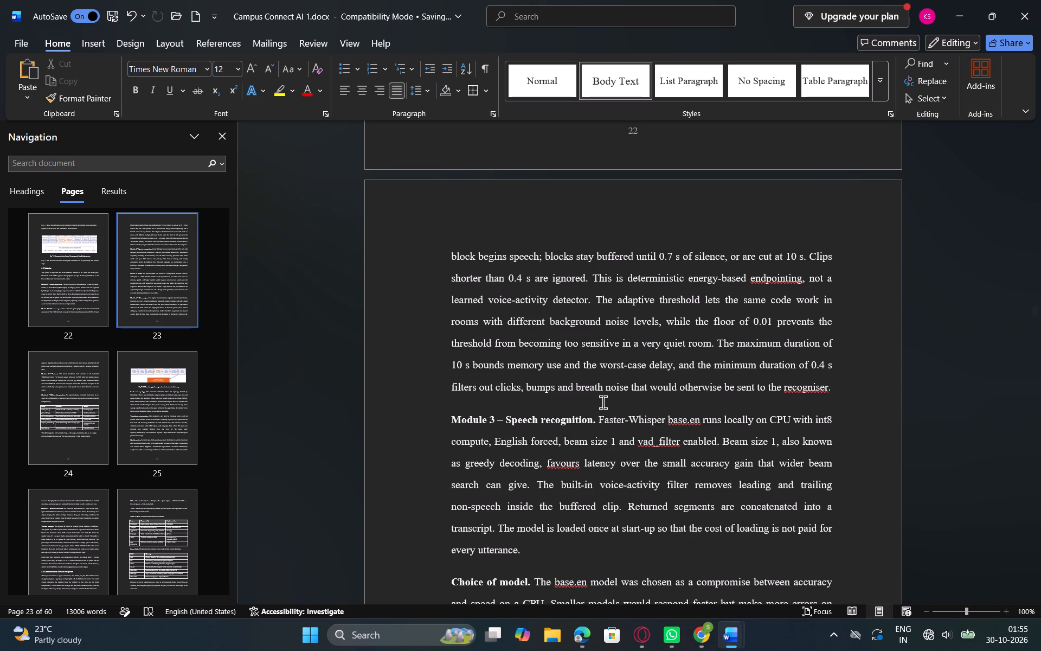
Check the page thumbnails from page 23 back to page 16, around the emptied pages 18 to 20.
scroll(176, 356, up, 1)
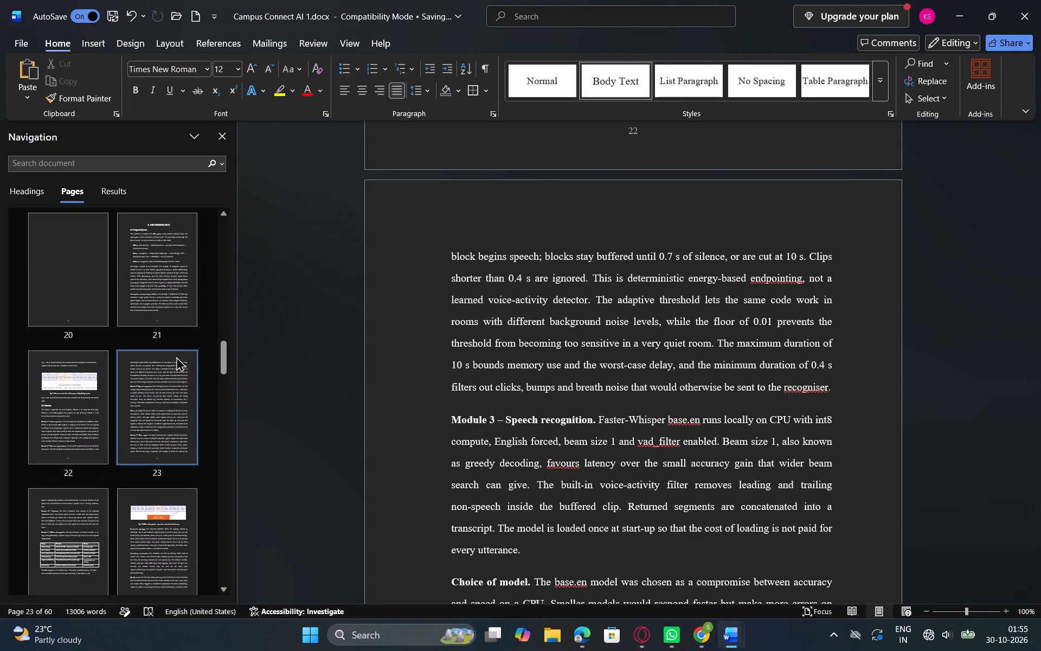
scroll(176, 356, up, 2)
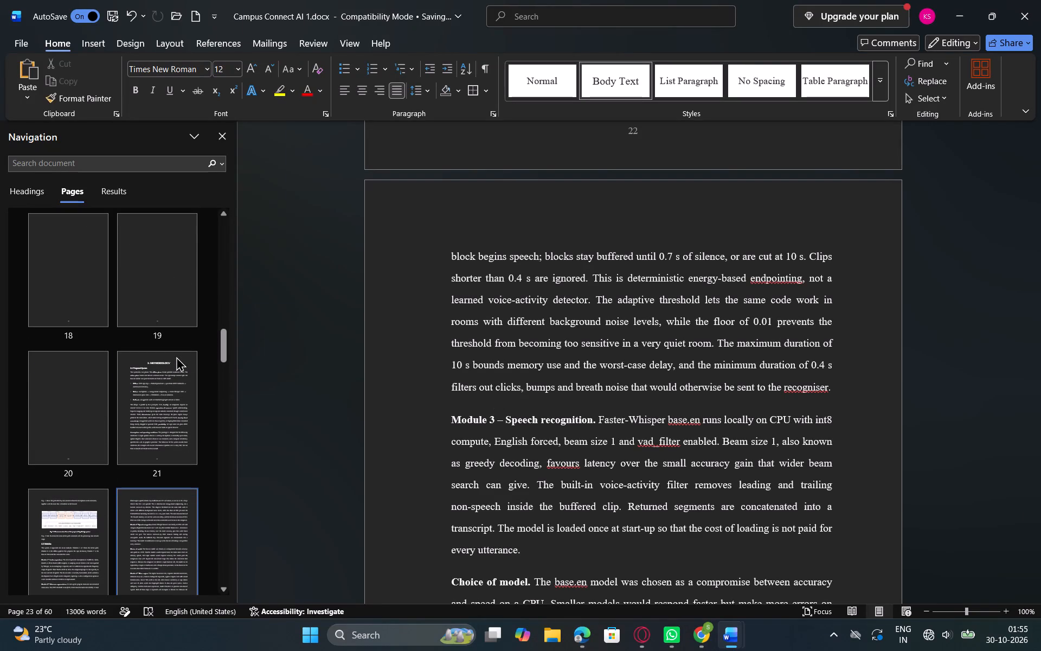
scroll(176, 356, up, 1)
scroll(123, 349, up, 1)
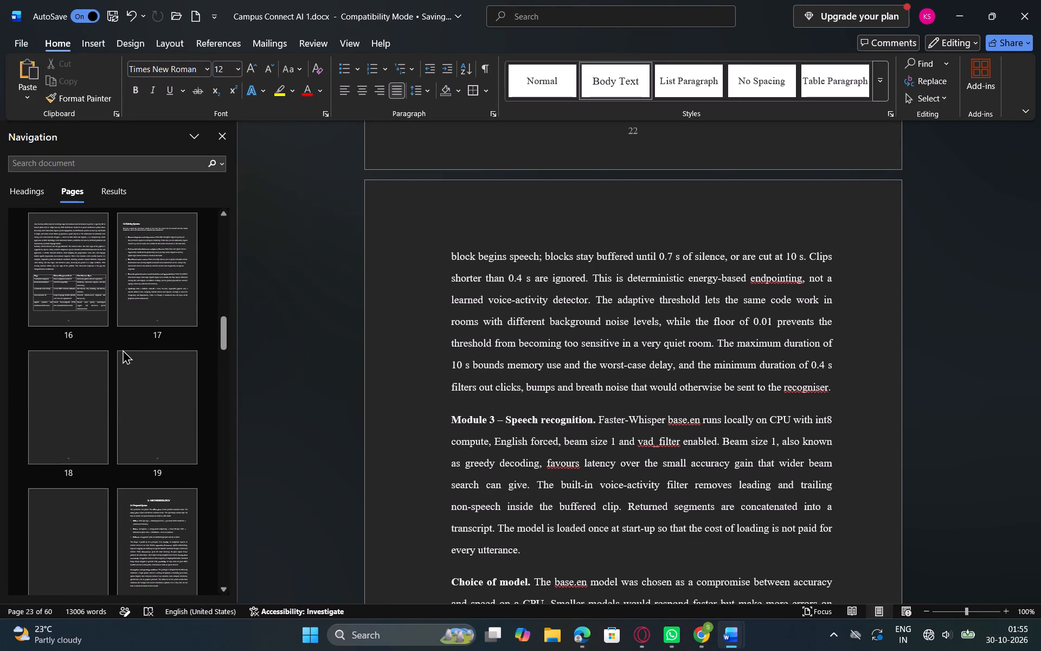
scroll(123, 349, down, 2)
Recheck the Methodology pages between Table 1 on page 27 and the start of 3.1 Proposed System on page 21.
scroll(123, 349, down, 1)
scroll(421, 362, down, 1)
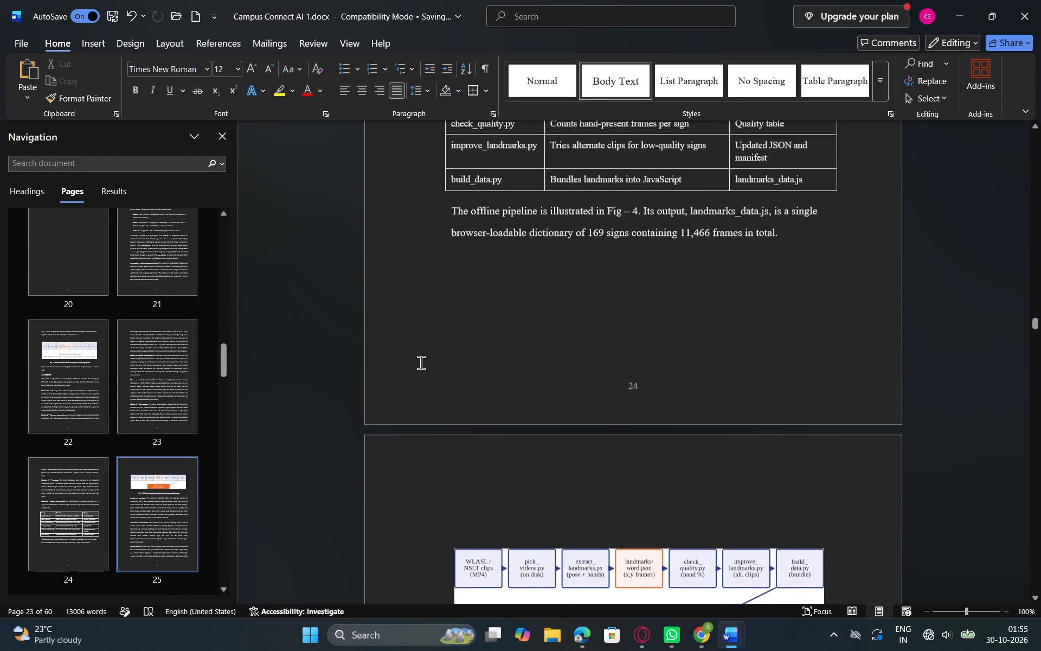
scroll(421, 362, down, 2)
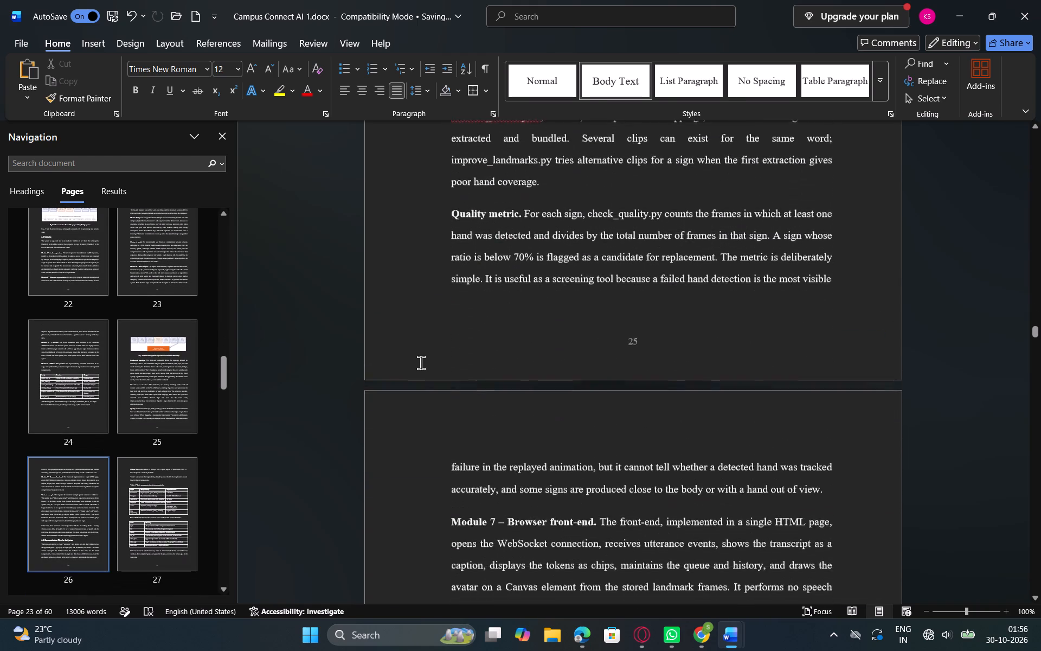
scroll(421, 362, down, 1)
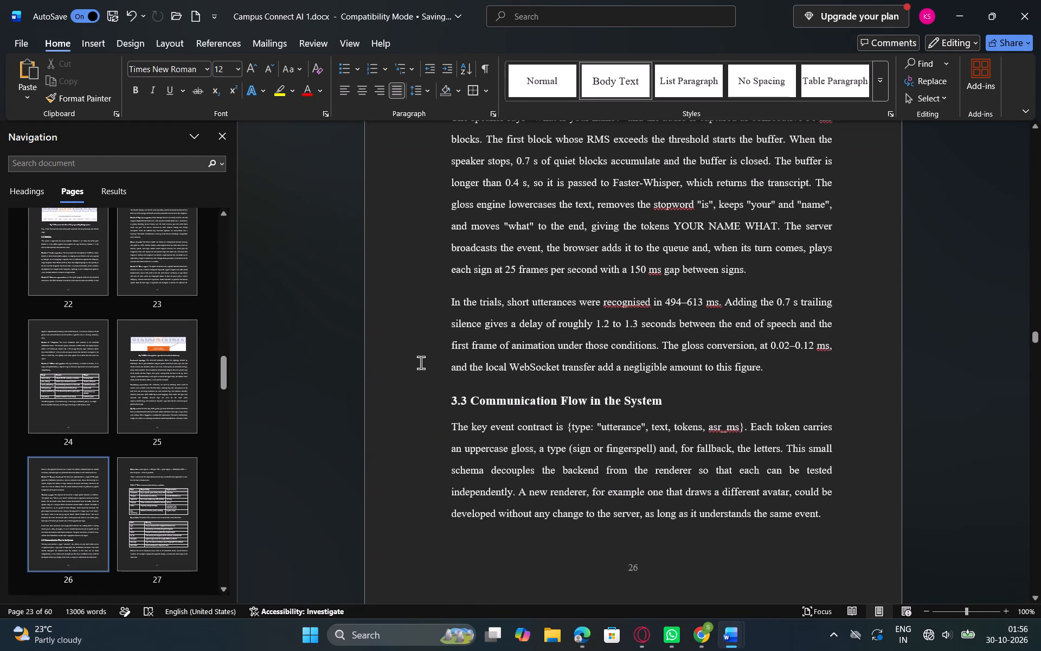
scroll(421, 362, up, 3)
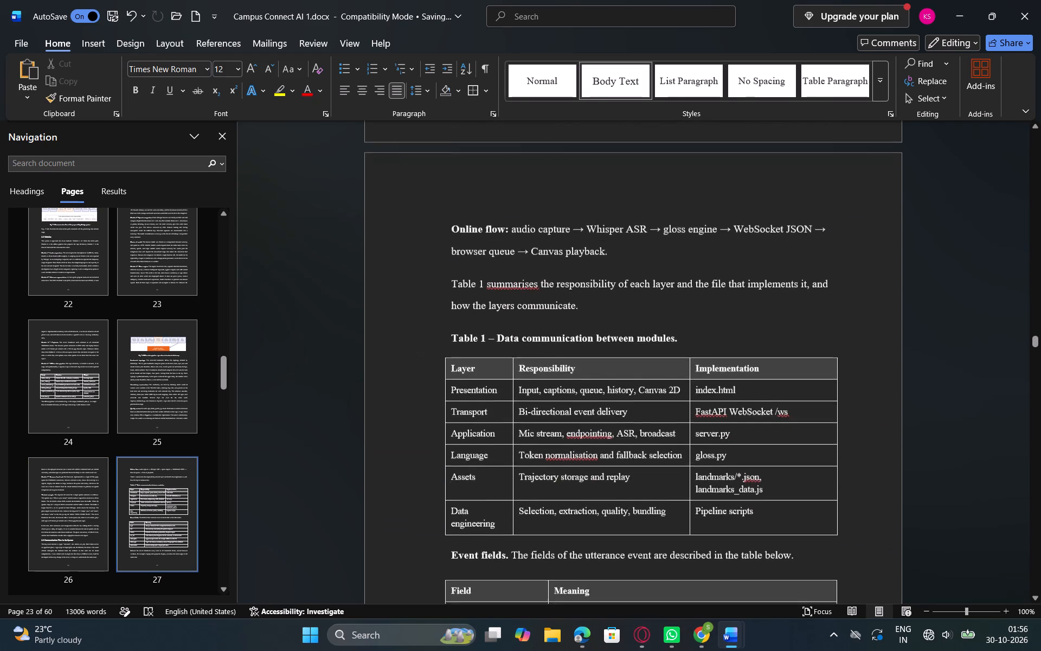
scroll(421, 362, up, 1)
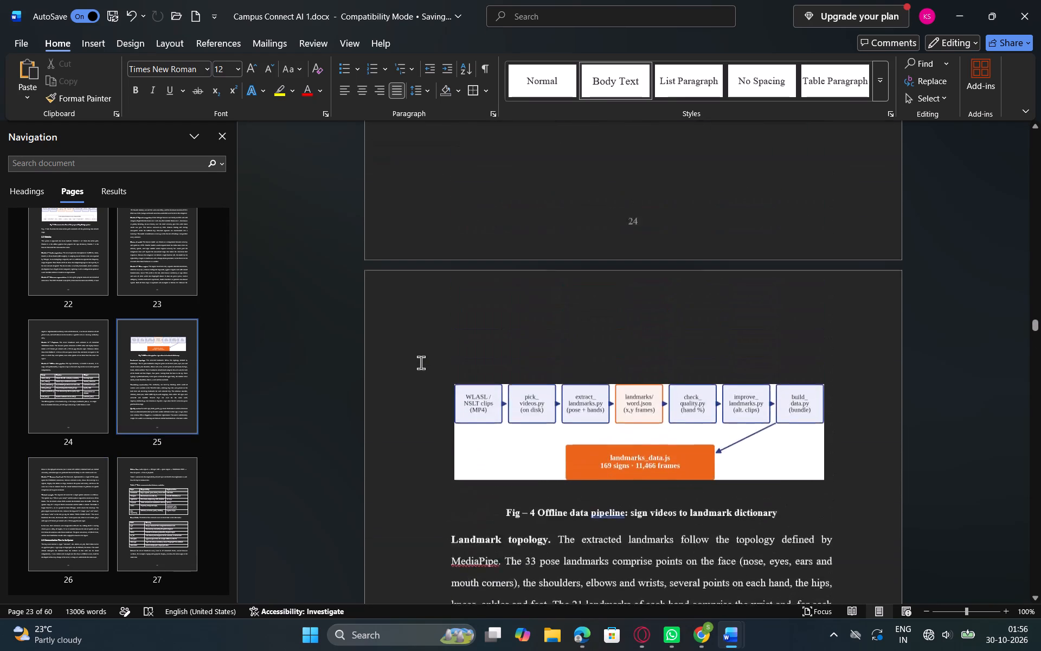
scroll(421, 362, up, 2)
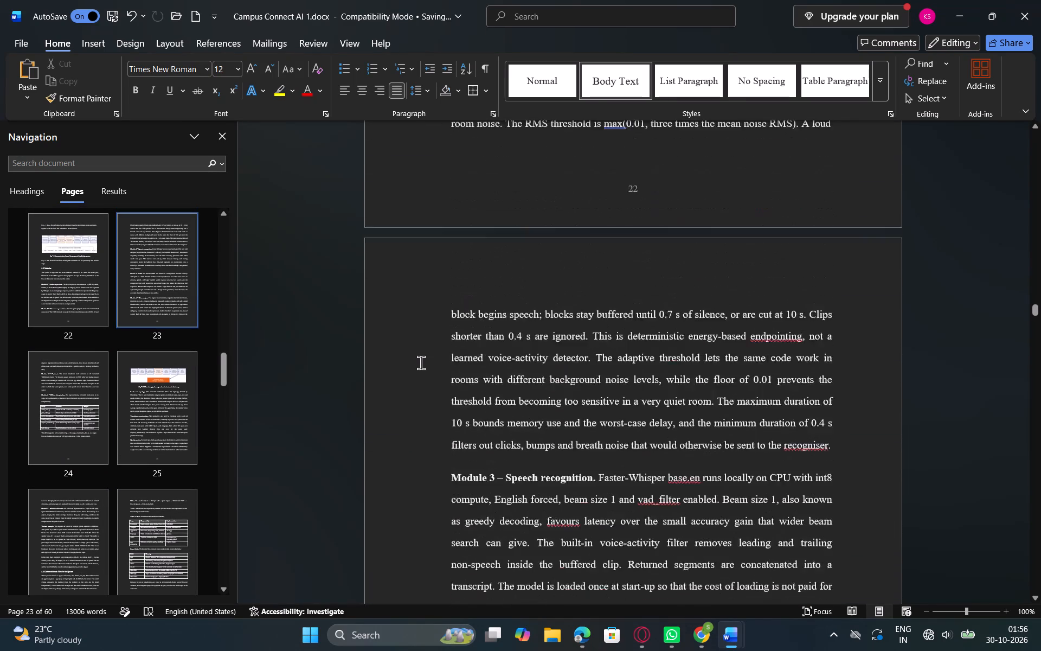
scroll(421, 362, up, 2)
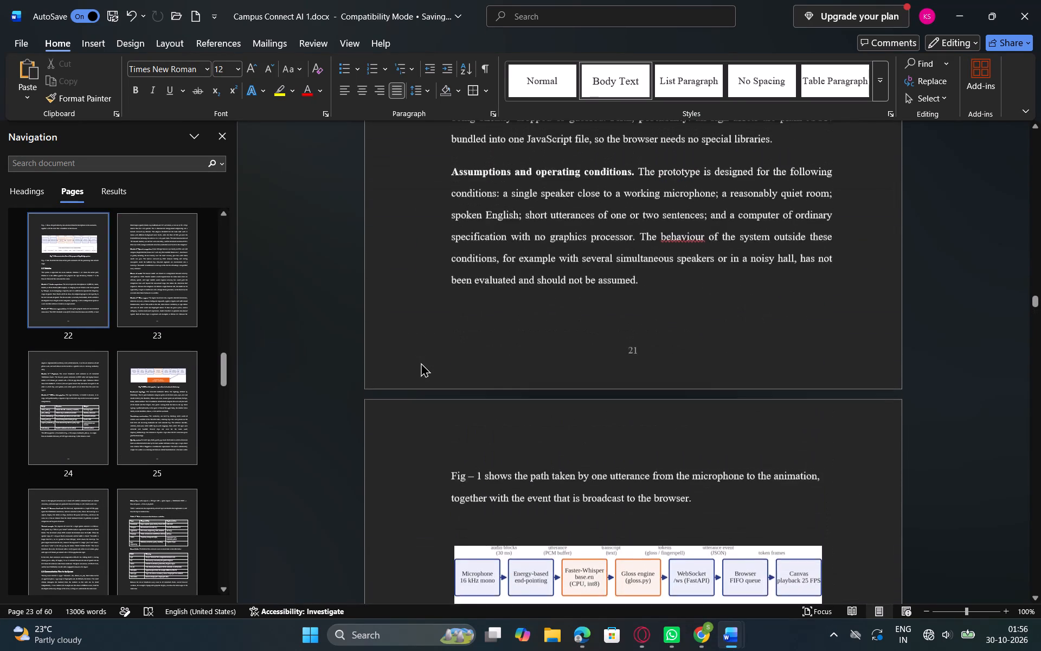
scroll(421, 362, up, 1)
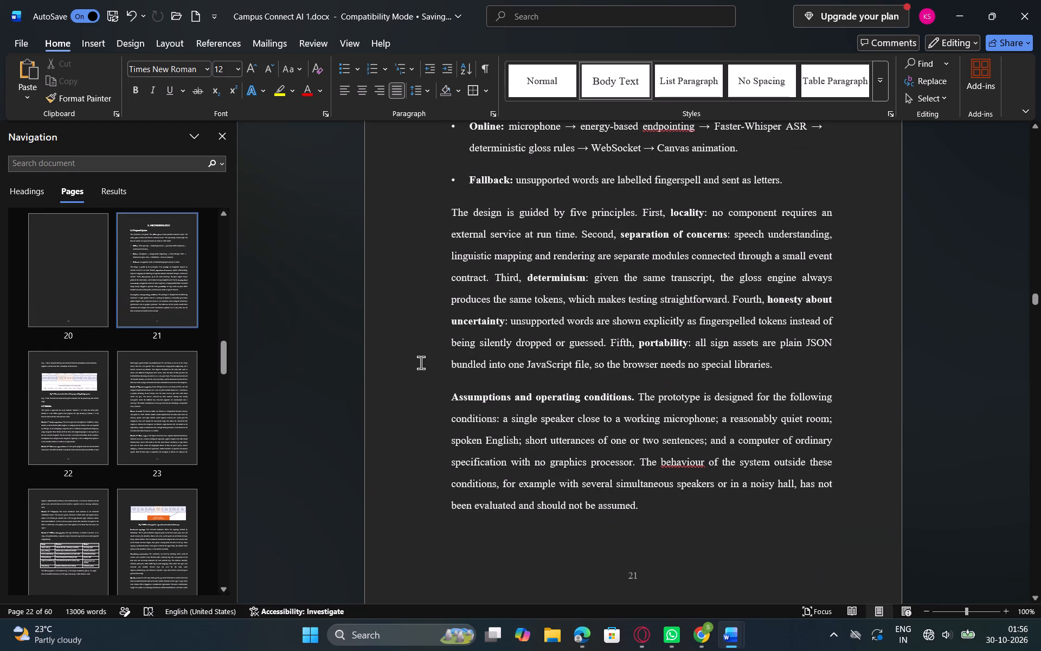
scroll(421, 362, up, 1)
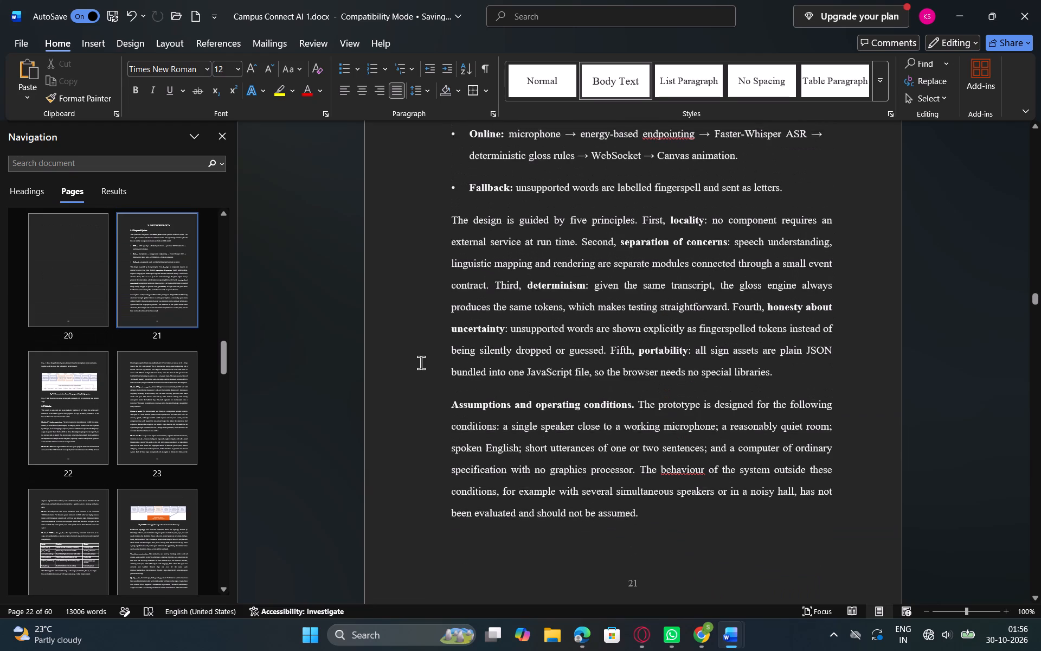
scroll(421, 362, up, 1)
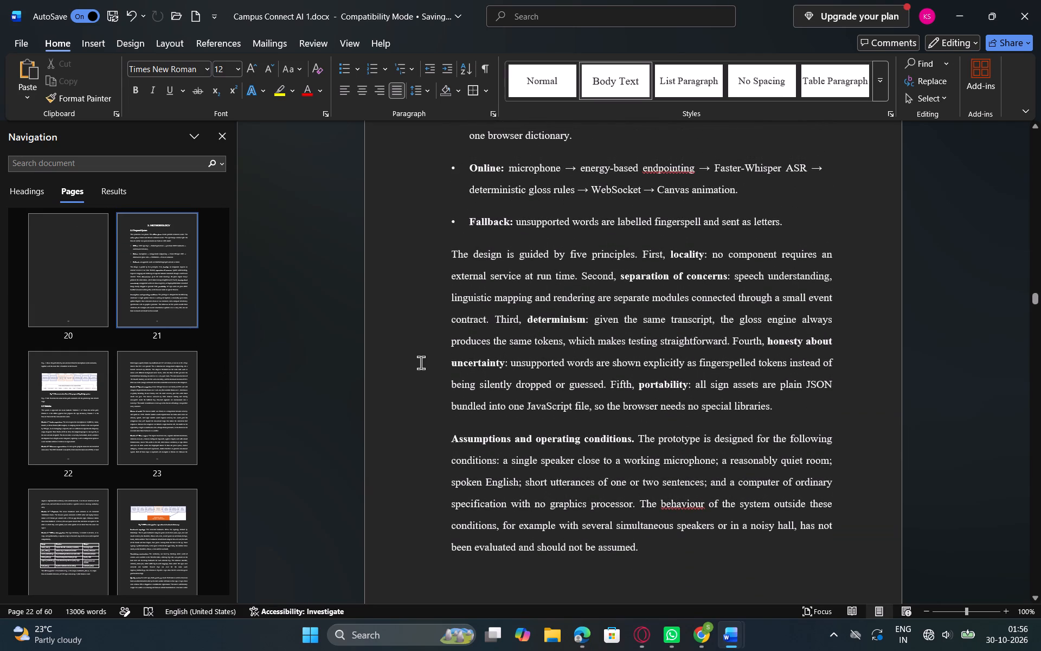
scroll(421, 362, right, 1)
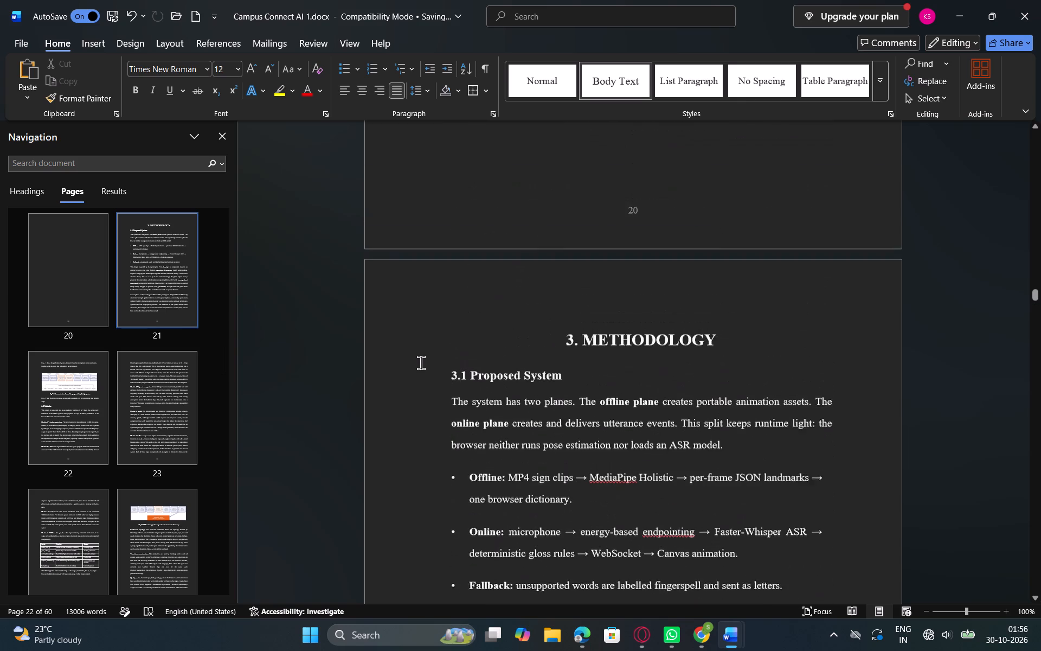
scroll(421, 362, right, 1)
Review the Methodology chapter from Fig – 1 and 3.2 Modules through the Event fields table in section 3.3.
scroll(421, 362, down, 1)
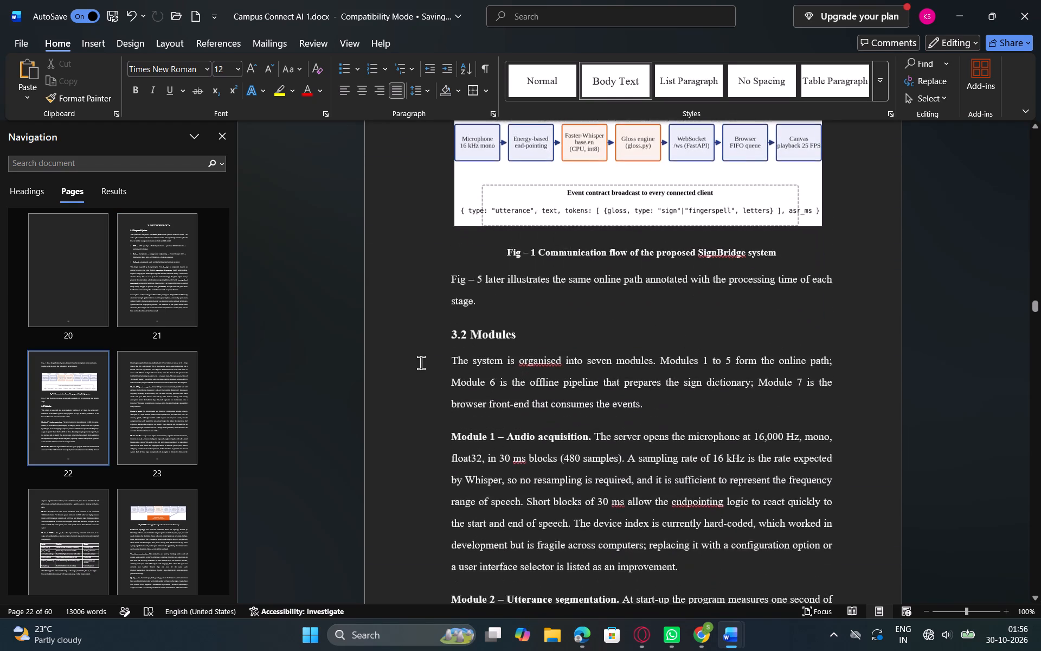
scroll(421, 362, down, 2)
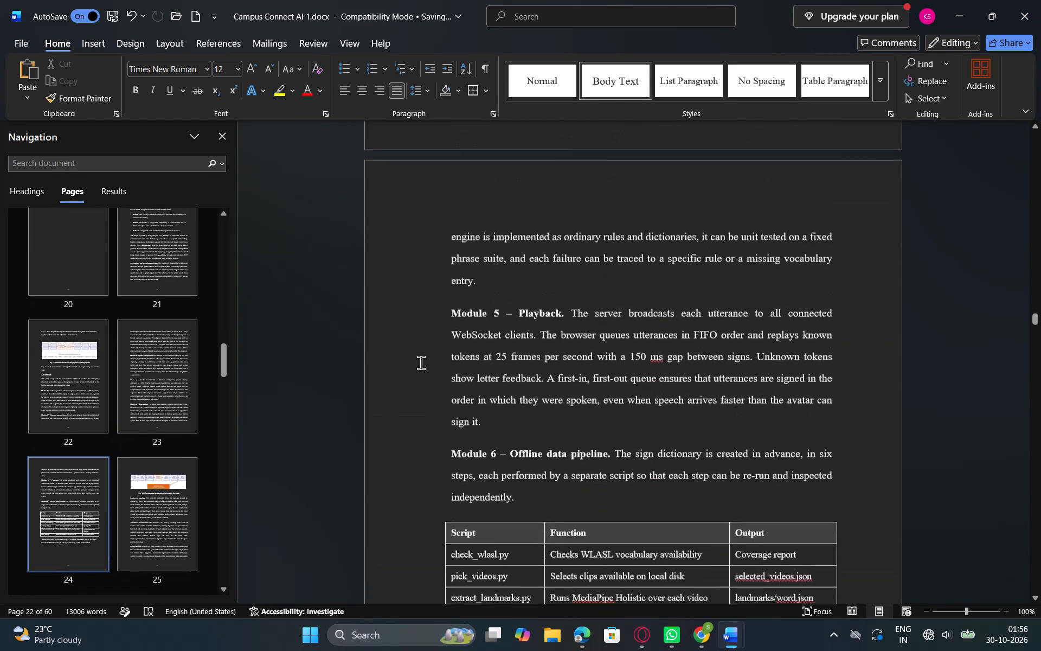
scroll(421, 362, down, 2)
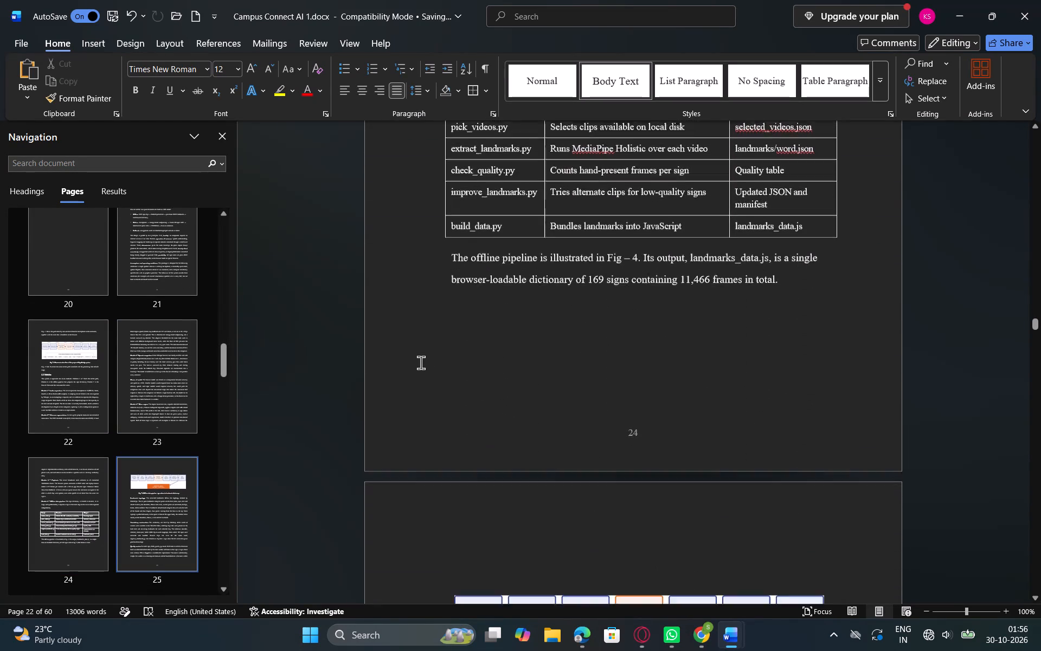
scroll(421, 362, down, 1)
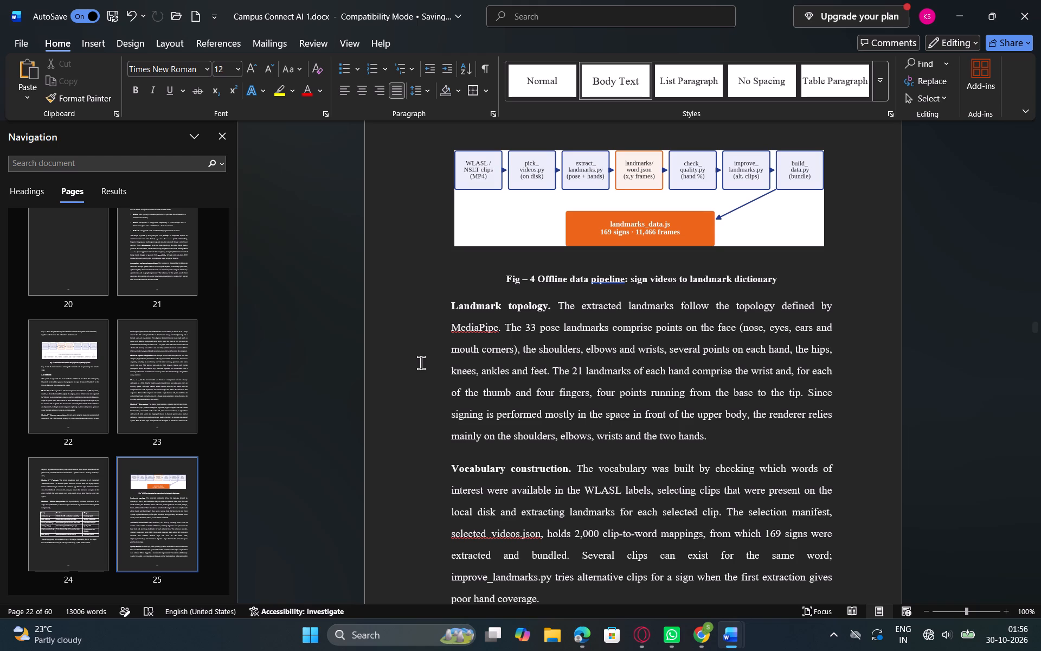
scroll(421, 362, down, 1)
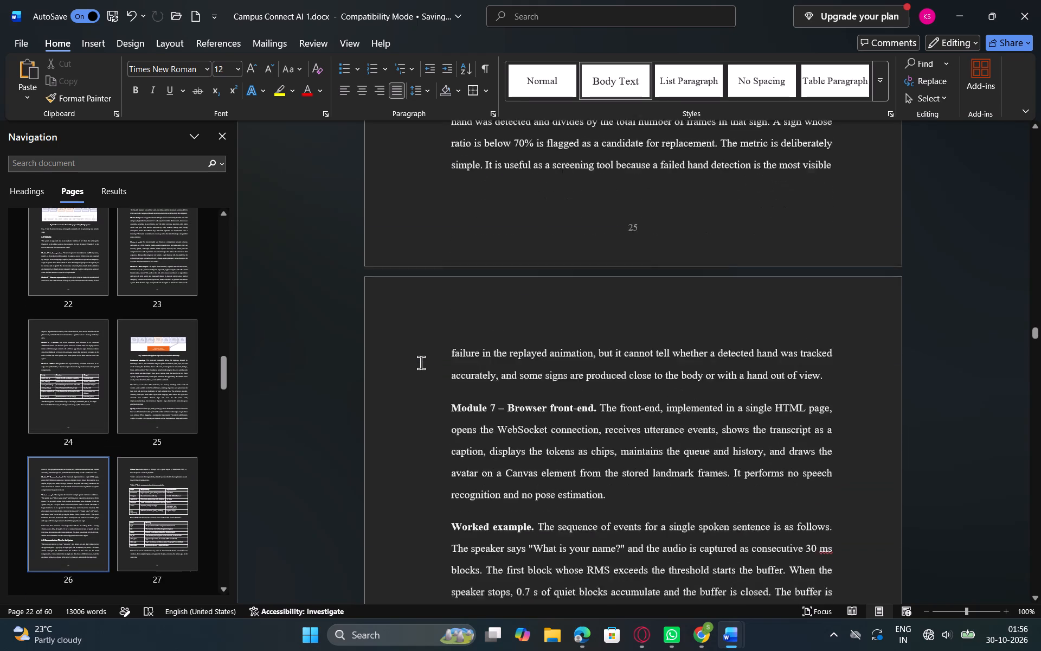
scroll(421, 362, down, 2)
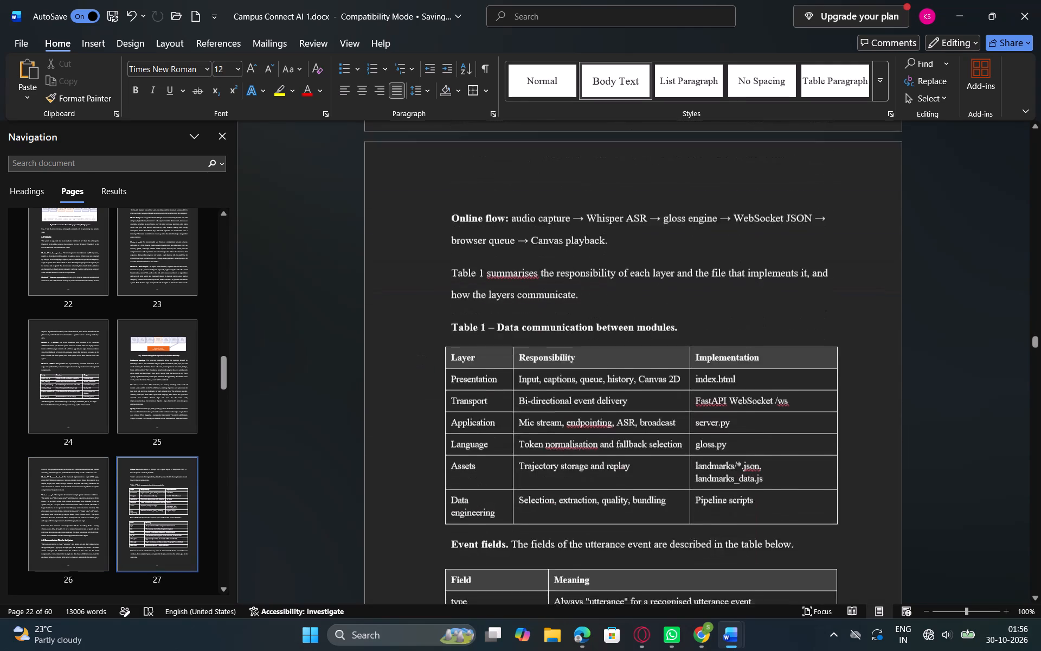
scroll(421, 362, down, 3)
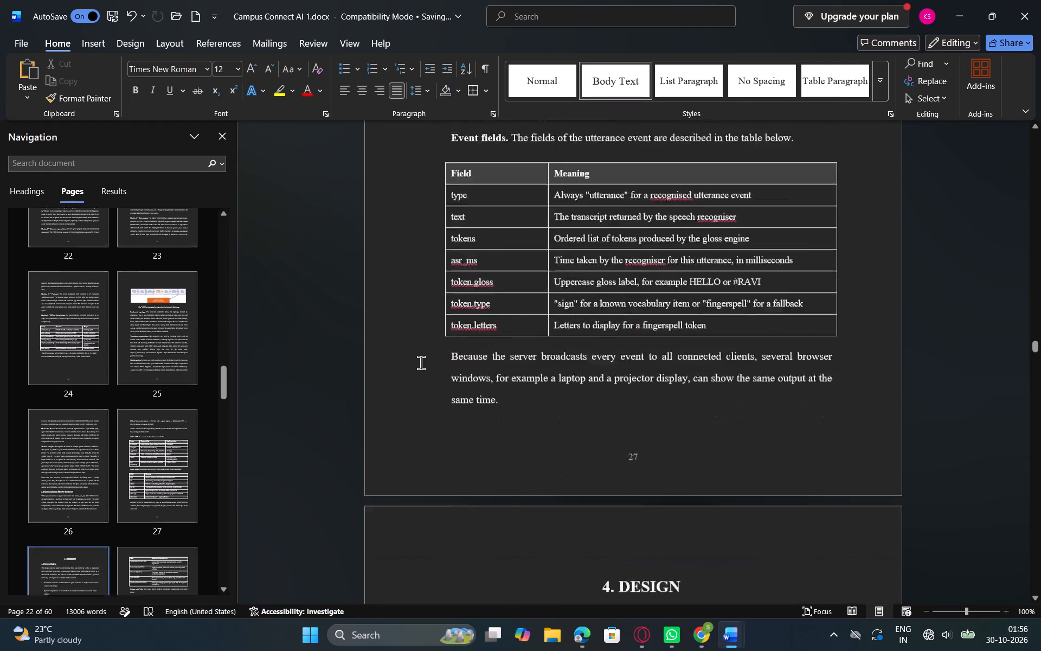
Review chapter 4 Design from 4.1 System Design through 4.2 Architecture to the start of 4.3 Methods and Algorithms.
scroll(421, 362, down, 3)
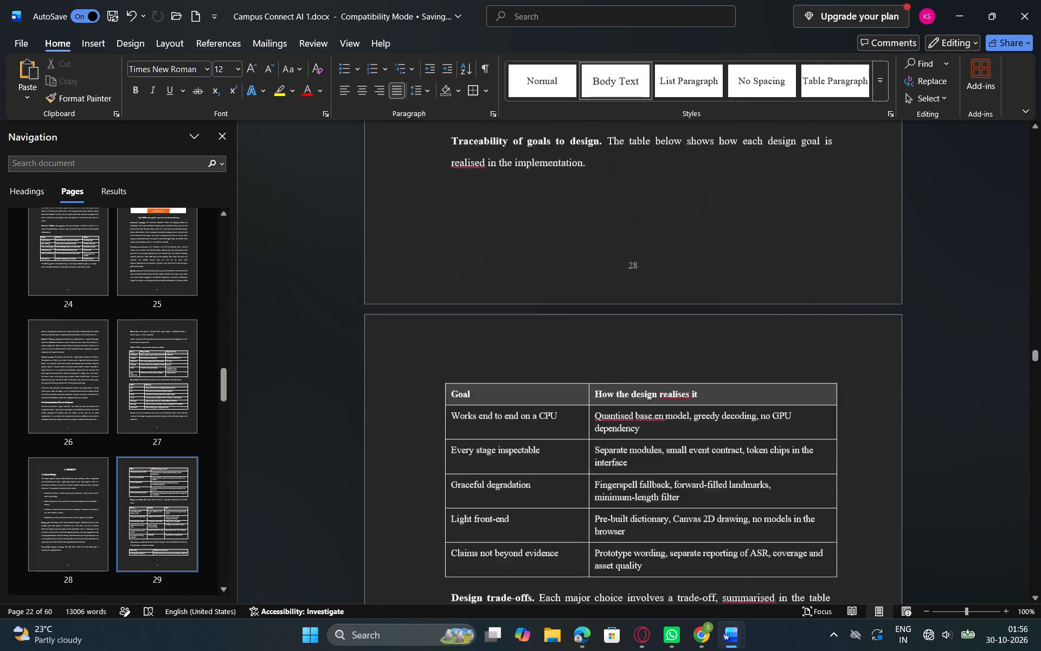
scroll(421, 362, down, 2)
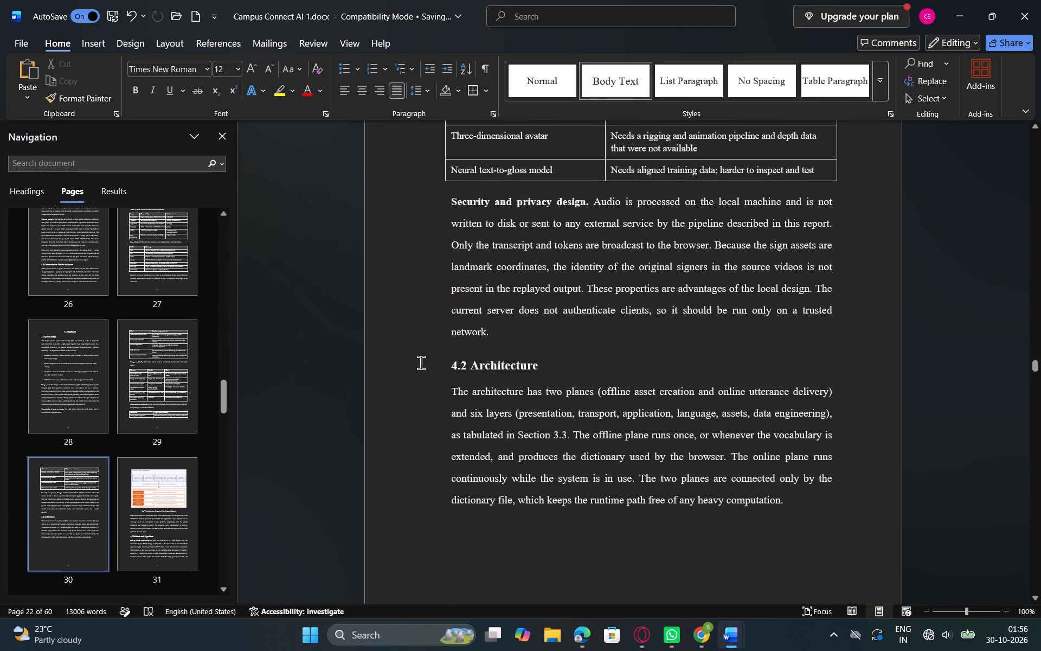
scroll(421, 362, down, 3)
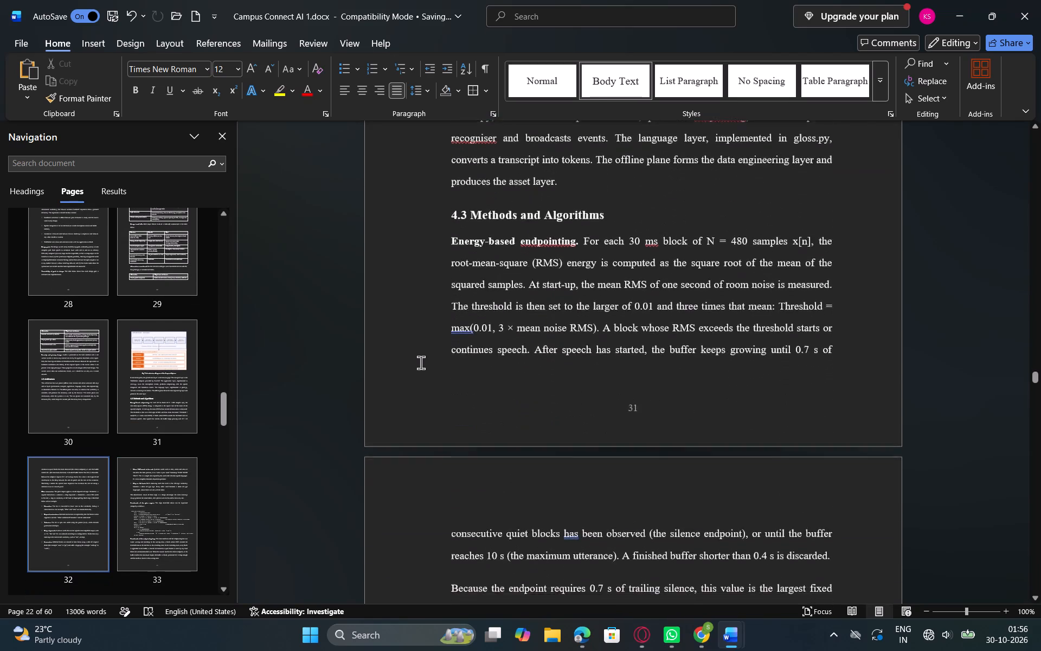
Review the rest of chapter 4 from 4.3 Methods and Algorithms through the Fig – 3 structural design diagram and its responsibilities text.
scroll(421, 362, down, 2)
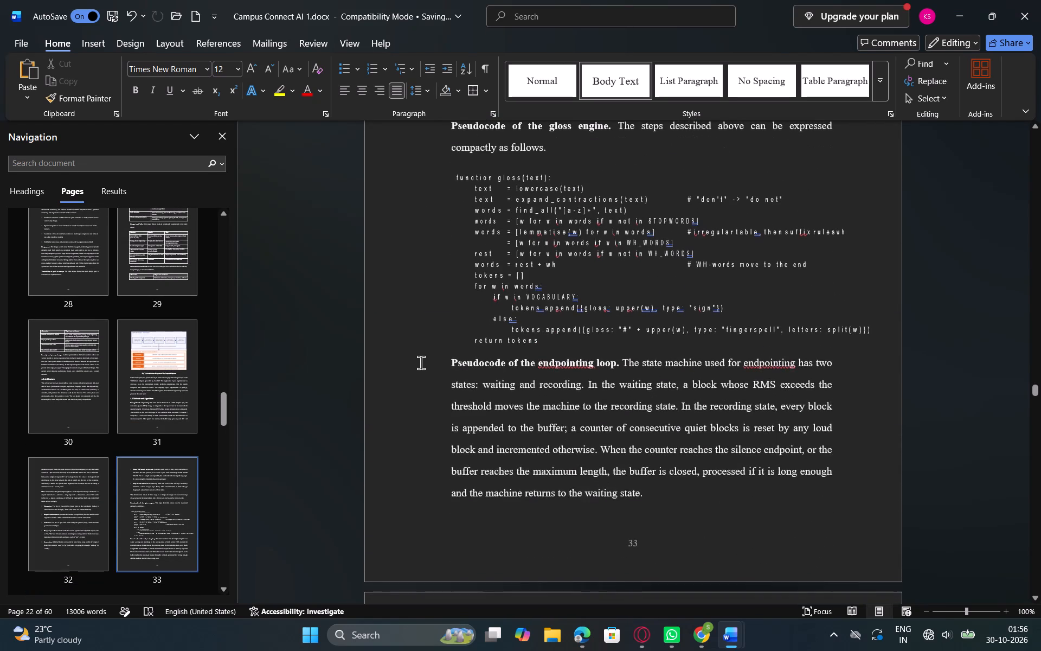
scroll(421, 362, down, 2)
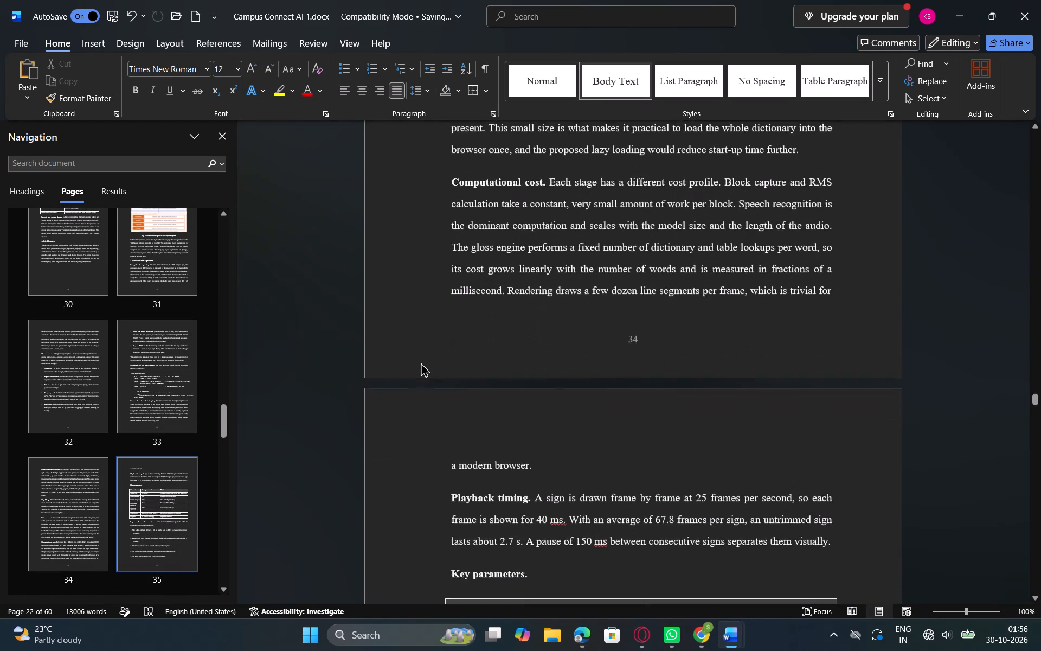
scroll(421, 362, down, 3)
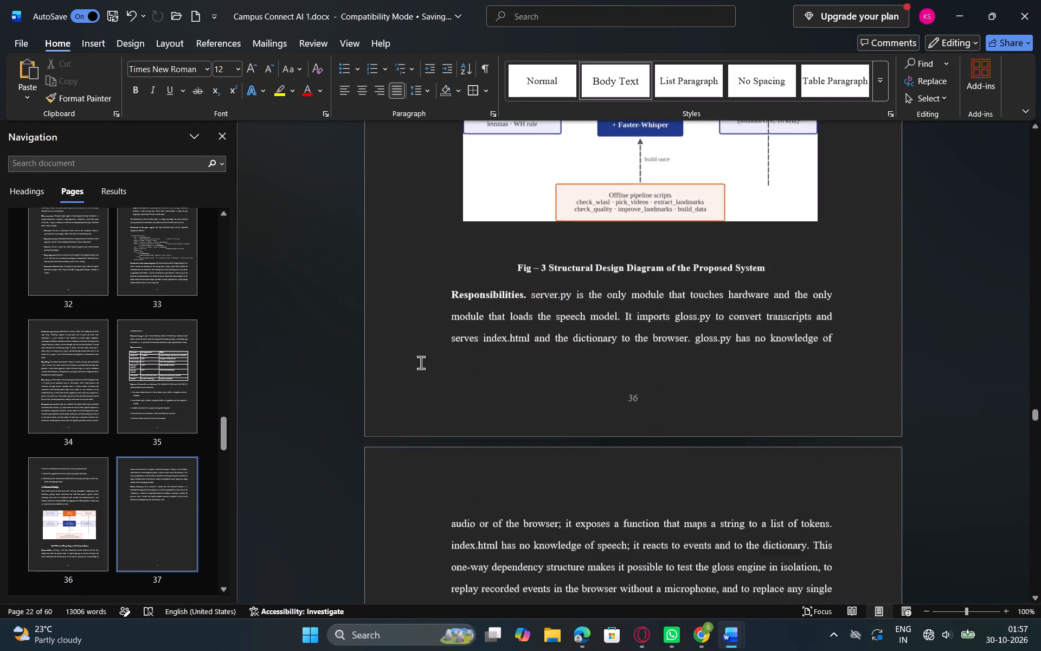
scroll(421, 362, down, 3)
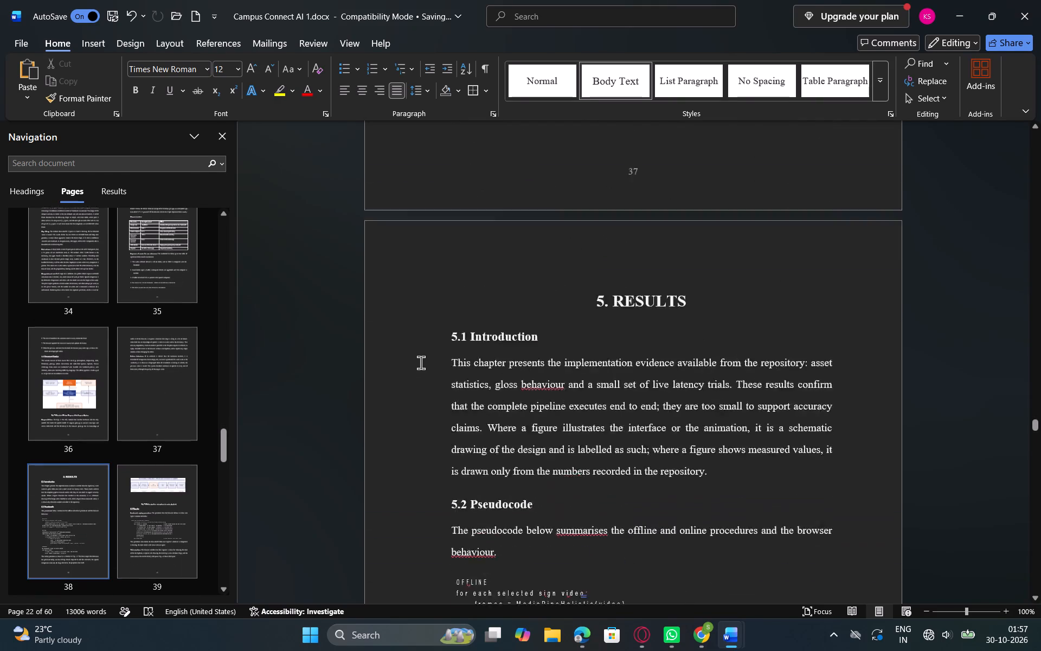
Review chapter 5 Results from 5.1 Introduction and 5.2 Pseudocode through the interface figures and the landmark statistics table.
scroll(421, 362, down, 2)
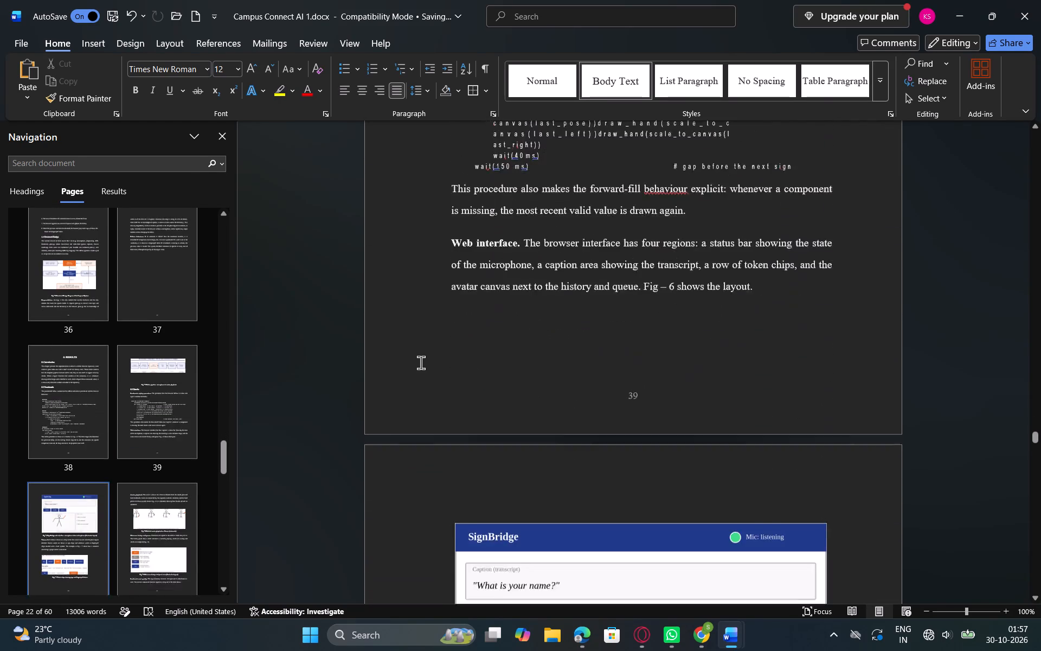
scroll(421, 362, down, 3)
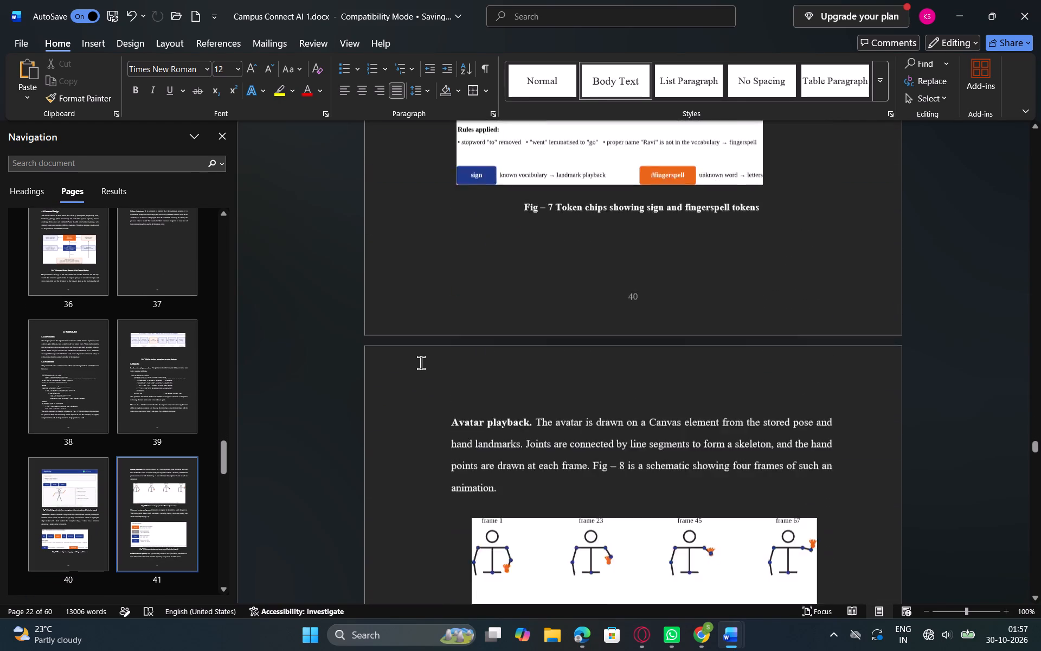
scroll(421, 362, down, 2)
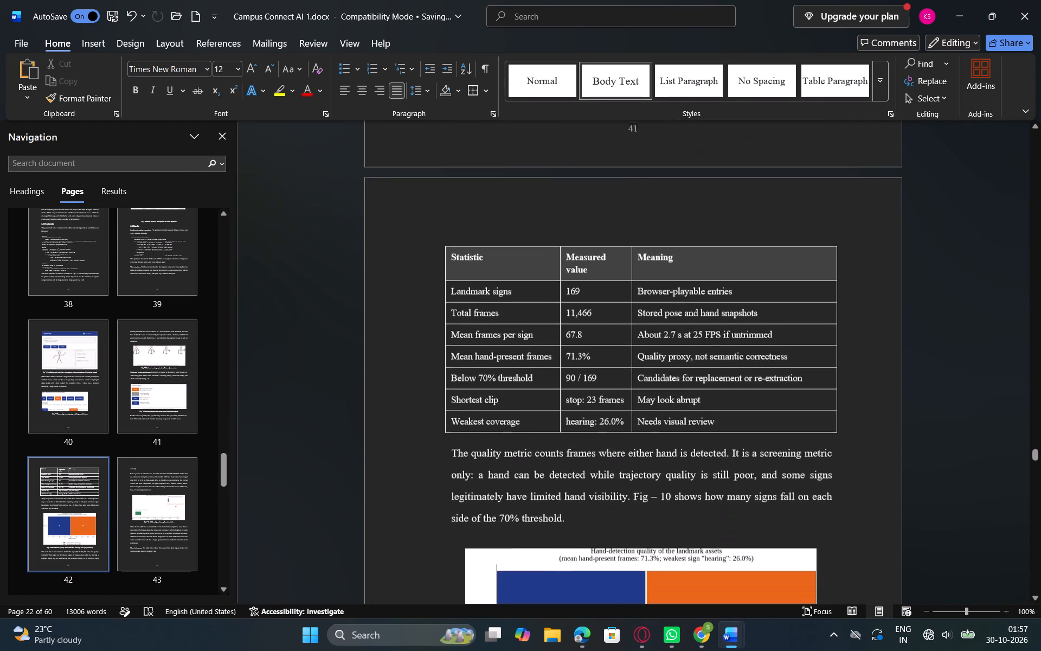
scroll(421, 362, down, 1)
Review the remaining Results pages from the gloss behaviour table through 5.4 System Integration and Deployment to the recommended final evaluation.
scroll(421, 362, down, 1)
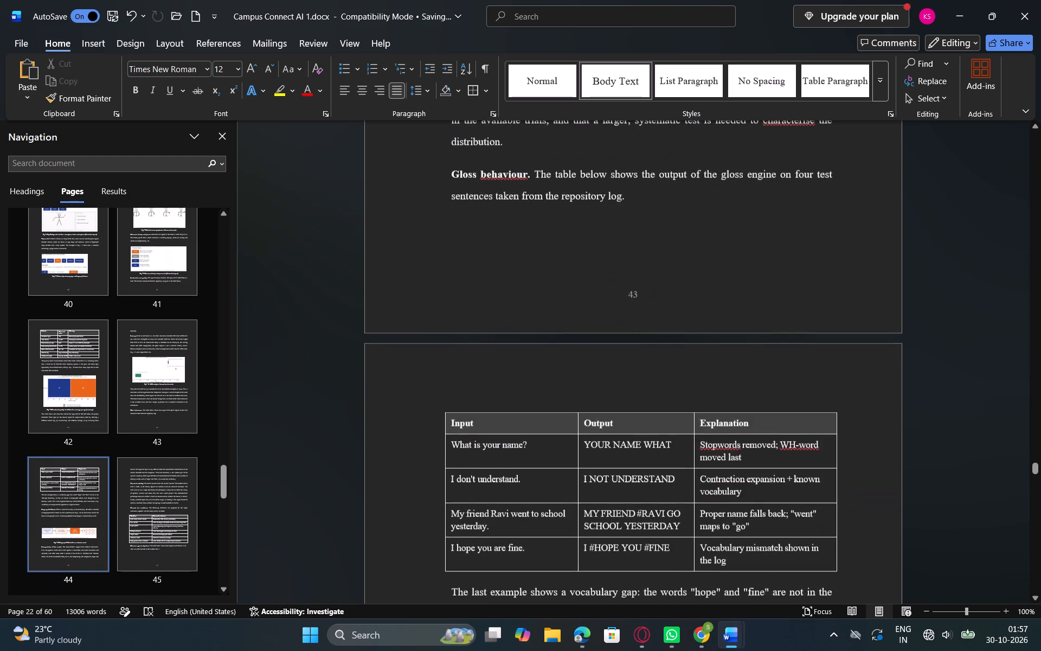
scroll(421, 362, down, 2)
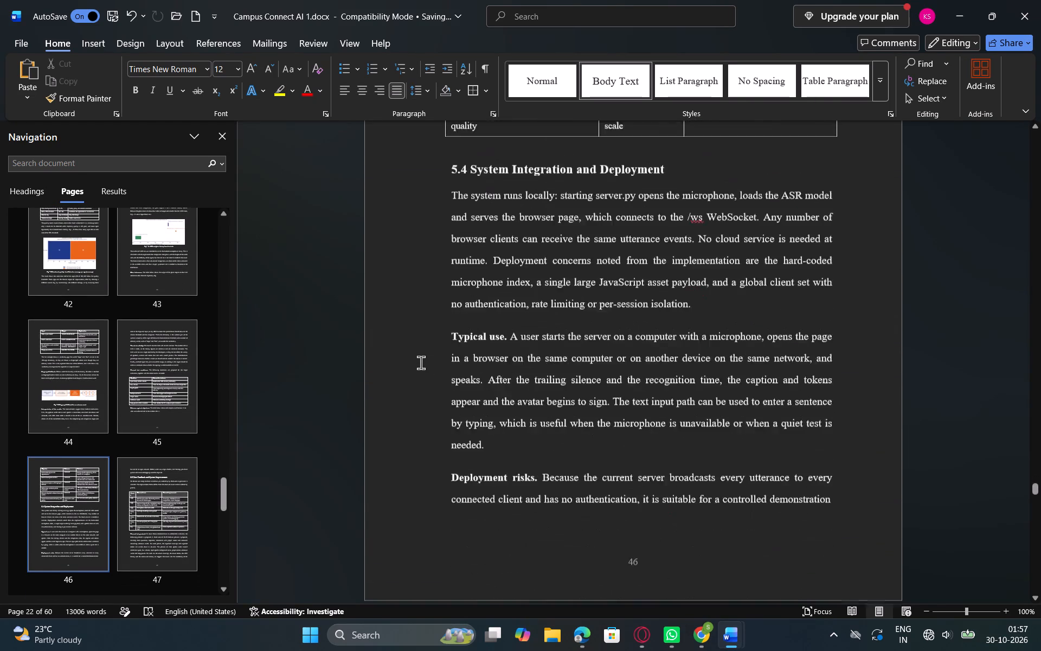
scroll(421, 362, down, 3)
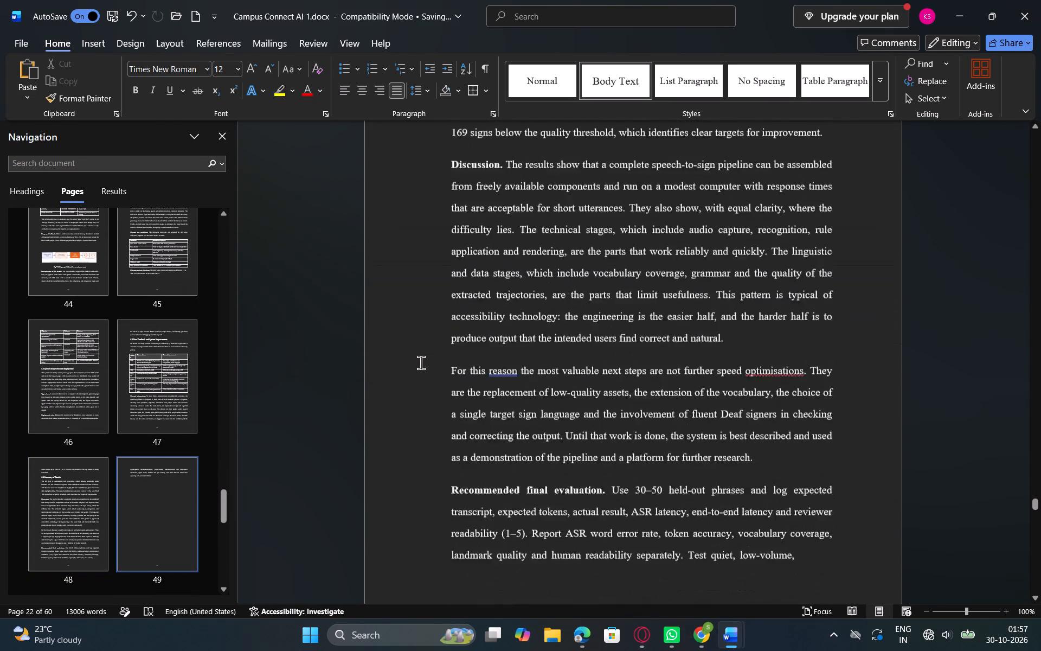
scroll(421, 362, down, 1)
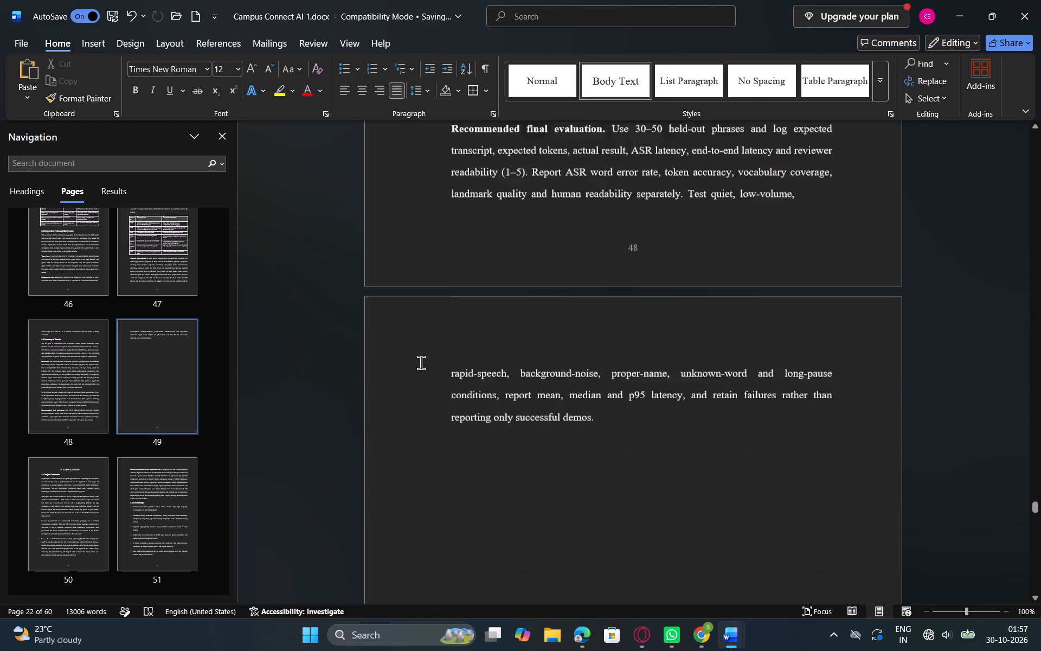
Review the Conclusion chapter on pages 50 to 52, including lessons learned, ethical considerations and the closing bullet list.
scroll(421, 362, down, 1)
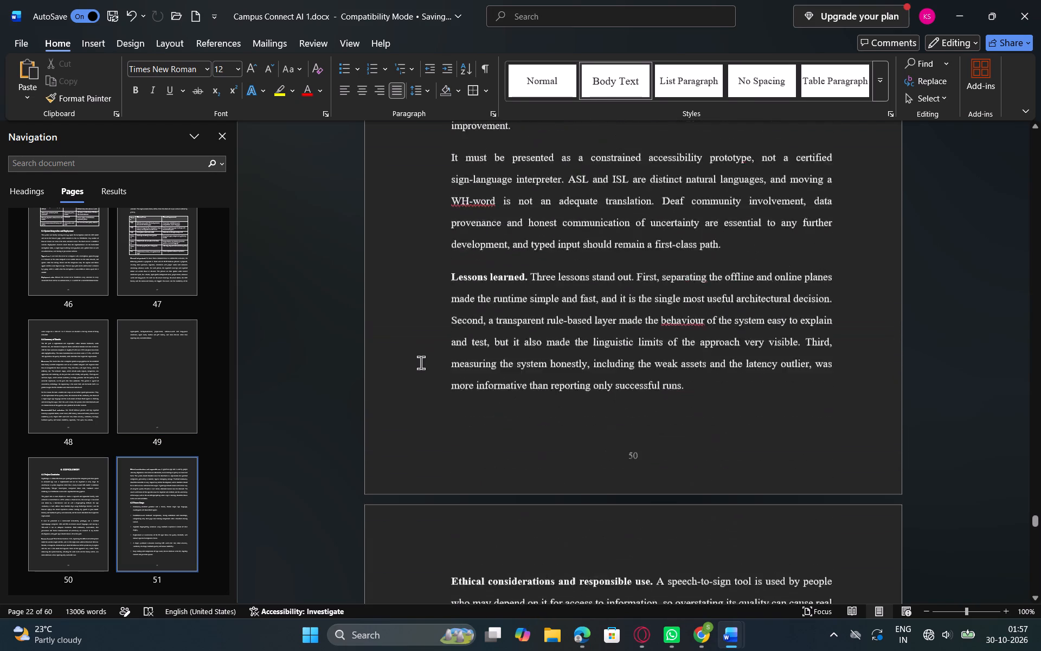
scroll(421, 362, down, 3)
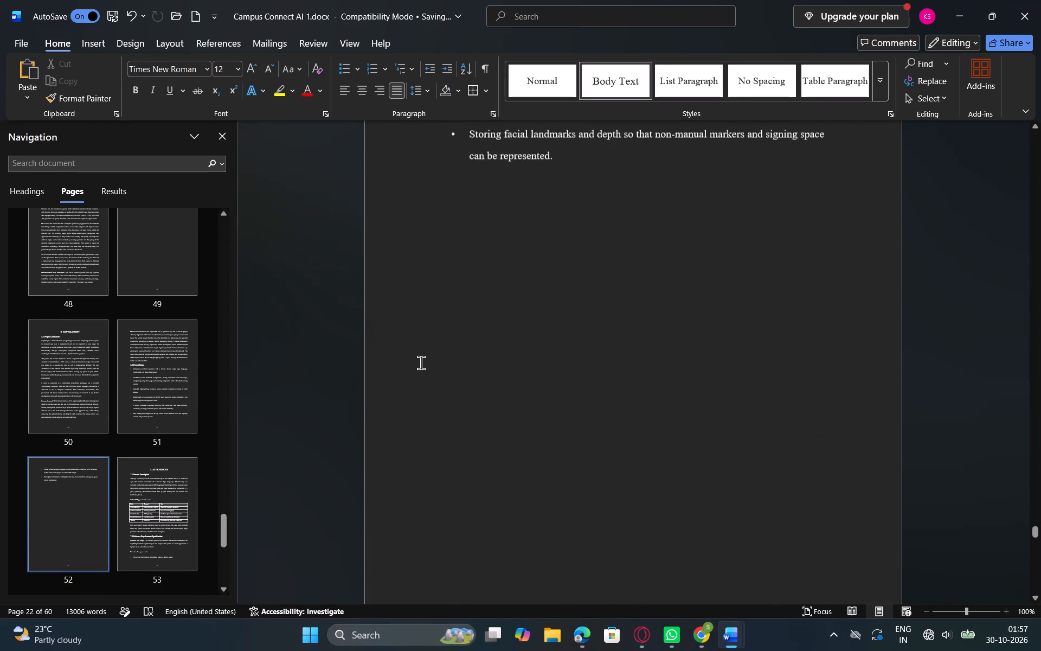
scroll(421, 362, down, 1)
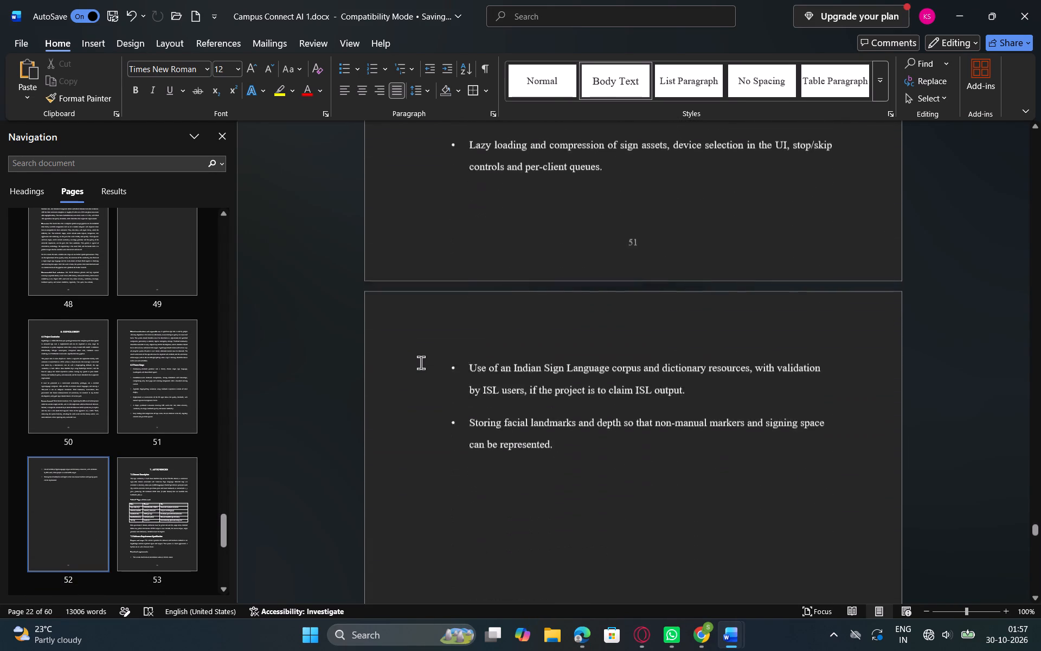
scroll(421, 362, down, 2)
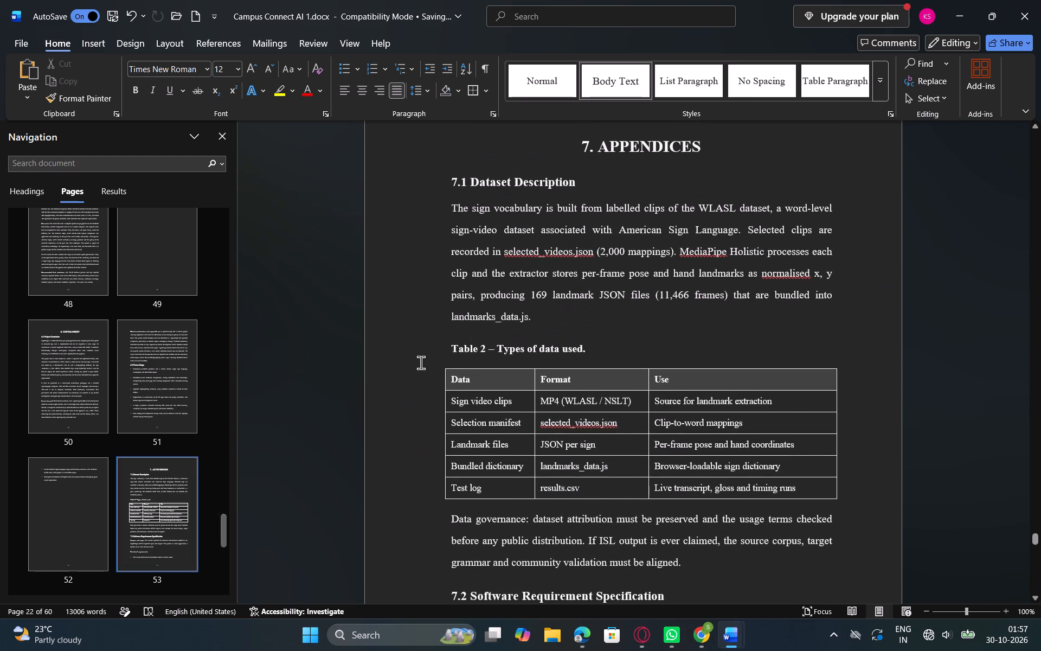
Review the Appendices from 7.2 Software Requirement Specification through 7.5 Sample Event and Test-Suite Template to the end of the References.
scroll(421, 362, down, 2)
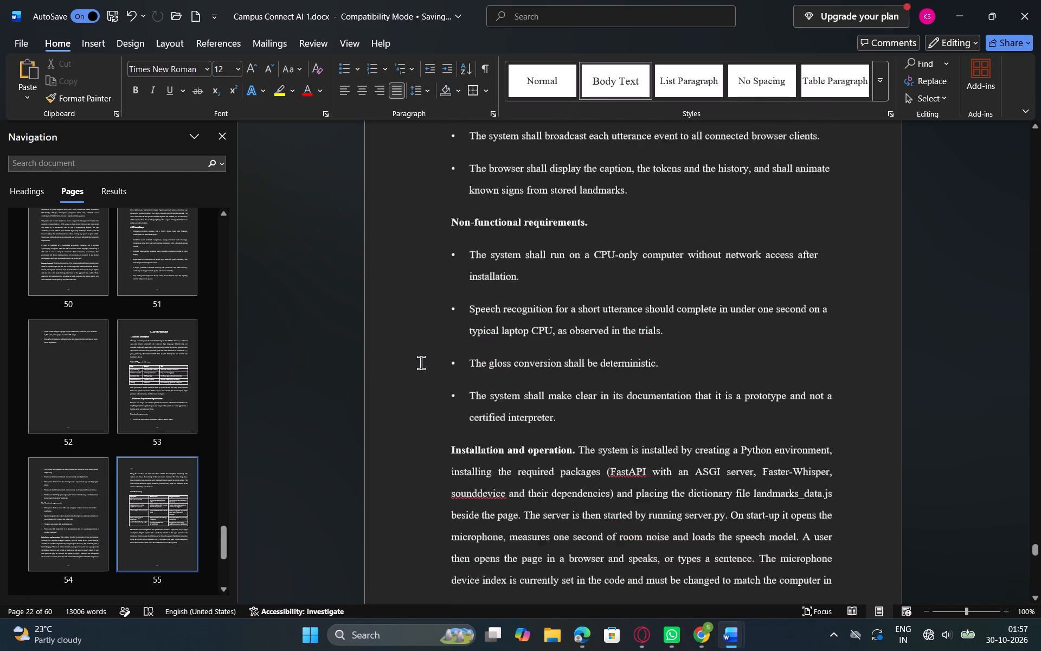
scroll(421, 362, down, 2)
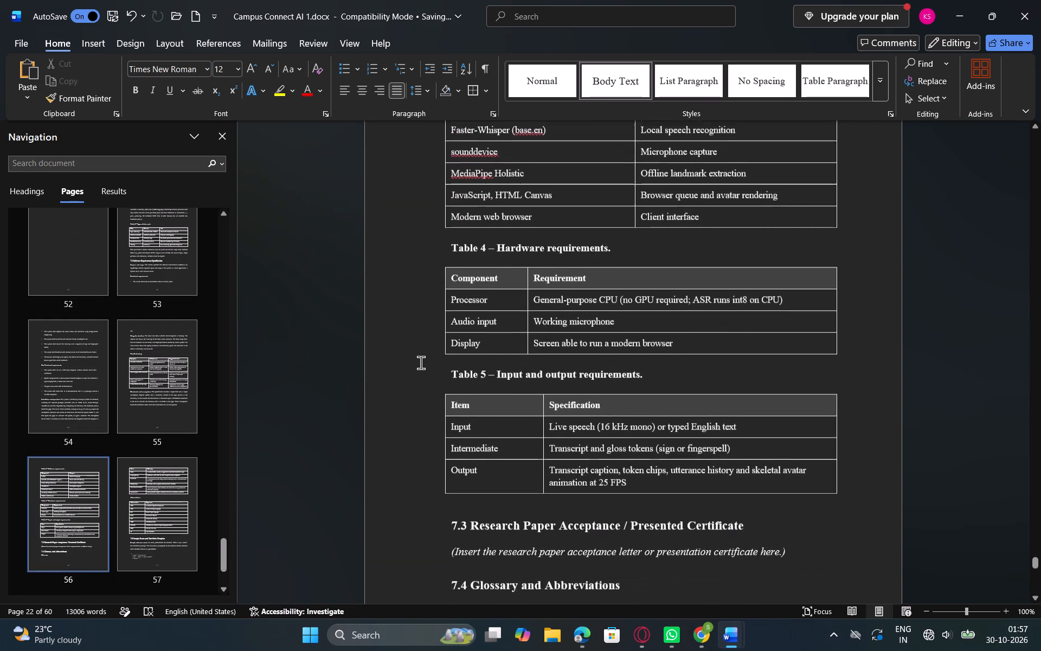
scroll(421, 362, down, 2)
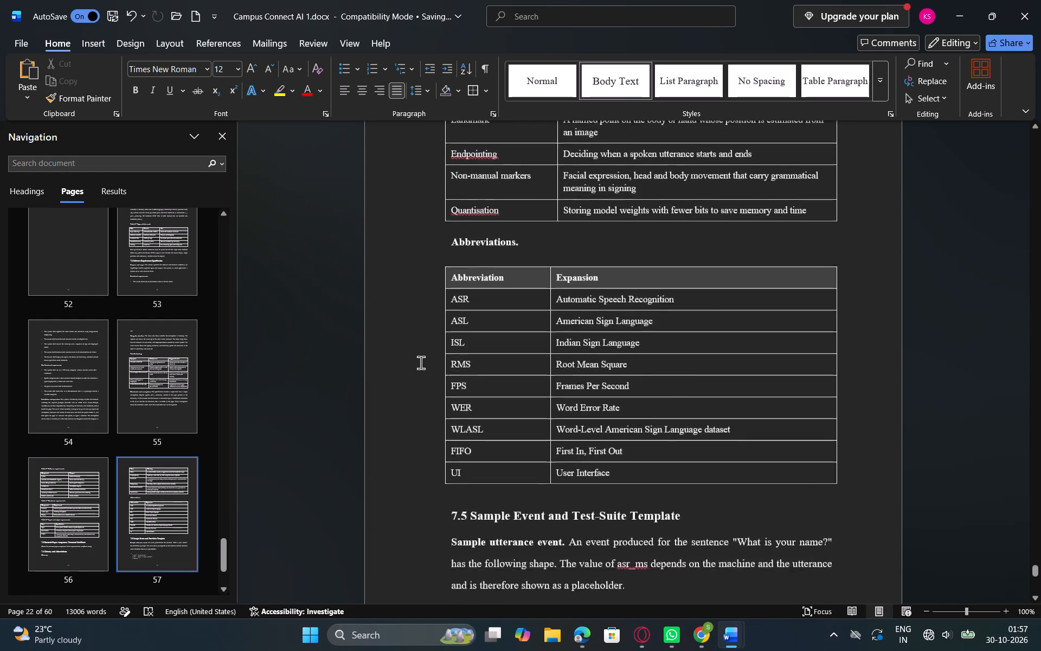
scroll(421, 362, down, 3)
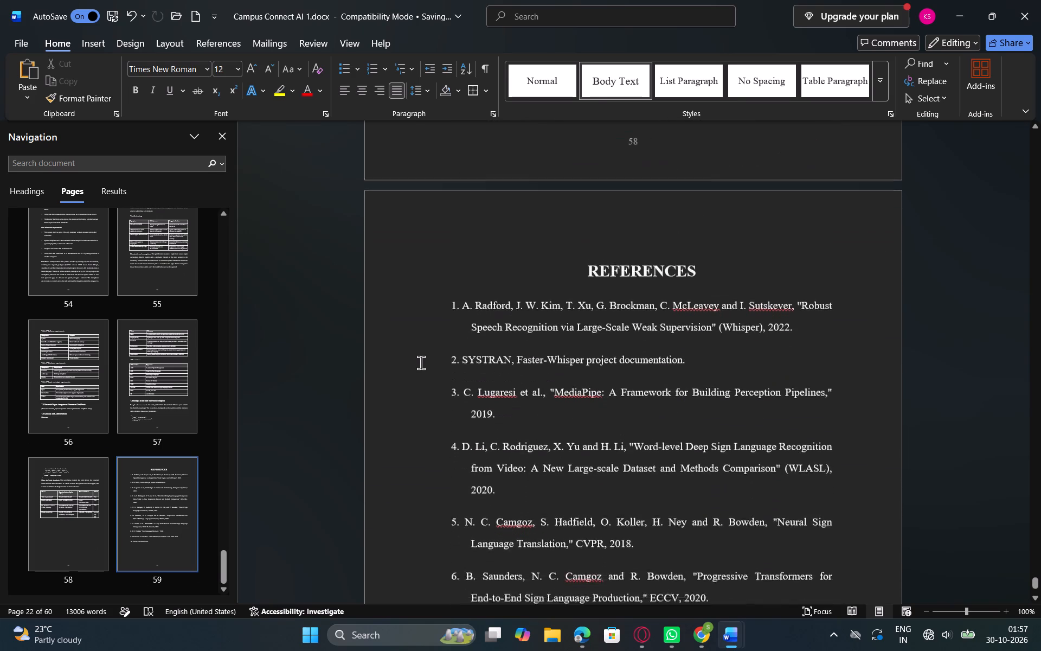
scroll(421, 362, down, 1)
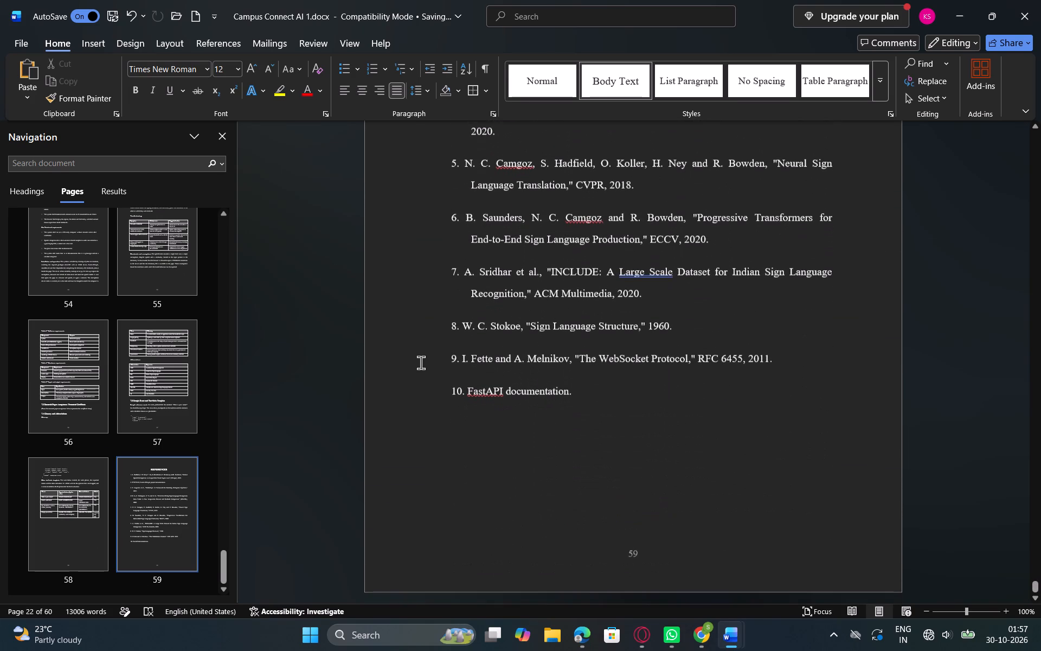
scroll(421, 362, down, 1)
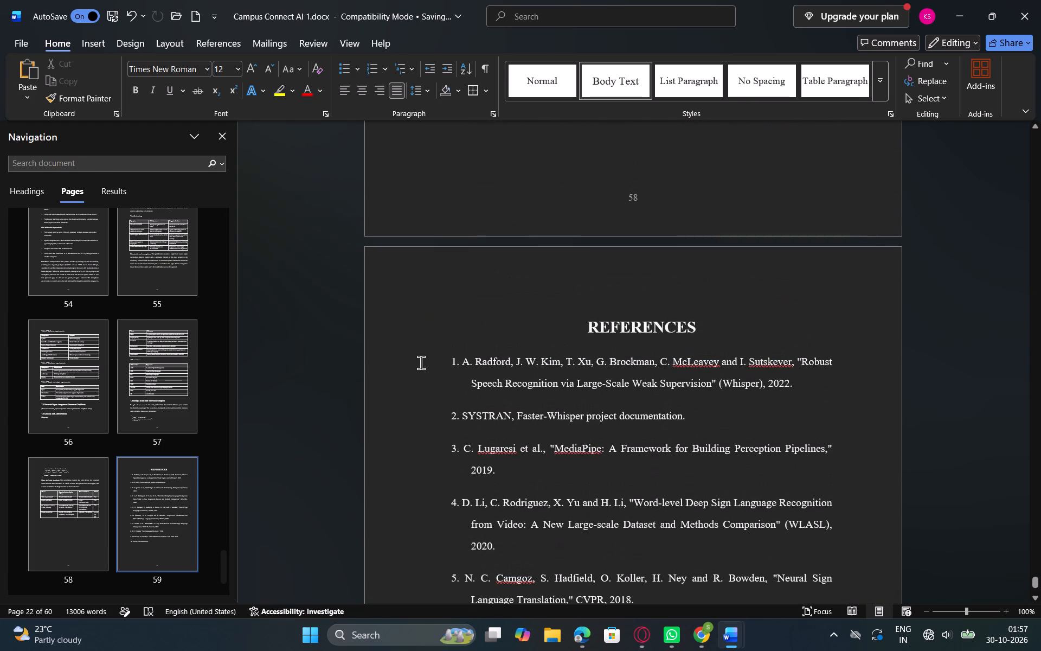
Recheck the closing pages from the References back through the gloss test-suite and glossary tables to Table 3 – Software requirements.
scroll(421, 362, up, 3)
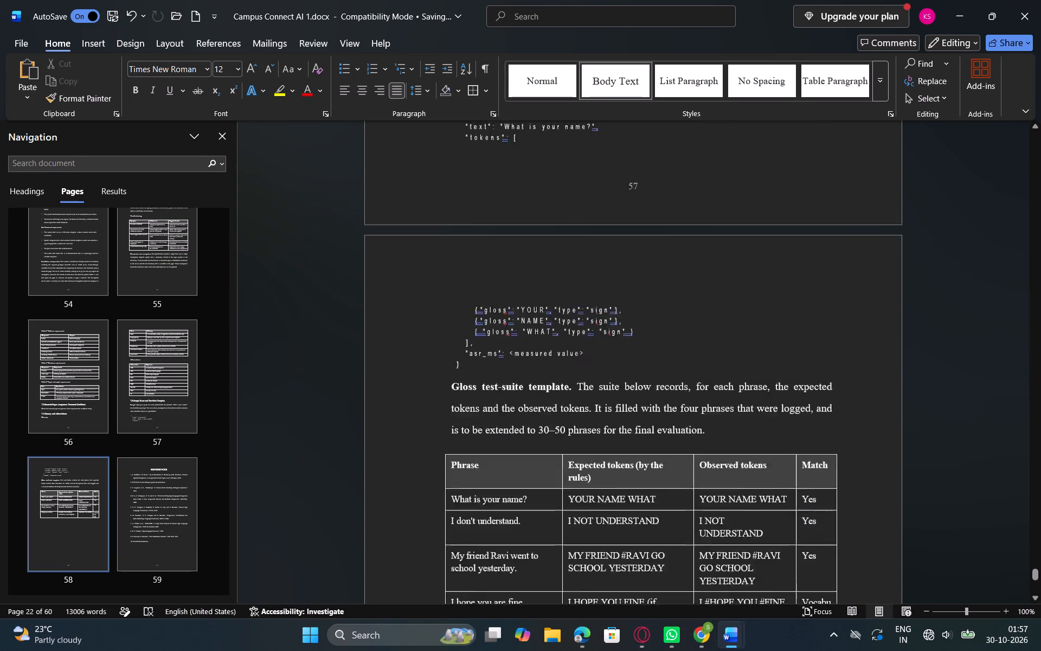
scroll(421, 362, up, 2)
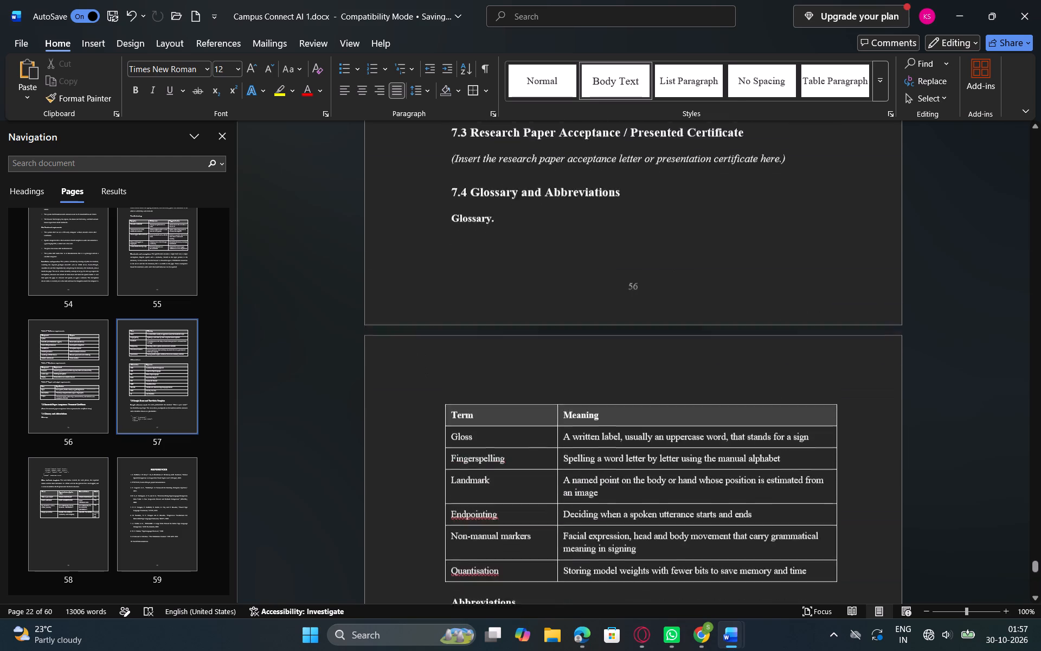
scroll(421, 362, up, 3)
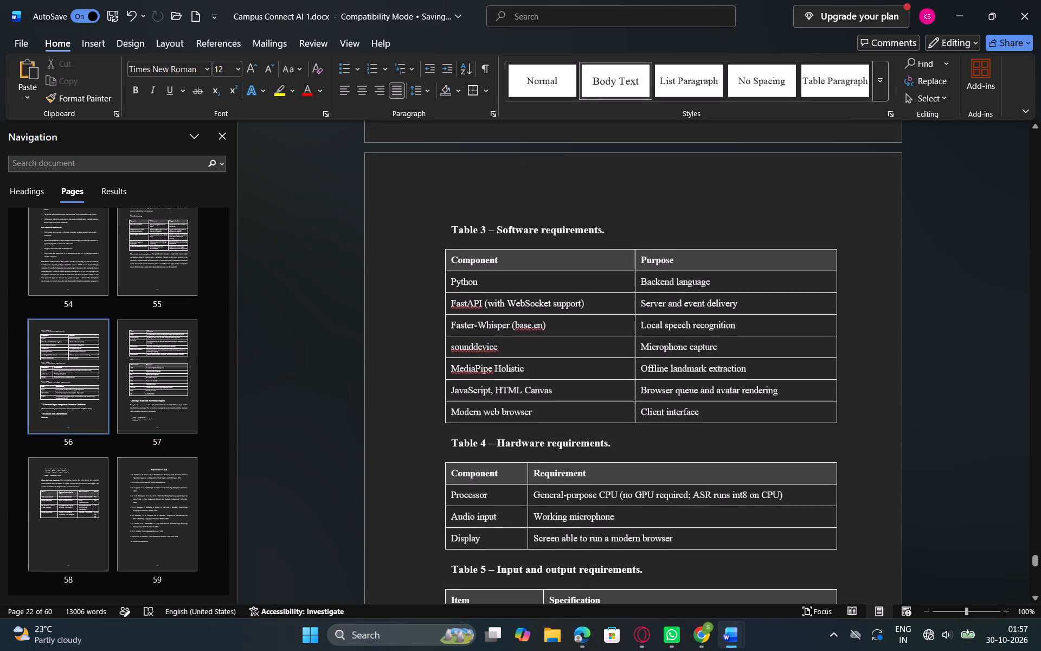
Recheck the Appendices back to 7.1 Dataset Description and forward again to Table 5 – Input and output requirements.
scroll(421, 362, up, 3)
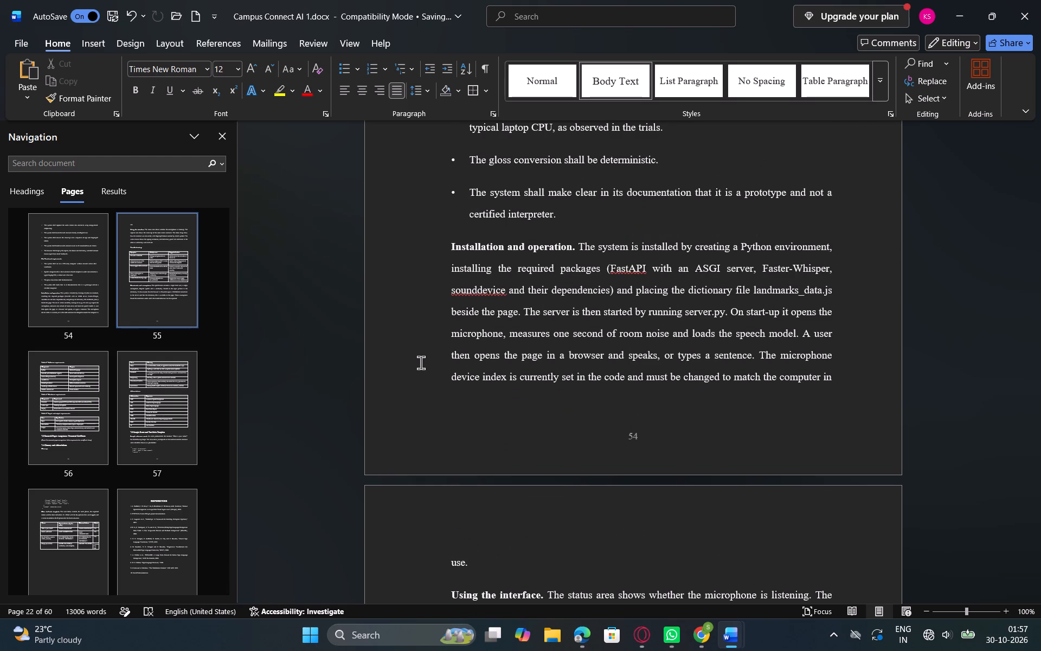
scroll(421, 362, up, 1)
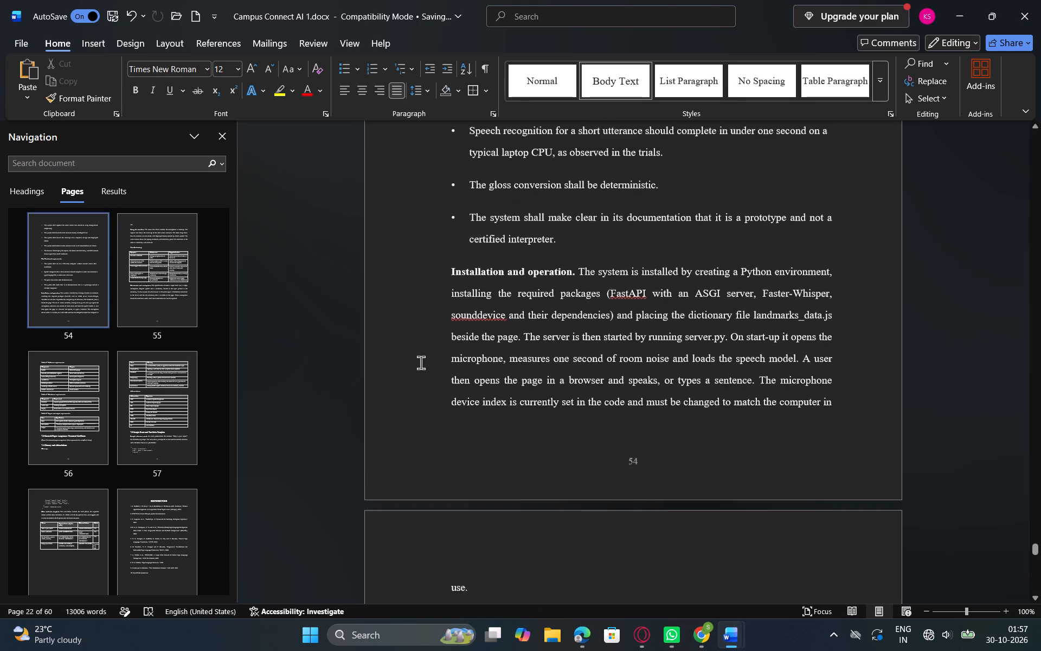
scroll(421, 362, up, 1)
scroll(421, 362, right, 1)
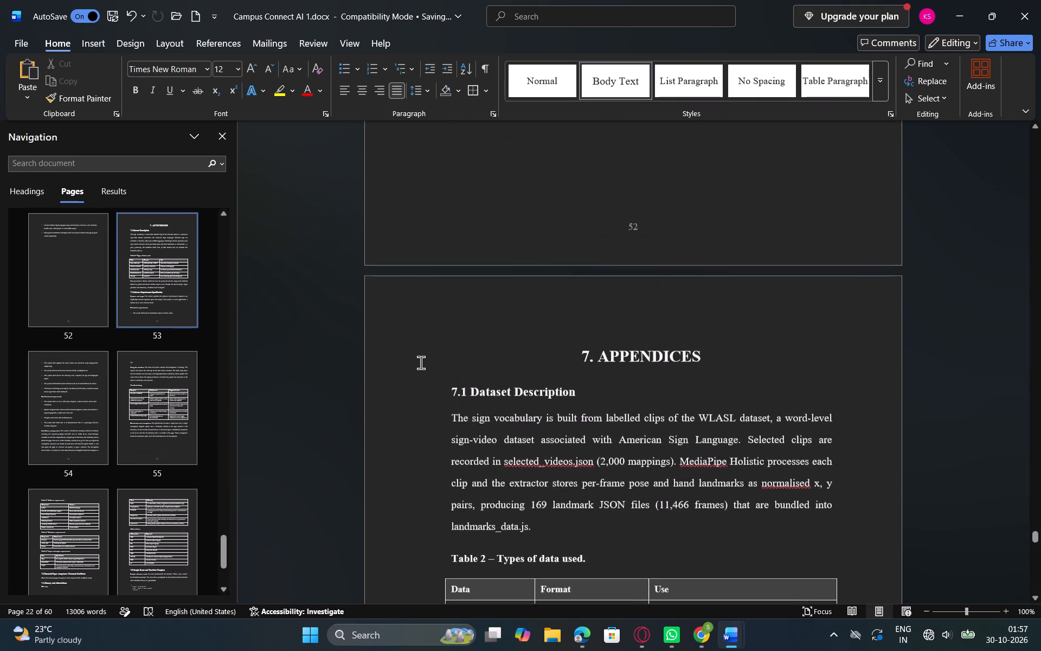
scroll(421, 362, right, 1)
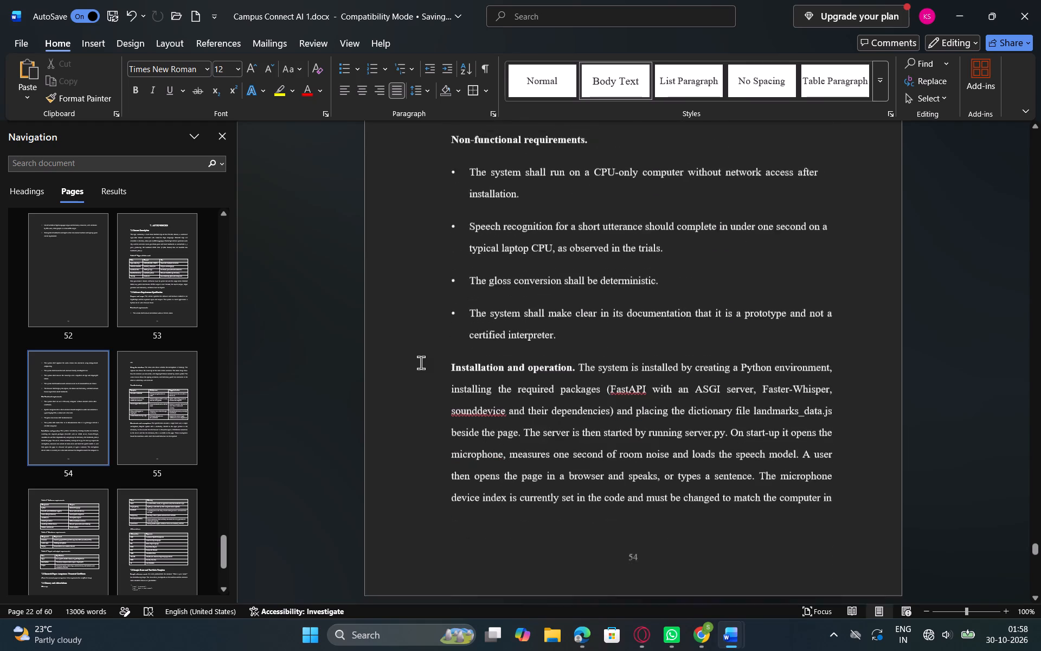
scroll(421, 362, right, 1)
scroll(421, 362, down, 1)
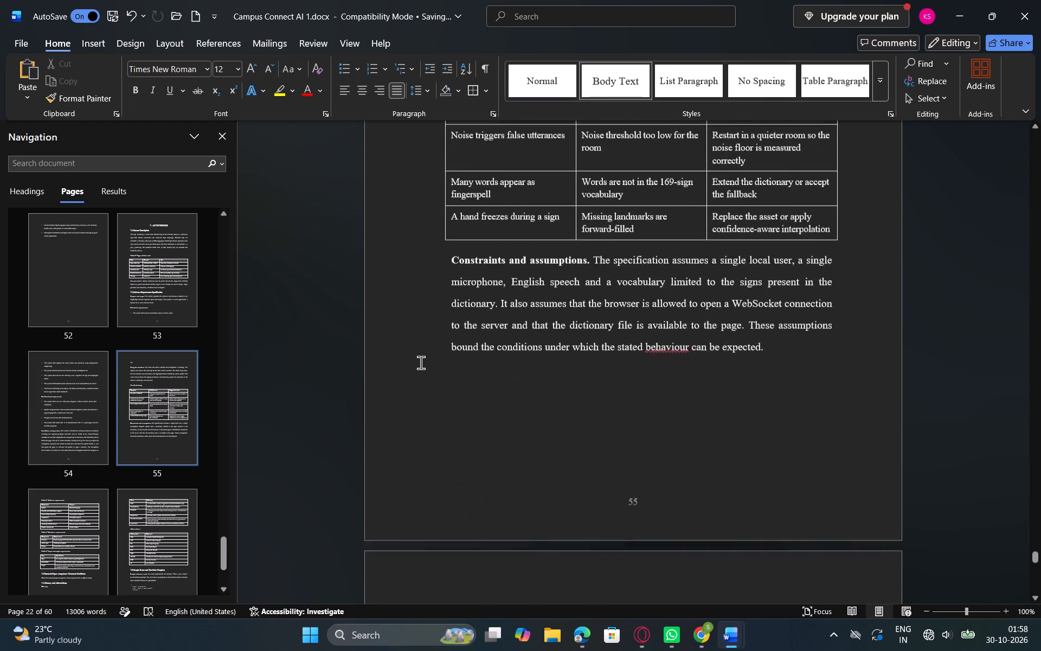
scroll(421, 362, down, 1)
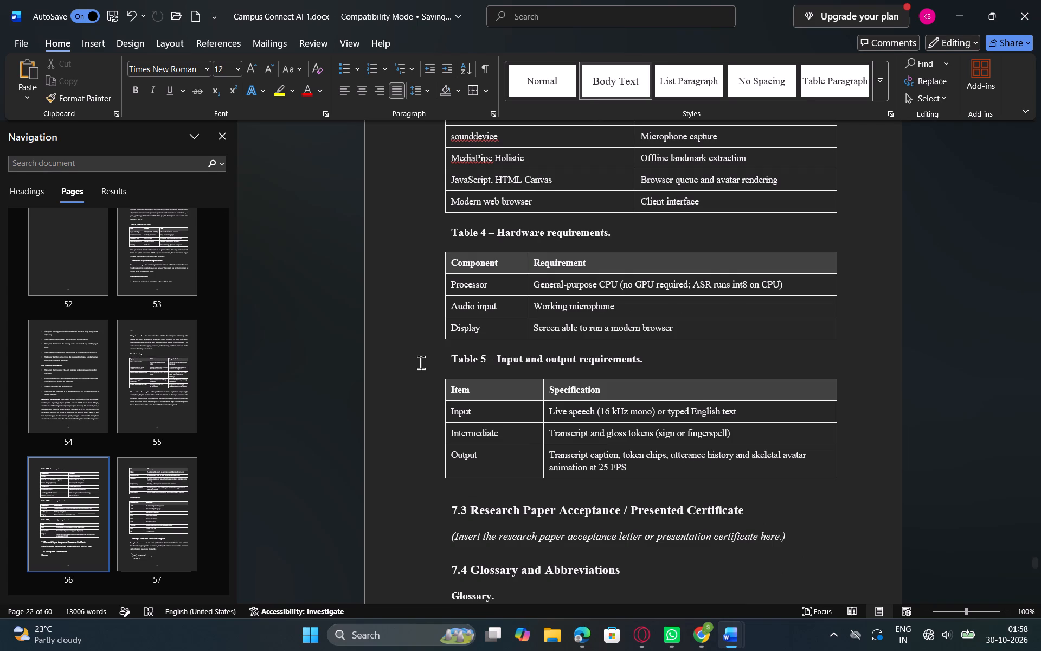
Look at the mostly empty page 52, and return through the page thumbnails to the blank page 18 before the Methodology chapter.
click(85, 246)
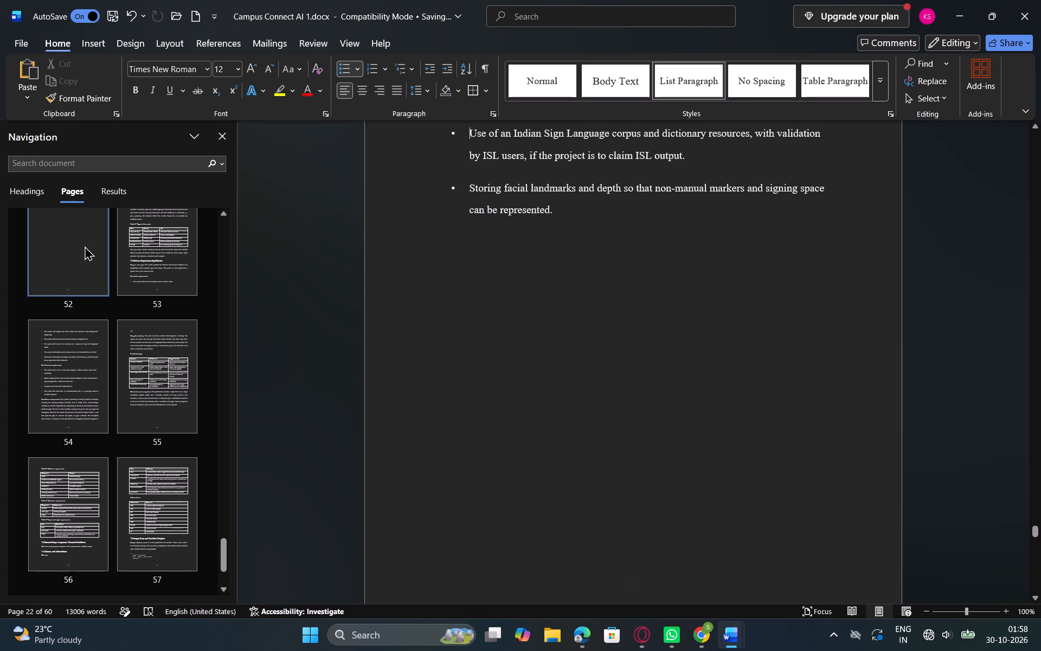
scroll(85, 246, up, 3)
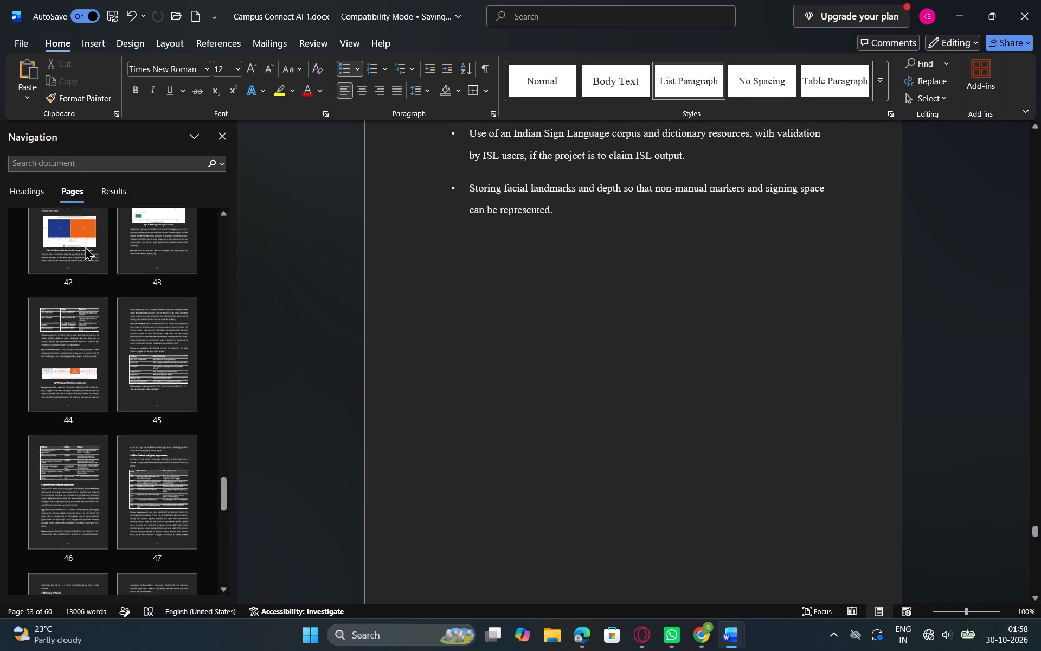
scroll(85, 246, up, 4)
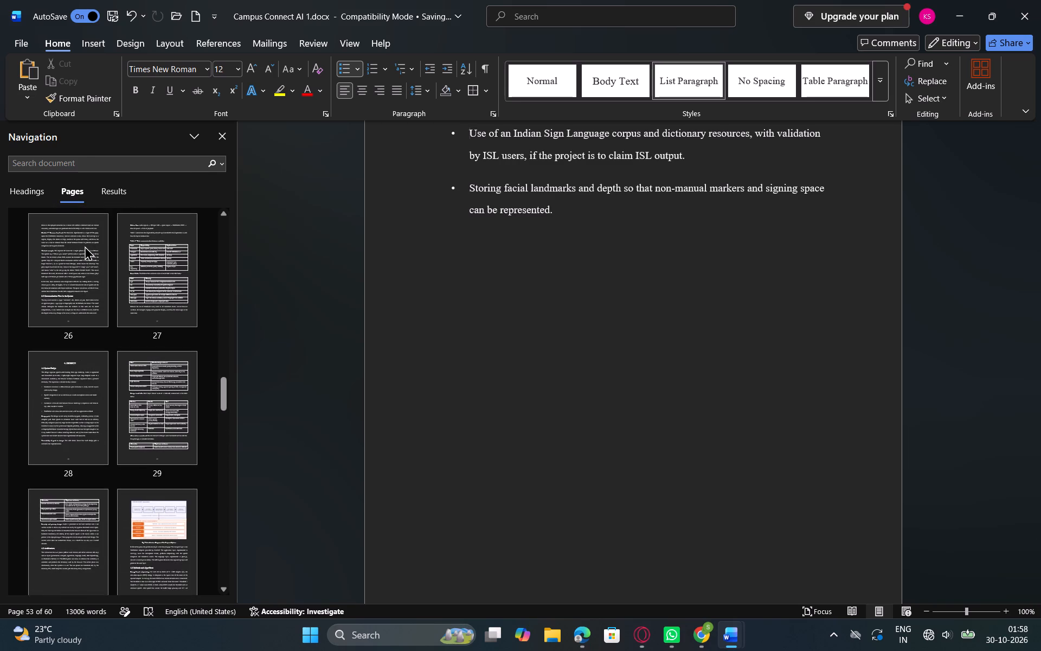
scroll(85, 246, up, 1)
click(85, 246)
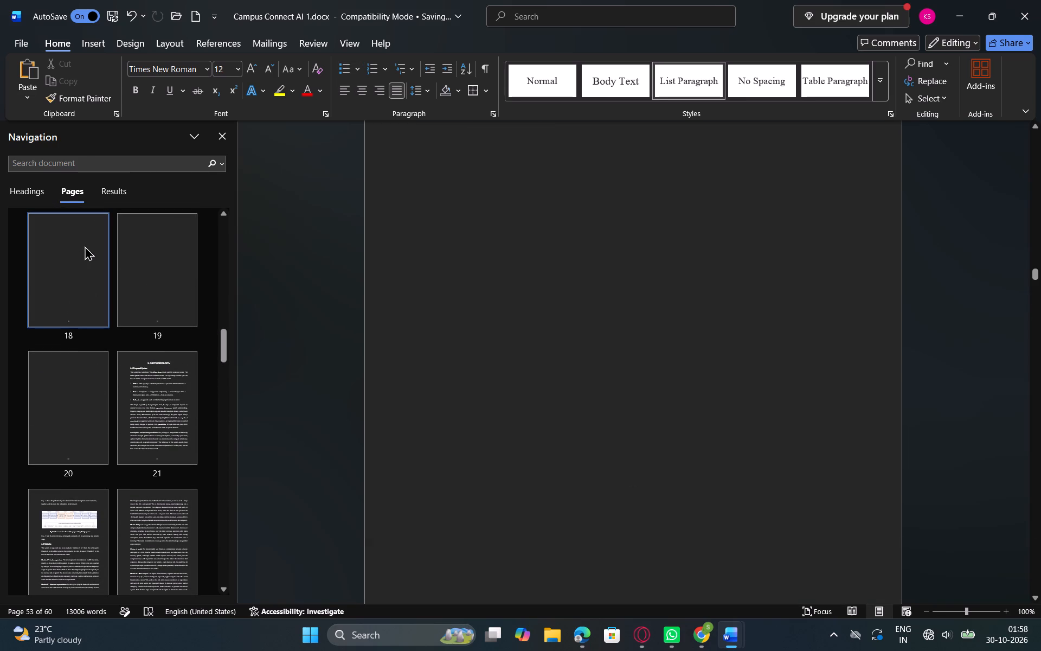
Delete the blank pages 18 to 20 so that the Methodology chapter directly follows the Existing Systems page.
click(85, 246)
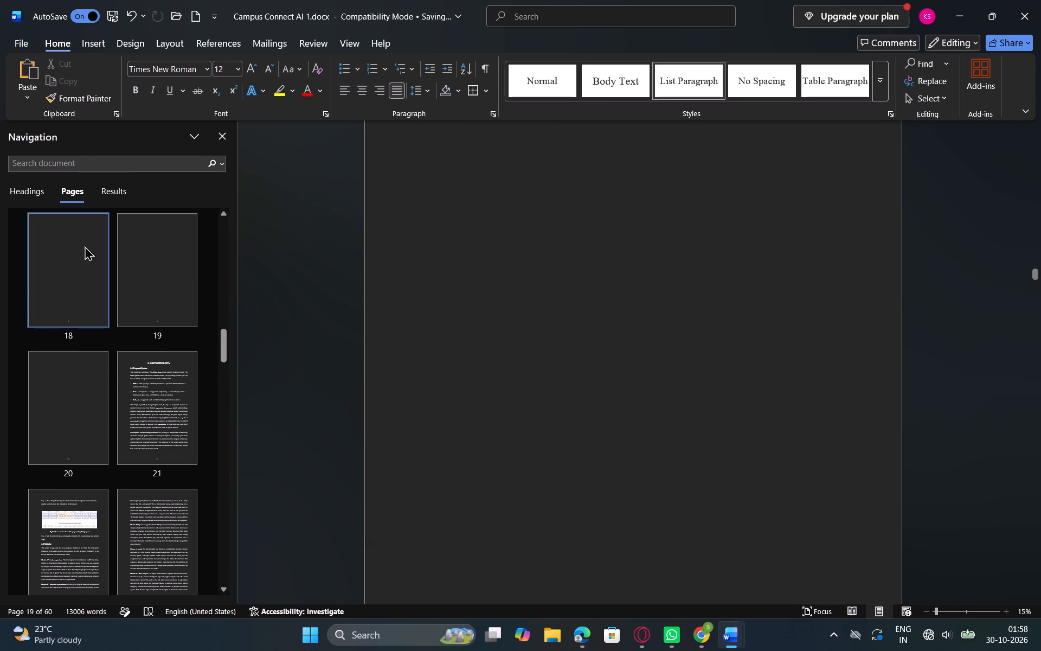
right_click(85, 246)
right_click(418, 275)
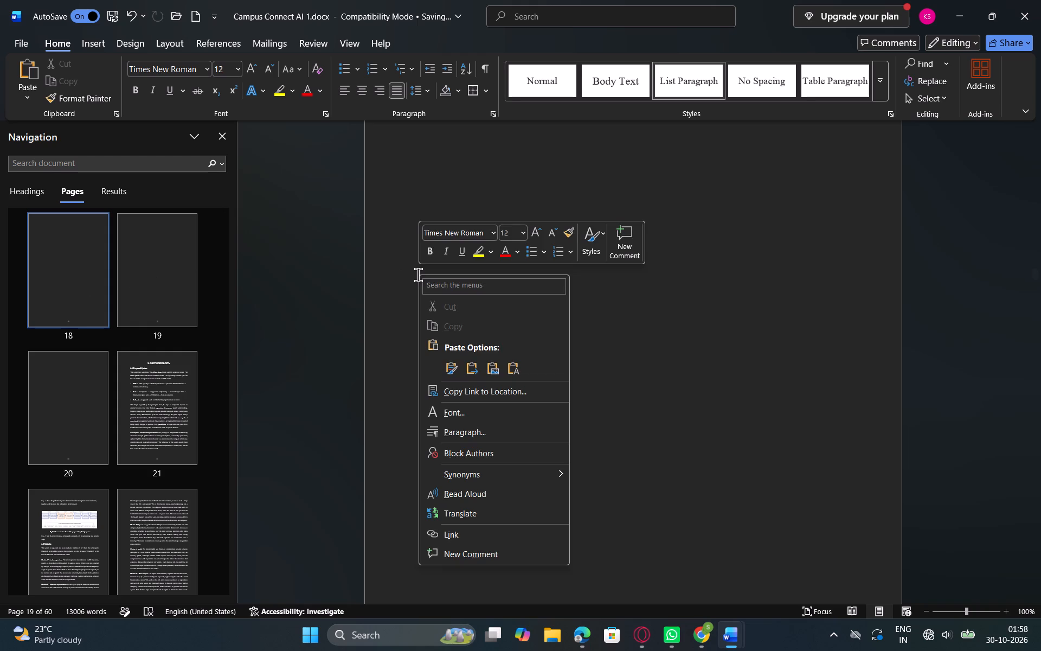
click(664, 318)
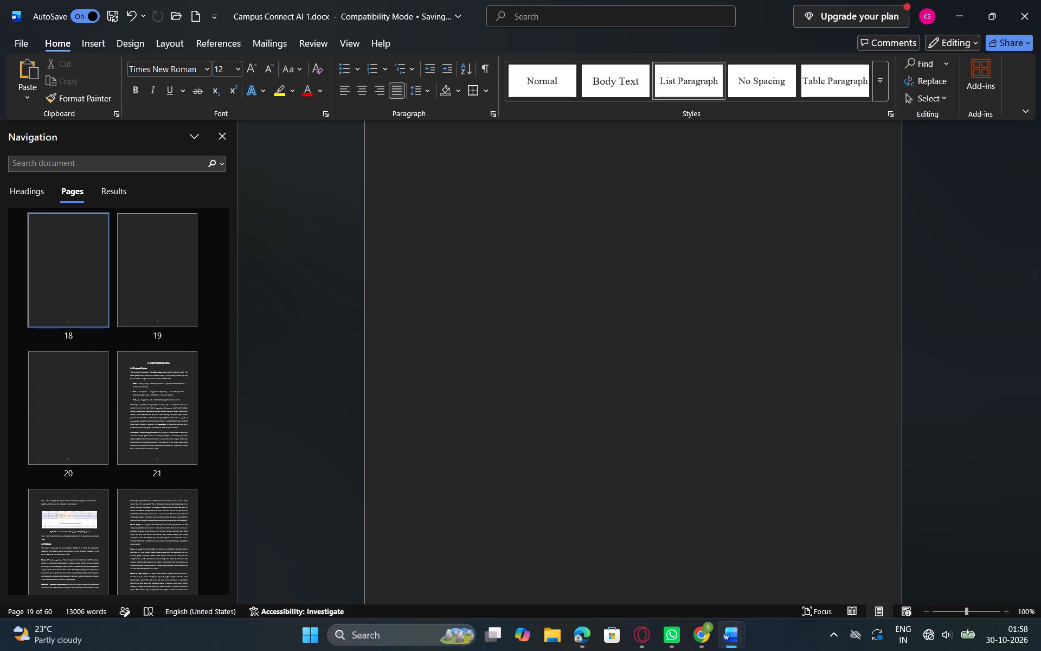
key(Delete)
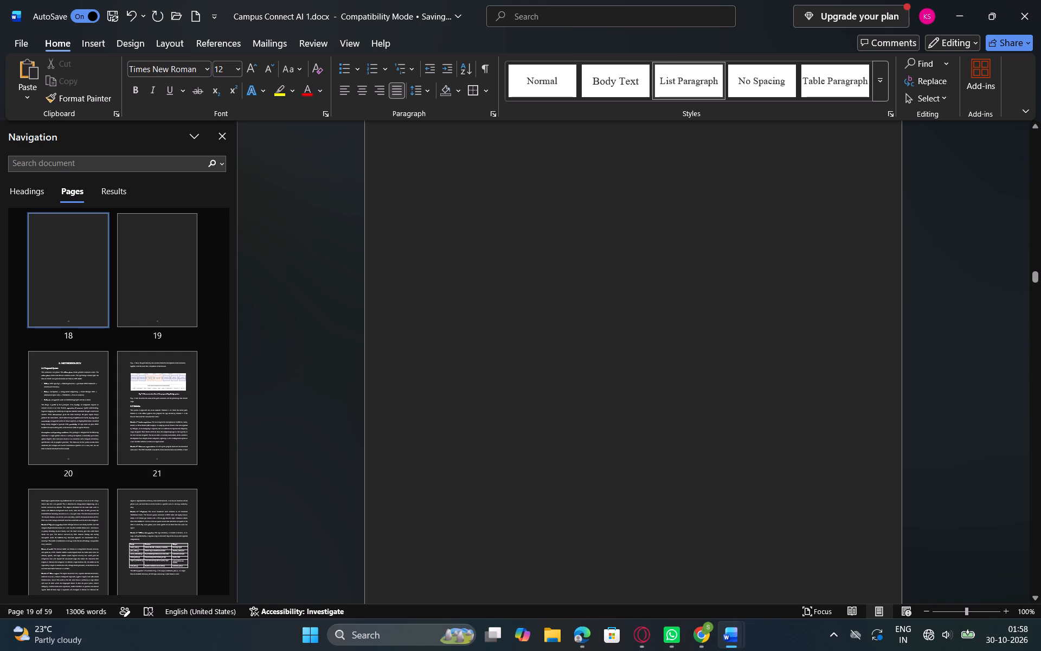
key(Delete)
key(Delete)
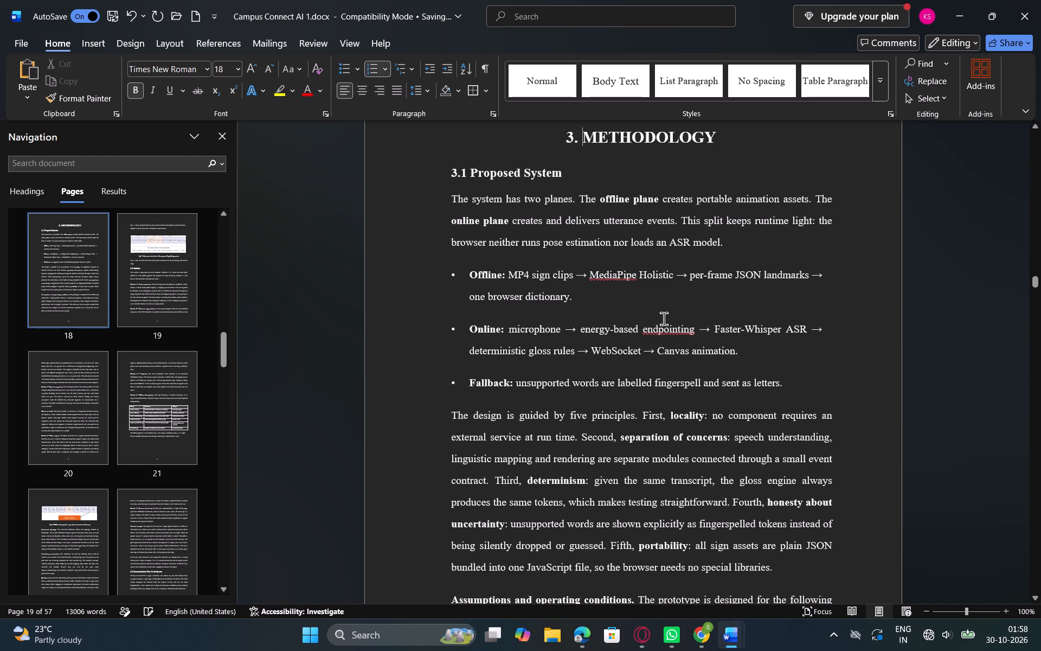
Look through the page thumbnails back to the front matter and go to the Declaration page.
scroll(147, 384, up, 3)
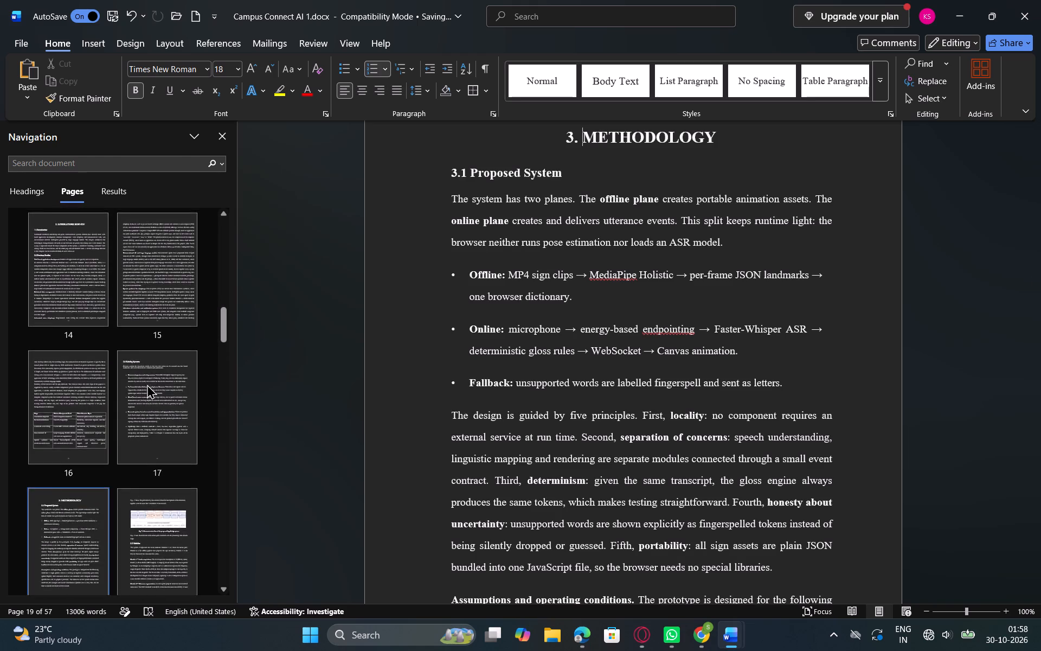
scroll(147, 384, up, 4)
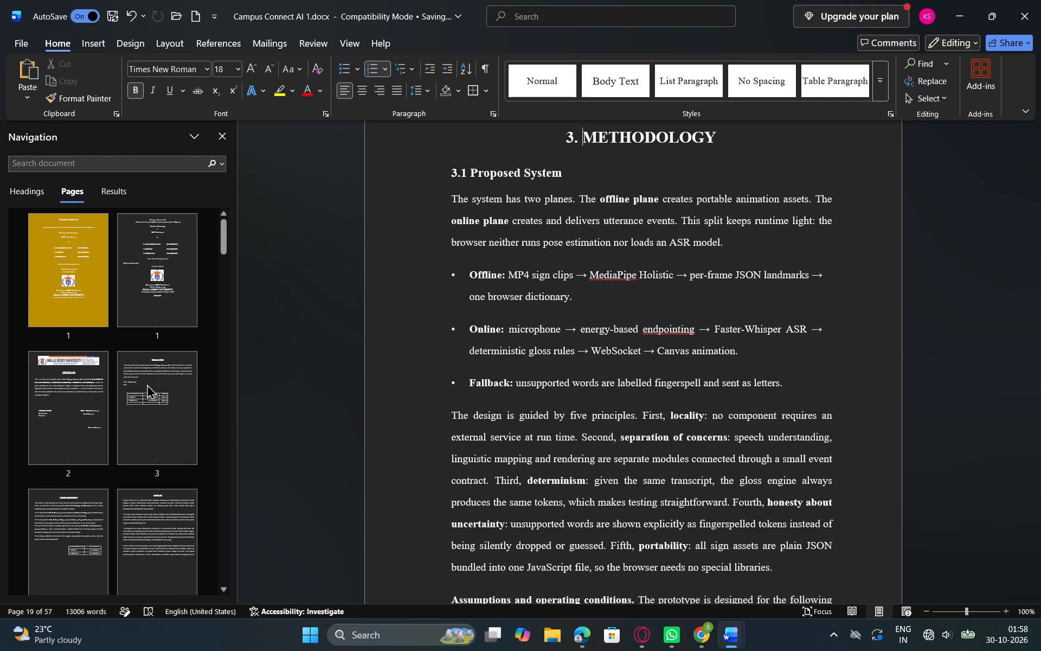
scroll(147, 384, up, 1)
scroll(147, 384, down, 2)
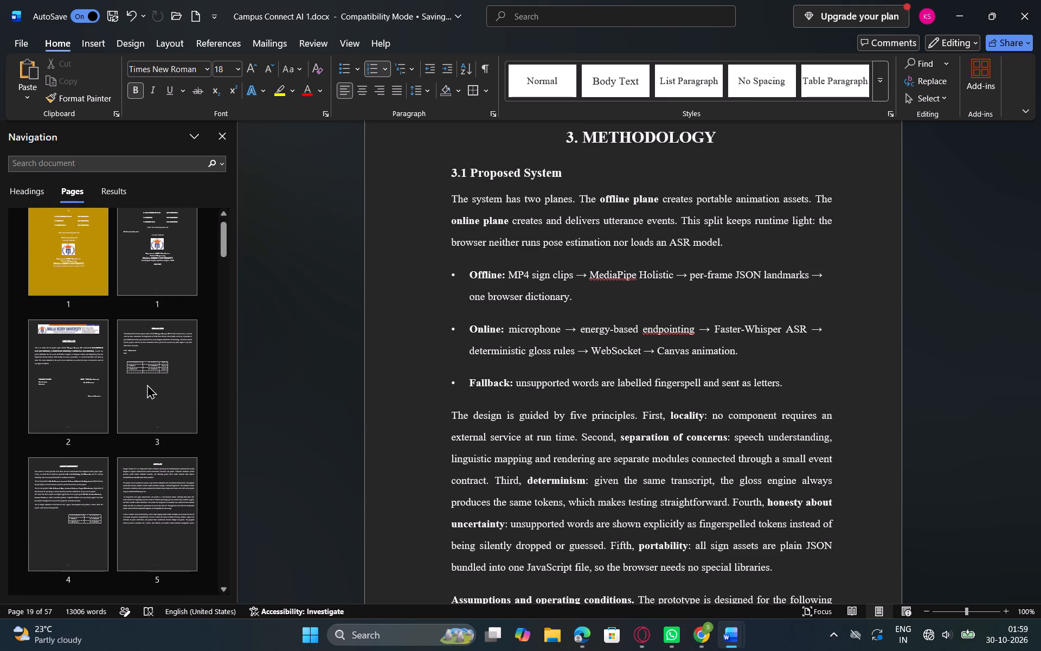
scroll(147, 384, down, 1)
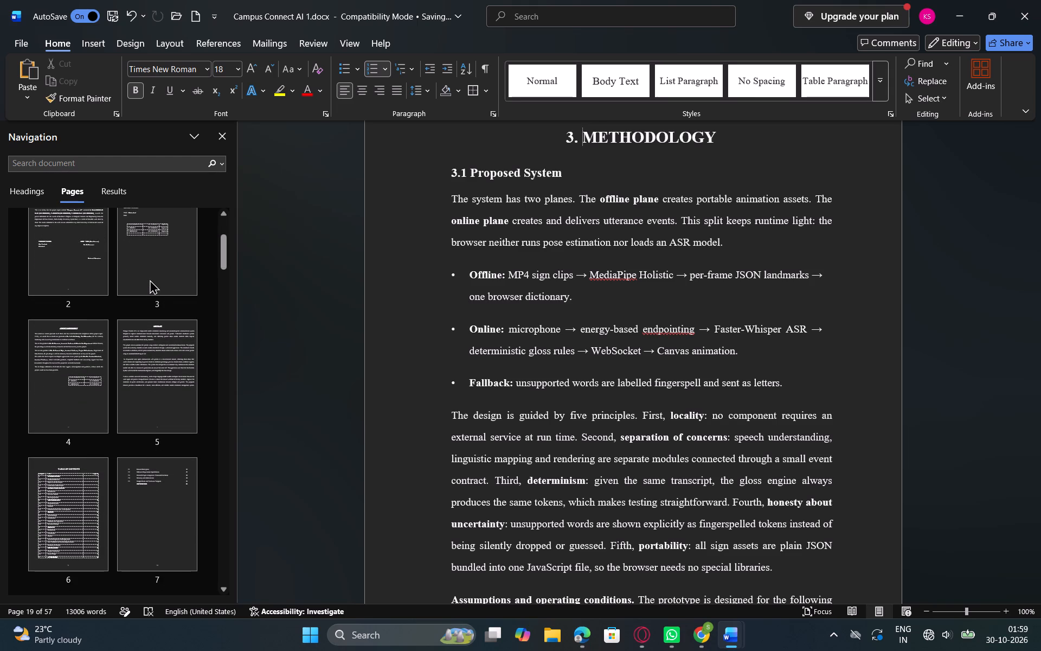
click(153, 261)
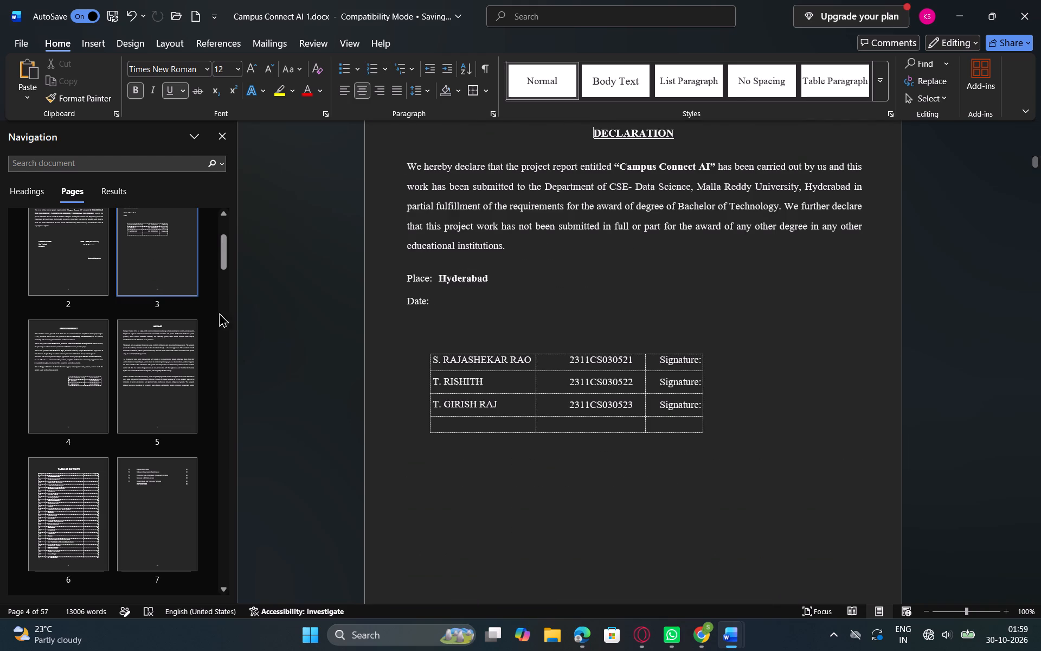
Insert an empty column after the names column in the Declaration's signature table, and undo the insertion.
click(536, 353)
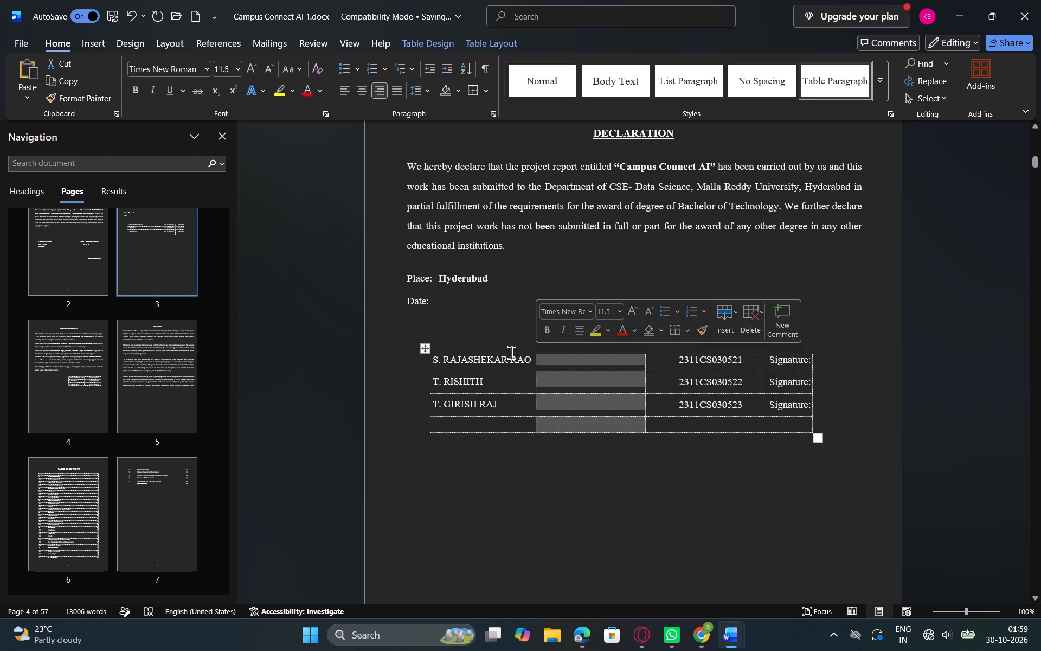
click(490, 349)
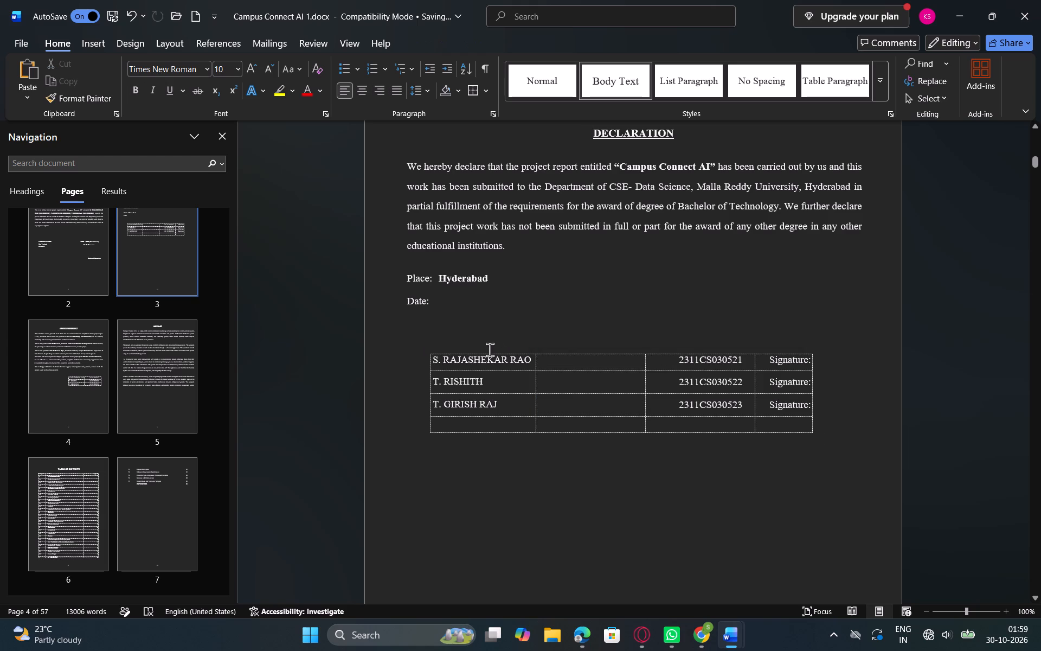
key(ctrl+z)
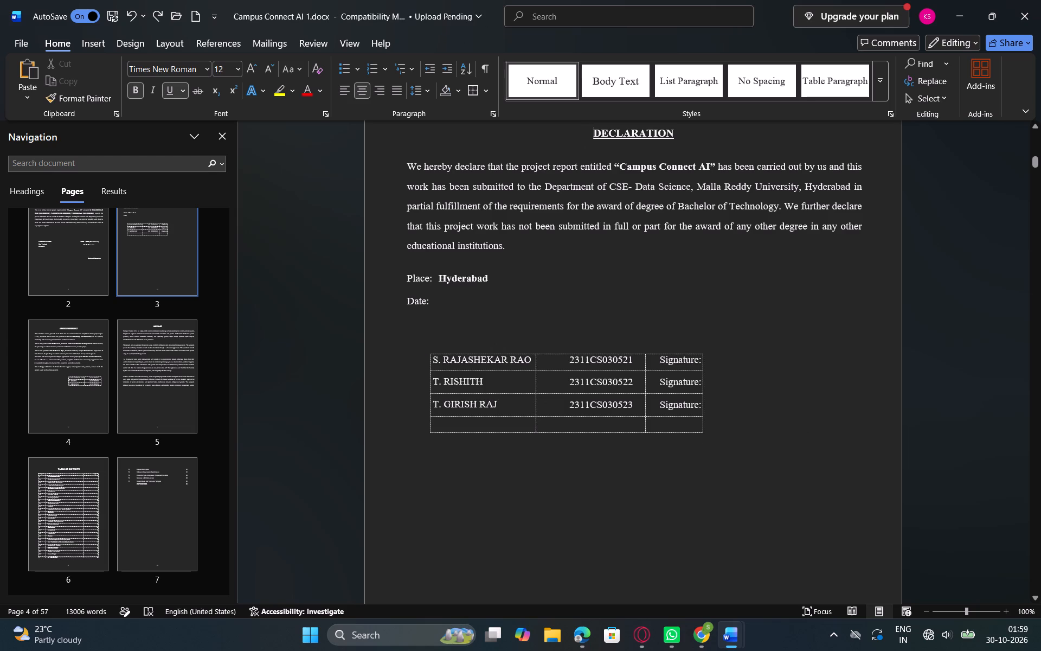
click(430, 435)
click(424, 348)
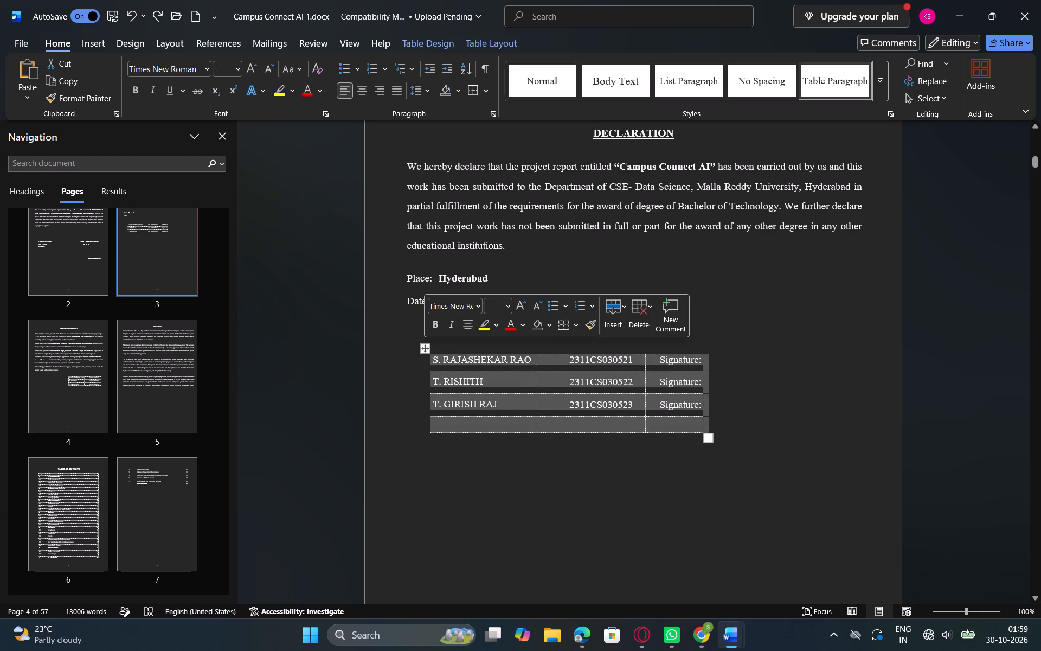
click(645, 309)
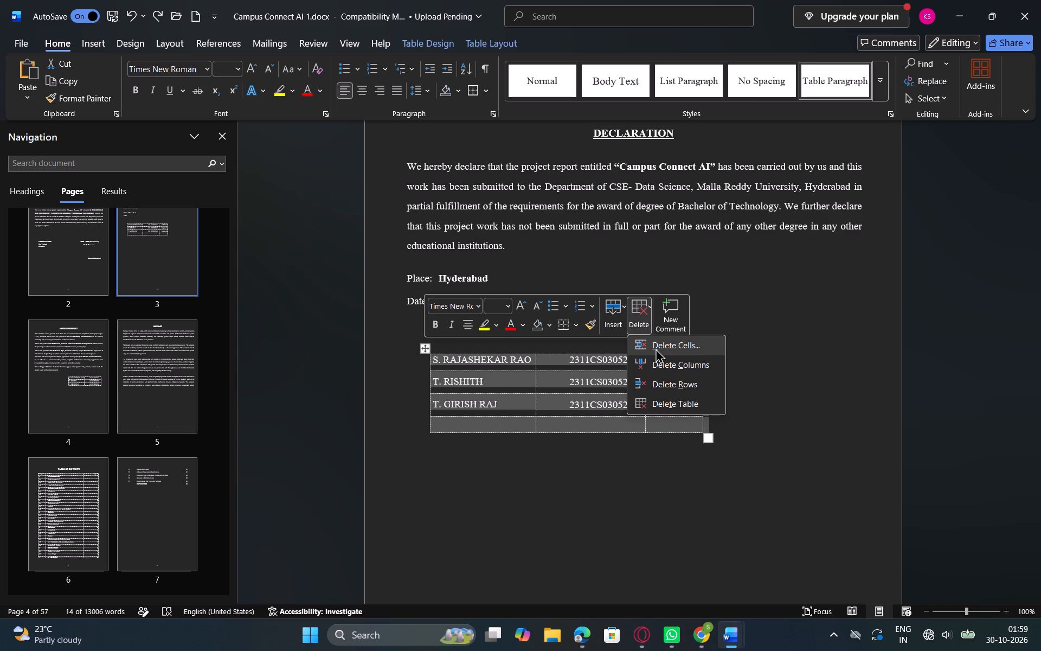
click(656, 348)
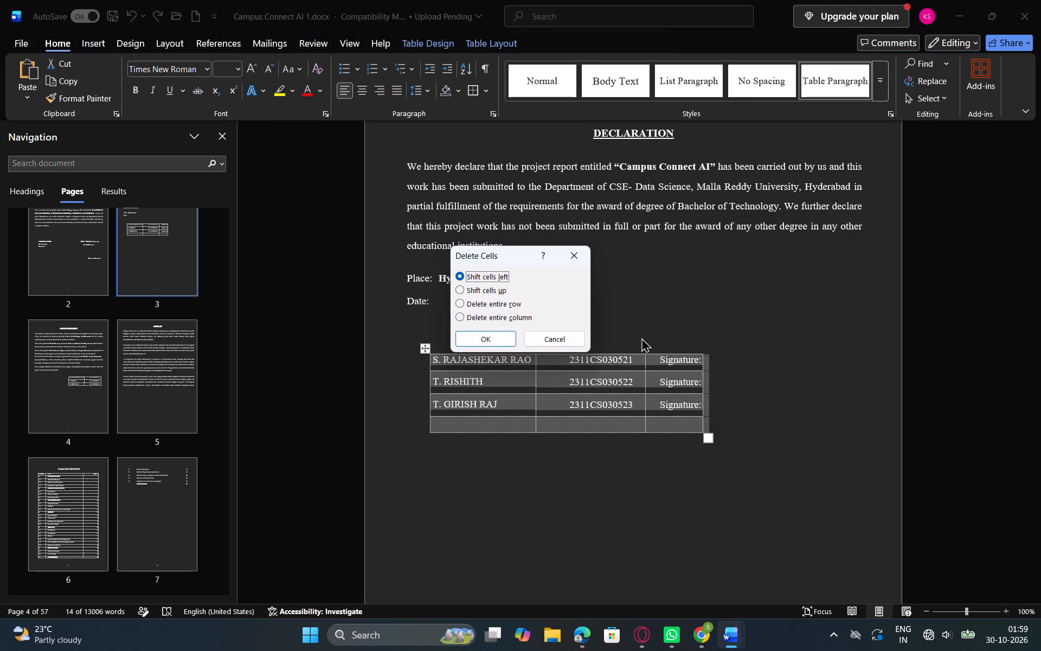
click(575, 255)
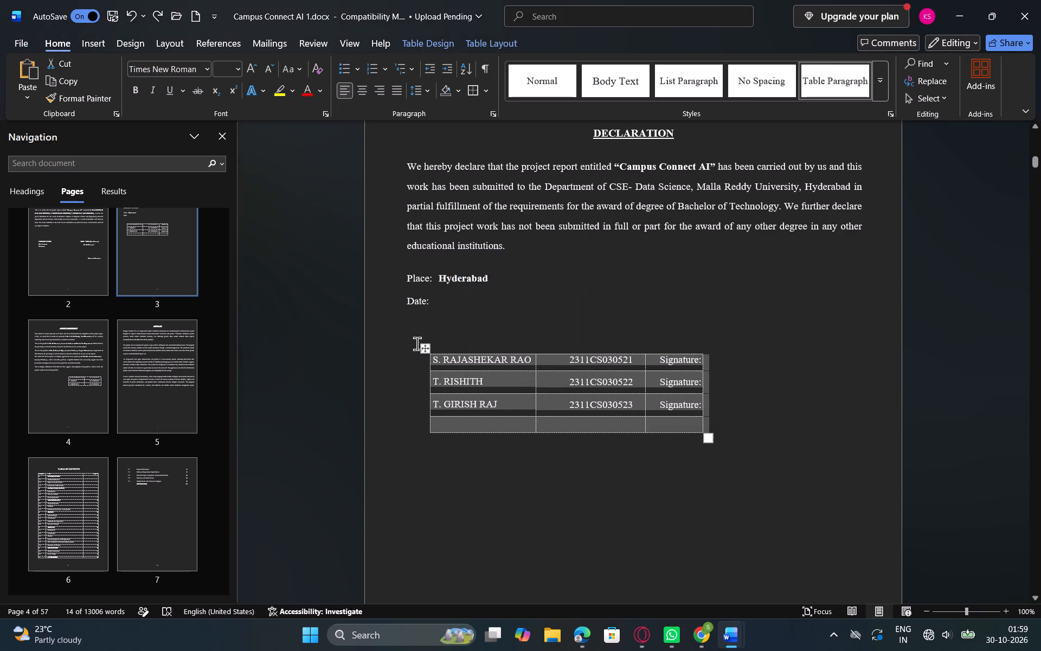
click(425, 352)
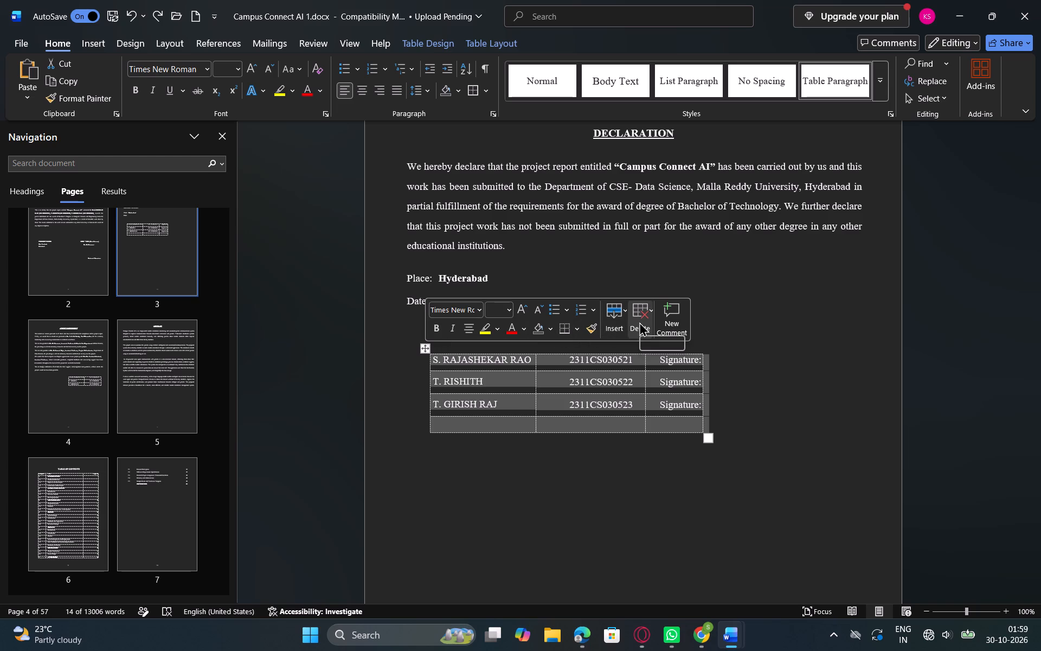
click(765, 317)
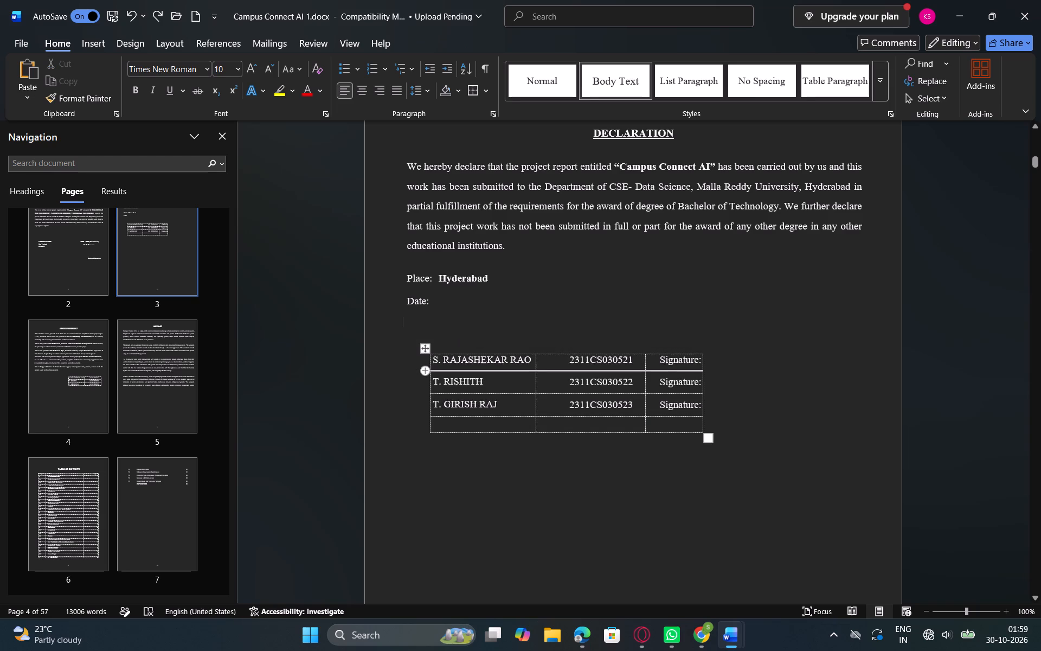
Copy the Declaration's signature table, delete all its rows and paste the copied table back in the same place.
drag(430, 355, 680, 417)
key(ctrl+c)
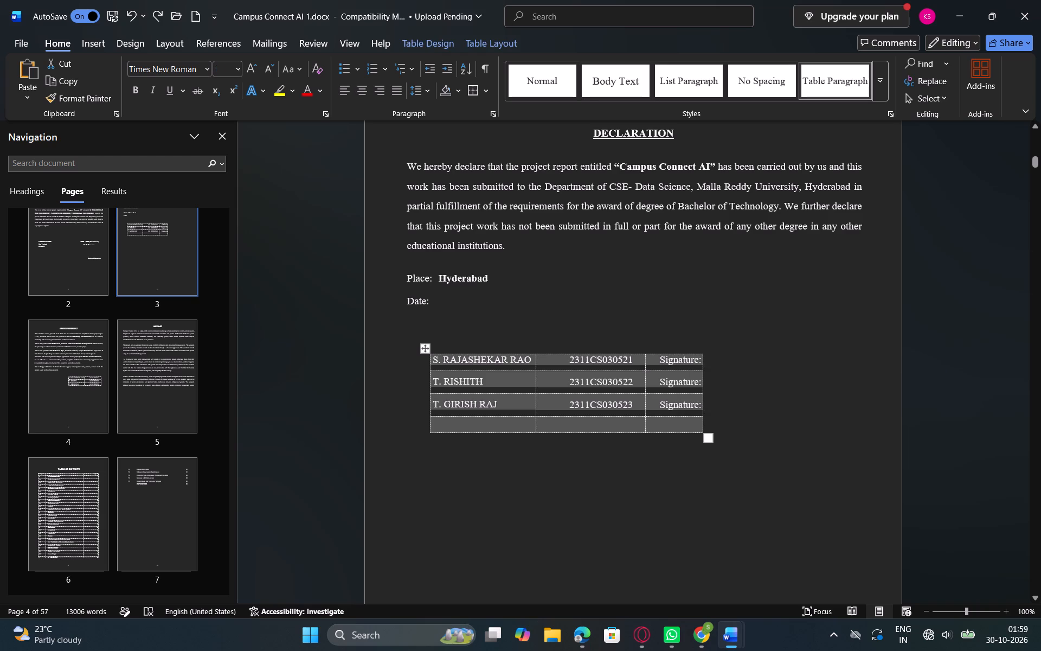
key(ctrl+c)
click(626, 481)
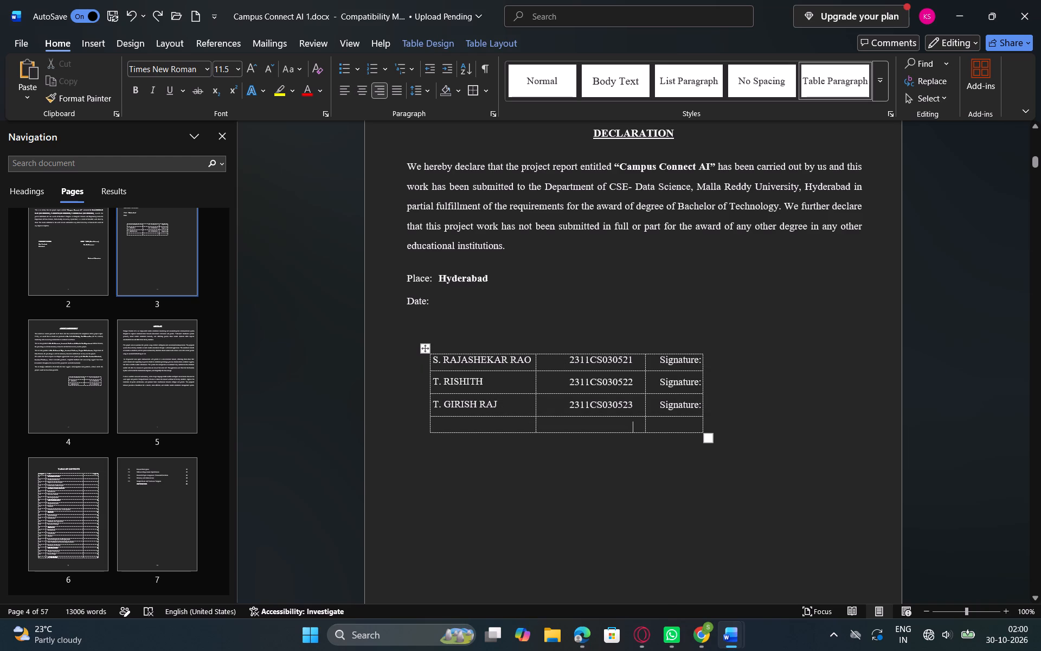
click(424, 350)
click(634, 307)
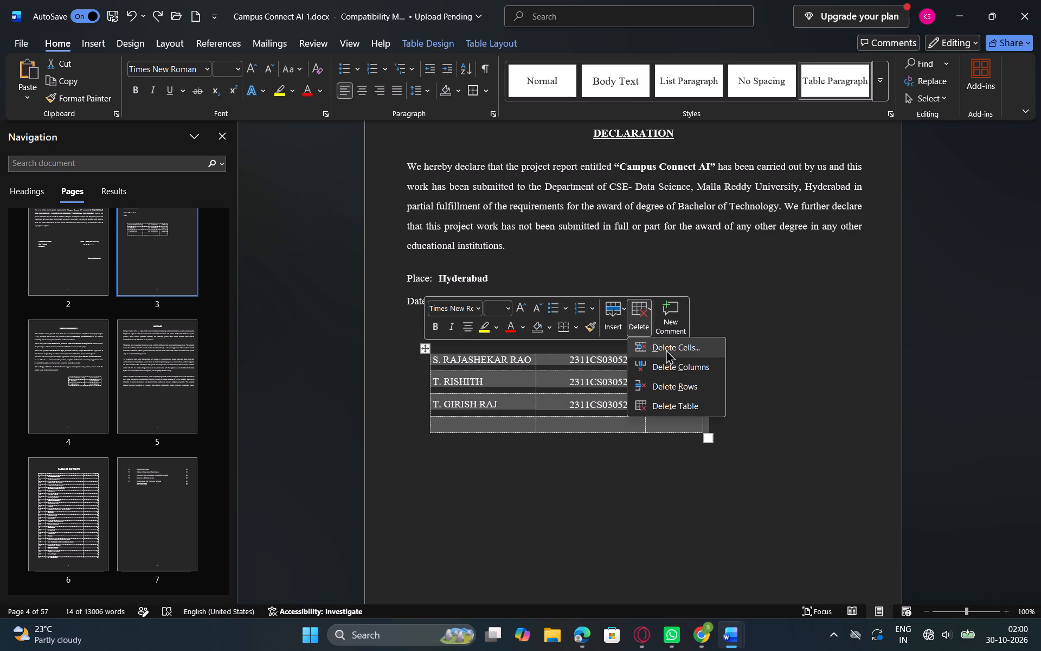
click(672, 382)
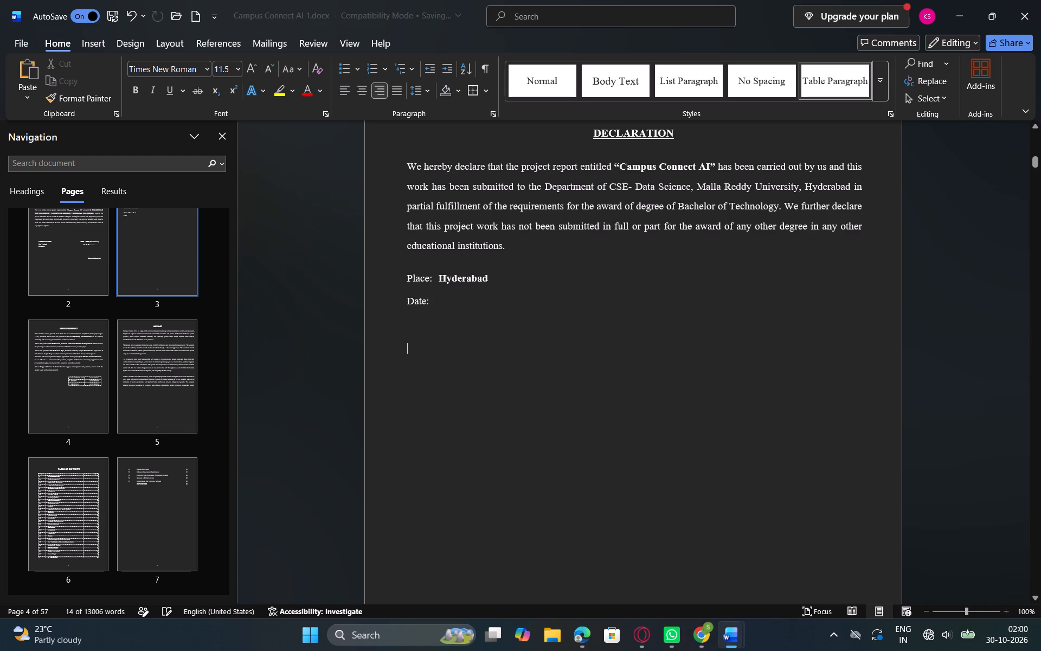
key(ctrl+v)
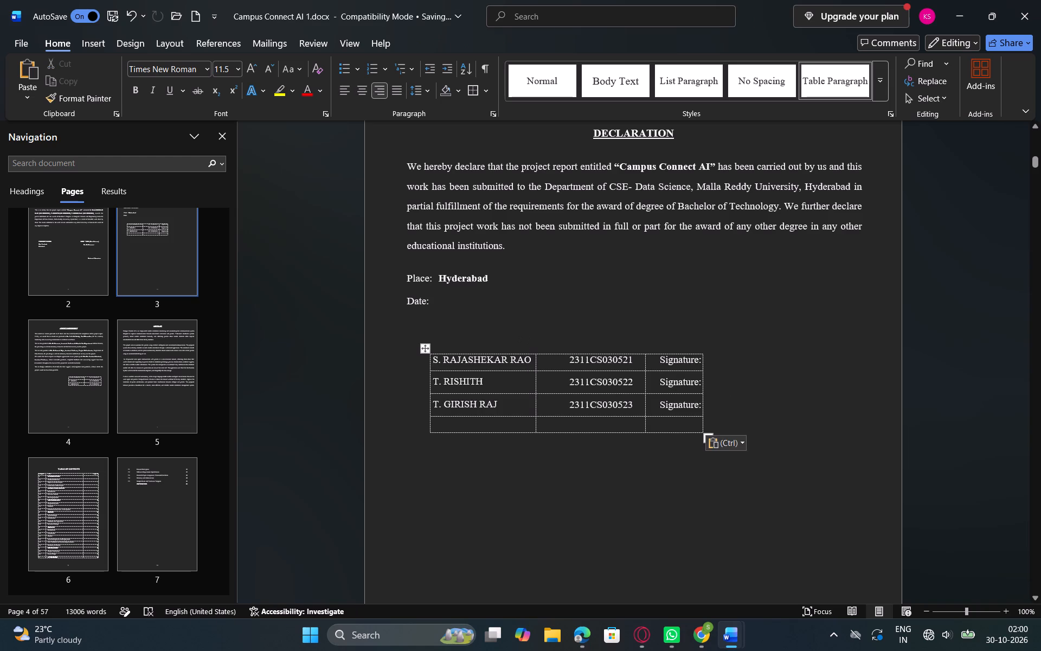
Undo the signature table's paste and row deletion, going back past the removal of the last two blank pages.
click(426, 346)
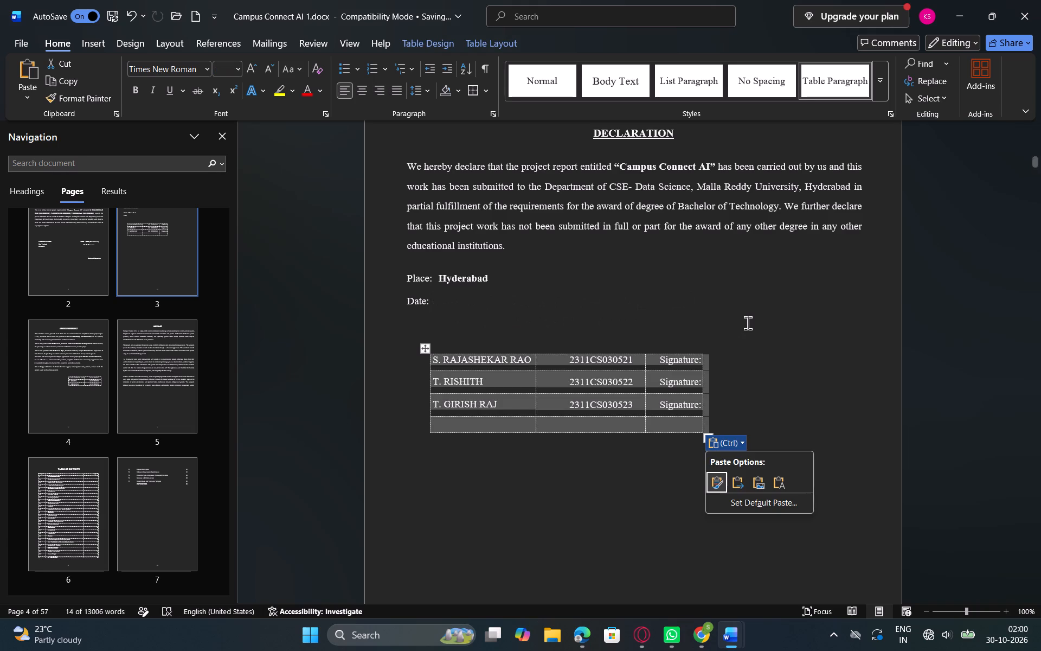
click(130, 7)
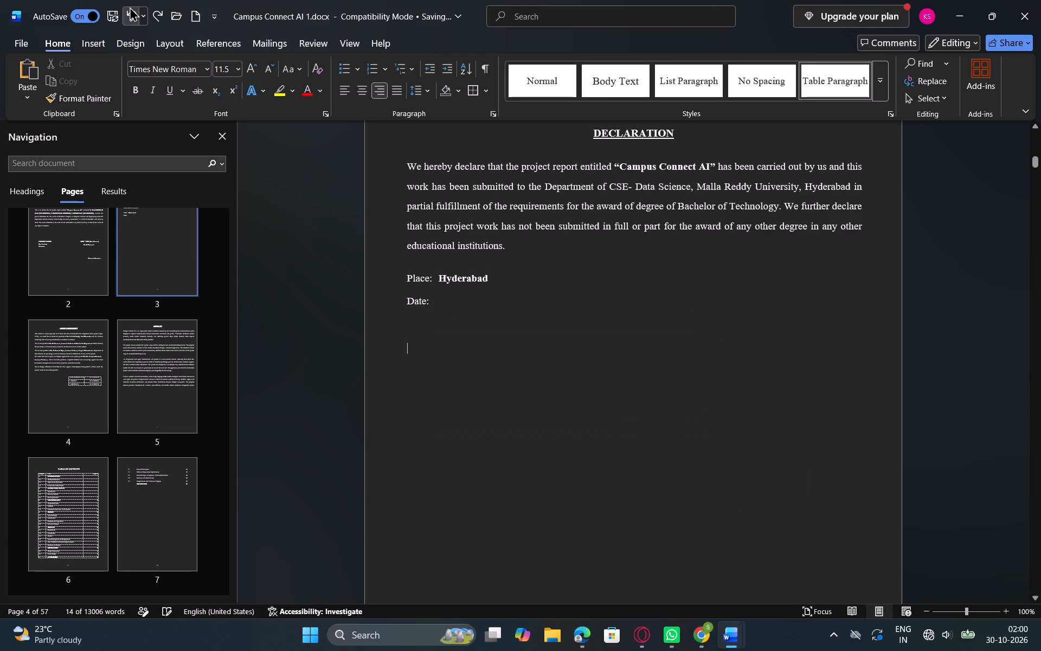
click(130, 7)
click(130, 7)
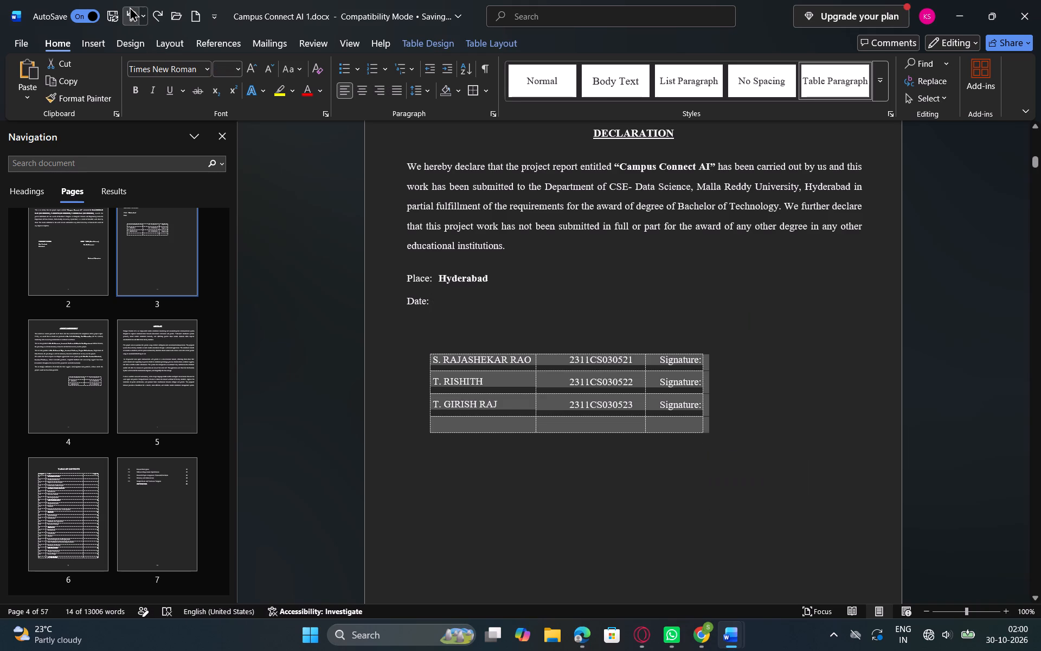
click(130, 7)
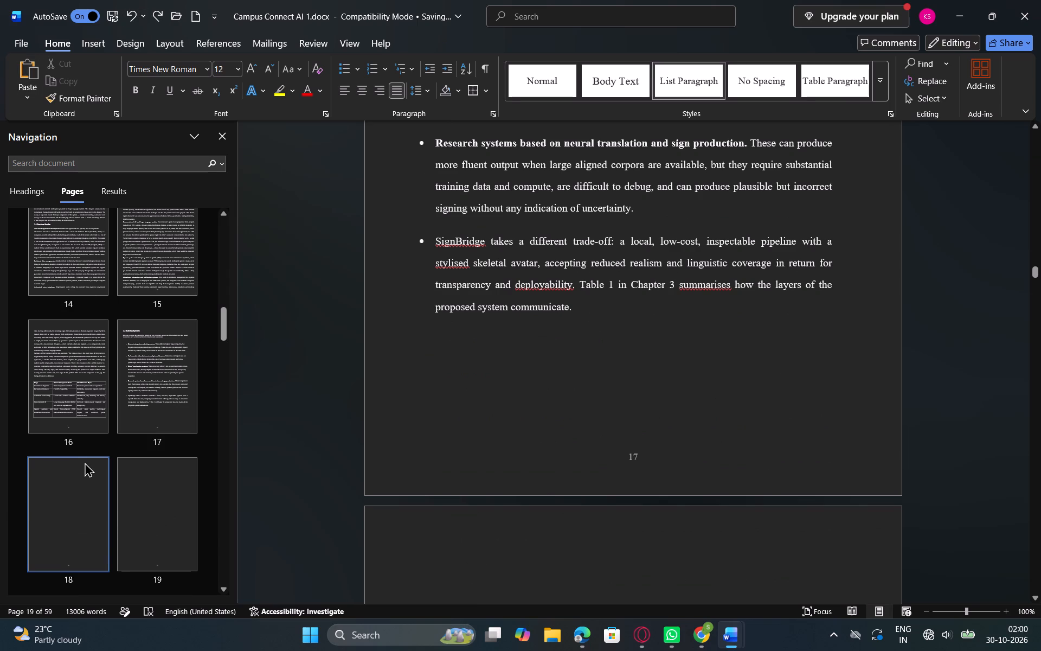
Delete the two blank pages 18 and 19 again before the Methodology chapter.
key(Delete)
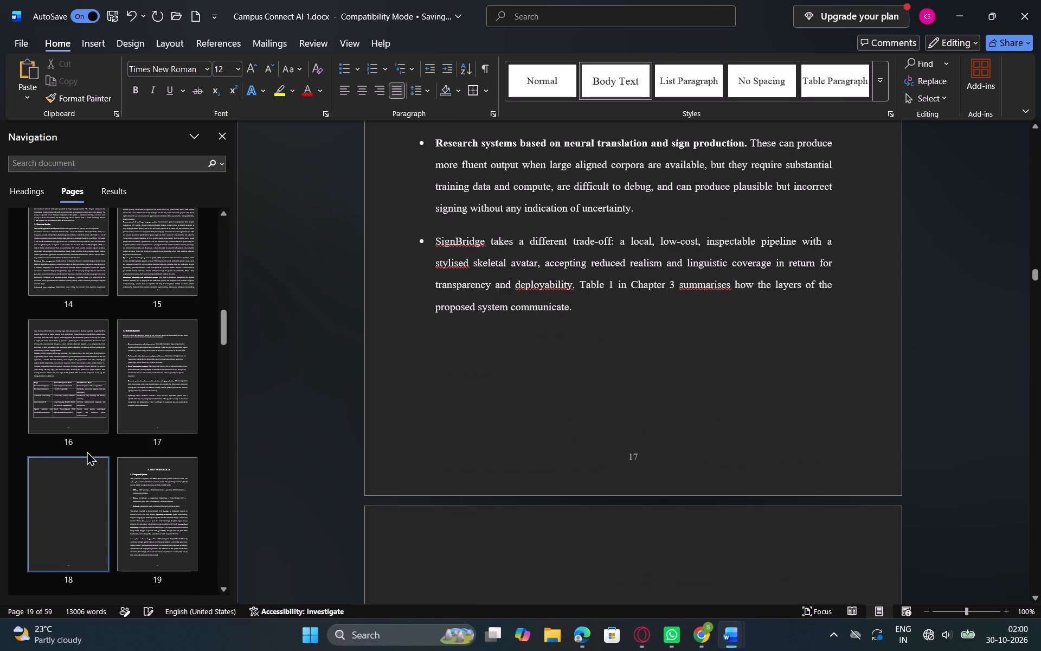
key(Delete)
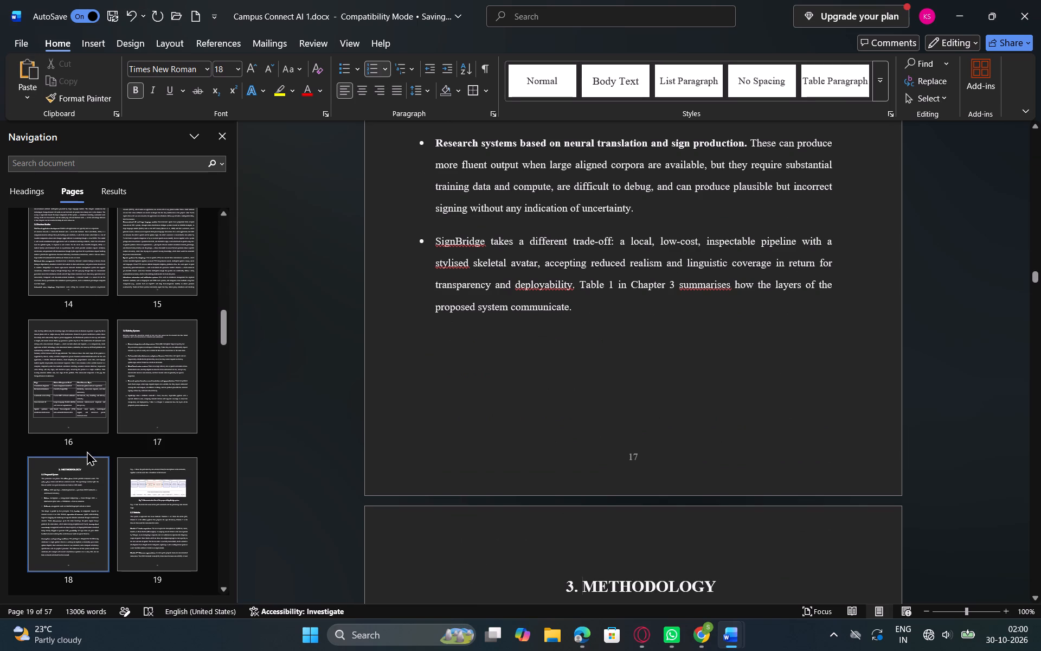
Indent the project guide's name on the second title page until it sits centred above "Assistant Professor".
scroll(470, 356, up, 16)
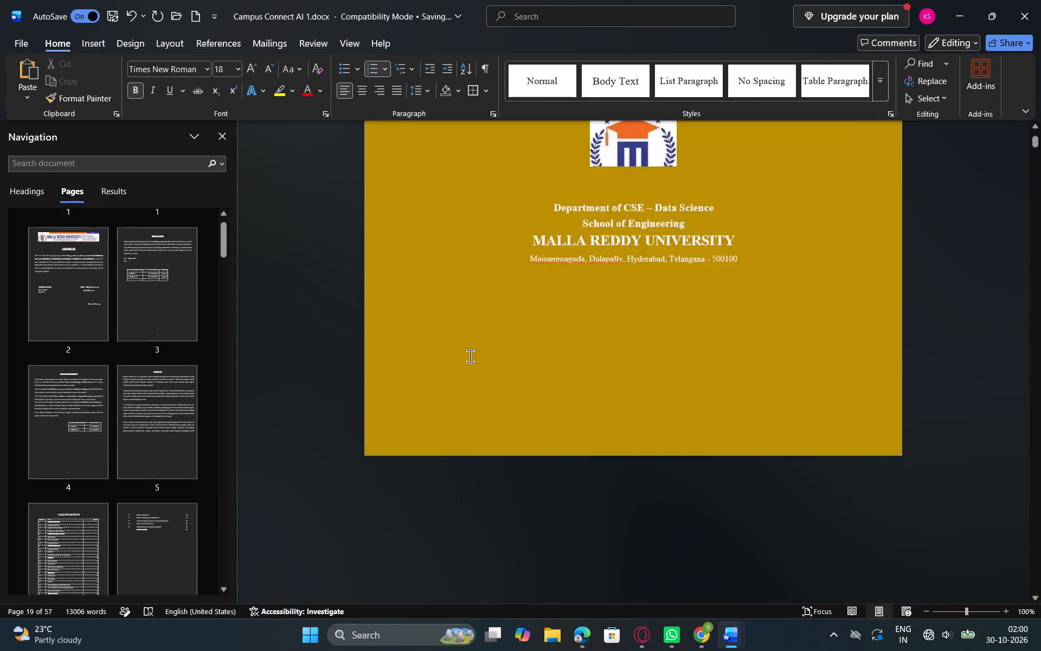
scroll(470, 356, up, 2)
scroll(470, 356, down, 2)
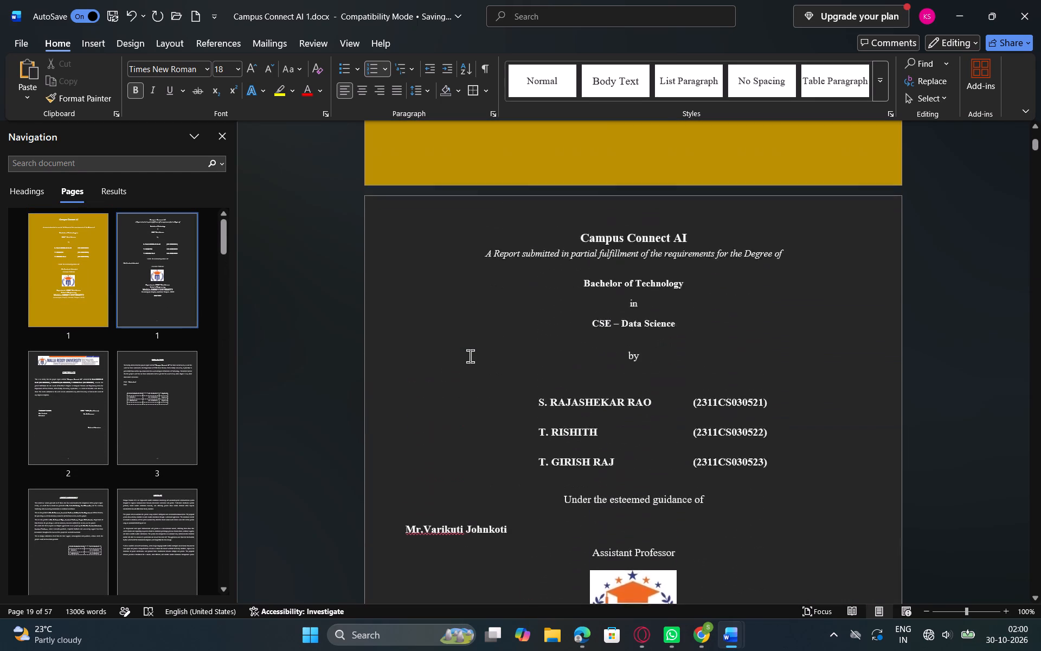
scroll(470, 356, down, 2)
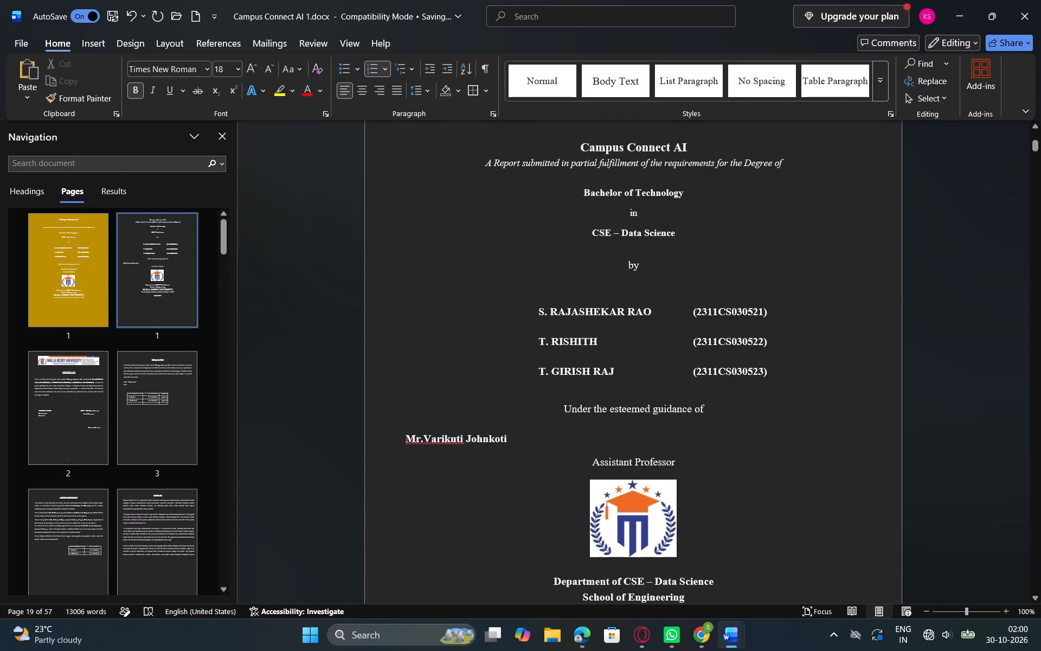
click(404, 434)
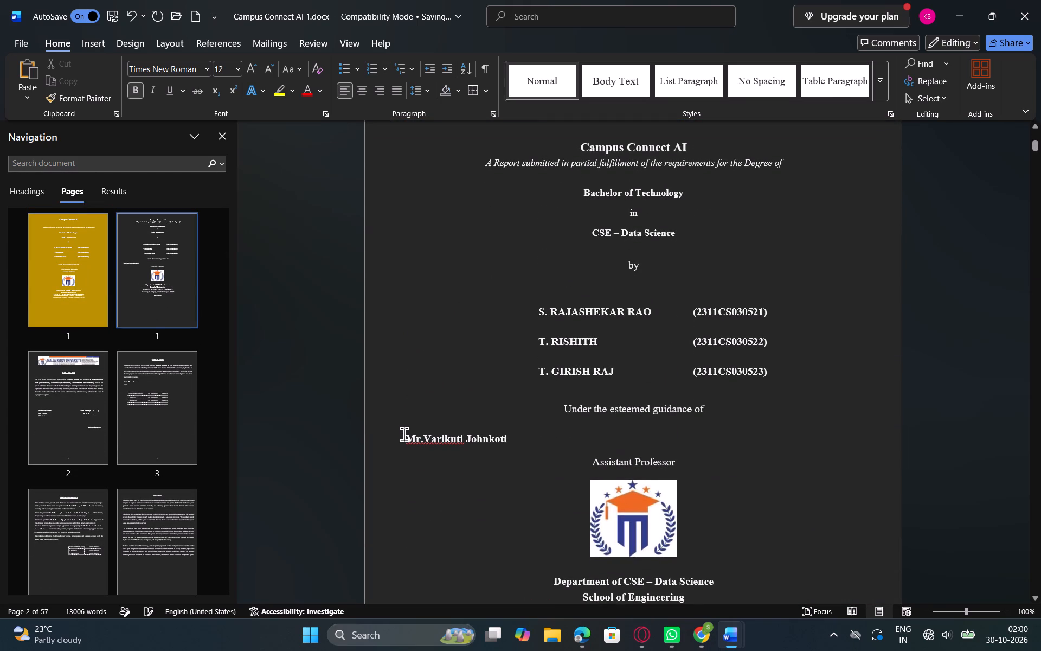
key(space)
key(space)
key(space)
key(space)
key(space)
key(space)
key(space)
key(space)
key(space)
key(space)
key(space)
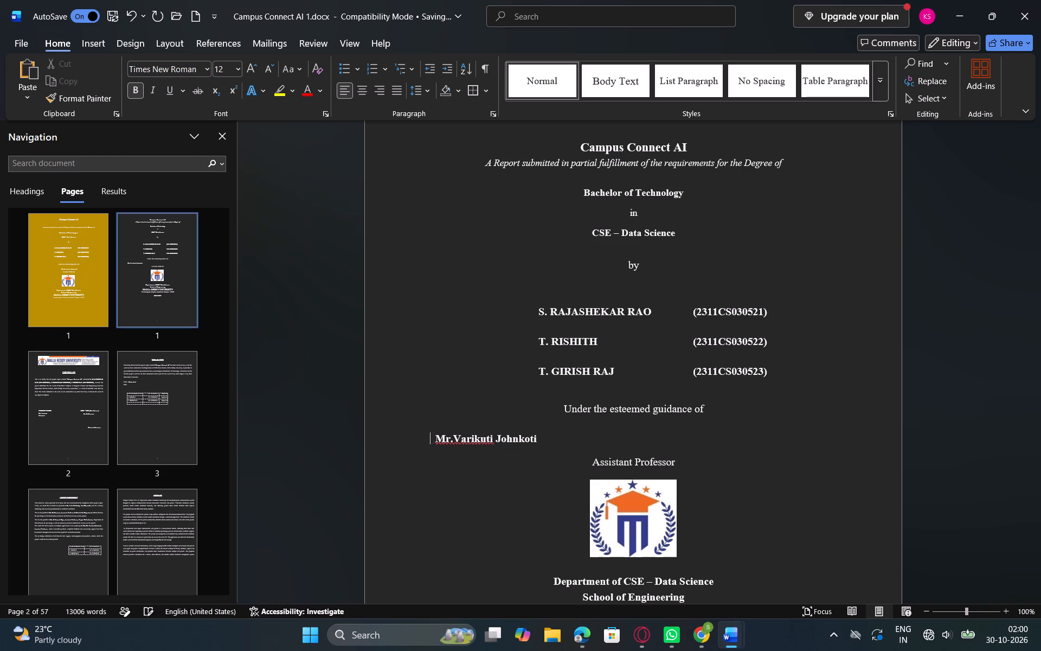
key(space)
key(space)
key(space)
key(space)
key(space)
key(space)
key(space)
key(space)
key(space)
key(space)
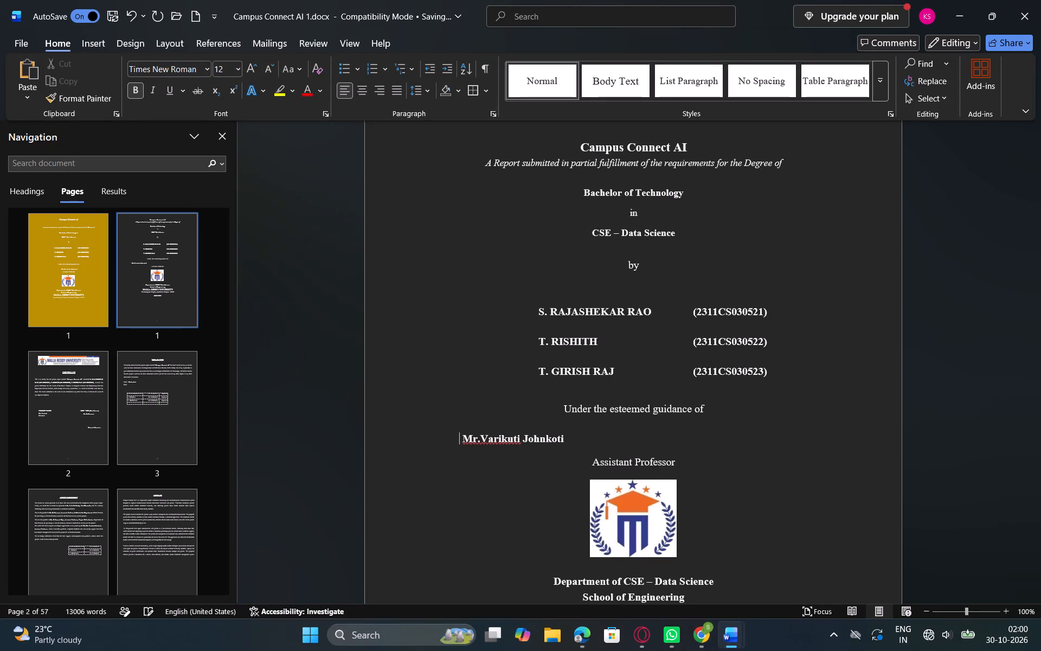
key(space)
key(space)
key(space)
key(space)
key(space)
key(space)
key(space)
key(space)
key(space)
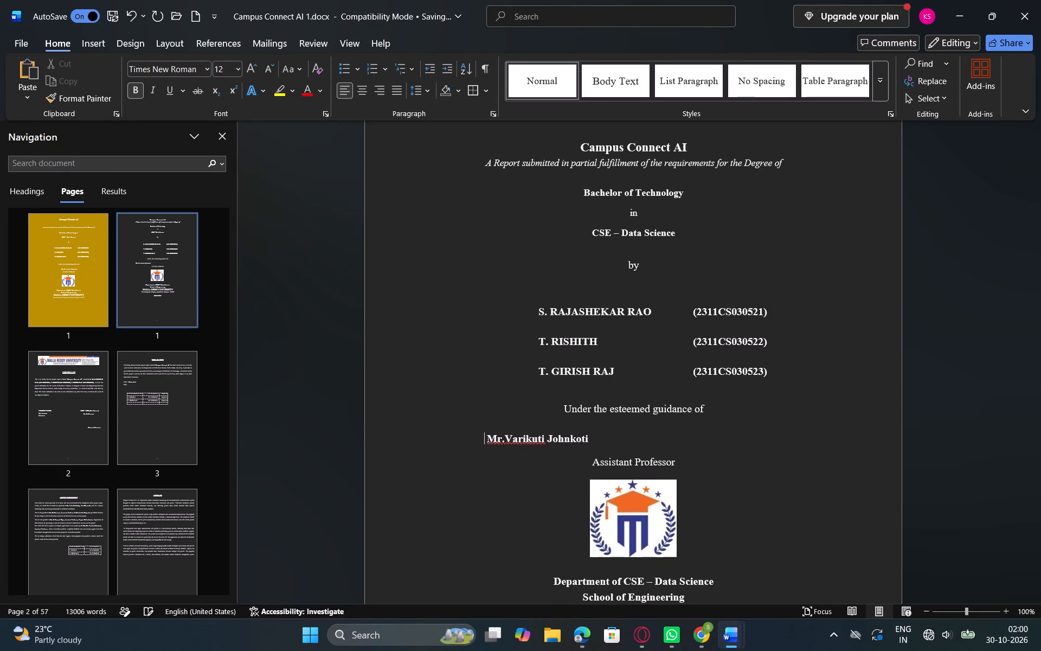
key(Tab)
key(Tab)
key(Tab)
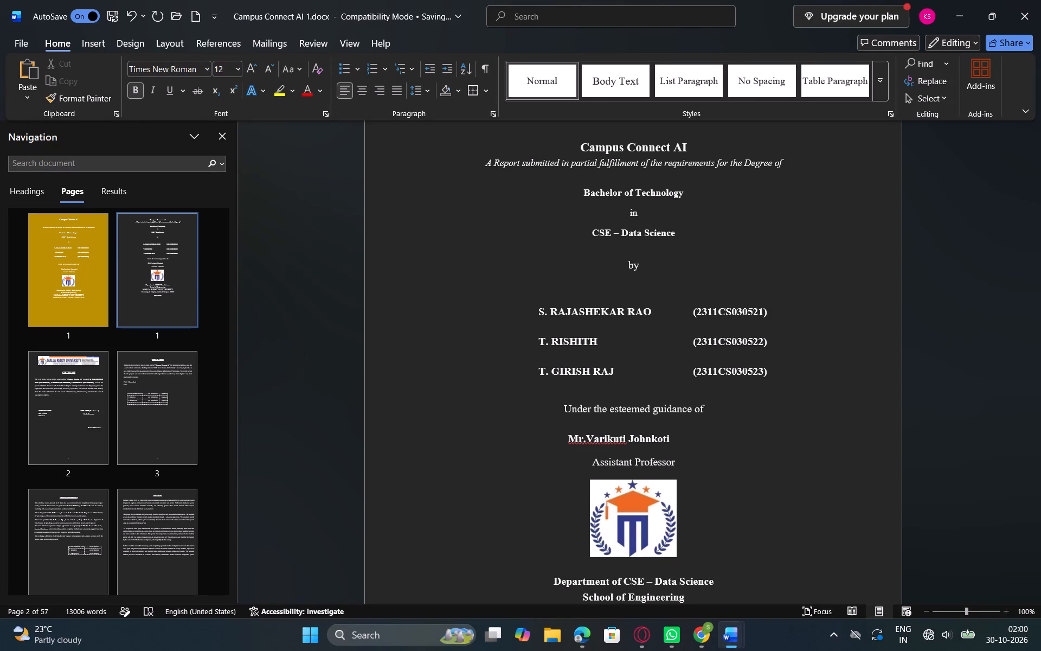
key(space)
key(space)
key(space)
key(space)
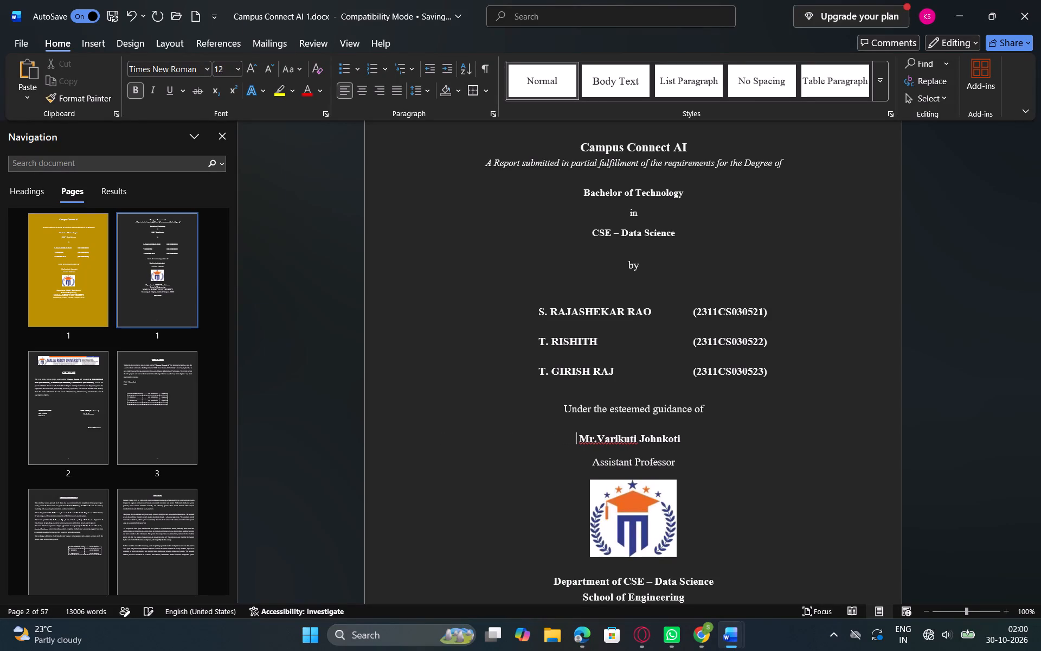
Align "External Examiner" on the Certificate page with the department head's name and move it lower with additional blank lines.
scroll(404, 434, down, 2)
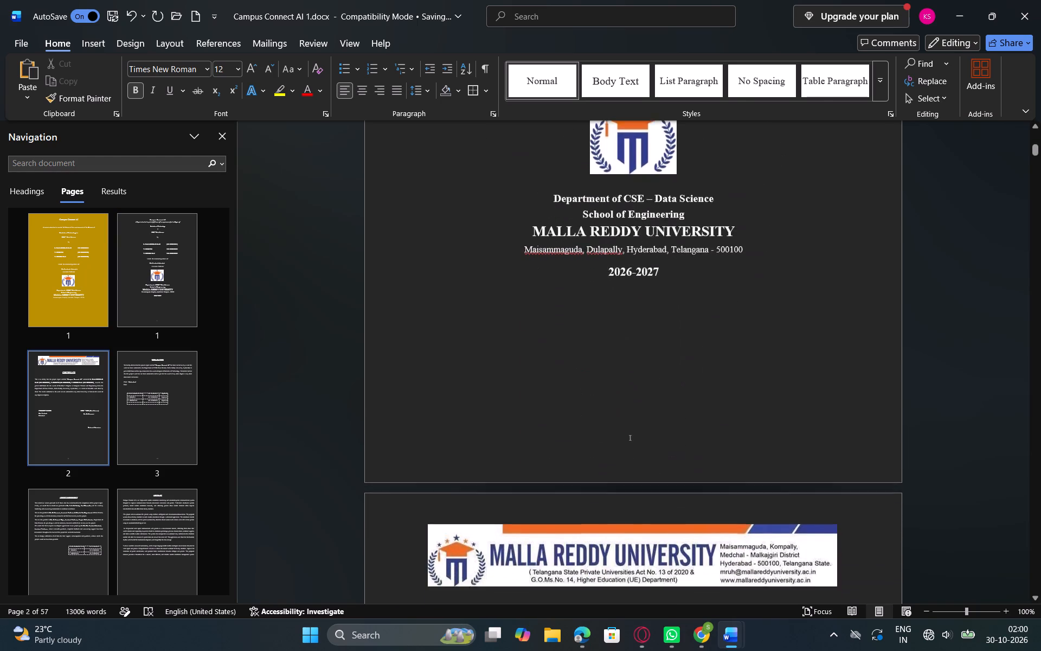
scroll(404, 434, down, 2)
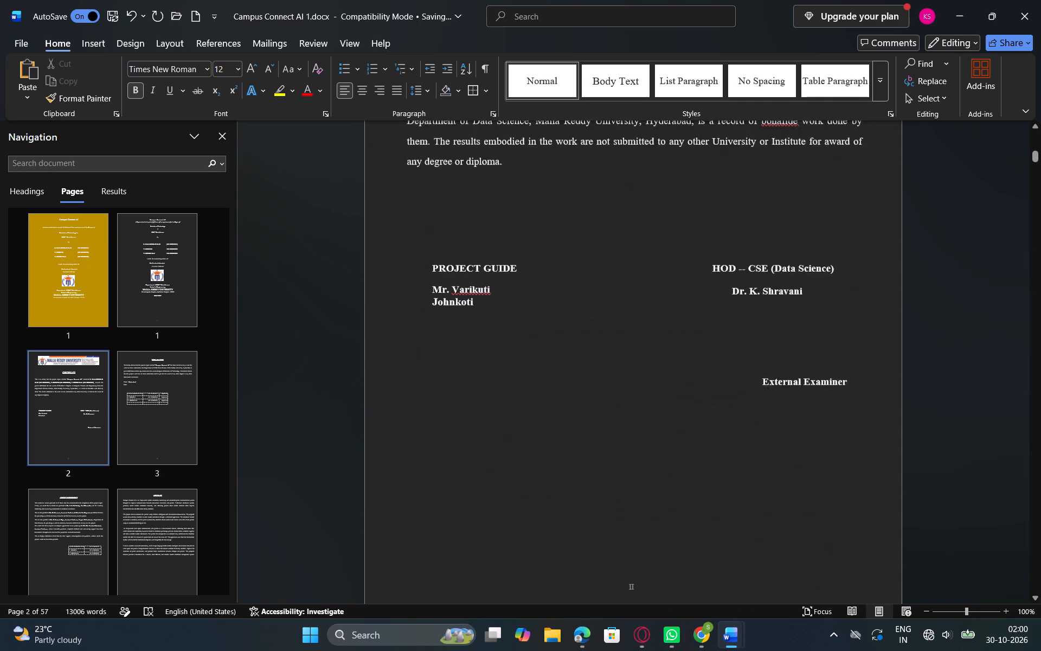
scroll(404, 434, down, 2)
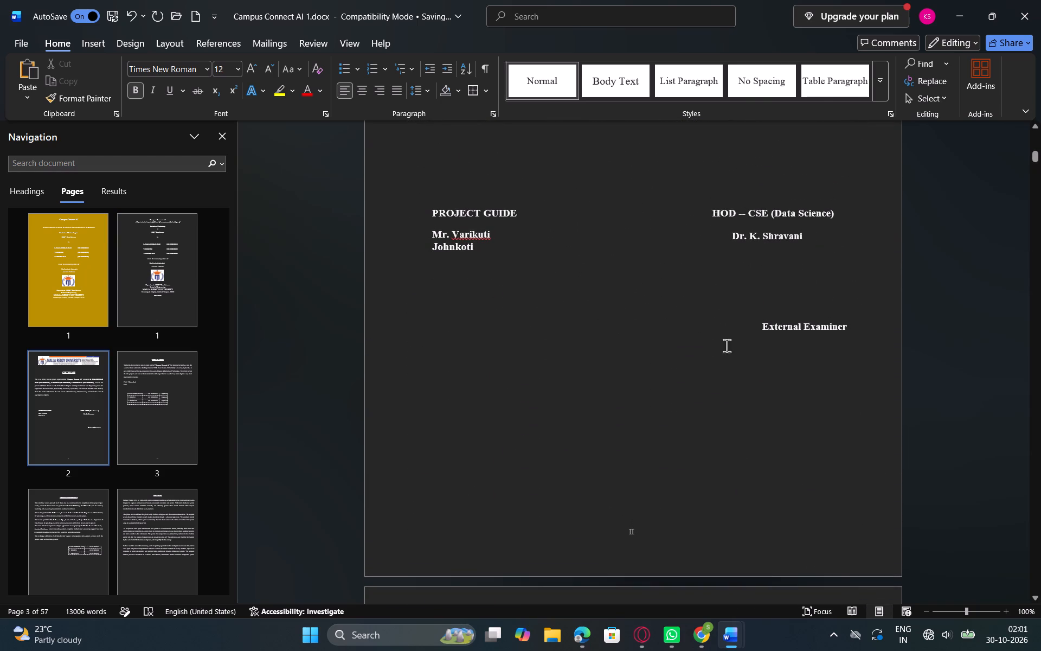
click(753, 328)
key(BackSpace)
key(BackSpace)
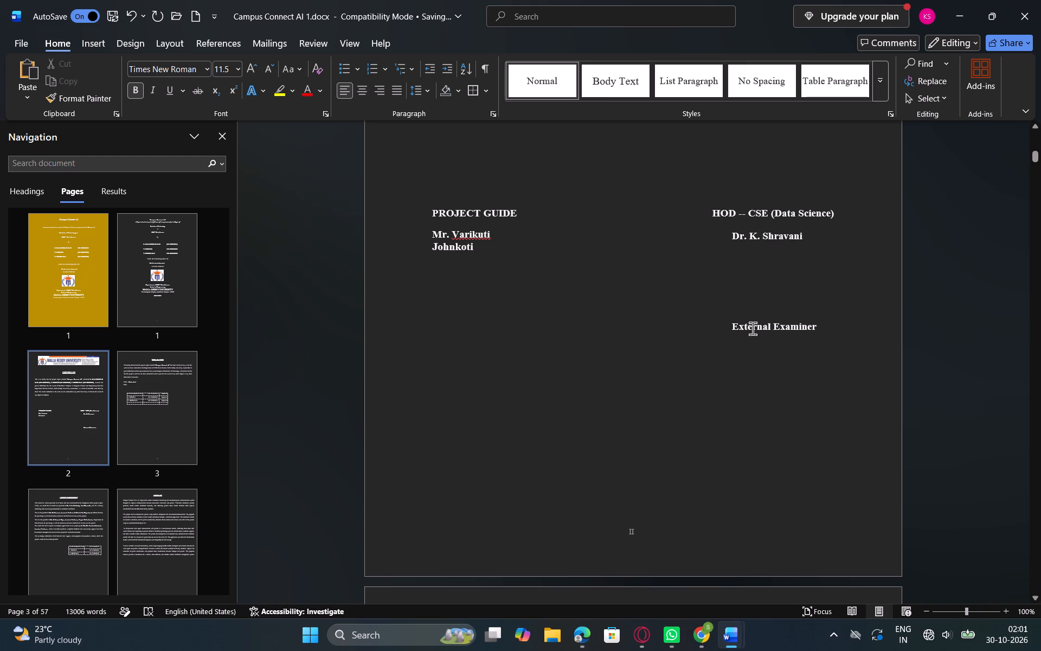
key(BackSpace)
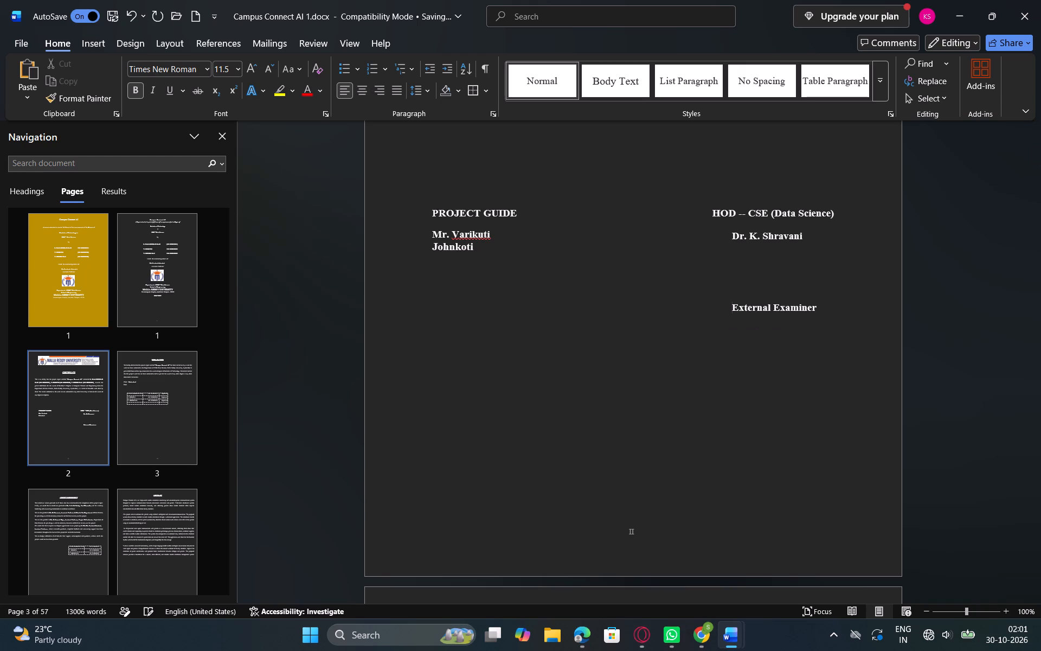
key(Return)
key(Return)
key(Return)
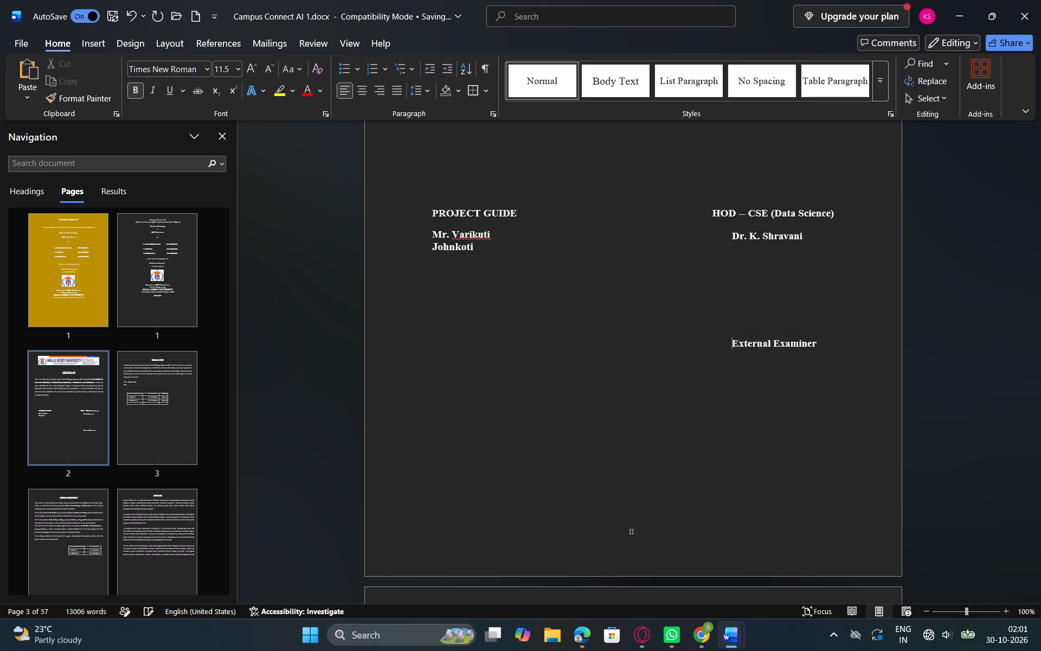
key(Return)
key(Return)
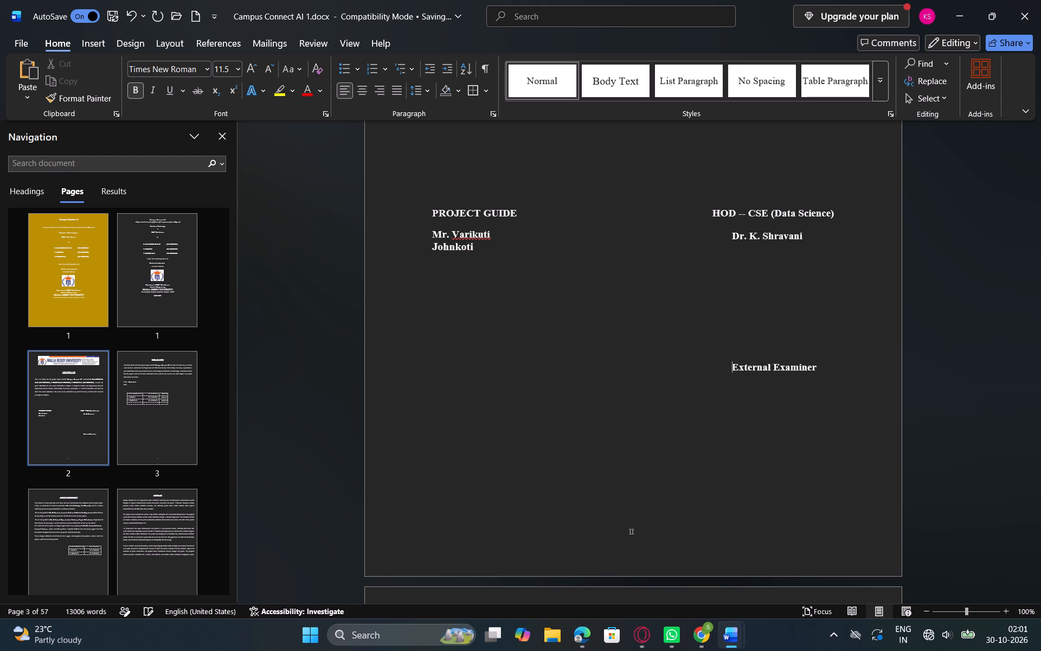
key(BackSpace)
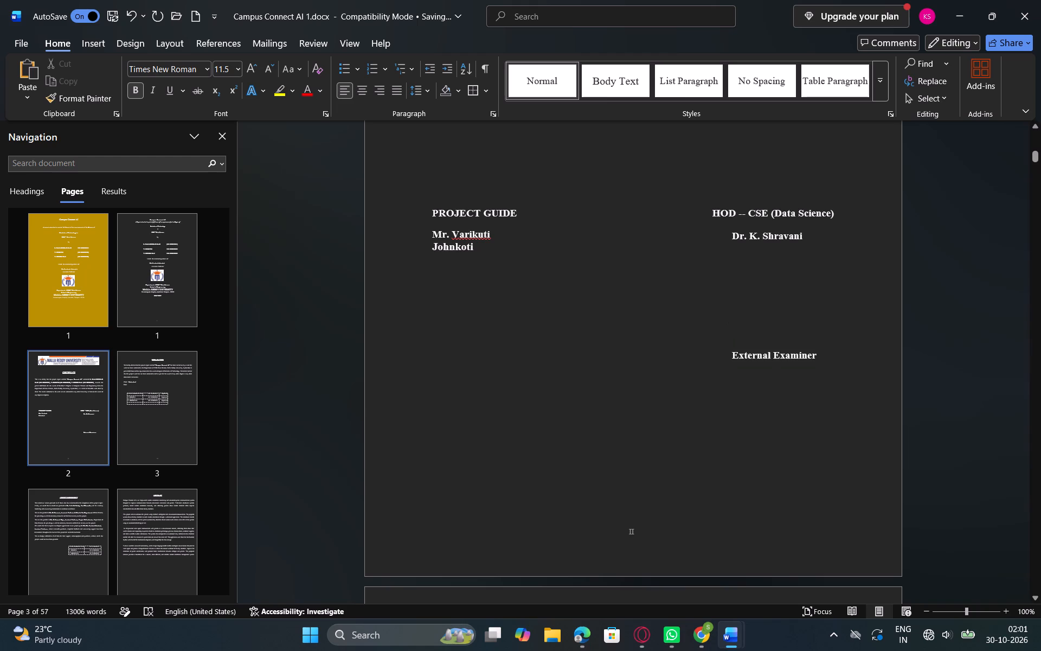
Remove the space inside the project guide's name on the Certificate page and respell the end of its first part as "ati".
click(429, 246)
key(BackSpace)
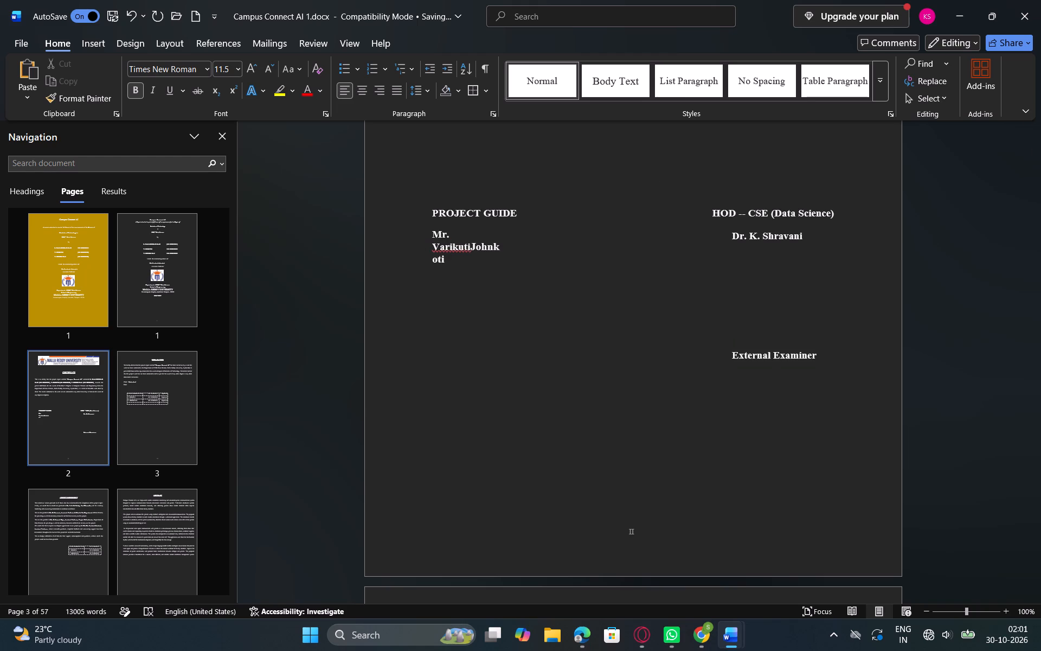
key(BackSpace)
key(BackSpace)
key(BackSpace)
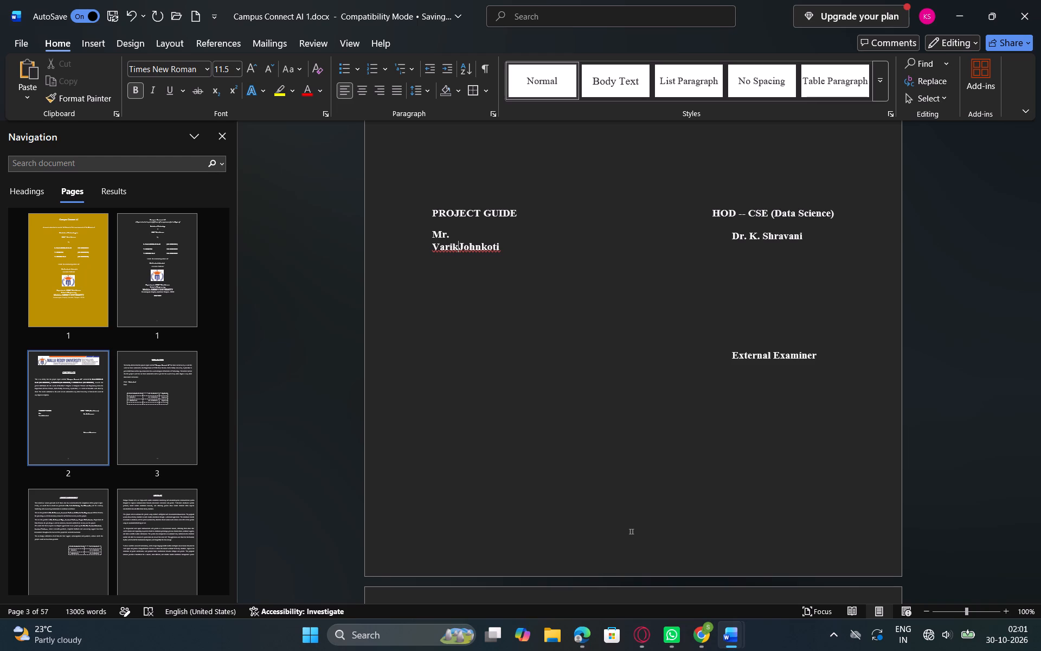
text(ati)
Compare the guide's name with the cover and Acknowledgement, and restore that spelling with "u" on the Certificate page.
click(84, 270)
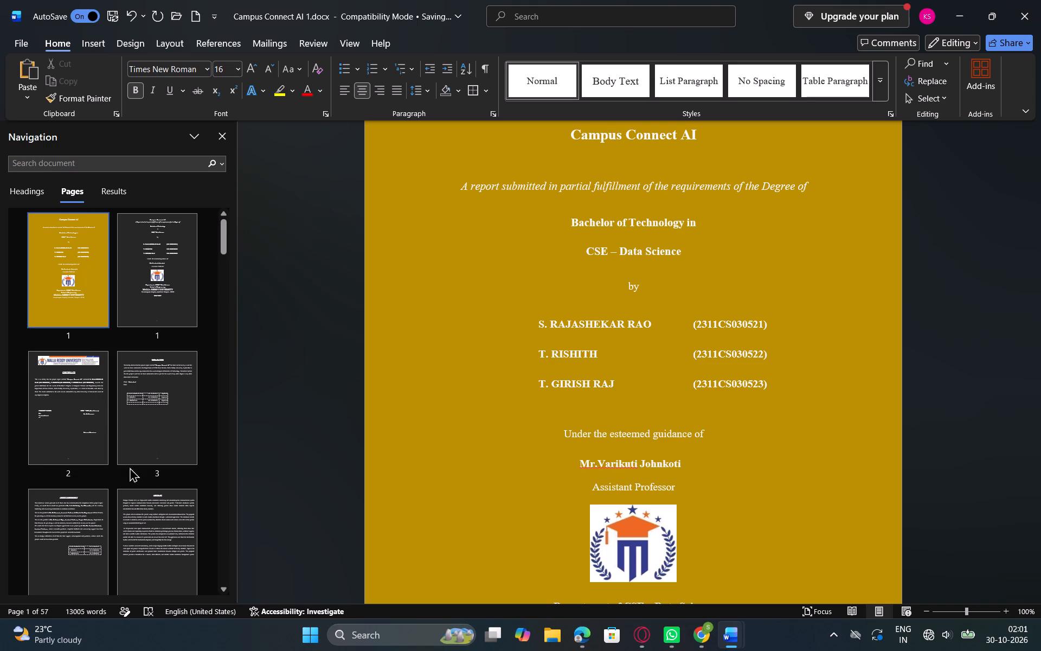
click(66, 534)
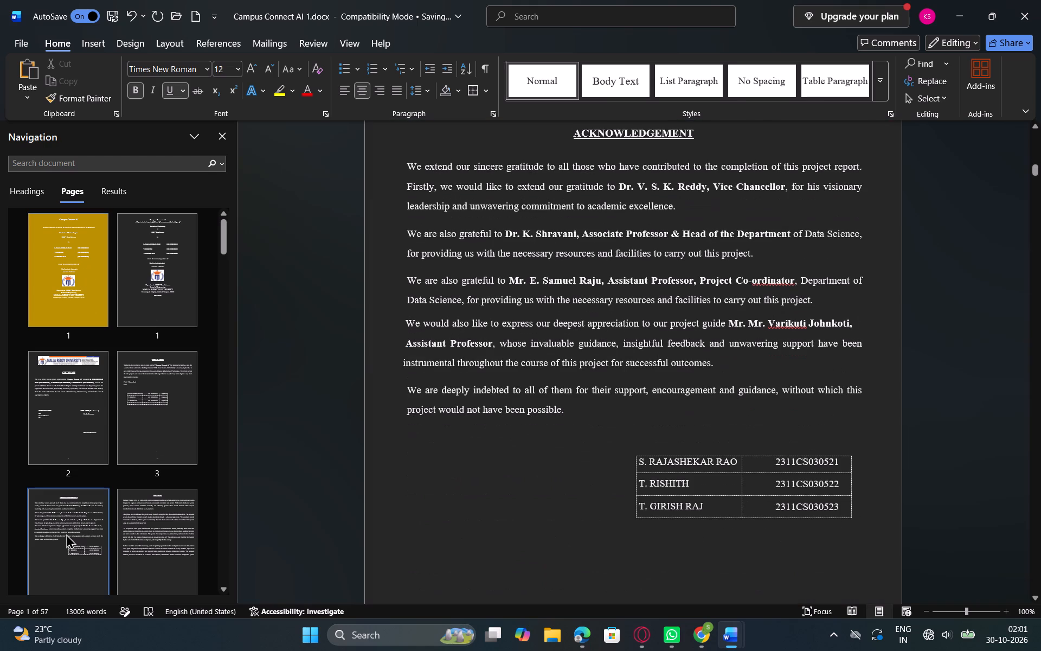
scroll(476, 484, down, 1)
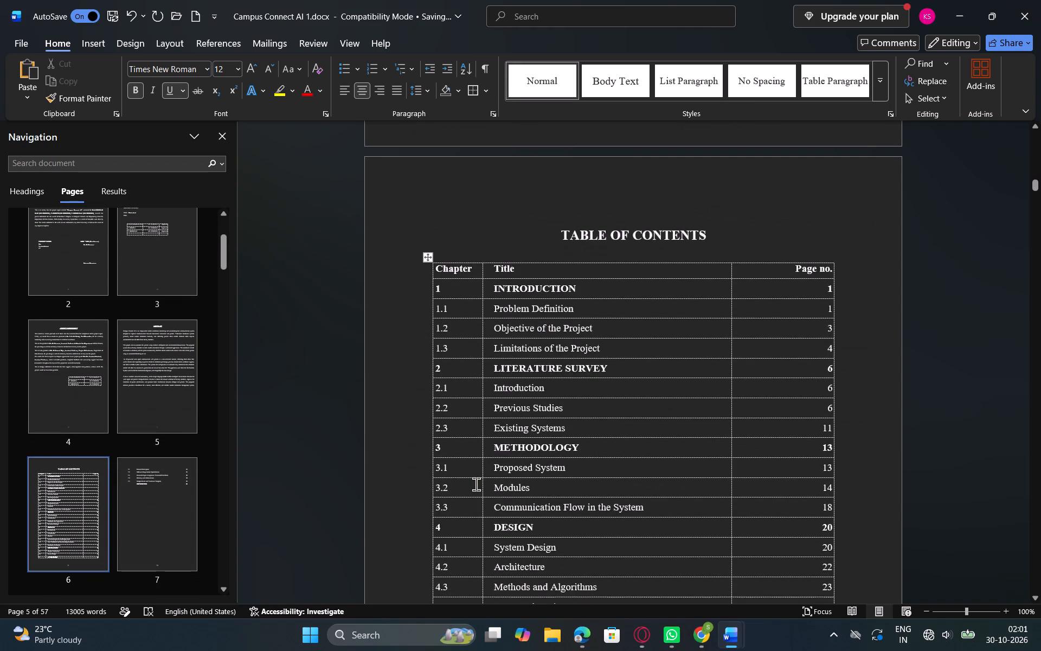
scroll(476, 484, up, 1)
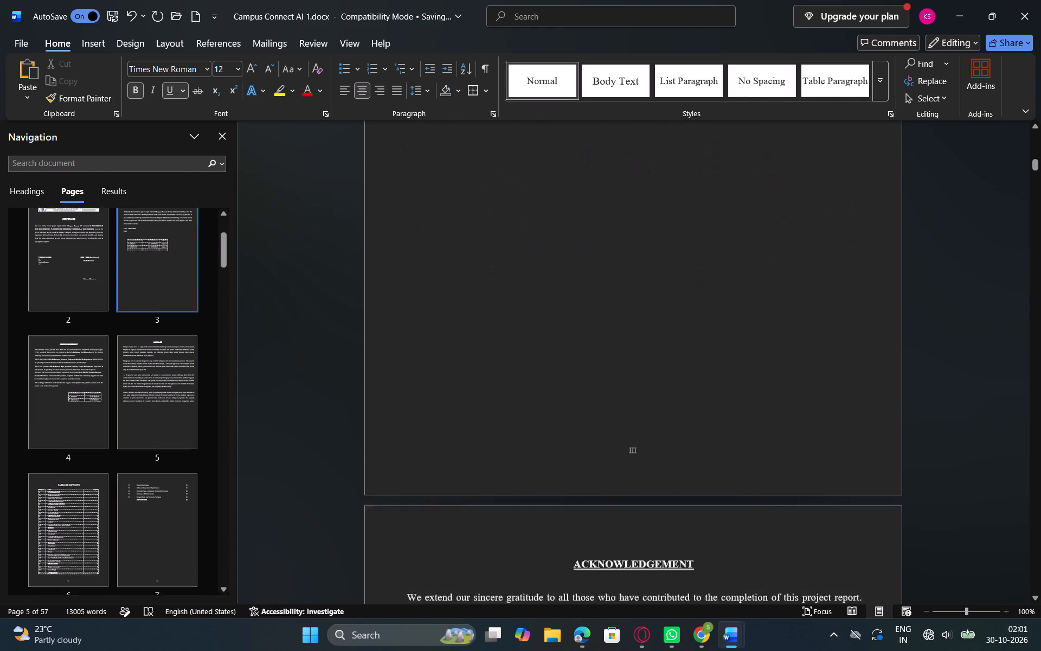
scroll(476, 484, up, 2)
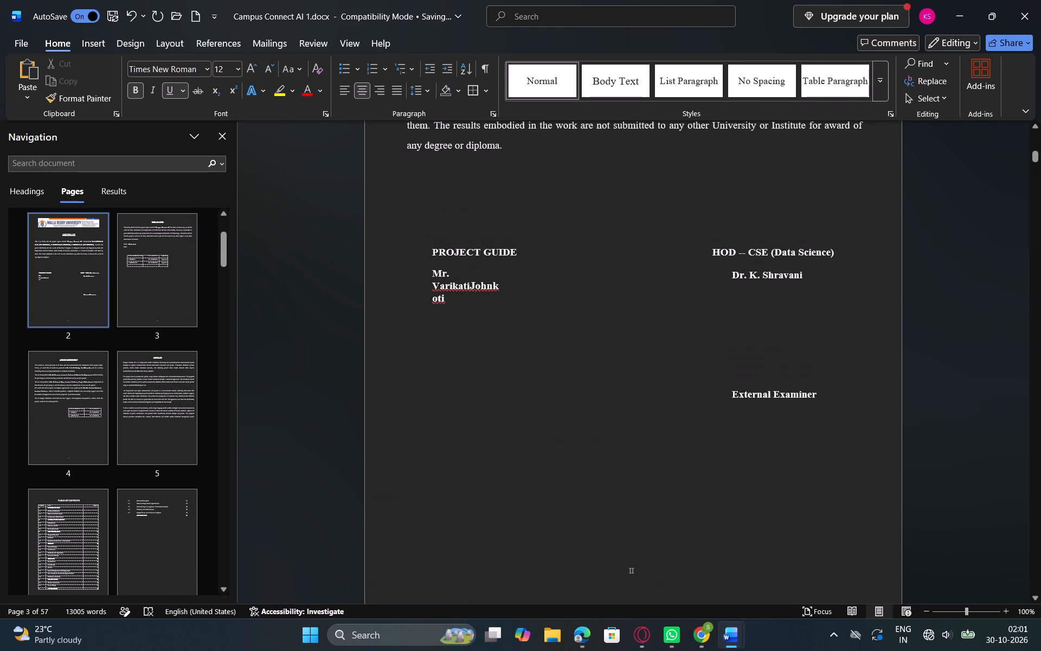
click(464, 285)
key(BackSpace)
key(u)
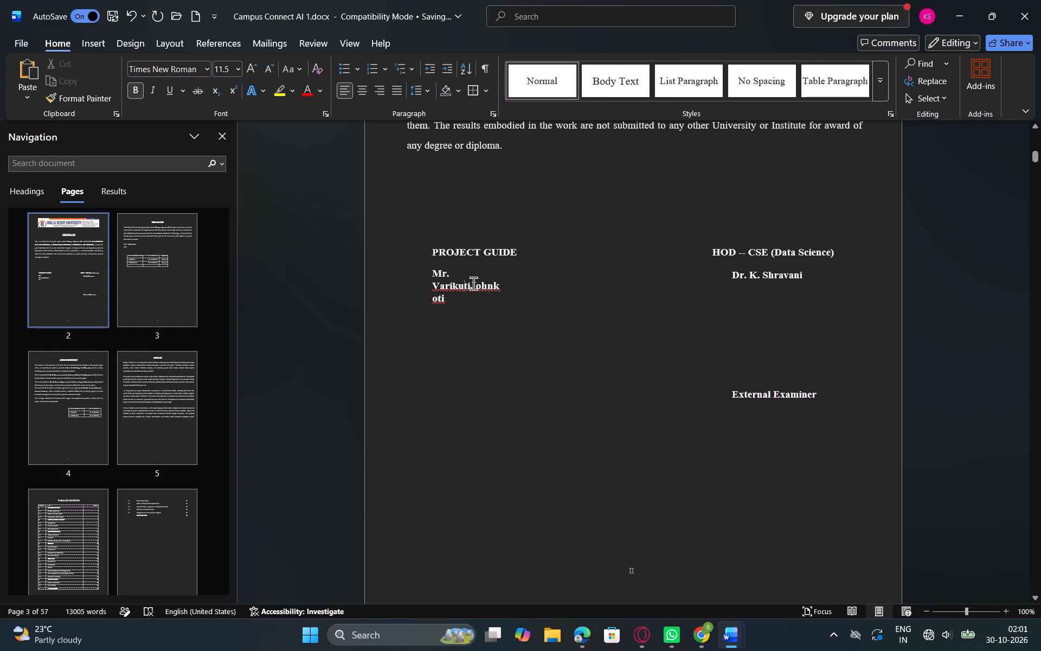
Insert a space between the two parts of the project guide's name on the Certificate page.
click(473, 283)
key(Left)
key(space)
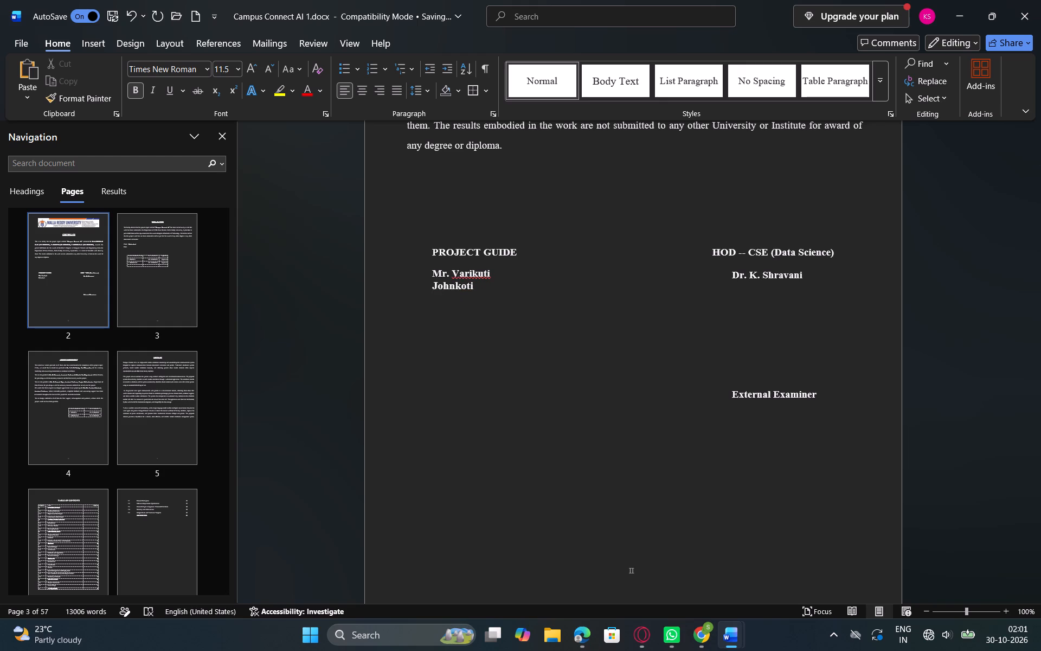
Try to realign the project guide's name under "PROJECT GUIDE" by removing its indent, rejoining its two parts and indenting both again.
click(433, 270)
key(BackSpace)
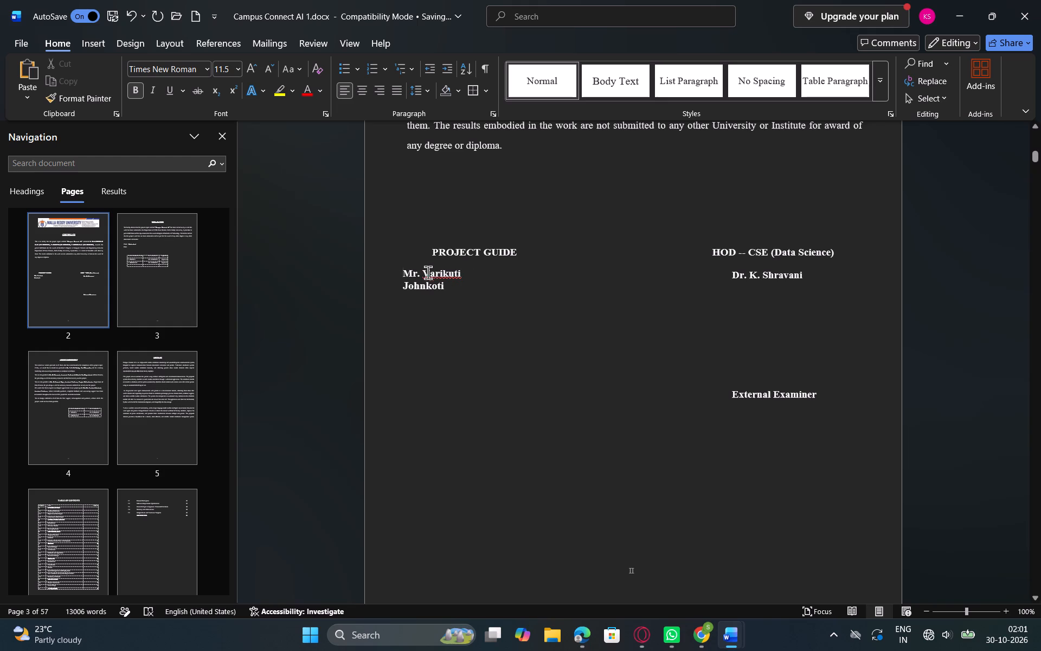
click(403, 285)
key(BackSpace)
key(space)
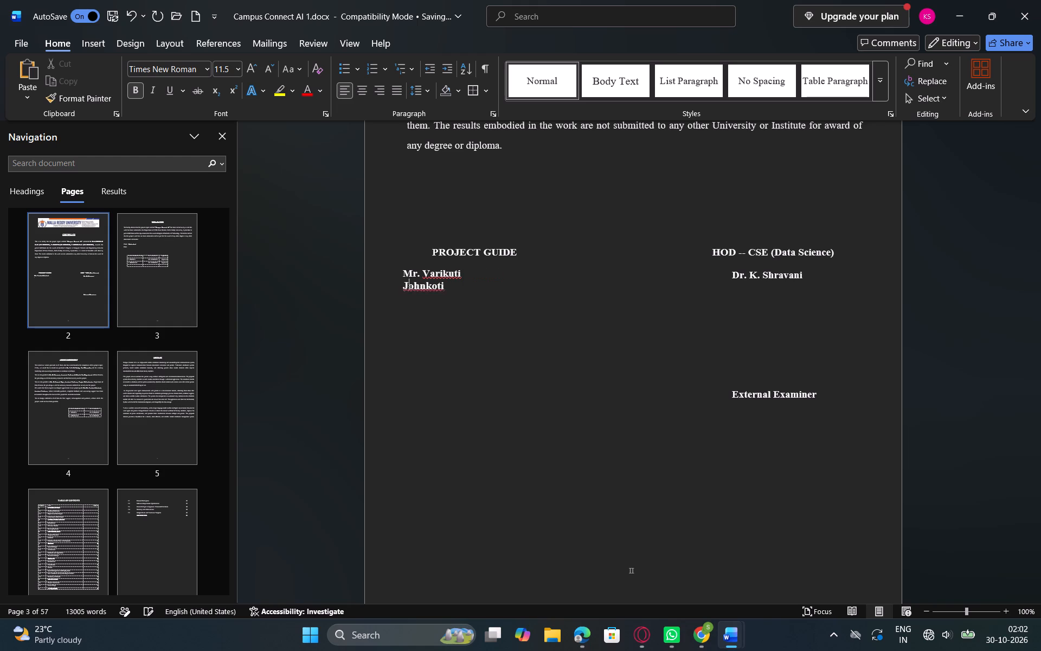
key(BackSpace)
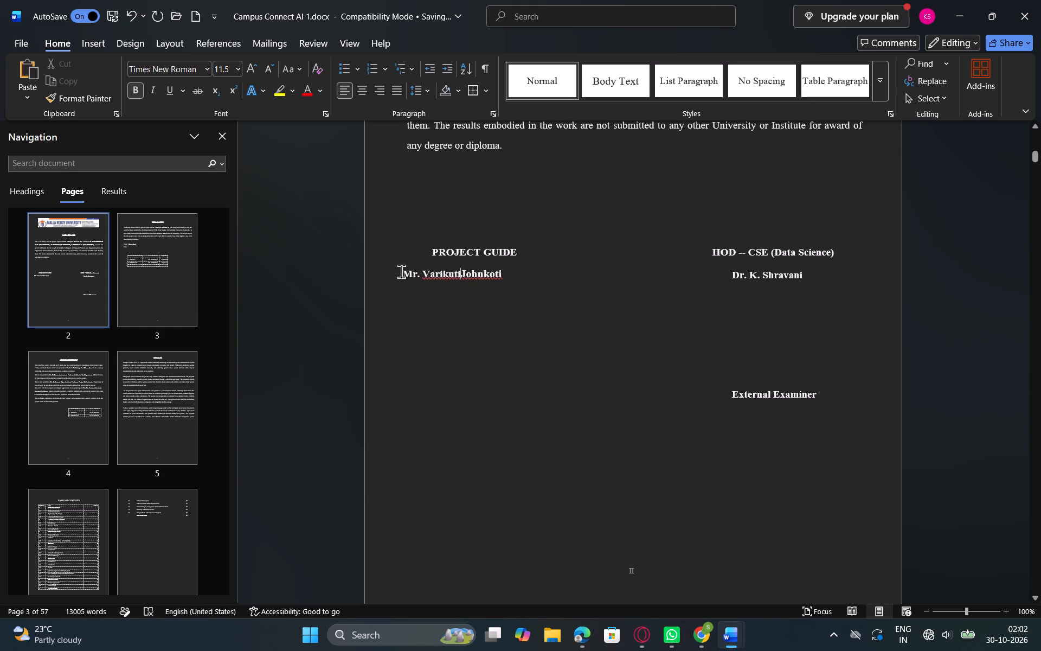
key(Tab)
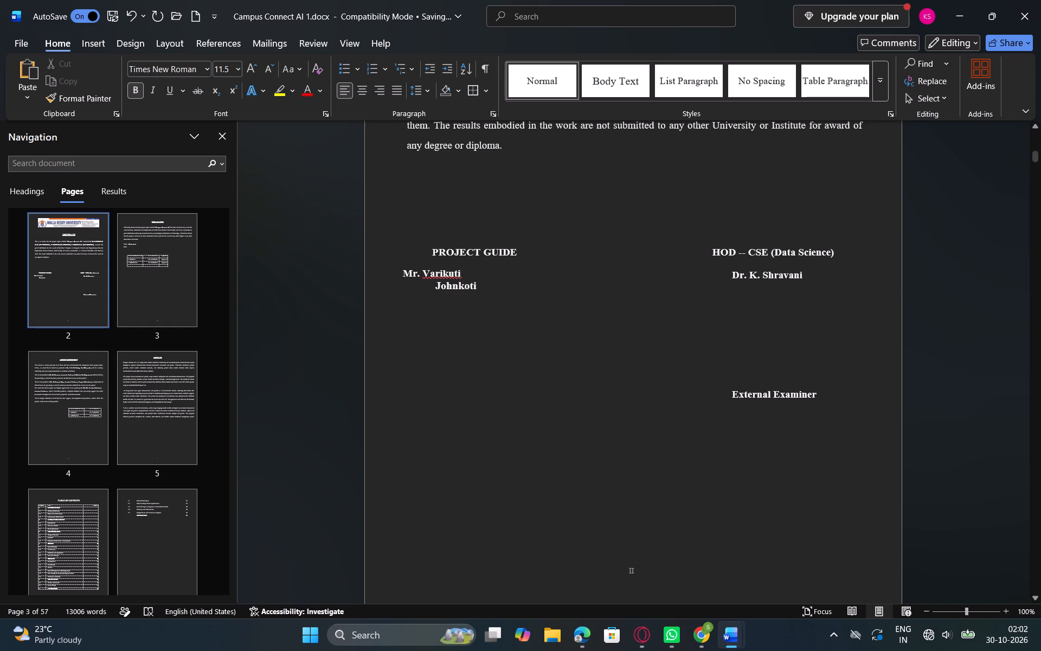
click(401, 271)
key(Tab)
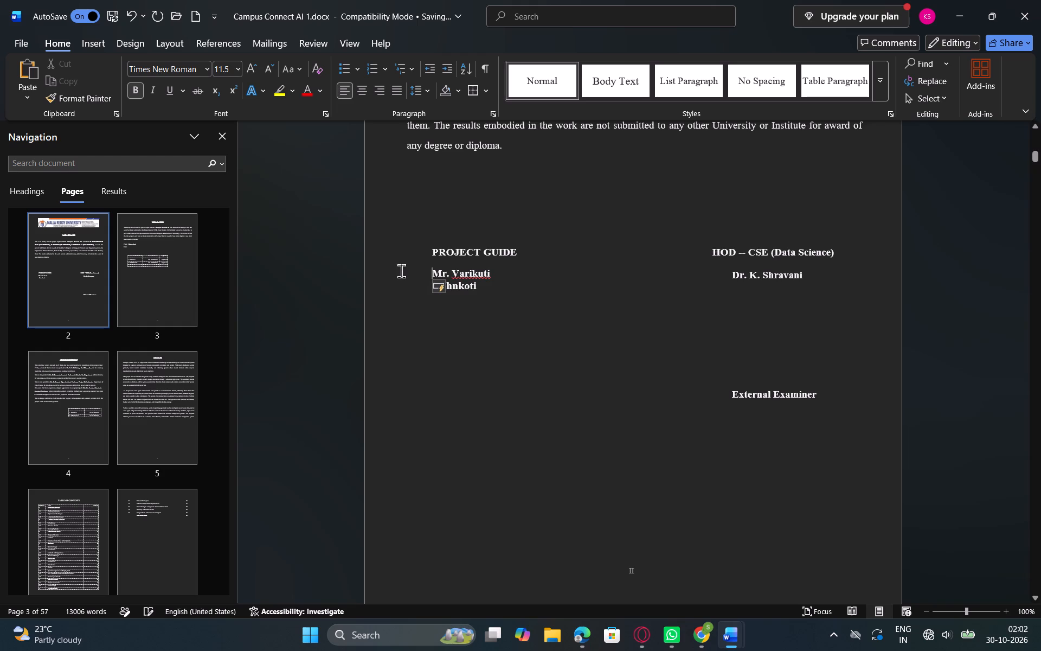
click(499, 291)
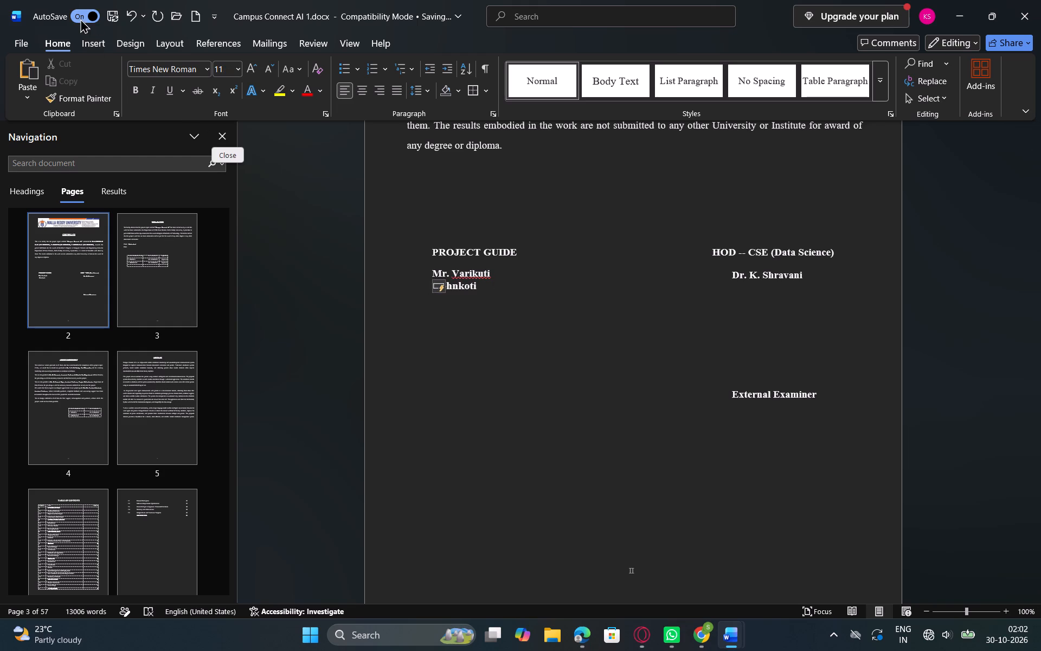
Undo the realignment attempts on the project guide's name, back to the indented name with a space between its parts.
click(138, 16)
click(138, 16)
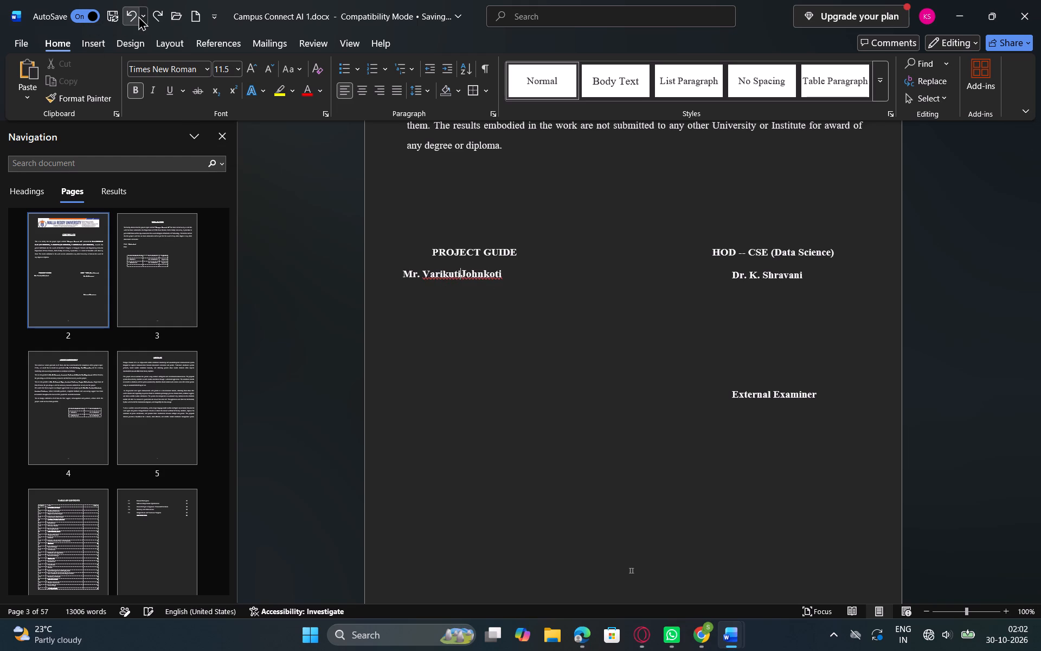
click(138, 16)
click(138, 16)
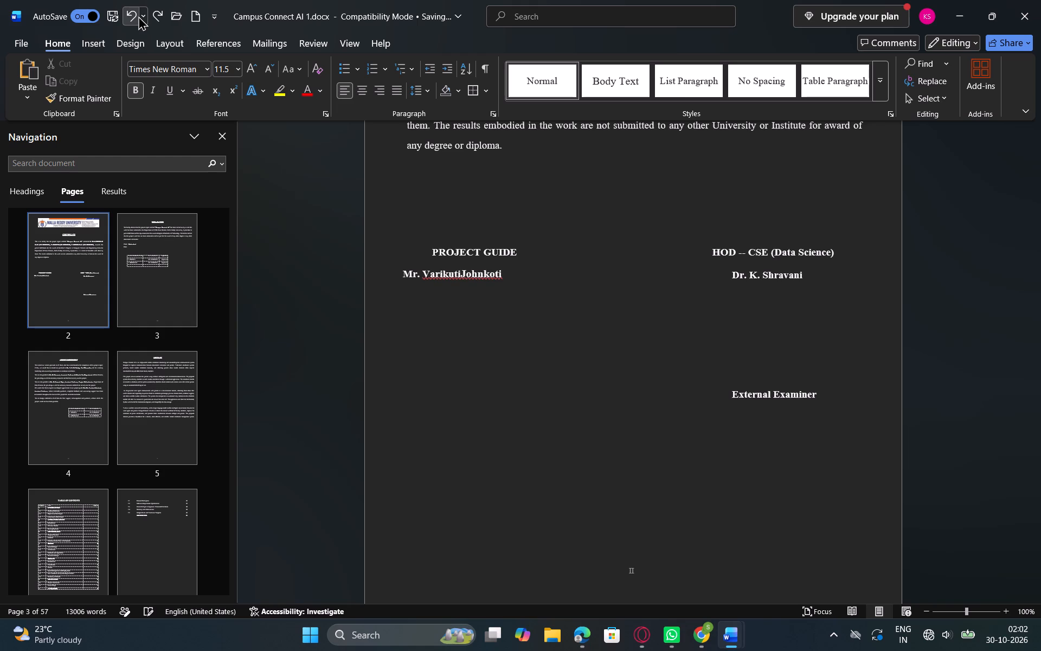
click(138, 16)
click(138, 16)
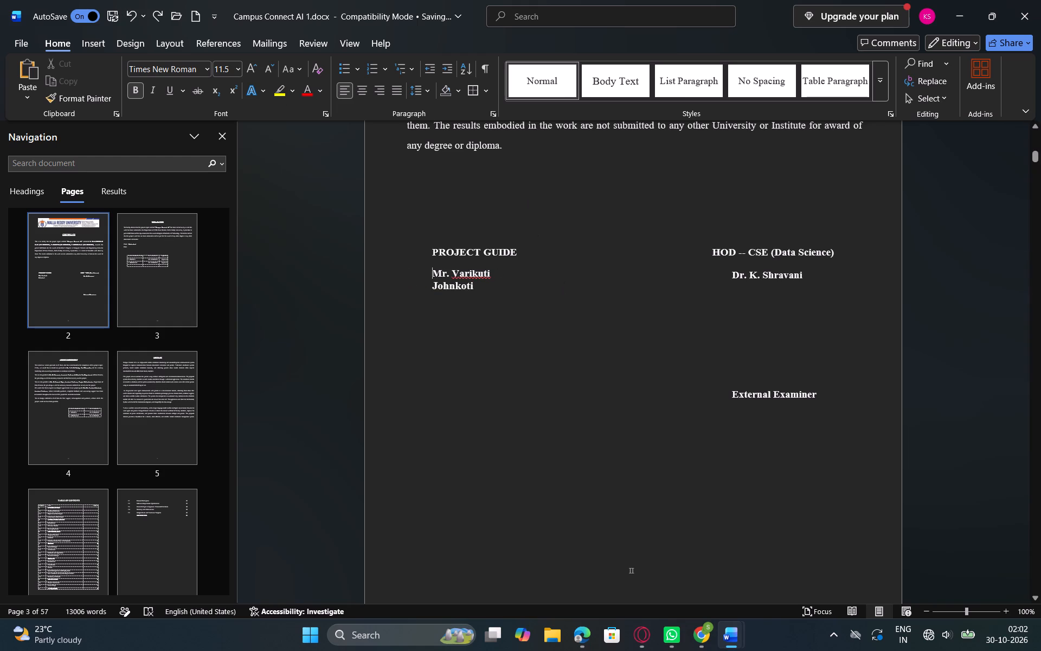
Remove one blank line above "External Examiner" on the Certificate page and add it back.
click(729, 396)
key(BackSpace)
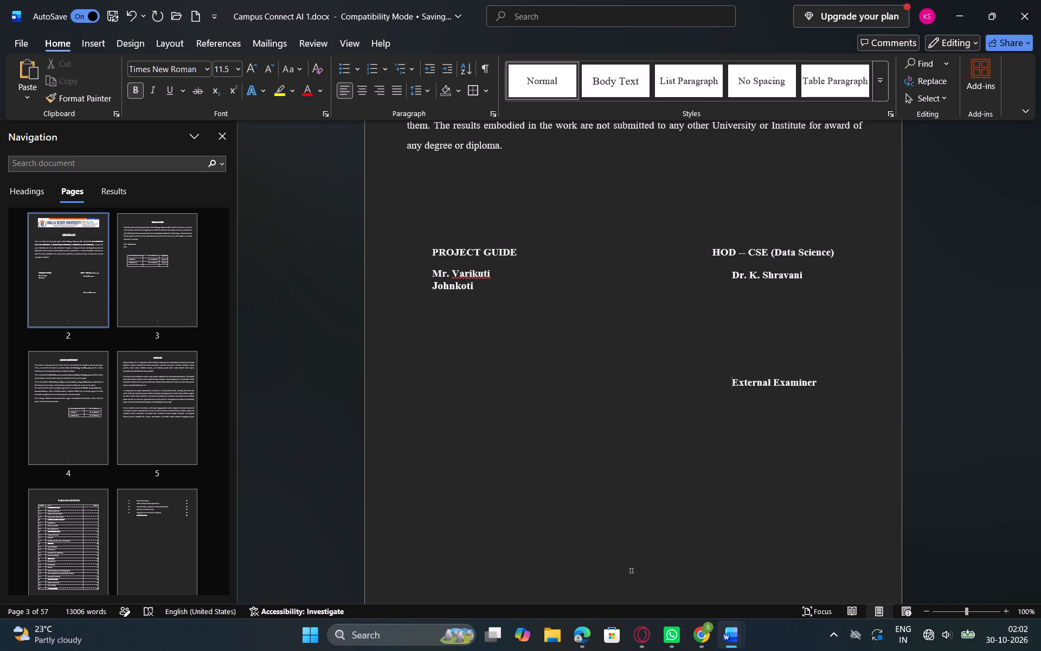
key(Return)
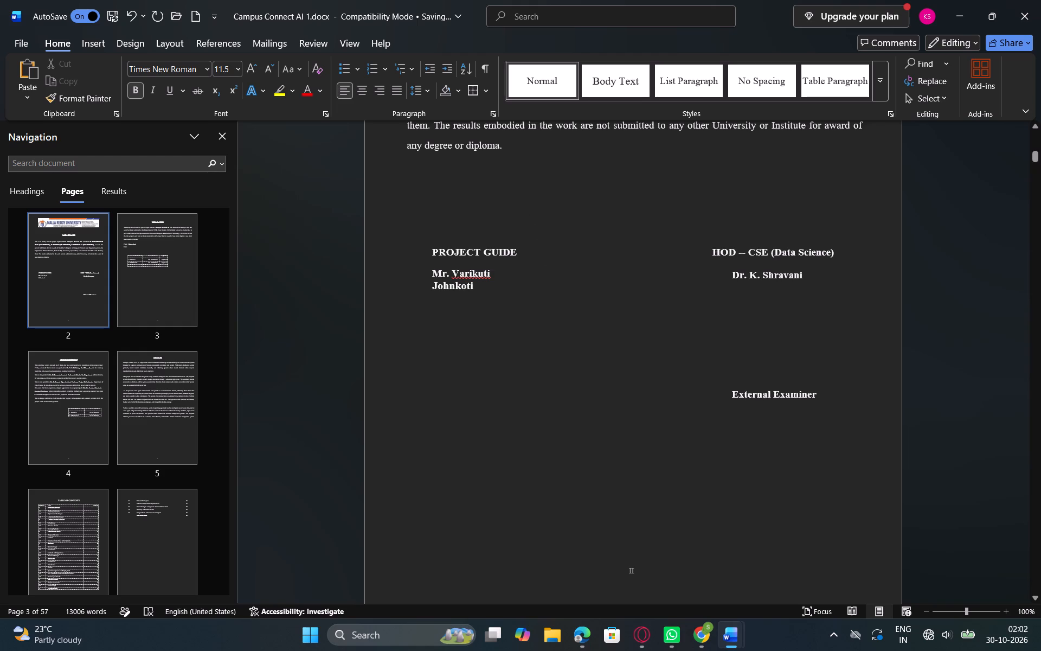
Review the Declaration, Acknowledgement, Abstract and Table of Contents pages in the front matter.
scroll(477, 457, down, 2)
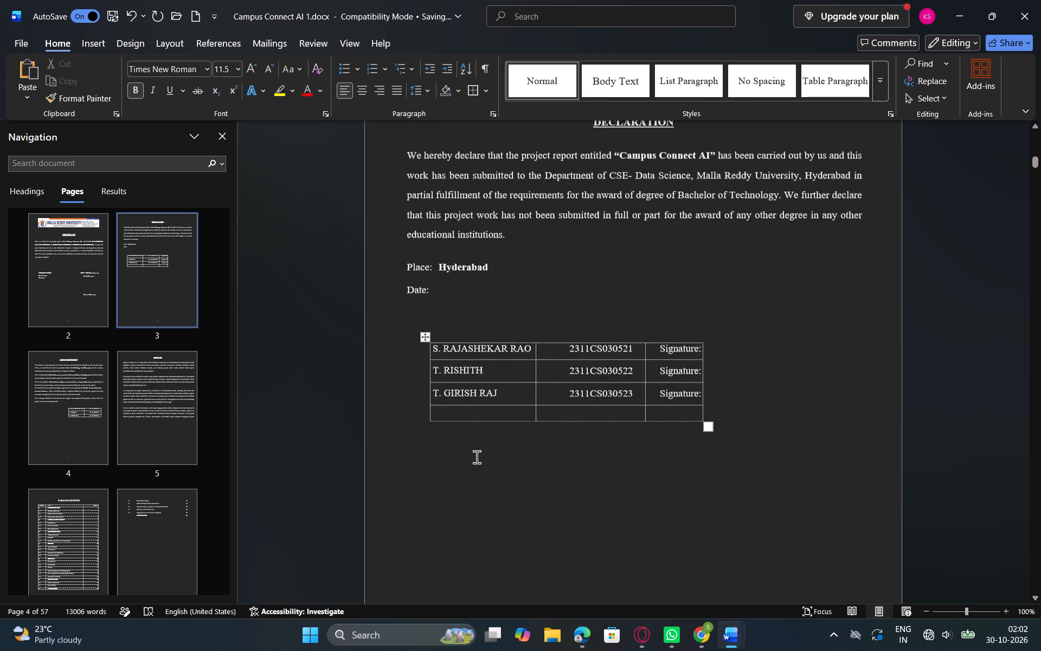
scroll(477, 457, down, 2)
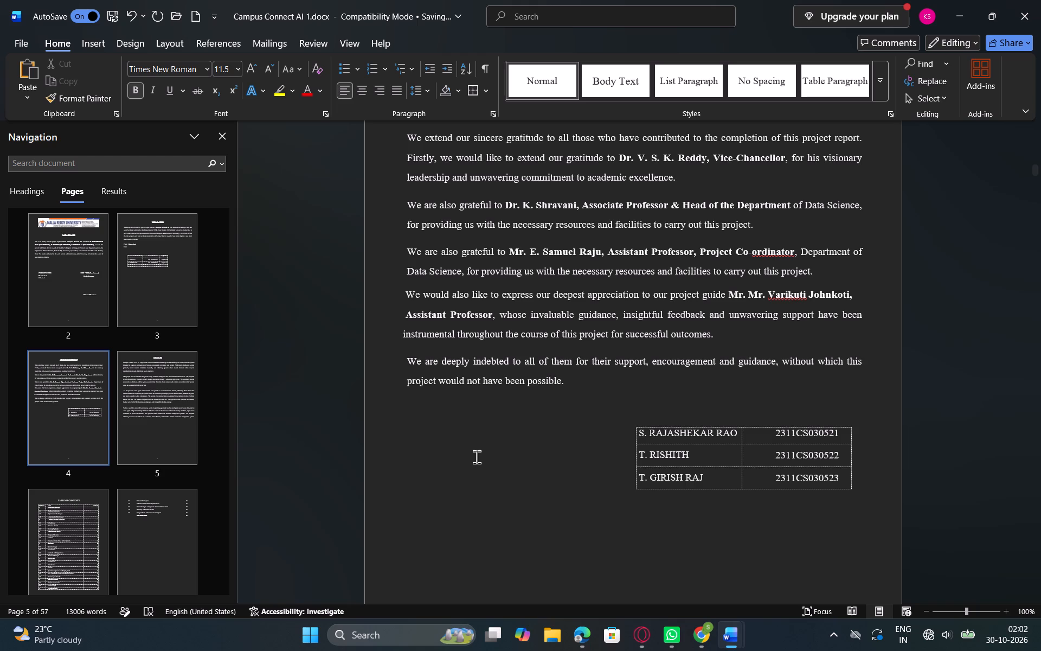
scroll(477, 457, down, 2)
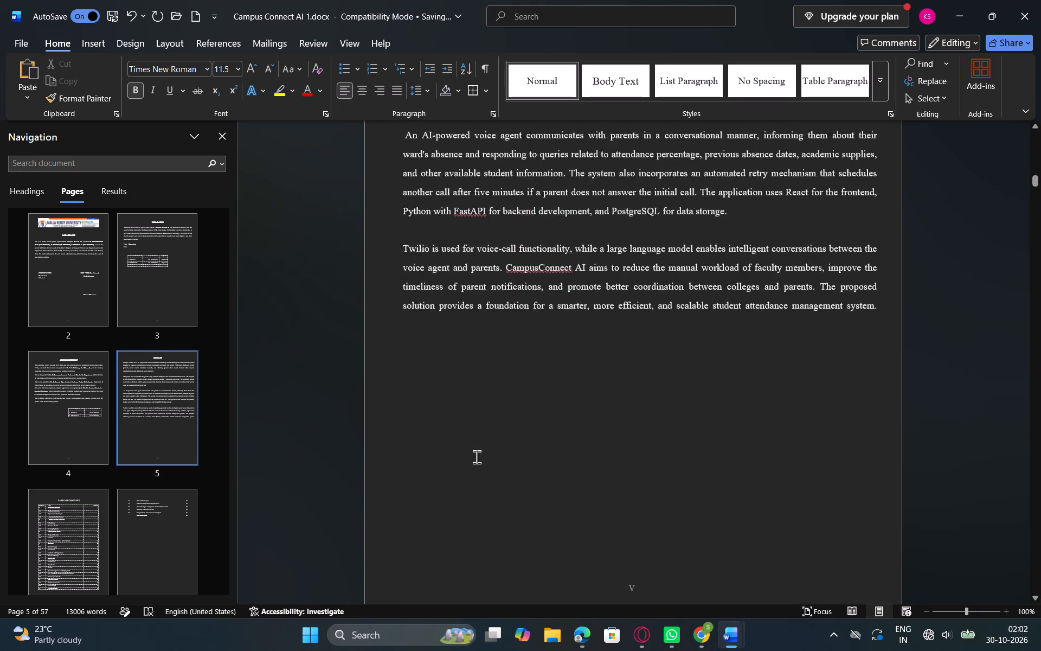
scroll(477, 457, down, 2)
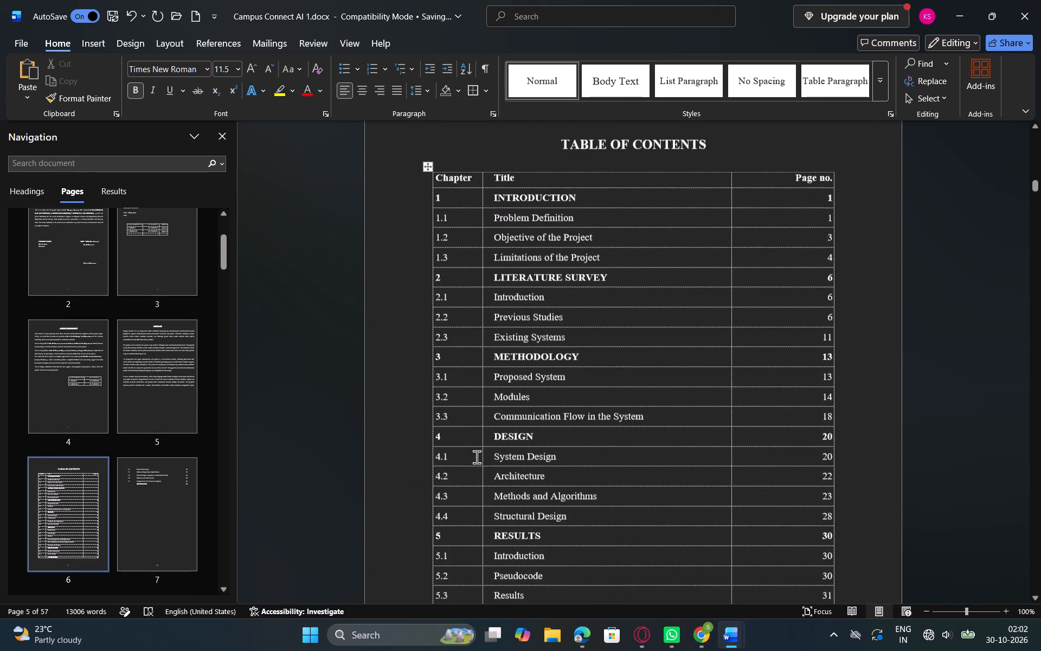
scroll(477, 457, down, 2)
scroll(477, 457, up, 1)
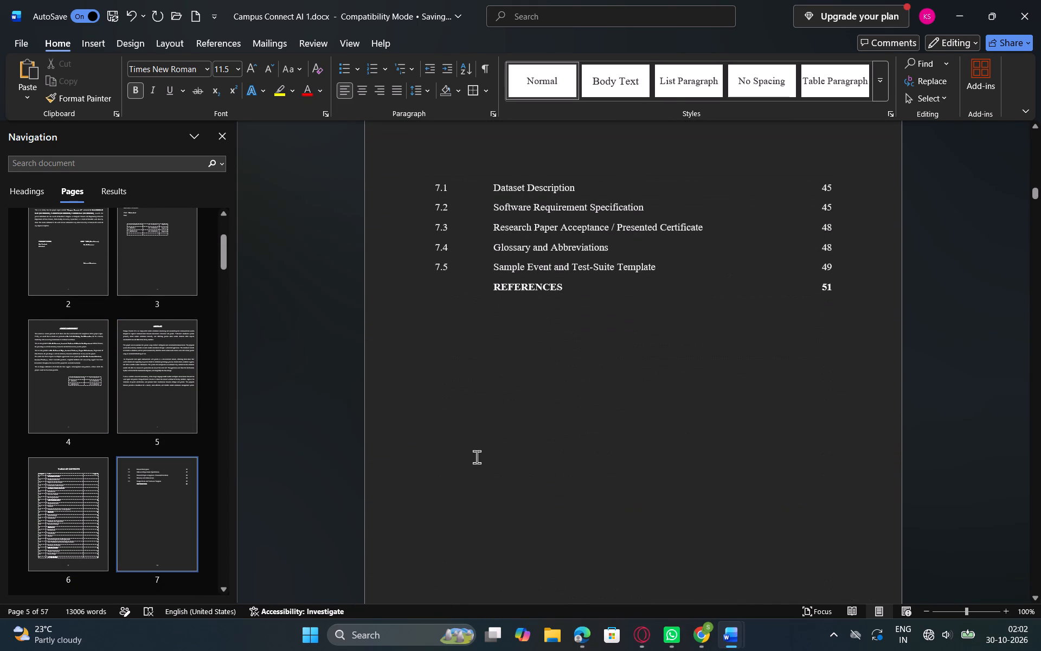
scroll(477, 457, up, 1)
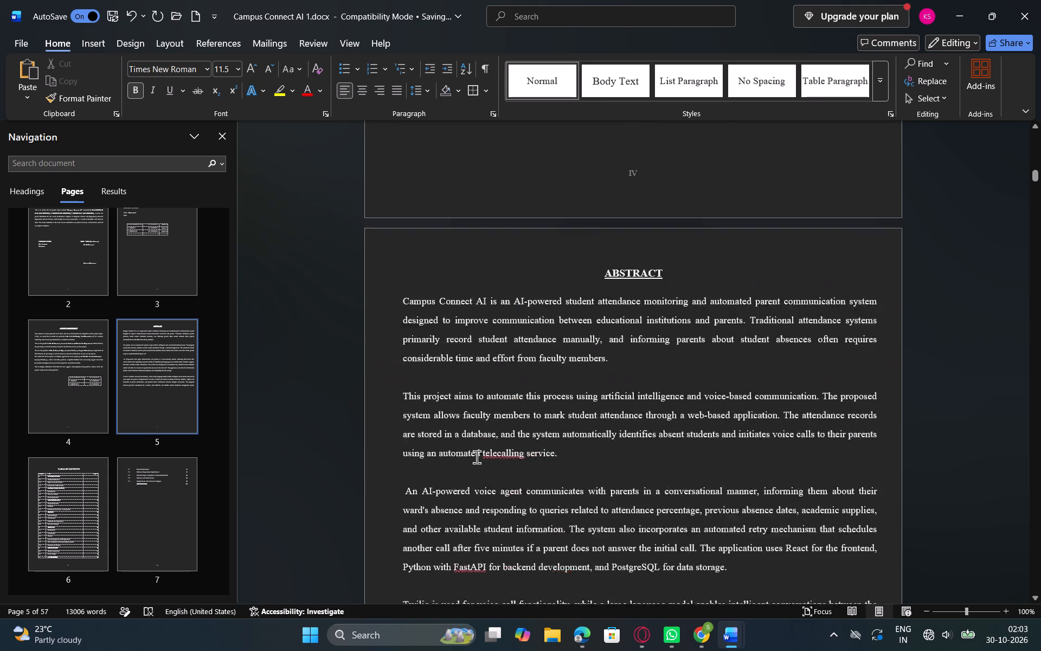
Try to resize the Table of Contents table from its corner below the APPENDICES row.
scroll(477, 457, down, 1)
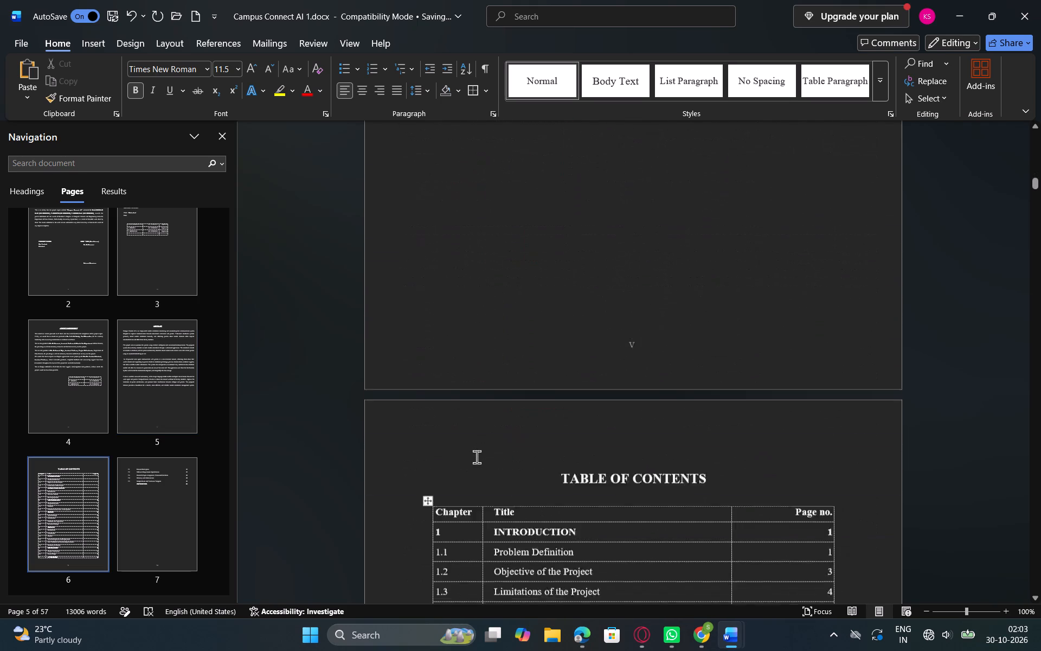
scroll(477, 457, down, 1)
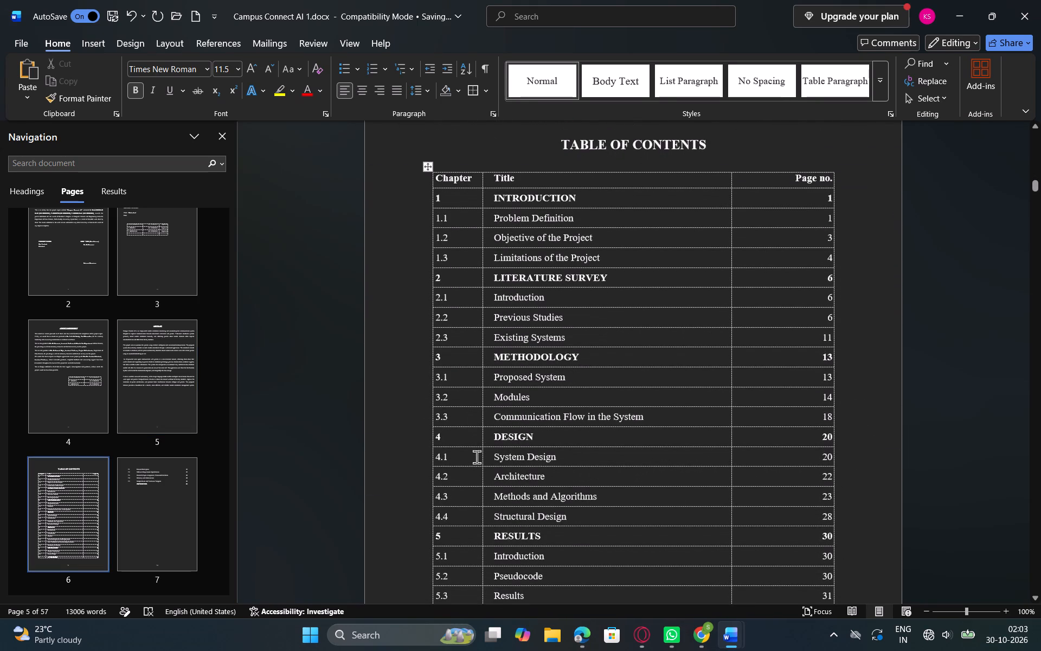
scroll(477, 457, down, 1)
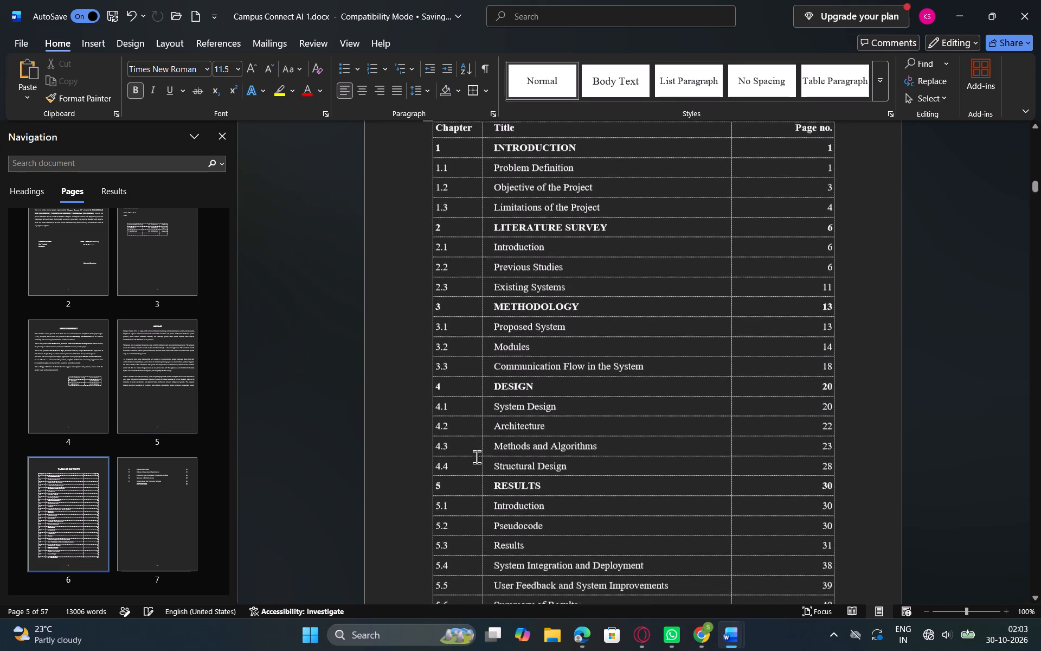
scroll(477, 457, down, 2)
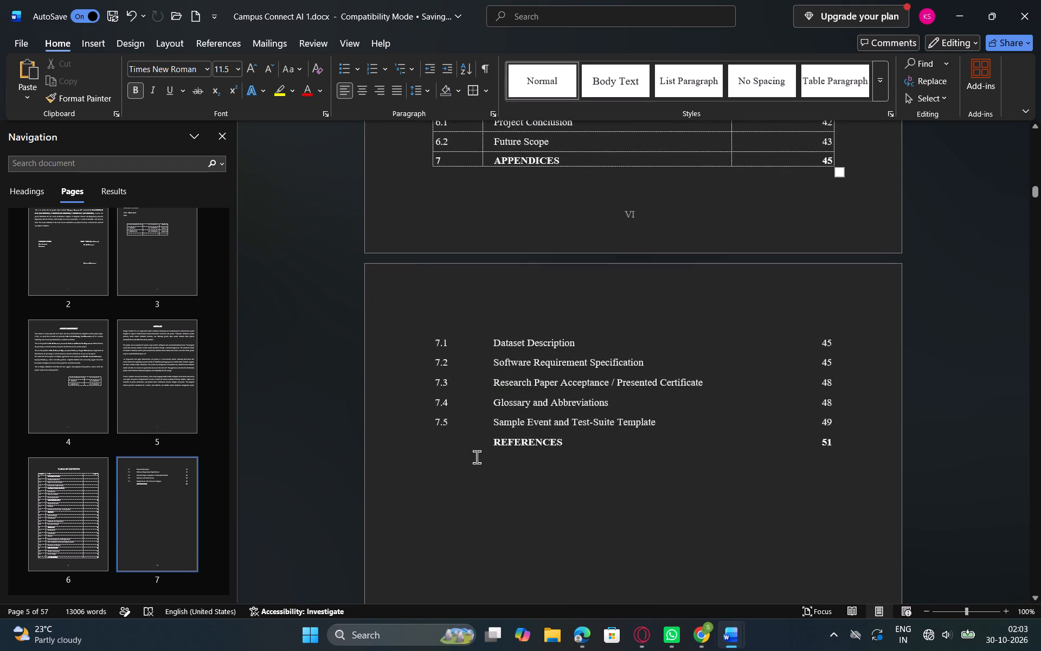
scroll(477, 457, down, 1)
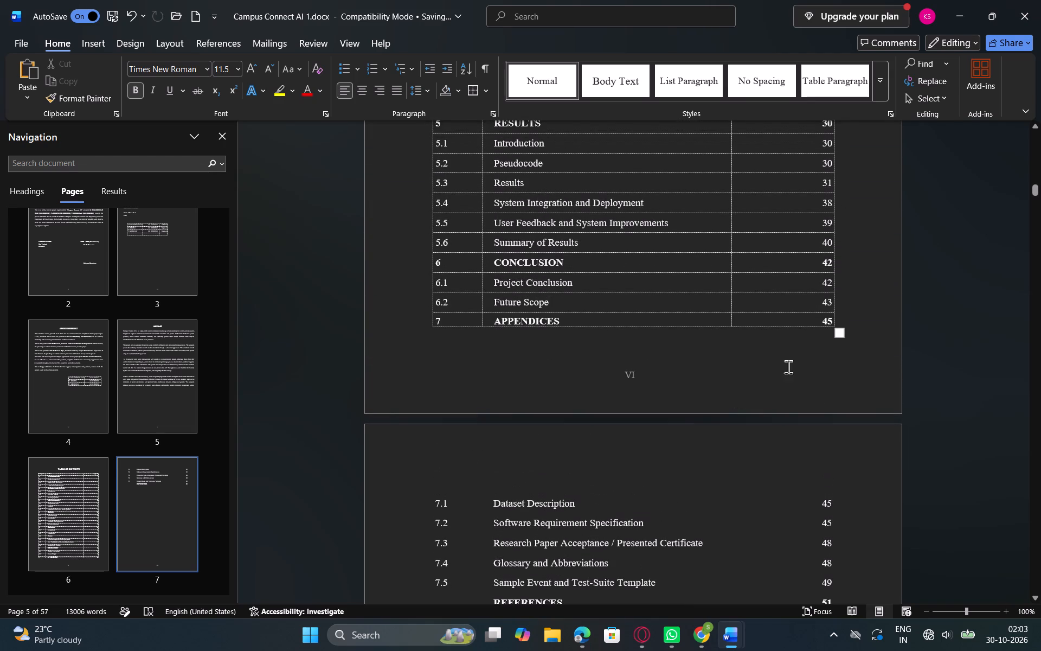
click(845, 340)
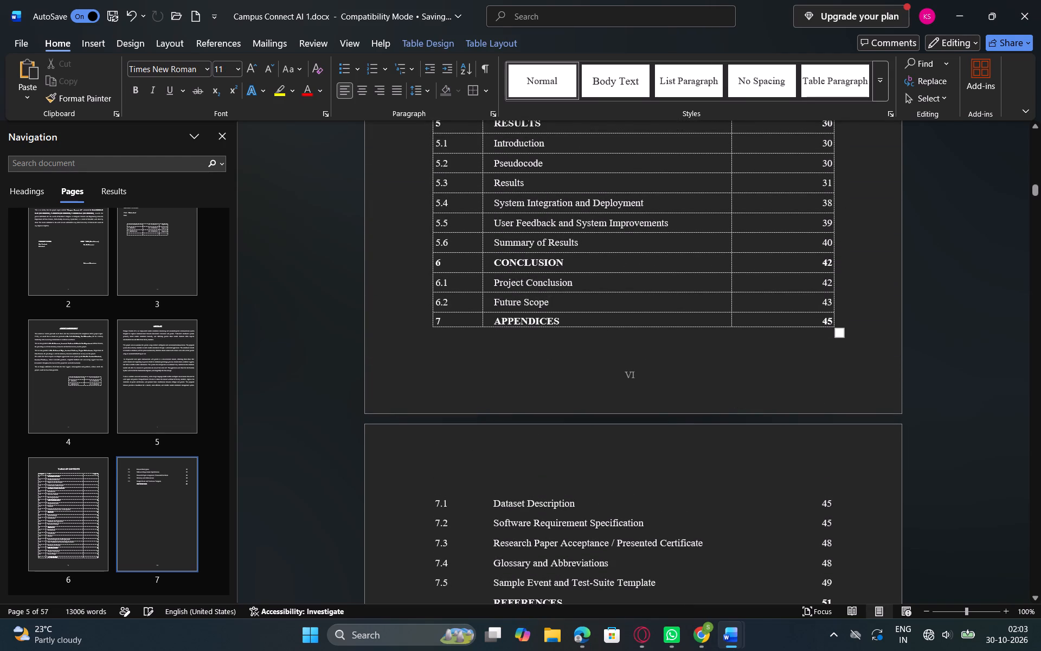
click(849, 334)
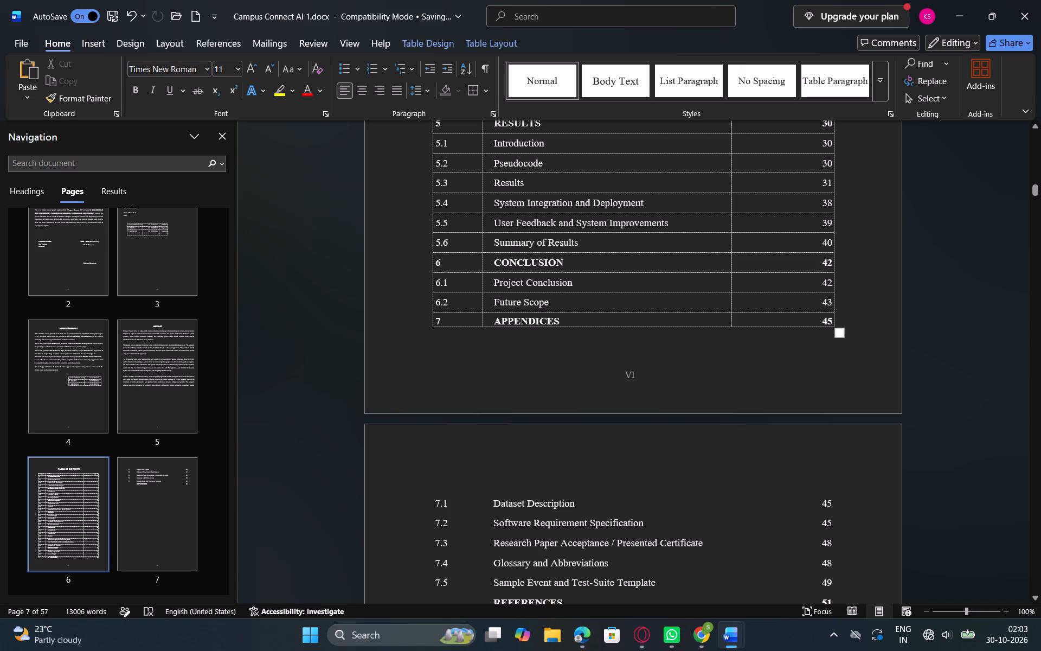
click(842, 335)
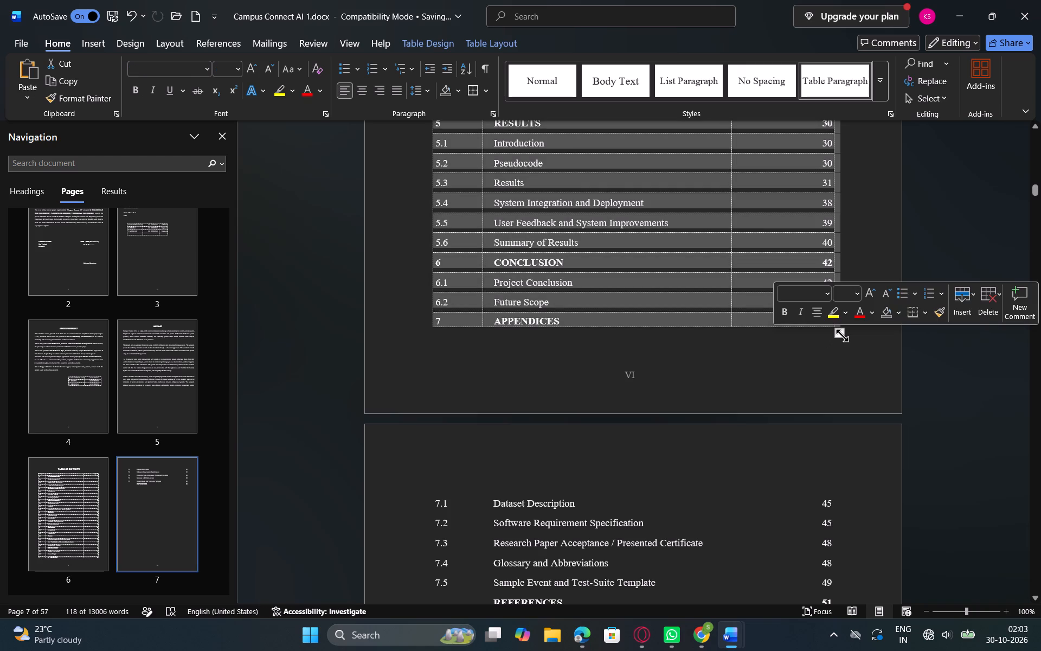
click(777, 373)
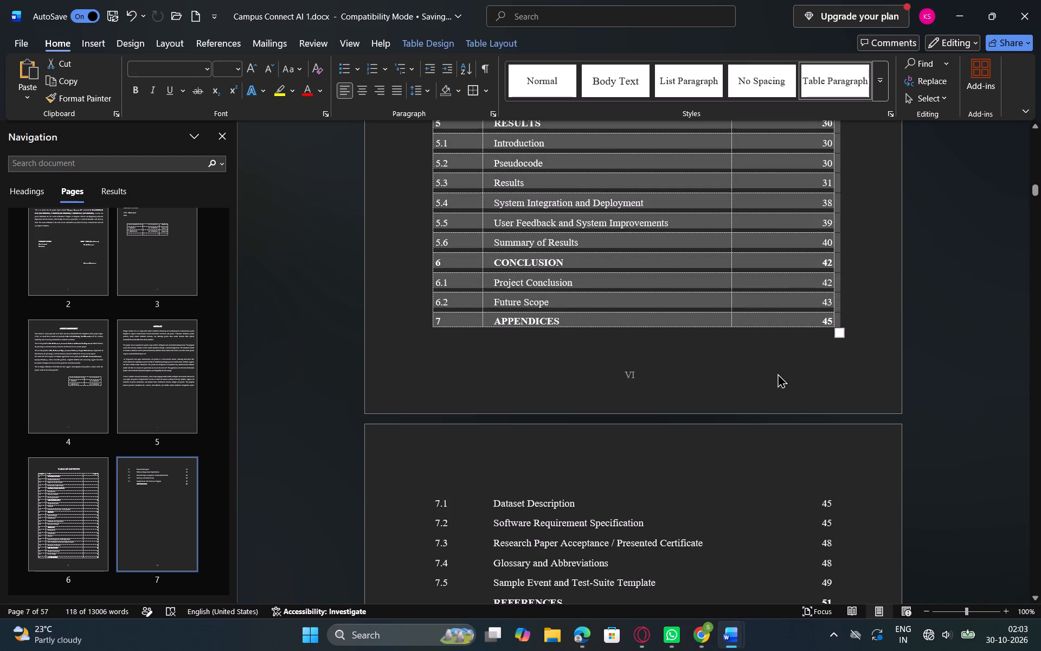
Review the List of Figures and List of Tables pages, and recheck the Table of Contents entries.
scroll(777, 373, down, 1)
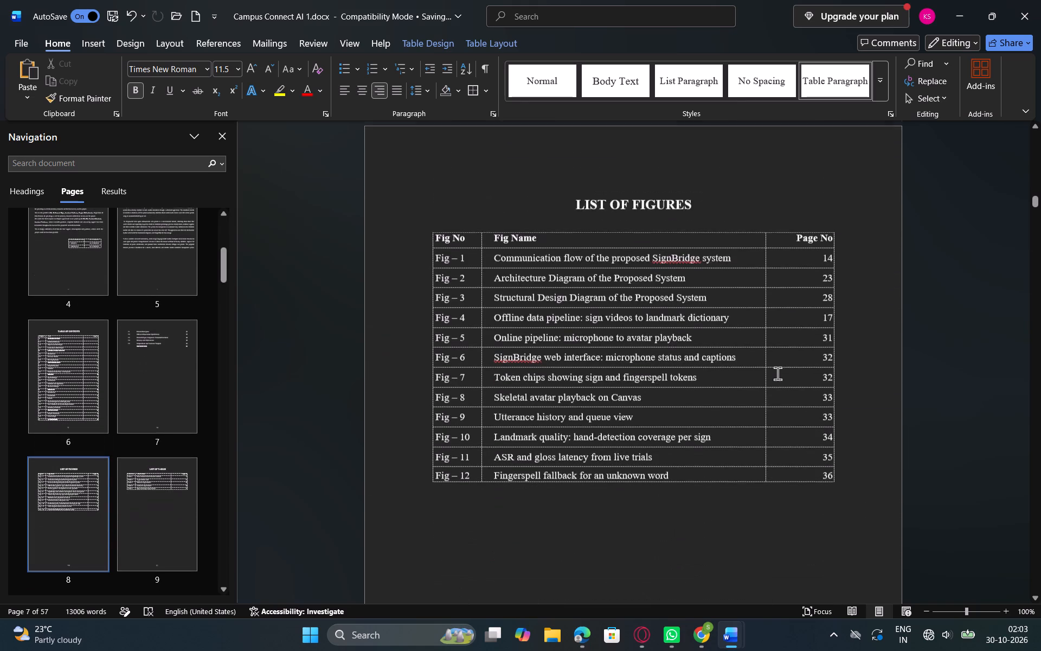
scroll(777, 373, down, 2)
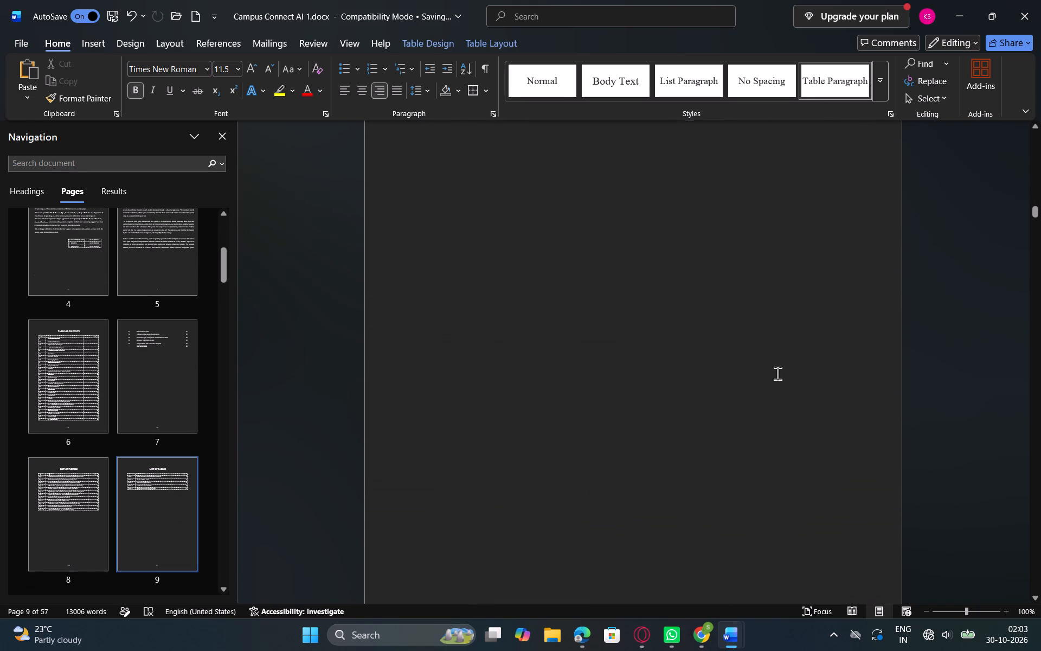
scroll(777, 373, up, 1)
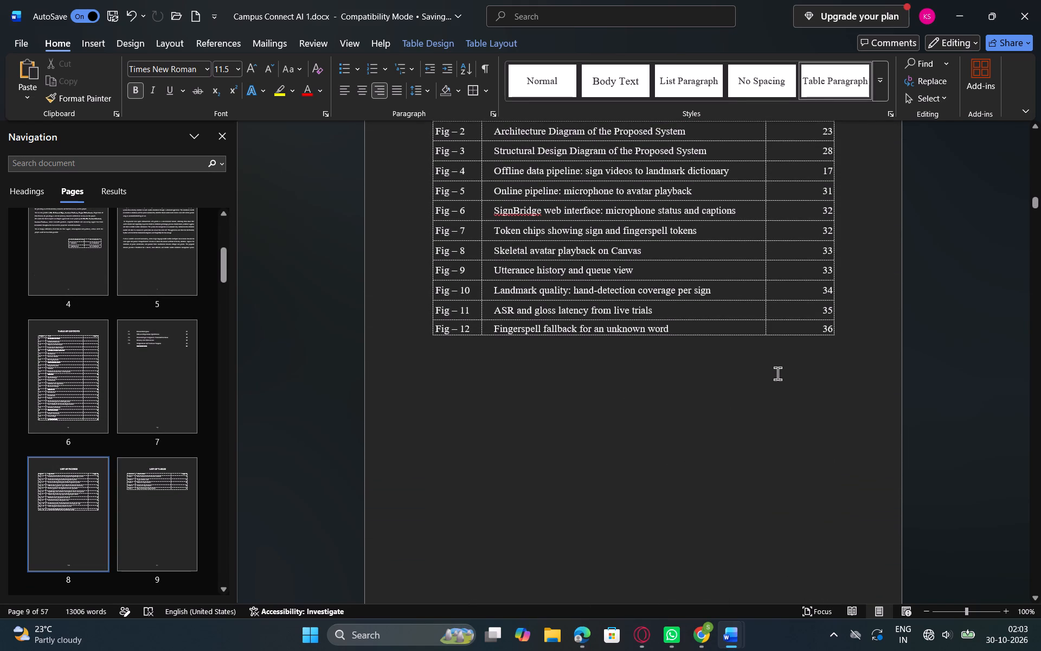
scroll(777, 373, up, 1)
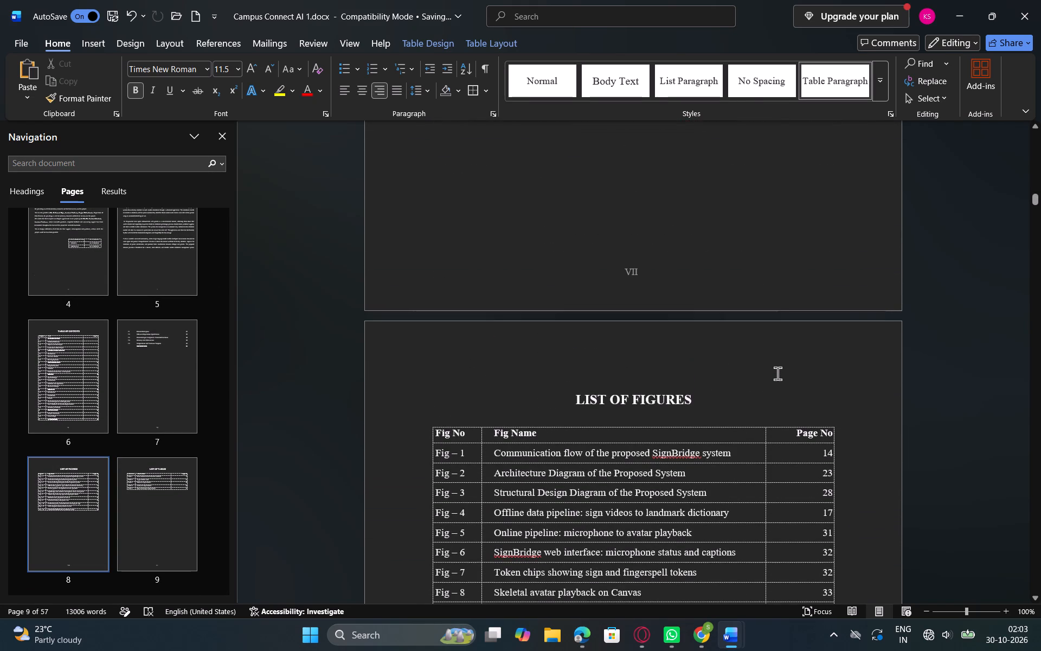
scroll(777, 373, up, 1)
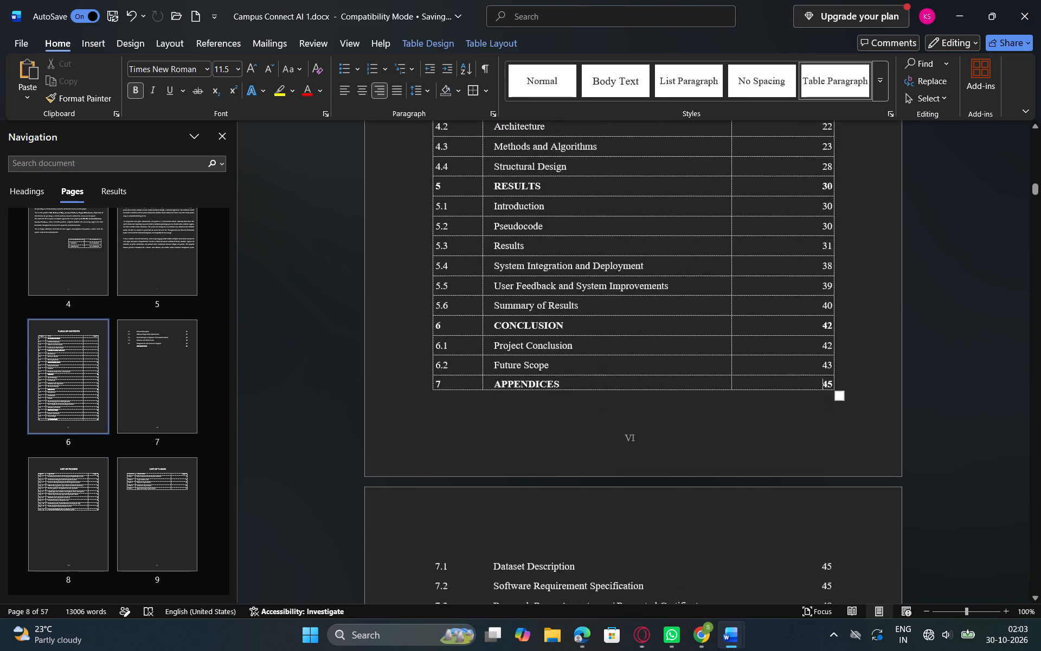
scroll(777, 373, up, 4)
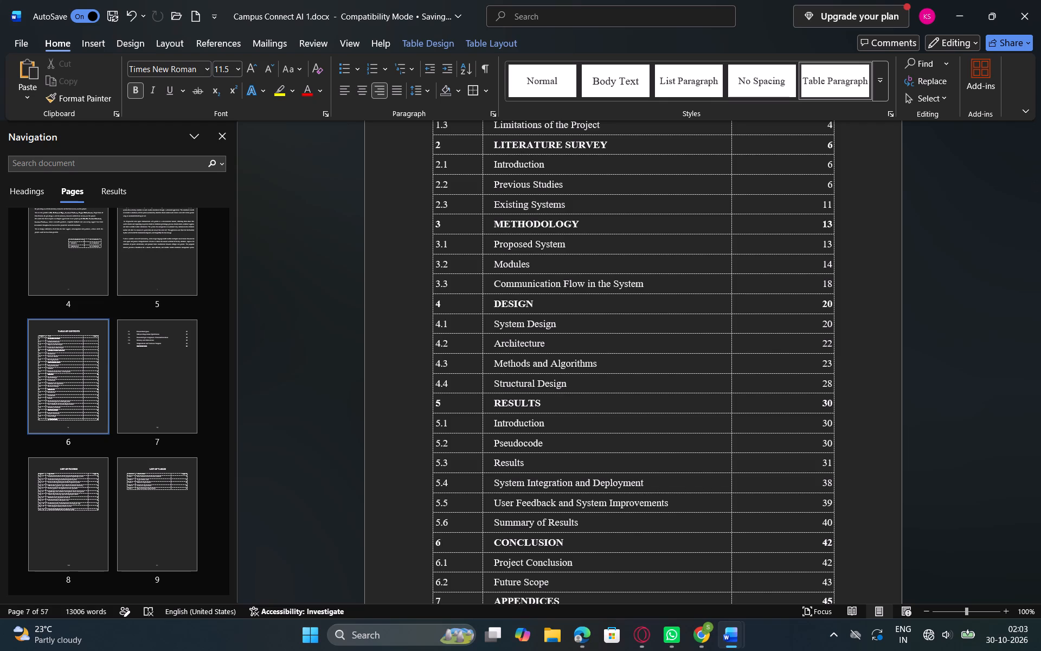
scroll(777, 373, up, 2)
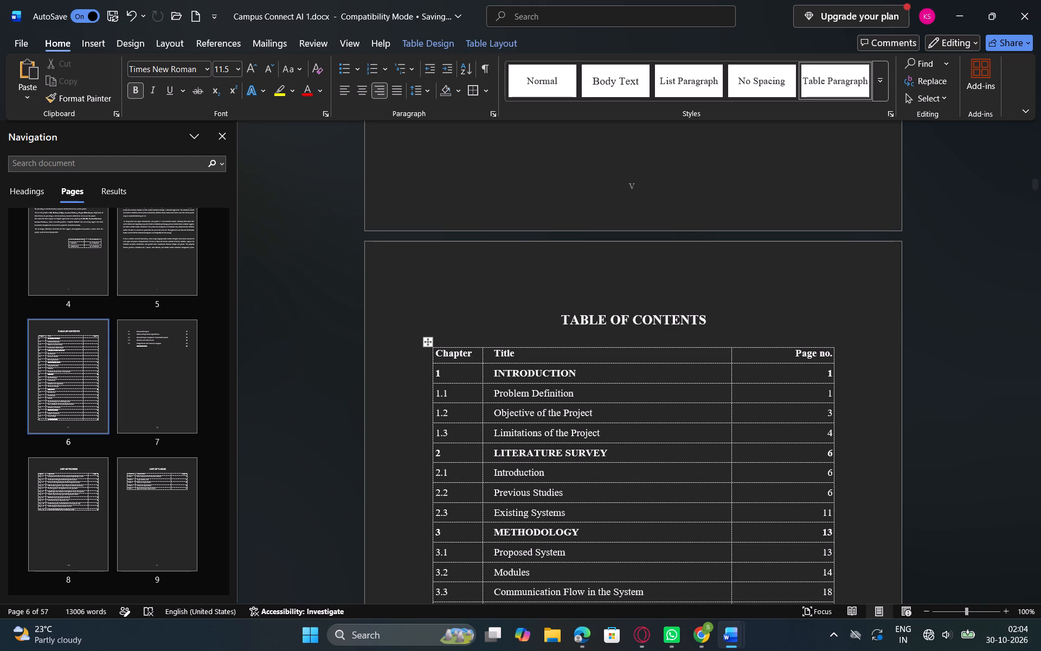
Inspect the table properties of the Table of Contents table, including its alignment and text wrapping.
right_click(722, 365)
right_click(722, 365)
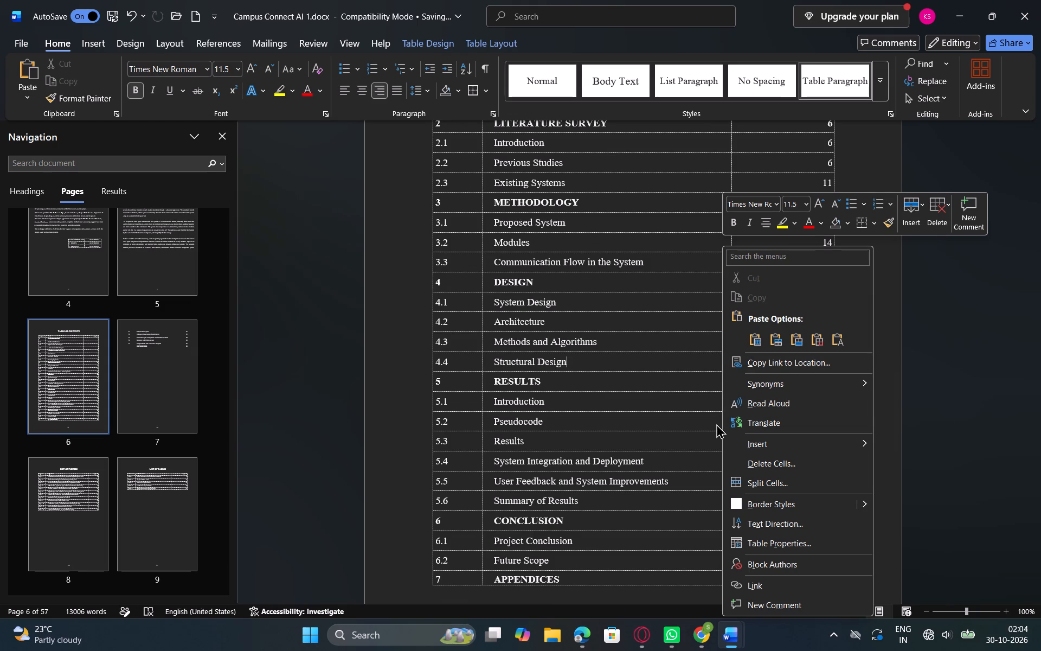
scroll(772, 515, down, 2)
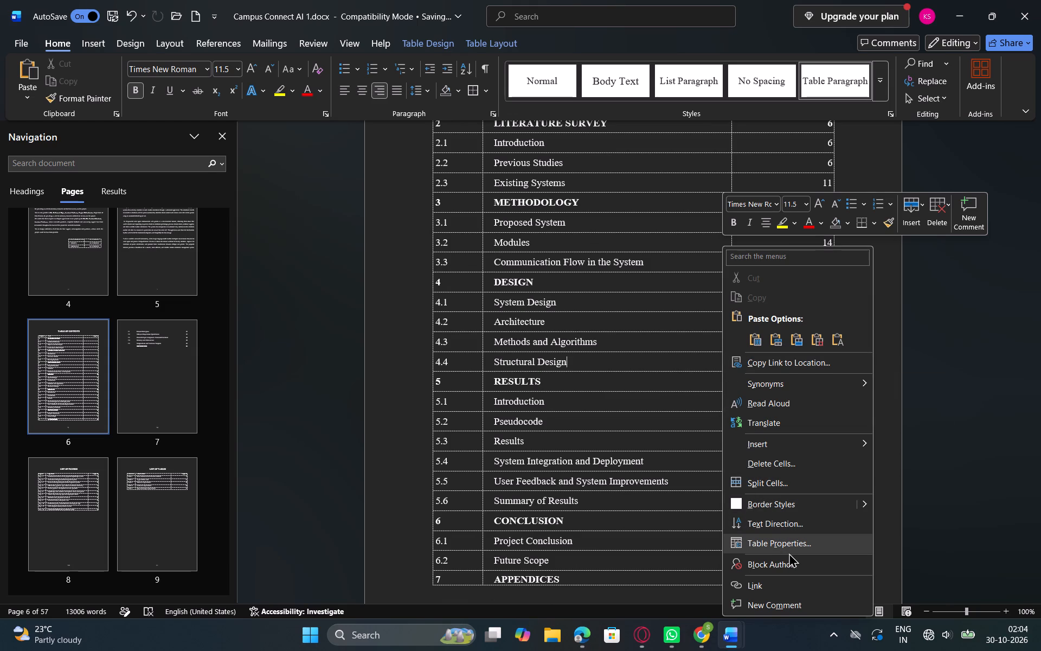
click(789, 550)
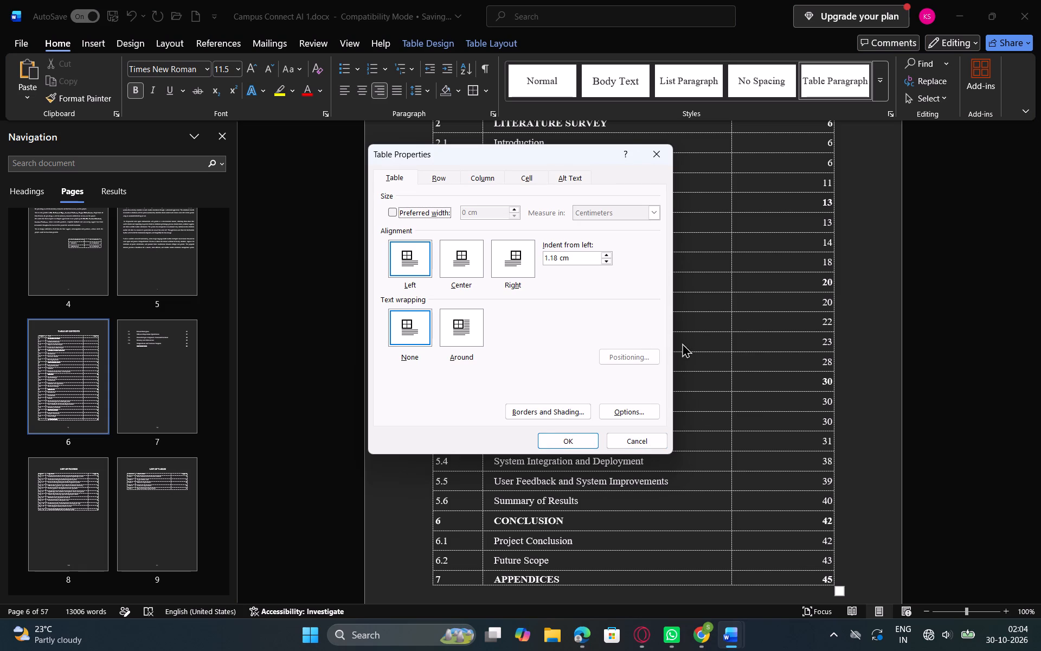
click(661, 148)
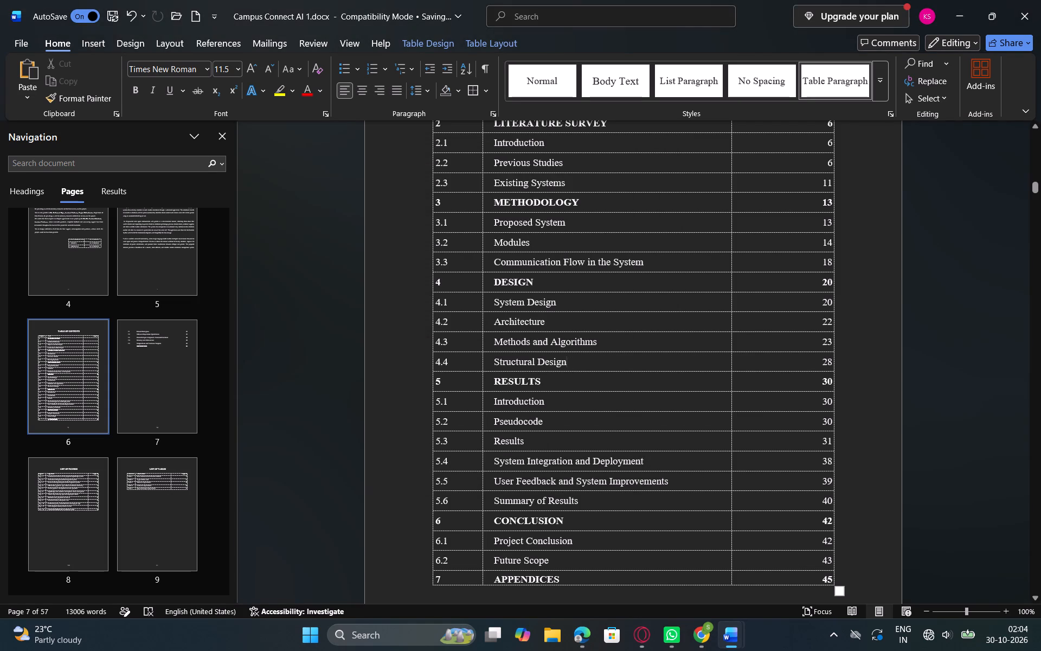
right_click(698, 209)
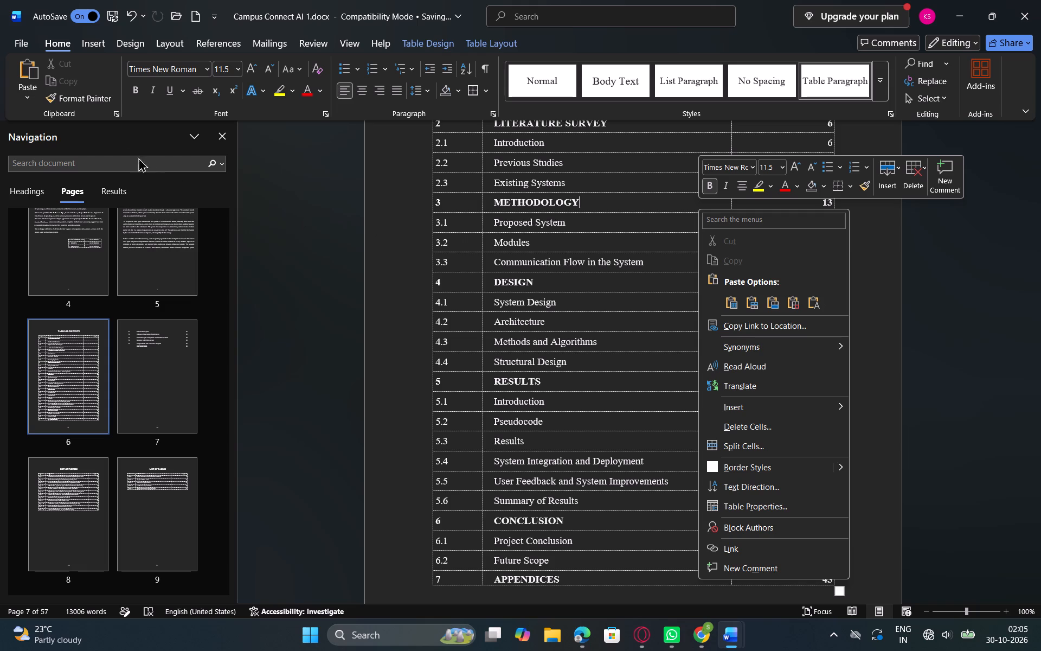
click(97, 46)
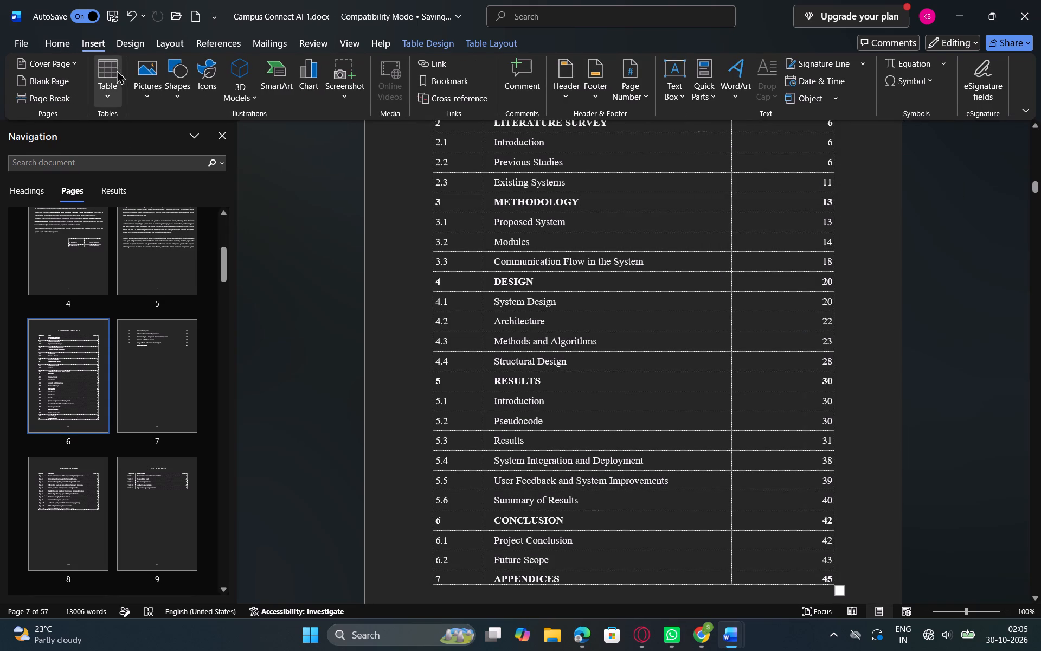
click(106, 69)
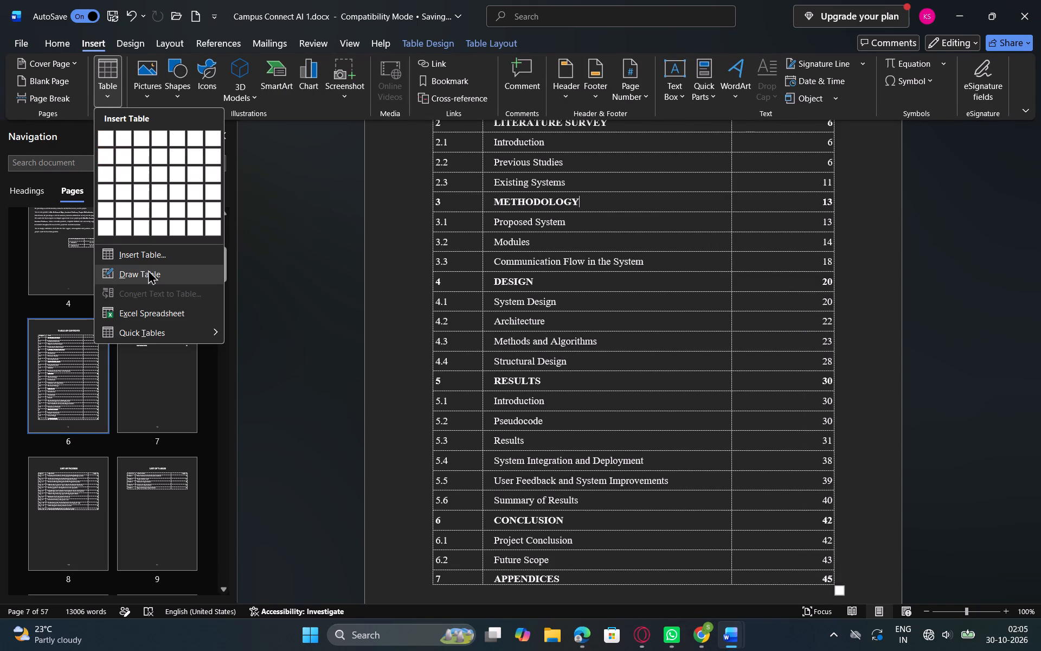
Go to page 16 and examine the literature survey's stage comparison table.
scroll(148, 270, down, 1)
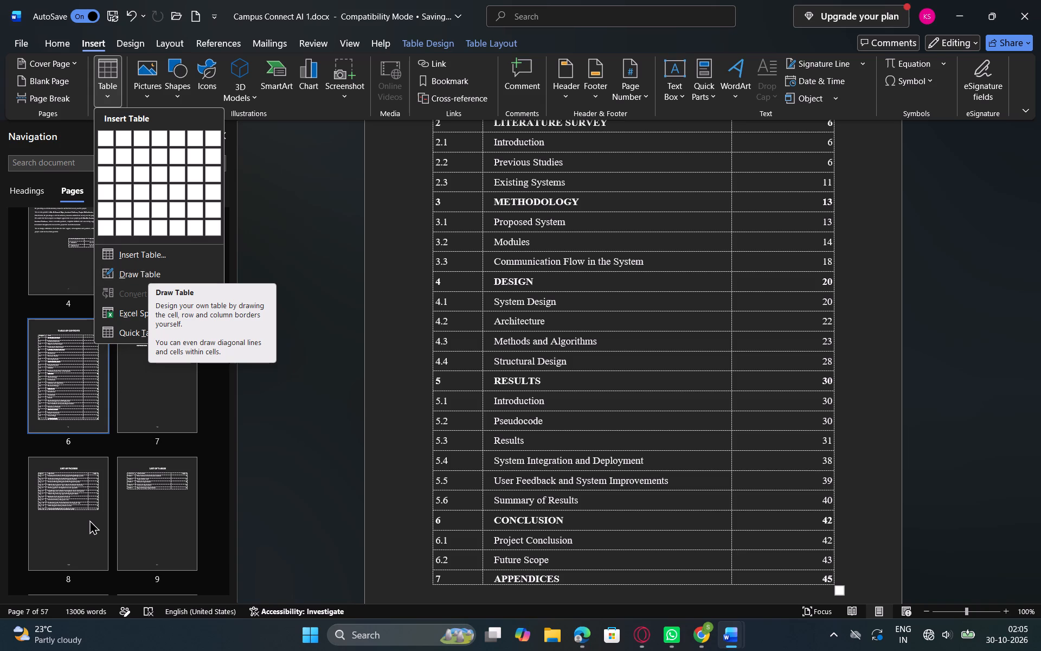
scroll(89, 521, down, 3)
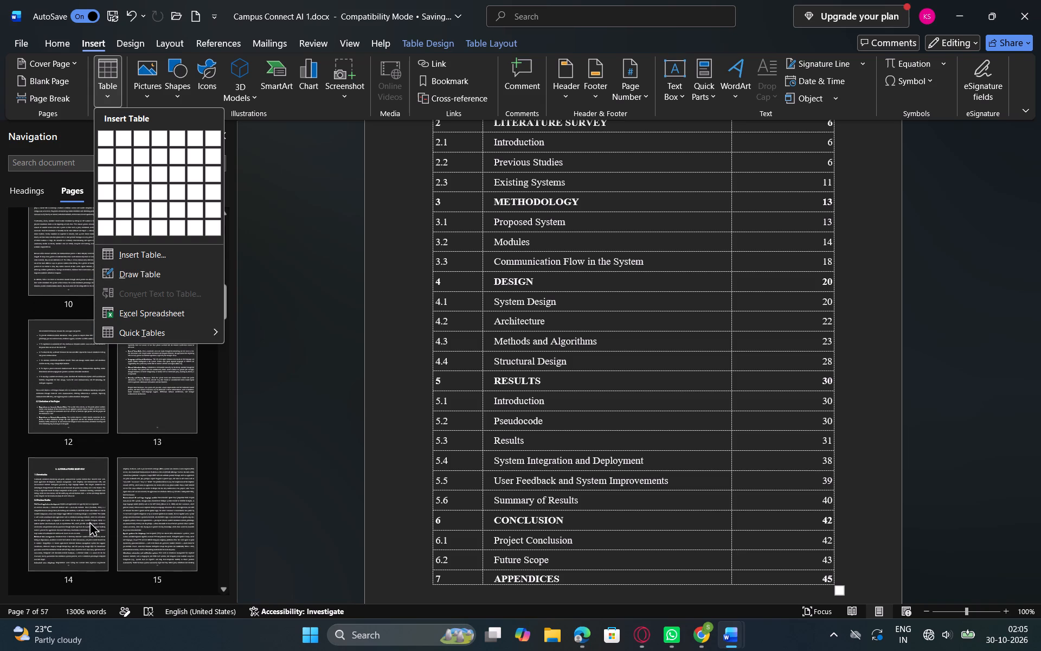
scroll(89, 521, down, 1)
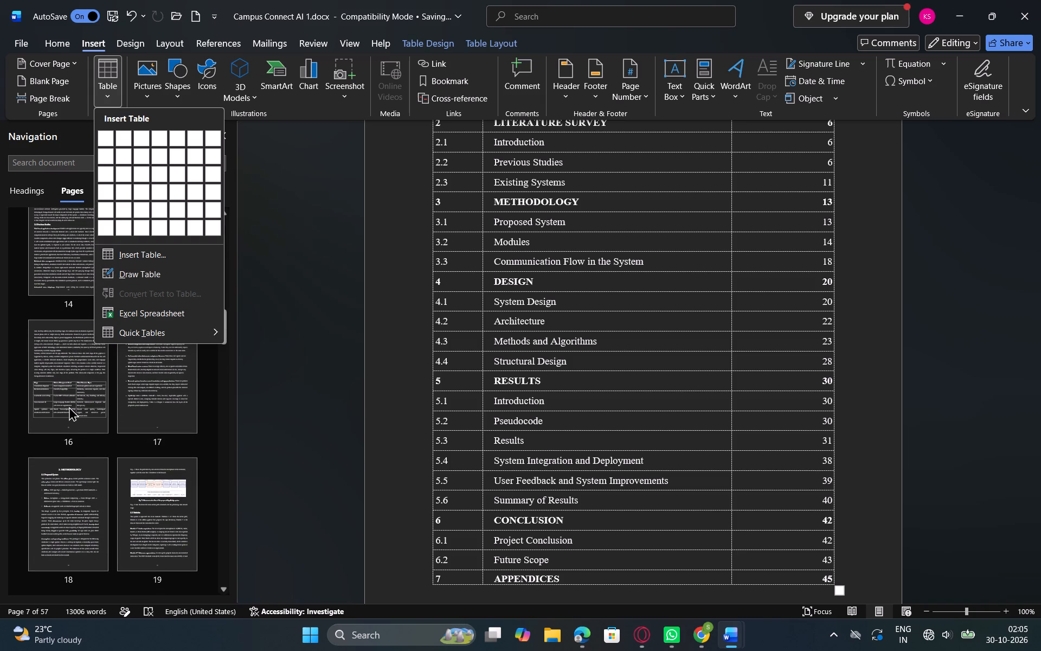
click(69, 406)
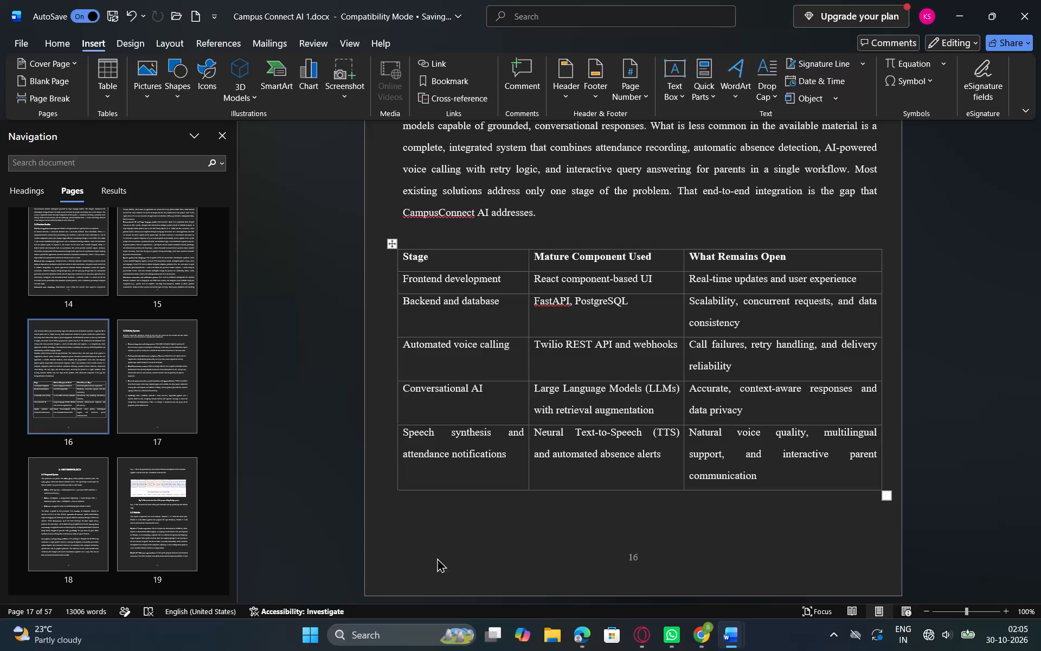
Go back to the front matter and view the Declaration, Acknowledgement and Table of Contents pages.
scroll(128, 427, up, 2)
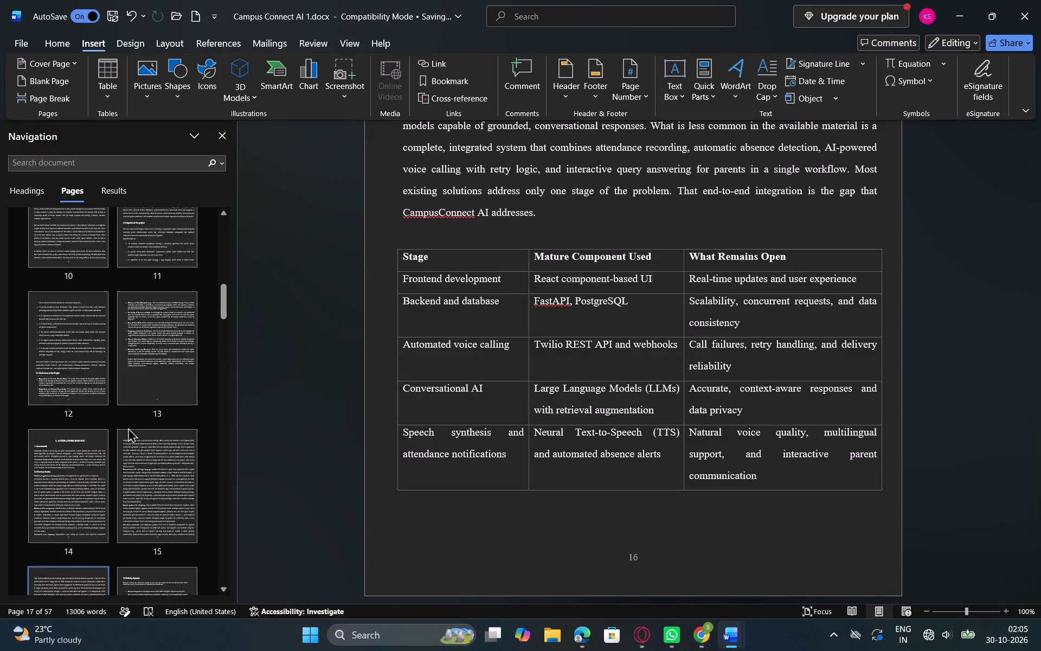
scroll(128, 427, up, 4)
click(128, 427)
scroll(128, 427, down, 1)
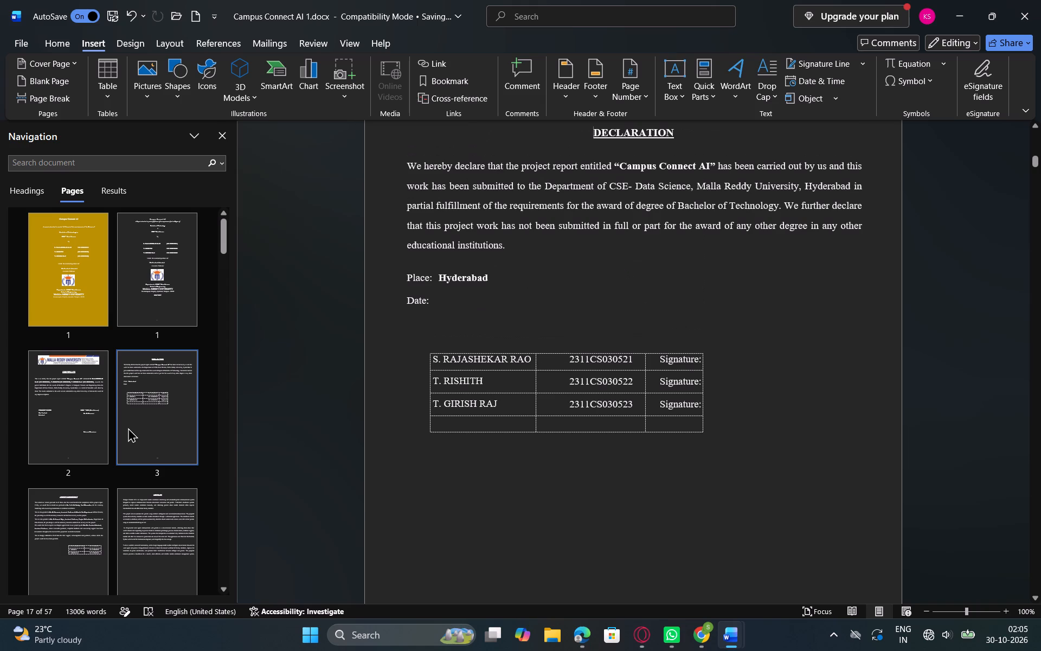
scroll(128, 427, down, 1)
click(72, 562)
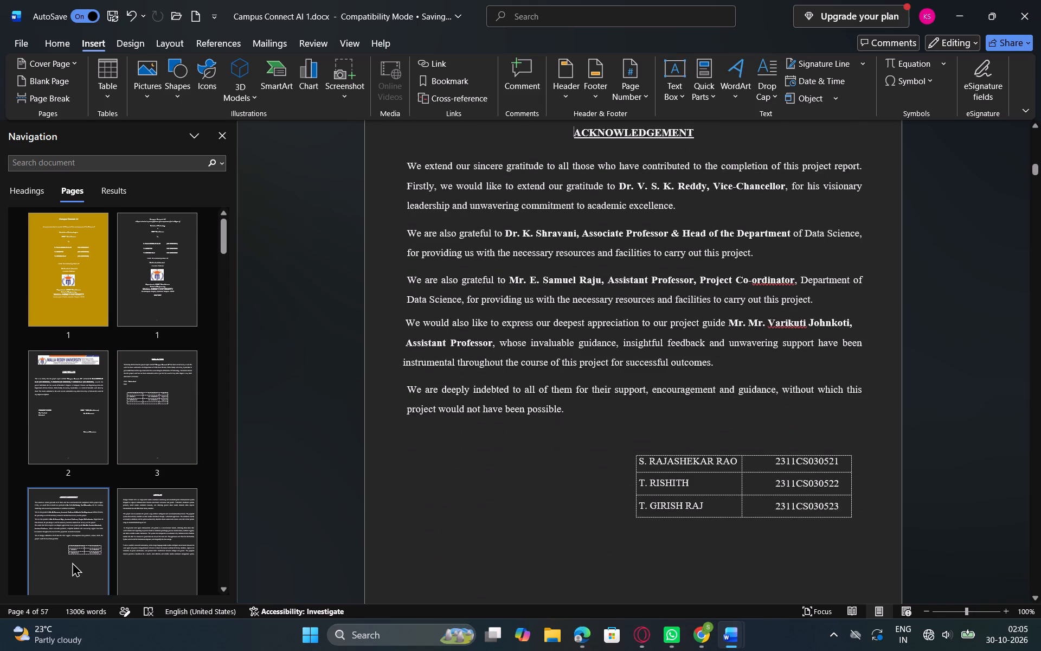
scroll(112, 513, down, 1)
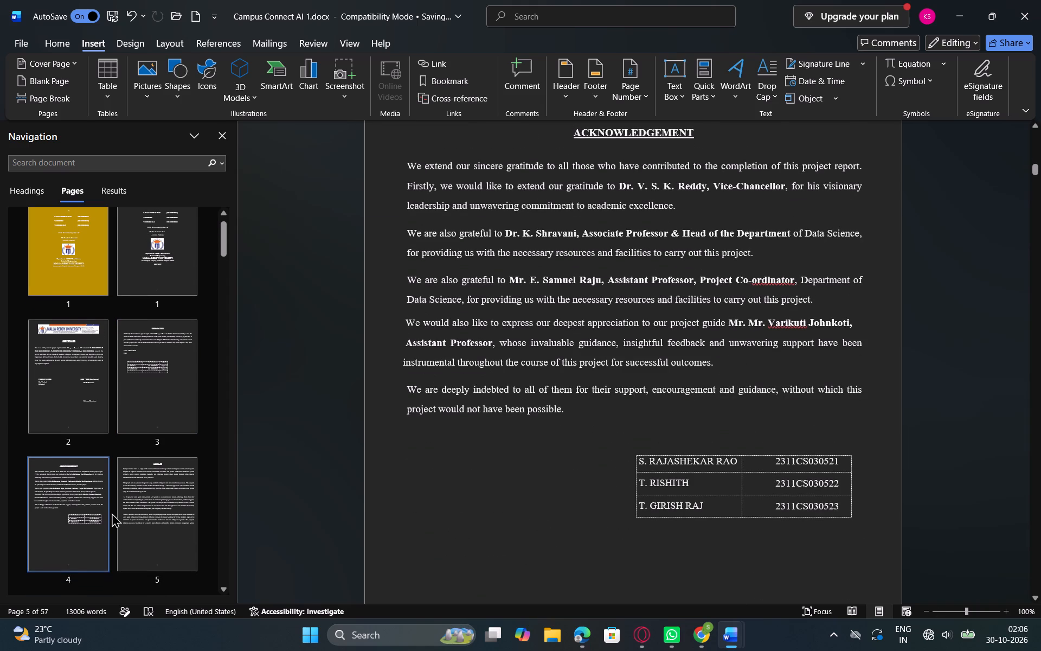
scroll(112, 513, down, 2)
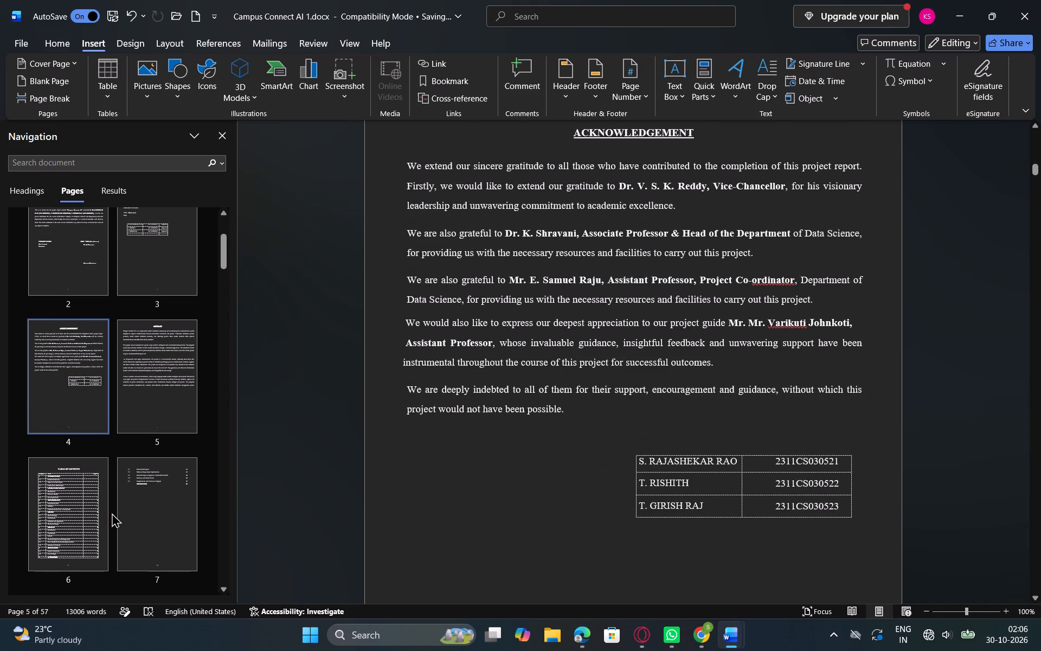
scroll(112, 513, down, 1)
click(68, 513)
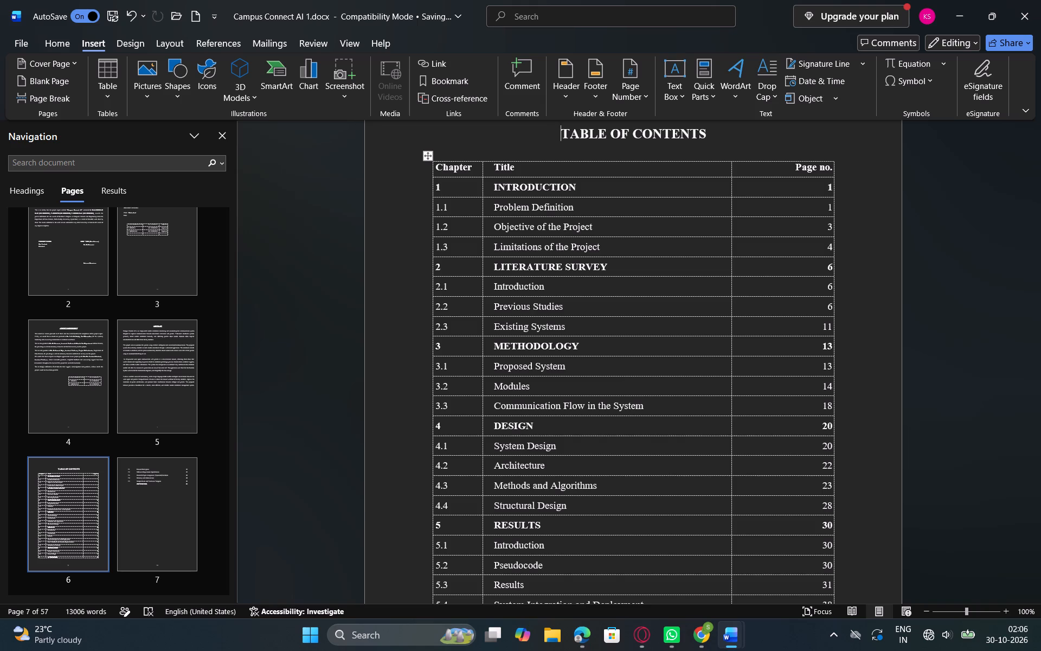
Open the print preview of the report and go back to its cover page.
click(14, 43)
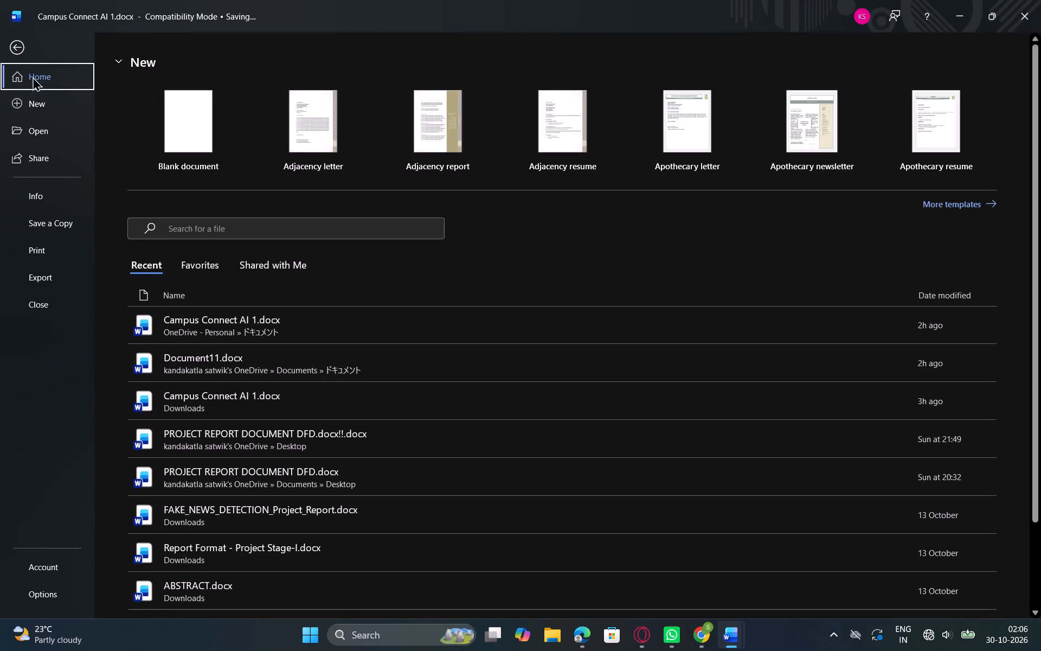
click(50, 245)
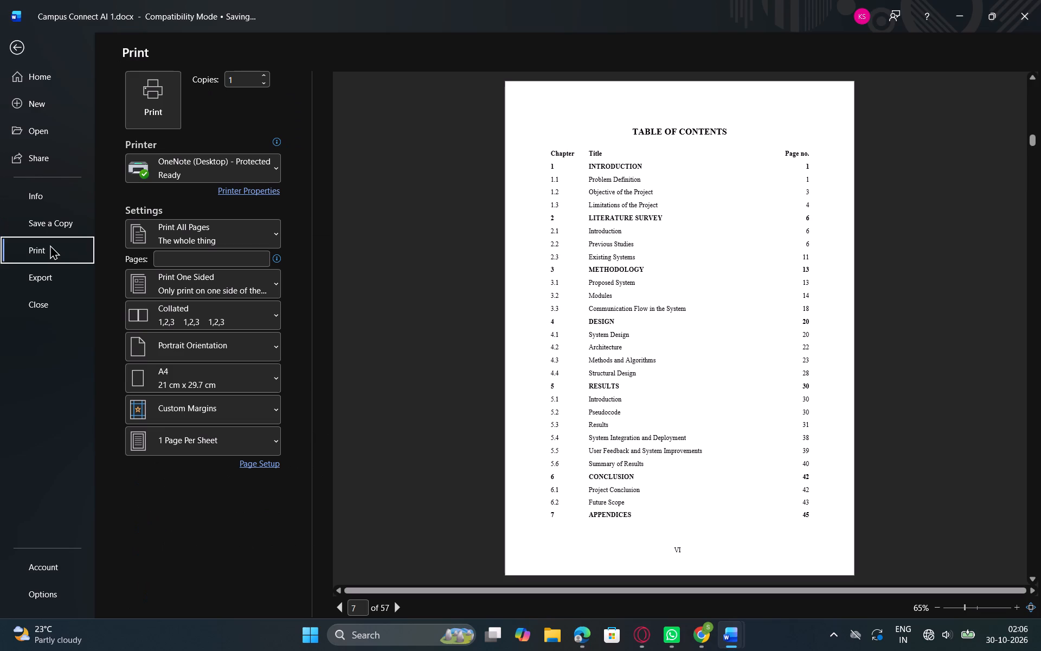
scroll(542, 389, up, 2)
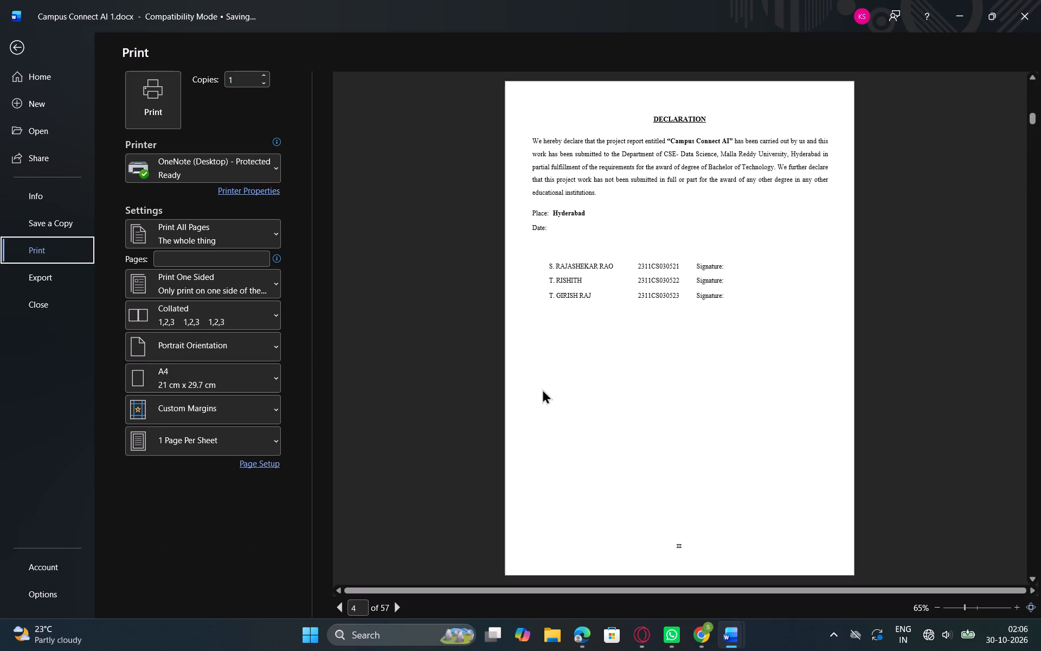
scroll(542, 389, up, 5)
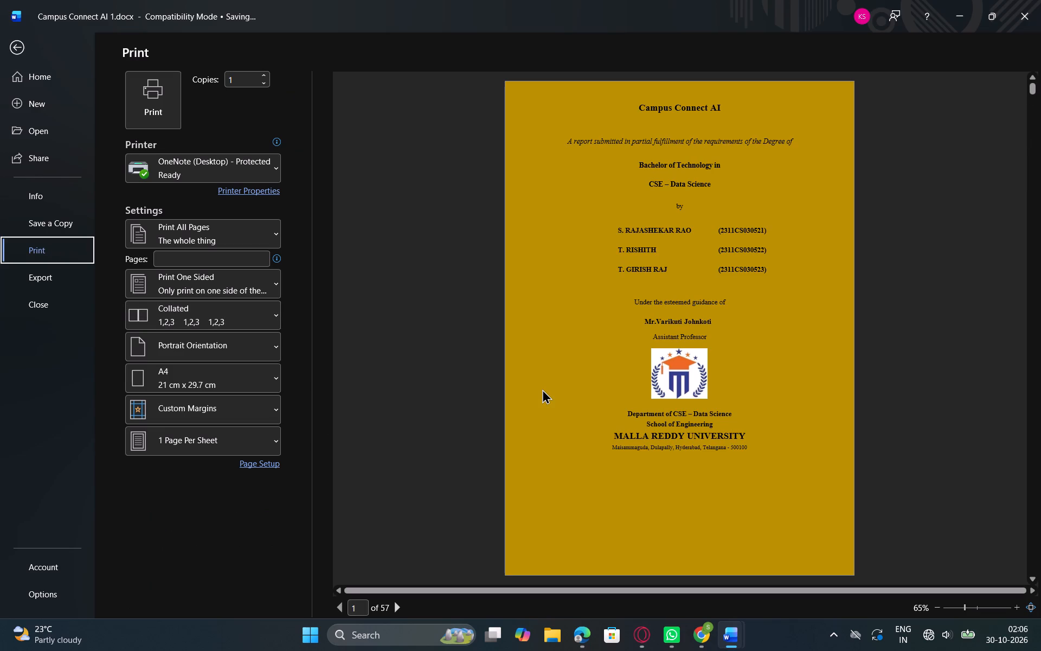
key(Down)
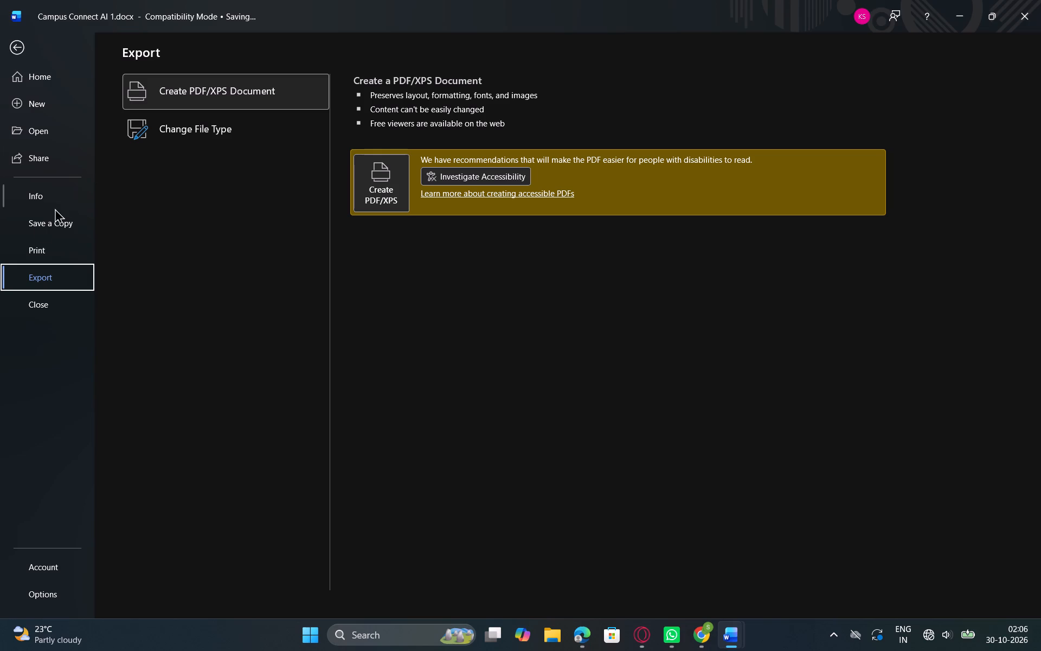
click(27, 243)
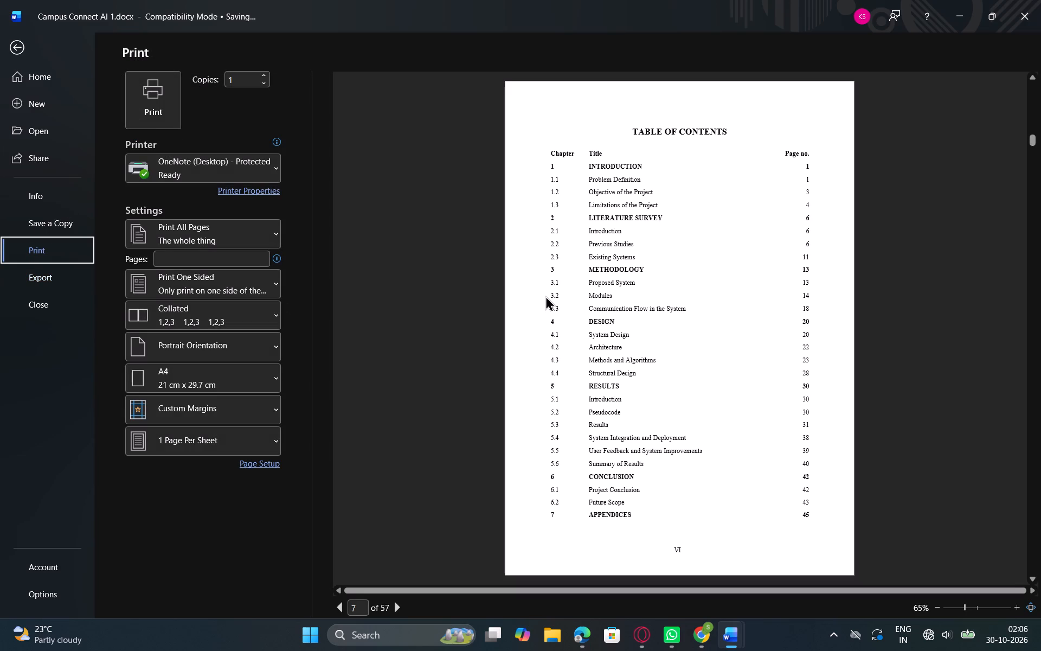
scroll(545, 296, up, 4)
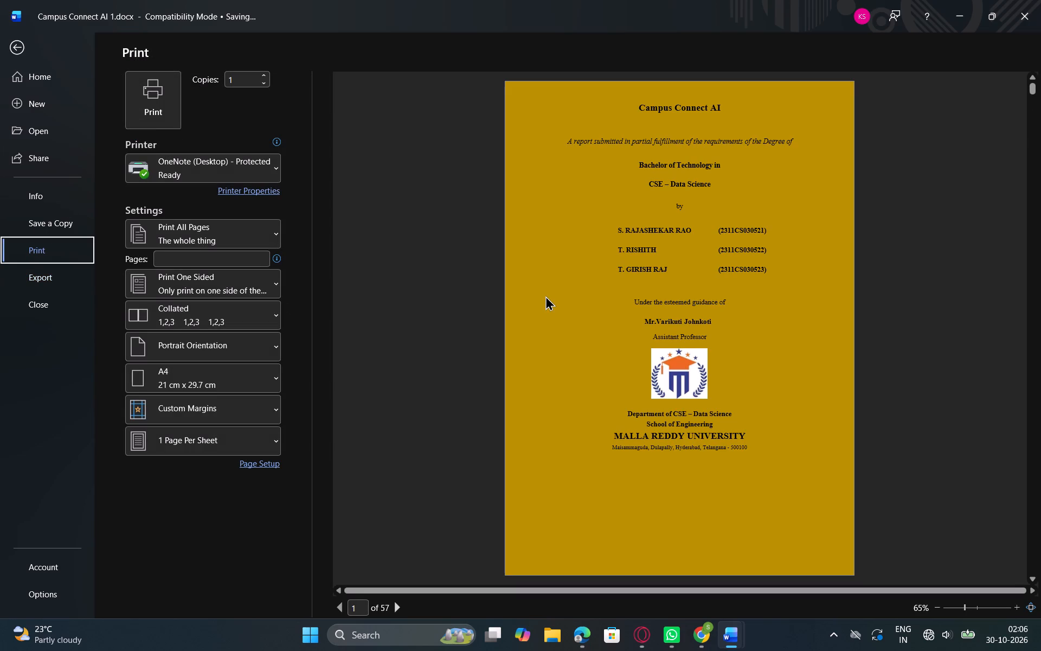
Examine the front matter in the print preview, from the cover through the Certificate, Declaration and Abstract to the List of Tables.
scroll(545, 296, down, 4)
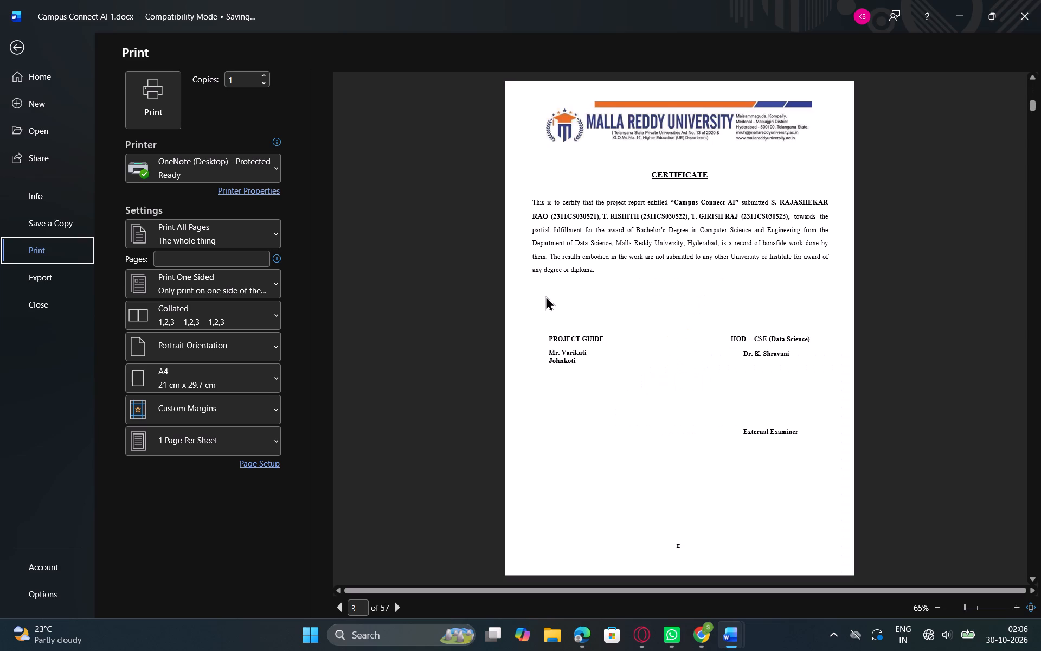
scroll(545, 296, down, 3)
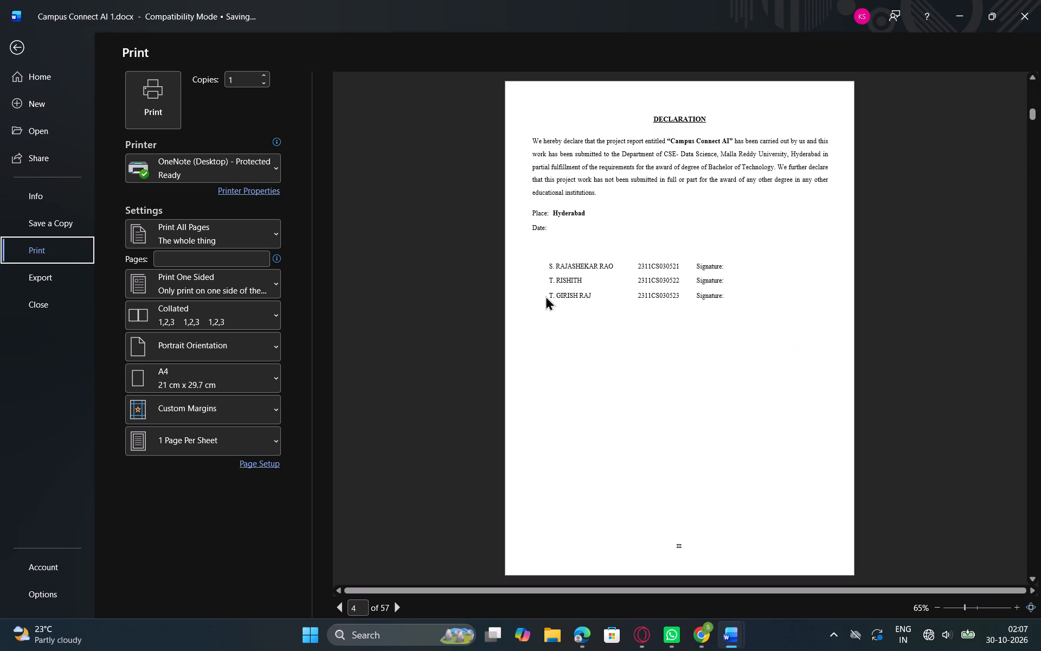
scroll(545, 296, down, 1)
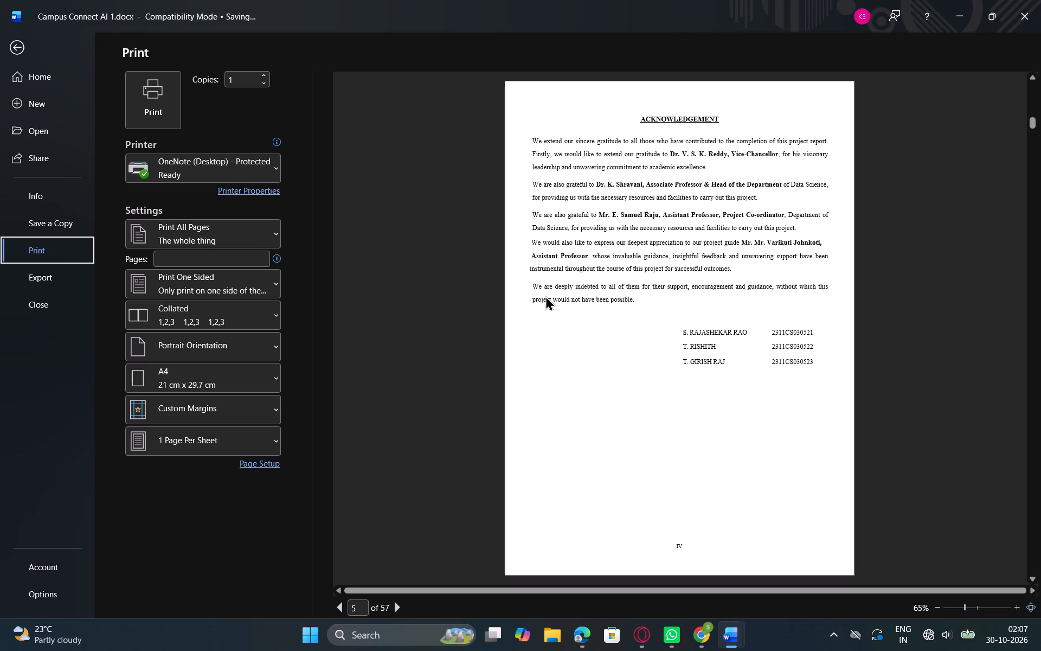
scroll(545, 296, down, 2)
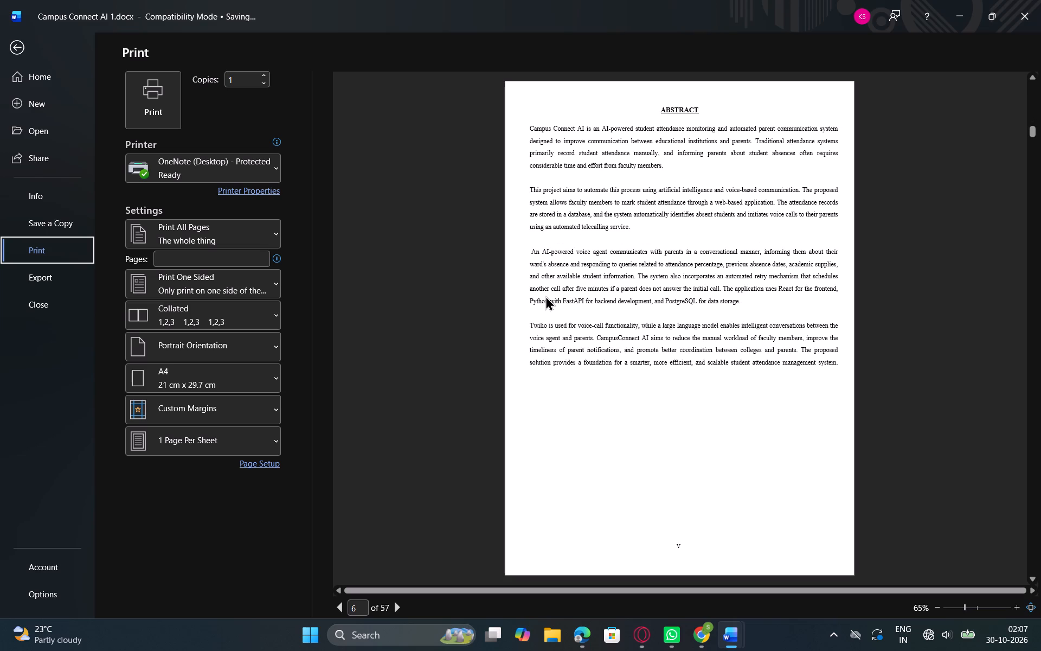
scroll(545, 296, down, 2)
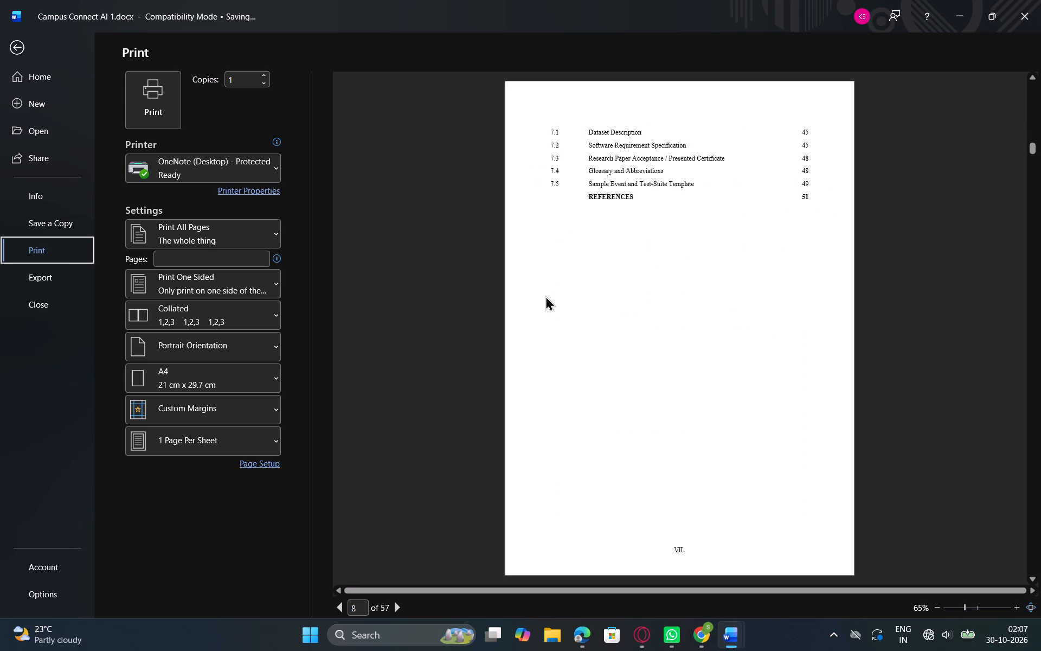
scroll(545, 296, down, 1)
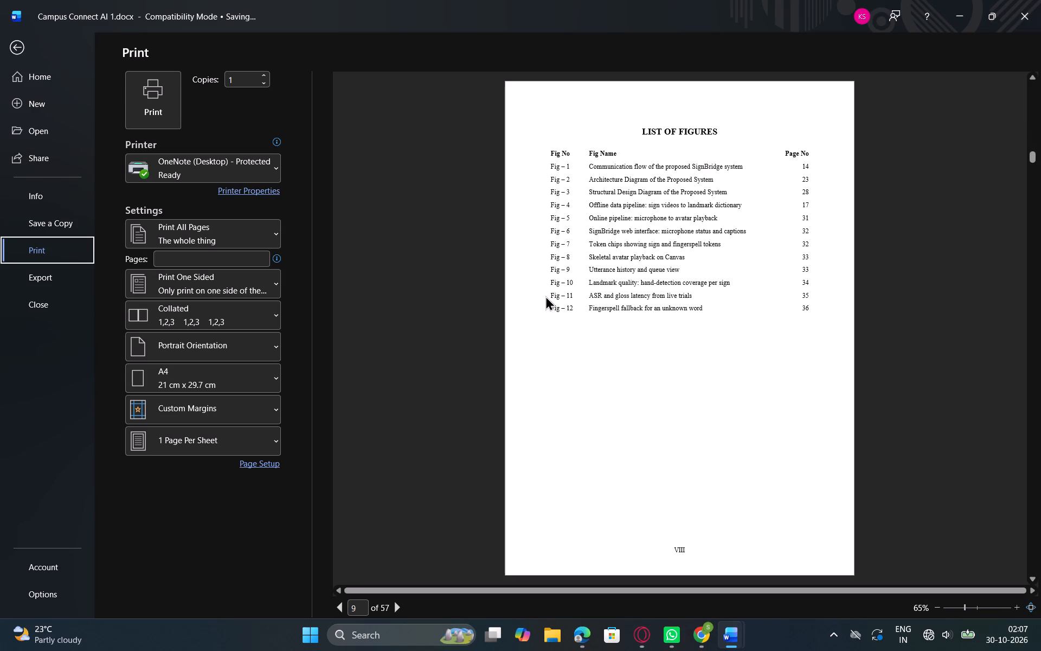
scroll(545, 296, down, 1)
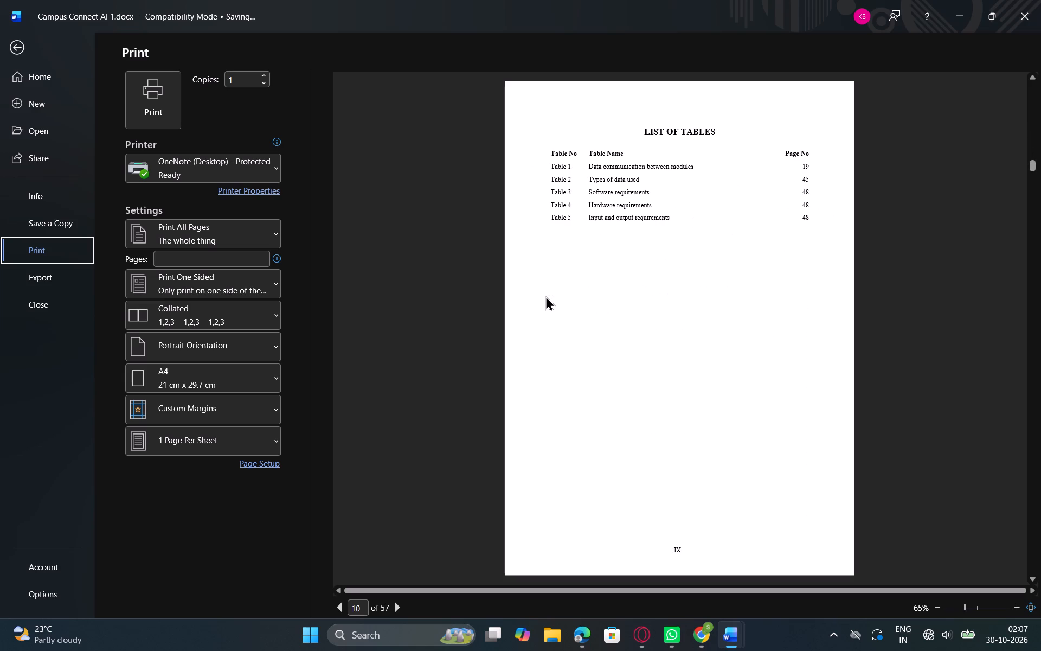
scroll(545, 296, down, 1)
Examine the print layout of the introduction and Literature Survey chapters, up to section 2.3 Existing Systems.
scroll(545, 296, down, 2)
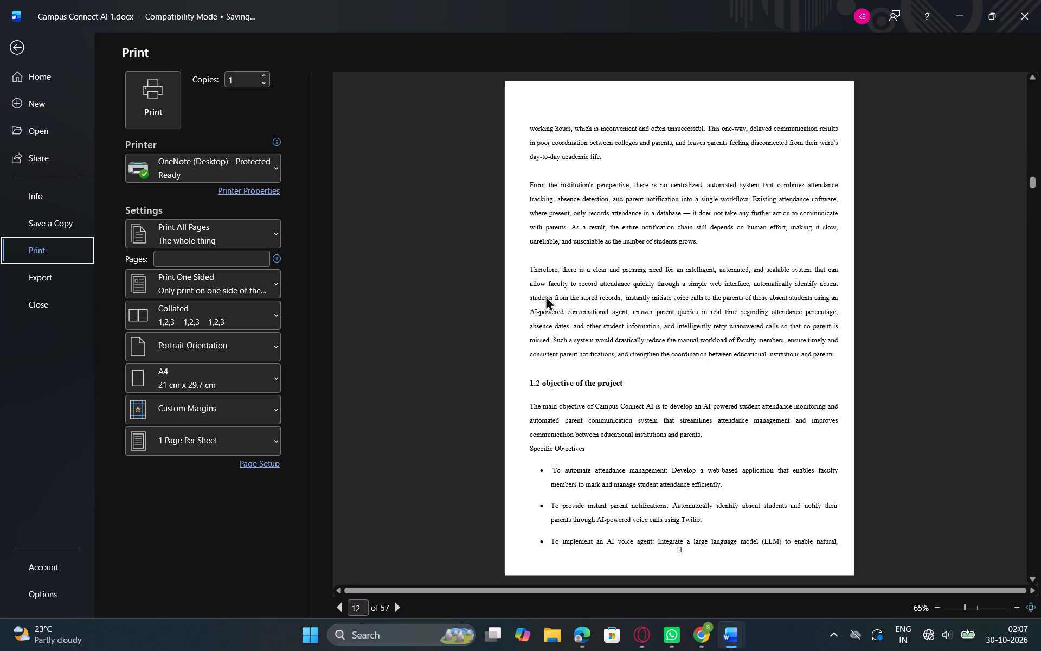
scroll(545, 296, down, 1)
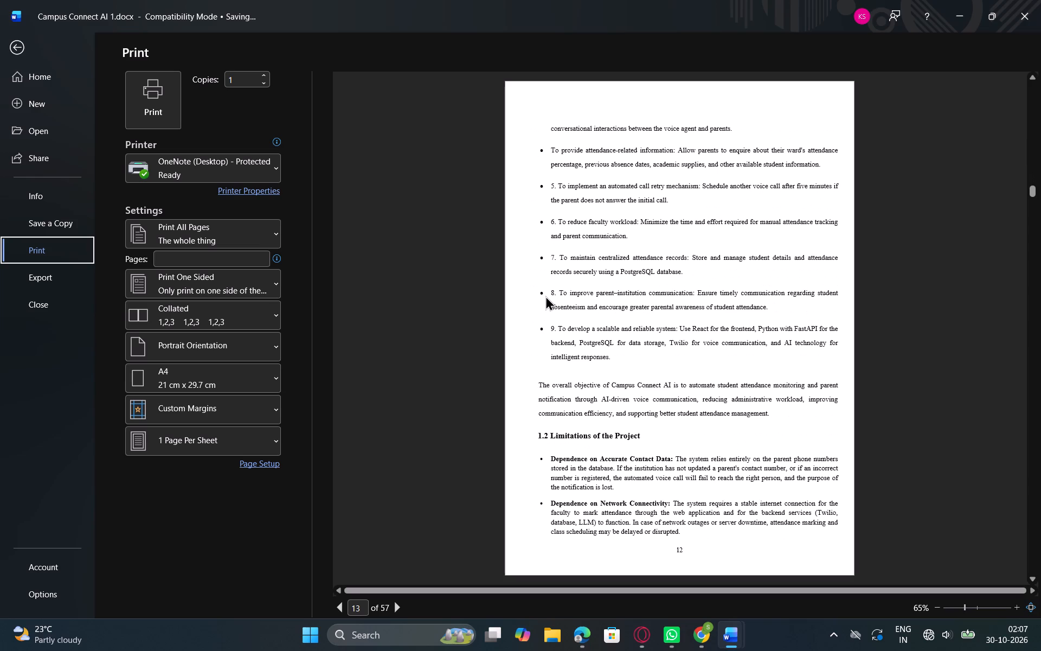
scroll(545, 296, down, 1)
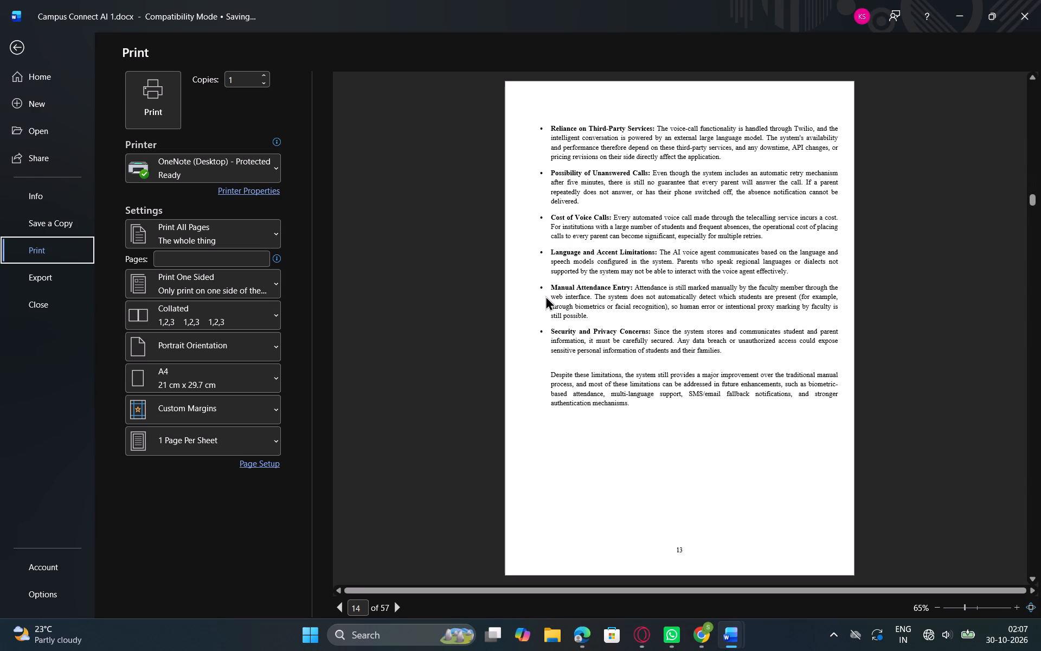
scroll(545, 296, down, 1)
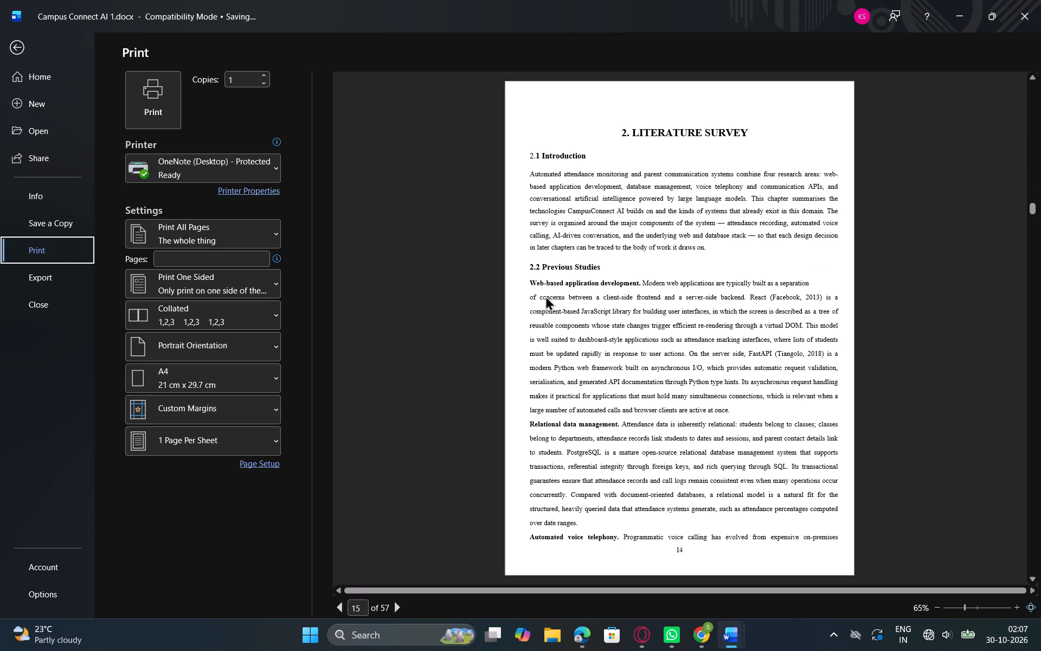
scroll(545, 296, down, 2)
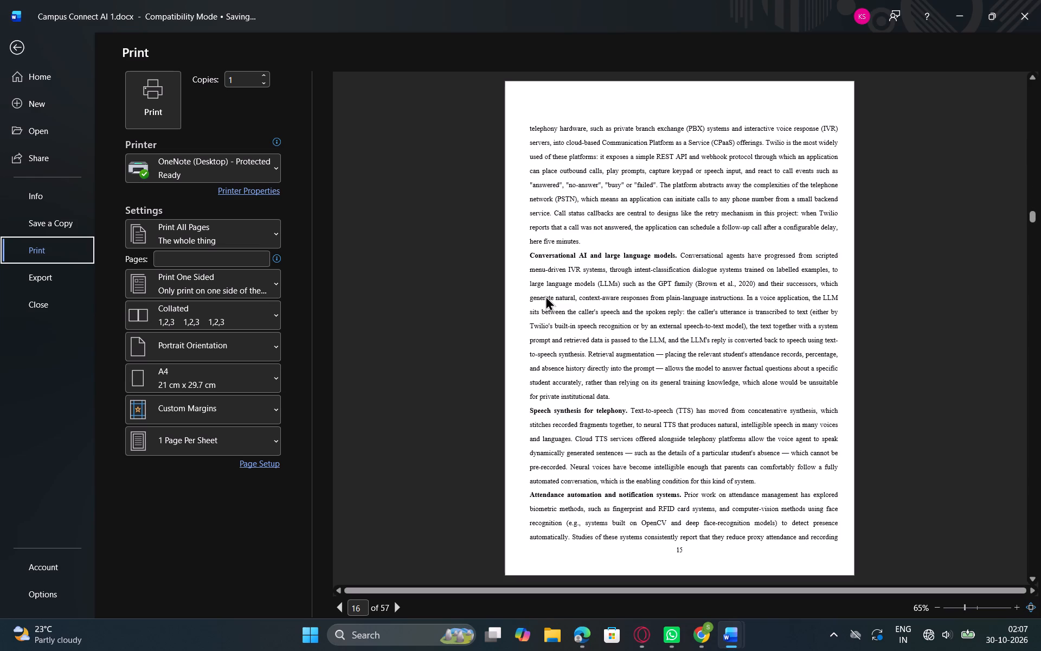
scroll(545, 296, down, 2)
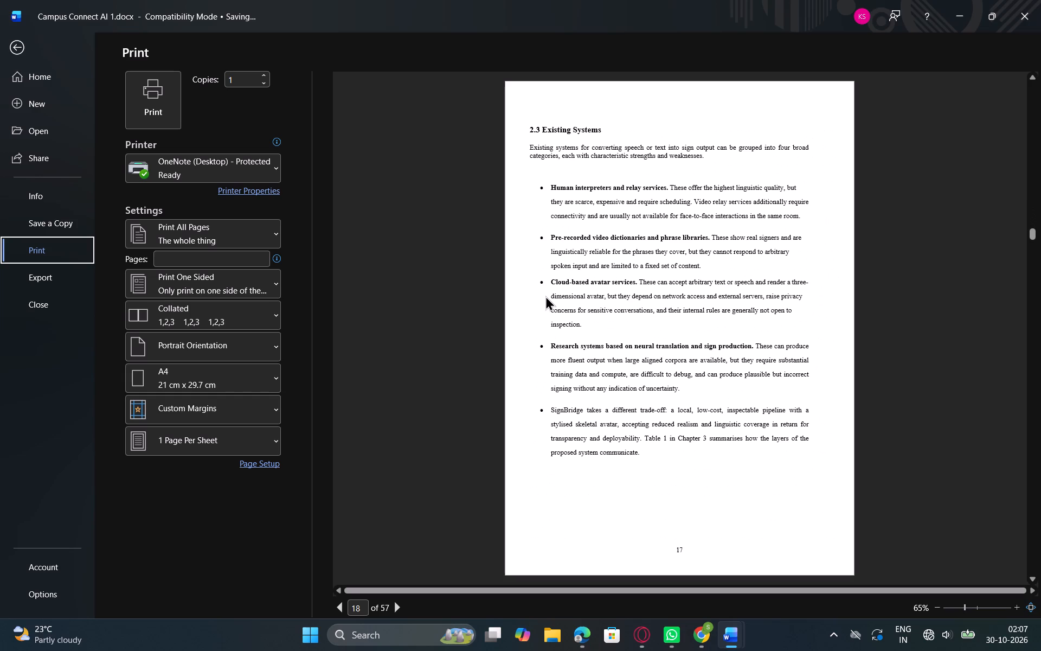
scroll(545, 296, down, 1)
scroll(545, 296, up, 1)
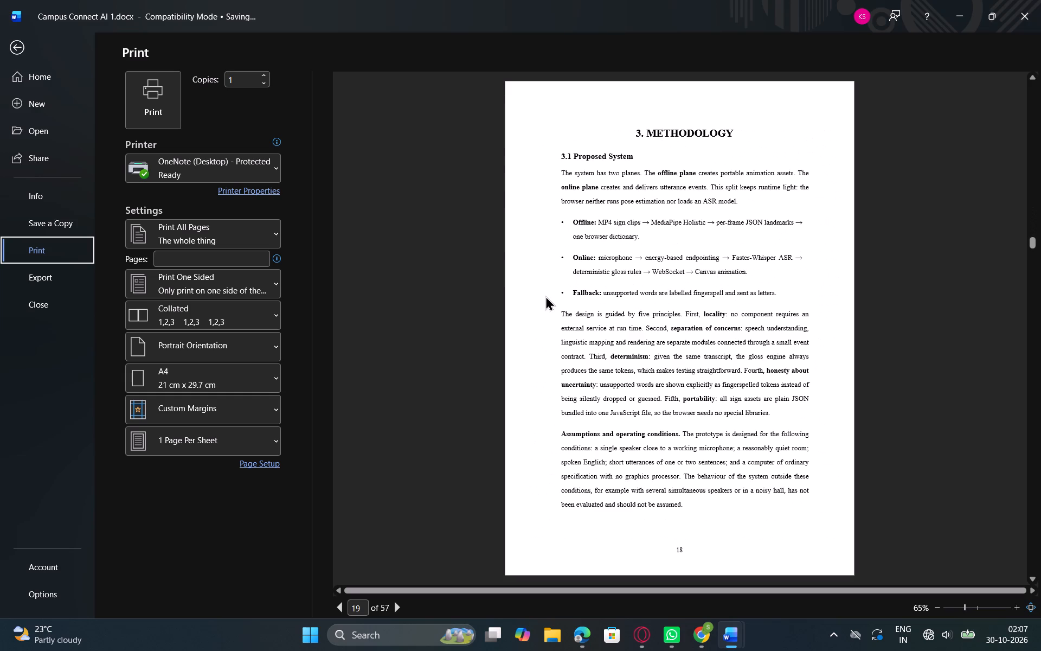
scroll(545, 296, up, 1)
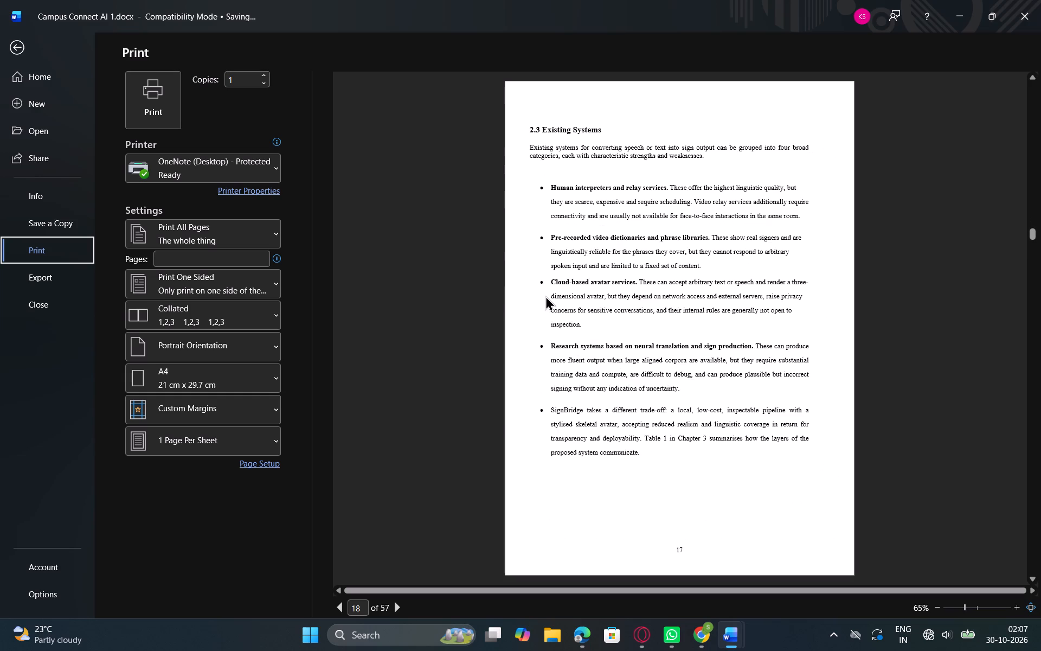
scroll(545, 296, down, 1)
Examine the print layout of the Methodology chapter, including its text margins and the offline data pipeline figure.
scroll(545, 296, down, 2)
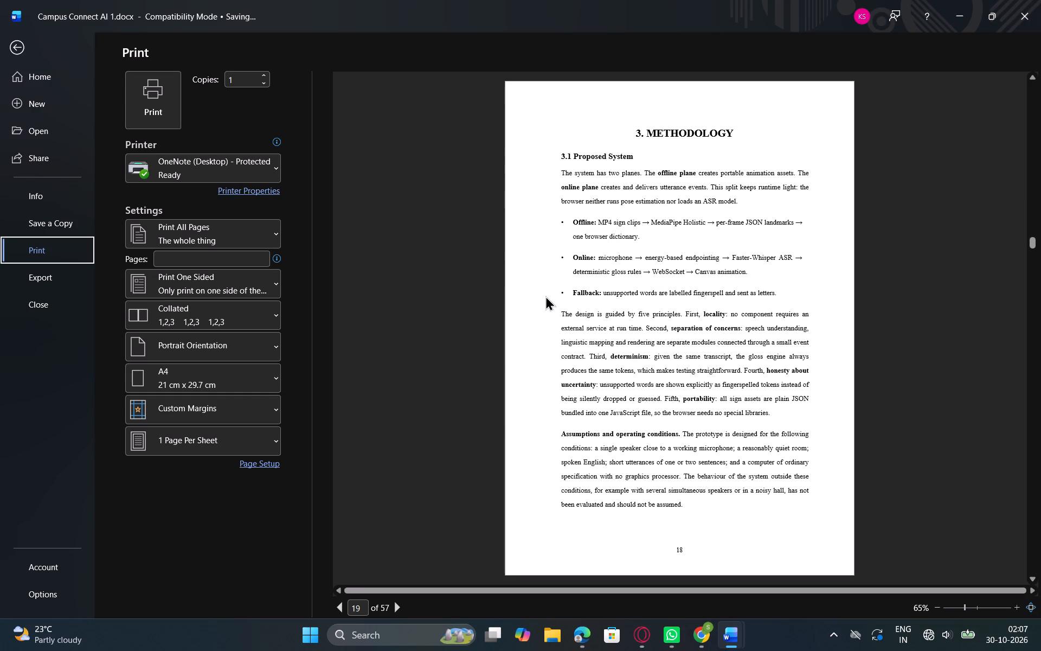
scroll(545, 296, down, 4)
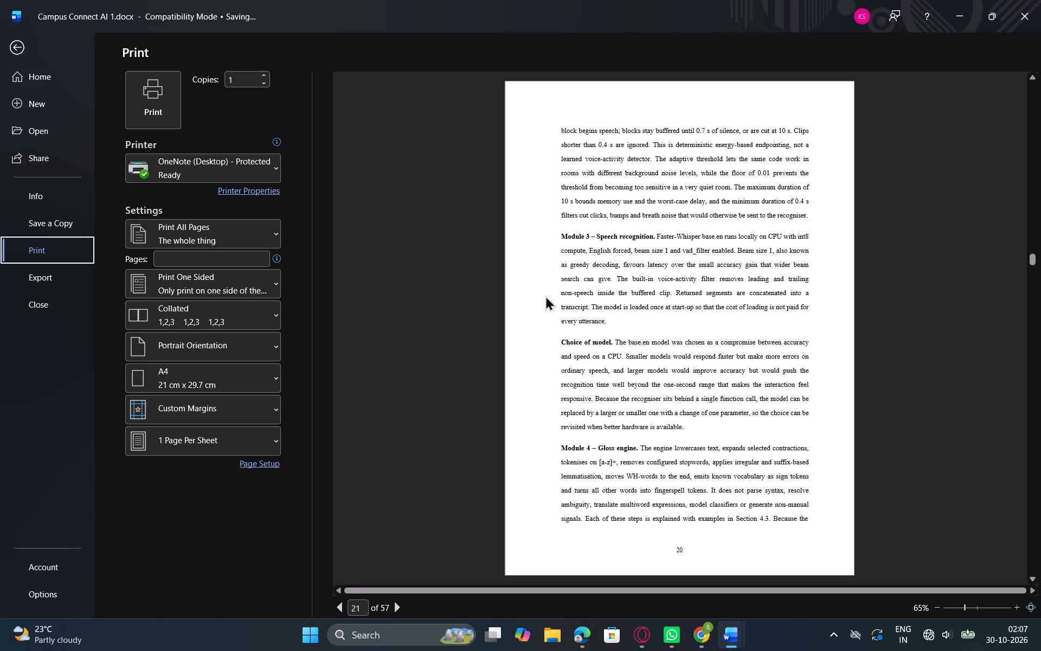
scroll(545, 296, down, 2)
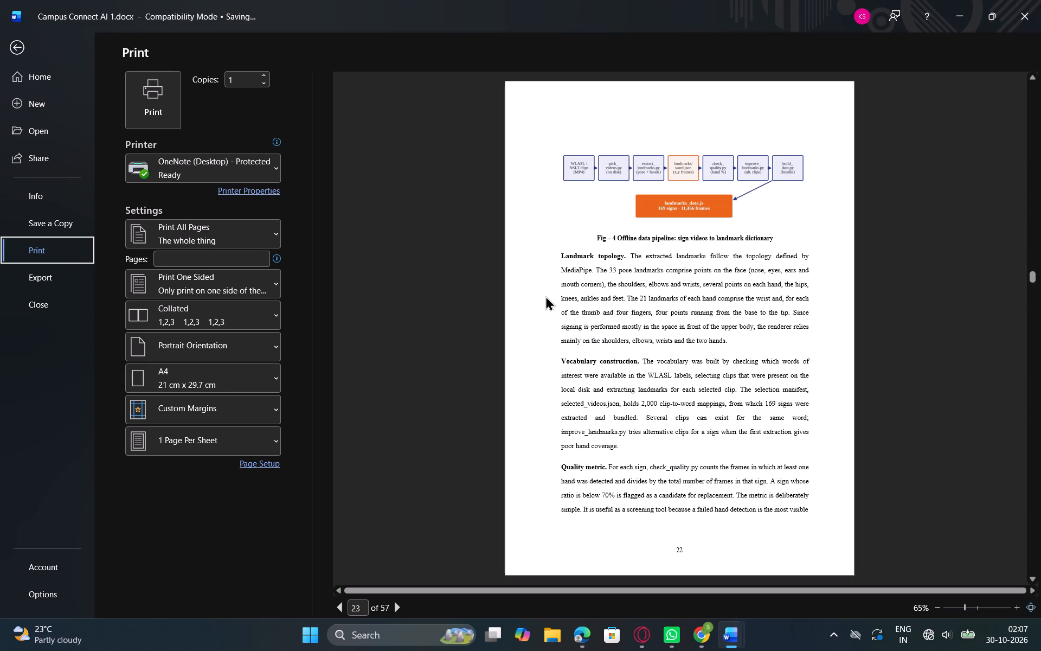
scroll(545, 296, down, 3)
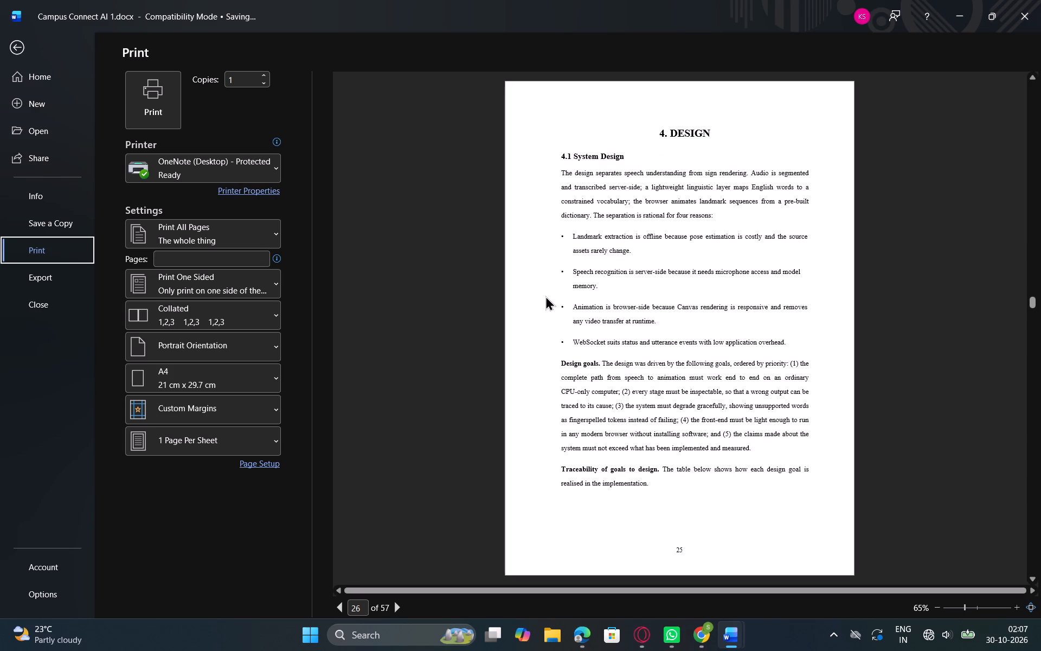
Examine the print layout of the Design chapter, from 4.1 System Design through its tables, figures and pseudocode to 4.4 Structural Design.
scroll(545, 296, down, 2)
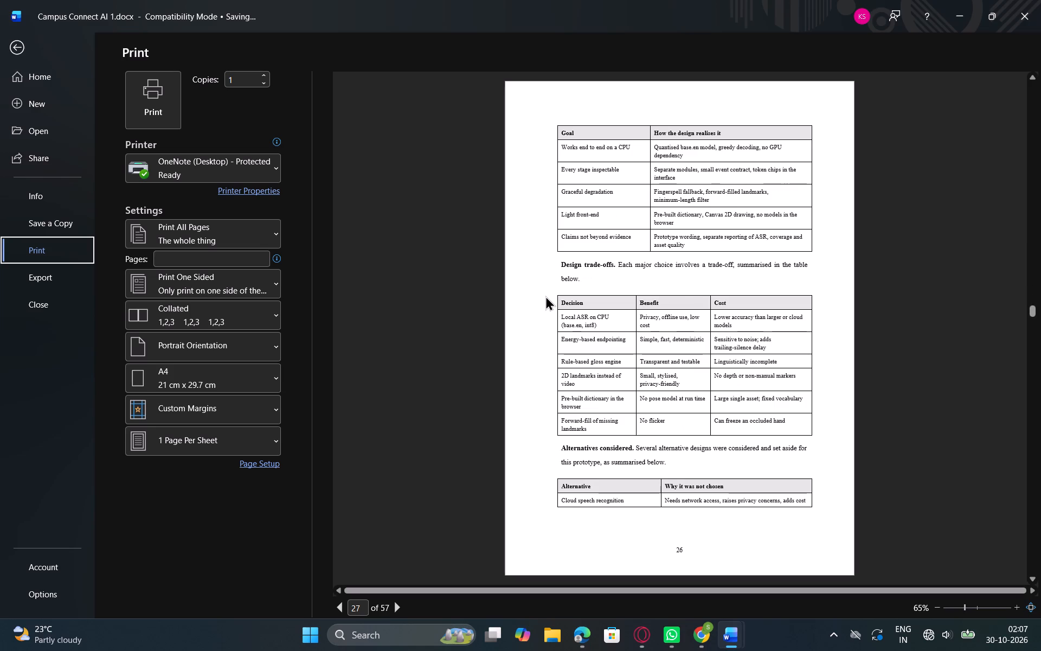
scroll(545, 296, down, 2)
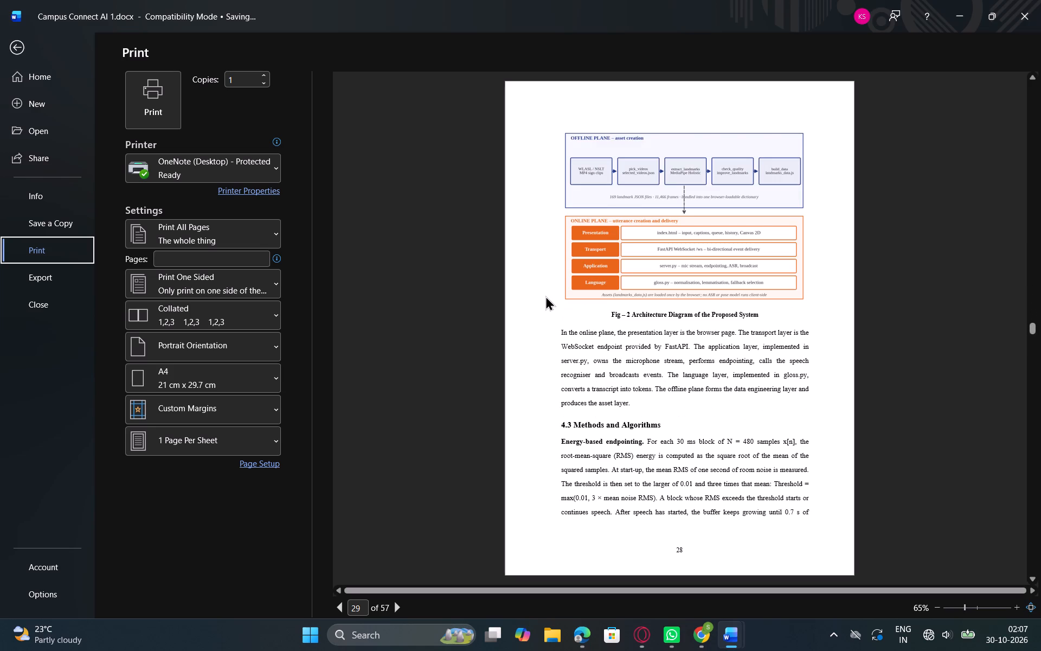
scroll(545, 296, down, 2)
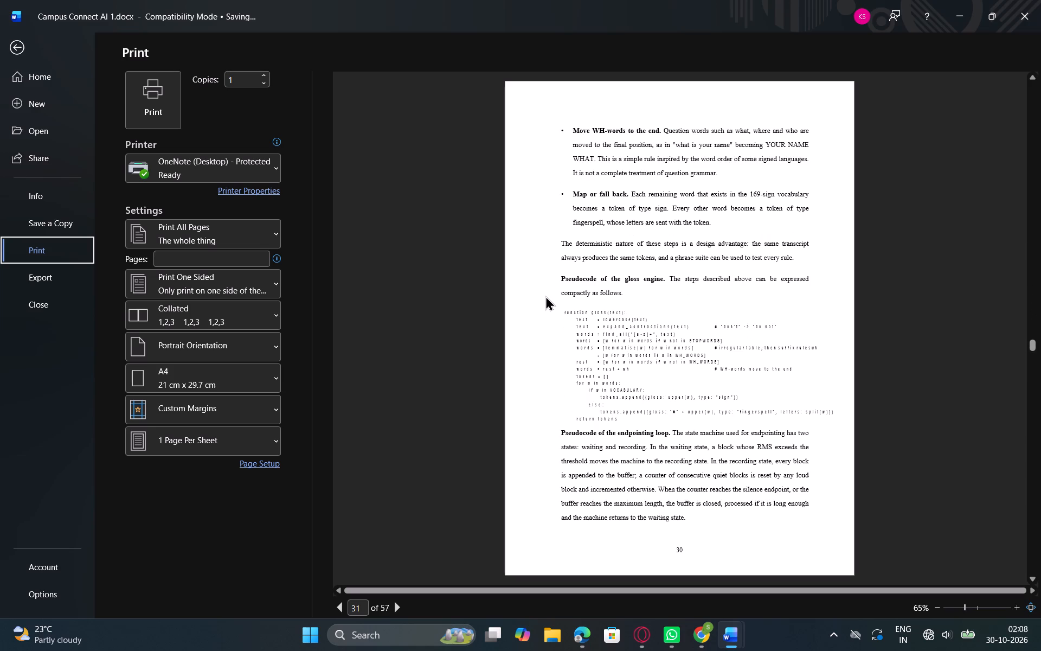
scroll(545, 296, down, 2)
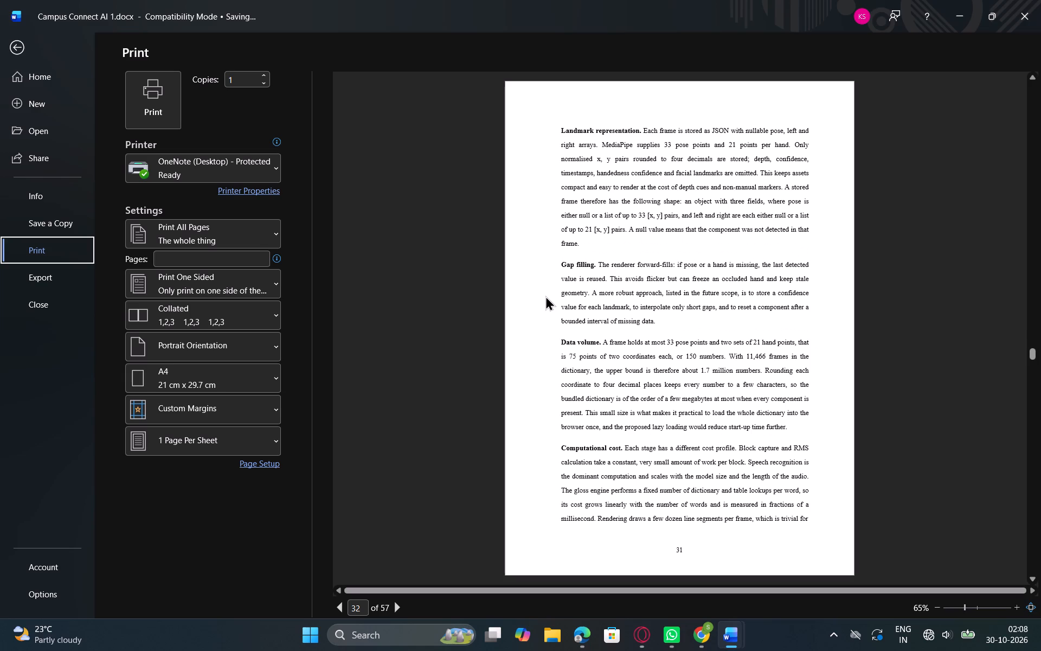
scroll(545, 296, down, 2)
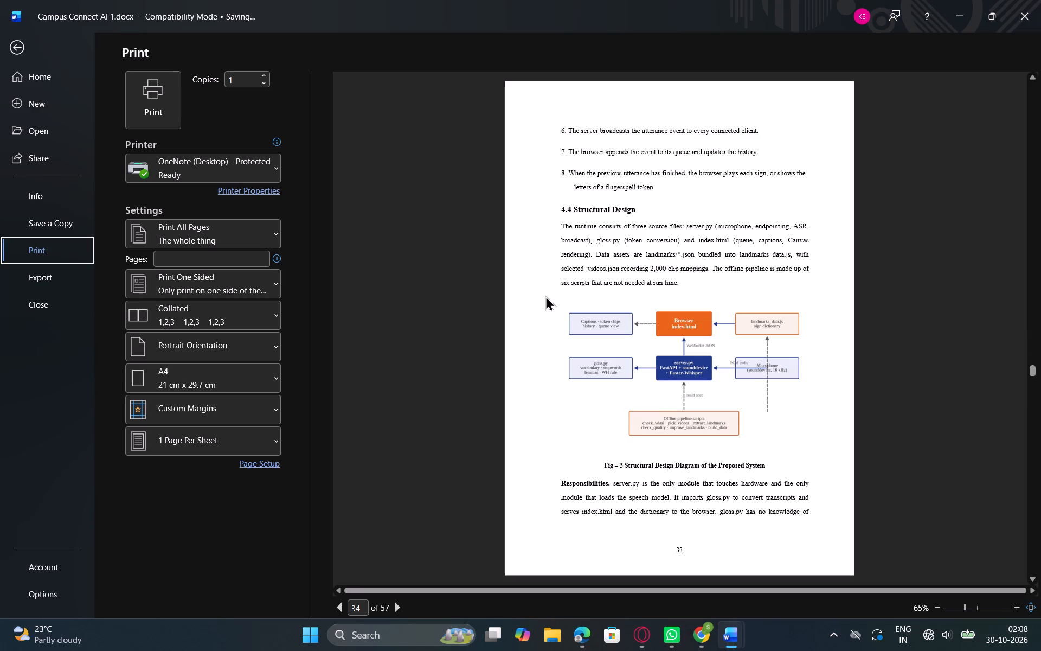
Examine the page break between the Design and Results chapters and the Results pages up to the Fig – 7 token chips.
scroll(545, 296, down, 1)
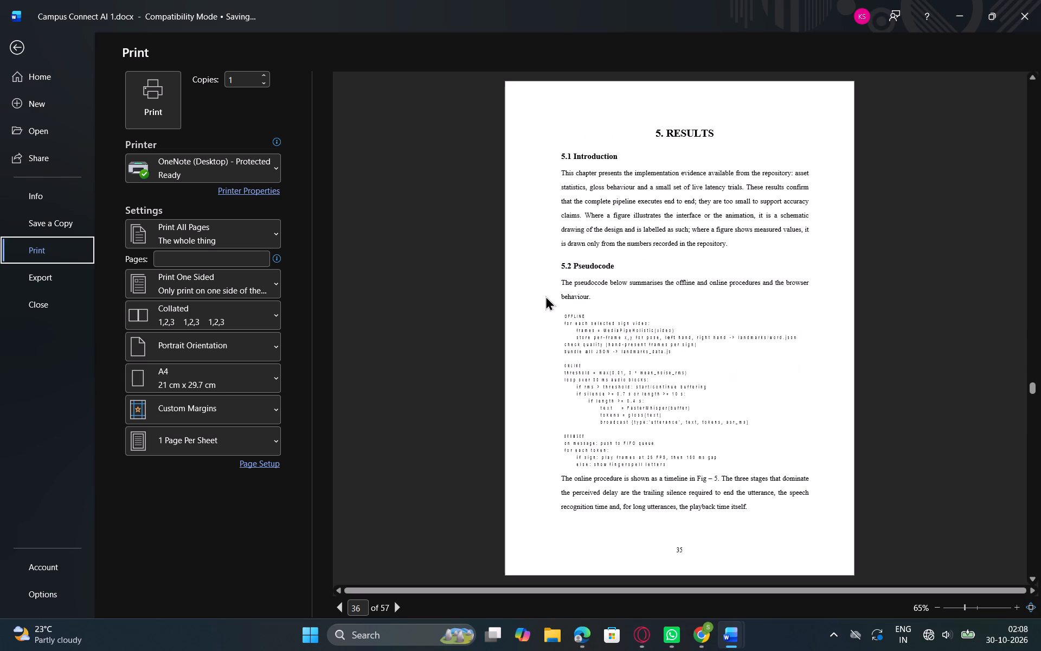
scroll(545, 296, up, 2)
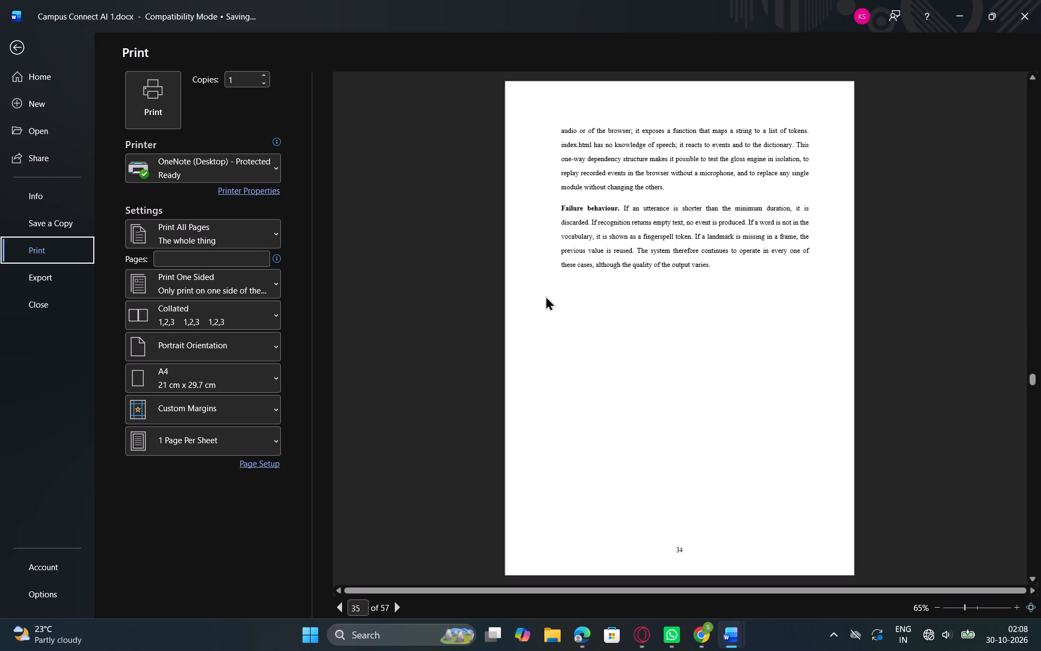
scroll(545, 296, down, 3)
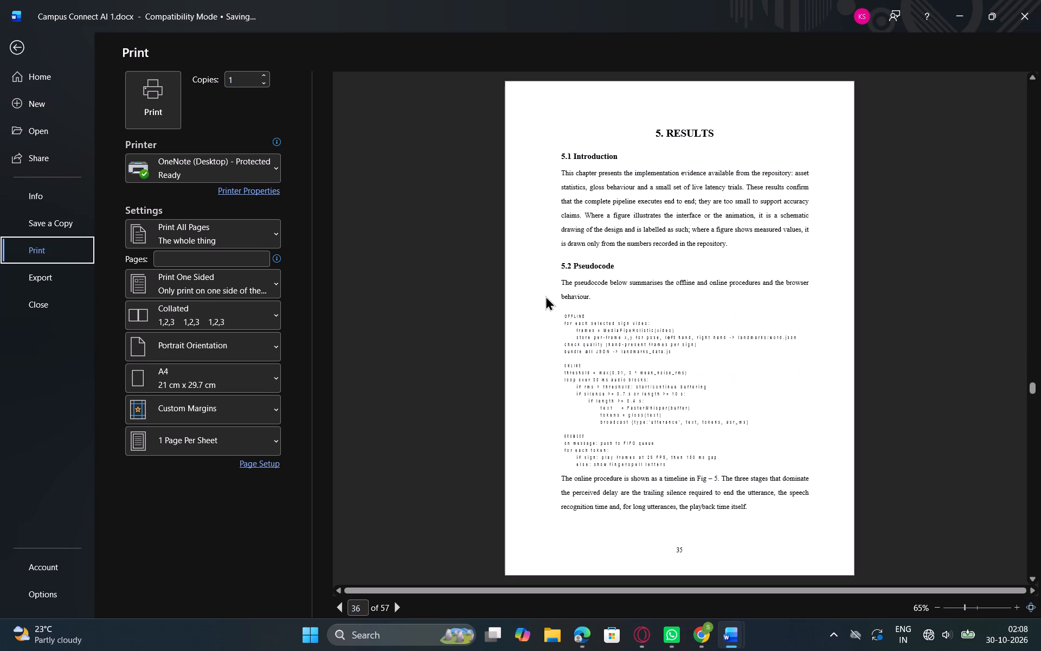
scroll(545, 296, down, 2)
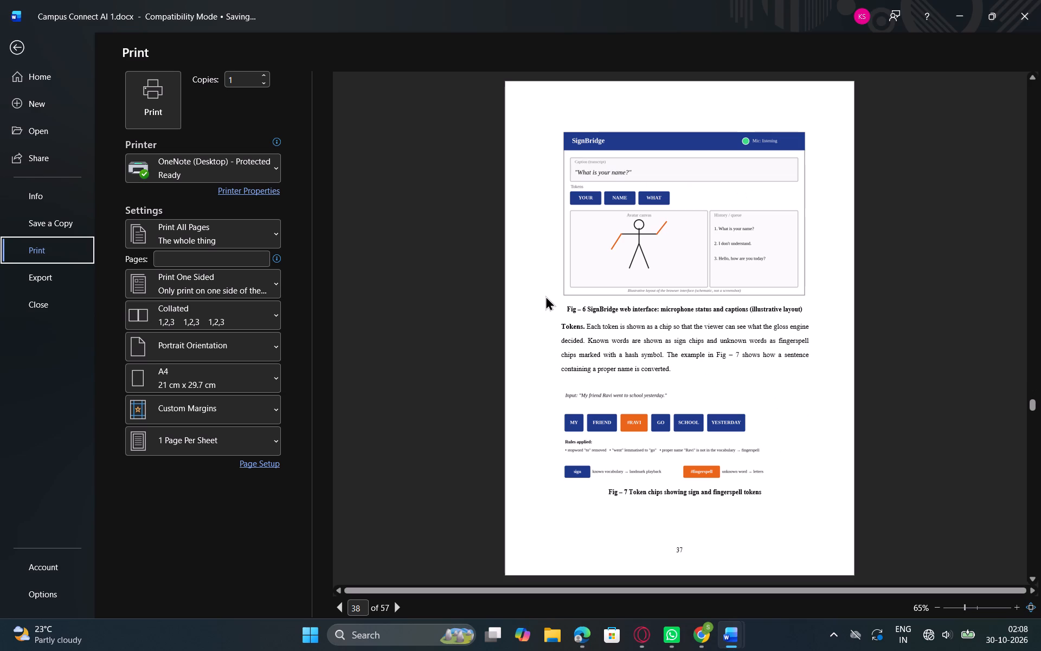
Review the preview pages backwards from the Fig – 5 online pipeline page to the opening page of the Design chapter.
scroll(545, 296, up, 1)
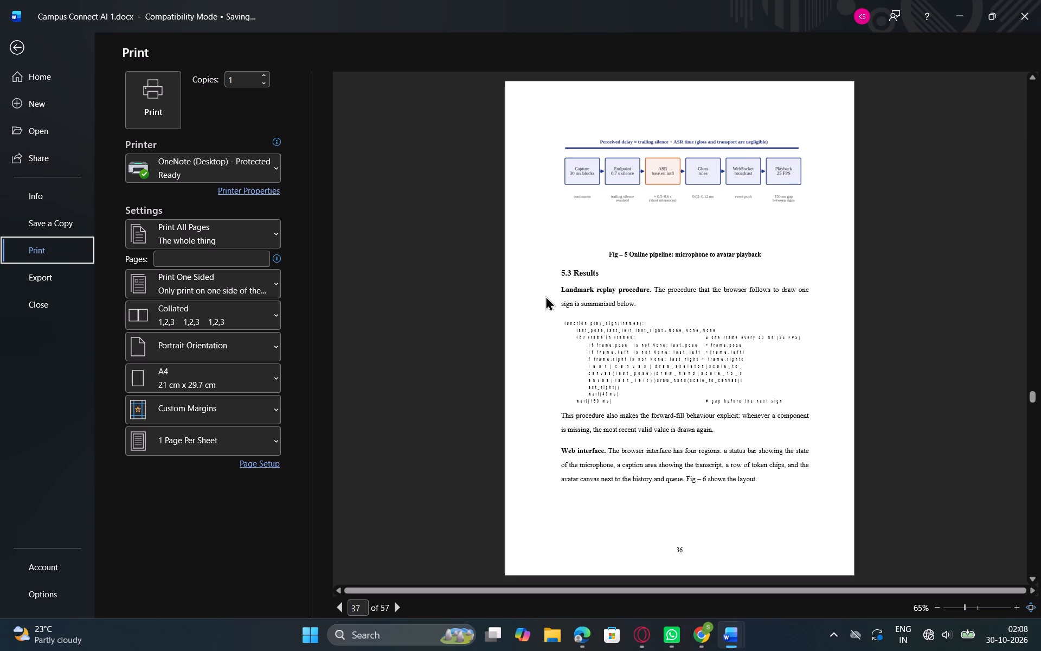
scroll(545, 296, up, 2)
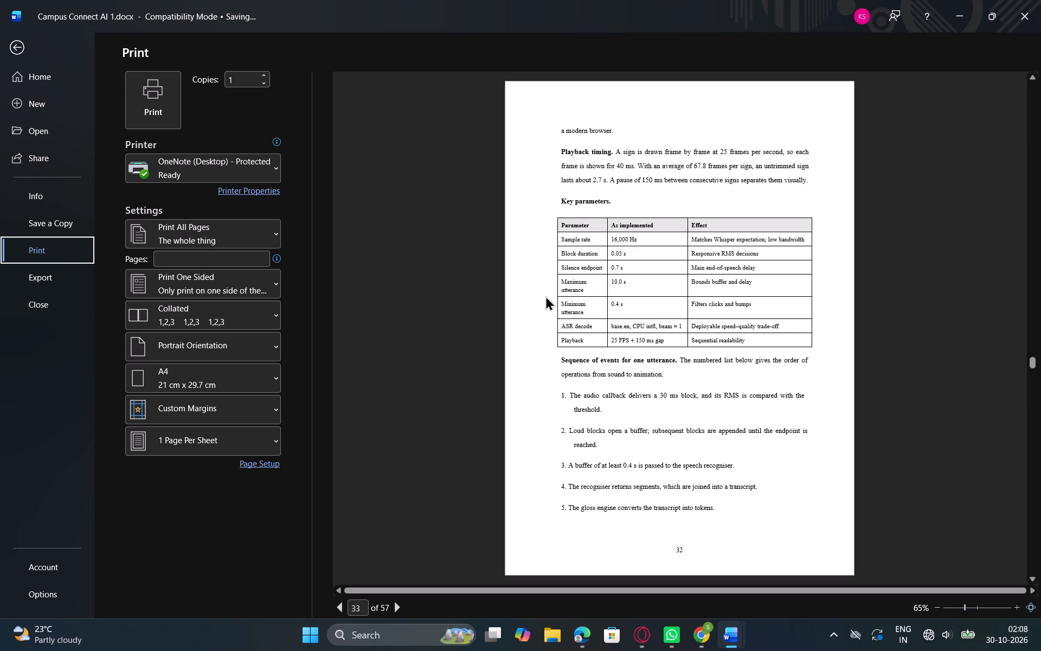
scroll(545, 296, up, 2)
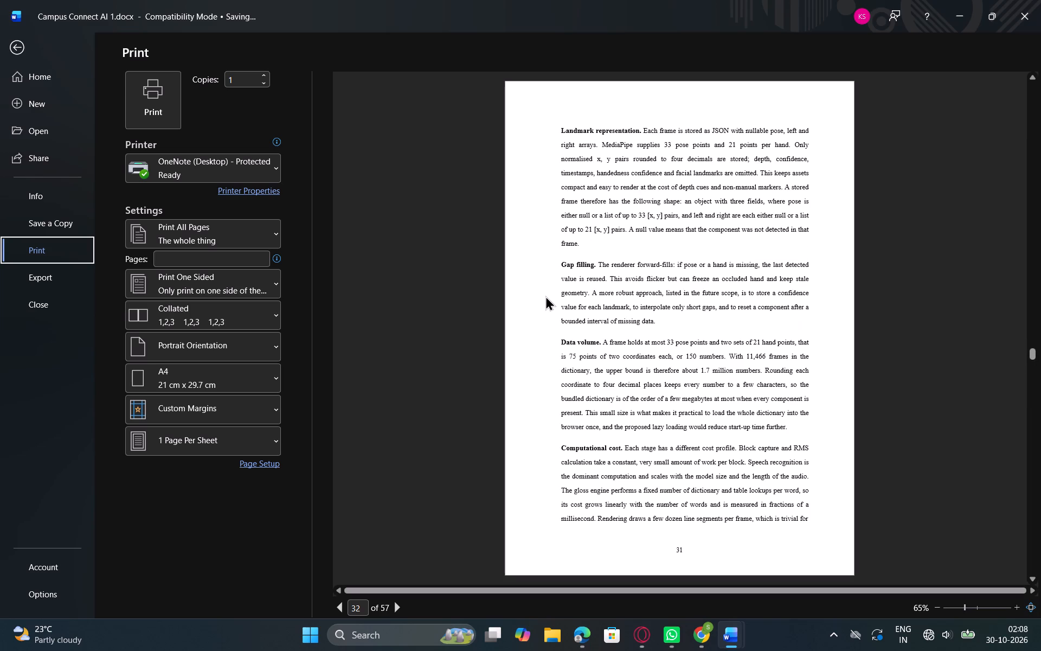
scroll(545, 296, up, 2)
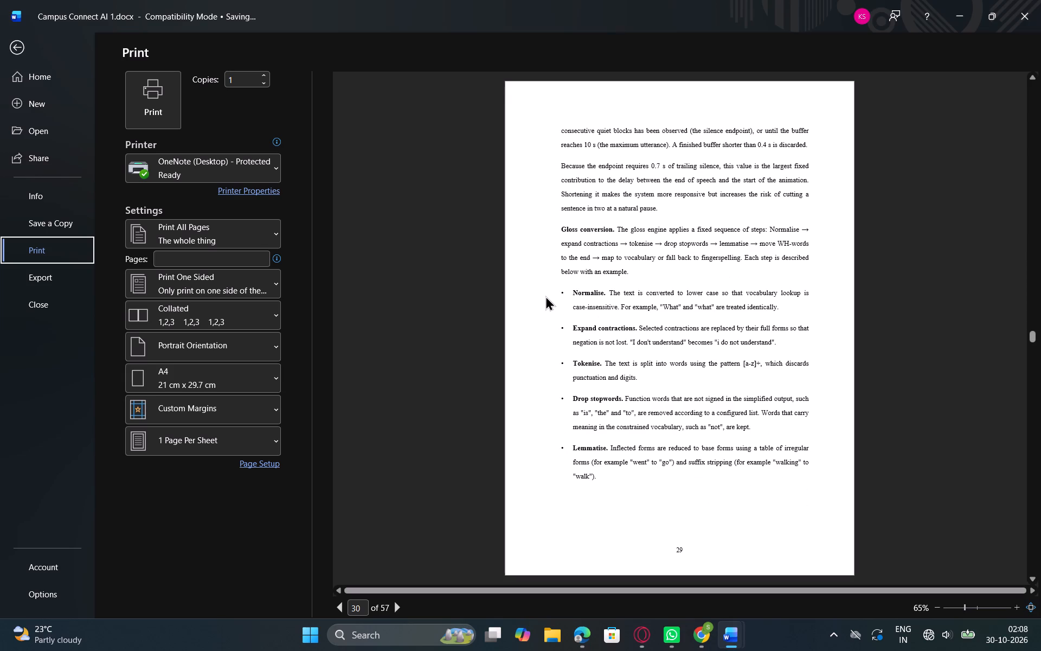
scroll(545, 296, up, 2)
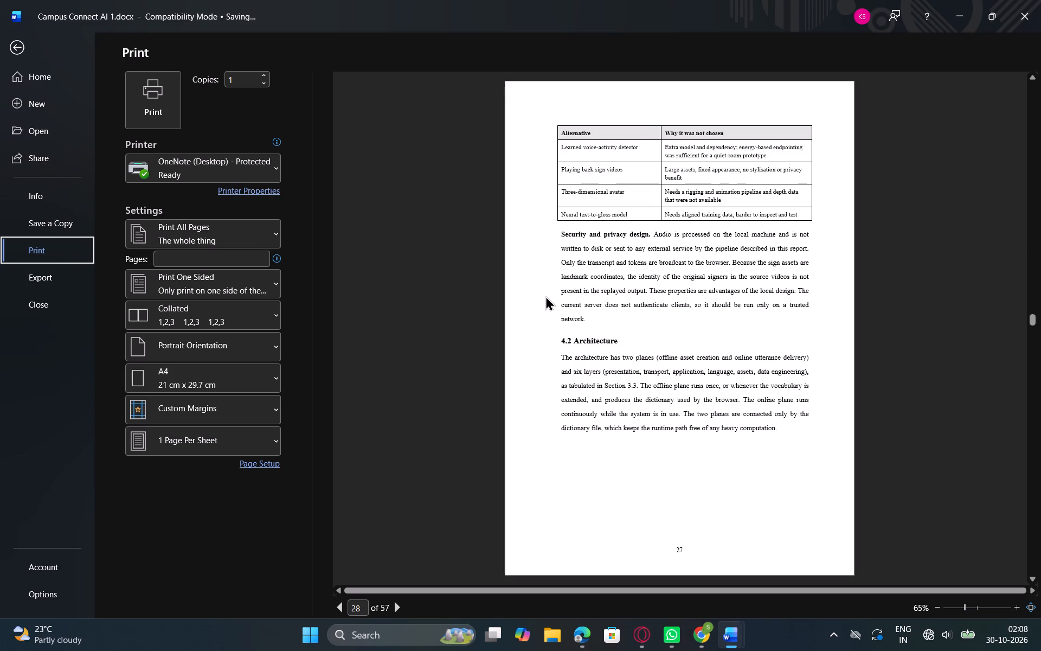
scroll(545, 296, up, 2)
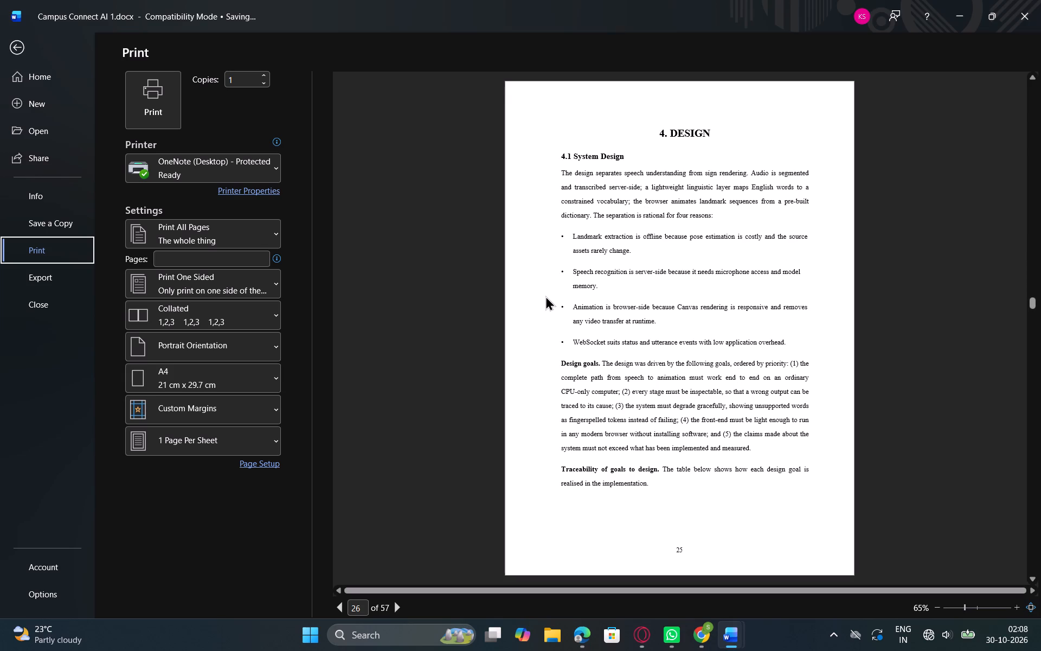
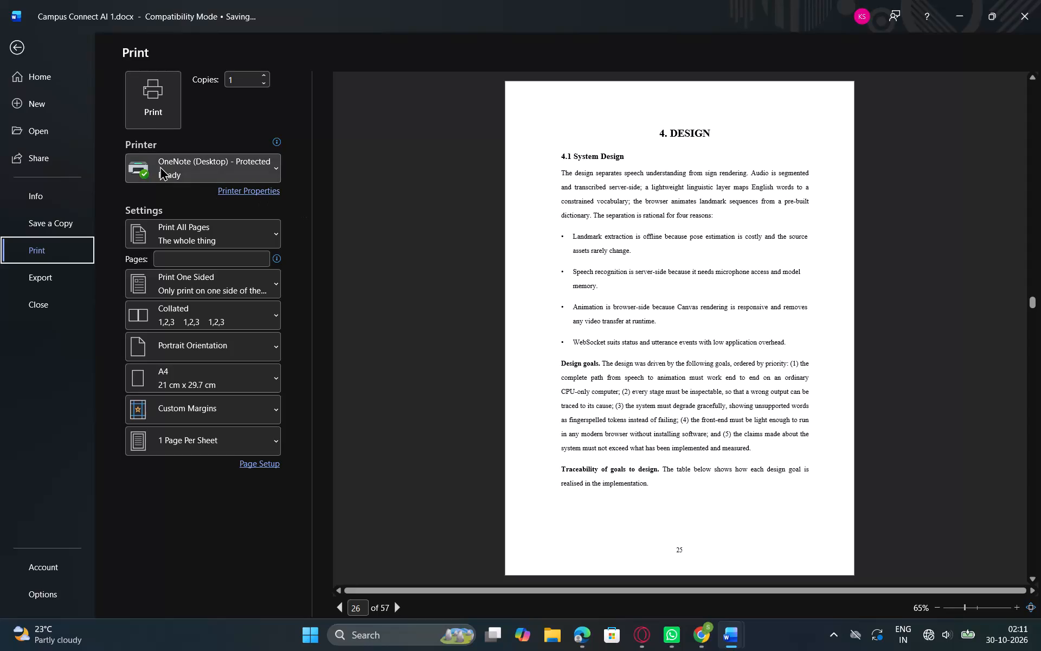
Leave the print preview and go to page 22 of the report, which holds the Fig – 4 offline data pipeline diagram.
click(16, 46)
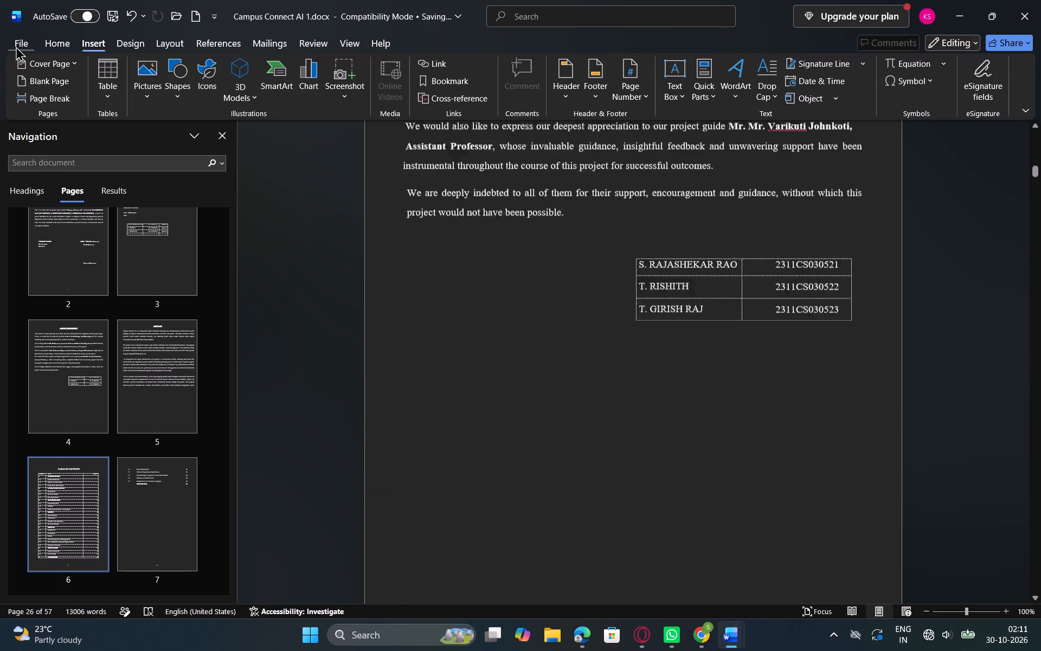
scroll(42, 271, down, 1)
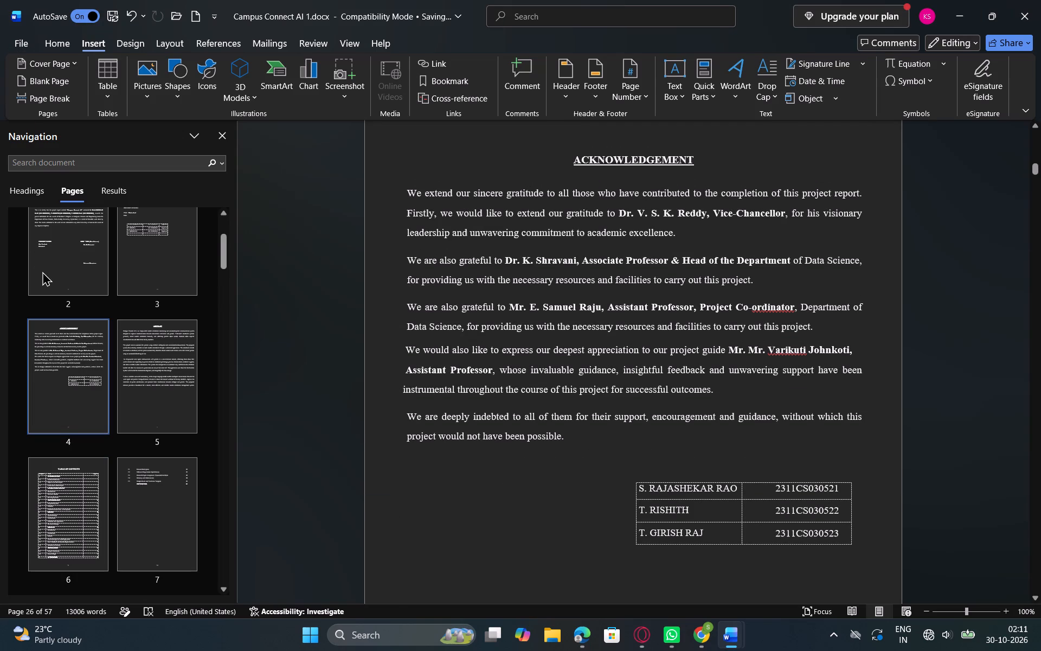
scroll(42, 271, down, 3)
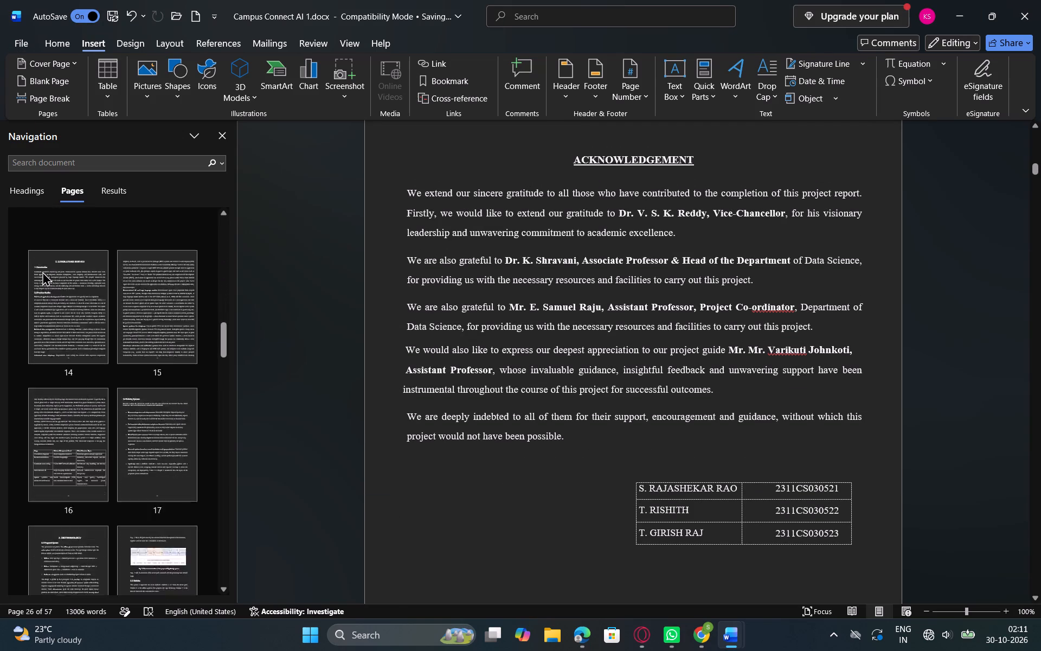
scroll(42, 271, down, 1)
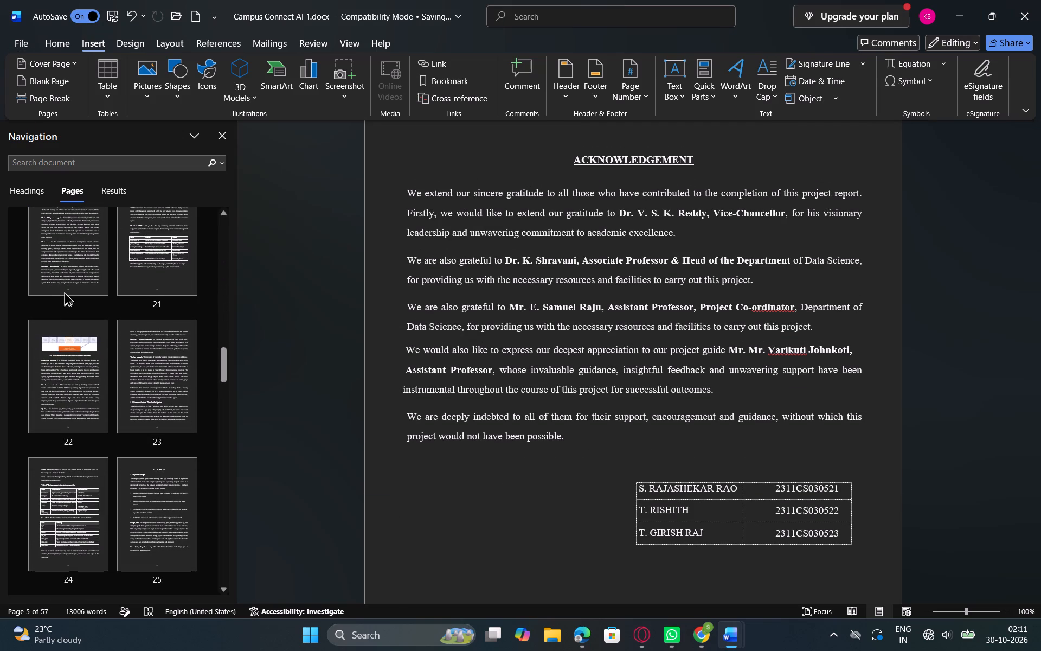
scroll(67, 280, up, 1)
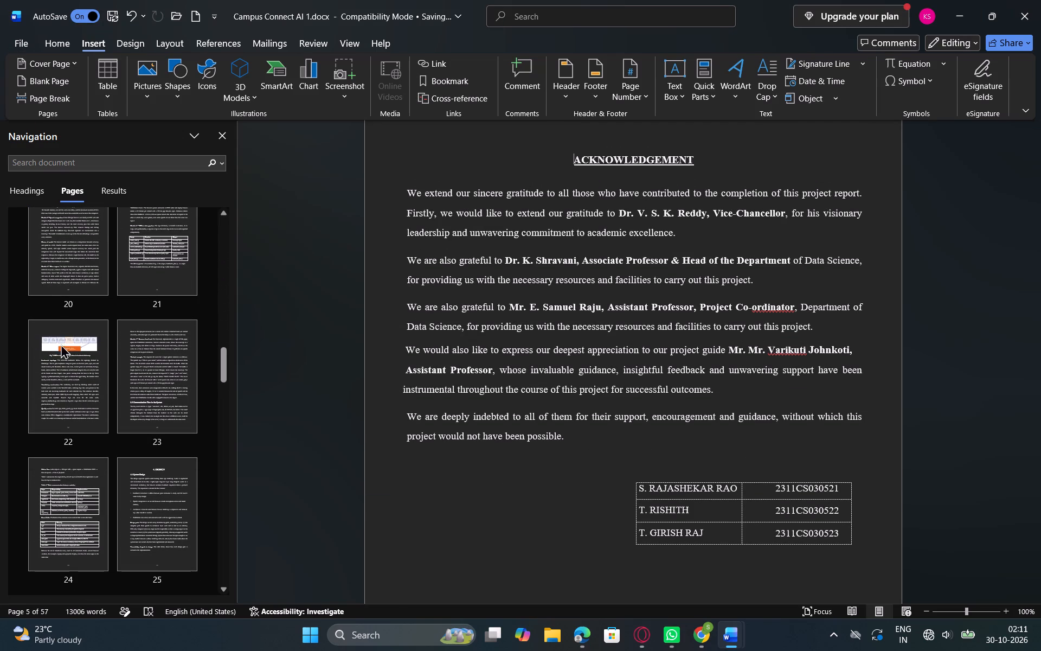
click(60, 352)
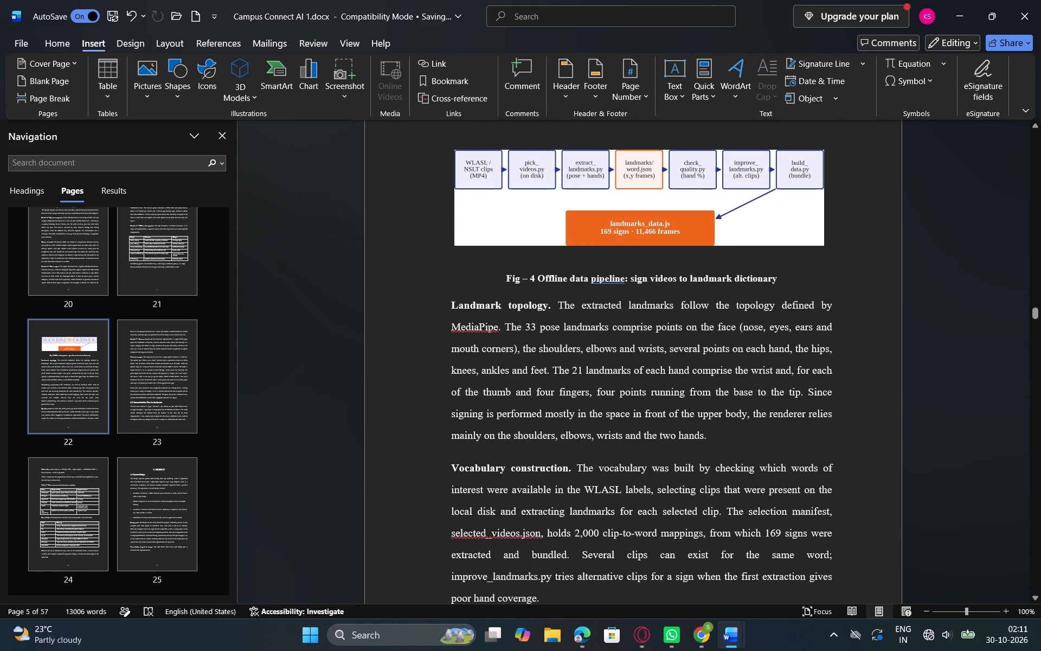
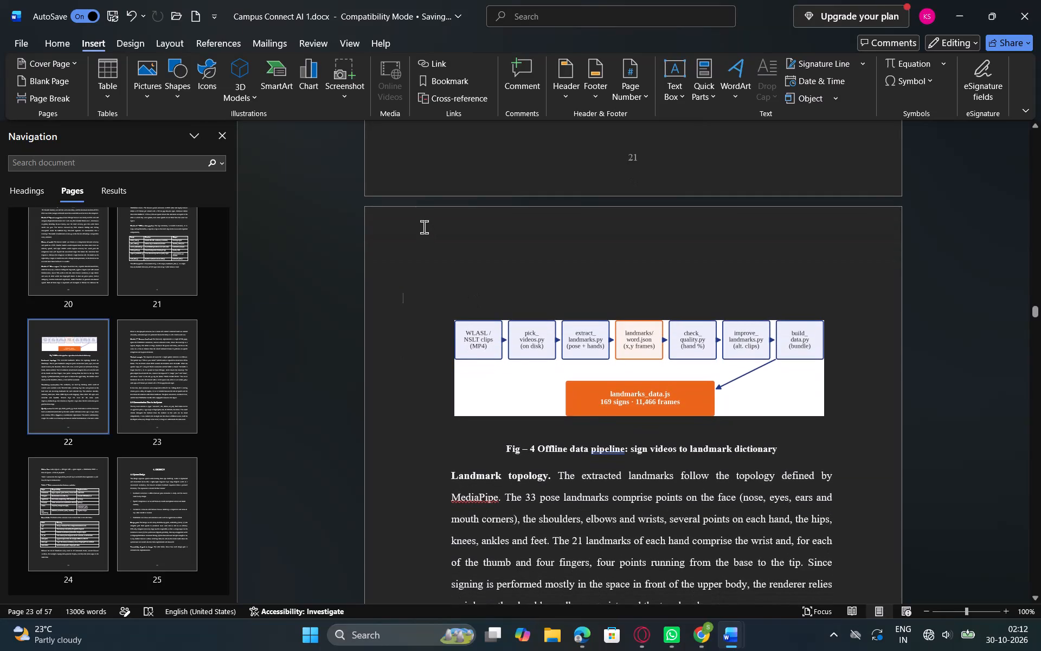
Examine the layout of pages 22 to 27, from the Fig – 4 pipeline diagram to the design alternatives table.
scroll(455, 321, down, 1)
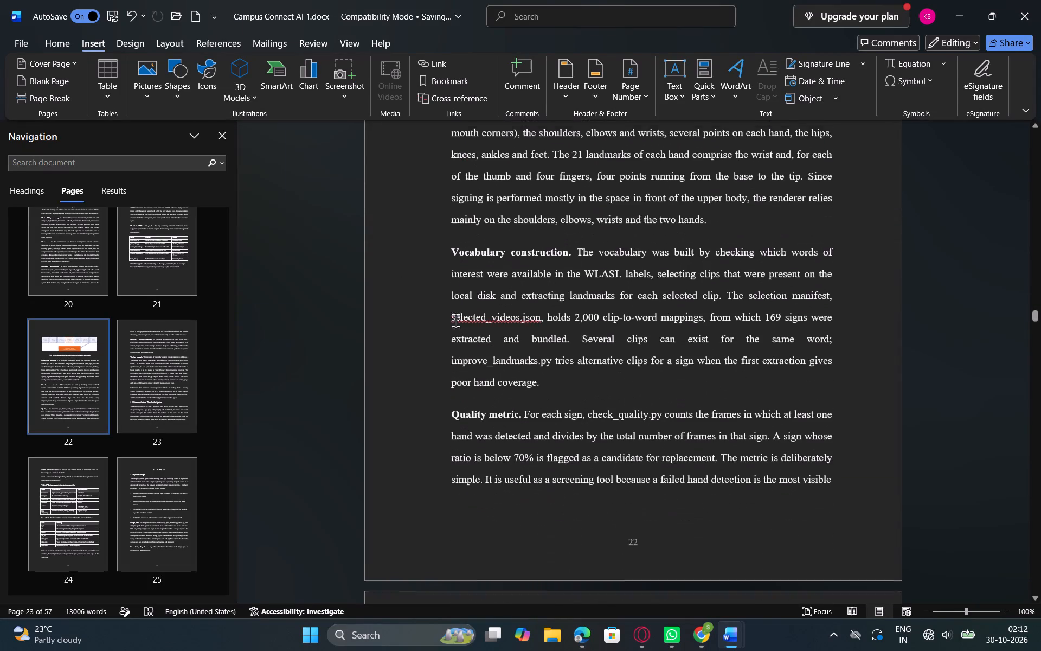
scroll(455, 321, down, 1)
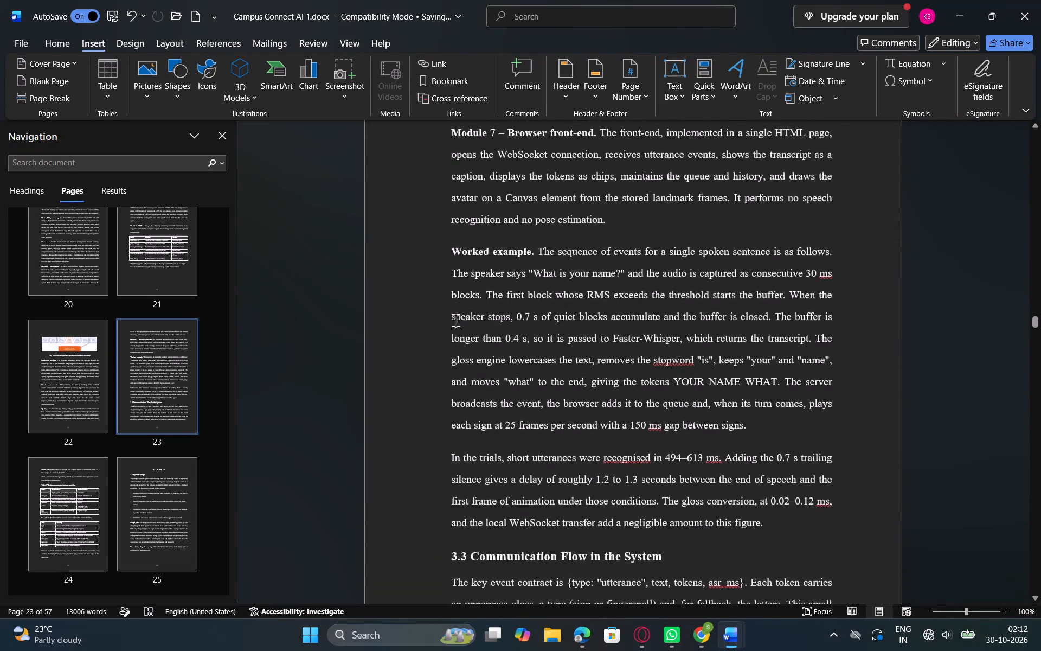
scroll(455, 321, down, 1)
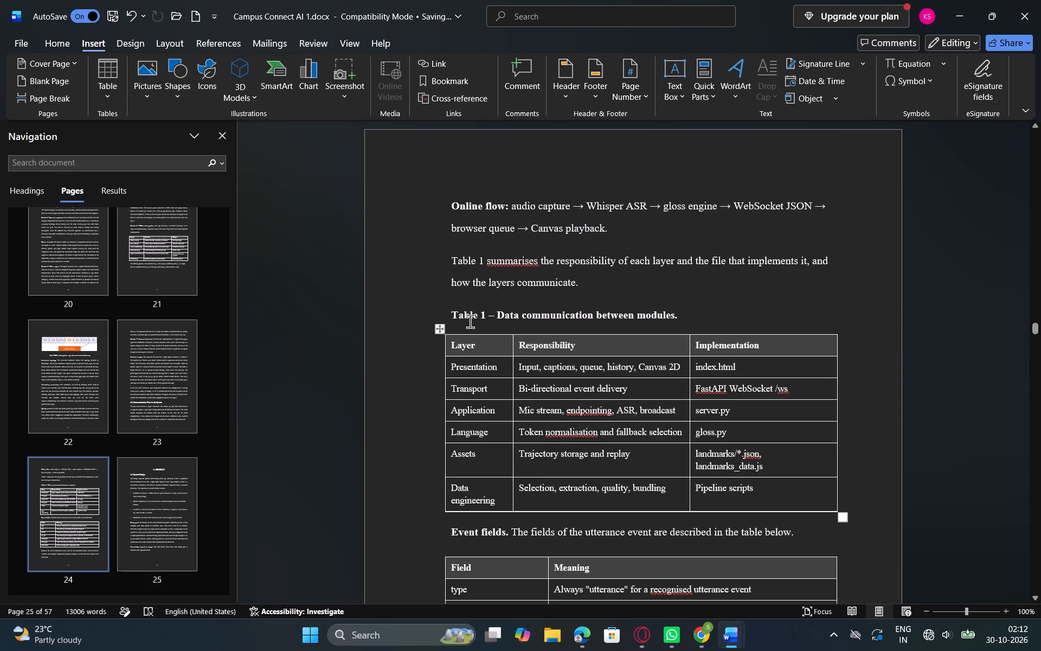
scroll(416, 277, down, 1)
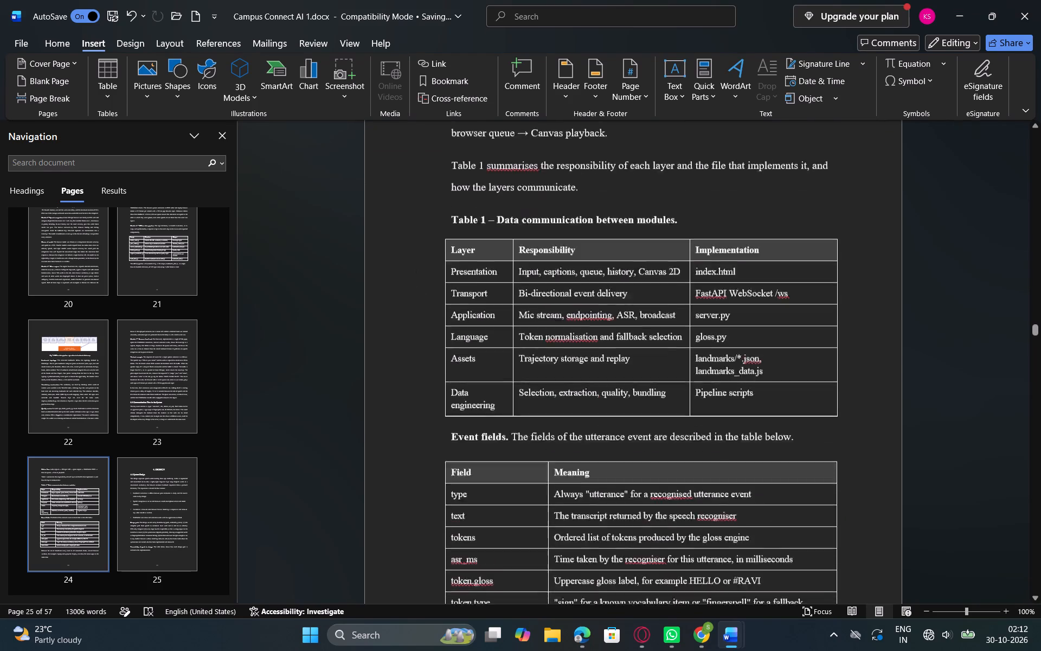
scroll(416, 277, down, 2)
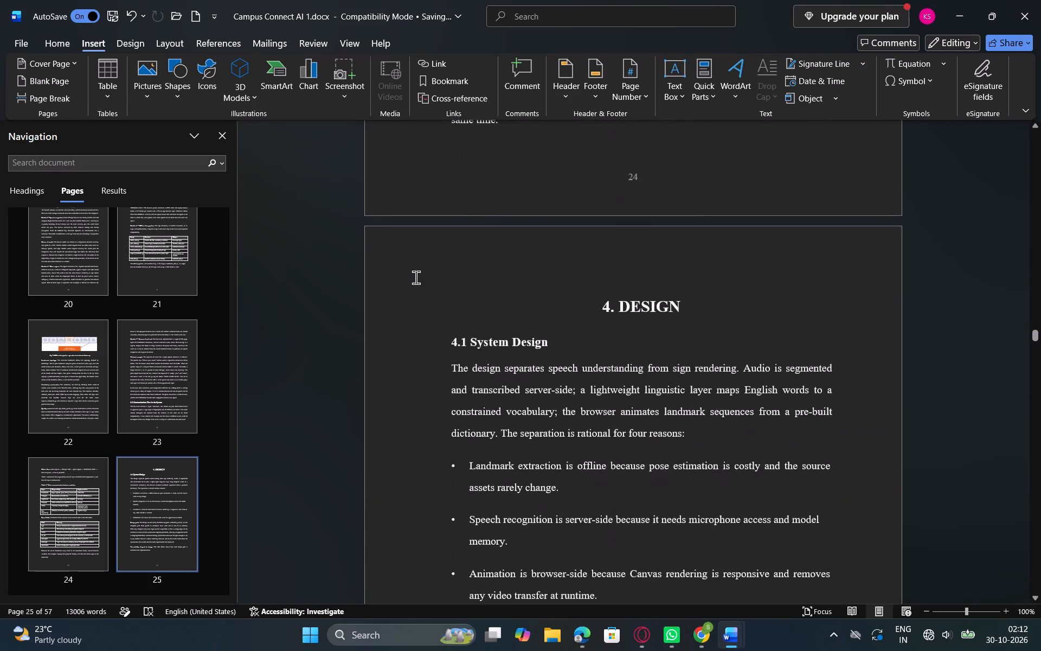
scroll(416, 277, down, 2)
ctrl+scroll(416, 277, up, 1)
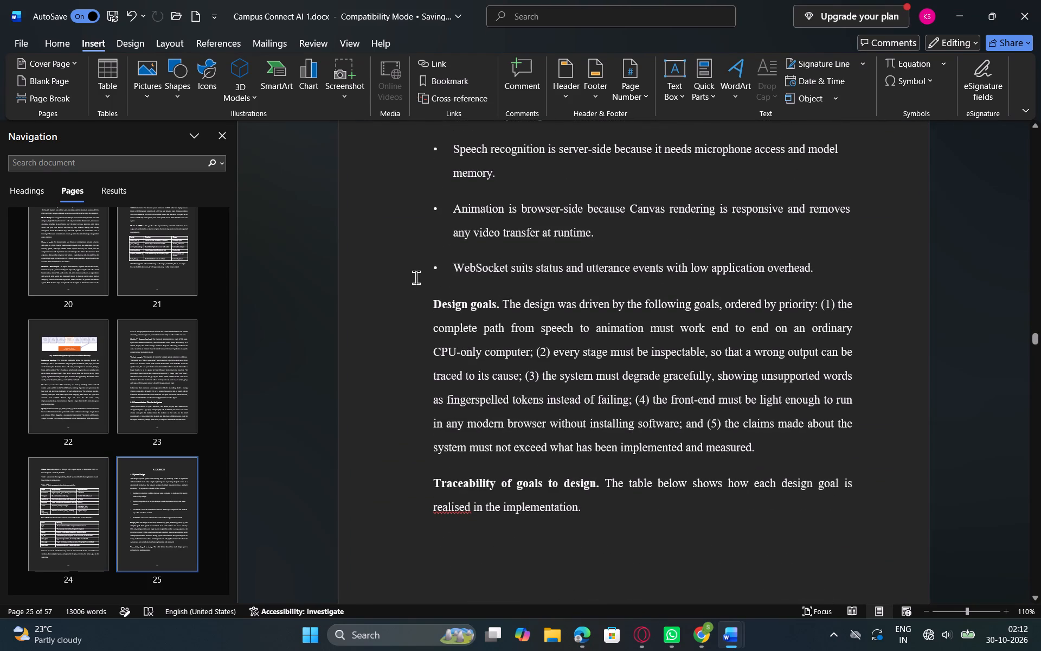
scroll(416, 277, down, 2)
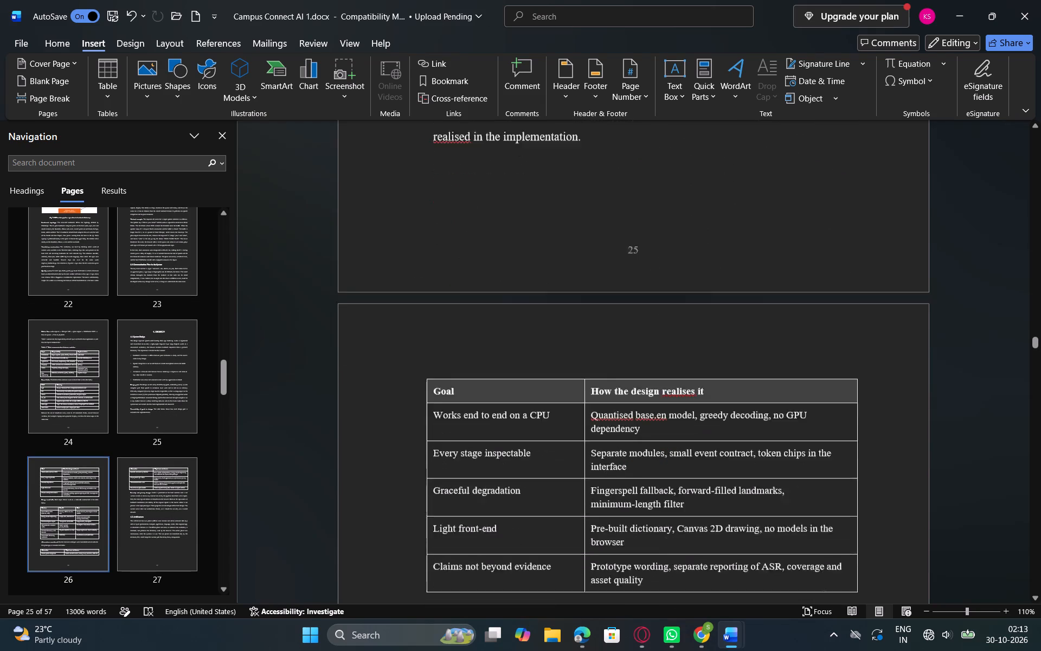
scroll(416, 277, down, 2)
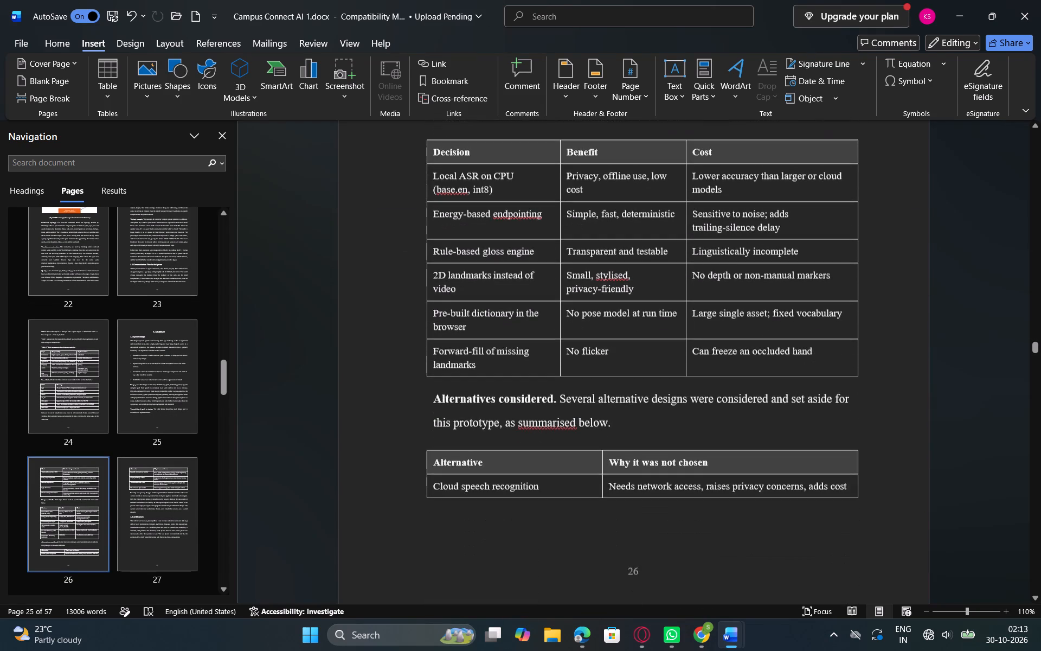
scroll(407, 256, down, 1)
ctrl+scroll(407, 256, up, 1)
ctrl+scroll(407, 256, down, 1)
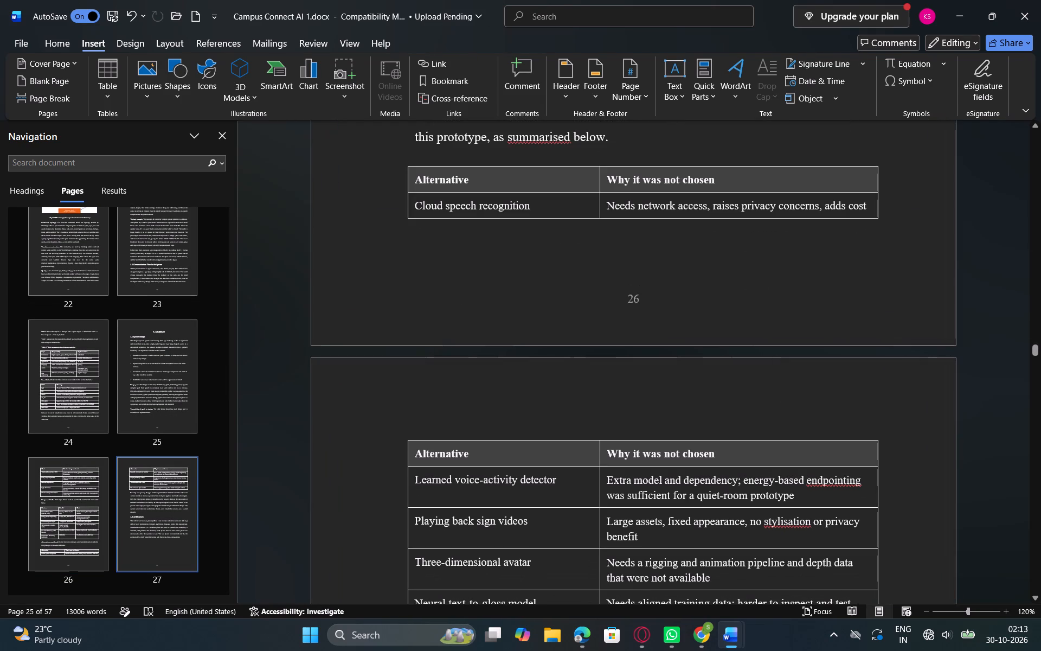
Undo the last edit made in the report's front matter.
key(ctrl+z)
Examine the front matter pages from the certificate through the declaration and acknowledgement to the abstract.
scroll(407, 256, down, 1)
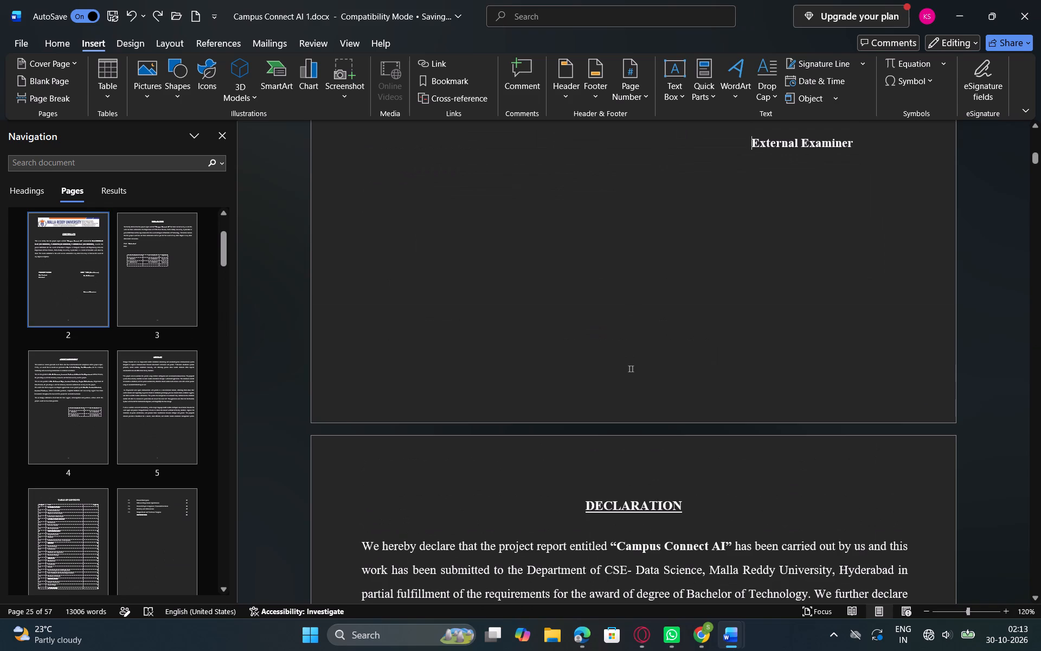
scroll(407, 256, down, 2)
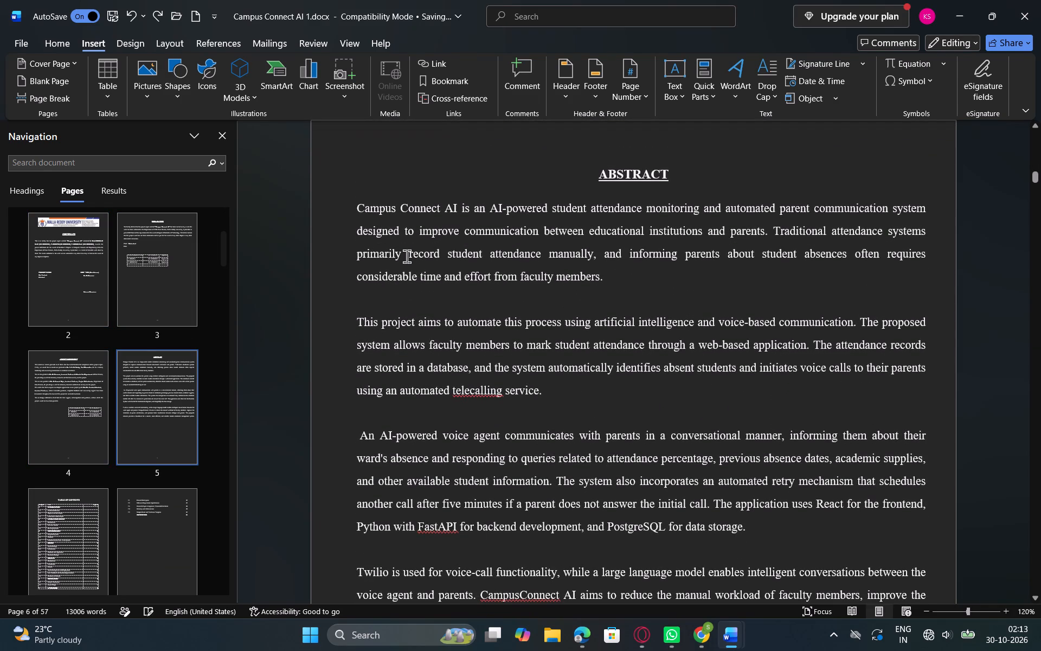
scroll(407, 256, left, 1)
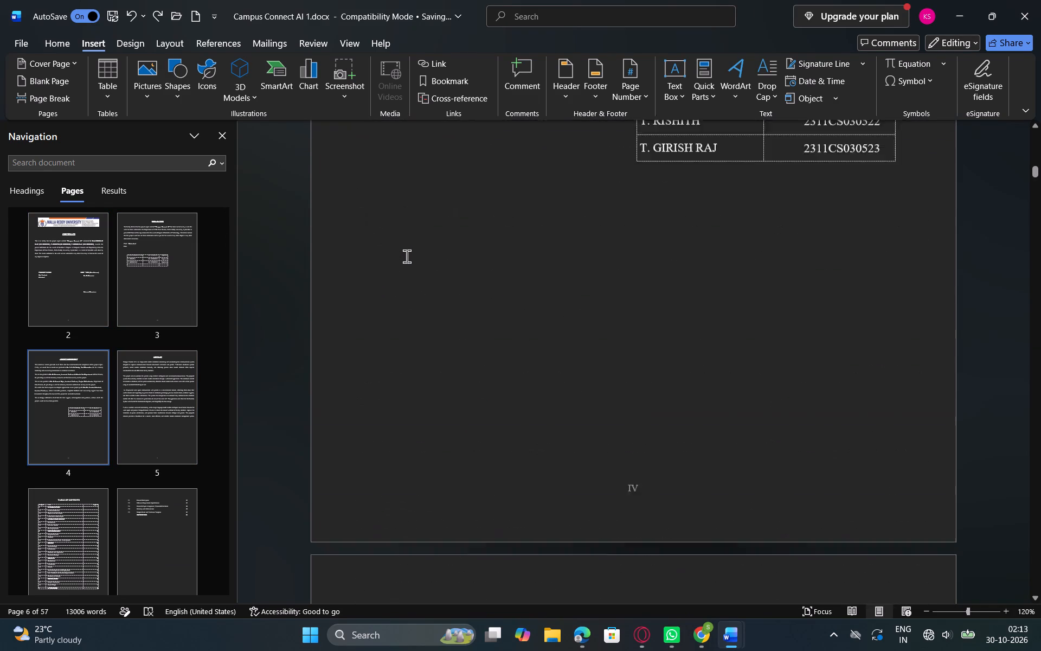
scroll(407, 256, left, 2)
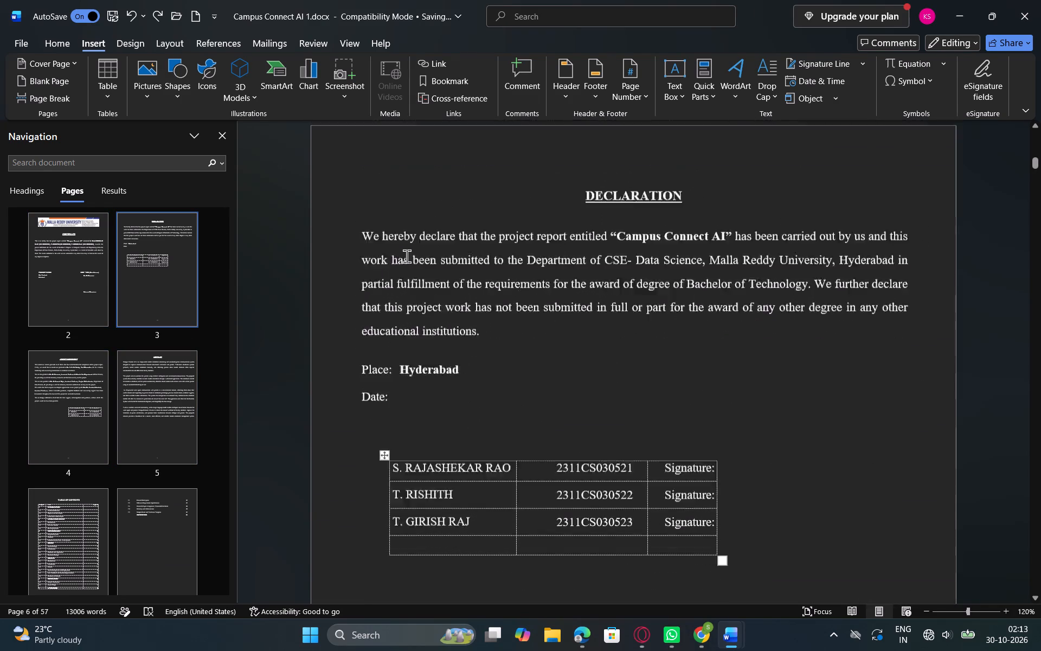
scroll(407, 256, left, 1)
Examine the layout from the front matter through the literature survey and methodology chapters, including their tables and diagrams up to page 24.
scroll(407, 256, down, 6)
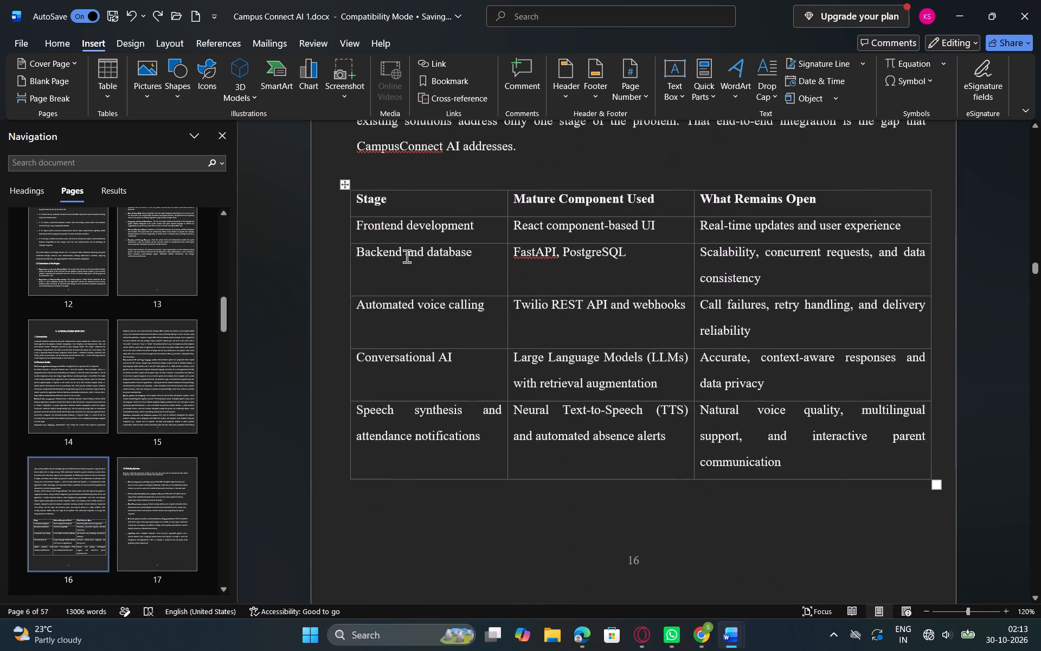
scroll(407, 256, down, 4)
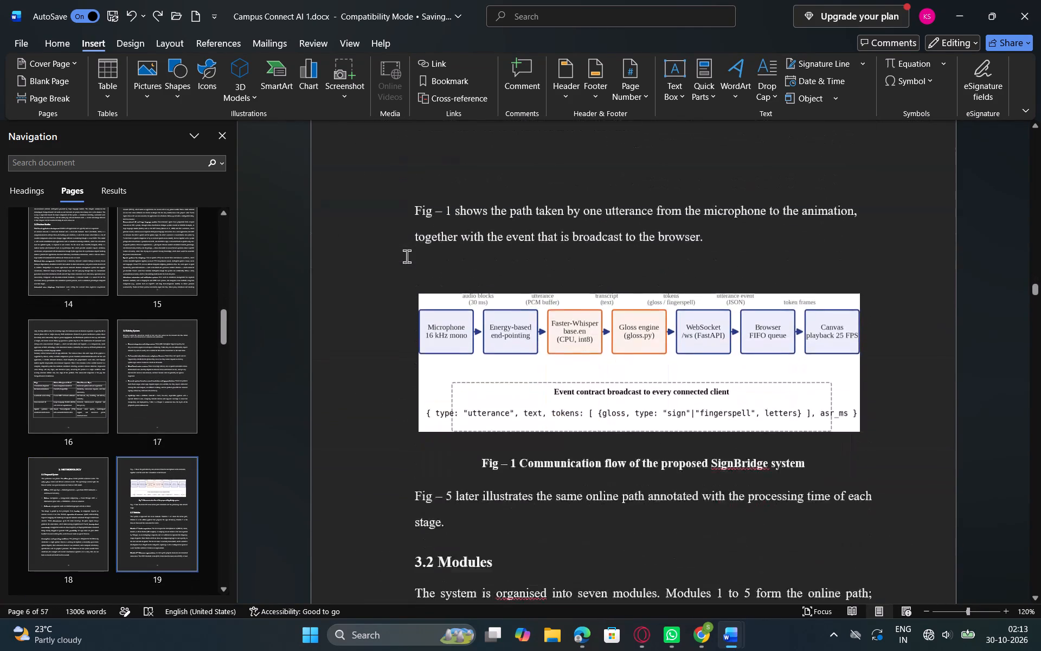
scroll(407, 256, down, 3)
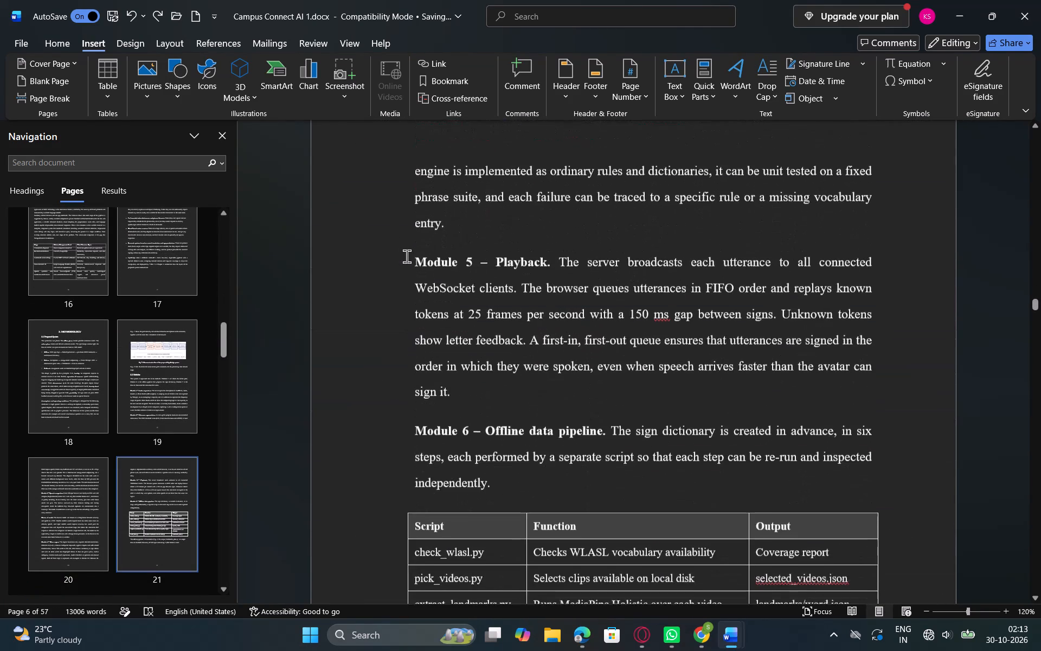
scroll(407, 256, down, 2)
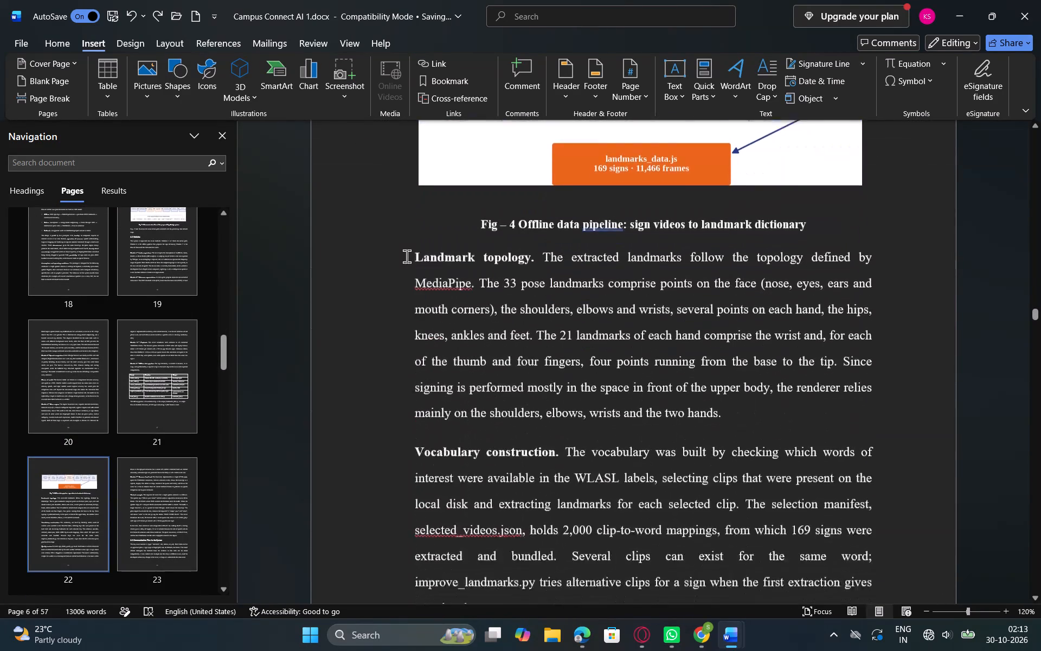
scroll(407, 256, down, 2)
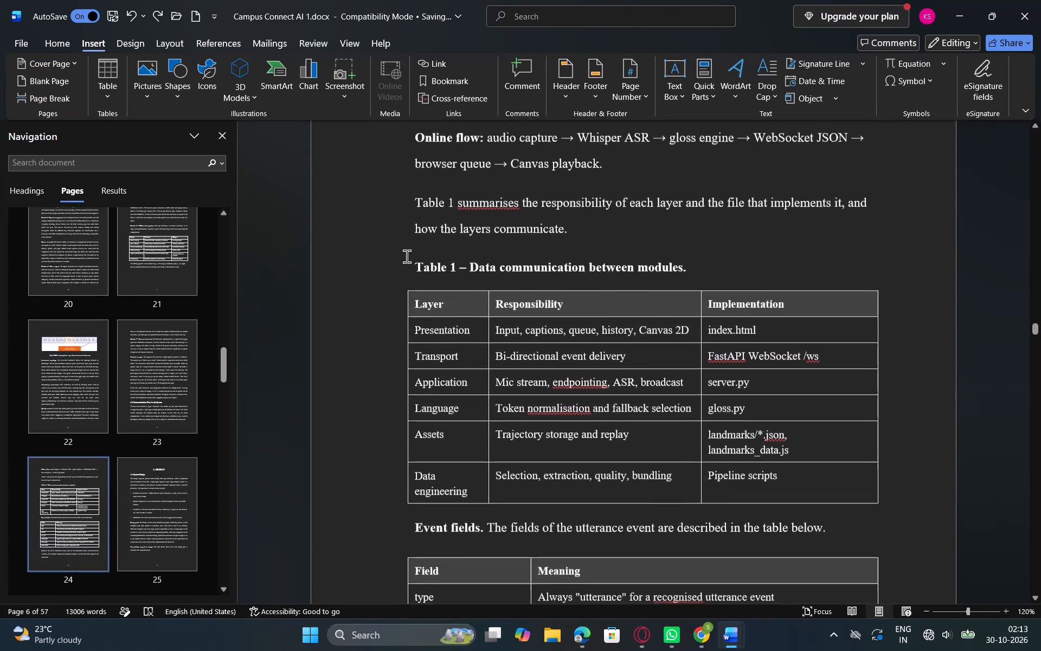
scroll(407, 256, down, 2)
Examine the layout of the Design chapter on pages 25 to 34, including its tables, pseudocode and the Fig – 2 and Fig – 3 diagrams.
scroll(407, 256, down, 2)
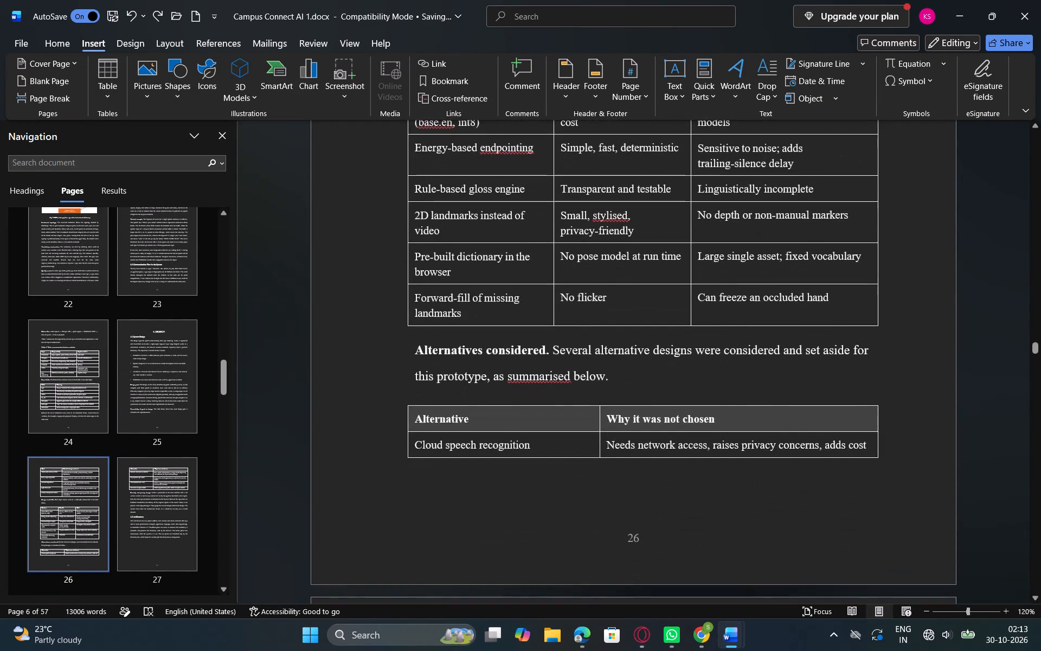
scroll(407, 256, down, 2)
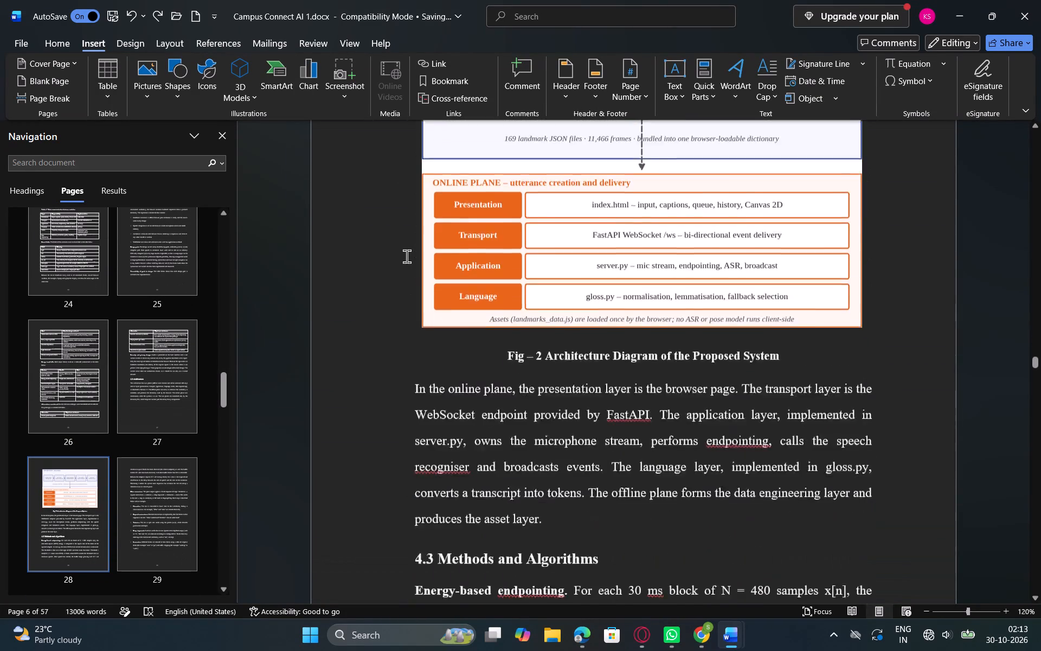
scroll(407, 256, down, 3)
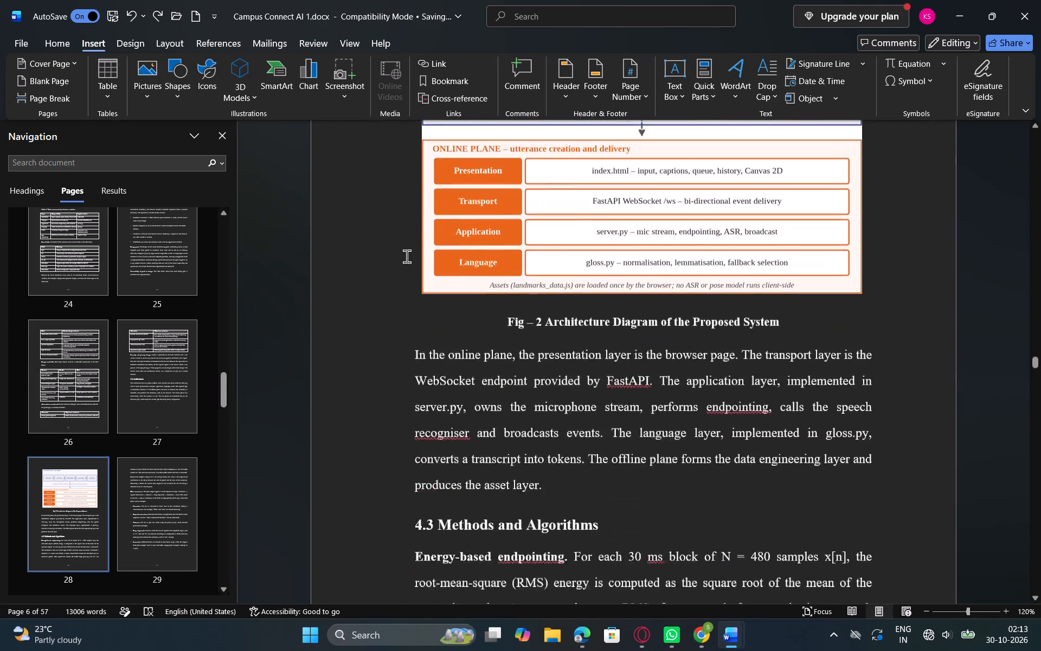
scroll(407, 256, down, 2)
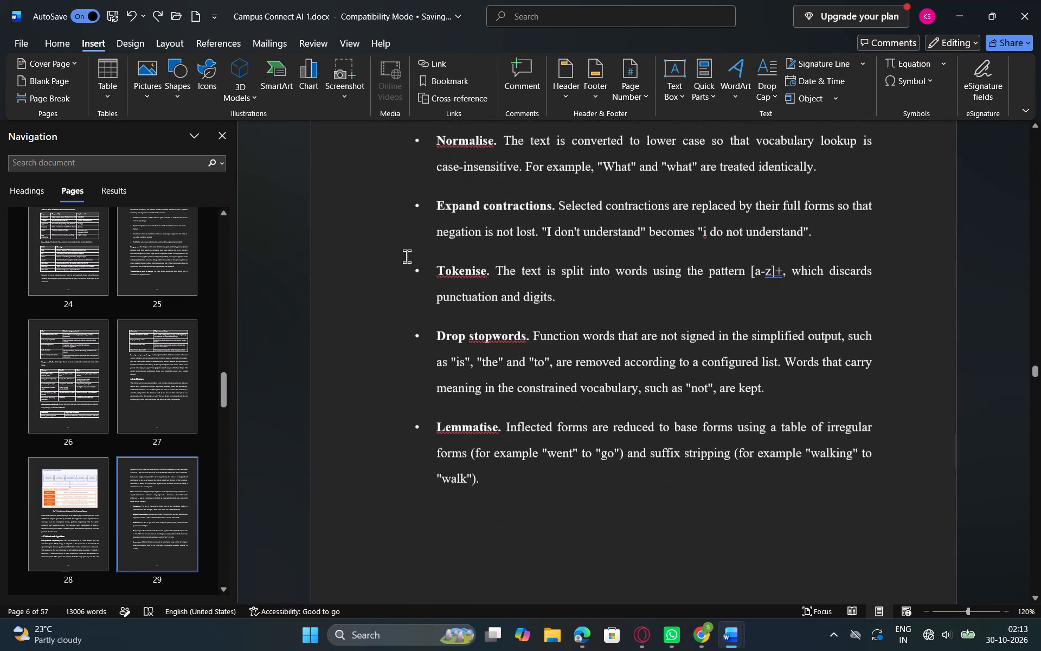
scroll(407, 256, down, 1)
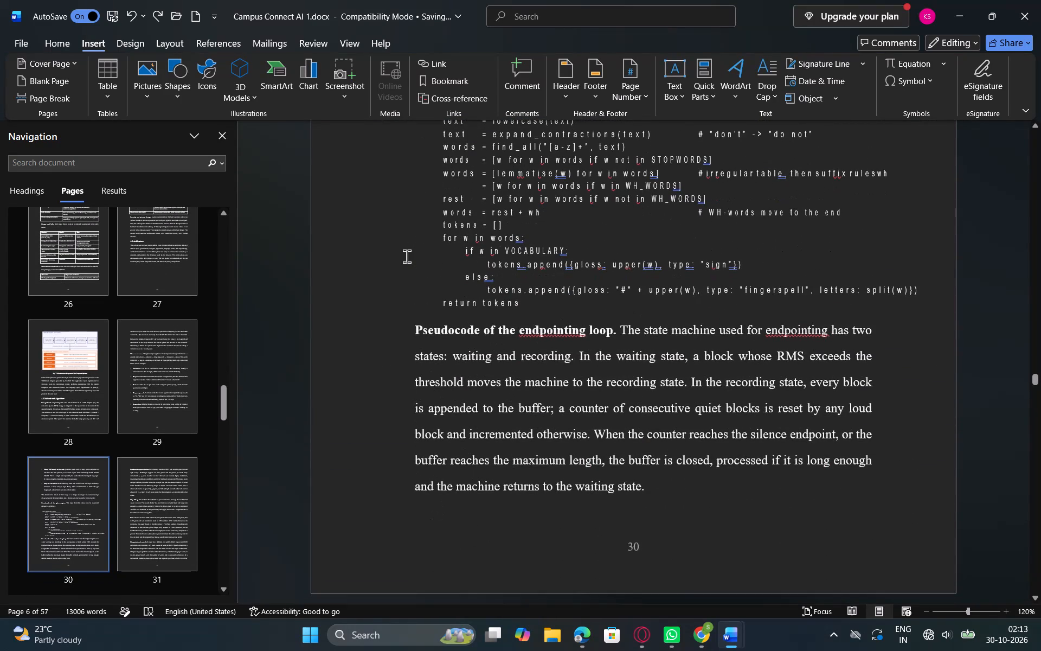
scroll(407, 256, down, 2)
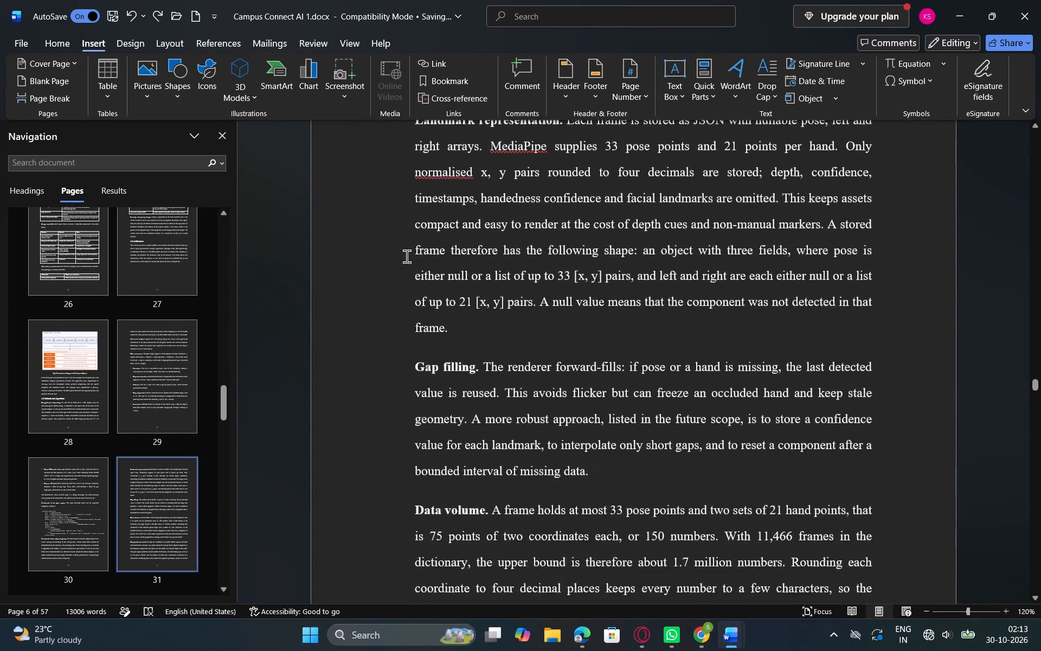
scroll(407, 256, down, 2)
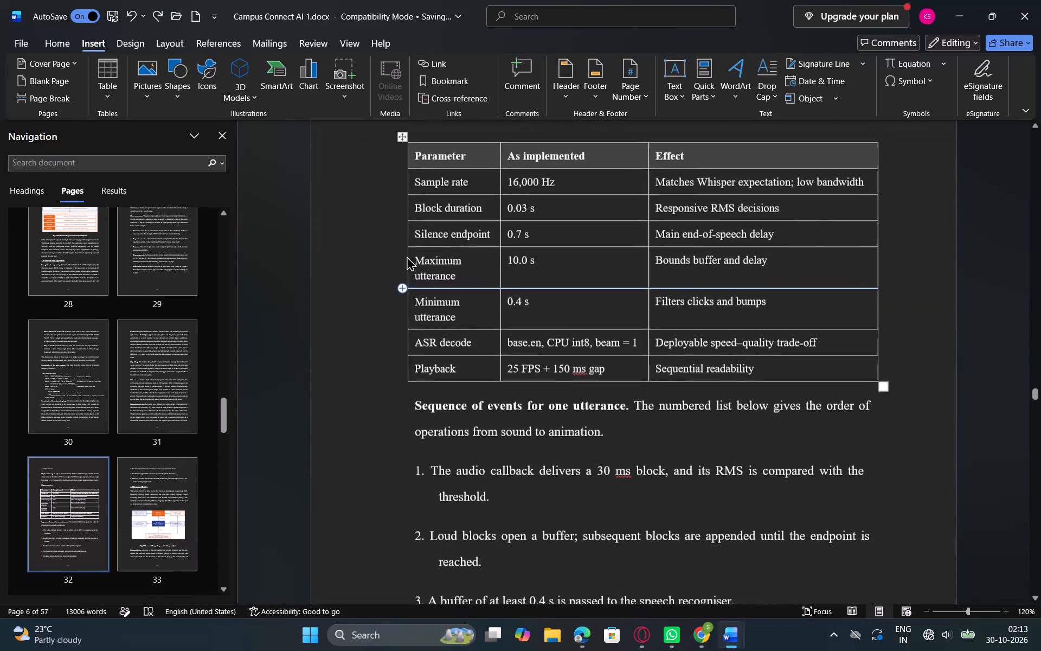
scroll(407, 256, down, 1)
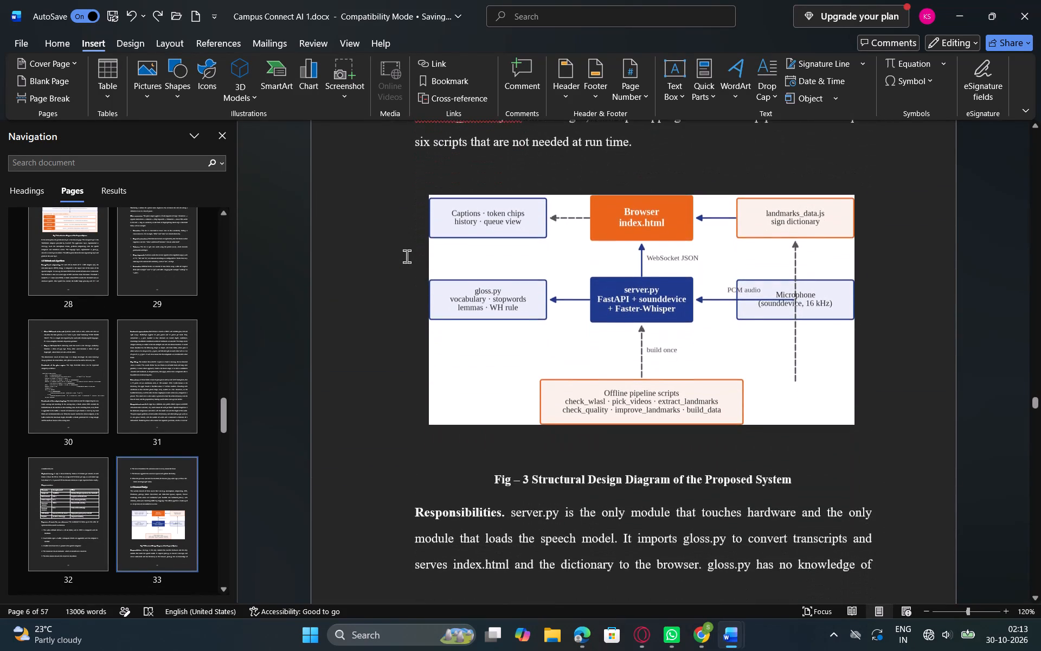
scroll(407, 256, down, 1)
Examine the placement of the Fig – 5 to Fig – 11 figures, captions and tables on pages 35 to 40 of the results chapter.
scroll(407, 256, down, 1)
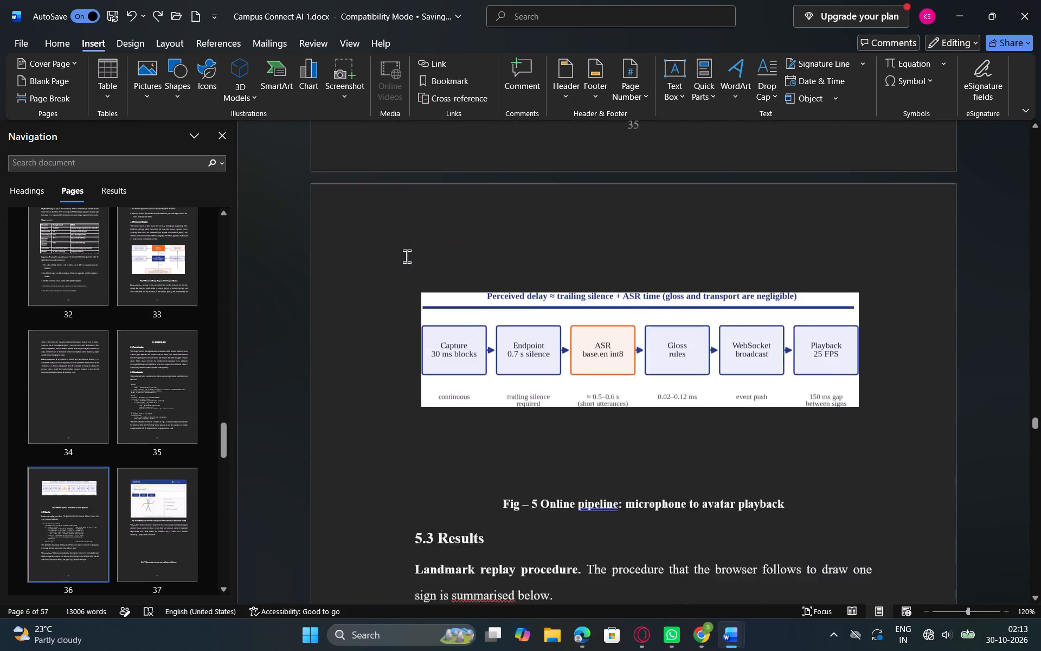
scroll(407, 256, down, 3)
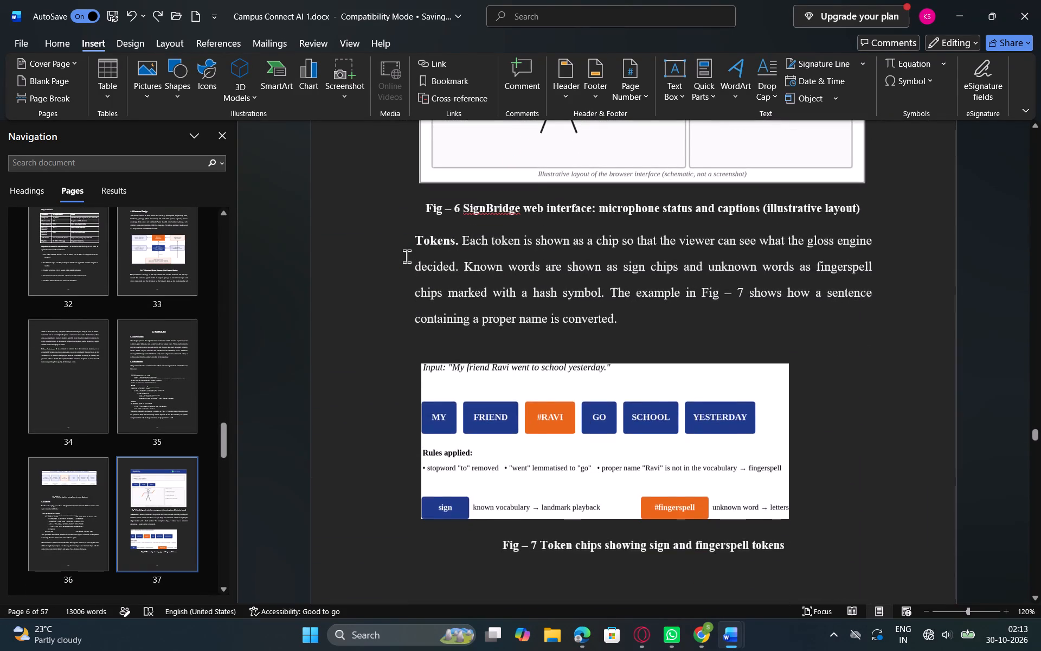
scroll(407, 256, down, 2)
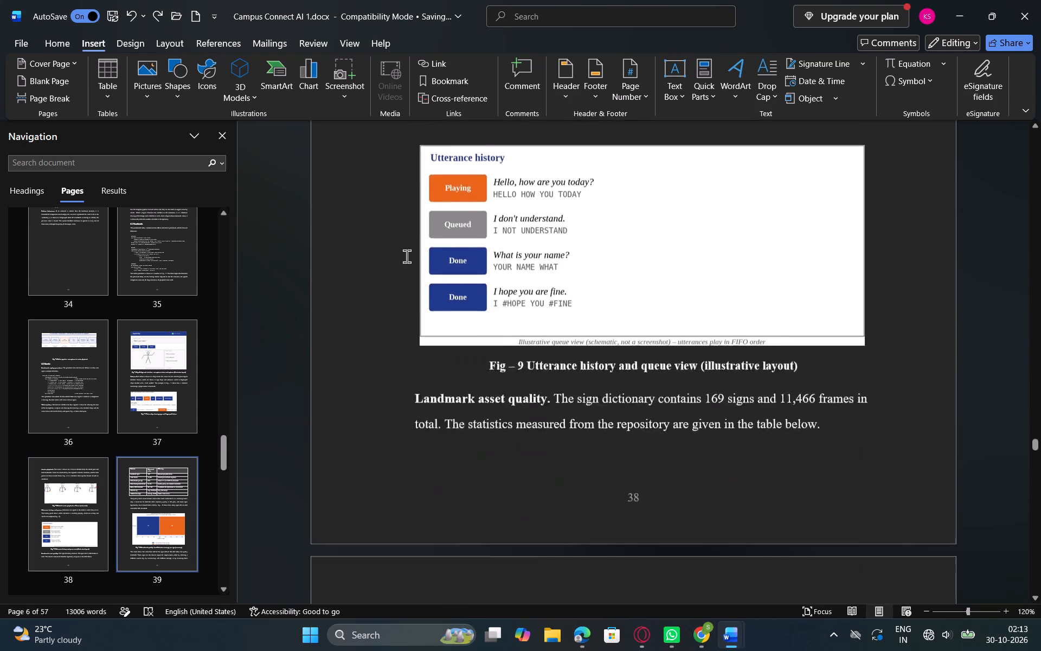
scroll(407, 256, down, 2)
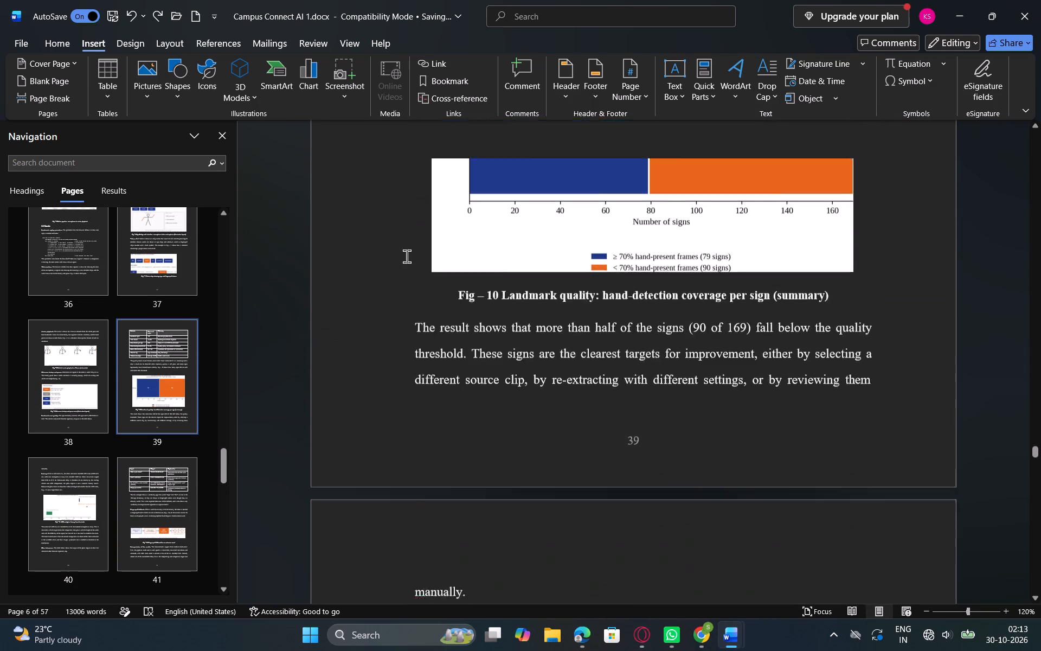
scroll(407, 256, down, 3)
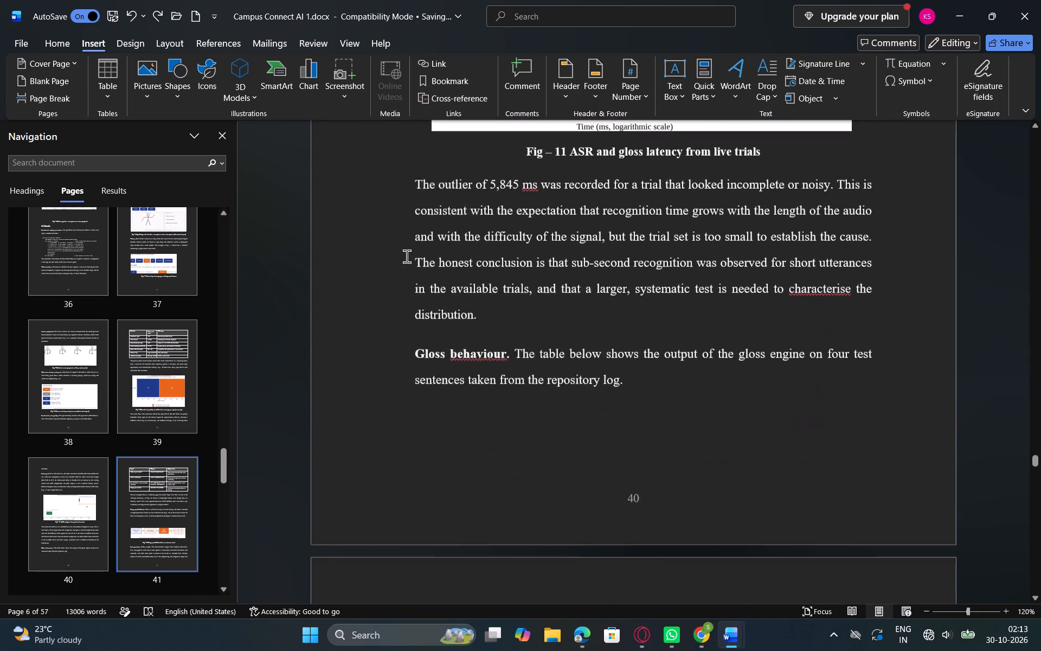
Examine the layout of the remaining results chapter on pages 41 to 46, including the Fig – 12 caption and the objectives and improvements tables.
scroll(407, 256, down, 2)
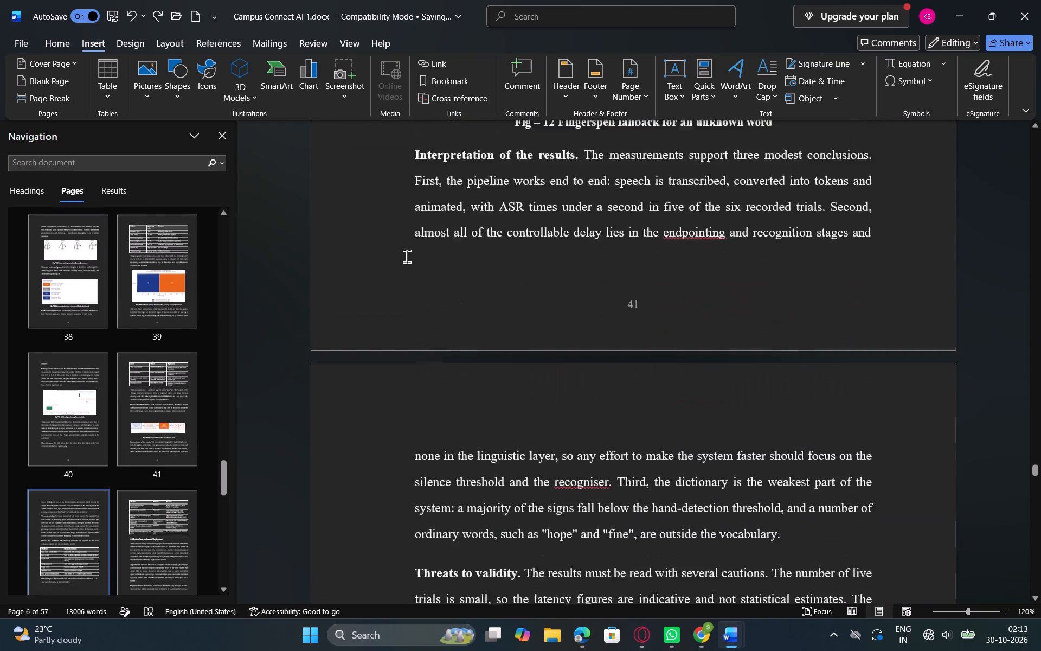
scroll(407, 256, down, 2)
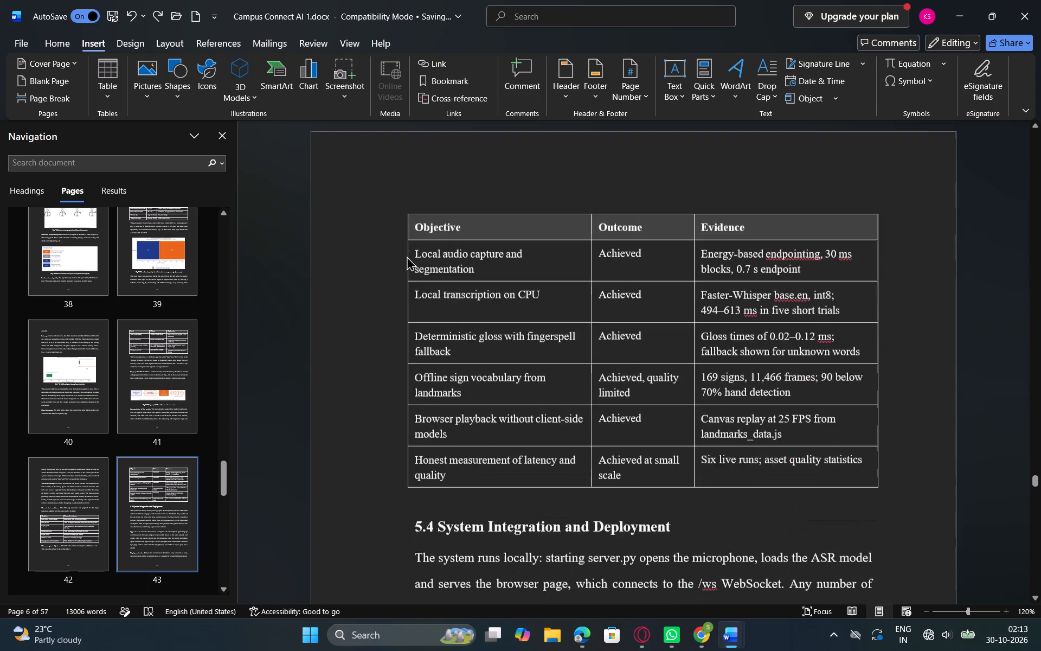
scroll(407, 256, down, 2)
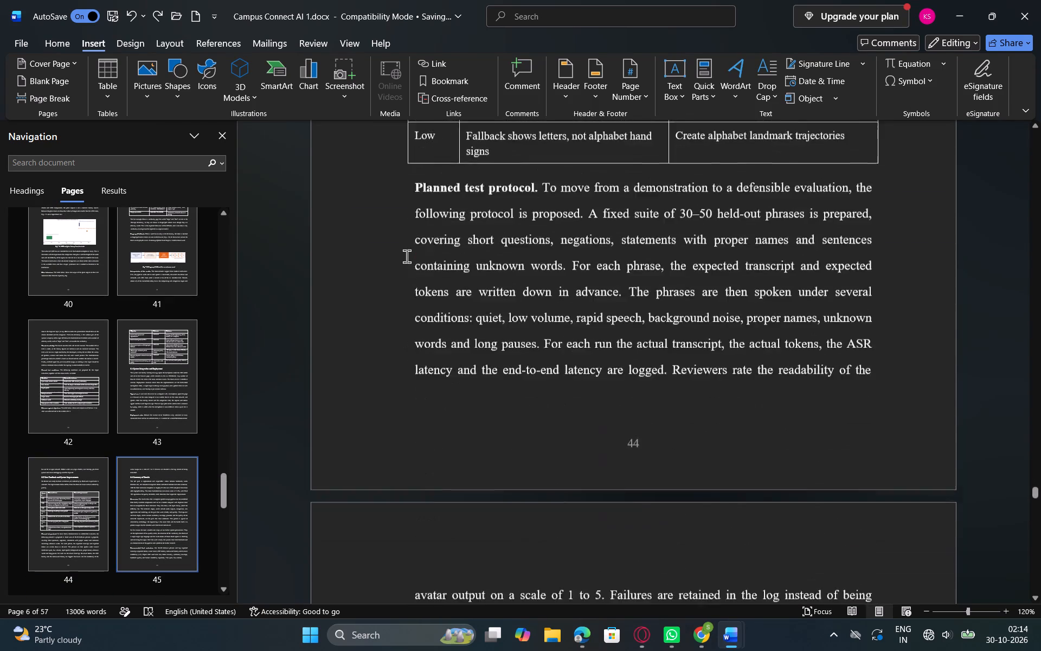
scroll(407, 256, down, 4)
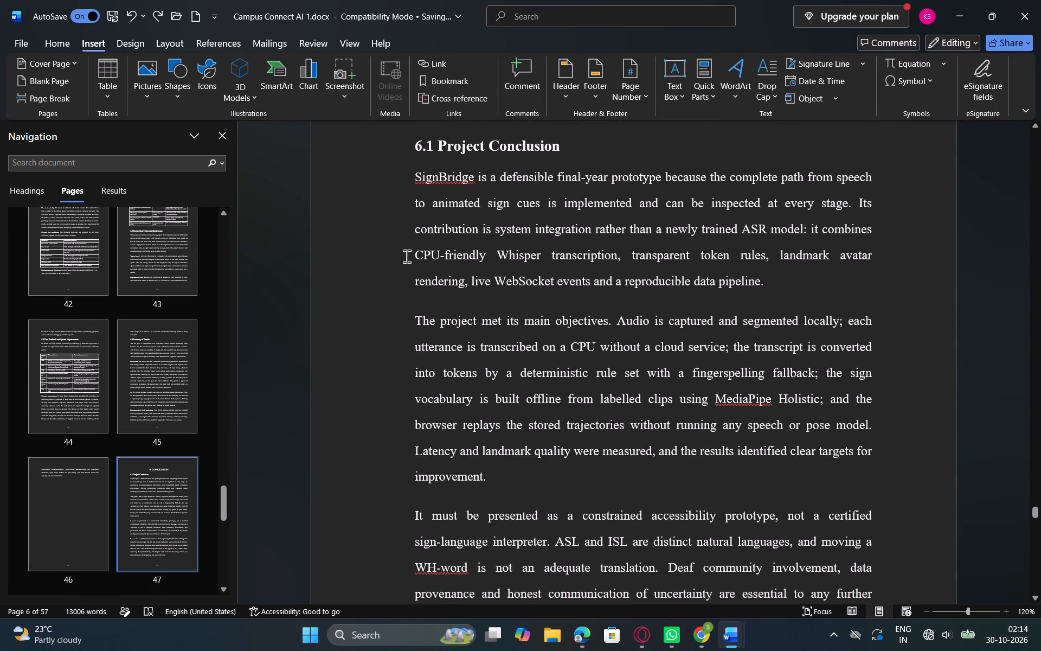
Examine the layout of the conclusion chapter on pages 47 to 49, from the project conclusion through the bulleted list of future improvements.
scroll(407, 256, down, 1)
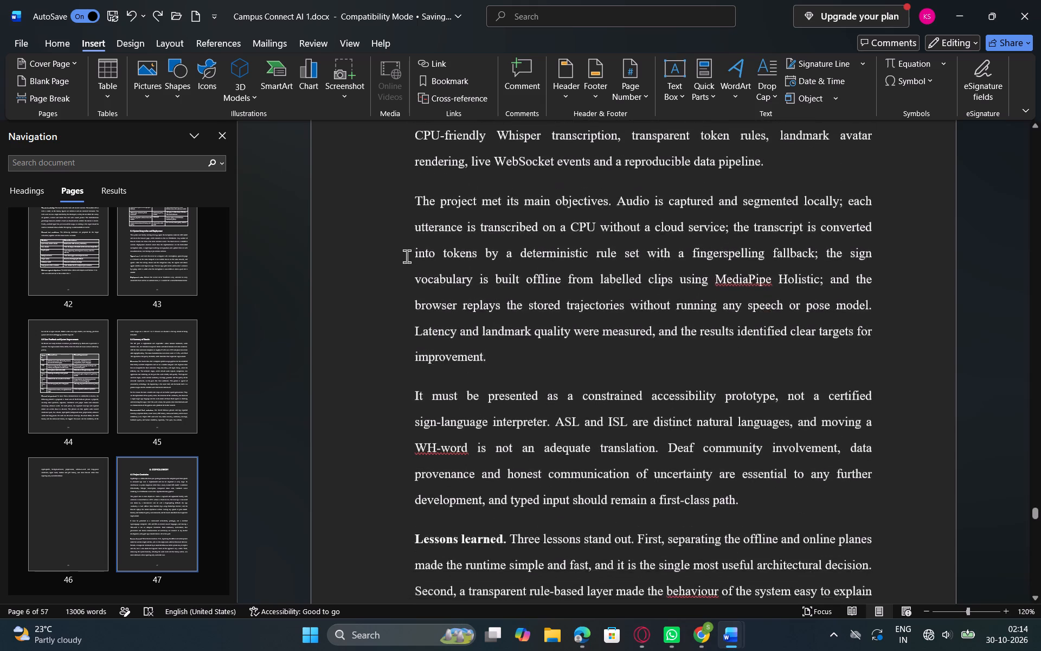
scroll(407, 256, down, 1)
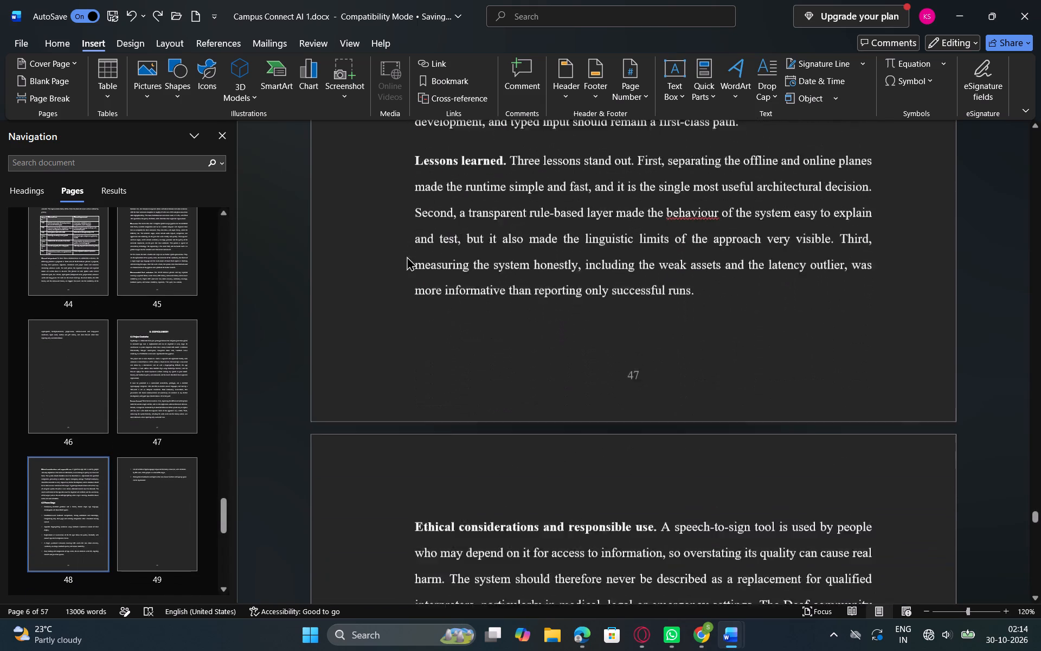
scroll(407, 256, down, 1)
ctrl+scroll(407, 256, up, 1)
ctrl+scroll(407, 256, down, 2)
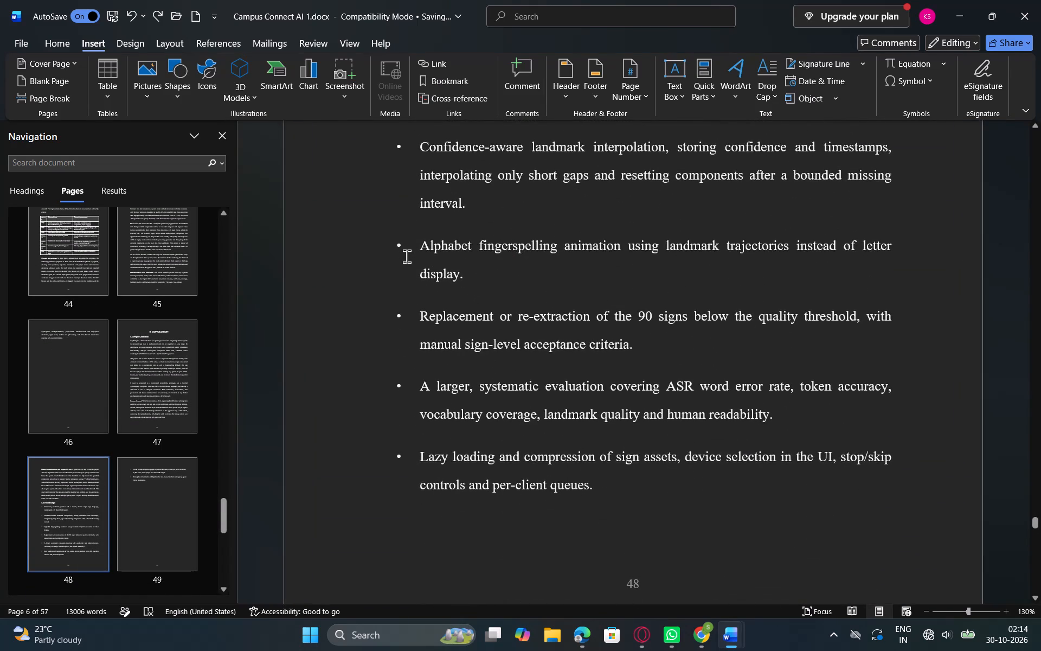
ctrl+scroll(407, 256, down, 1)
scroll(407, 256, down, 2)
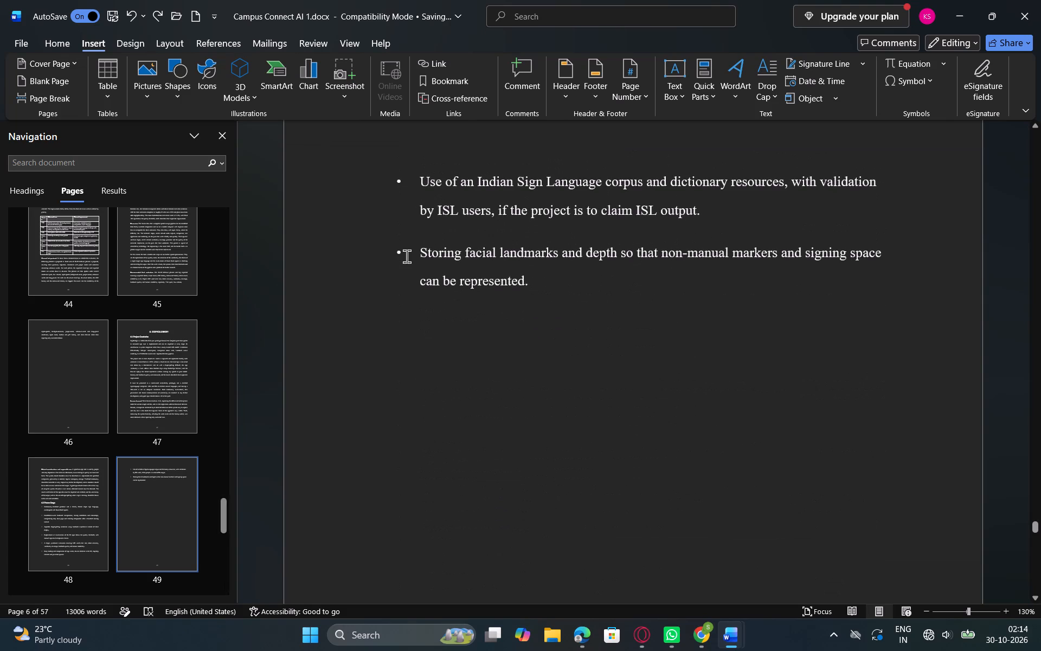
scroll(407, 256, down, 1)
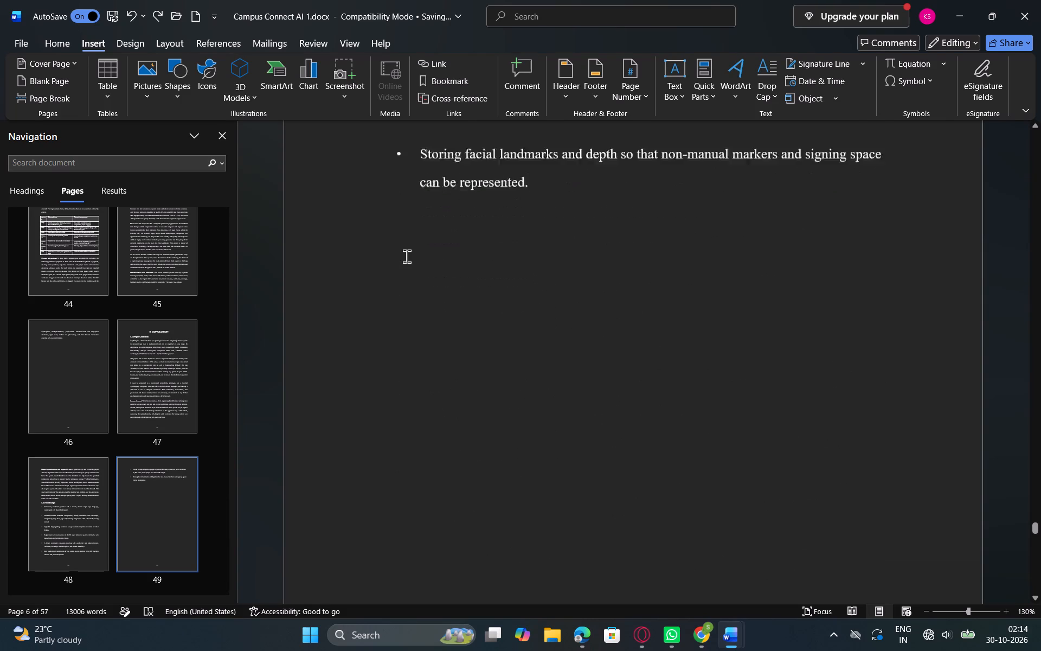
Examine the appendices on pages 50 to 52, covering the dataset description, Table 2, the software requirement specification and the troubleshooting table.
scroll(407, 256, down, 2)
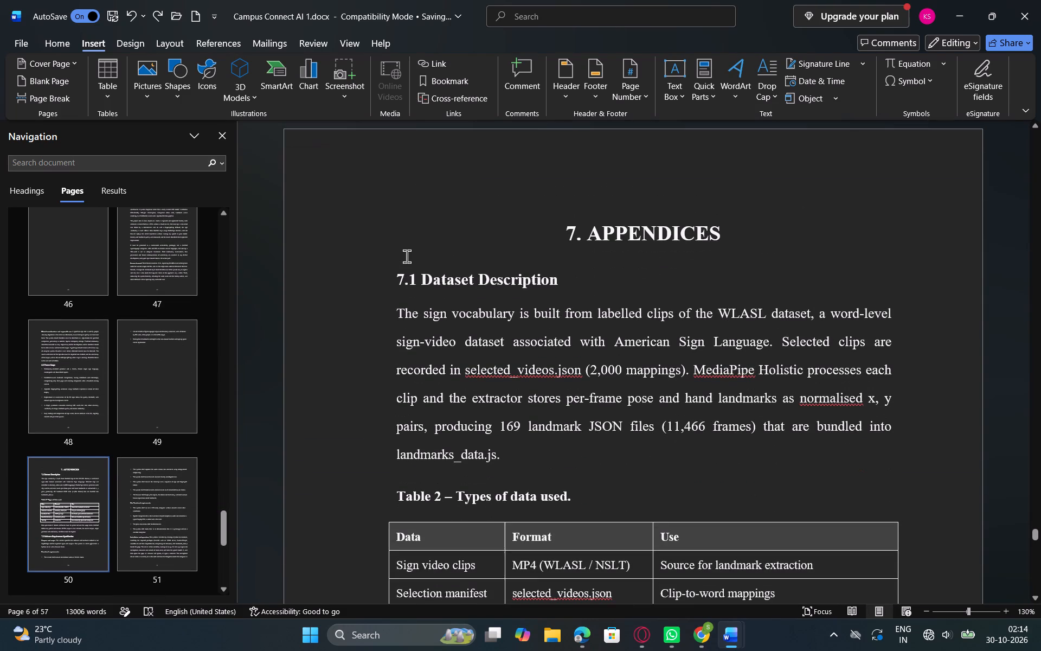
scroll(407, 256, down, 2)
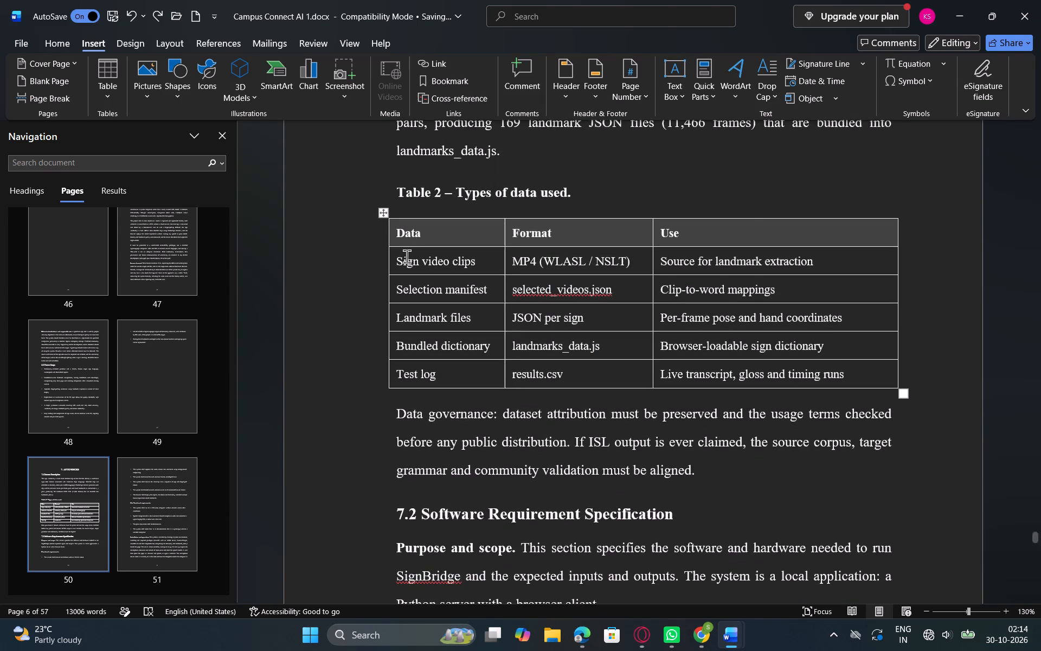
scroll(407, 256, down, 1)
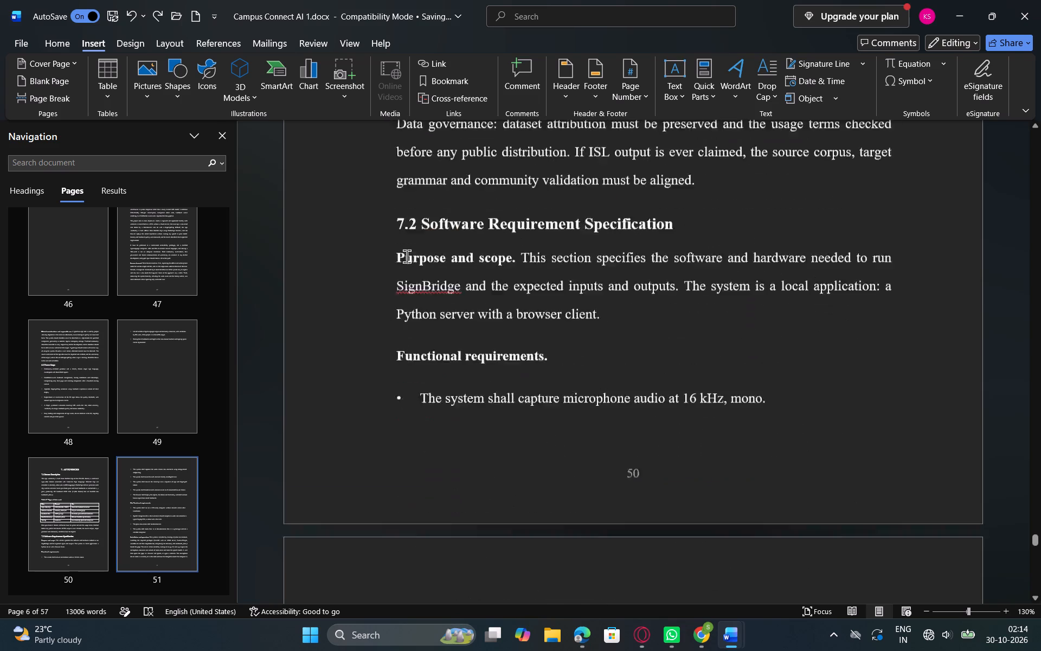
scroll(407, 256, down, 3)
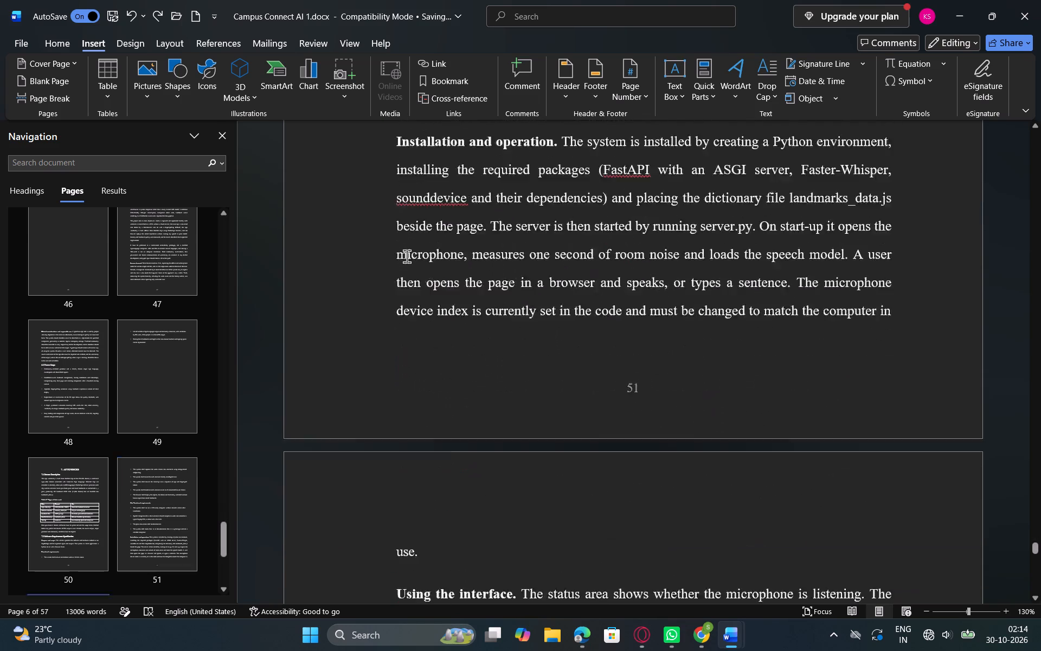
scroll(407, 256, down, 1)
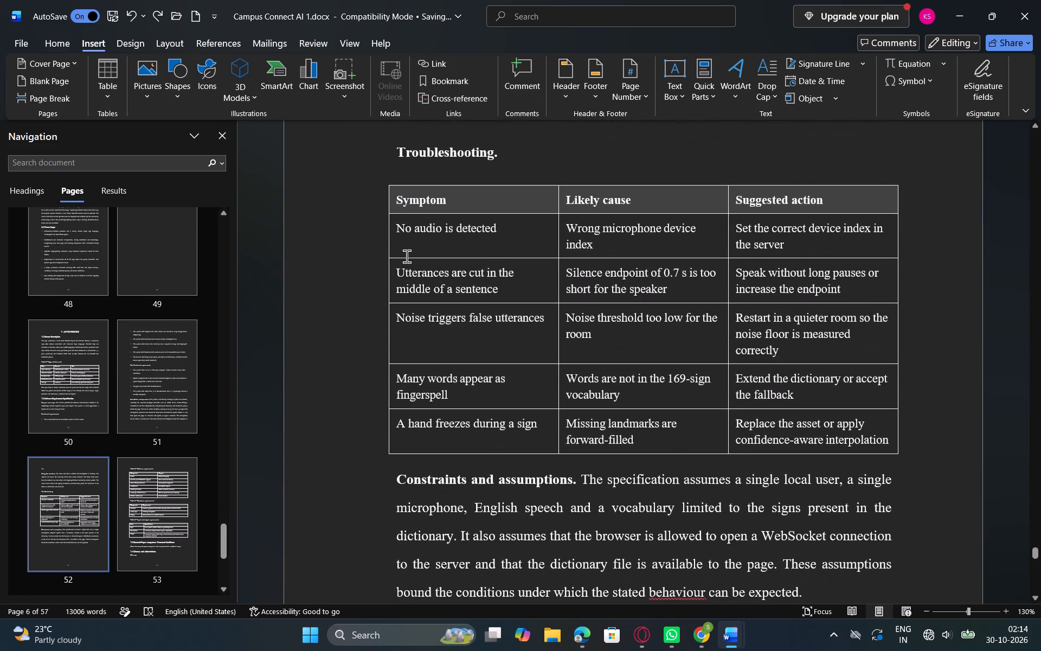
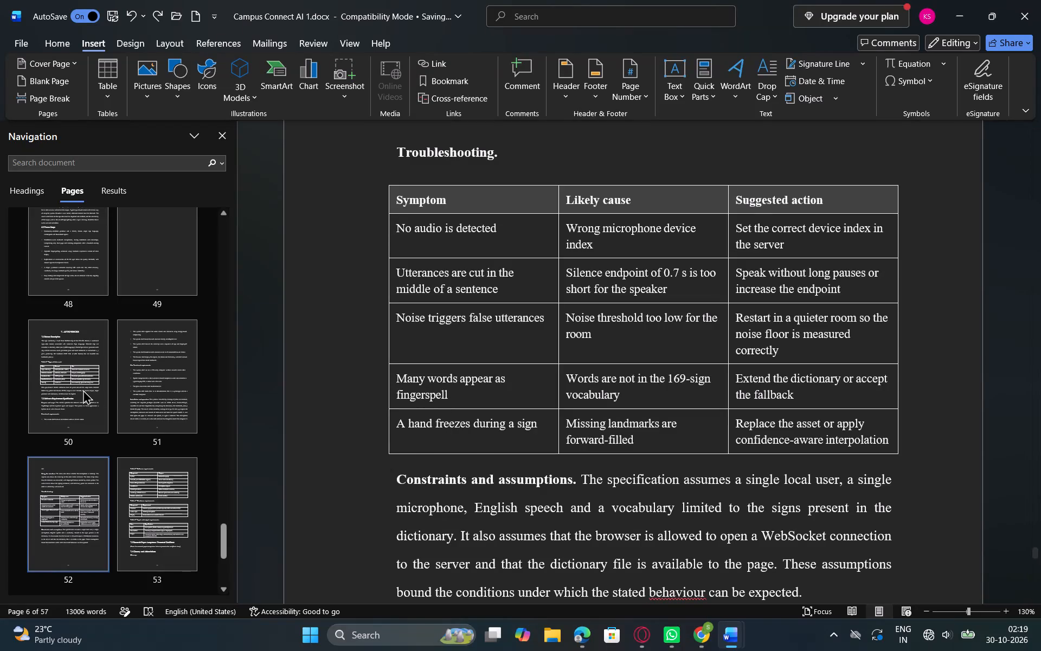
Look back through the report from the appendices to section 3.1 Proposed System of the Methodology chapter on page 18.
scroll(83, 390, up, 1)
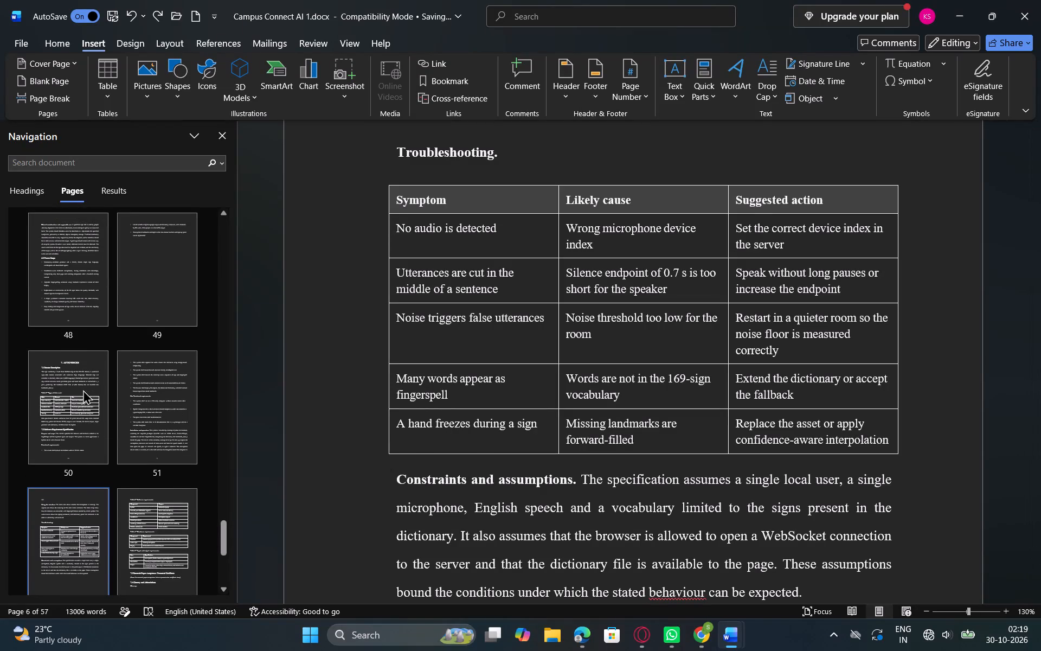
scroll(83, 390, up, 4)
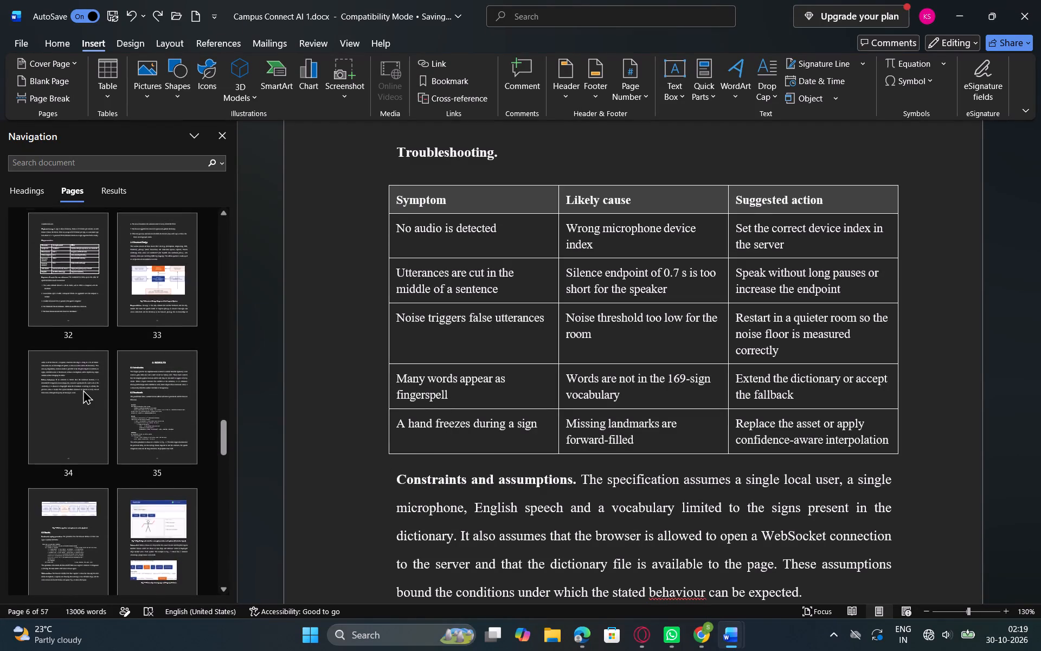
scroll(83, 390, up, 3)
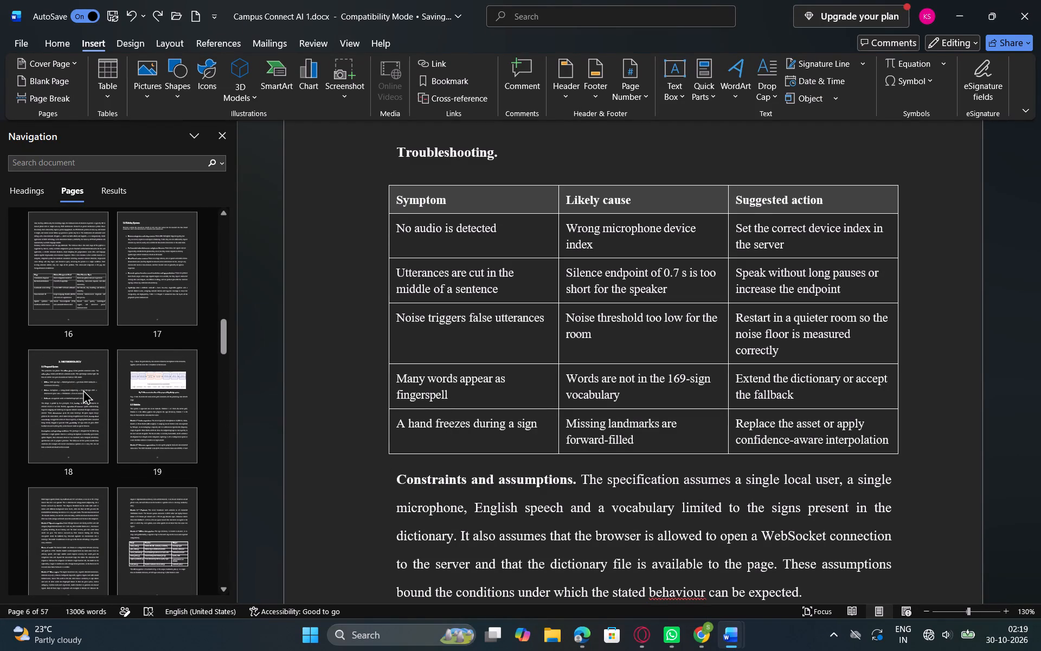
scroll(83, 390, up, 2)
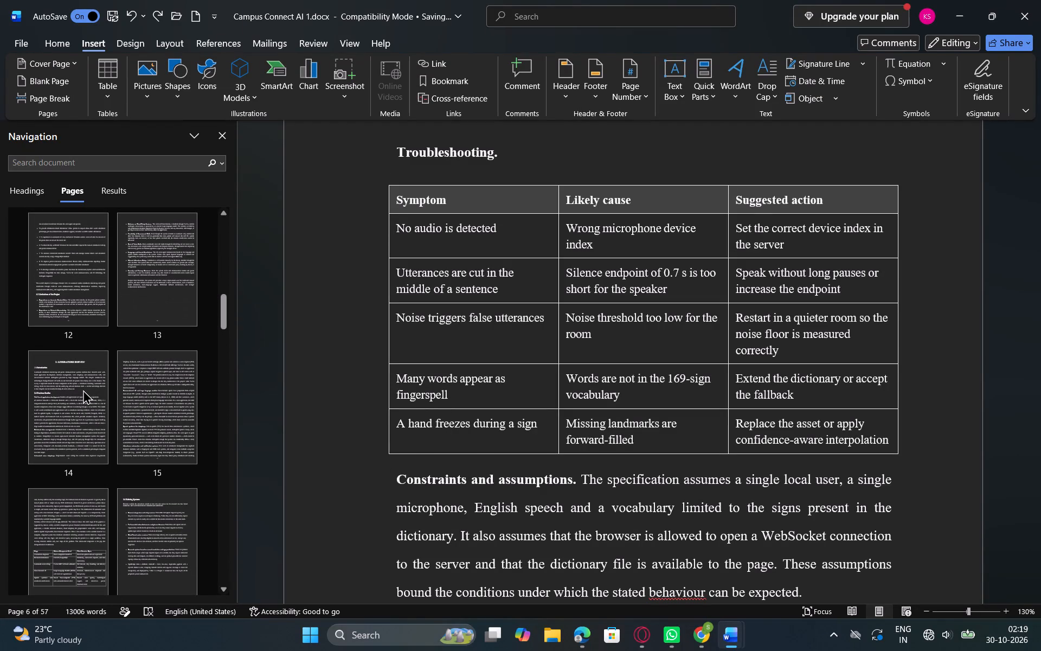
click(83, 390)
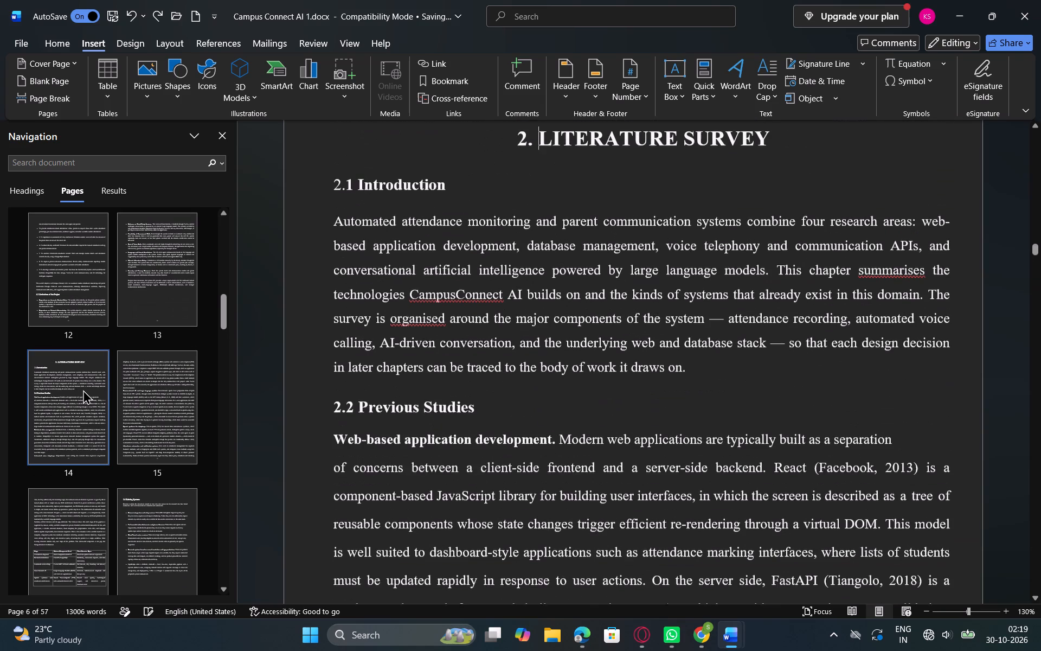
scroll(388, 391, down, 1)
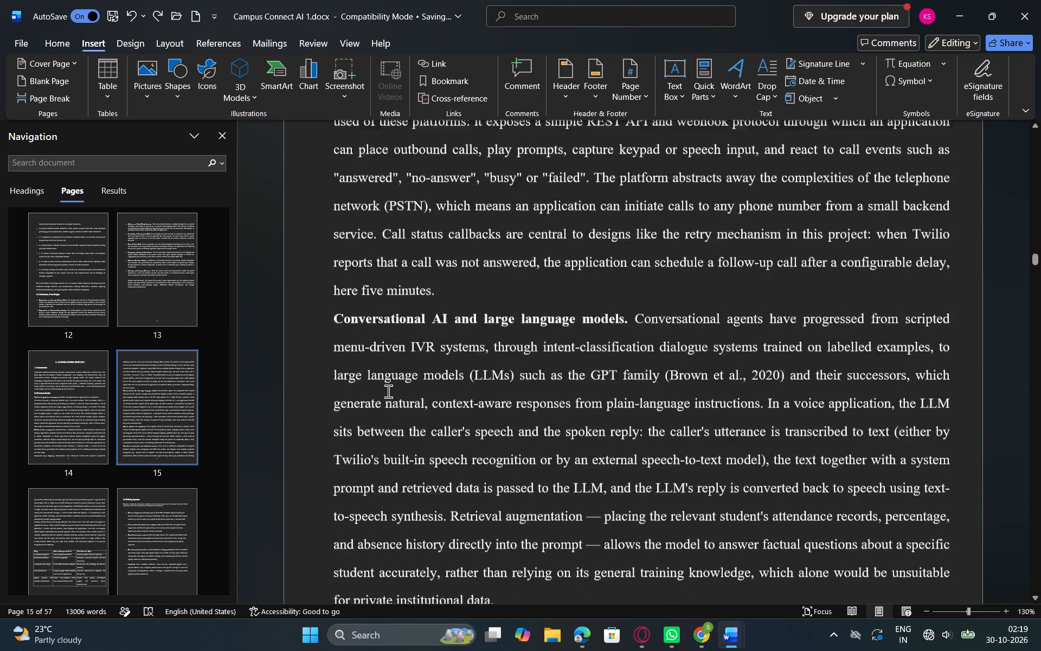
scroll(388, 391, down, 2)
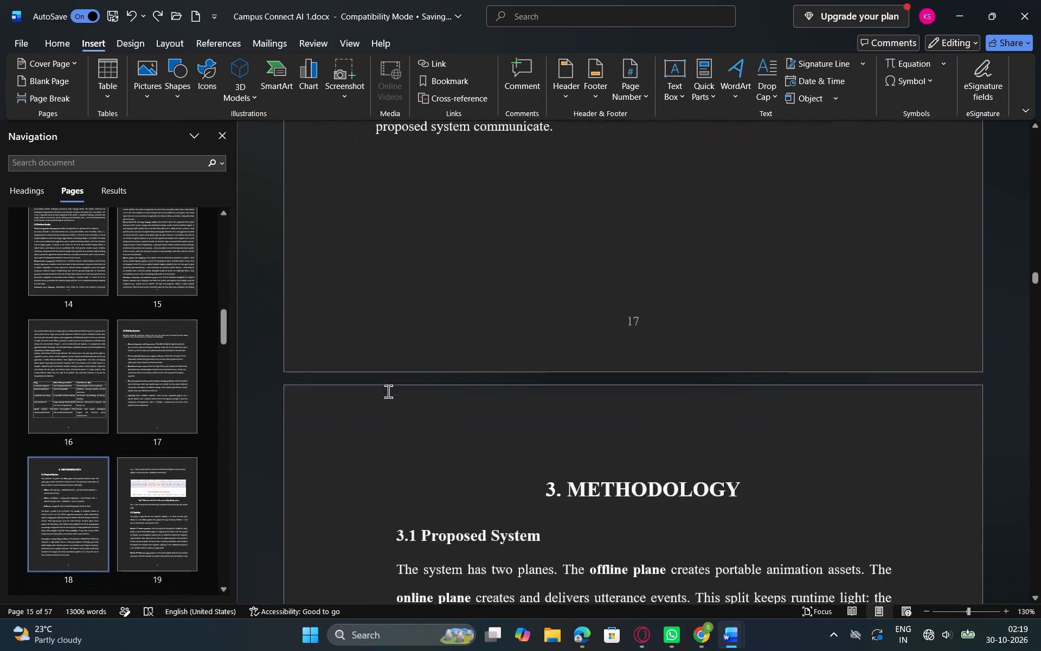
scroll(388, 391, down, 2)
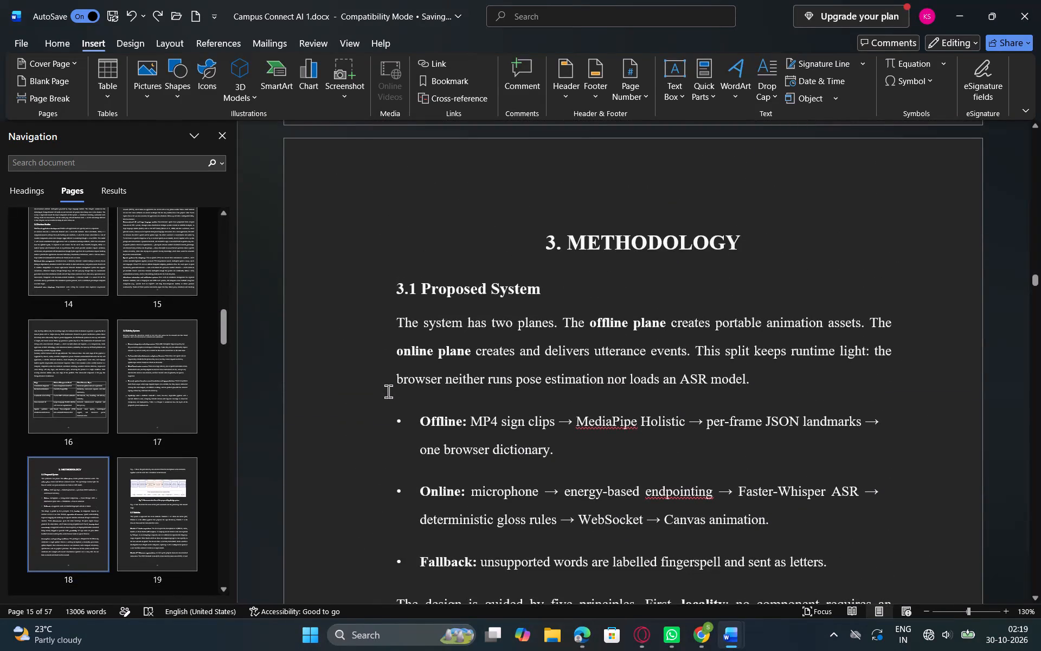
scroll(388, 391, down, 1)
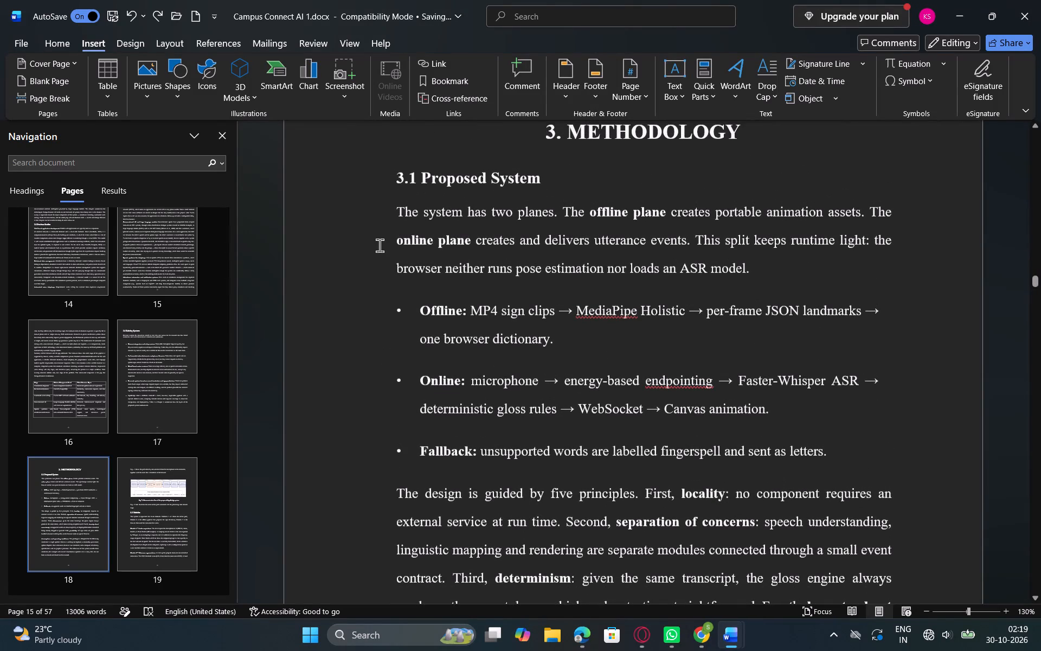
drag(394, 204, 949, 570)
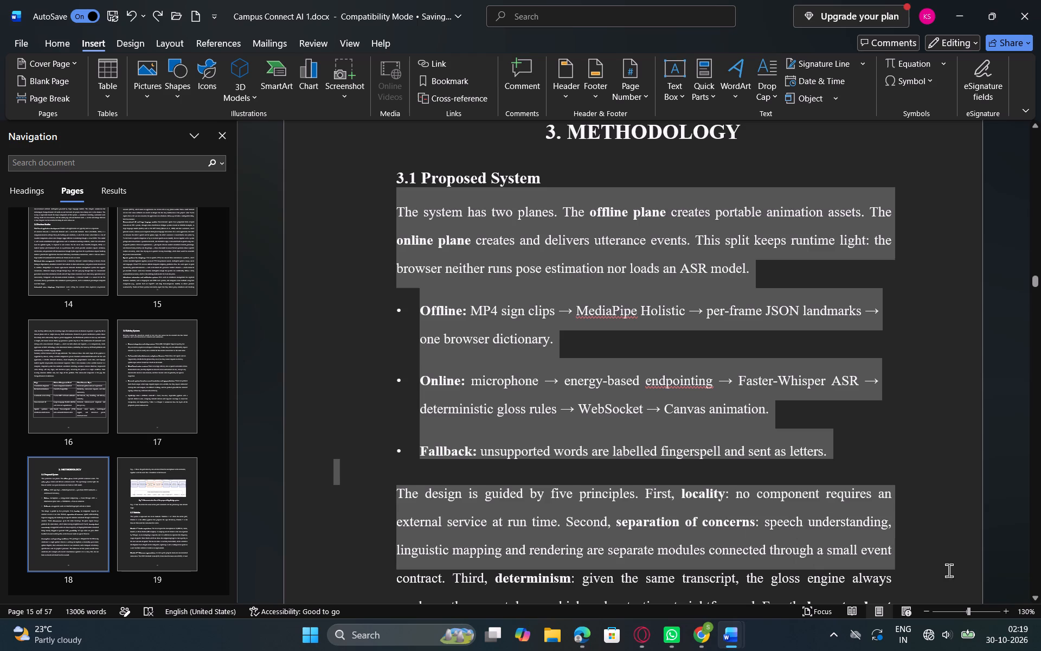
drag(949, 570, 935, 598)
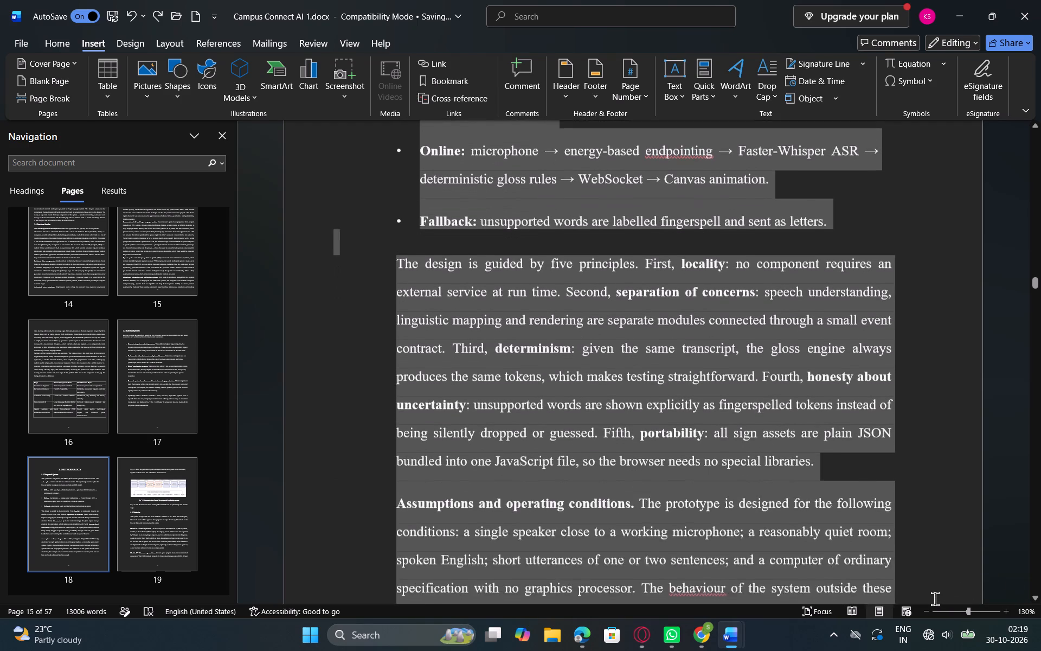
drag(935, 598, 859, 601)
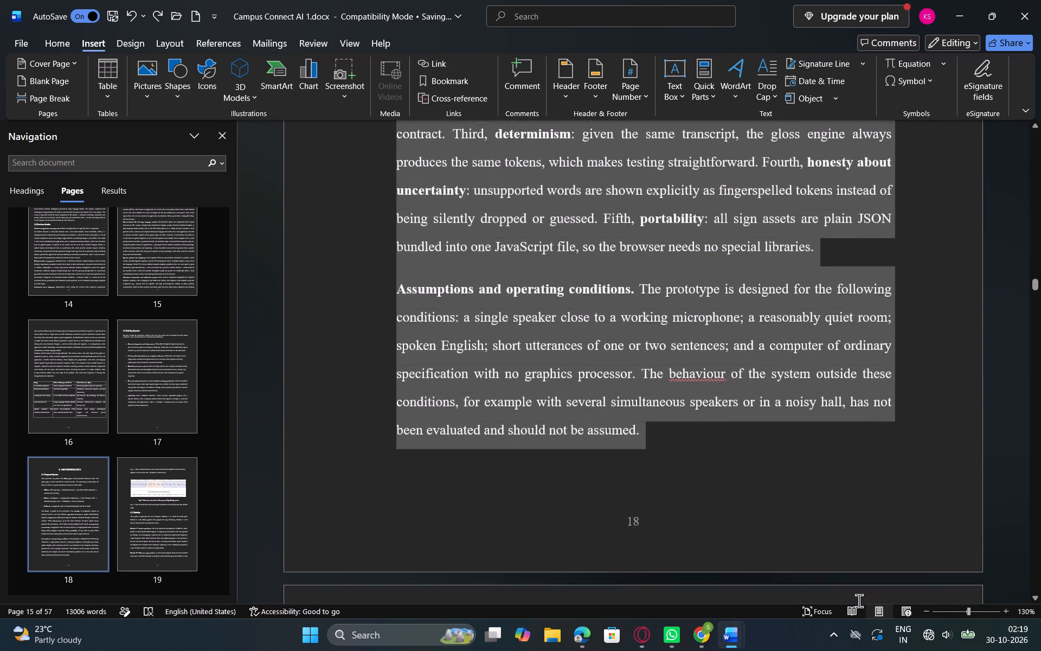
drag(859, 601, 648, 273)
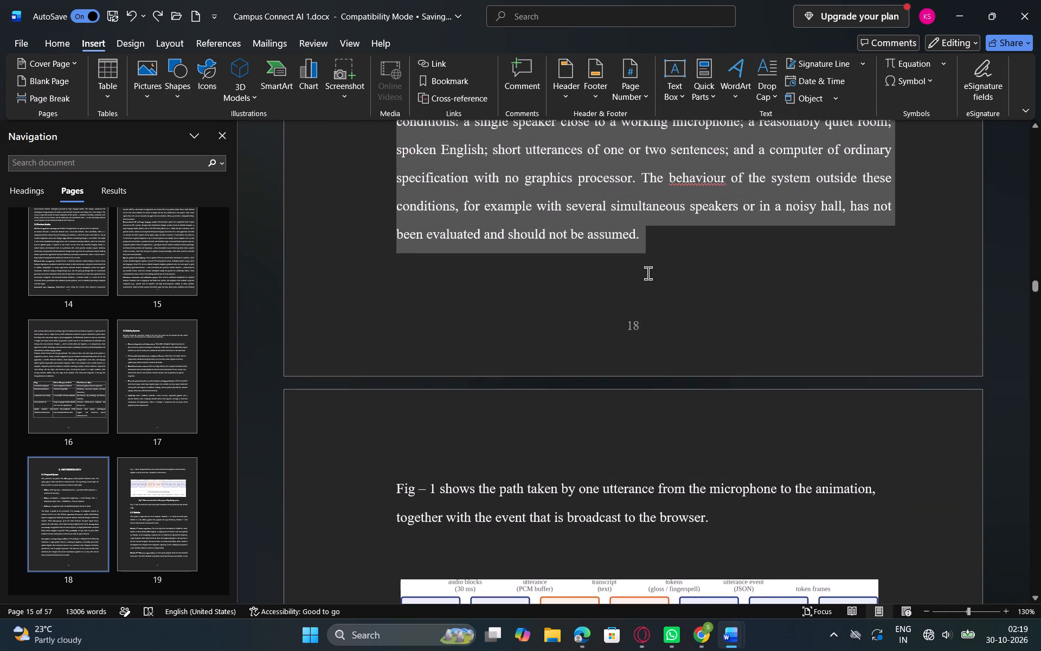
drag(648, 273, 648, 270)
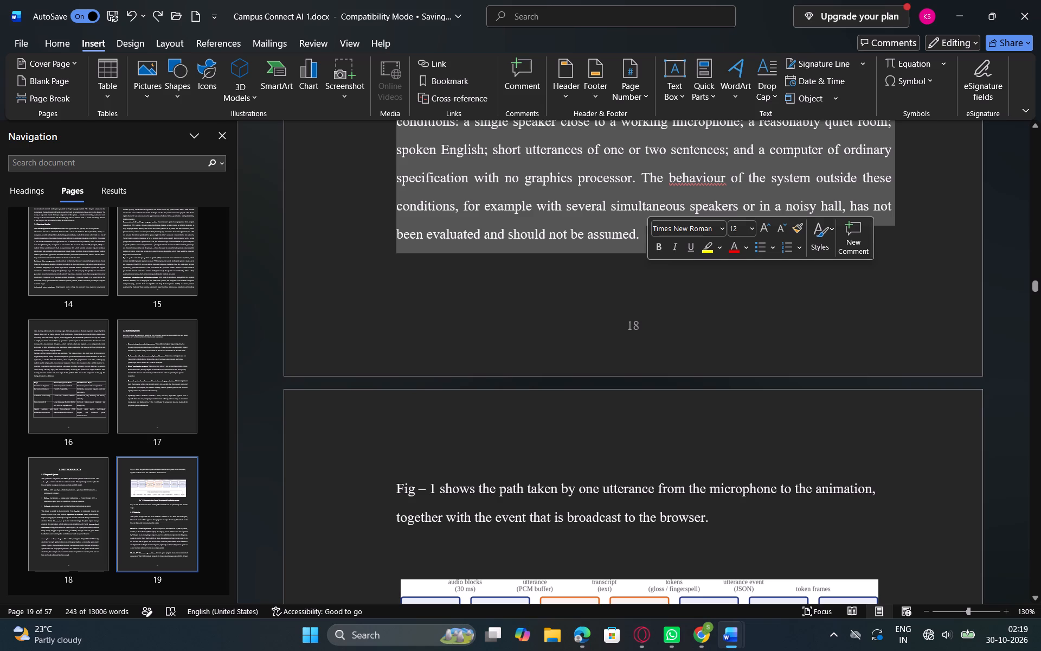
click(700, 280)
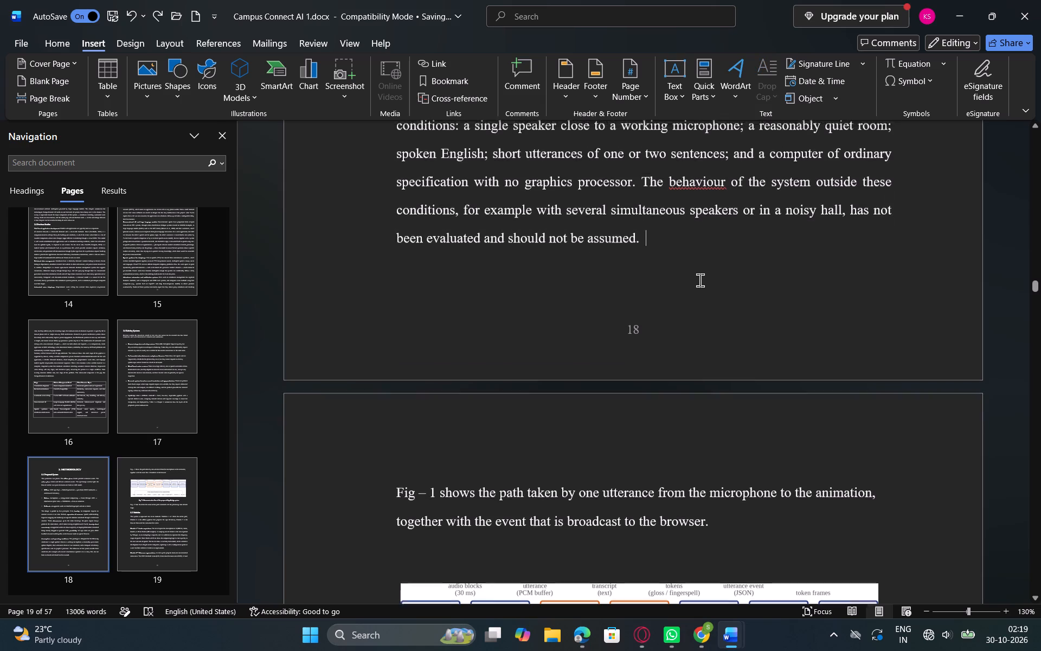
Copy the body text of section 3.1 Proposed System, from its opening paragraph through the assumptions and operating conditions paragraph.
drag(643, 404, 409, 178)
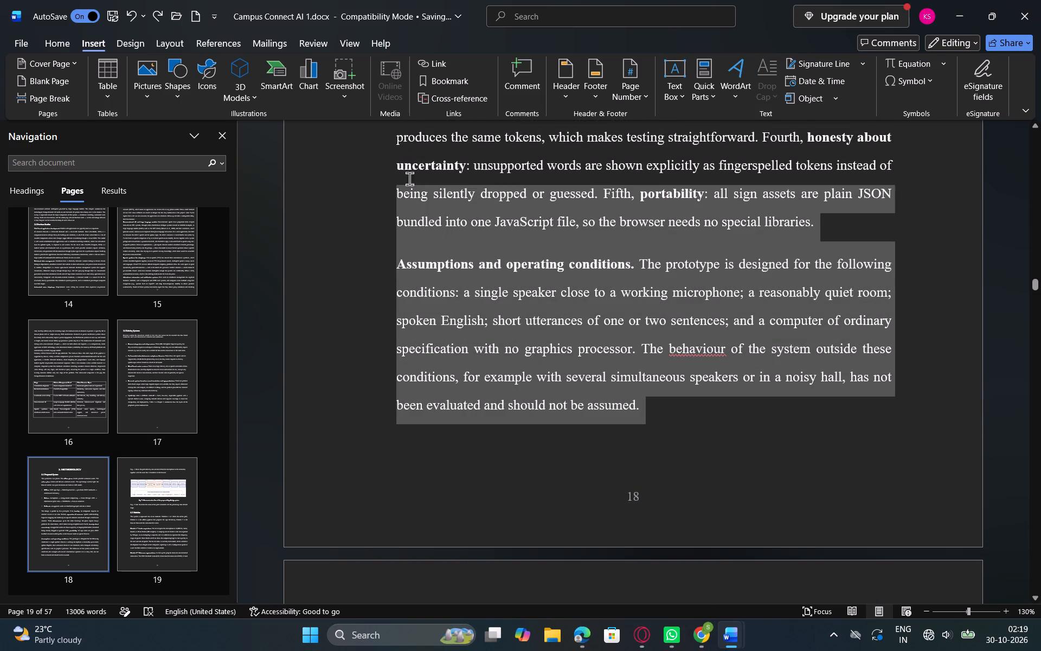
drag(409, 178, 383, 116)
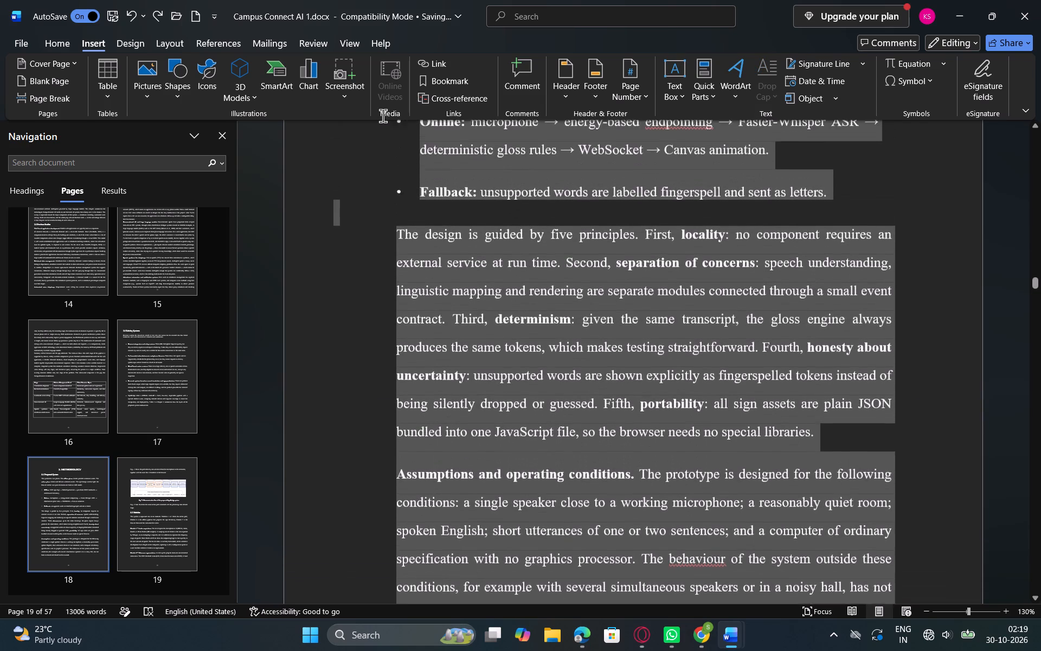
drag(383, 116, 414, 231)
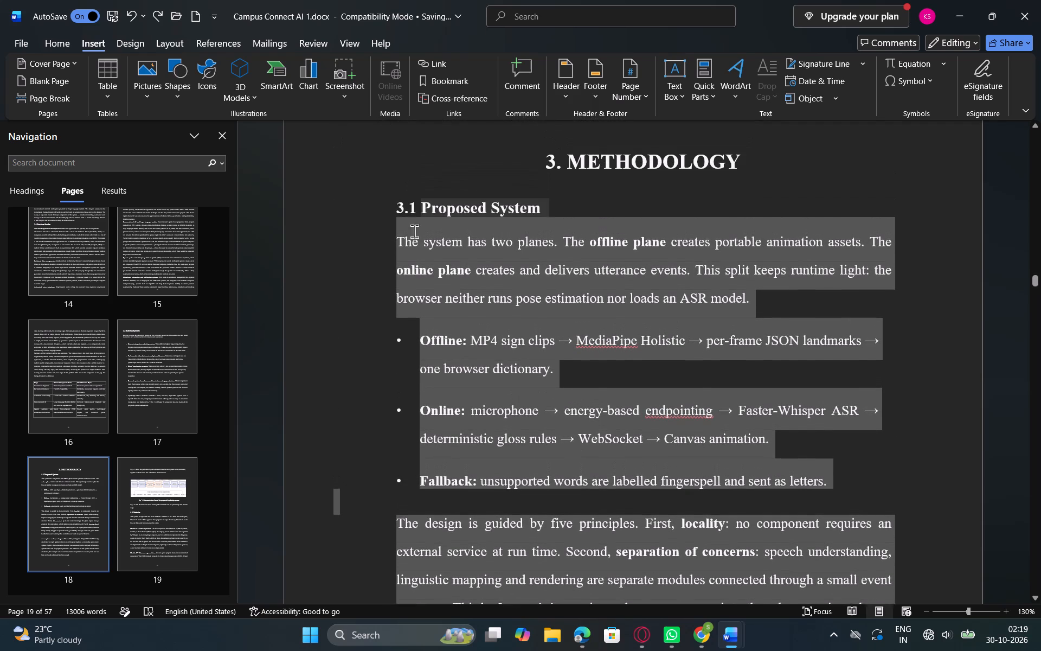
drag(414, 231, 398, 252)
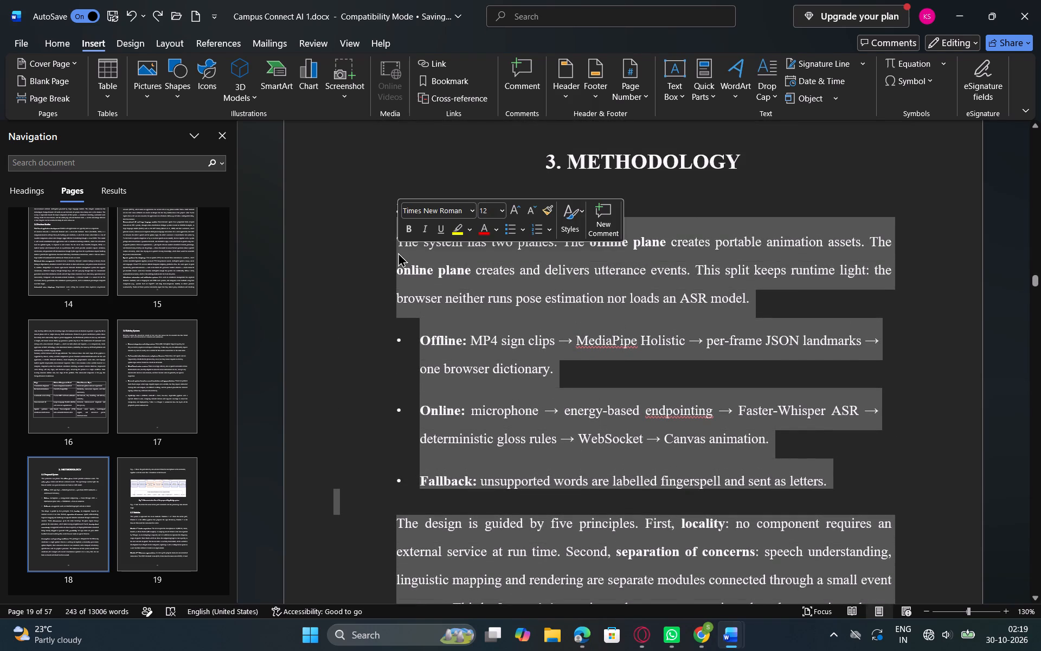
key(ctrl+c)
key(ctrl+c)
key(ctrl+c)
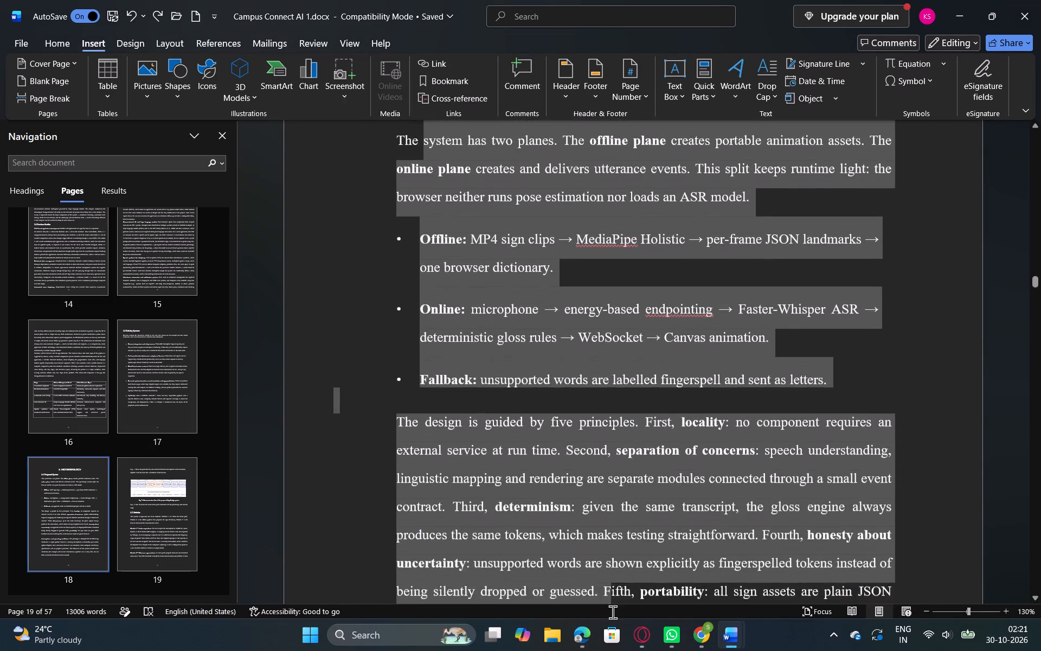
drag(613, 612, 632, 518)
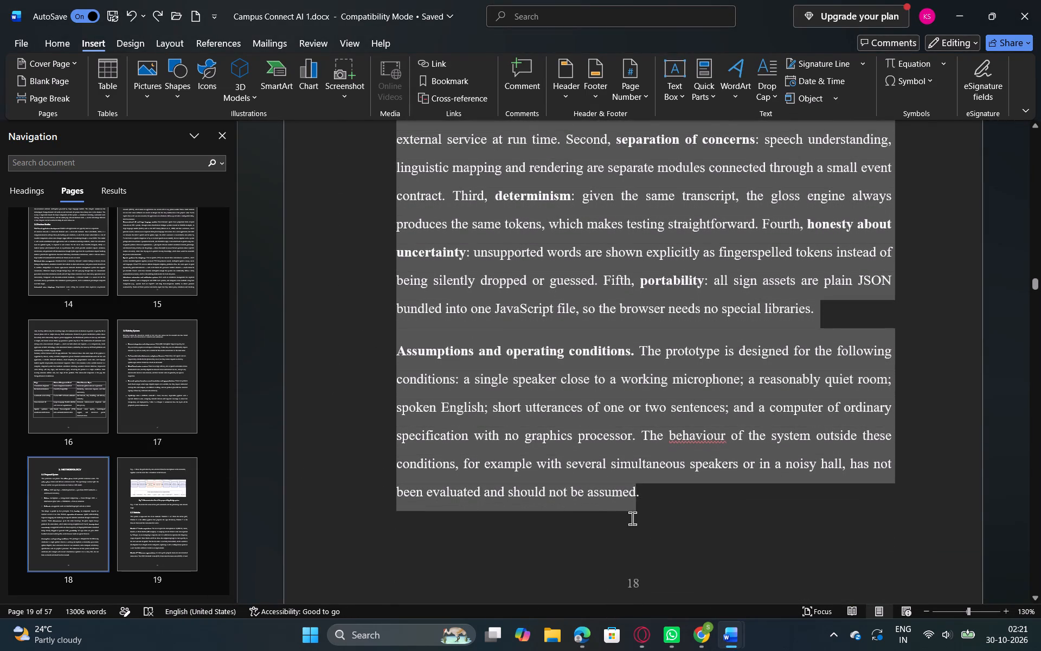
drag(632, 518, 640, 510)
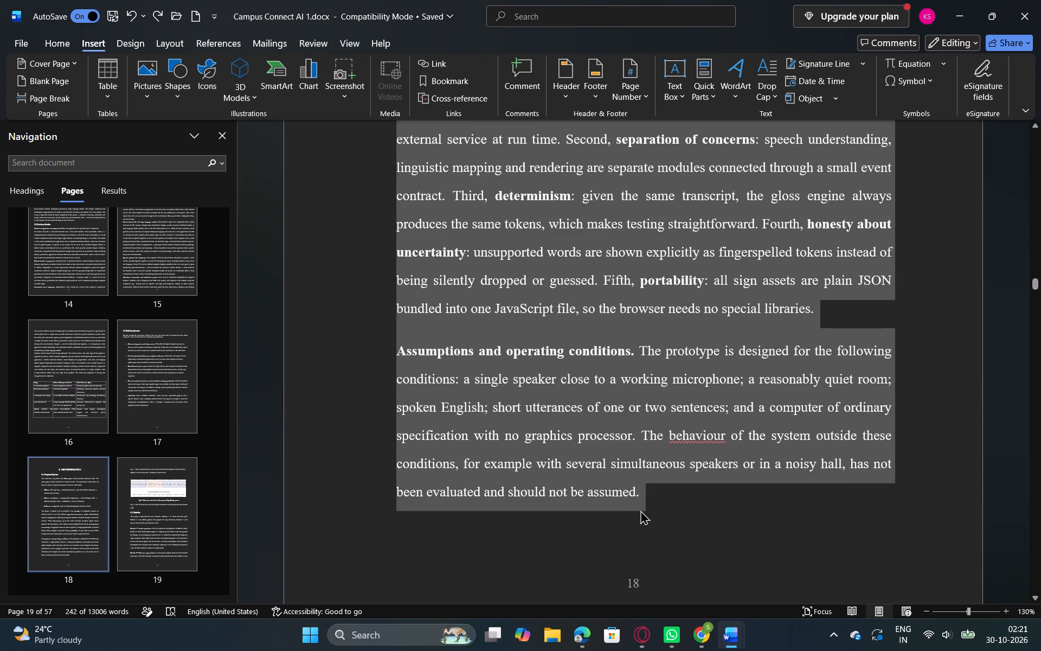
key(ctrl+v)
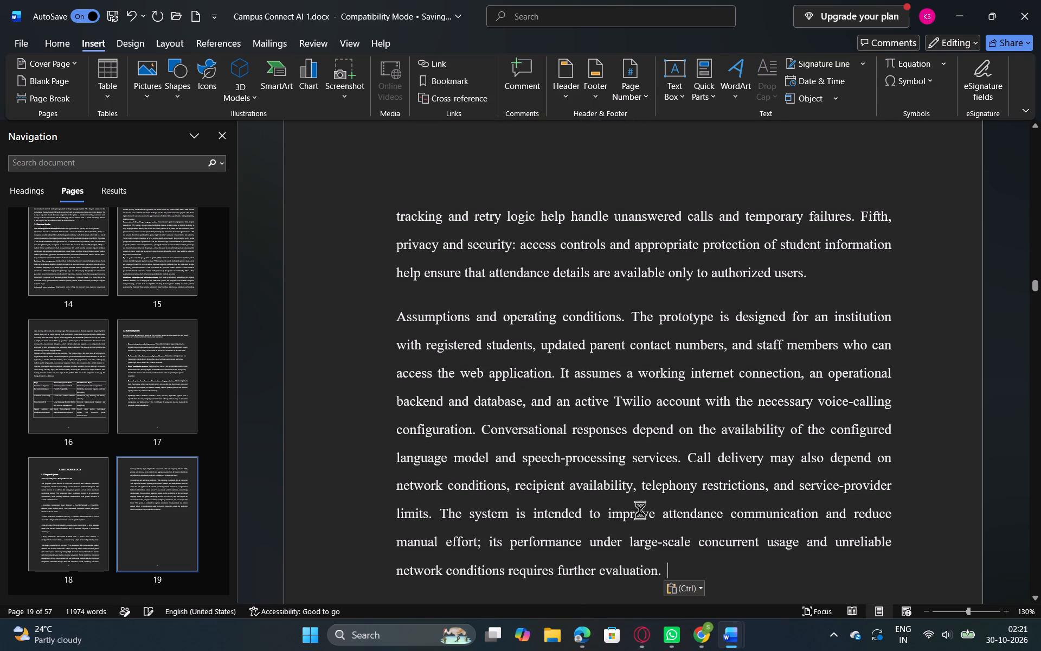
Remove the stray "The Proposed System – CampusConnect AI" line so the opening paragraph directly follows the 3.1 Proposed System heading.
scroll(640, 510, up, 2)
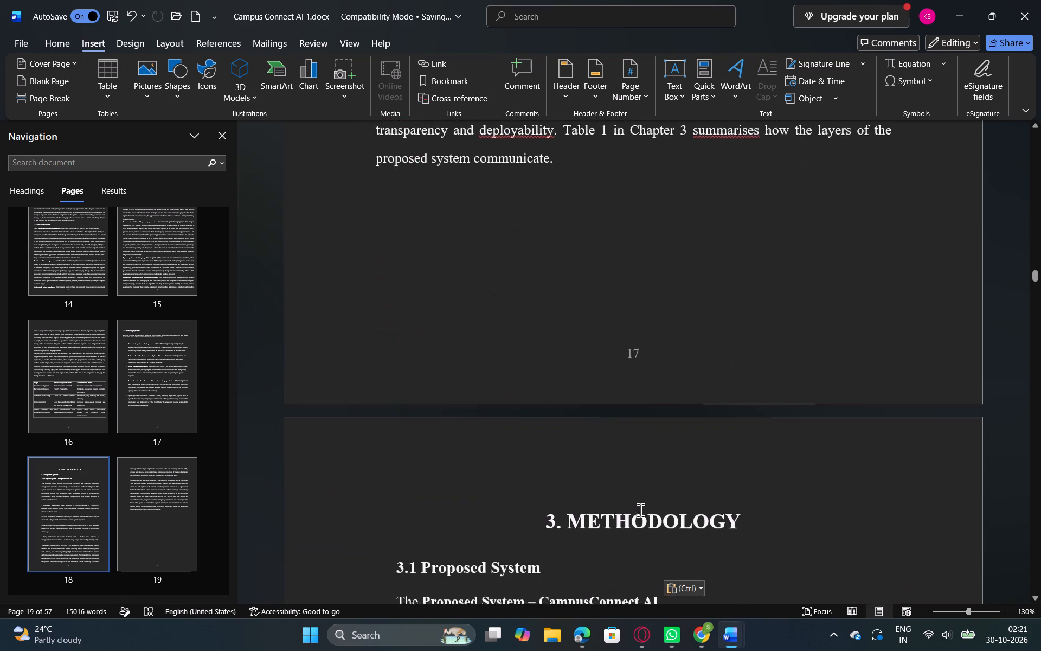
scroll(640, 510, up, 2)
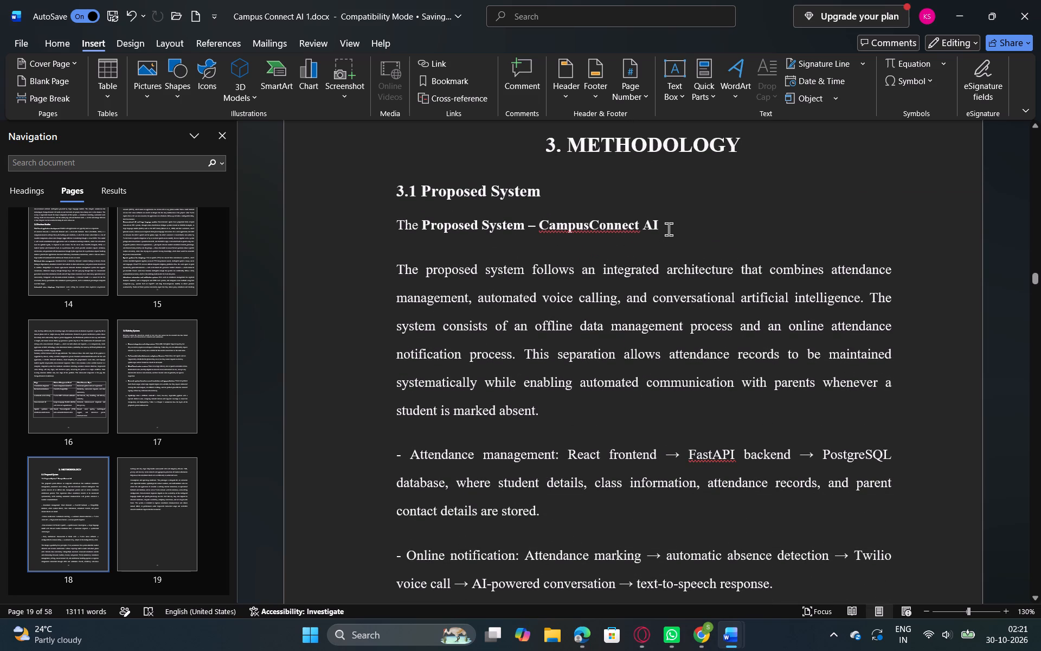
drag(669, 229, 449, 230)
key(BackSpace)
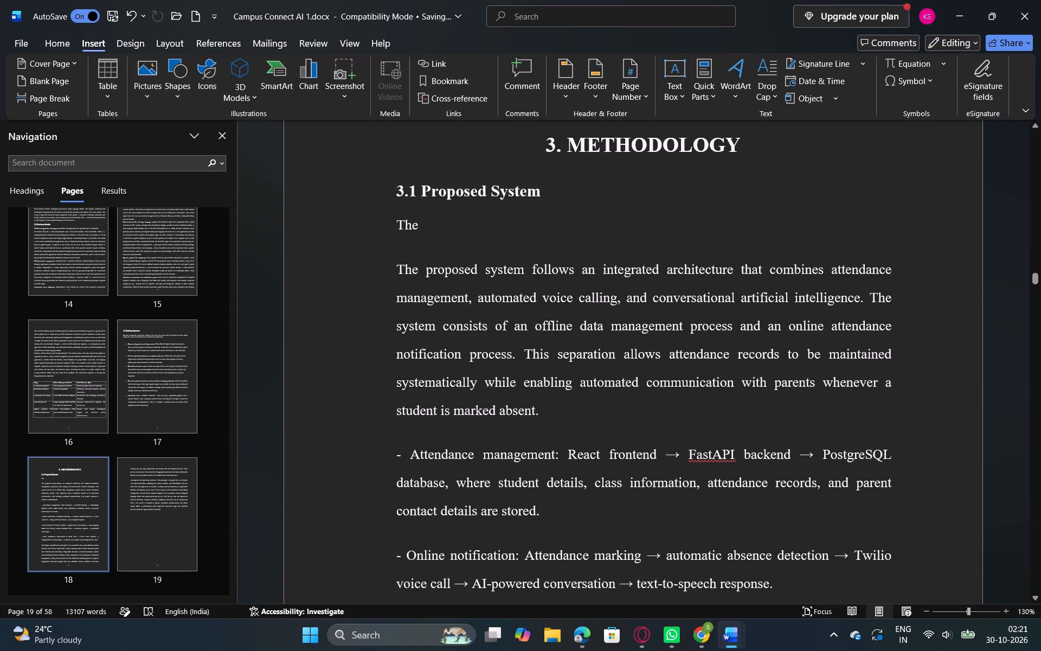
click(395, 266)
key(BackSpace)
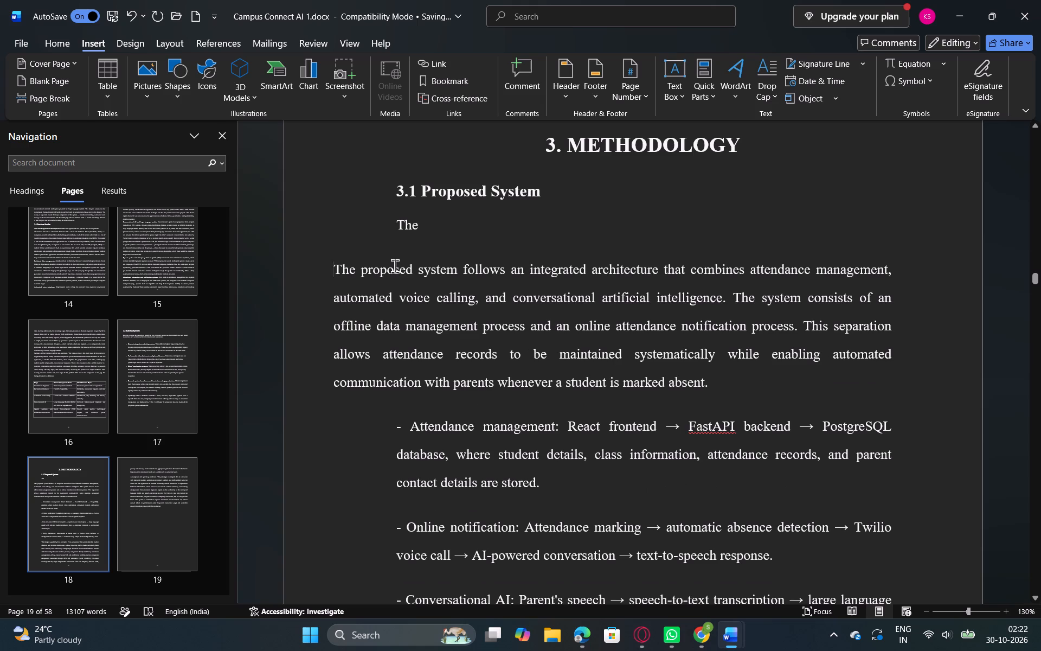
key(BackSpace)
key(BackSpace)
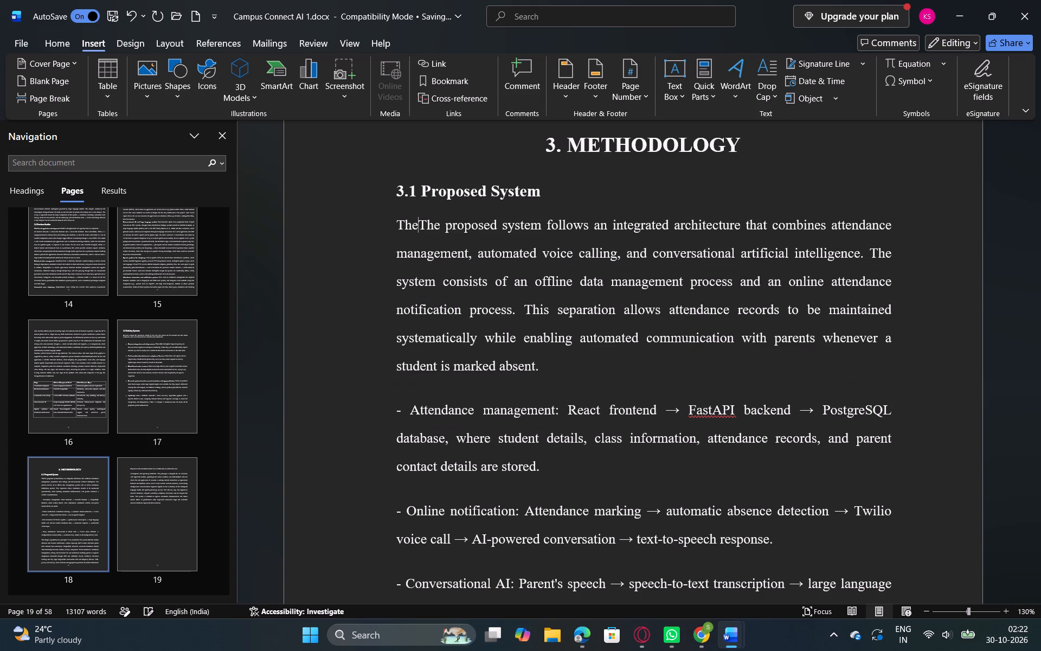
key(BackSpace)
key(BackSpace)
key(BackSpace)
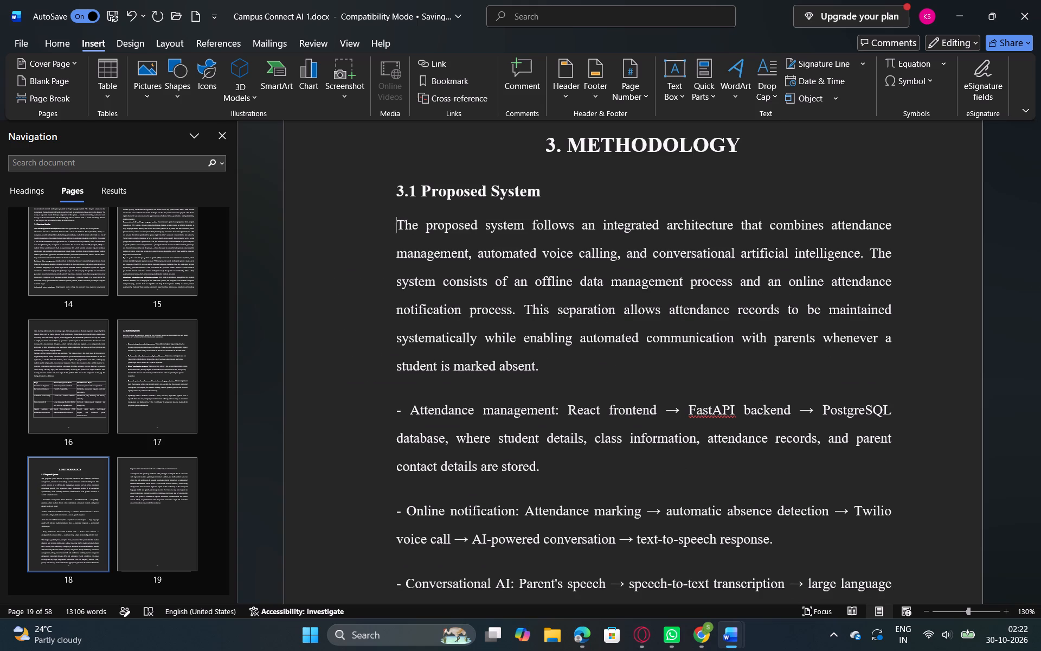
Turn the four dash-led items in section 3.1, from Attendance management to Retry mechanism, into a round-bulleted list without the dashes.
scroll(446, 333, down, 1)
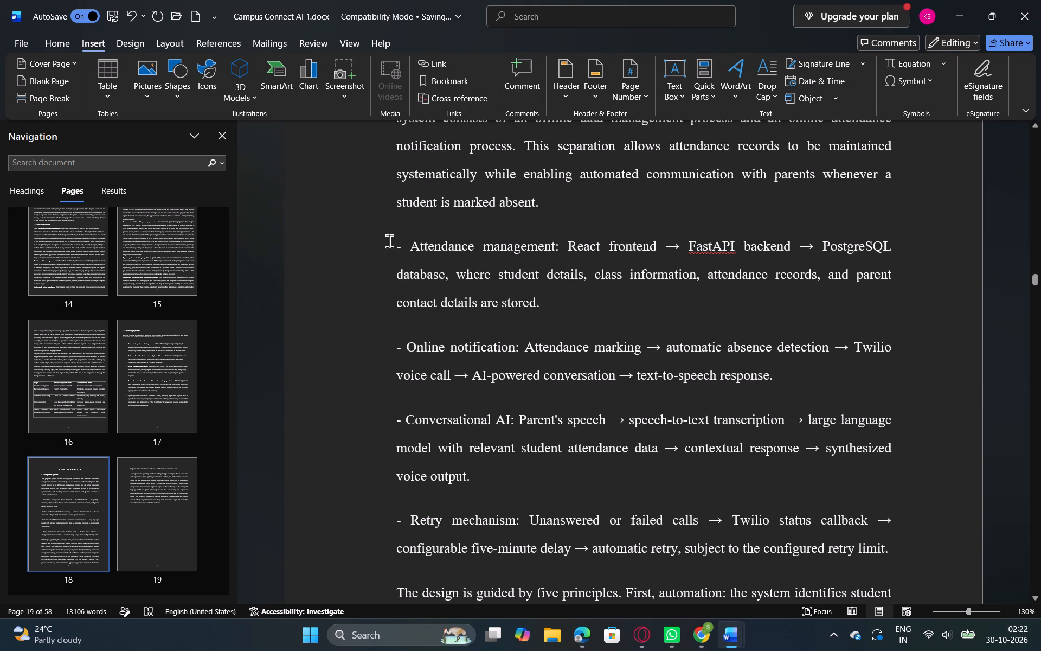
drag(389, 241, 509, 564)
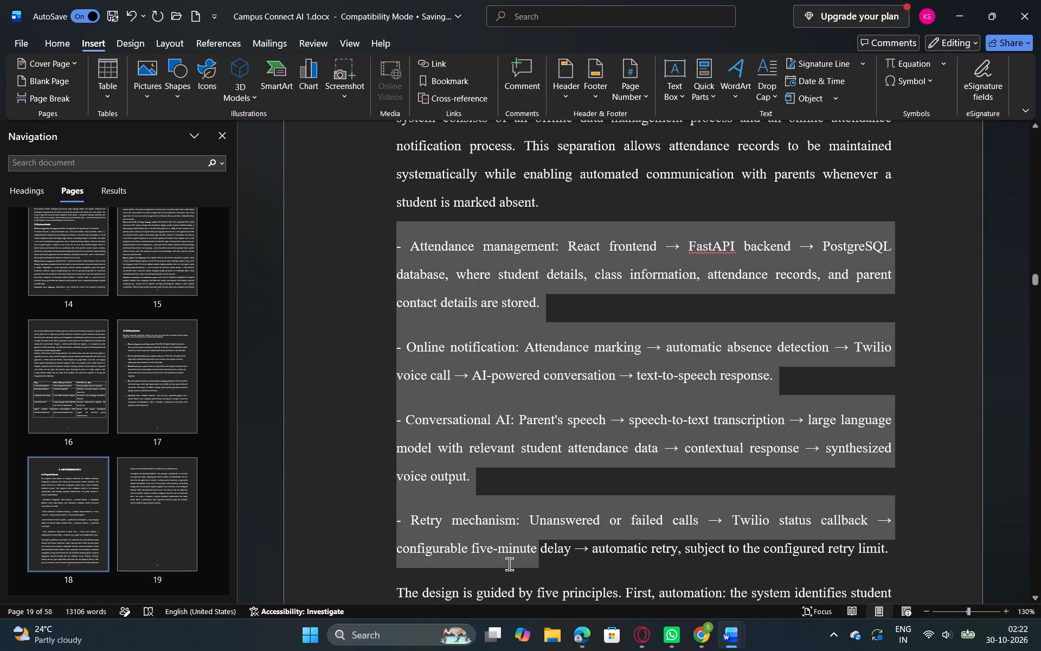
drag(509, 564, 794, 605)
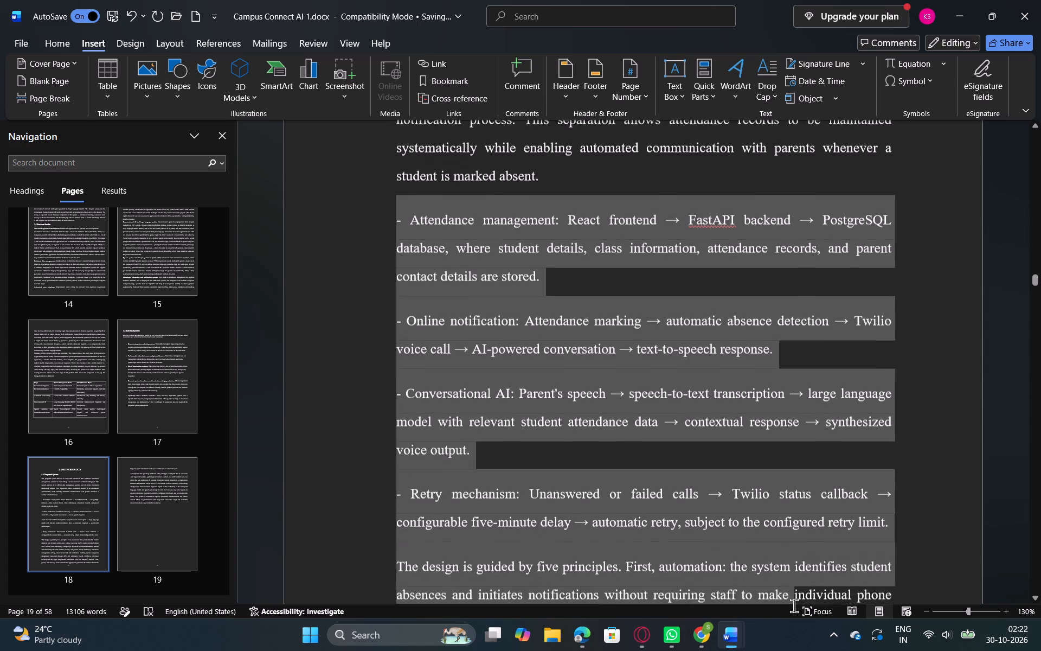
drag(794, 605, 803, 445)
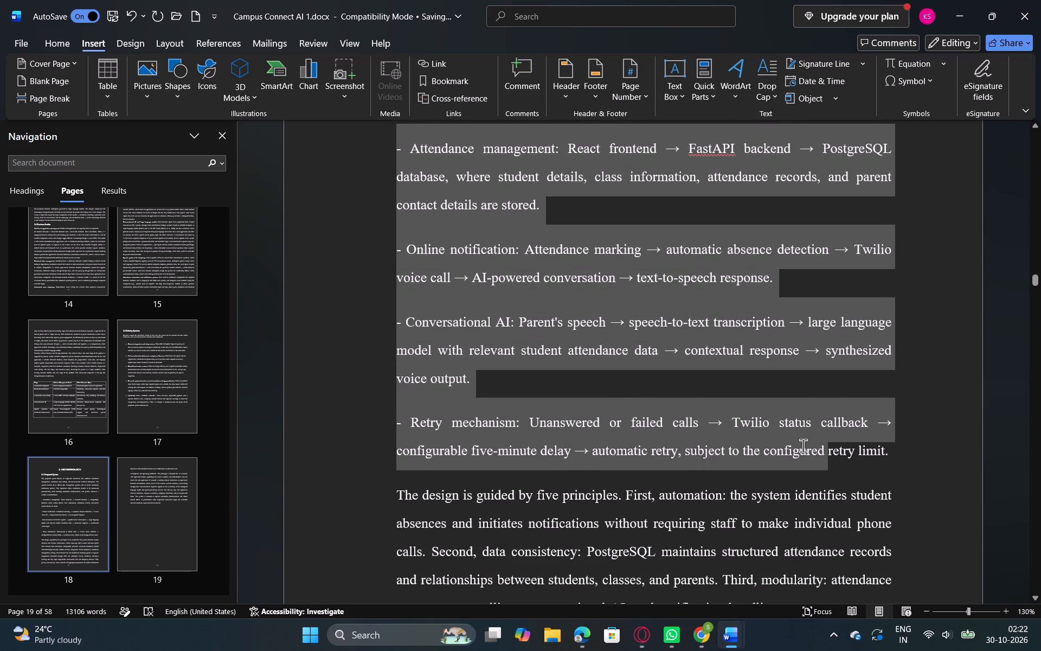
drag(803, 445, 965, 450)
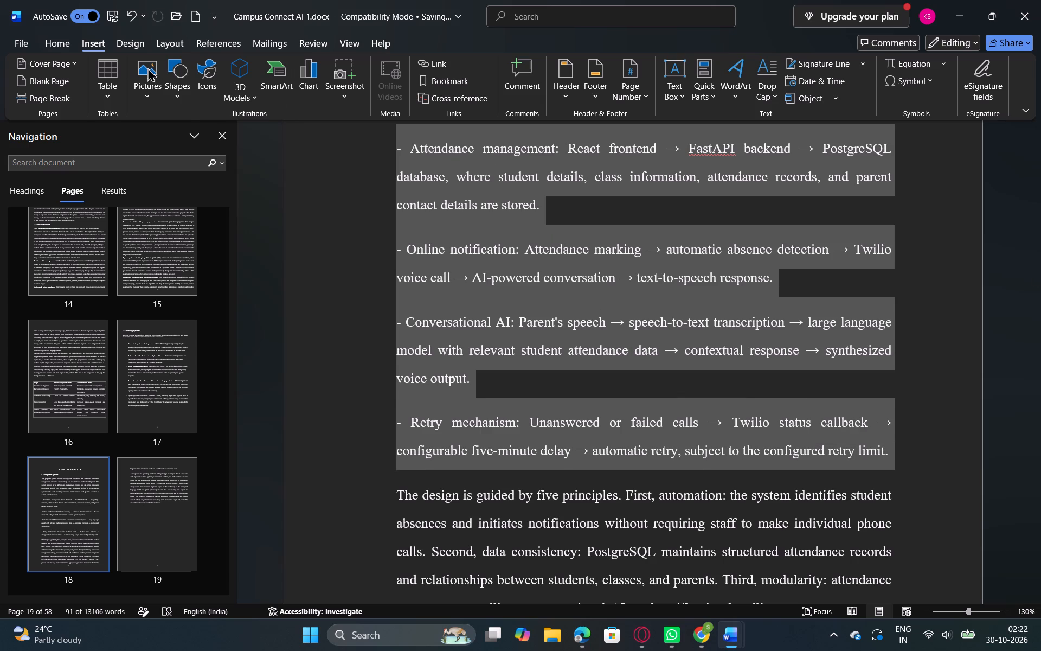
click(62, 40)
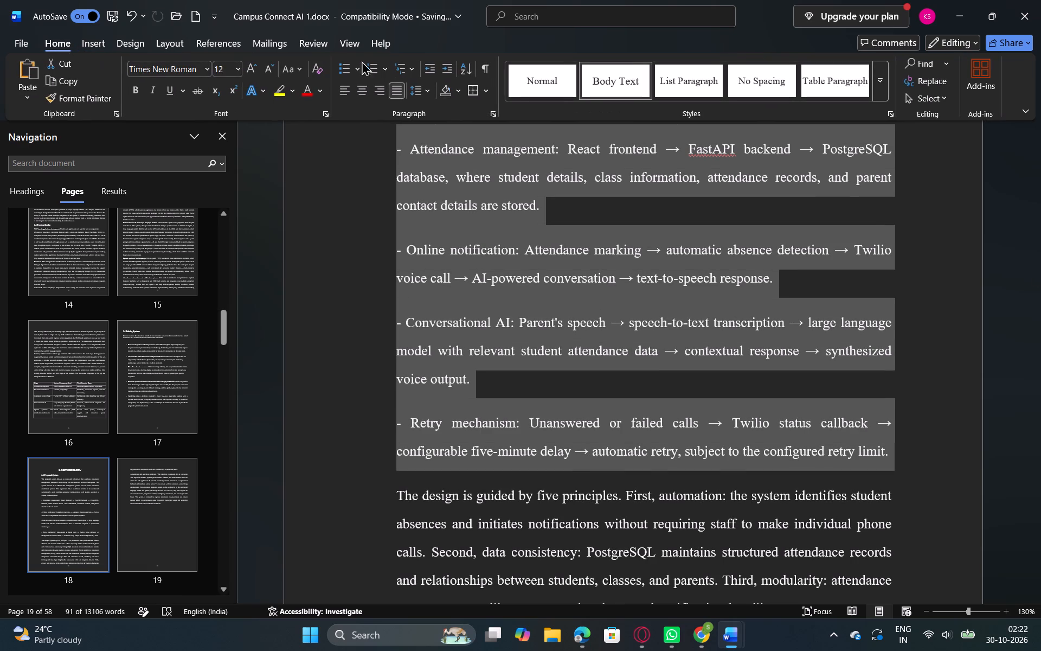
click(345, 65)
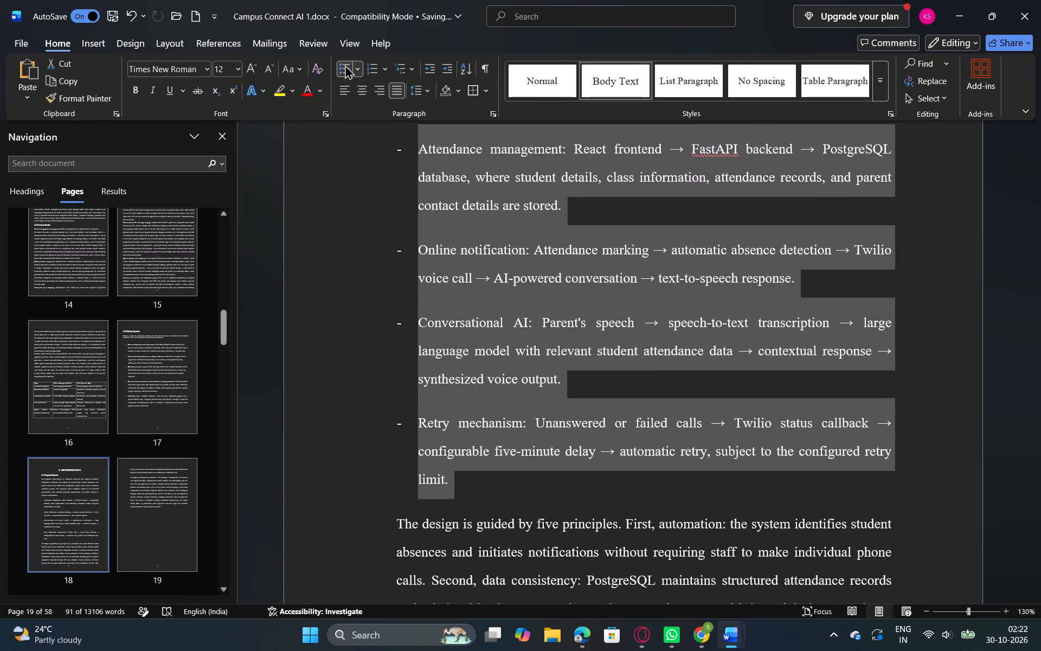
click(345, 65)
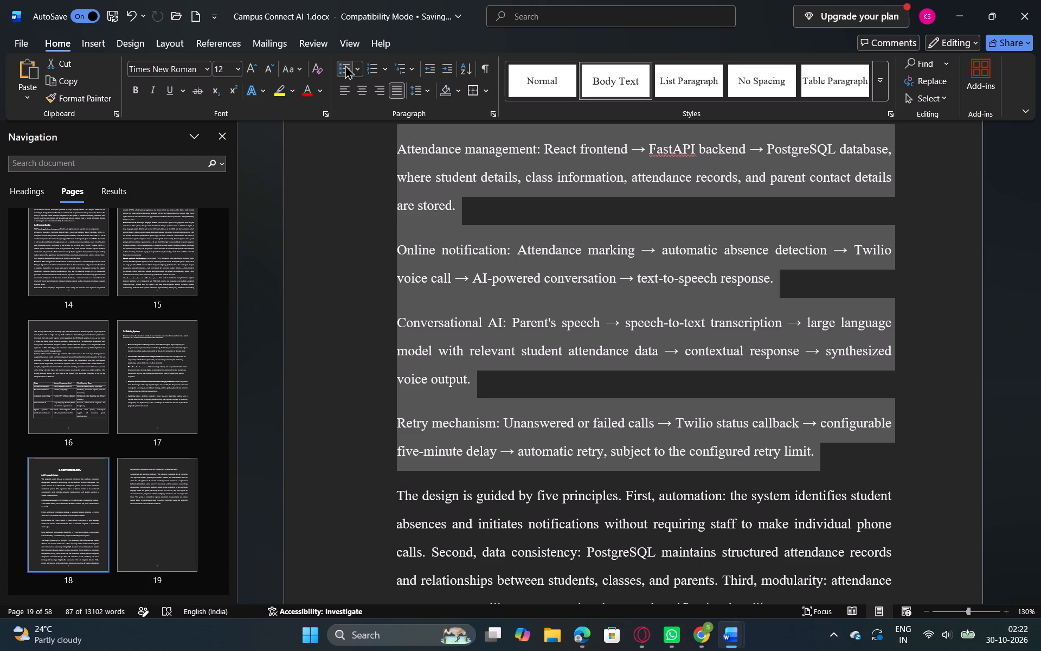
click(345, 65)
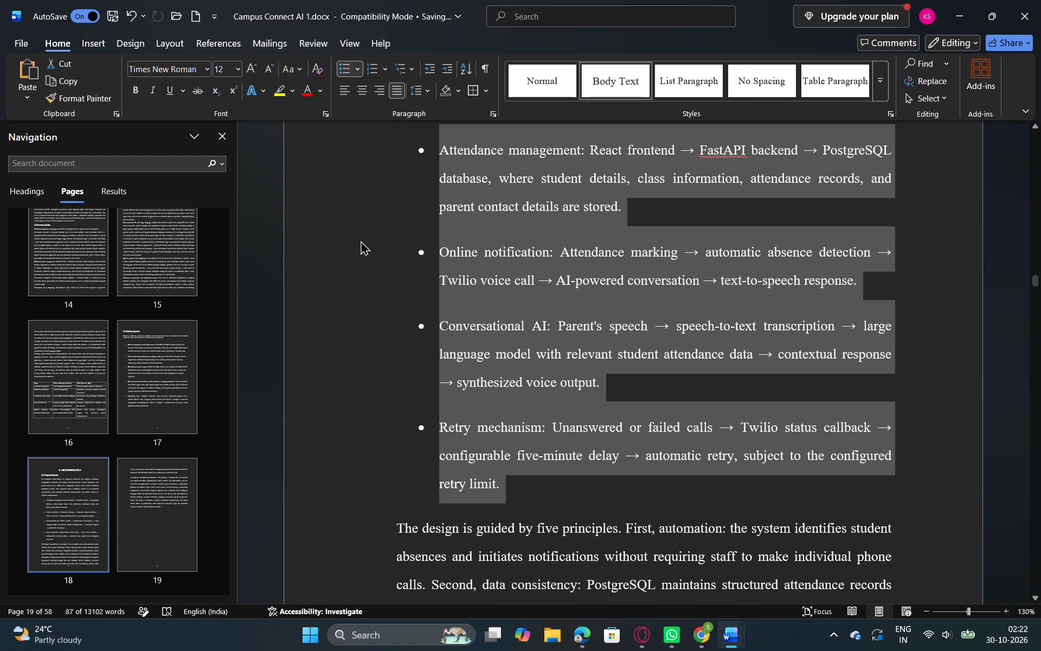
click(361, 240)
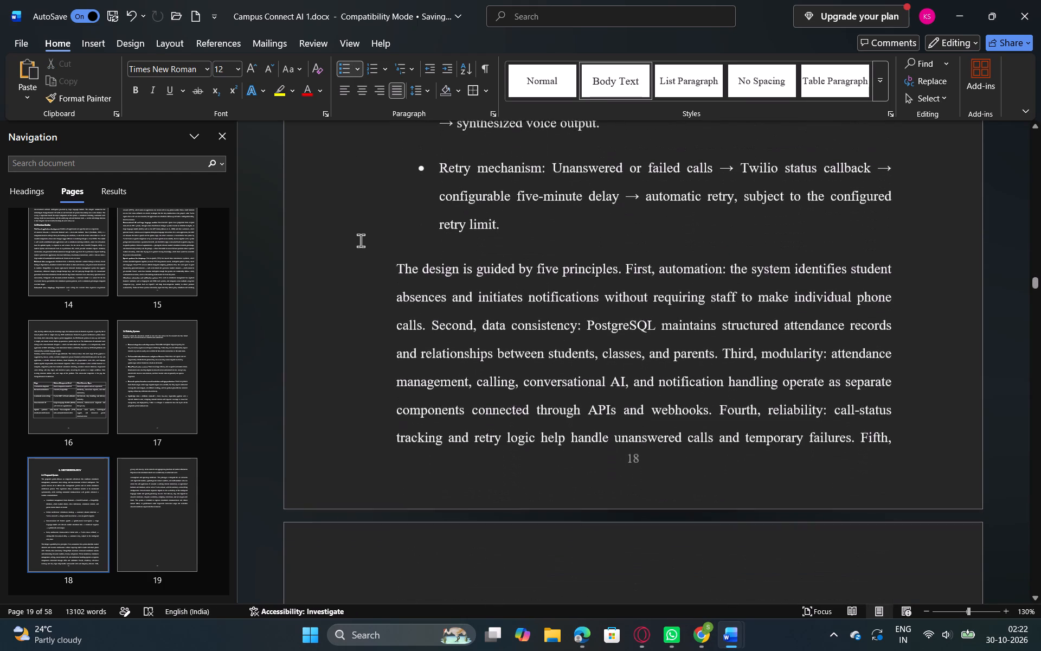
Copy the "Fig – 1 shows the path taken by one utterance" paragraph with the communication flow diagram on page 20, excluding the caption.
scroll(361, 240, down, 1)
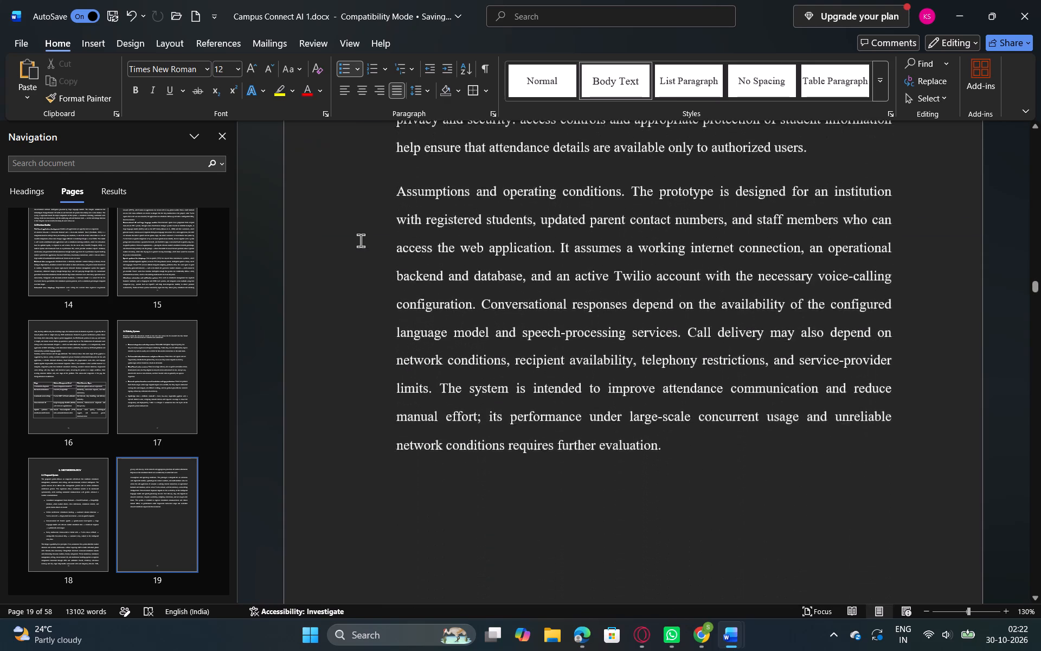
scroll(361, 240, down, 1)
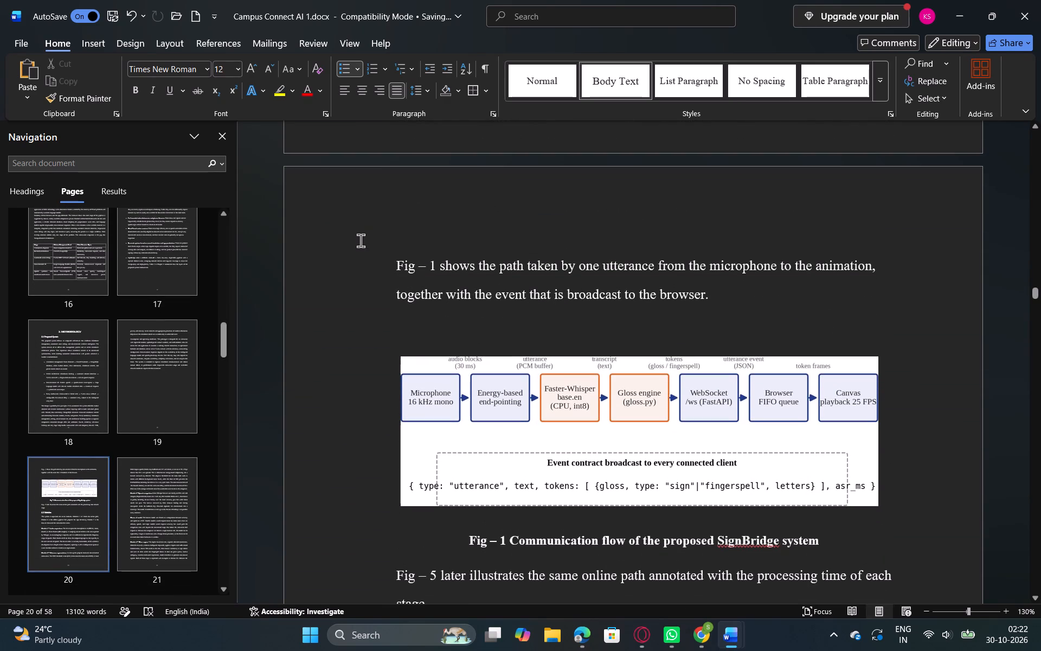
scroll(361, 240, down, 1)
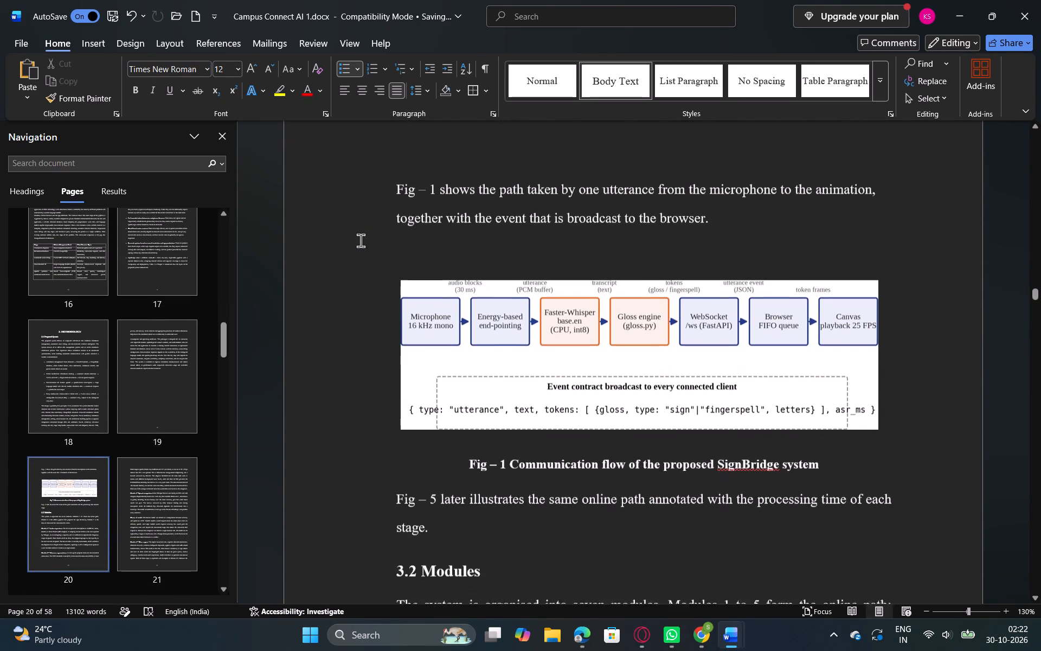
scroll(361, 240, down, 2)
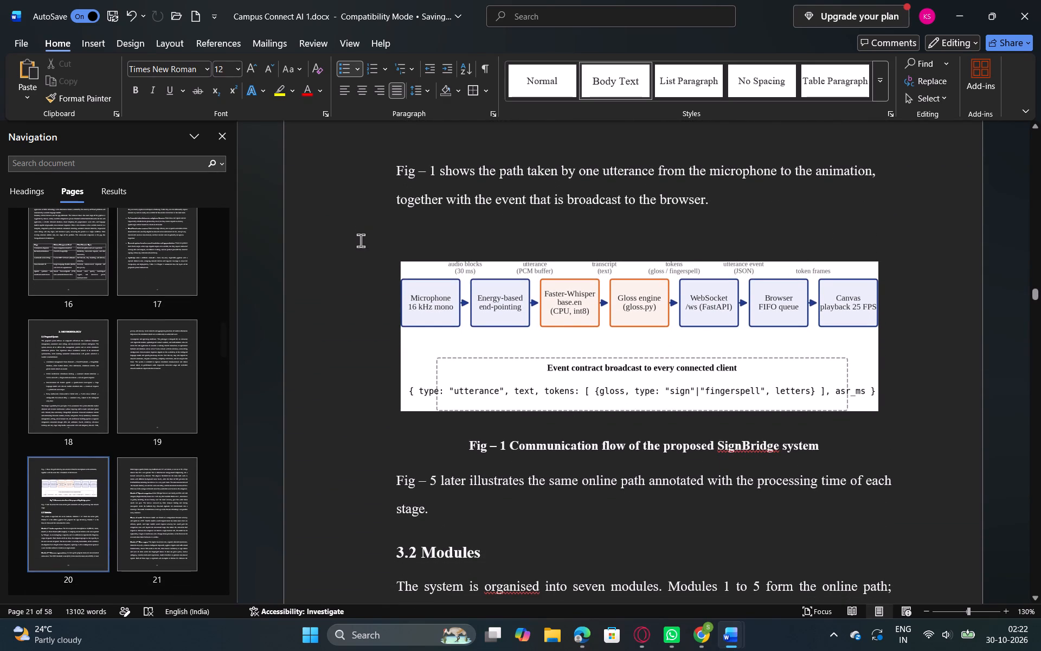
drag(389, 164, 889, 595)
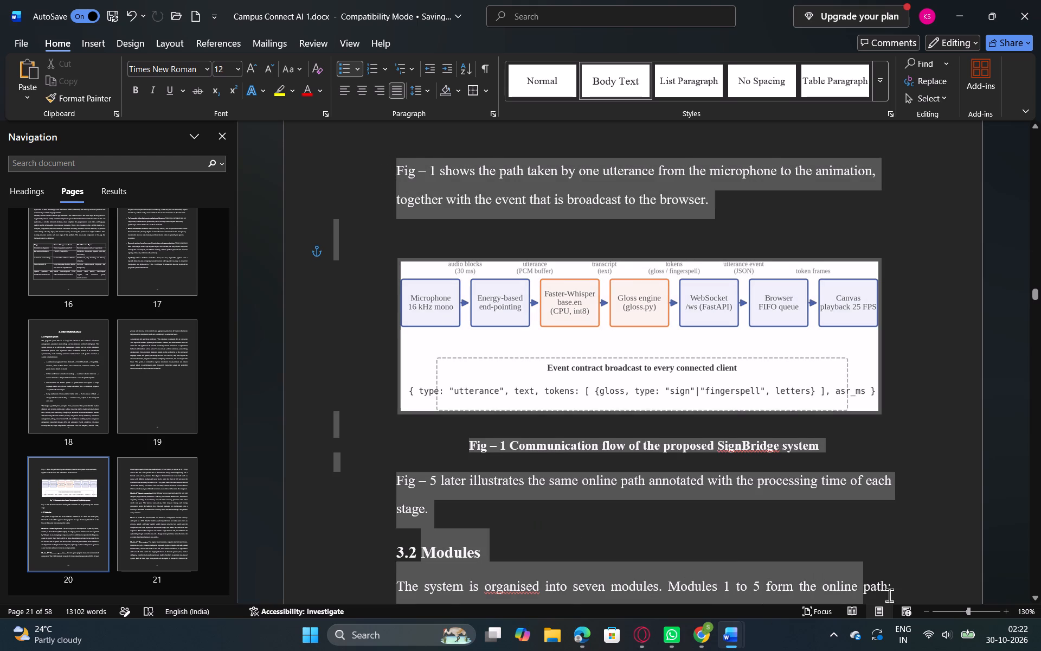
drag(889, 595, 836, 373)
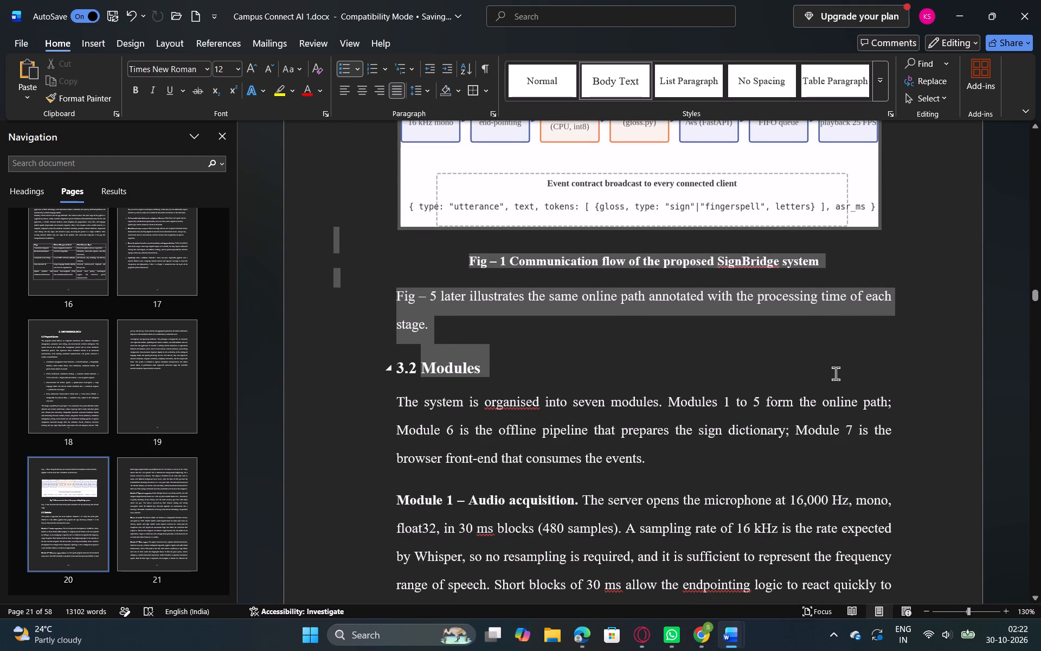
drag(836, 373, 580, 327)
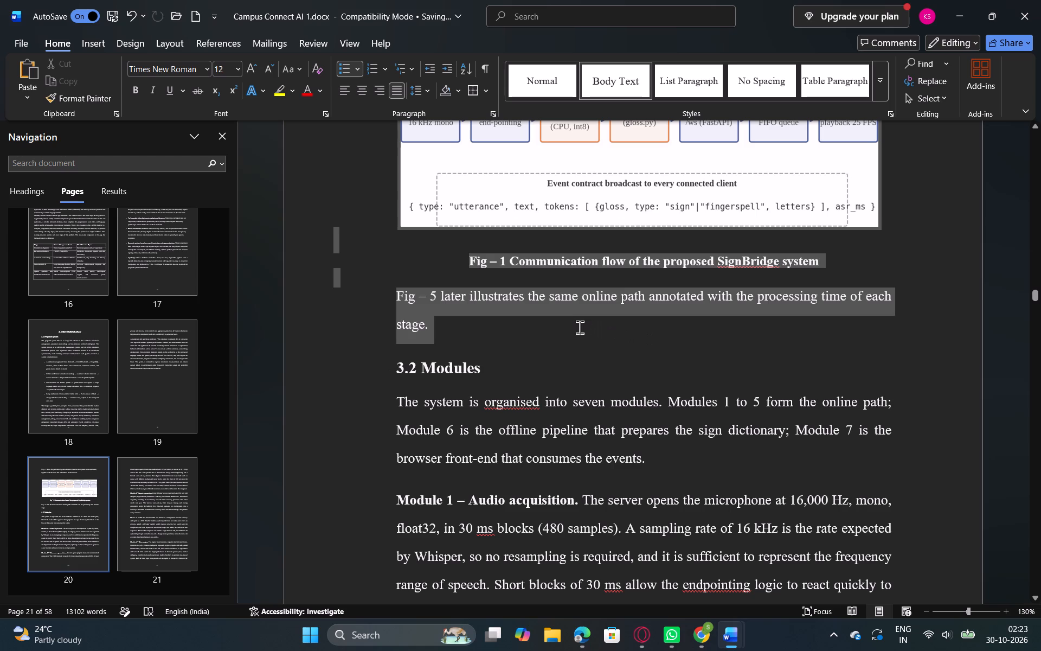
drag(580, 327, 457, 251)
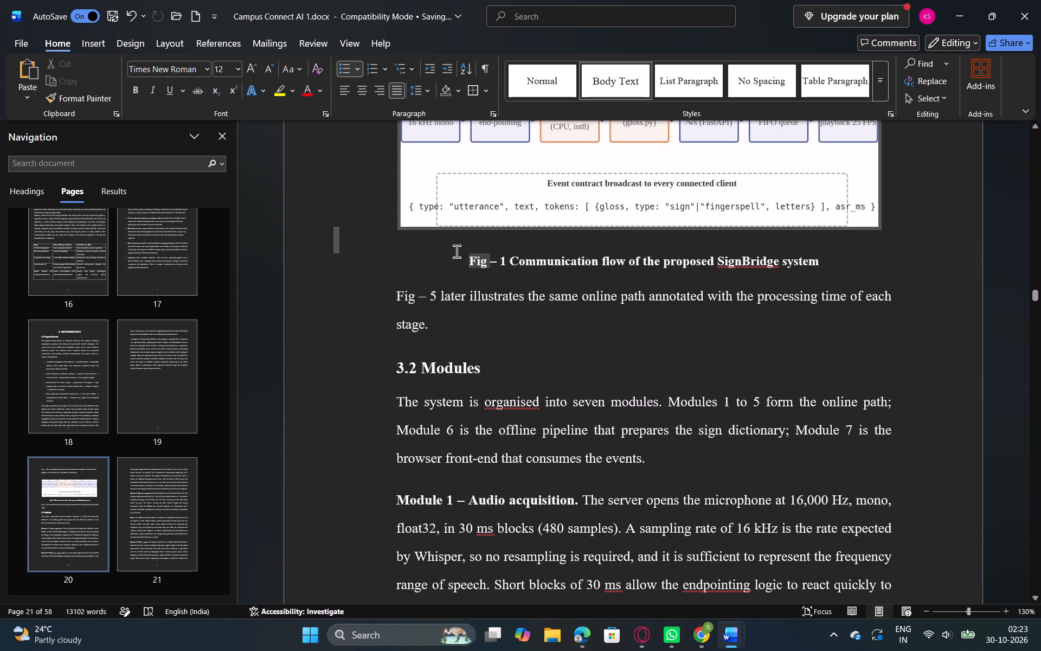
drag(457, 251, 887, 242)
key(ctrl+c)
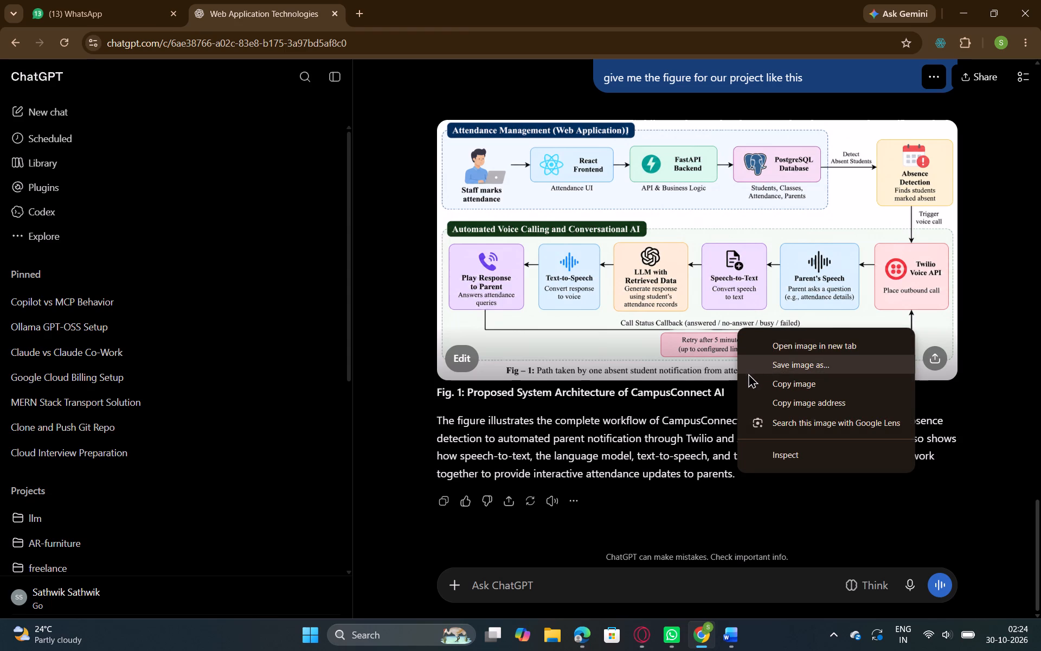
click(782, 380)
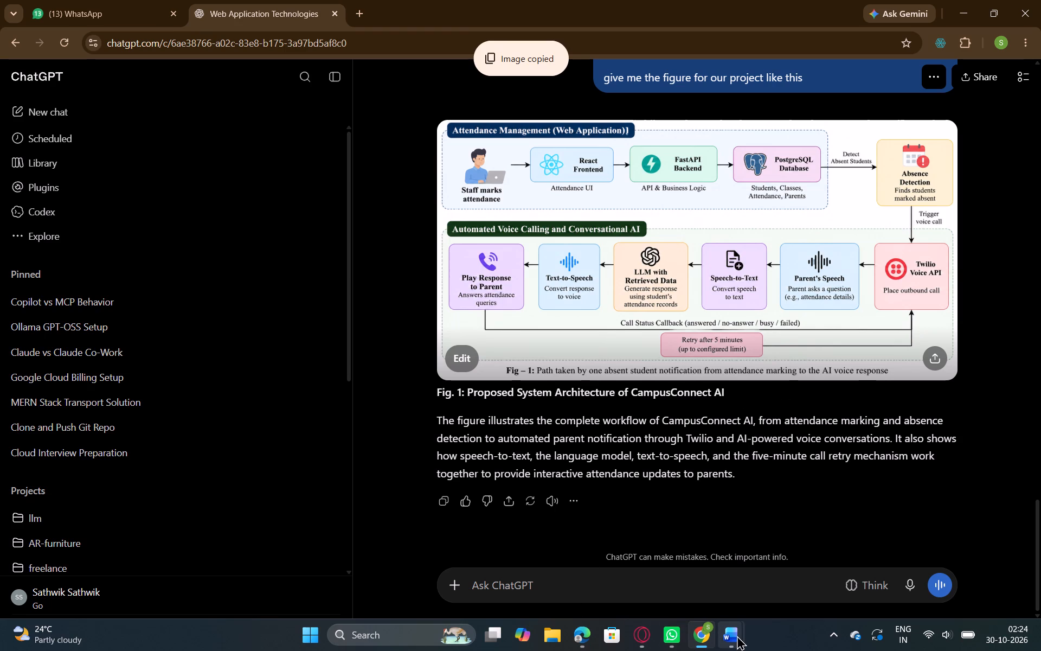
Switch to the Campus Connect AI report in Word and paste the copied figure on a new line after section 3.1's last paragraph, page 19.
click(335, 558)
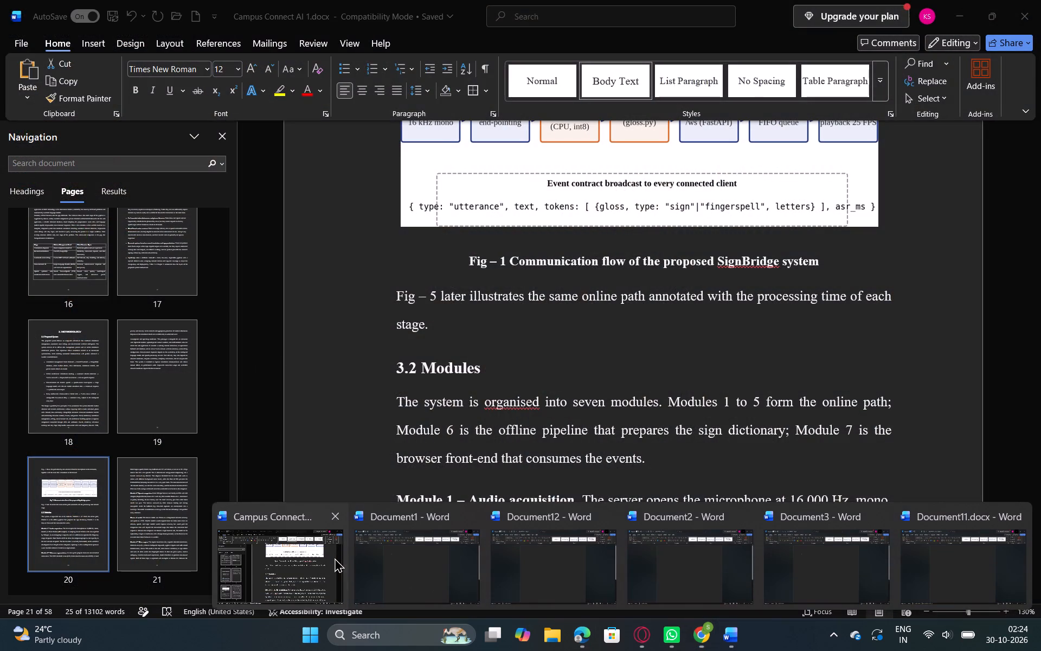
scroll(485, 256, up, 2)
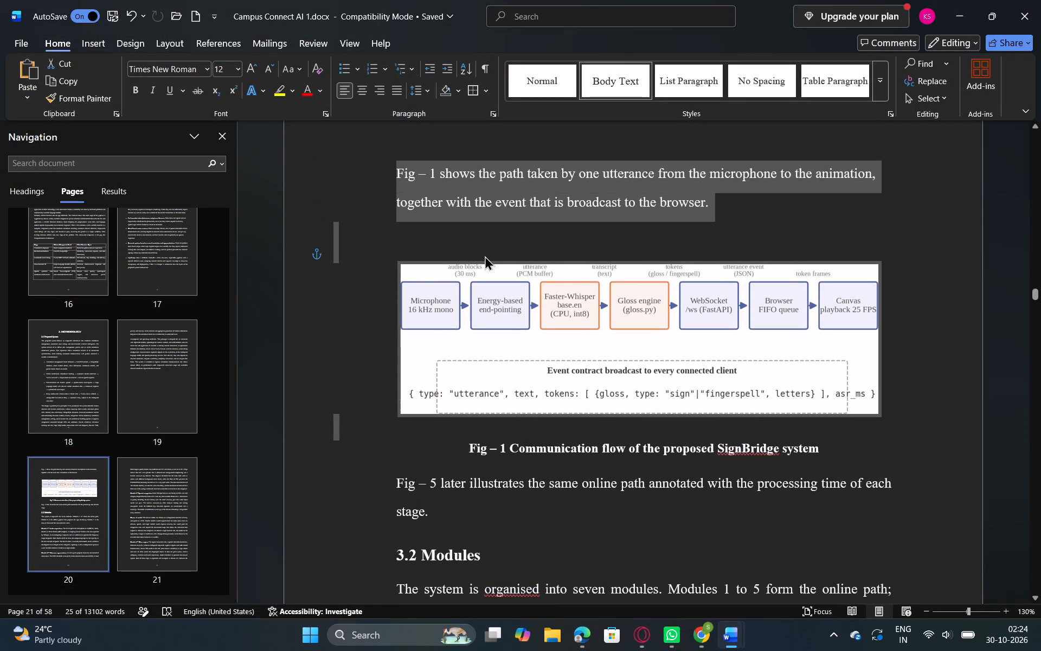
click(470, 205)
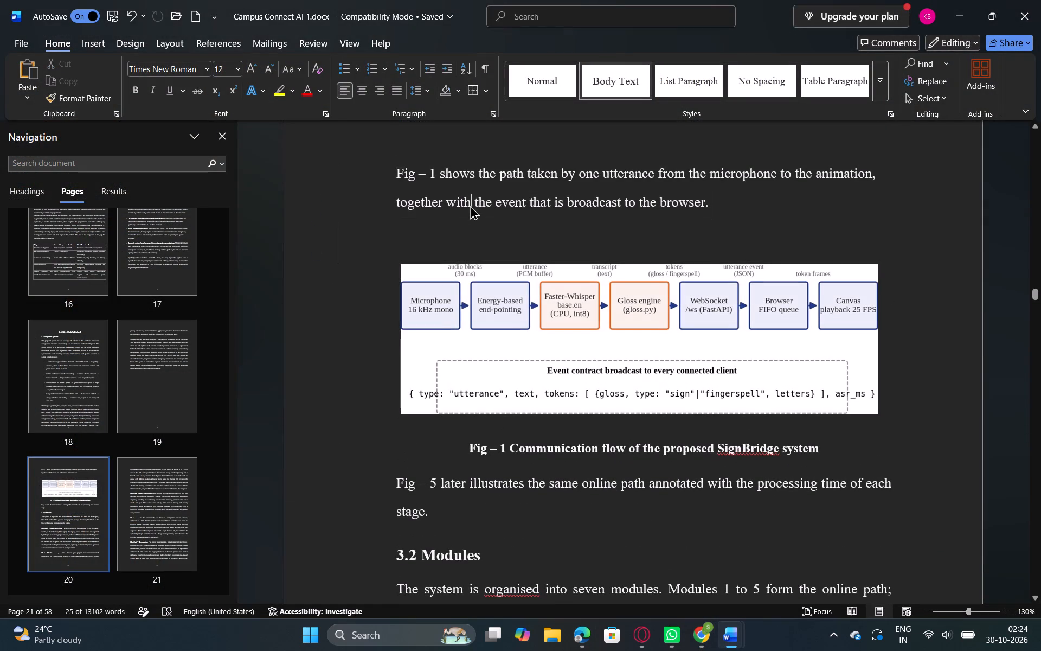
click(459, 298)
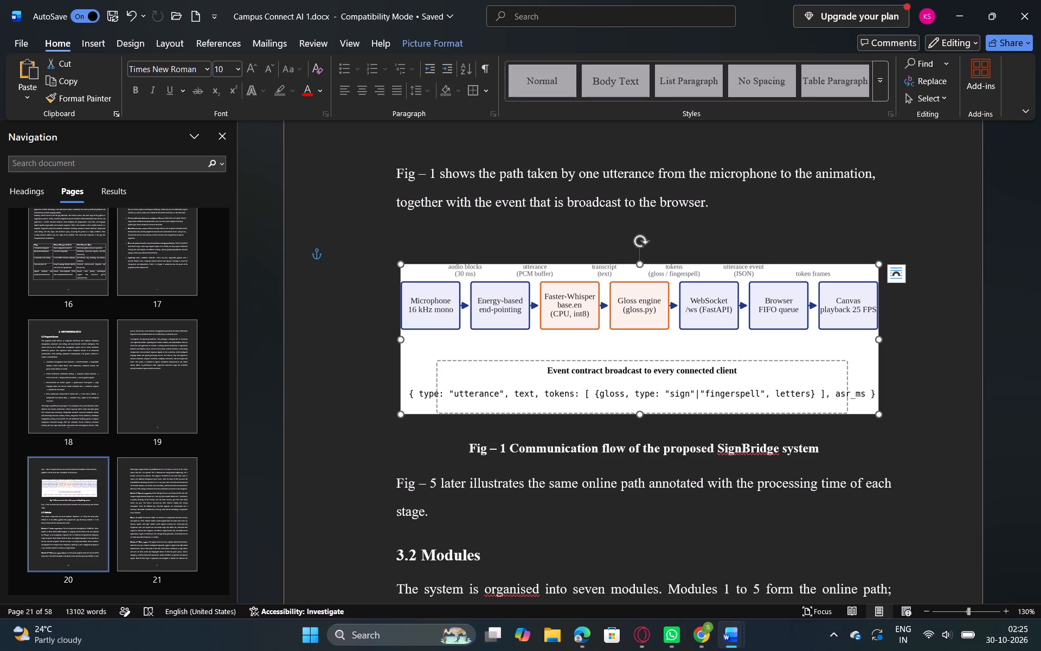
scroll(421, 295, up, 2)
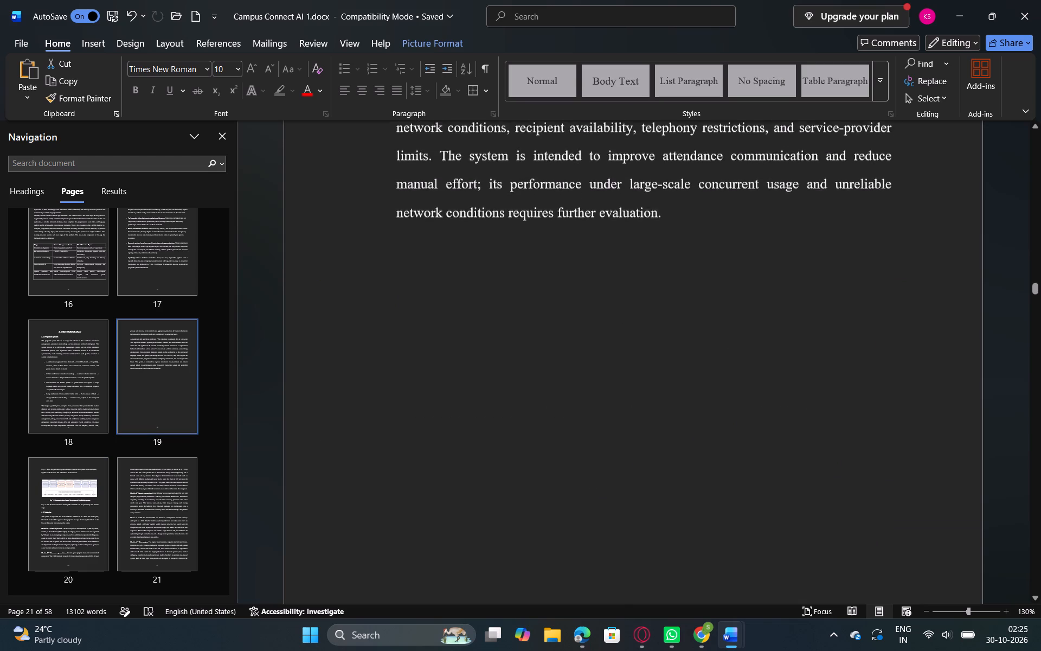
scroll(421, 295, up, 2)
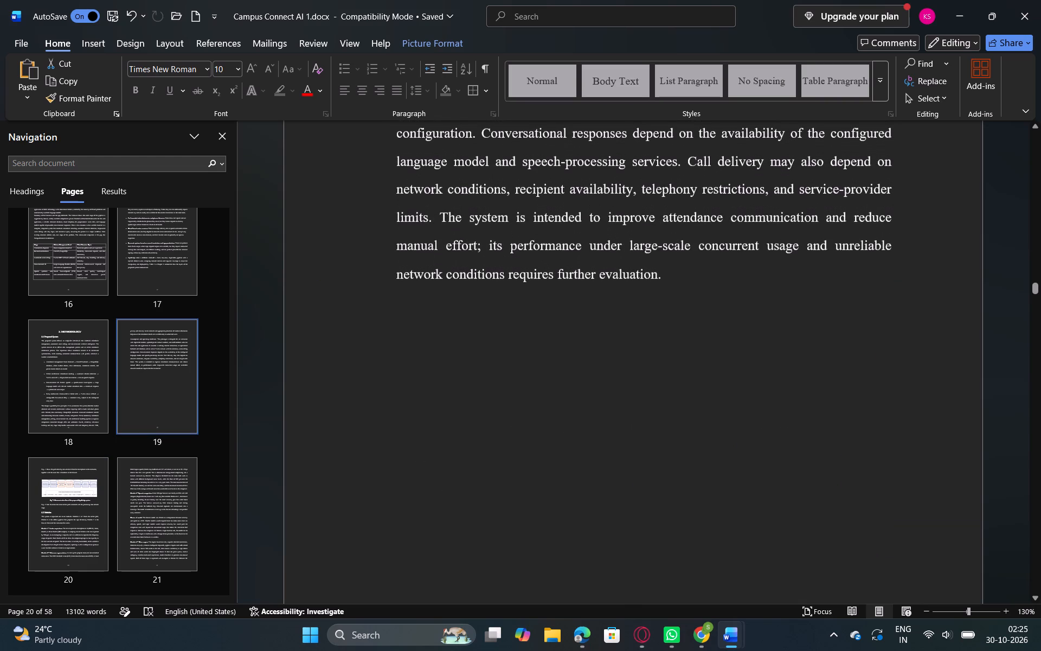
scroll(421, 295, up, 1)
scroll(531, 367, down, 1)
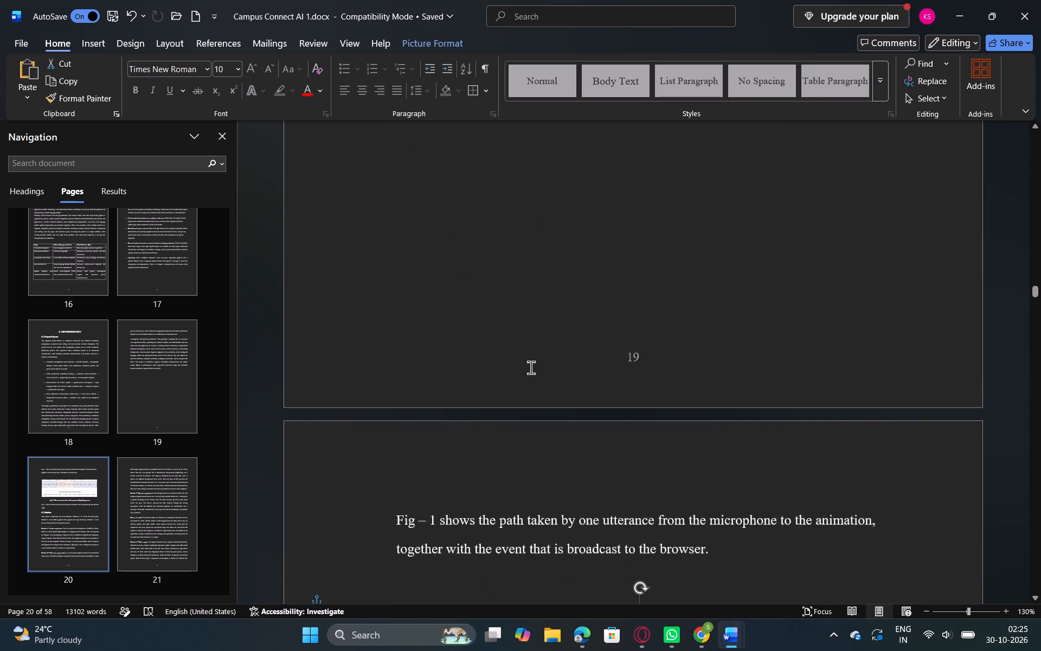
scroll(531, 367, down, 3)
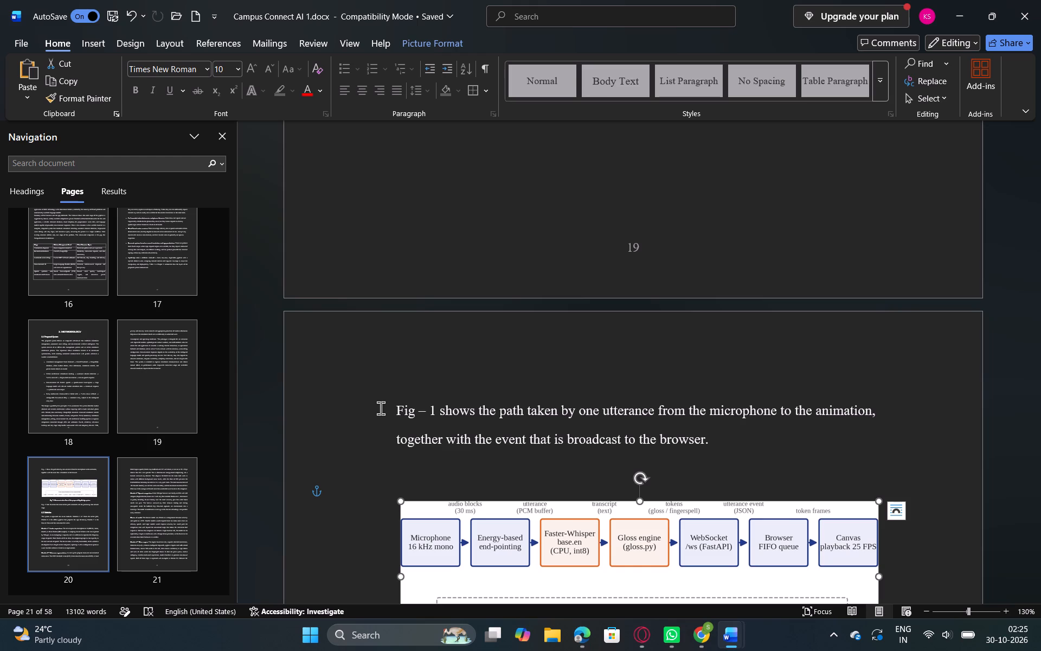
scroll(475, 240, up, 1)
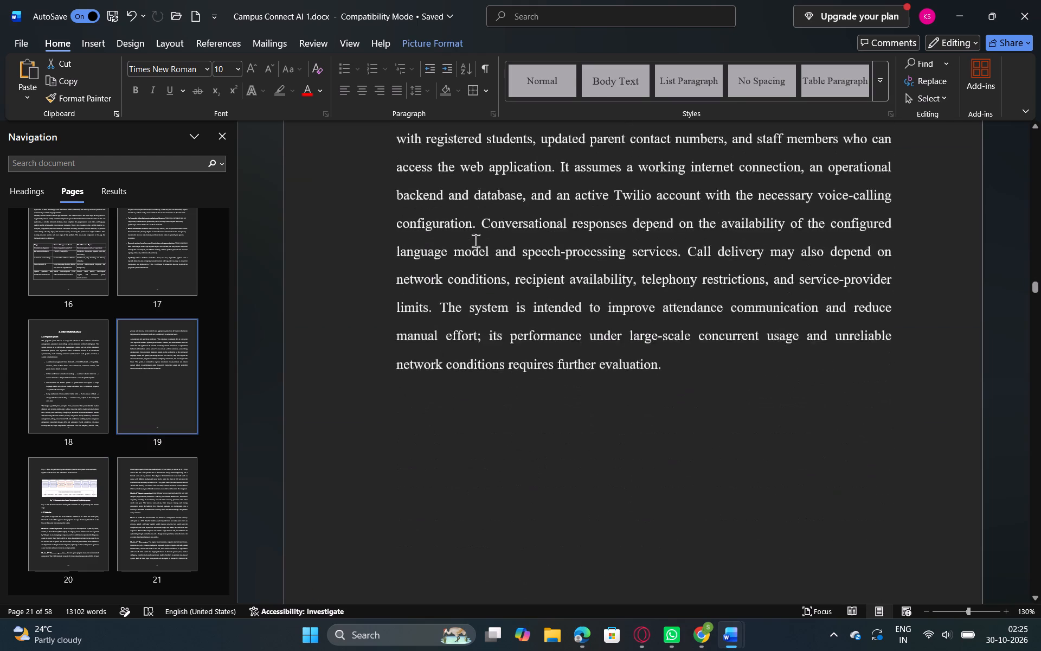
scroll(475, 240, up, 1)
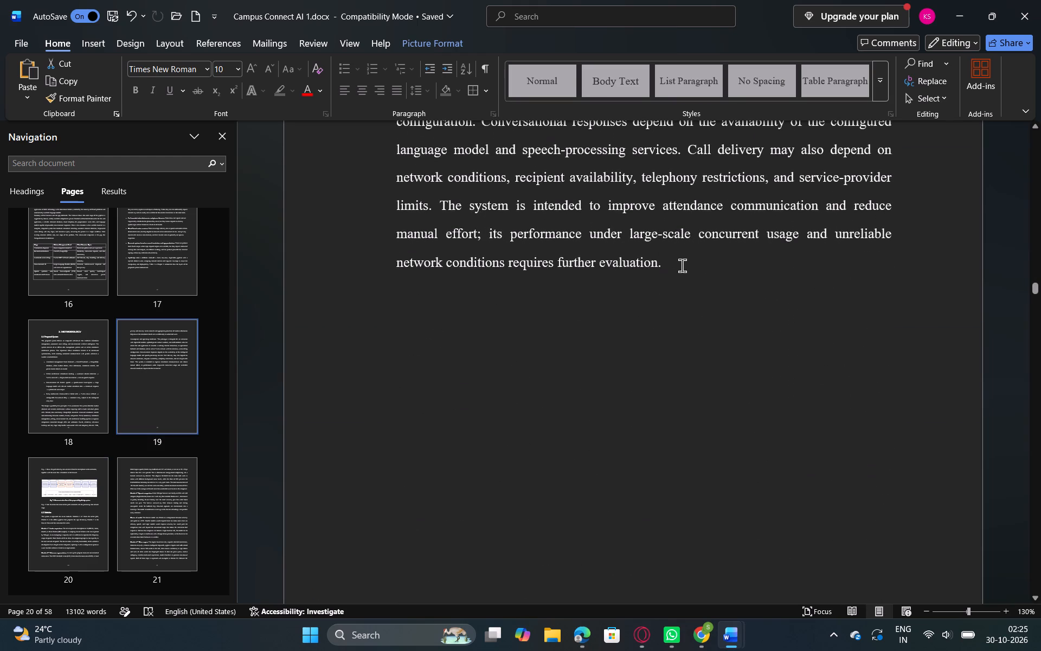
click(682, 265)
key(Return)
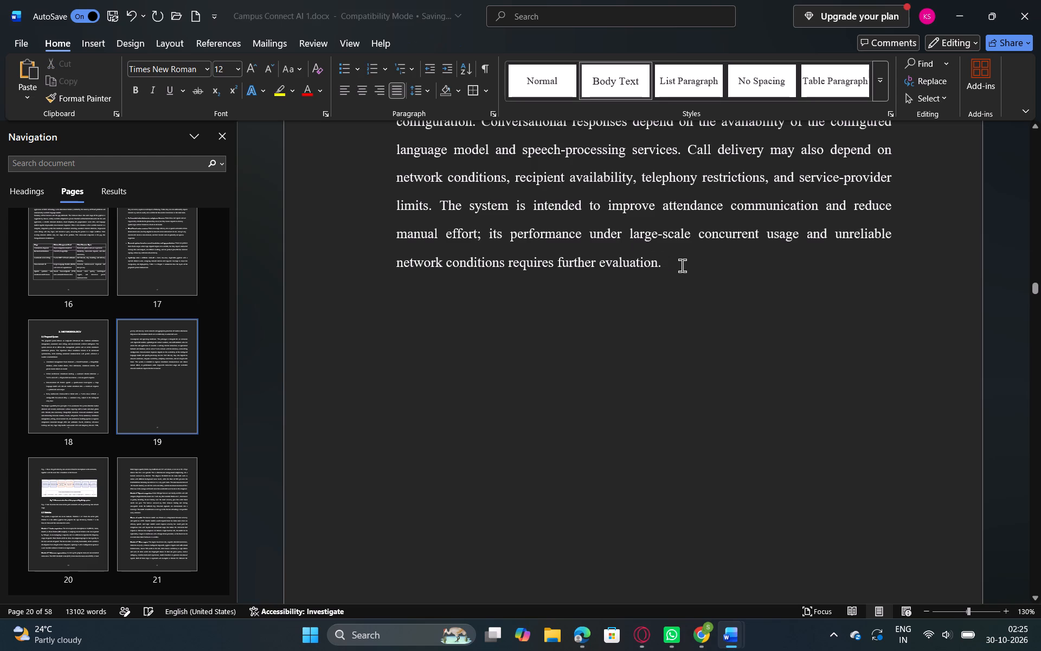
key(ctrl+v)
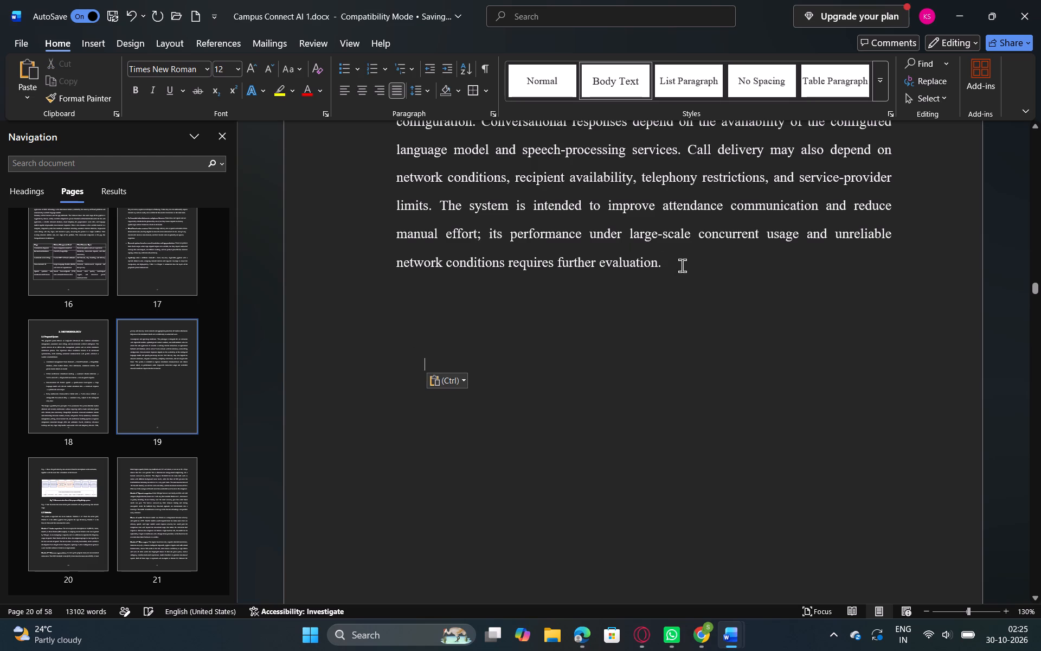
Stretch the small pasted frame below section 3.1's last paragraph horizontally to about the full width of the text column.
key(BackSpace)
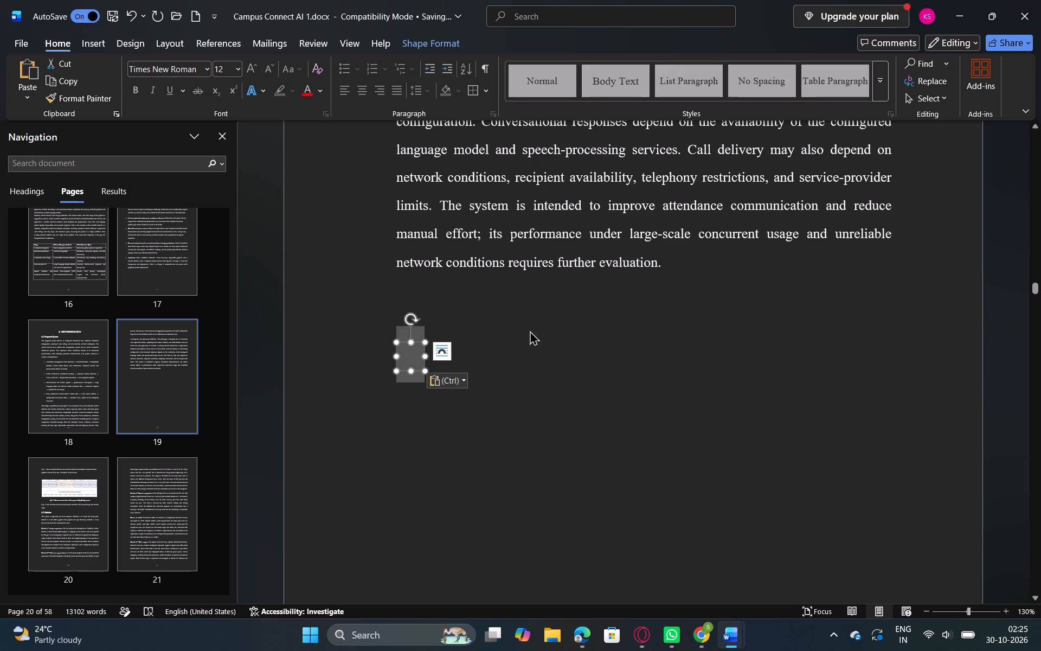
click(435, 350)
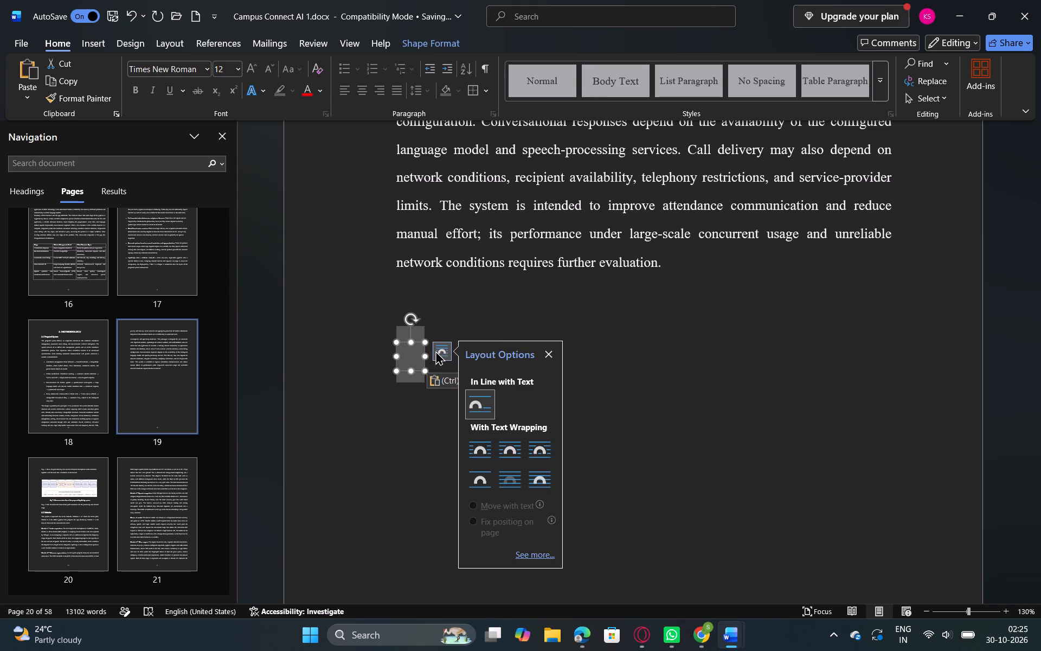
click(550, 352)
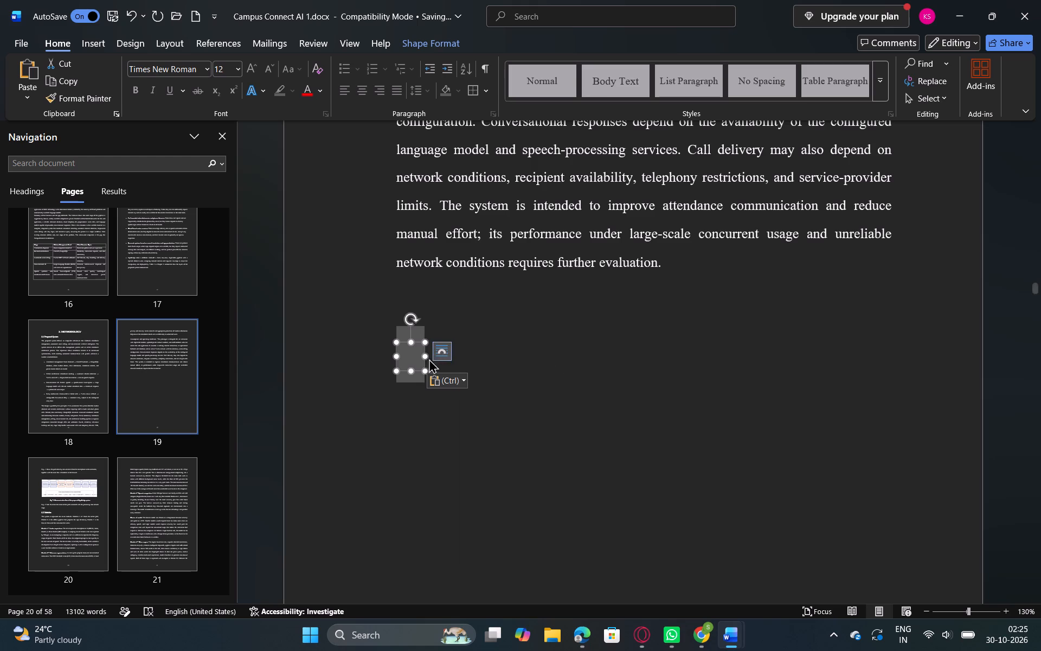
drag(424, 358, 853, 359)
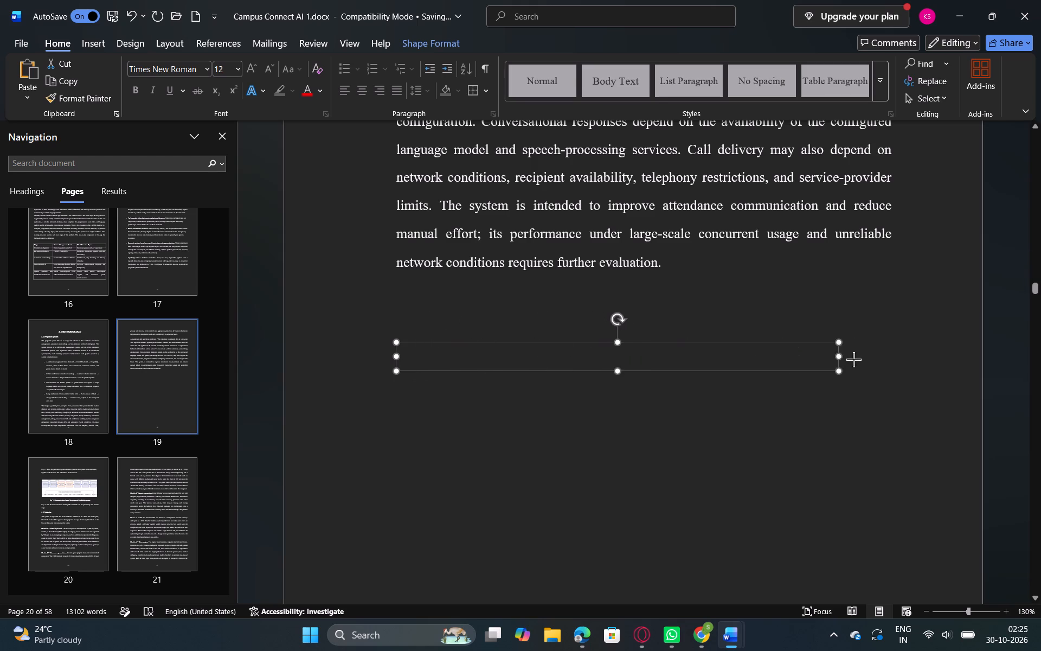
drag(853, 359, 886, 356)
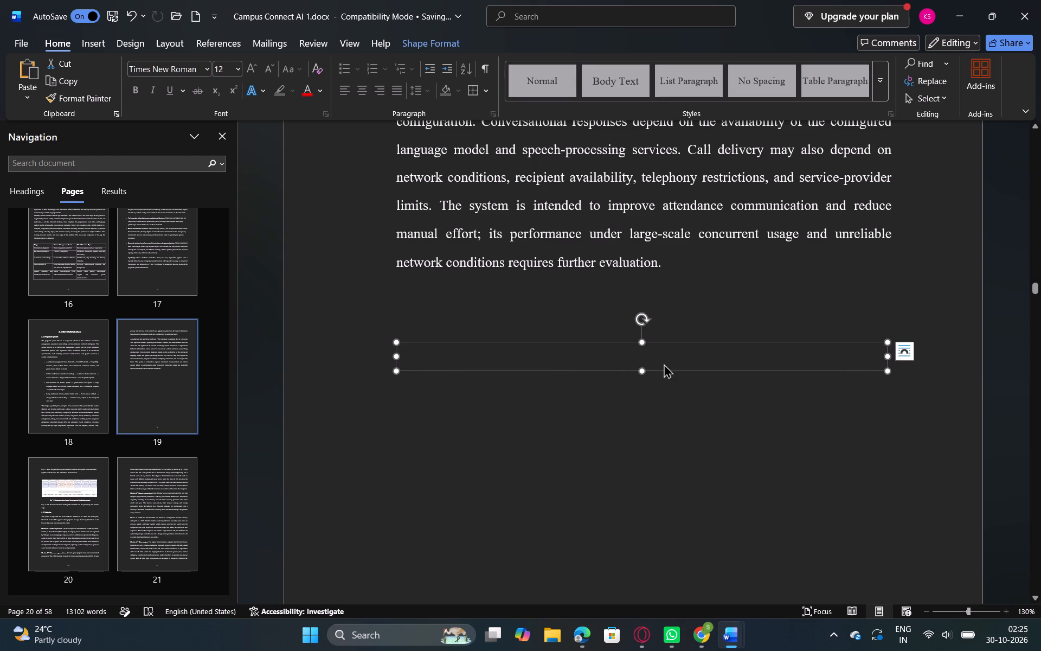
click(646, 357)
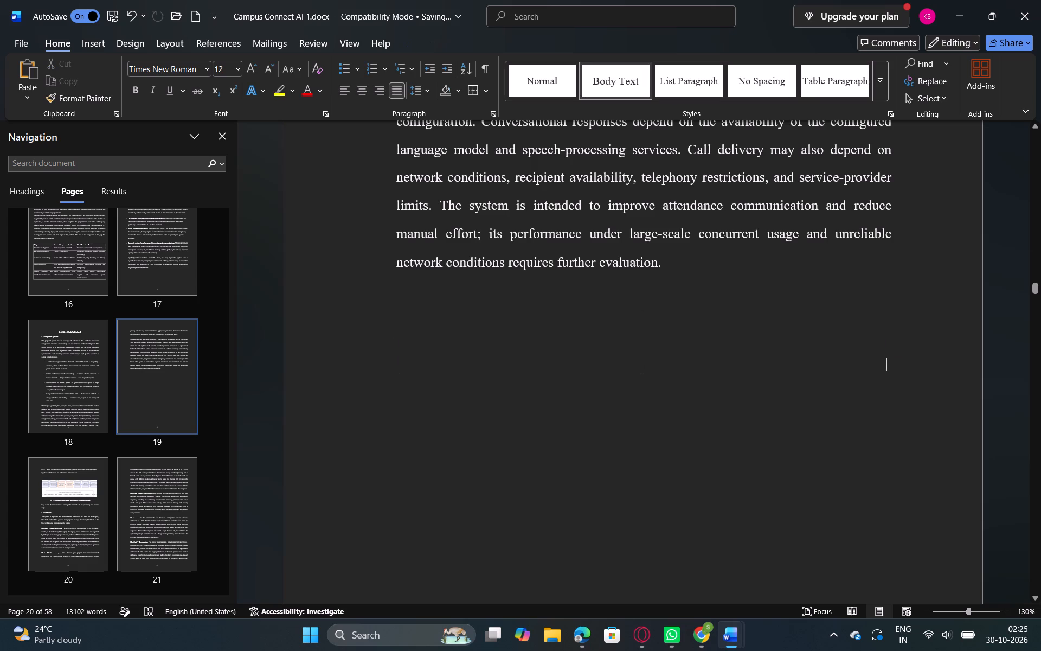
scroll(588, 359, down, 2)
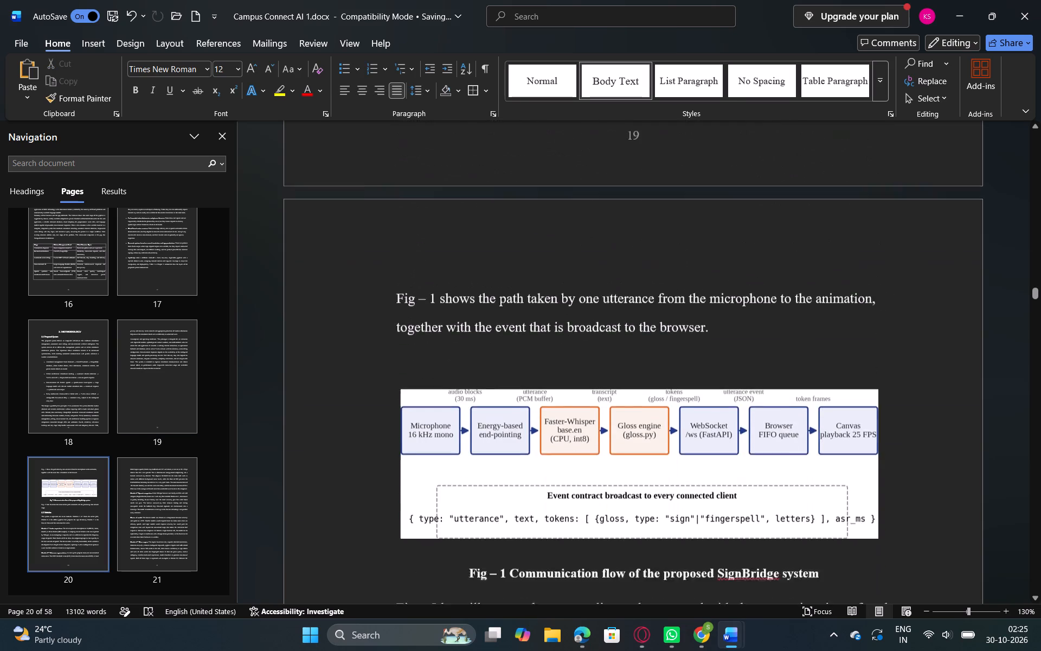
scroll(588, 359, down, 1)
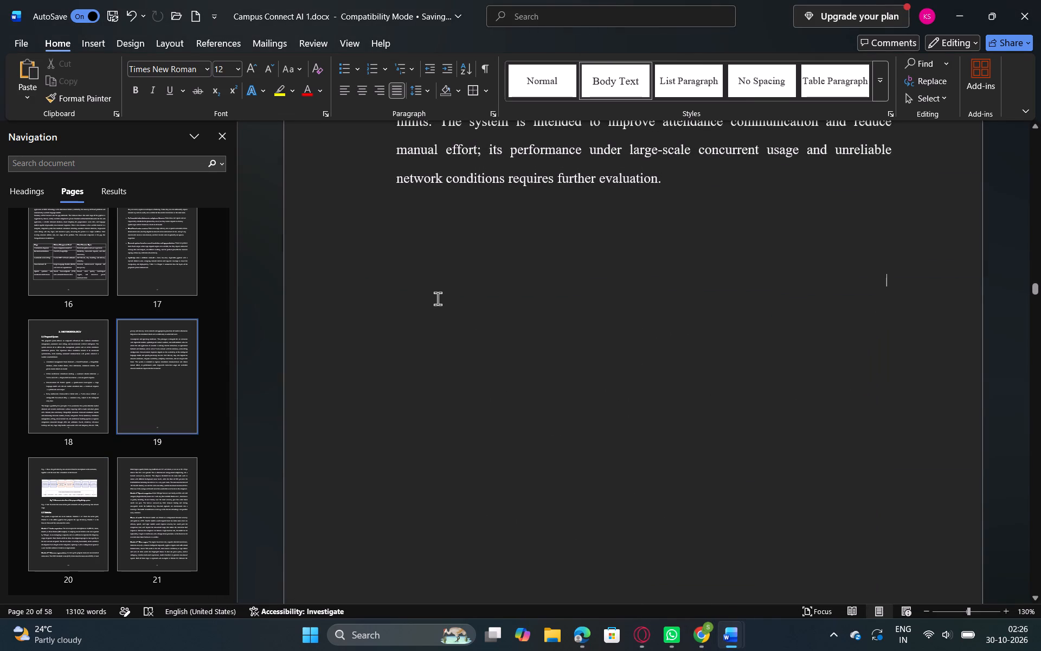
click(93, 47)
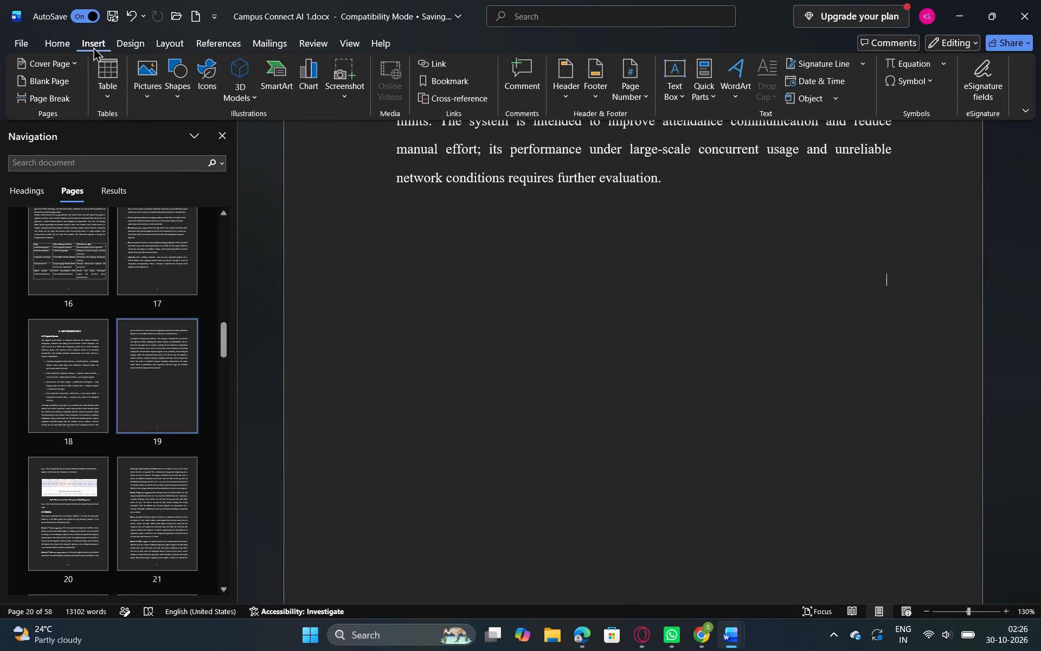
click(160, 82)
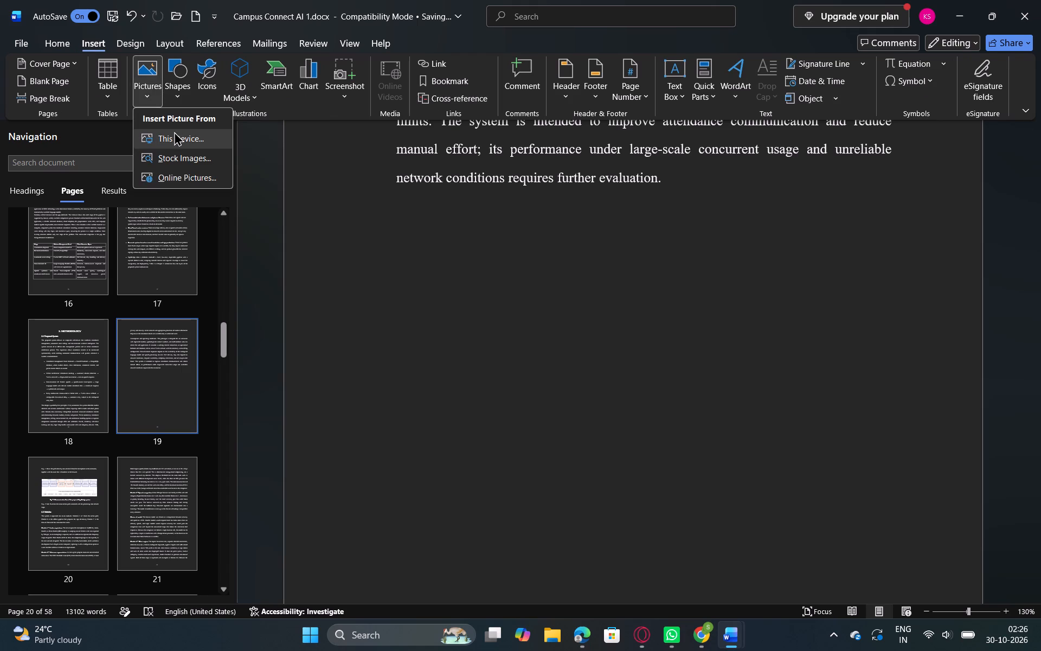
click(174, 131)
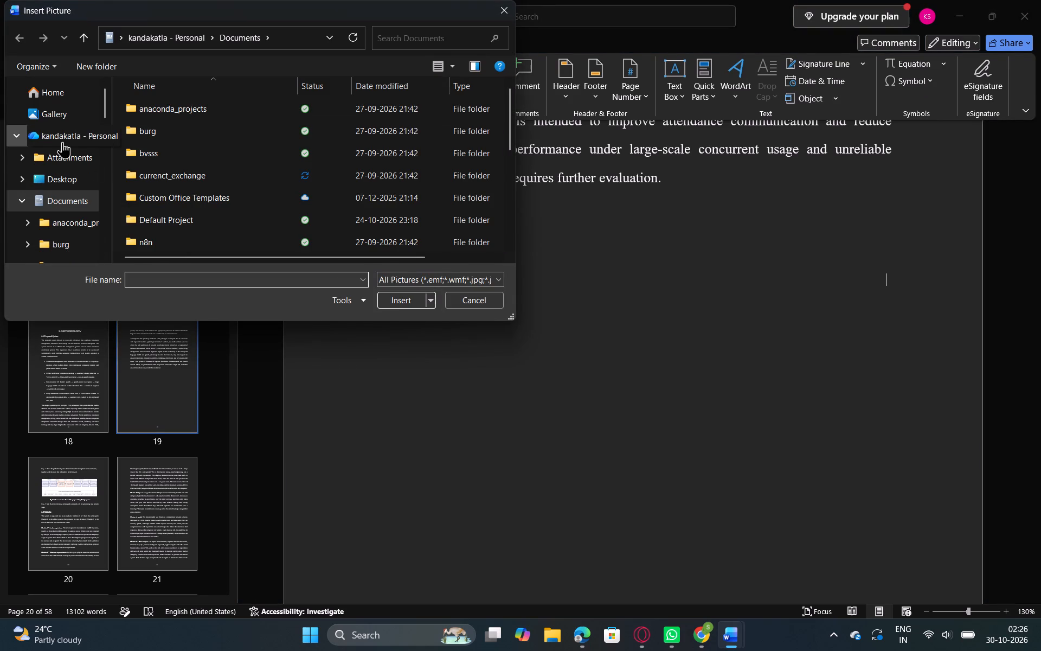
click(68, 182)
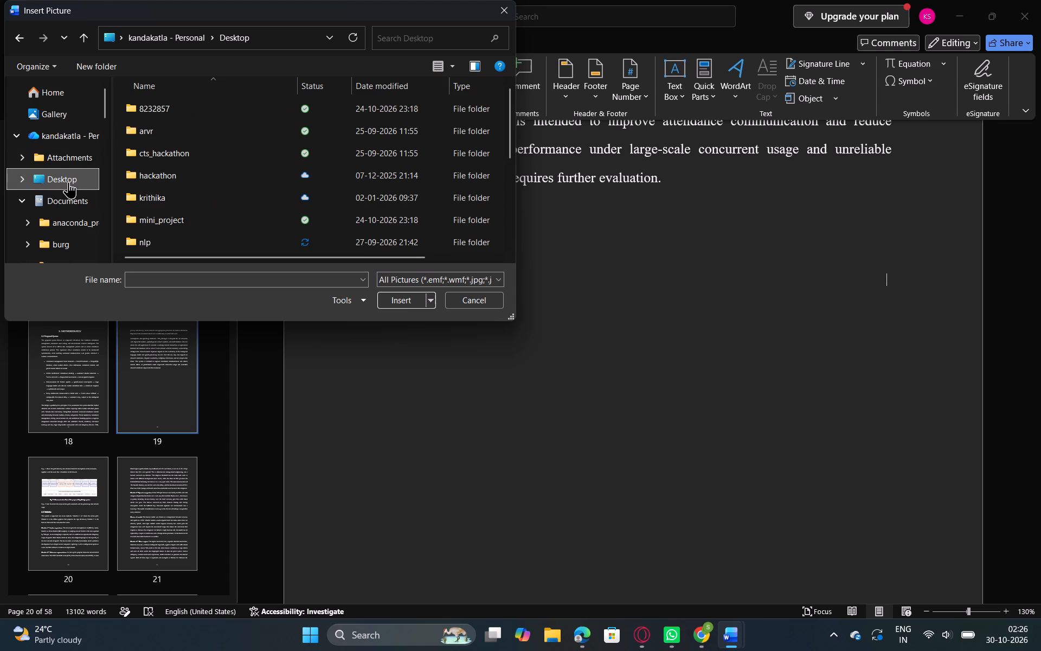
click(171, 272)
text(proj)
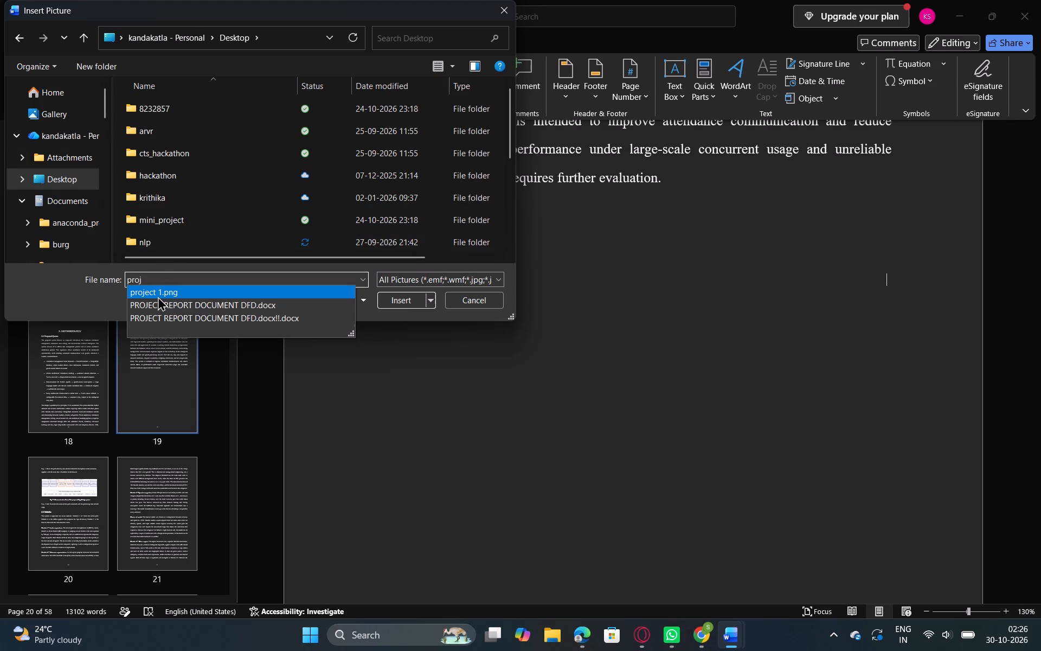
click(158, 296)
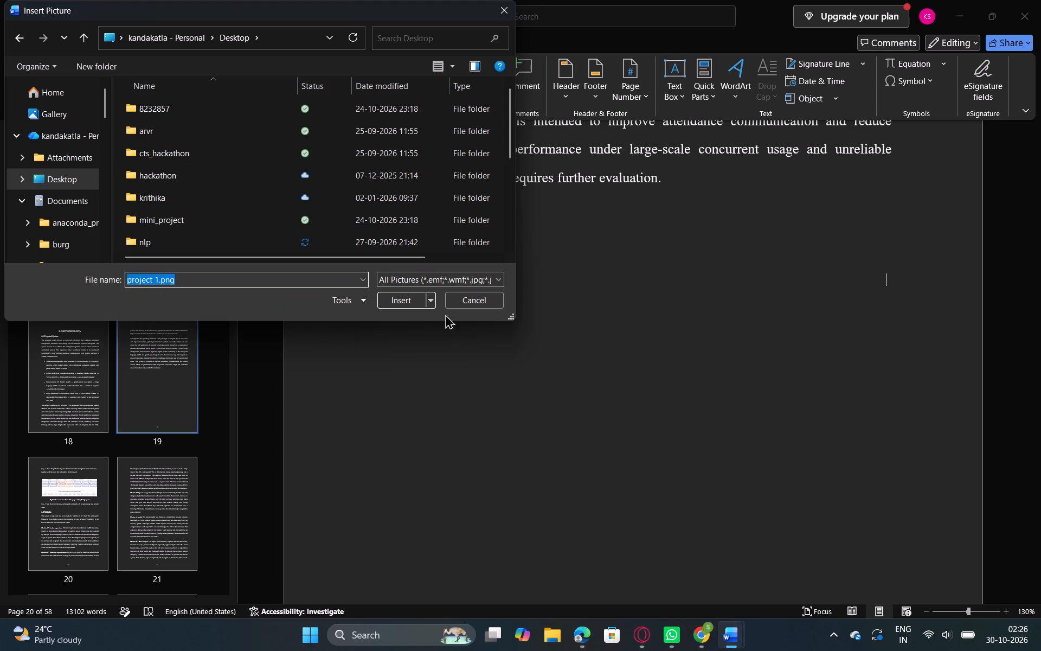
click(404, 301)
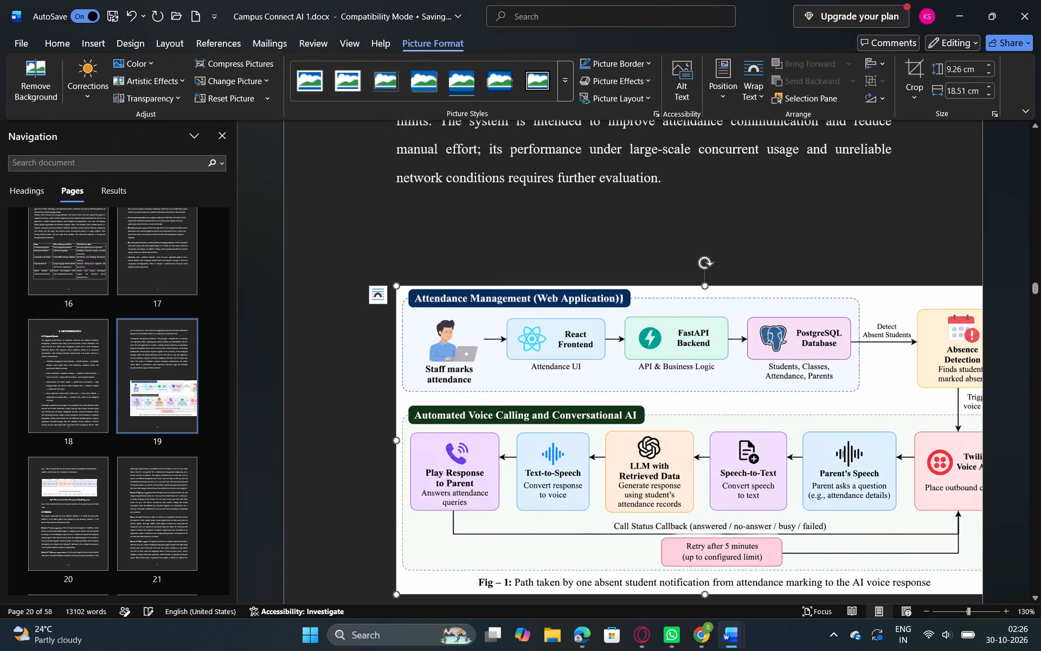
Resize the inserted architecture diagram to about 14.08 cm wide and 6.96 cm high so it fits the text column.
drag(543, 366, 533, 344)
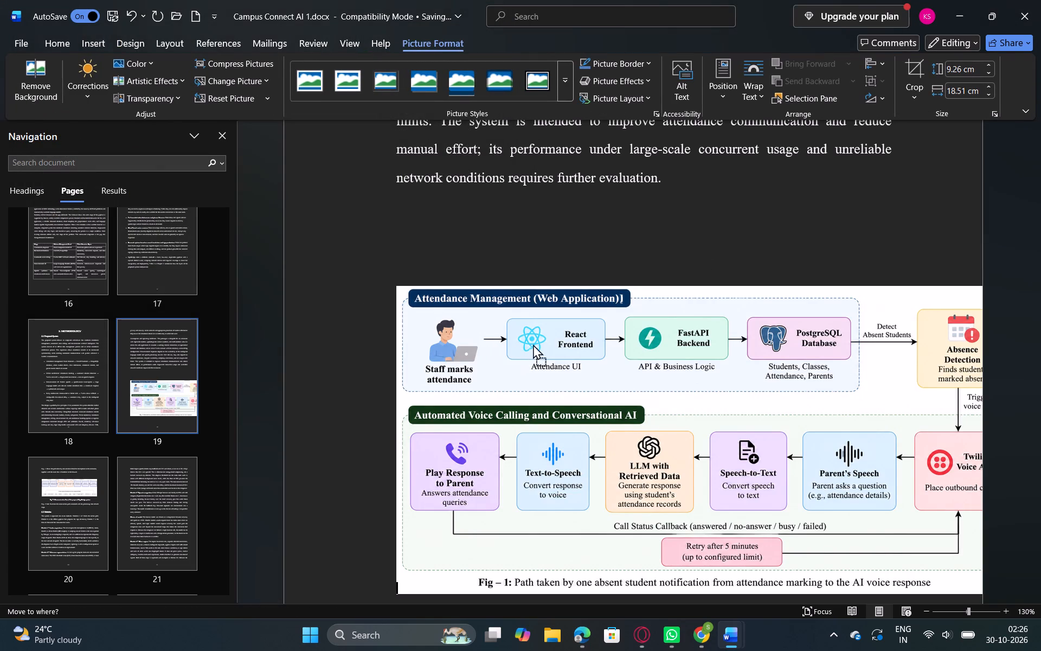
drag(533, 344, 539, 344)
click(539, 344)
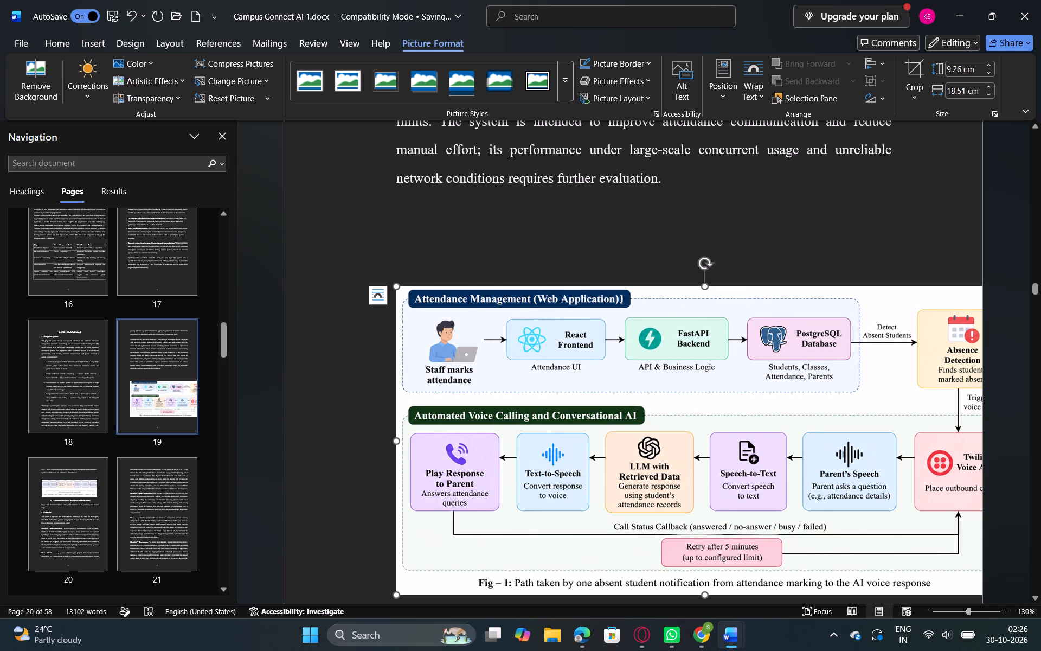
drag(396, 289, 438, 320)
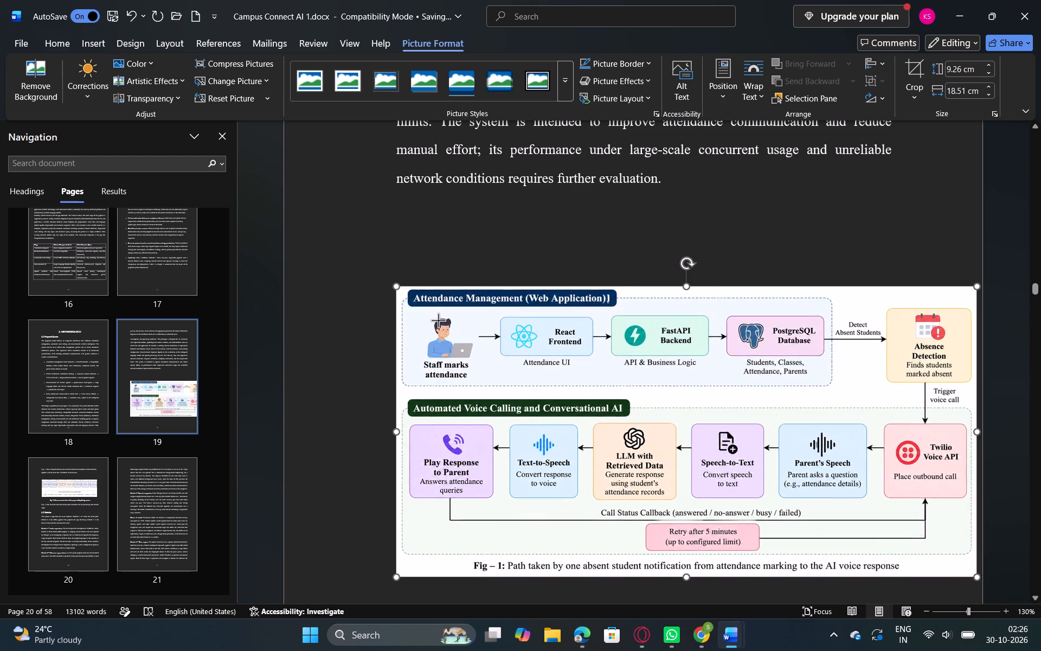
drag(438, 320, 550, 359)
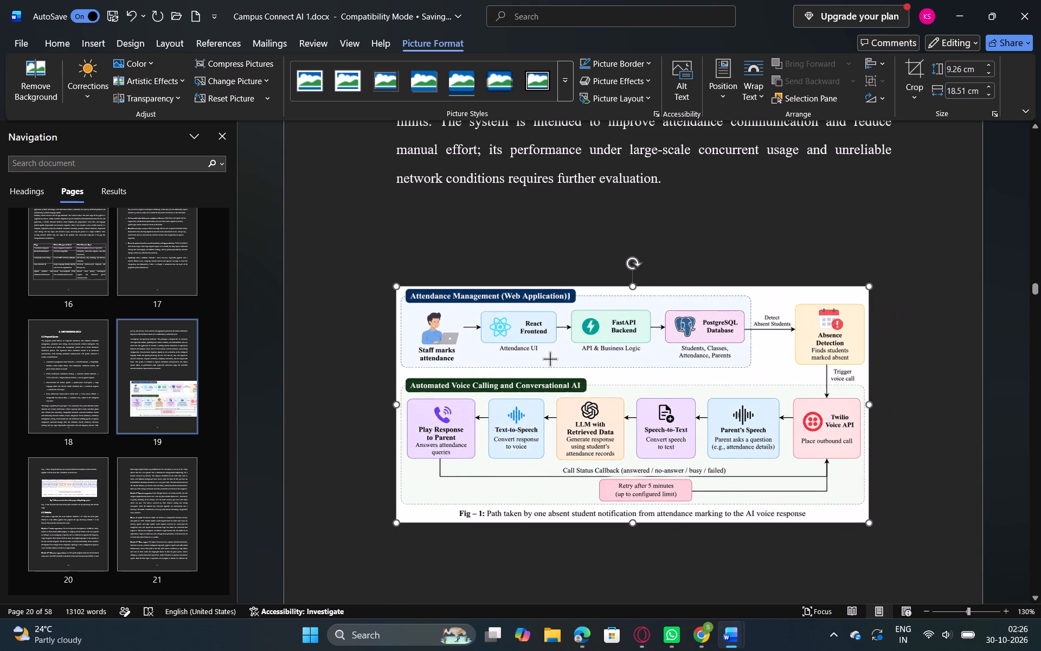
drag(550, 359, 559, 360)
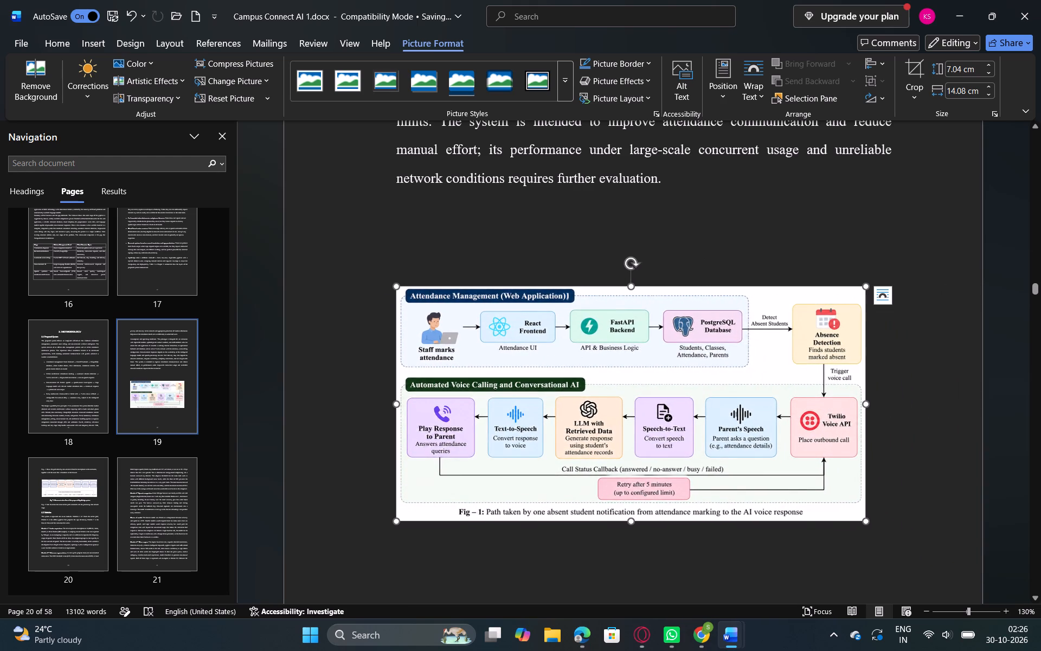
click(631, 289)
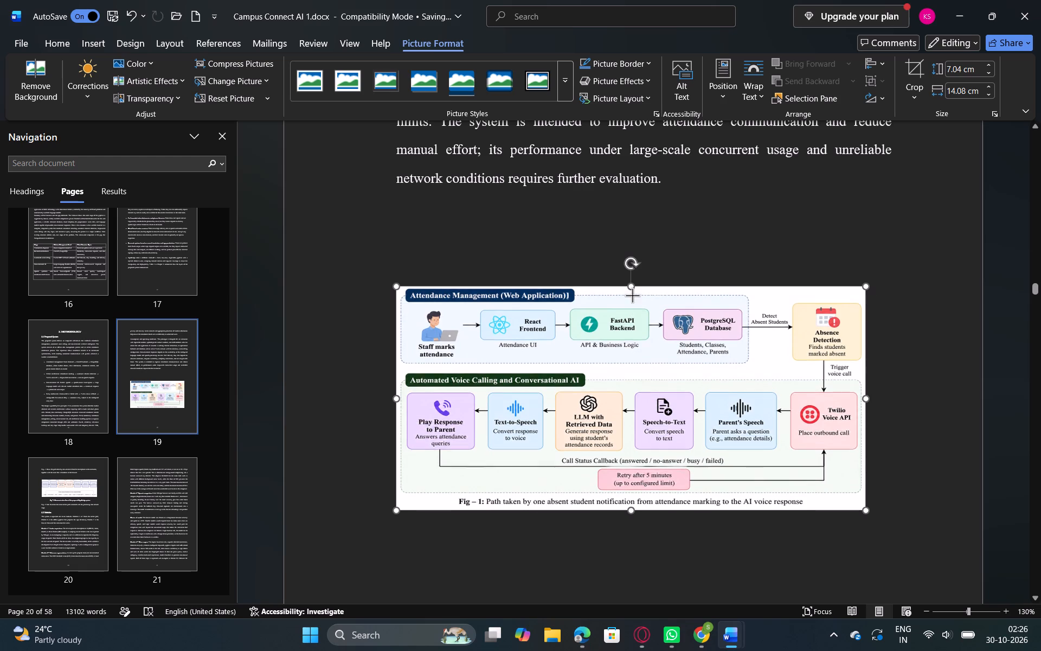
drag(628, 366, 628, 378)
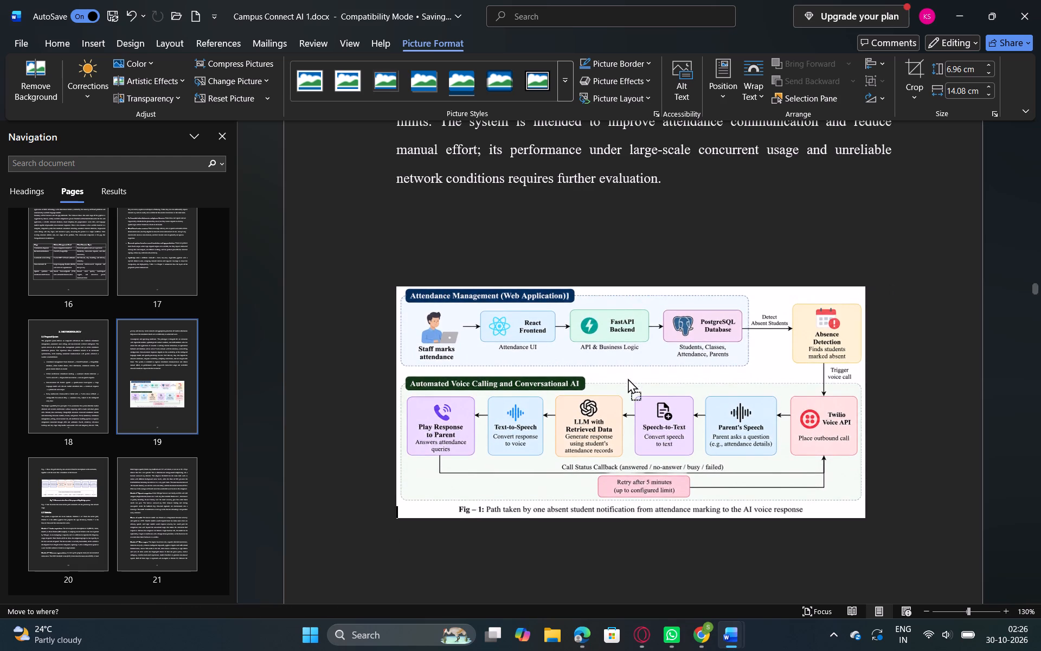
drag(628, 378, 628, 380)
click(628, 380)
drag(628, 380, 631, 405)
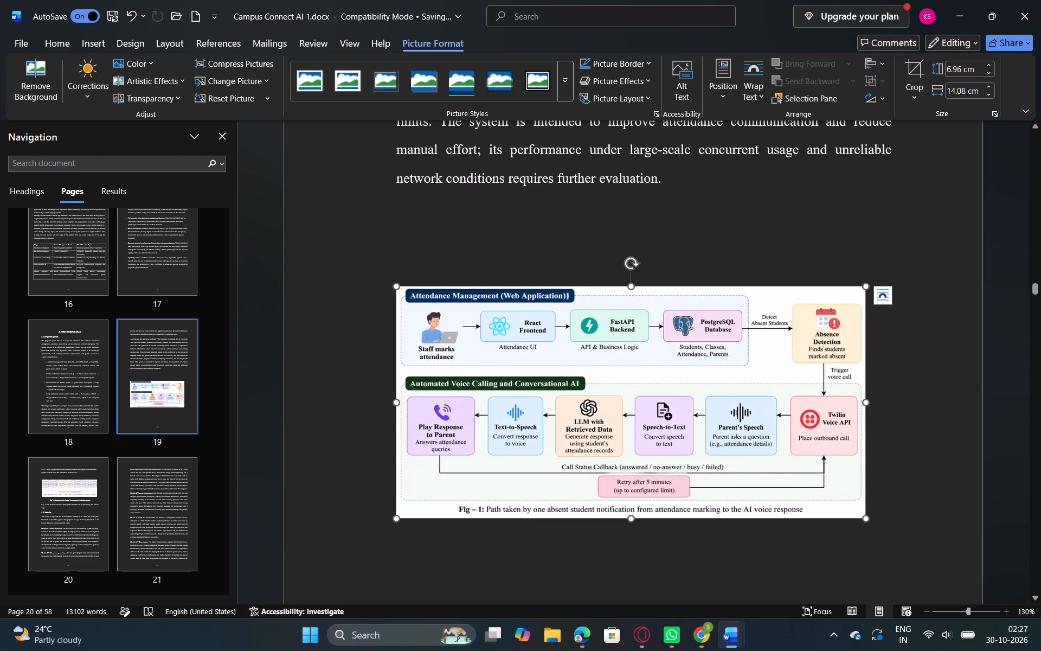
Add two empty lines above the inserted architecture diagram on page 19.
click(596, 257)
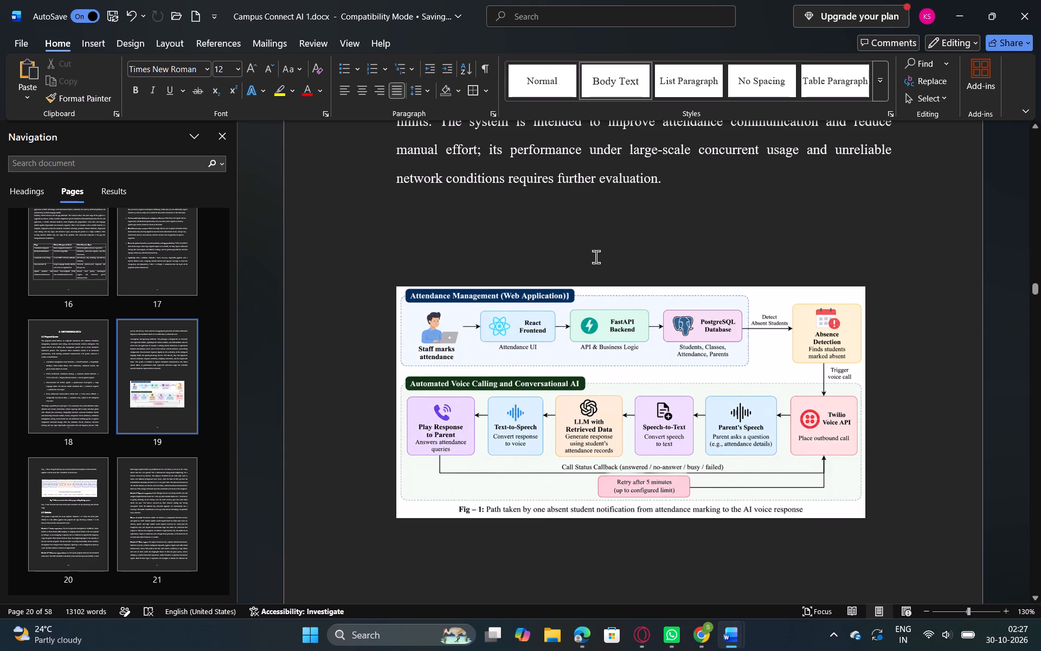
key(Return)
scroll(596, 257, down, 1)
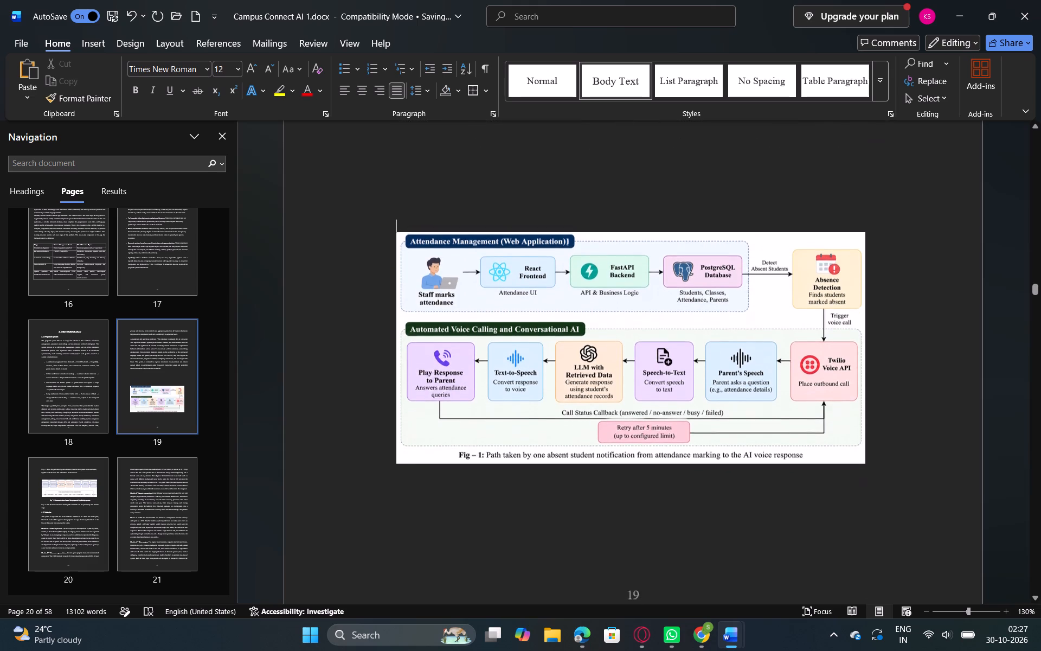
scroll(596, 257, down, 1)
key(Return)
Copy the old "Fig – 1 shows the path taken by one utterance…" sentence and paste it on a new line after section 3.1's last paragraph.
scroll(596, 257, down, 1)
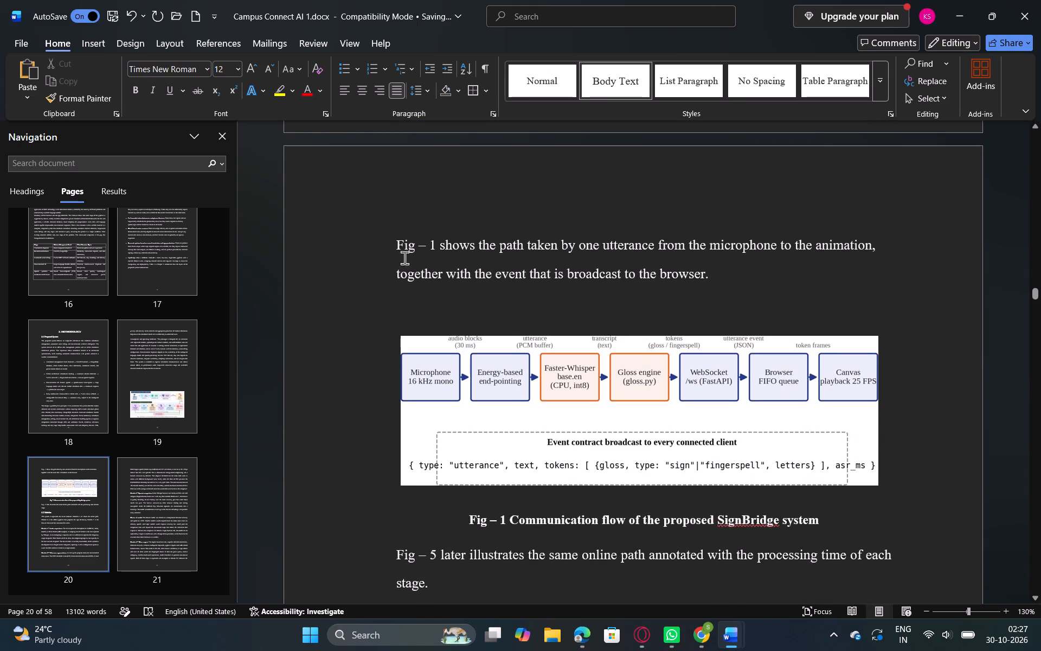
drag(396, 240, 674, 277)
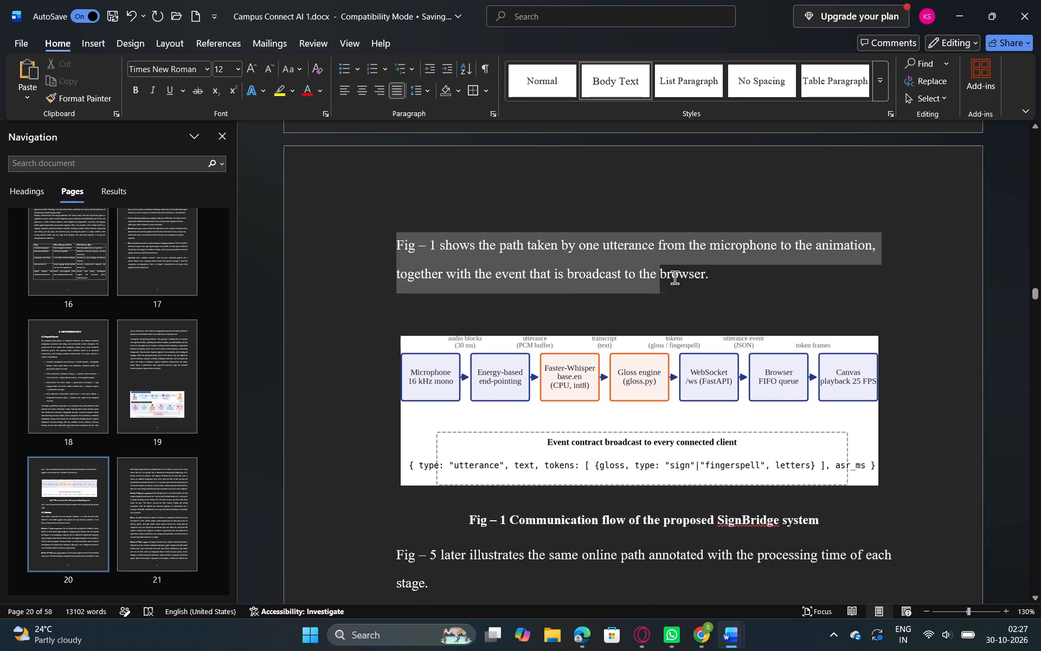
drag(674, 277, 726, 267)
key(ctrl+c)
key(ctrl+c)
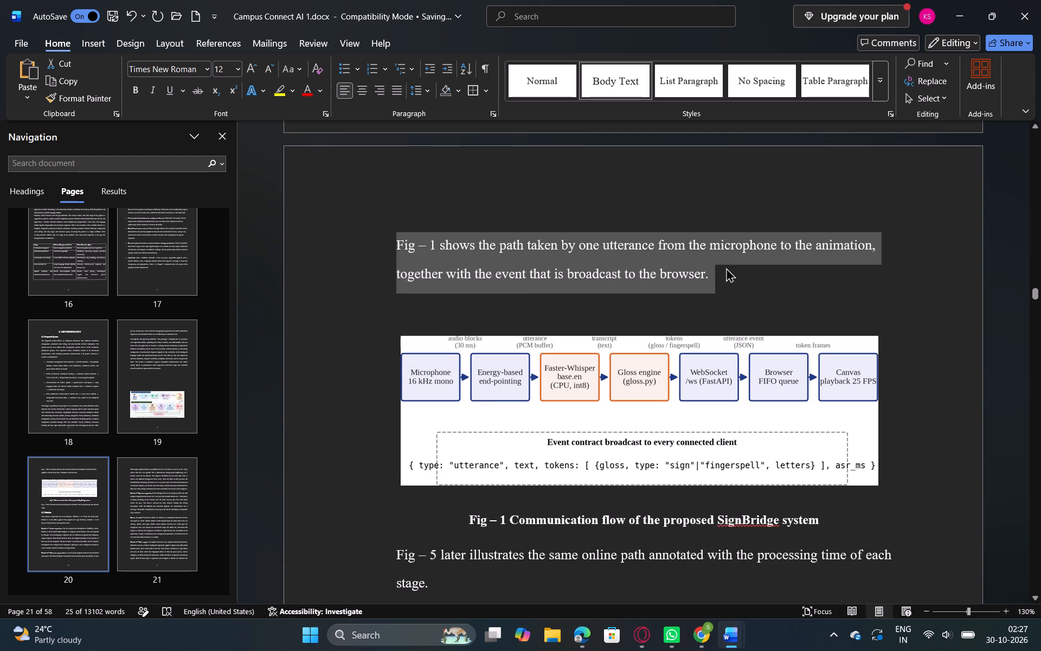
scroll(728, 278, up, 1)
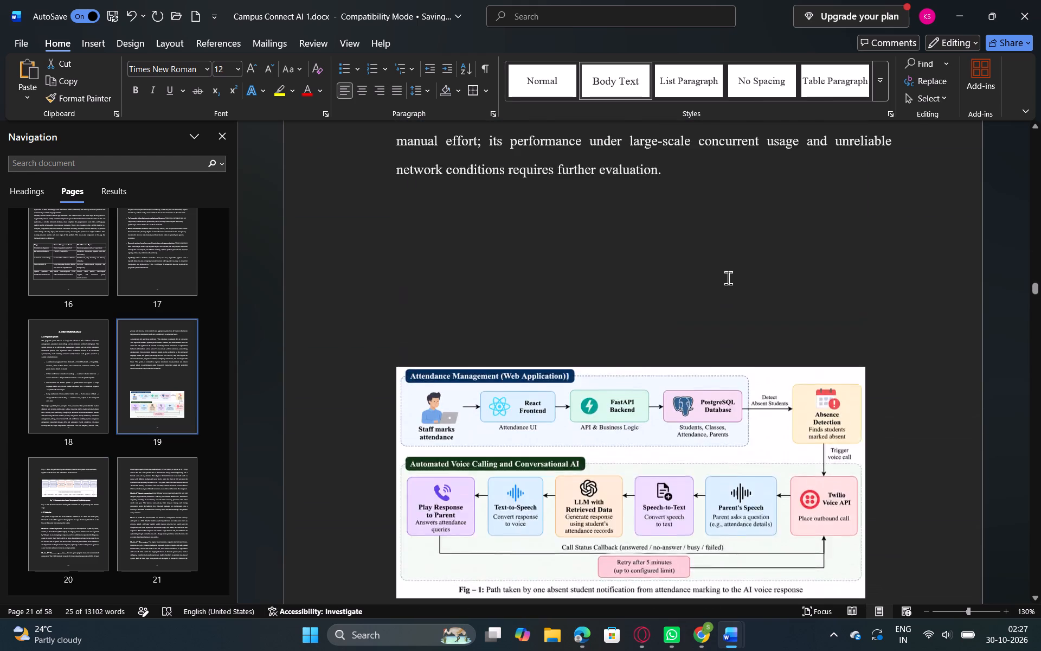
scroll(728, 278, up, 1)
click(679, 303)
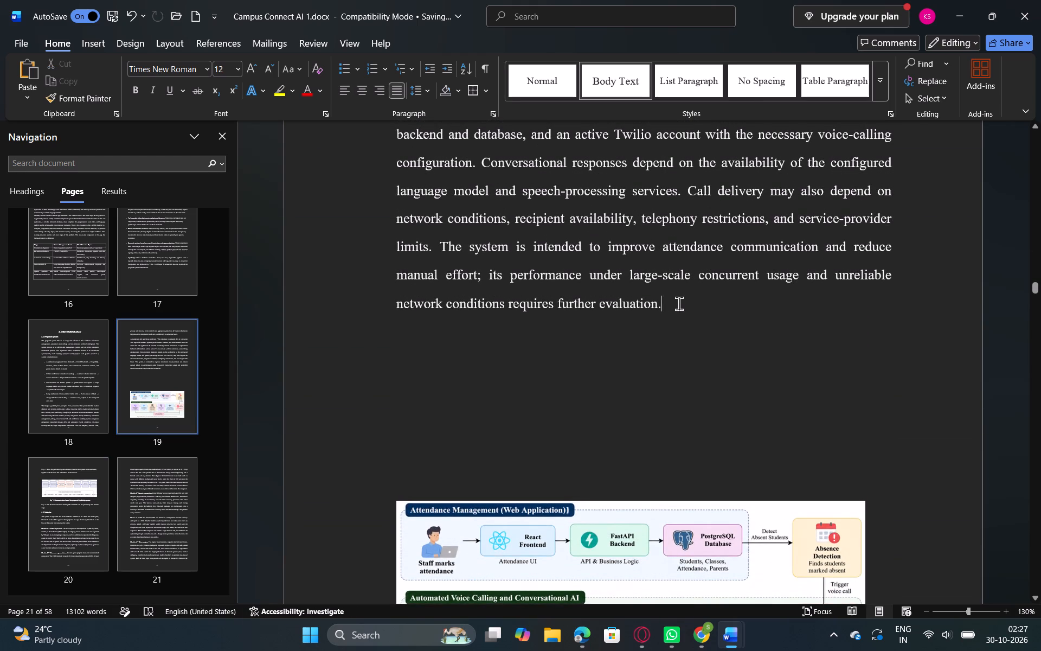
key(Return)
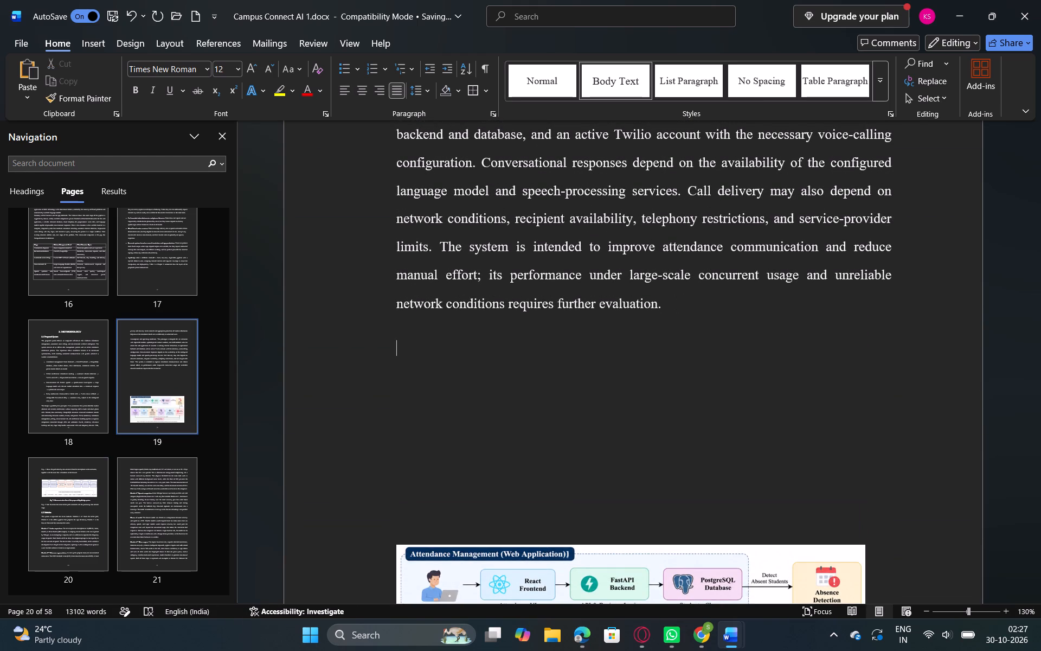
key(ctrl+v)
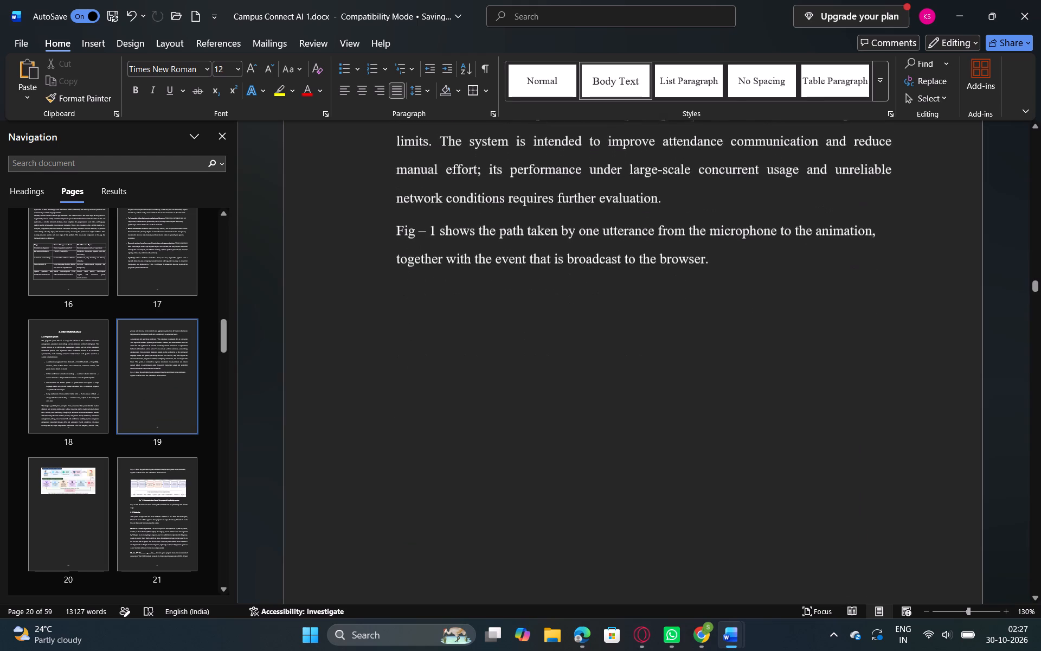
Remove the surplus empty lines between the copied Fig – 1 sentence and the new architecture diagram, keeping the sentence's final period.
click(567, 376)
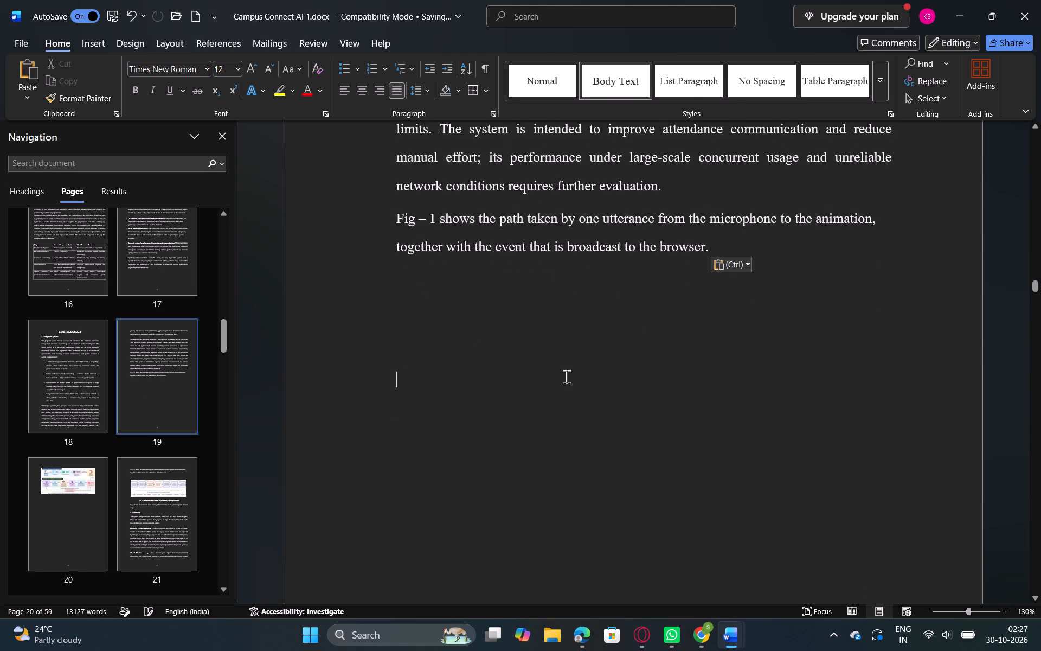
key(BackSpace)
key(BackSpace)
key(BackSpace)
key(BackSpace)
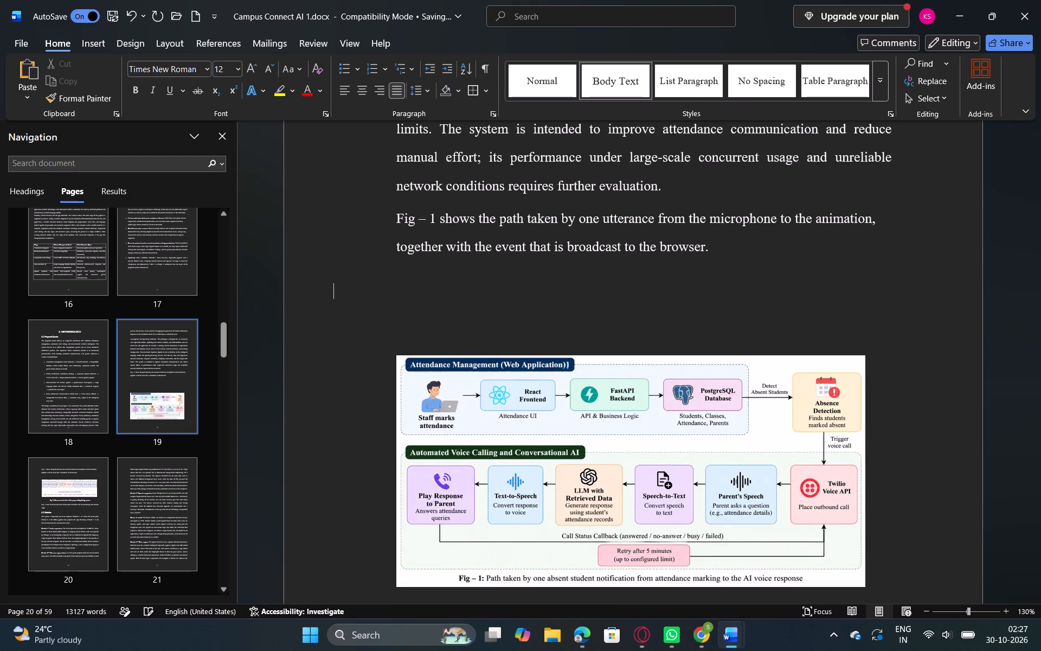
key(BackSpace)
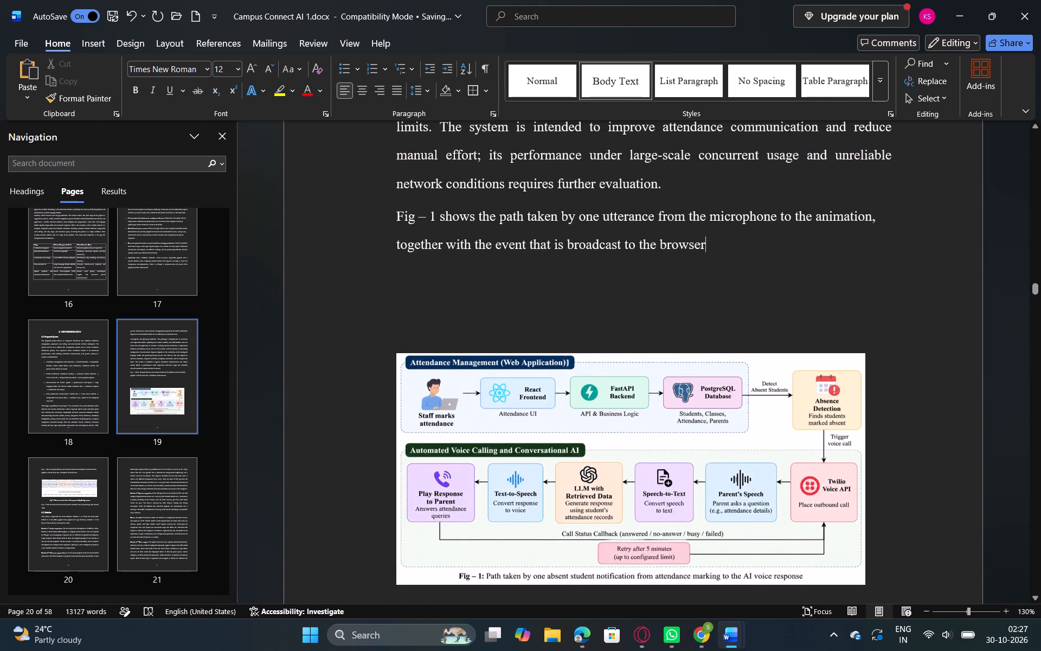
click(709, 244)
key(period)
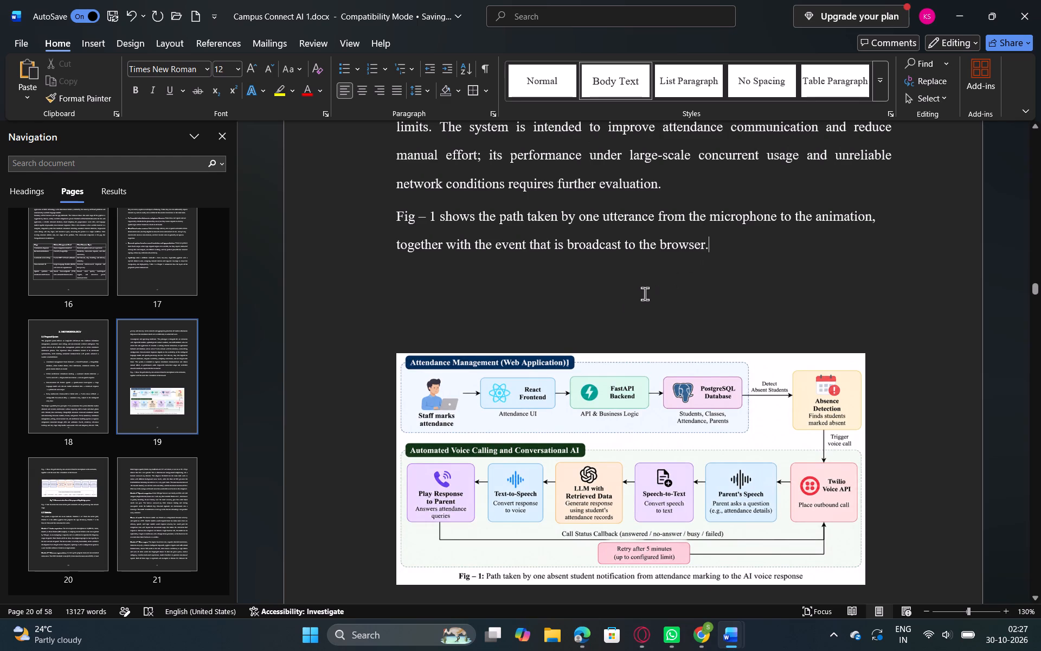
click(645, 293)
key(BackSpace)
key(BackSpace)
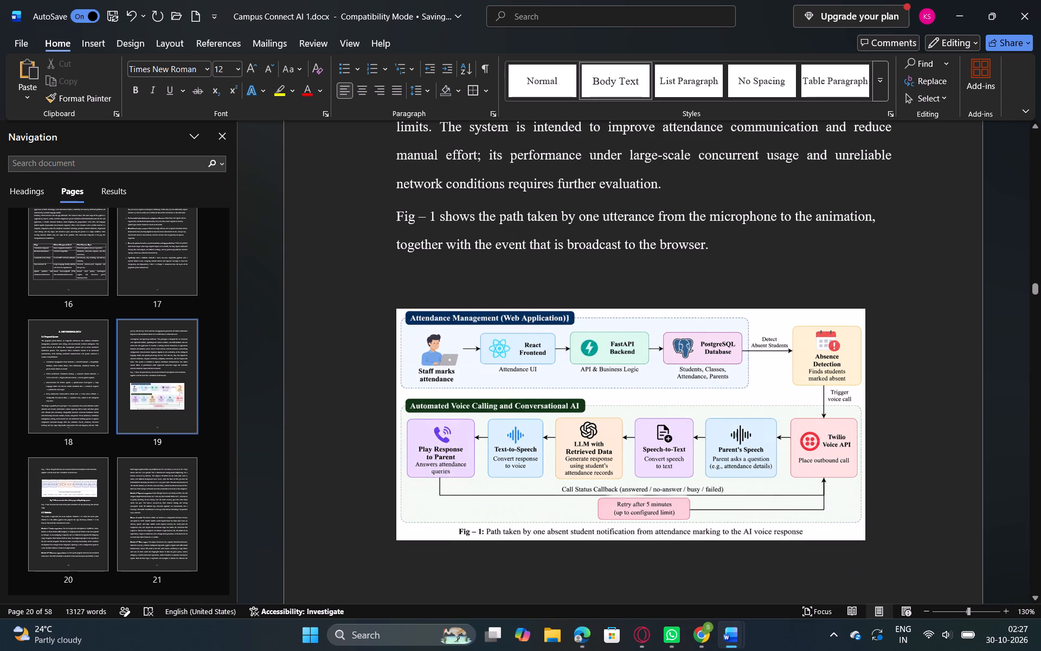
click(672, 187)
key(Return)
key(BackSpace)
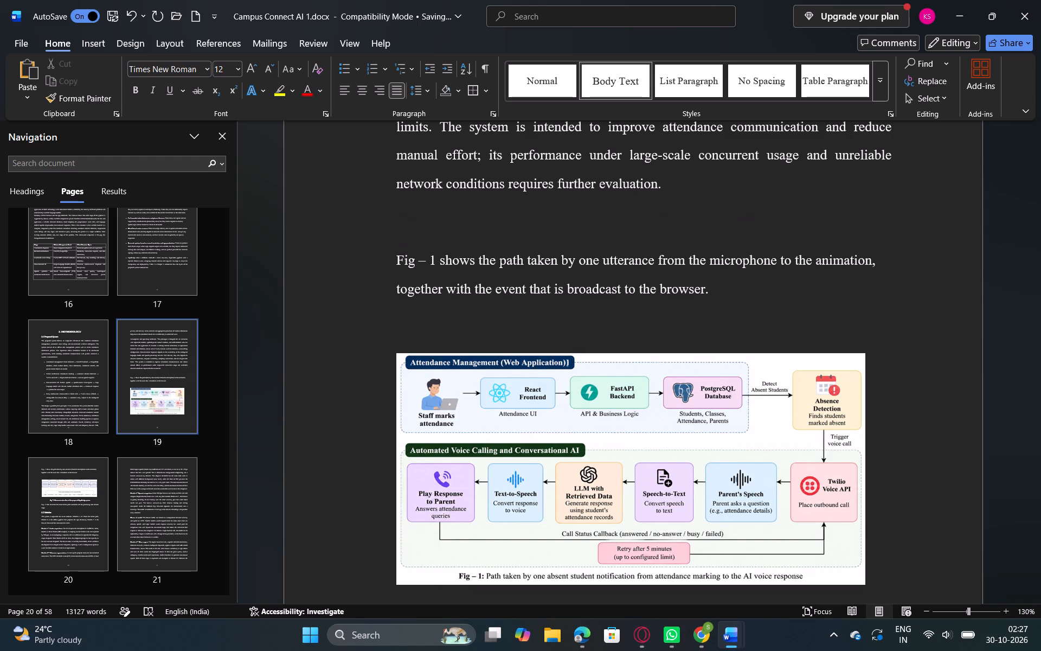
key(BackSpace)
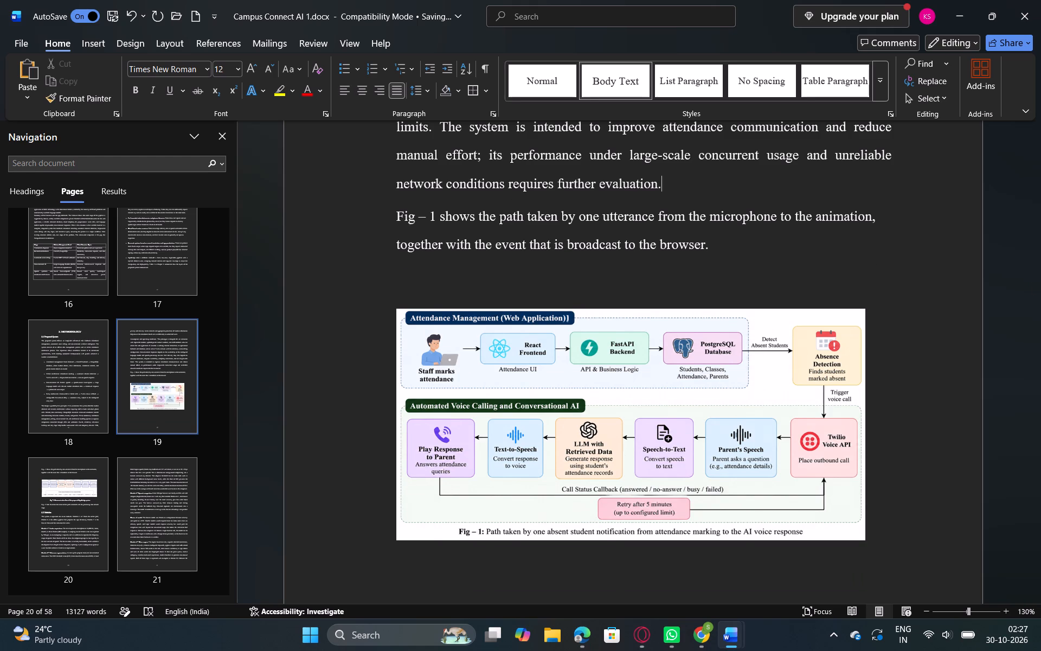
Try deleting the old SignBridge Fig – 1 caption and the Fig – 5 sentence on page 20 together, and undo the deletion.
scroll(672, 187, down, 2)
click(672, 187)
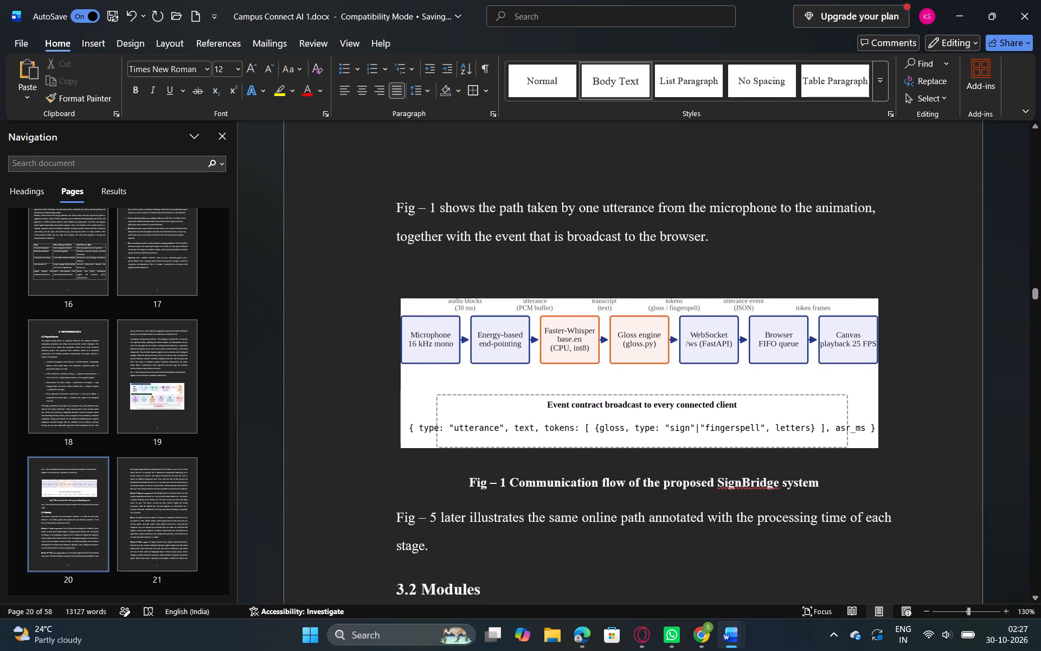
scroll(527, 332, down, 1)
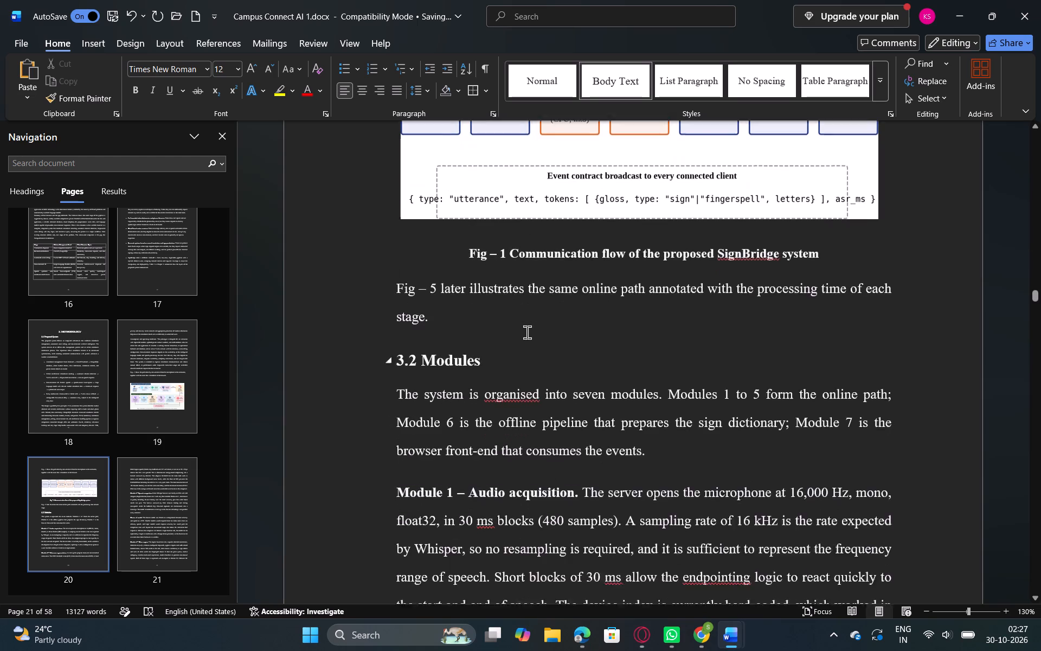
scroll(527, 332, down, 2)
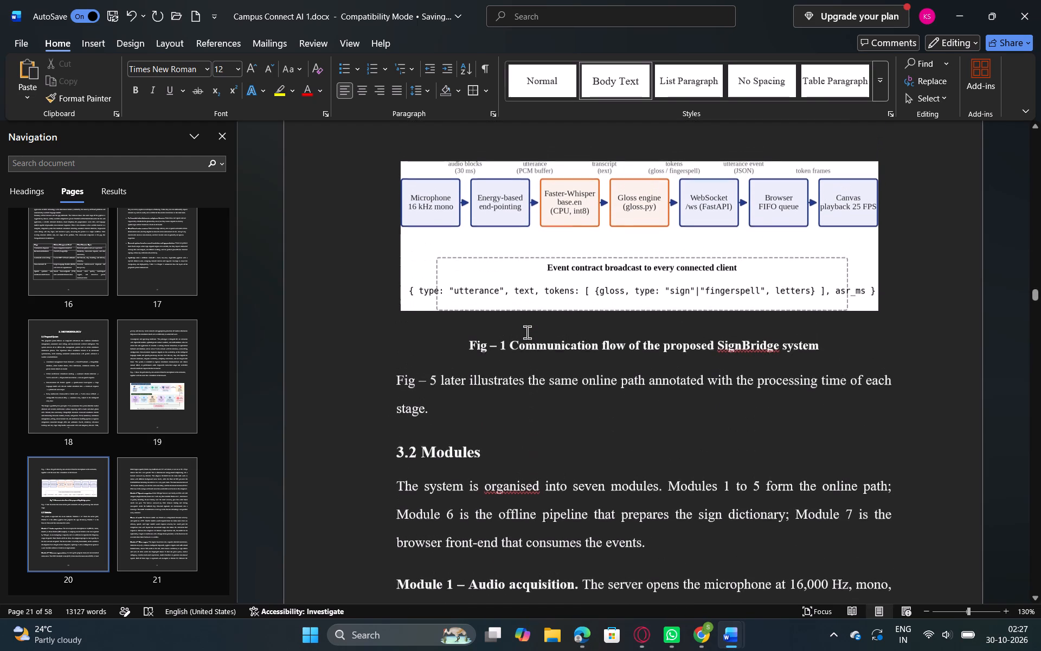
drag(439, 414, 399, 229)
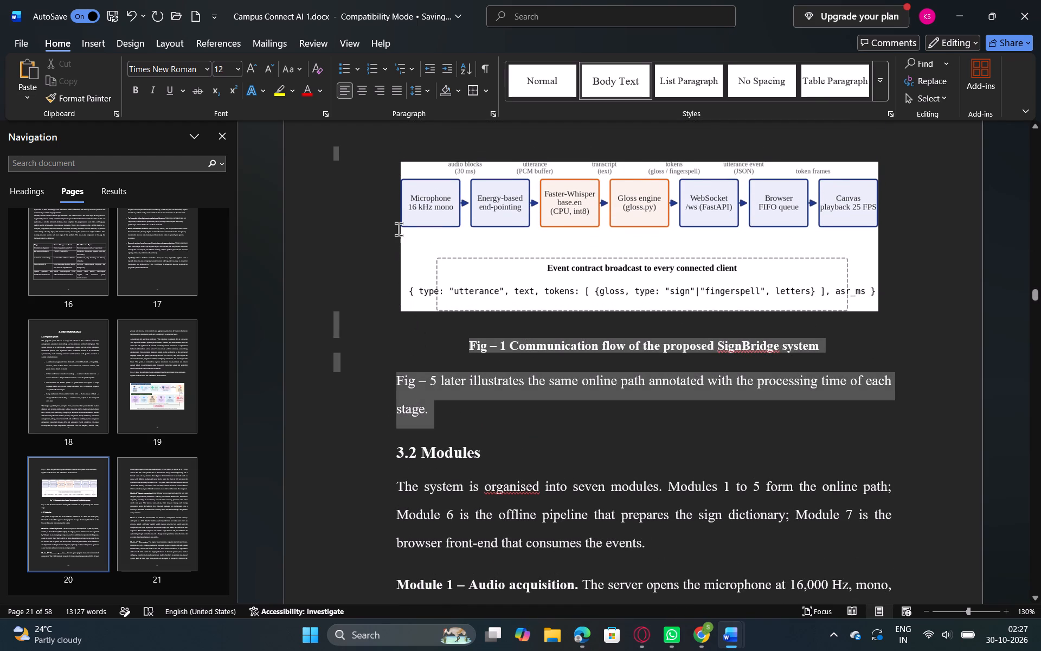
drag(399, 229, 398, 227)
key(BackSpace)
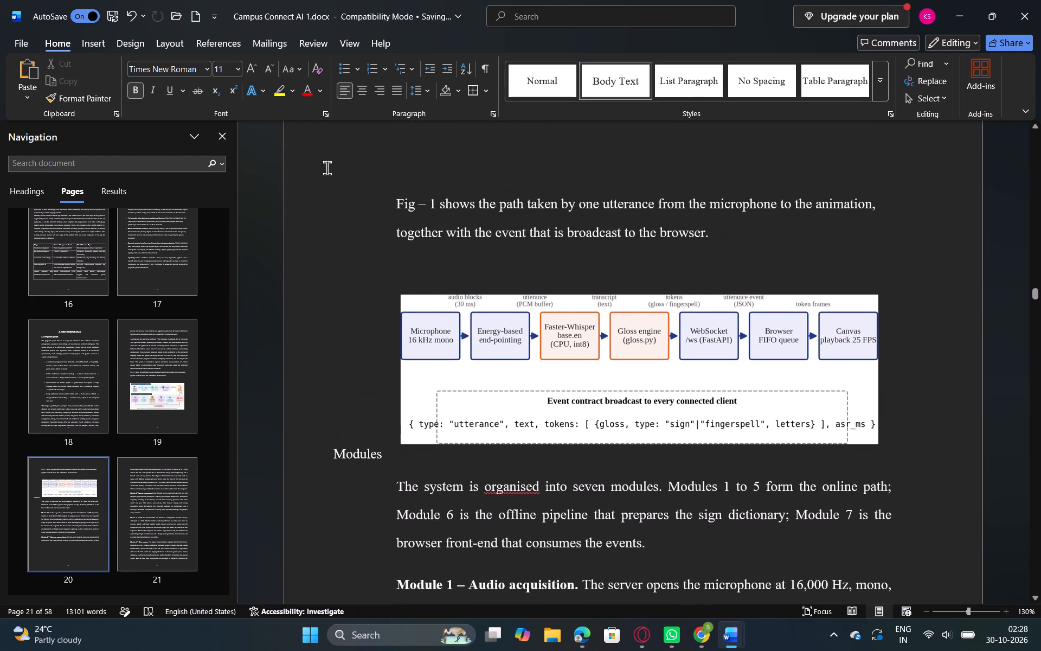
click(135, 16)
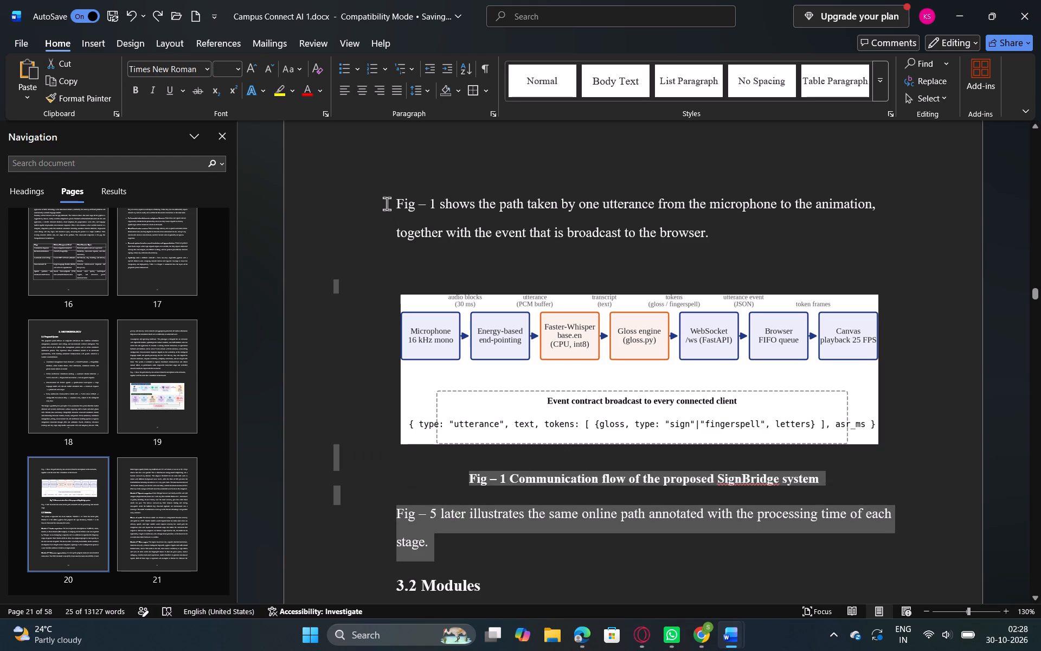
Delete the duplicate Fig – 1 introduction sentence, including its leftover period, and the old SignBridge flow diagram from page 20.
drag(387, 203, 672, 247)
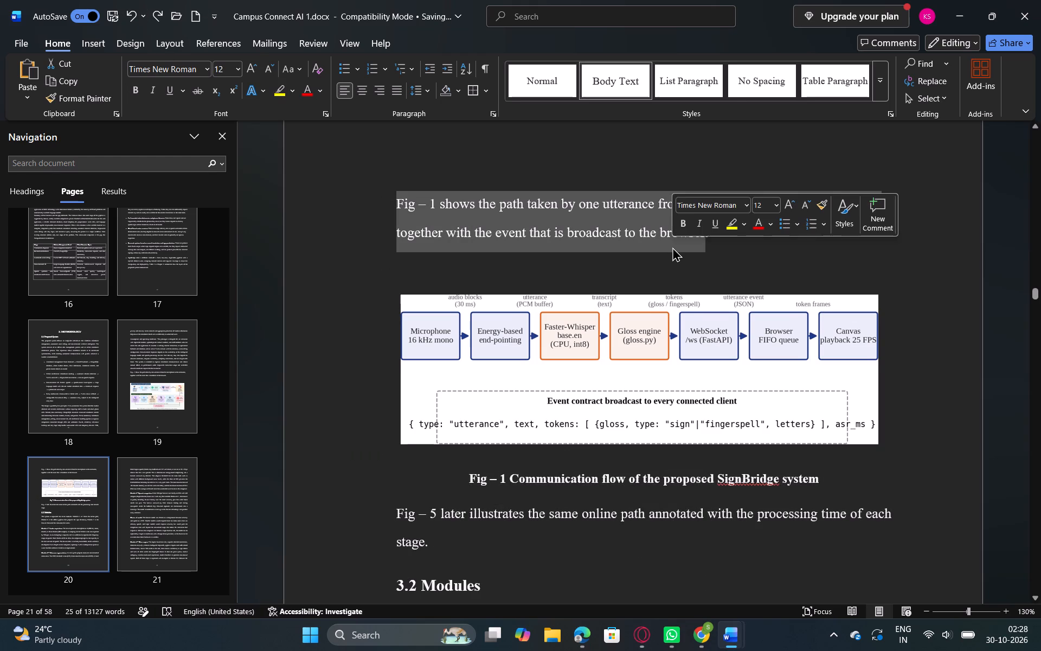
key(BackSpace)
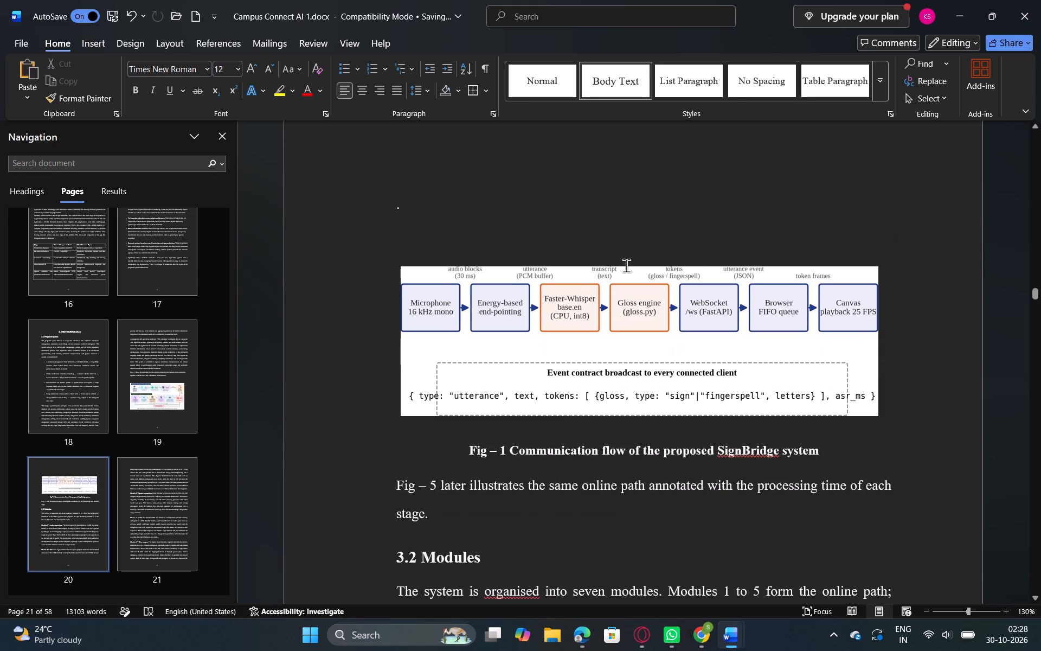
click(552, 300)
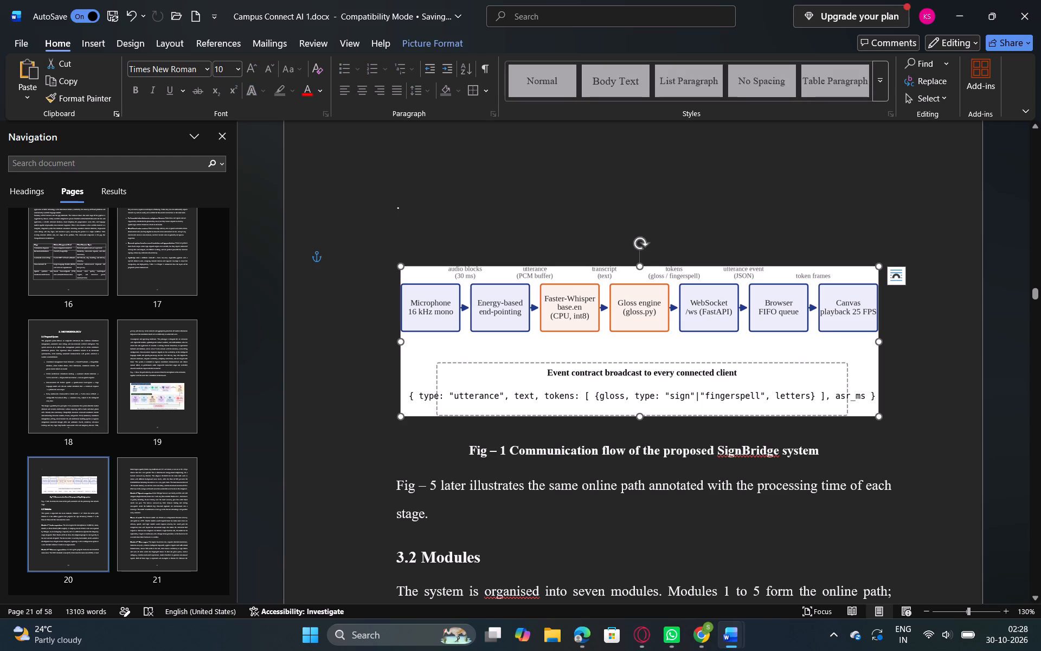
click(66, 60)
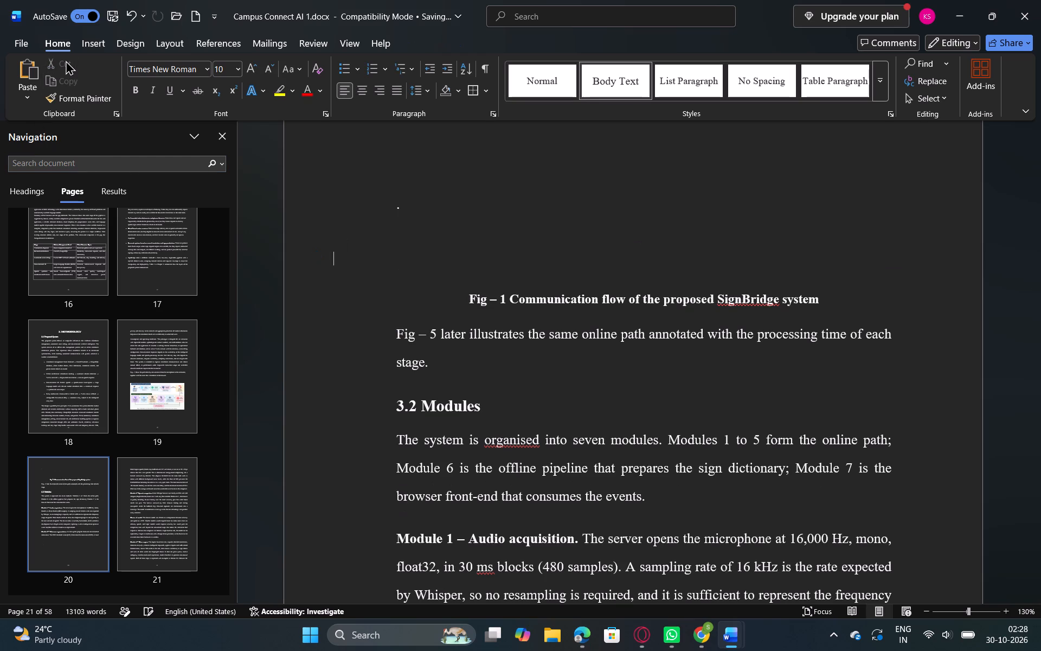
click(410, 208)
key(BackSpace)
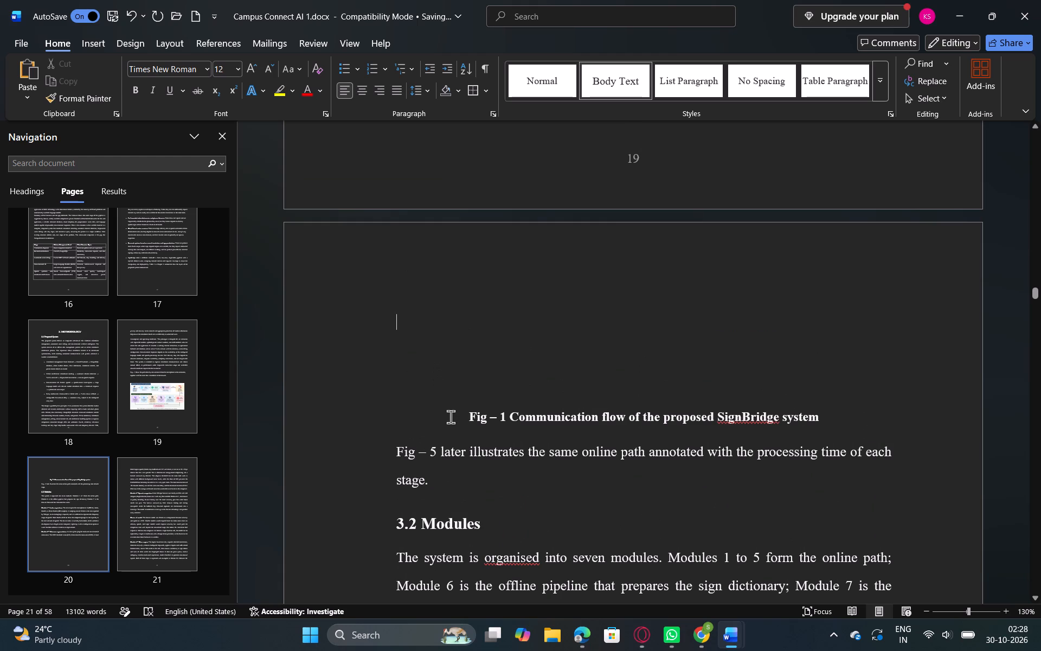
Delete the old SignBridge Fig – 1 caption and the Fig – 5 sentence above the 3.2 Modules heading.
drag(452, 419, 742, 423)
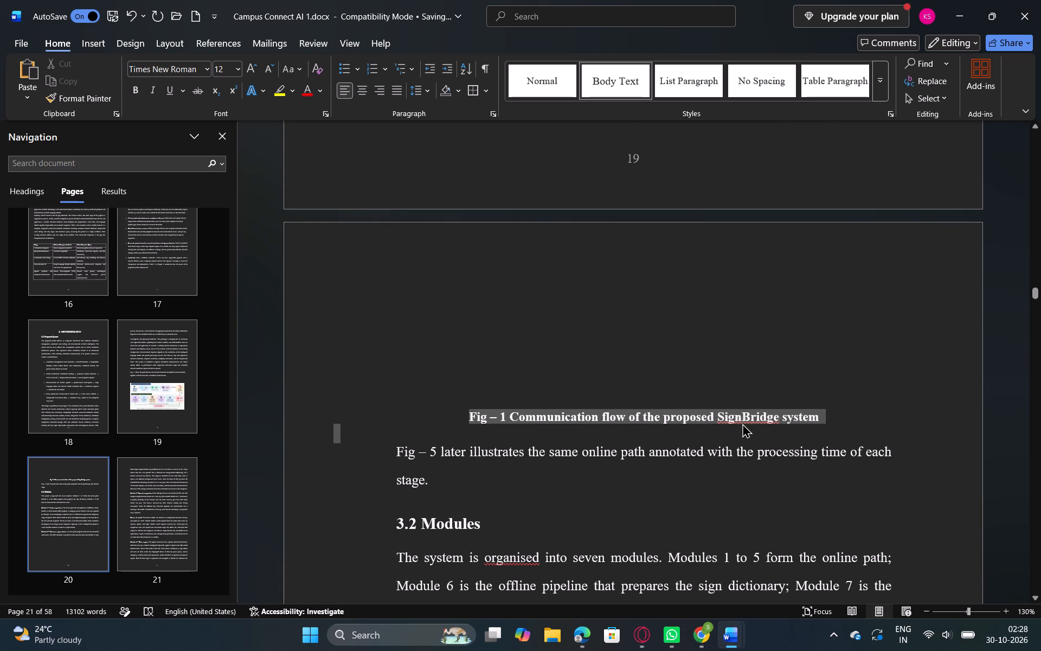
key(BackSpace)
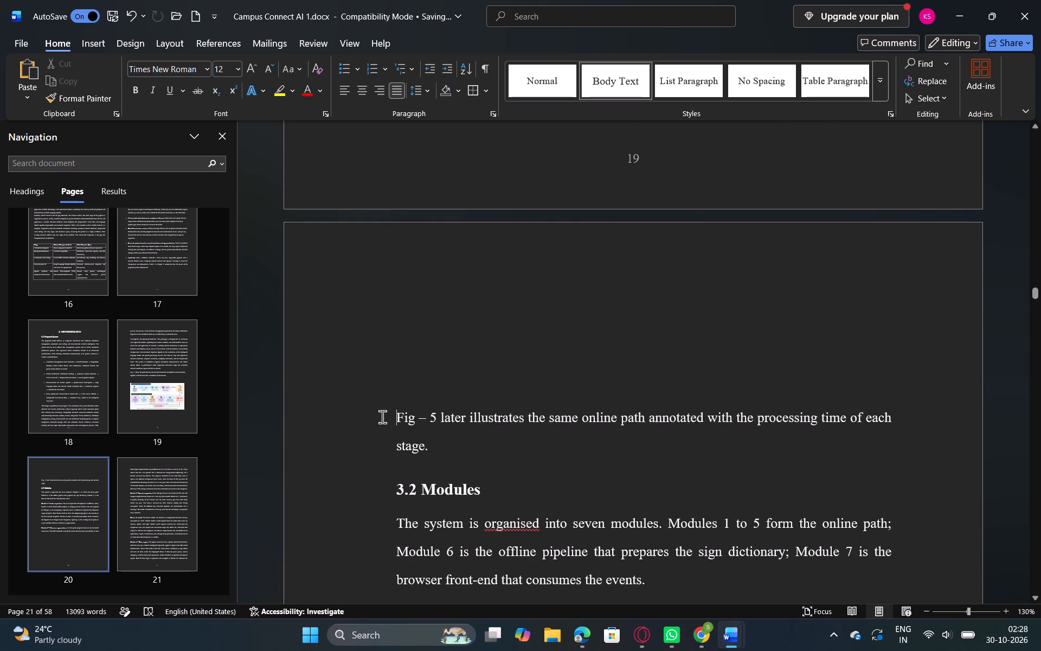
drag(382, 417, 439, 447)
key(BackSpace)
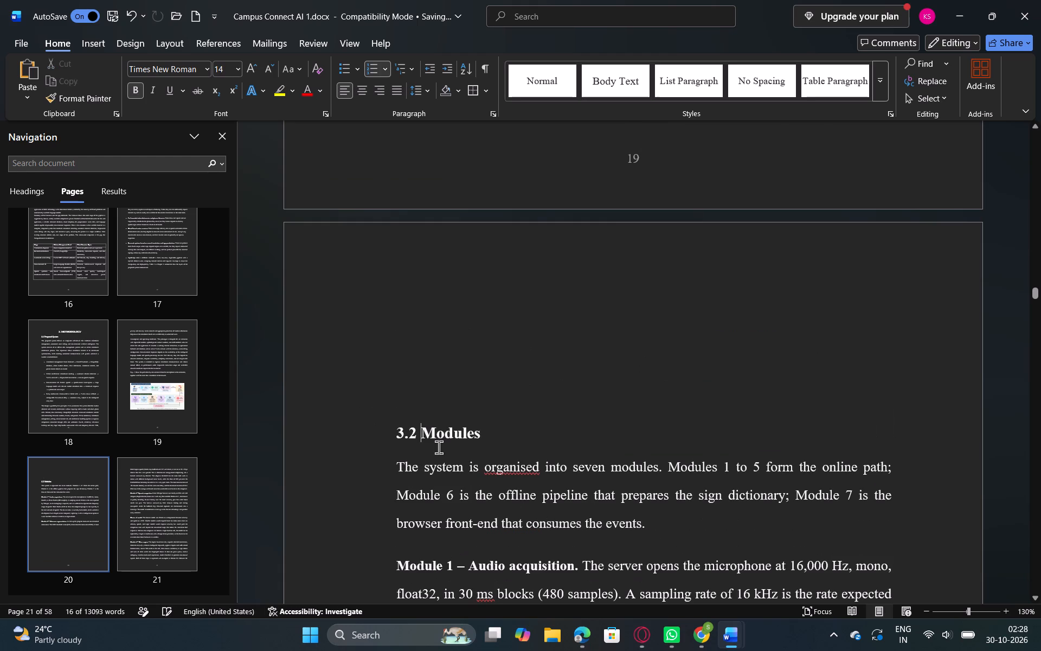
Remove the empty lines above the 3.2 Modules heading on page 20, back to the new architecture diagram.
click(393, 433)
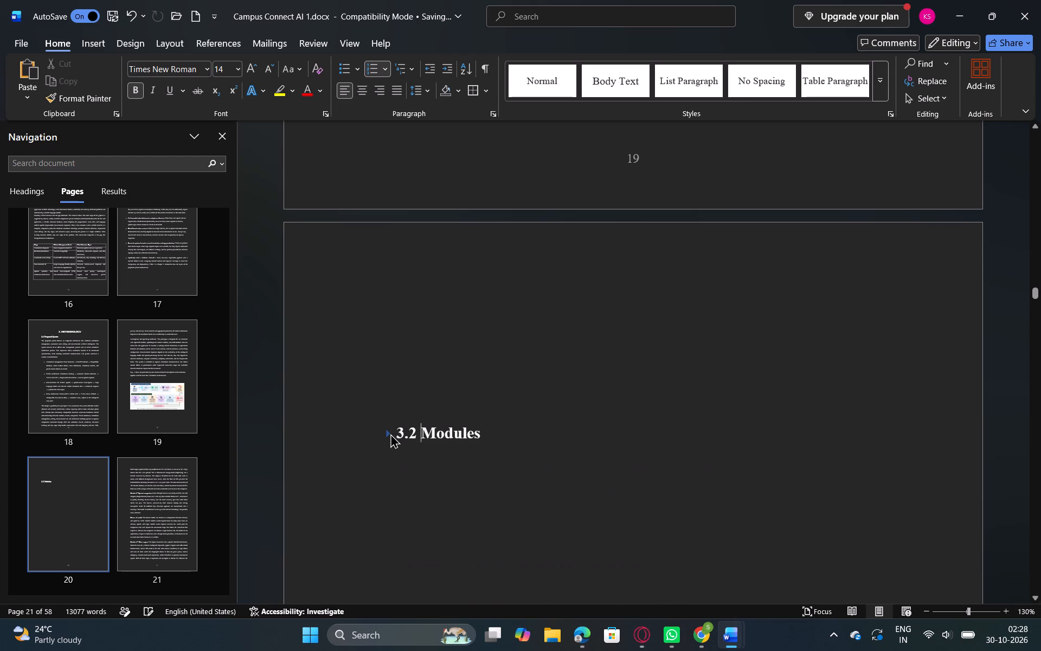
click(387, 433)
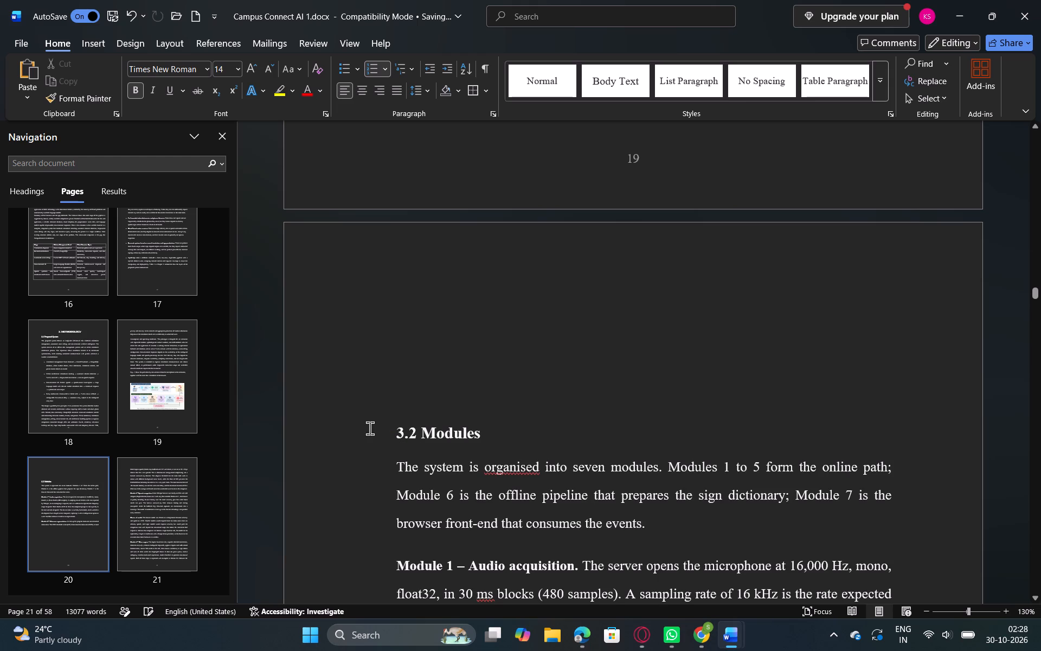
click(370, 428)
key(Left)
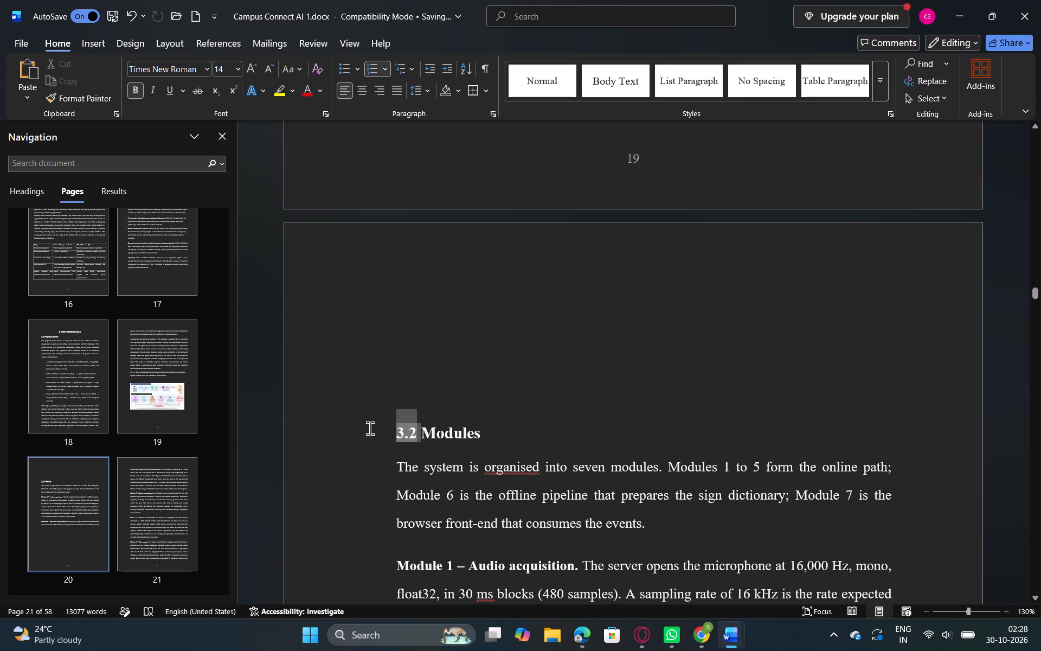
key(Up)
key(BackSpace)
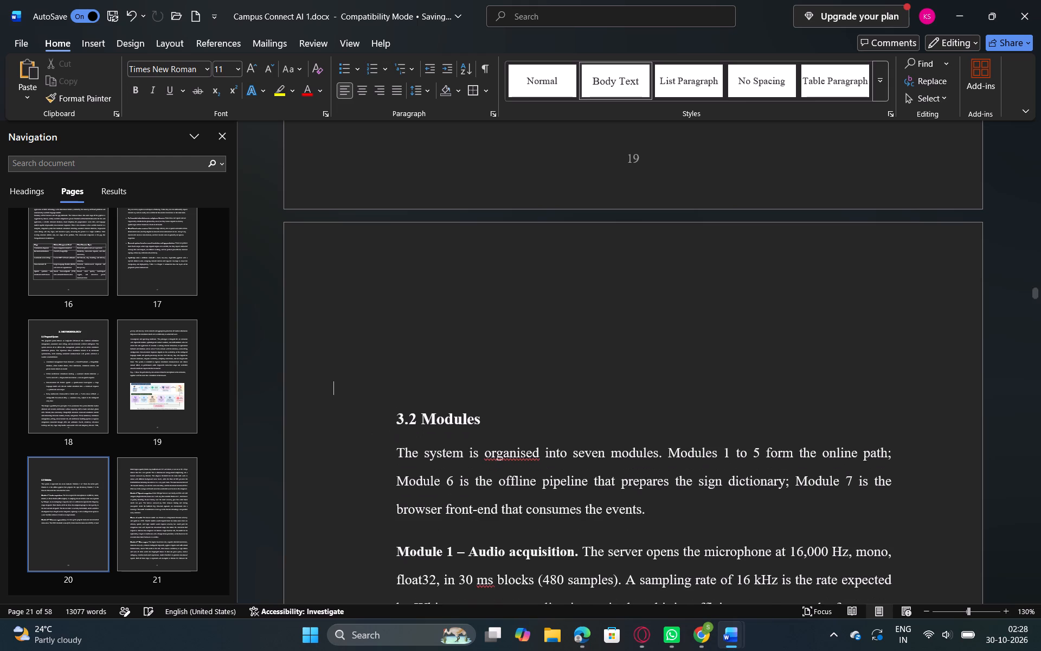
key(BackSpace)
key(BackSpace)
key(BackSpace)
key(BackSpace)
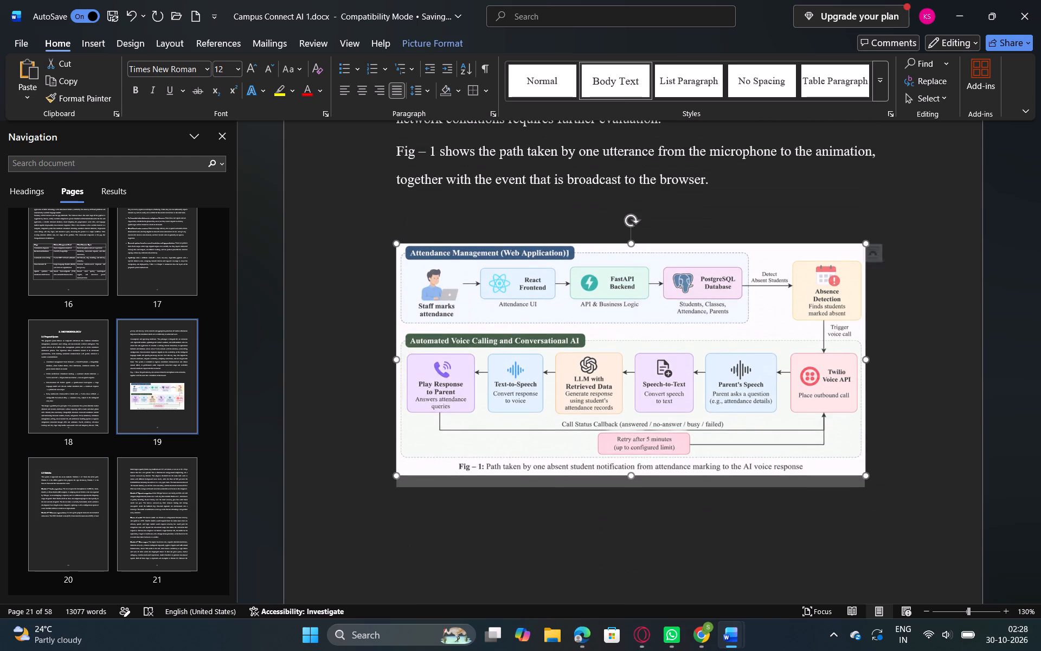
key(Return)
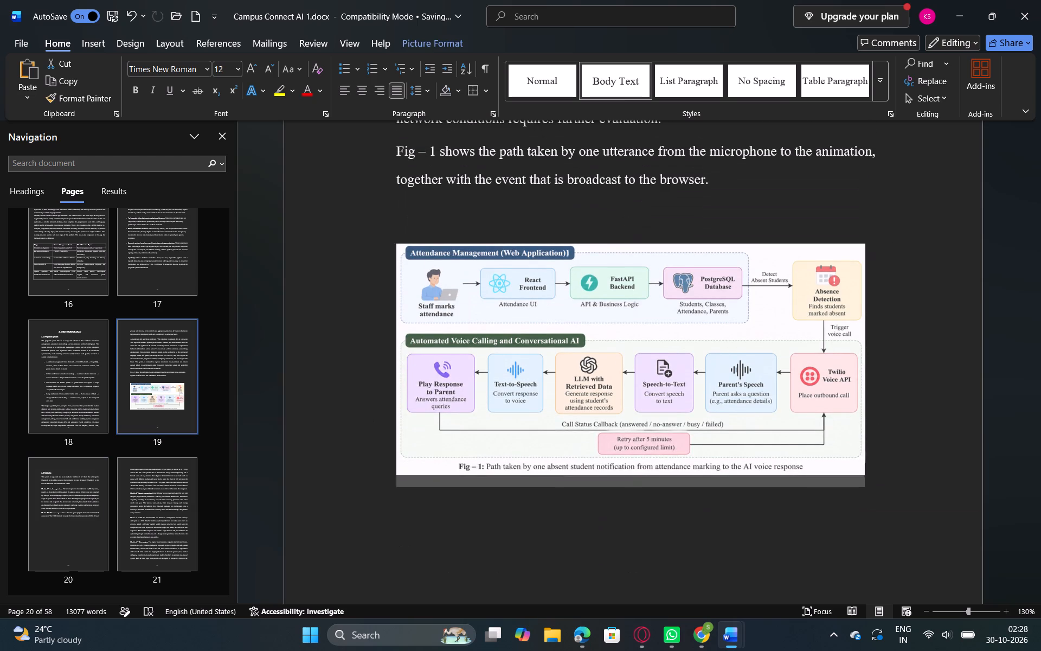
Review the layout after the new diagram and the old module descriptions in section 3.2 on page 20.
scroll(370, 428, down, 1)
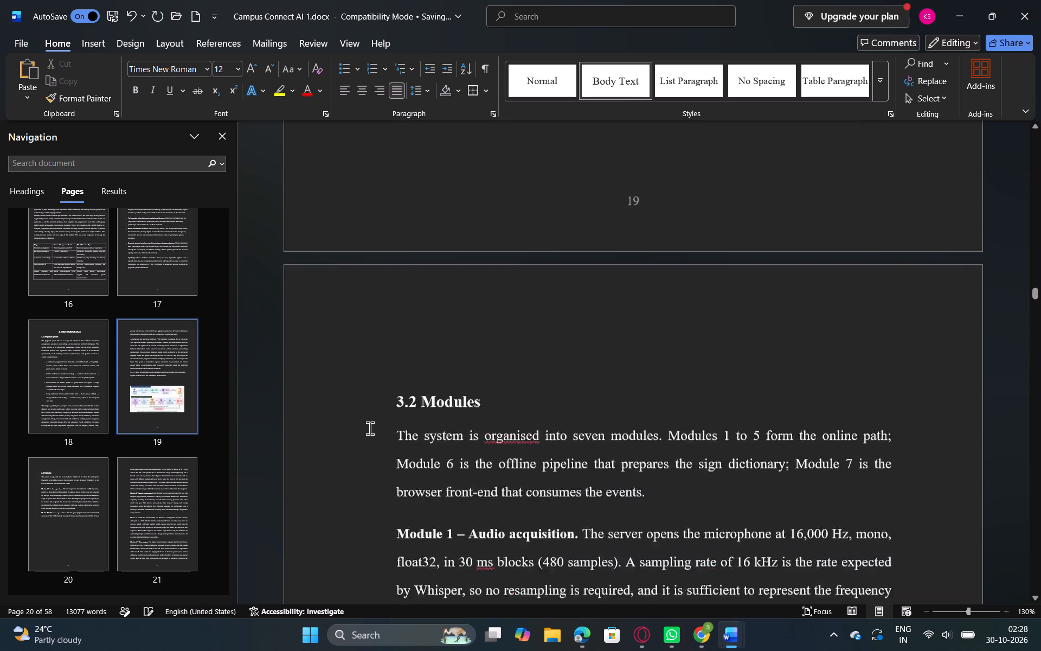
scroll(370, 428, down, 2)
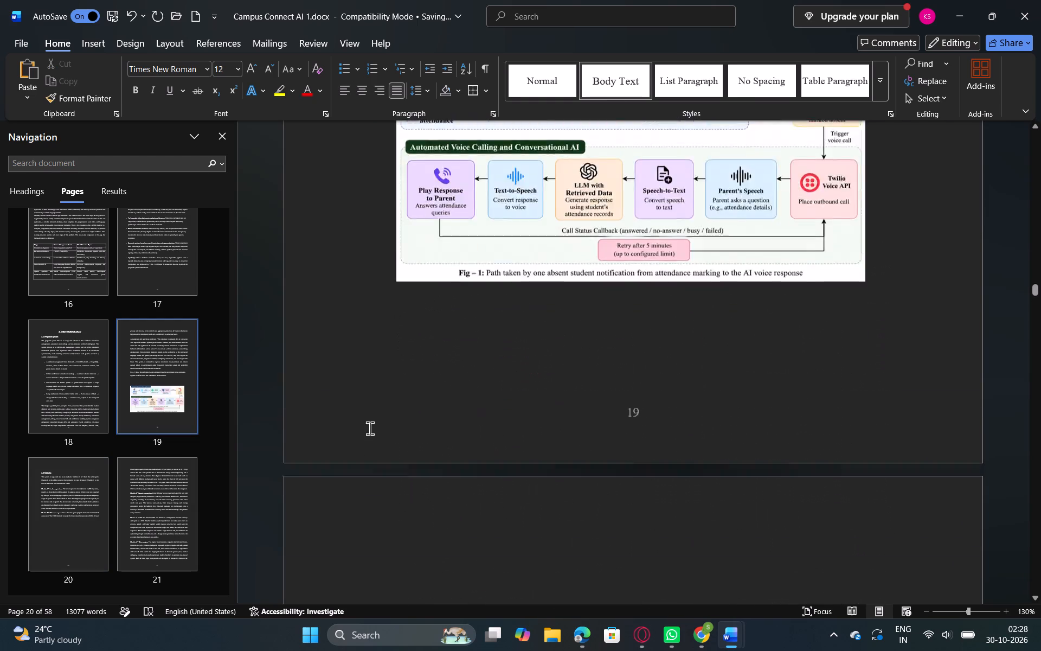
scroll(370, 428, down, 1)
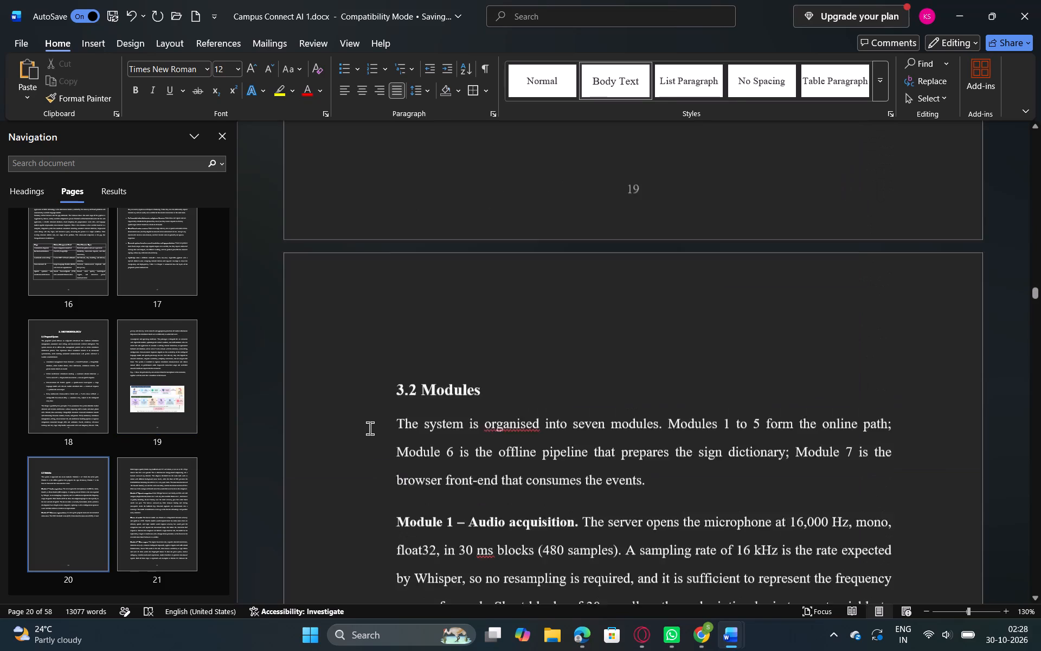
scroll(370, 428, down, 2)
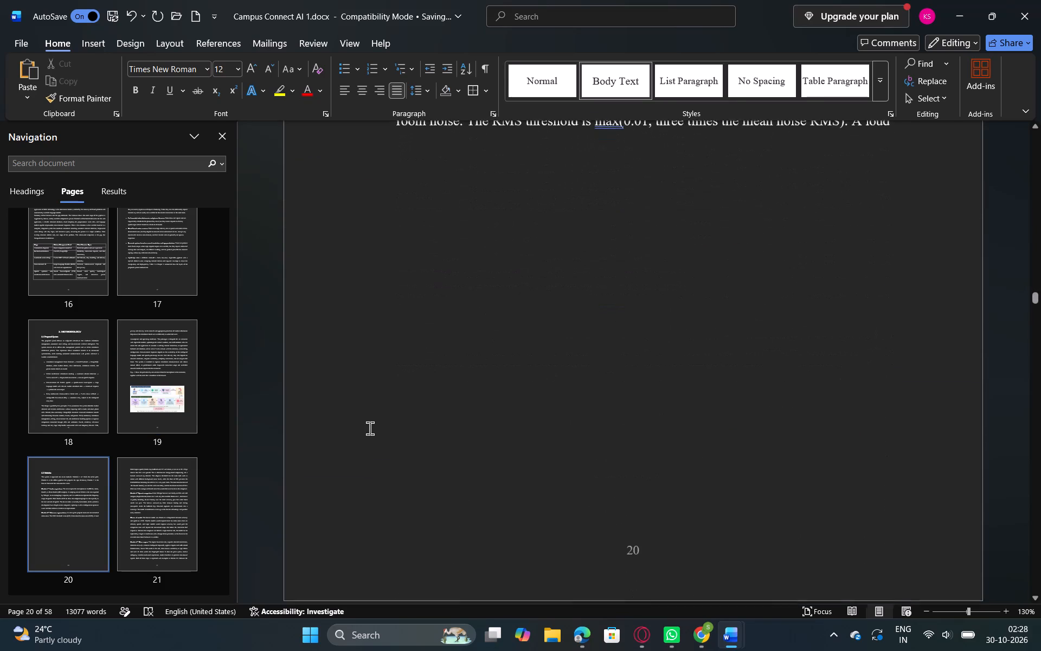
scroll(370, 428, down, 2)
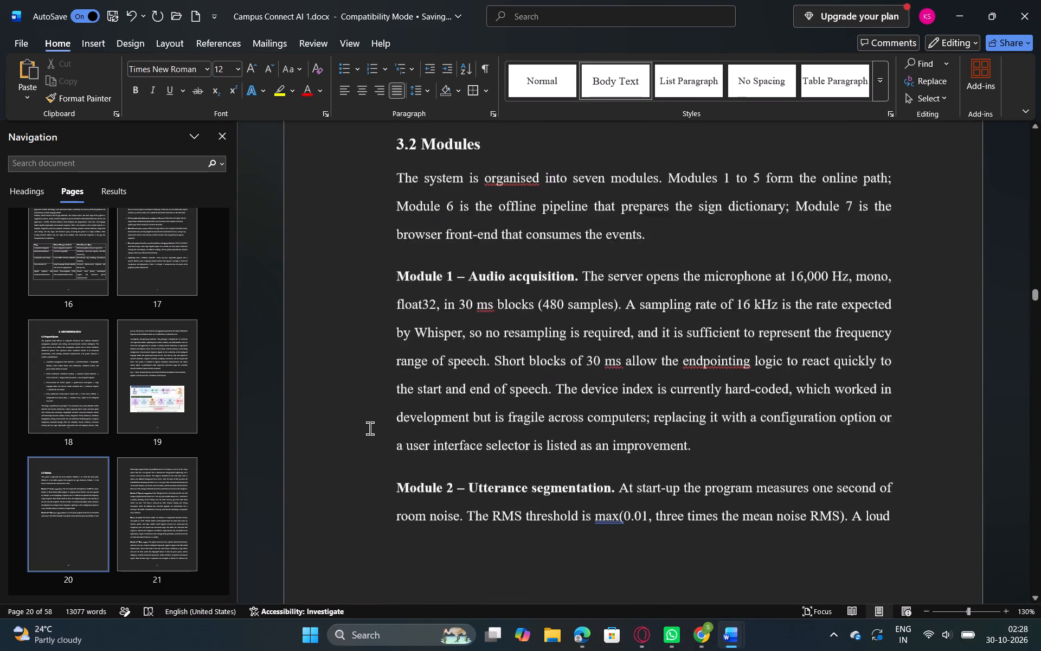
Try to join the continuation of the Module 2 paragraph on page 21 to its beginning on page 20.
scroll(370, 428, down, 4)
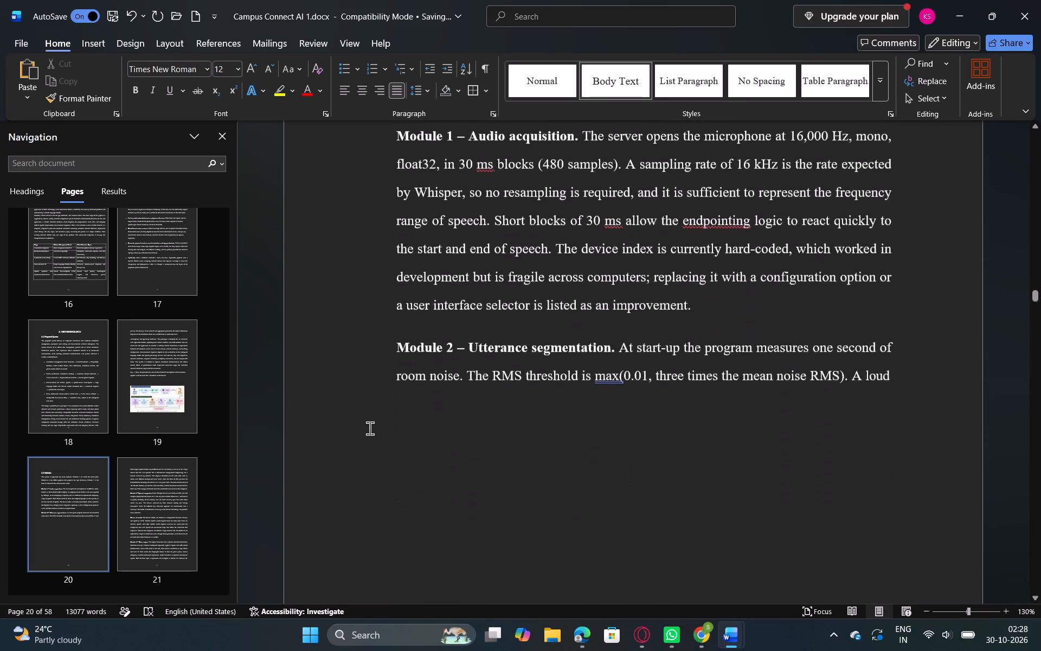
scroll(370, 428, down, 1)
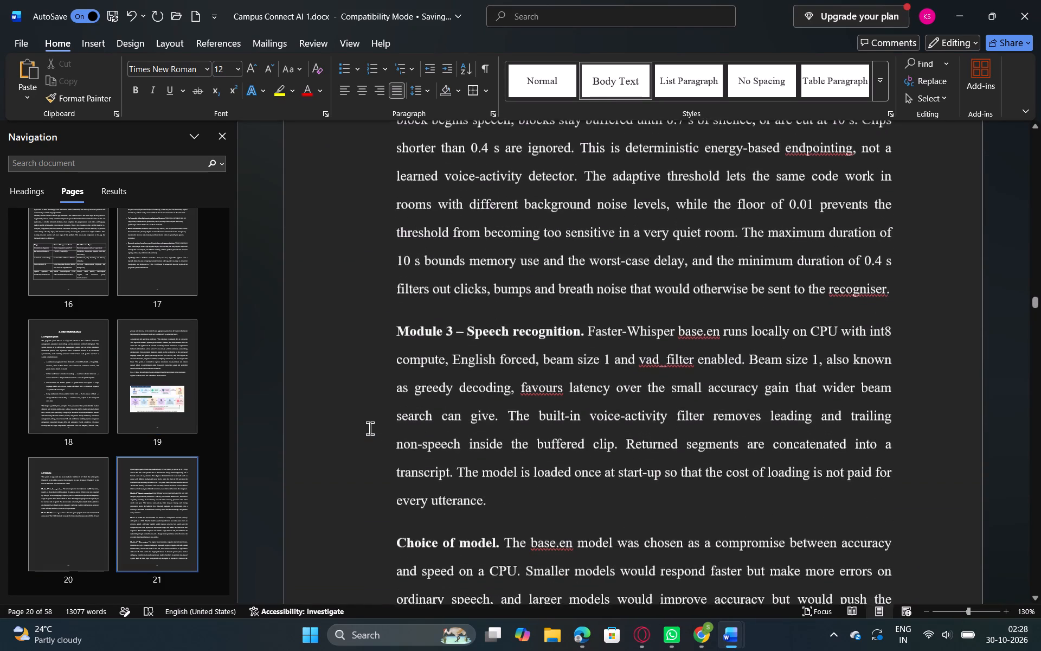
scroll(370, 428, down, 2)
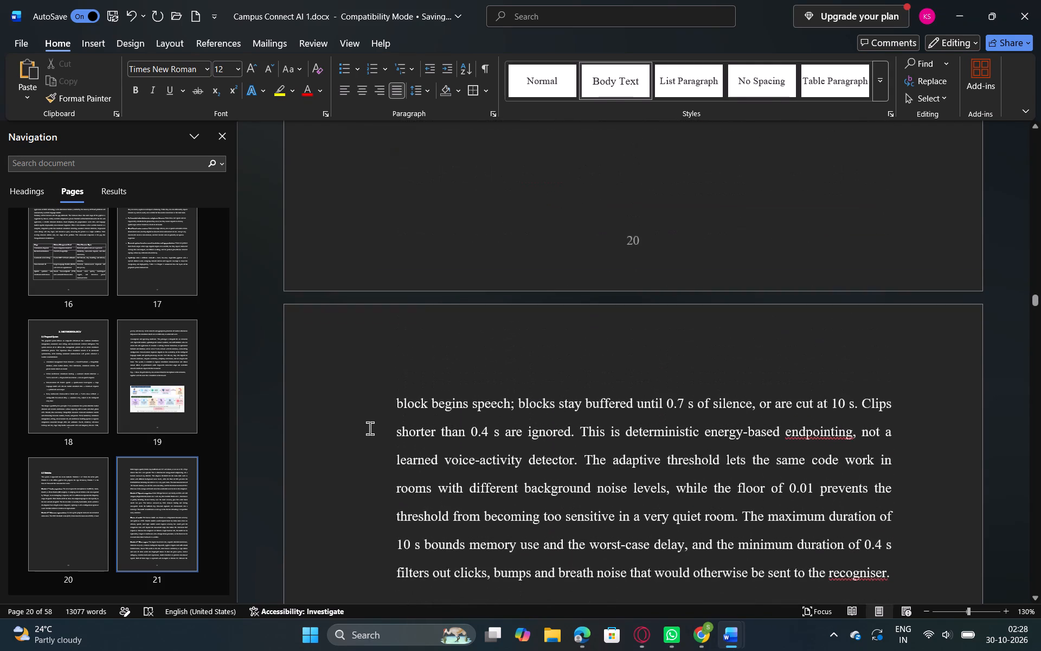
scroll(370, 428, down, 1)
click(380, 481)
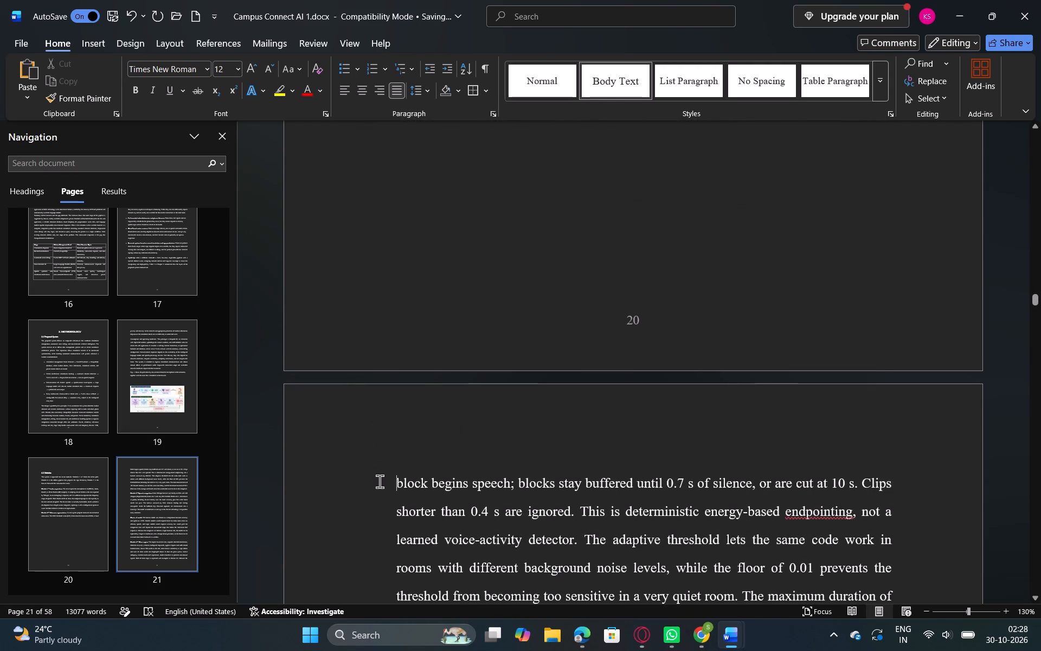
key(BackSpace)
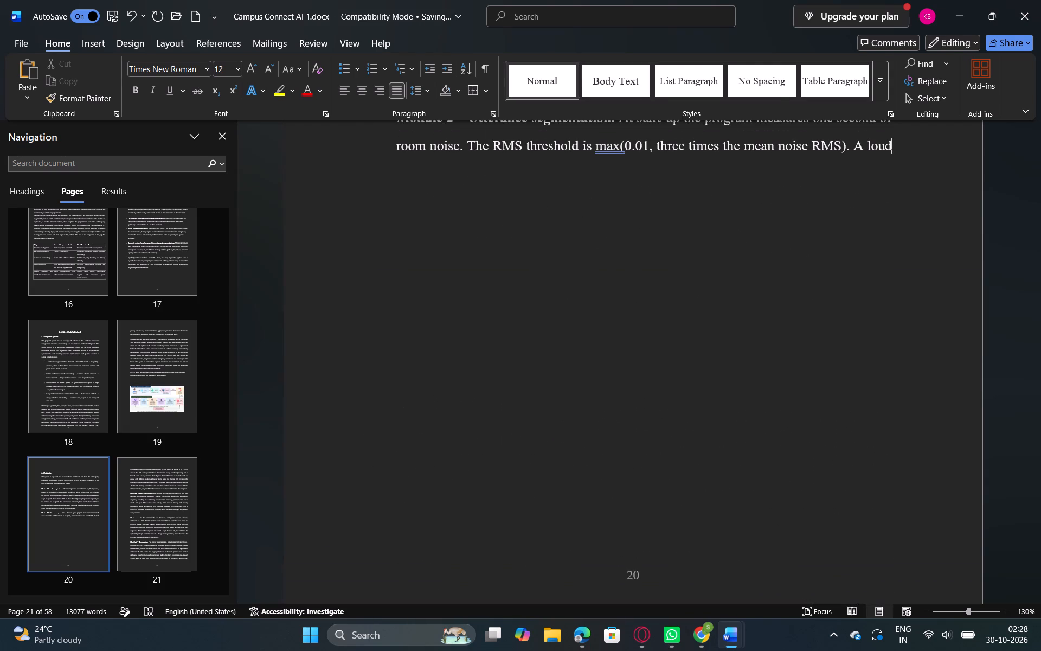
Copy the rest of the Module 2 paragraph, starting "block begins speech", from page 21 and paste it after "A loud" on page 20.
scroll(380, 481, down, 2)
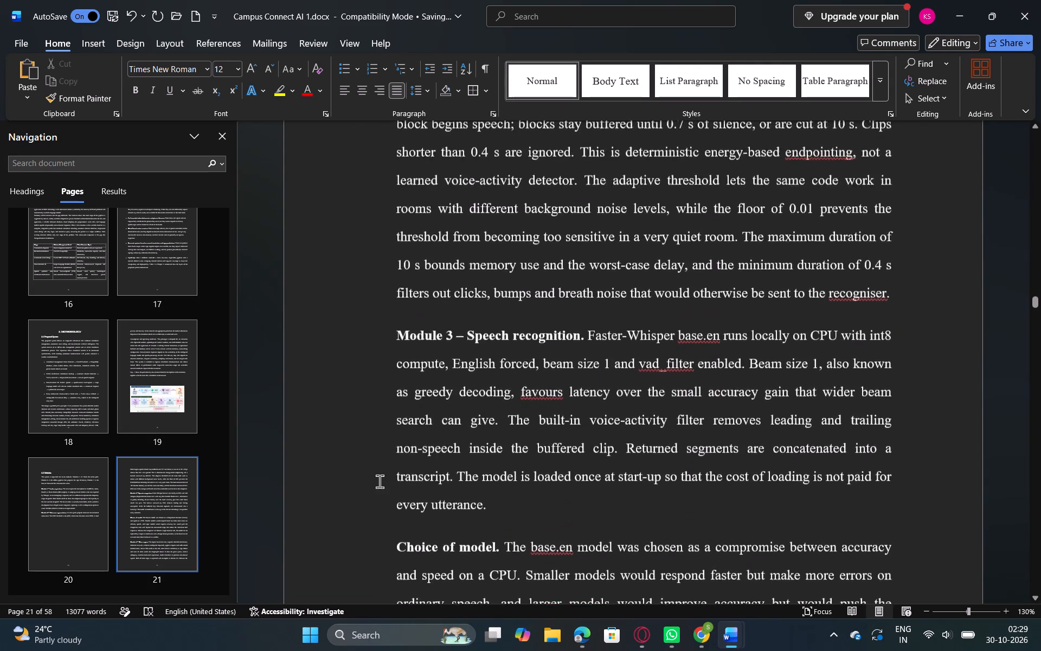
scroll(380, 481, down, 2)
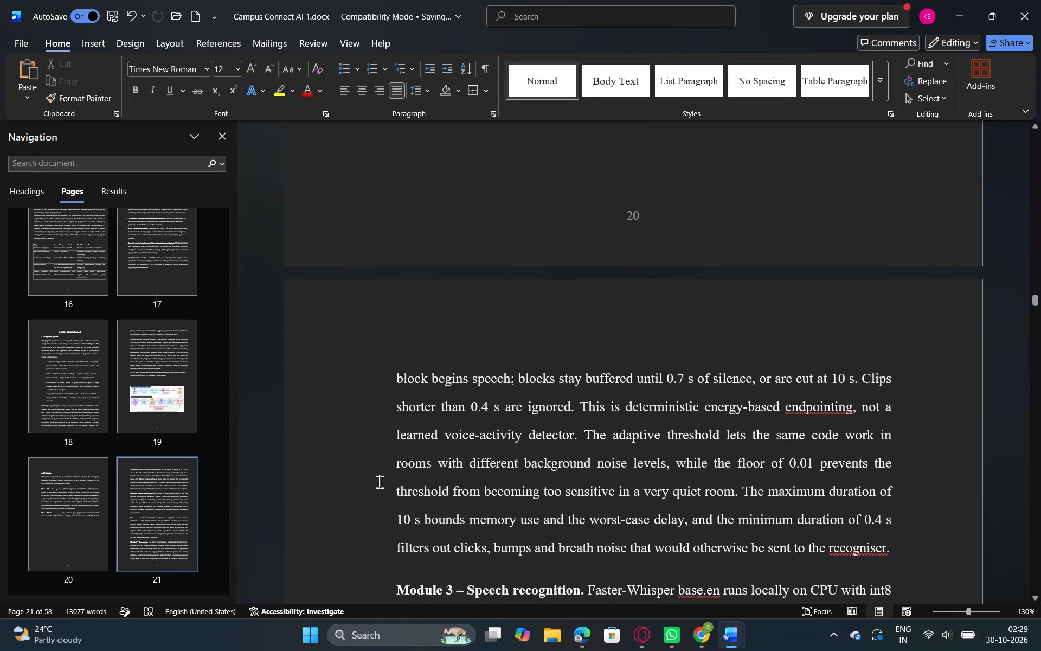
drag(385, 373, 735, 552)
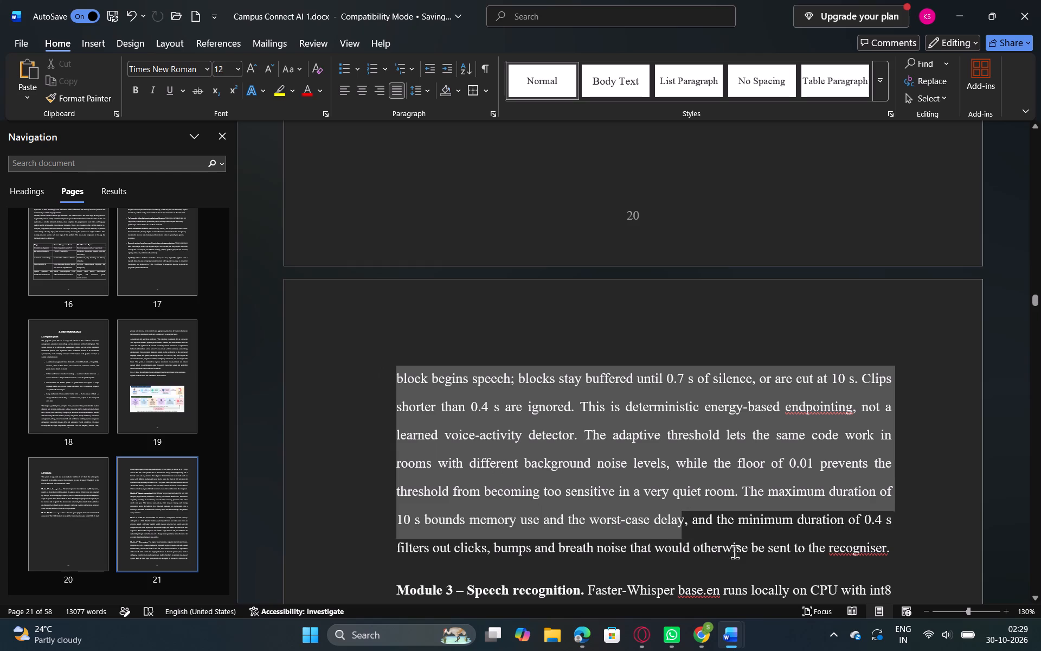
drag(735, 552, 894, 549)
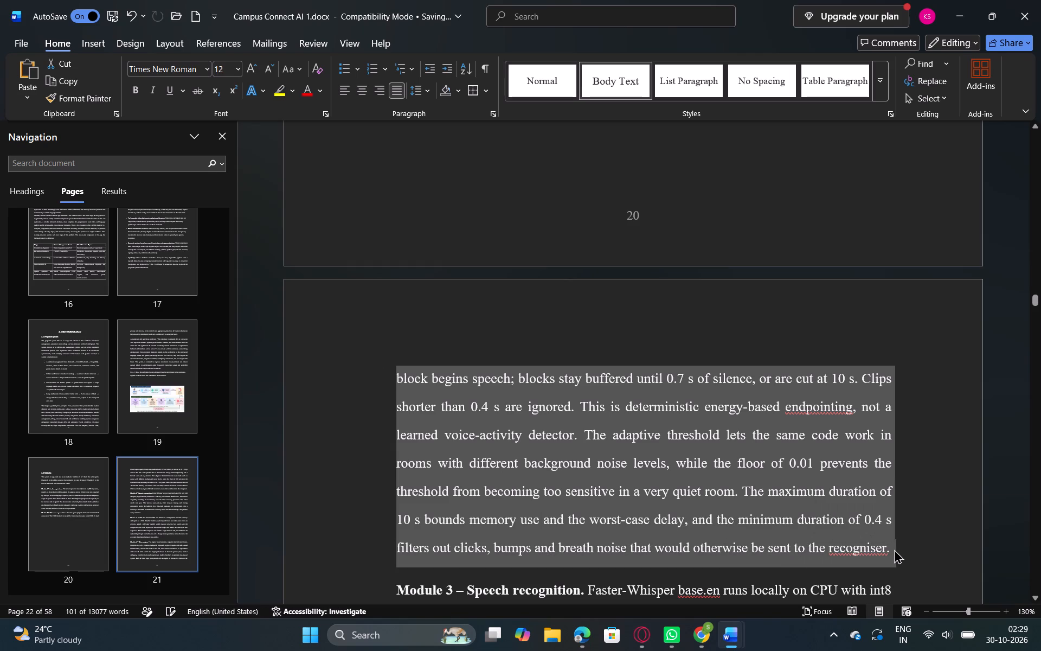
key(ctrl+c)
scroll(574, 214, up, 2)
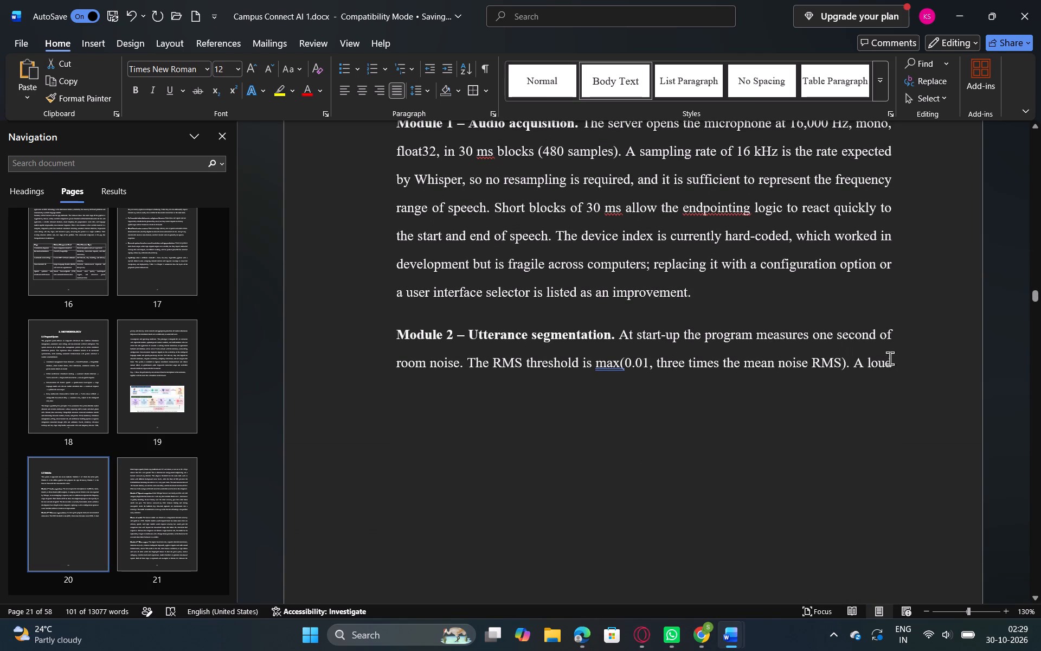
click(901, 365)
key(Return)
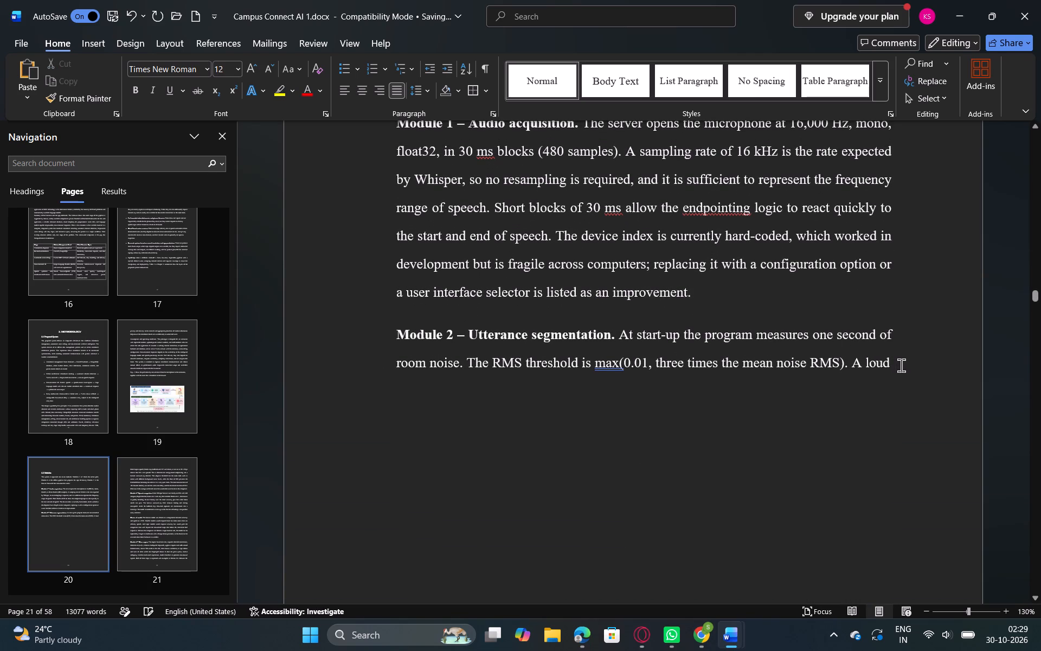
key(Return)
key(BackSpace)
key(BackSpace)
key(Return)
key(BackSpace)
key(ctrl+v)
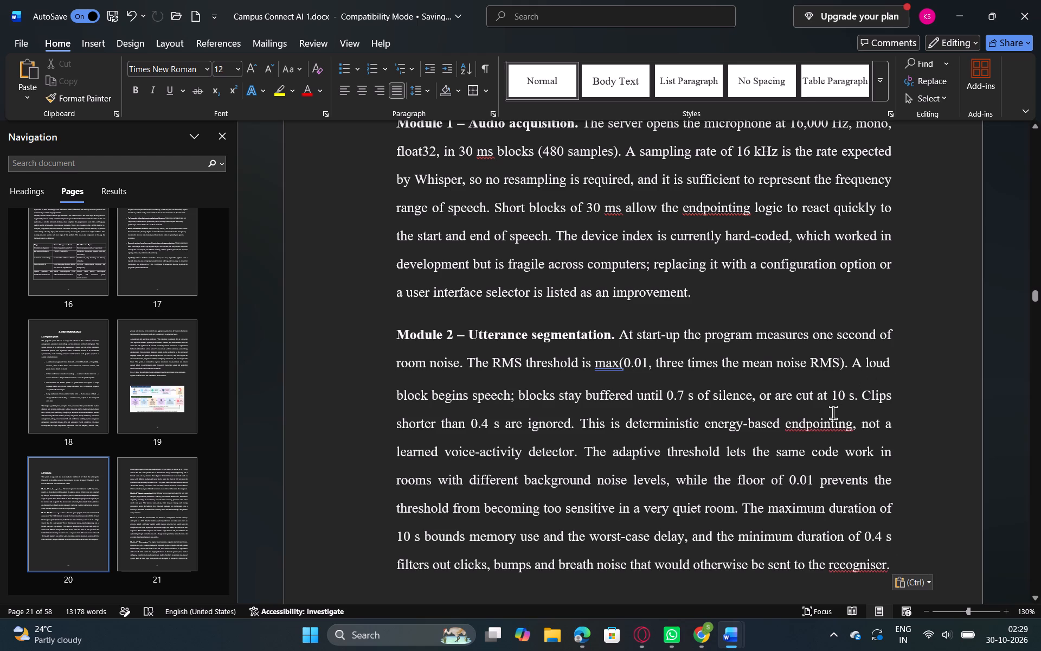
Delete the duplicate Module 2 text at the top of page 21, from "block begins speech" through "recogniser.".
scroll(833, 412, down, 2)
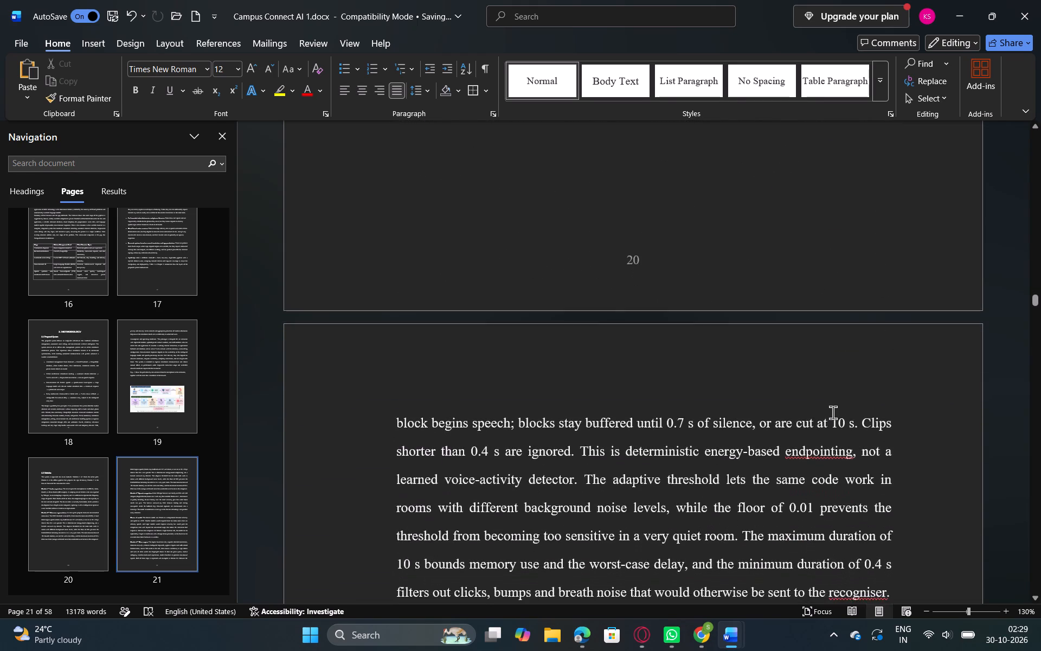
scroll(833, 412, down, 2)
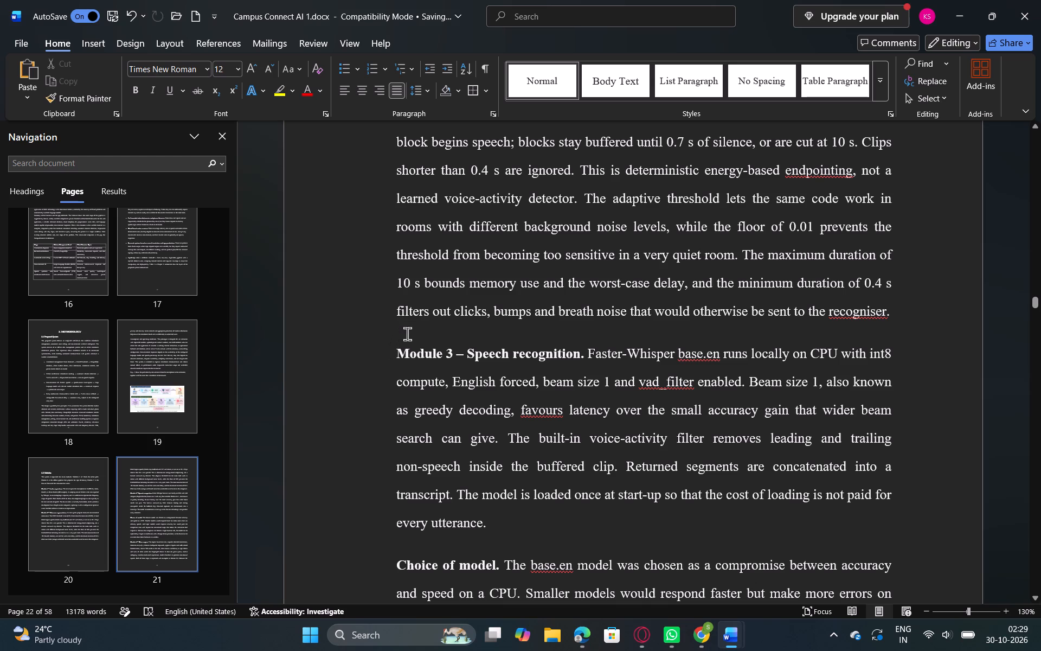
drag(384, 210, 892, 333)
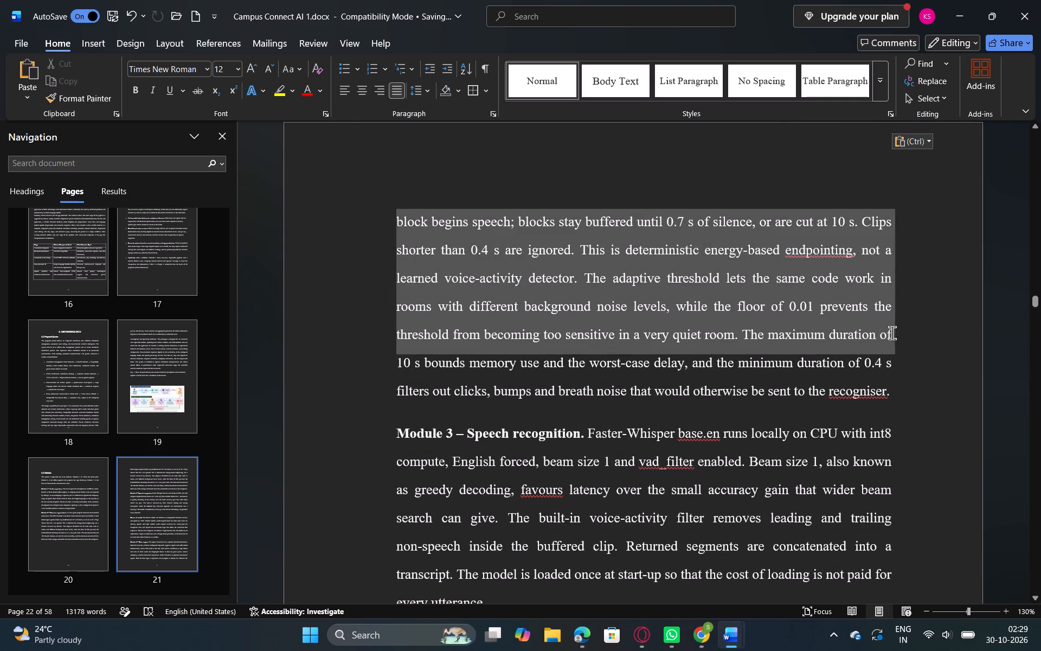
drag(892, 333, 892, 333)
key(BackSpace)
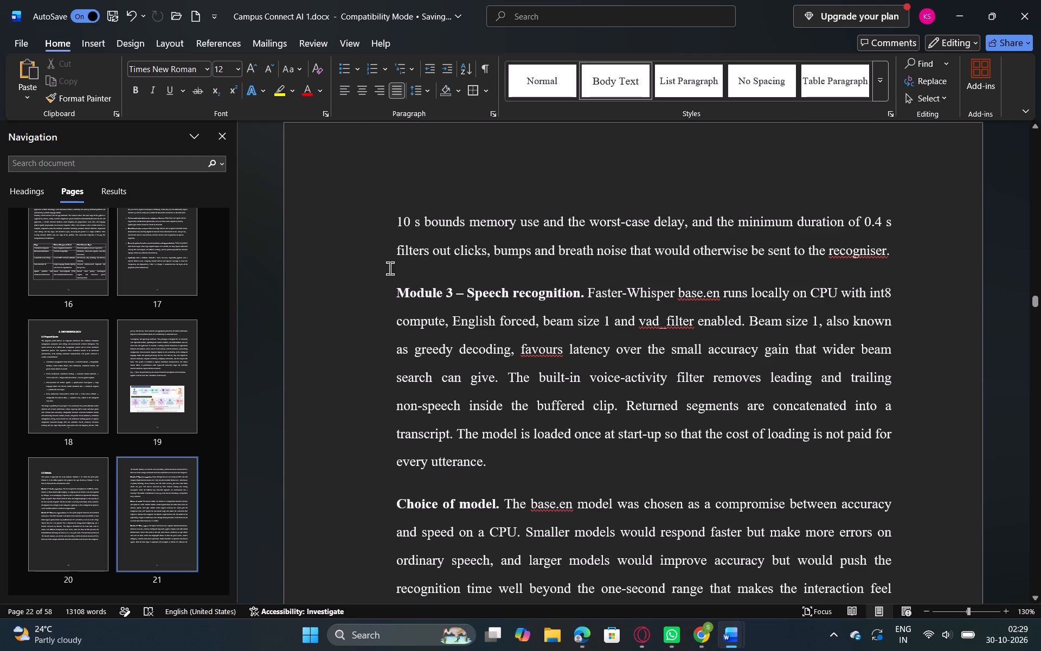
drag(396, 221, 897, 243)
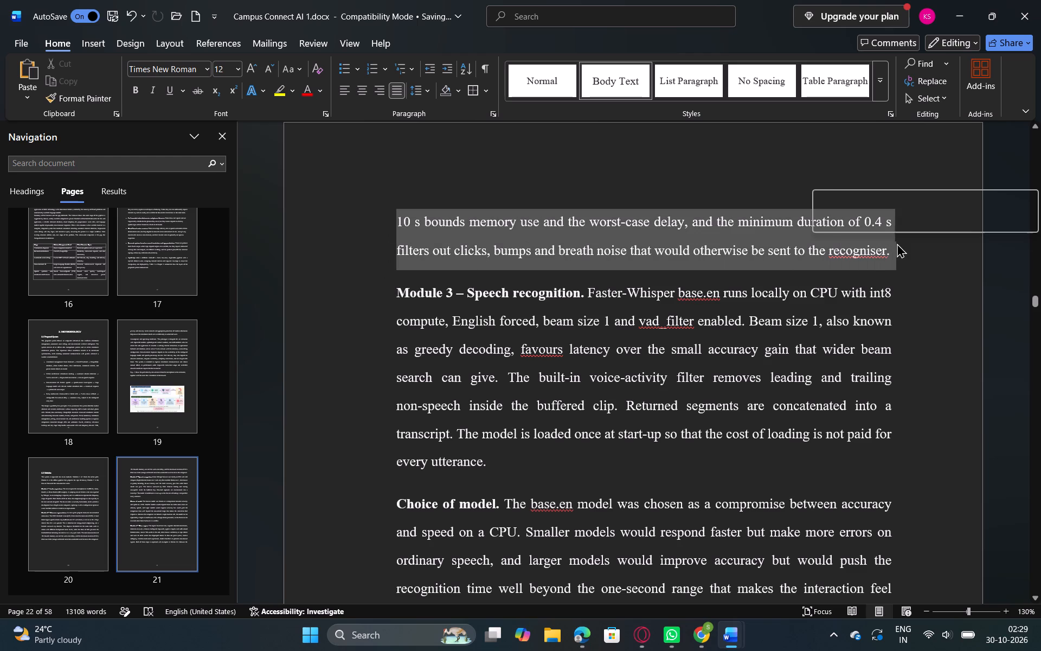
key(BackSpace)
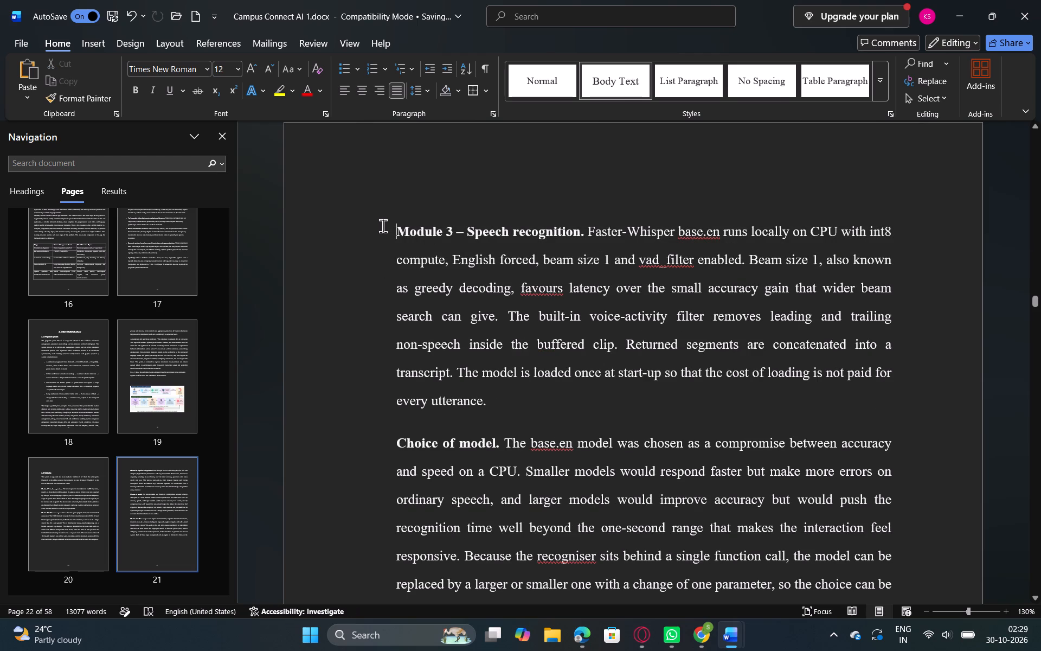
Copy the Module 3 – Speech recognition paragraph from page 21 and paste it below the Module 2 paragraph on page 20.
drag(391, 229, 510, 356)
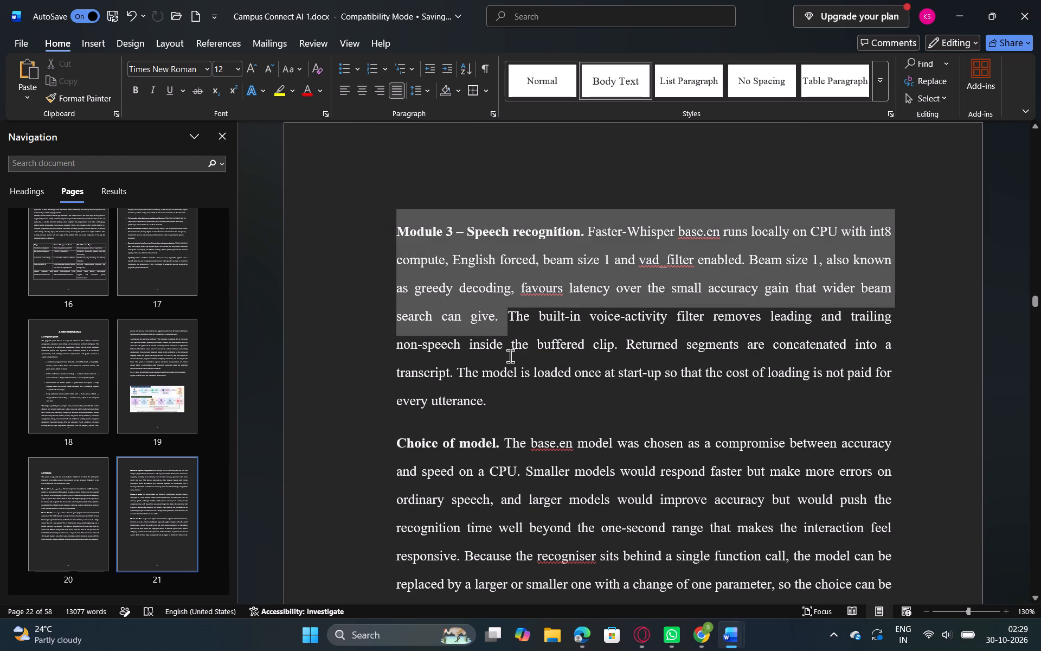
drag(510, 356, 505, 393)
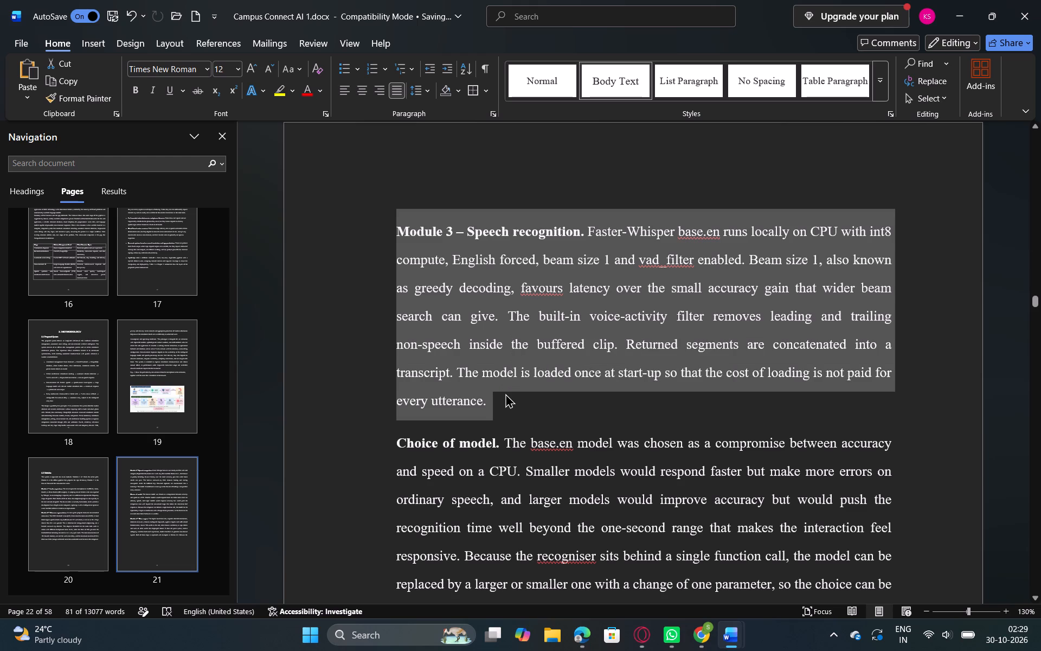
key(ctrl+c)
key(ctrl+c)
scroll(505, 393, up, 1)
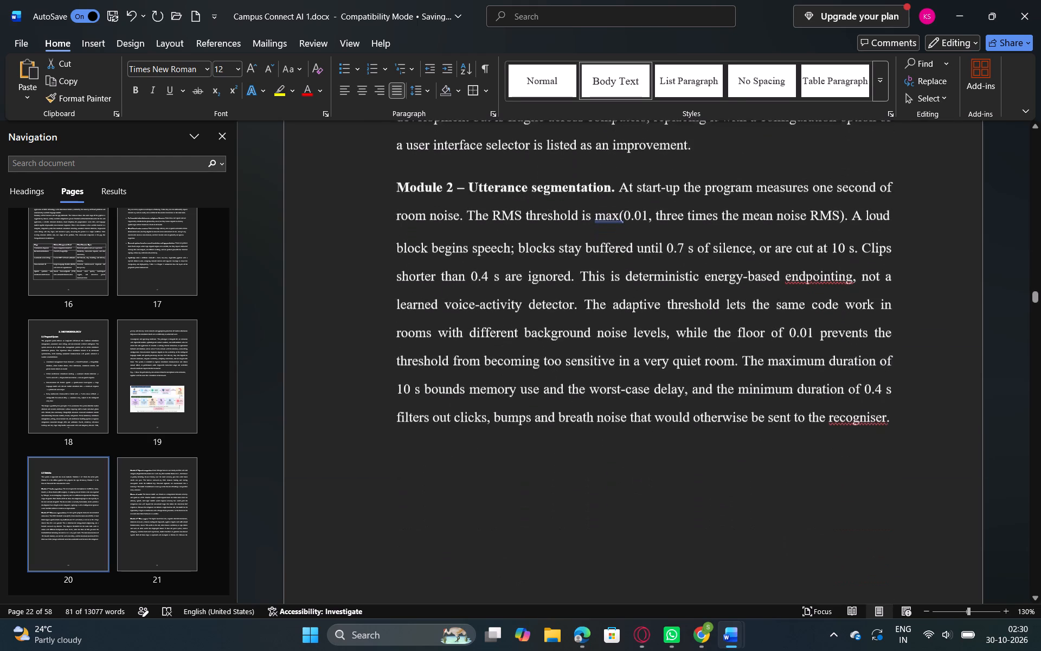
scroll(505, 393, up, 1)
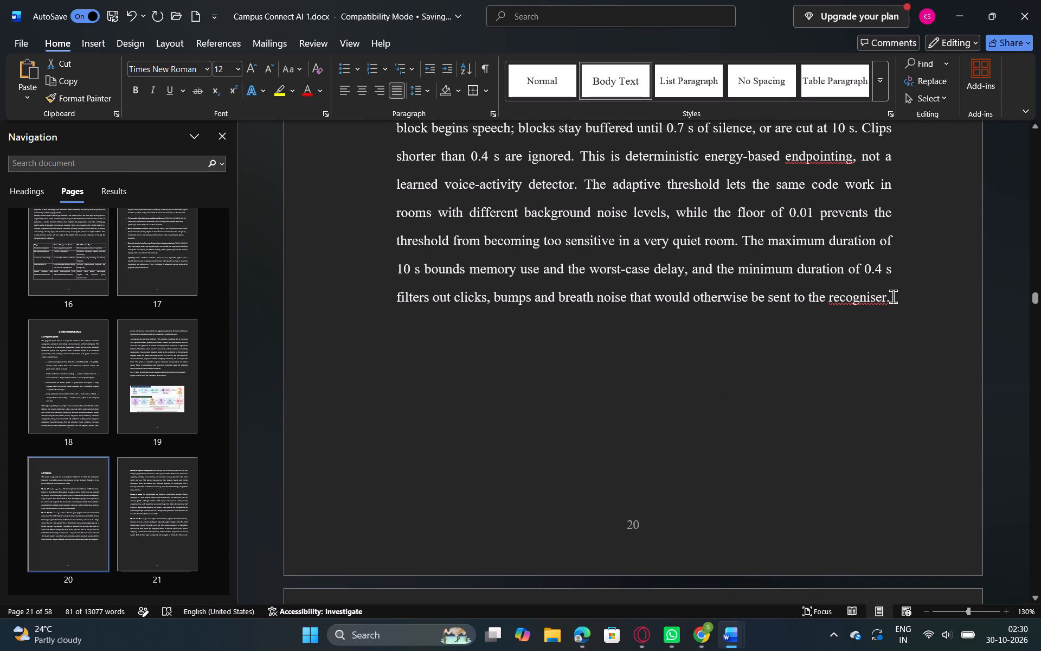
click(893, 296)
key(ctrl+v)
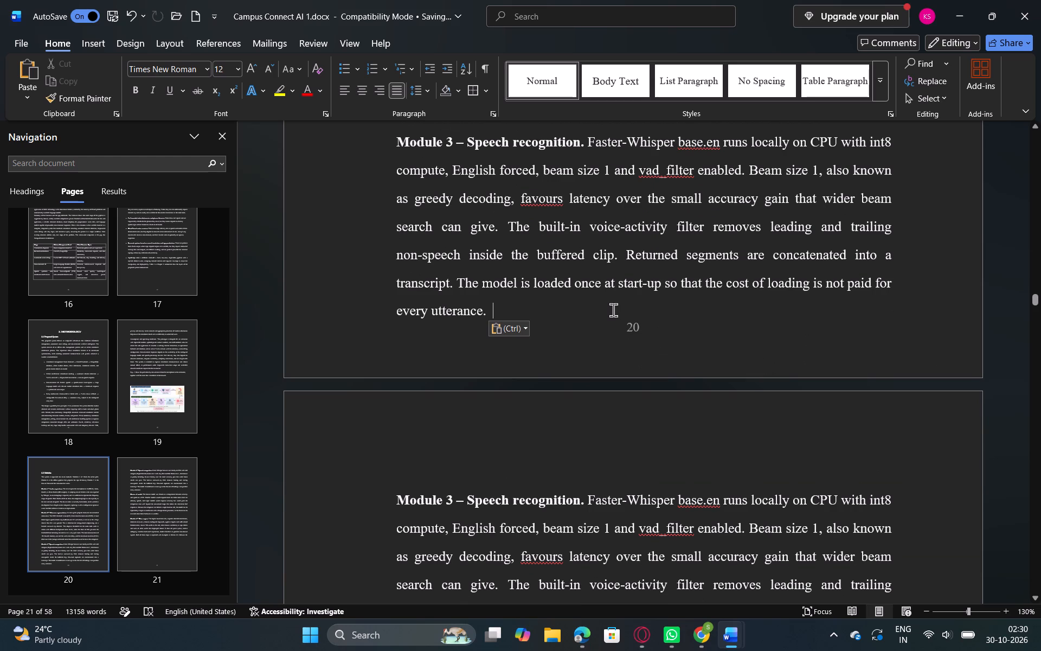
scroll(570, 341, up, 1)
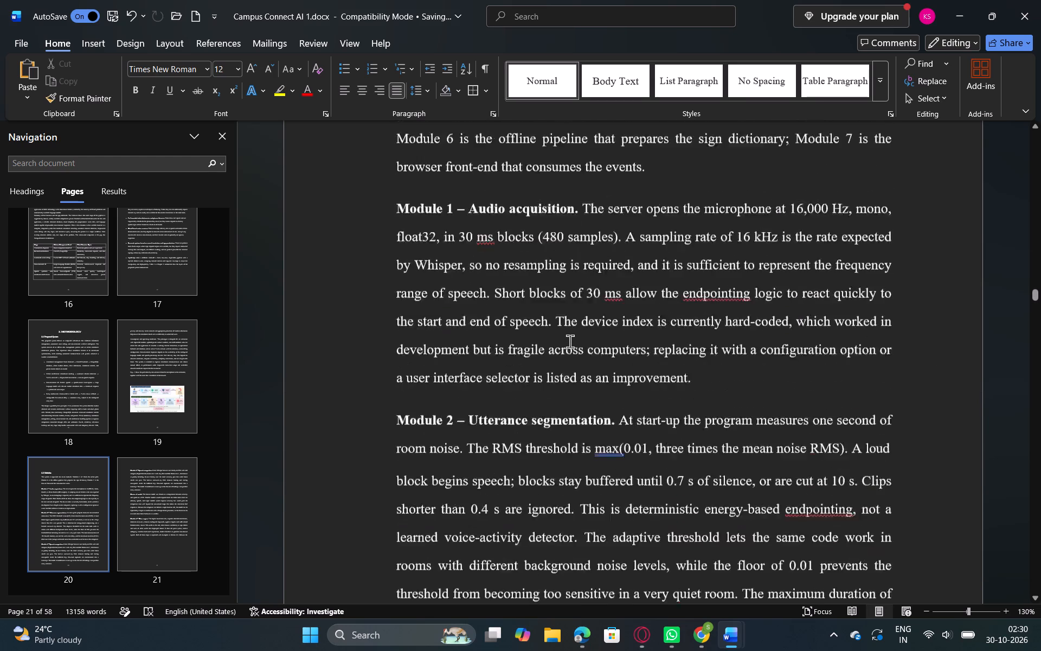
scroll(570, 341, up, 1)
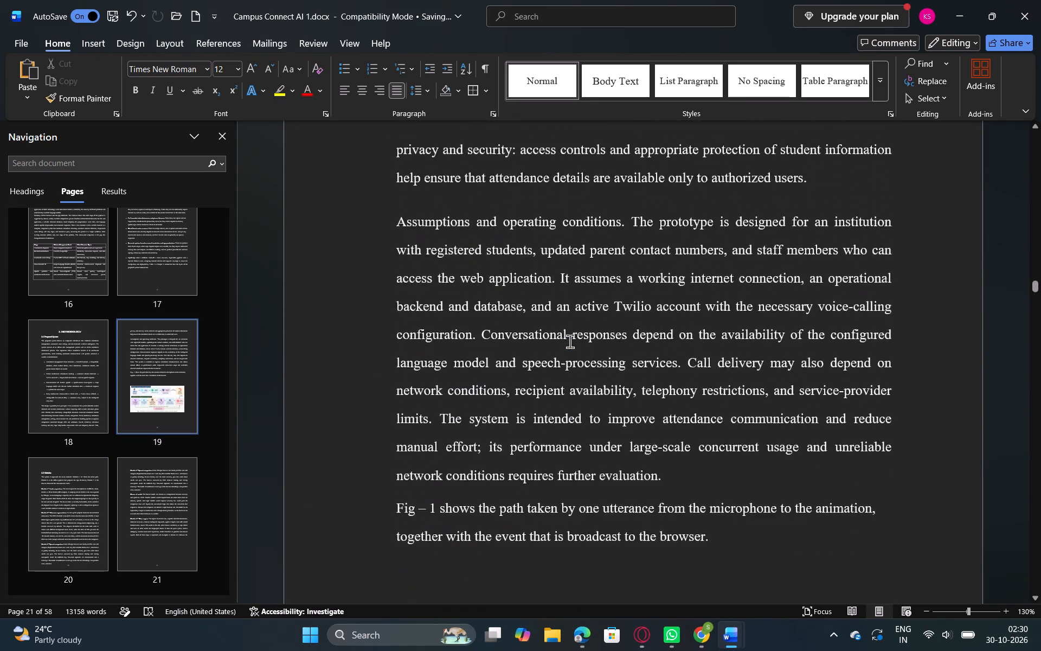
scroll(570, 341, up, 2)
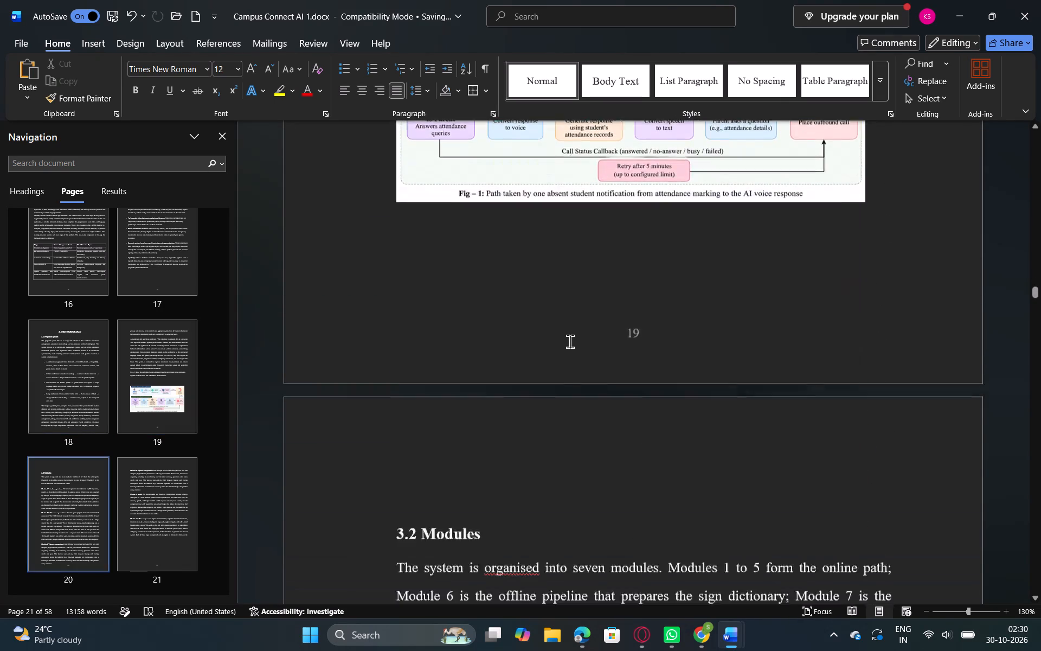
scroll(570, 341, up, 3)
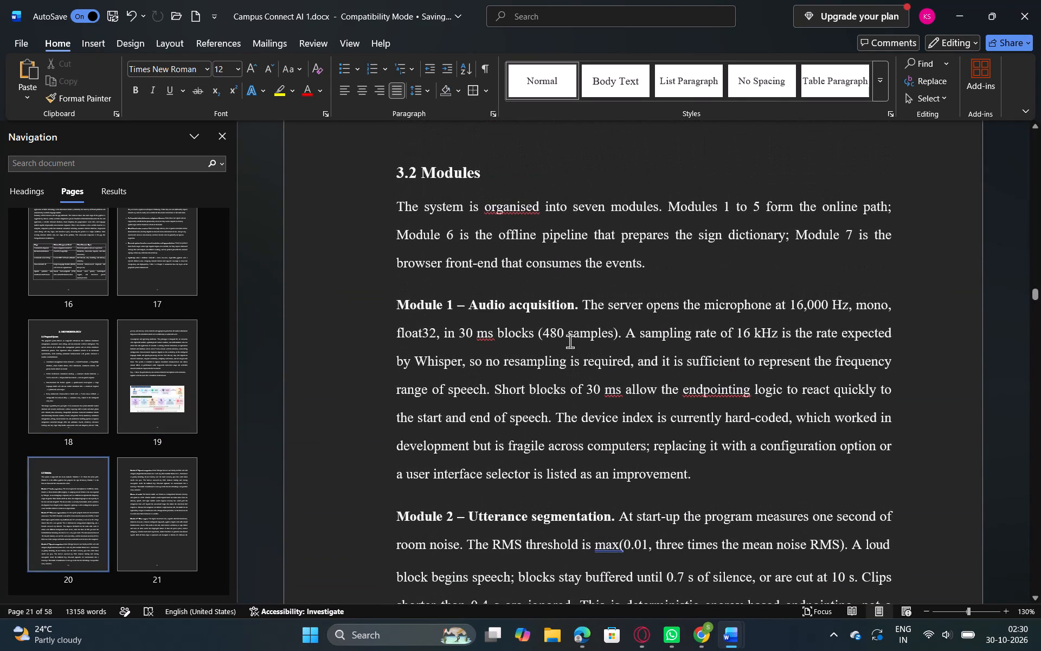
drag(390, 203, 584, 444)
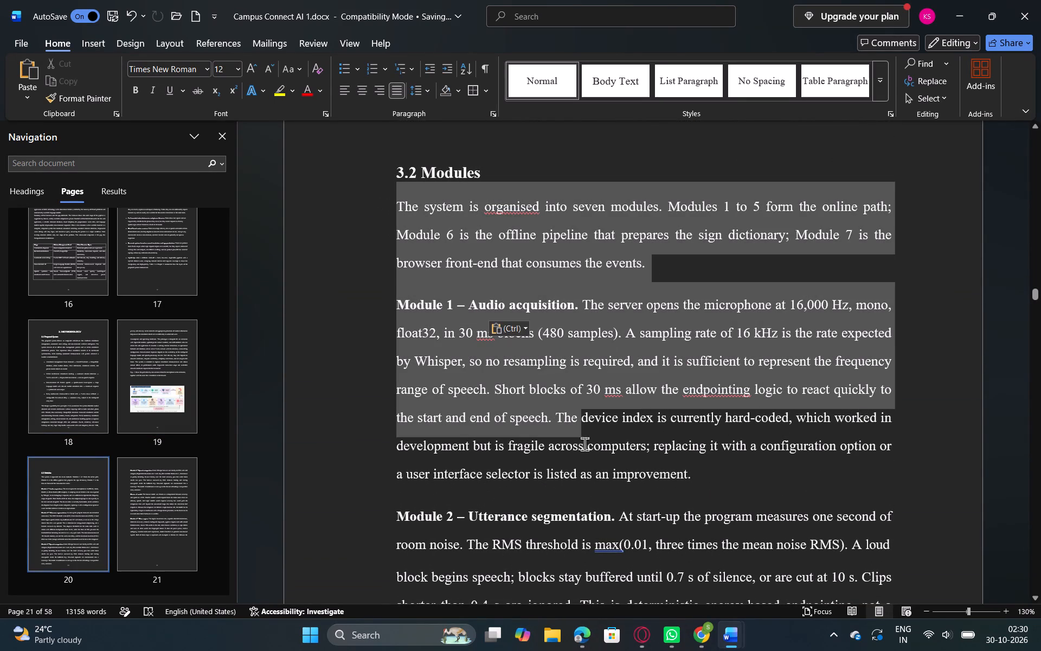
drag(584, 444, 743, 612)
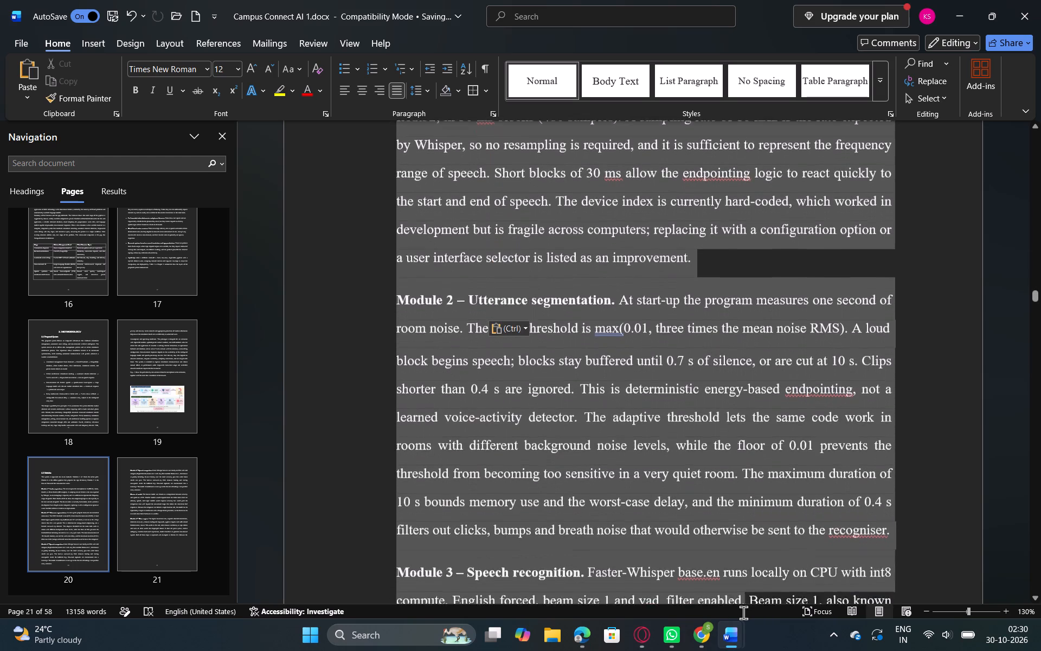
drag(743, 612, 767, 586)
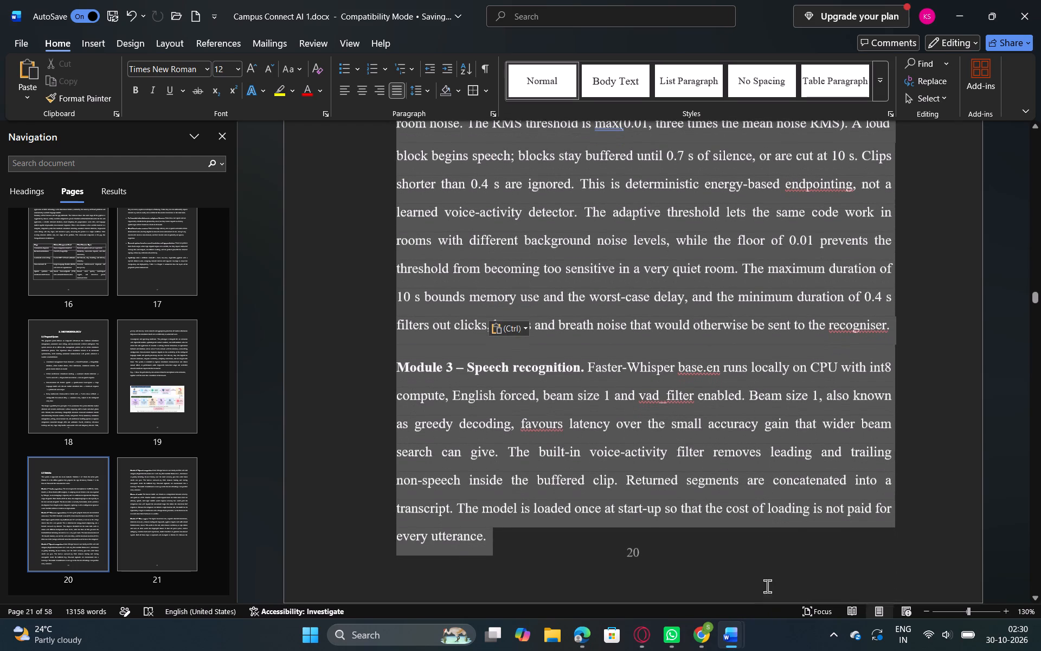
drag(767, 586, 699, 560)
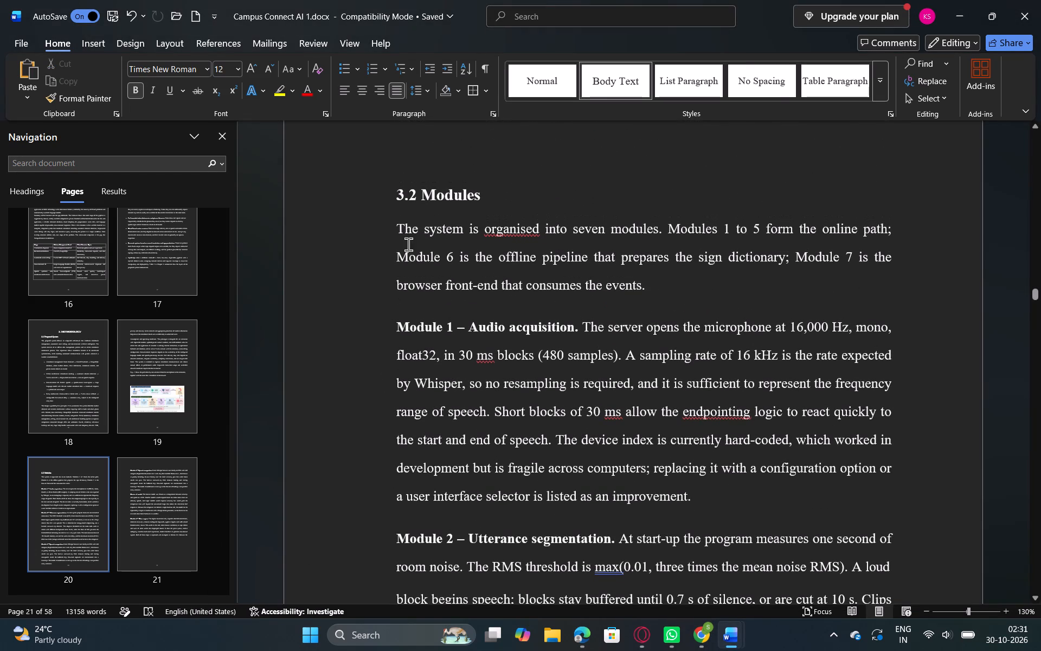
drag(420, 228, 490, 379)
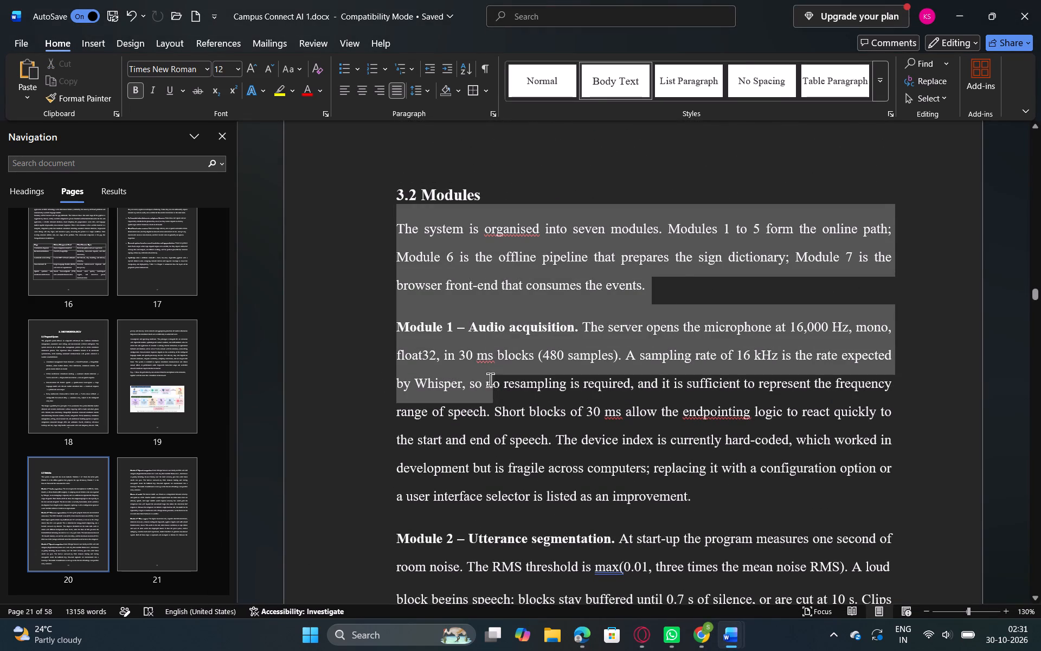
drag(490, 379, 490, 379)
click(490, 379)
drag(427, 231, 678, 618)
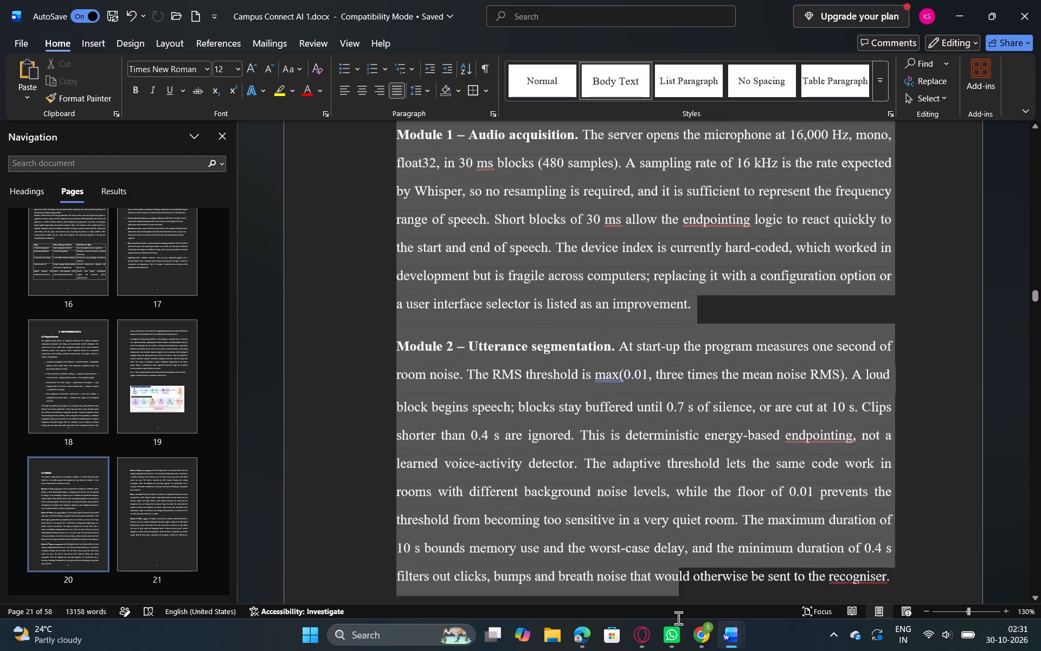
drag(678, 618, 727, 597)
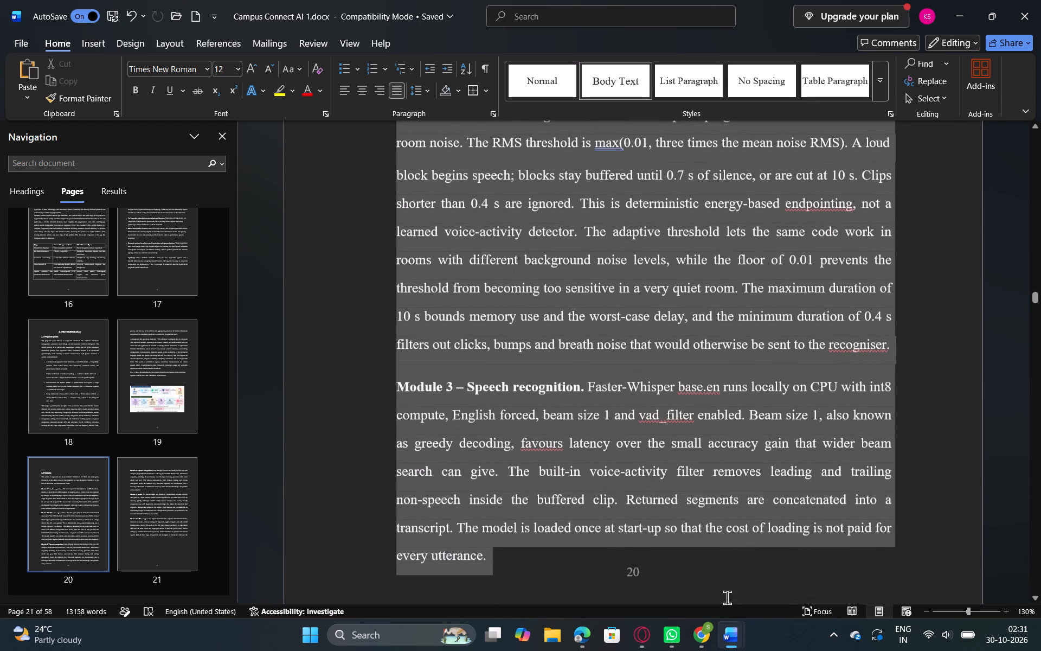
drag(727, 597, 538, 531)
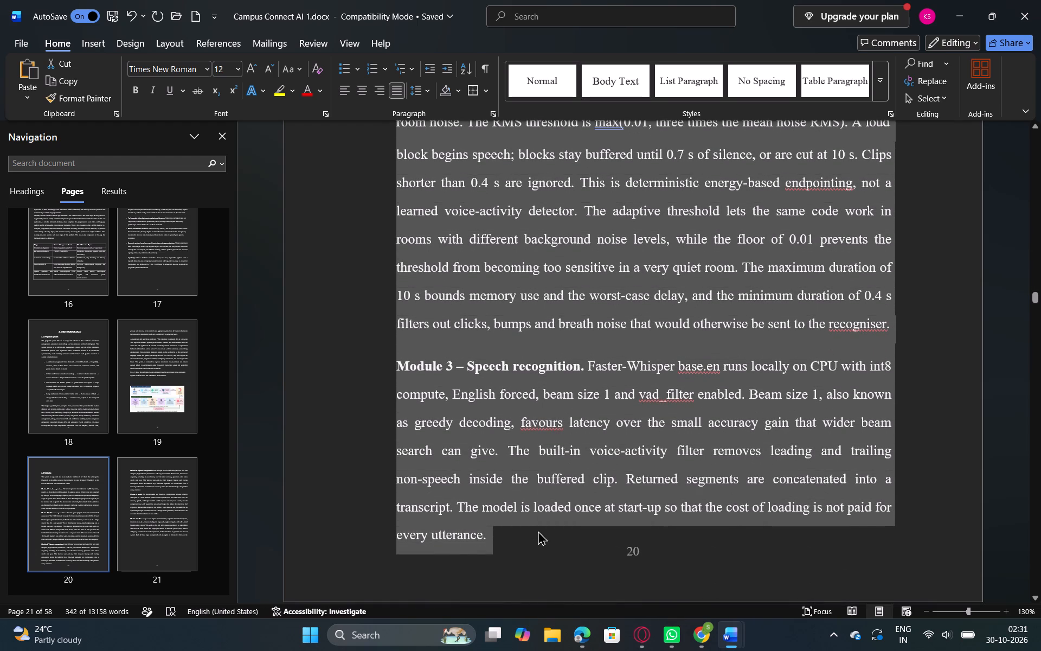
key(ctrl+v)
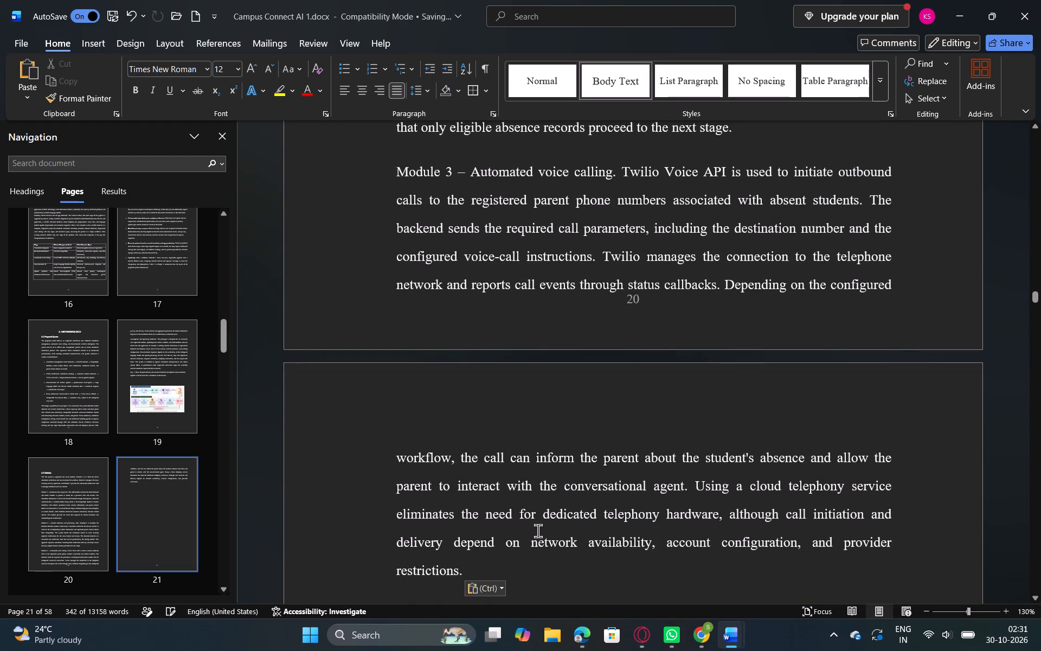
Delete the duplicate word "The" at the start of the section 3.2 Modules introduction.
scroll(538, 531, up, 1)
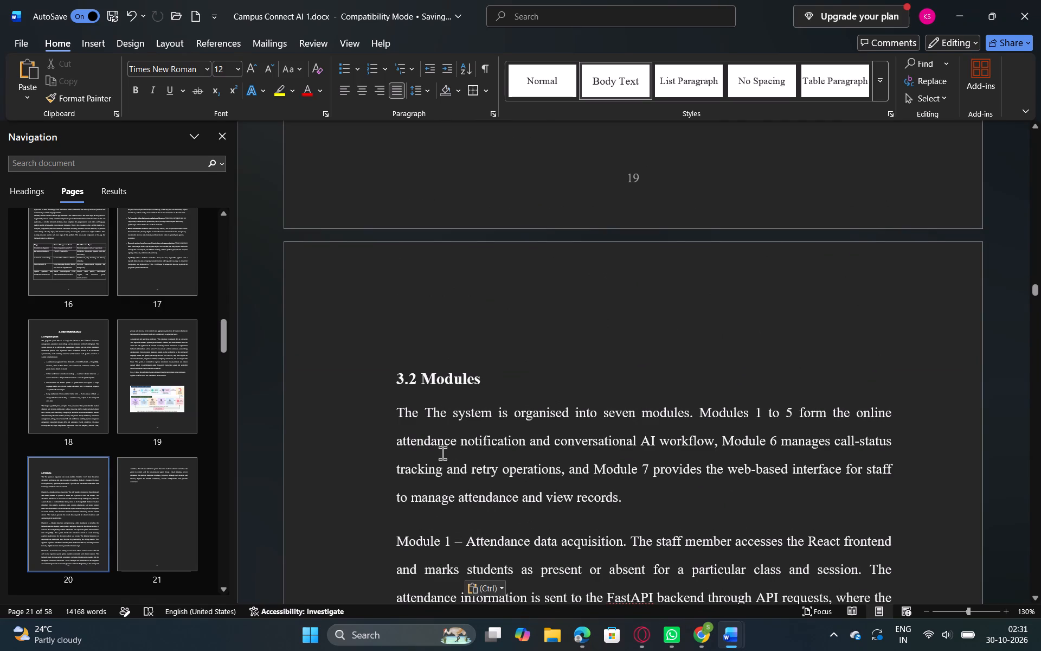
click(422, 412)
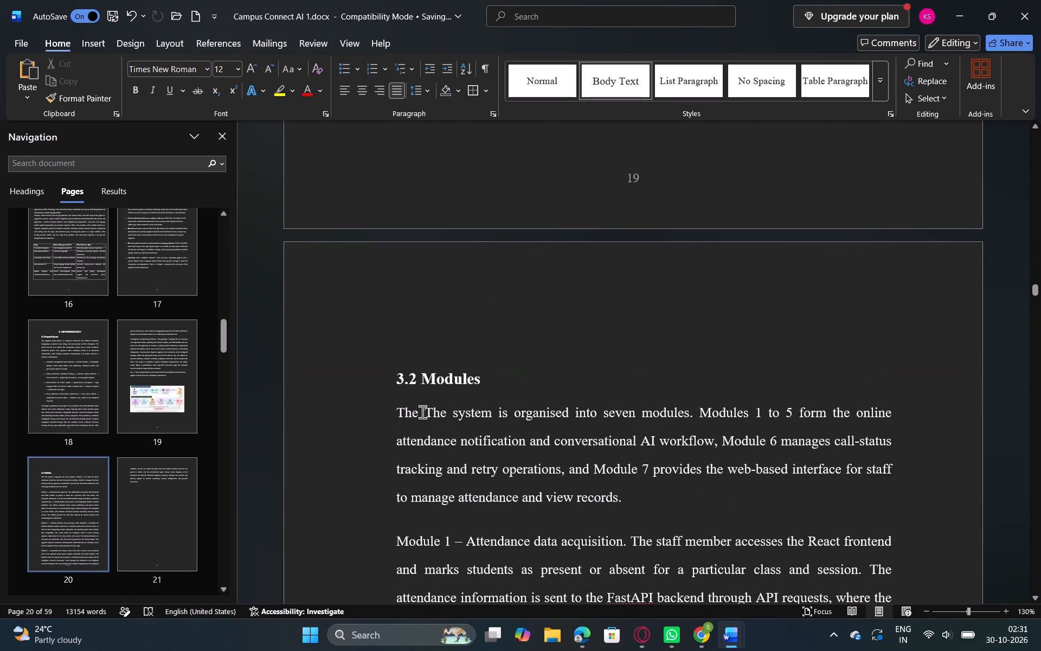
key(BackSpace)
key(BackSpace)
key(BackSpace)
key(BackSpace)
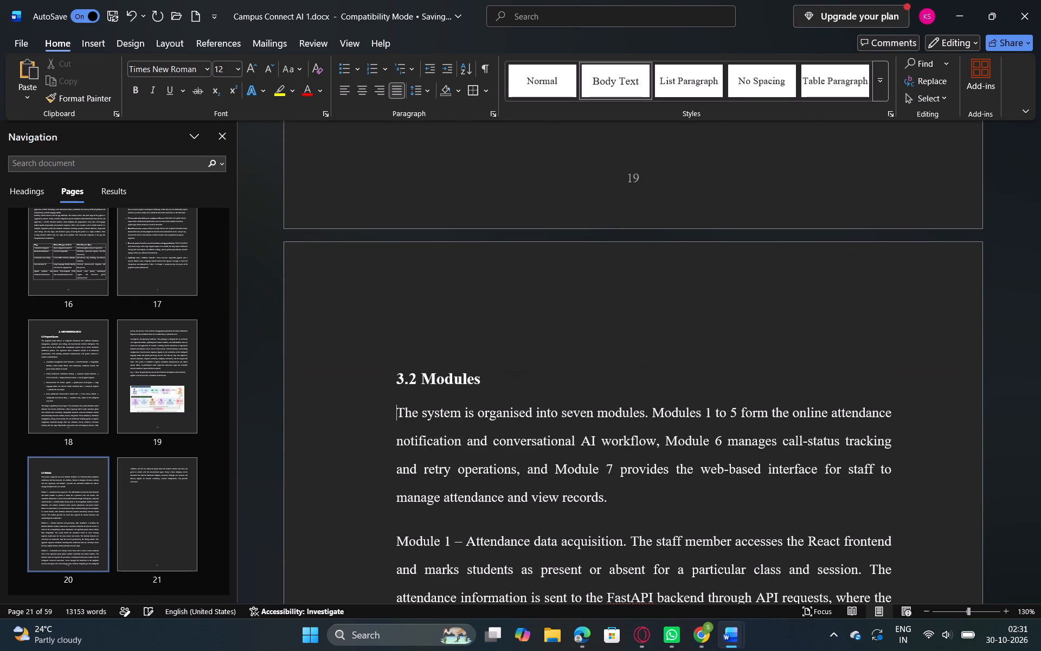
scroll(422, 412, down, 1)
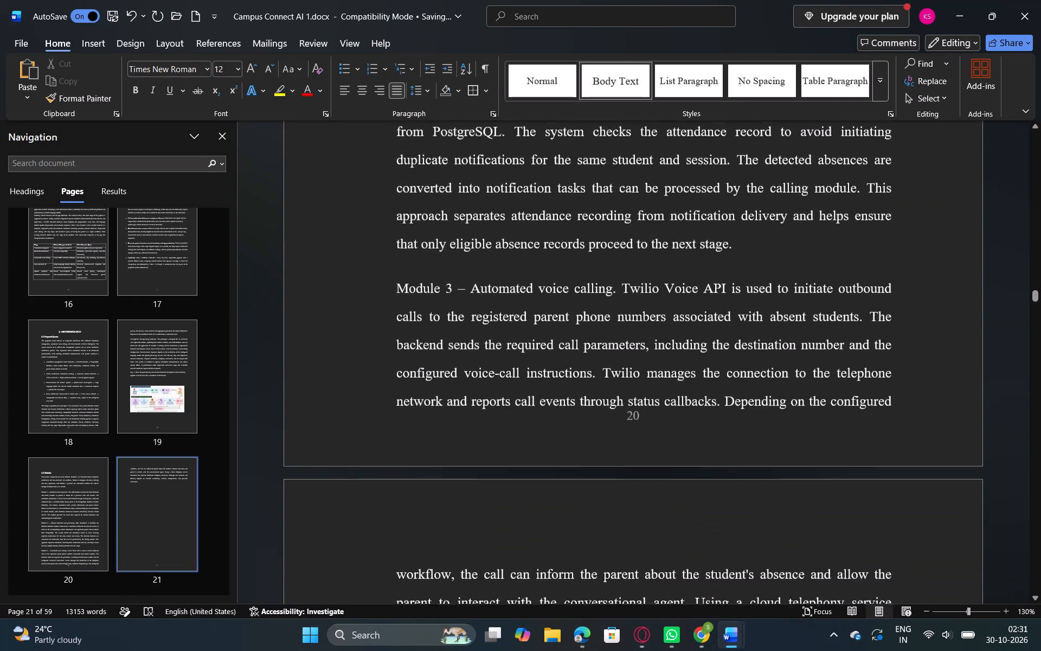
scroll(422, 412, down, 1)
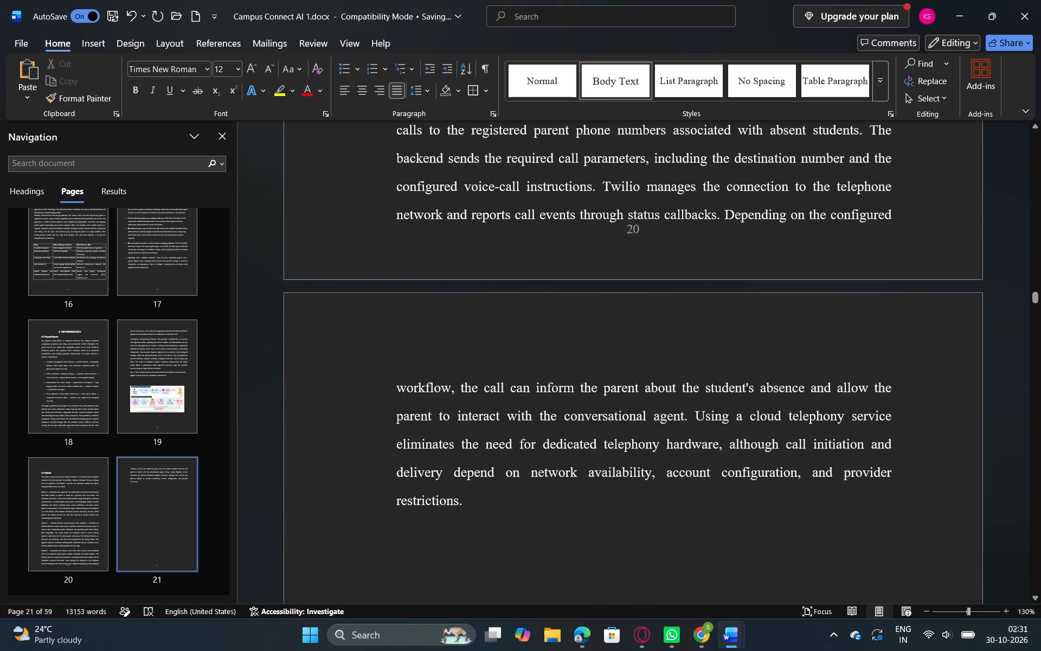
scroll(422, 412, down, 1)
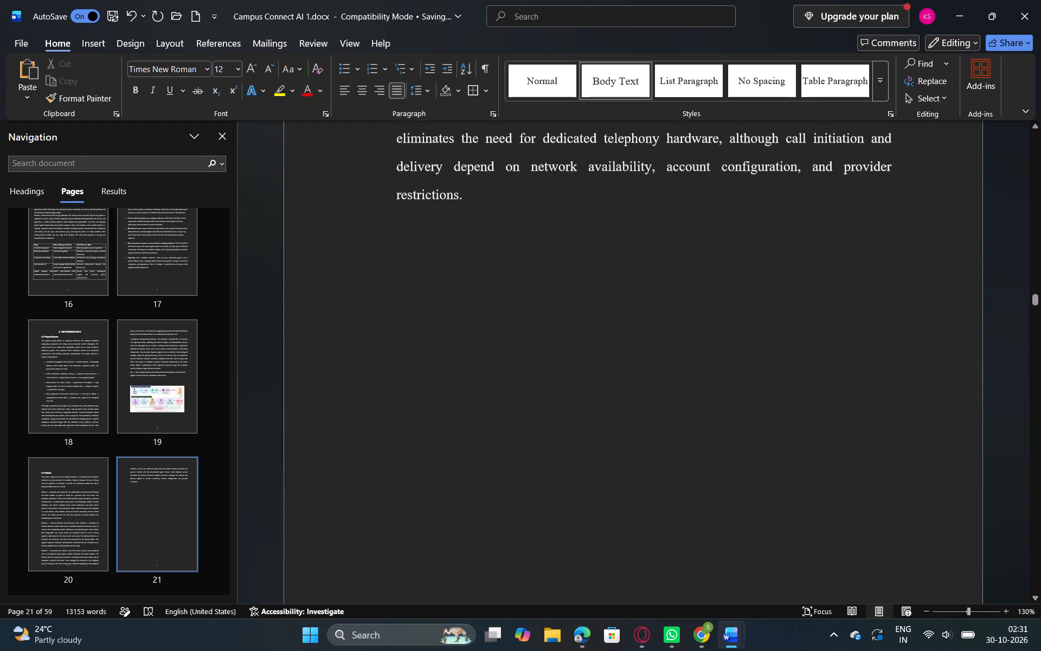
Trim the end of Module 3 – Automated voice calling so the paragraph finishes at "reports call events through status callbacks.".
scroll(422, 412, down, 1)
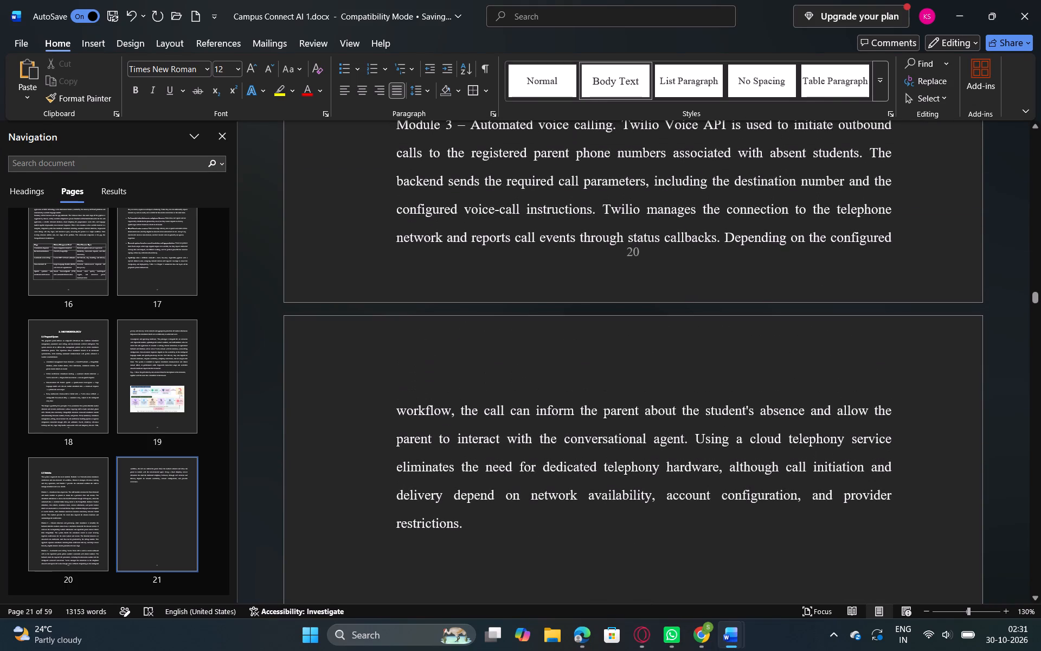
scroll(422, 412, down, 1)
drag(723, 234, 878, 513)
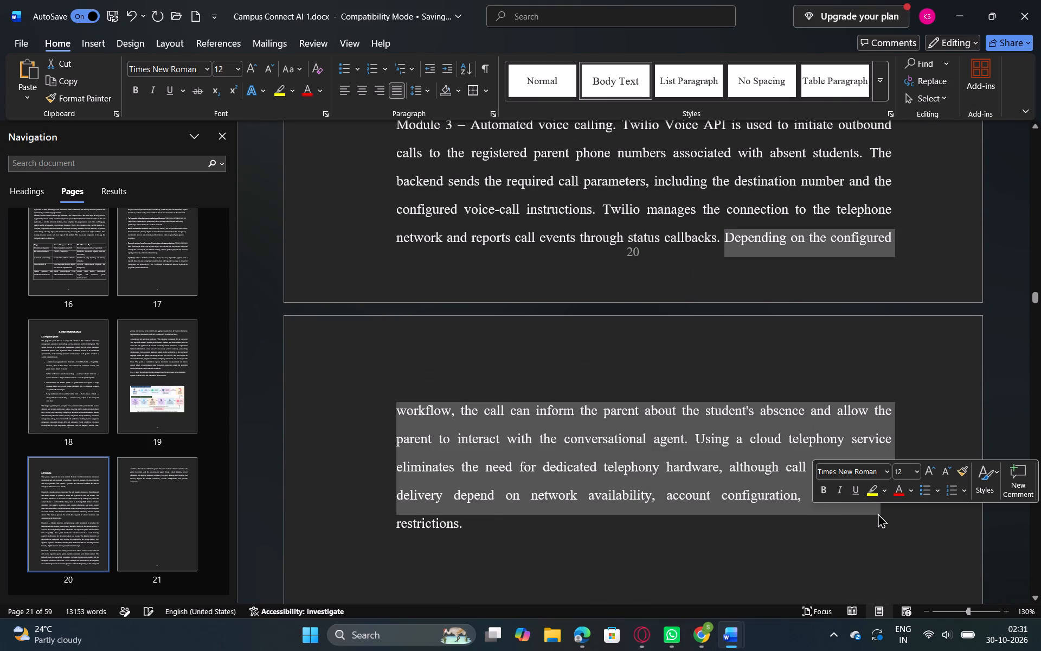
key(BackSpace)
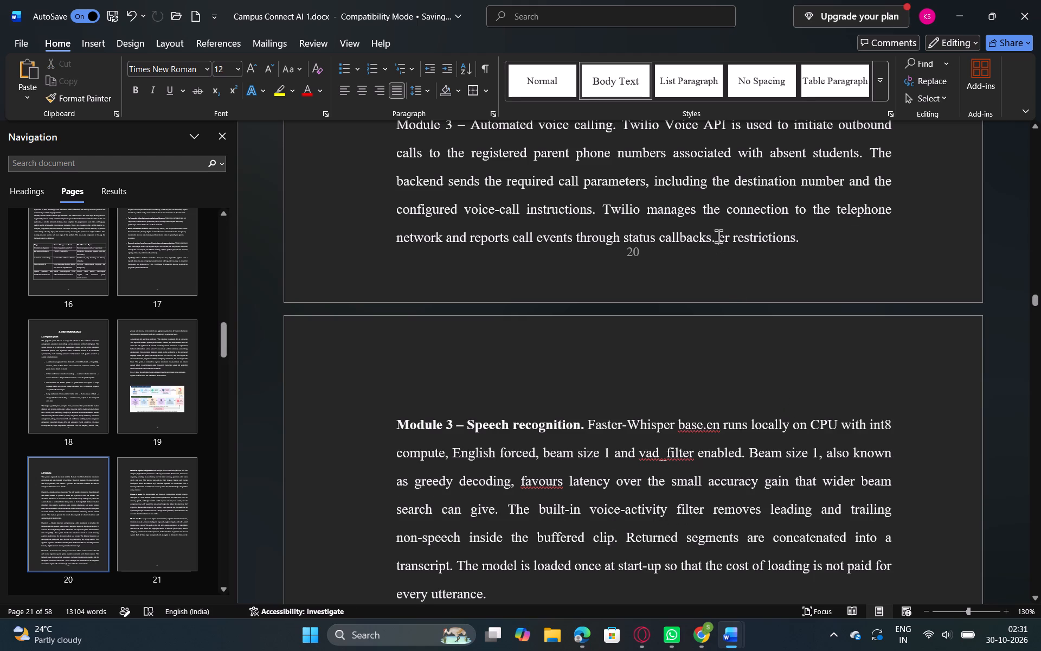
drag(718, 234, 786, 237)
key(BackSpace)
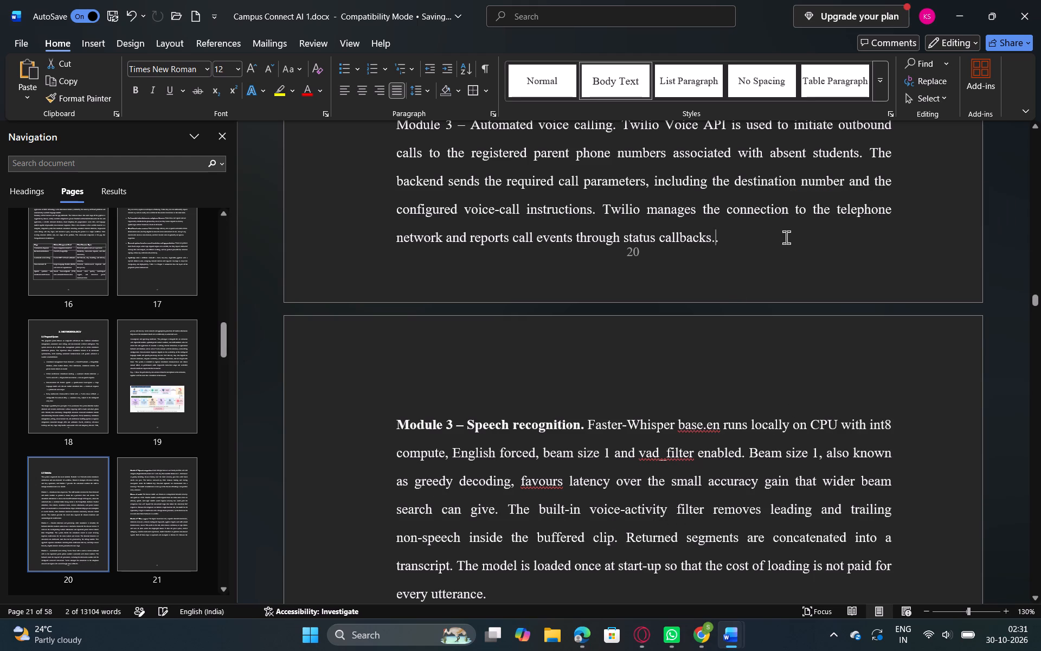
key(Right)
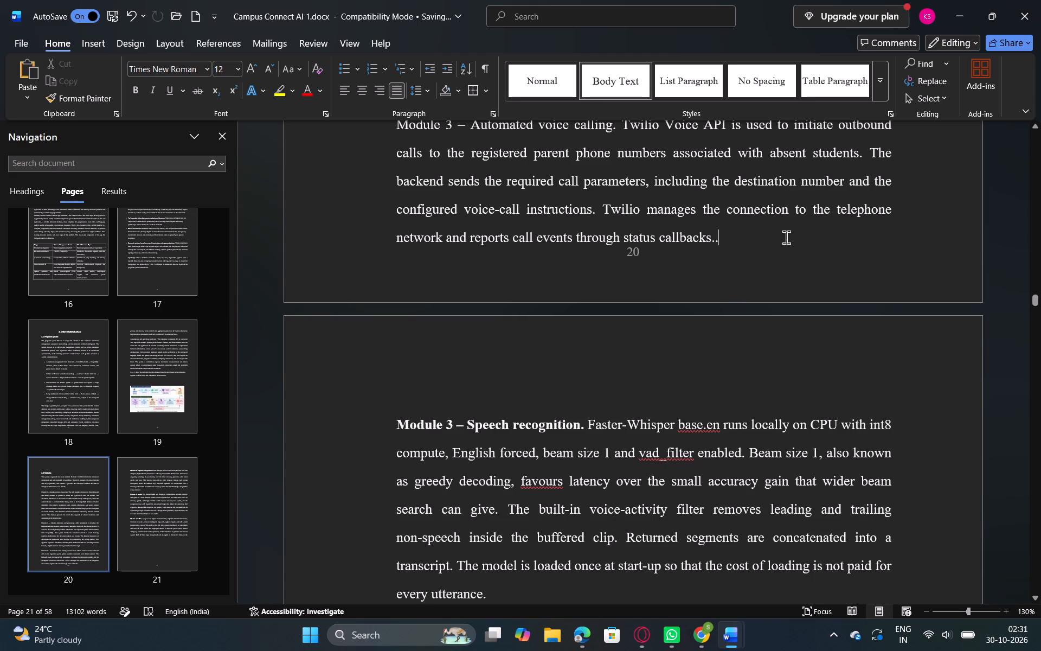
key(BackSpace)
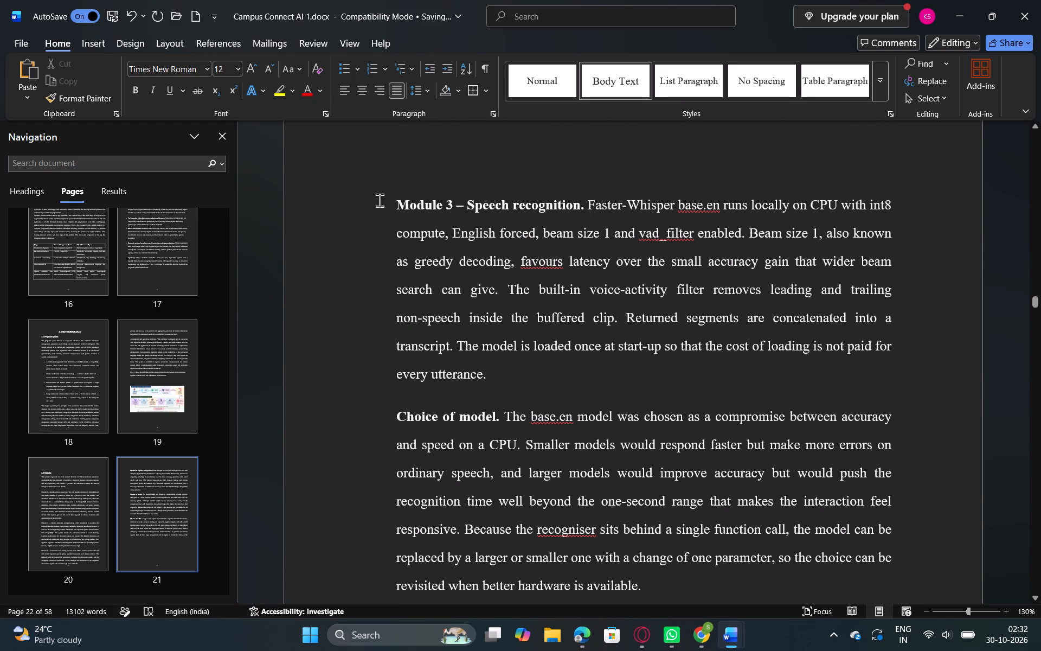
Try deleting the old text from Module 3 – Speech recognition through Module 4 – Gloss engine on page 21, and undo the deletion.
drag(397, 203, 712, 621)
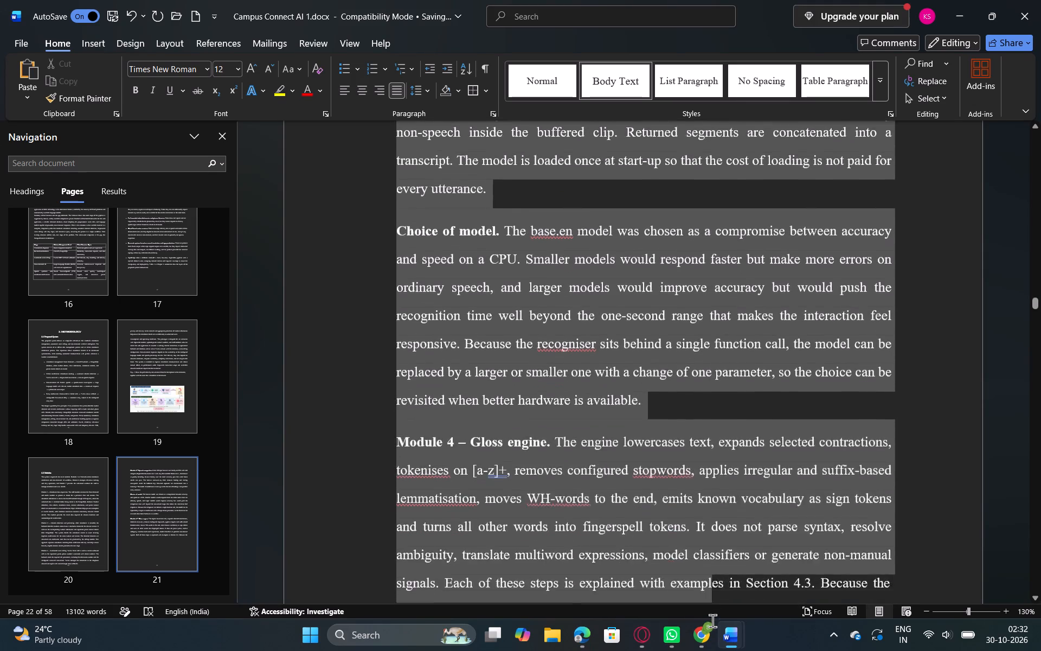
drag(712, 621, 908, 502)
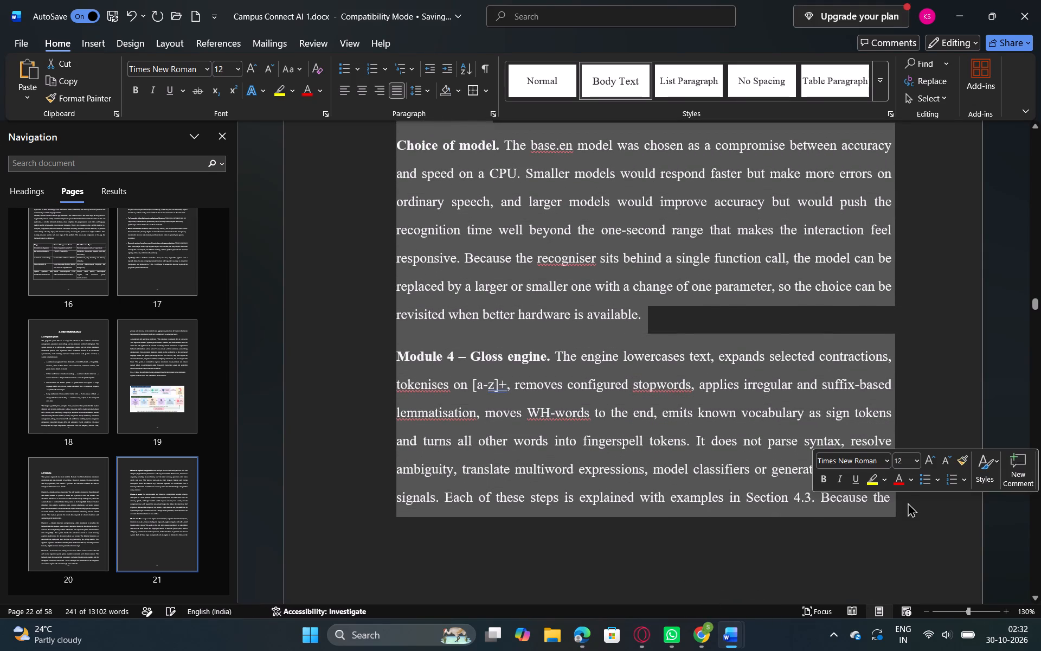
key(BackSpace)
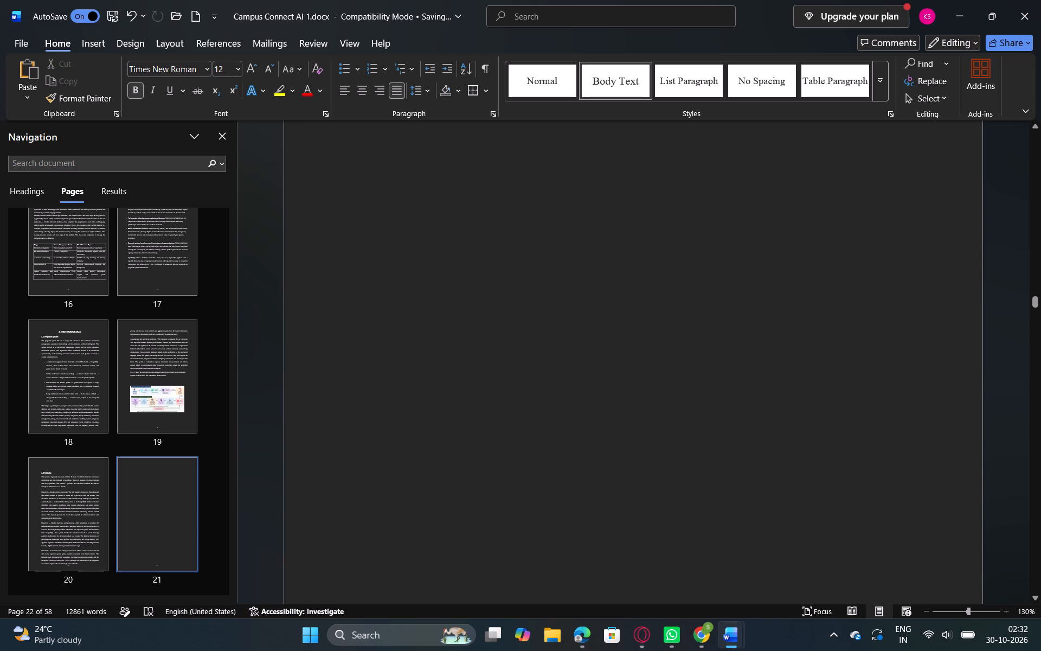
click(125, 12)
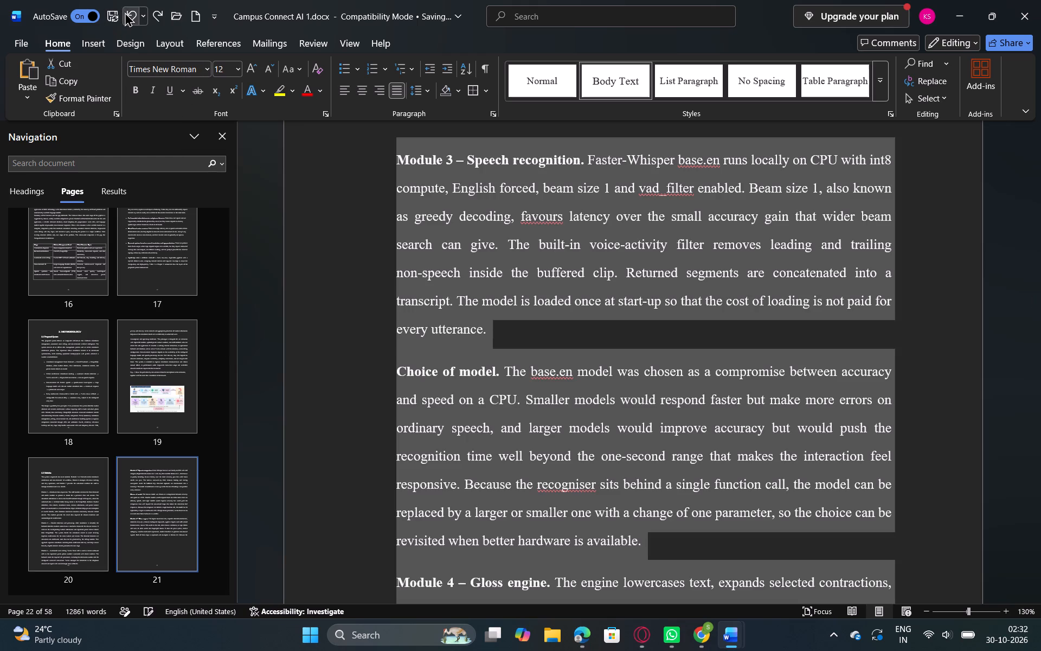
double_click(451, 151)
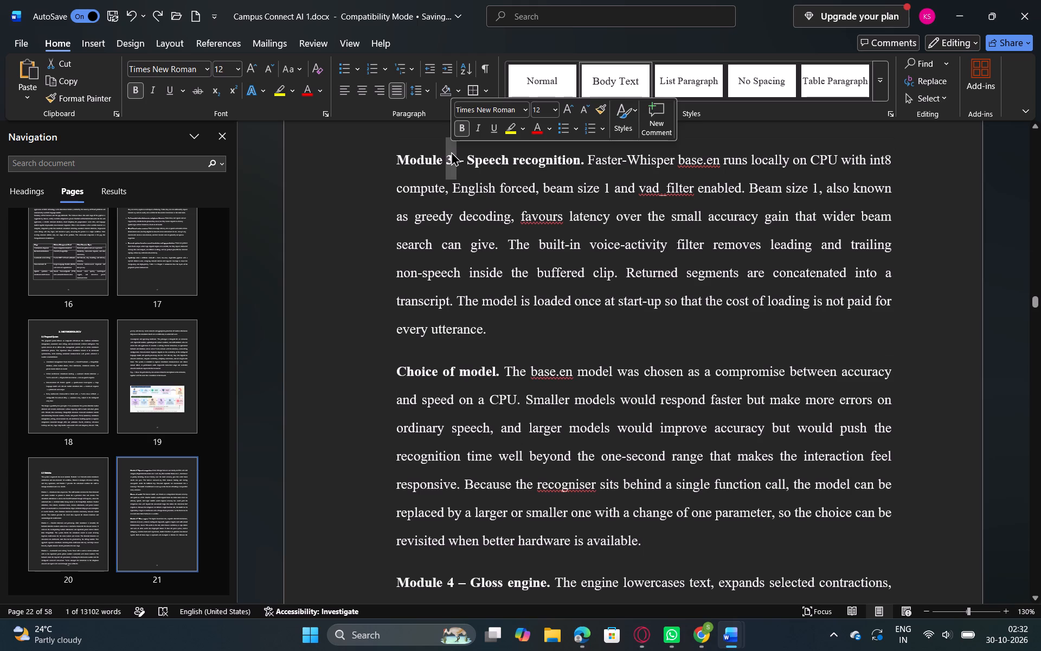
click(451, 151)
drag(451, 151, 800, 569)
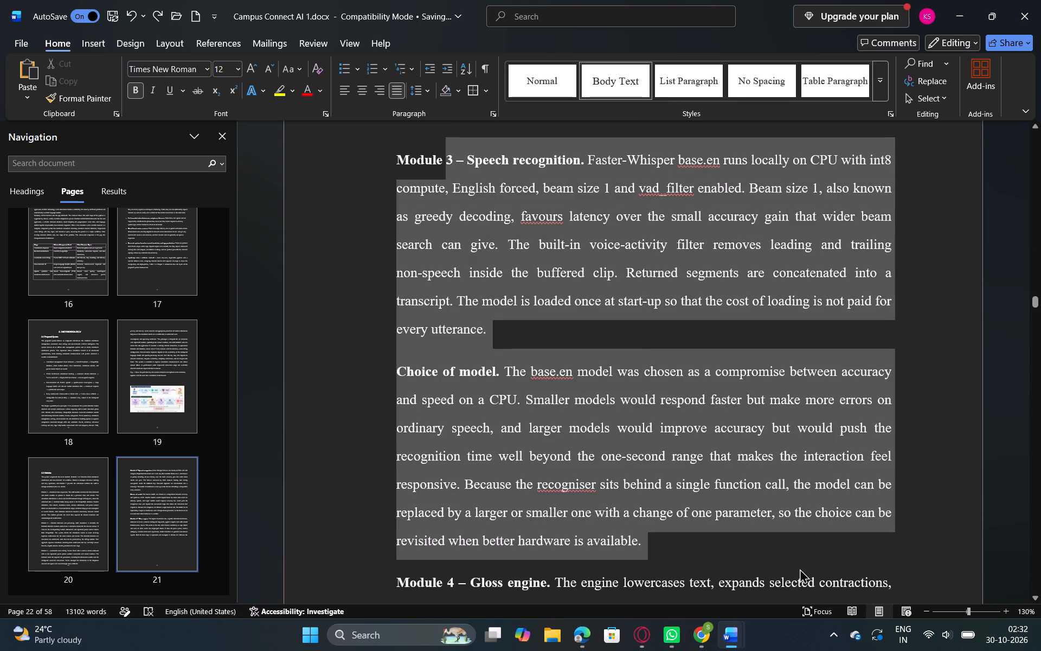
drag(800, 569, 954, 591)
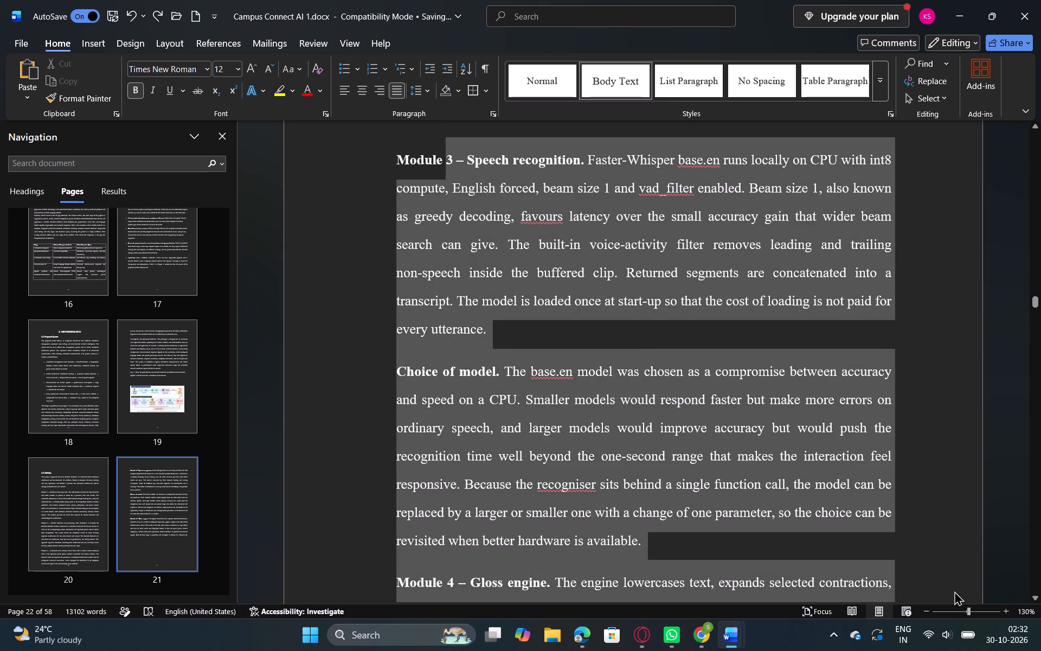
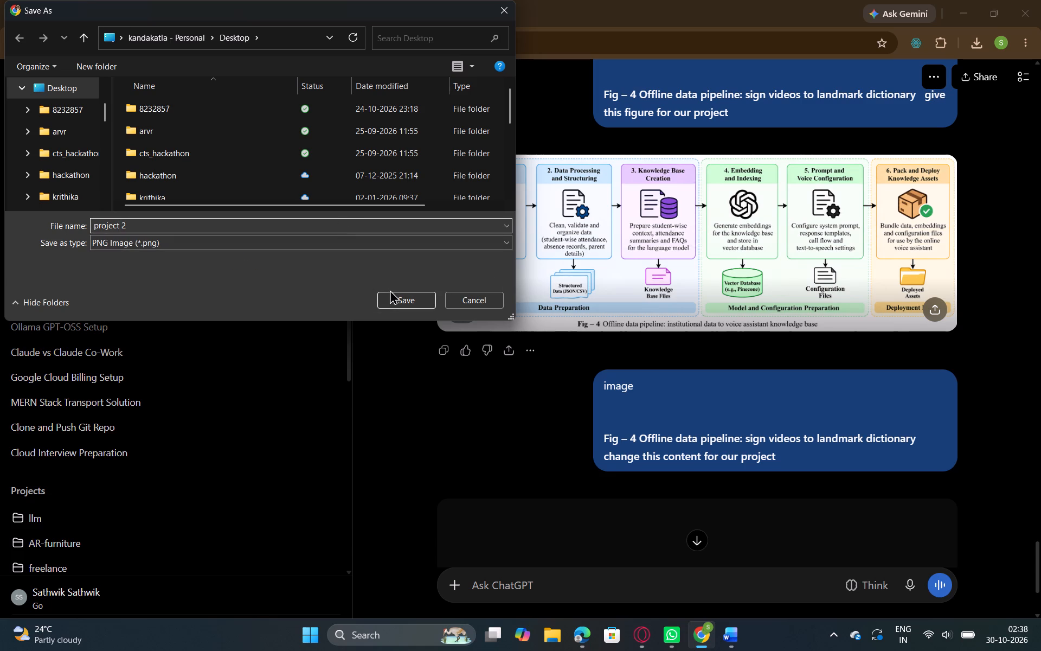
click(401, 303)
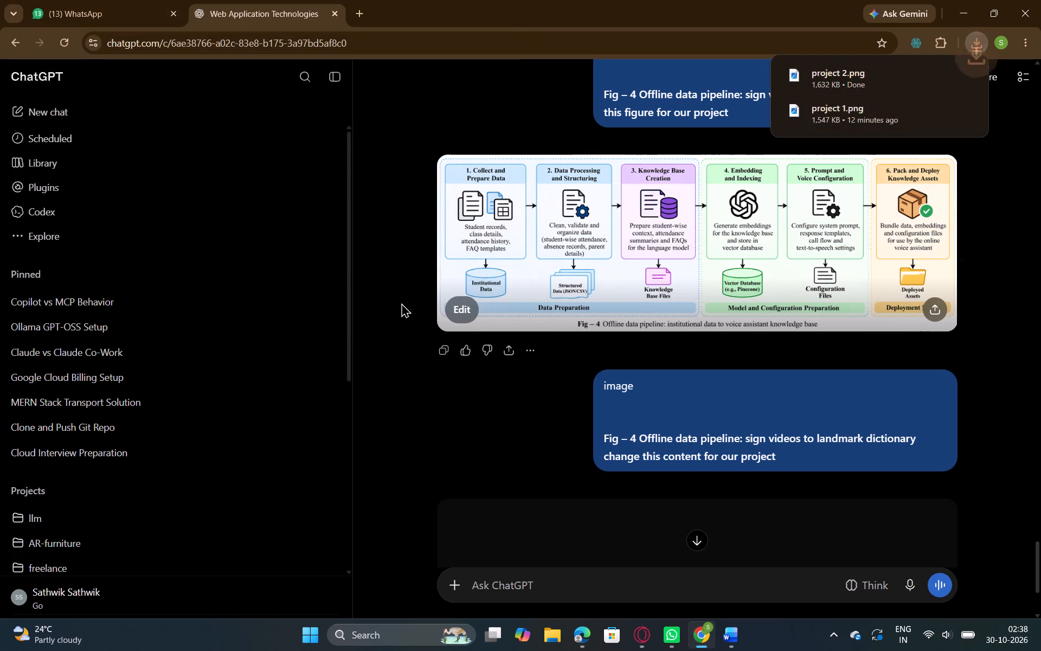
Switch to the Campus Connect AI 1 report in Word and cut the old Fig – 4 pipeline diagram above its caption.
click(720, 637)
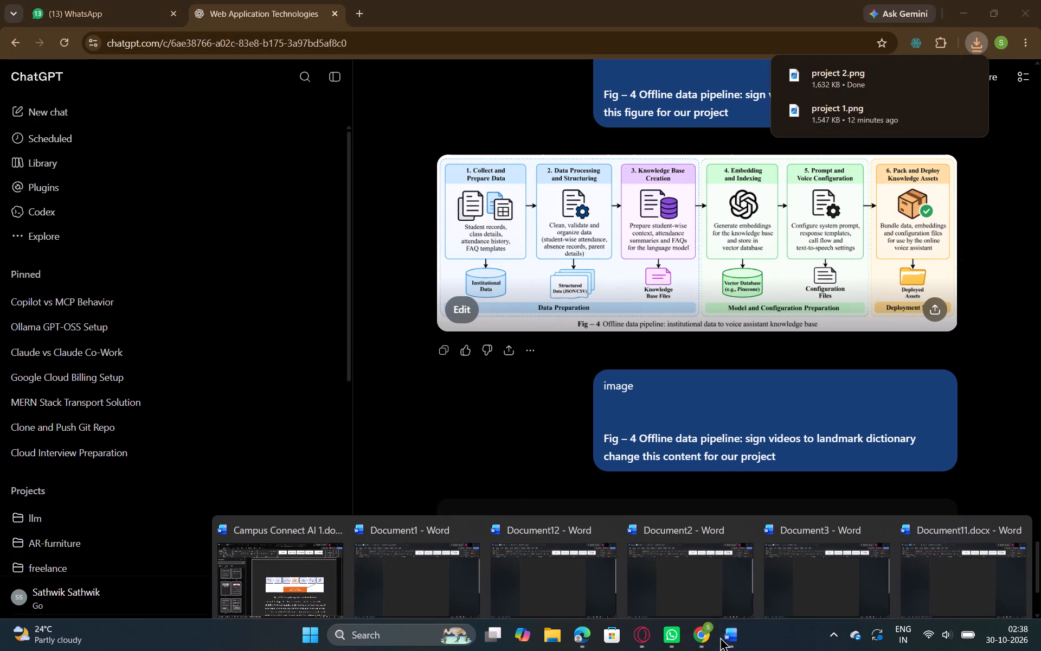
click(252, 556)
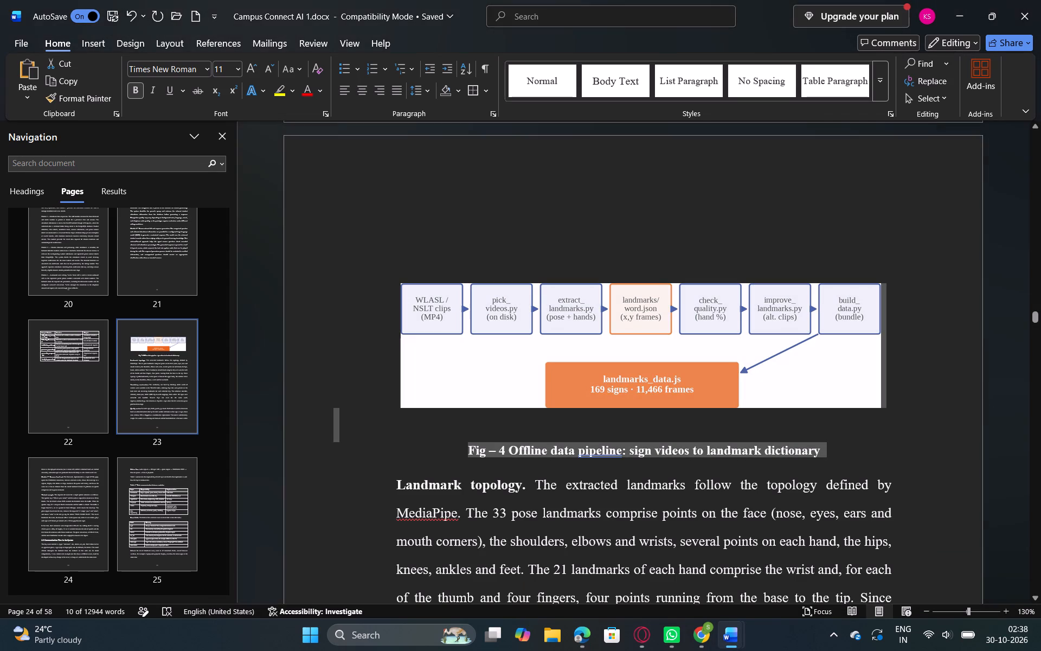
click(438, 361)
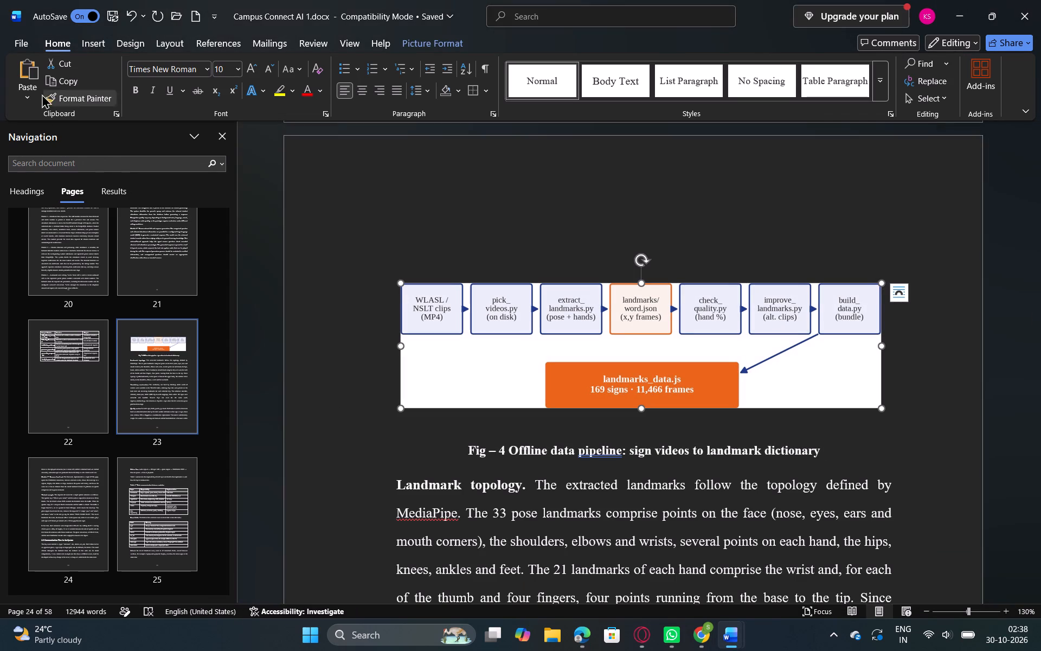
click(53, 56)
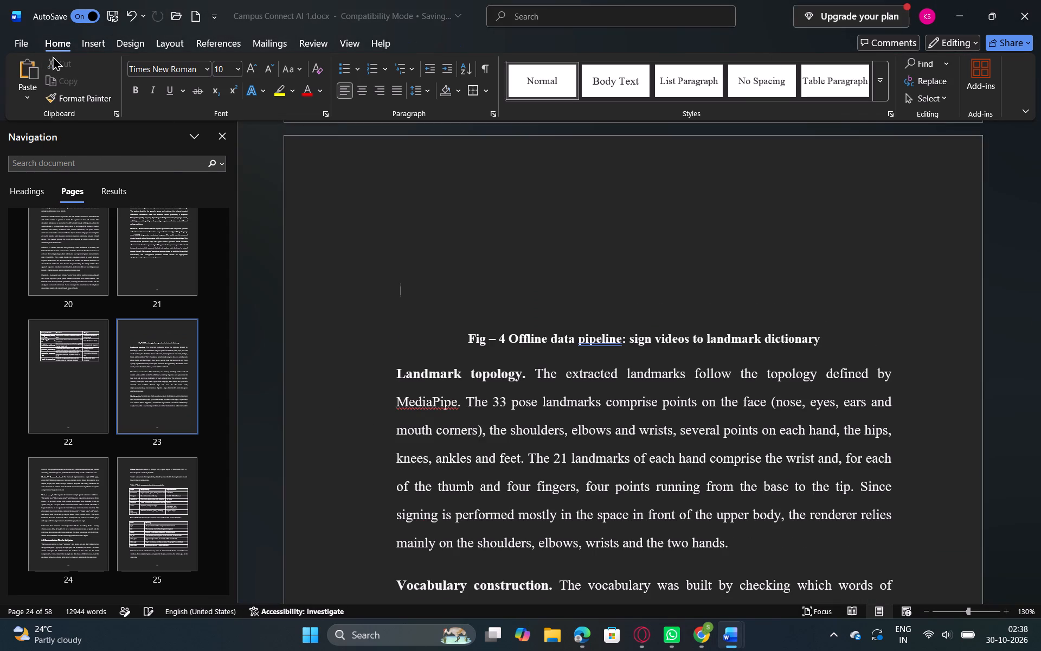
Insert the picture project 2.png from the Desktop above the Fig – 4 caption.
click(90, 39)
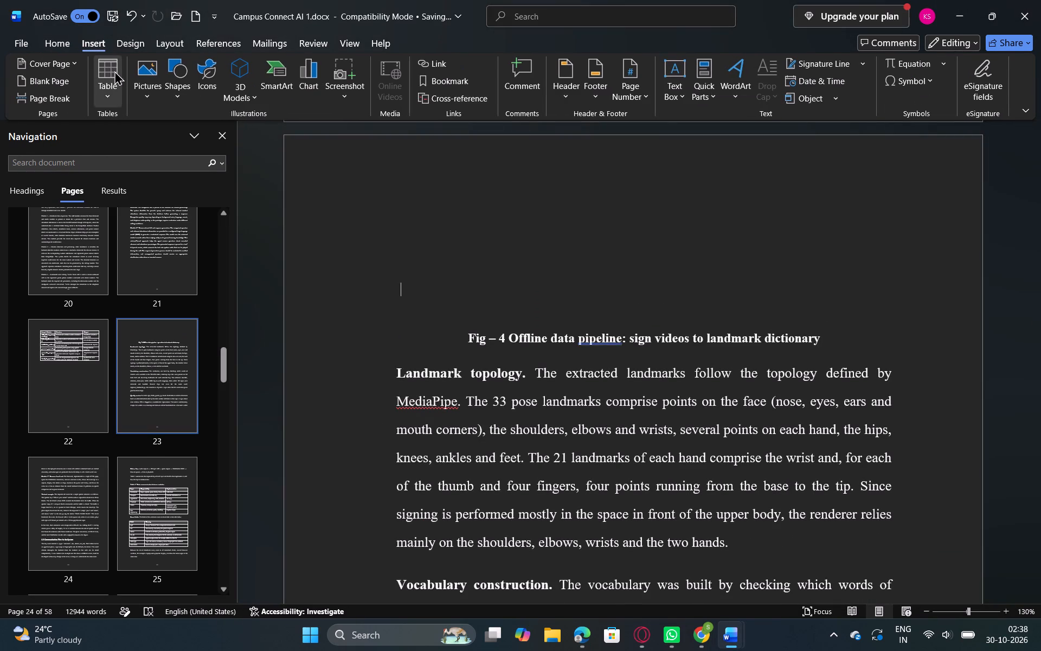
click(145, 71)
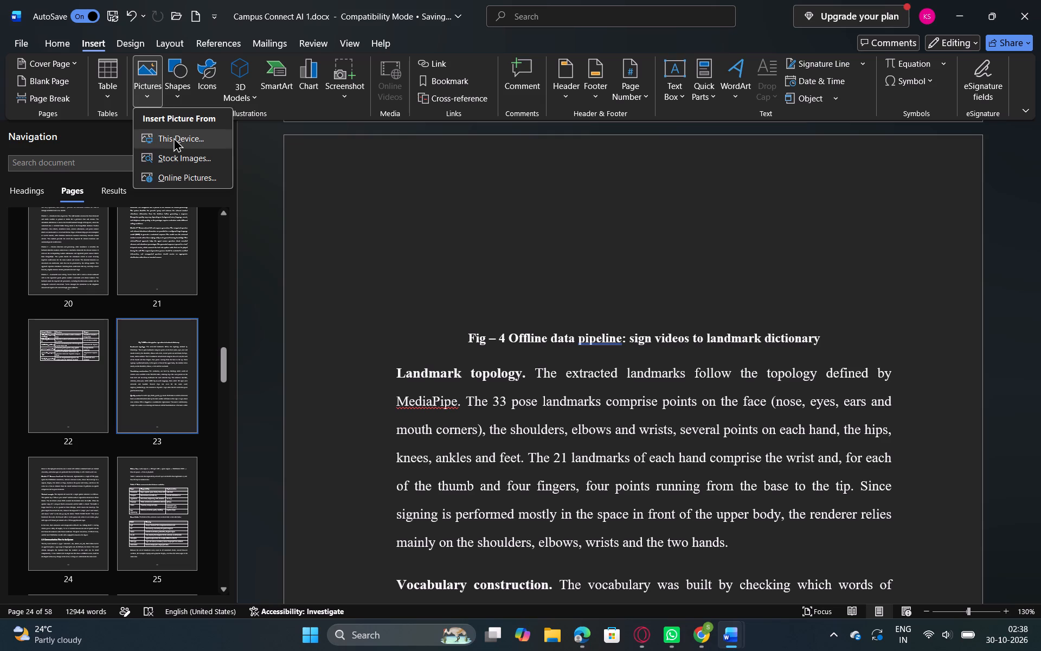
click(174, 142)
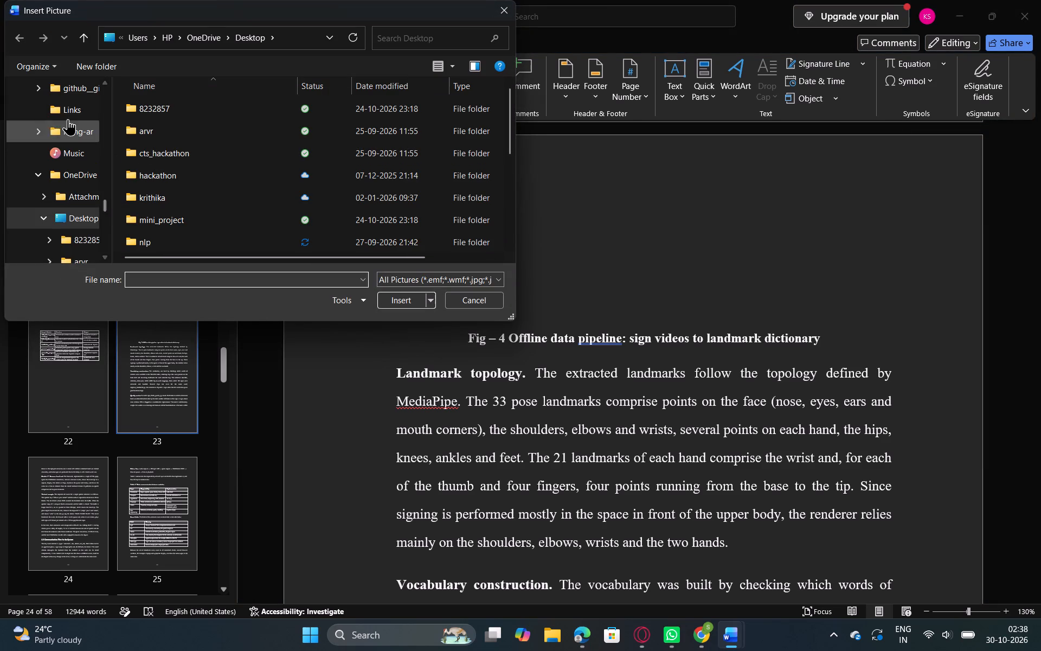
scroll(68, 119, up, 6)
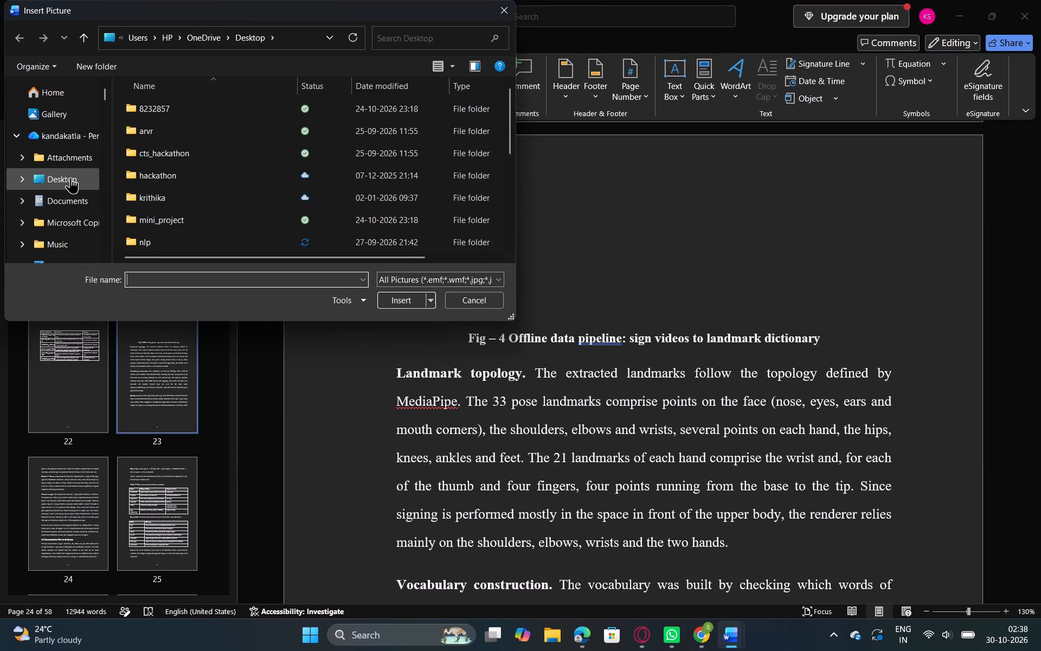
click(70, 177)
click(199, 276)
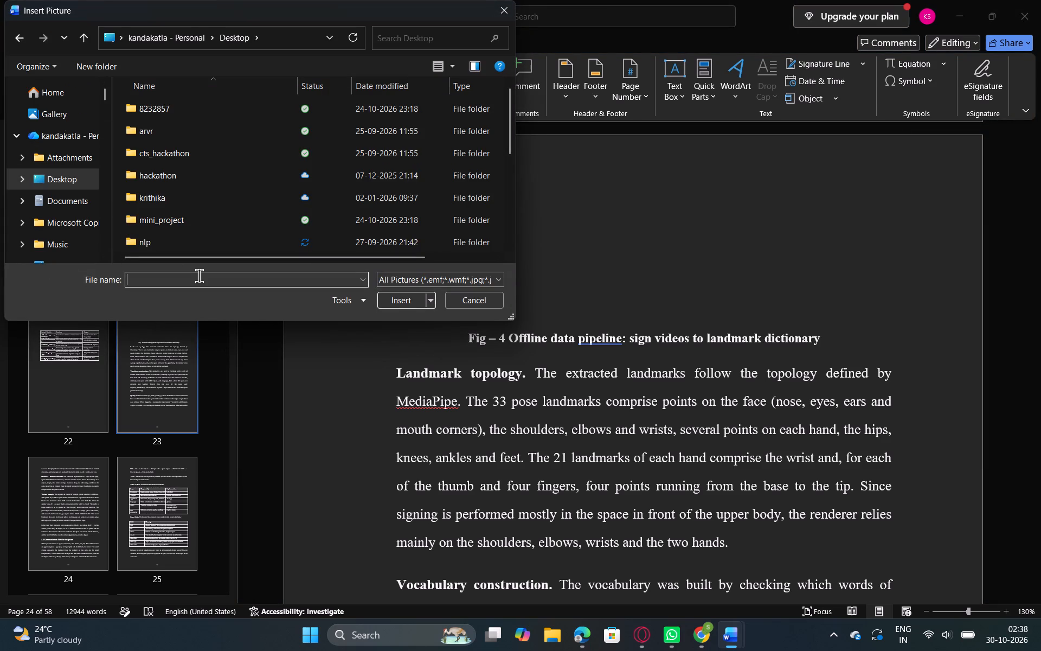
text(proj)
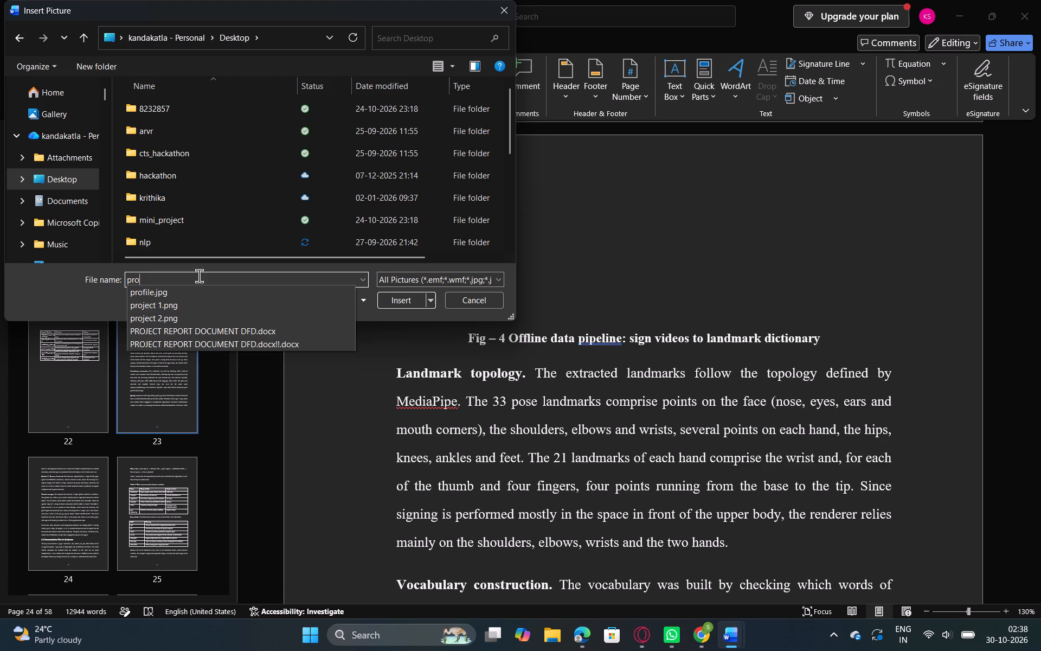
click(179, 304)
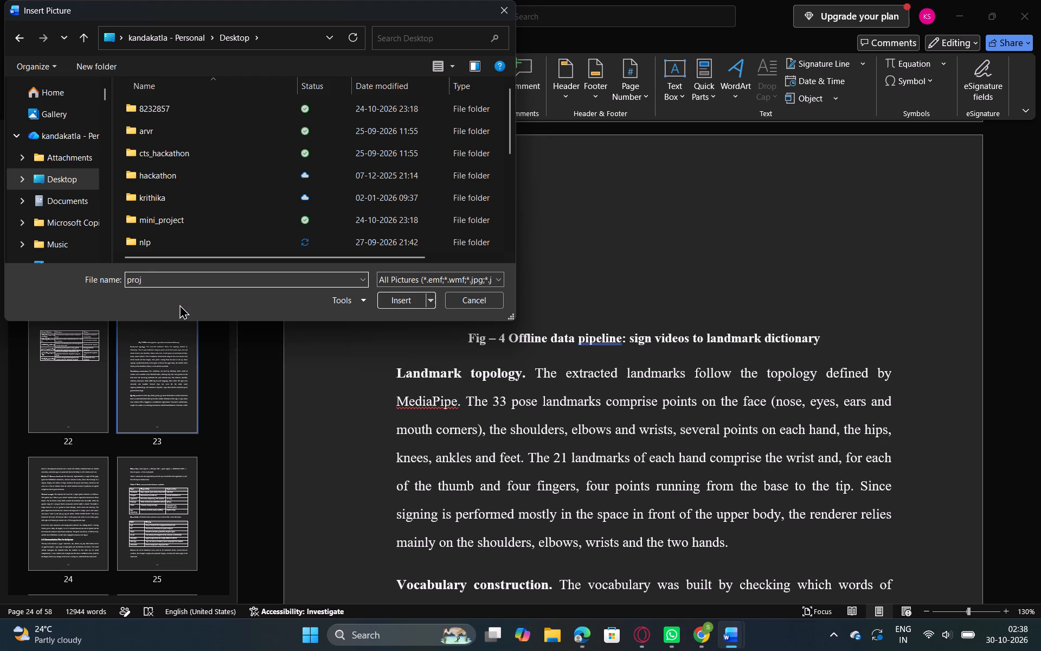
click(391, 296)
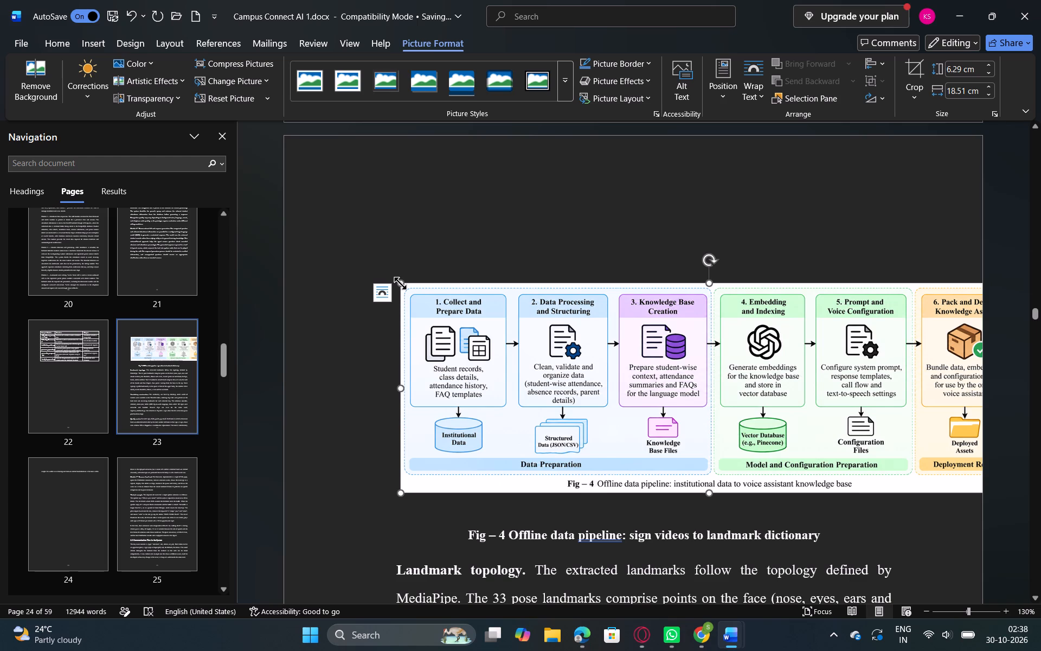
Shrink the inserted Fig – 4 picture proportionally so that it fits within the page width.
drag(400, 283, 512, 321)
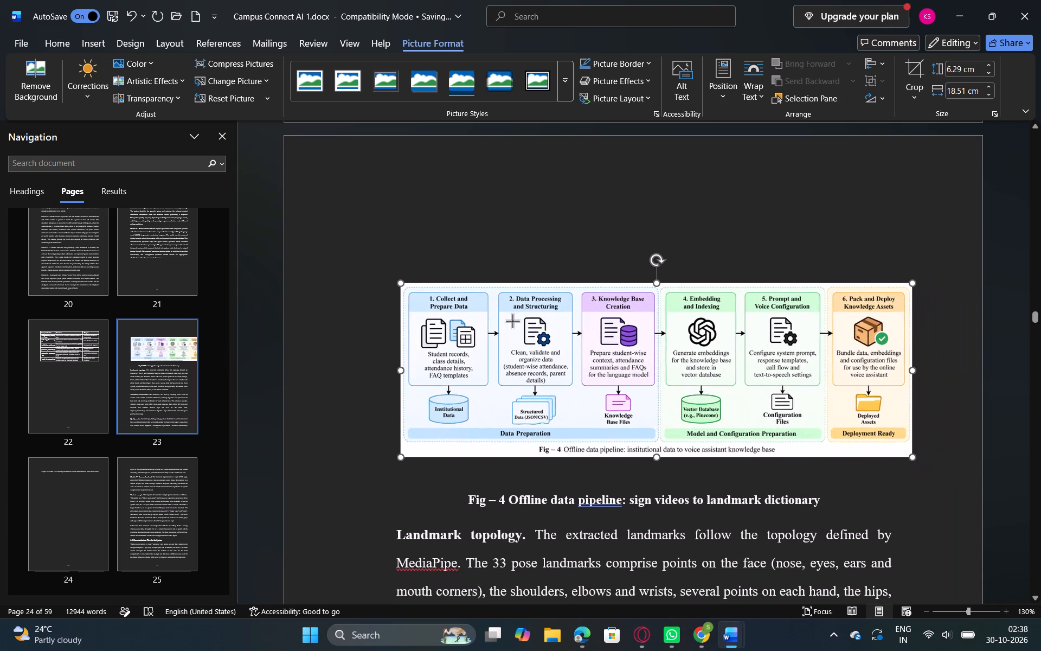
Shrink the Fig – 4 picture above its caption further, keeping its proportions, until it is narrower than the body text.
drag(512, 321, 555, 320)
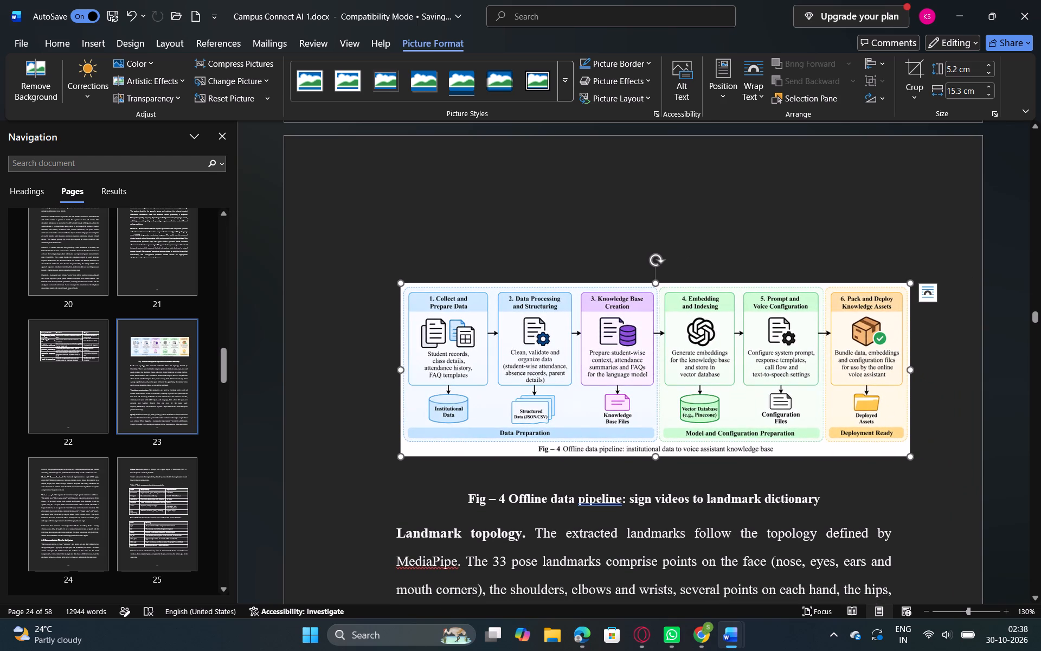
drag(652, 305, 611, 291)
click(567, 250)
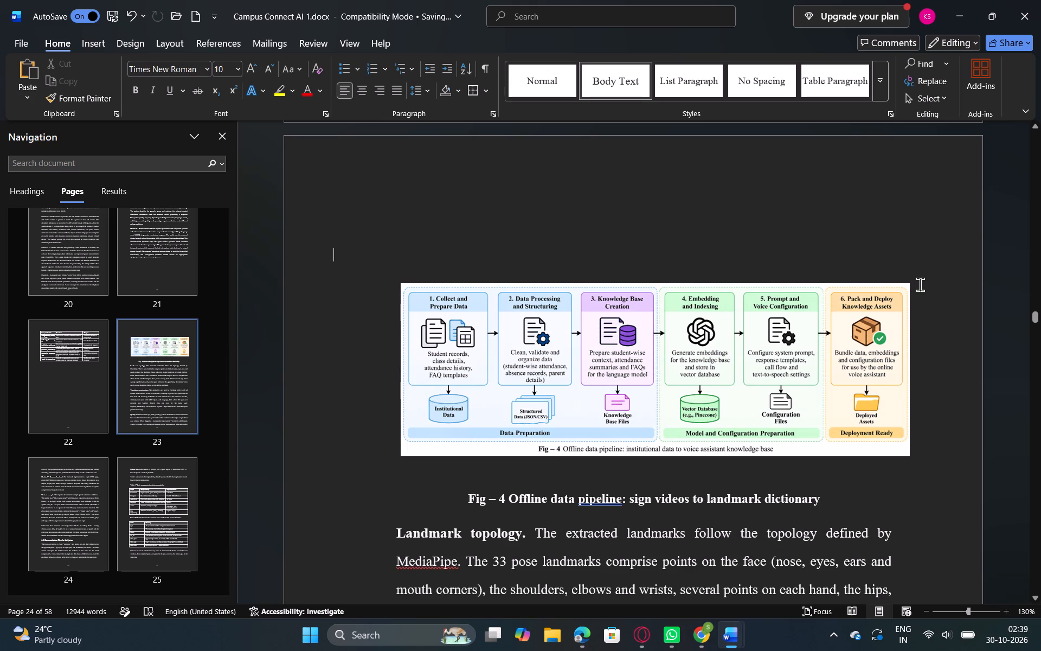
drag(908, 284, 888, 290)
click(888, 290)
drag(911, 279, 897, 282)
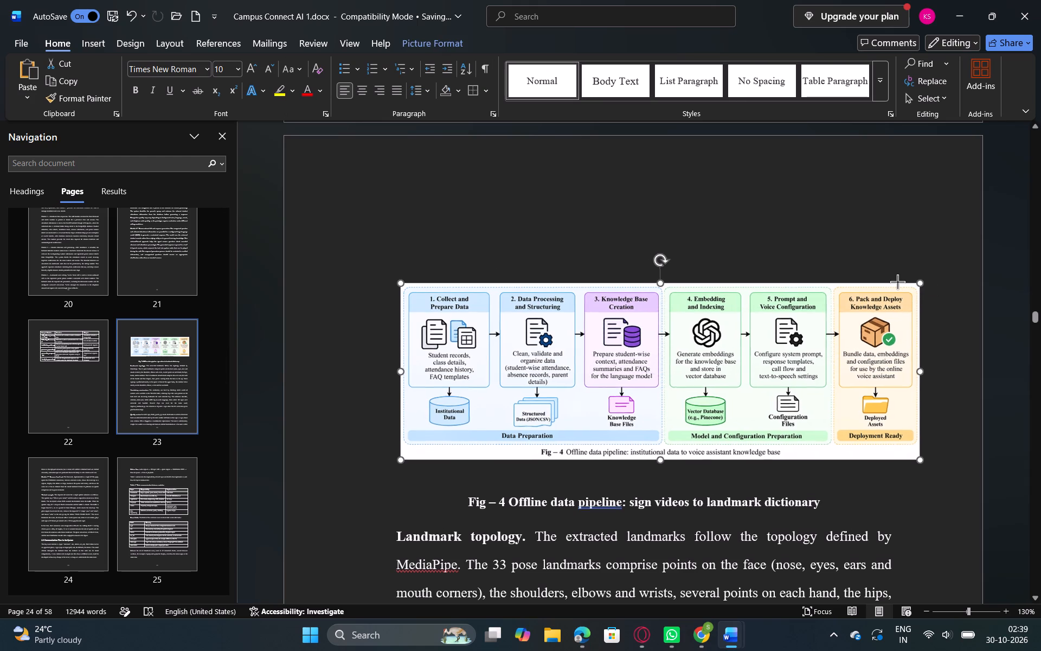
drag(897, 282, 819, 305)
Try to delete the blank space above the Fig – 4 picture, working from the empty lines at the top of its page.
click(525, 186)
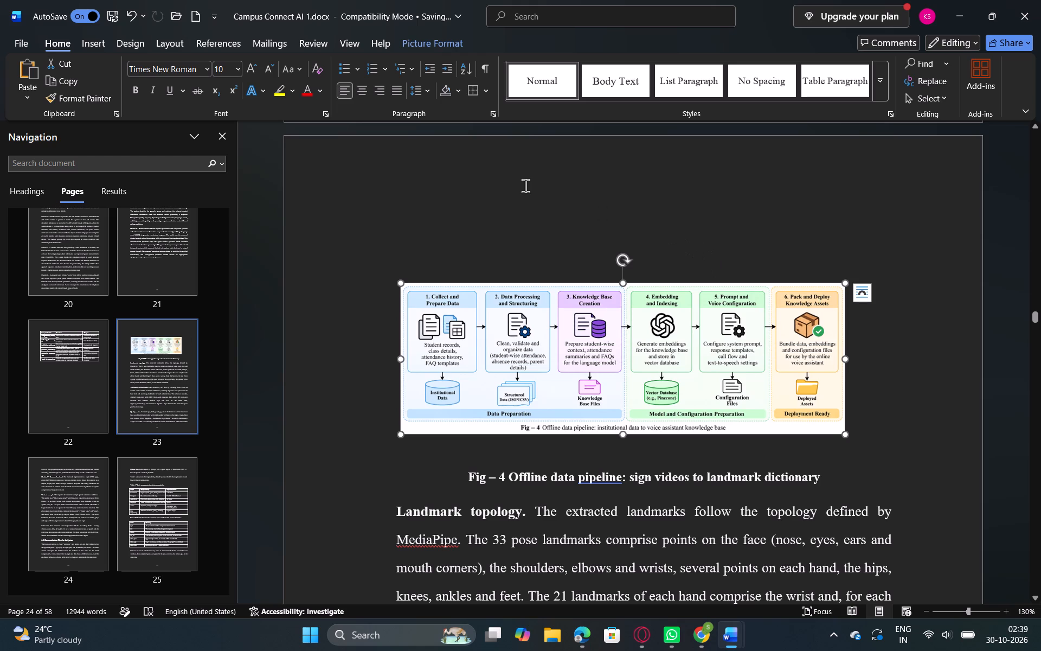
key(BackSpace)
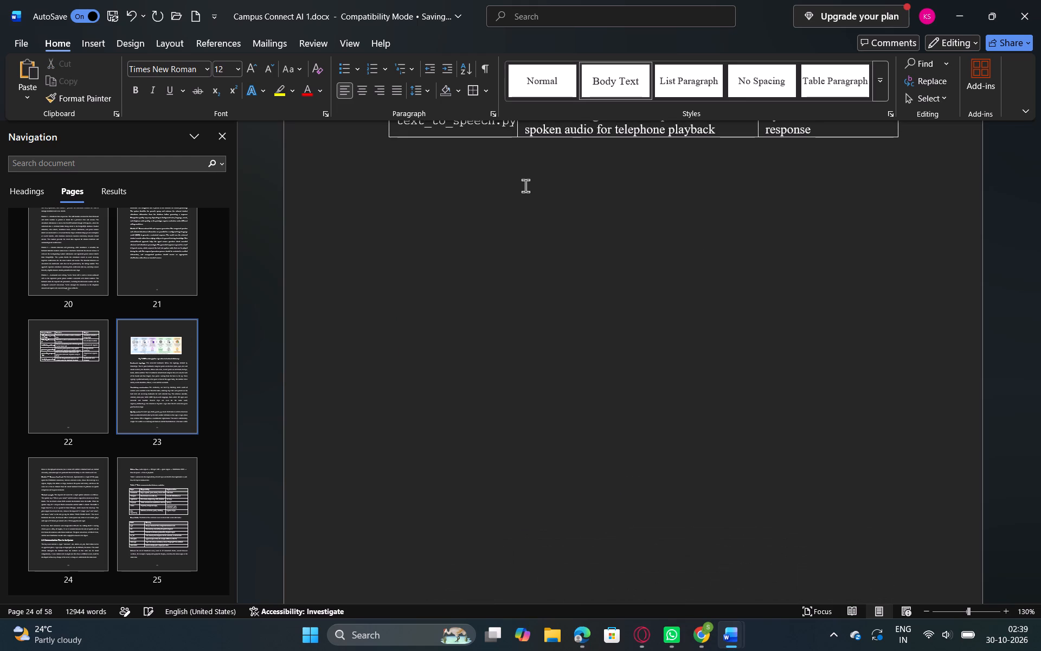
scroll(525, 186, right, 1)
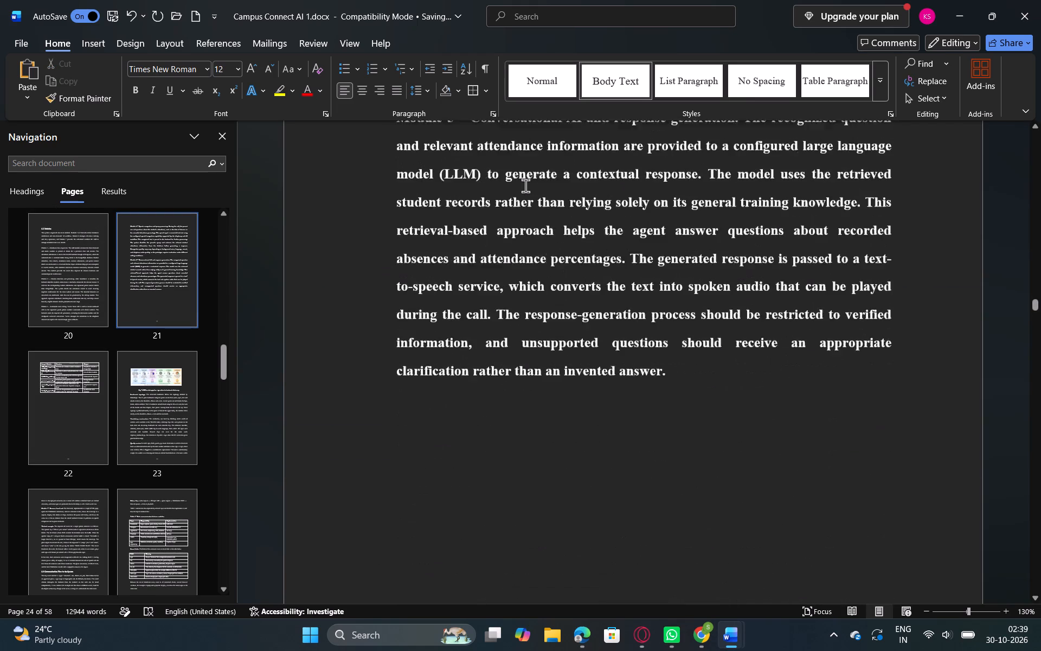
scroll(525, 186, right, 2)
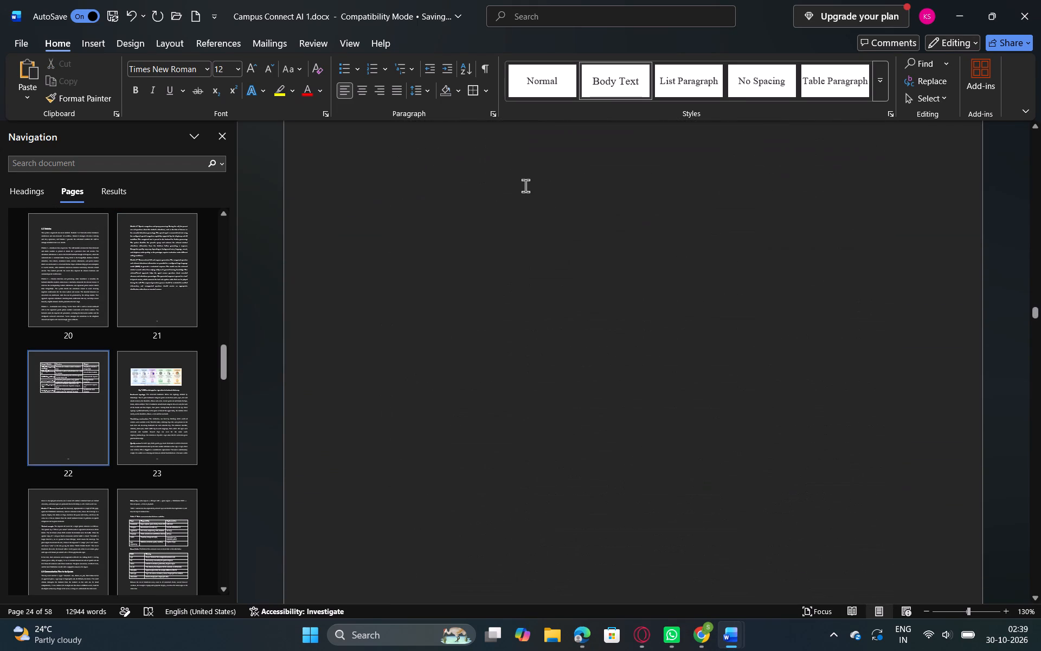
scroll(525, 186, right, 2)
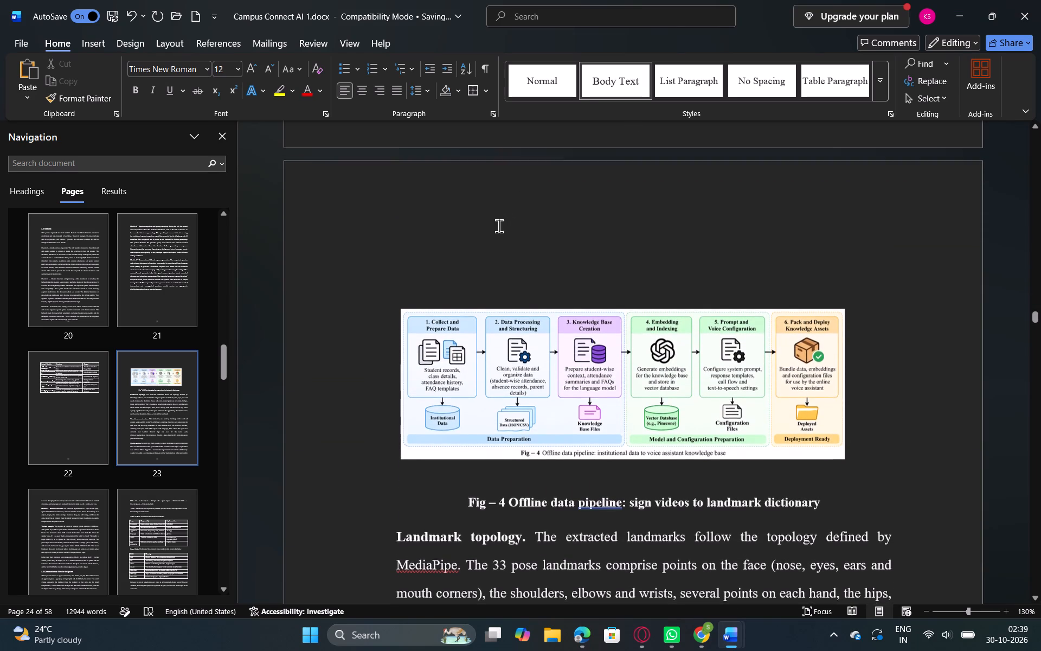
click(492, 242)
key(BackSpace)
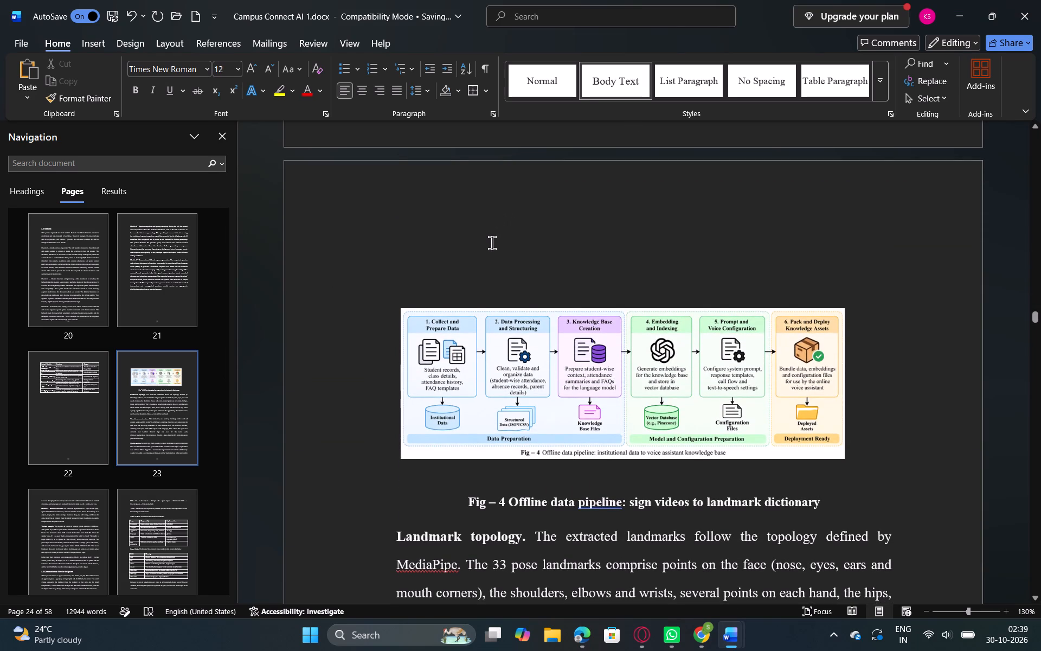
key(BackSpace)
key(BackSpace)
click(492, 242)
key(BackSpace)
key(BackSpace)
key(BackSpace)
Delete the indent and the blank line directly before the Fig – 4 picture to shift it up to the page margin.
click(387, 314)
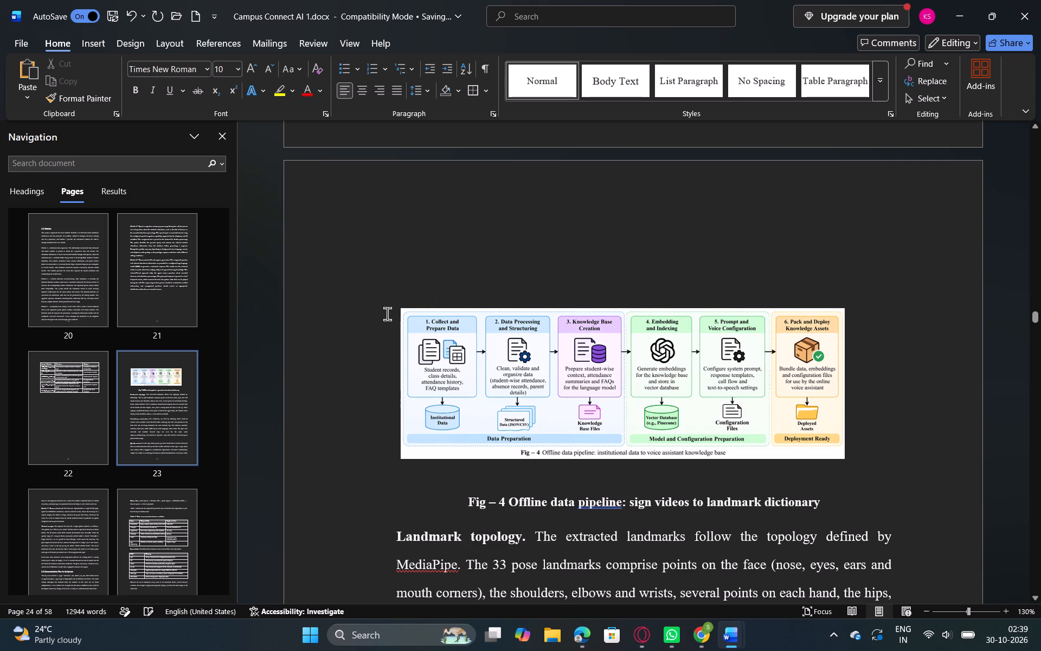
key(BackSpace)
key(BackSpace)
key(BackSpace)
key(BackSpace)
key(BackSpace)
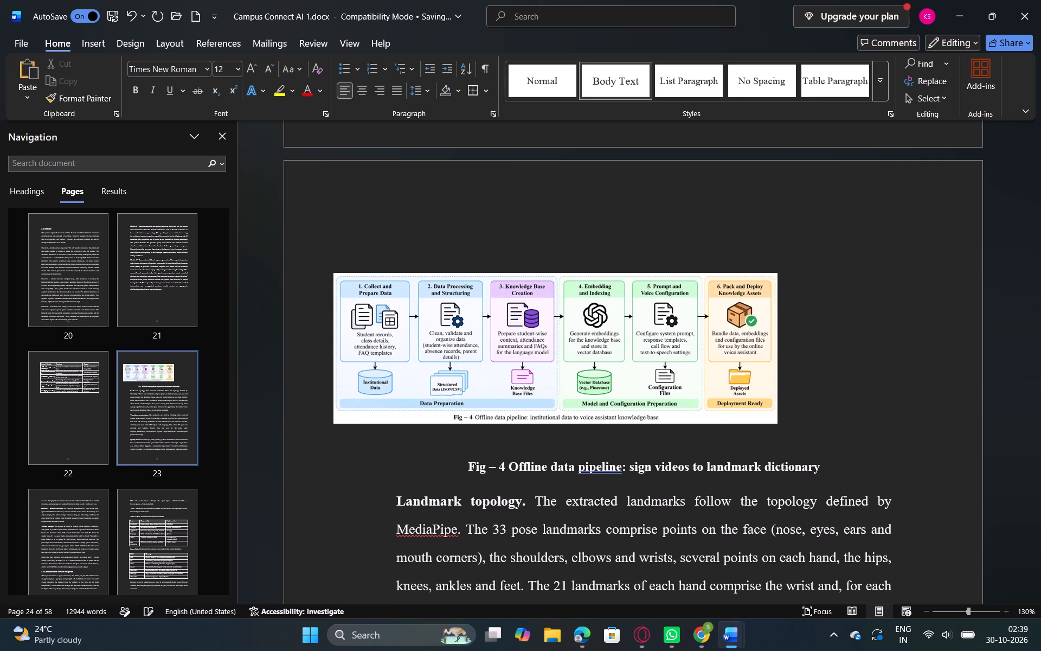
key(BackSpace)
key(BackSpace)
key(BackSpace)
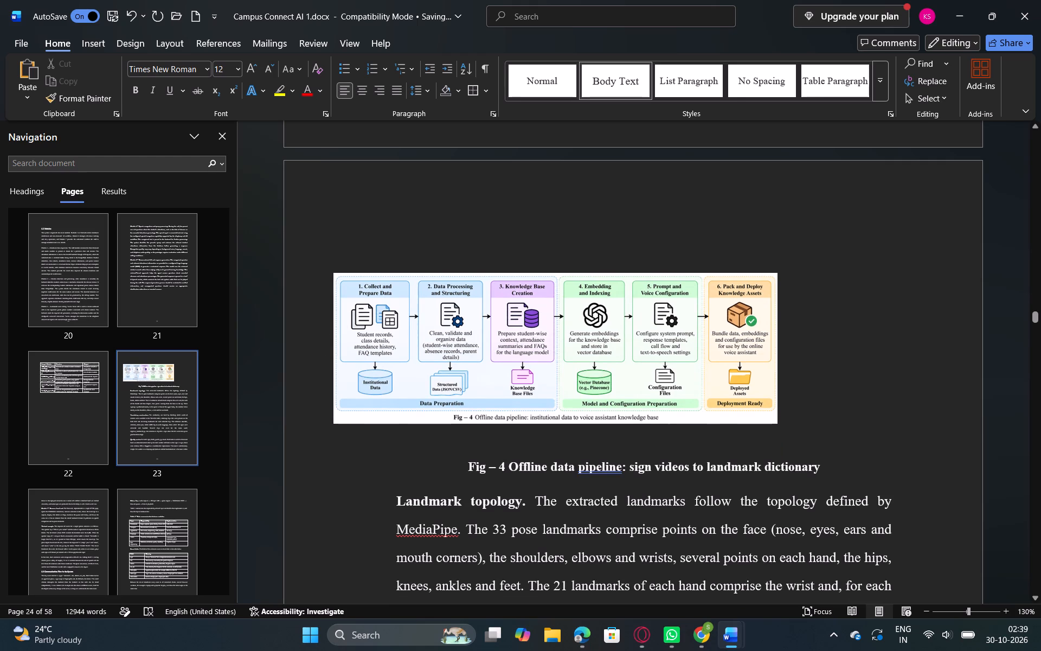
Insert the picture project 2.png from the Desktop on the preceding page, directly below the table ending with text_to_speech.py.
scroll(435, 202, up, 2)
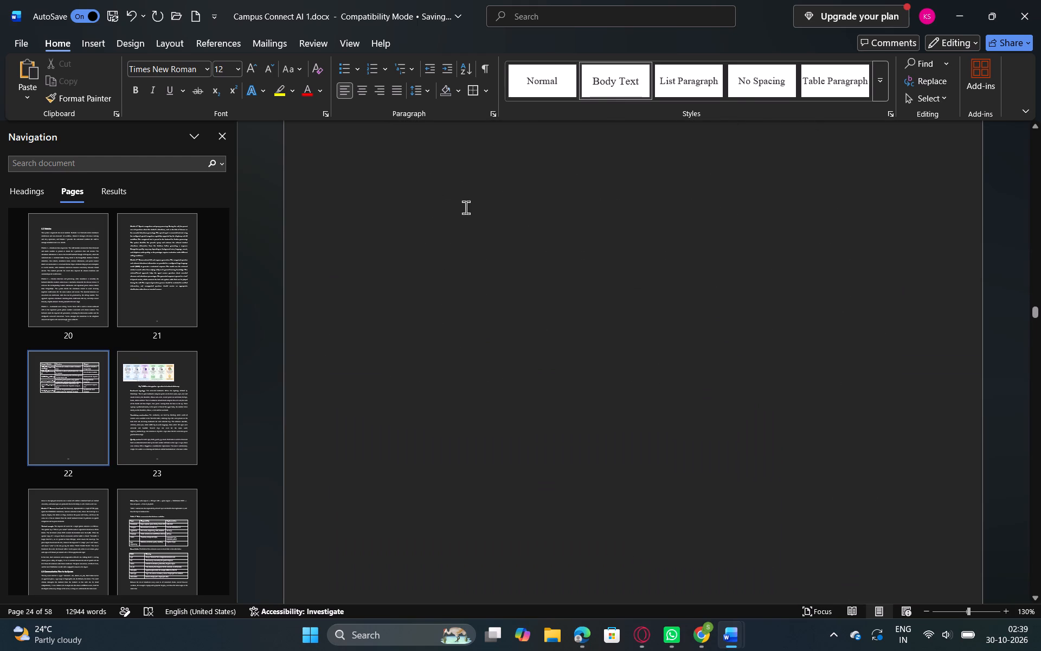
click(96, 47)
click(152, 72)
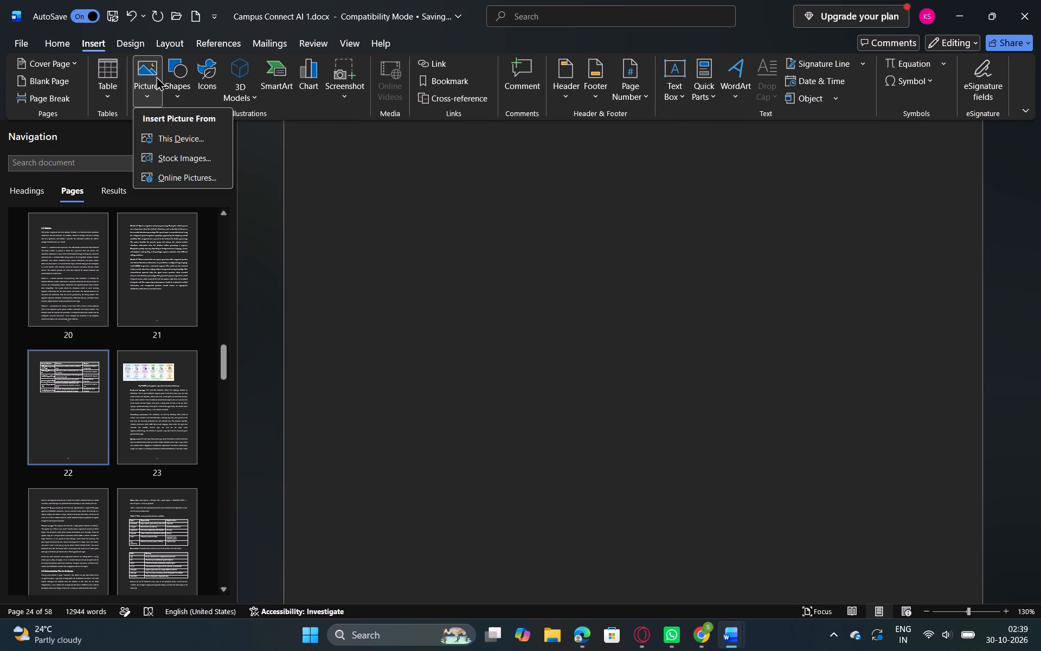
click(180, 134)
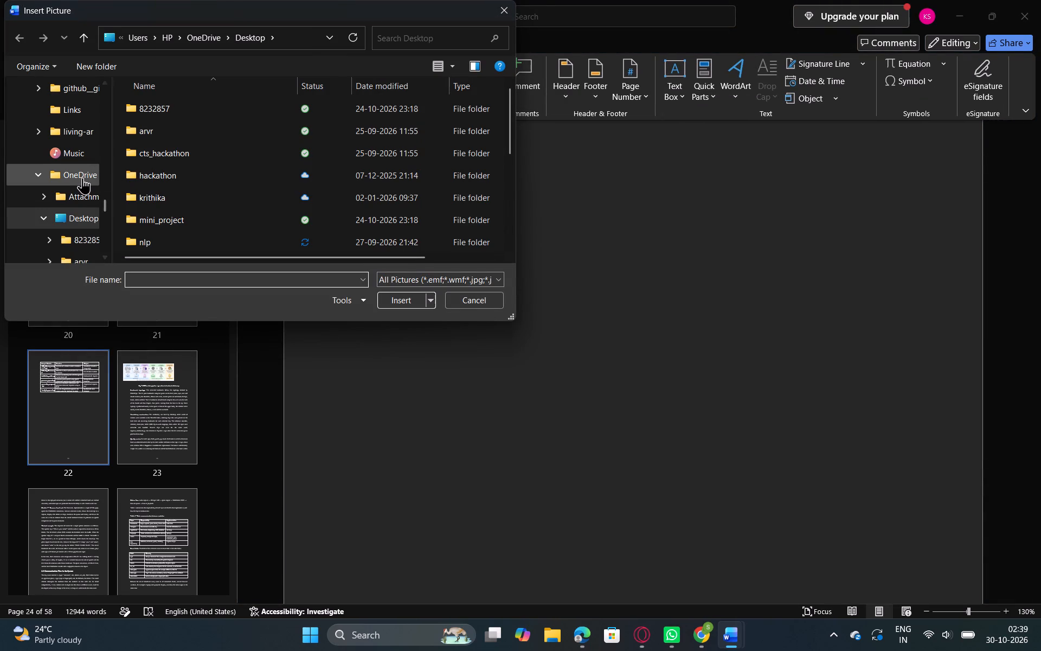
click(151, 278)
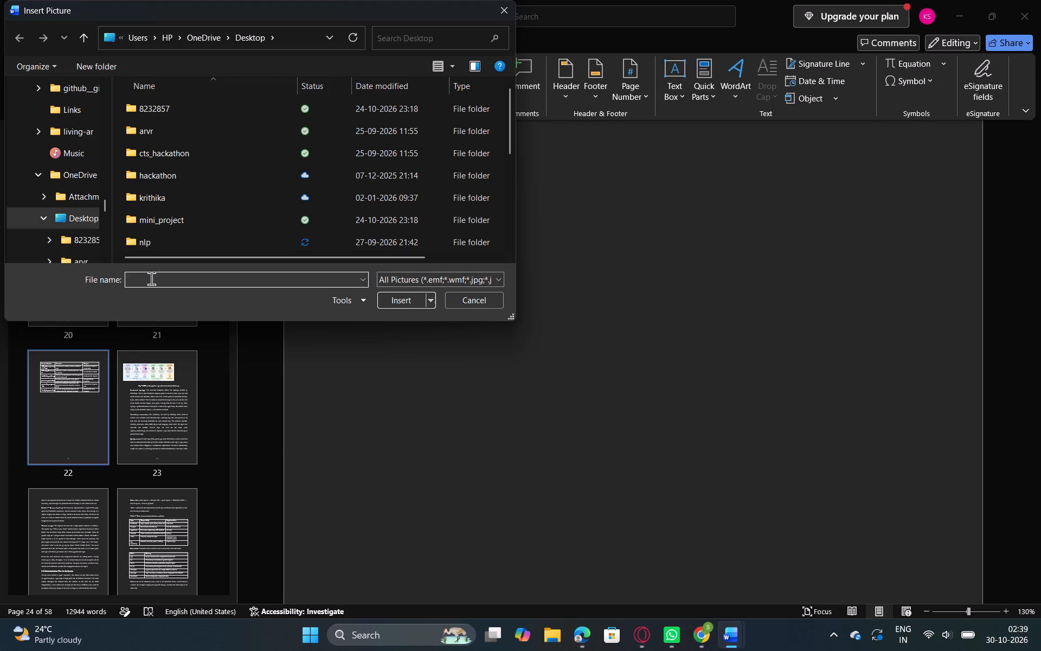
text(pro)
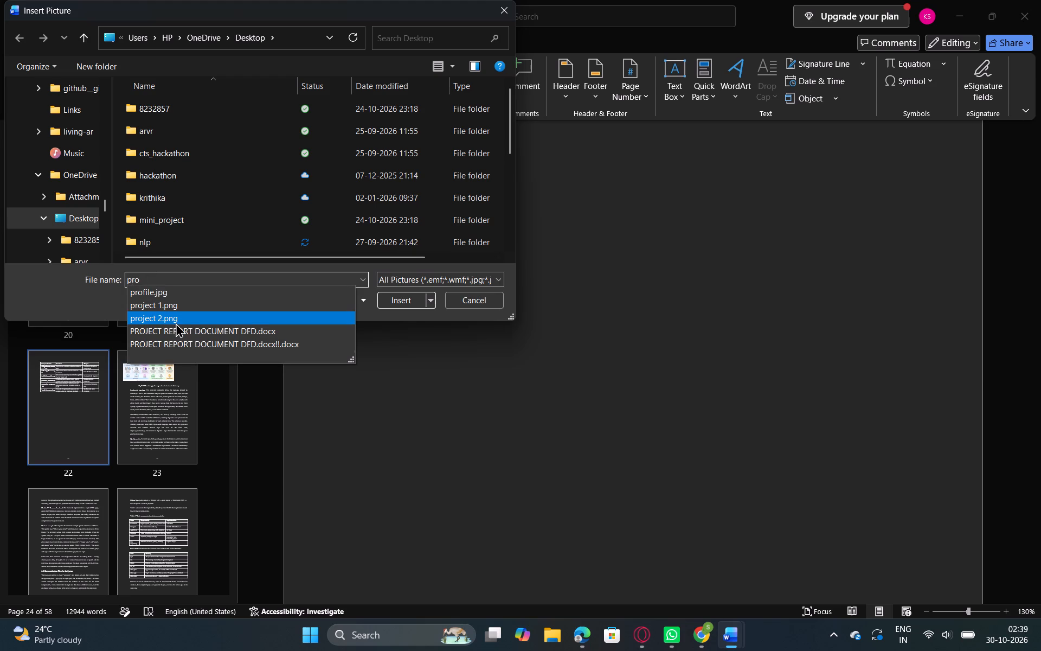
click(176, 323)
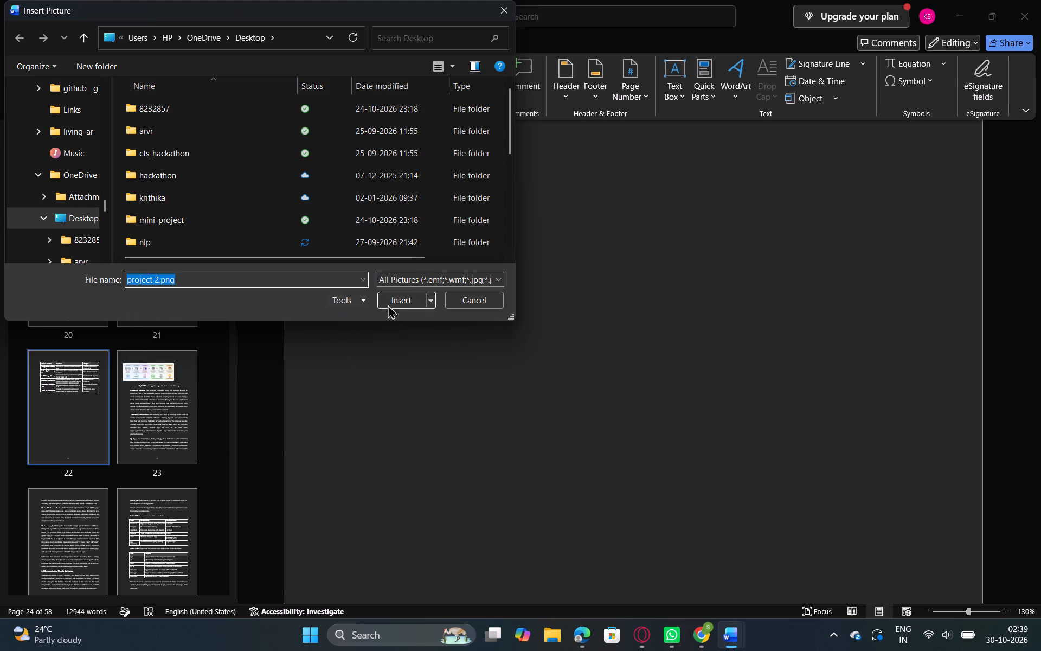
click(400, 302)
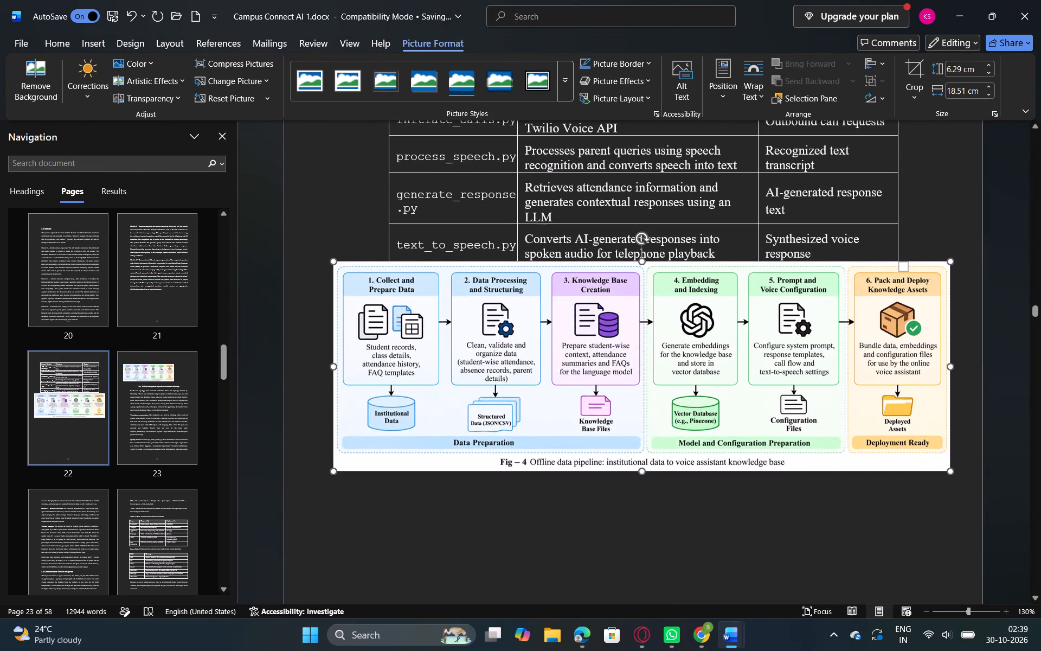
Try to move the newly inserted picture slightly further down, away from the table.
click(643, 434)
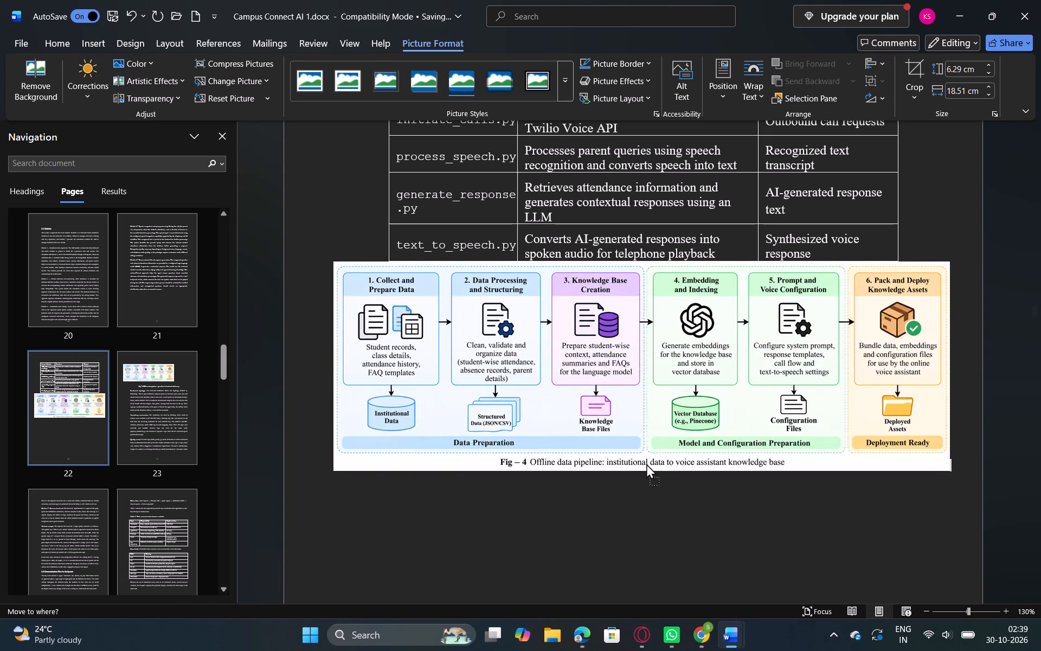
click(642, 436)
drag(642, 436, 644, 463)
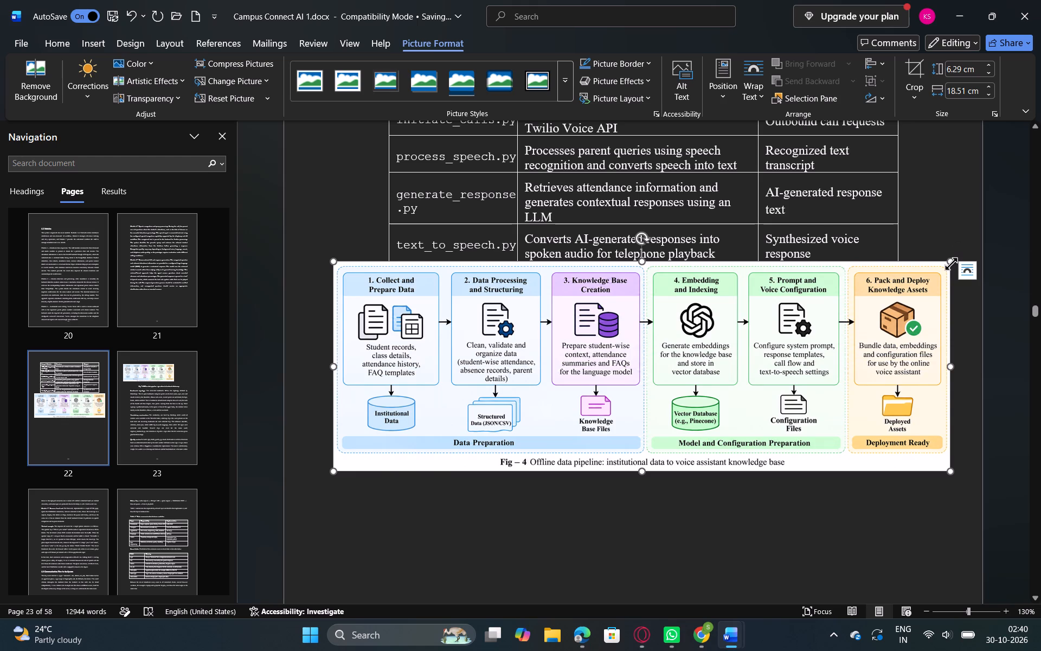
Shrink the picture below the table proportionally to about 14.7 cm wide and 5 cm high.
click(951, 264)
drag(951, 264, 868, 386)
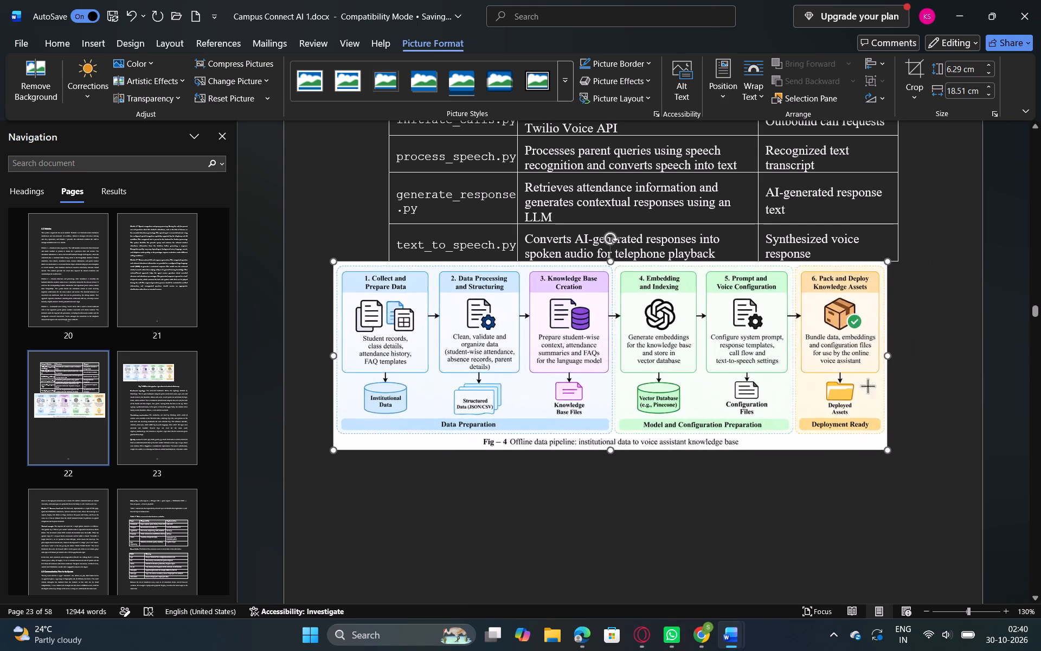
drag(868, 386, 824, 423)
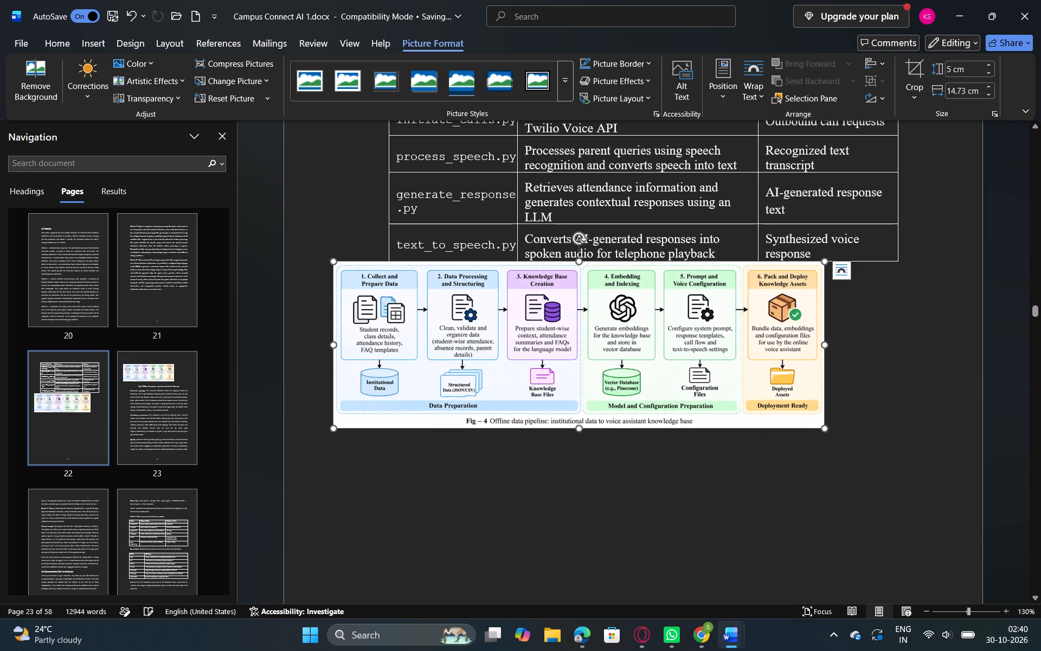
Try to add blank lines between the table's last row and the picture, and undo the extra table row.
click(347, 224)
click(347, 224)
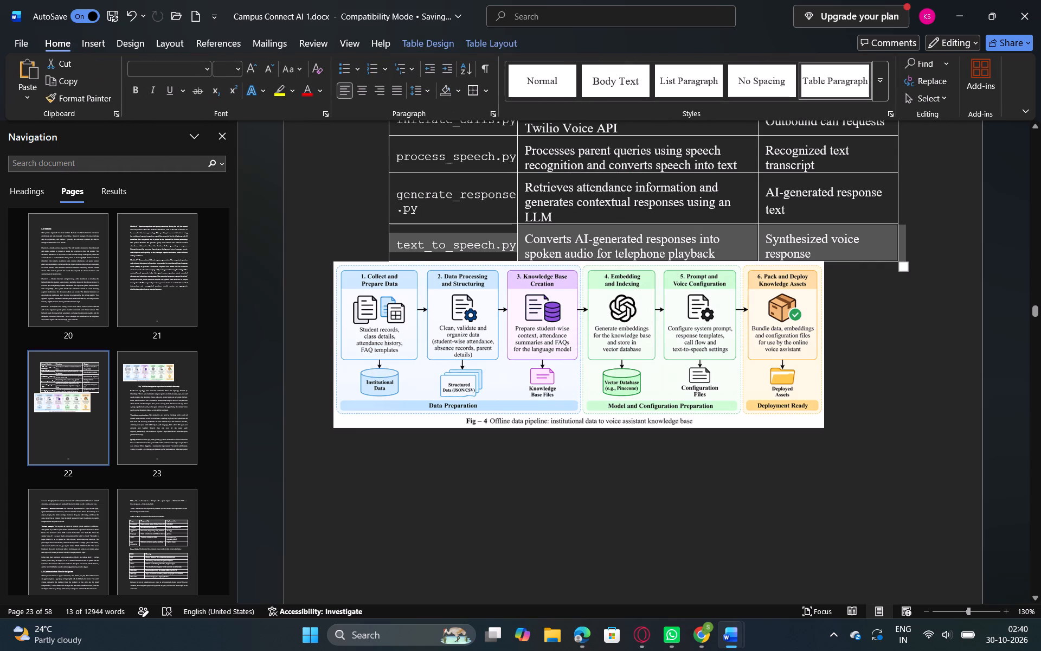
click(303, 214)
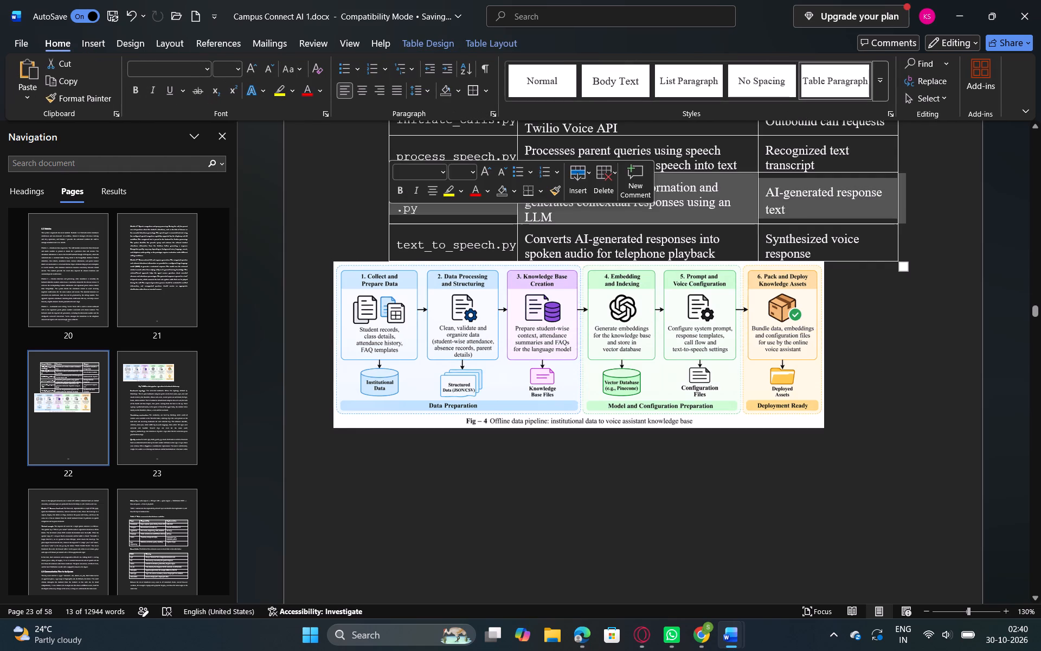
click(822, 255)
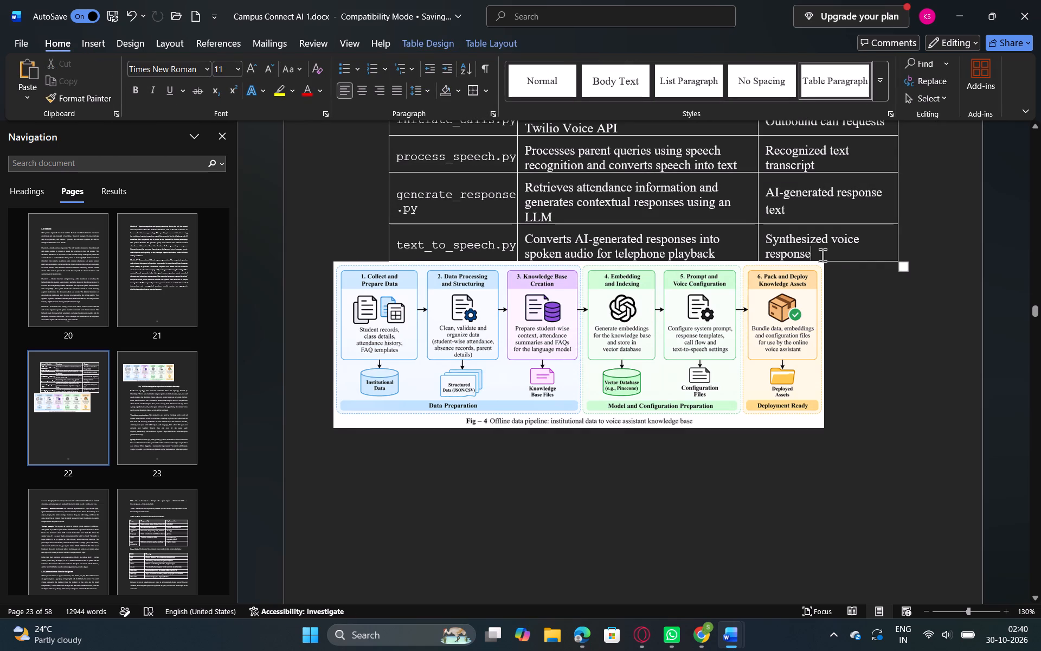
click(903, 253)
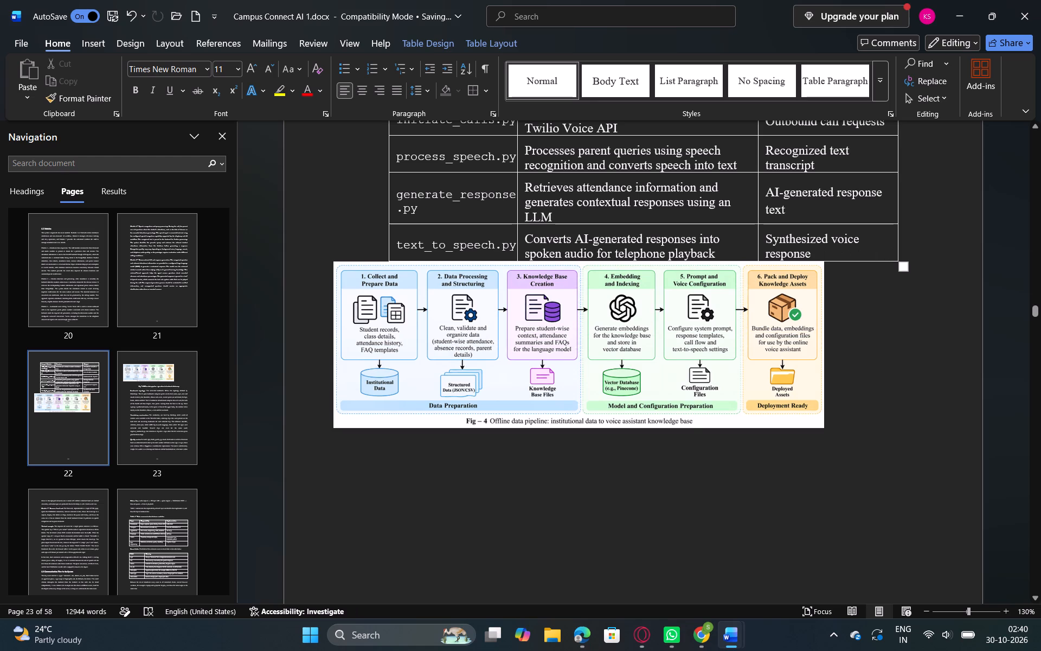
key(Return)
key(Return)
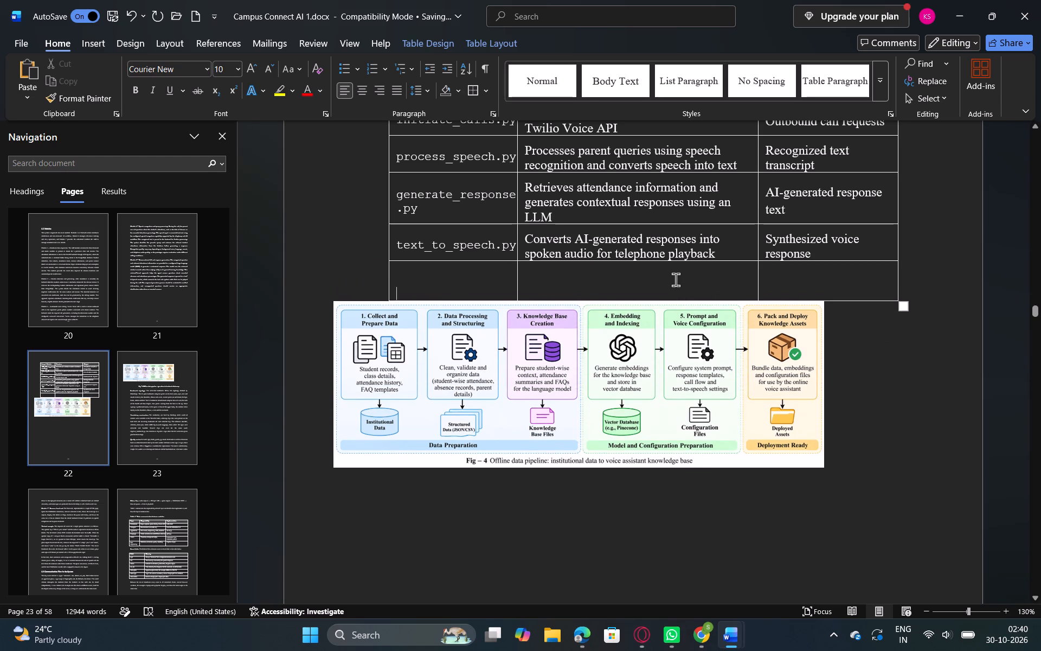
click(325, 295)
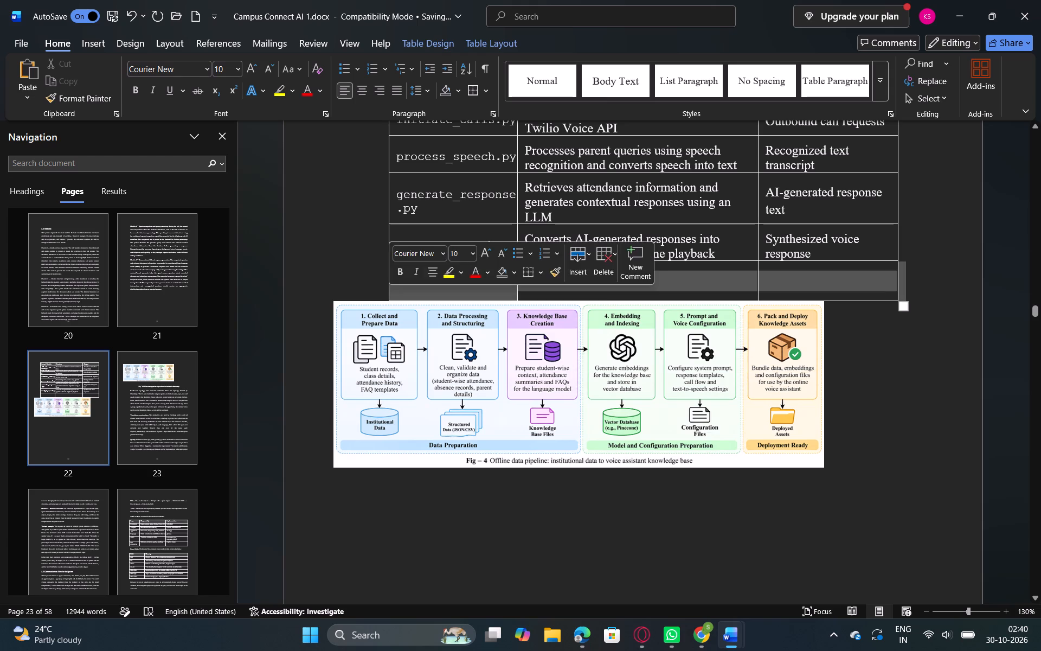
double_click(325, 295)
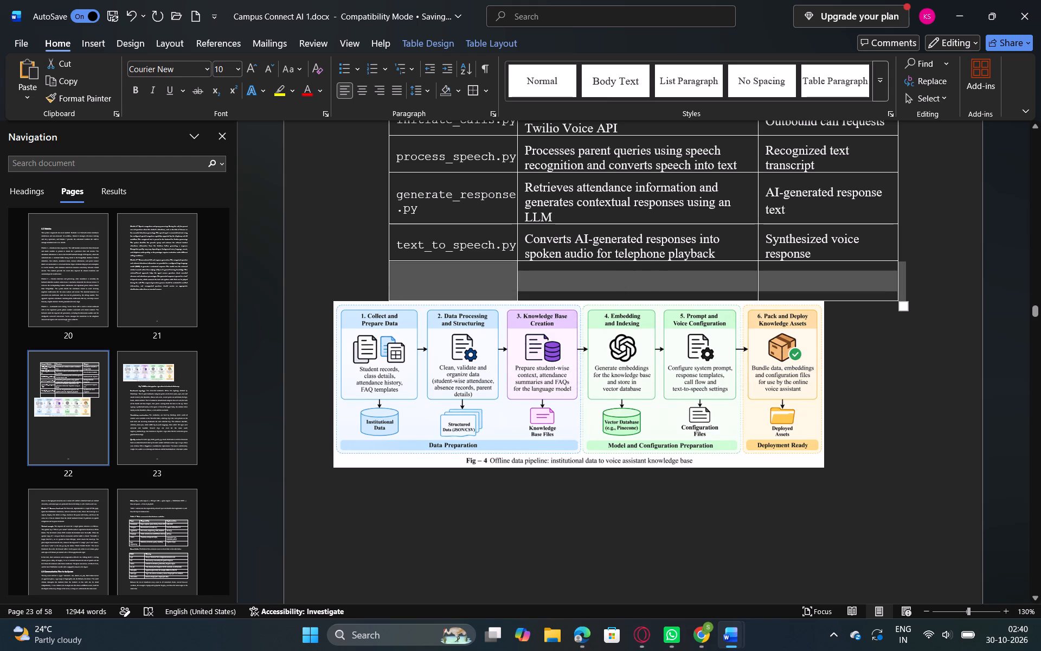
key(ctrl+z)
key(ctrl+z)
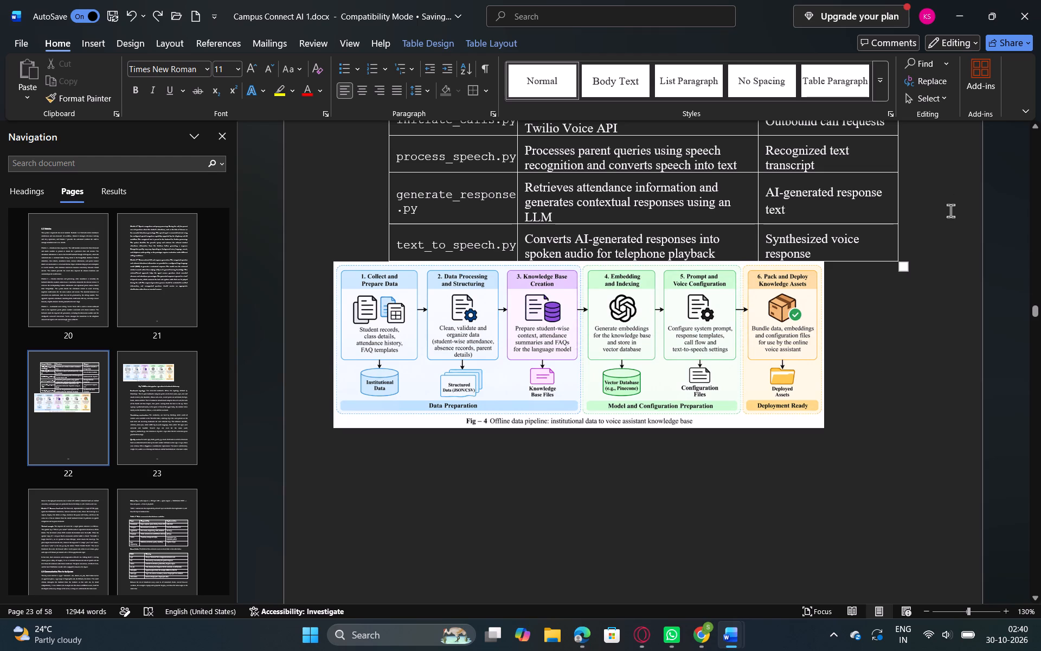
Insert blank lines between the table ending with text_to_speech.py and the Fig – 4 picture to separate them.
click(934, 235)
triple_click(934, 235)
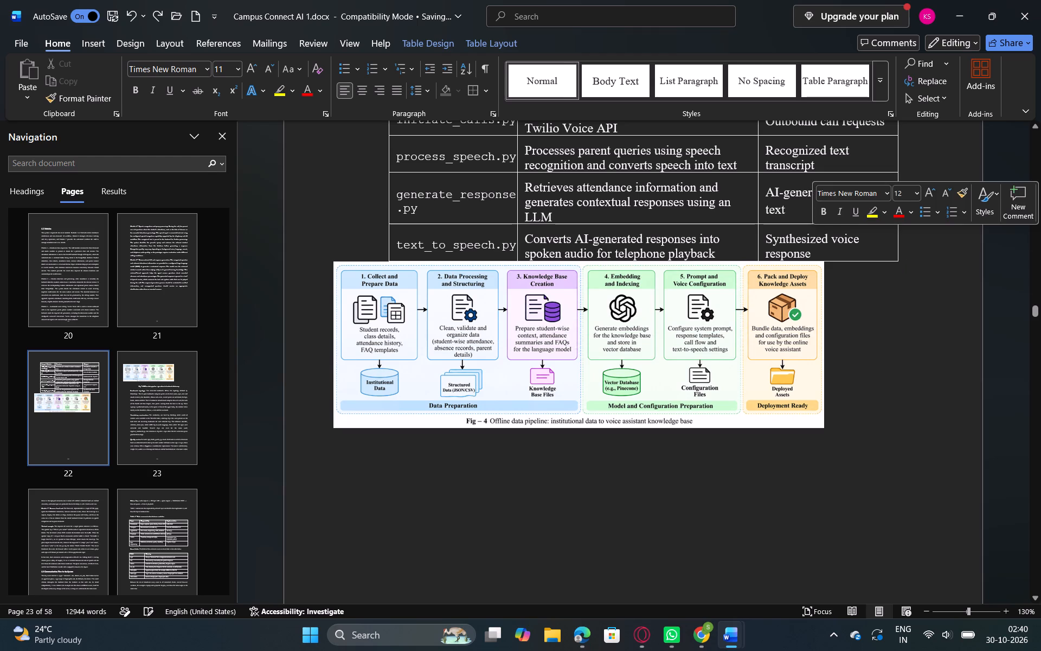
click(930, 232)
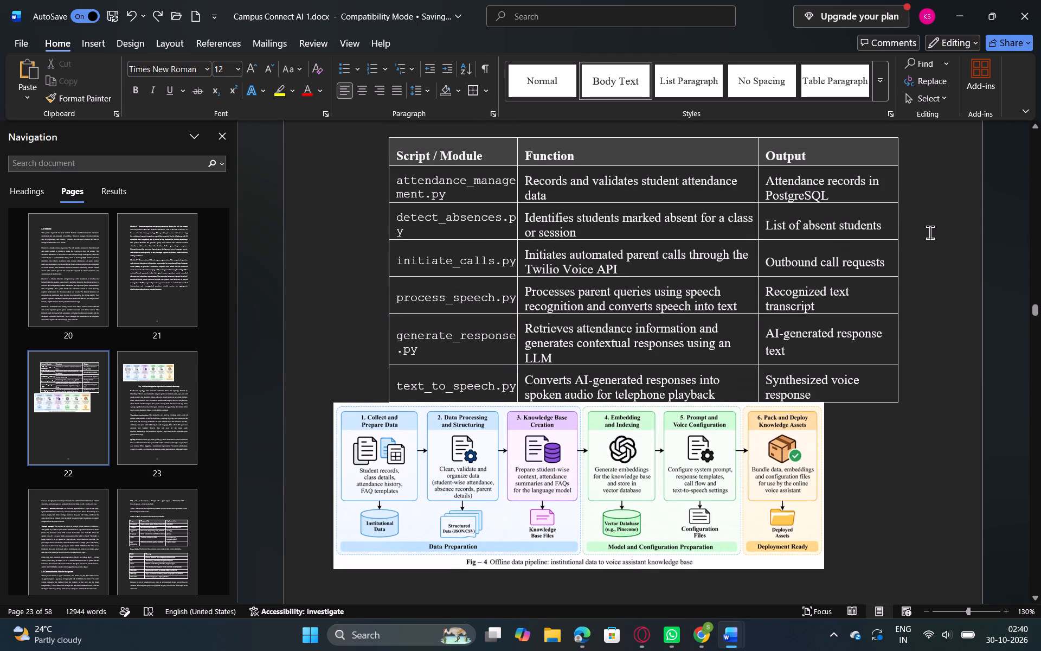
key(Return)
key(Return)
key(Return)
key(Return)
key(Return)
key(Return)
key(Return)
key(Return)
key(Return)
key(Return)
key(Return)
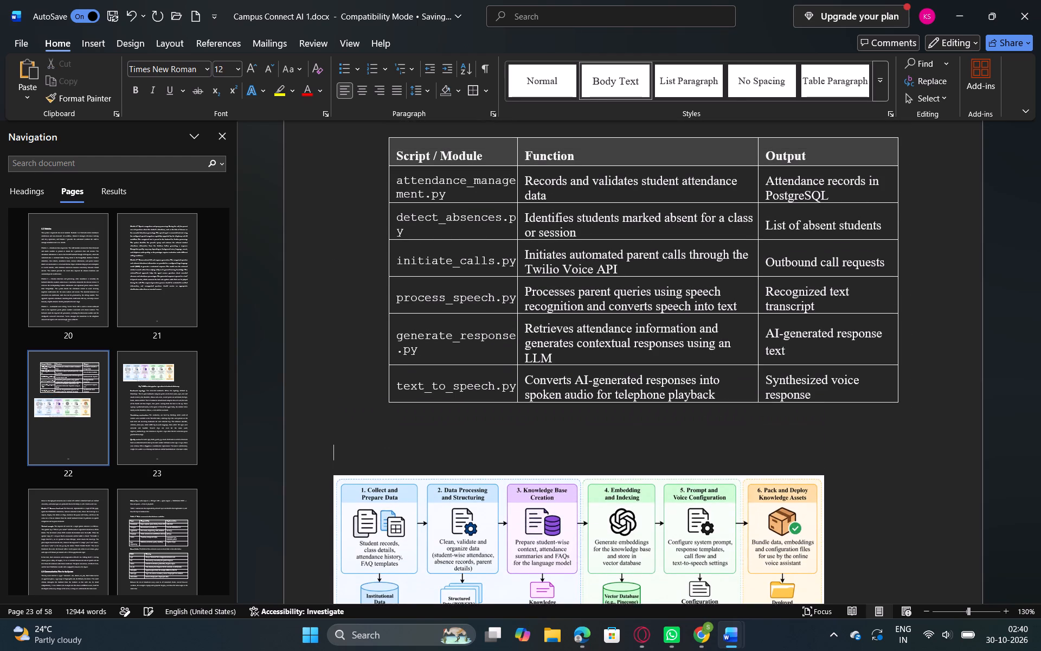
key(Return)
key(Return)
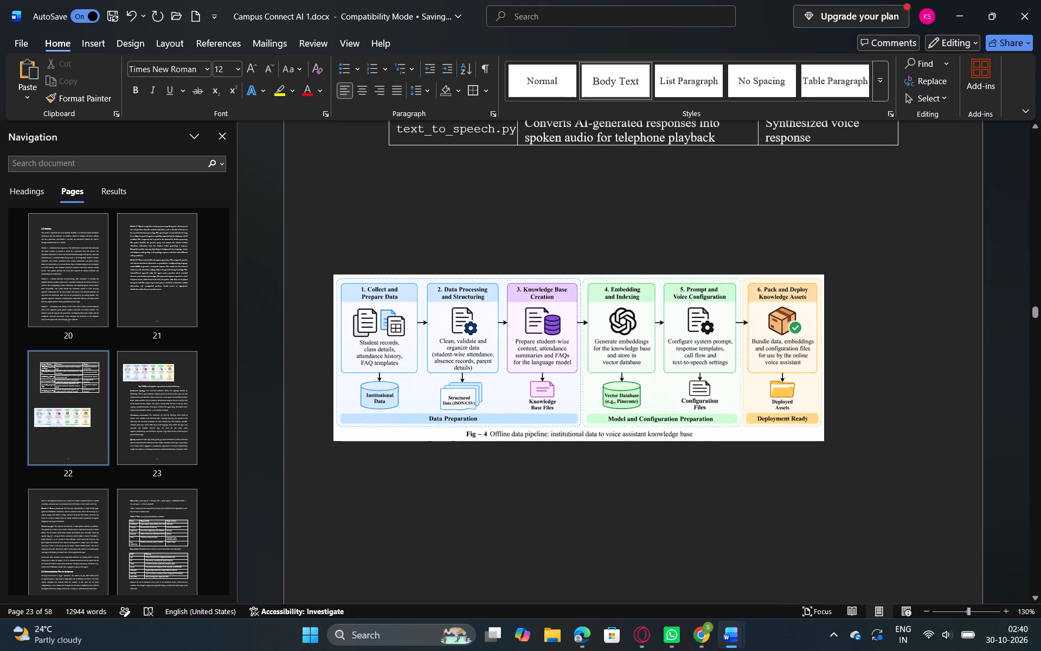
Indent the Fig – 4 picture with leading spaces until its left edge lines up with the table above.
click(317, 316)
key(space)
key(space)
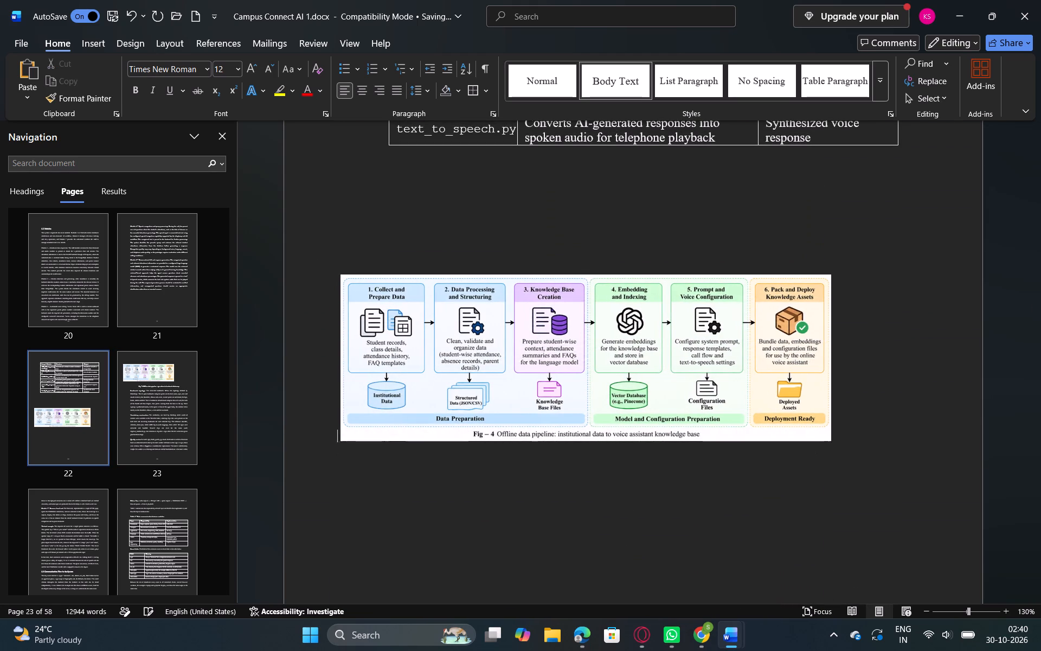
key(space)
key(space)
key(space)
key(space)
key(space)
key(space)
key(space)
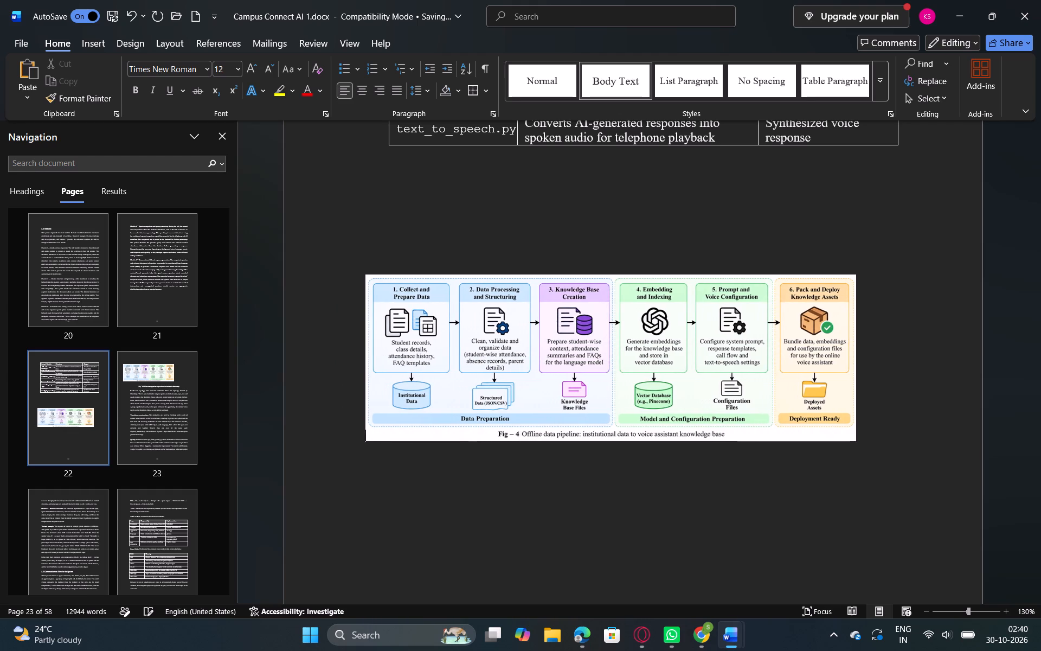
key(space)
key(space)
key(space)
key(space)
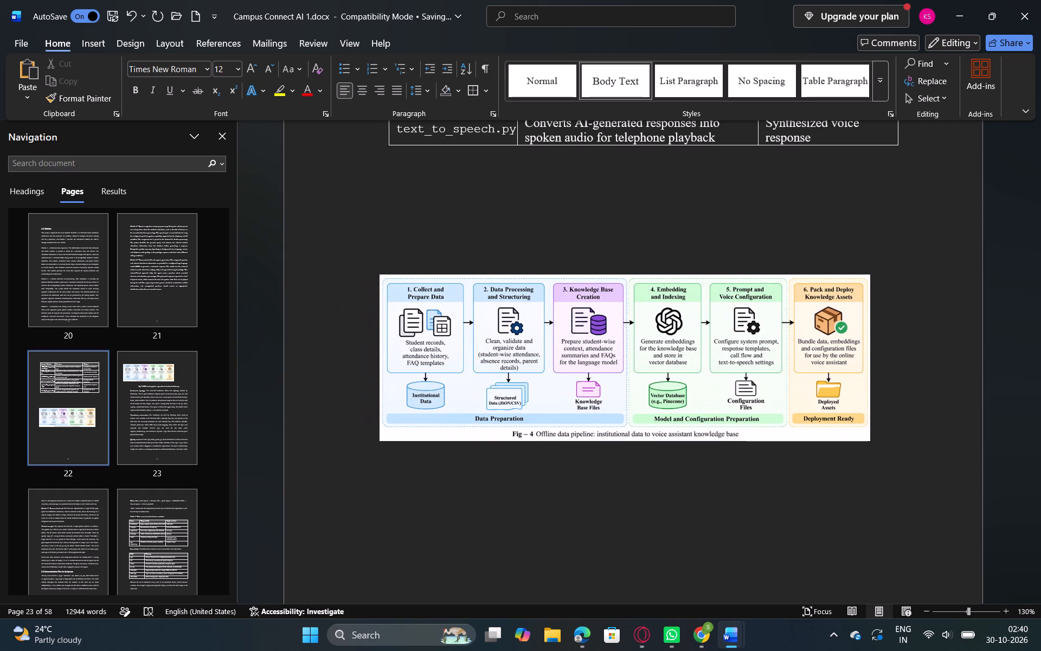
key(space)
key(space)
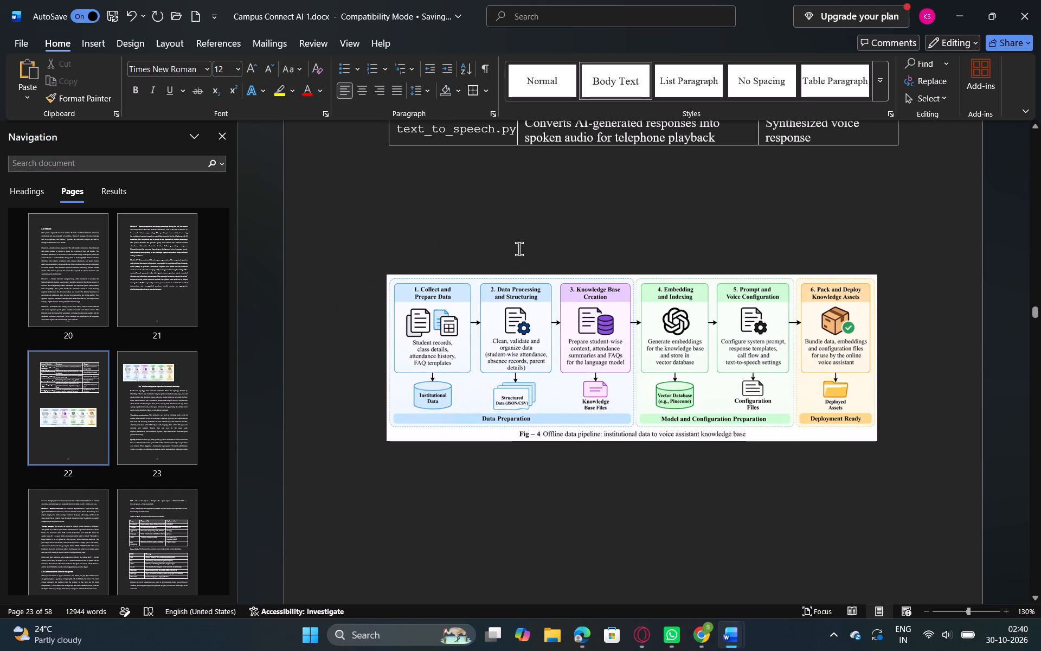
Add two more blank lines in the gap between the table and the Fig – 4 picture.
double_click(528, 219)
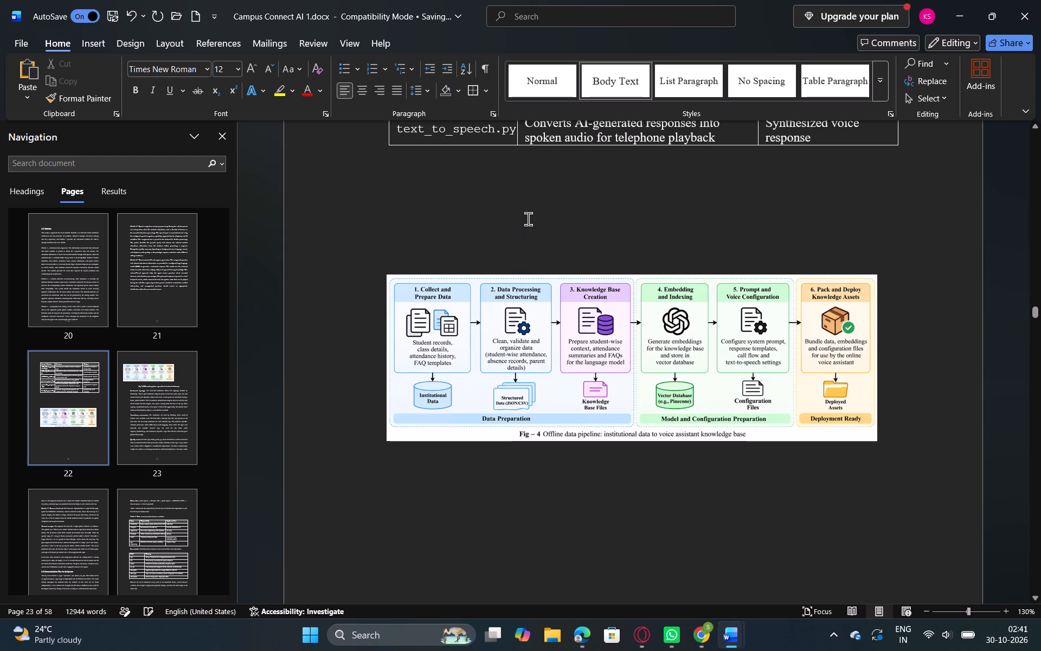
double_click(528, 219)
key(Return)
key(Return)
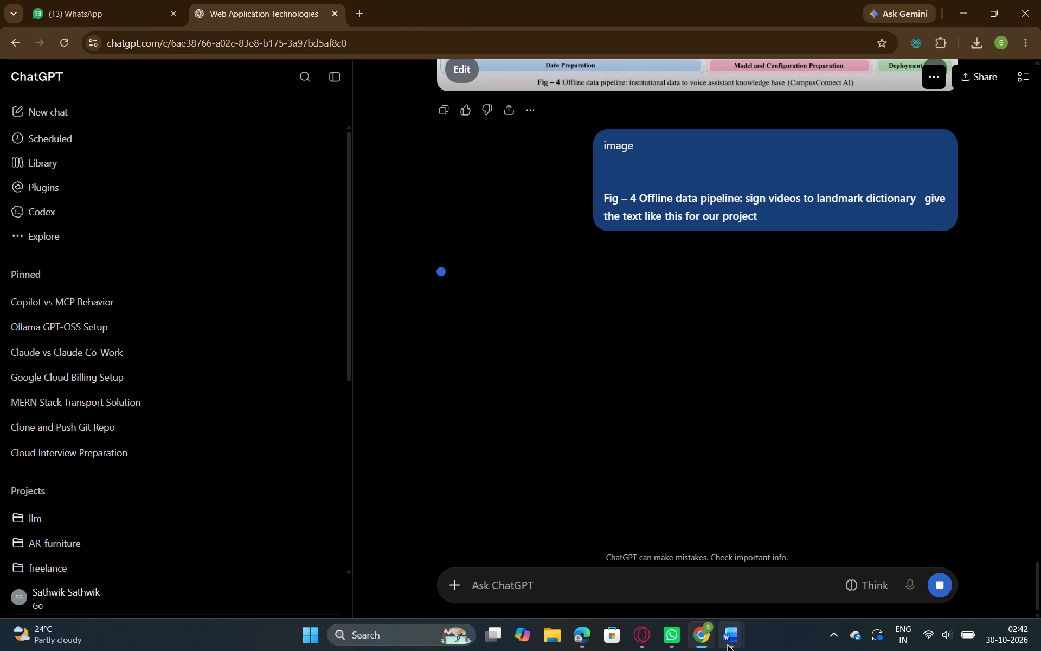
Back in the Word report, cut the duplicate pipeline picture above the caption "Fig – 4 Offline data pipeline: sign videos to landmark dictionary".
click(266, 574)
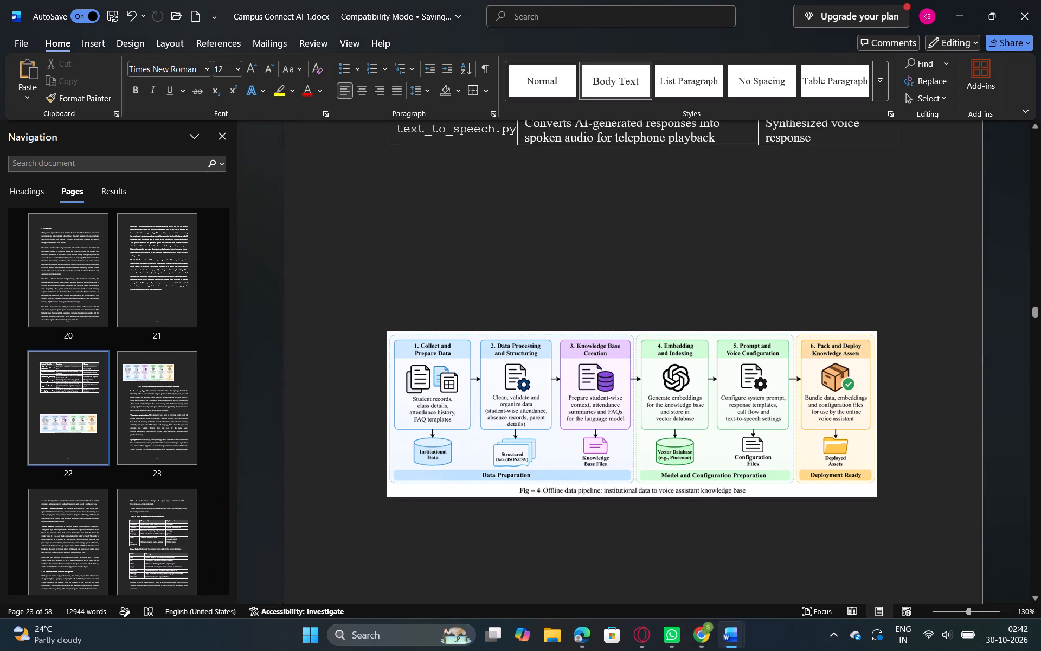
scroll(343, 485, down, 1)
scroll(343, 485, up, 1)
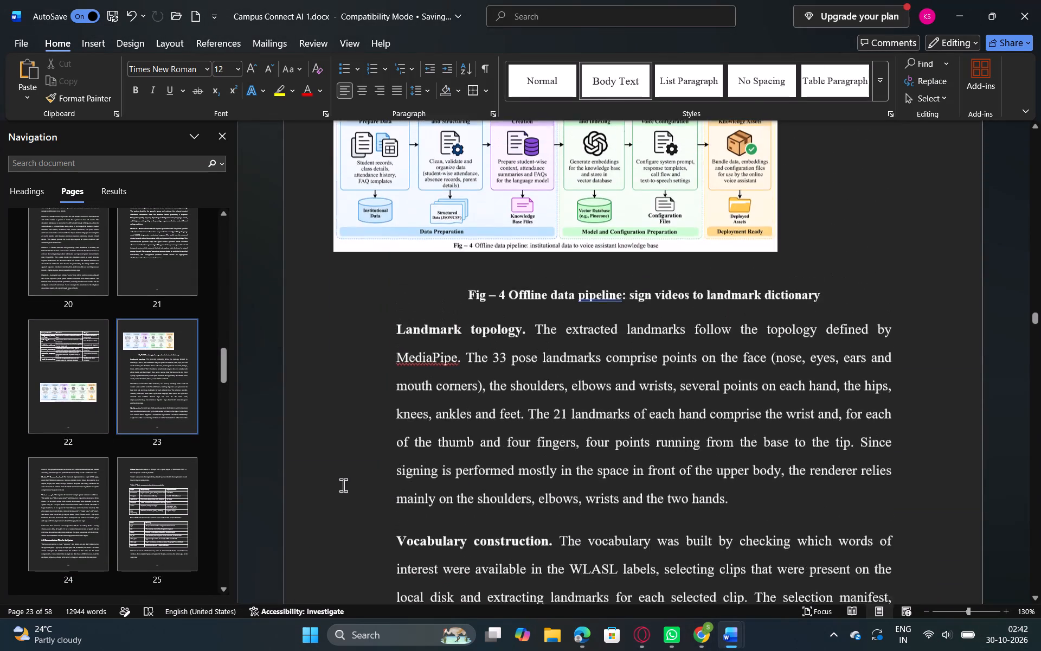
scroll(343, 485, up, 2)
click(400, 418)
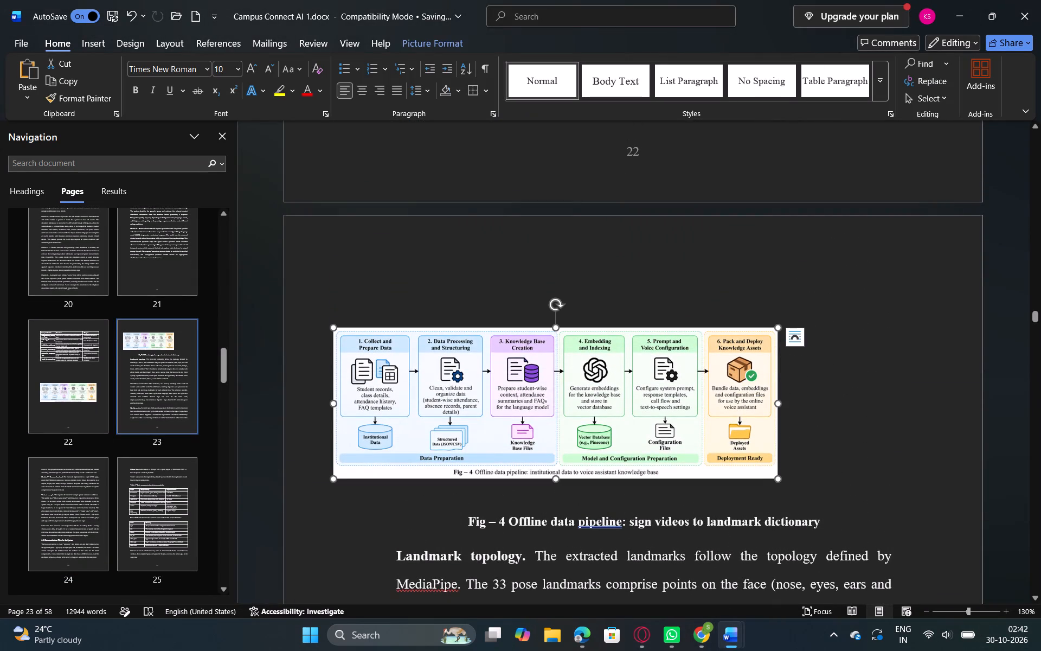
click(63, 52)
click(63, 60)
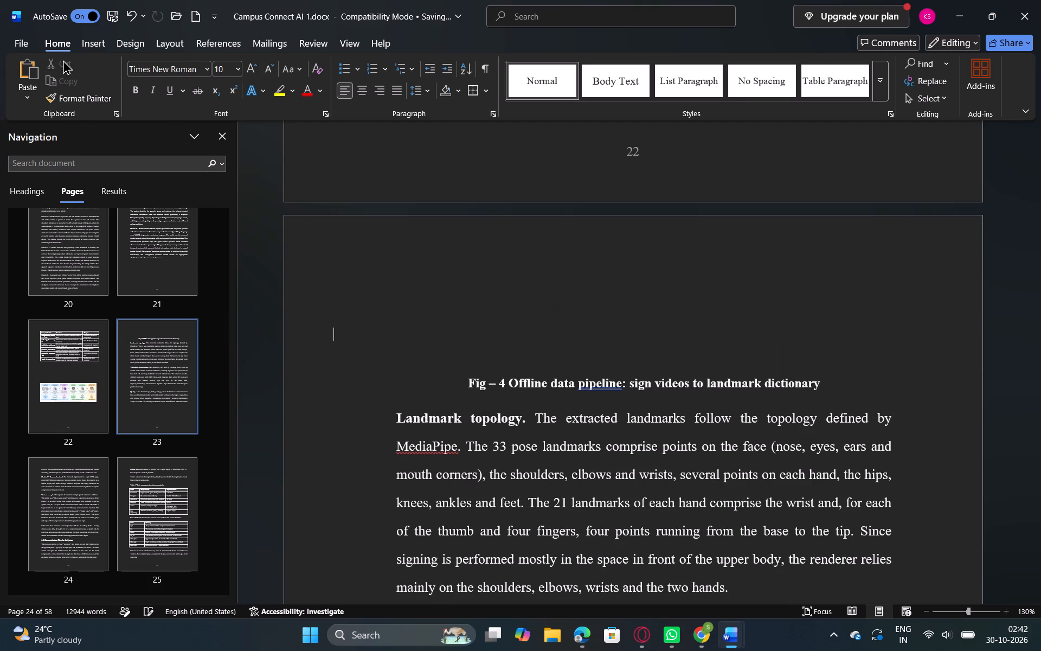
Delete the surplus blank lines between the text_to_speech.py table row and the Fig – 4 picture, bringing the picture closer to the table.
scroll(460, 350, down, 1)
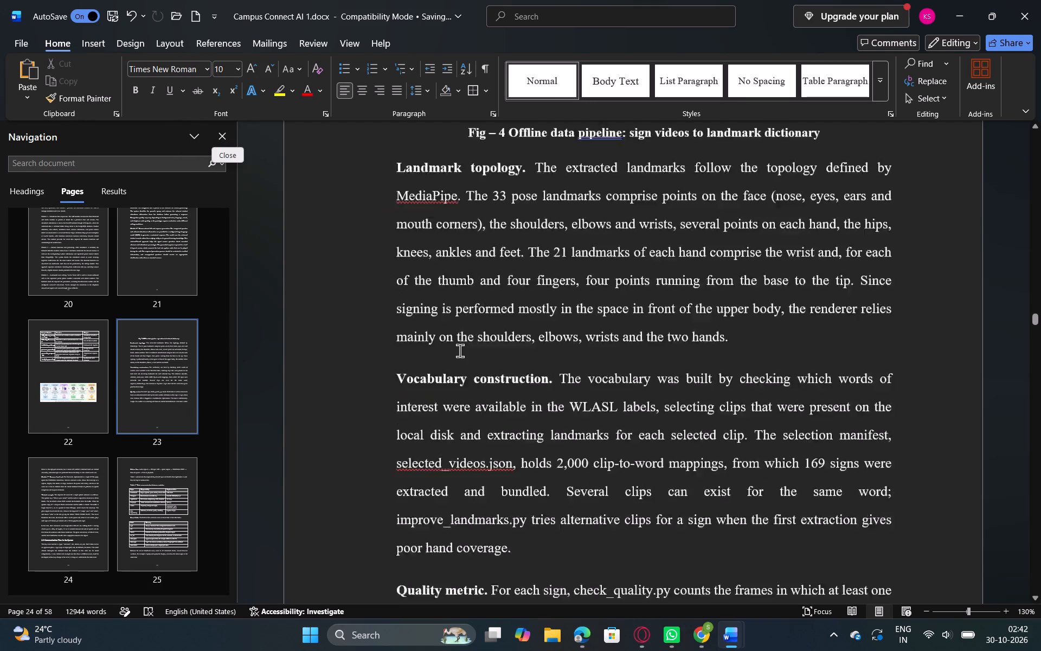
scroll(460, 350, down, 2)
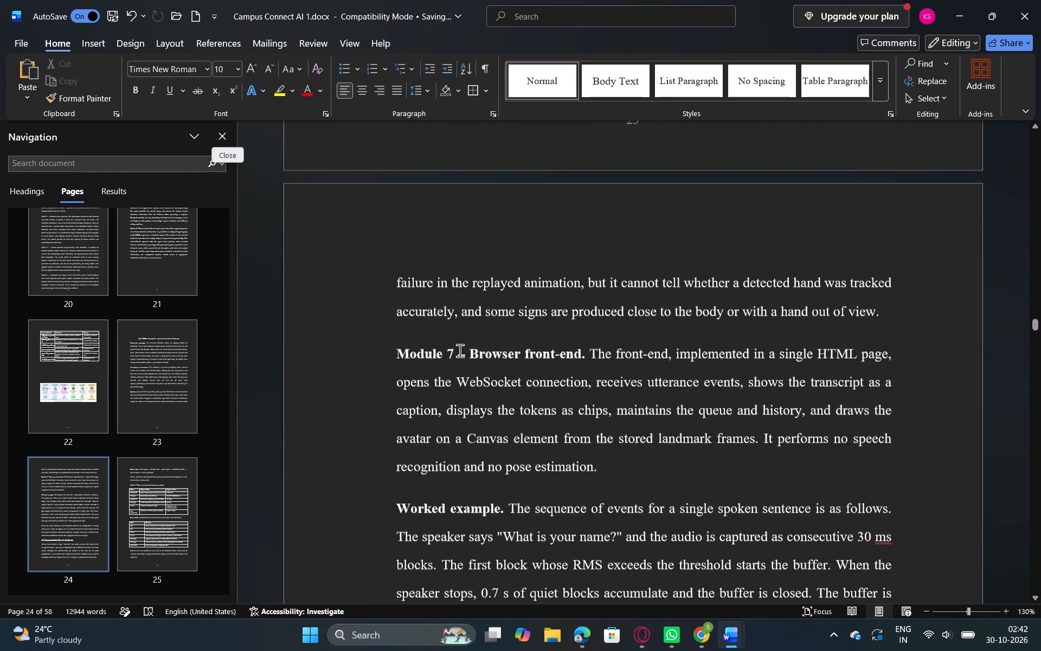
scroll(460, 350, up, 2)
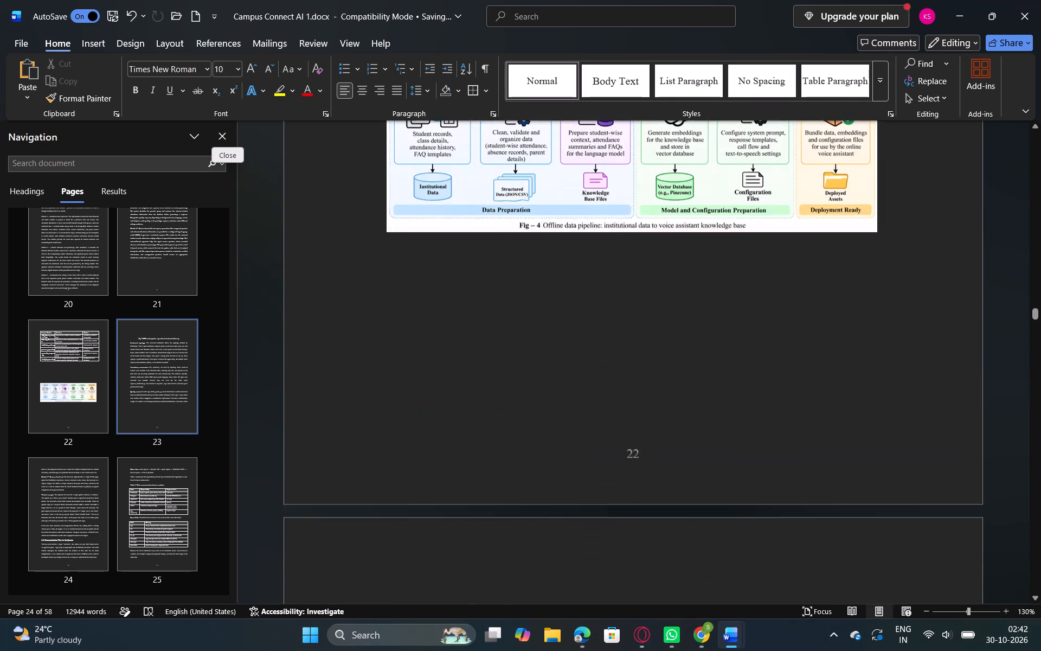
scroll(460, 350, up, 2)
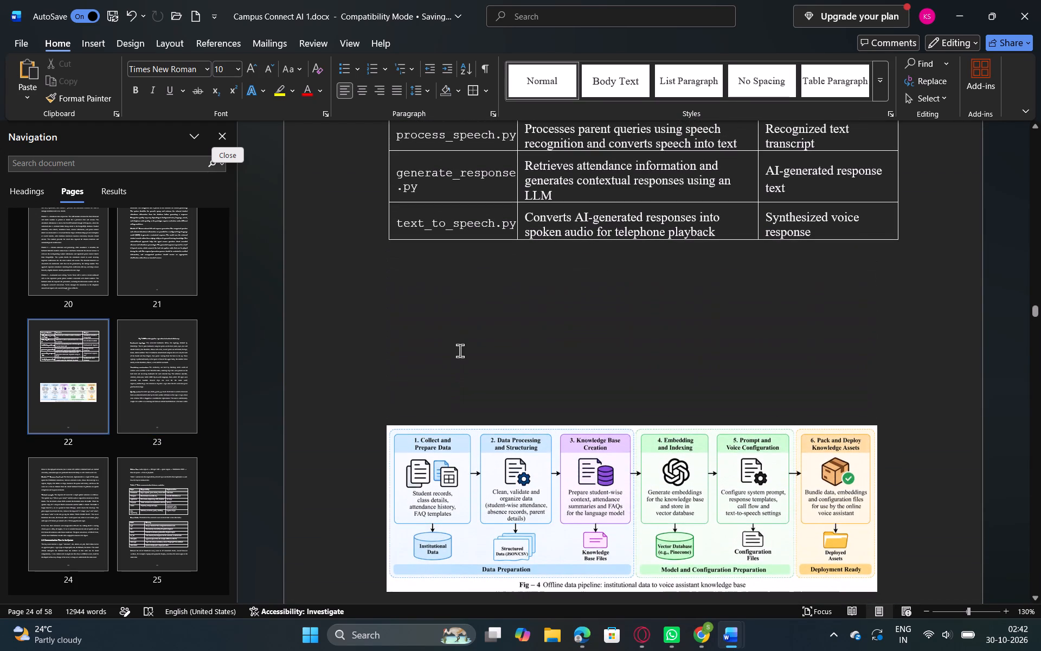
click(481, 380)
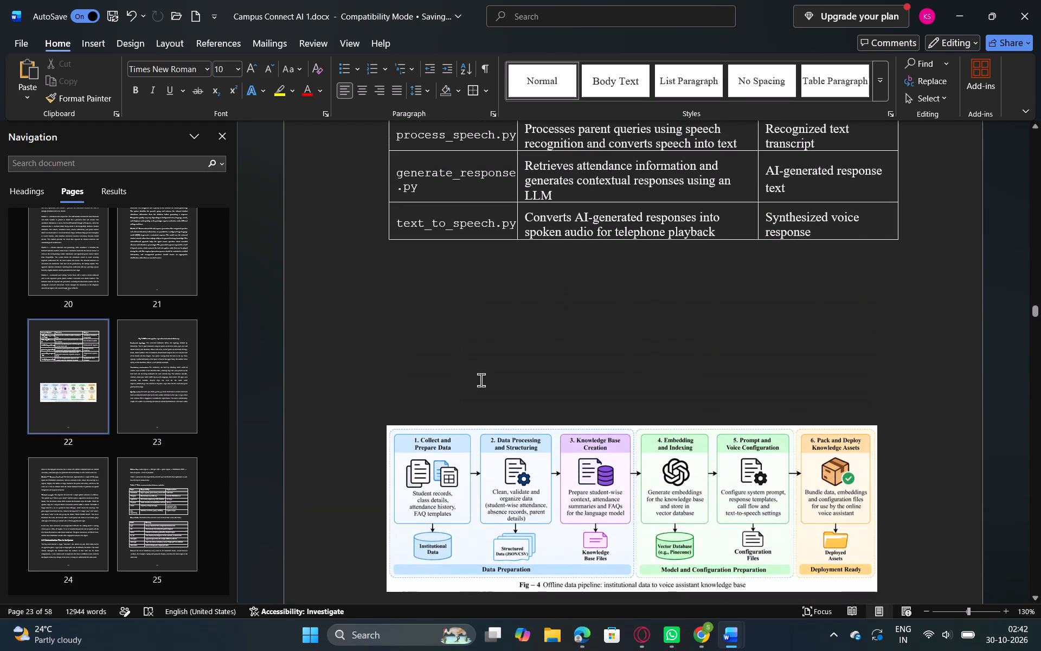
key(BackSpace)
key(BackSpace)
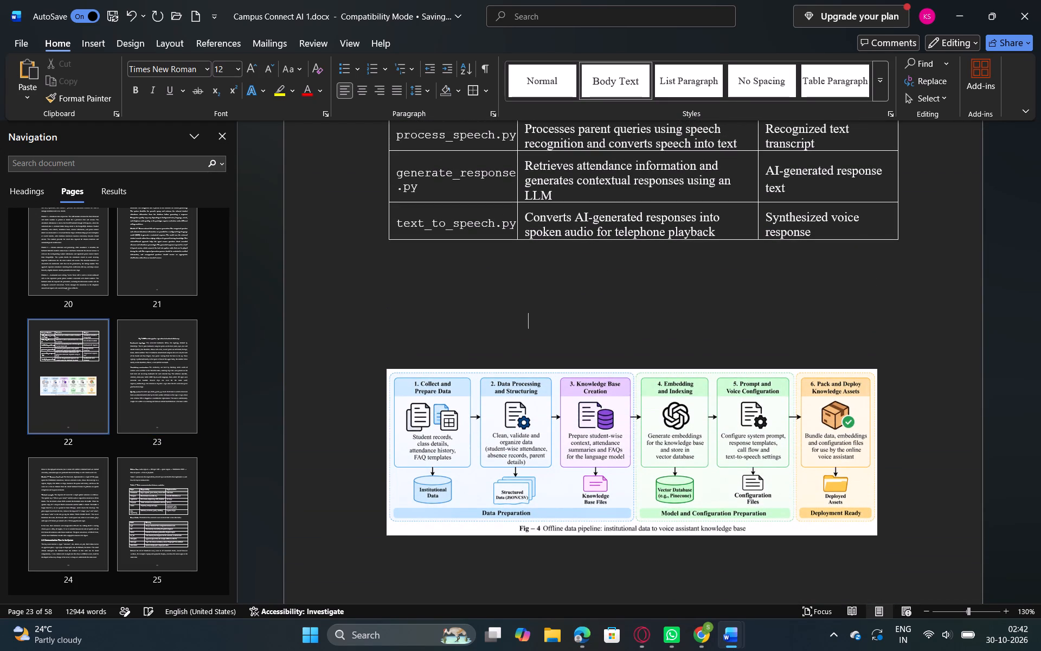
key(BackSpace)
key(BackSpace)
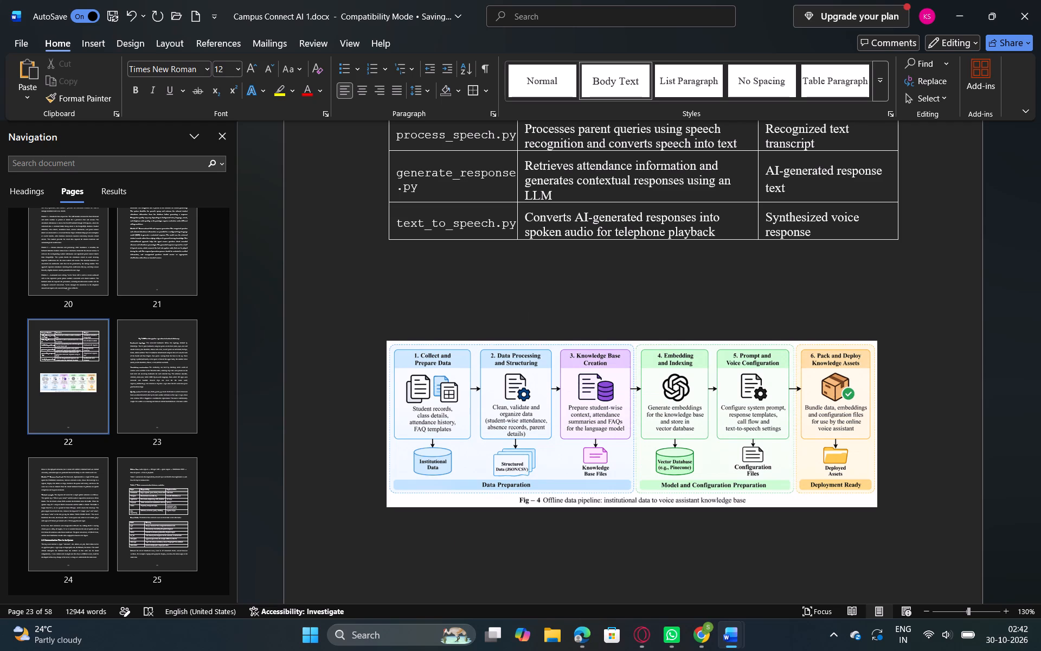
key(BackSpace)
key(BackSpace)
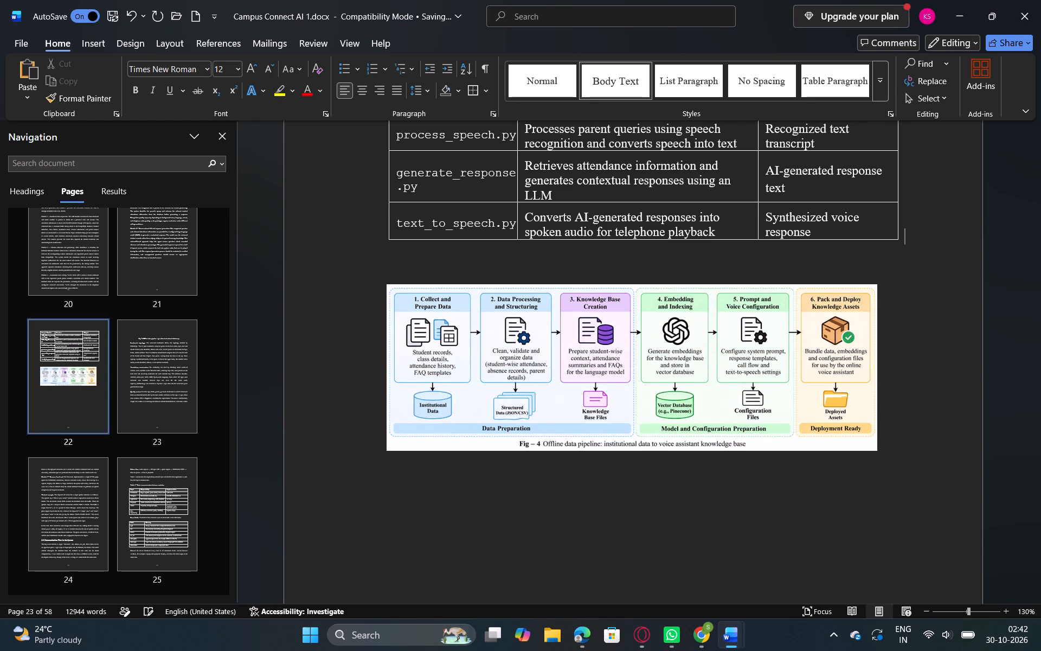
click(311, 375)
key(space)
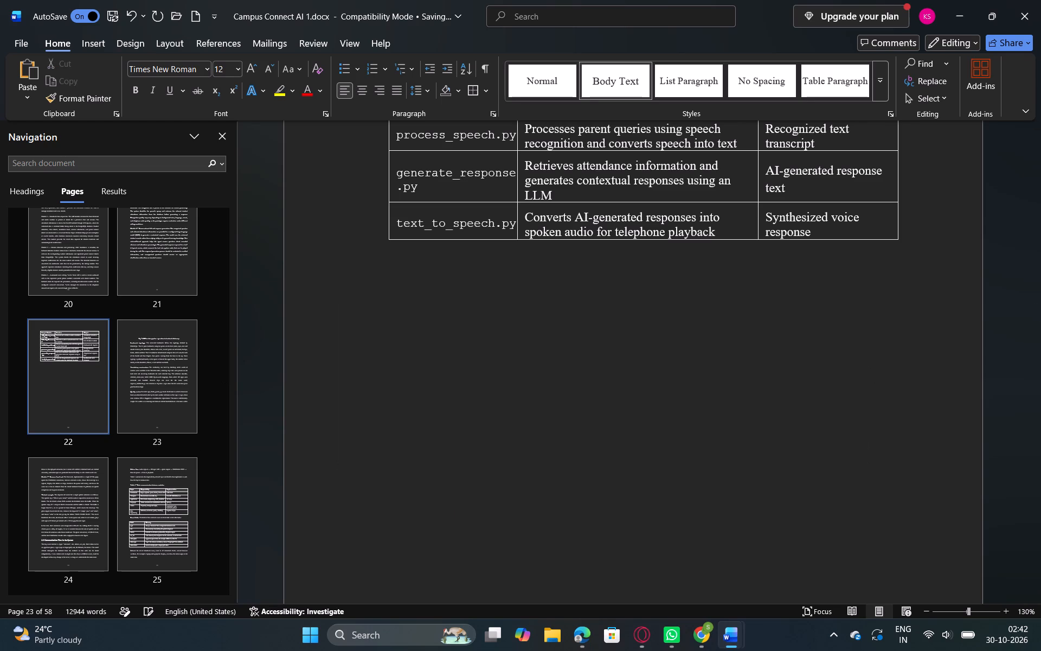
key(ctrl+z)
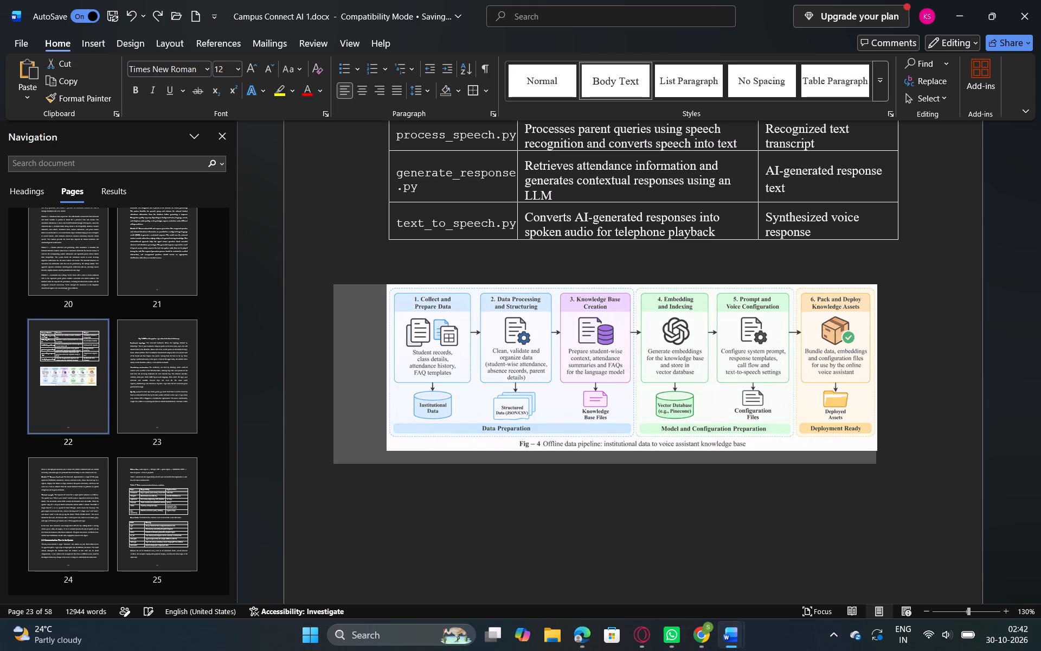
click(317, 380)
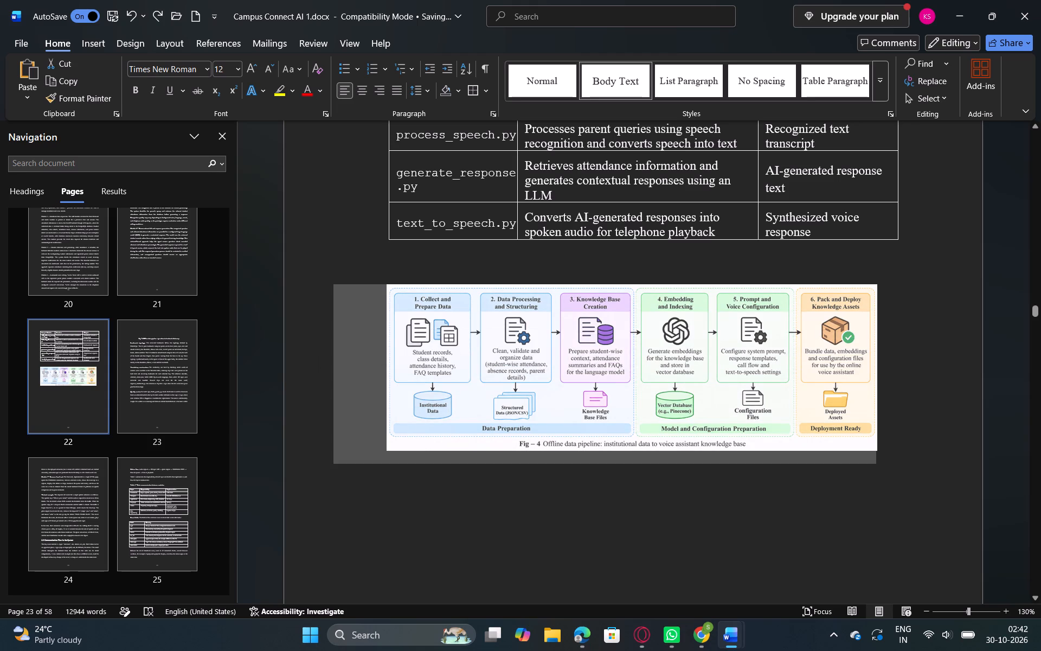
Widen the Fig – 4 pipeline picture so its right edge lines up with the right edge of the table above.
click(472, 522)
click(576, 413)
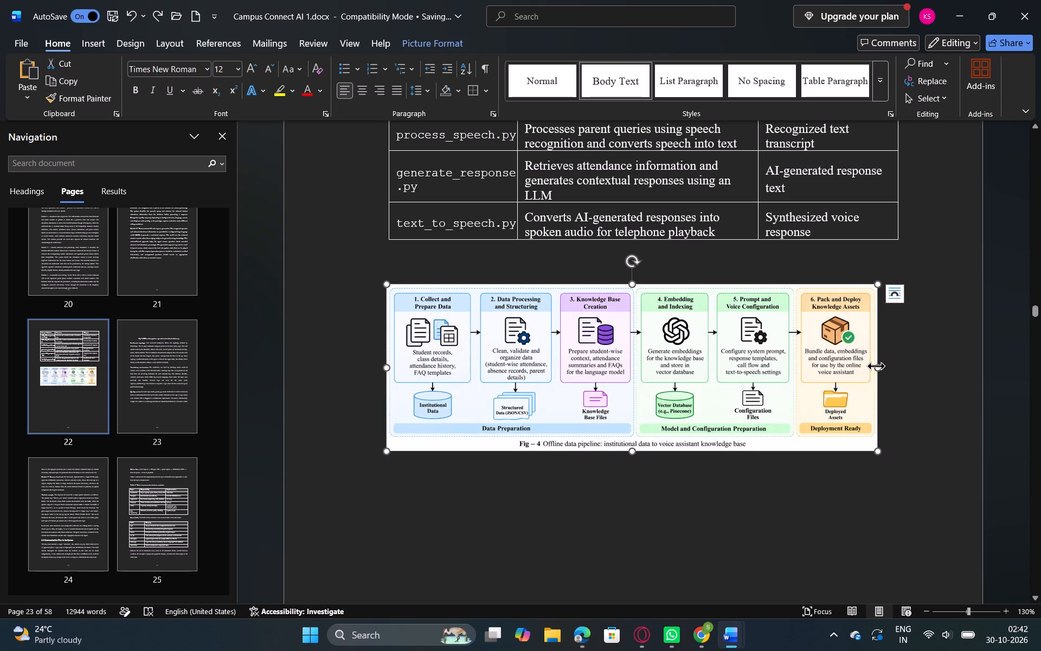
drag(876, 366, 897, 365)
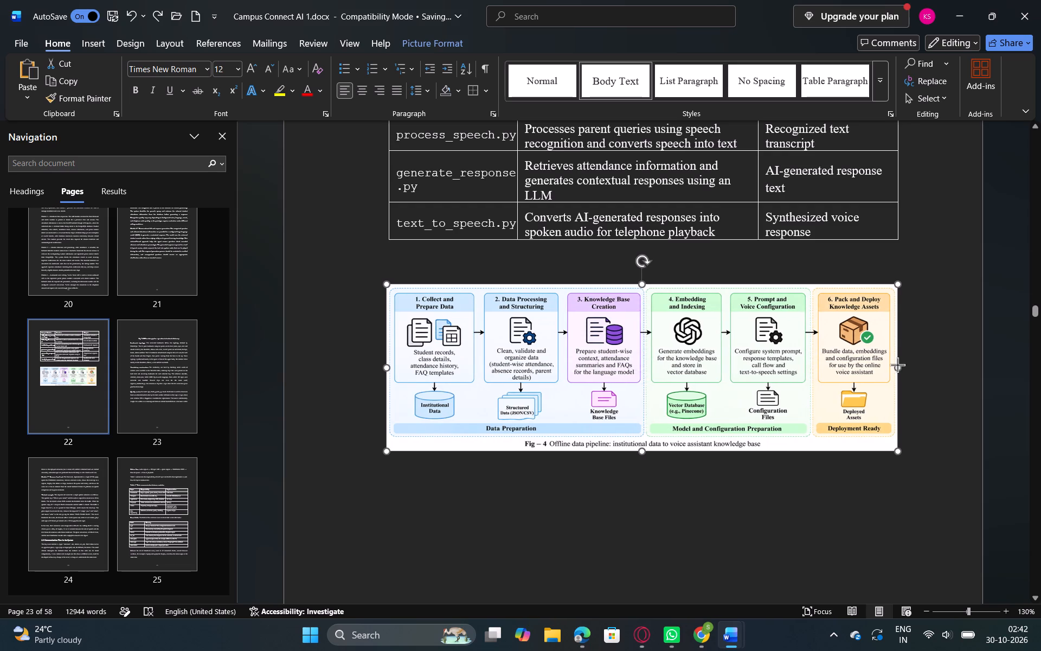
drag(897, 365, 897, 363)
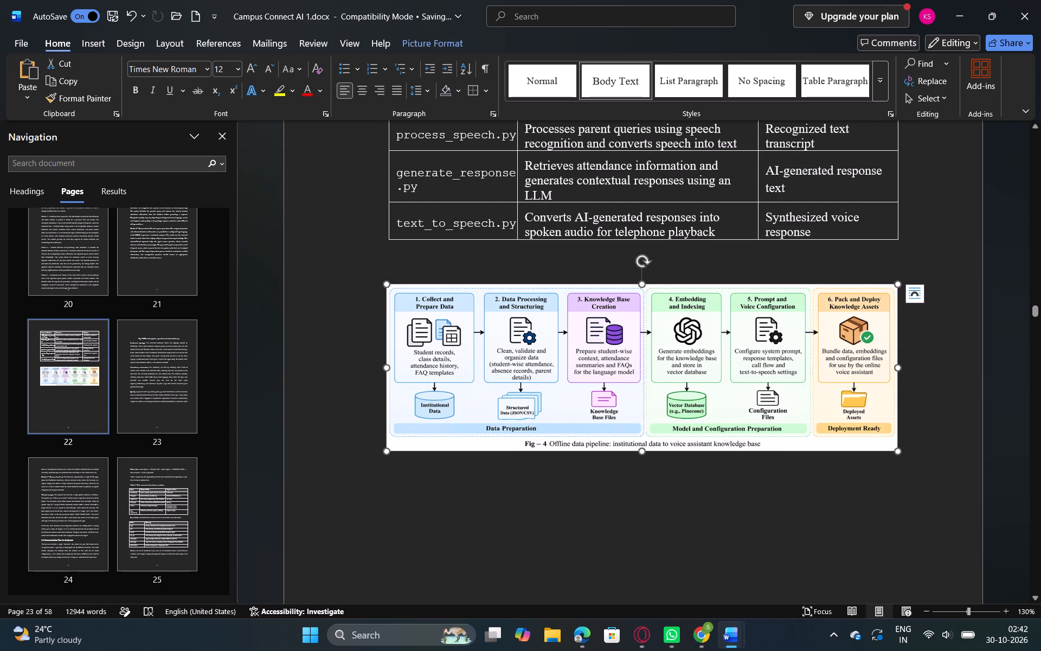
click(386, 368)
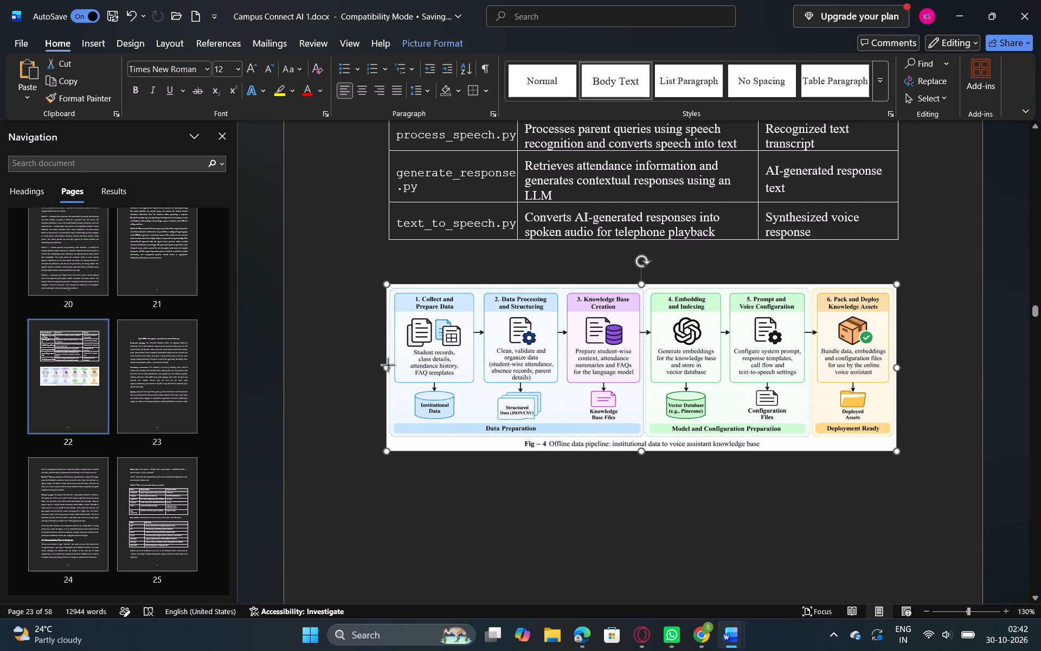
click(490, 488)
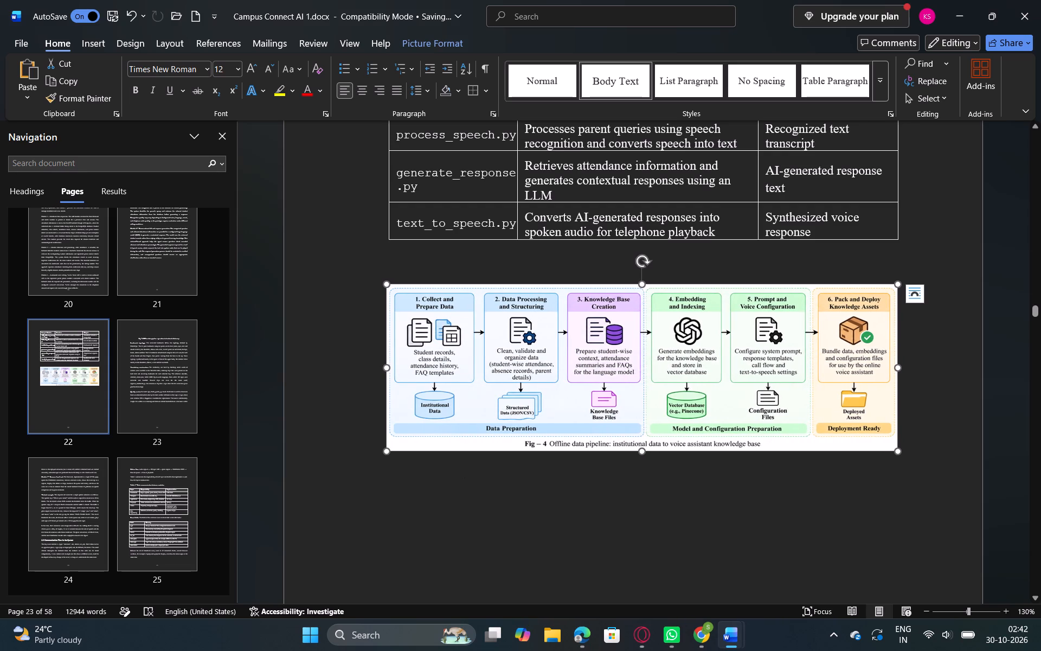
Place the text cursor on the blank area just beneath the Fig – 4 picture, in line with the picture's left edge.
click(924, 413)
double_click(914, 421)
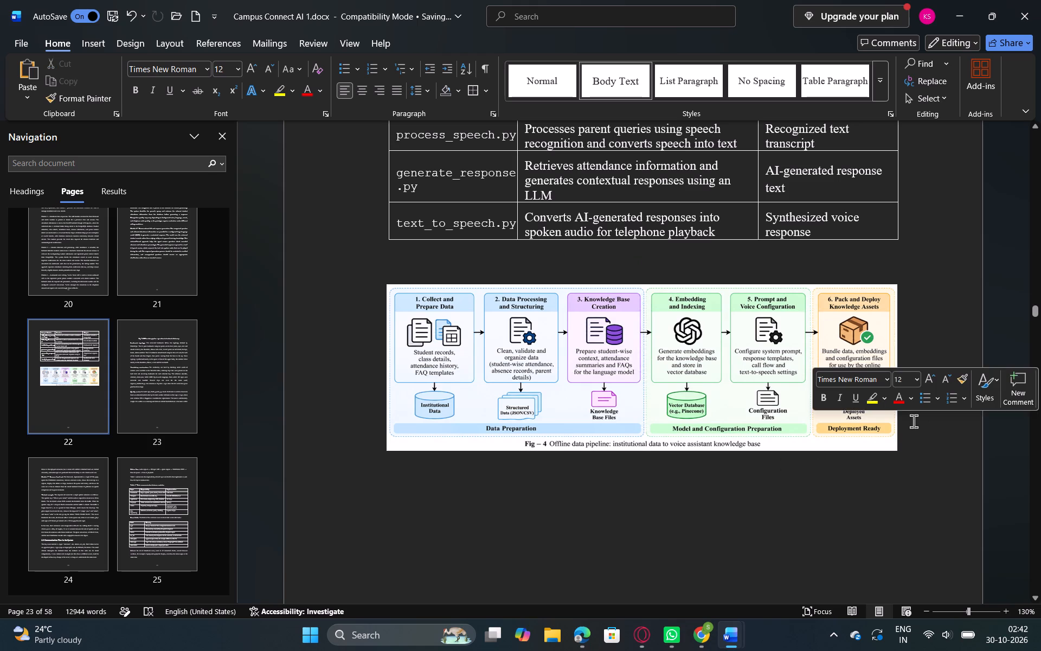
click(914, 436)
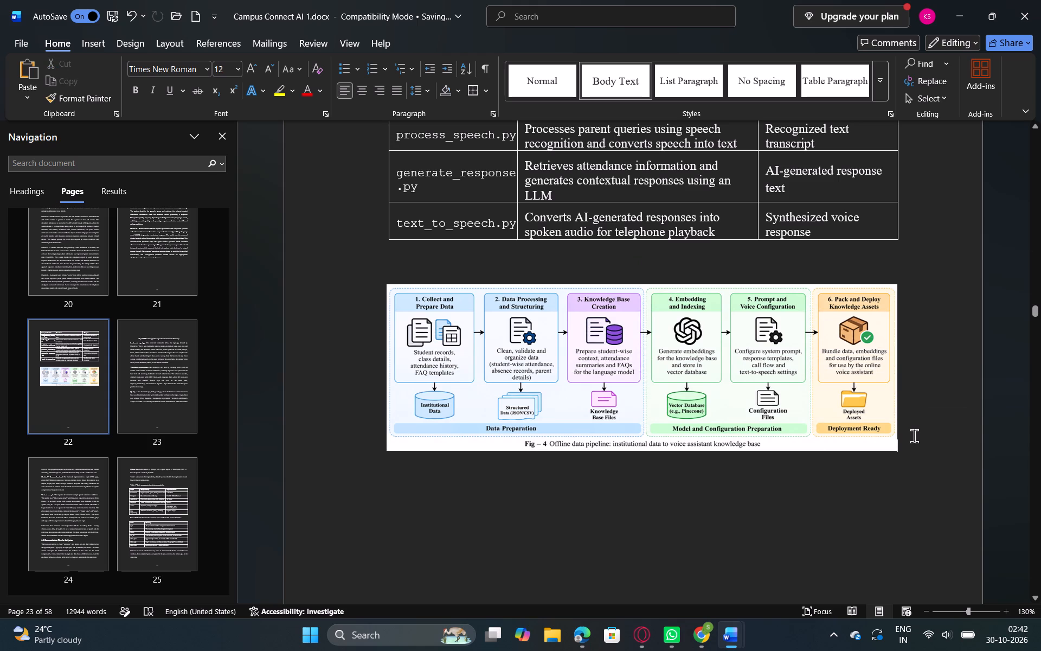
click(914, 436)
click(732, 499)
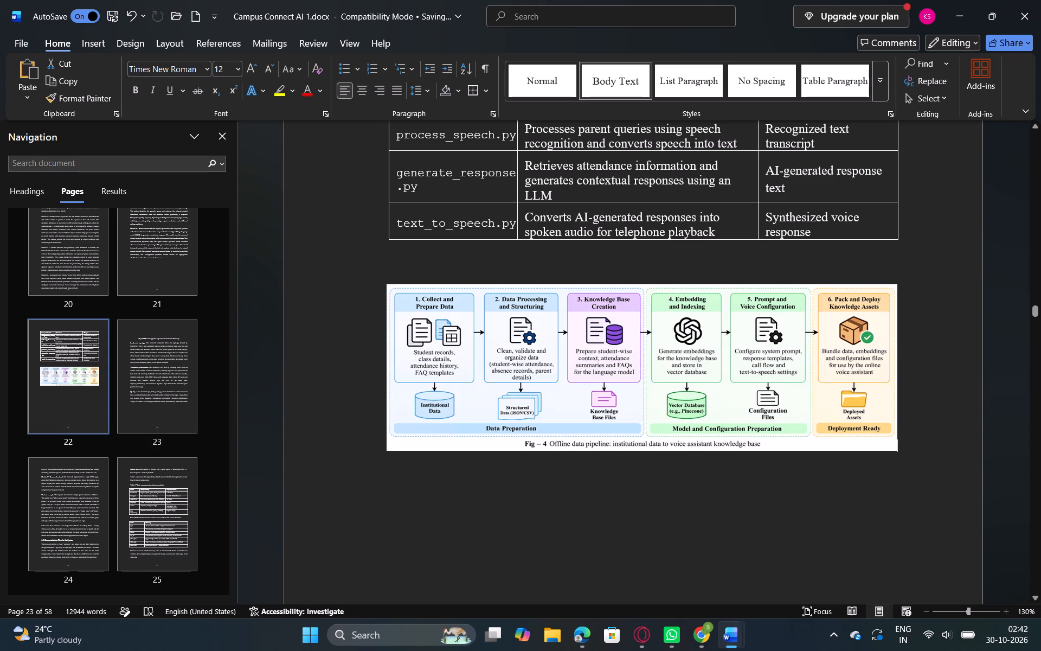
double_click(587, 505)
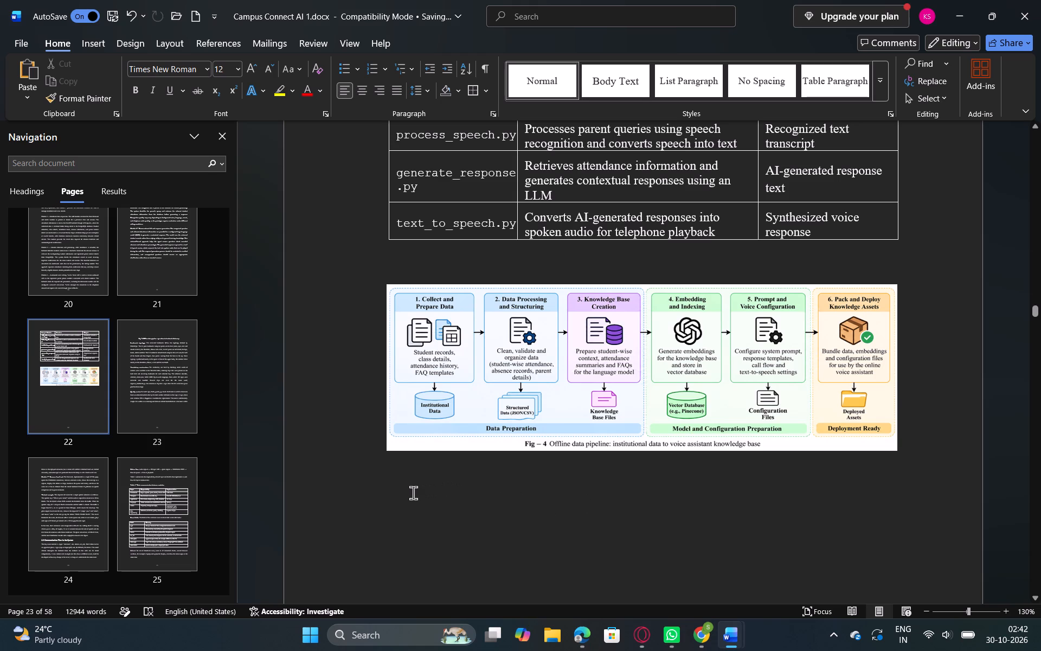
double_click(412, 493)
double_click(387, 493)
click(703, 628)
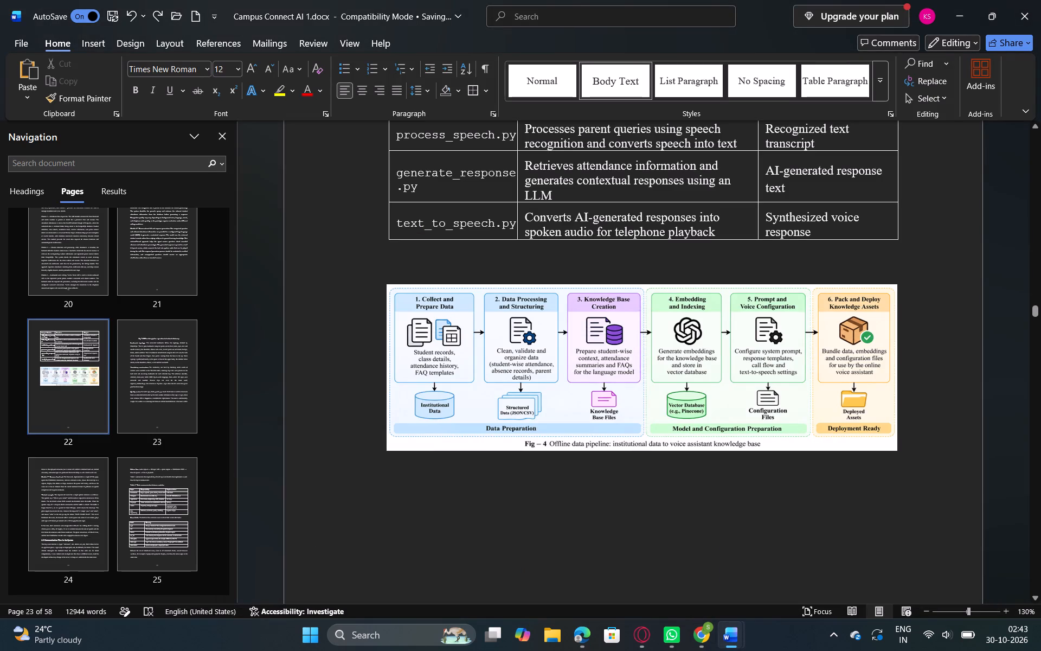
double_click(387, 486)
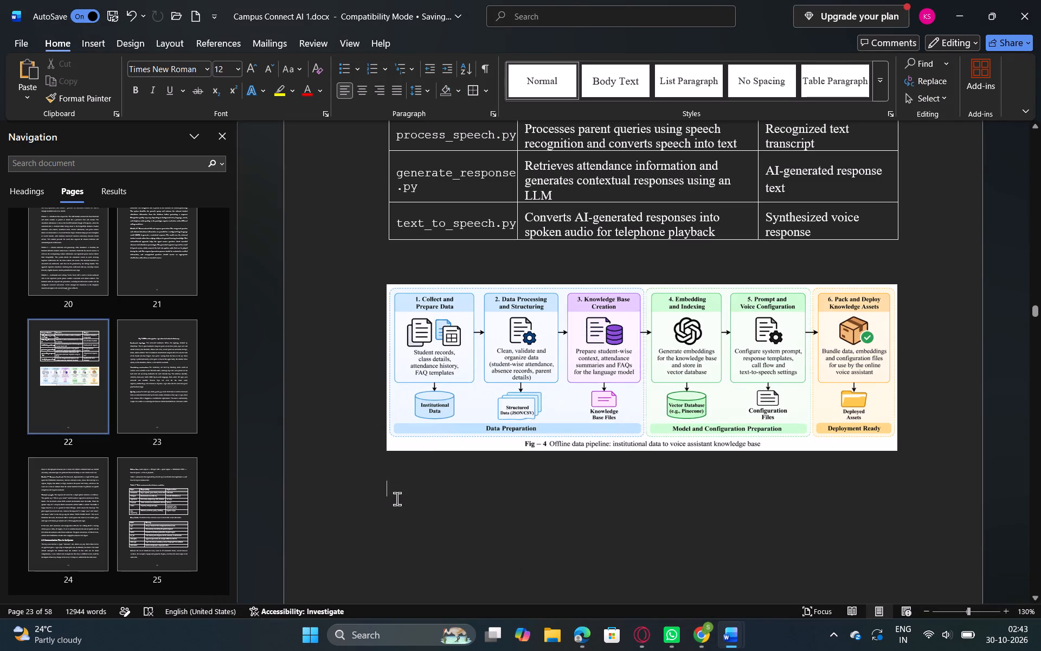
key(ctrl+v)
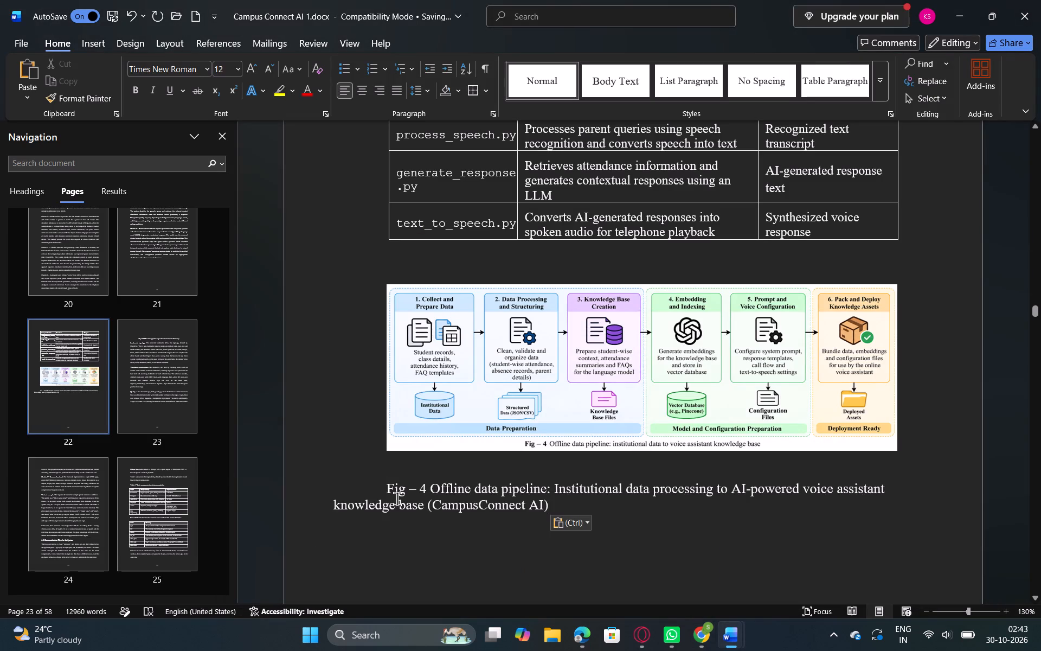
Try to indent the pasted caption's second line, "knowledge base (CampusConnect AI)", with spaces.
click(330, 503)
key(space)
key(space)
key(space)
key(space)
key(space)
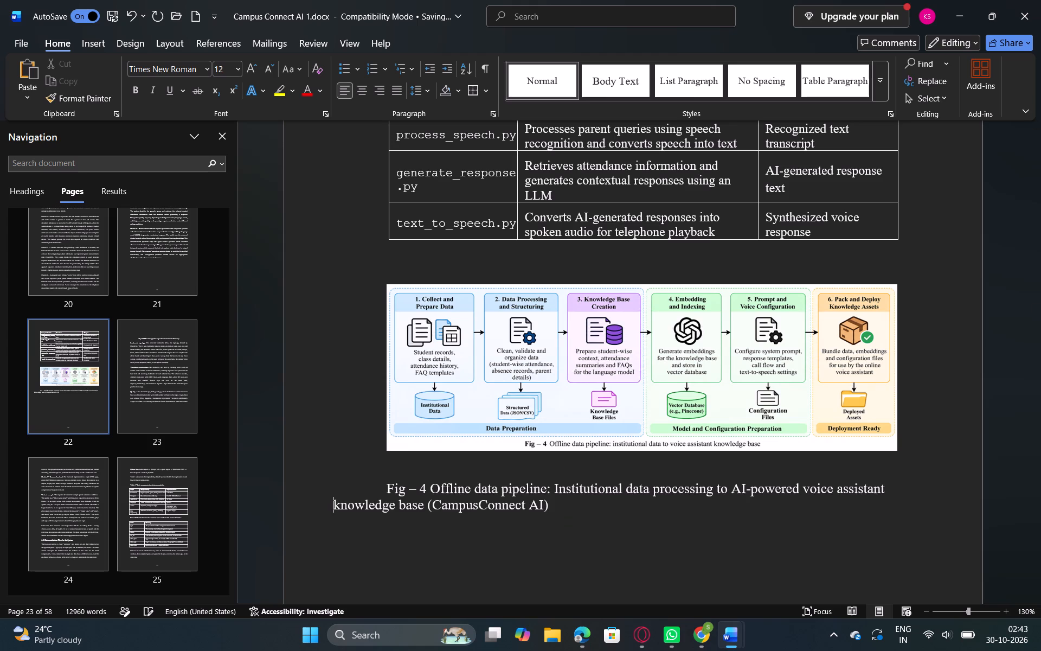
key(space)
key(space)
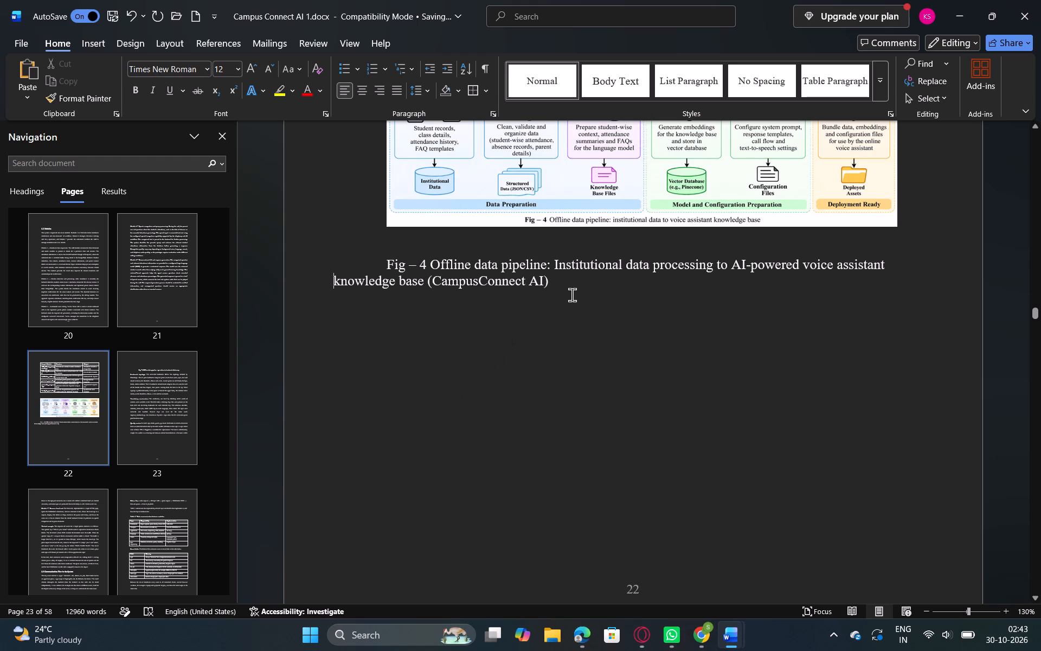
Insert tab characters before "knowledge base (CampusConnect AI)" in the new caption to align that line with the picture's left edge.
scroll(572, 295, right, 1)
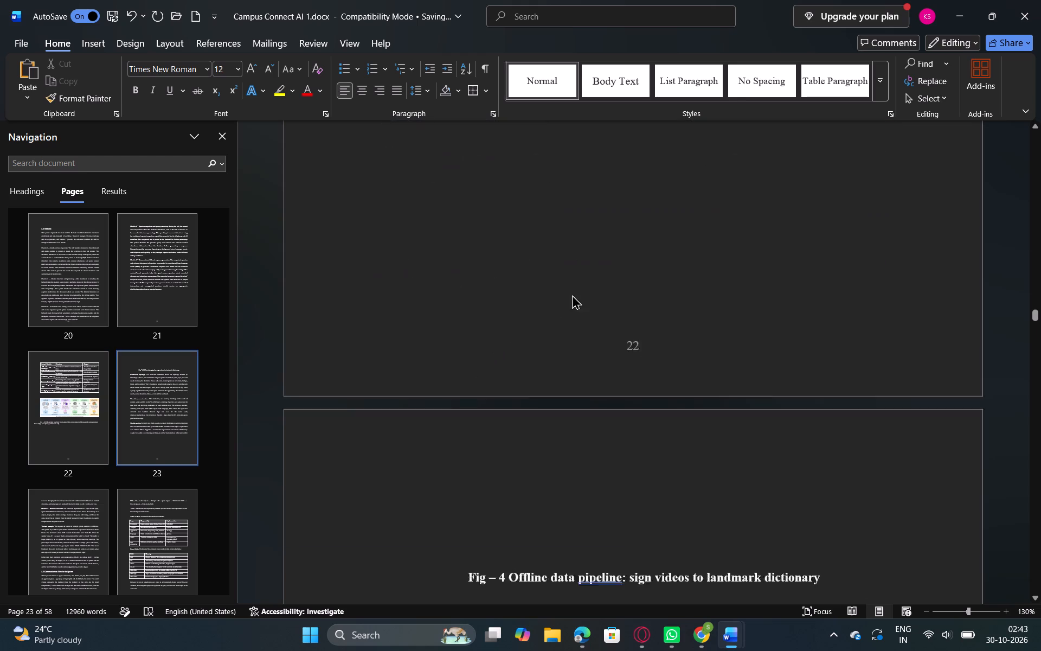
scroll(572, 295, right, 1)
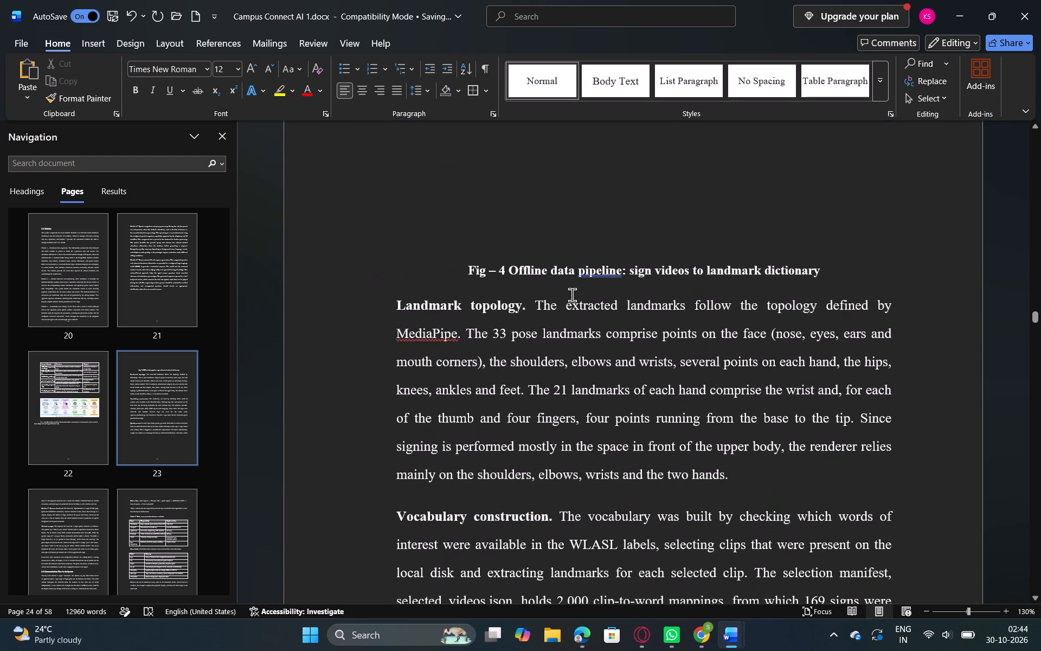
scroll(572, 295, right, 1)
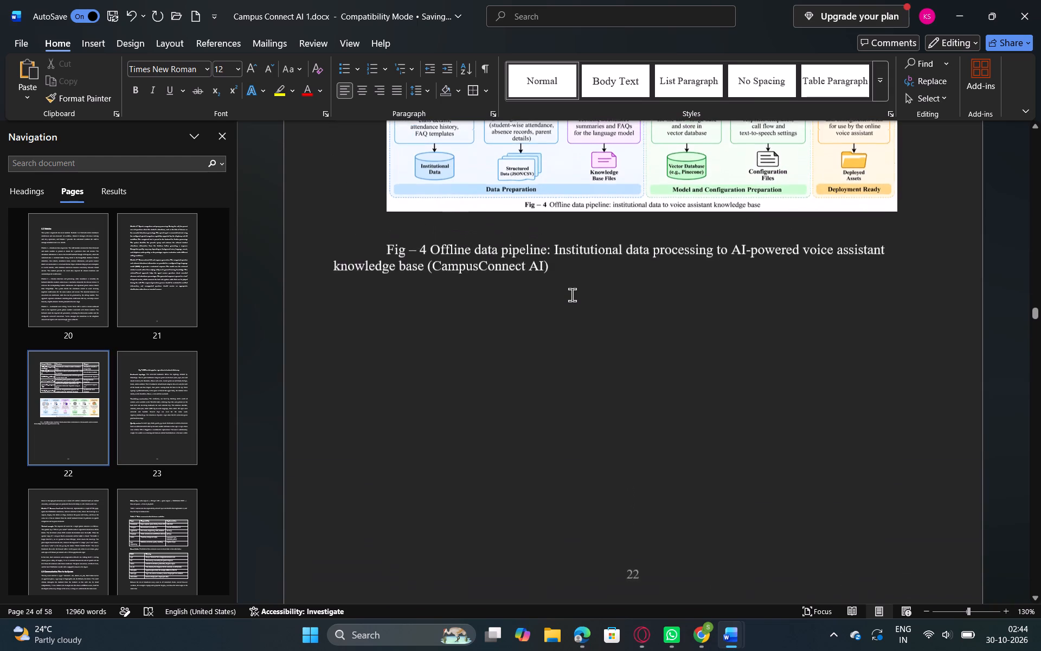
scroll(572, 295, right, 1)
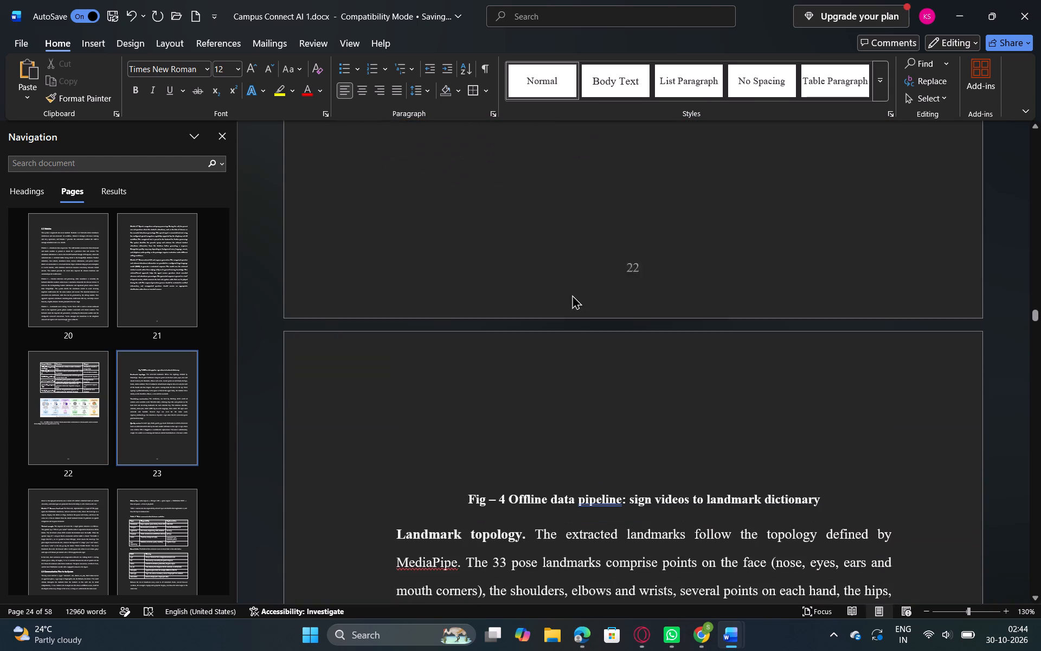
scroll(572, 295, right, 2)
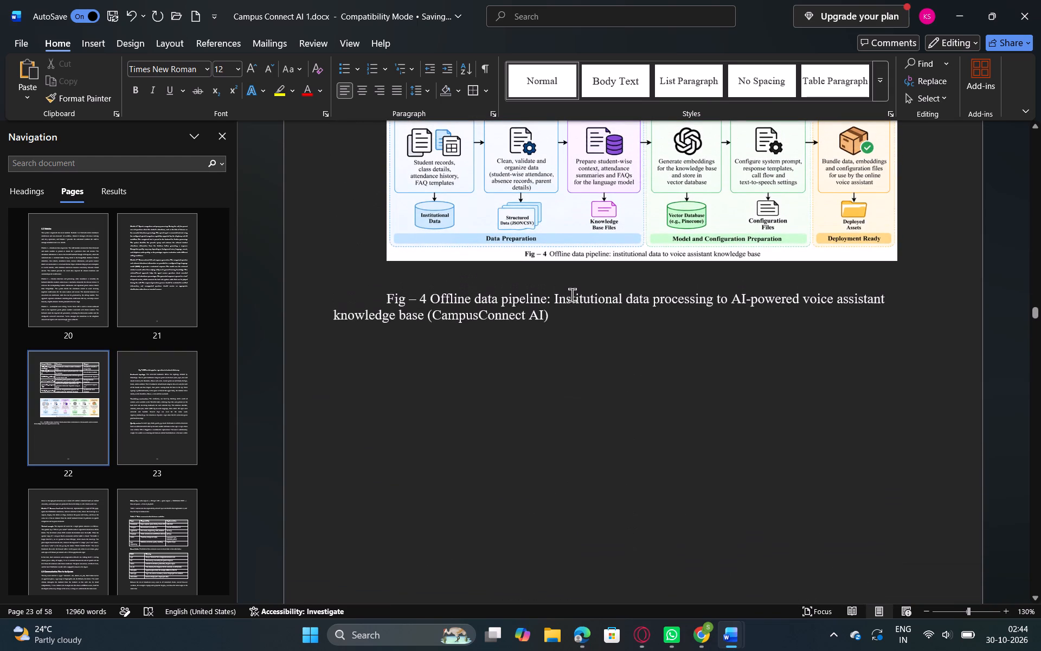
scroll(572, 295, right, 1)
key(space)
key(space)
click(332, 316)
key(Tab)
key(Tab)
key(Tab)
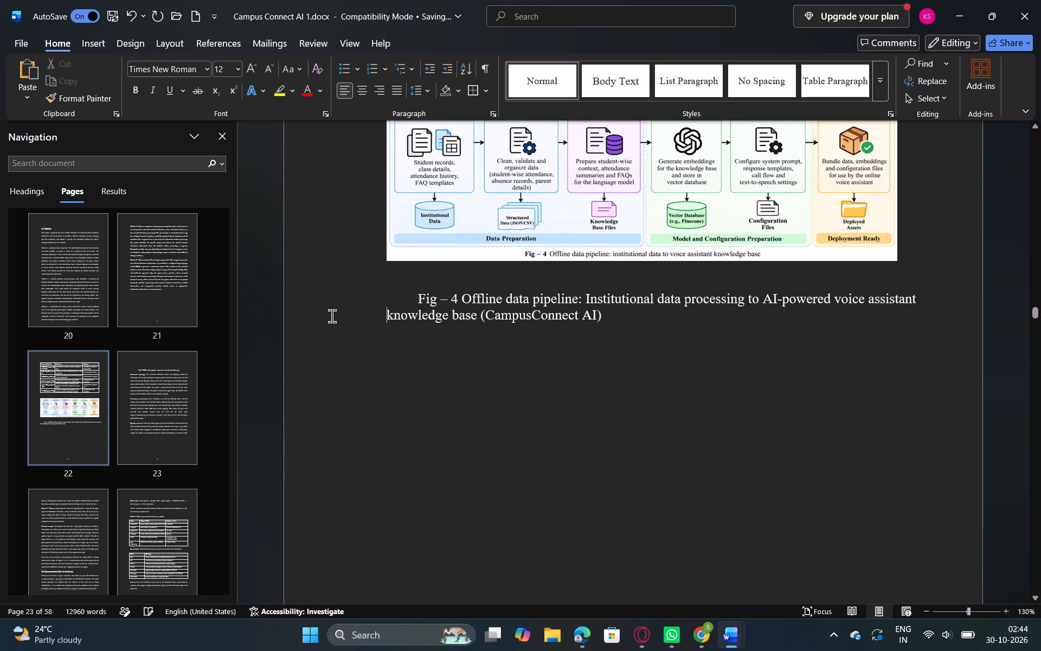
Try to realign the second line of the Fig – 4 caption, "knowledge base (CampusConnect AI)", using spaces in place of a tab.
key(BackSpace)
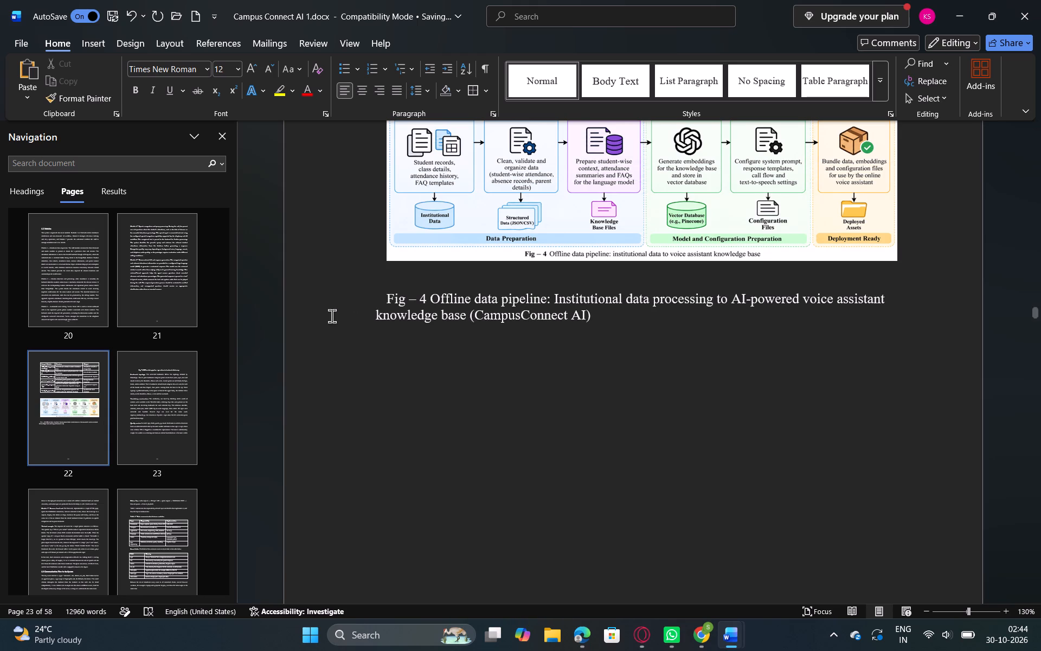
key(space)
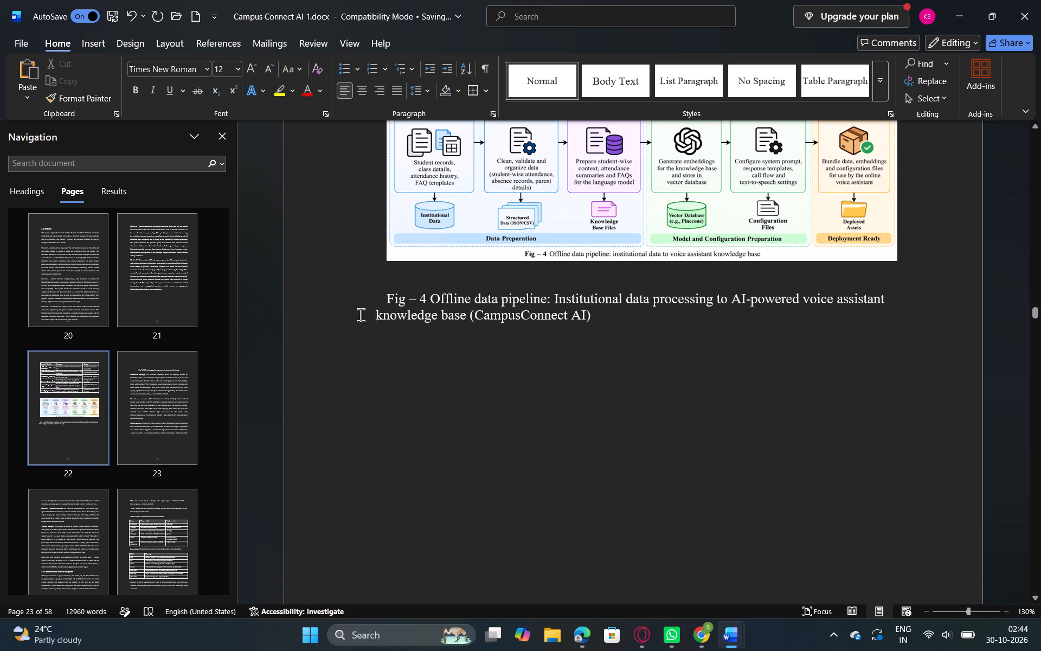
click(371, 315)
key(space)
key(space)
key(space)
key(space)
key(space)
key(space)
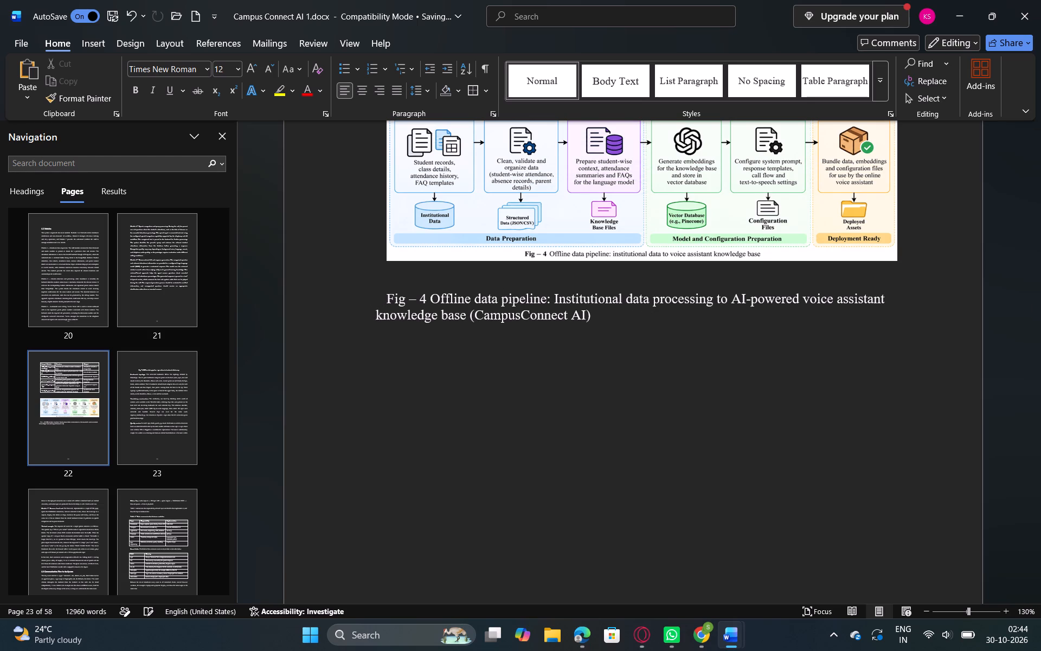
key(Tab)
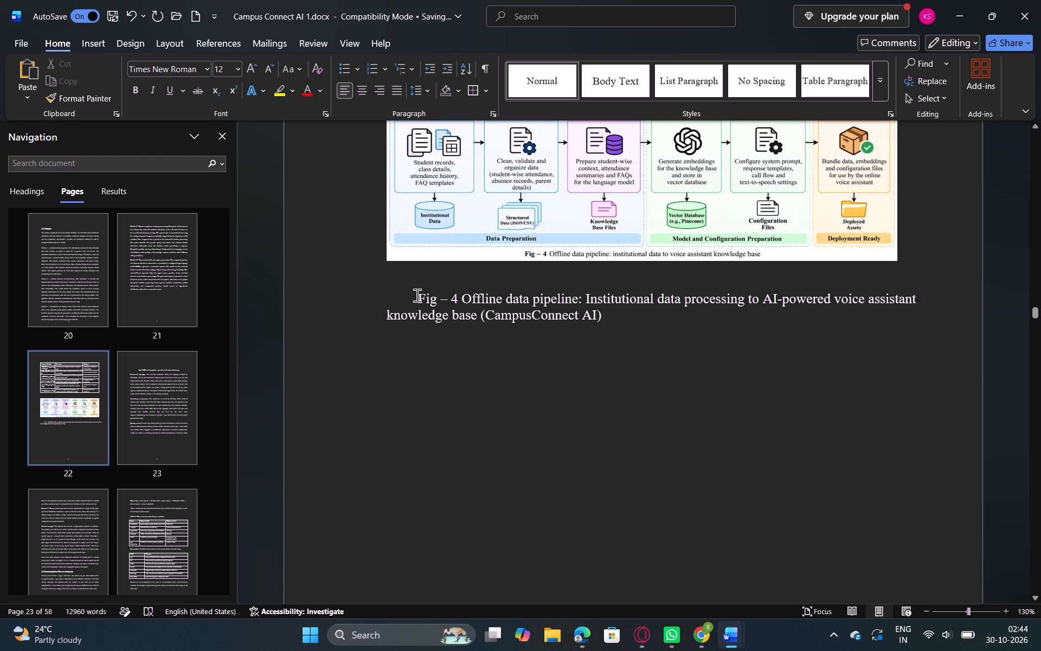
Remove the extra indent before "Fig – 4" so the caption's first line starts at the picture's left edge.
click(417, 295)
key(BackSpace)
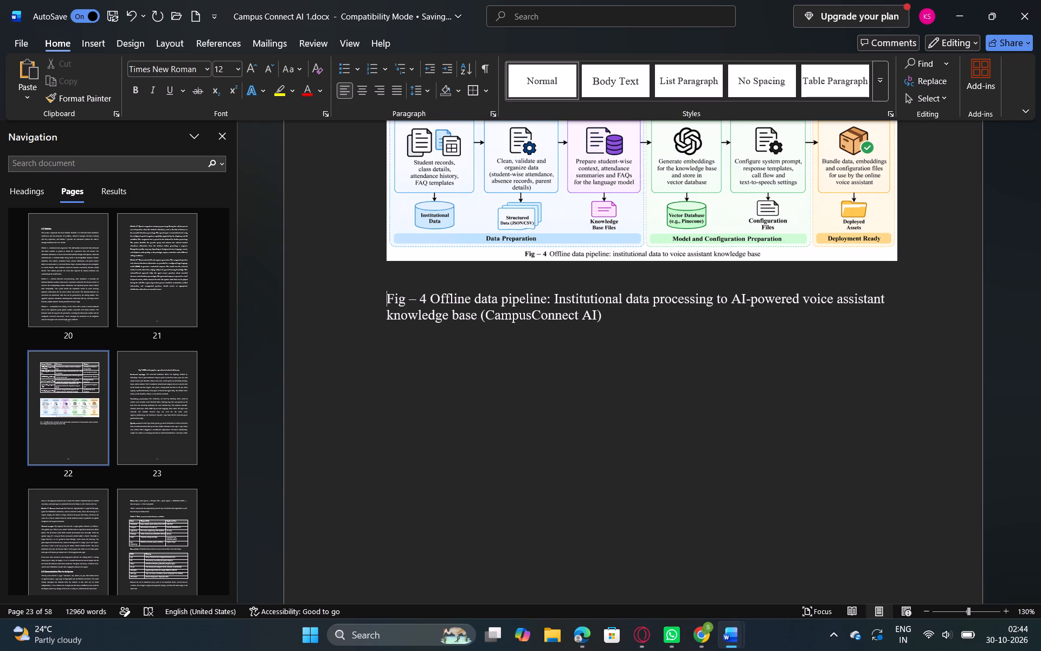
Copy the Landmark topology and Vocabulary construction paragraphs and the Quality metric text on page 23, ending at "most visible".
scroll(463, 352, down, 2)
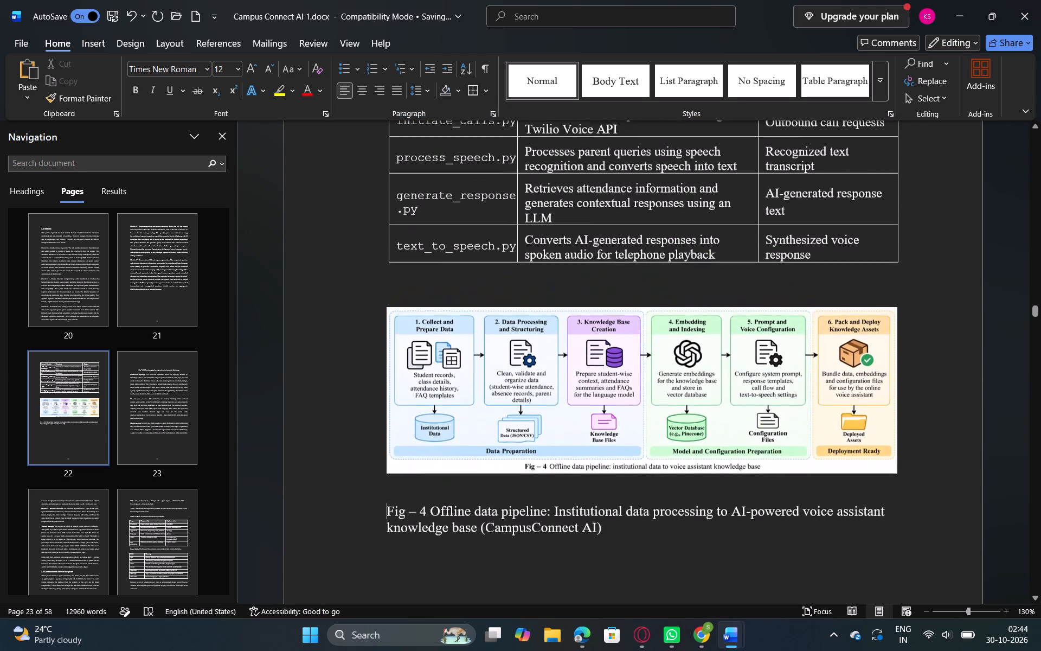
scroll(463, 352, down, 2)
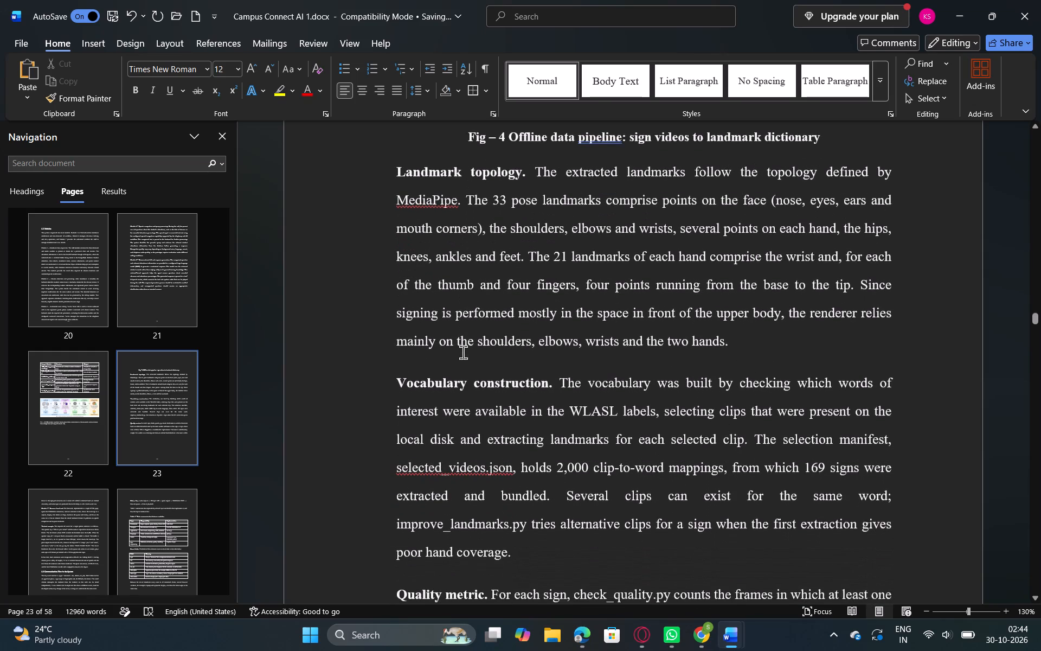
scroll(463, 352, down, 1)
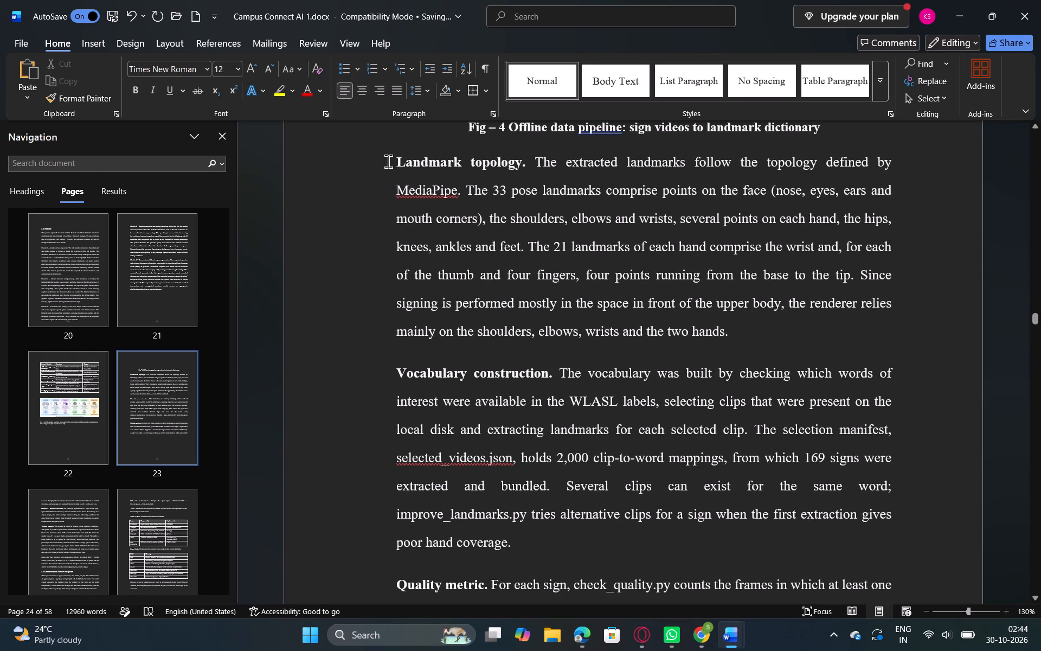
drag(388, 161, 522, 534)
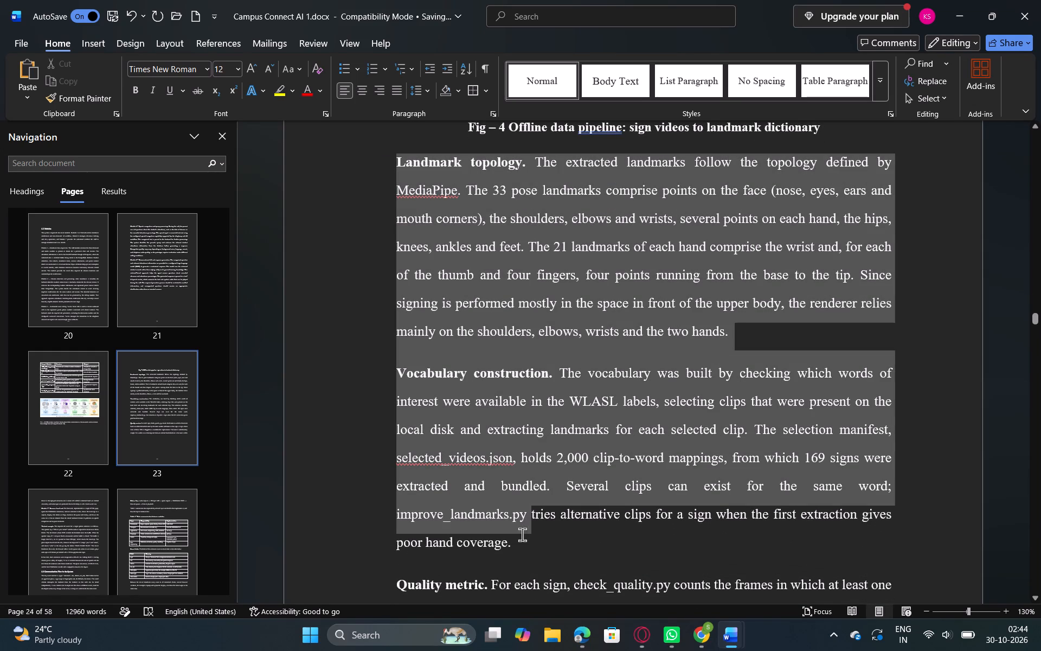
drag(522, 534, 781, 590)
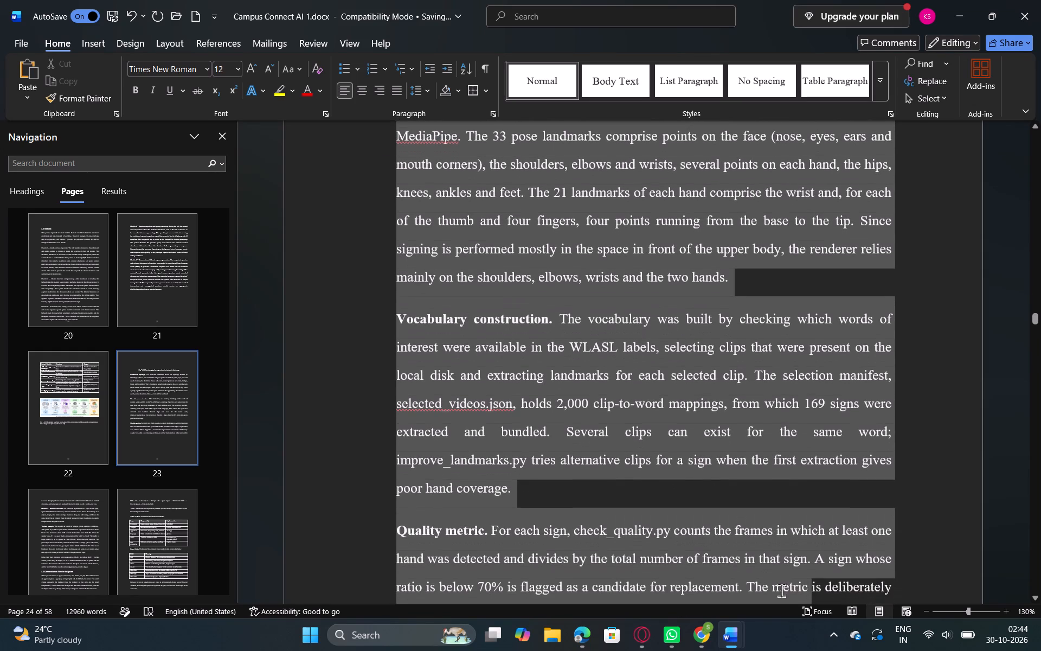
drag(781, 590, 931, 590)
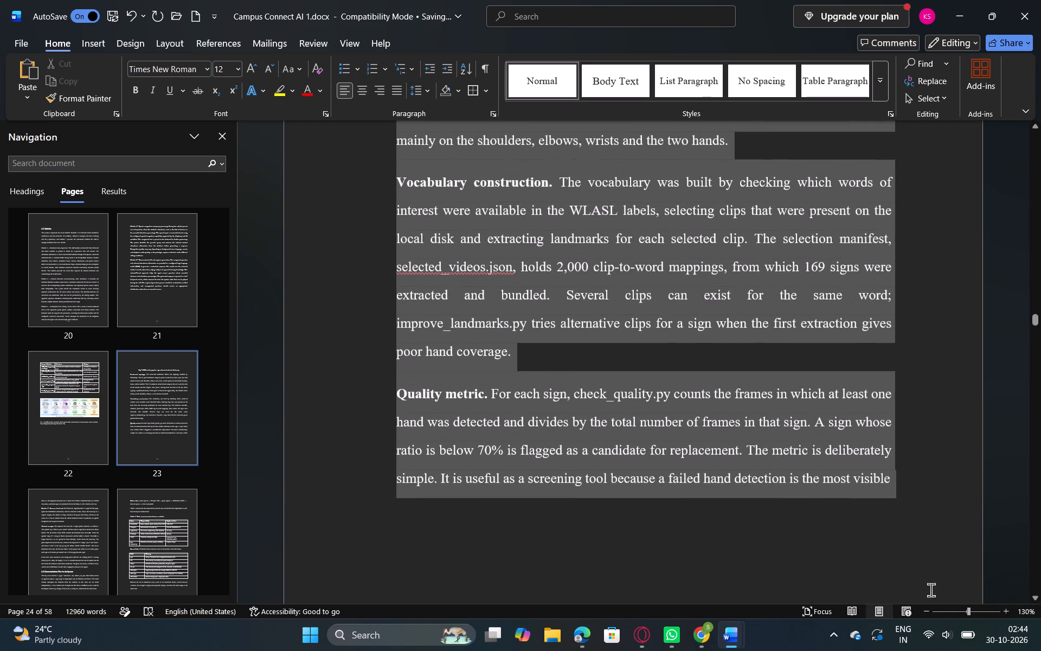
drag(931, 590, 916, 563)
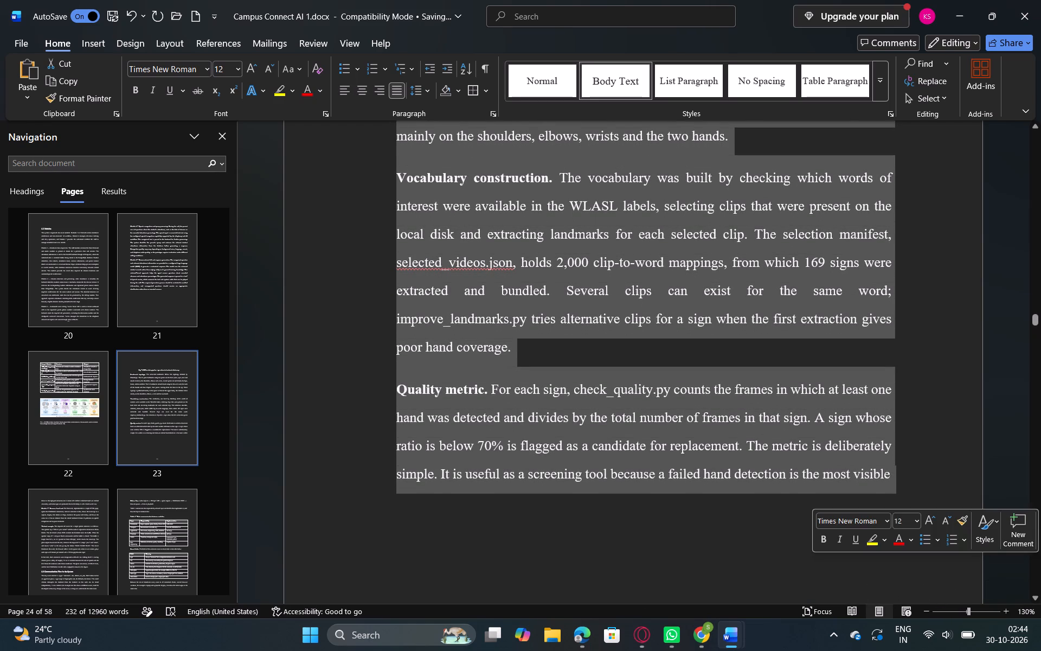
key(ctrl+c)
key(ctrl+c)
click(845, 551)
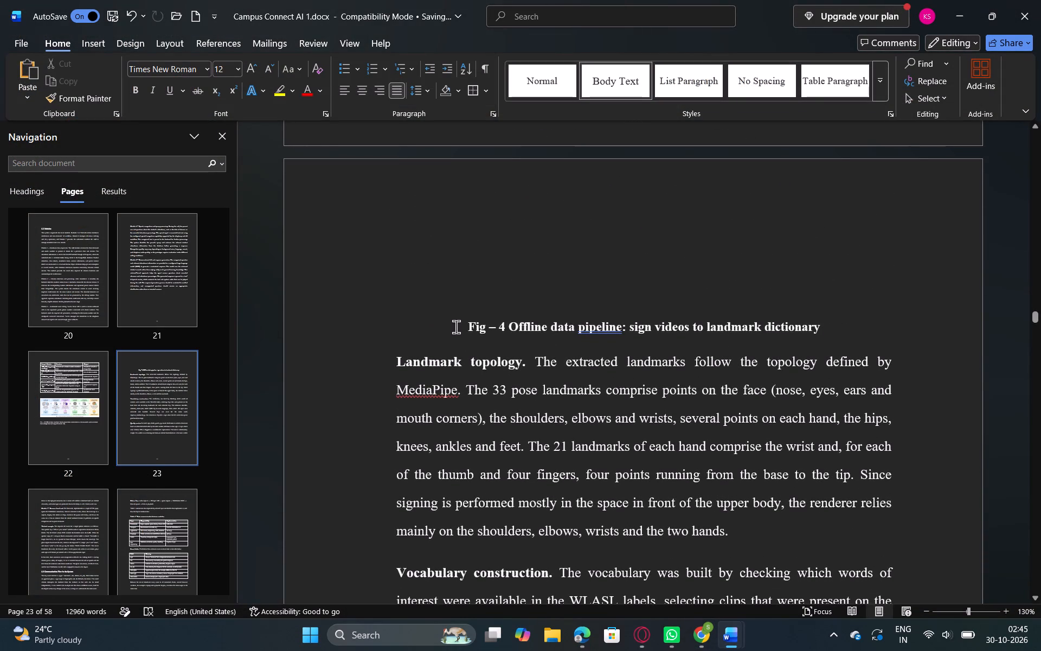
drag(464, 326, 813, 323)
key(BackSpace)
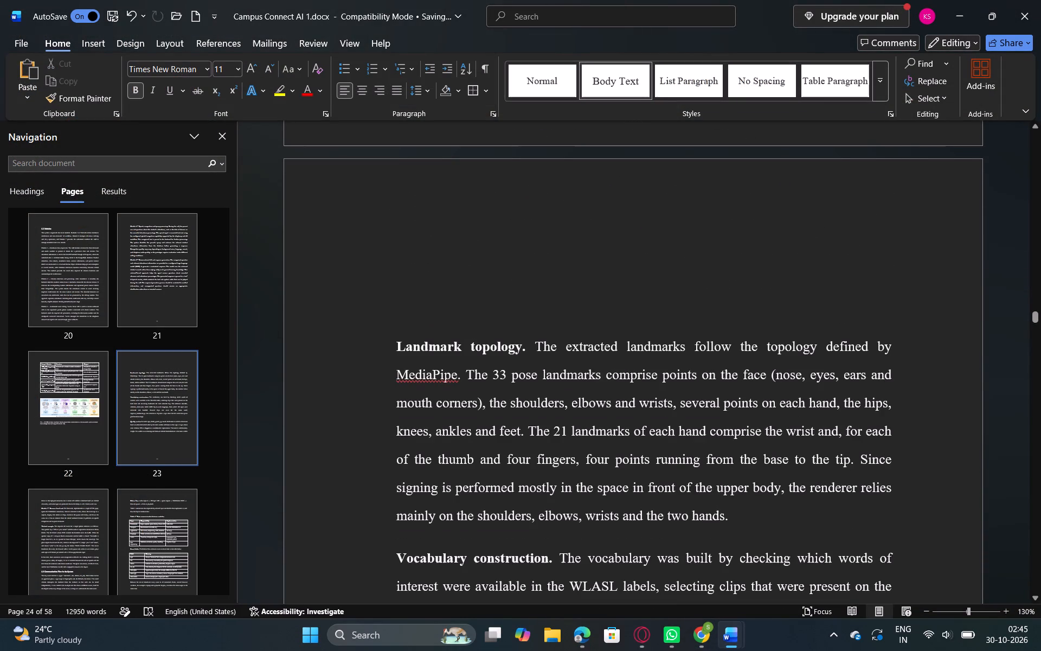
key(BackSpace)
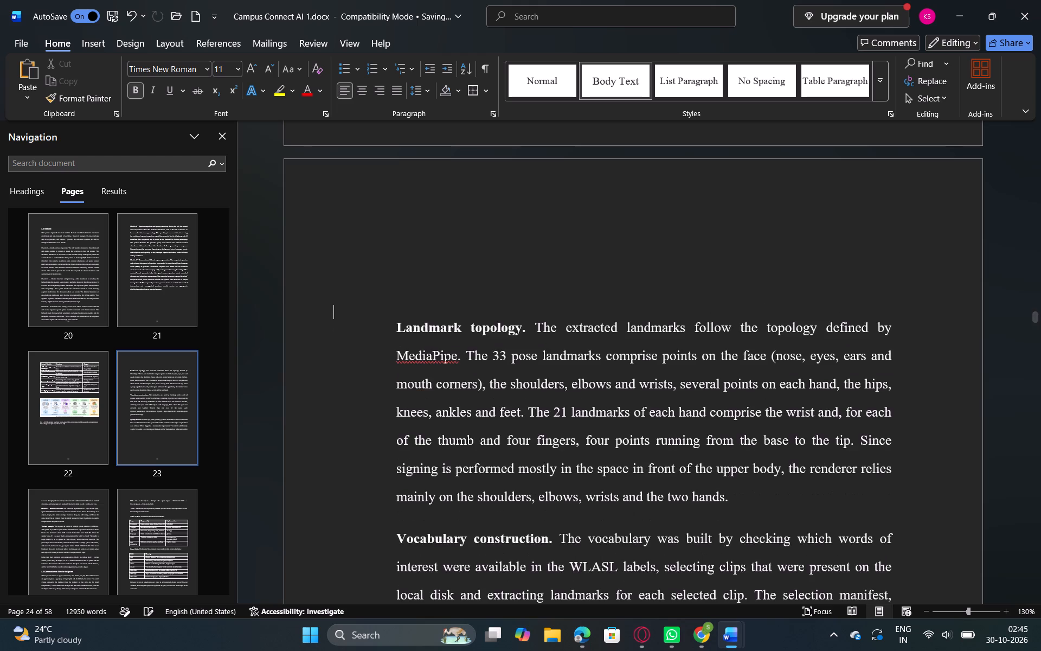
key(BackSpace)
key(BackSpace)
key(BackSpace)
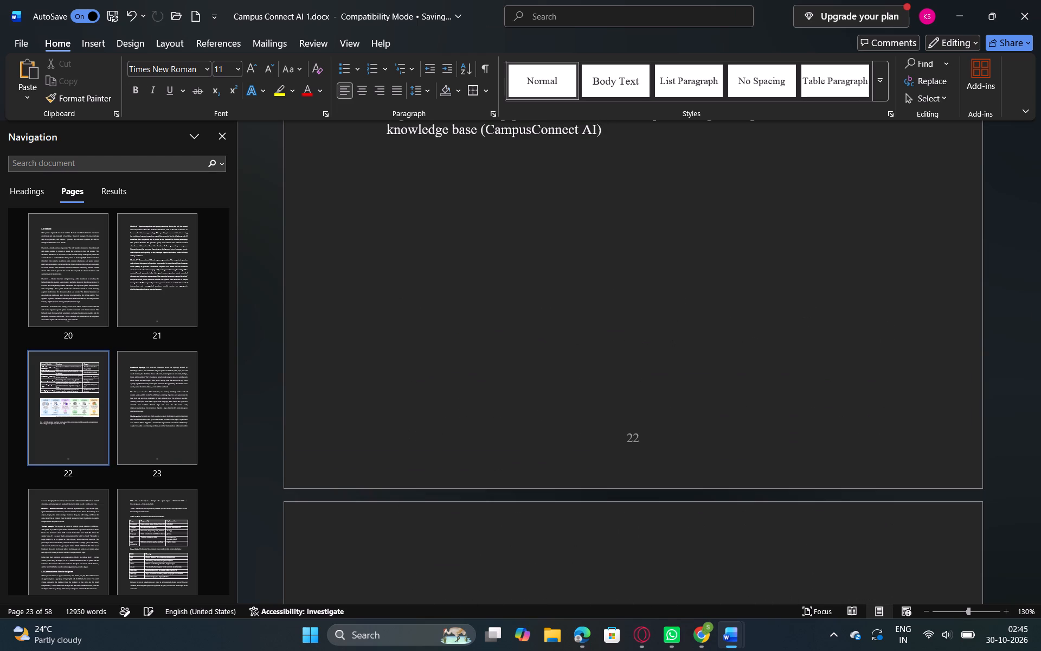
key(Return)
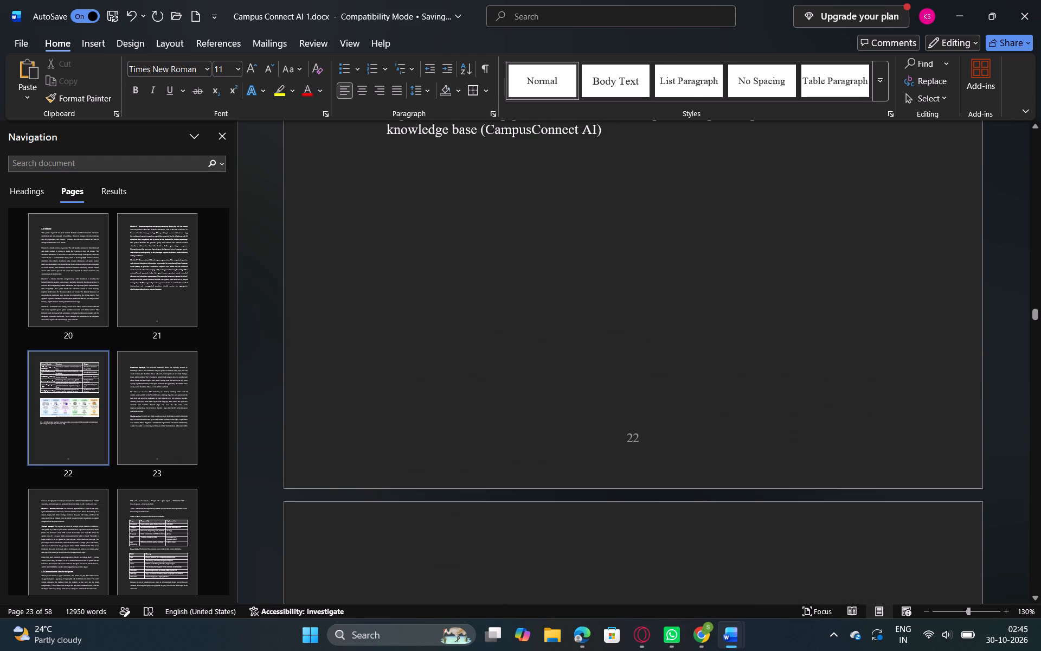
Insert two blank lines between the Script / Module table and the Fig – 4 pipeline image.
scroll(509, 292, up, 1)
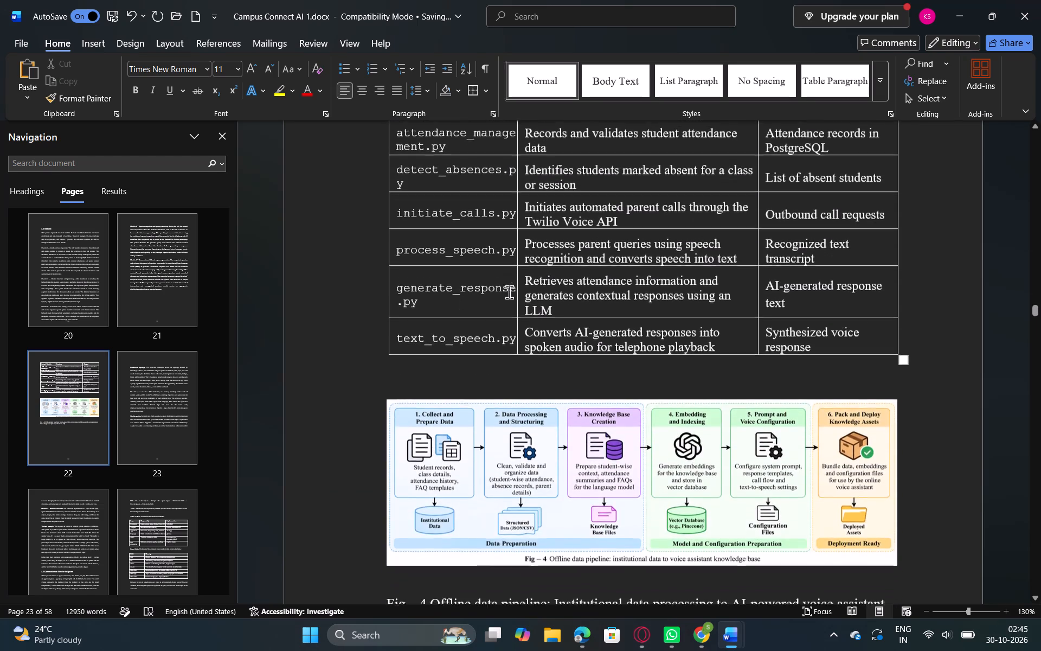
scroll(509, 292, up, 1)
click(513, 276)
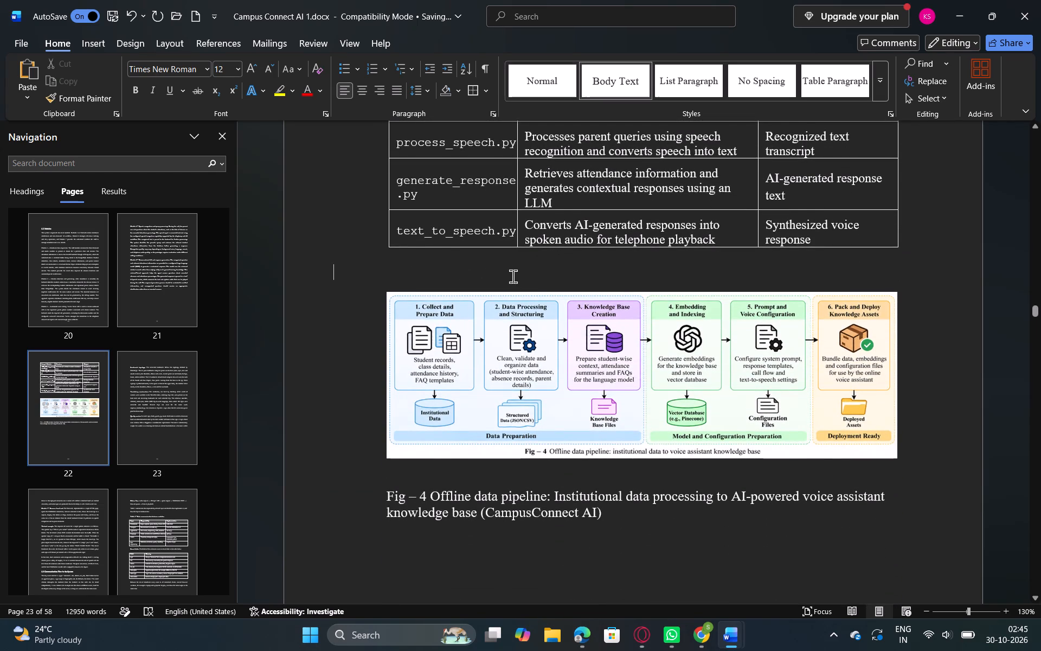
key(Return)
key(Return)
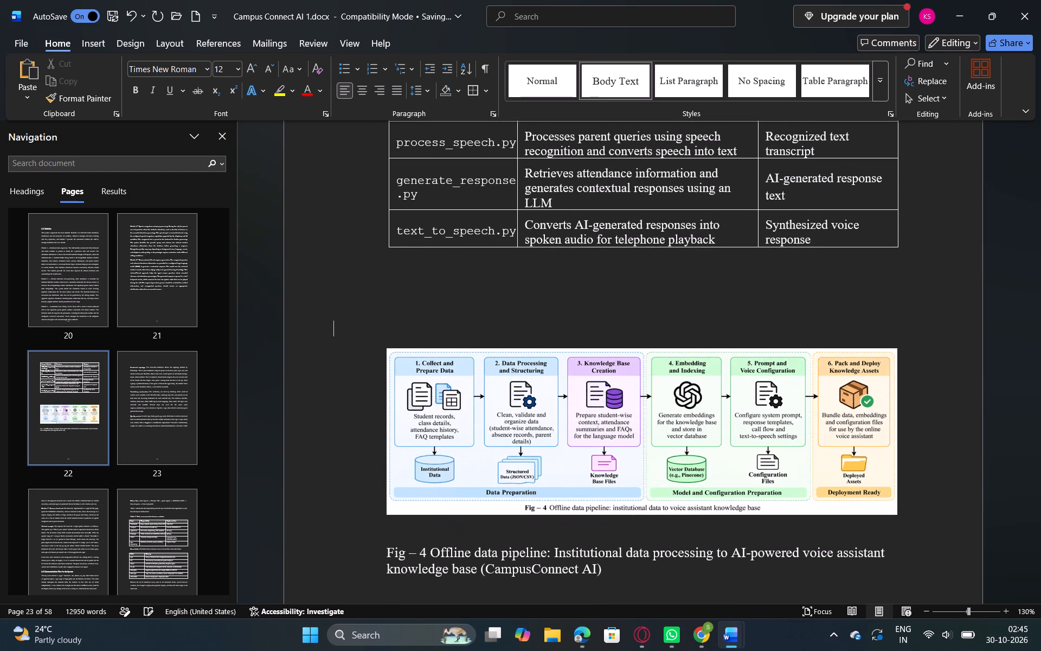
Replace the Landmark topology, Vocabulary construction and Quality metric text below the Fig – 4 caption with the paragraphs copied from ChatGPT.
scroll(513, 276, down, 1)
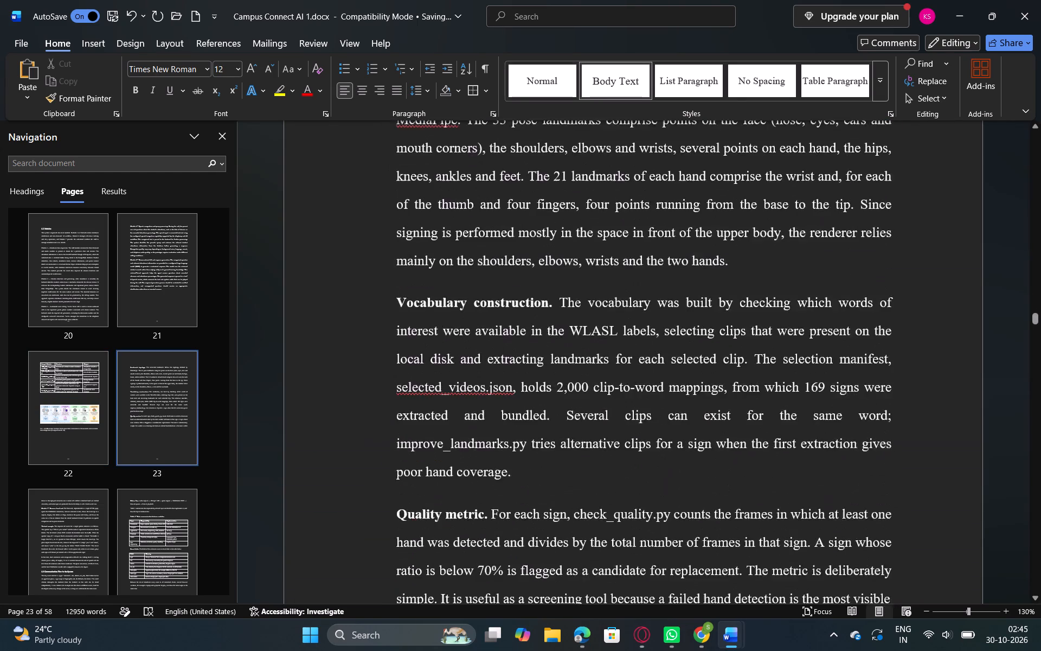
scroll(513, 276, down, 1)
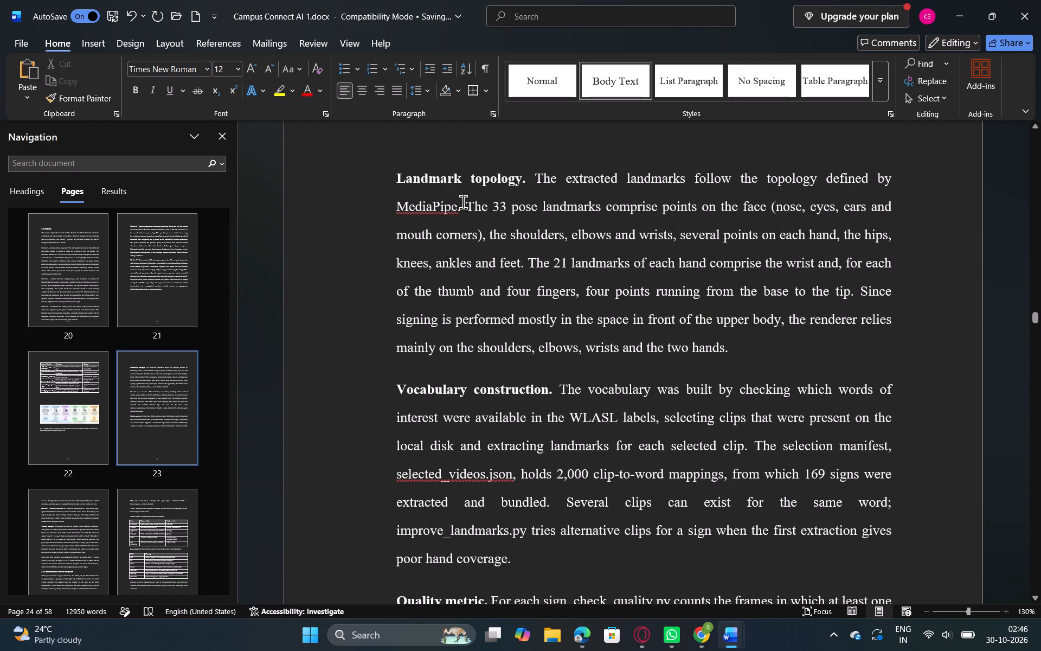
drag(466, 178, 588, 545)
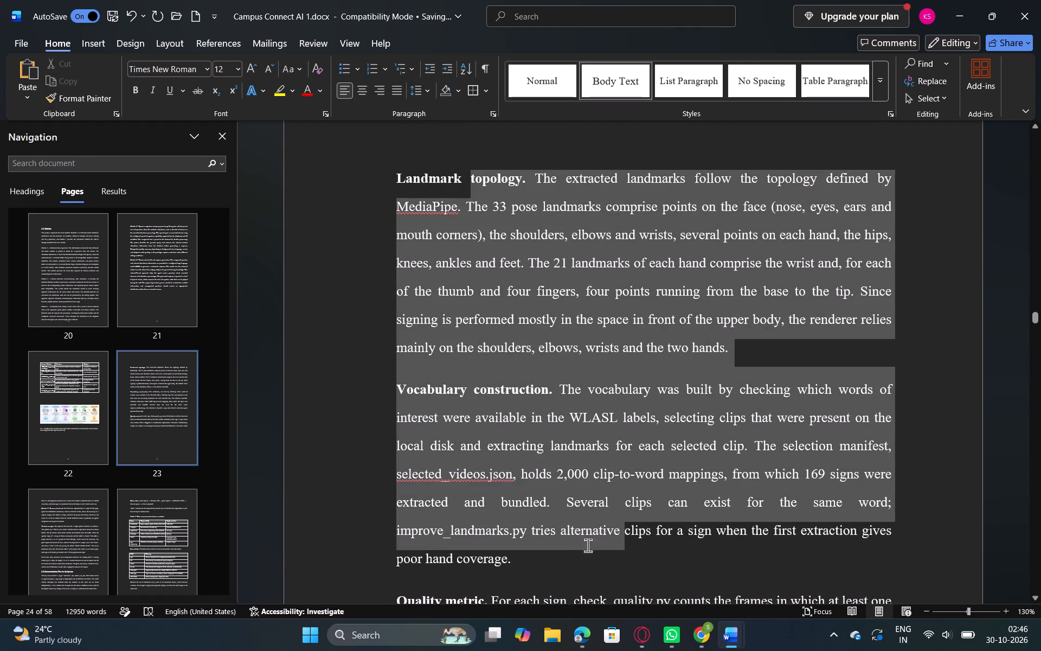
drag(588, 545, 765, 578)
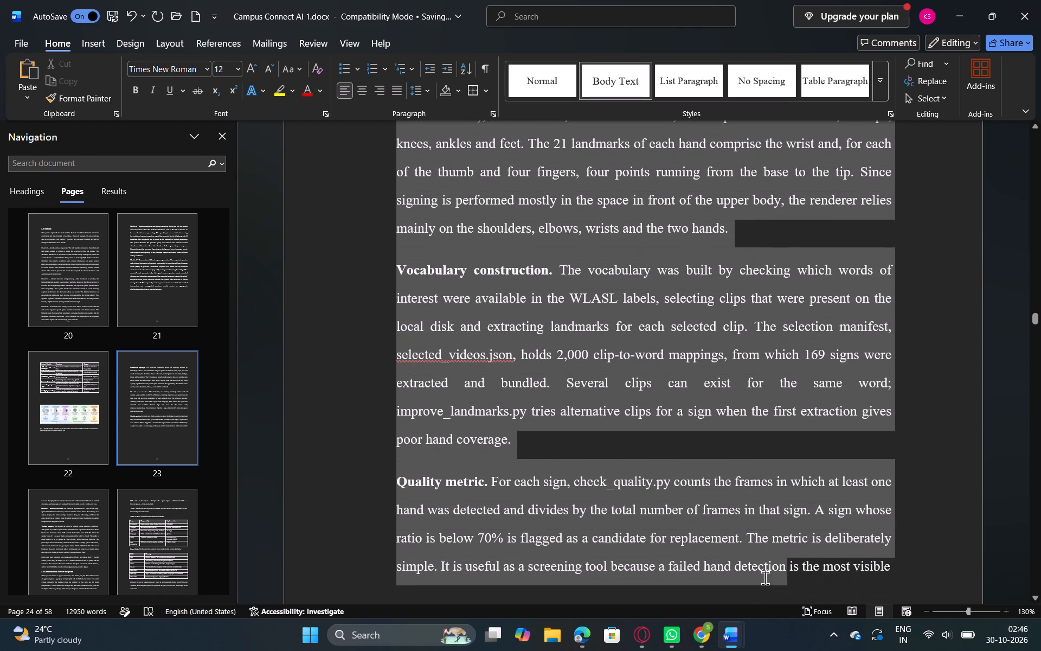
drag(765, 578, 956, 576)
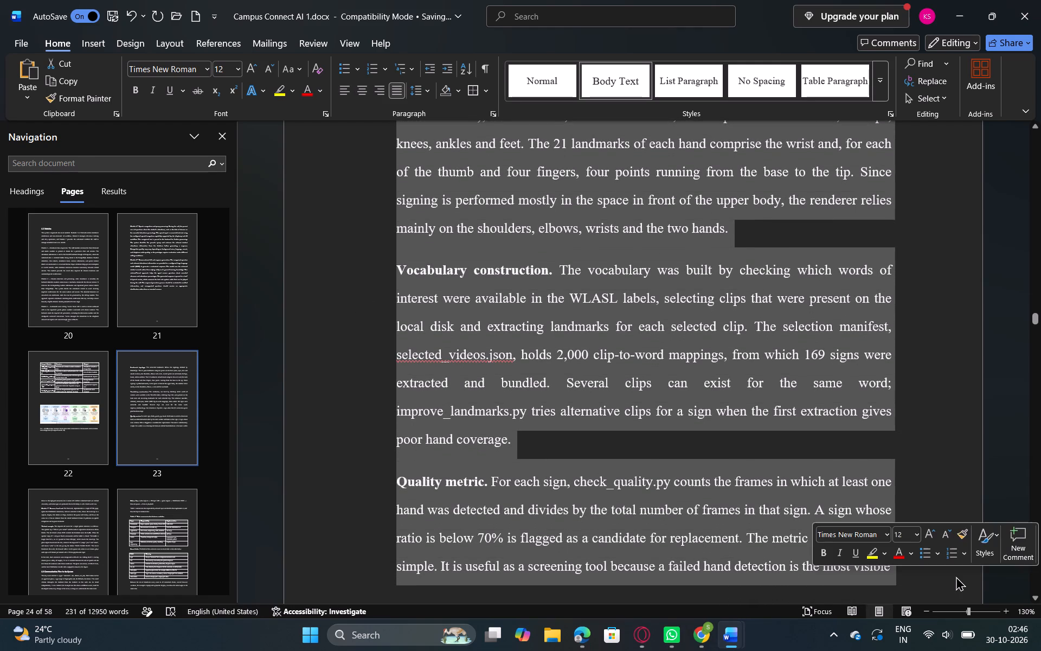
key(ctrl+v)
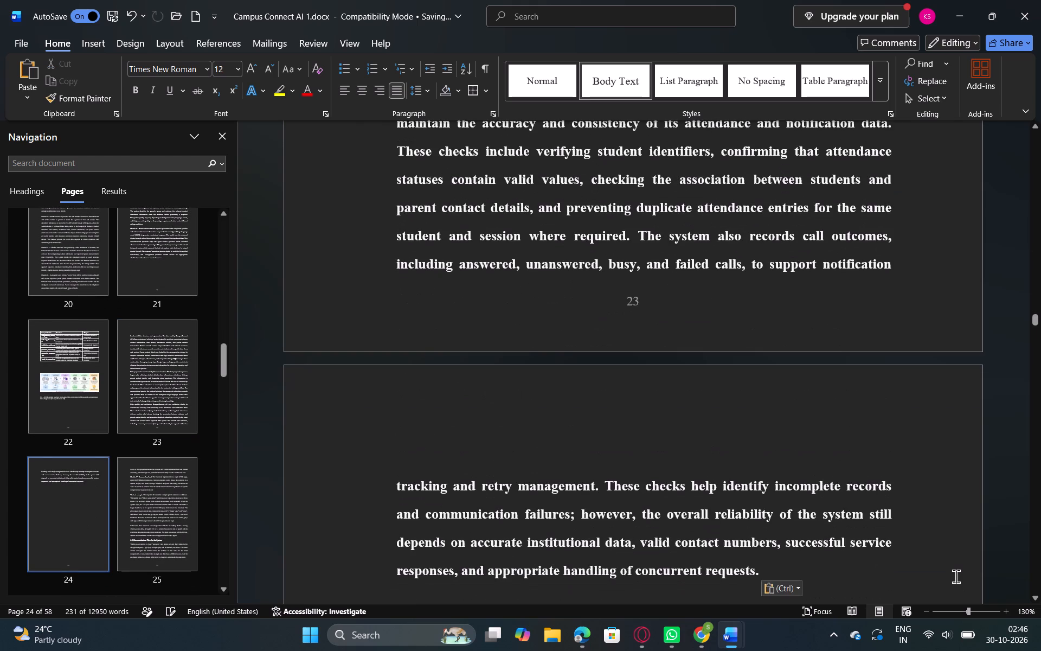
Delete the leftover word "Landmark" before "Data structure and organization" at the start of the pasted text.
scroll(956, 576, up, 1)
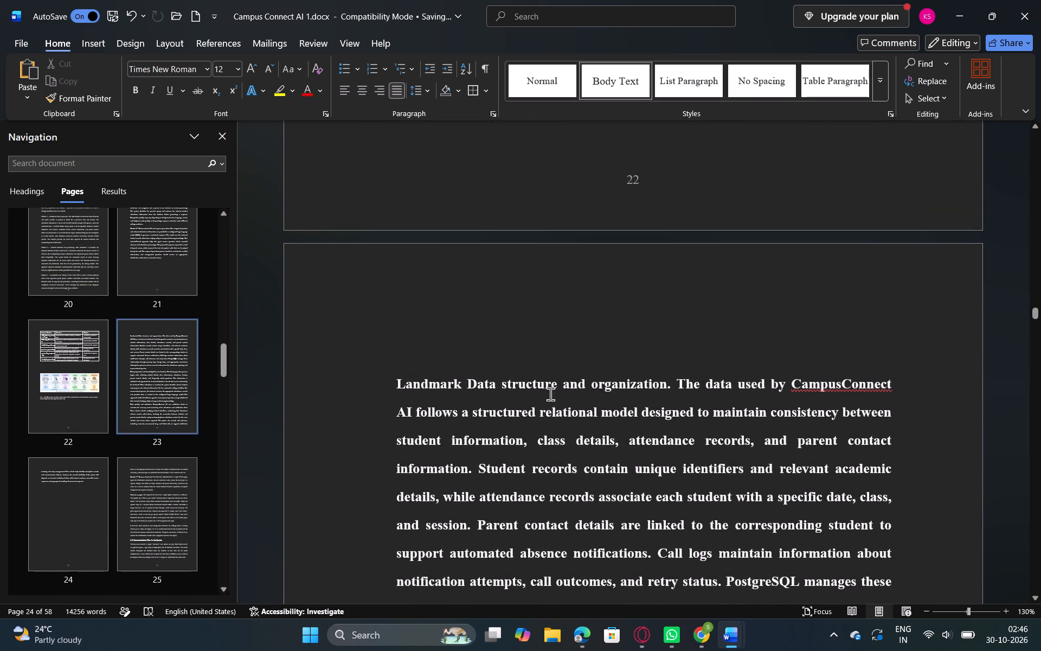
click(467, 381)
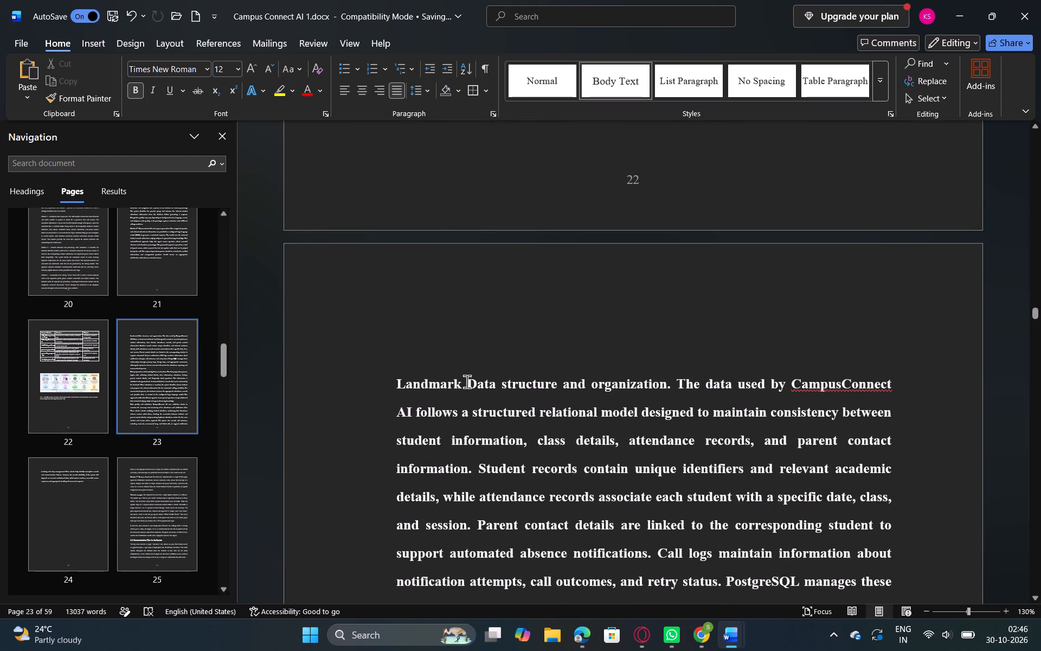
key(BackSpace)
key(BackSpace)
key(BackSpace)
key(BackSpace)
key(BackSpace)
key(BackSpace)
key(BackSpace)
key(BackSpace)
key(BackSpace)
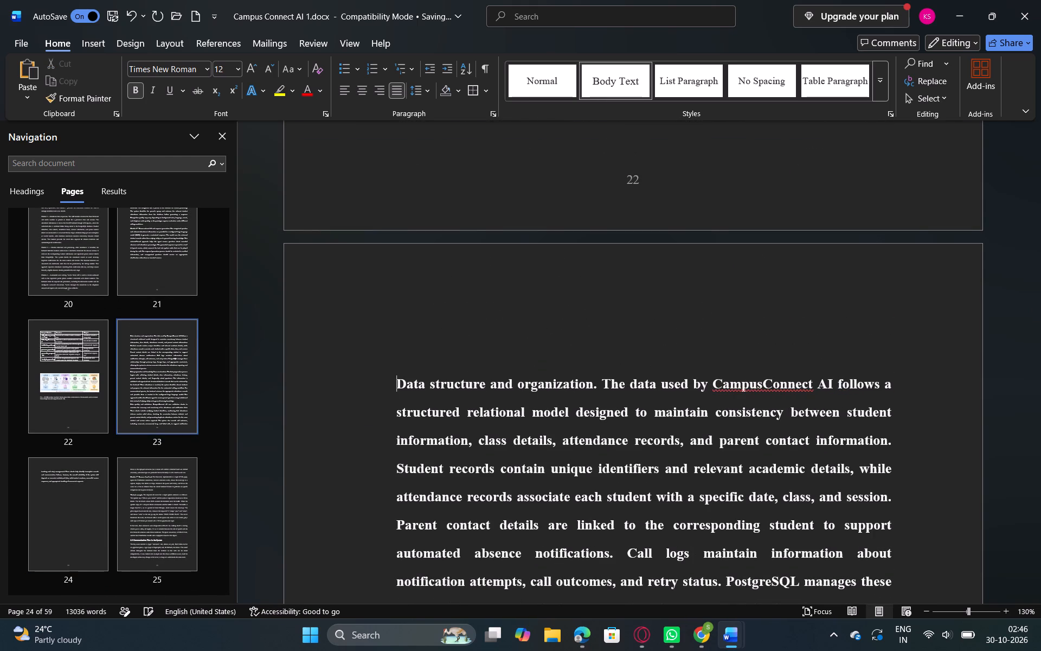
Delete "to support notification" and the text from "management." through "concurrent requests." at the end of the Data quality and validation paragraph.
scroll(467, 381, down, 1)
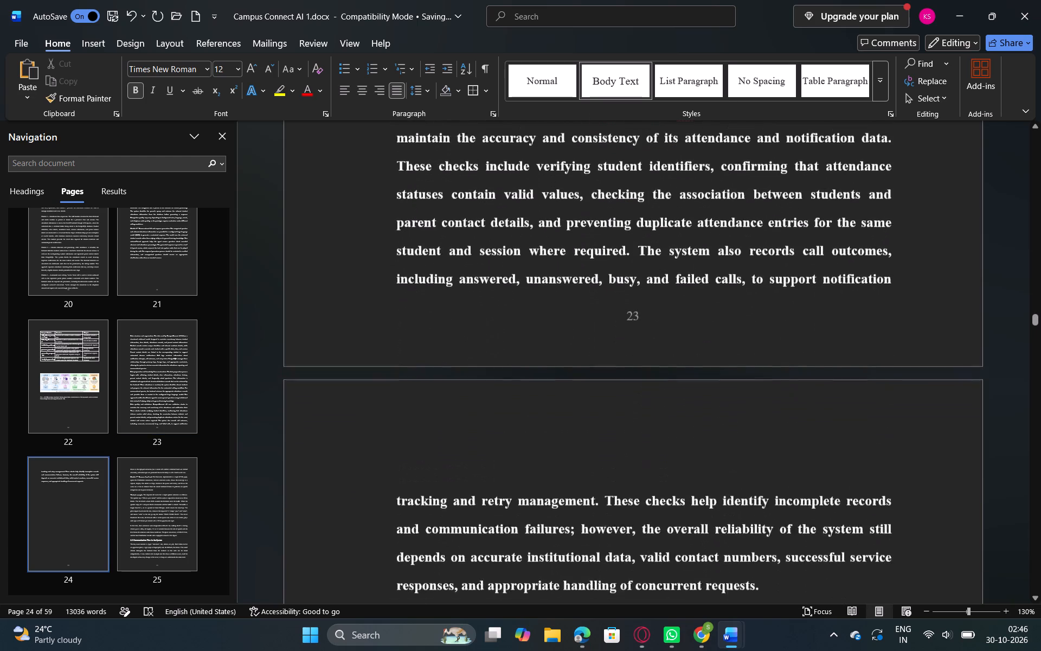
scroll(467, 381, down, 2)
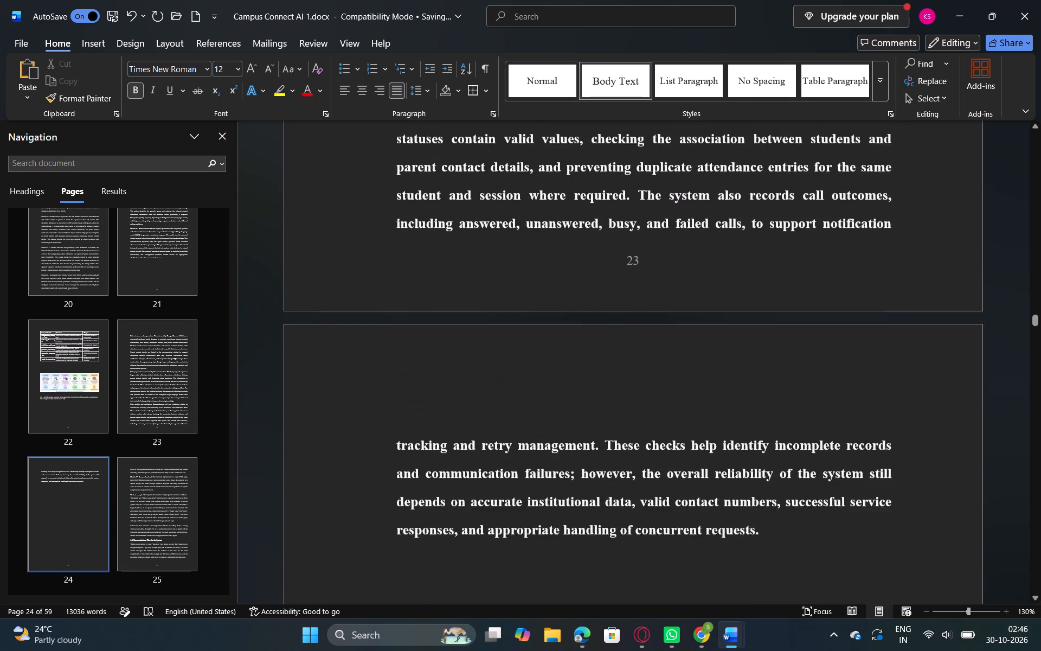
scroll(467, 381, down, 1)
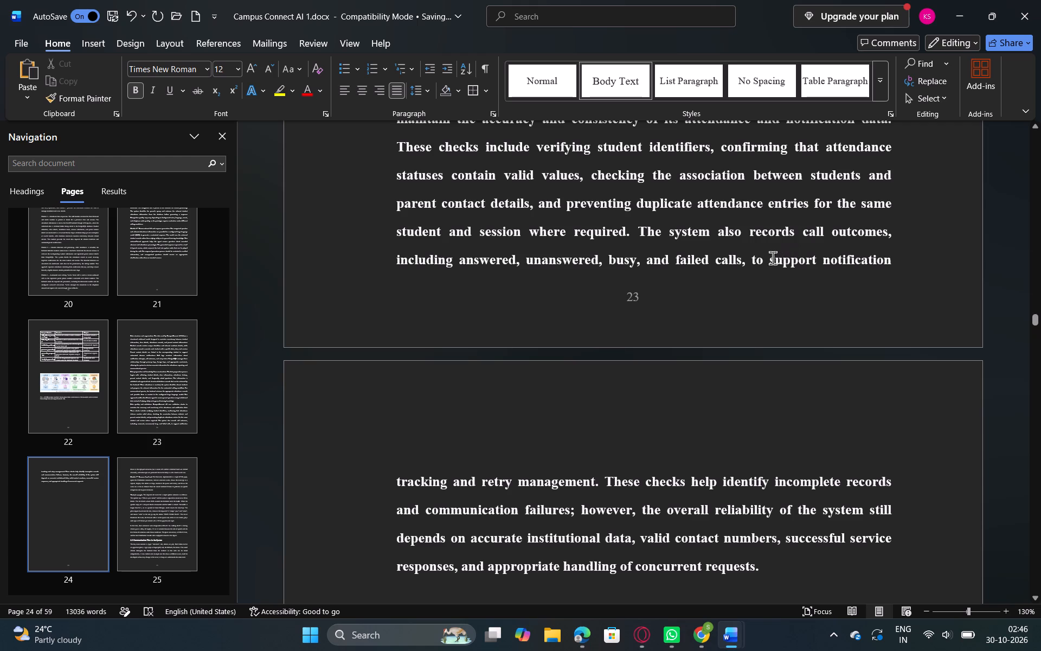
click(753, 260)
drag(753, 260, 909, 345)
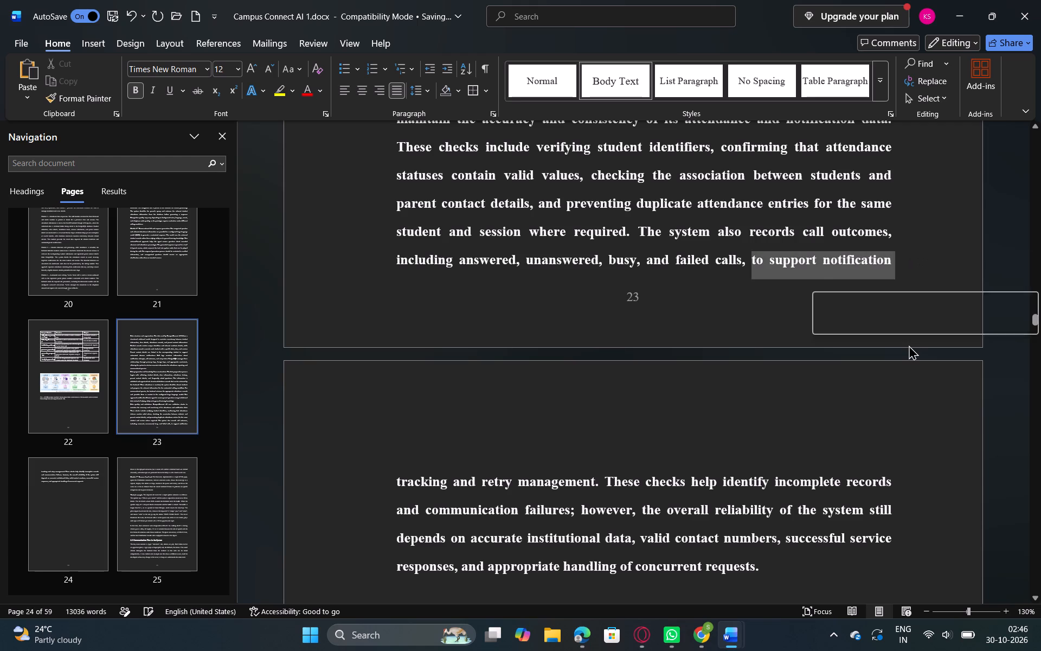
key(BackSpace)
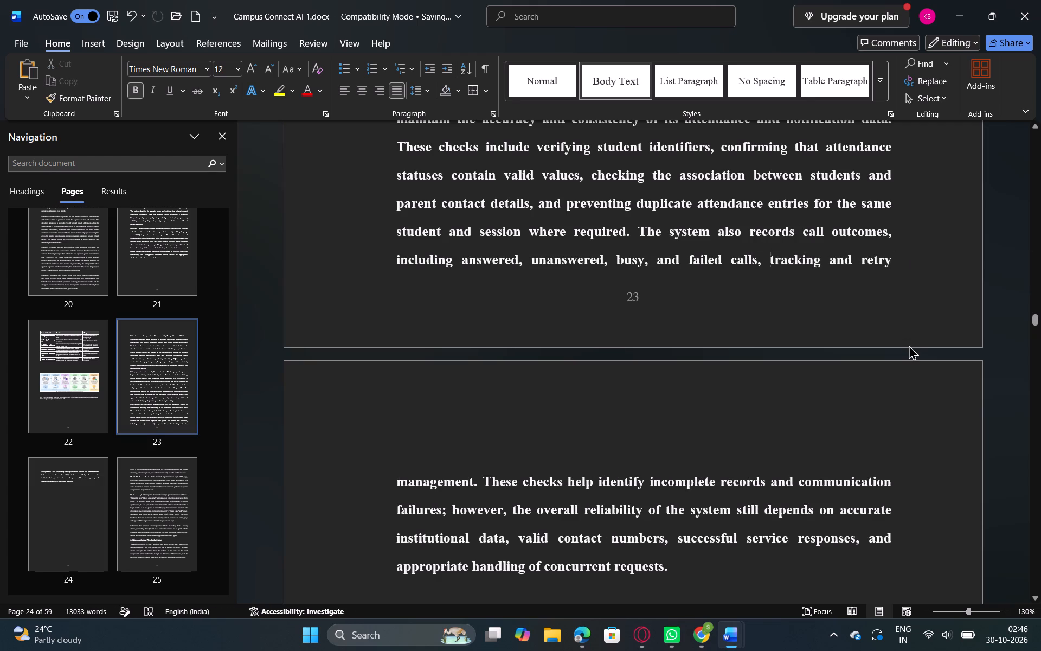
drag(394, 481, 502, 506)
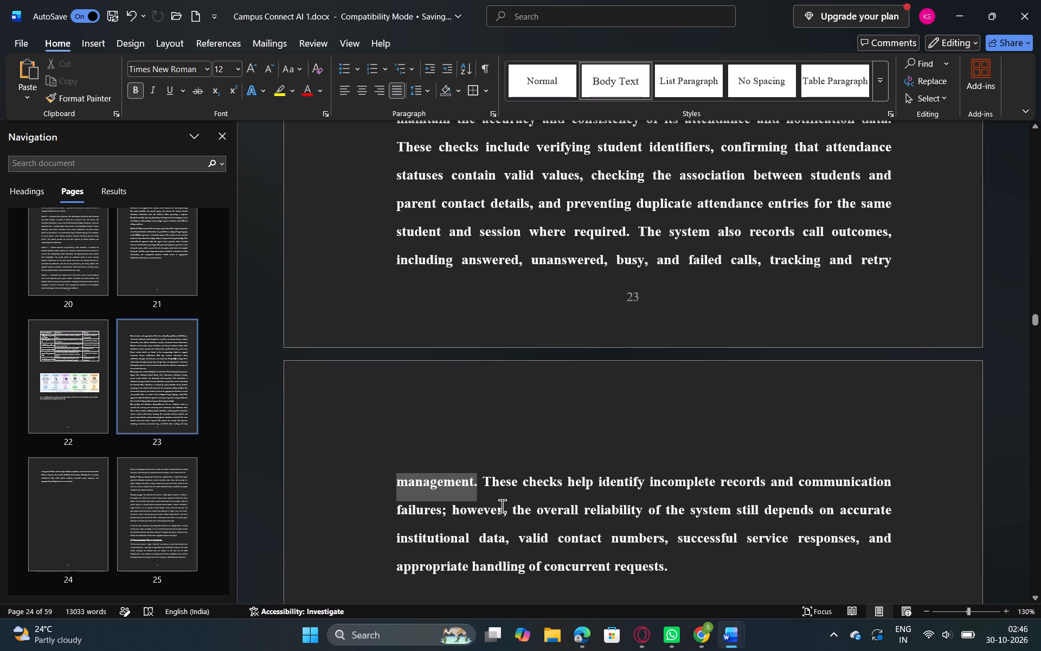
drag(502, 506, 671, 563)
key(BackSpace)
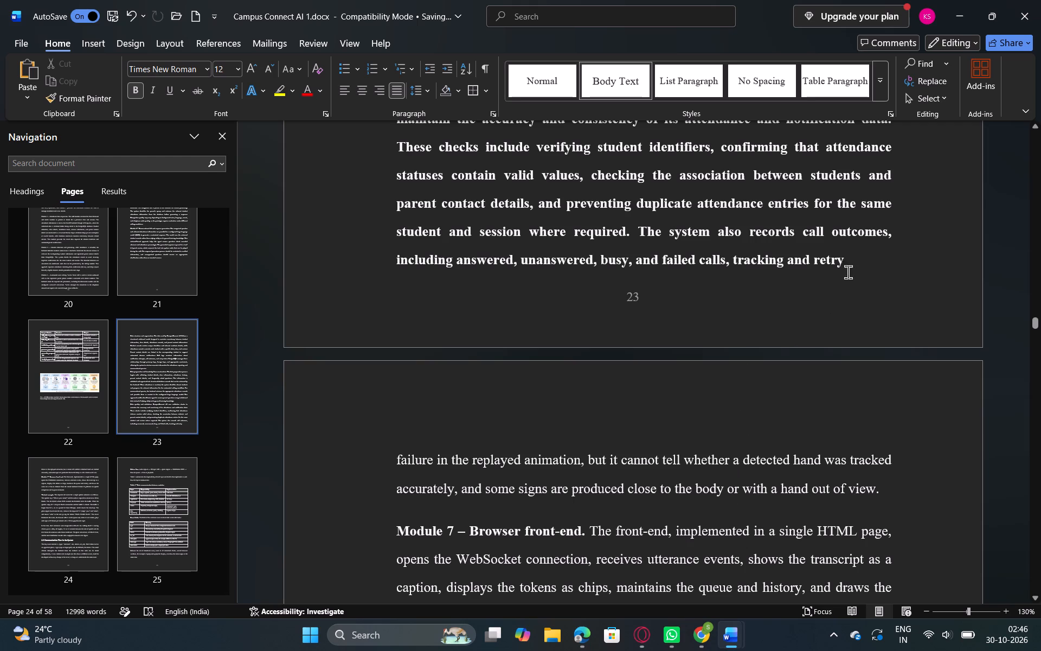
Trim the words "and failed calls, tracking and retry" so the Data quality and validation paragraph ends at "busy,".
key(BackSpace)
key(BackSpace)
key(BackSpace)
key(BackSpace)
key(BackSpace)
key(BackSpace)
key(BackSpace)
key(BackSpace)
key(BackSpace)
key(BackSpace)
key(BackSpace)
key(BackSpace)
key(BackSpace)
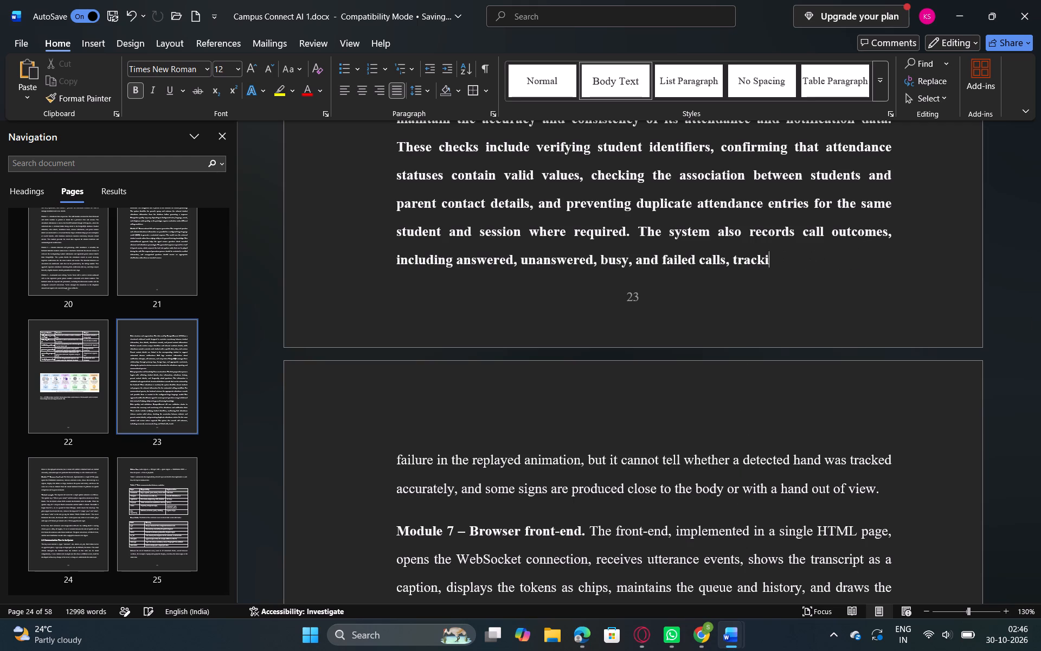
key(BackSpace)
key(BackSpace)
key(BackSpace)
key(BackSpace)
key(BackSpace)
key(BackSpace)
key(BackSpace)
key(BackSpace)
key(BackSpace)
key(BackSpace)
key(BackSpace)
key(BackSpace)
key(BackSpace)
key(BackSpace)
key(BackSpace)
key(BackSpace)
key(BackSpace)
key(BackSpace)
key(BackSpace)
key(BackSpace)
key(BackSpace)
key(BackSpace)
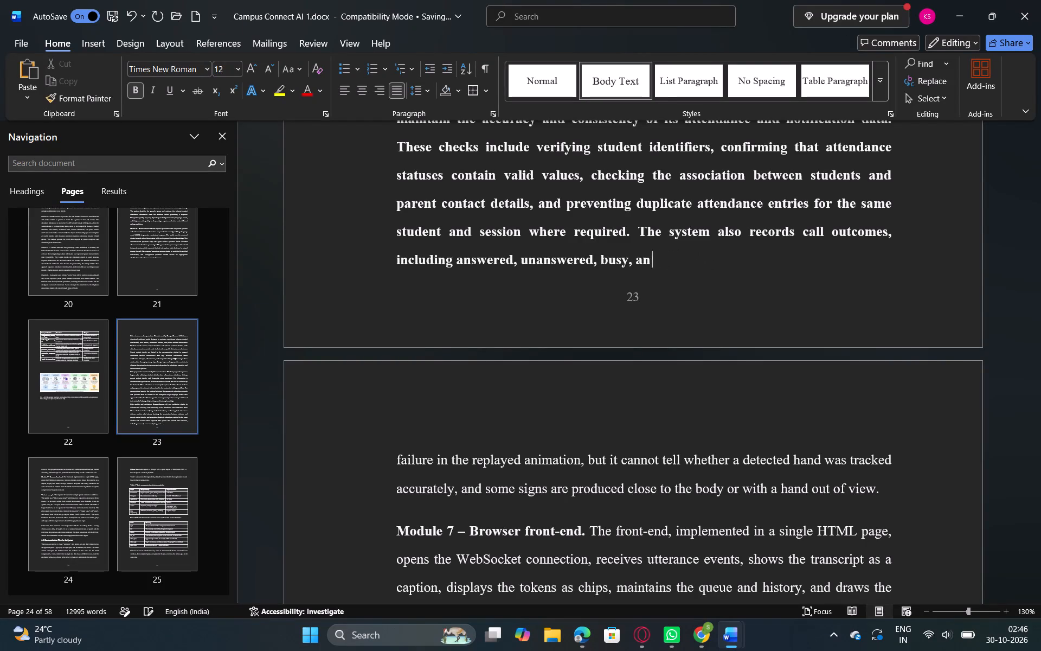
key(BackSpace)
key(BackSpace)
Remove bold formatting from the whole Module 4 and Module 5 paragraphs.
scroll(855, 260, up, 1)
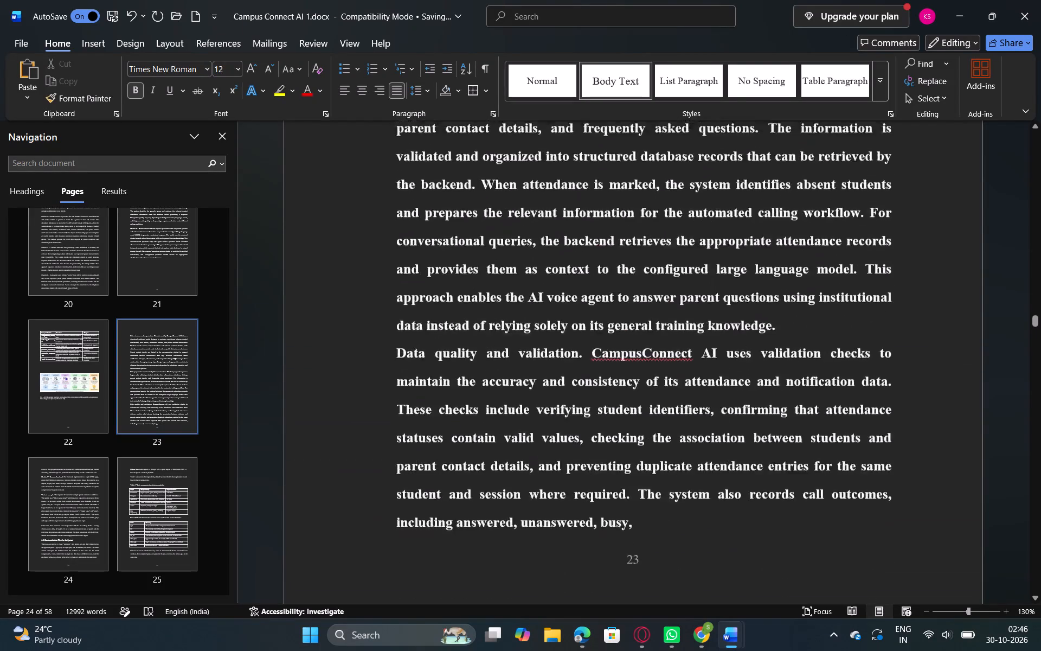
scroll(855, 260, up, 1)
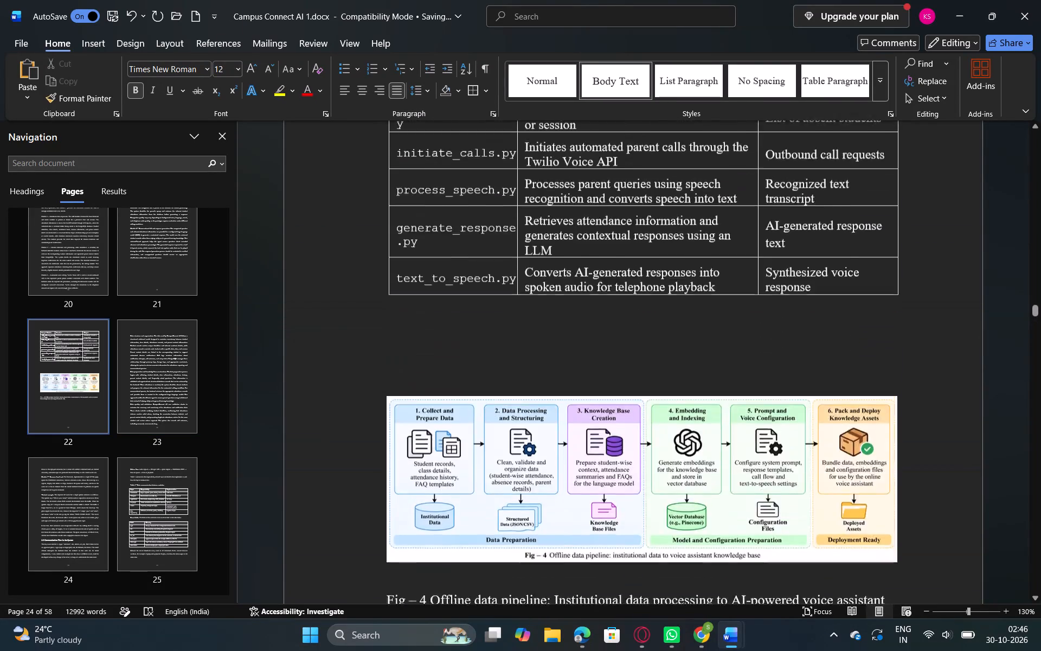
scroll(855, 260, up, 2)
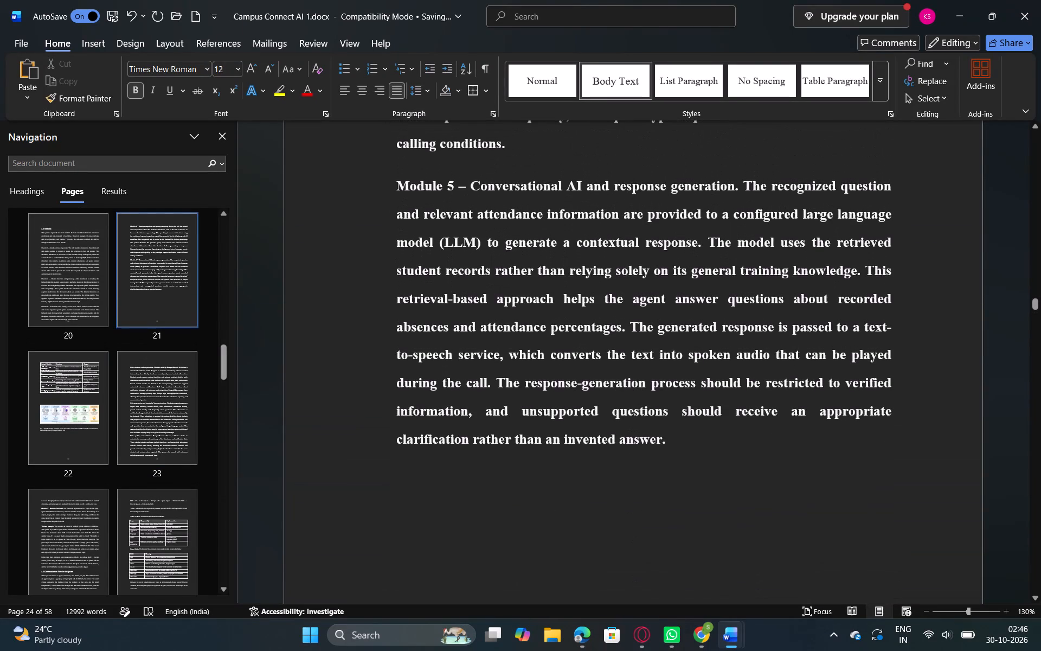
scroll(855, 260, up, 1)
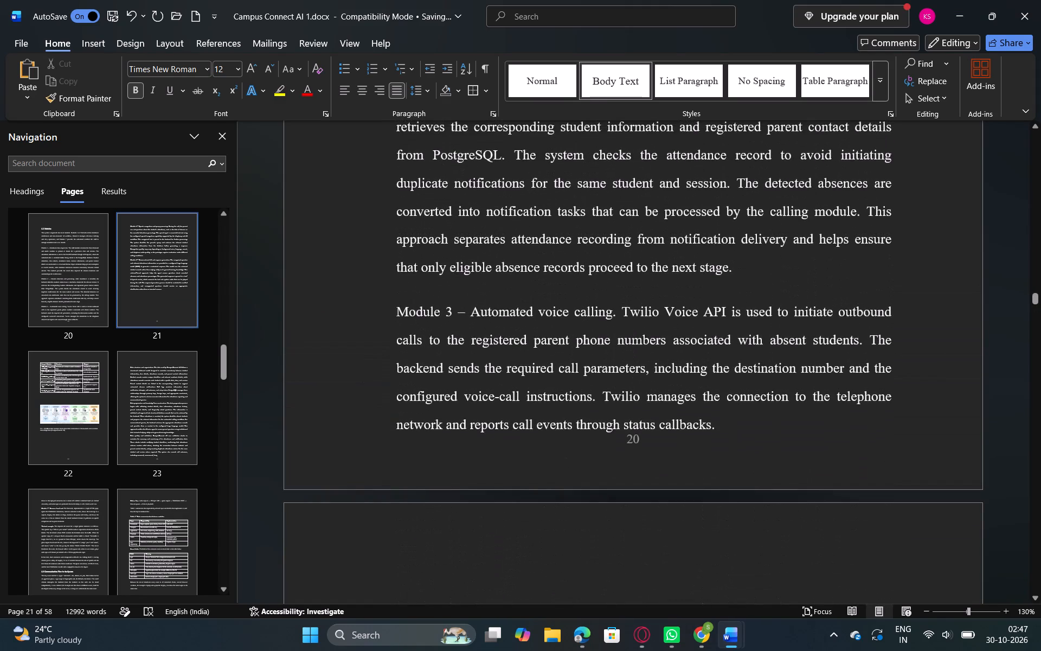
scroll(855, 260, up, 2)
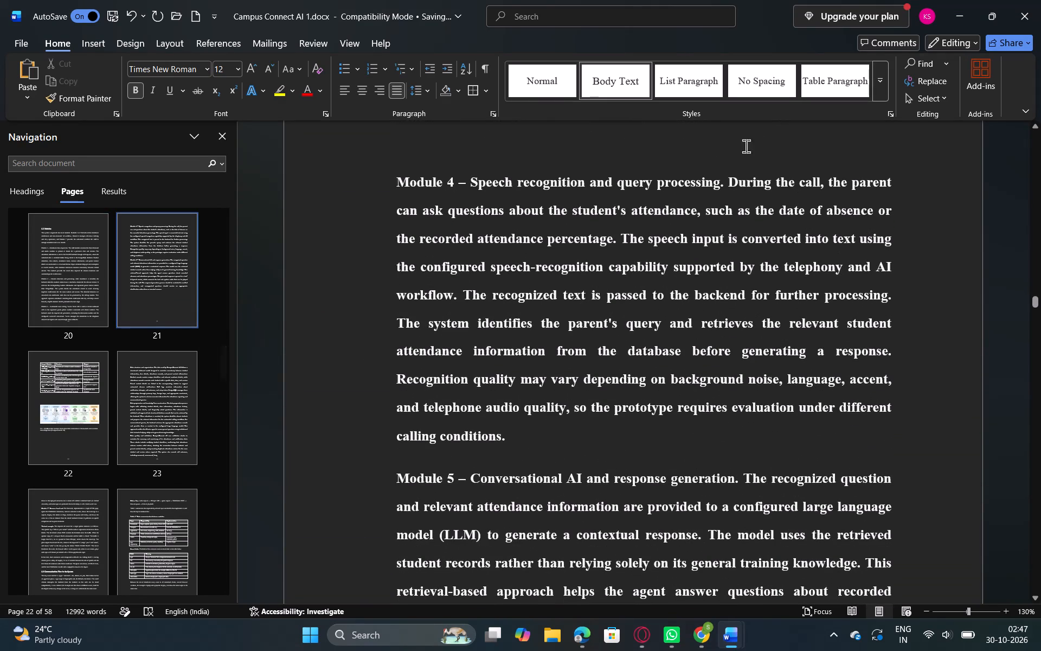
drag(392, 182, 758, 508)
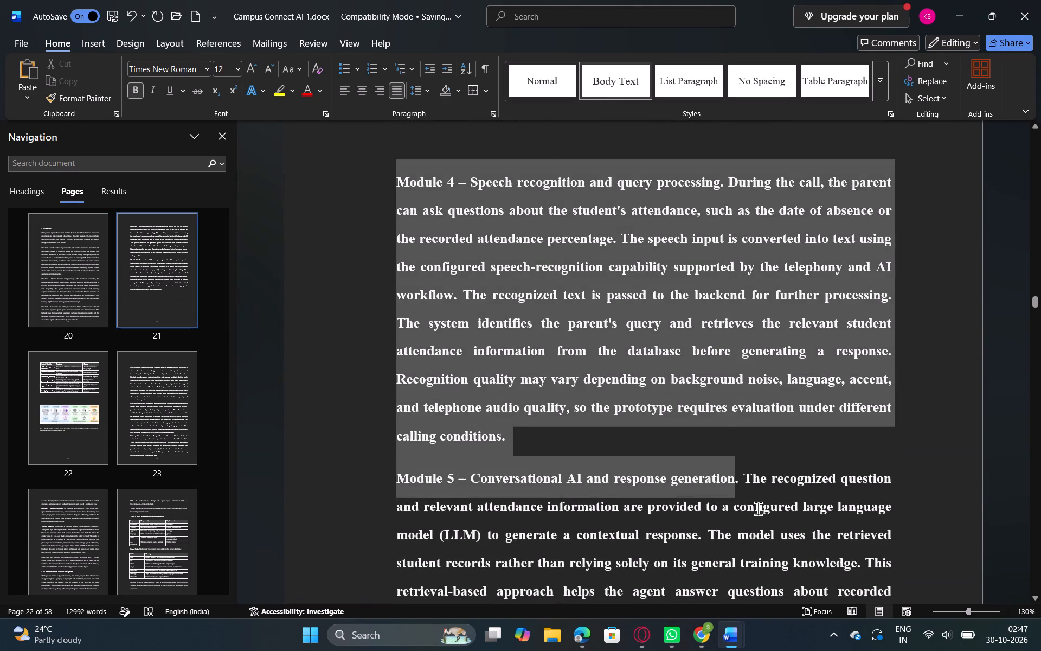
drag(758, 508, 739, 552)
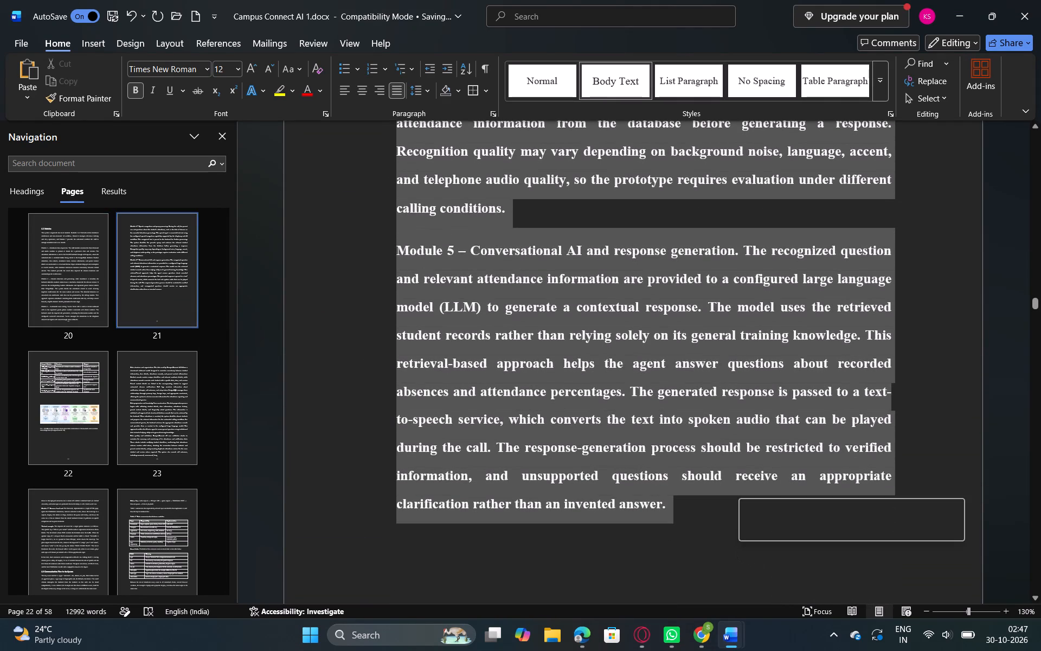
click(747, 532)
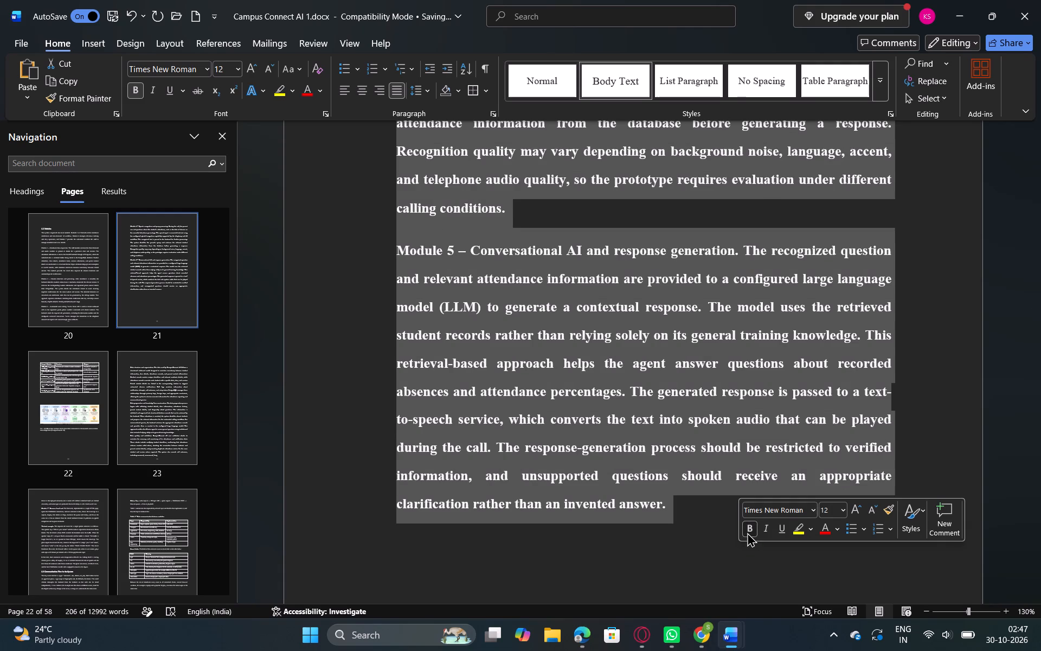
click(662, 532)
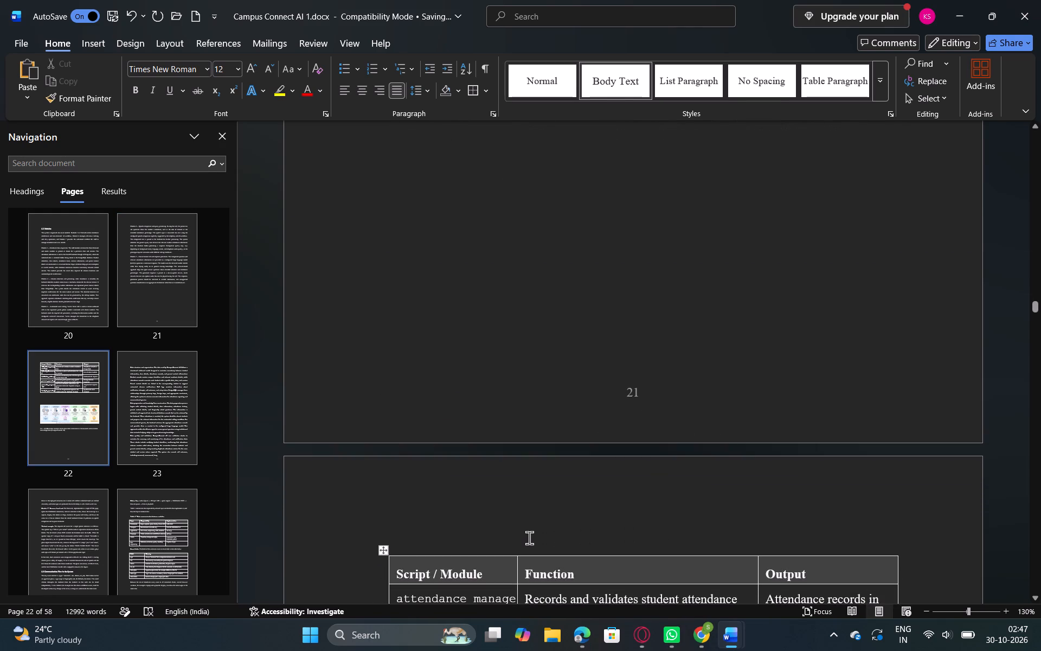
Delete the blank lines between the Module 5 paragraph and the Script / Module table.
click(527, 537)
key(BackSpace)
key(BackSpace)
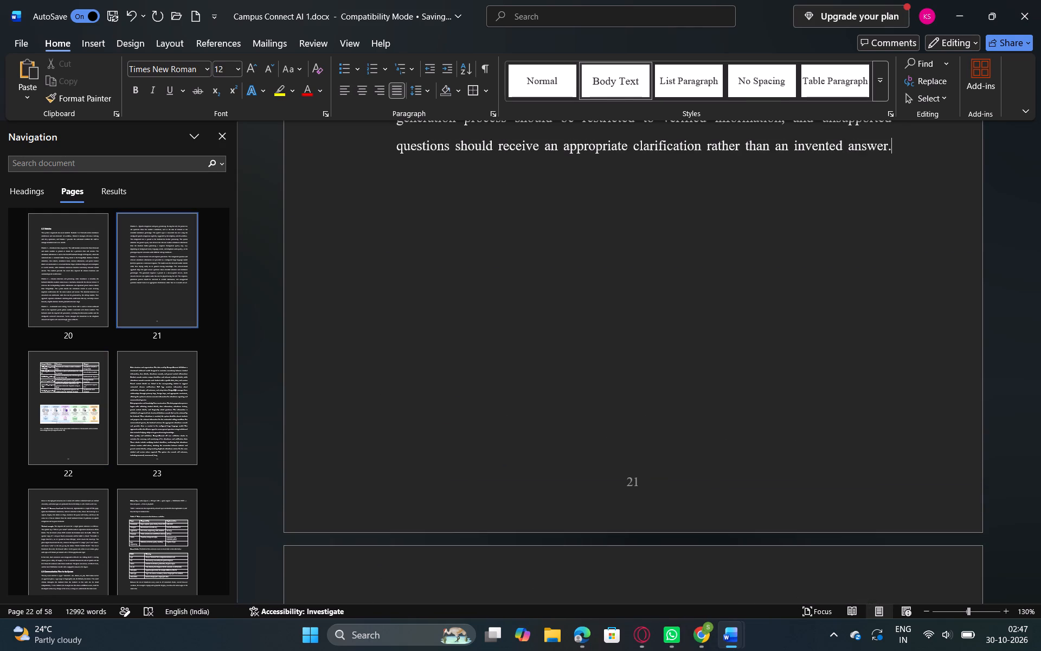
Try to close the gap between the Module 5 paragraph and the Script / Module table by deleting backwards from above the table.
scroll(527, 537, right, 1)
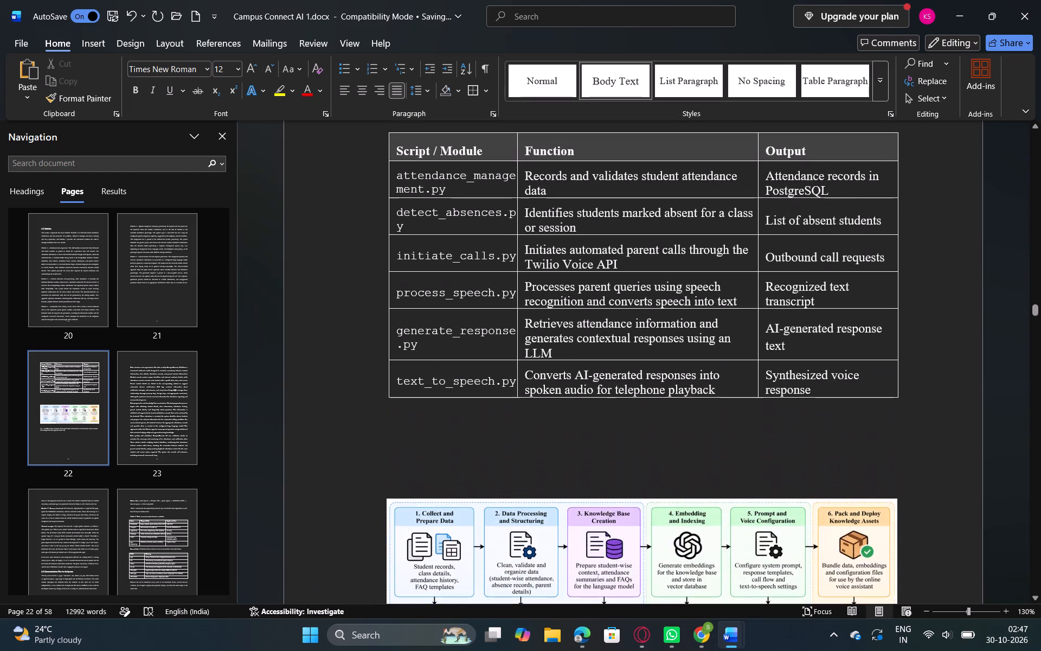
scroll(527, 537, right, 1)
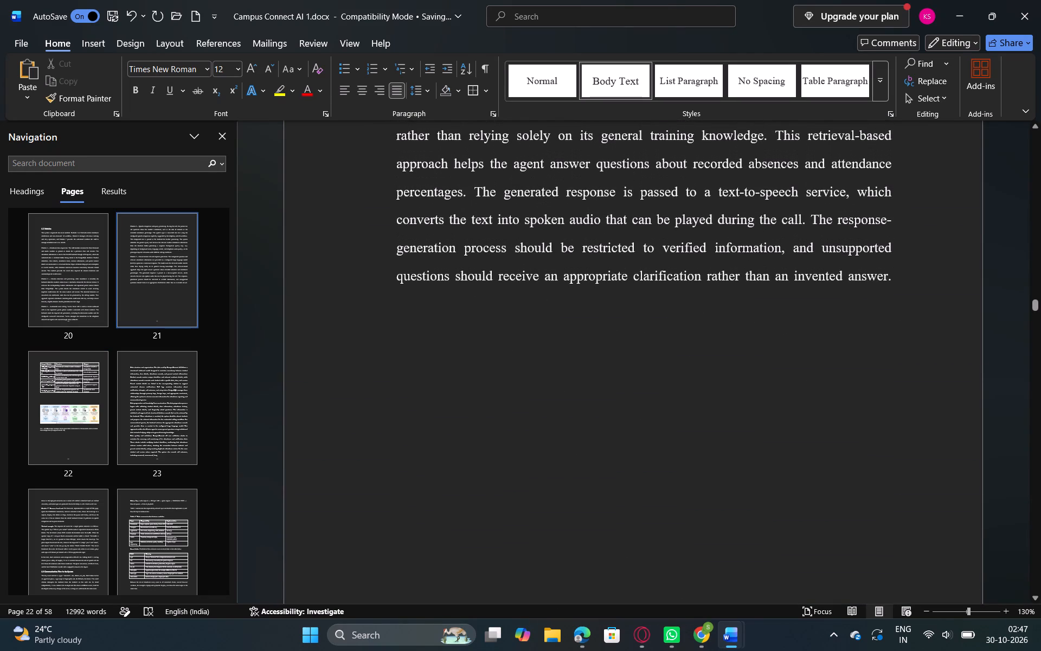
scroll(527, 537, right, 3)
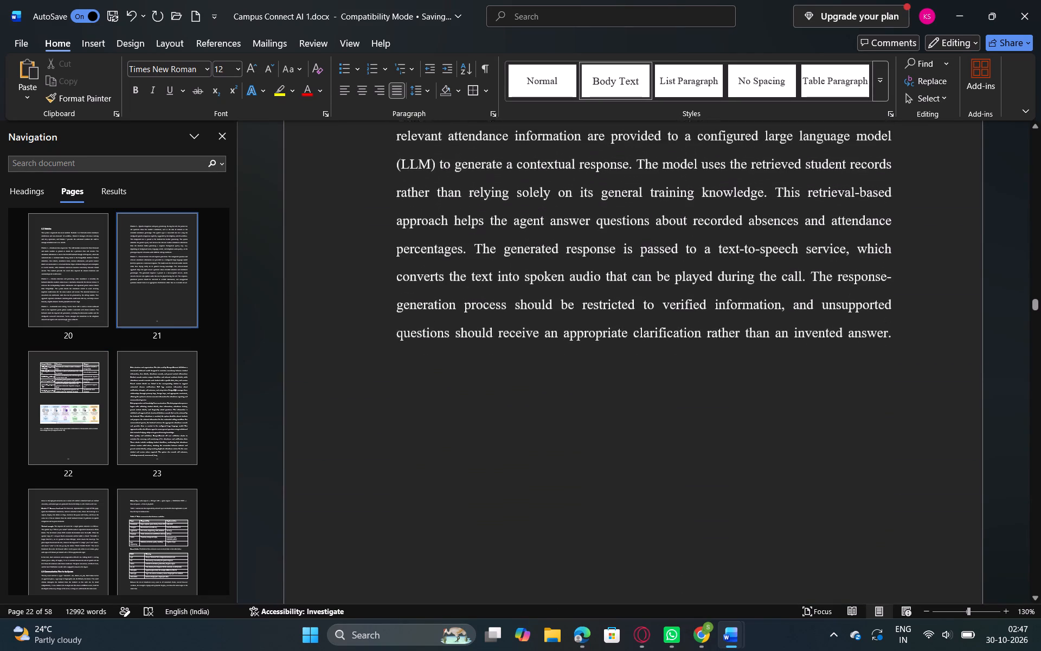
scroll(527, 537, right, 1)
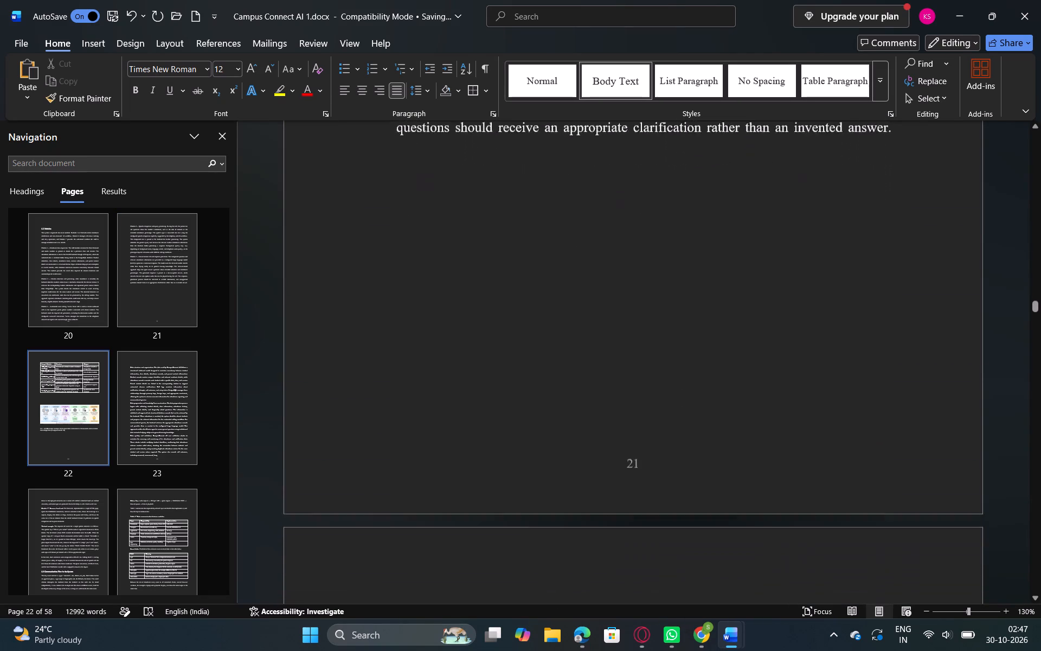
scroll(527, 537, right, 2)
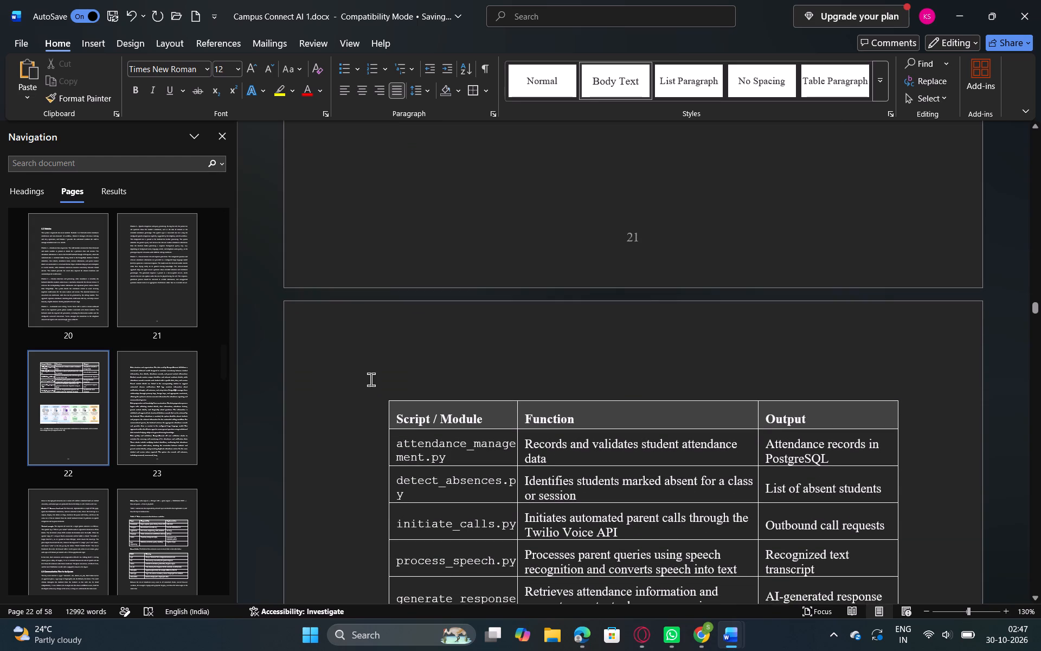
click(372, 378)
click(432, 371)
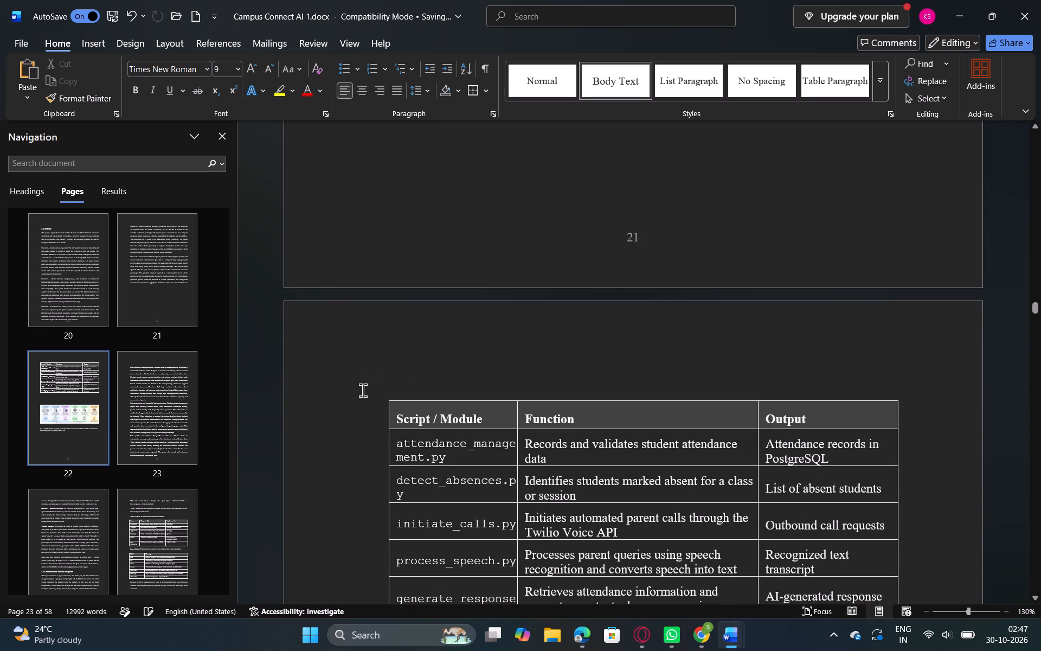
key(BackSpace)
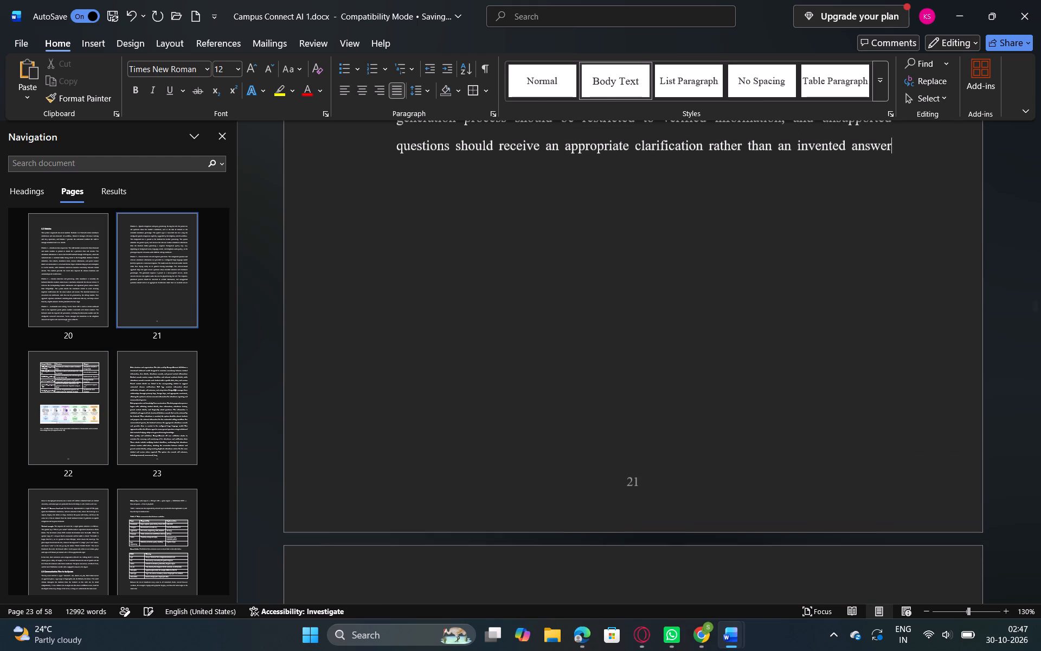
Delete the Module 5 paragraph's final sentence, starting "The response-generation process should be restricted to verified information".
scroll(363, 390, down, 1)
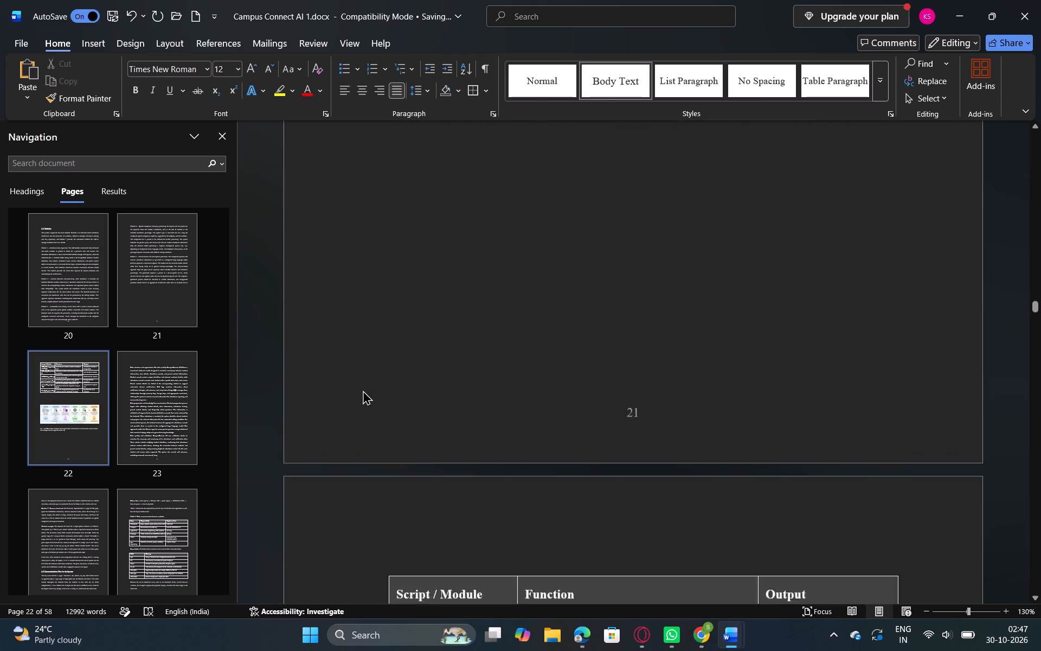
scroll(363, 390, down, 1)
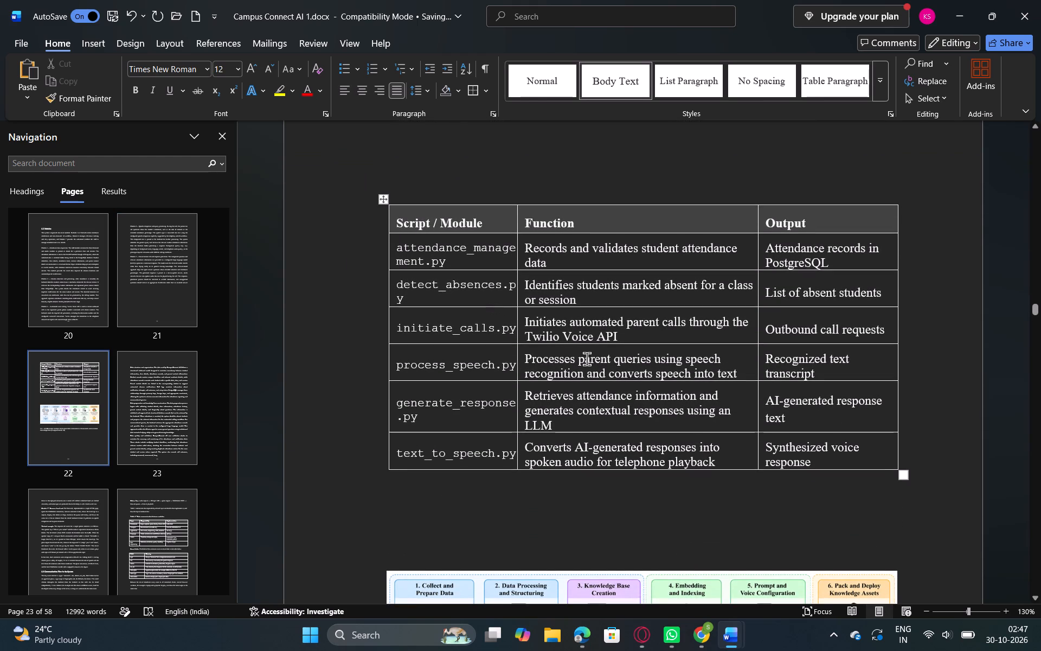
scroll(587, 359, up, 1)
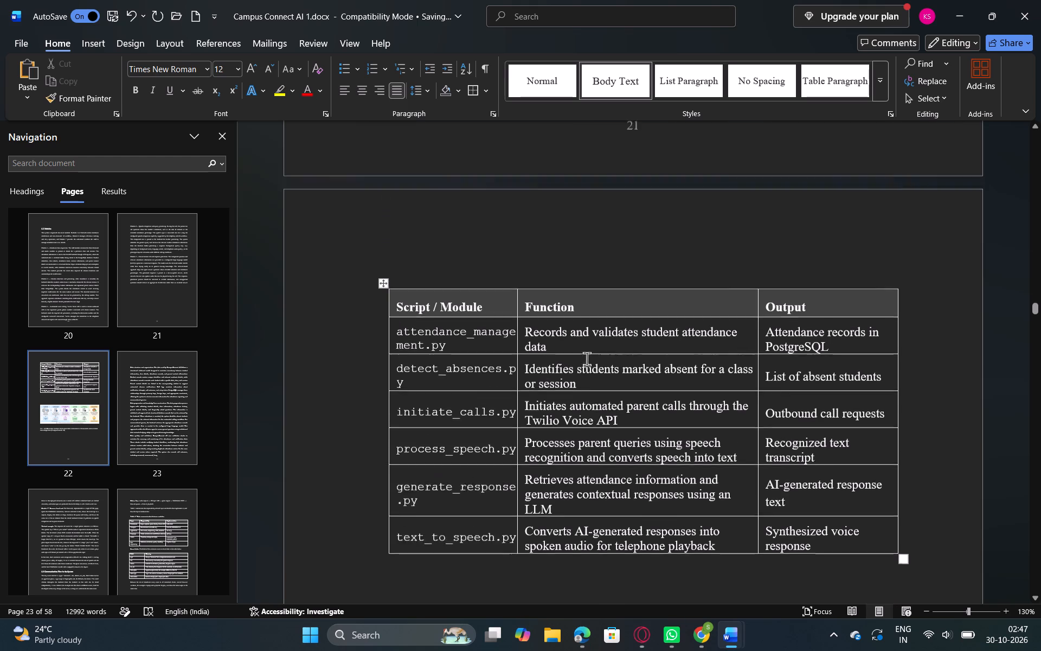
scroll(587, 359, up, 2)
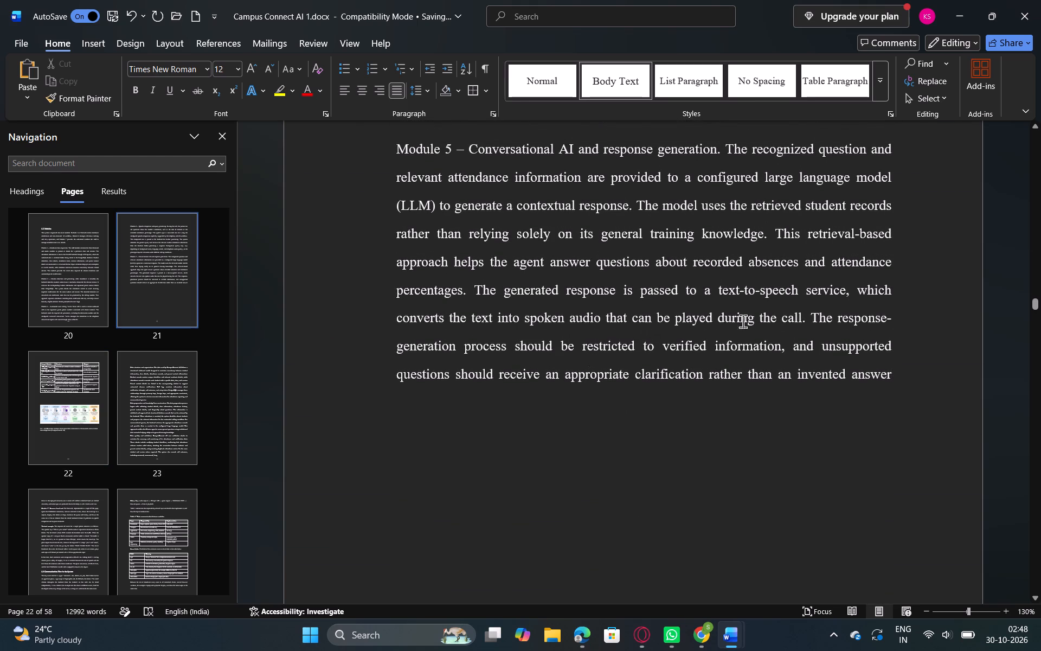
drag(810, 316, 882, 390)
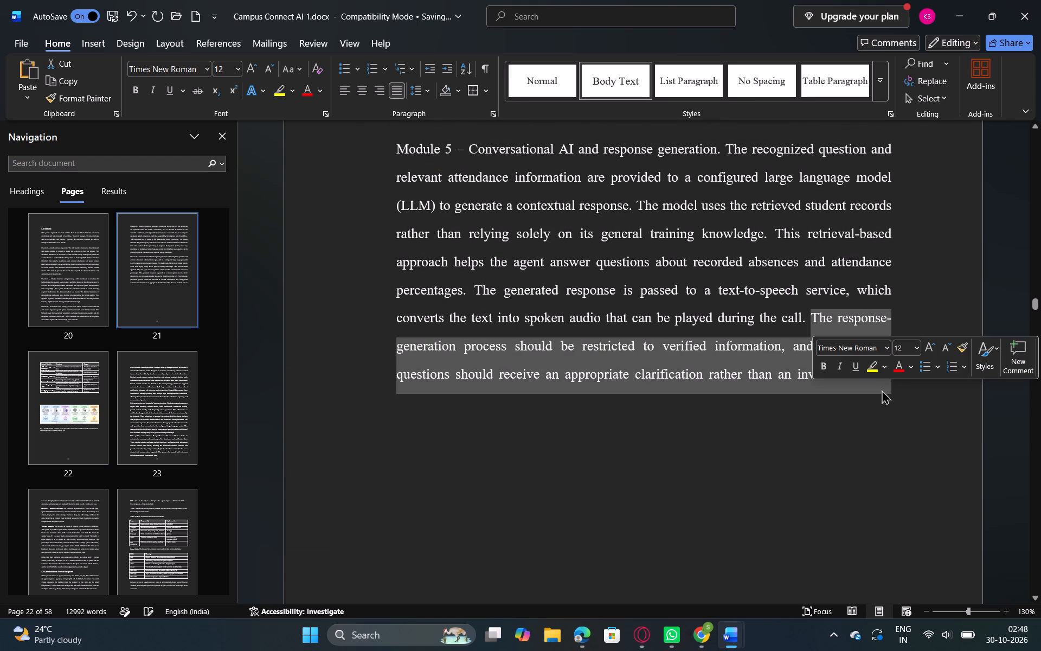
key(BackSpace)
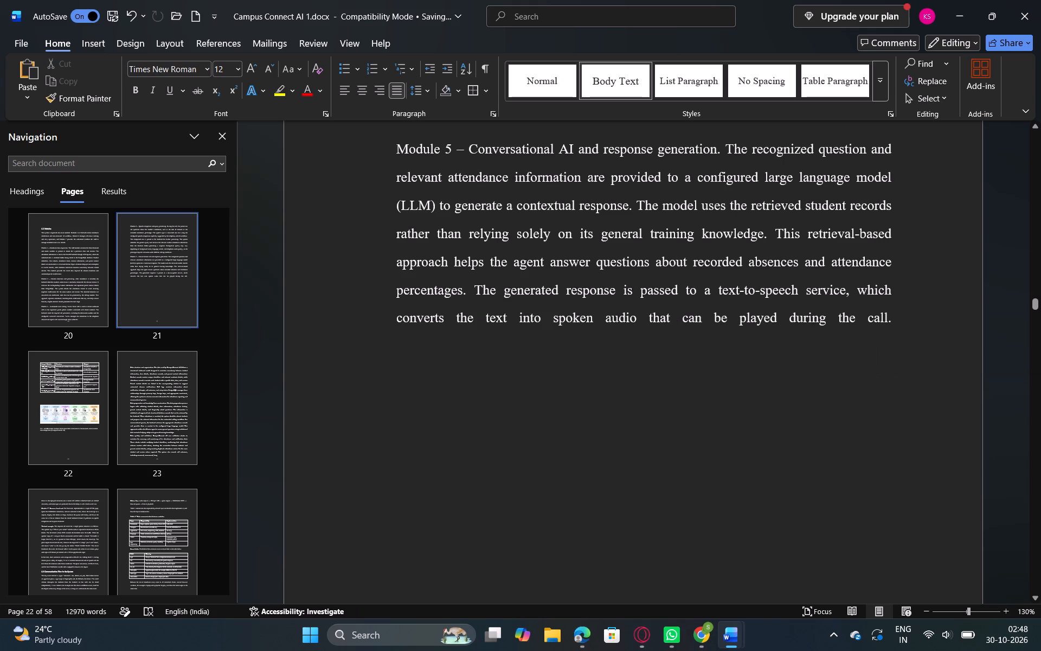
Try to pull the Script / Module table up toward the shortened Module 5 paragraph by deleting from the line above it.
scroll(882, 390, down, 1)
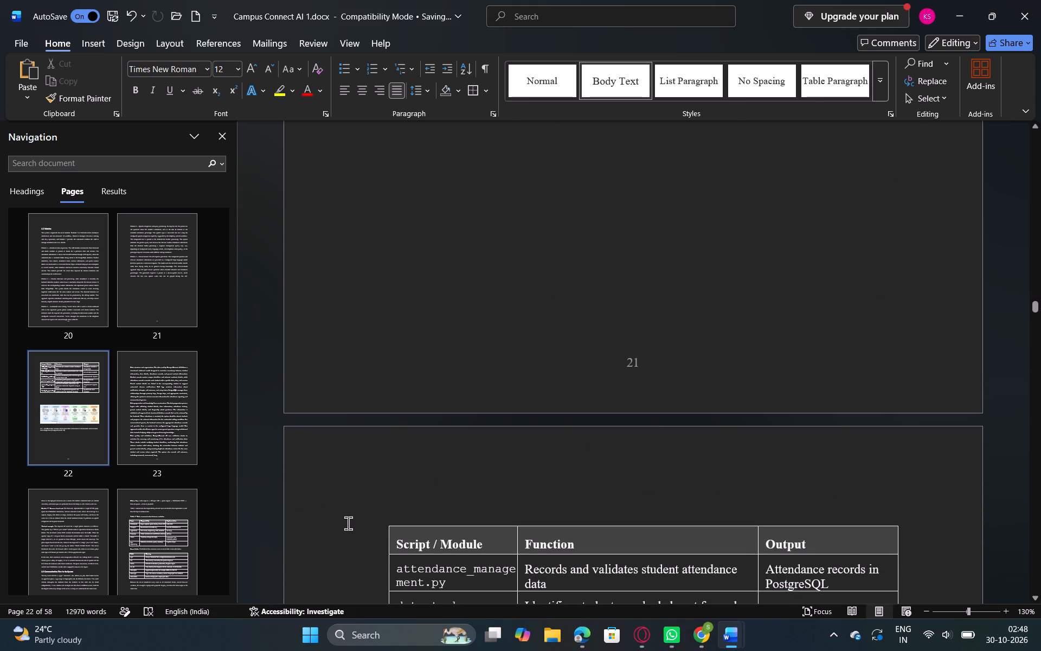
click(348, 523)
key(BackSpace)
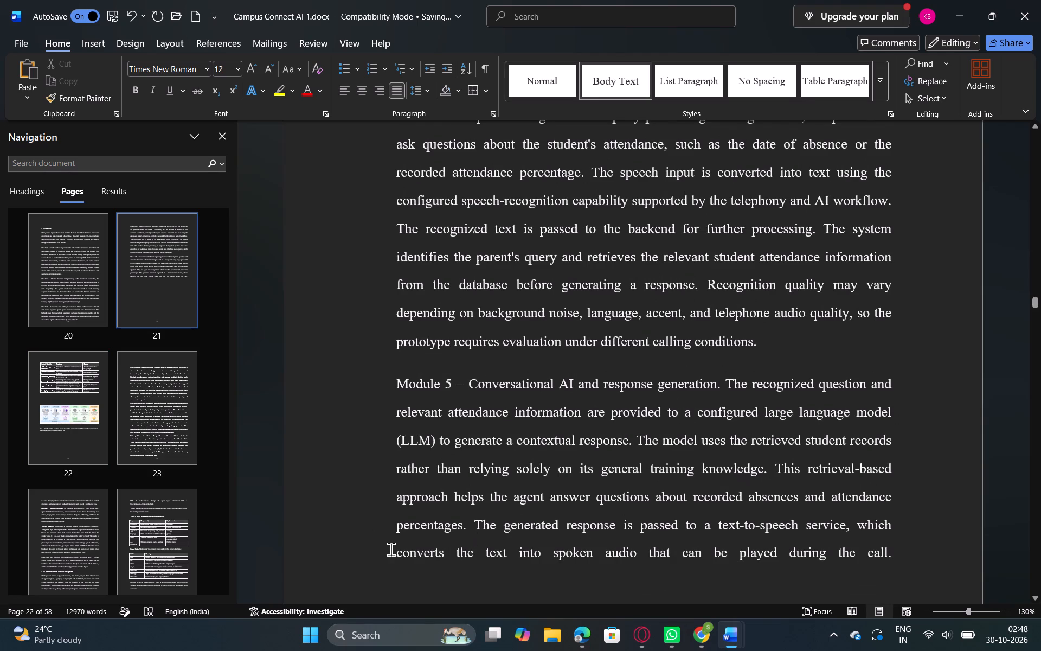
Delete the sentence "The generated response is passed to a text-to-speech service" through "during the call." so Module 5 ends at "percentages.".
drag(474, 527, 834, 586)
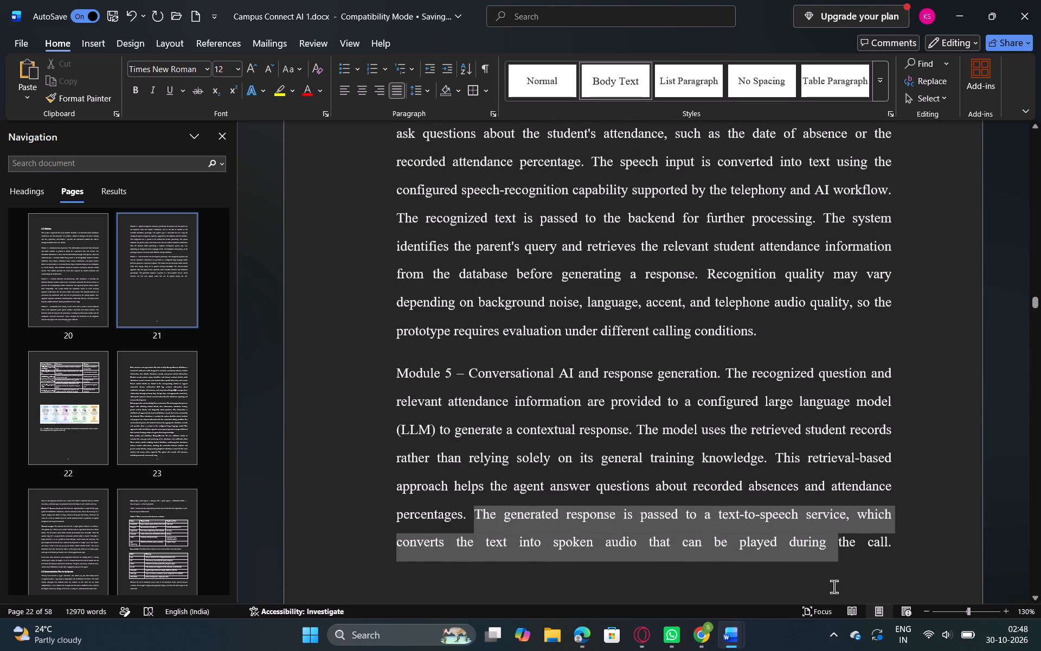
drag(834, 586, 1030, 567)
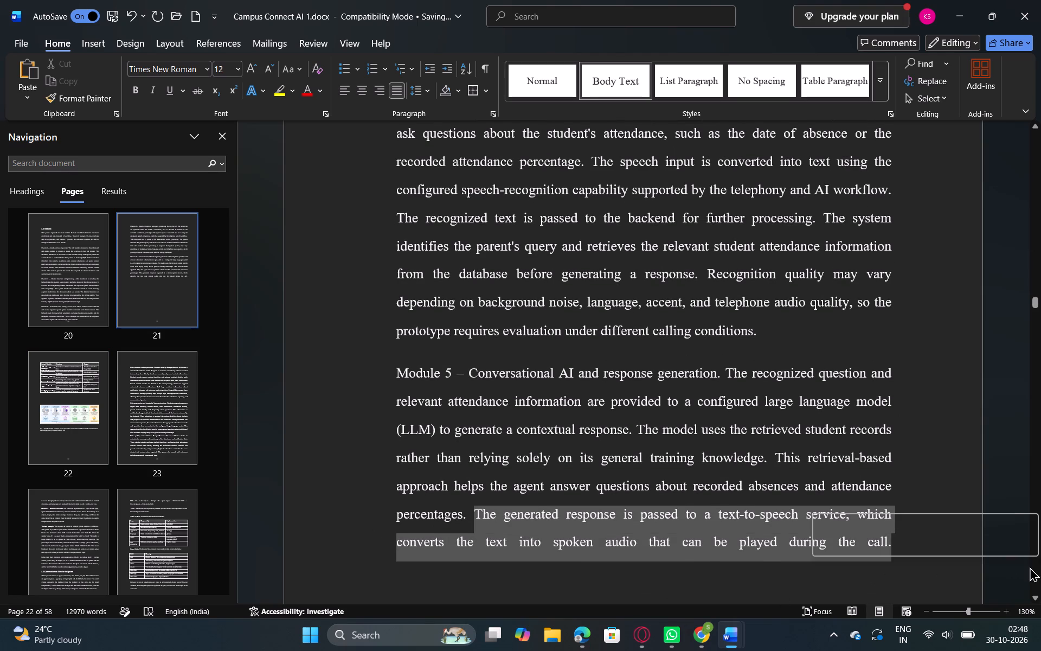
key(BackSpace)
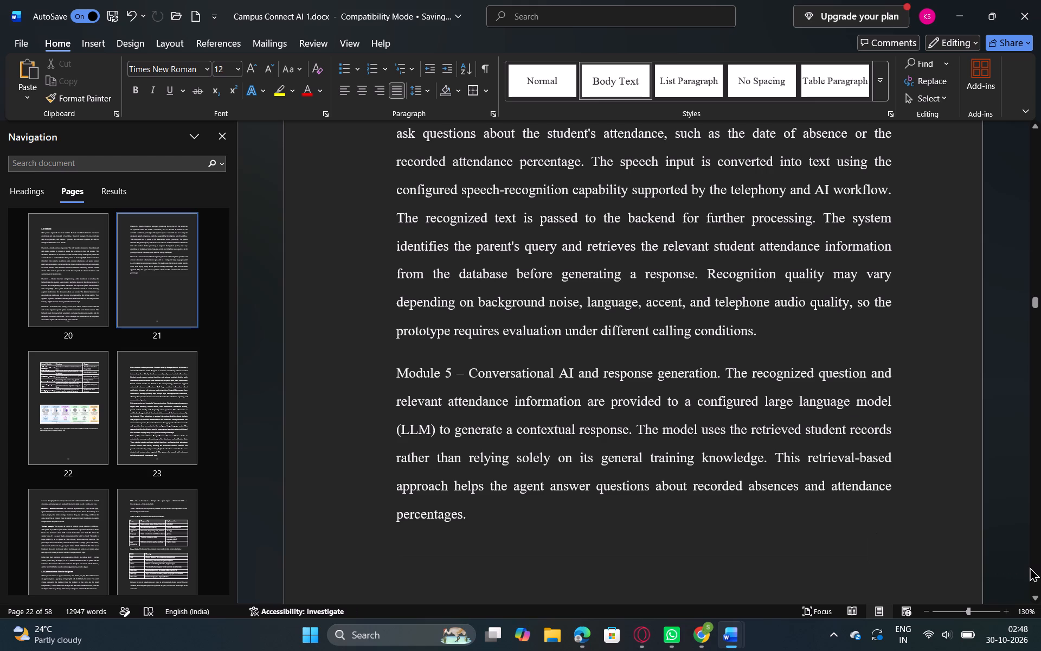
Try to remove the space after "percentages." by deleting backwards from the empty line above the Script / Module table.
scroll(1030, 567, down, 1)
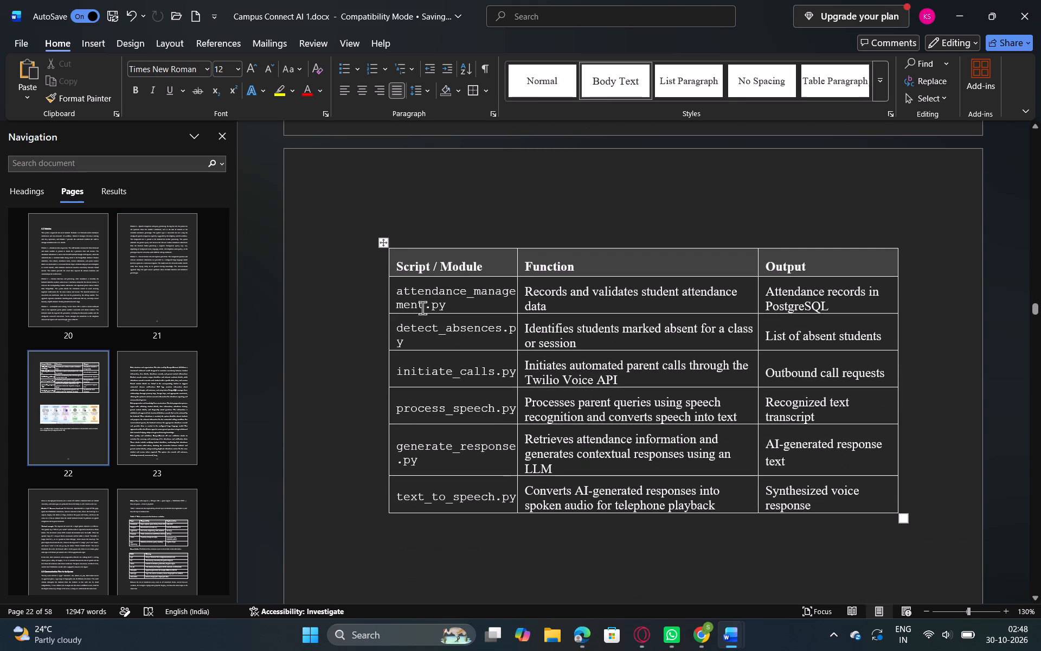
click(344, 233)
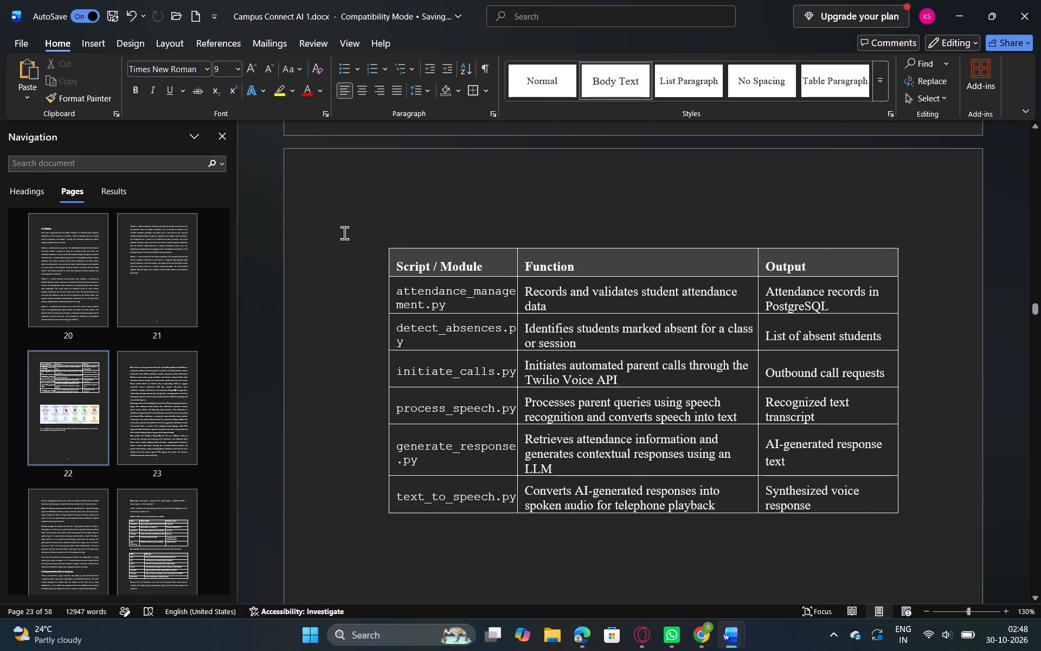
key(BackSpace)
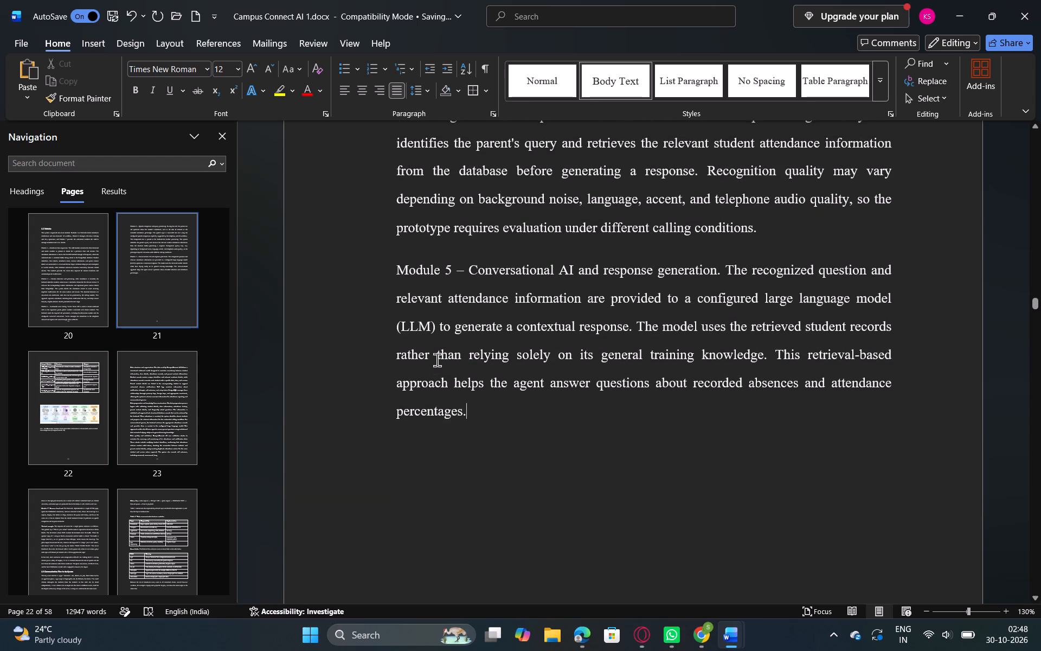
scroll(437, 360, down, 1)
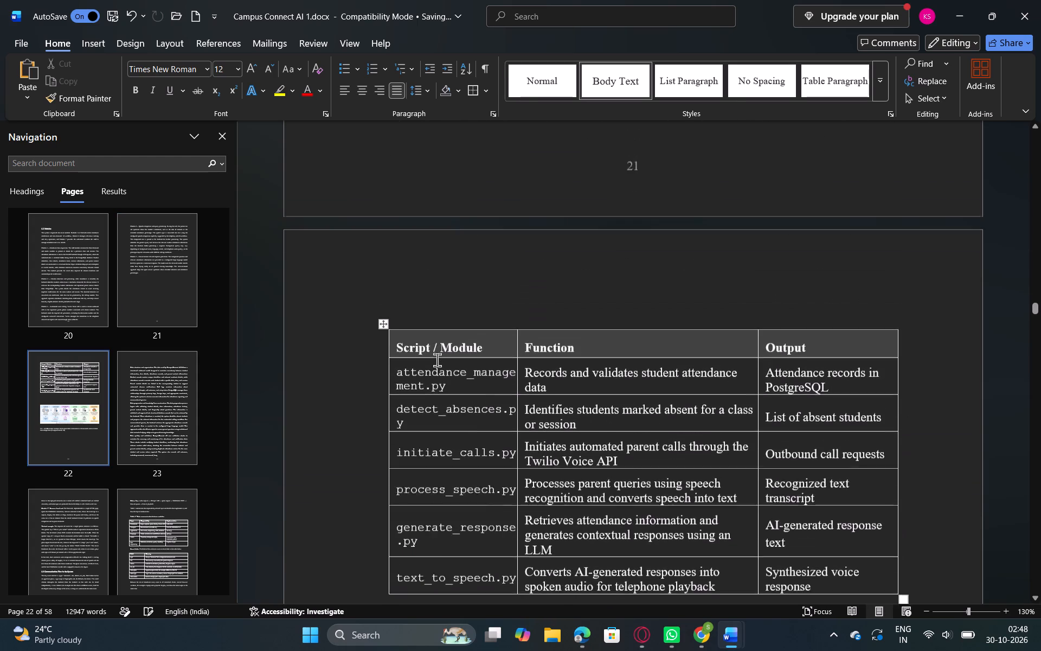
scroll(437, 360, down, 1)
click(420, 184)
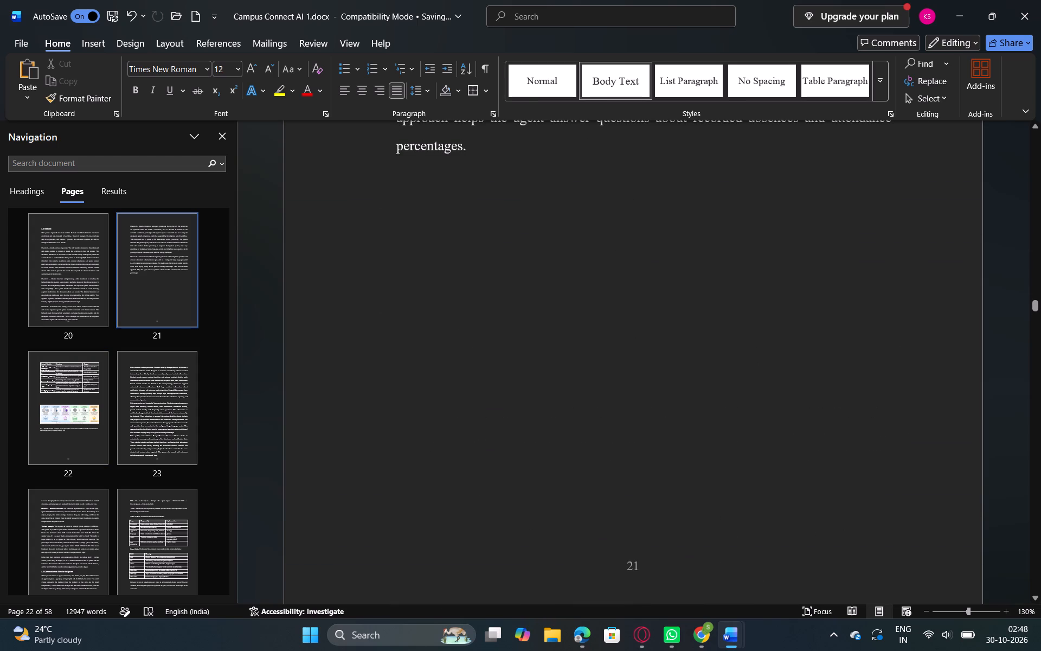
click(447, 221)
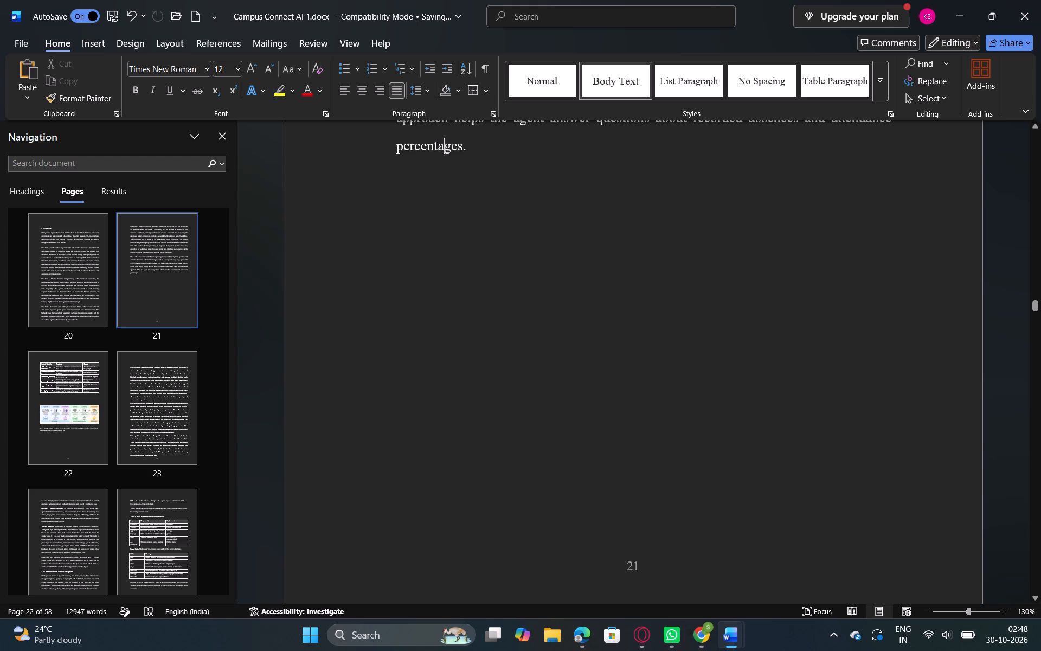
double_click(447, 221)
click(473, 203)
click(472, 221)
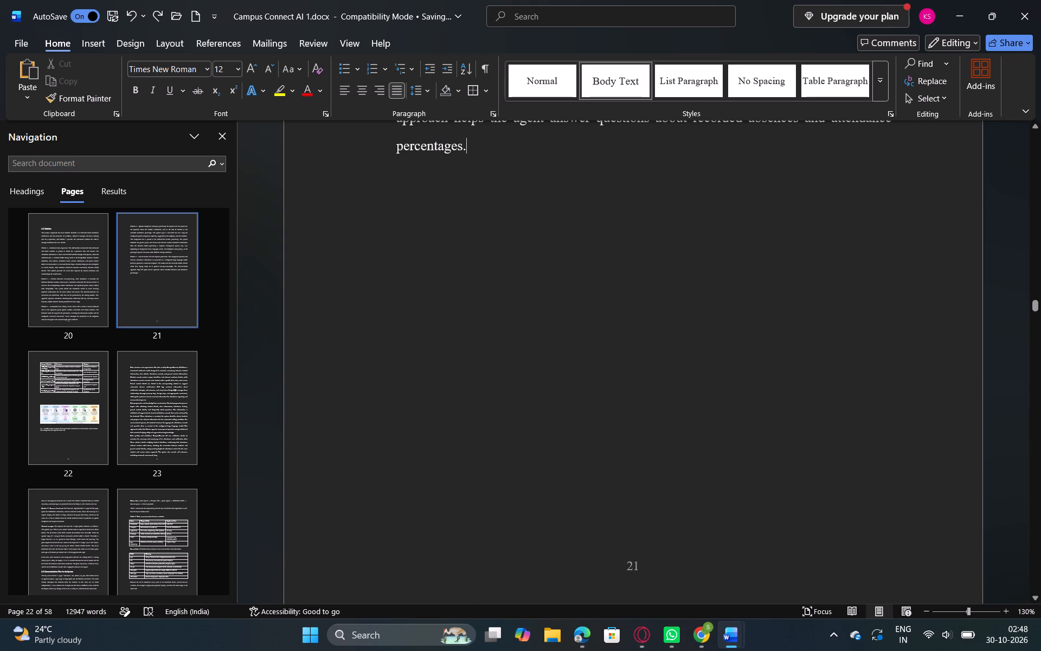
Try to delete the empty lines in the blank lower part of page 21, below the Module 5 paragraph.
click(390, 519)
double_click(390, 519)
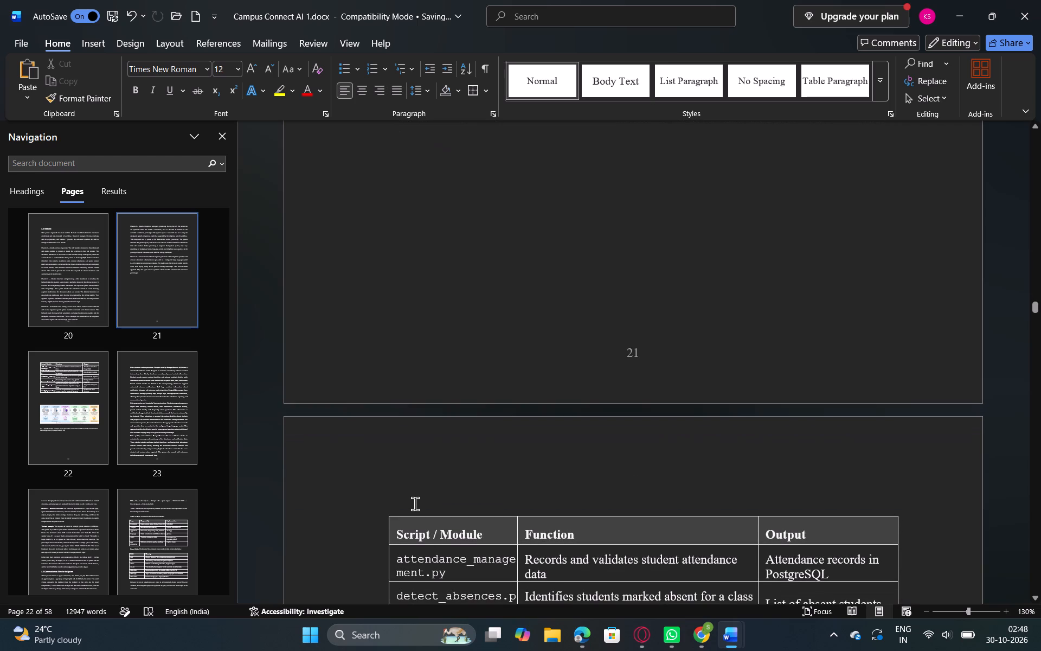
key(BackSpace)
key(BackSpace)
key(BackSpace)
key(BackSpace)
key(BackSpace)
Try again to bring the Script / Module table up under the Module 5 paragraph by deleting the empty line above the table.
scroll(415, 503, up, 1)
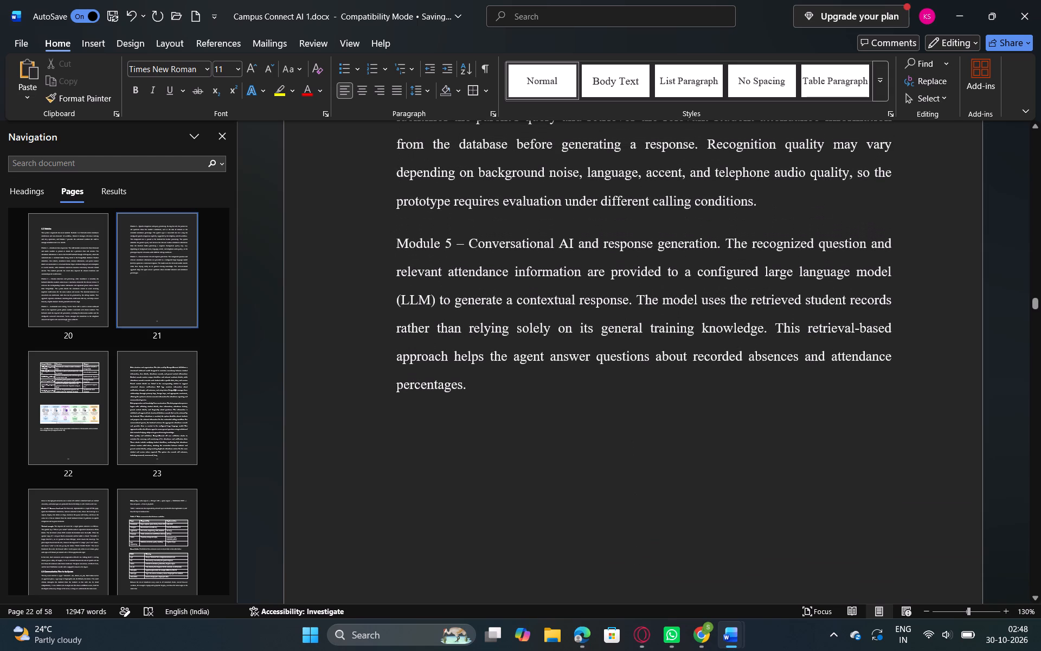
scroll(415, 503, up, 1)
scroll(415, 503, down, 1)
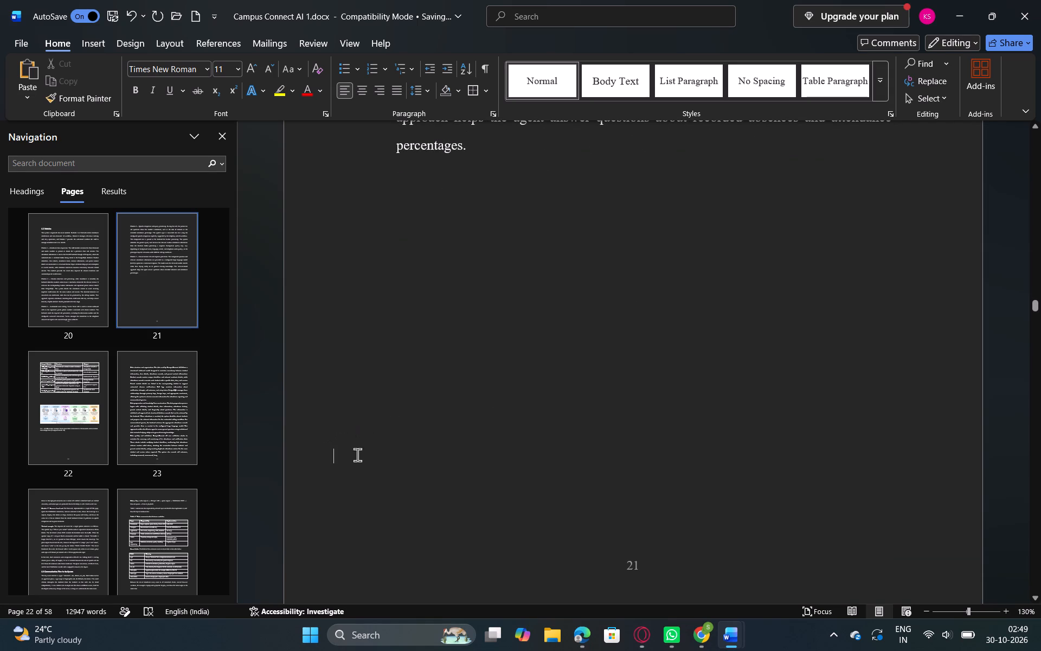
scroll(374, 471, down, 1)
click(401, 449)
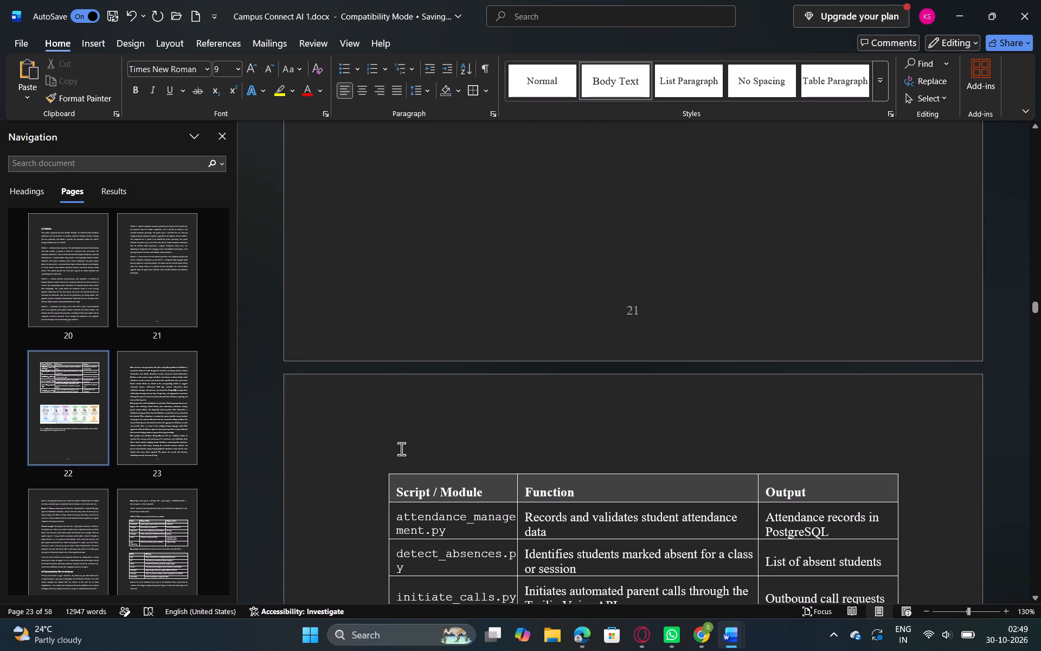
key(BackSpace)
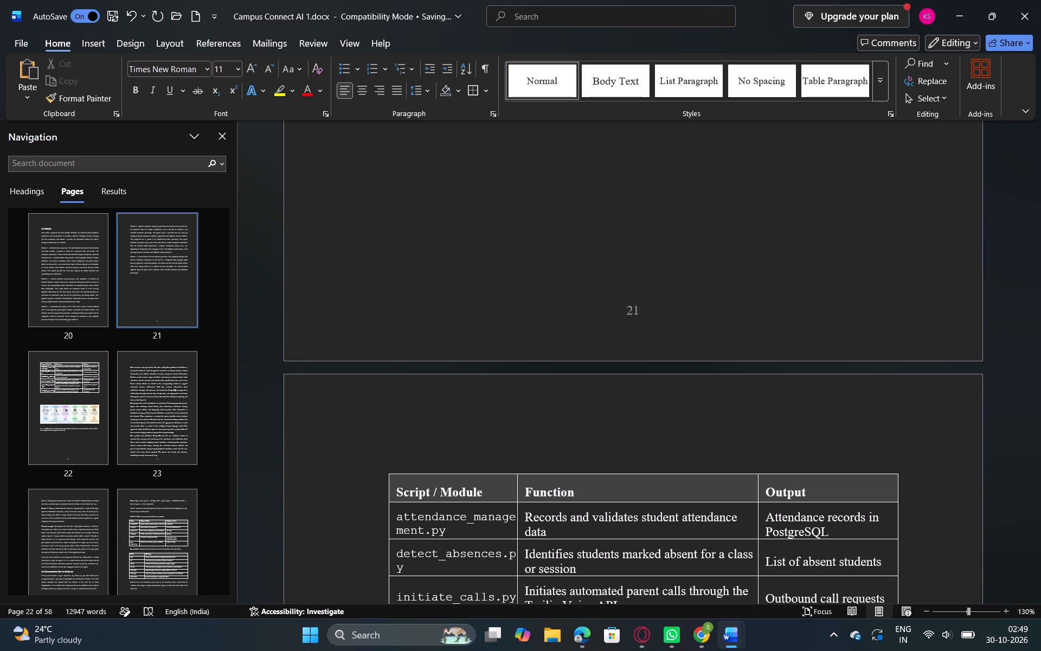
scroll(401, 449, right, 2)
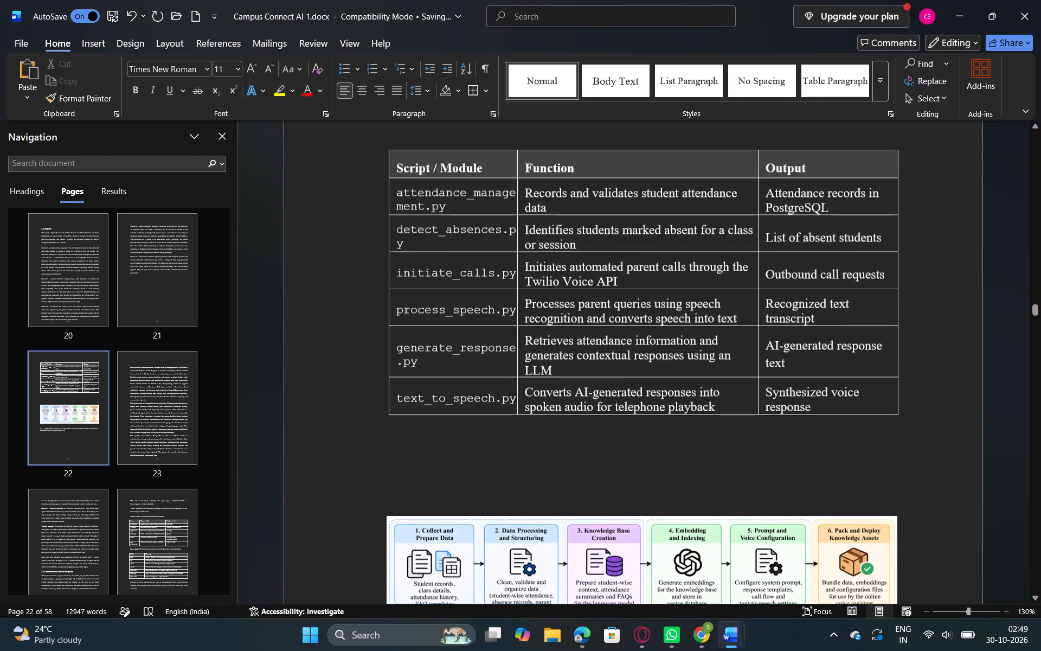
Delete the Module 5 text from "The model uses the retrieved student records" through "percentages." so the paragraph ends at "a contextual response.".
scroll(401, 449, right, 1)
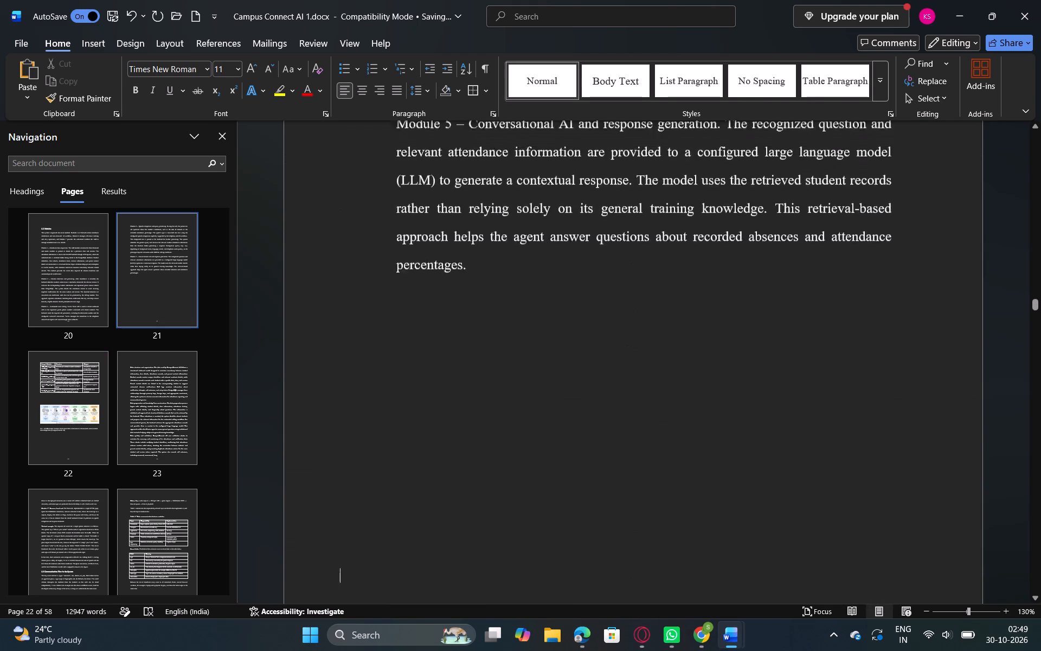
scroll(401, 449, right, 1)
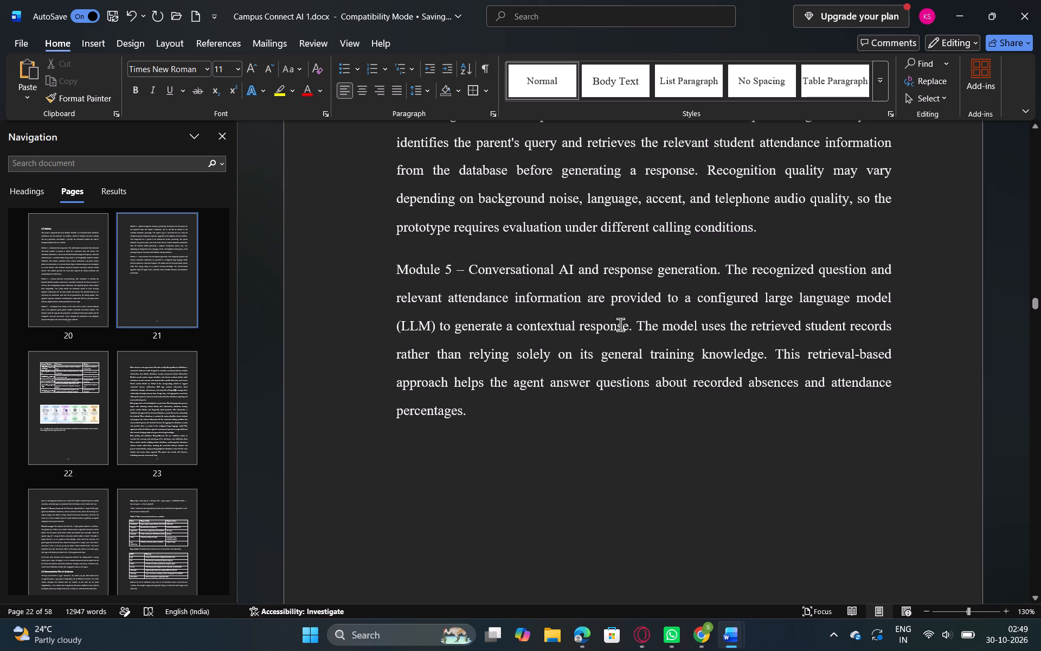
drag(635, 326, 539, 424)
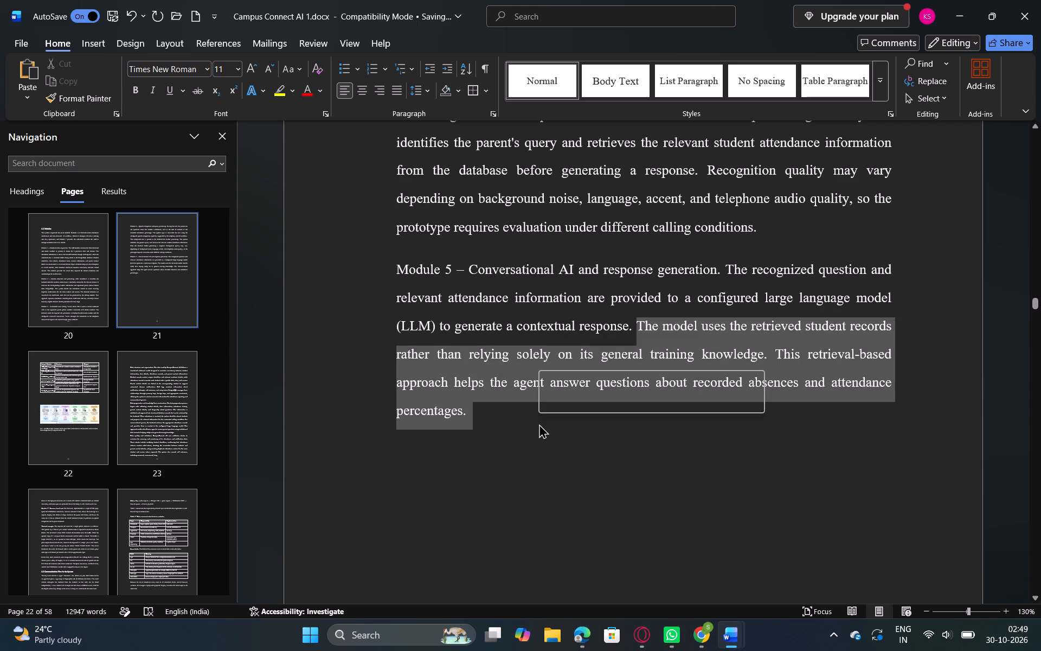
key(BackSpace)
Try to bring the Script / Module table up under the shortened Module 5 paragraph by deleting backwards from the empty line above it.
scroll(539, 424, down, 1)
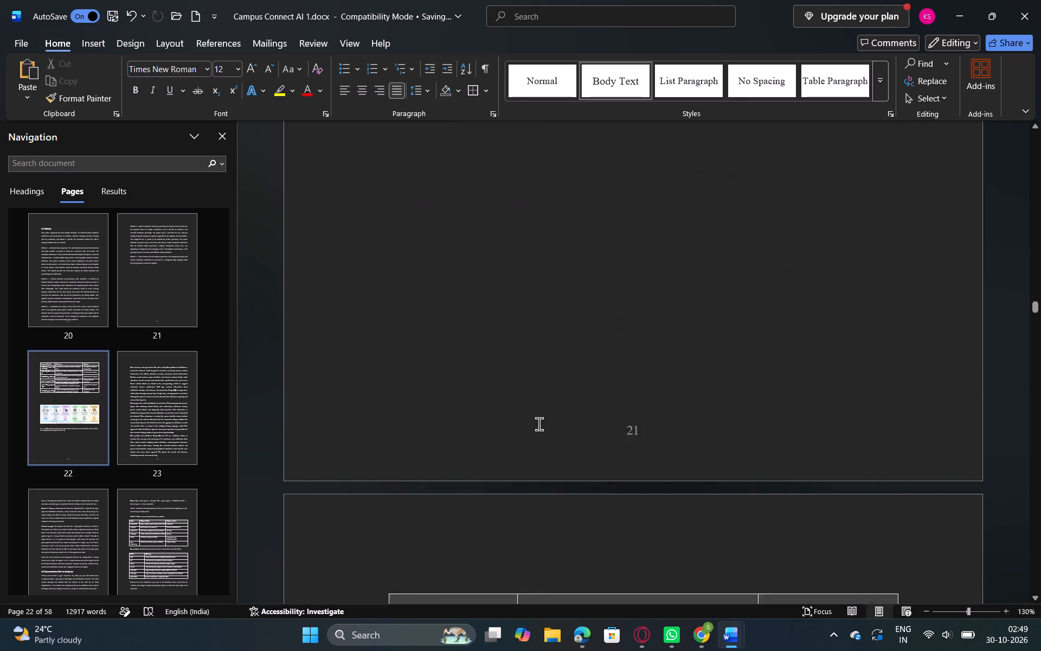
scroll(539, 424, down, 2)
click(356, 485)
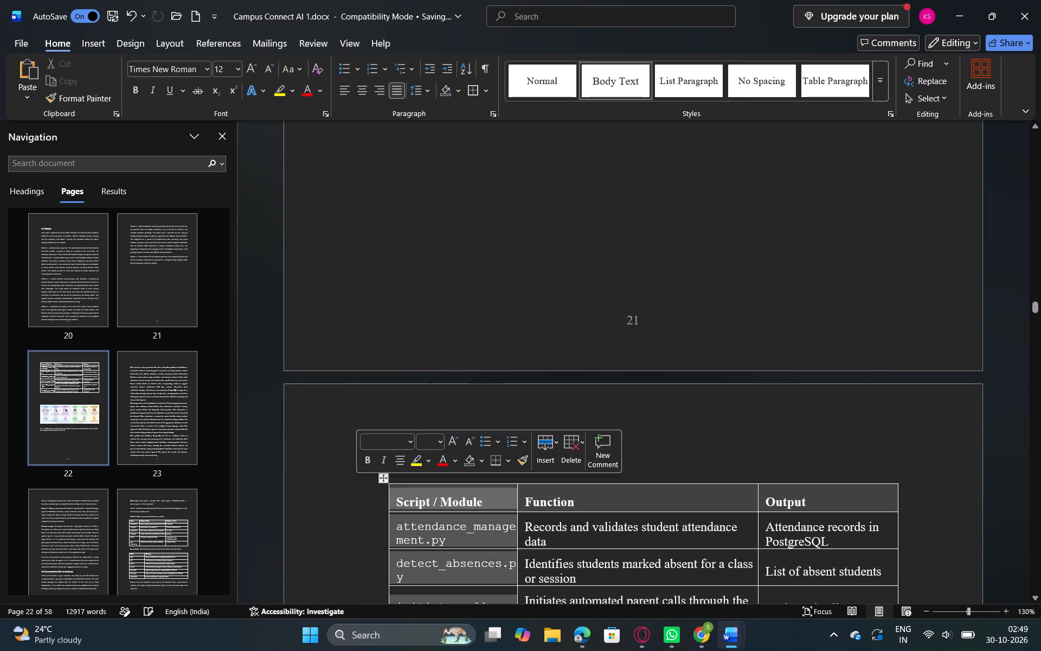
click(348, 484)
click(337, 460)
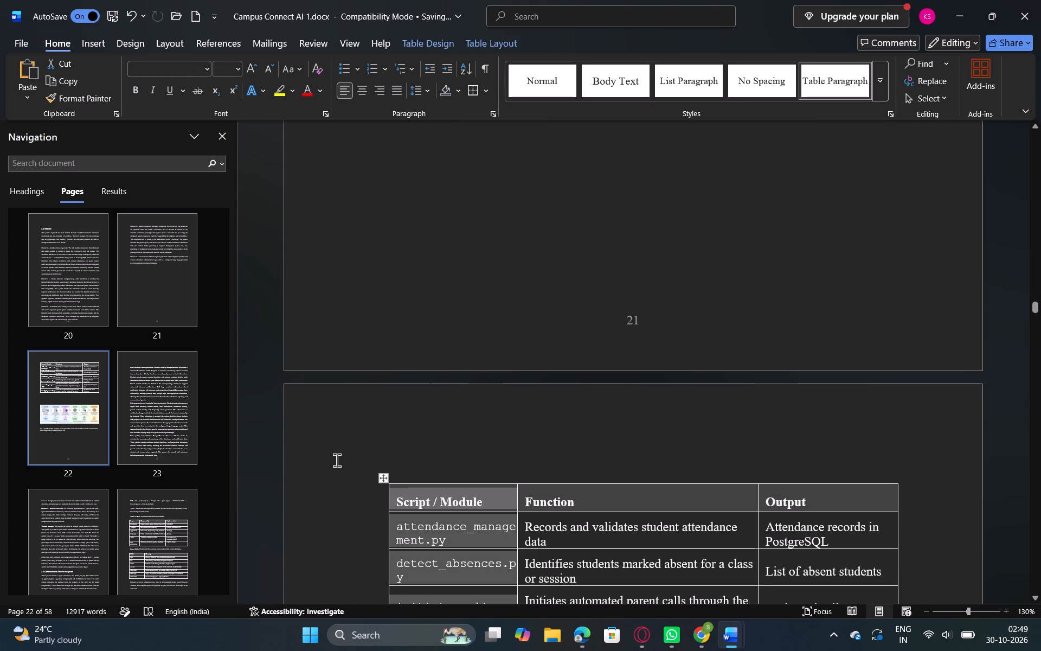
key(BackSpace)
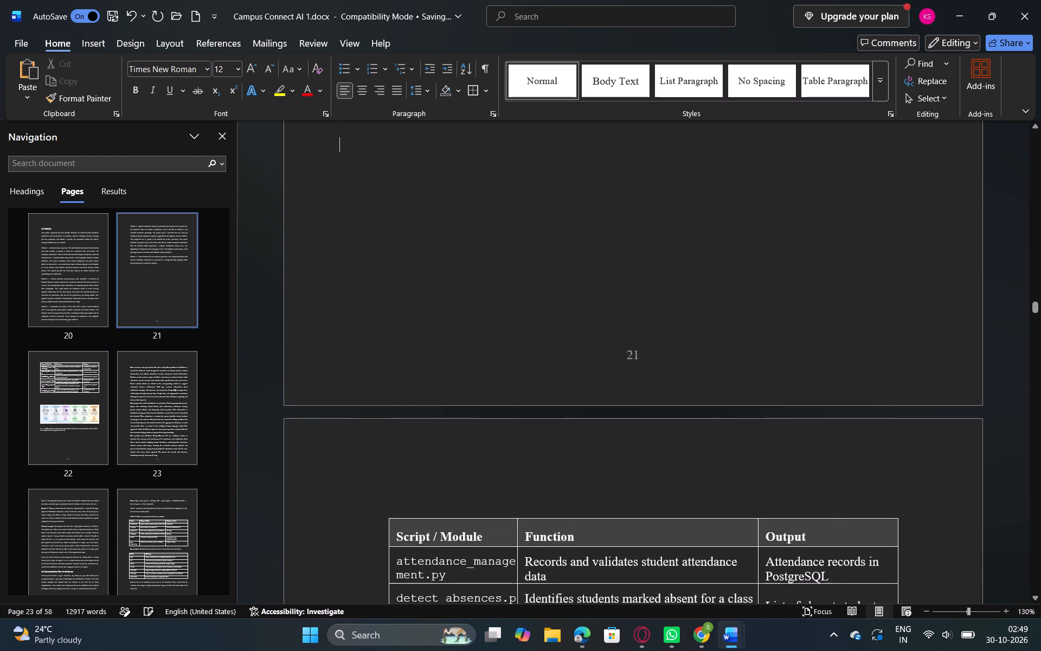
scroll(337, 460, right, 2)
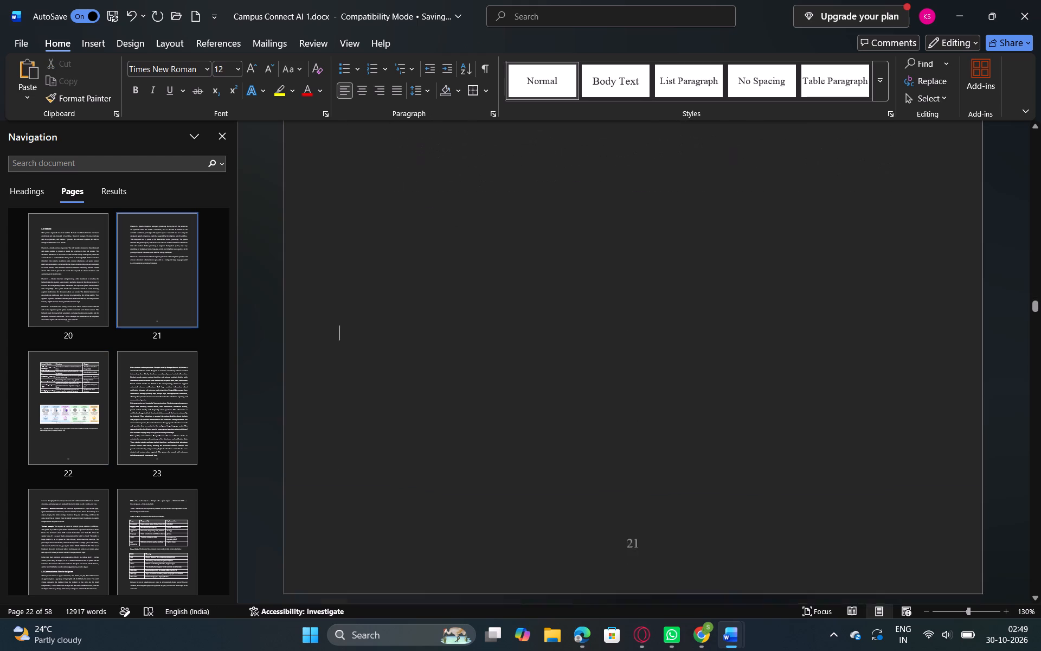
scroll(337, 460, right, 2)
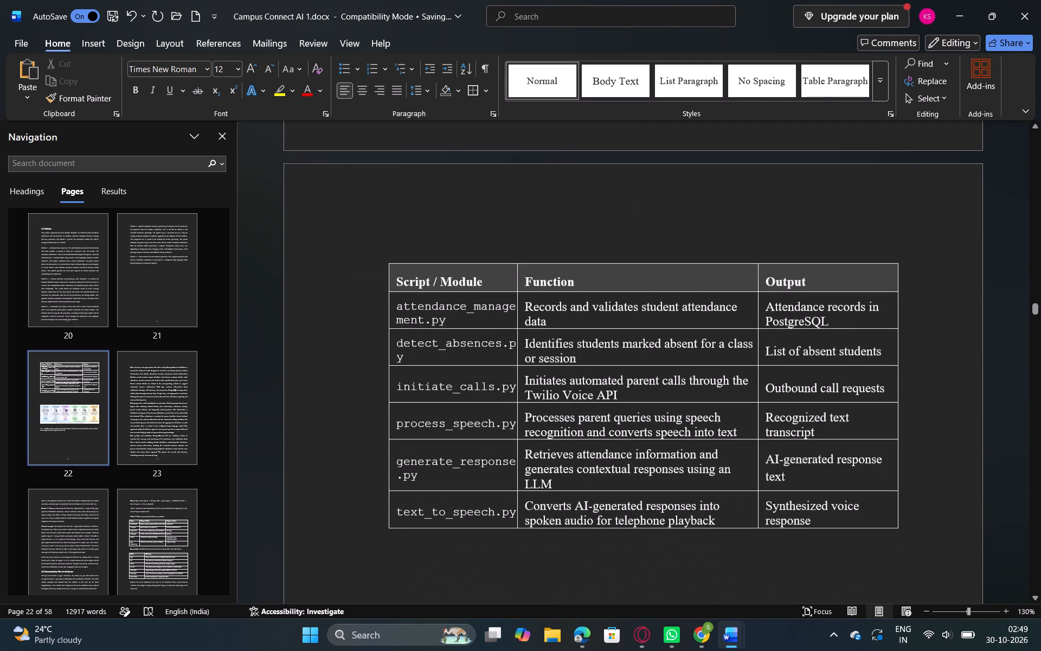
click(349, 232)
key(BackSpace)
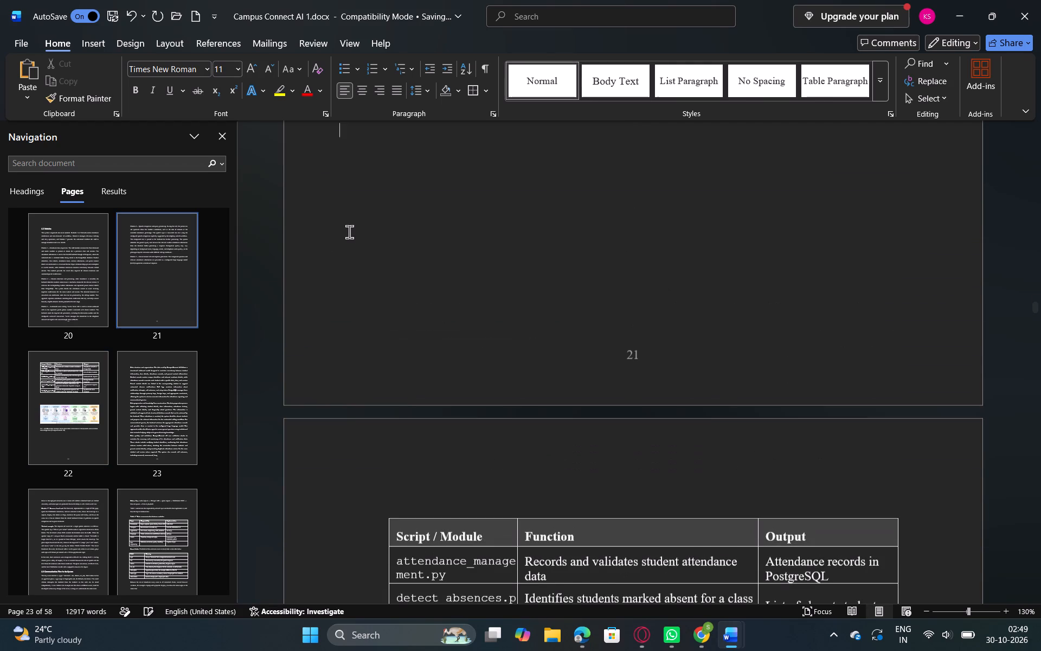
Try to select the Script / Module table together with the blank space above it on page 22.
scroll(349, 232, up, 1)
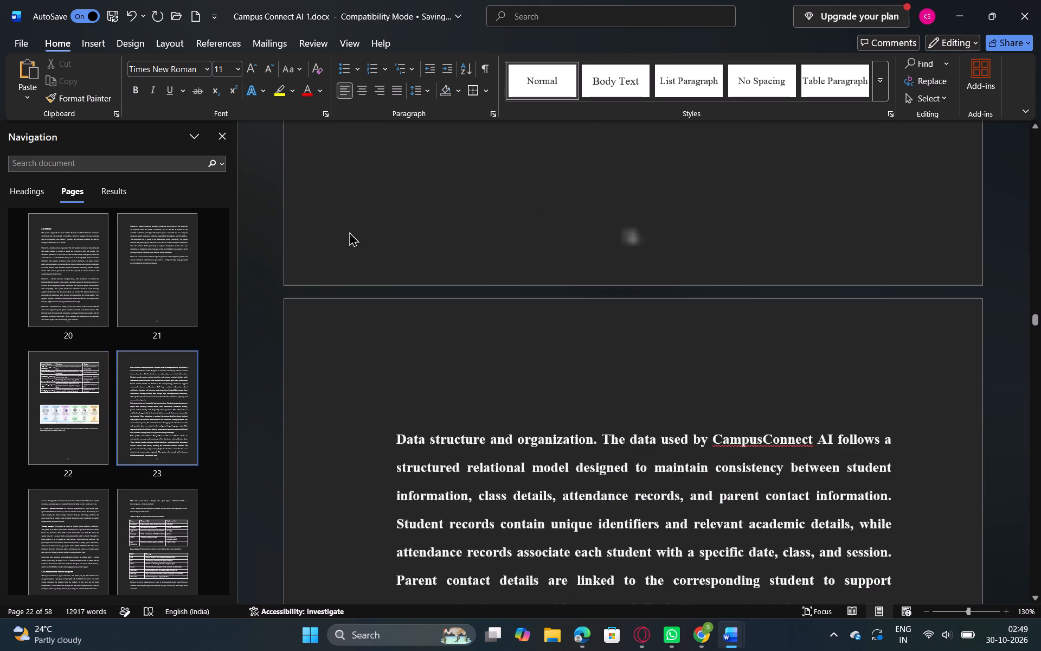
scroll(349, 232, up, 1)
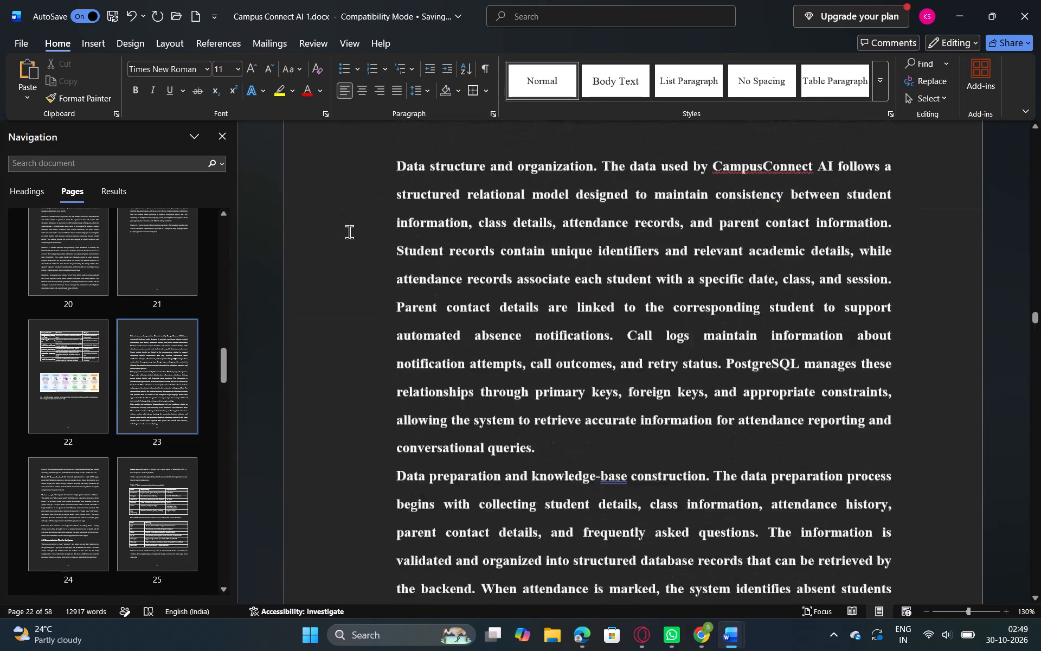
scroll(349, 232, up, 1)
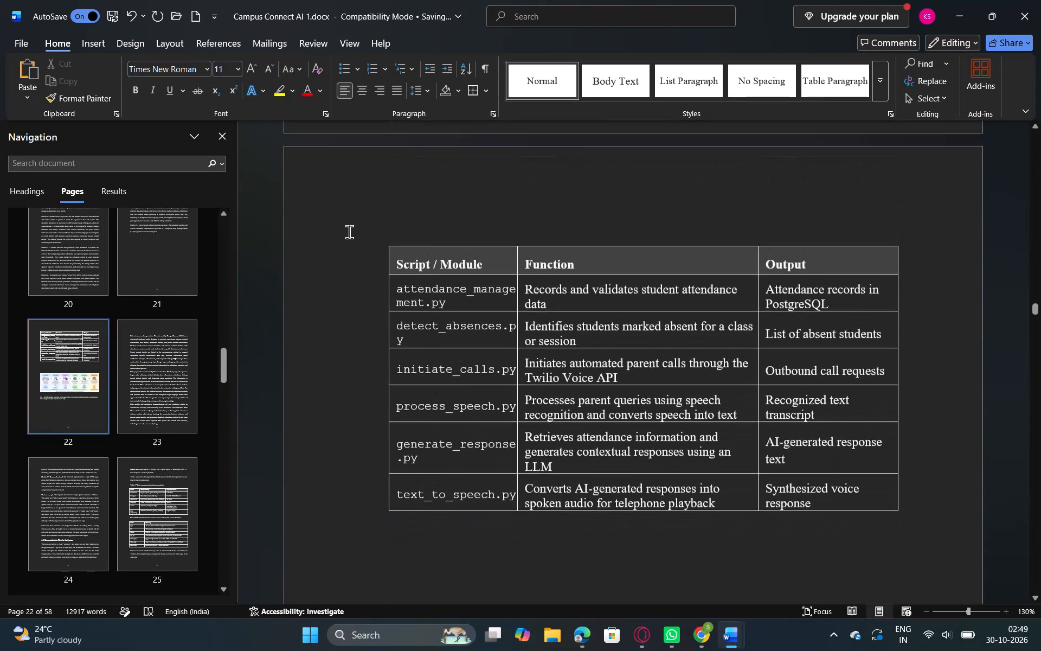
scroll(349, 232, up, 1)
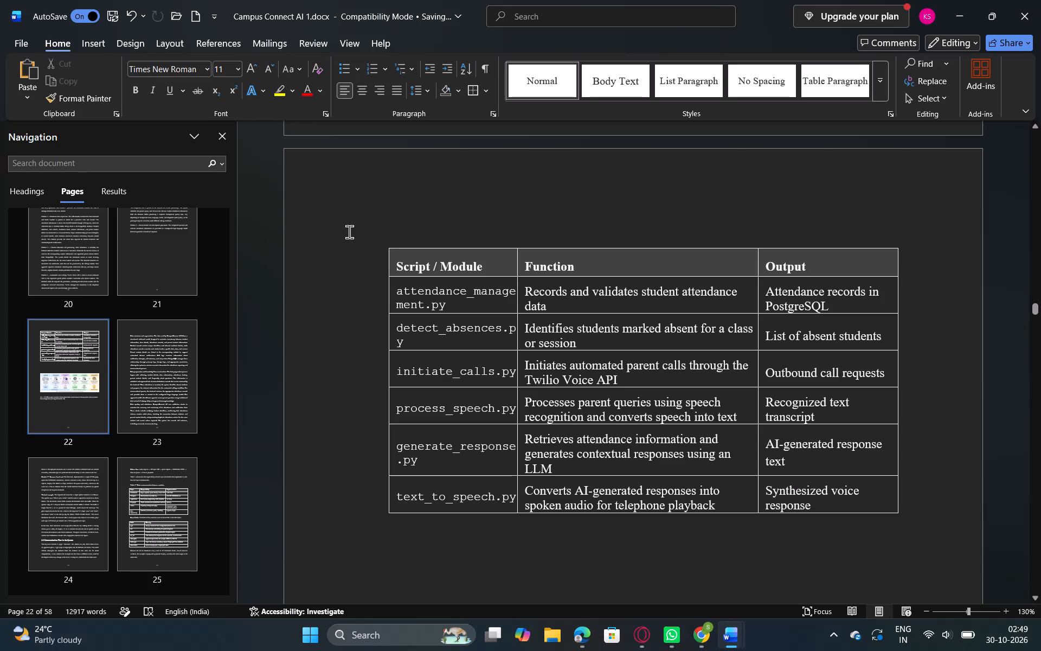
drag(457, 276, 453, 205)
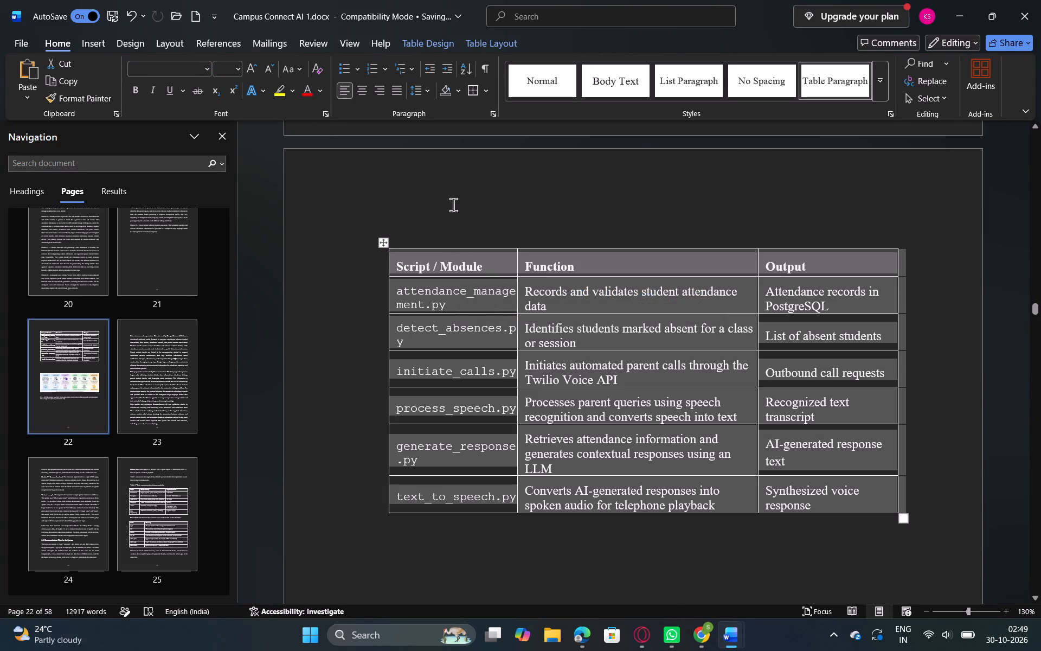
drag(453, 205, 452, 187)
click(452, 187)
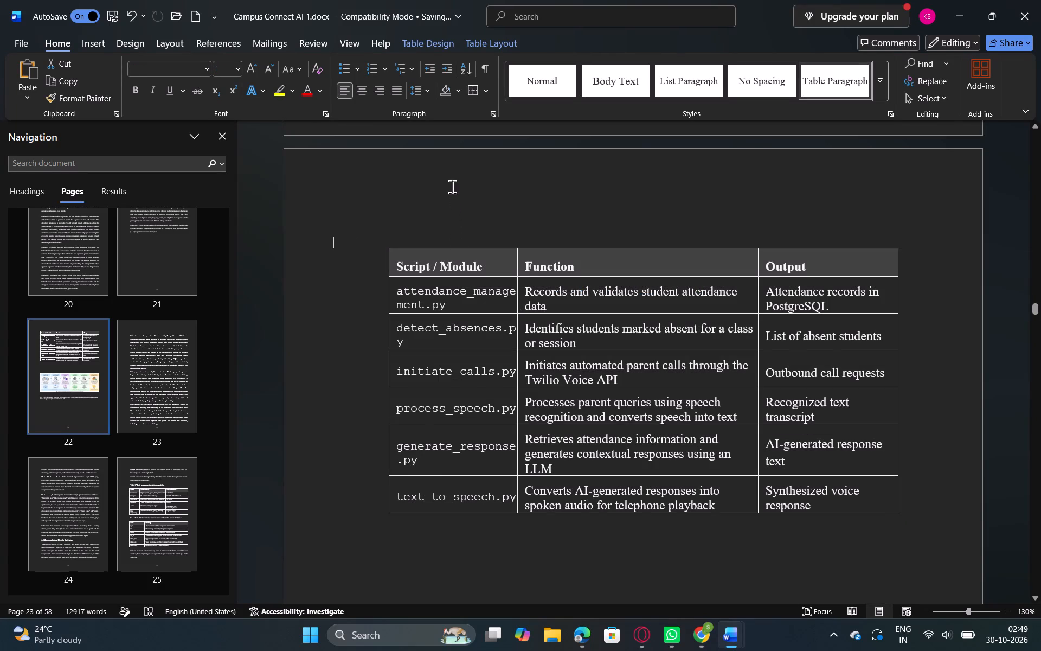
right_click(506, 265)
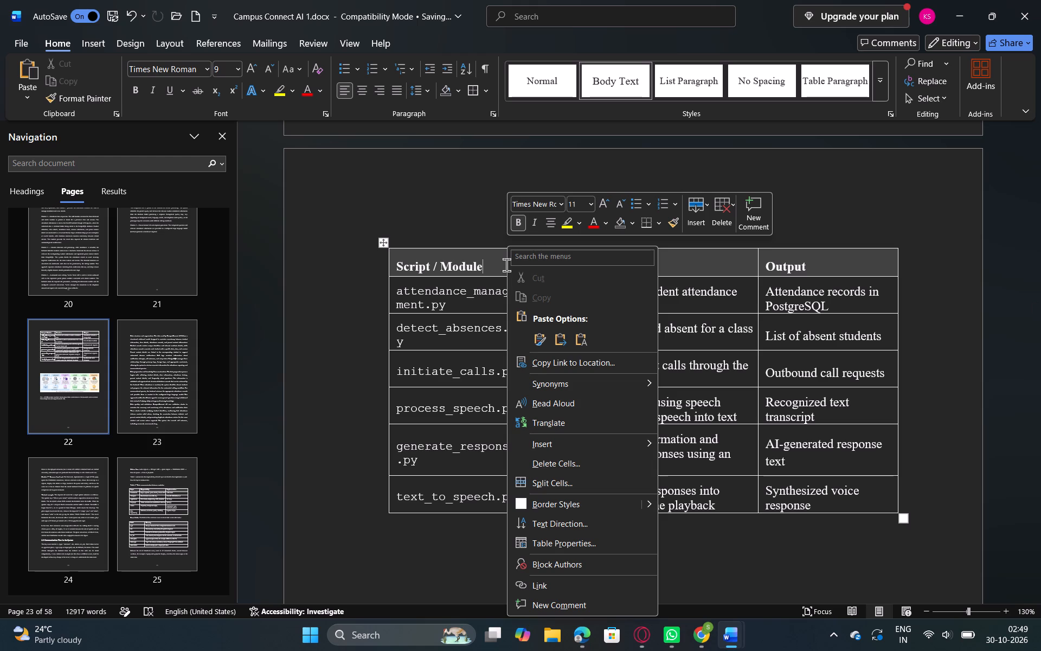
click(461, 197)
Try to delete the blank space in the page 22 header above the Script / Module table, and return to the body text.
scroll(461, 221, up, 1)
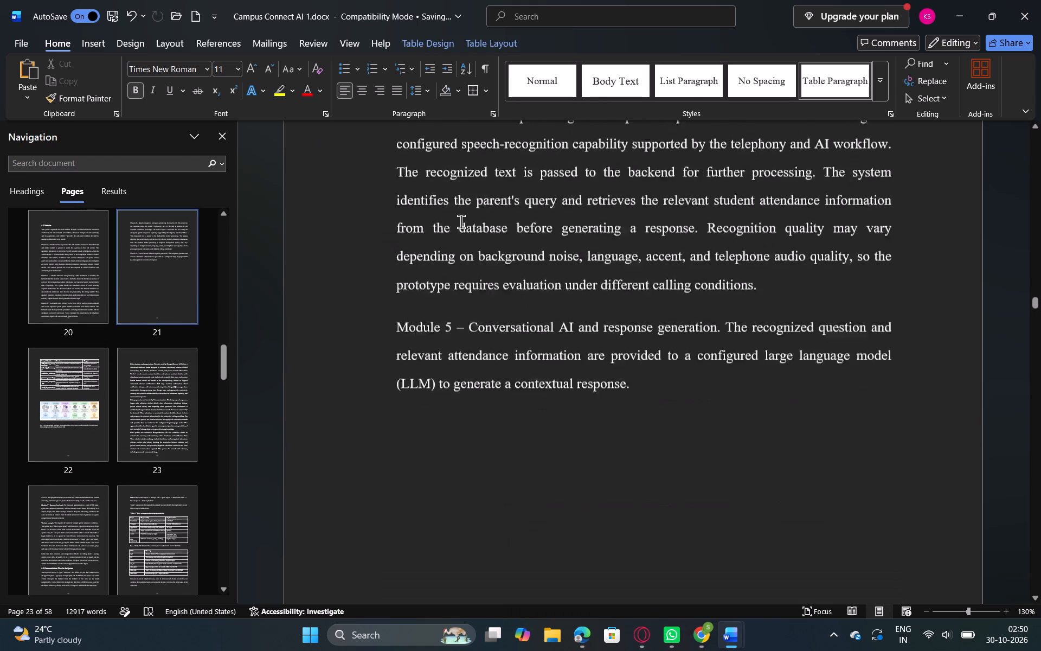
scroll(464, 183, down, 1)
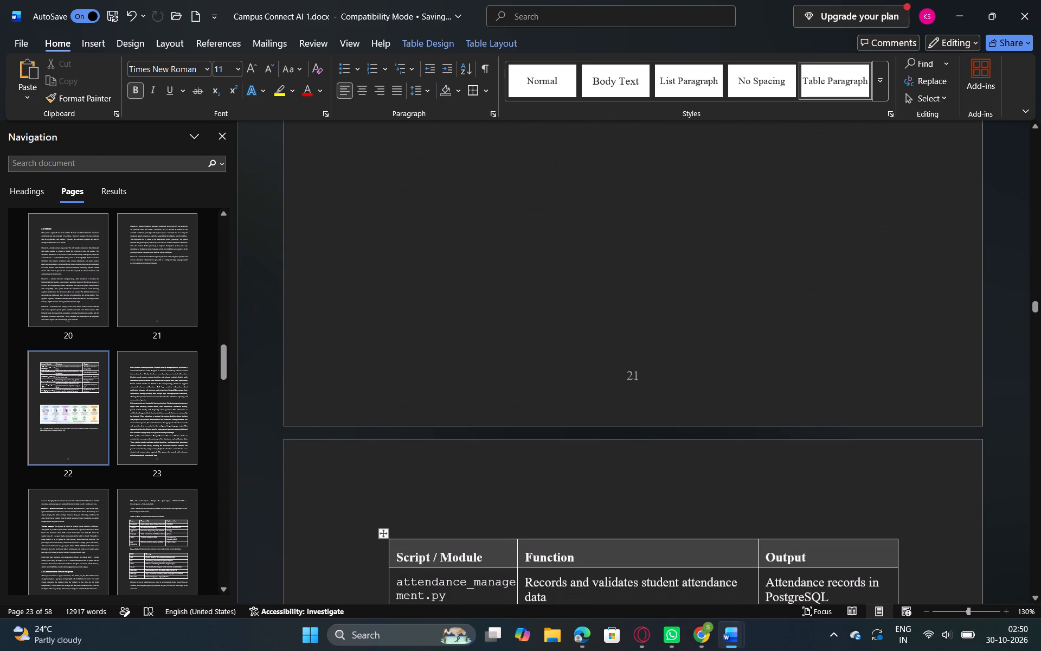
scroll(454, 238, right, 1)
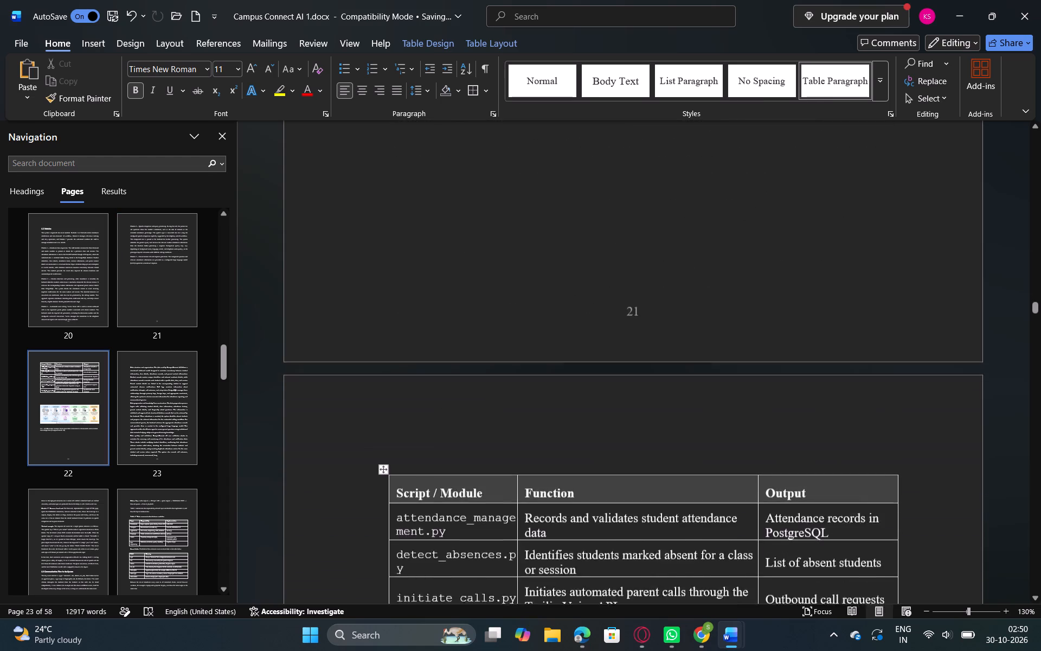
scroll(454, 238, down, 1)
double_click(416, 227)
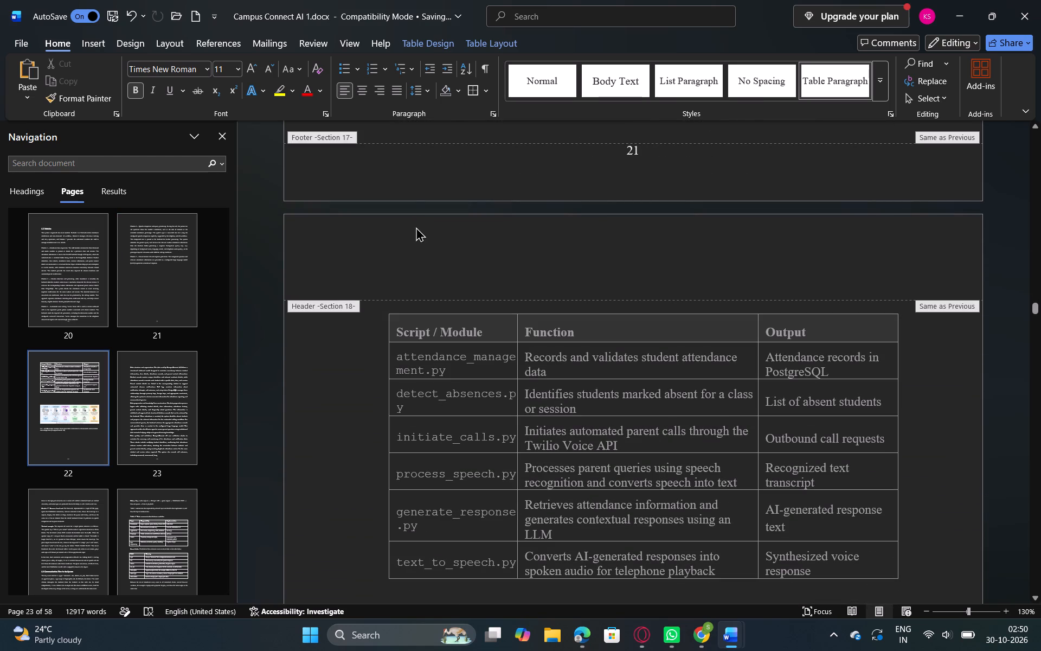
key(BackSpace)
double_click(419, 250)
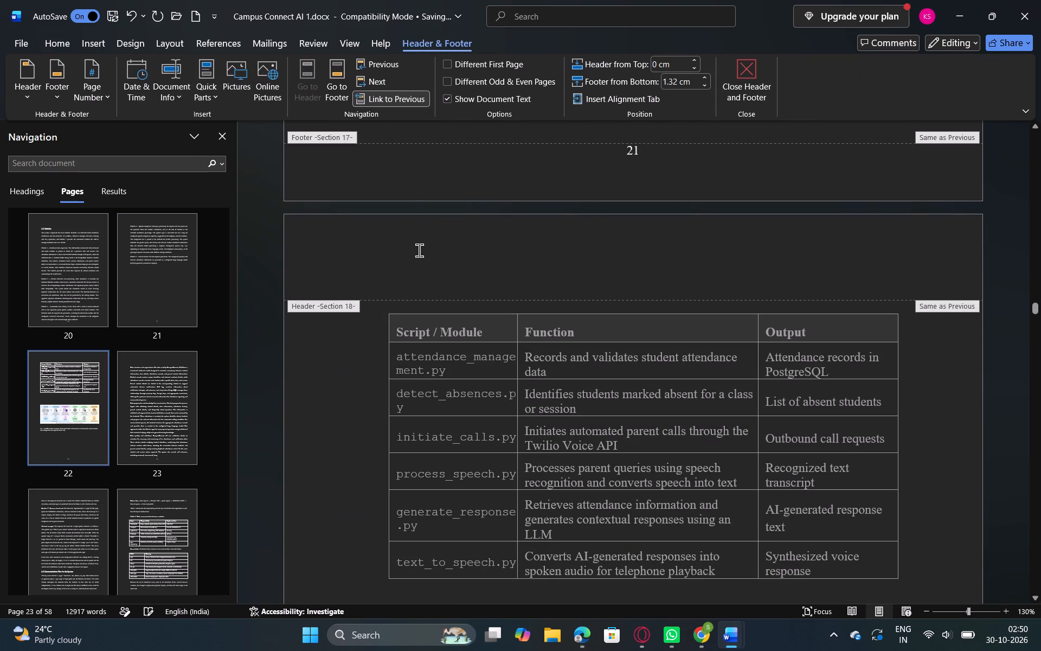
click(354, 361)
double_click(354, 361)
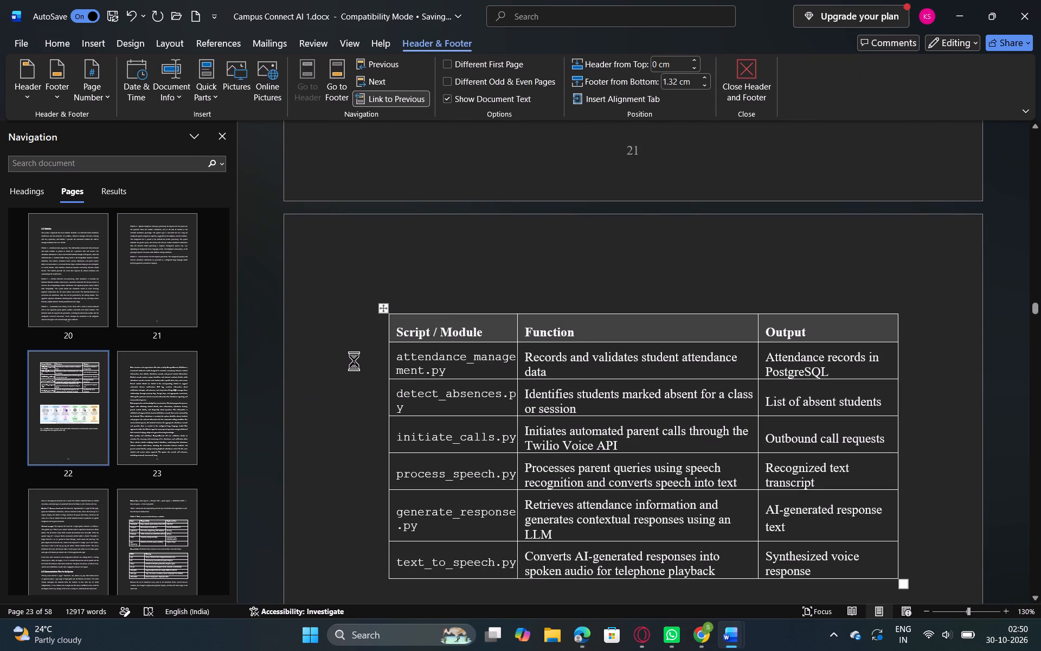
Delete the empty lines below the Module 5 paragraph on page 21, working backwards from the line above the Script / Module table.
click(454, 272)
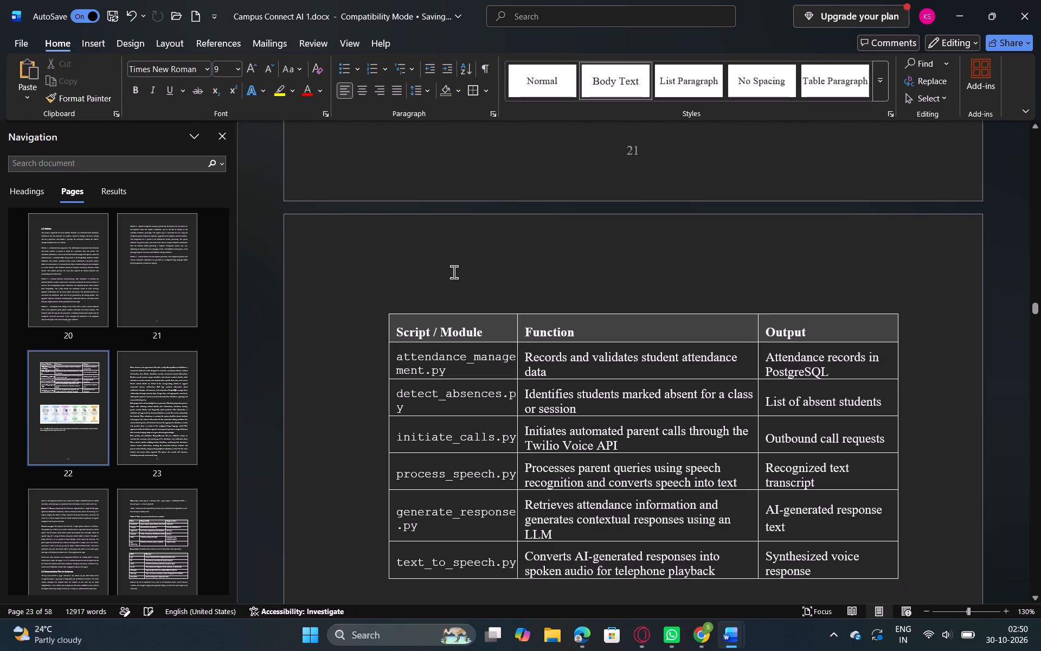
click(438, 285)
key(BackSpace)
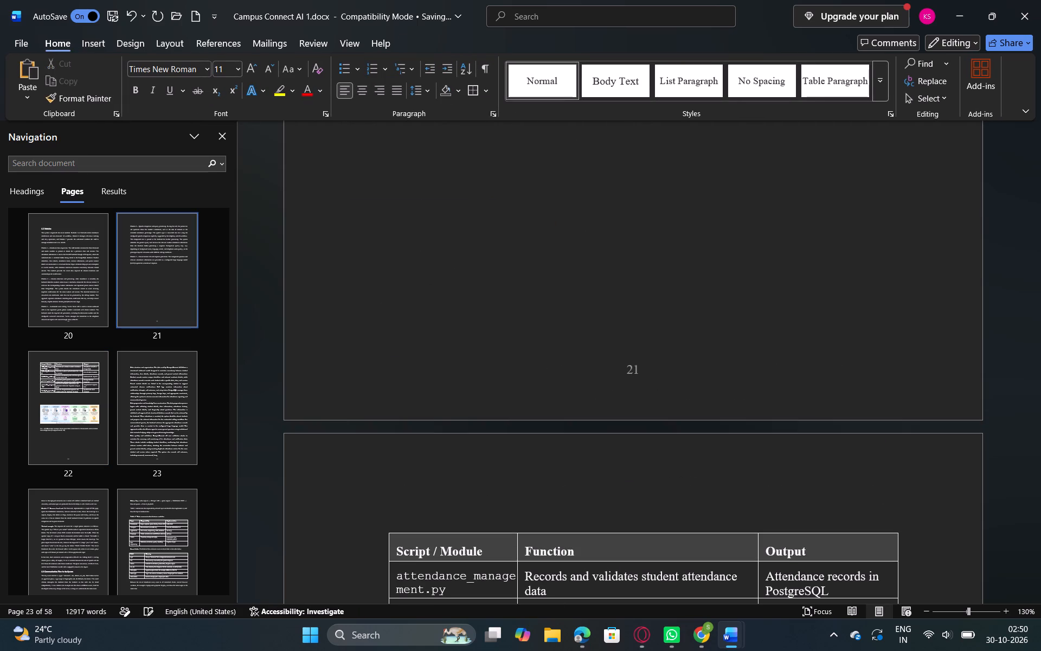
scroll(438, 285, right, 1)
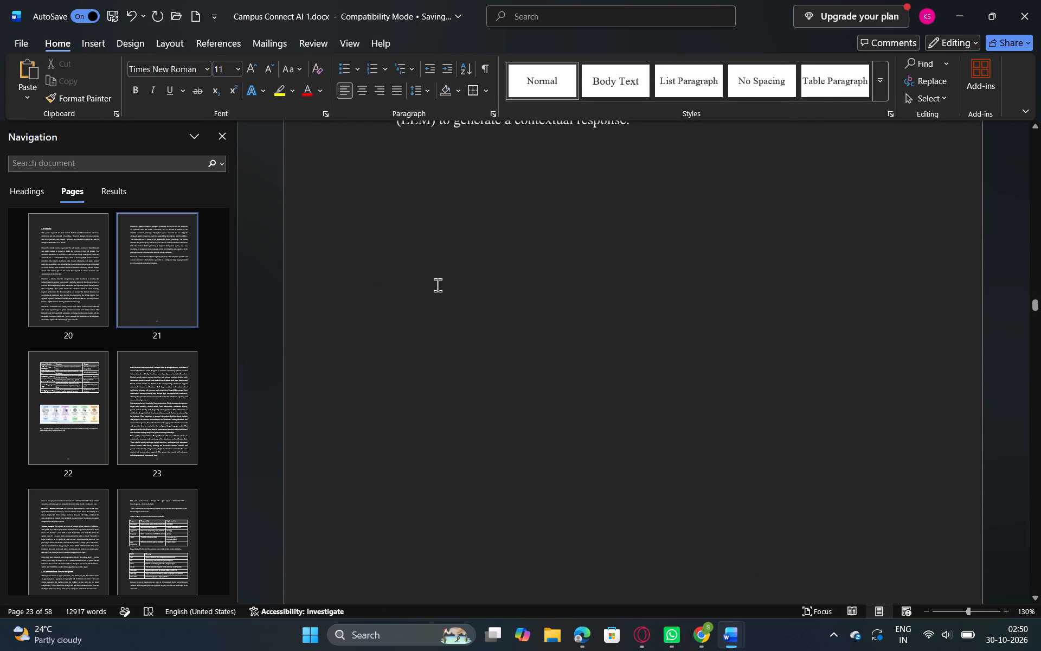
key(BackSpace)
key(BackSpace)
key(BackSpace)
key(BackSpace)
key(BackSpace)
key(BackSpace)
key(BackSpace)
key(BackSpace)
key(BackSpace)
key(BackSpace)
key(BackSpace)
key(BackSpace)
key(BackSpace)
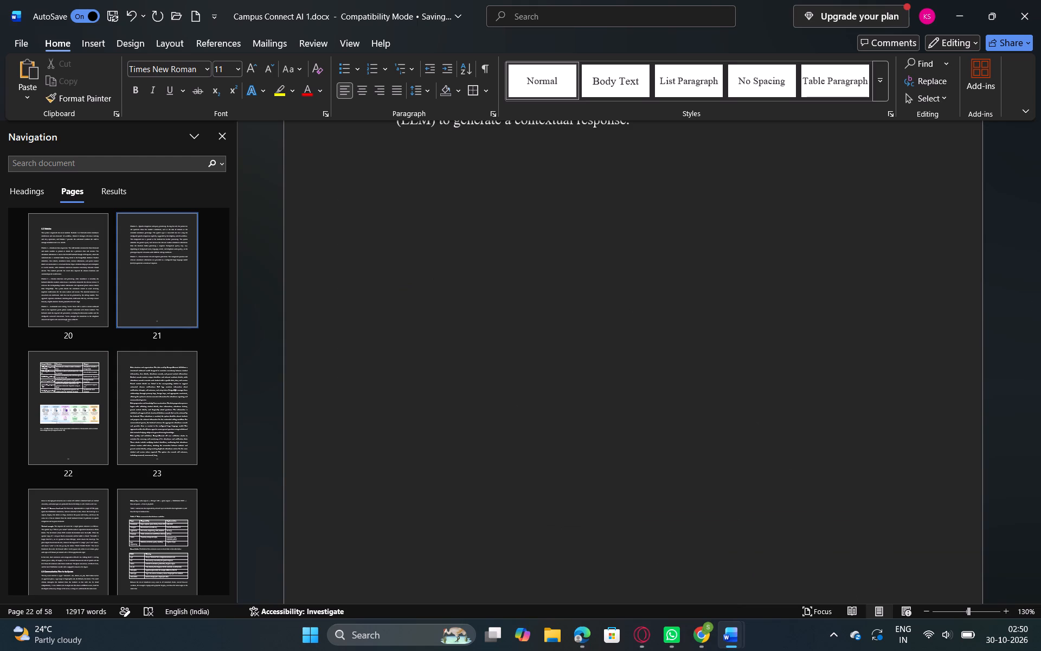
scroll(438, 285, up, 1)
key(BackSpace)
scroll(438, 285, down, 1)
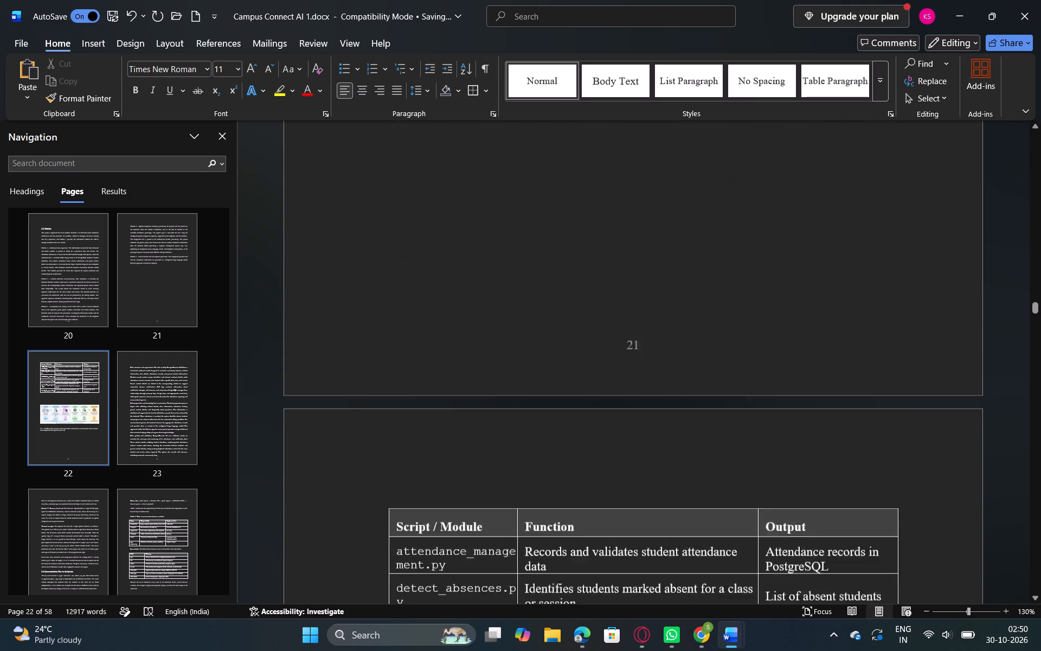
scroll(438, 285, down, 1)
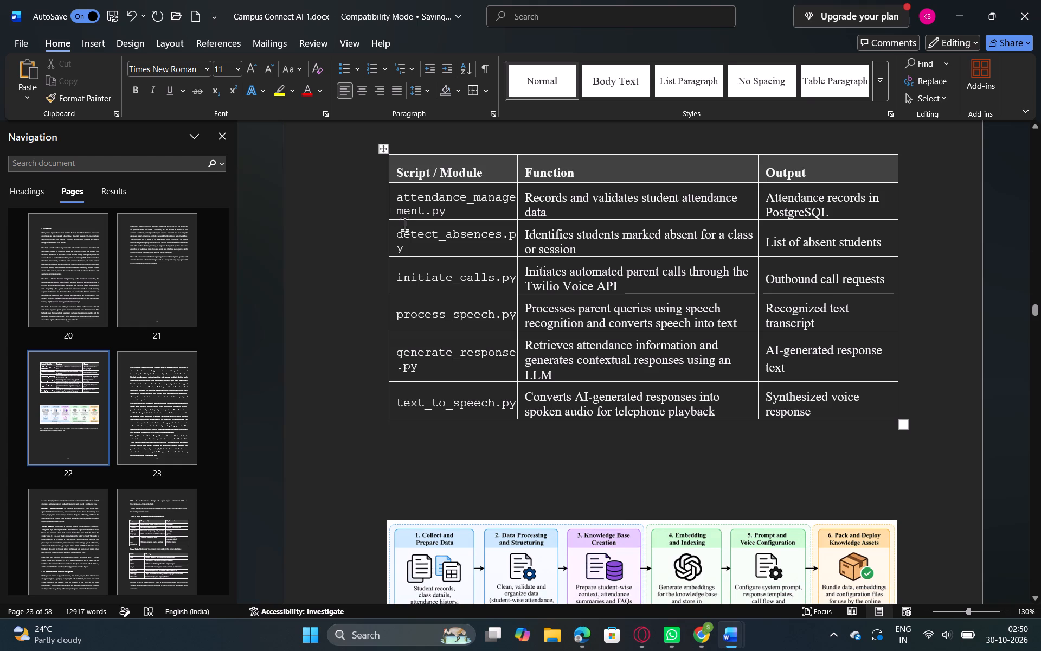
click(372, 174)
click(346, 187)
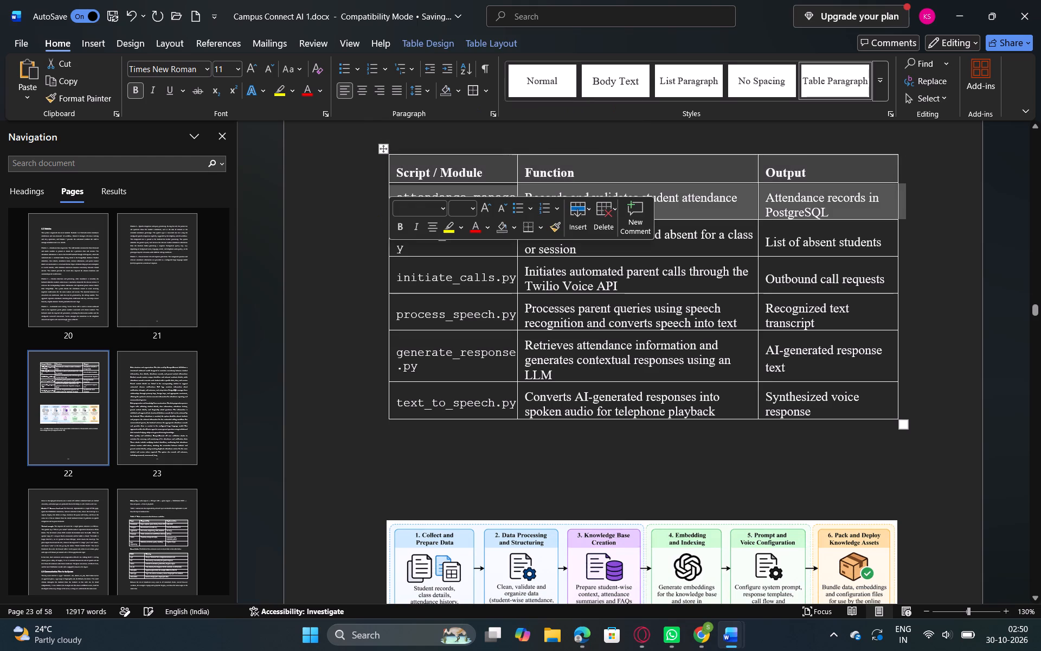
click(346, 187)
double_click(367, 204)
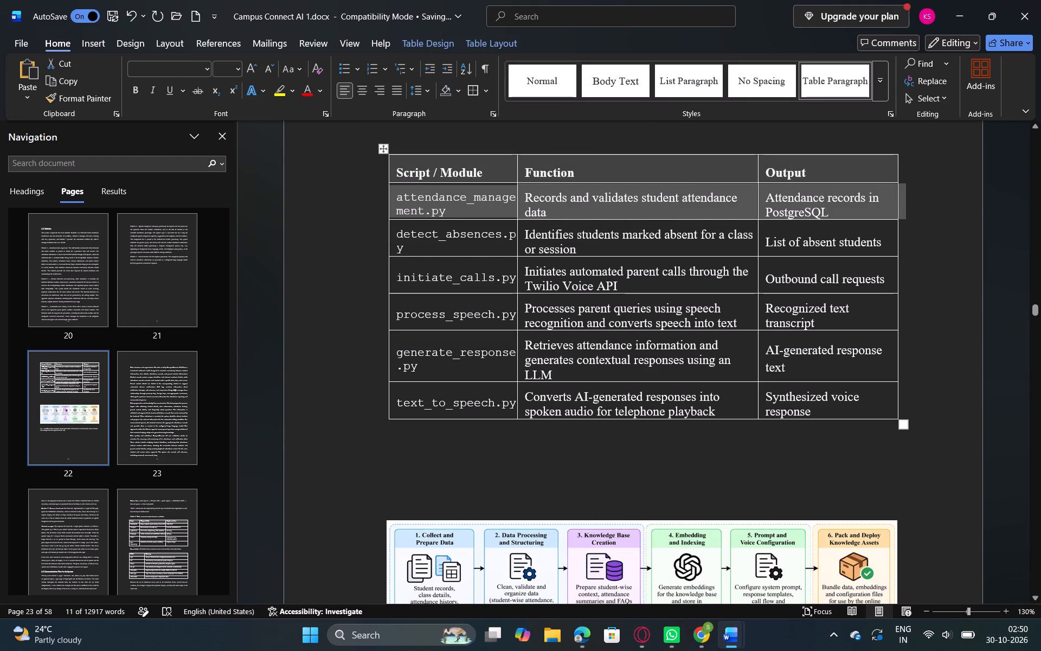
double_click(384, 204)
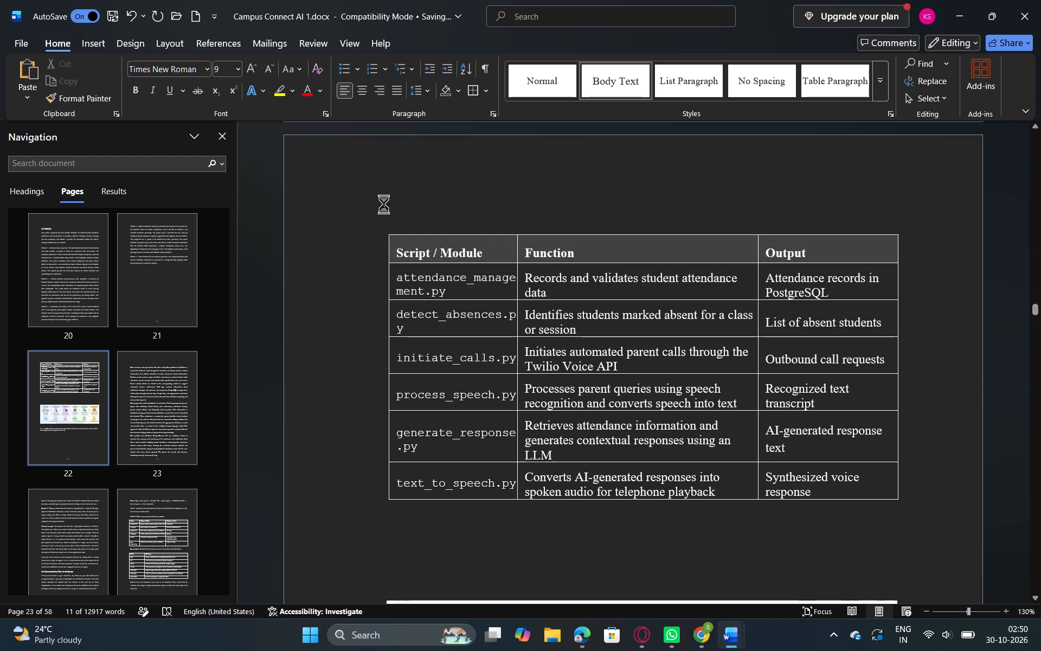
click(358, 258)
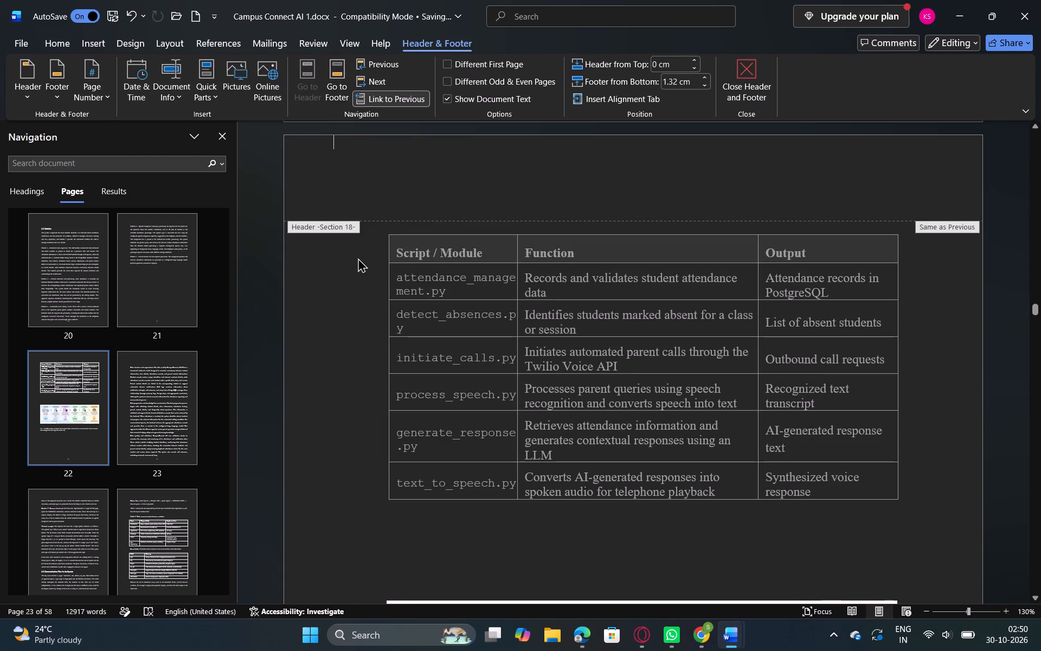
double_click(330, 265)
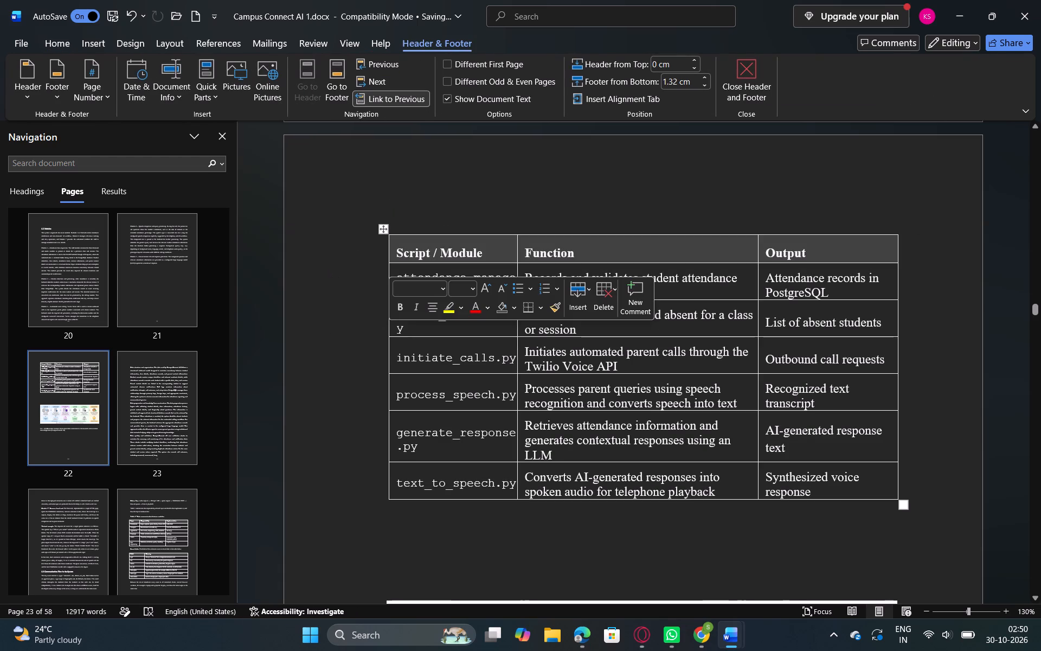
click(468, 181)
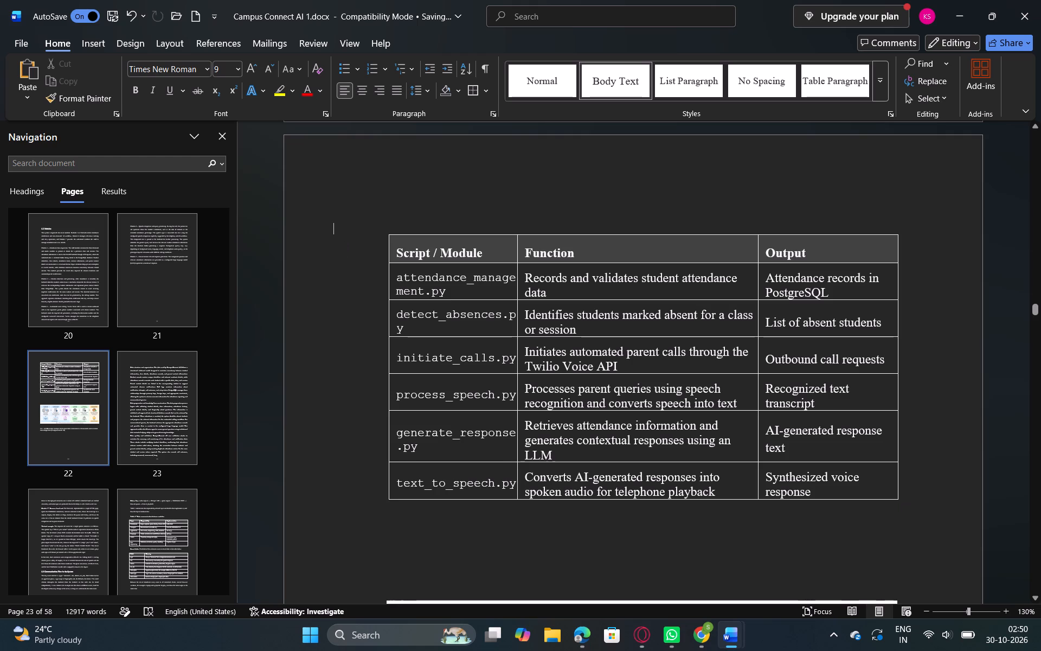
scroll(348, 249, up, 1)
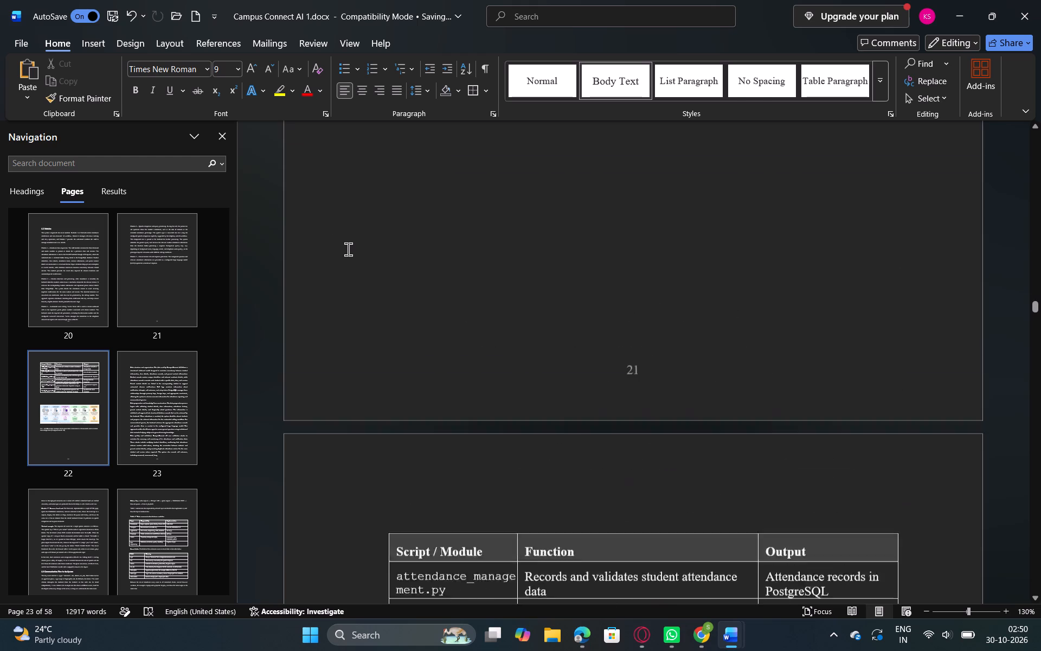
scroll(348, 249, up, 2)
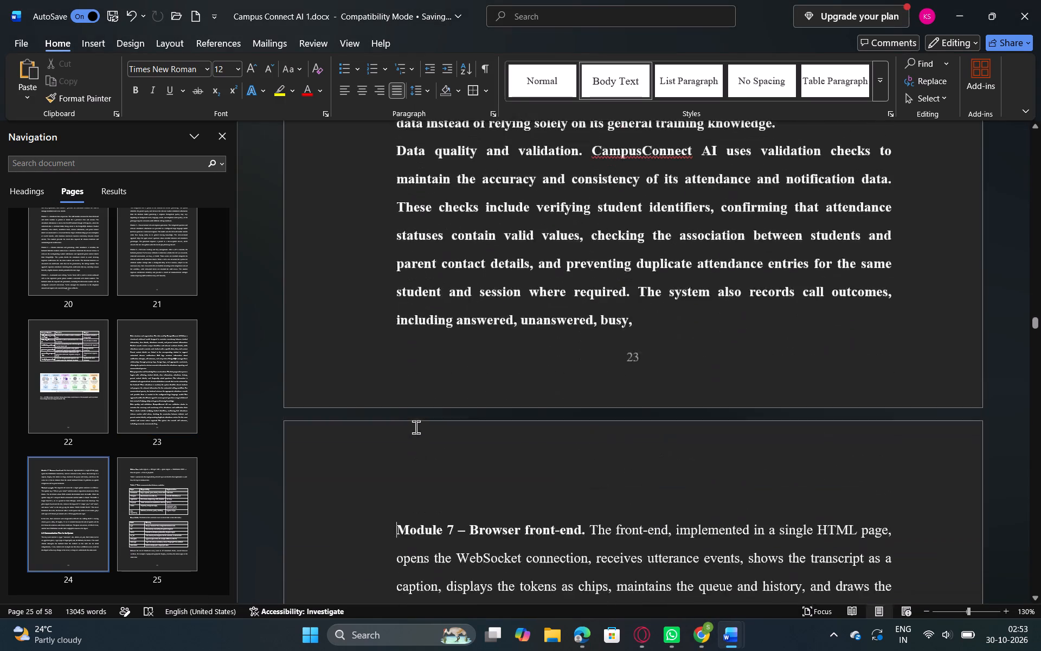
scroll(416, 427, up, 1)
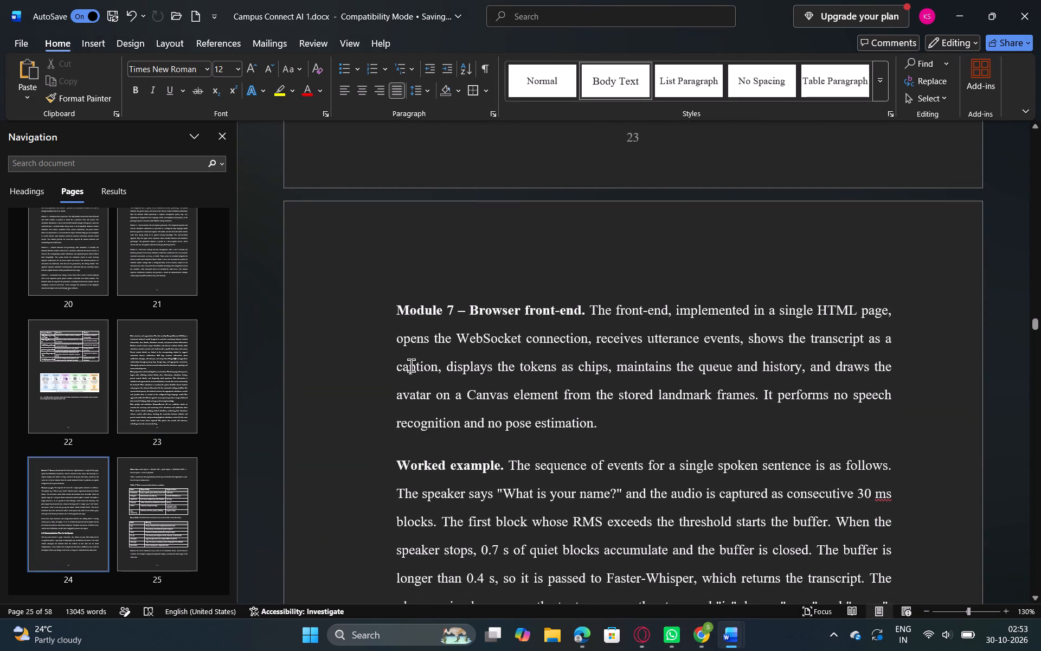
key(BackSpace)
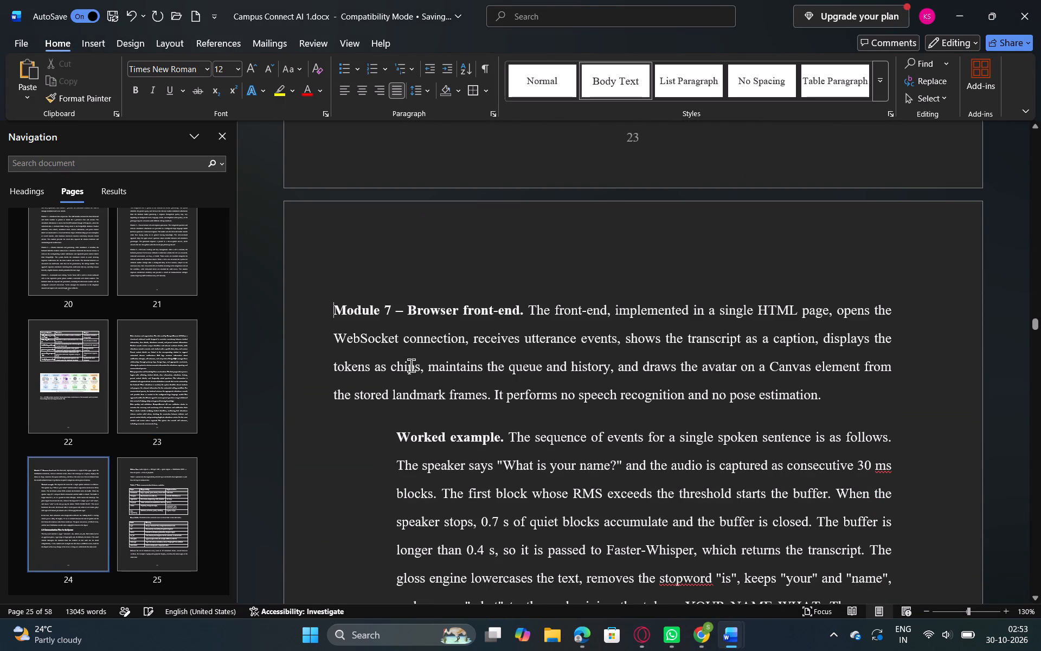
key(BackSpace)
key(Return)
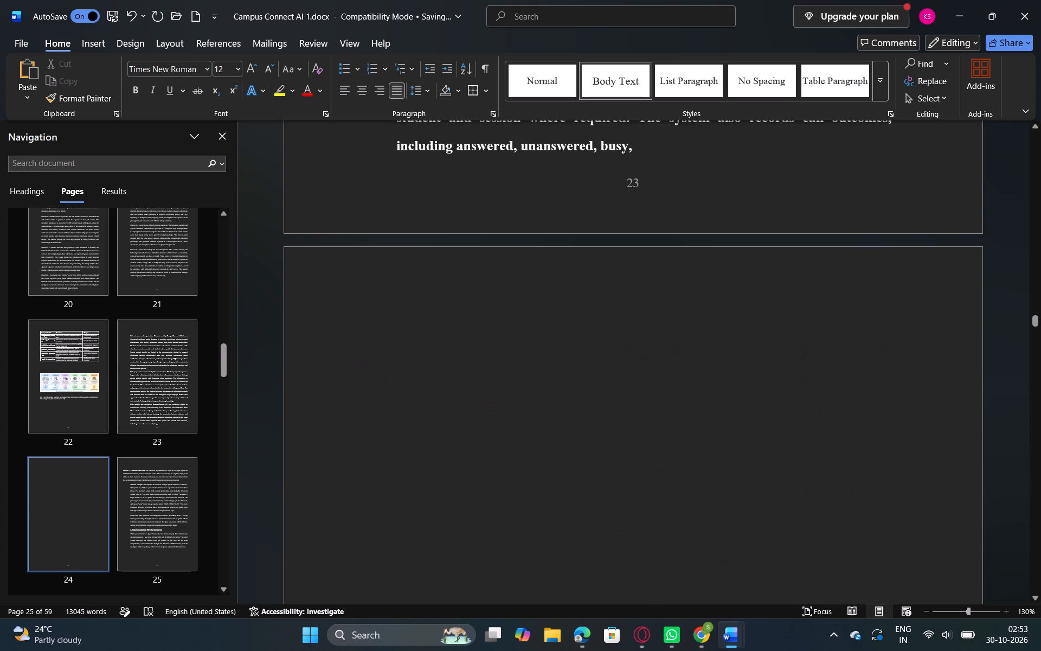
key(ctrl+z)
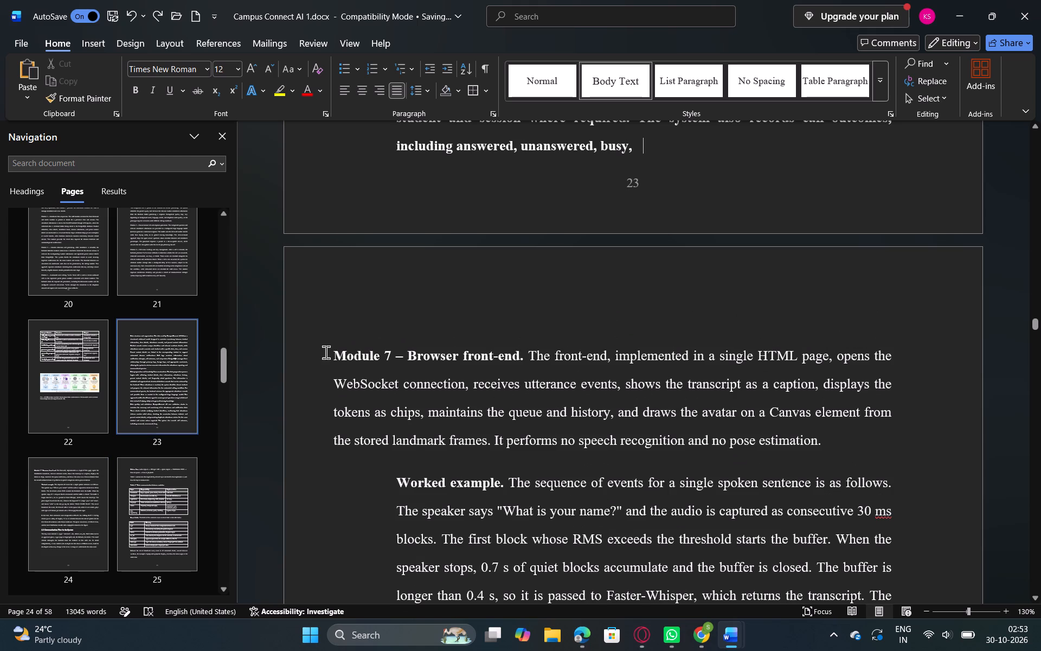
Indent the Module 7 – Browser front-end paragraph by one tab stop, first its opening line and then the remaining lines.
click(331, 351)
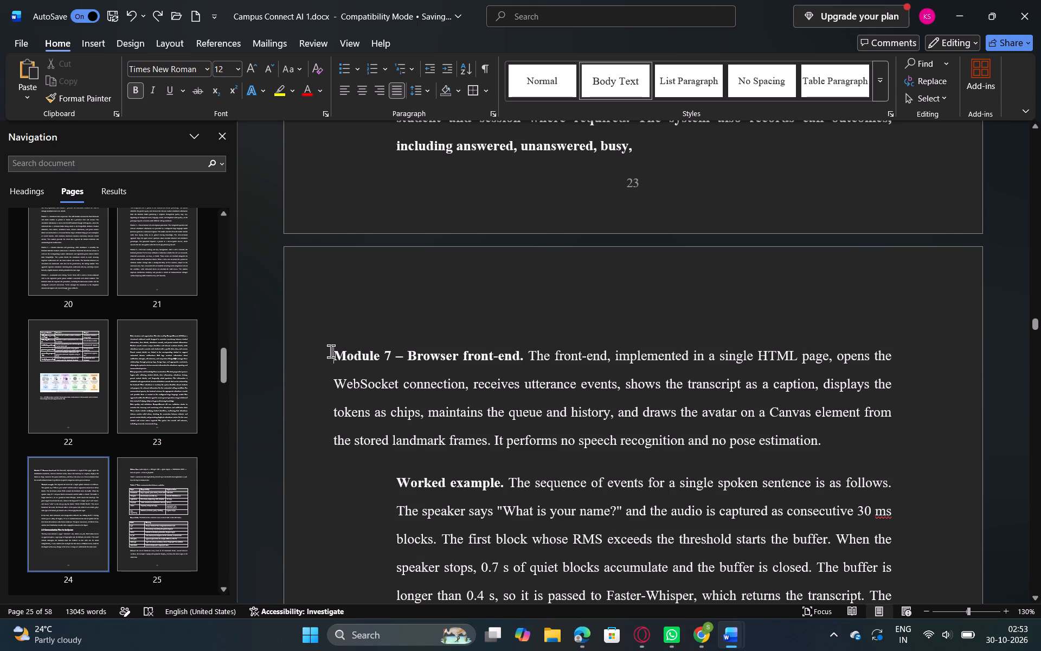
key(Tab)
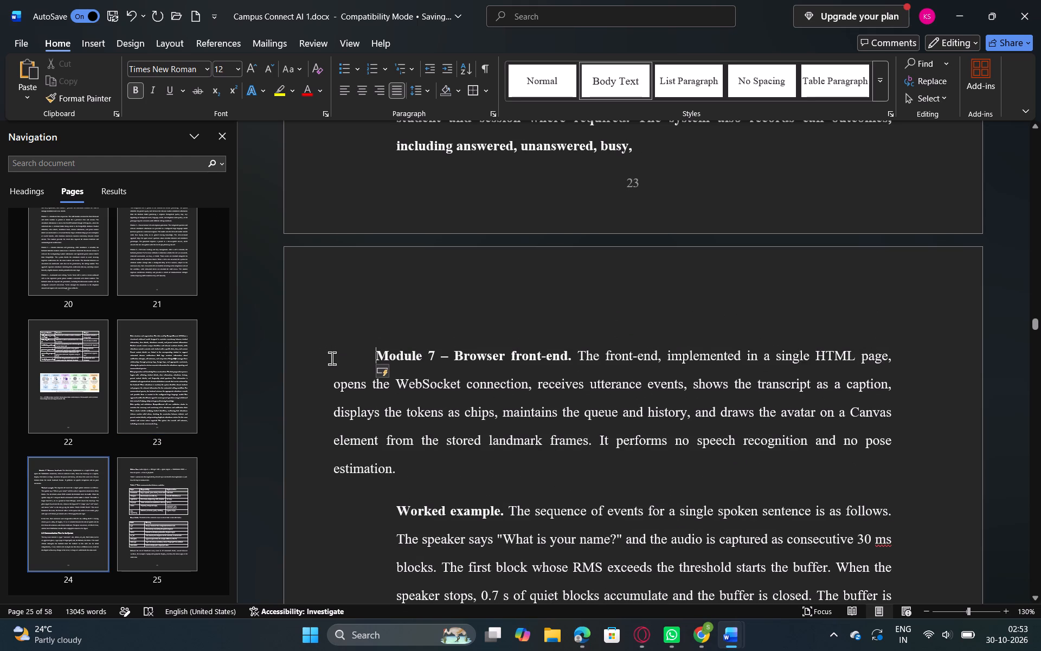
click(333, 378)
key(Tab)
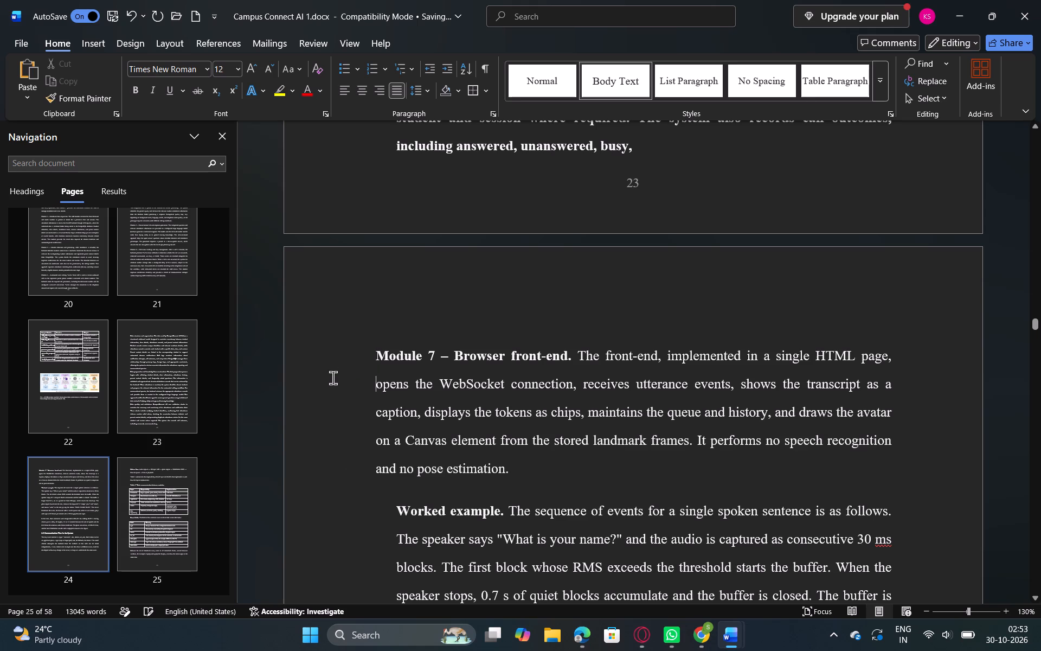
Replace the Module 7 – Browser front-end paragraph with the copied Module 7 – Web interface and attendance reporting text.
drag(371, 347, 517, 464)
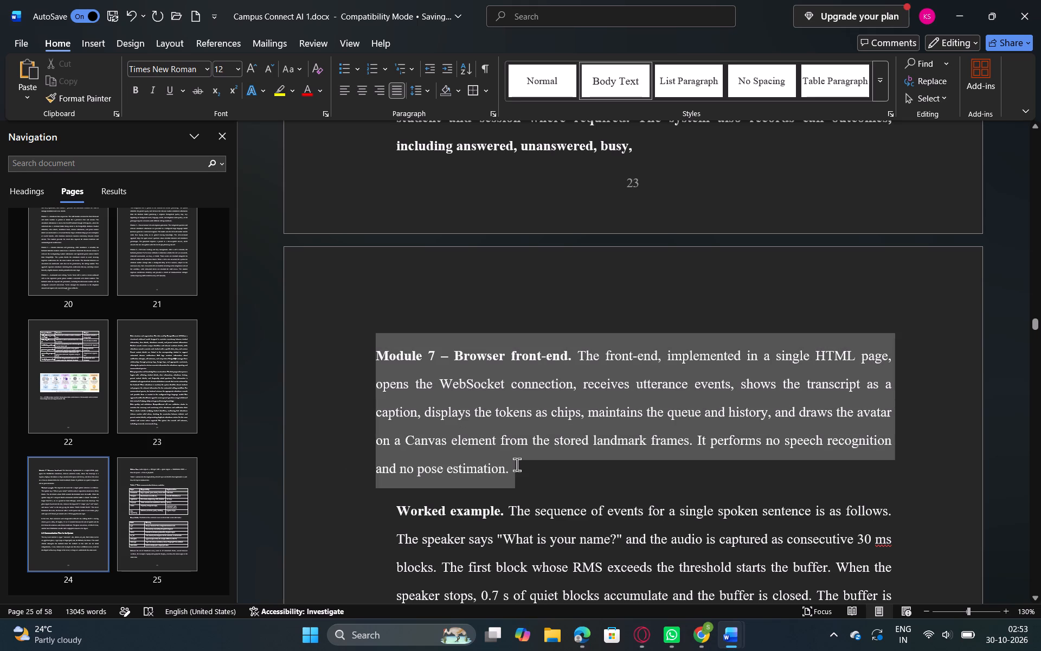
drag(517, 464, 517, 465)
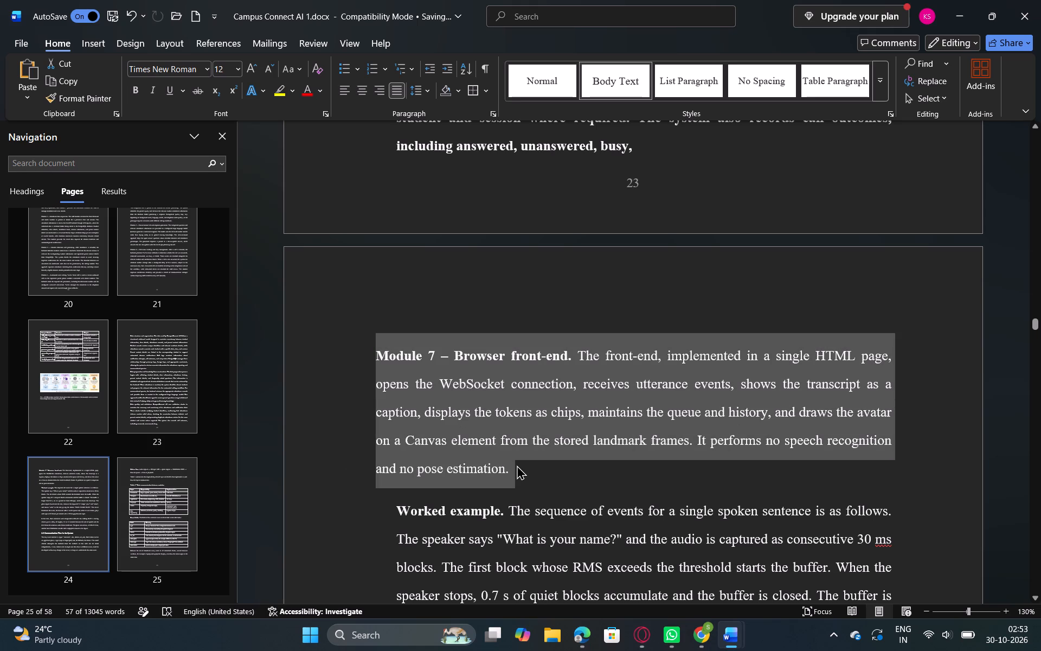
key(ctrl+v)
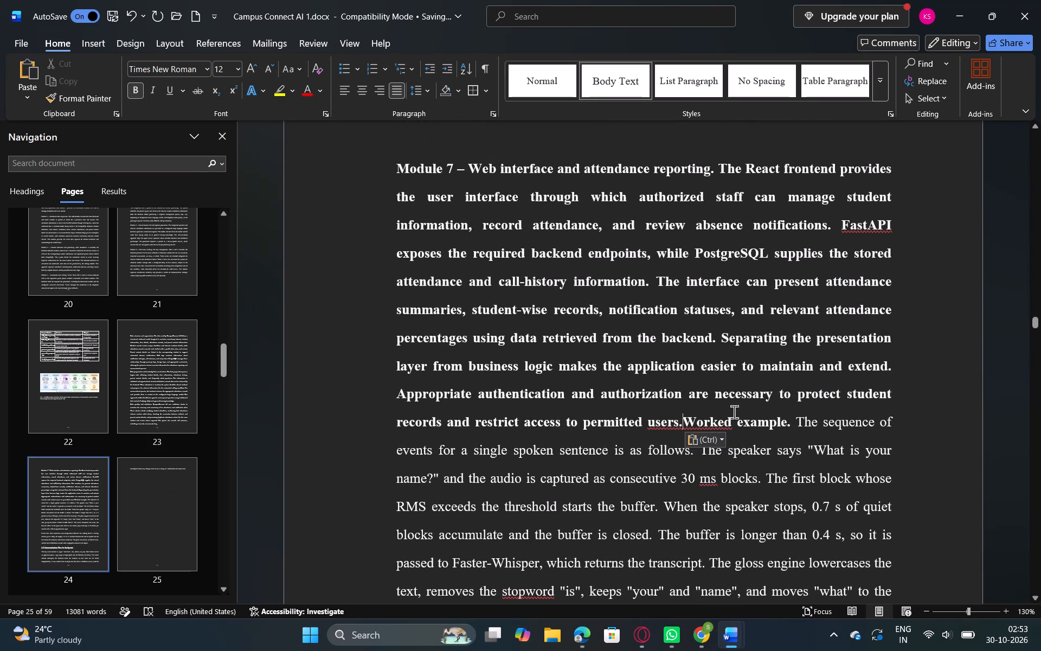
Remove bold from the Module 7 – Web interface and attendance reporting text, including the "Worked example." label following it.
drag(792, 422, 419, 158)
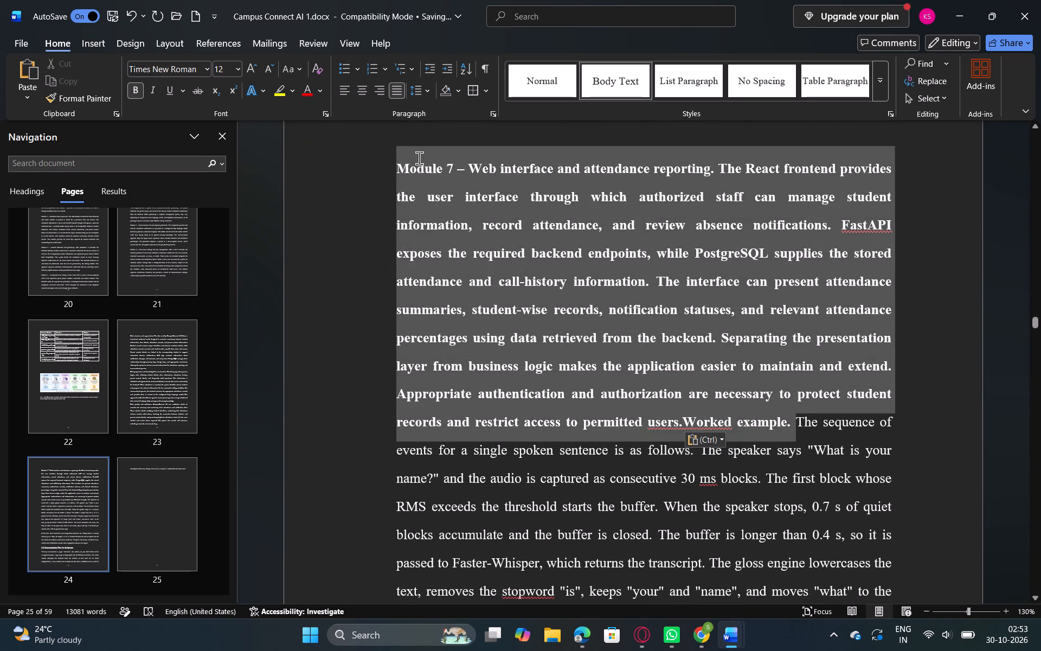
drag(419, 158, 457, 506)
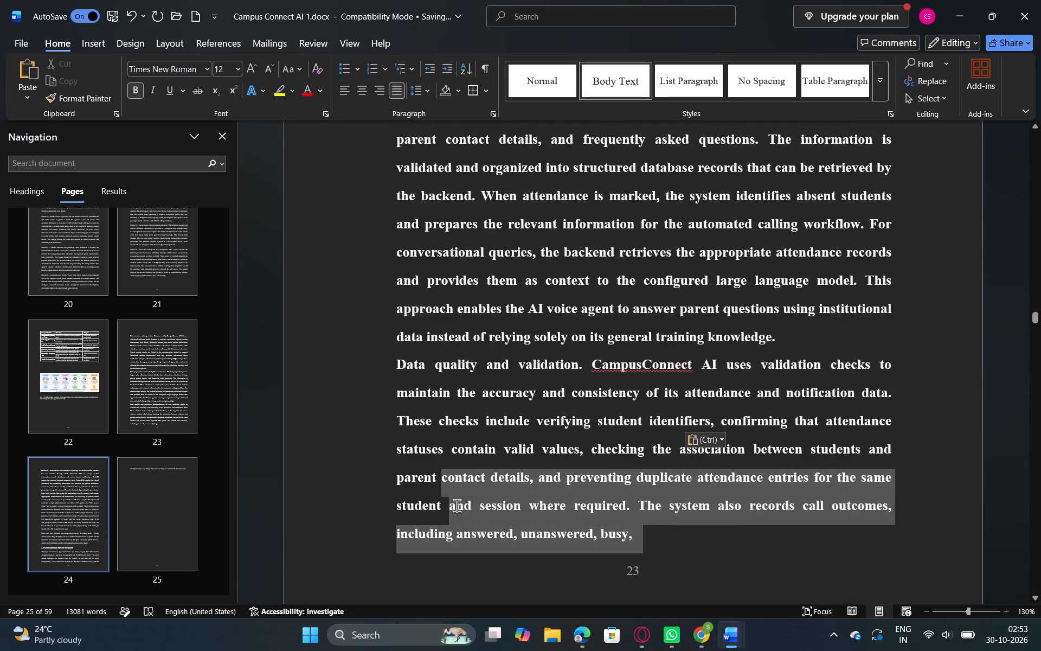
drag(457, 506, 465, 611)
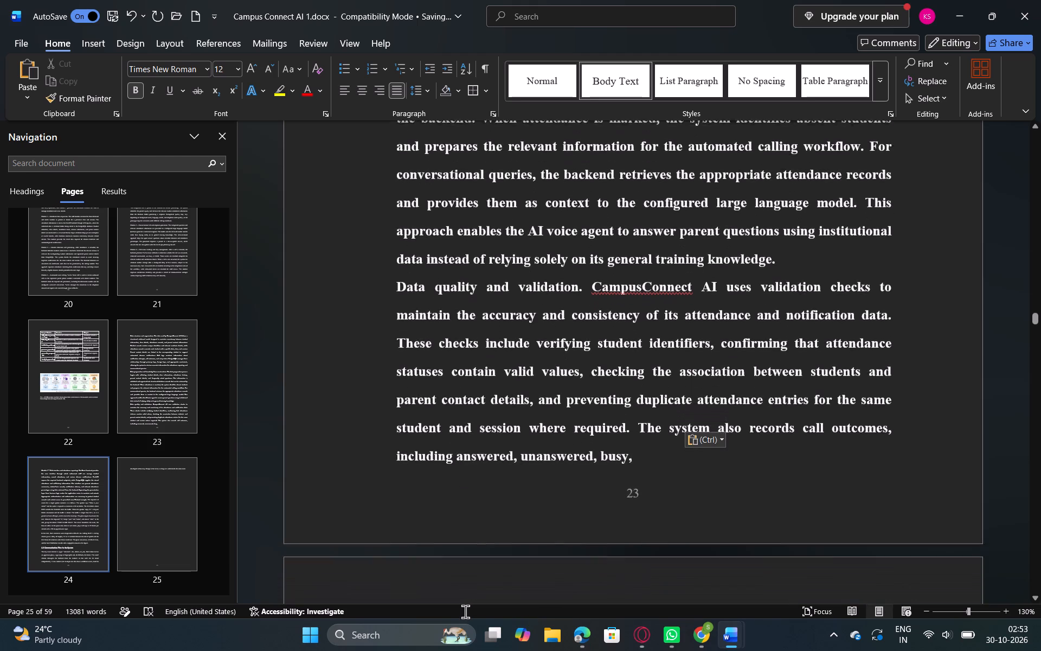
drag(465, 611, 399, 536)
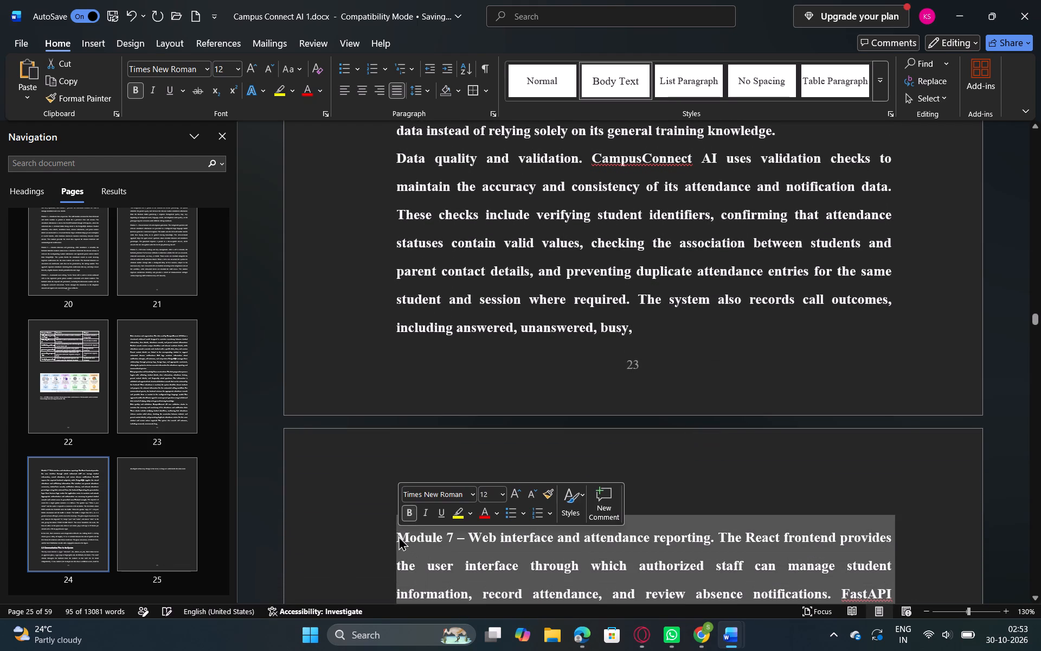
click(410, 512)
click(603, 446)
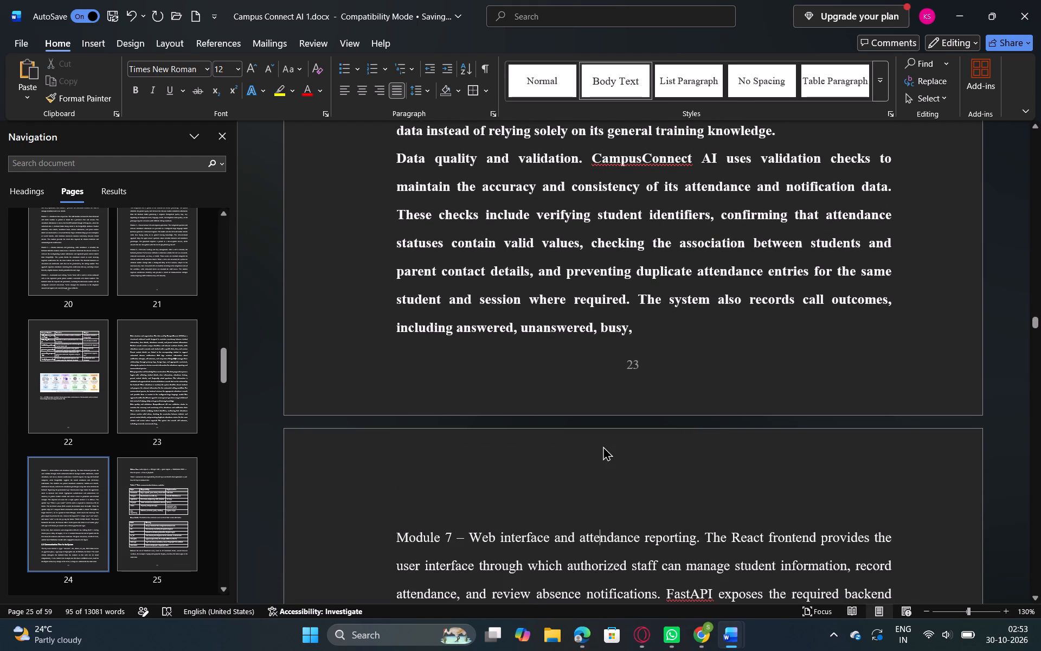
Remove bold from the Data structure, Data preparation, and Data quality and validation paragraphs on page 23.
scroll(603, 446, up, 3)
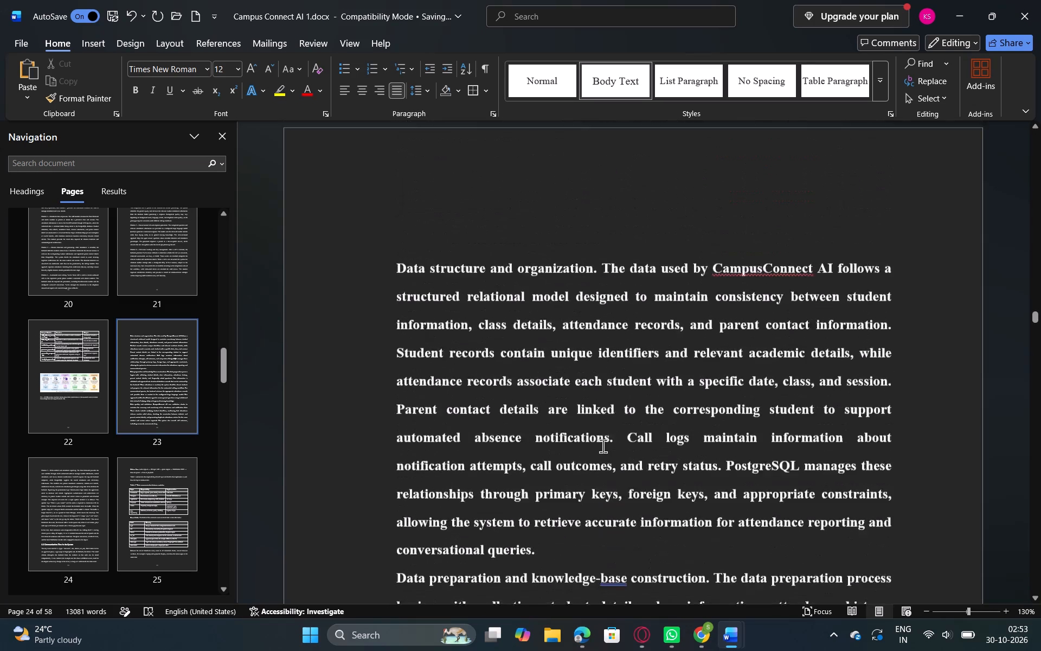
scroll(603, 446, up, 1)
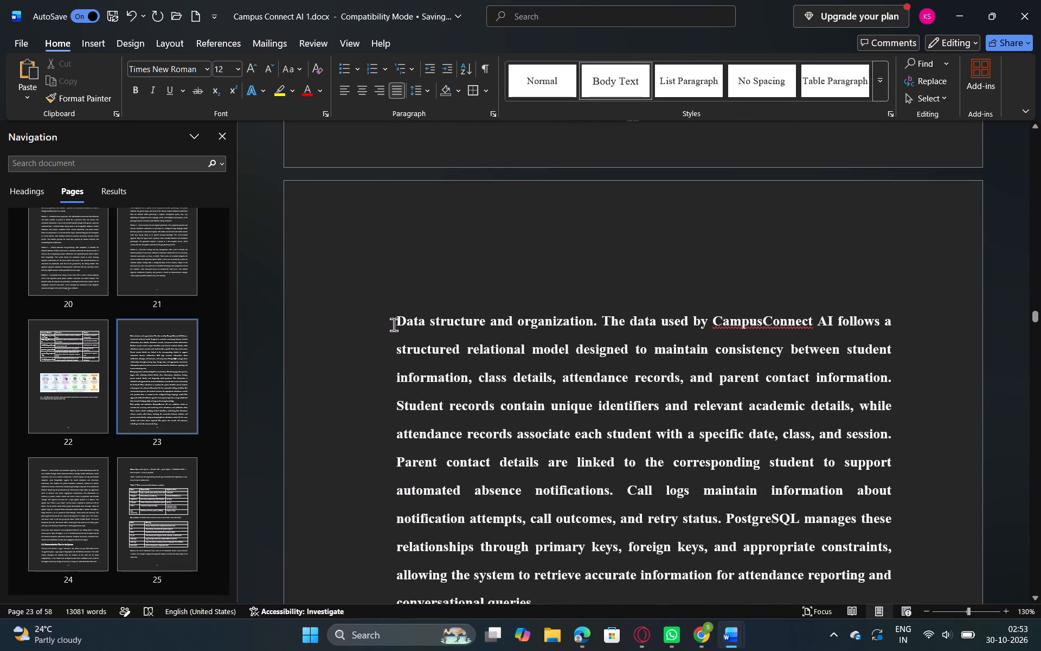
drag(394, 324, 735, 579)
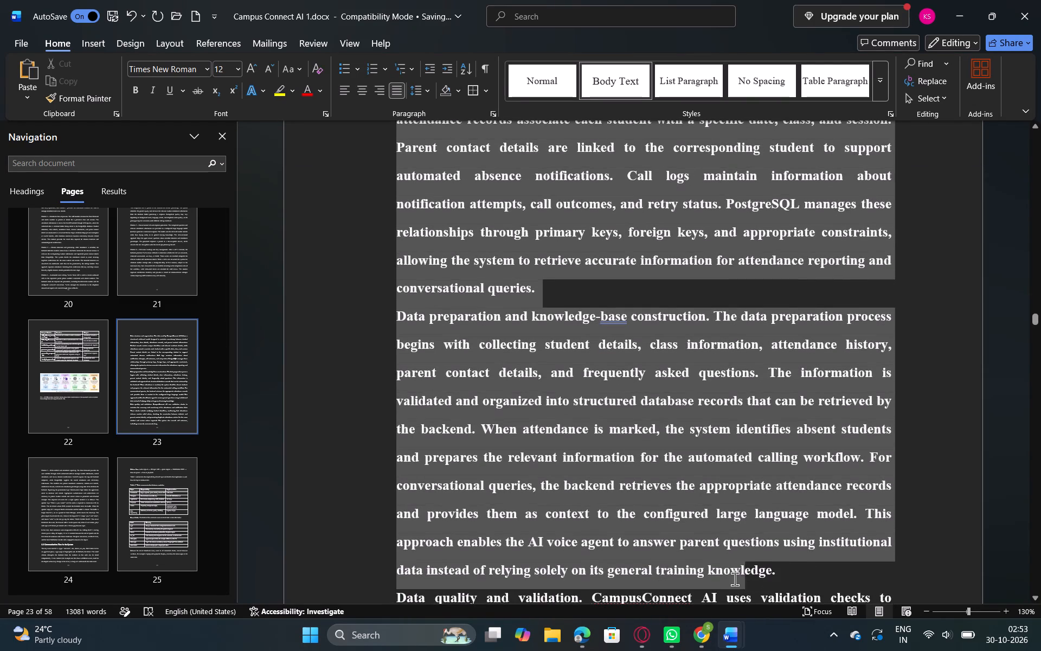
drag(735, 579, 875, 595)
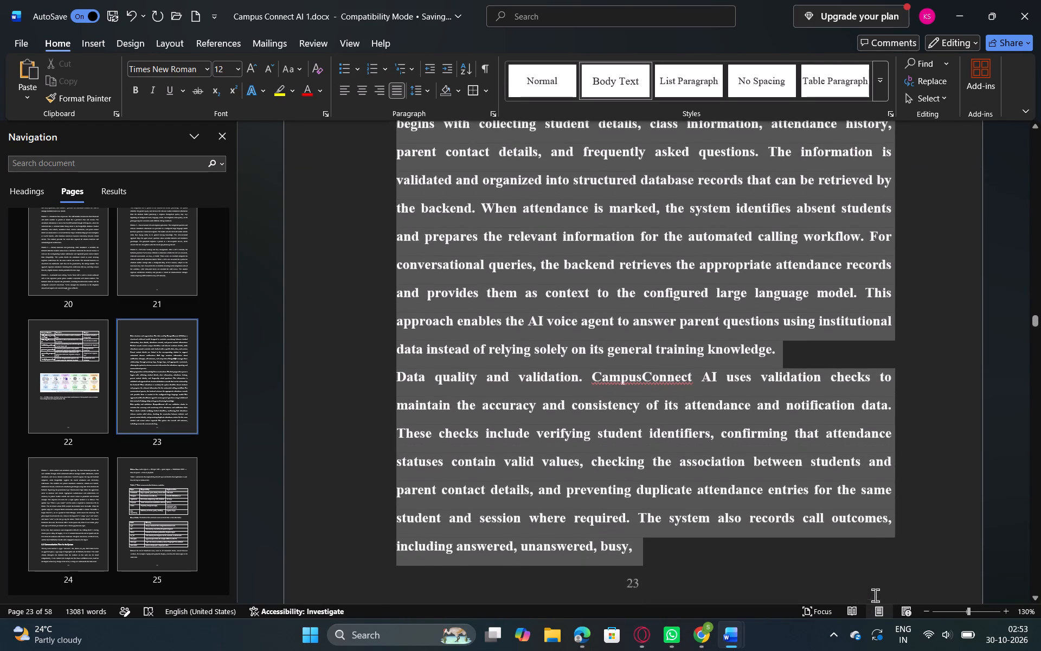
drag(875, 595, 774, 548)
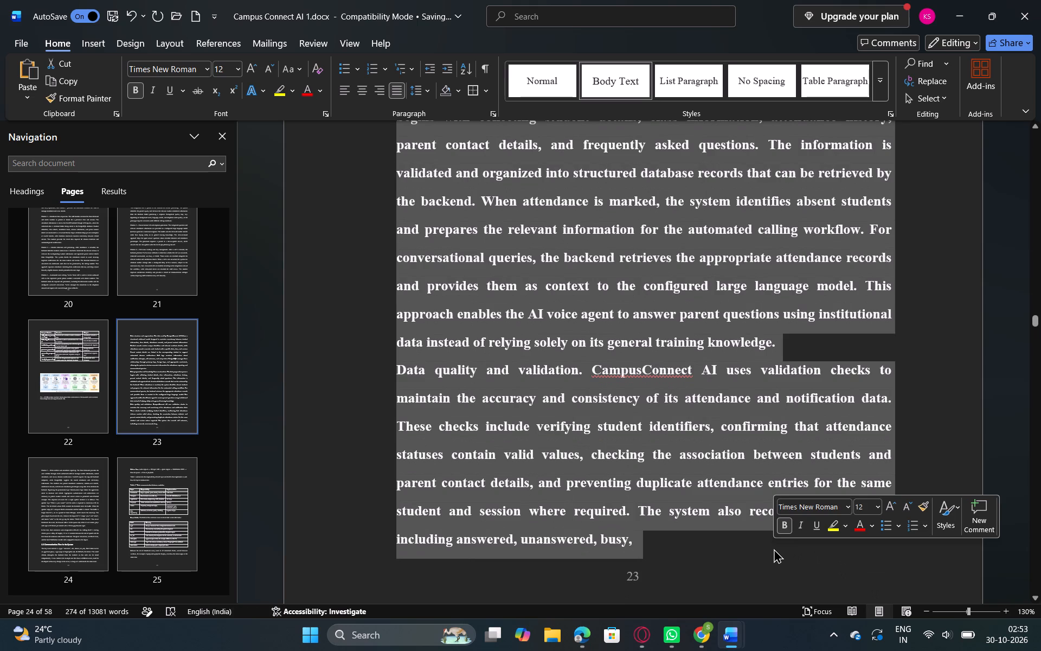
click(782, 527)
click(825, 481)
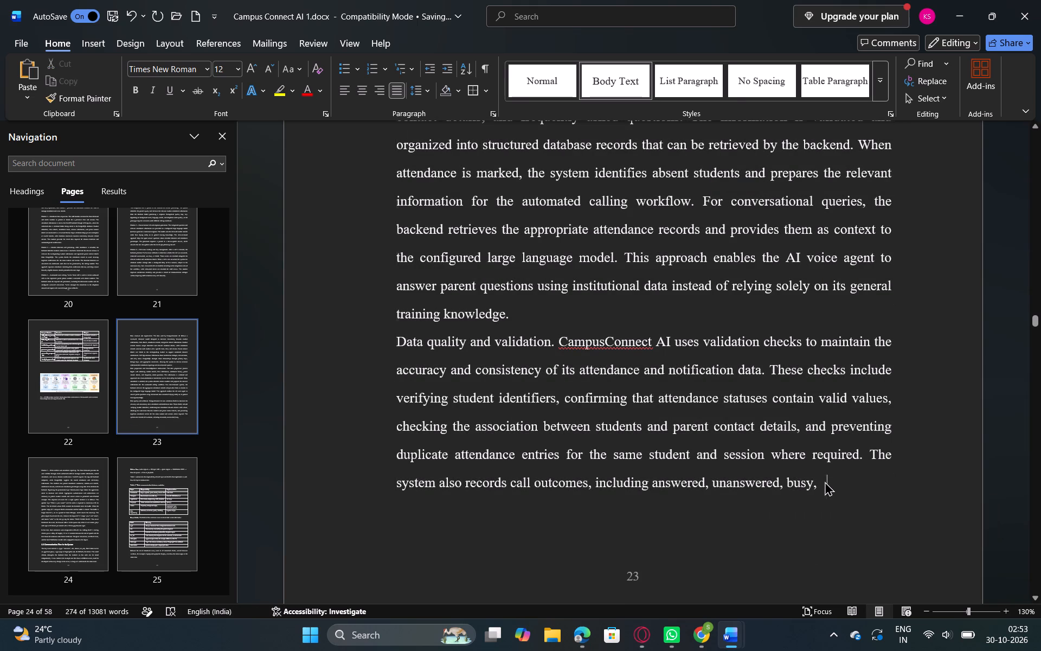
Delete the trailing spacing and the comma after "busy" at the end of the Data quality and validation text on page 23.
key(BackSpace)
key(BackSpace)
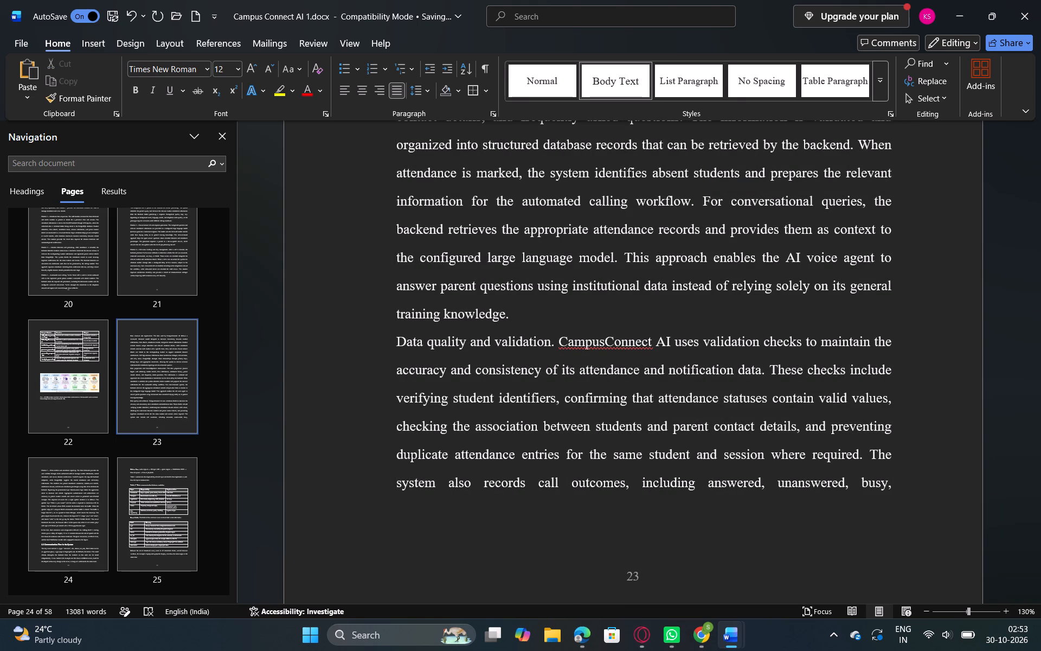
key(BackSpace)
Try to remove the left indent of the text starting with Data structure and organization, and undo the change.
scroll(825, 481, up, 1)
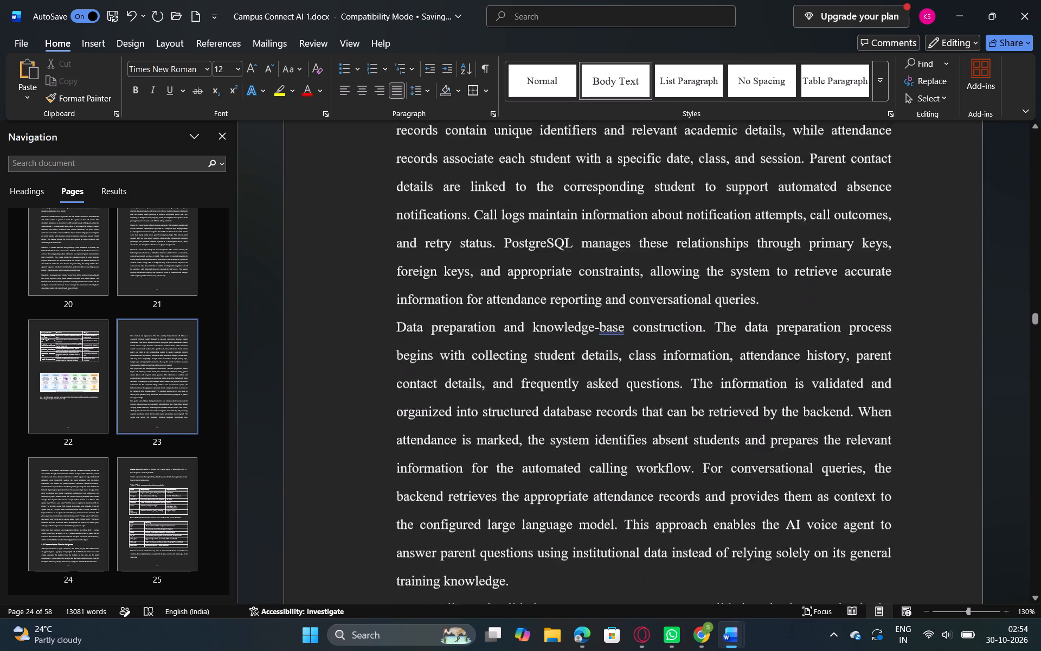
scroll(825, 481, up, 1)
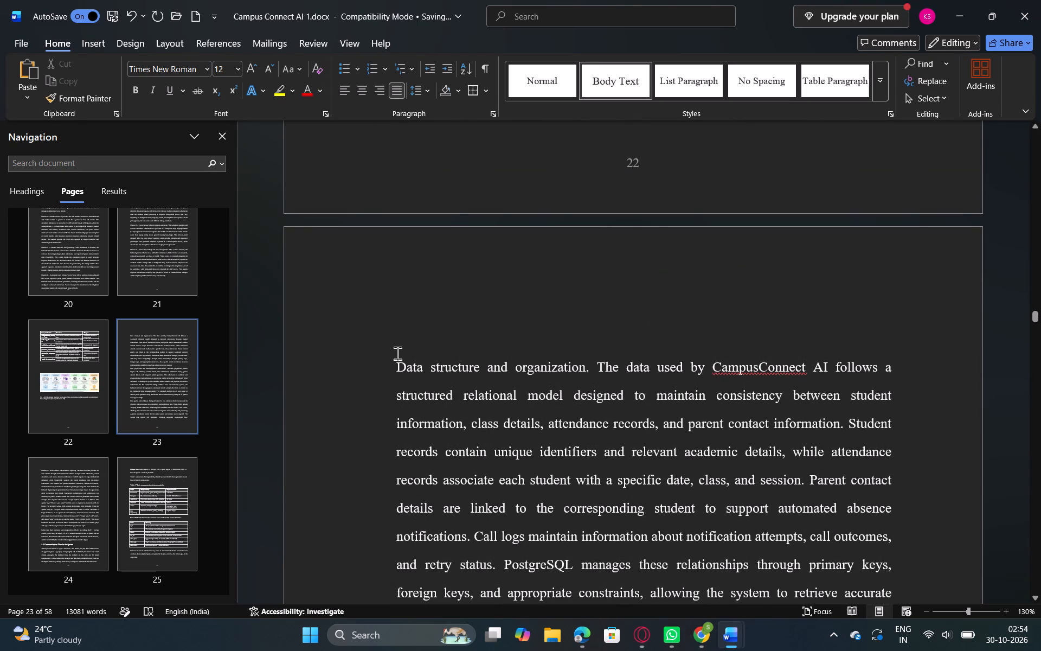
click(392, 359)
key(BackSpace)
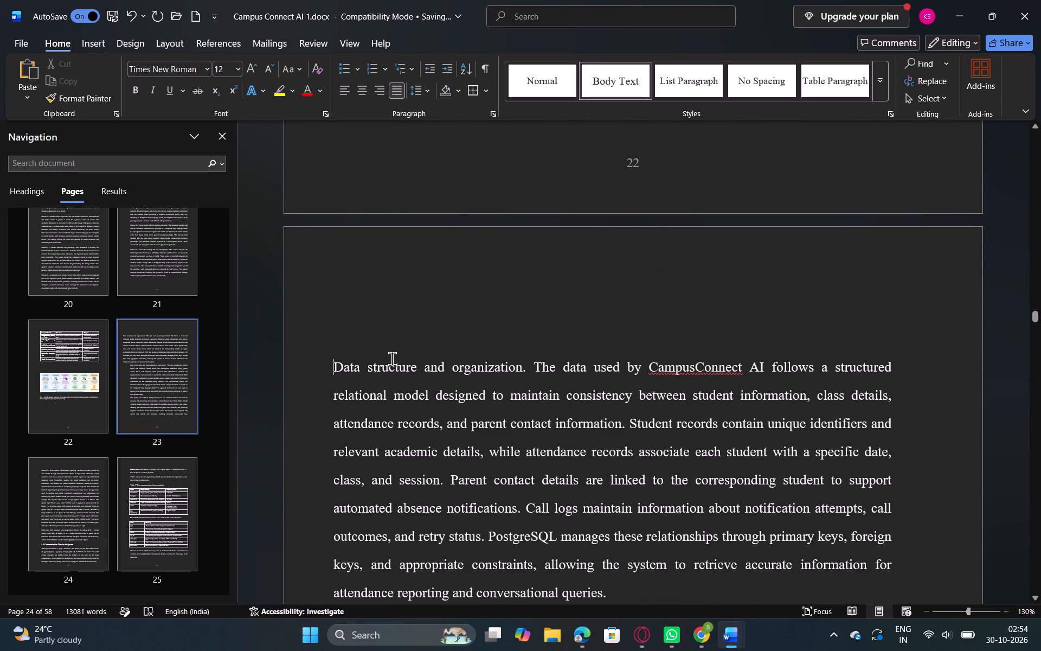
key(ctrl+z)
Copy the Worked example passage and the "In the trials" paragraph, ending just before heading 3.3 Communication Flow in the System.
scroll(392, 359, down, 1)
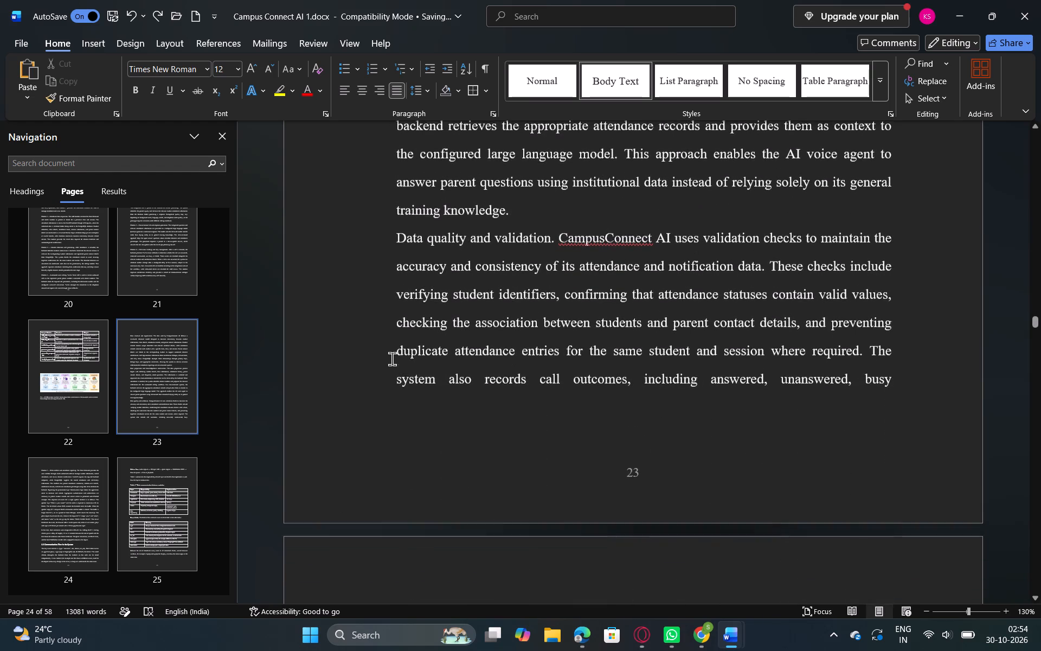
scroll(392, 359, down, 2)
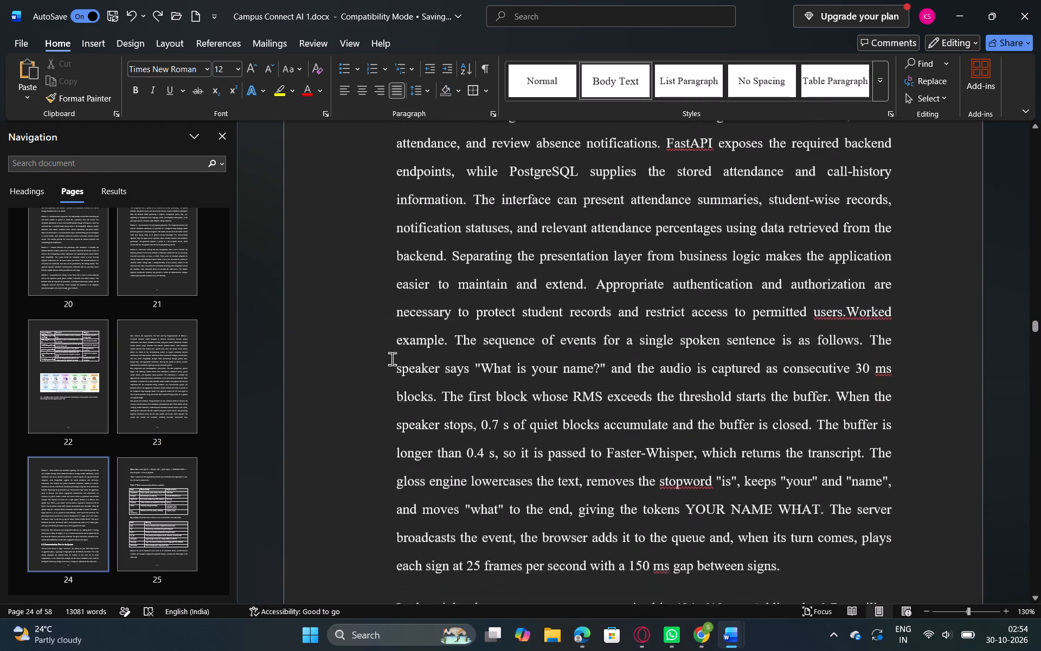
scroll(392, 359, down, 3)
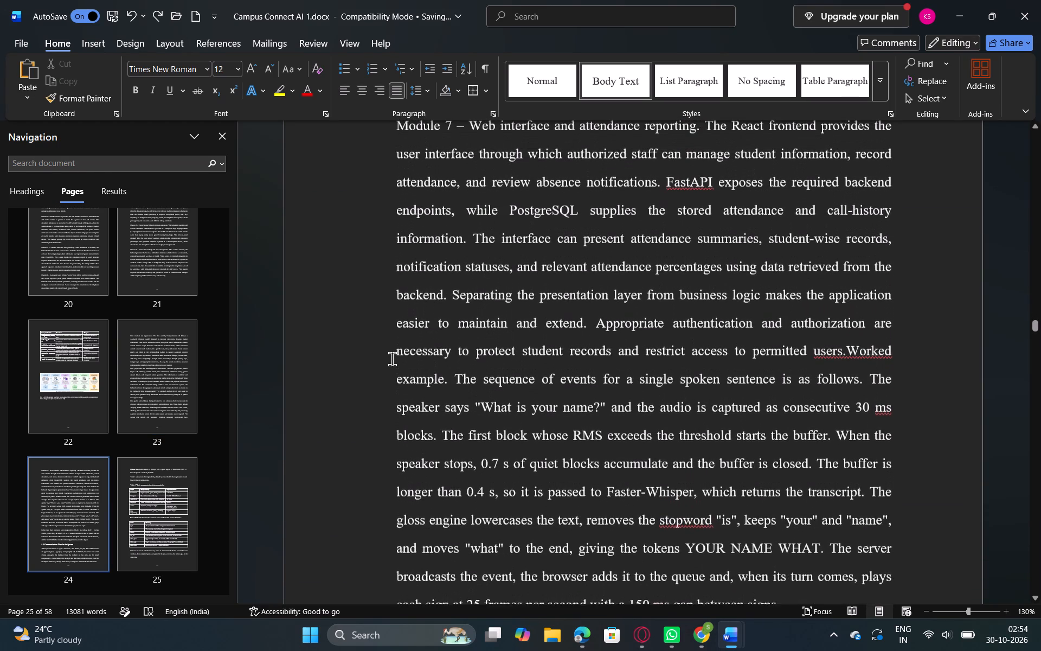
scroll(392, 359, down, 2)
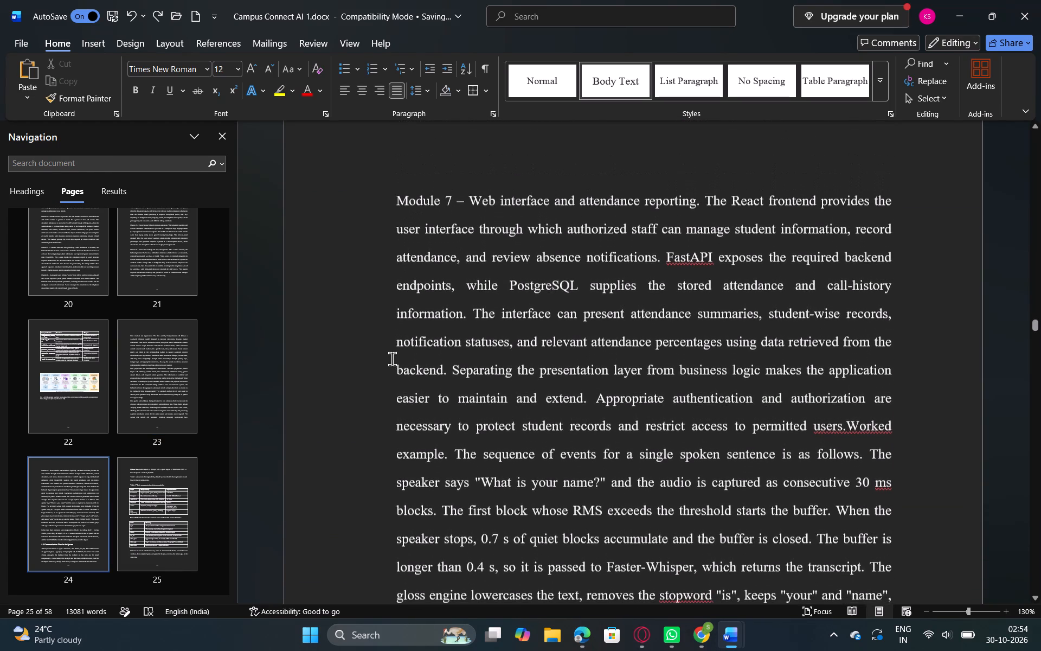
scroll(392, 359, down, 2)
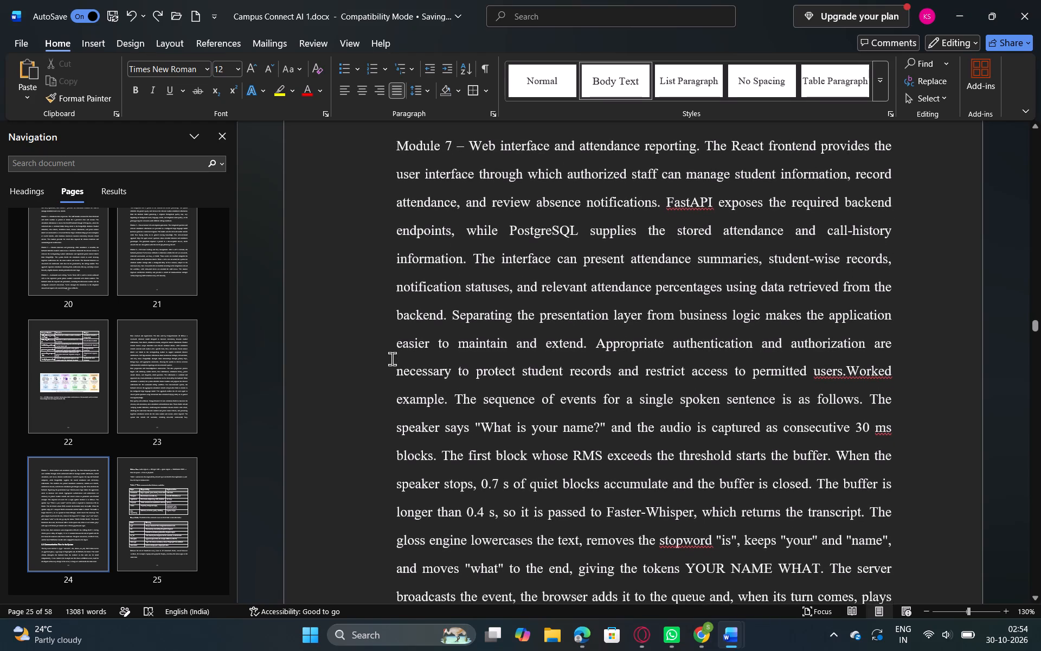
scroll(392, 359, down, 1)
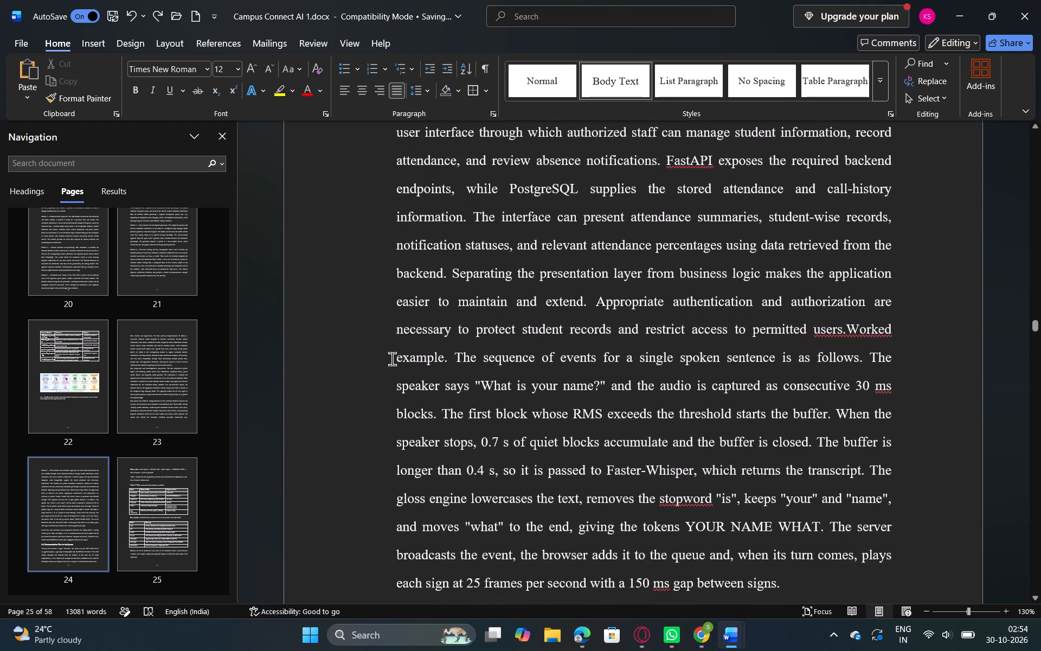
scroll(392, 359, down, 1)
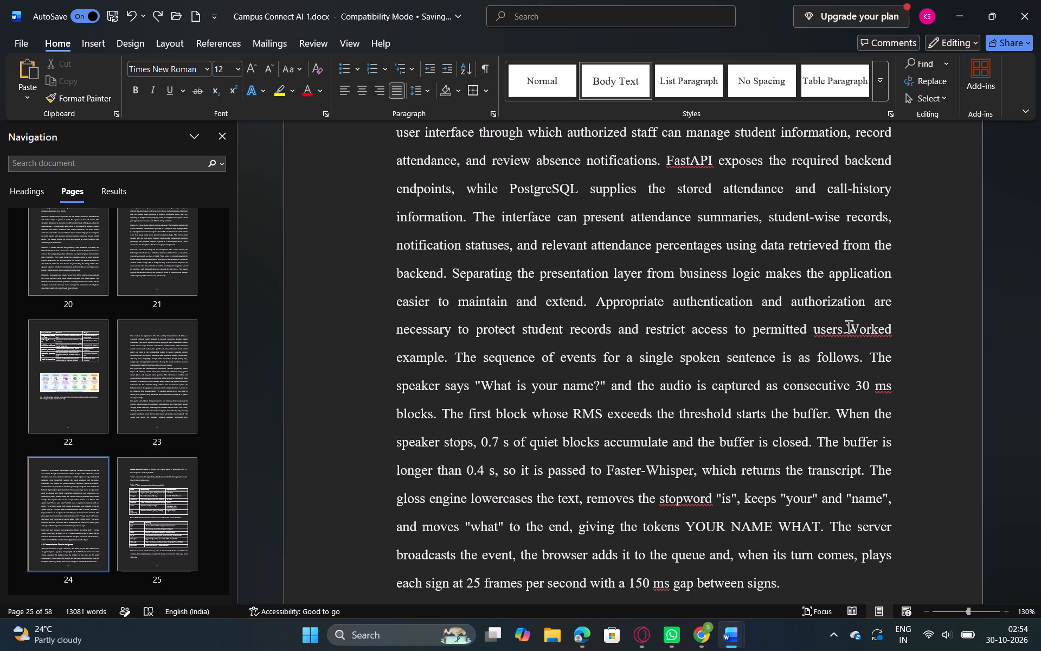
click(849, 327)
drag(849, 327, 788, 605)
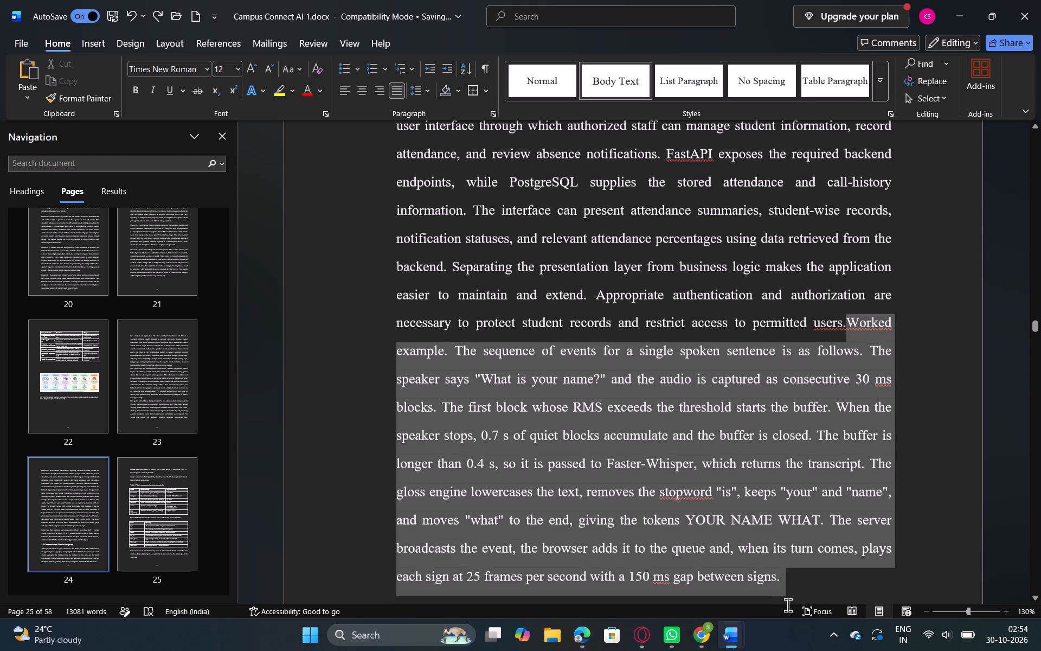
drag(788, 605, 721, 515)
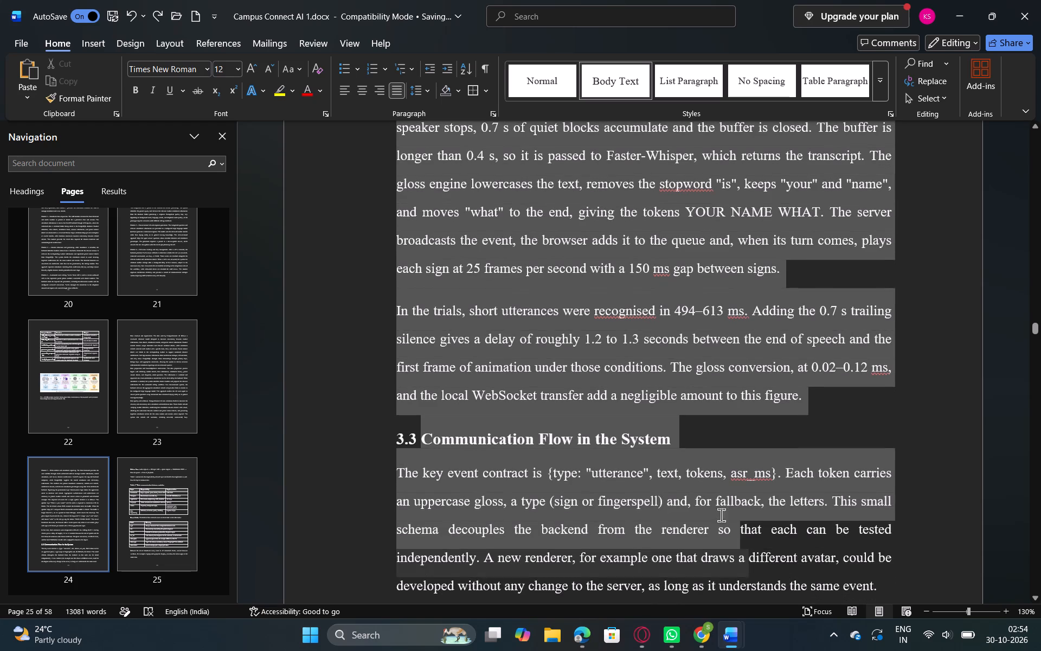
drag(721, 515, 799, 400)
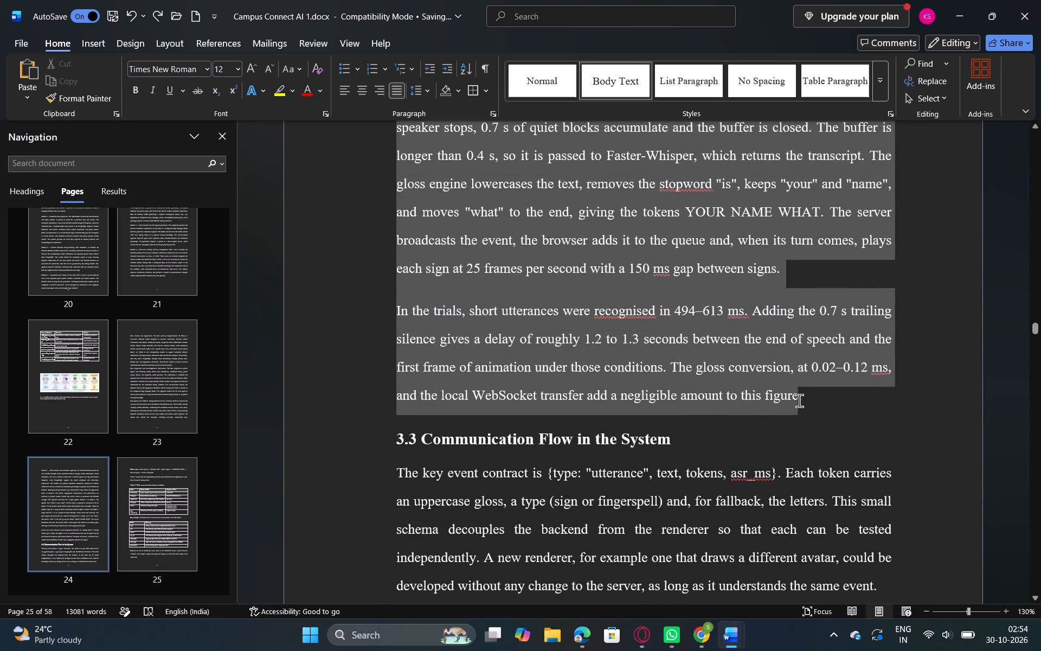
drag(799, 400, 810, 399)
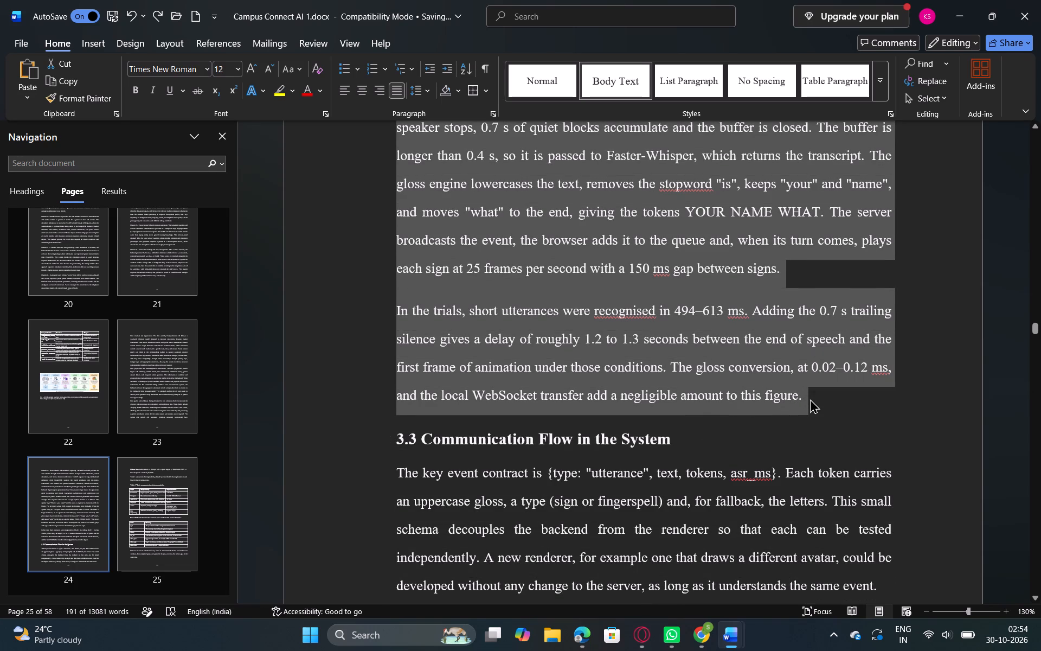
key(ctrl+c)
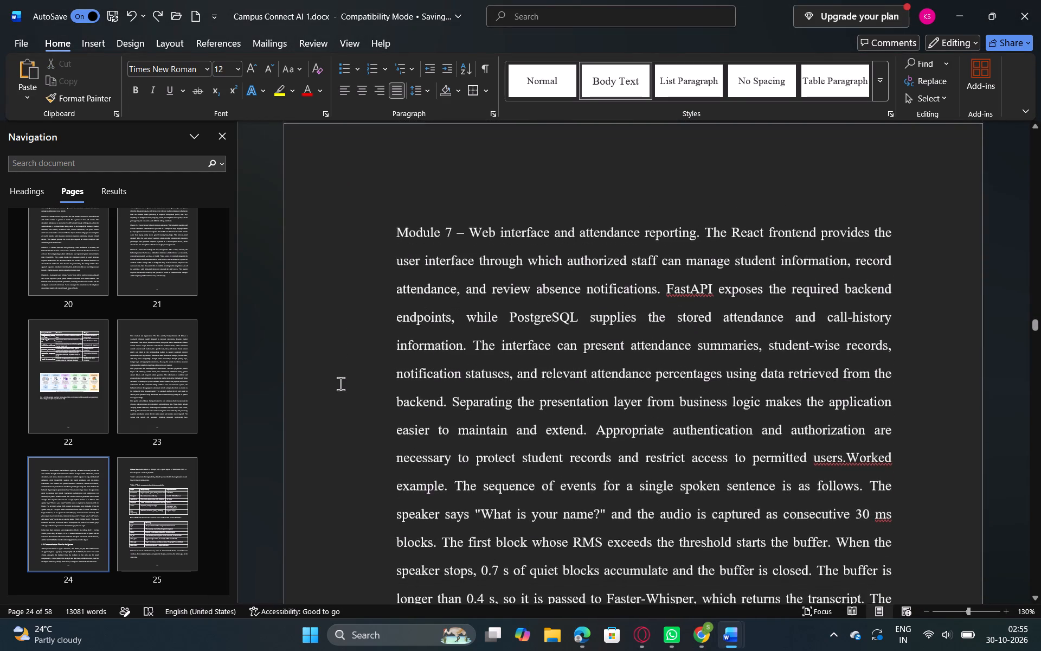
scroll(340, 384, up, 2)
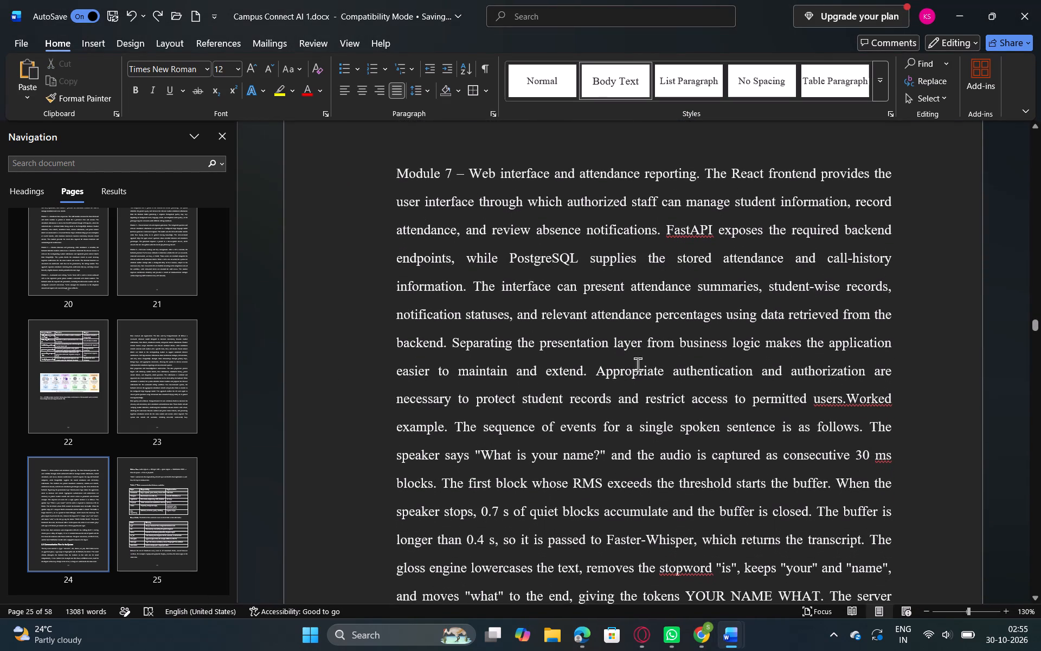
click(847, 400)
key(Return)
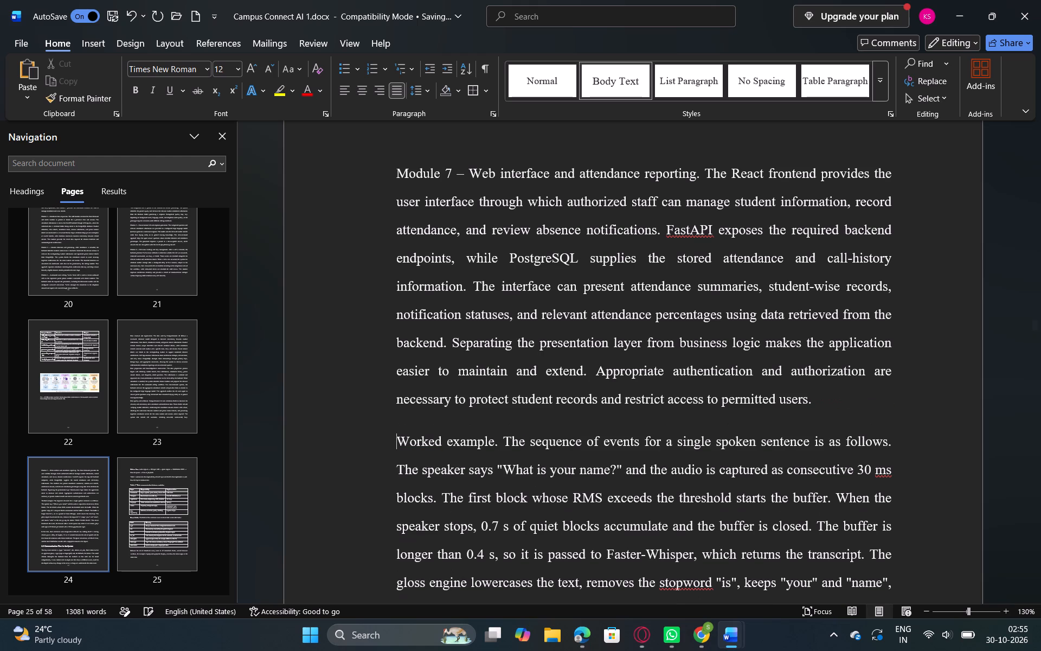
Replace the old text from "example" through the end of the "In the trials" paragraph with the copied ChatGPT reply.
scroll(847, 400, down, 2)
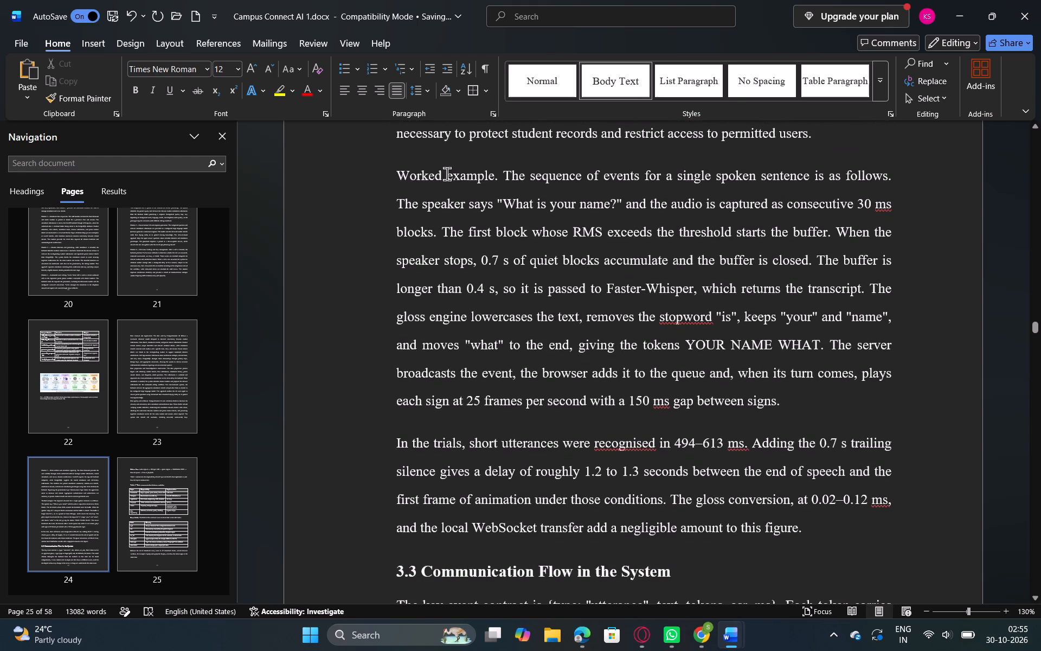
drag(447, 174, 724, 500)
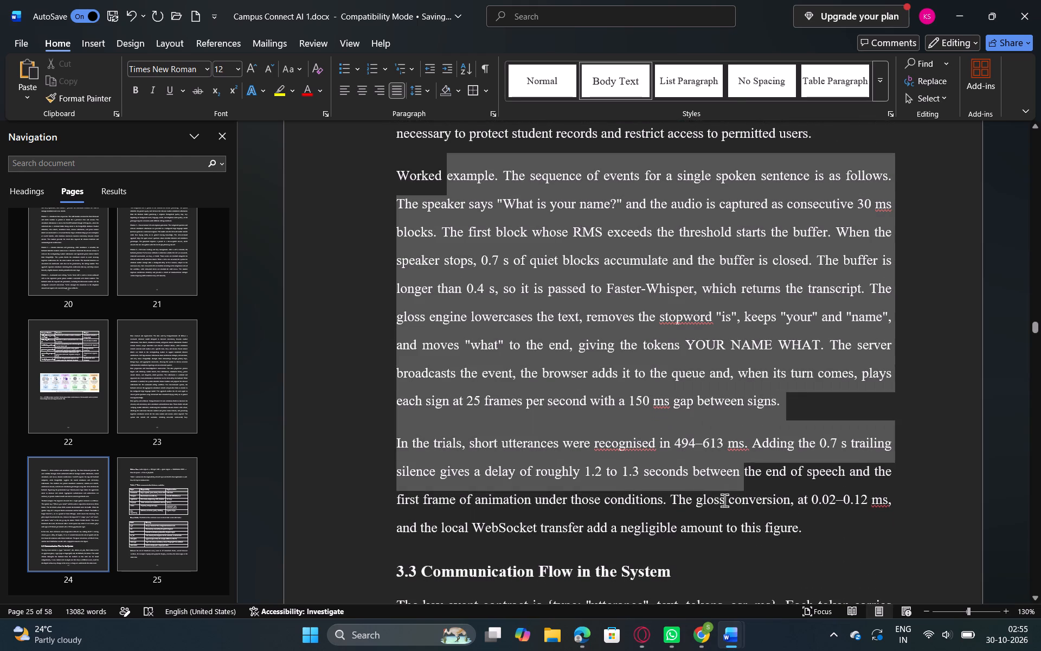
drag(724, 500, 806, 528)
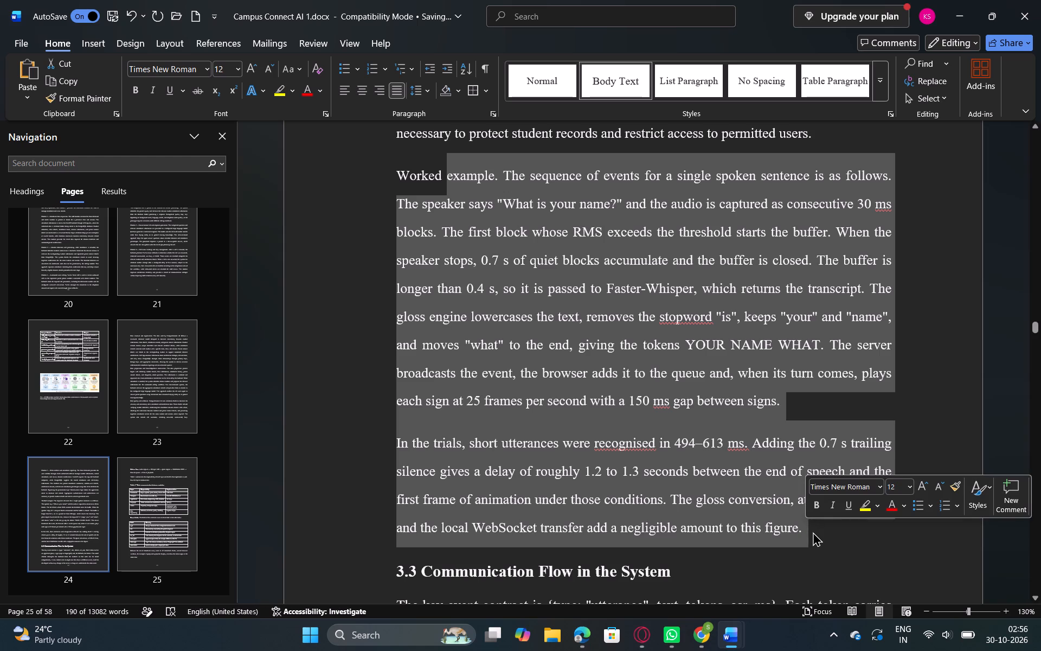
key(ctrl+v)
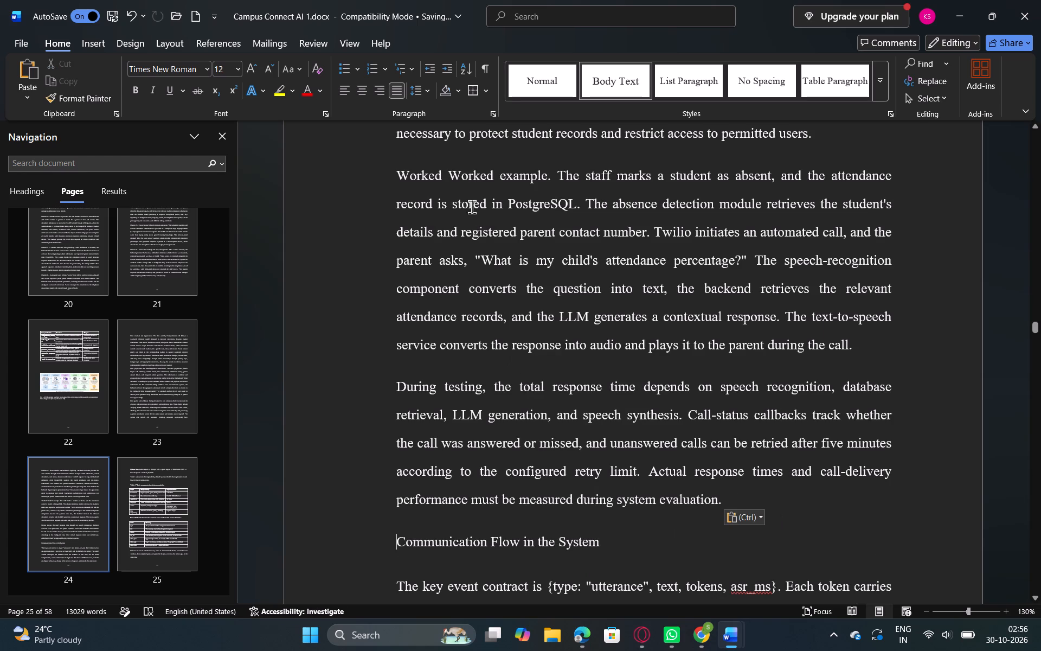
Delete the duplicate word "Worked" at the start of the Worked example paragraph.
click(448, 175)
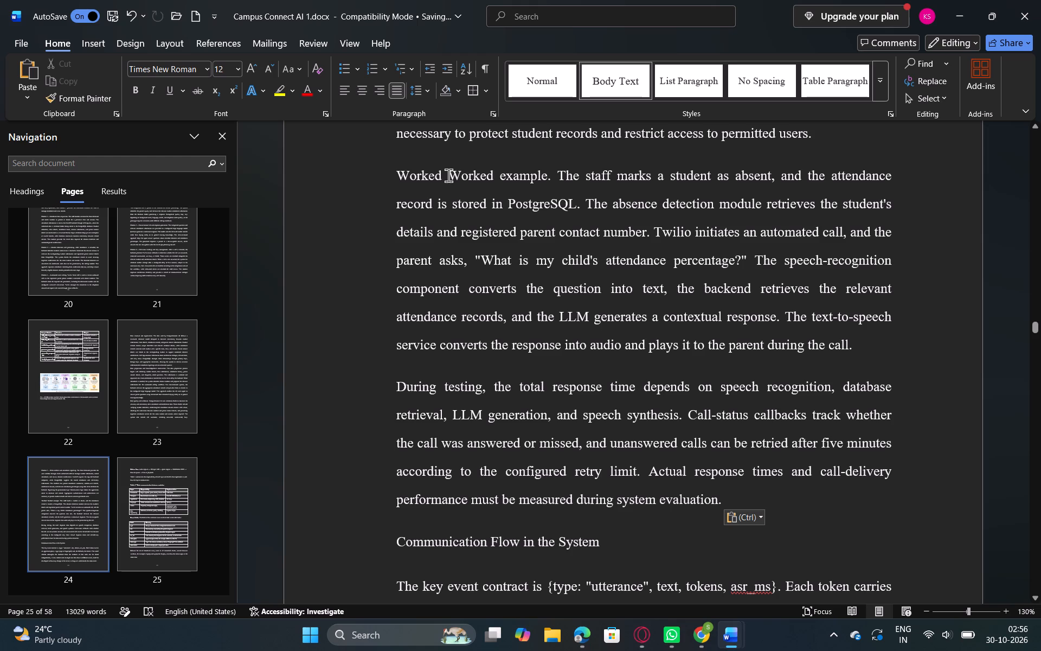
click(448, 175)
key(BackSpace)
key(BackSpace)
key(BackSpace)
key(BackSpace)
key(BackSpace)
key(BackSpace)
key(BackSpace)
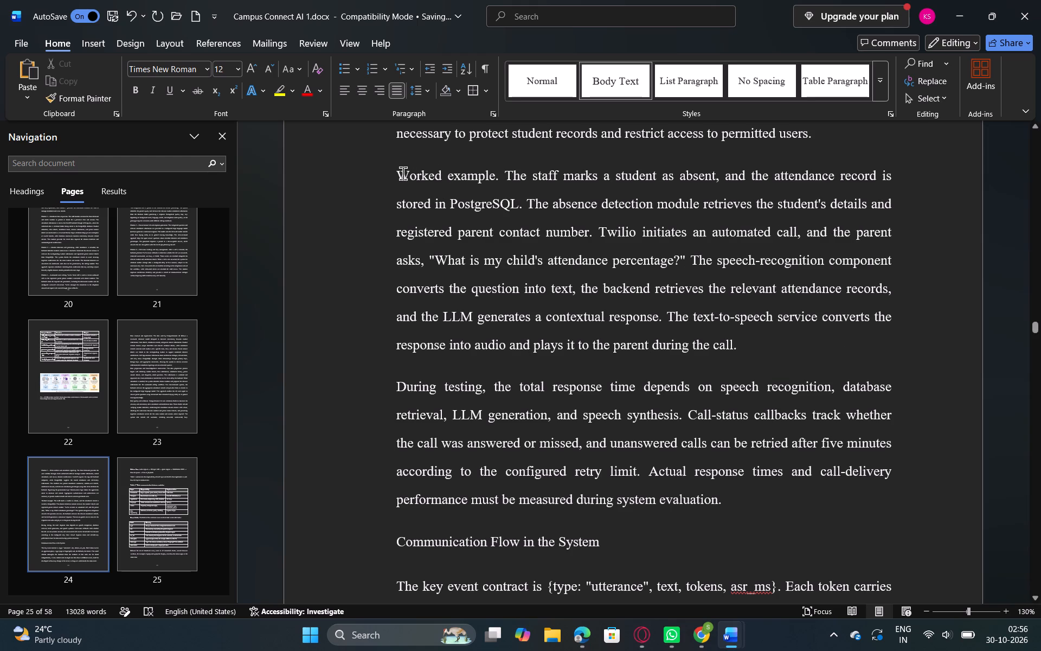
Make the lead-in "Worked example" bold.
drag(399, 173, 448, 171)
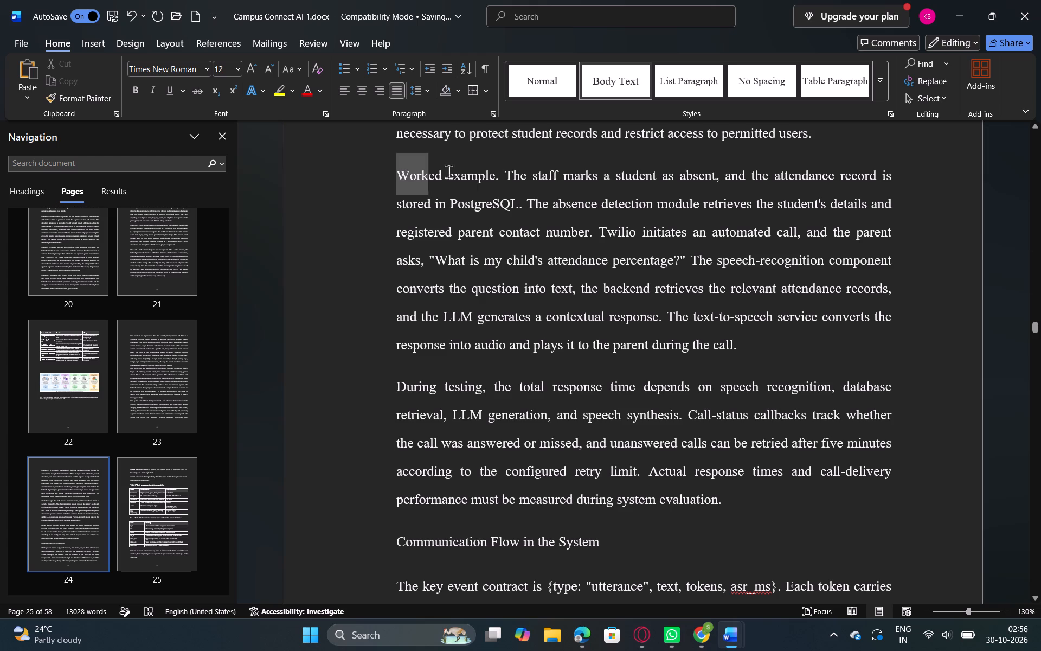
drag(448, 171, 487, 171)
click(494, 142)
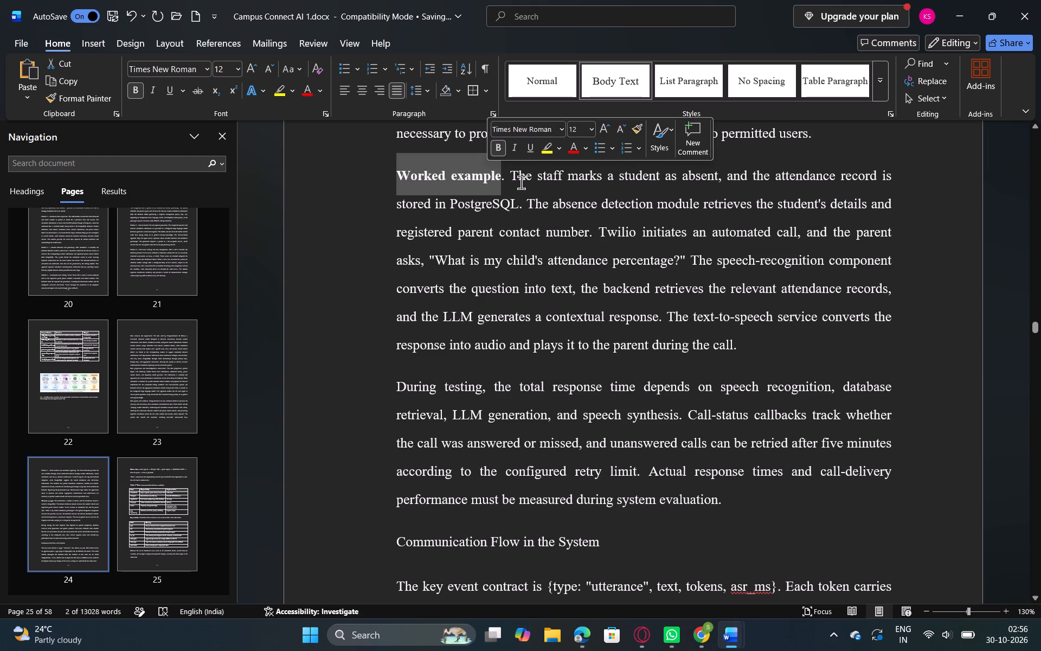
click(347, 196)
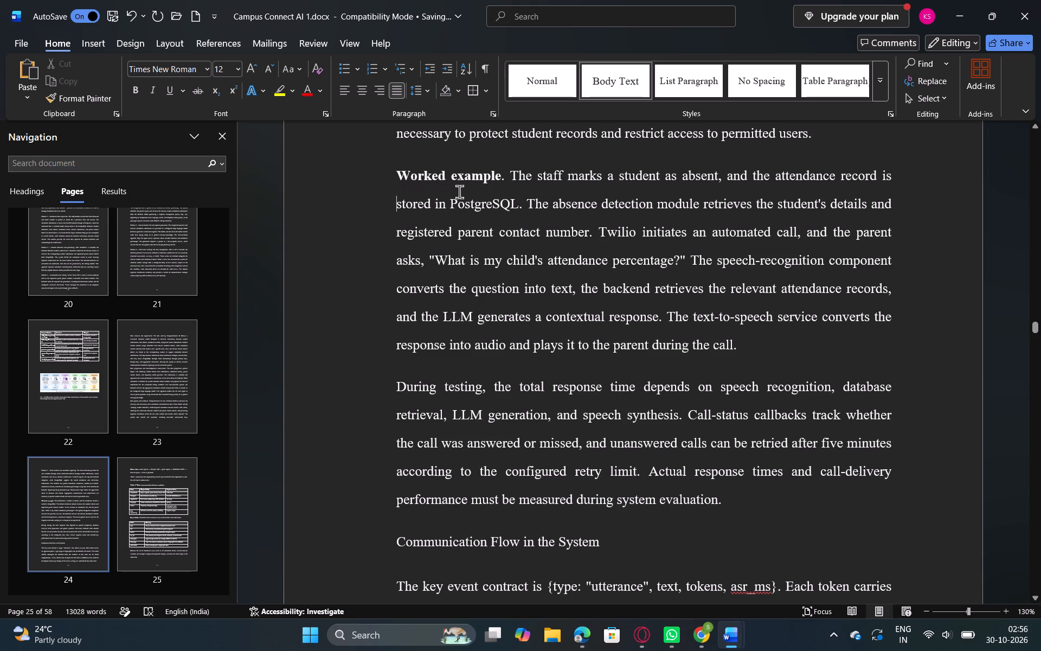
Make the heading "Communication Flow in the System" on page 24 bold.
scroll(465, 220, down, 1)
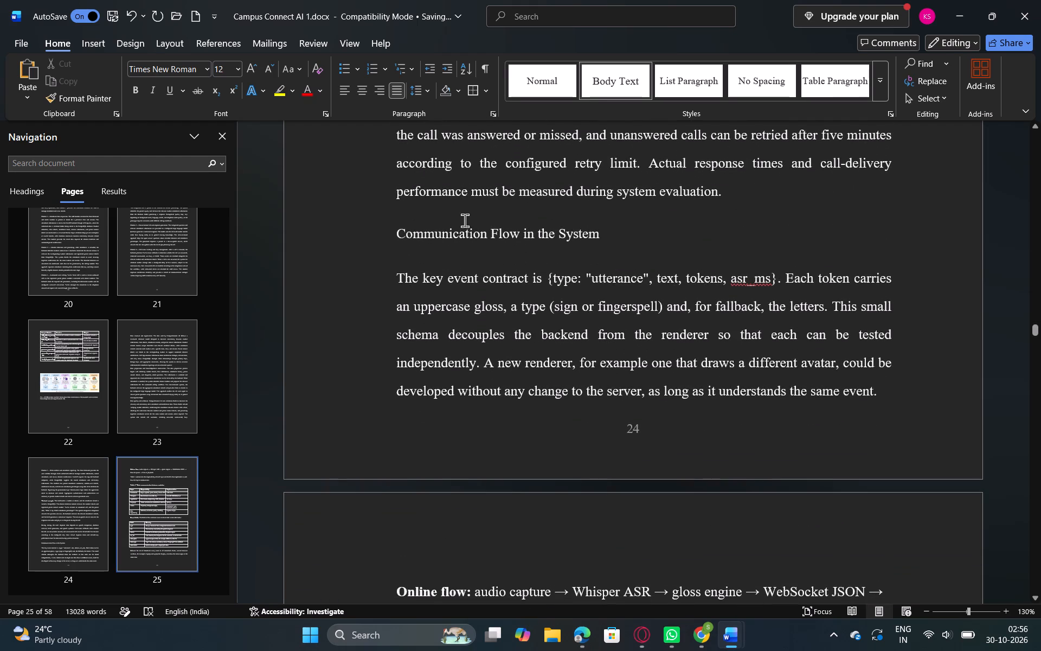
drag(394, 232, 498, 238)
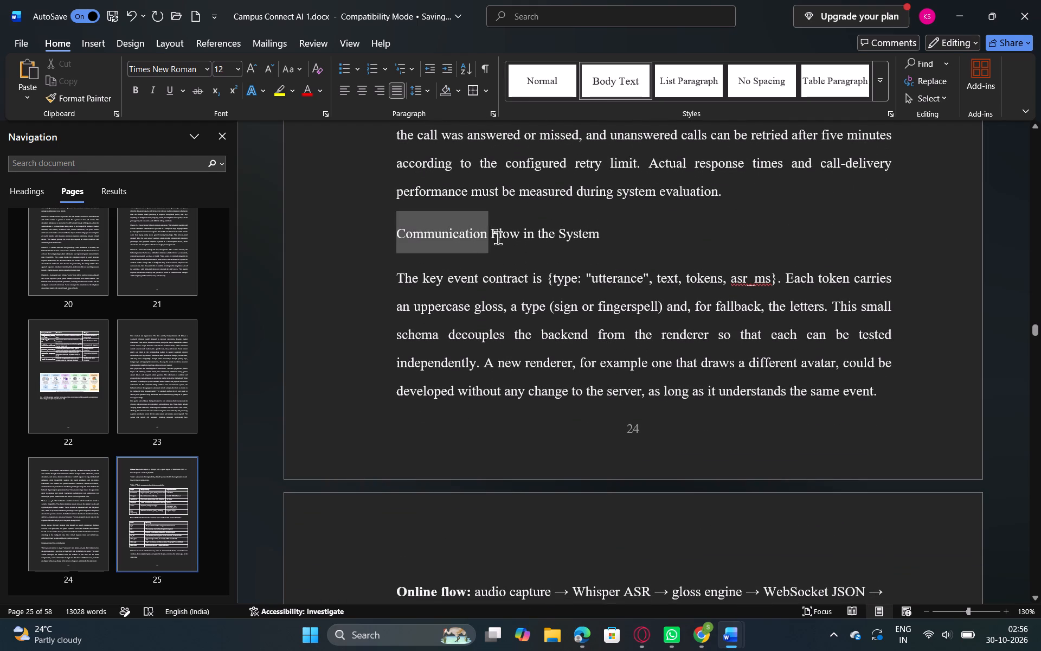
drag(498, 238, 585, 246)
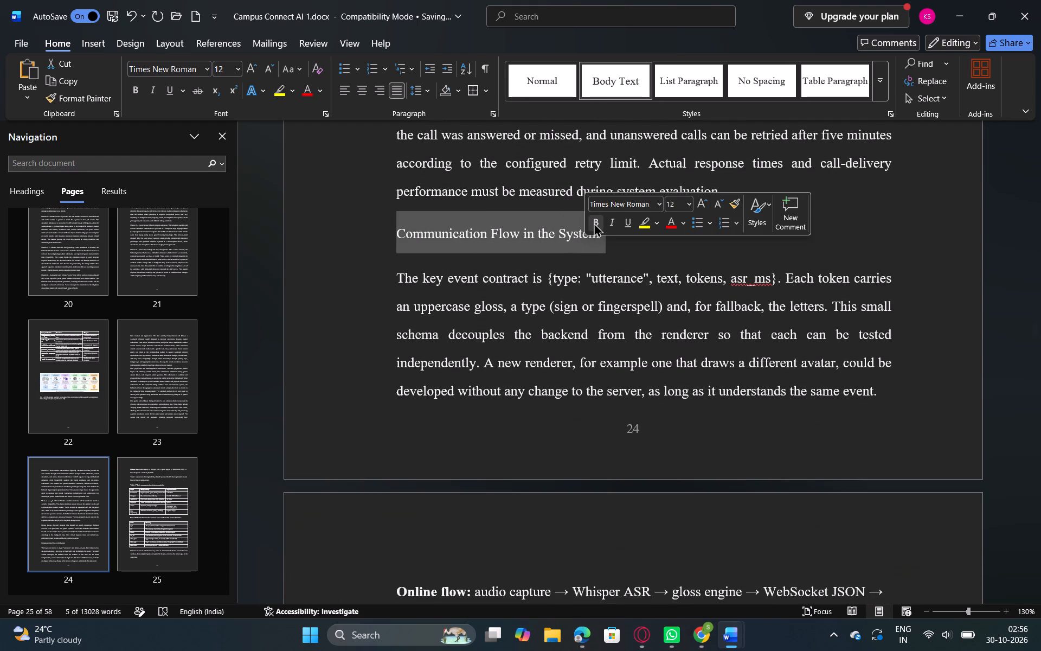
click(594, 222)
click(629, 245)
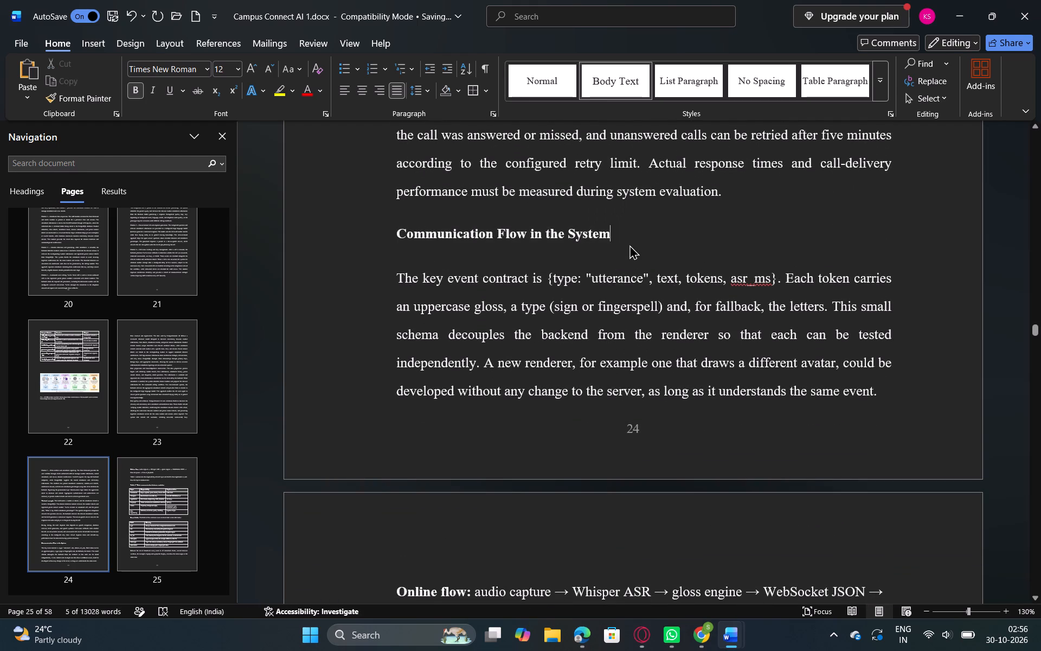
Look through the content following the Communication Flow heading, including the page 25 tables and the start of chapter 4 Design.
scroll(629, 245, right, 2)
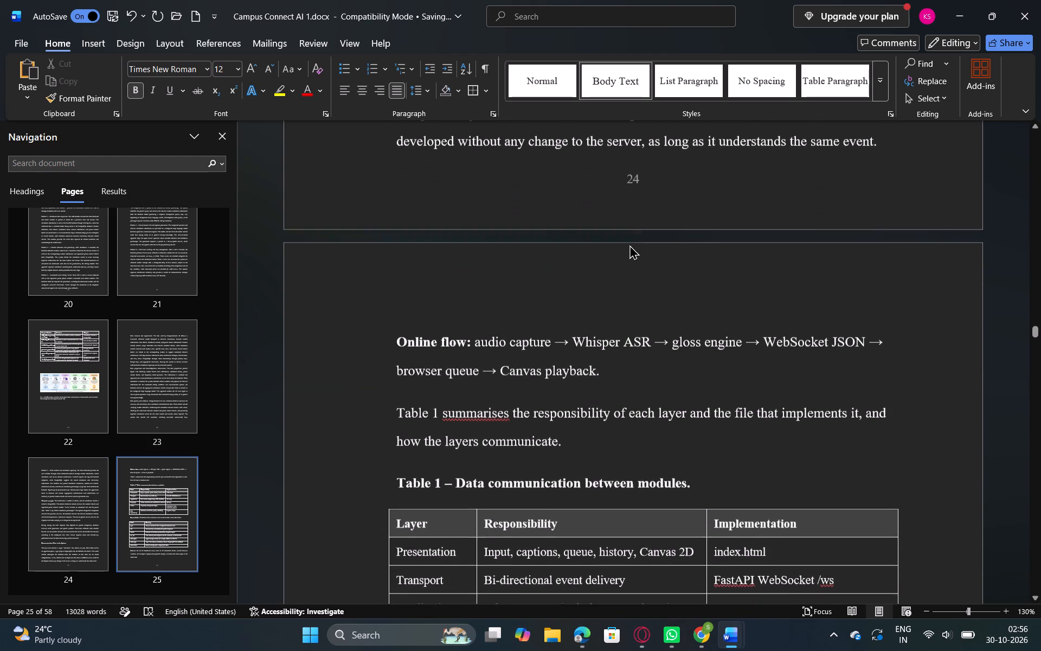
scroll(629, 245, right, 2)
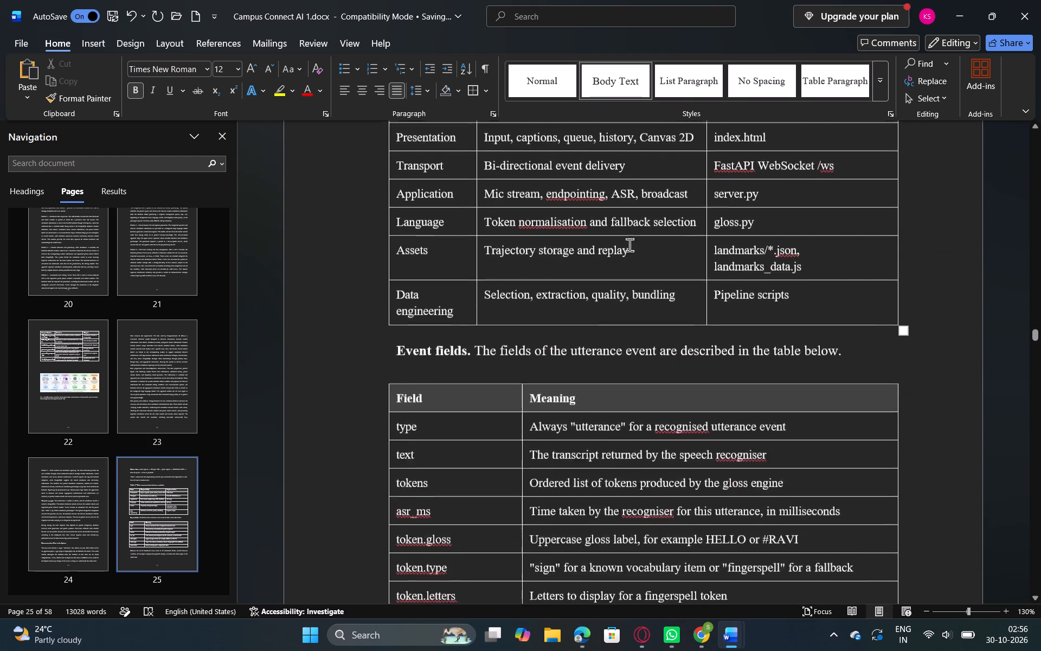
scroll(629, 245, right, 2)
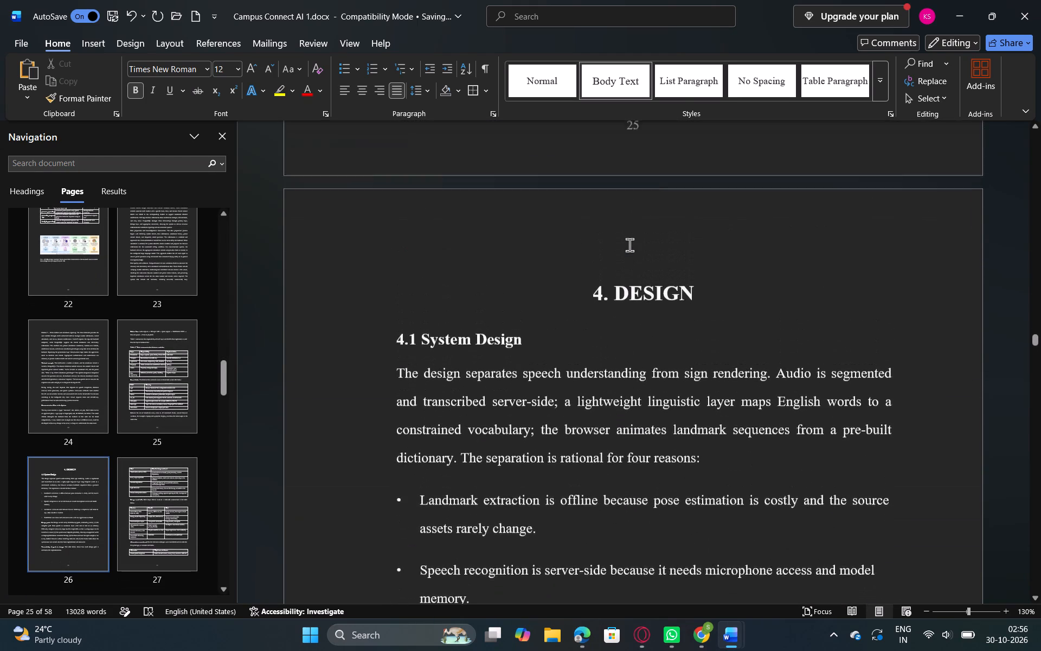
scroll(629, 245, right, 3)
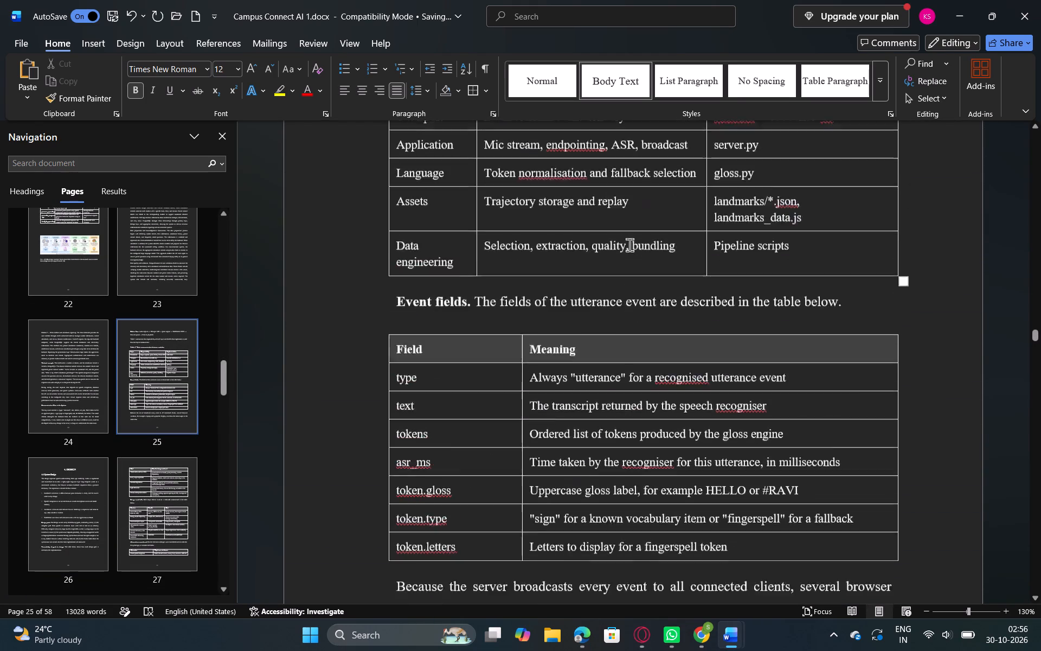
scroll(629, 245, right, 1)
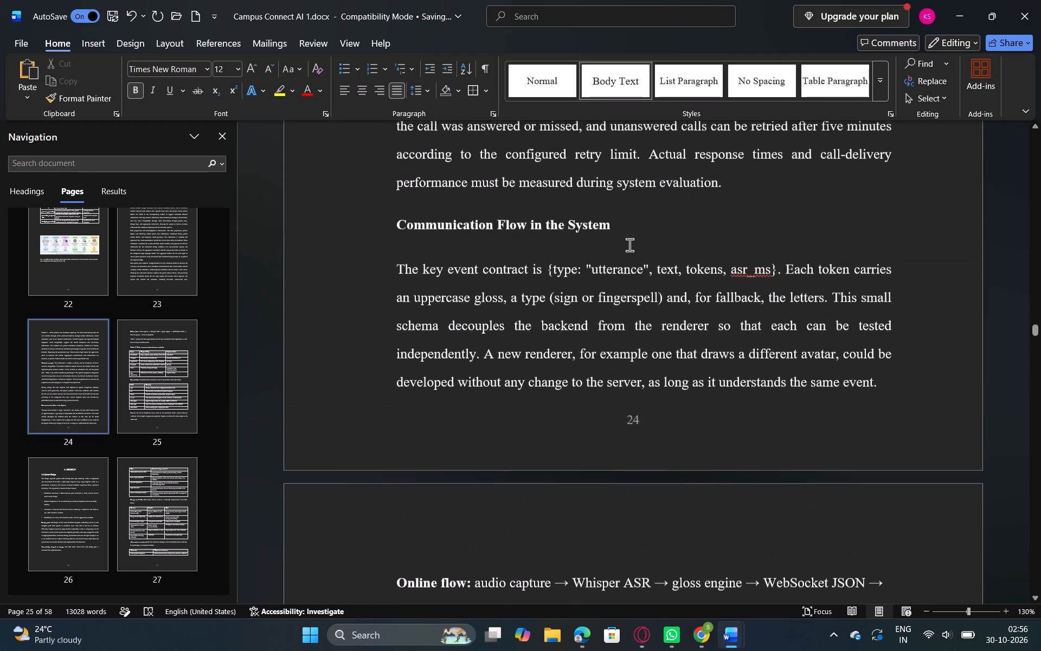
Copy the "The key event contract" paragraph under Communication Flow in the System.
drag(394, 264, 713, 378)
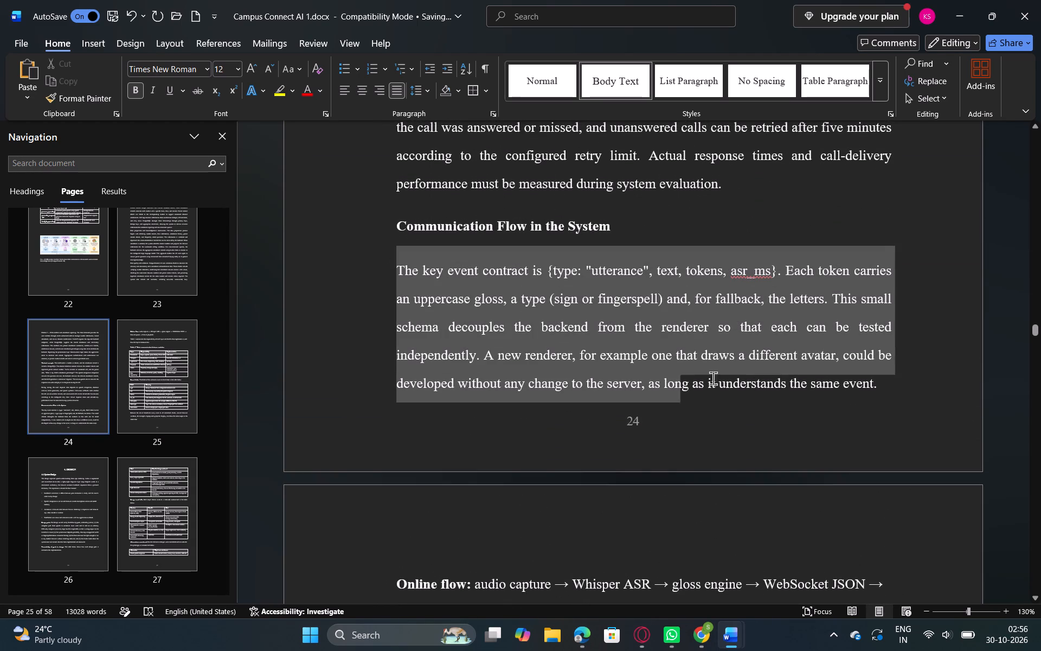
drag(713, 378, 936, 398)
key(ctrl+c)
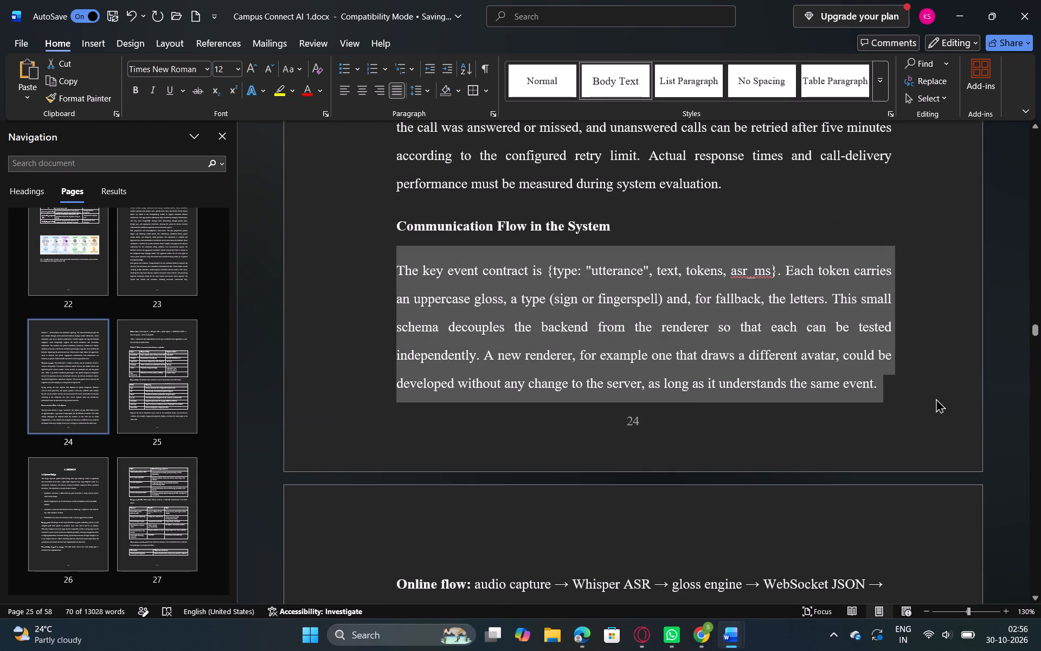
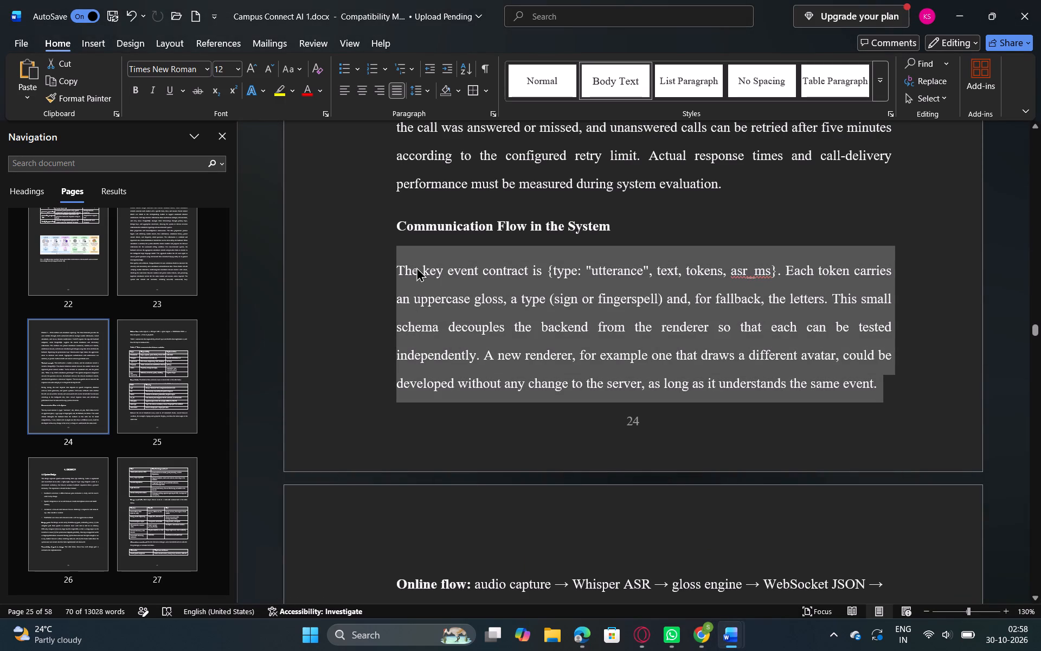
click(416, 267)
drag(416, 267, 439, 275)
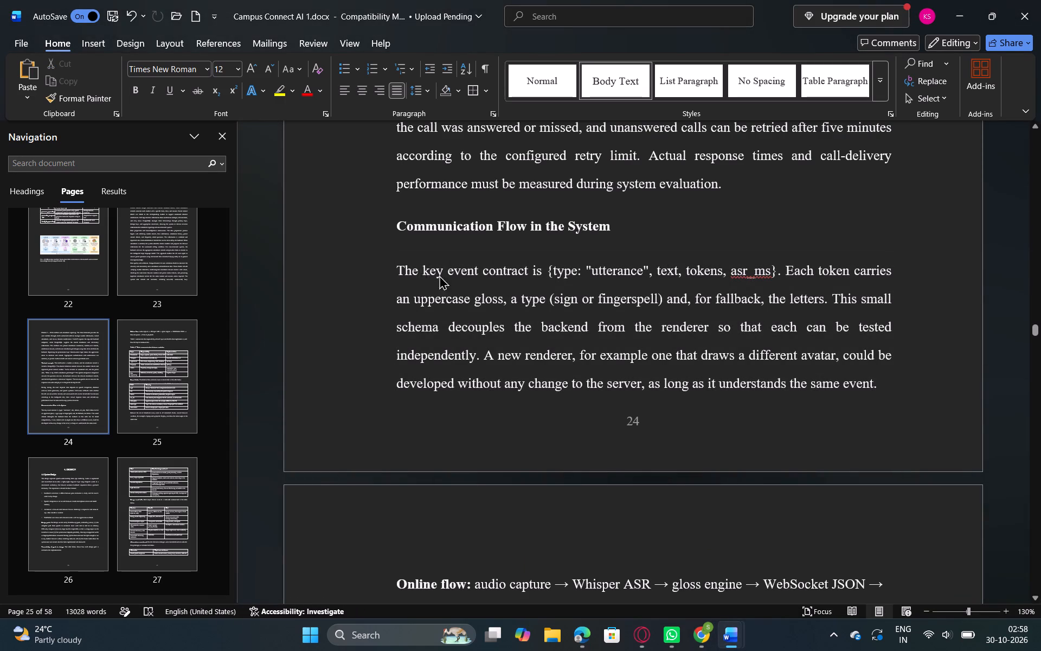
drag(439, 275, 495, 310)
click(495, 310)
drag(422, 271, 868, 372)
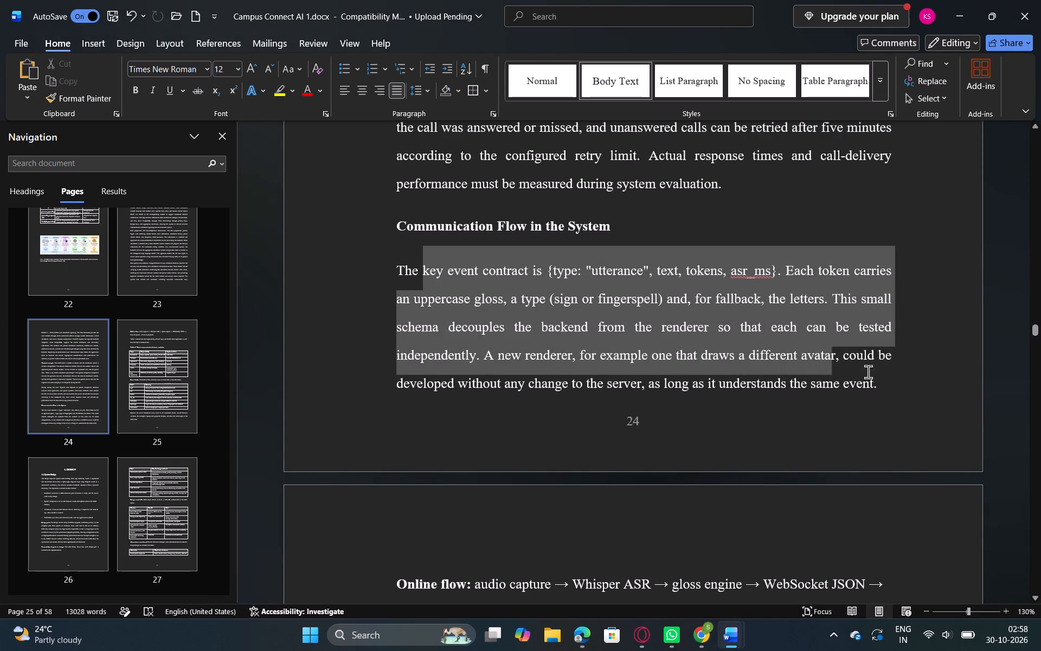
drag(868, 372, 937, 390)
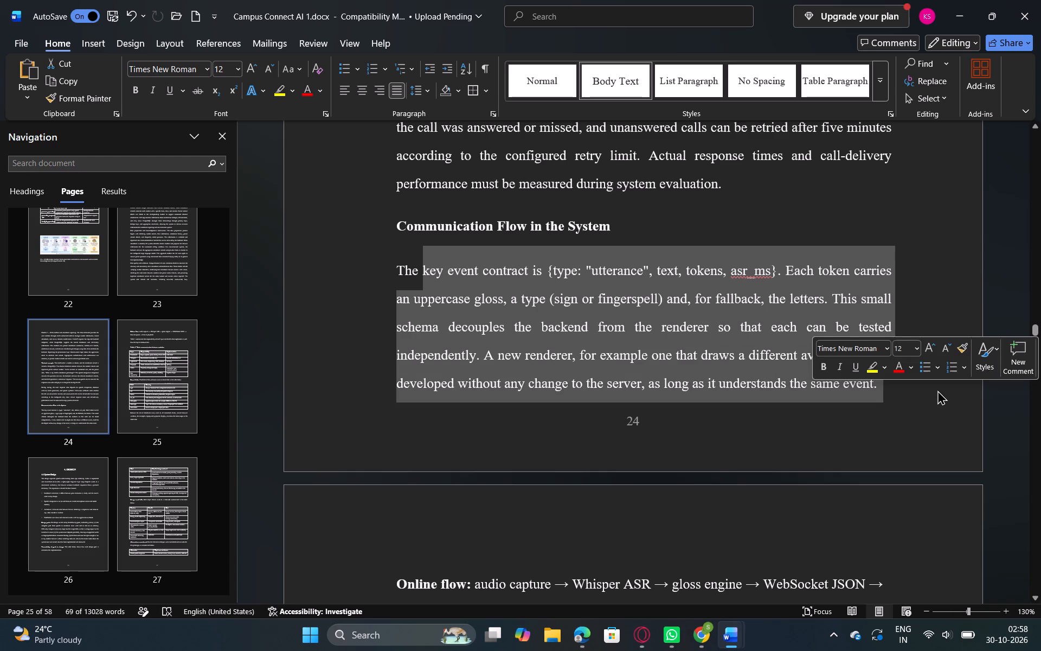
key(ctrl+v)
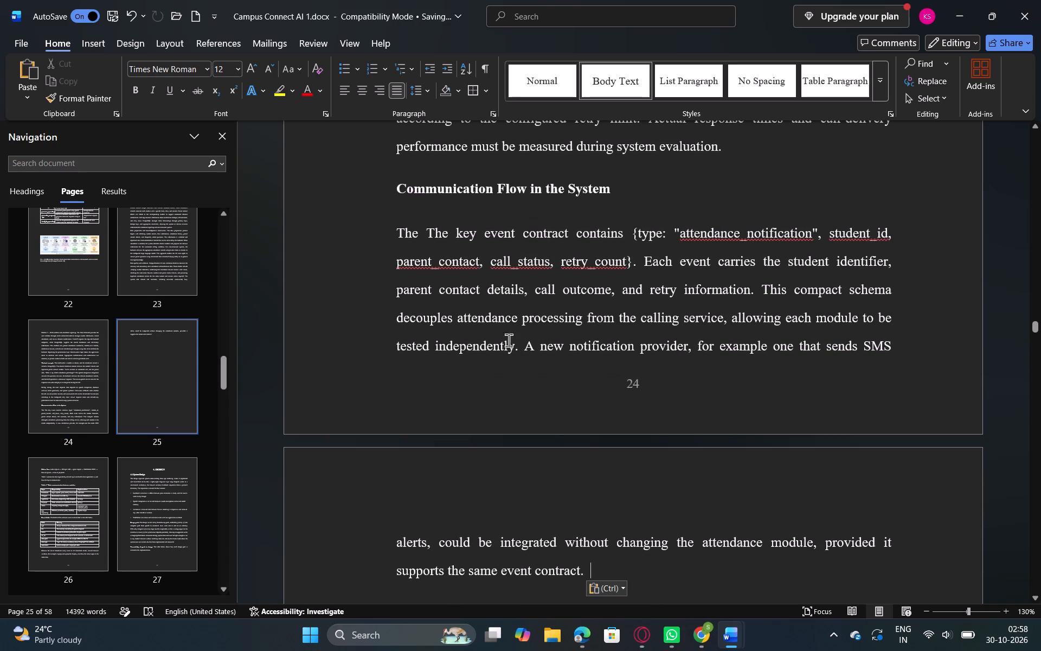
Delete the duplicated "The" at the start of the pasted event contract paragraph.
click(425, 227)
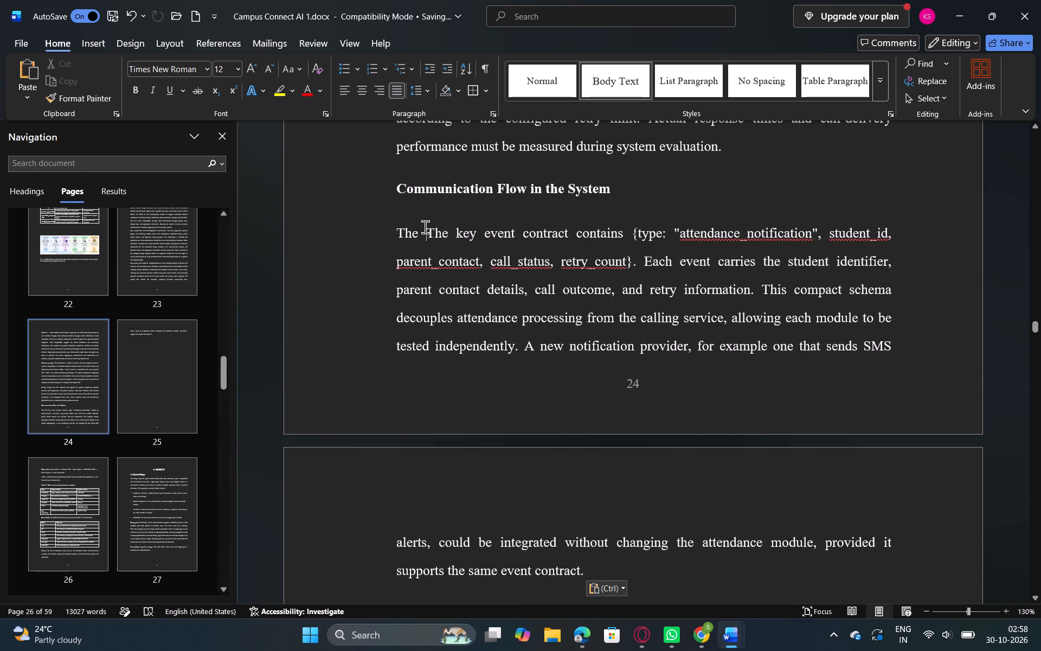
key(BackSpace)
key(BackSpace)
key(BackSpace)
key(BackSpace)
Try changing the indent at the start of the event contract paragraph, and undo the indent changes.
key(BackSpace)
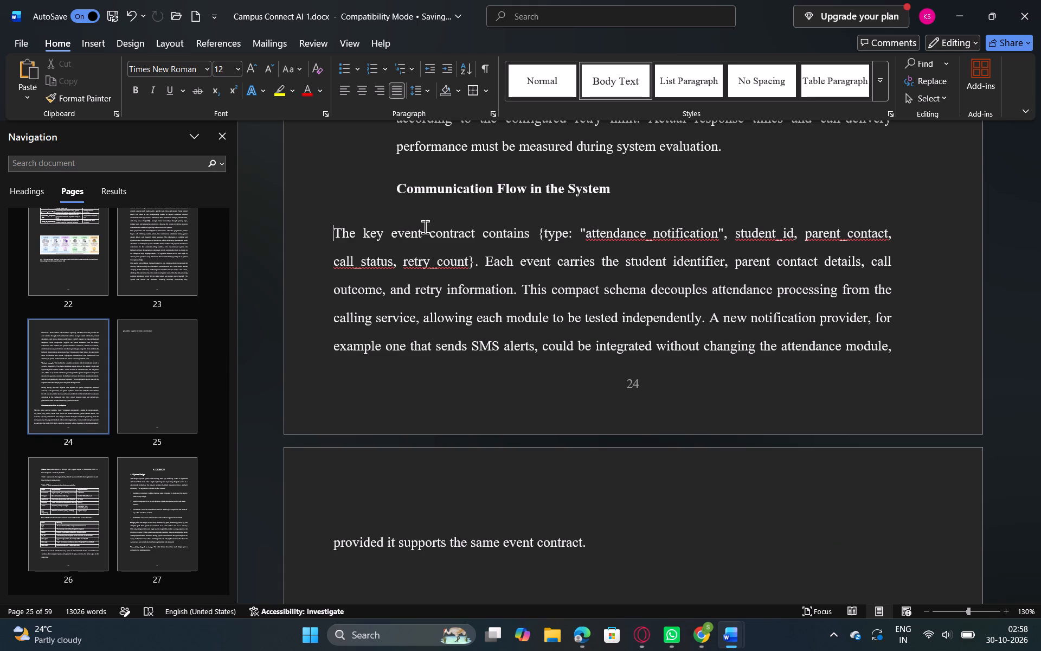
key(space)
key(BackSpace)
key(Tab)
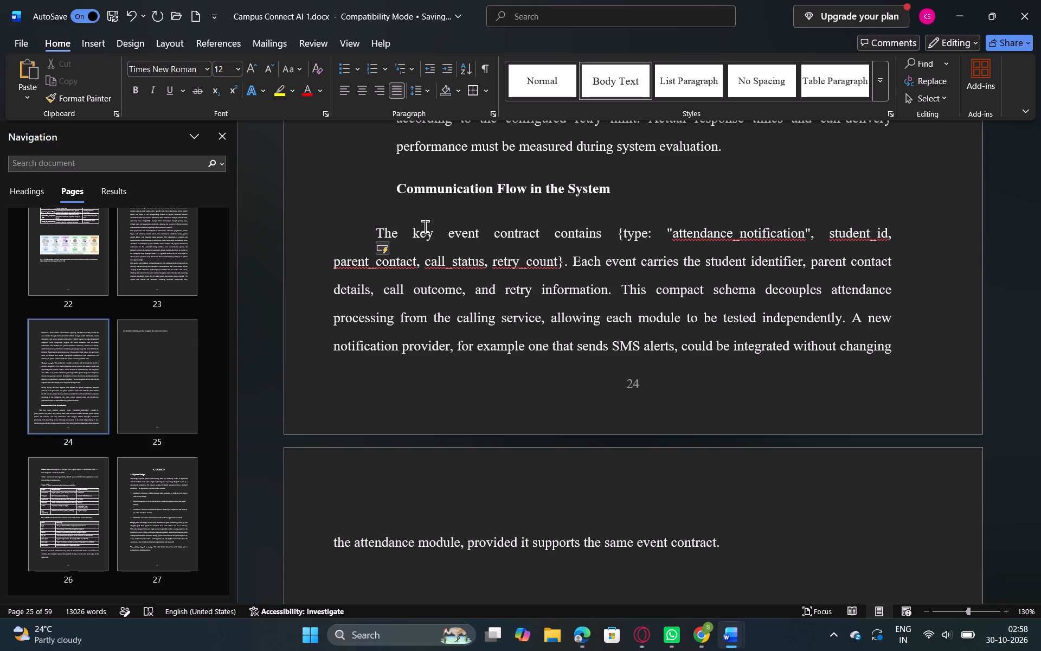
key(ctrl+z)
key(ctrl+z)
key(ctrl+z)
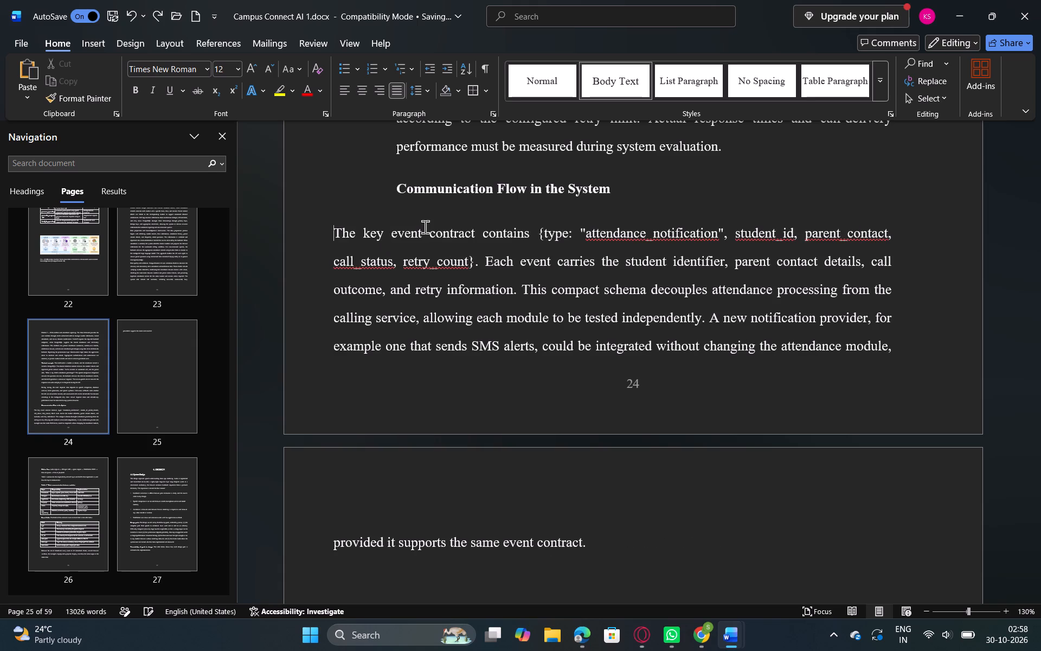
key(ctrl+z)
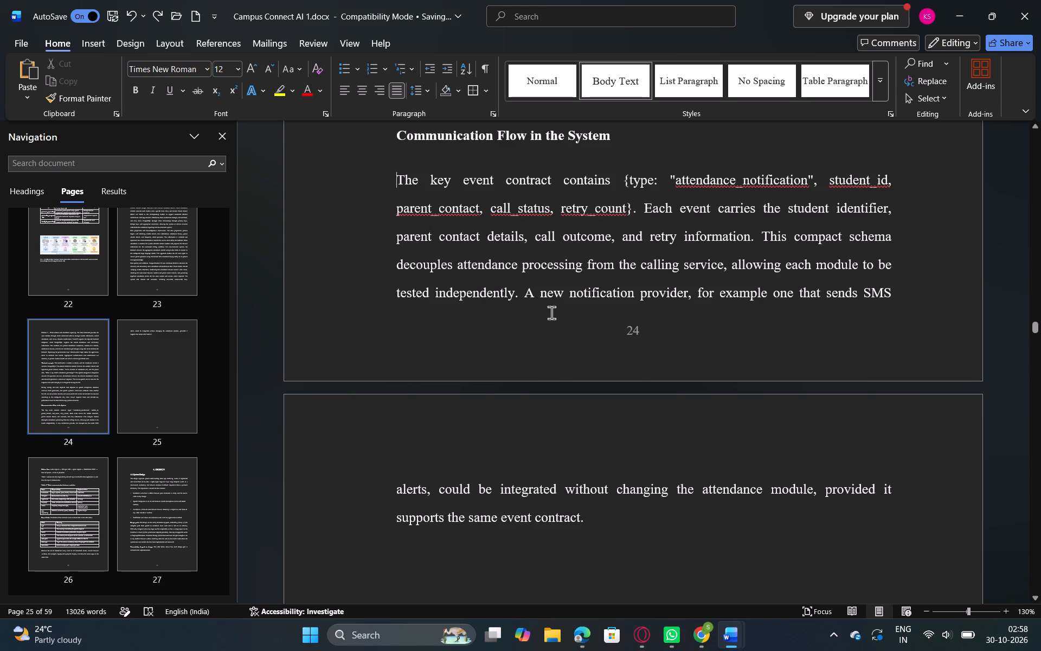
Delete "A new notification provider, for example one that sends SMS" and "module, provided it supports the same event contract." from the paragraph.
drag(525, 293, 821, 293)
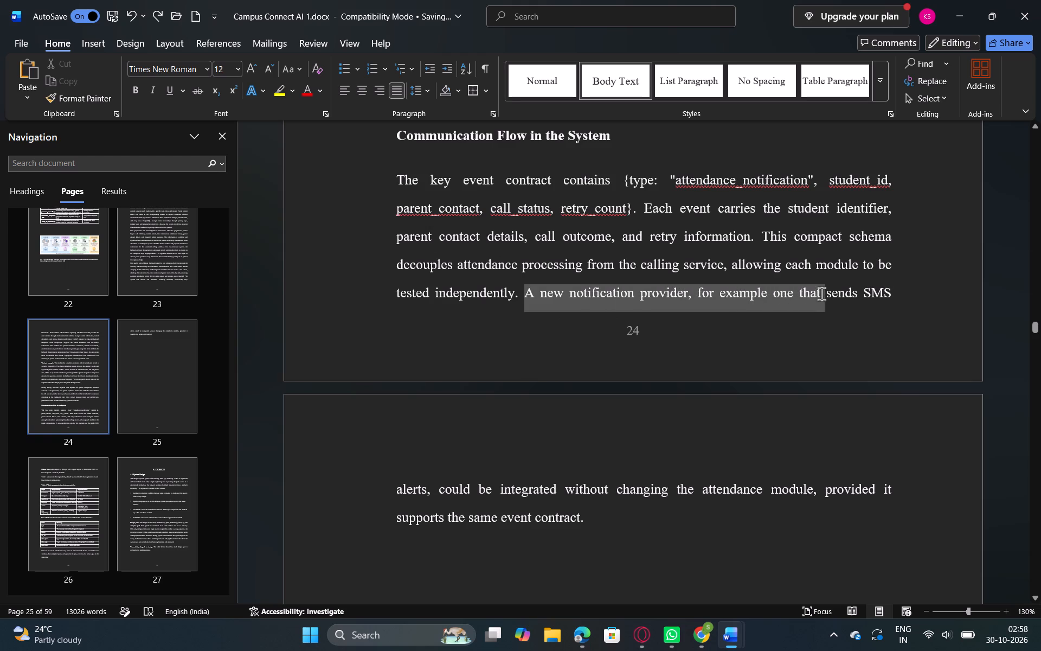
drag(821, 293, 882, 293)
key(BackSpace)
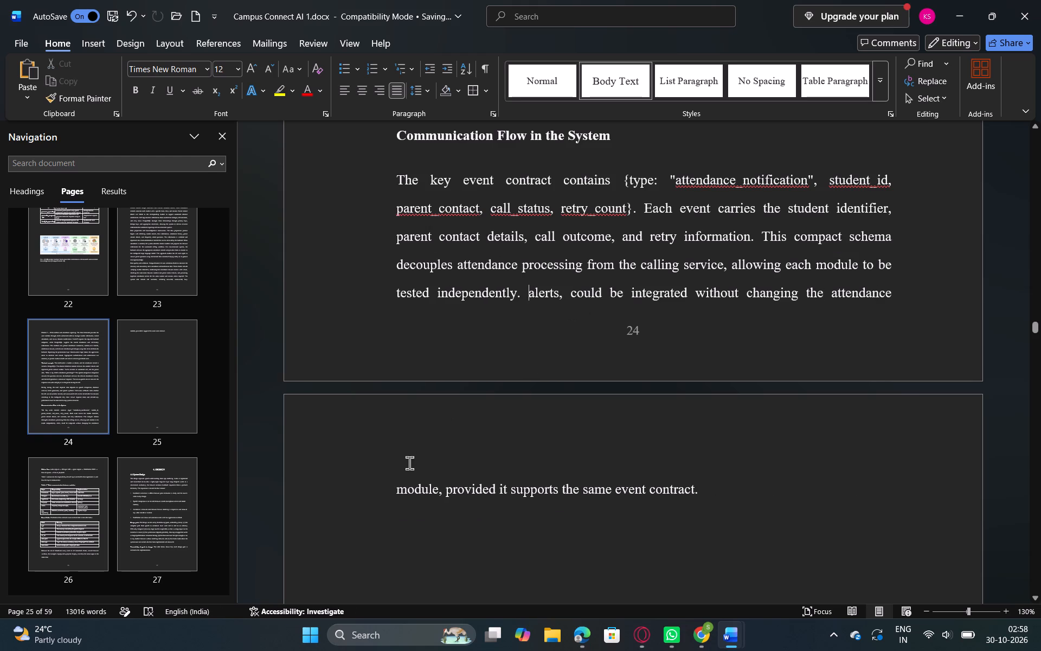
drag(393, 488, 717, 471)
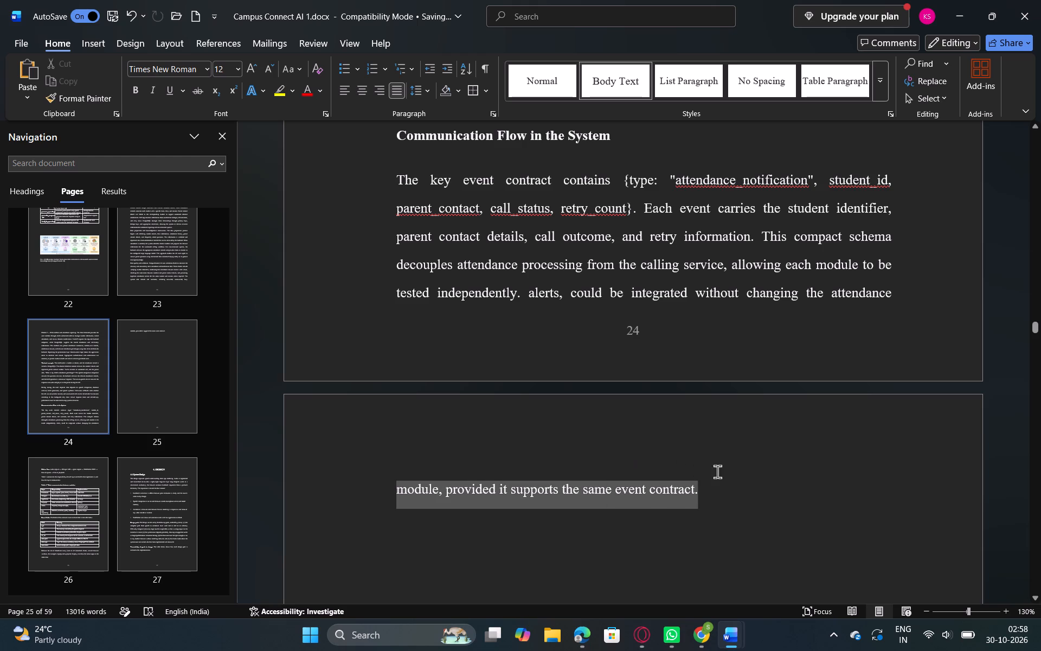
drag(717, 471, 722, 472)
key(BackSpace)
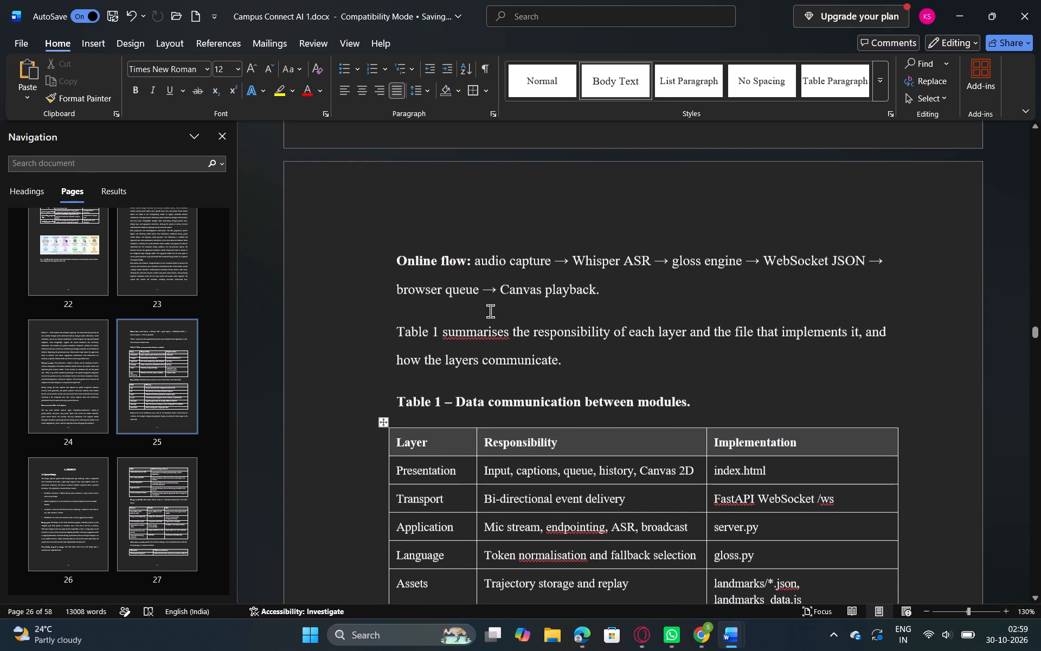
Delete the "Online flow" paragraph above the Table 1 introduction.
drag(394, 253, 447, 302)
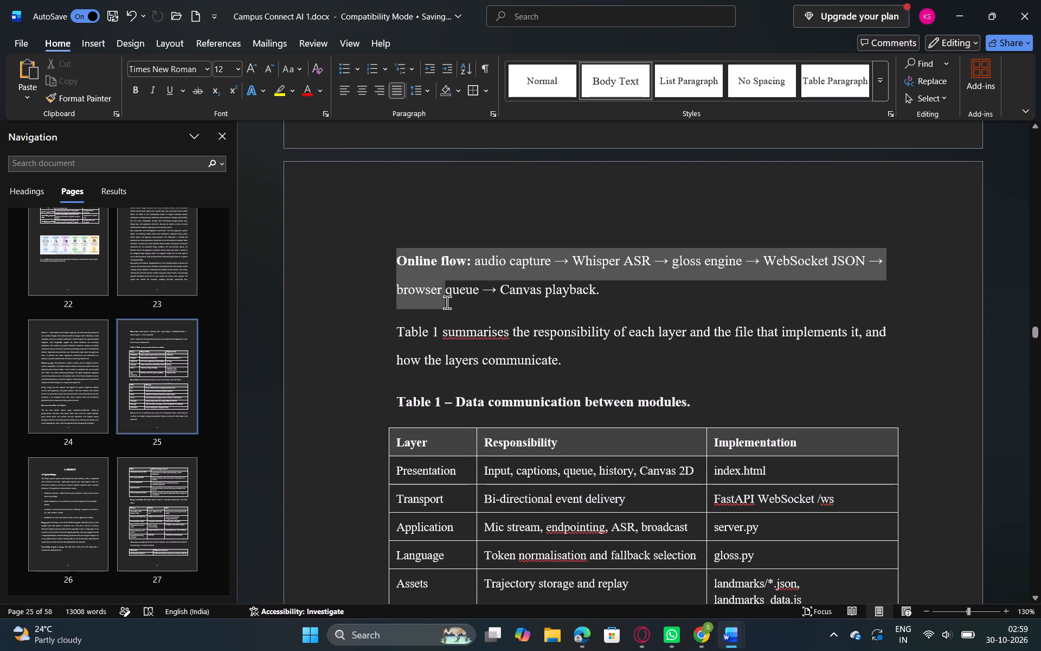
drag(447, 302, 497, 320)
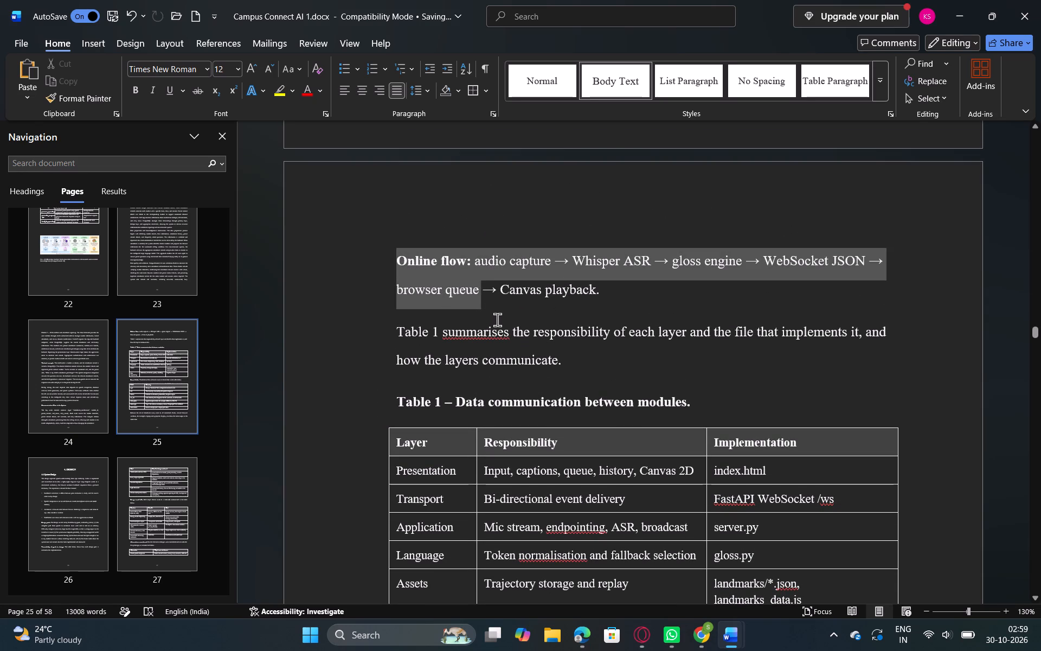
drag(497, 320, 598, 289)
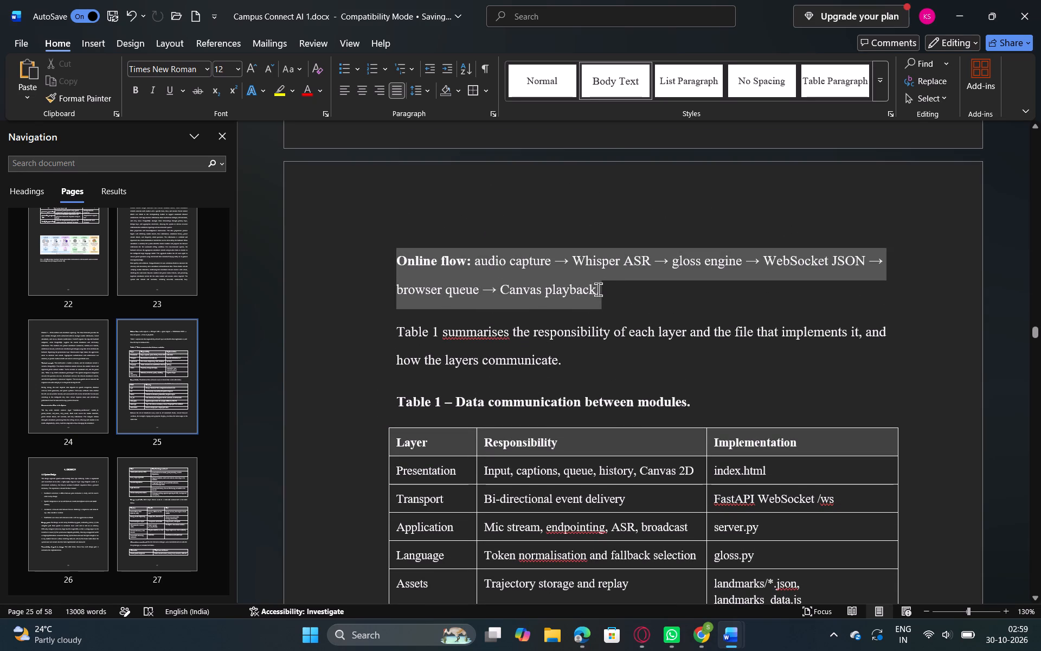
drag(598, 289, 611, 289)
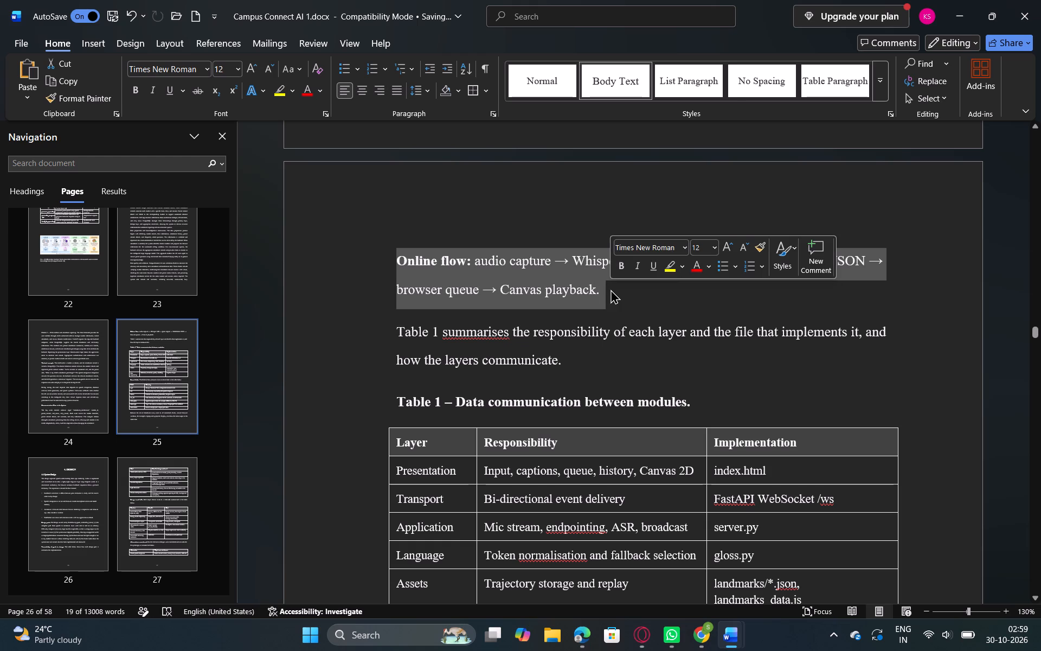
key(BackSpace)
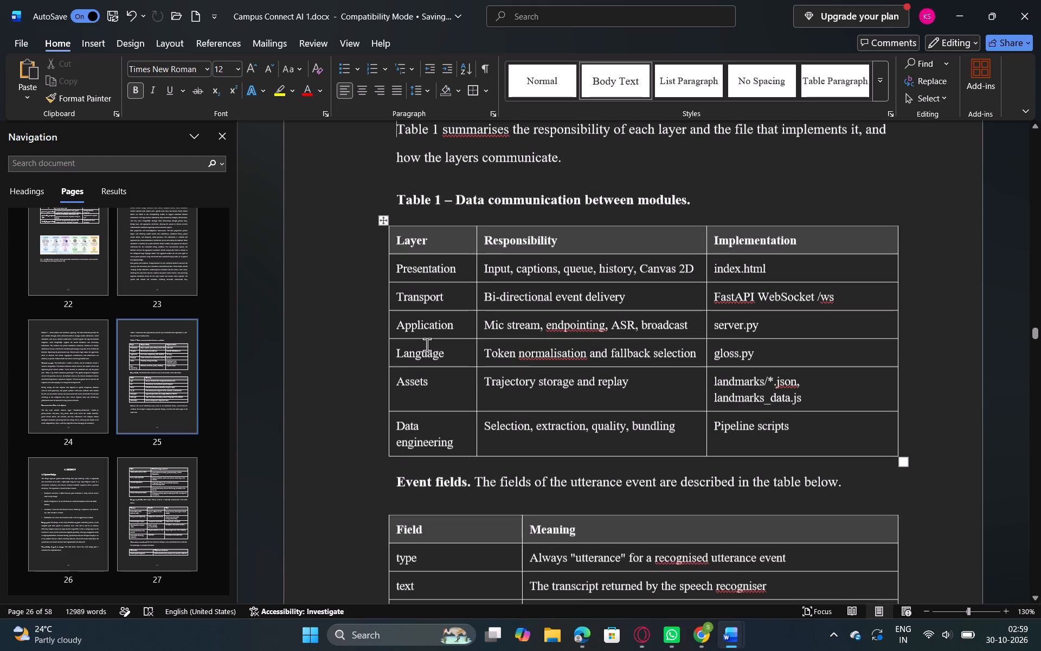
drag(394, 188, 512, 275)
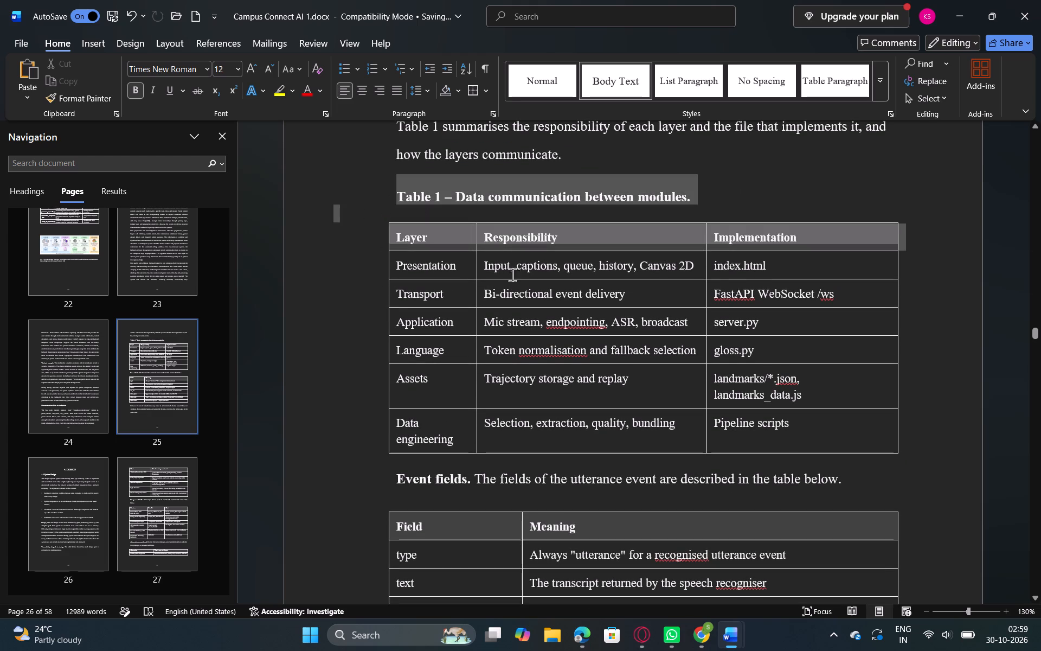
drag(512, 275, 775, 429)
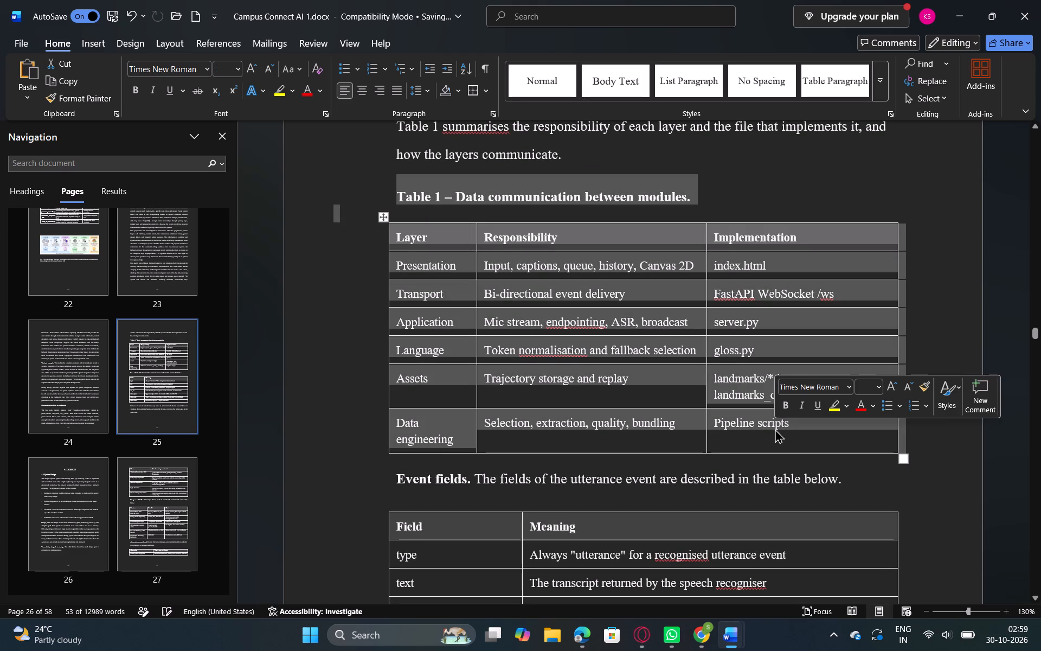
key(ctrl+c)
key(ctrl+c)
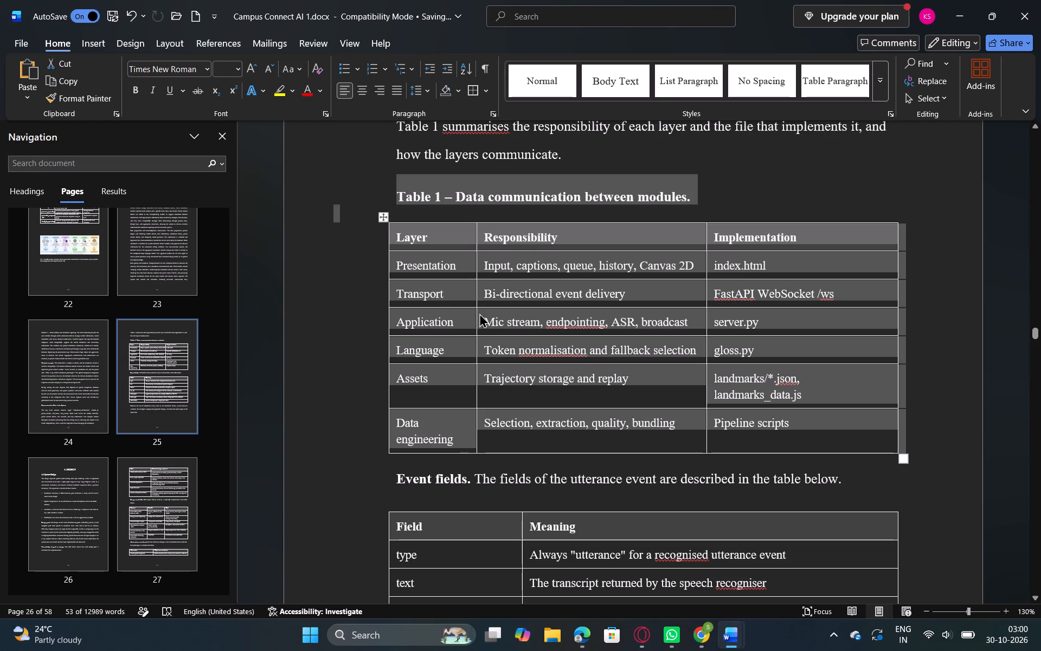
click(403, 195)
drag(403, 195, 704, 426)
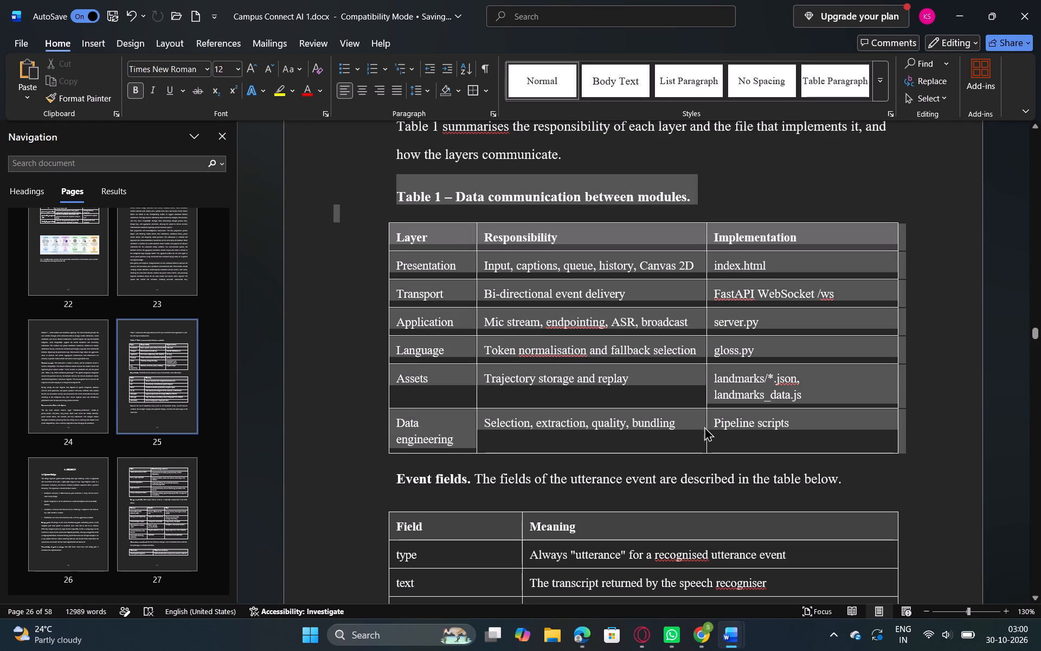
drag(704, 426, 444, 200)
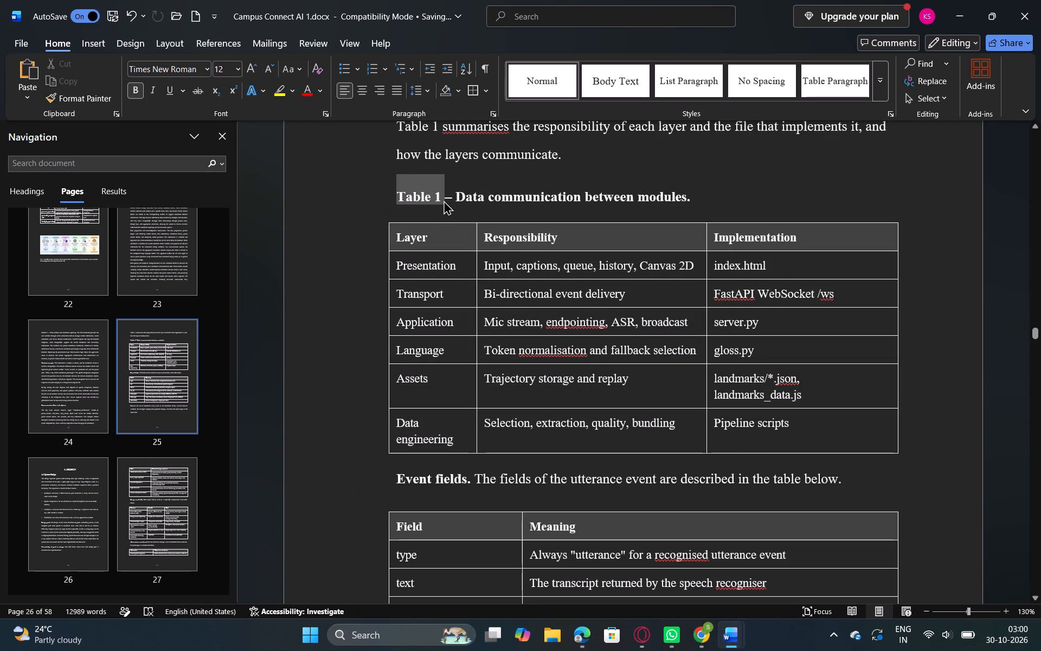
drag(444, 200, 443, 199)
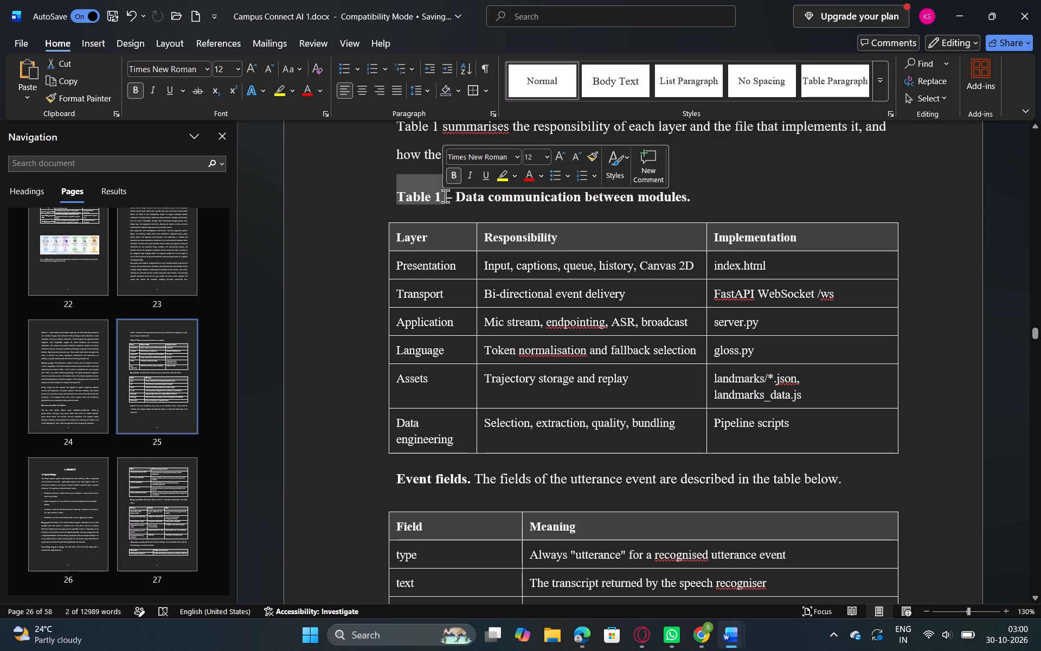
click(445, 196)
drag(445, 196, 749, 449)
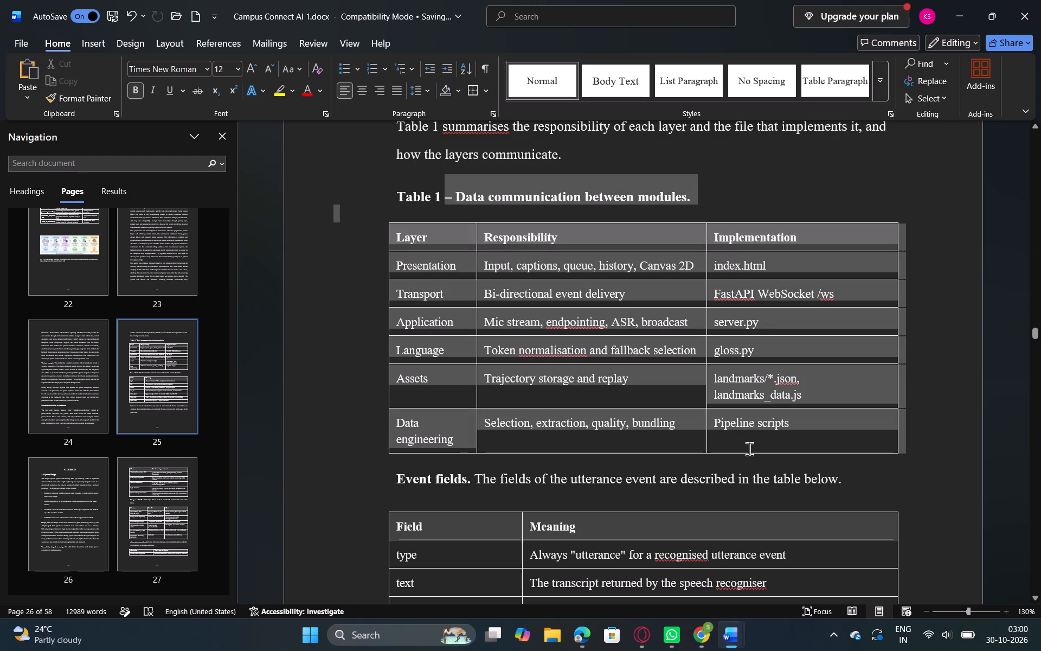
drag(749, 449, 753, 449)
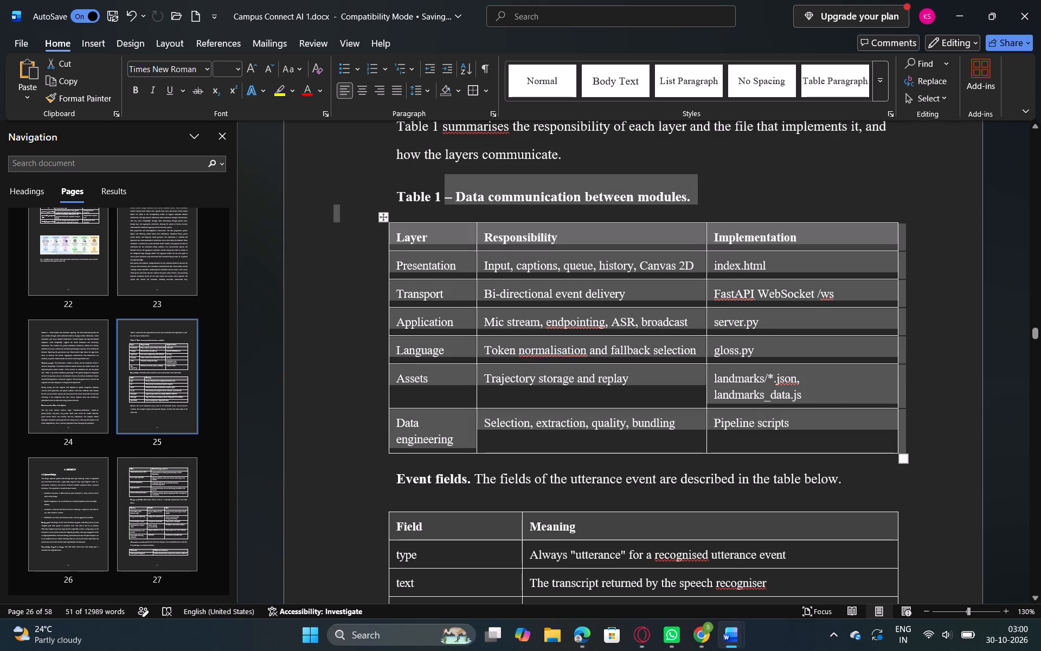
click(715, 207)
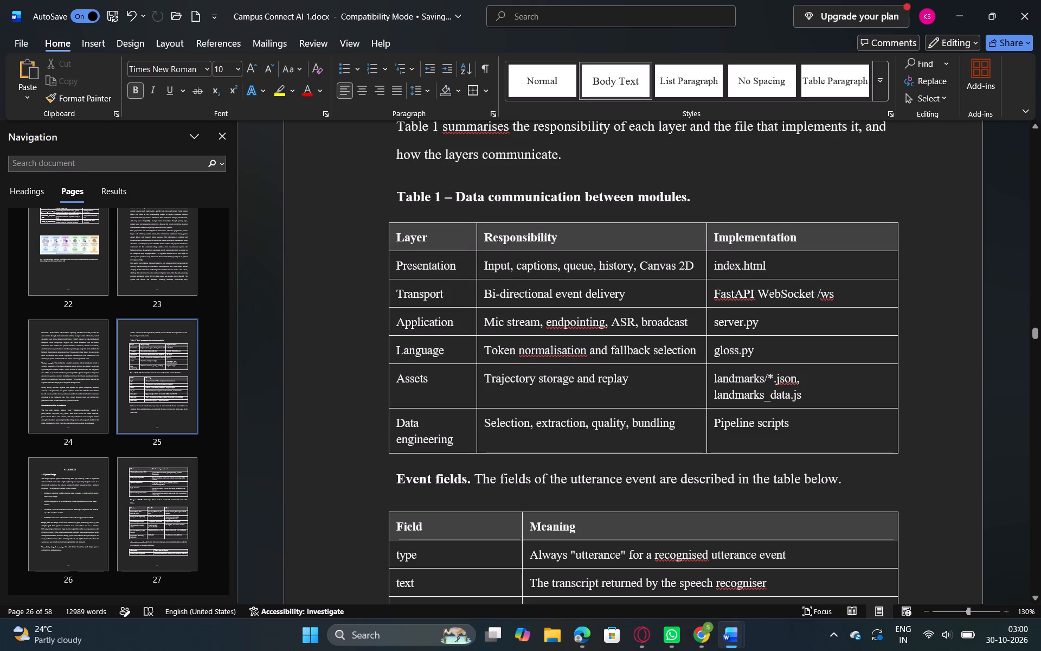
drag(396, 195, 768, 416)
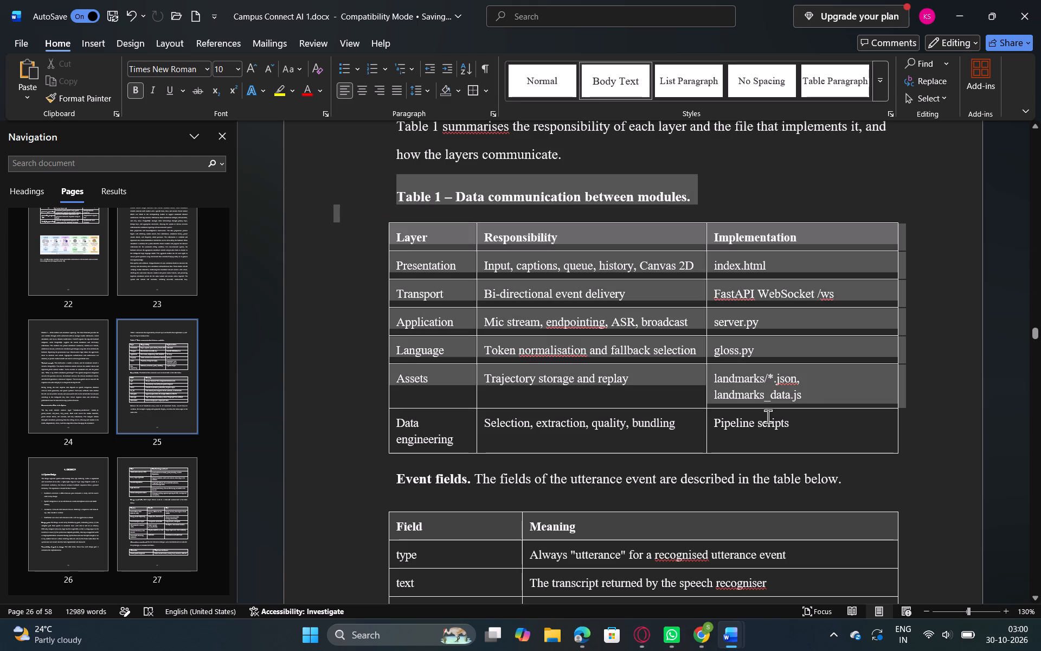
drag(768, 416, 793, 434)
key(ctrl+v)
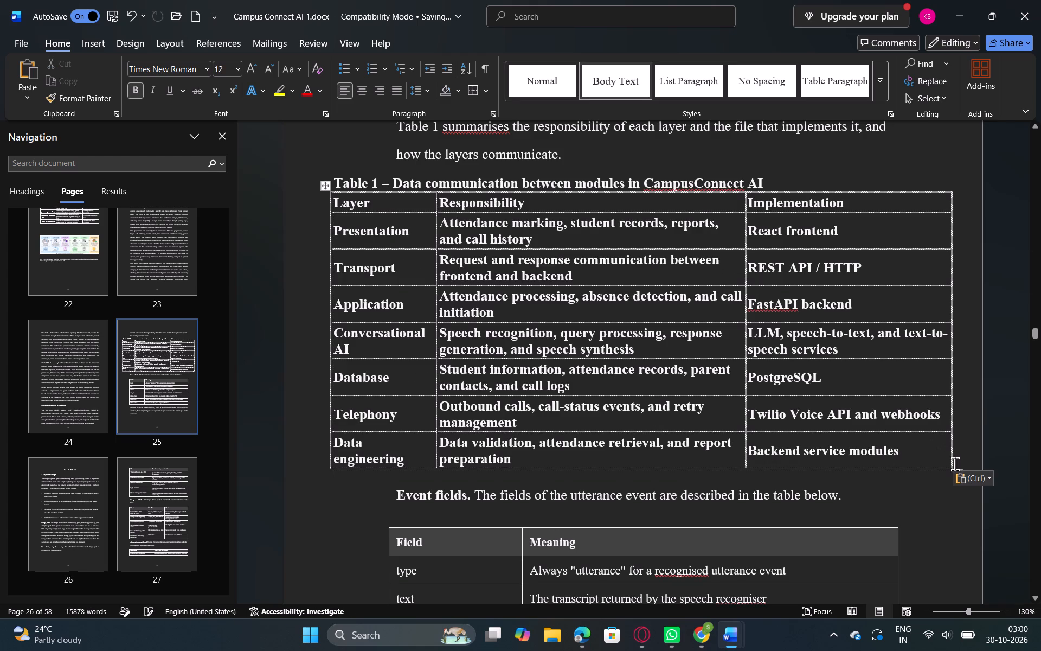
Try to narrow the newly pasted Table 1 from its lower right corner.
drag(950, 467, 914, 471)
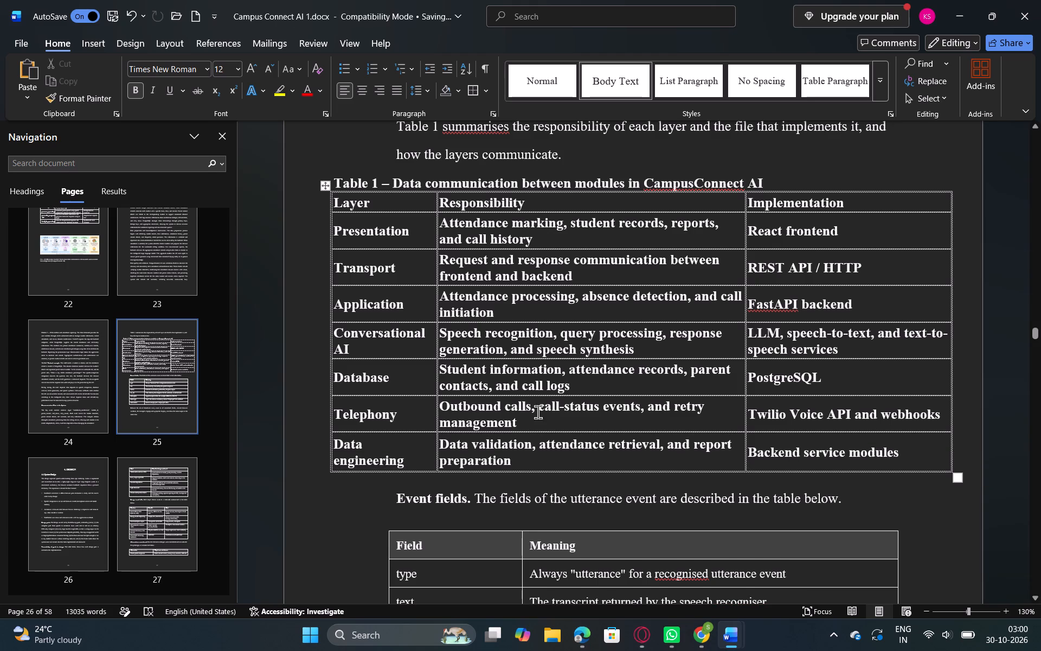
Remove bold formatting from all cells of the new Table 1, leaving its caption bold.
click(325, 187)
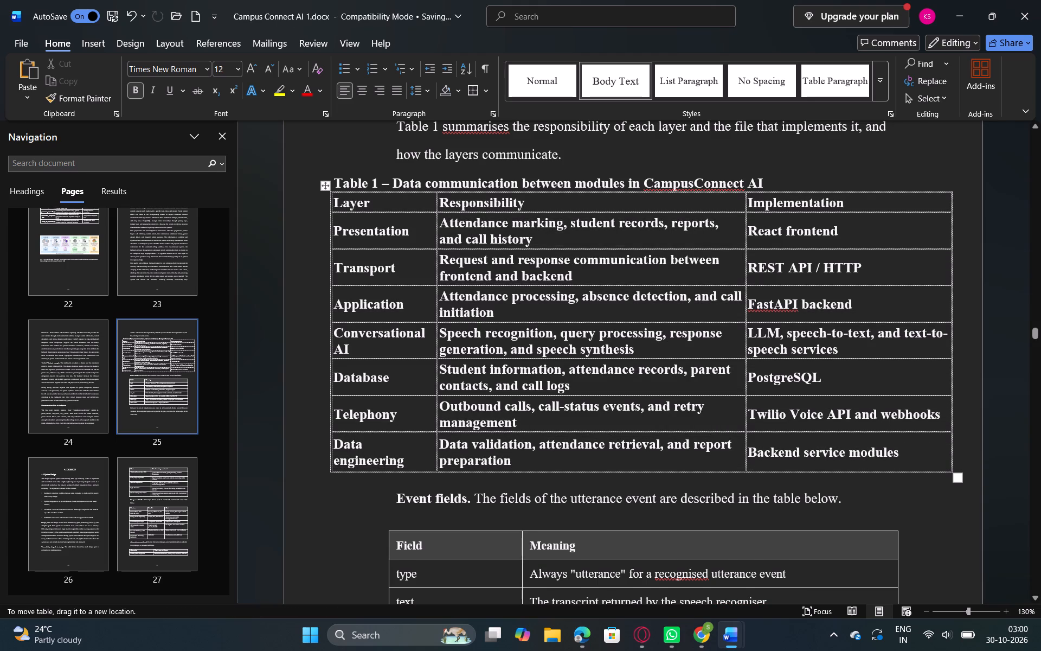
click(327, 185)
click(316, 196)
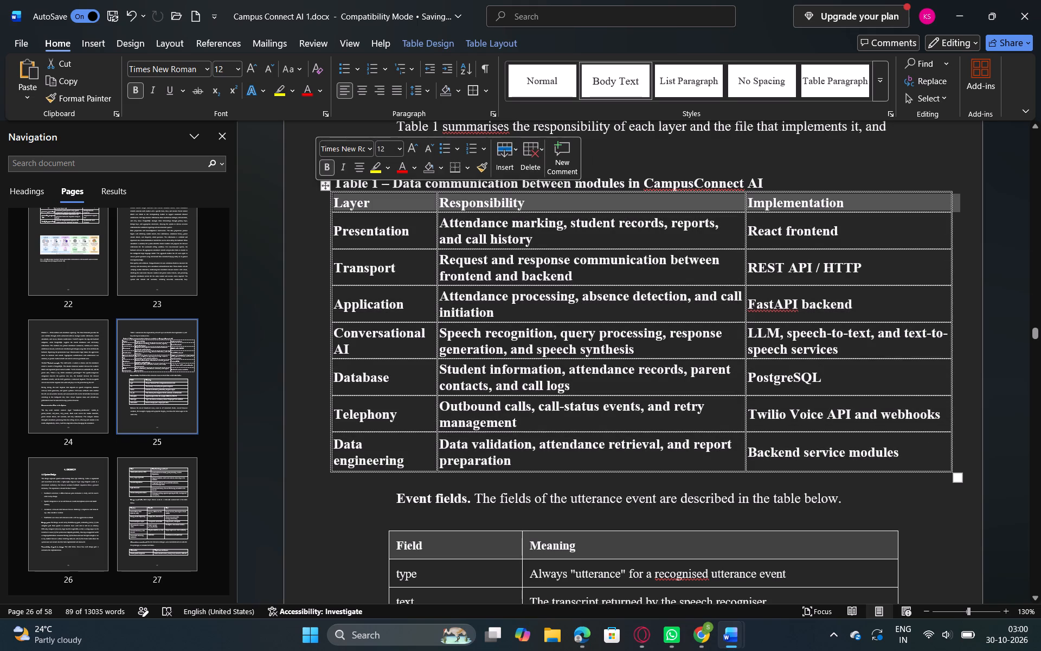
drag(325, 185, 339, 193)
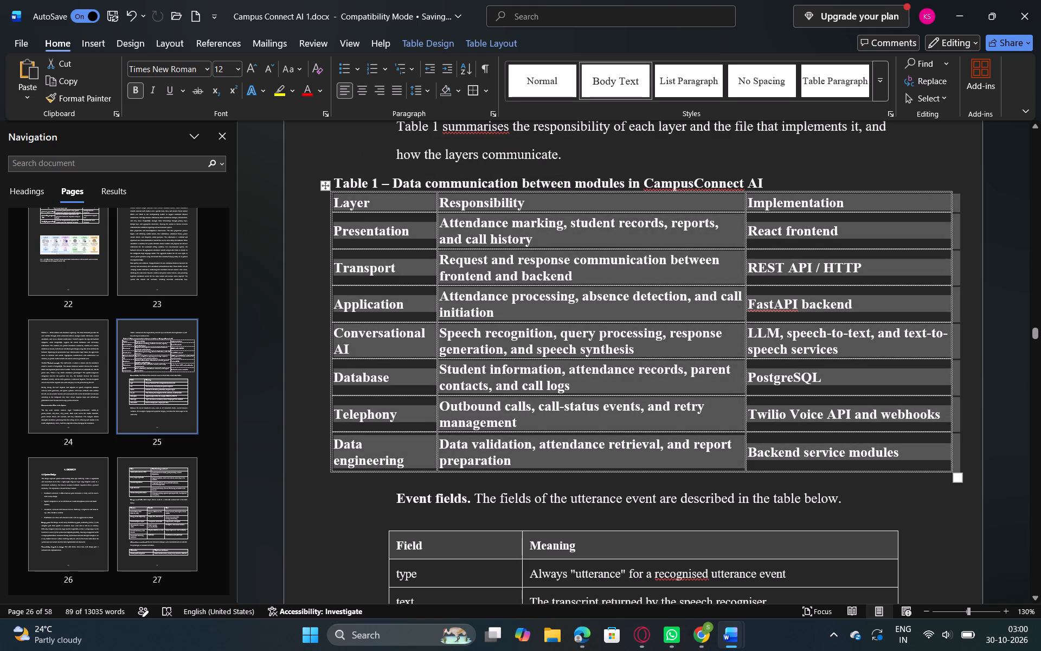
click(351, 231)
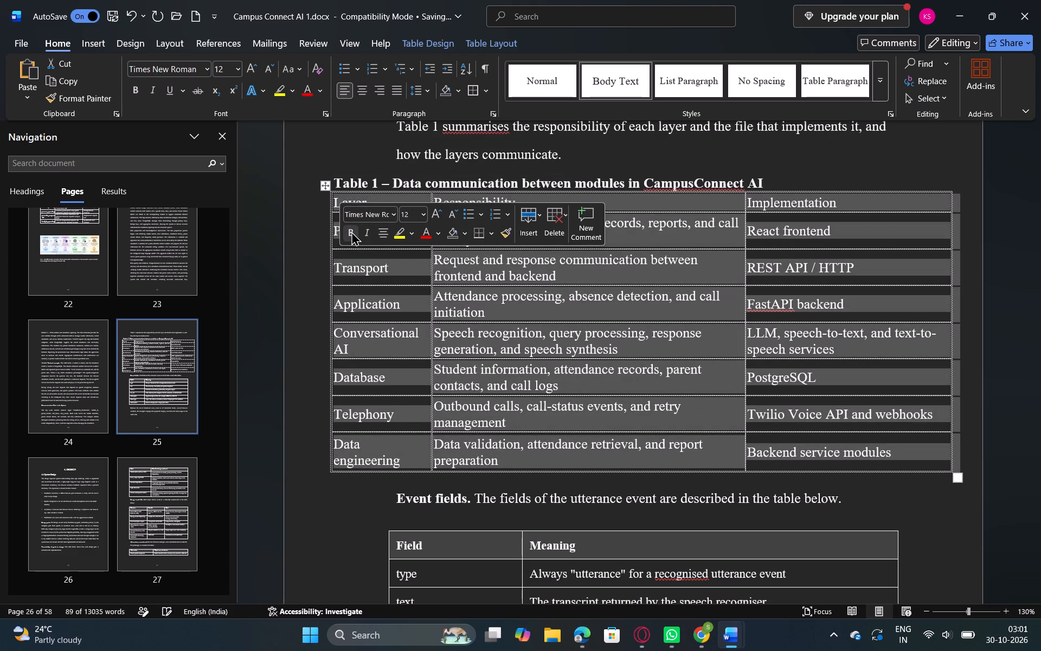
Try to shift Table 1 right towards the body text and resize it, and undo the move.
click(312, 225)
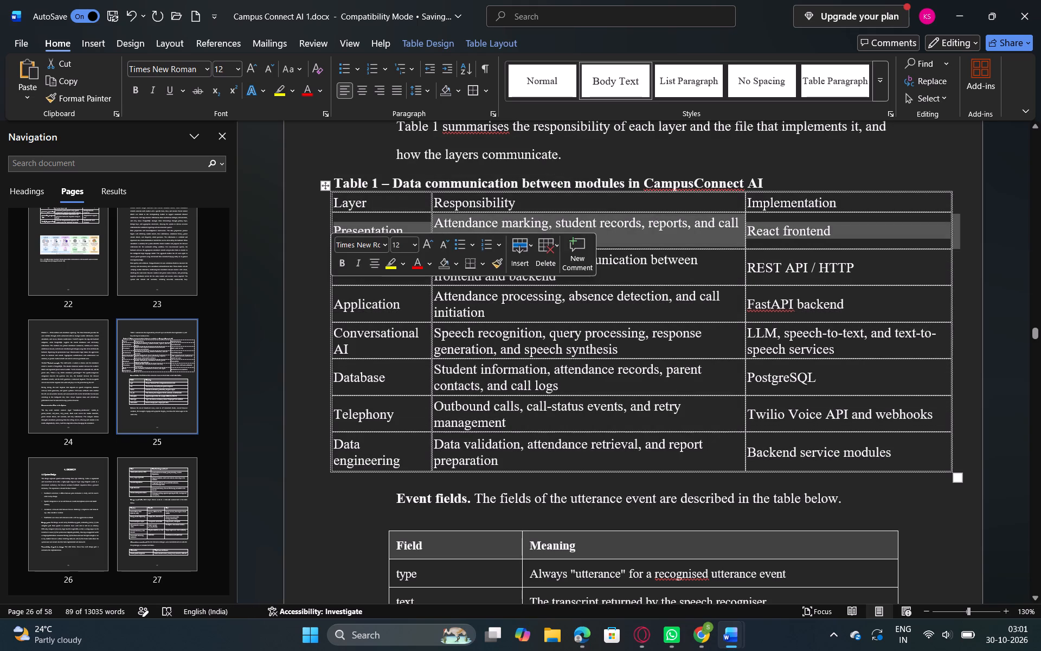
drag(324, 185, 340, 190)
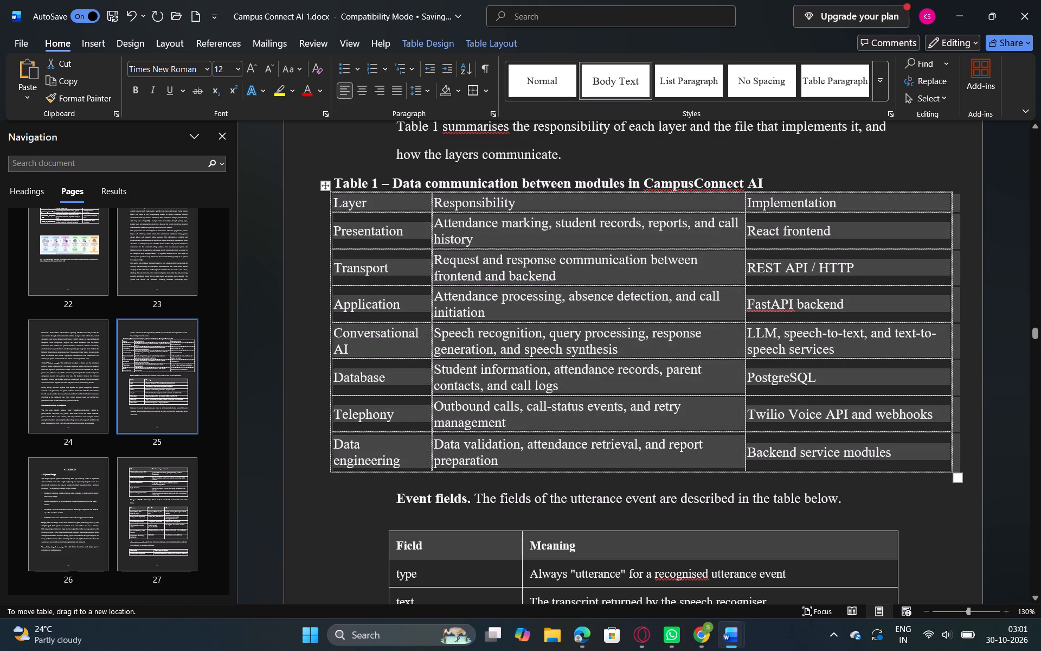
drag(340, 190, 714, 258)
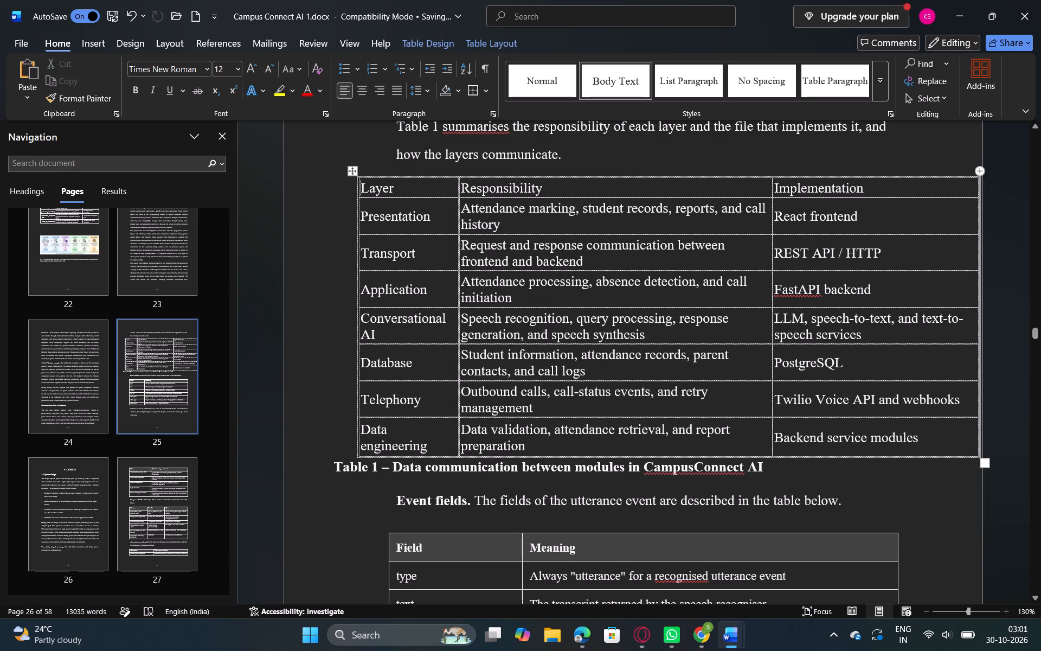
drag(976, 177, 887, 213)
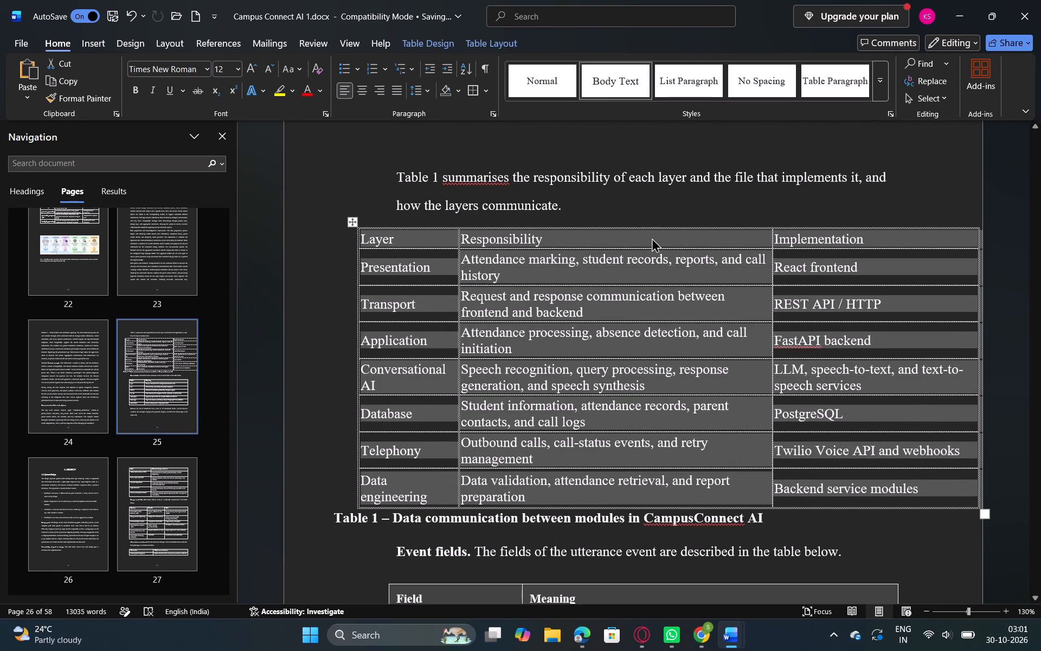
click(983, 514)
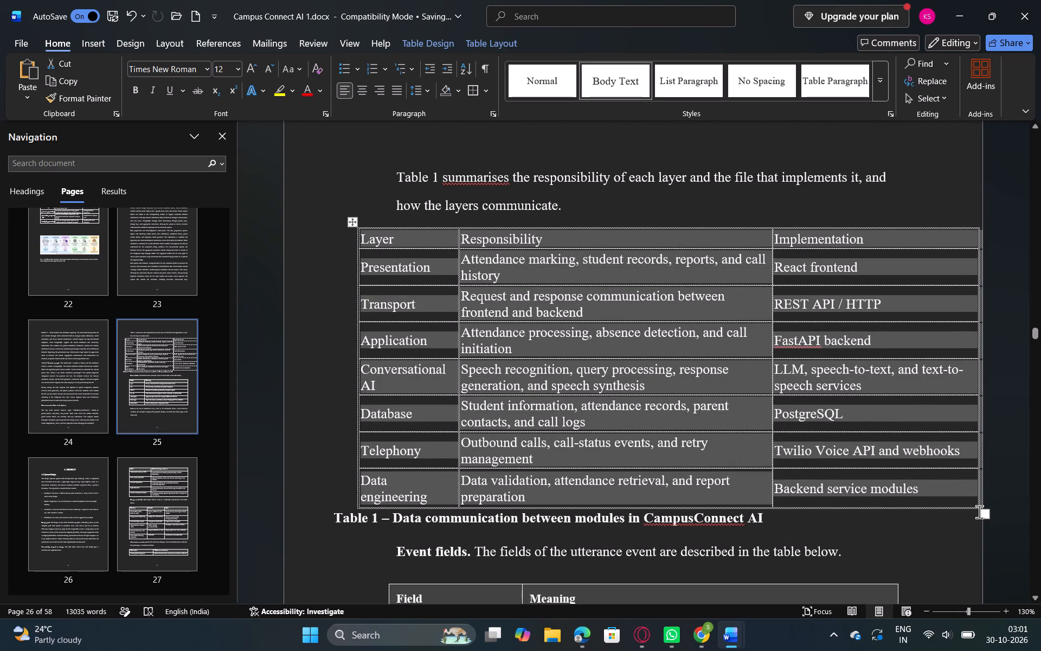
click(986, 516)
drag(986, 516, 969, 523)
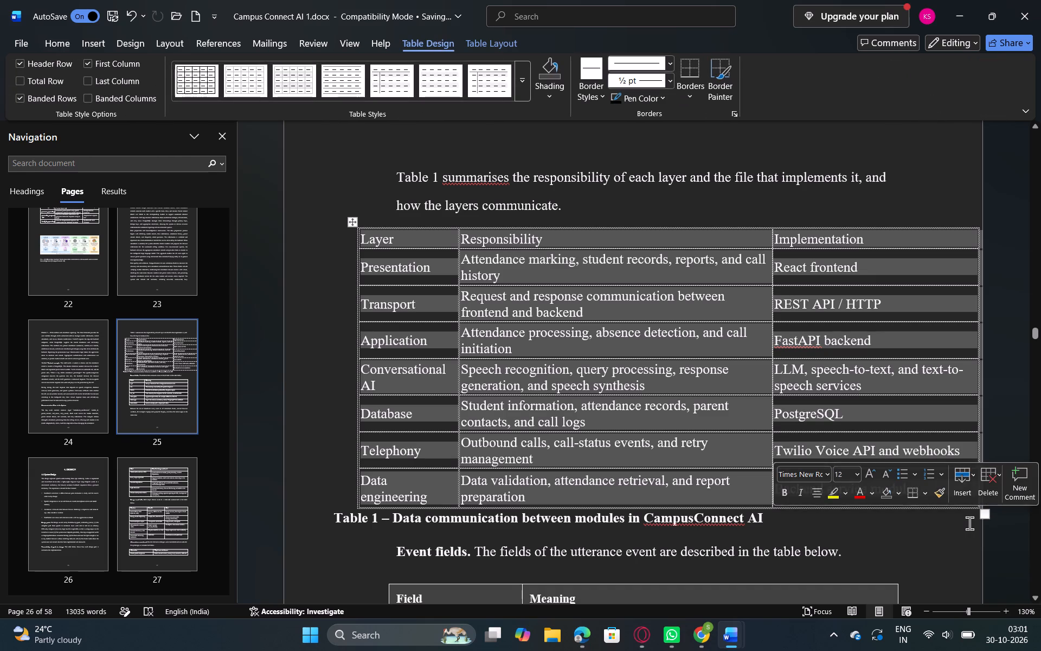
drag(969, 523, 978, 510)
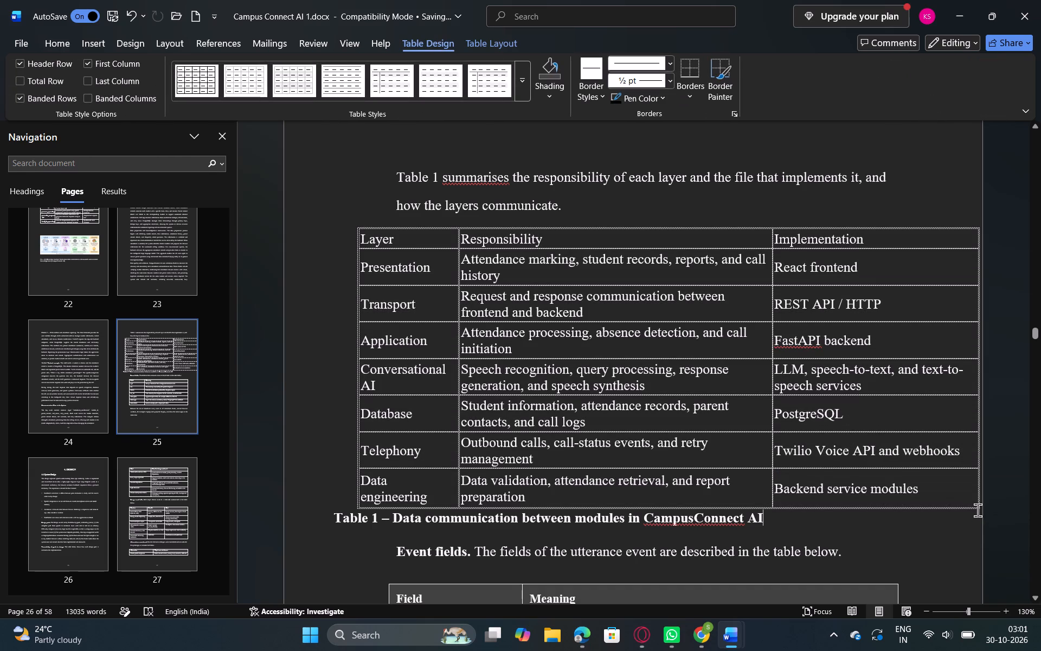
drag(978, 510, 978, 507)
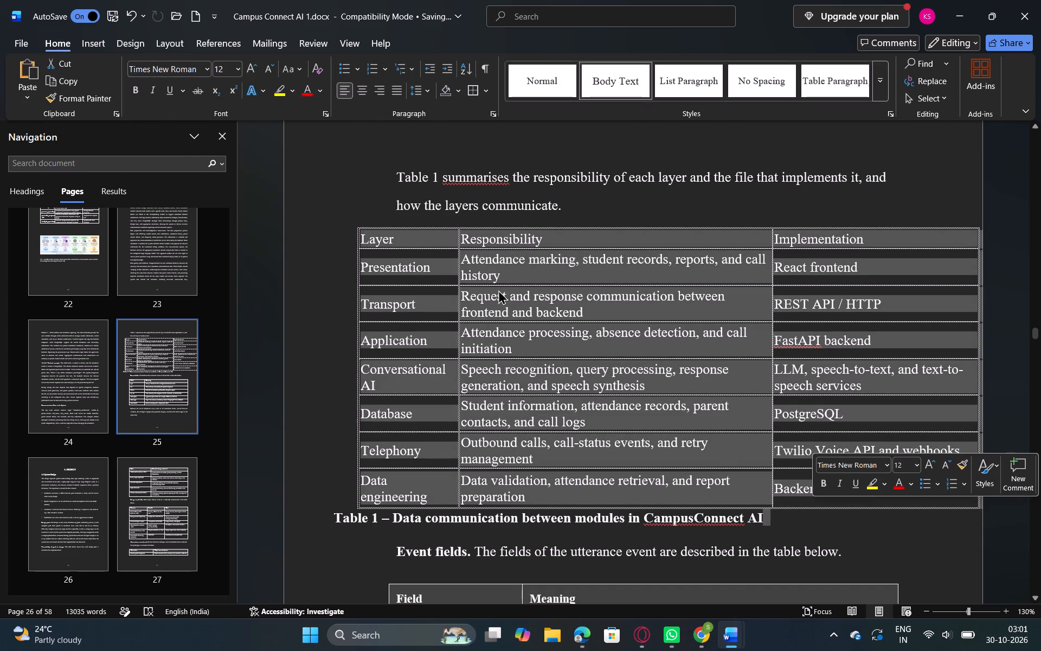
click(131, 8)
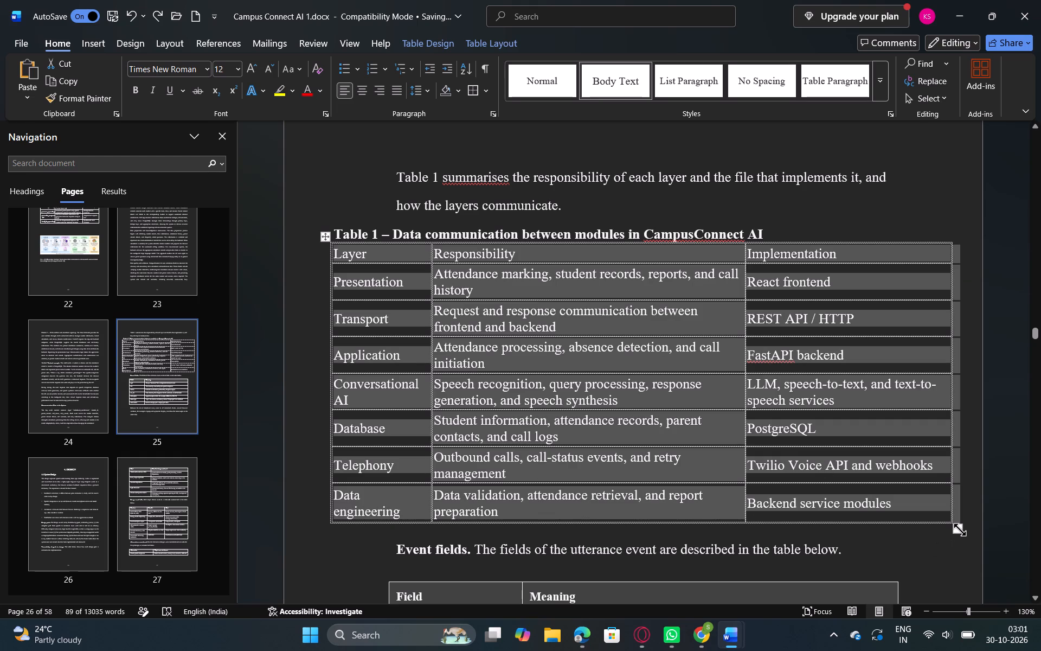
Narrow Table 1 proportionally so its right edge falls inside the body text's right margin.
drag(960, 529, 955, 524)
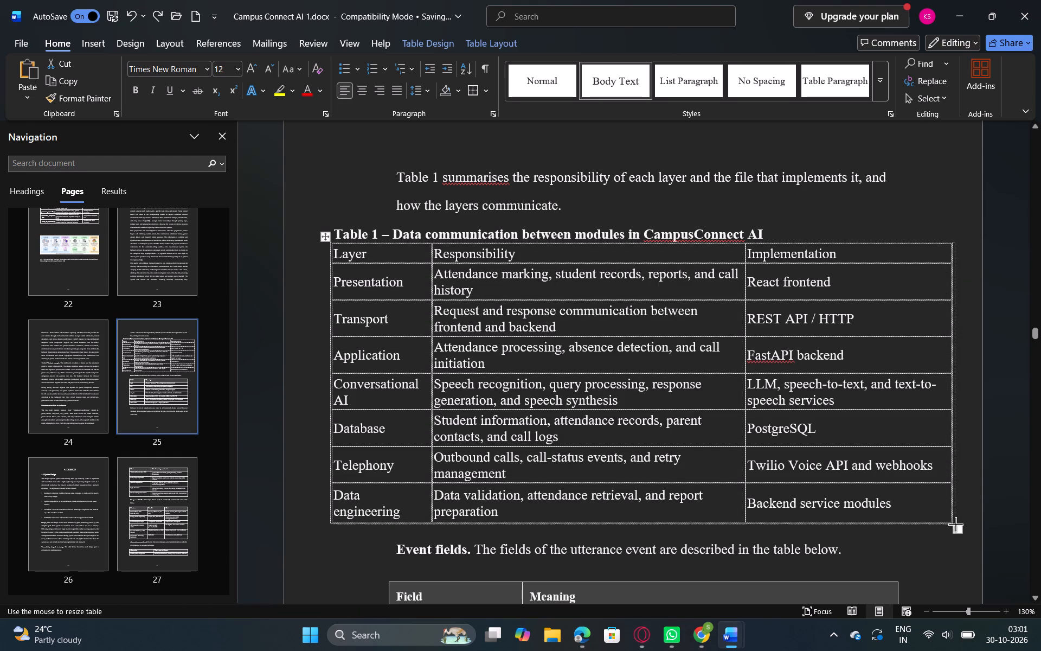
drag(955, 524, 894, 518)
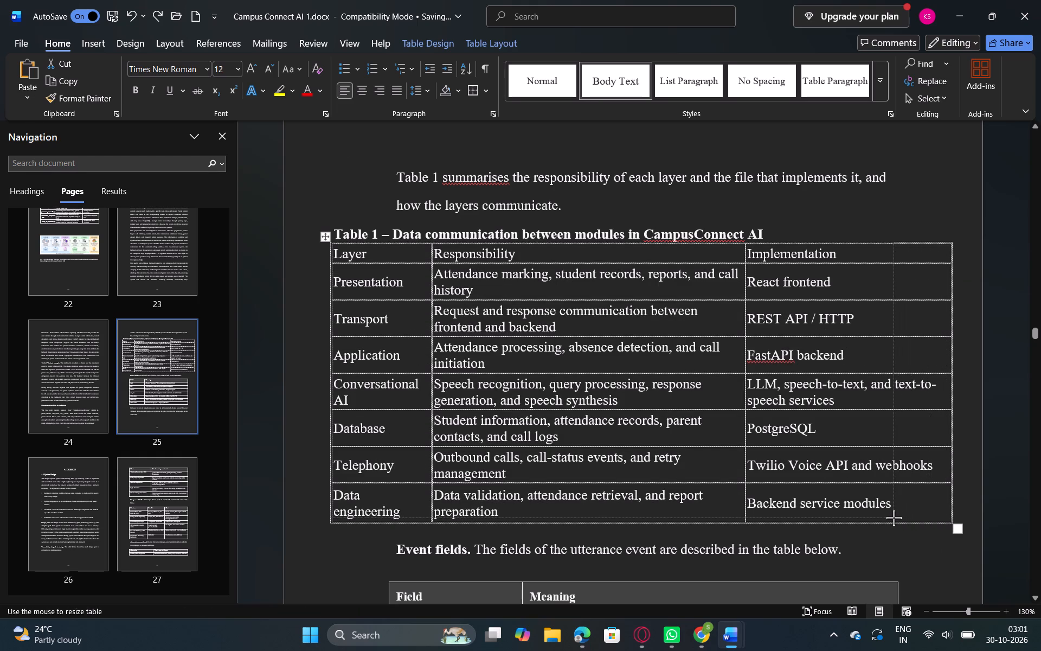
drag(894, 518, 870, 518)
drag(870, 518, 871, 518)
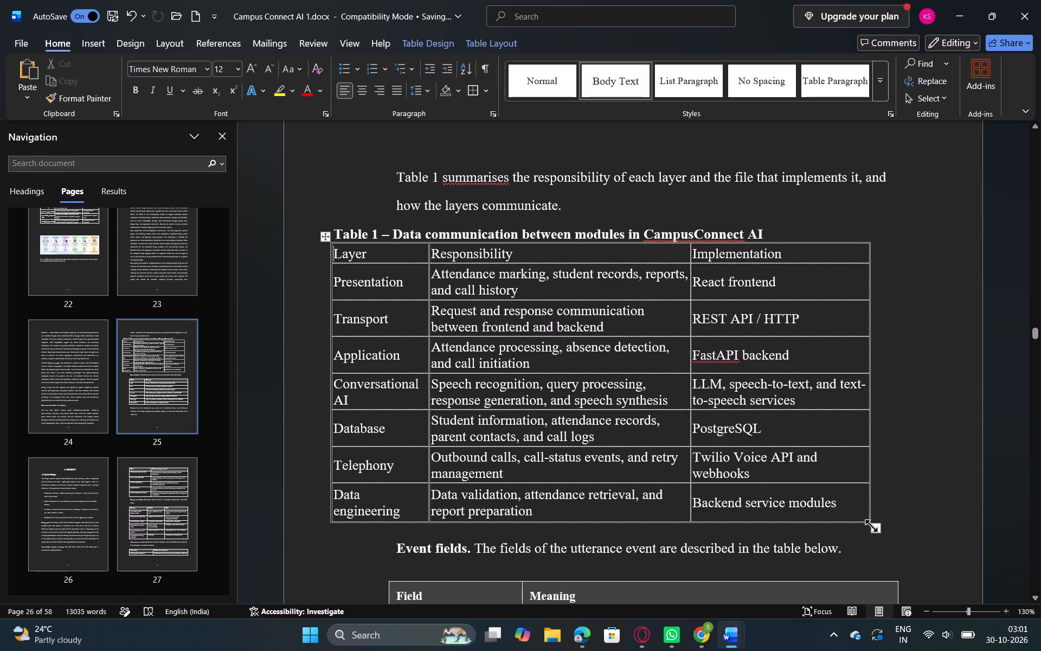
click(871, 526)
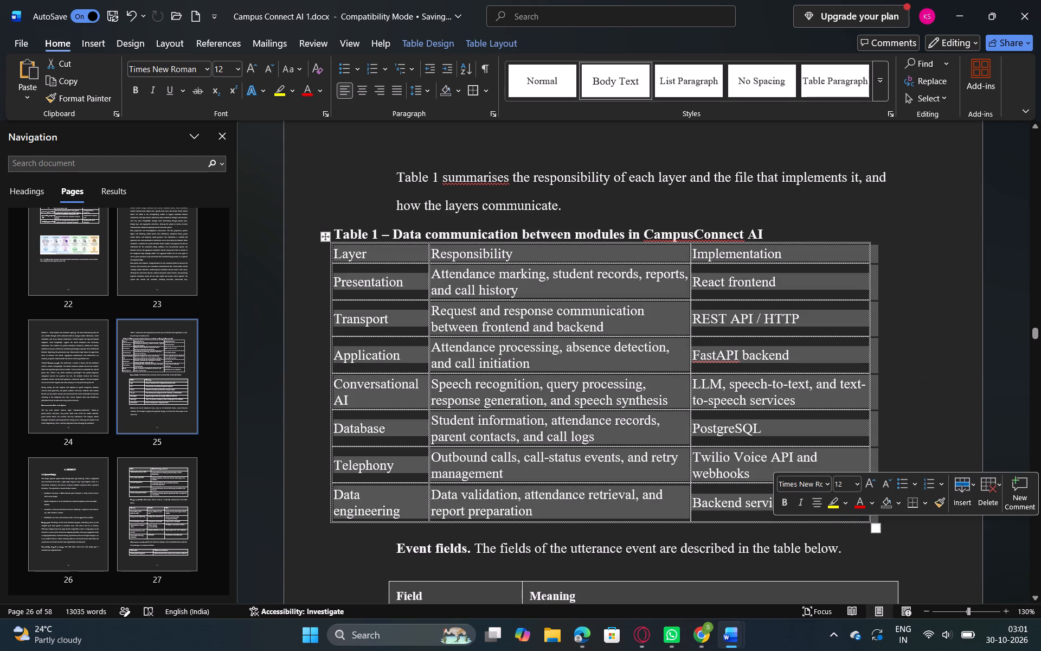
click(866, 529)
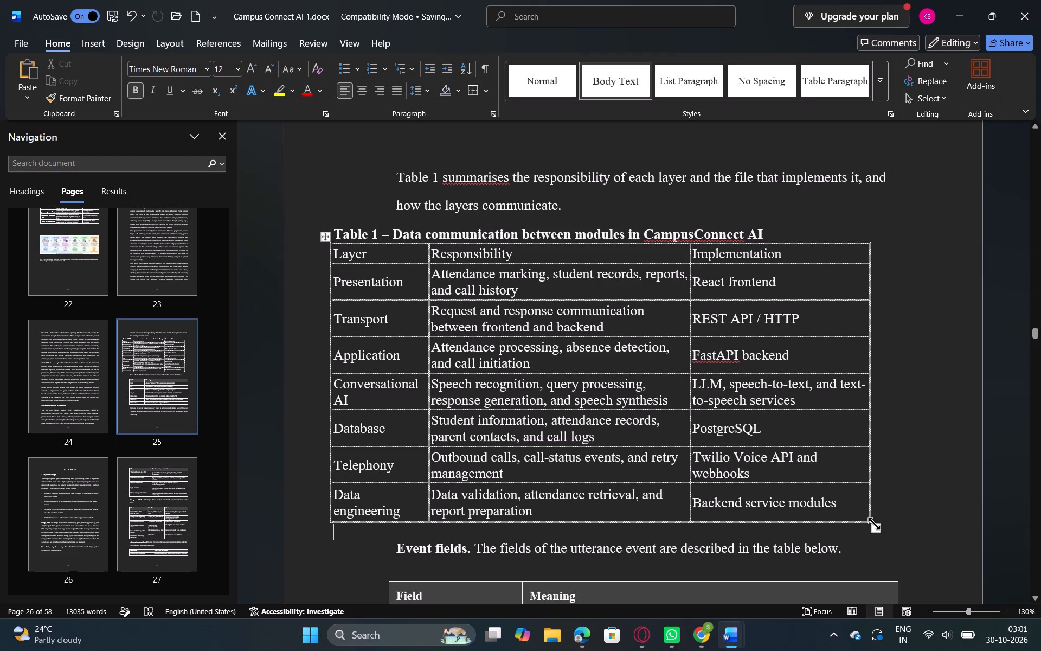
click(874, 524)
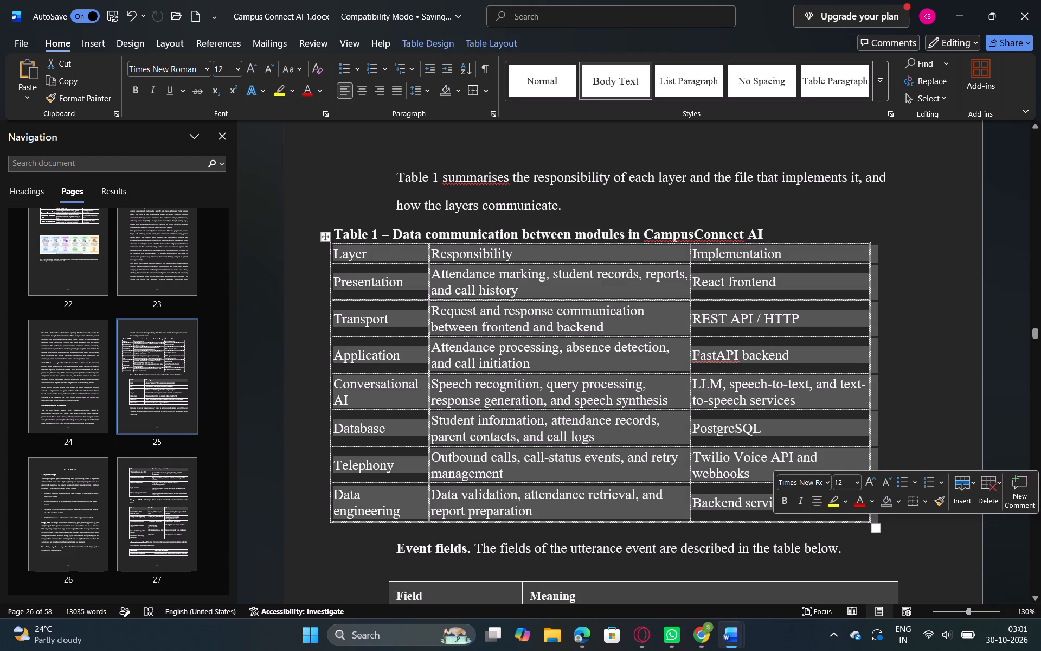
click(863, 536)
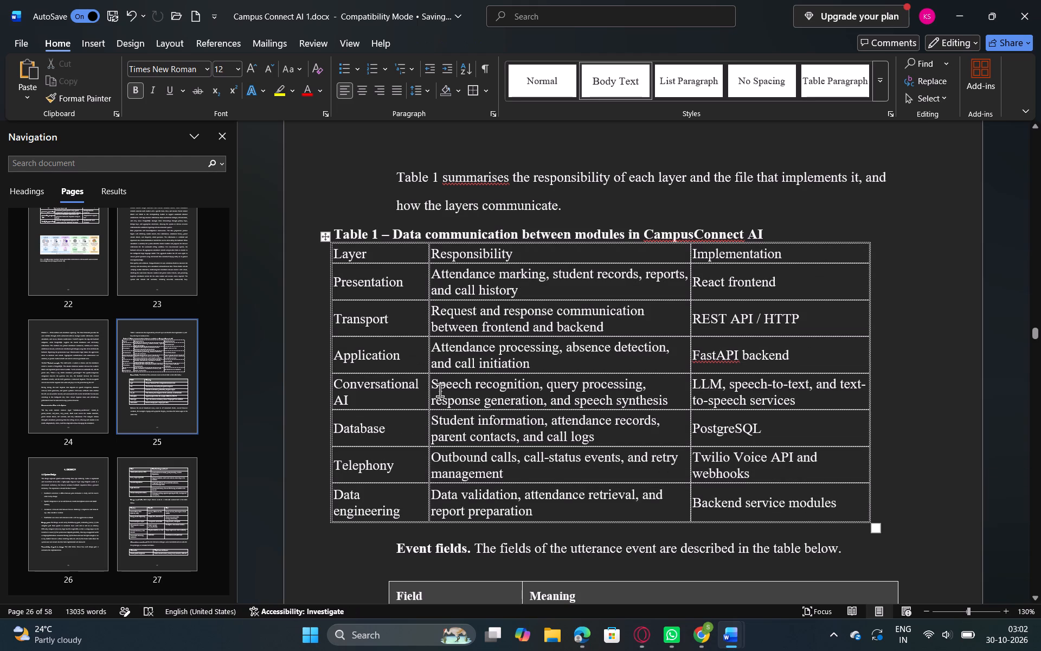
Widen Table 1 slightly, and pull its left border inward to the left edge of the body text.
drag(331, 257, 369, 264)
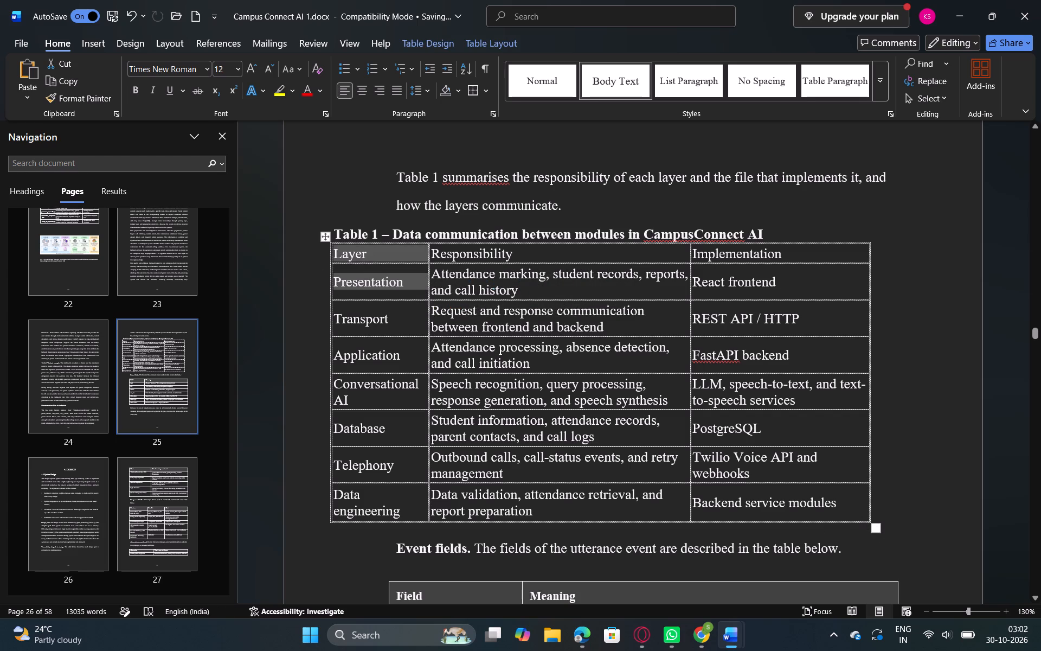
drag(876, 526, 880, 505)
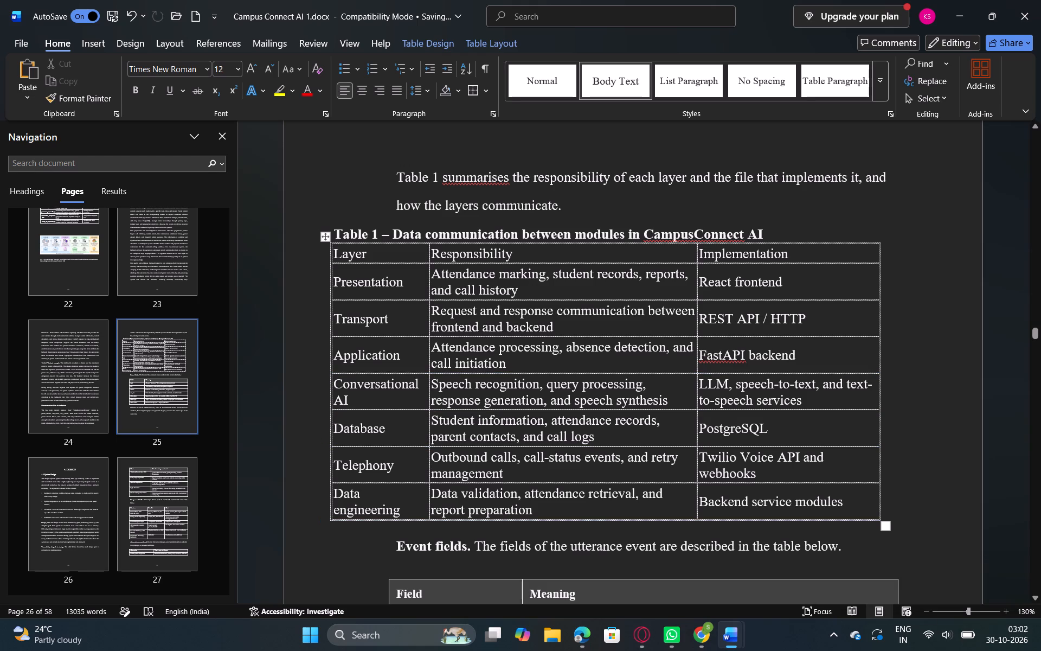
click(306, 355)
click(306, 355)
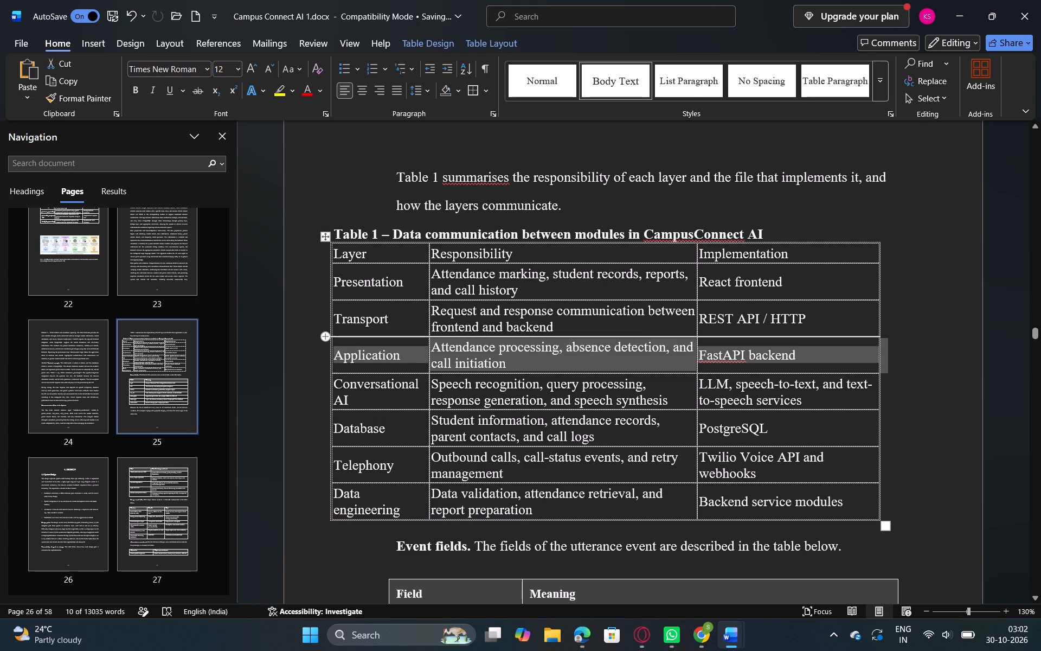
click(329, 519)
drag(329, 519, 345, 519)
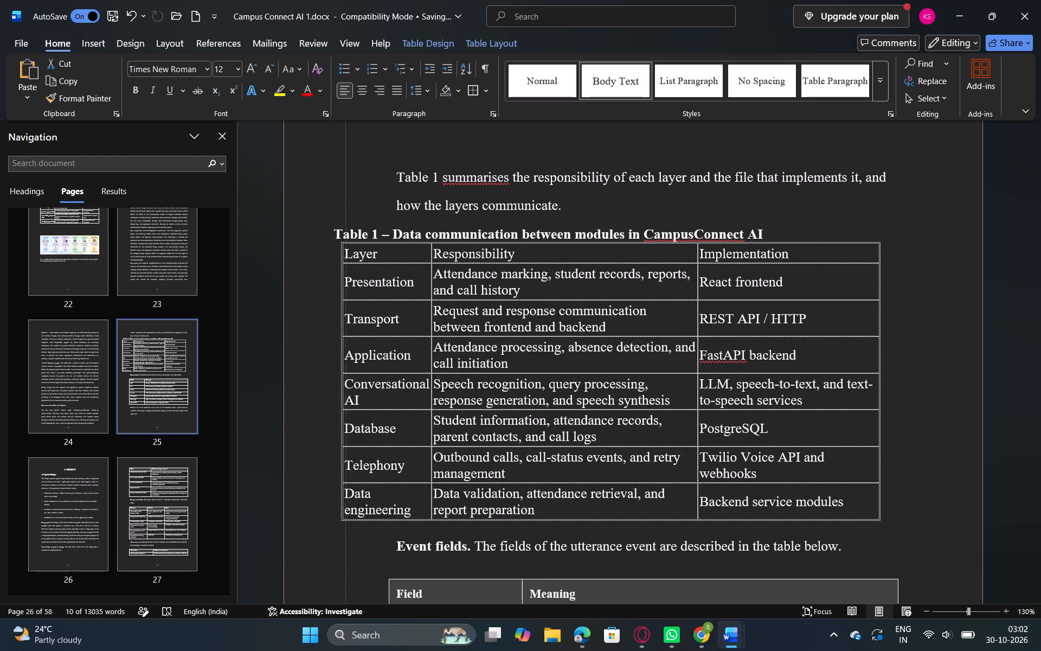
drag(345, 519, 384, 525)
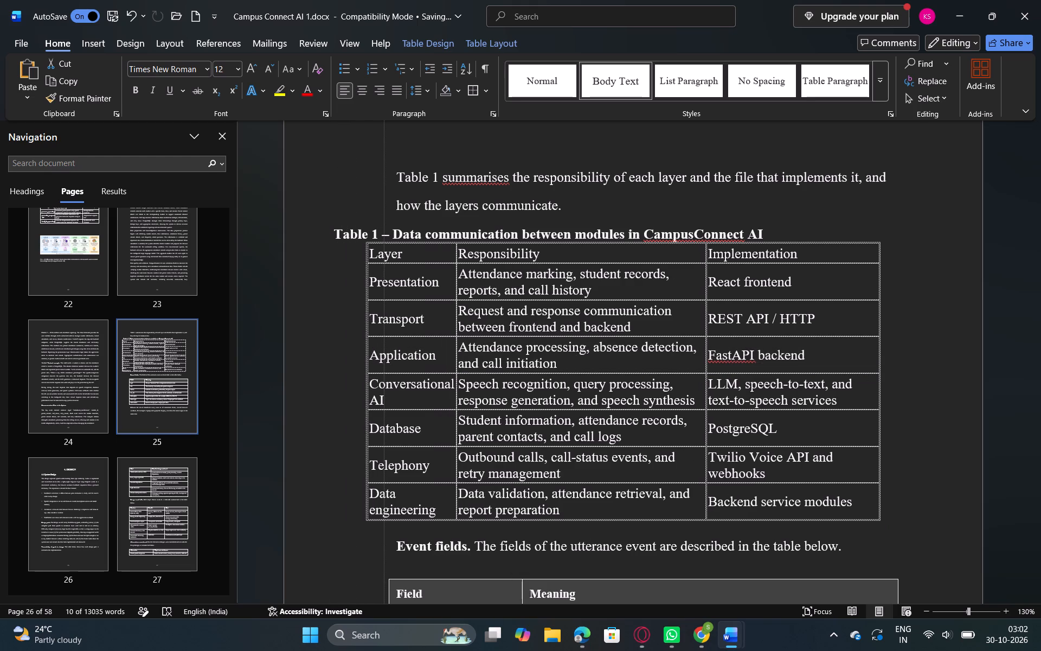
drag(384, 525, 400, 525)
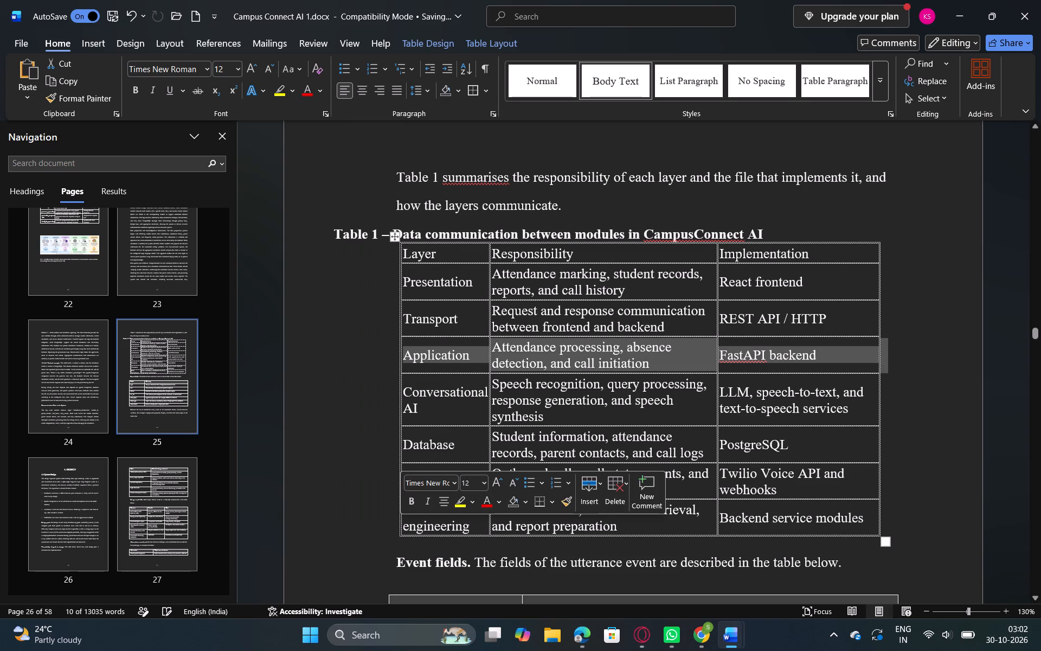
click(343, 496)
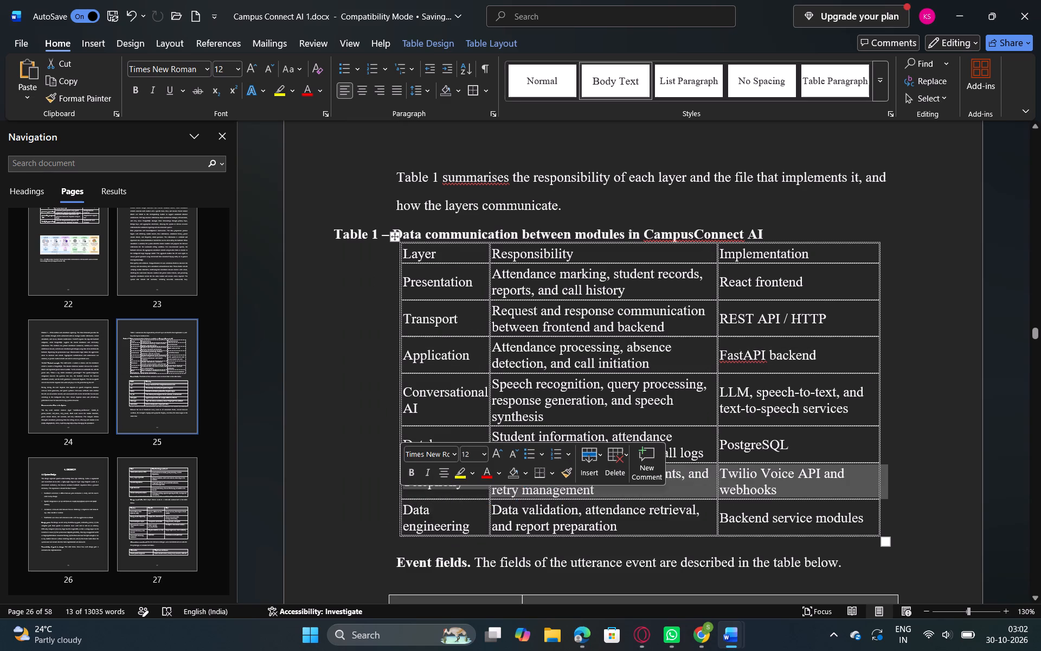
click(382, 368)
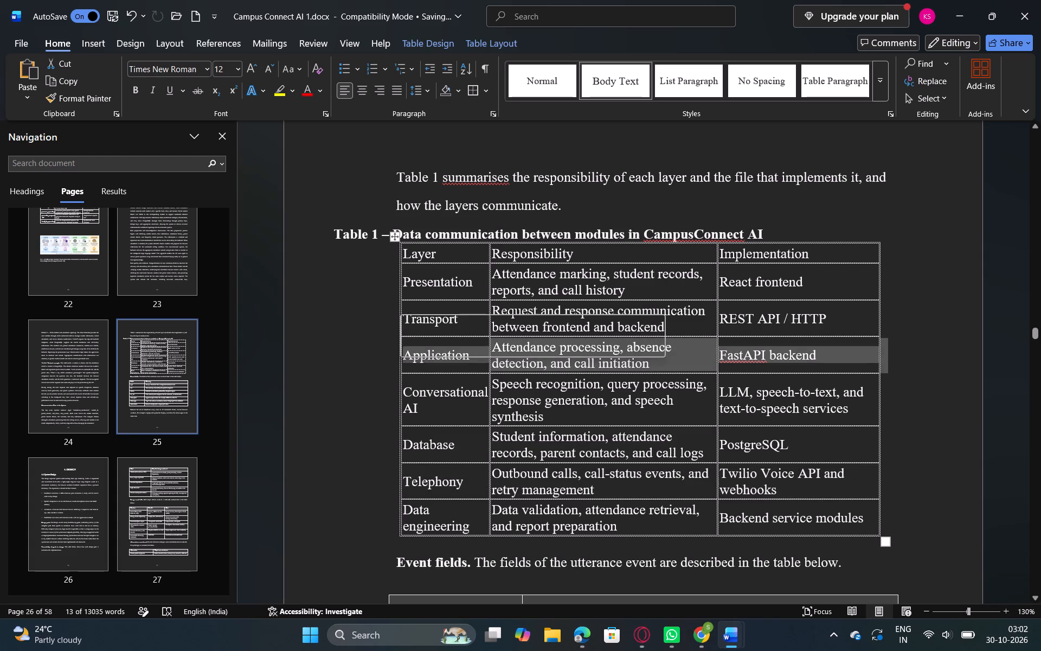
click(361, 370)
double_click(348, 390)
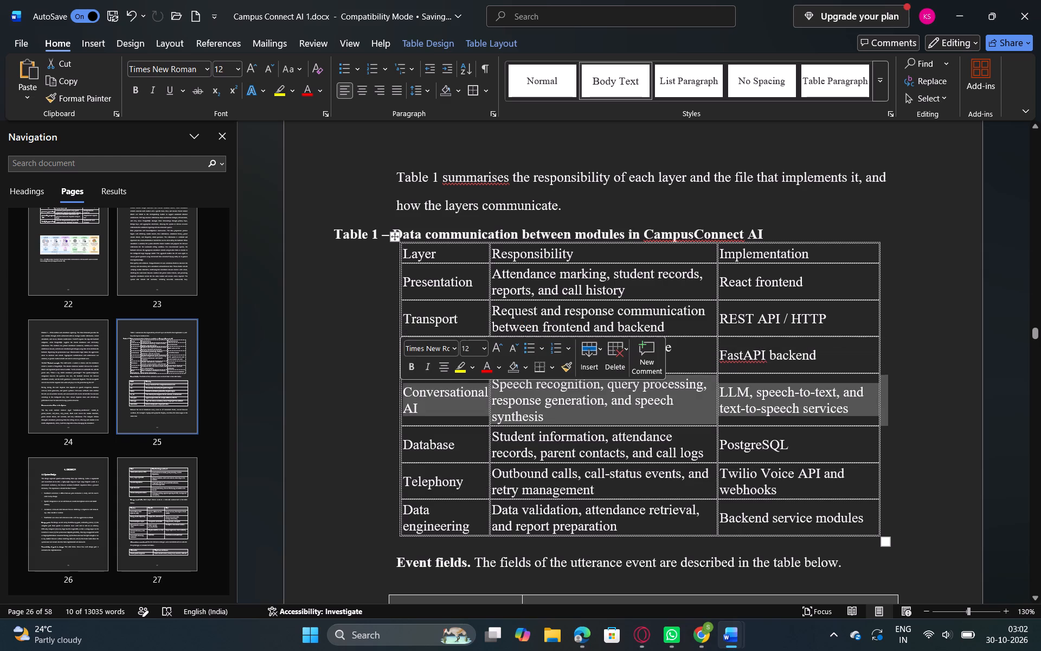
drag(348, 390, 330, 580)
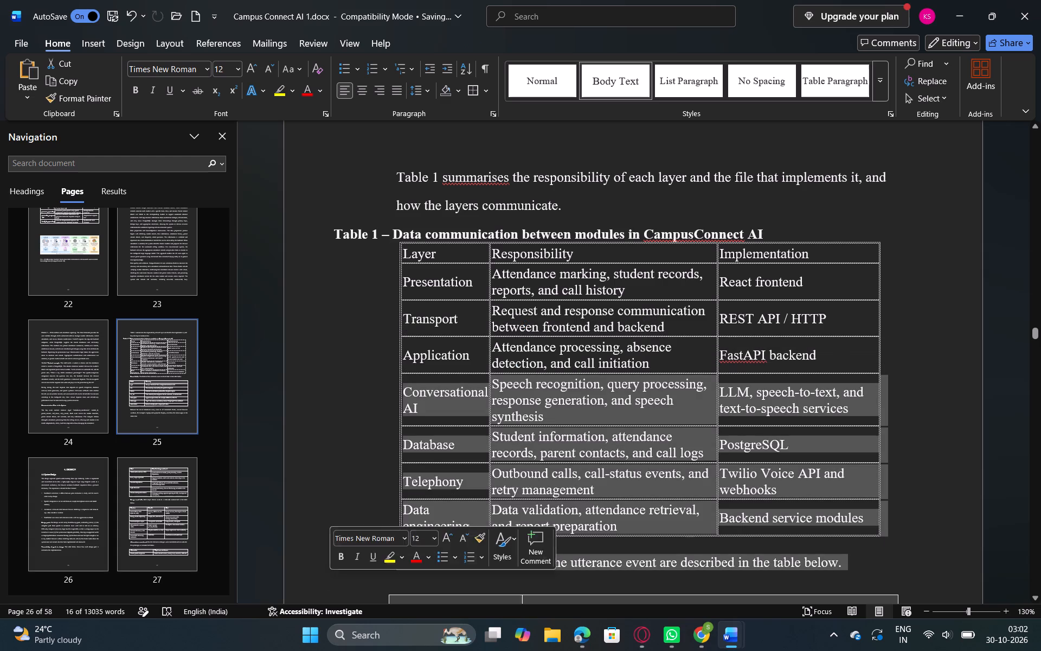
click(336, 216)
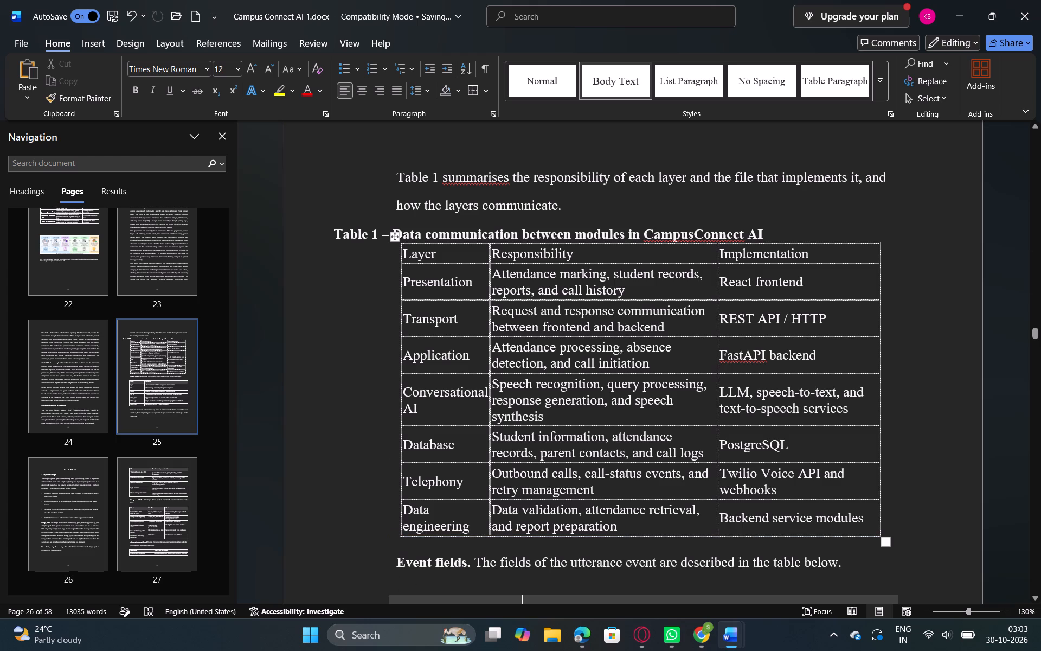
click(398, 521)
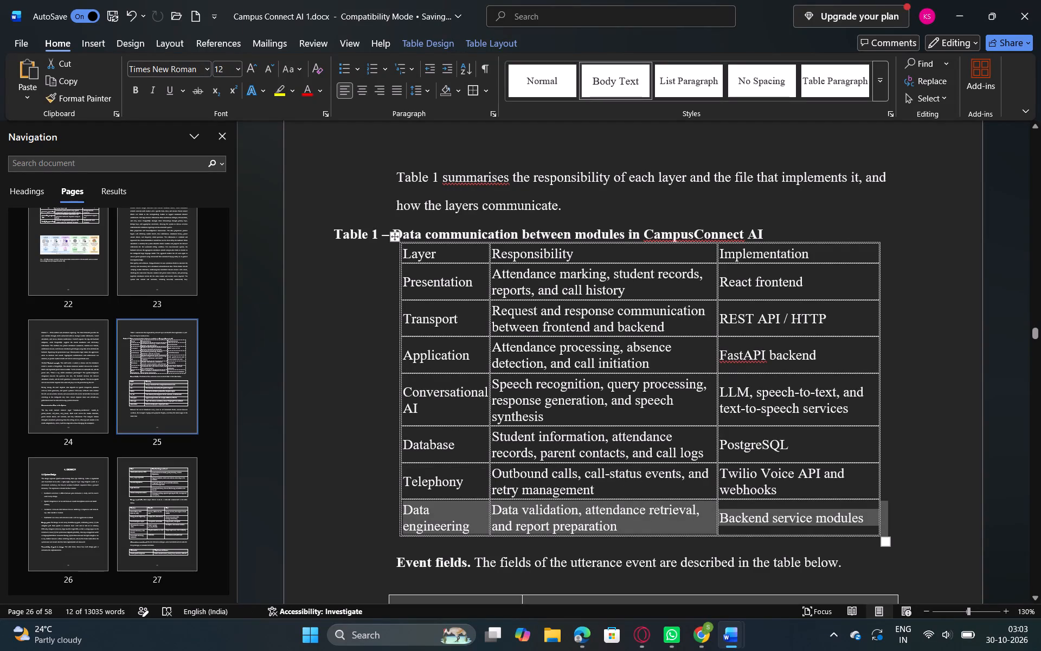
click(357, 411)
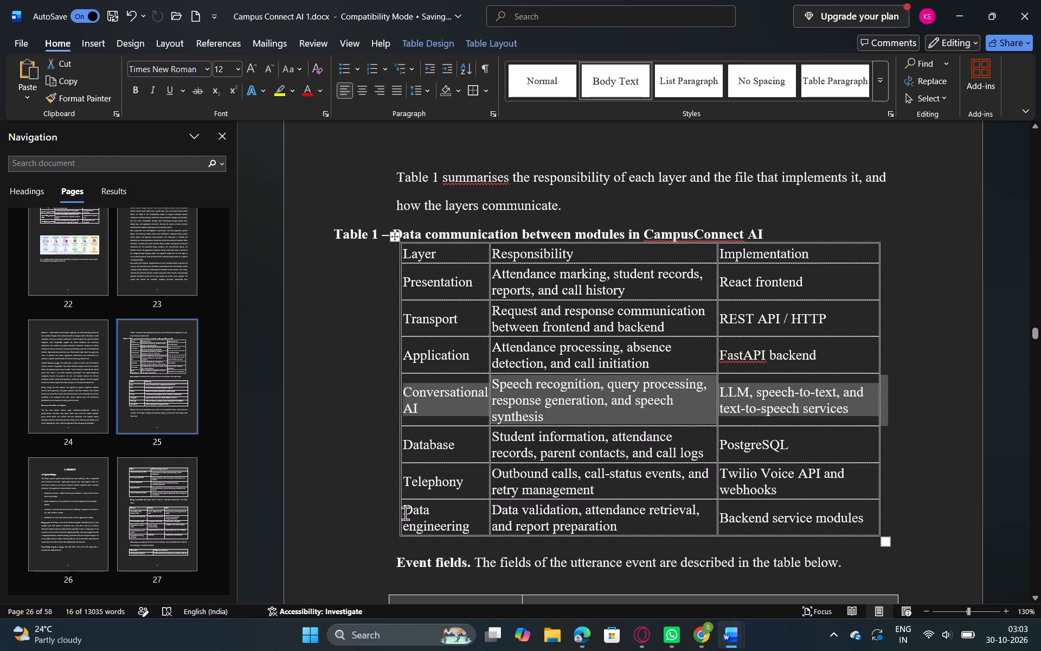
Extend Table 1's left border slightly outward and its right border out to the right edge of the Field/Meaning table below.
drag(399, 512, 390, 510)
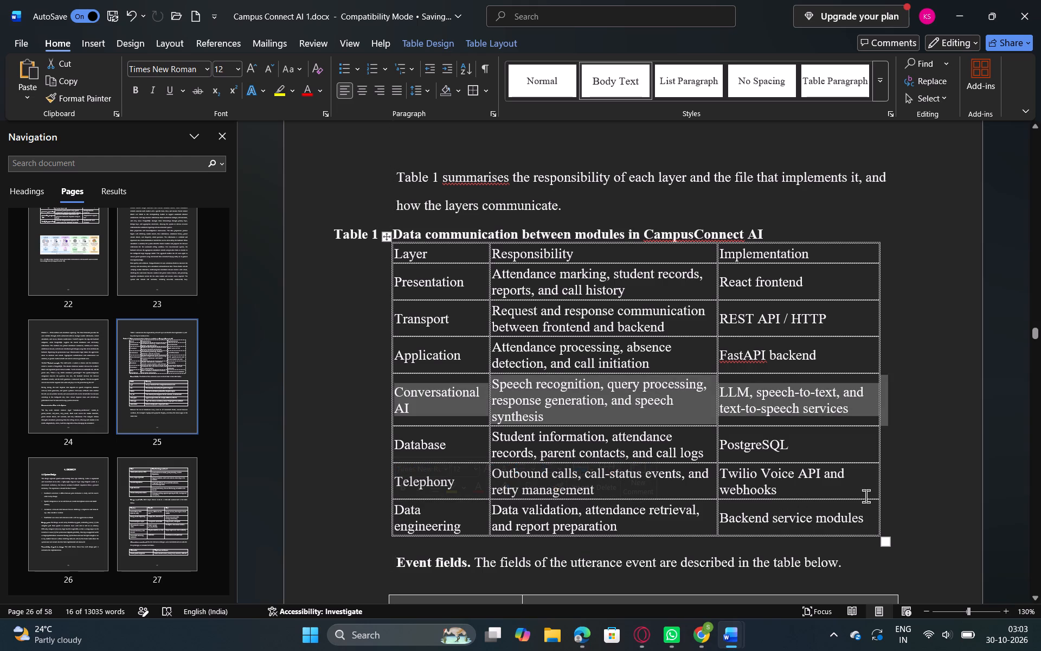
drag(879, 495, 891, 495)
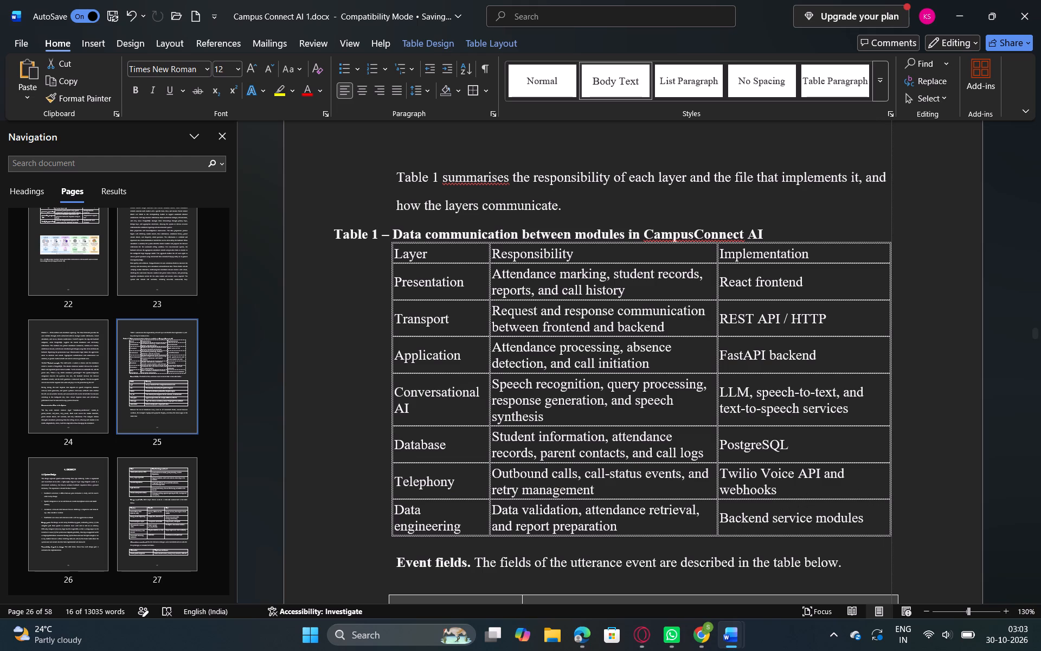
drag(891, 495, 899, 496)
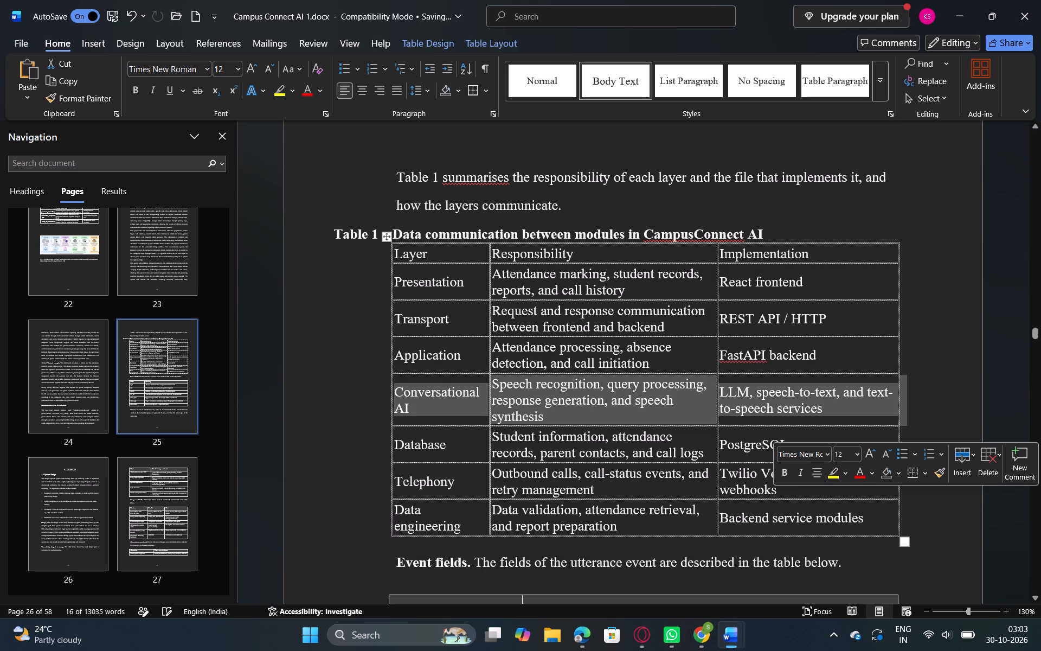
click(930, 385)
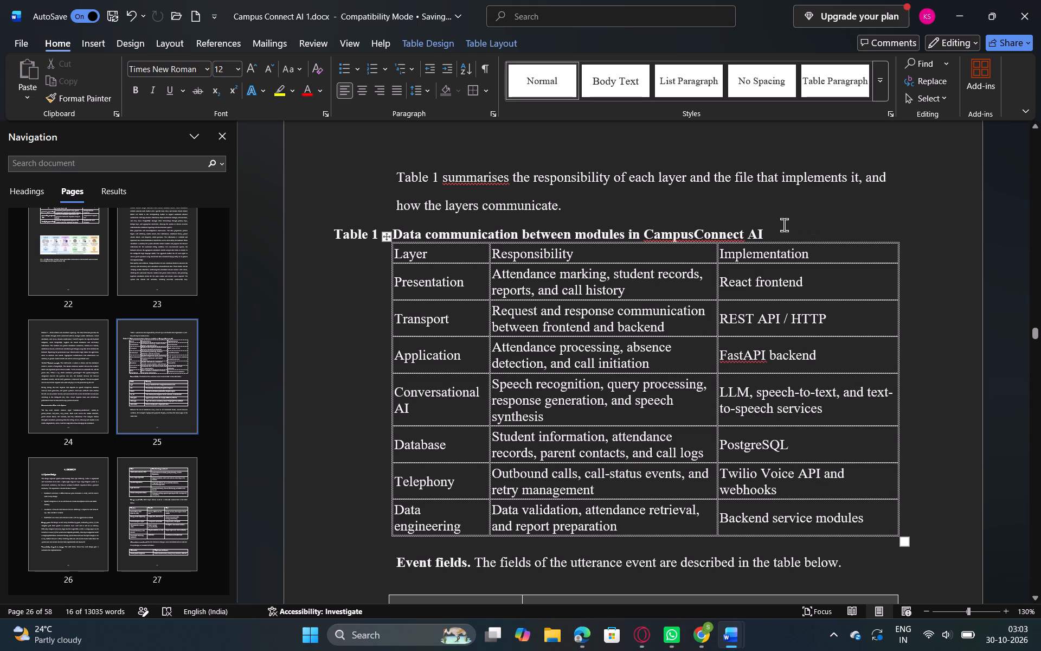
Remove bold formatting from the caption "Table 1 – Data communication between modules in CampusConnect AI".
drag(775, 229, 369, 240)
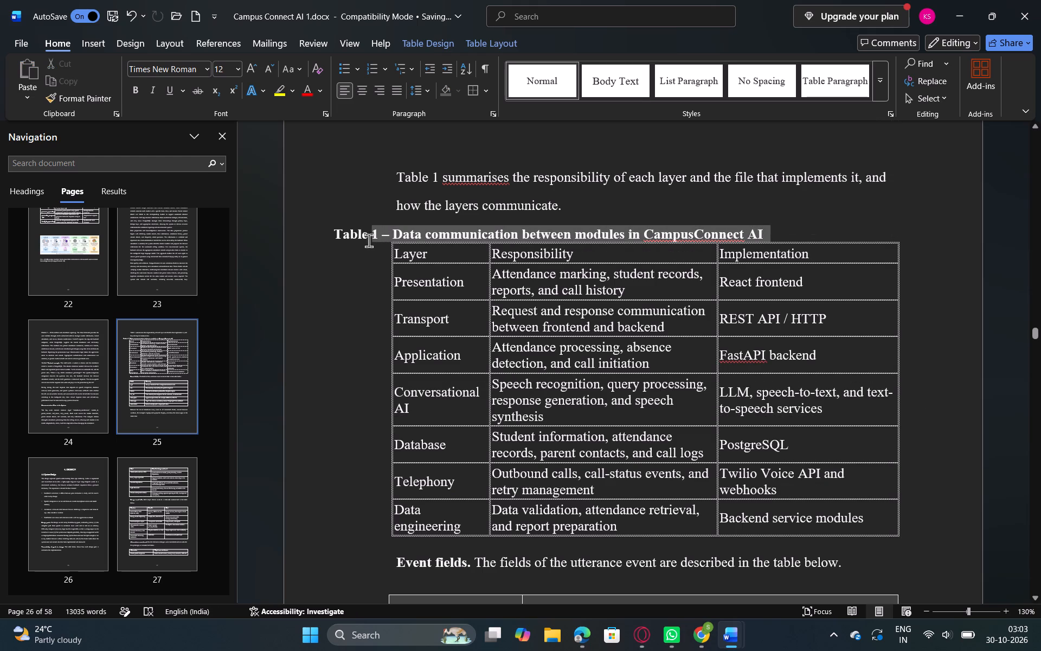
drag(369, 240, 349, 239)
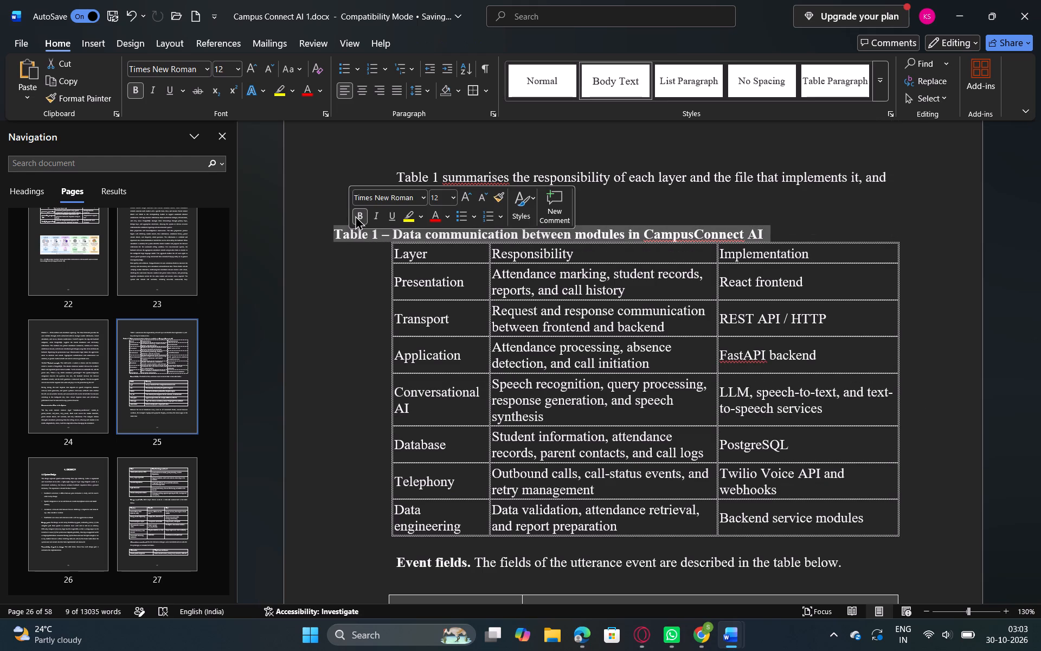
click(355, 215)
click(337, 299)
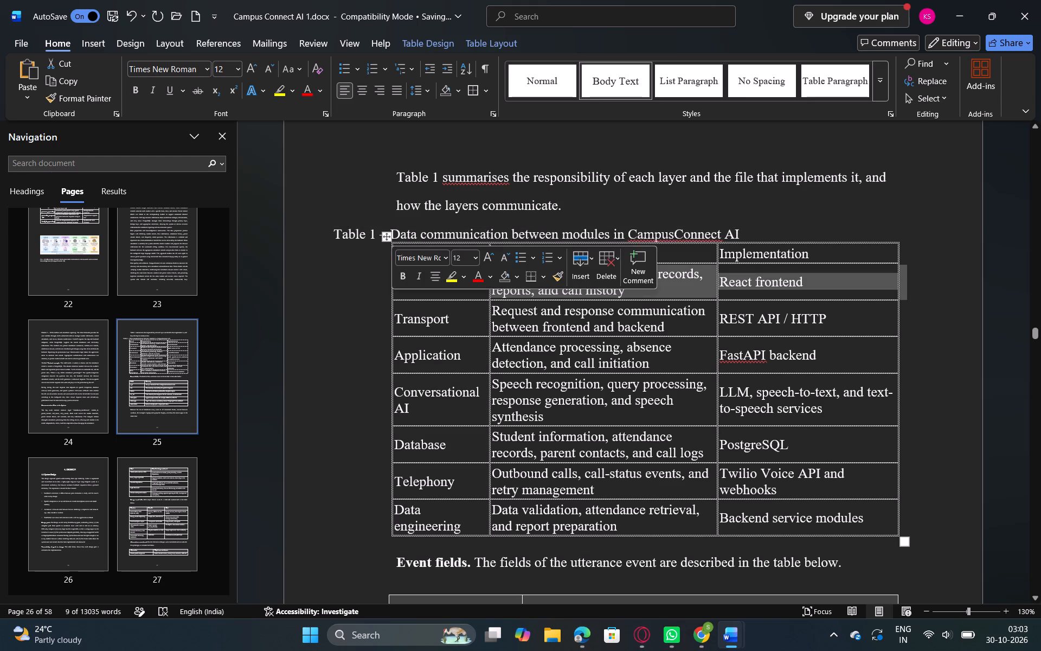
click(748, 229)
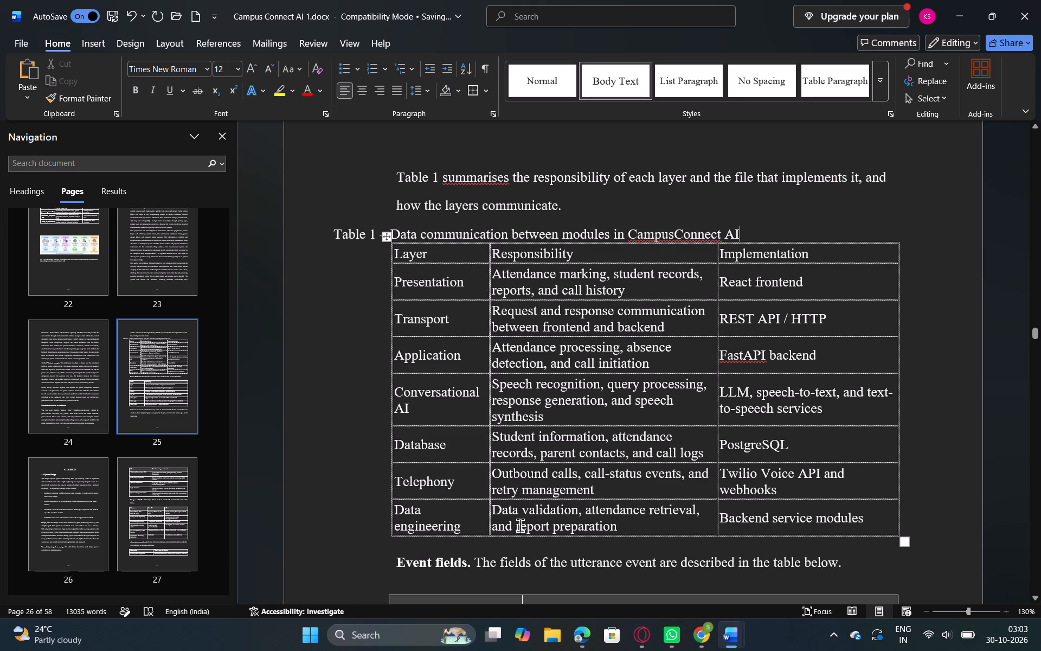
Delete the "Event fields." line about the utterance event between Table 1 and the Field/Meaning table.
drag(393, 565, 682, 557)
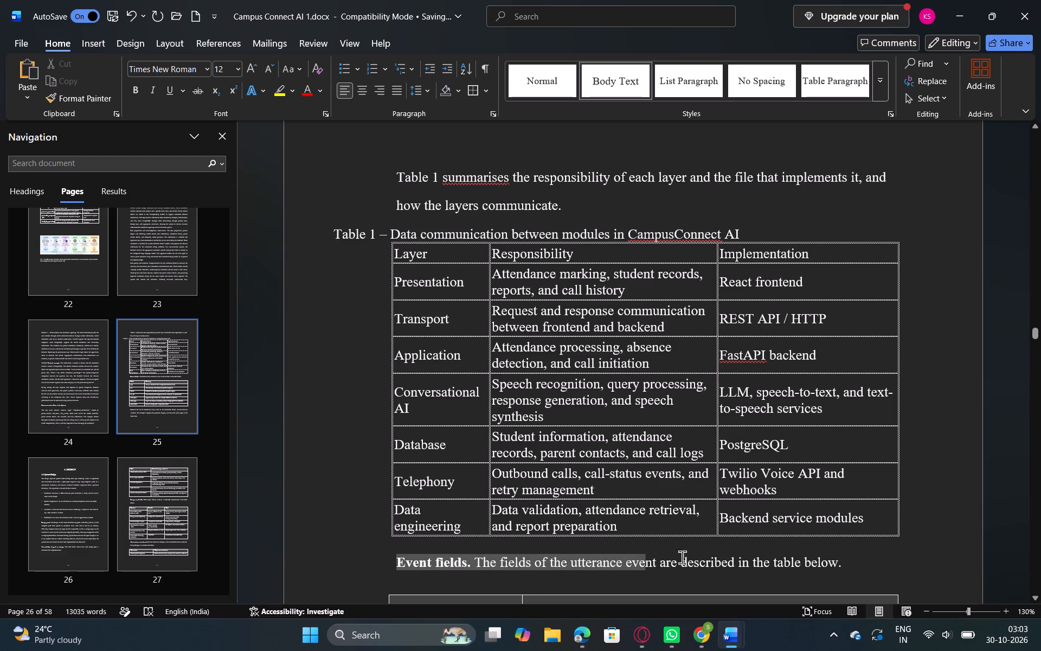
drag(682, 557, 840, 565)
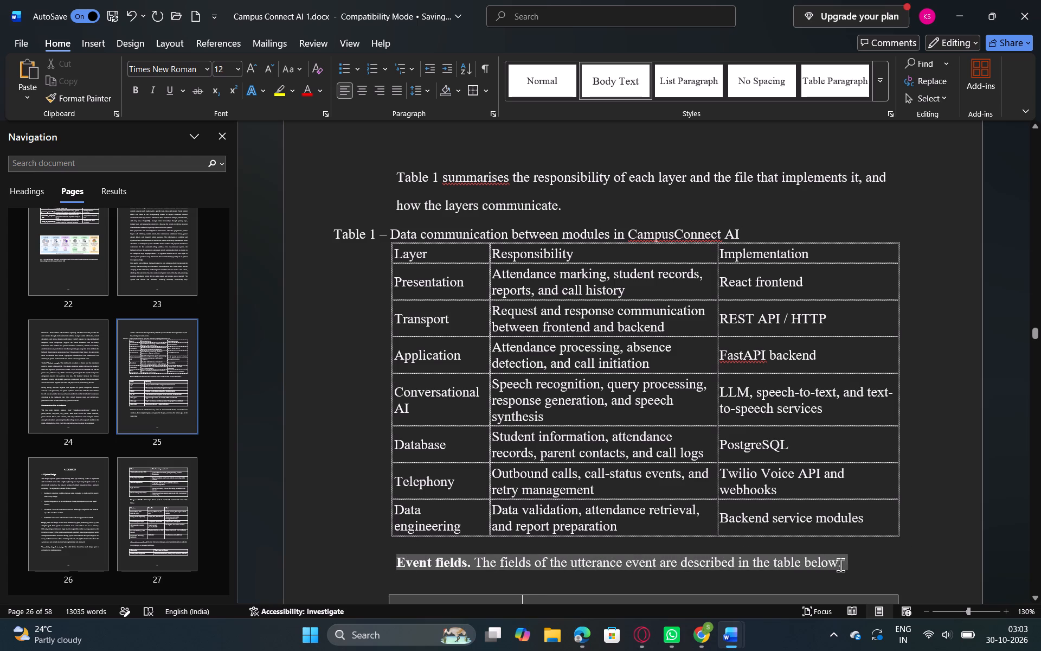
drag(840, 565, 840, 566)
key(BackSpace)
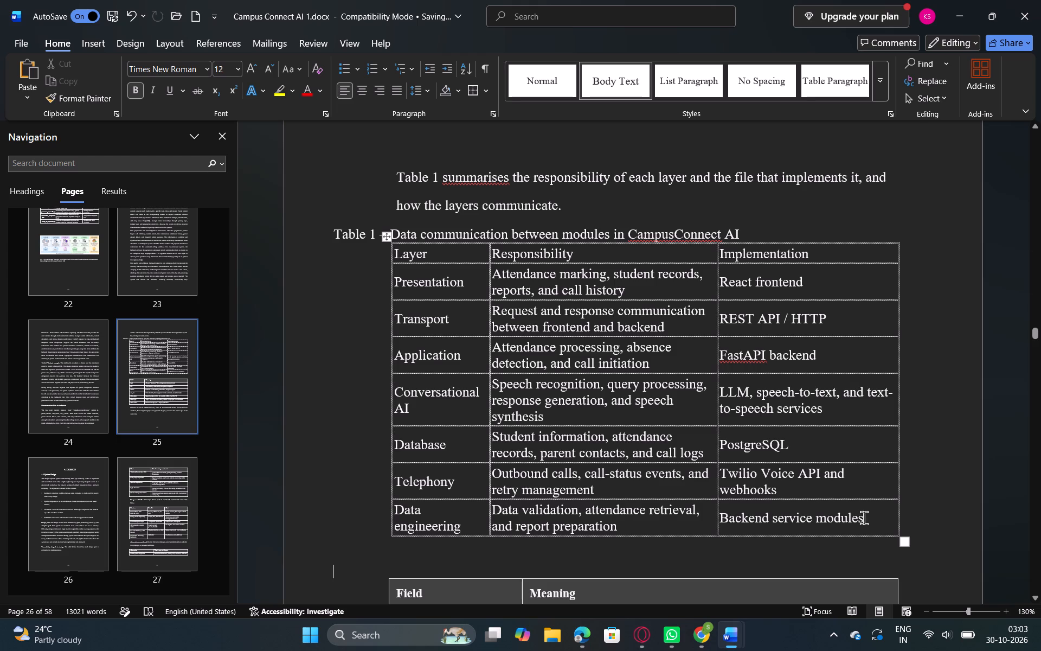
Delete the entire "Data engineering" row from Table 1.
drag(872, 519, 461, 522)
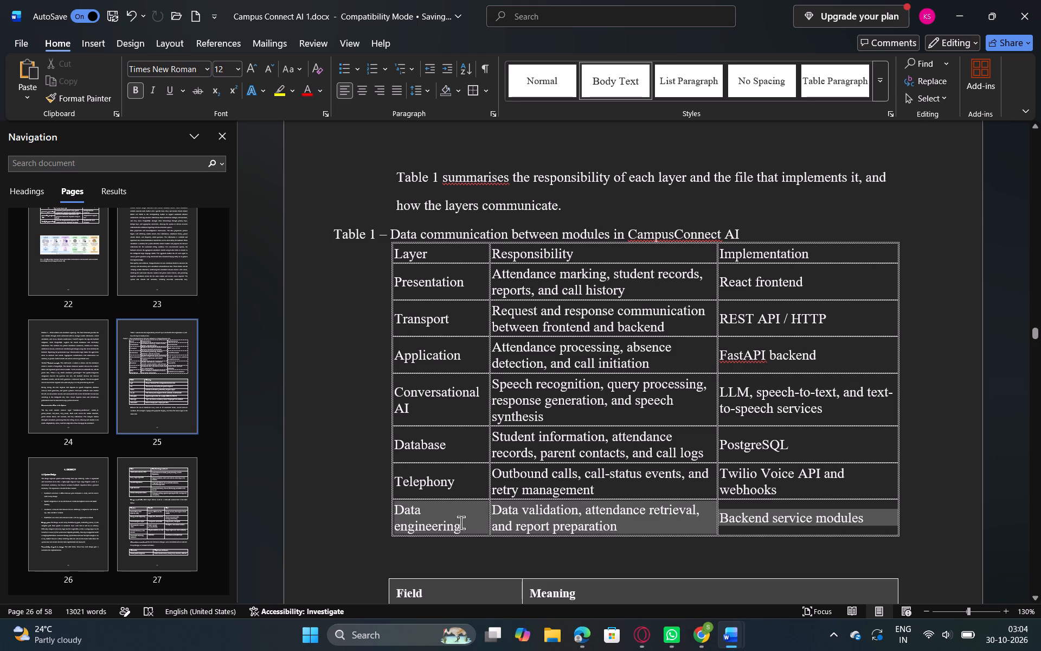
drag(461, 522, 439, 517)
key(BackSpace)
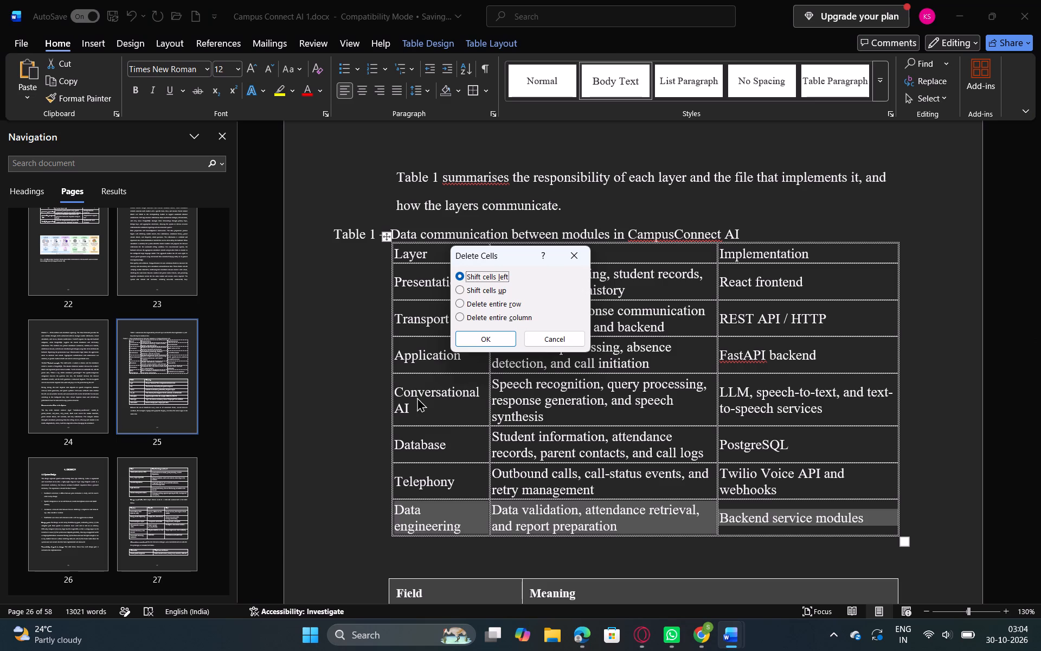
click(461, 298)
click(488, 340)
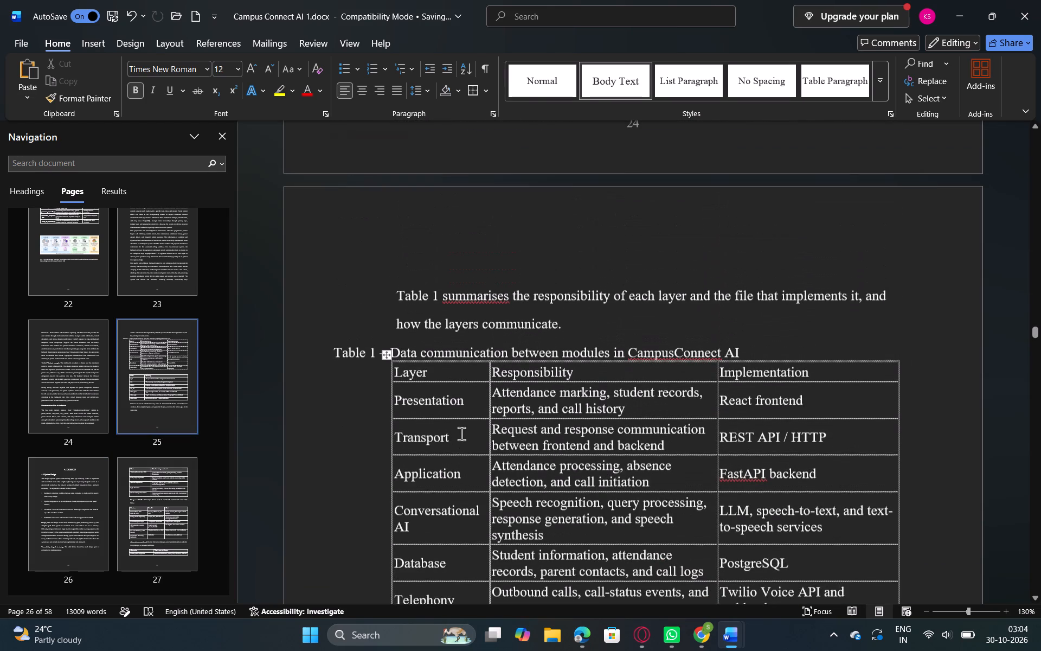
Insert two line breaks after the Table 1 caption to separate it from the table.
click(750, 348)
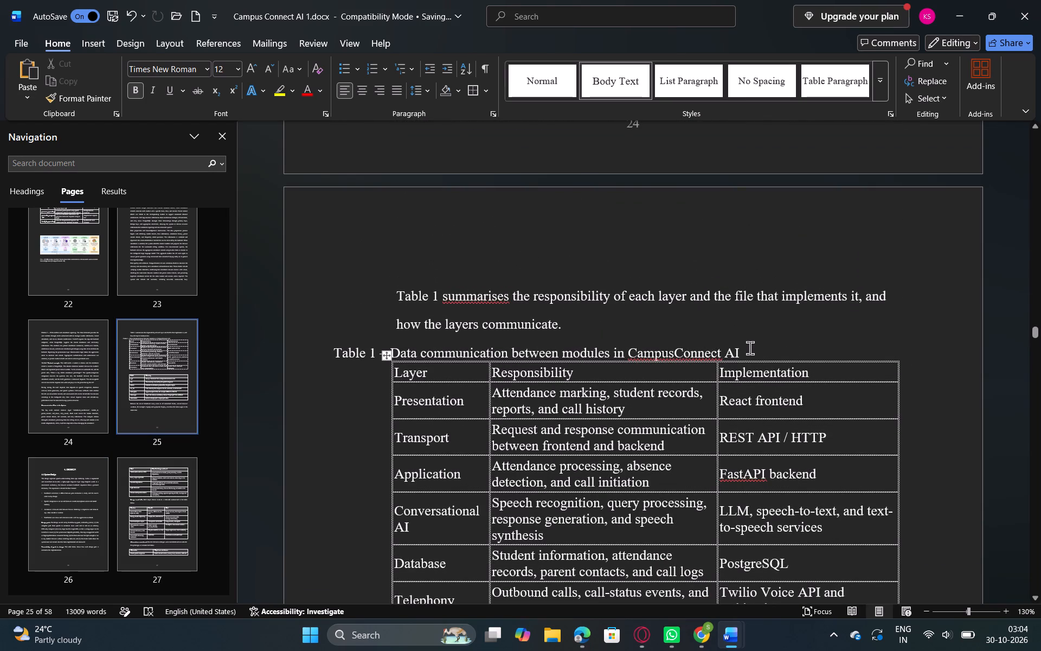
key(Return)
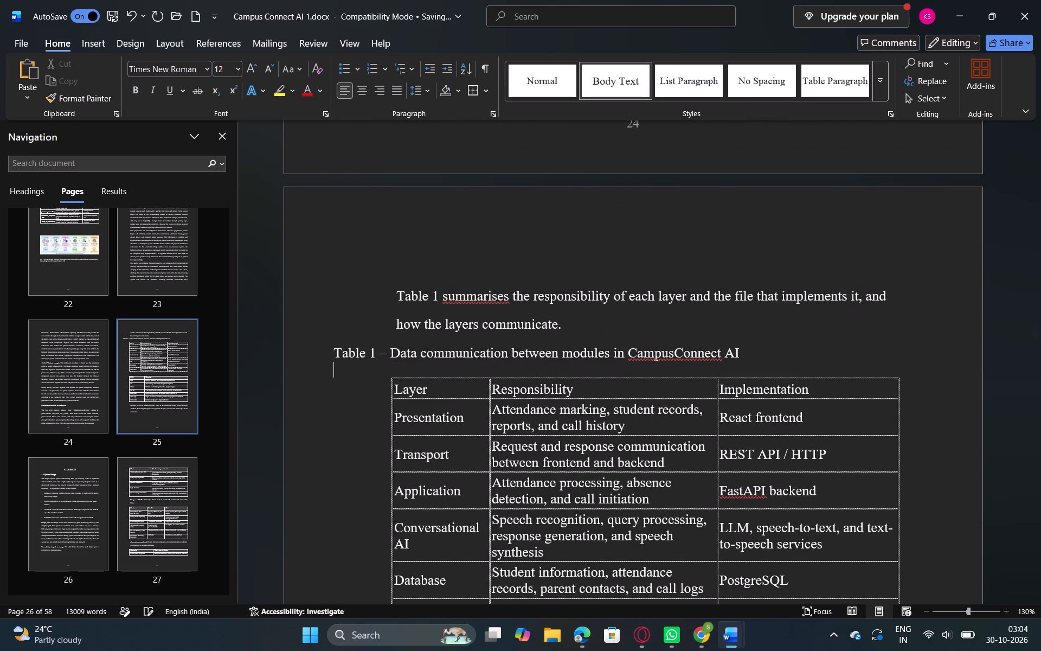
key(Return)
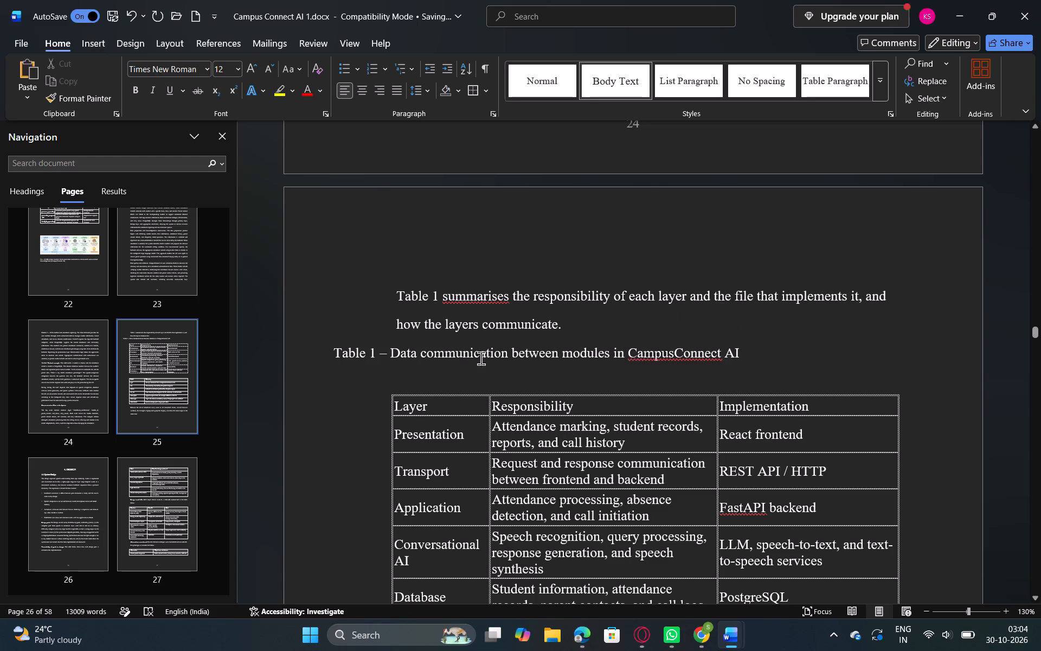
Indent the Table 1 caption with leading spaces until it lines up with the table's left edge.
click(329, 349)
key(space)
key(space)
key(space)
key(space)
key(space)
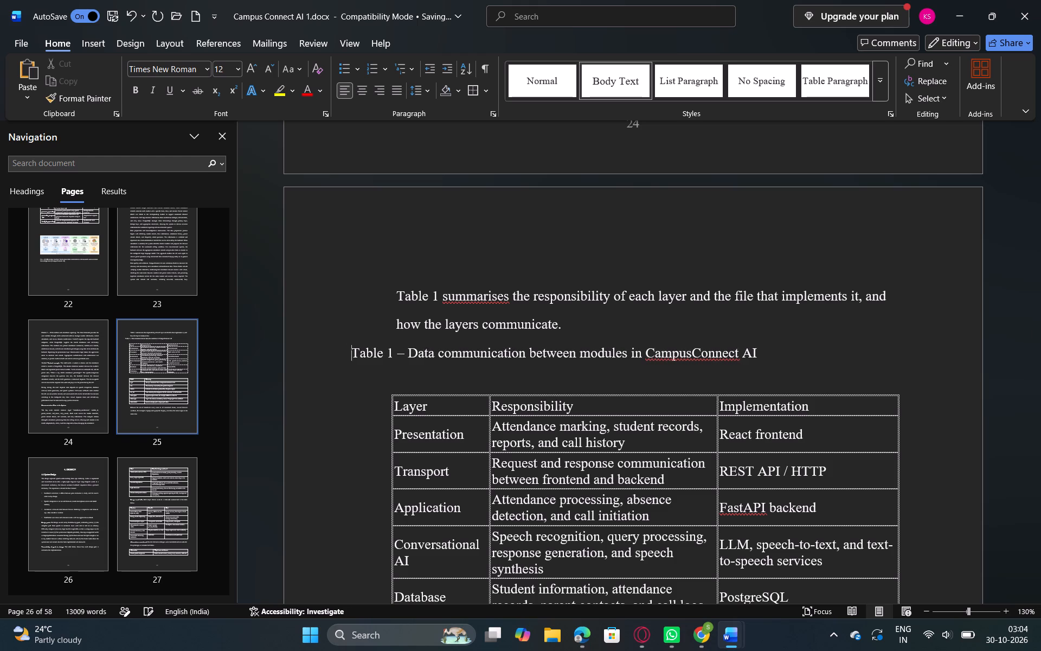
key(space)
key(space)
key(space)
key(space)
key(space)
key(space)
key(space)
key(space)
key(space)
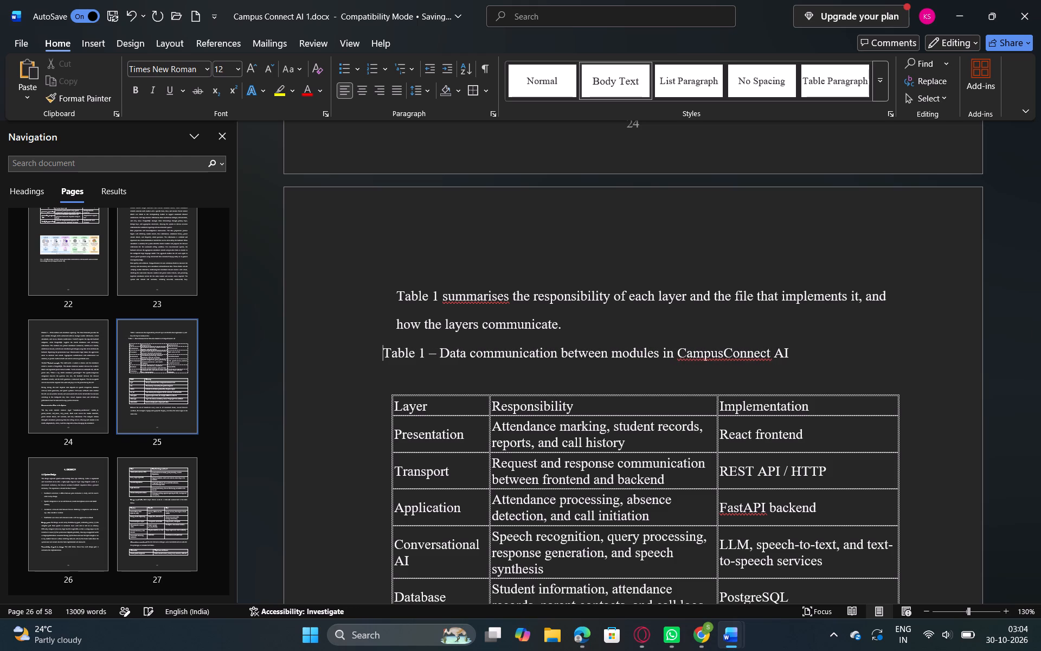
key(space)
key(space)
key(space)
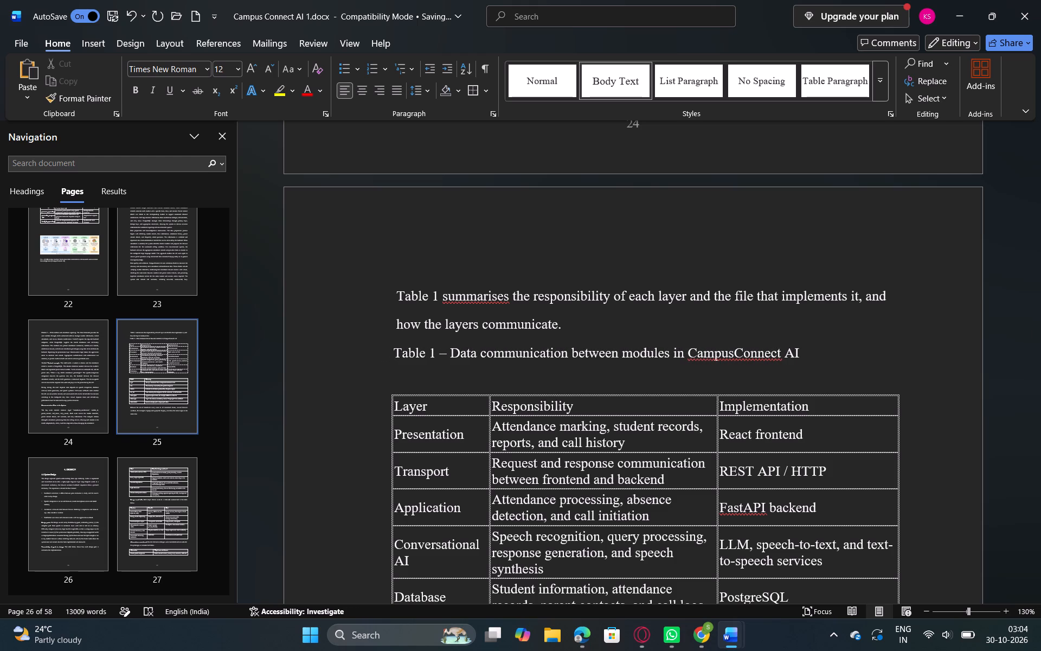
Add one more leading space before the Table 1 caption to line it up with the table's left edge.
key(space)
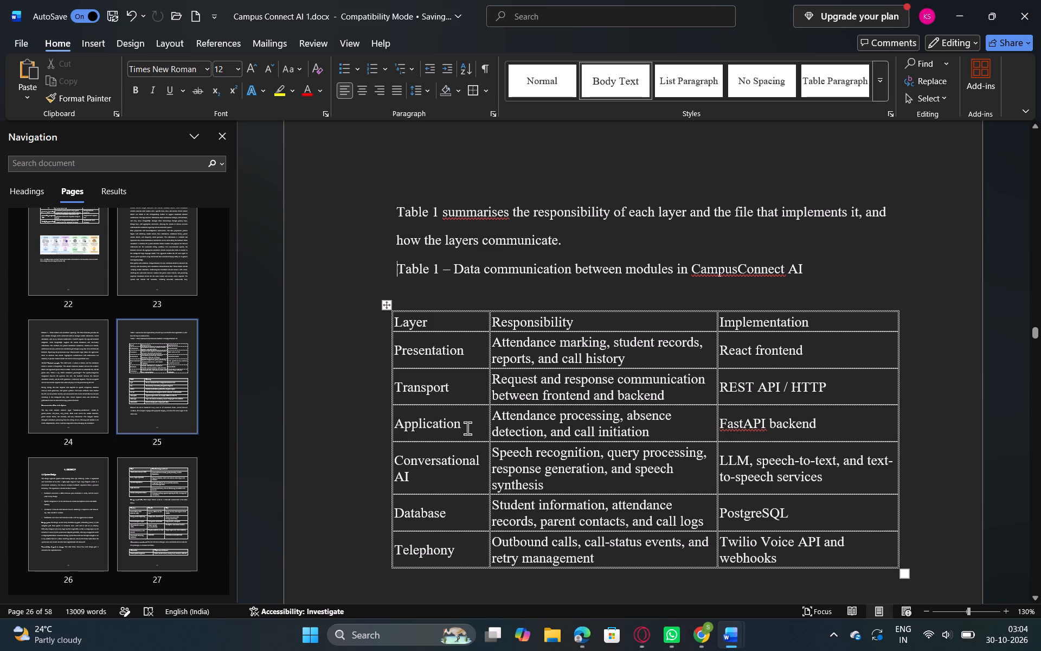
Review the Script / Module table and the Module 7 text on the preceding pages against Table 1's layout.
scroll(467, 428, up, 1)
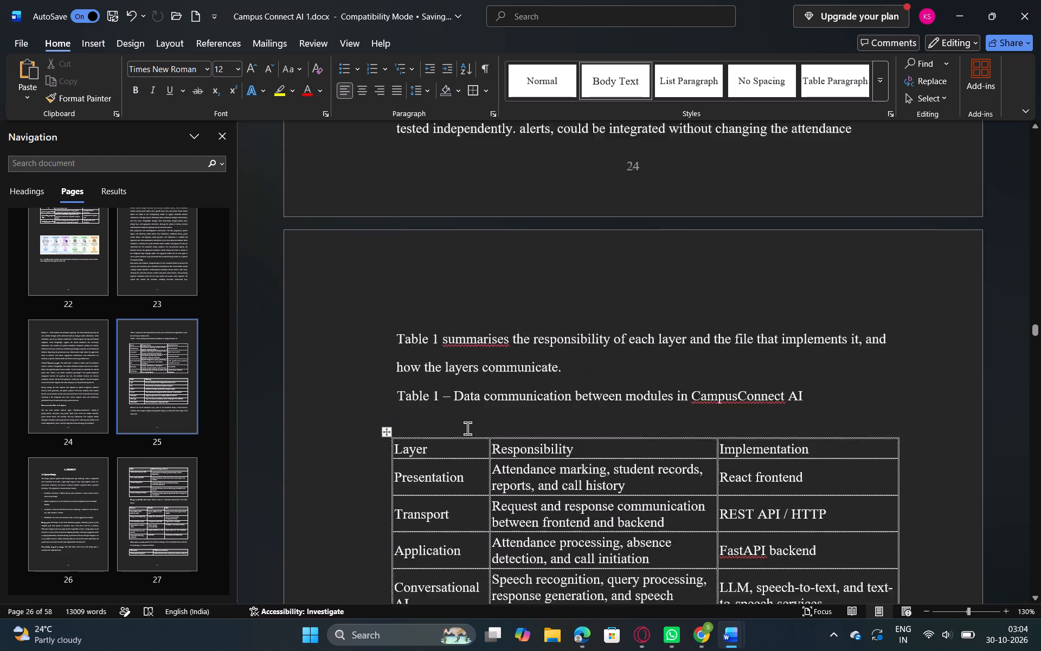
scroll(467, 428, up, 3)
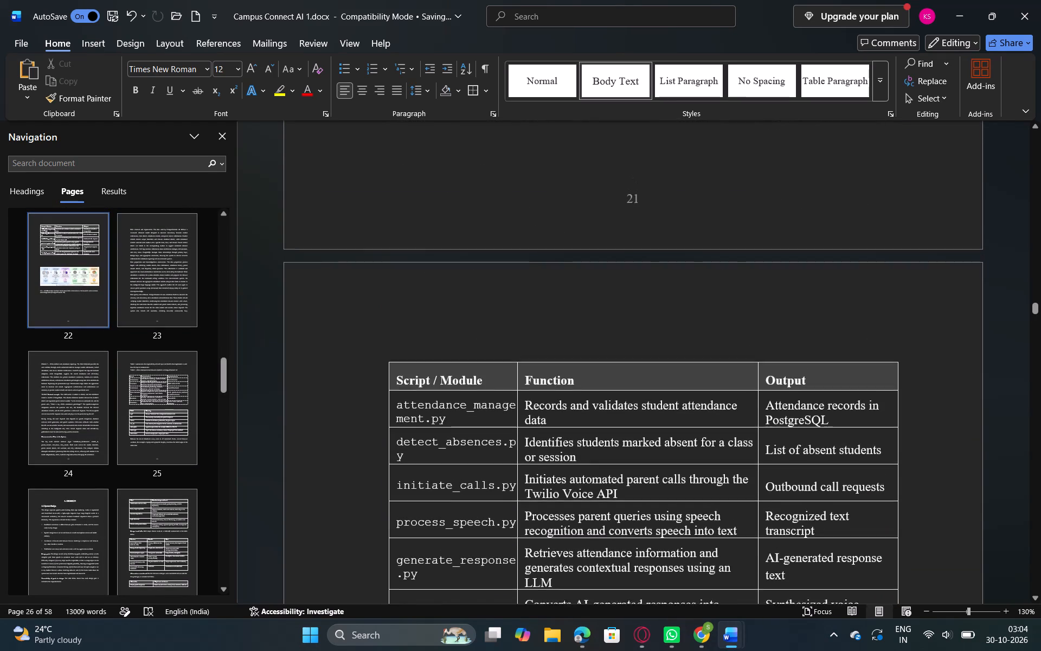
scroll(467, 428, up, 1)
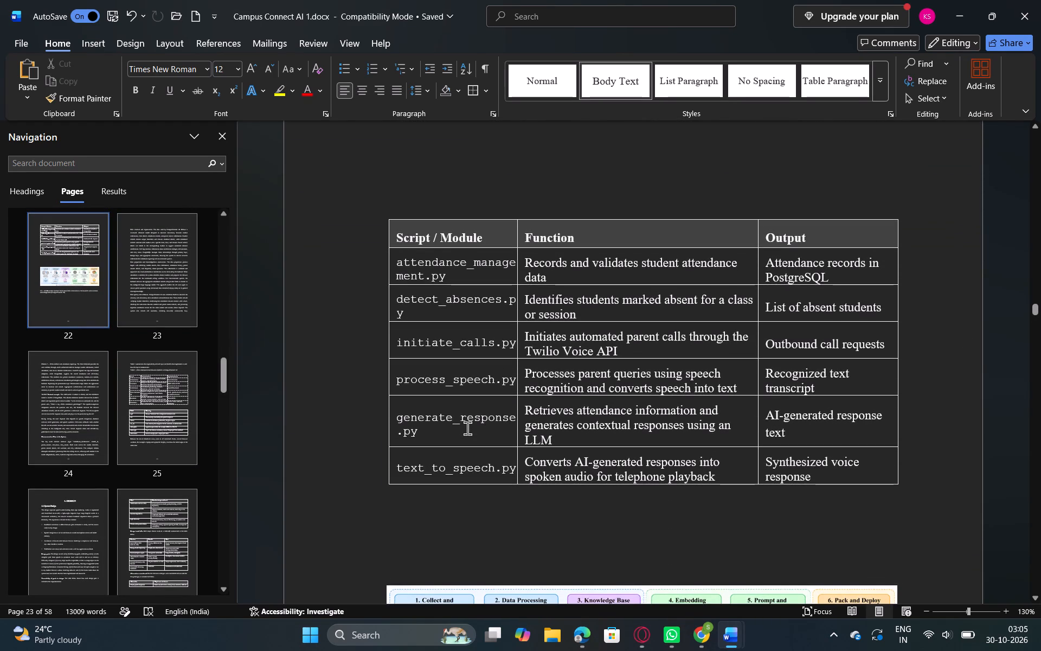
scroll(467, 428, down, 2)
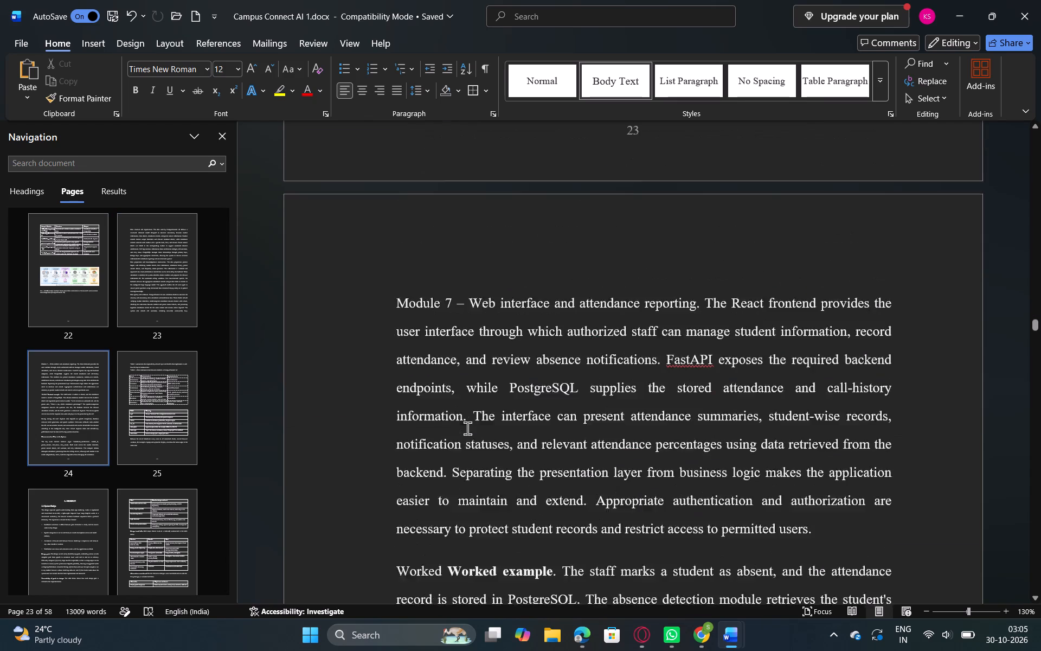
scroll(467, 428, down, 3)
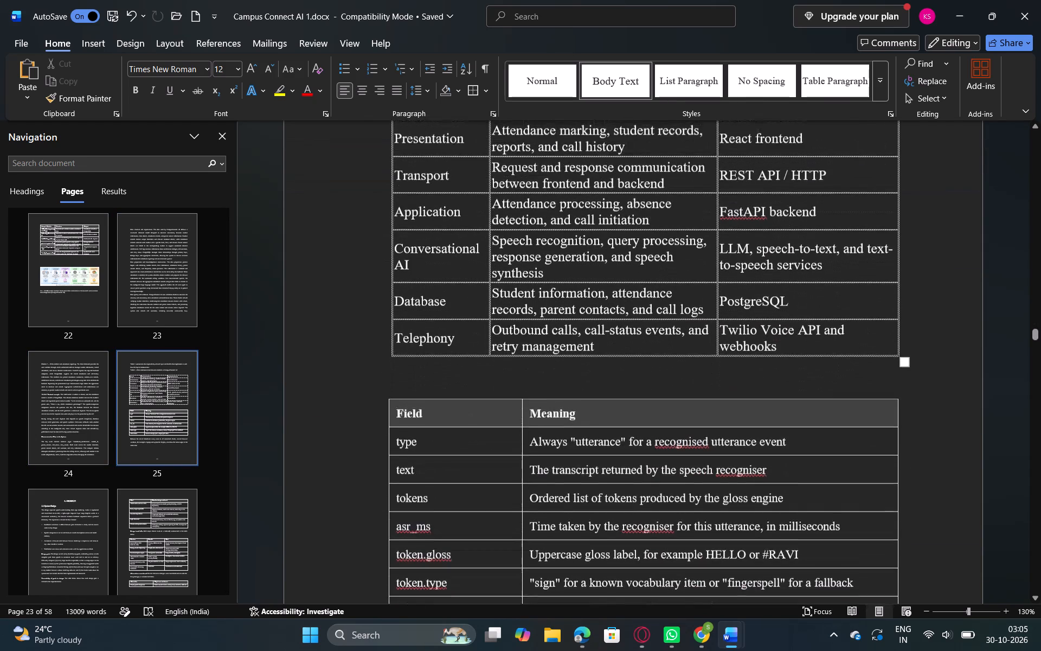
scroll(467, 428, down, 1)
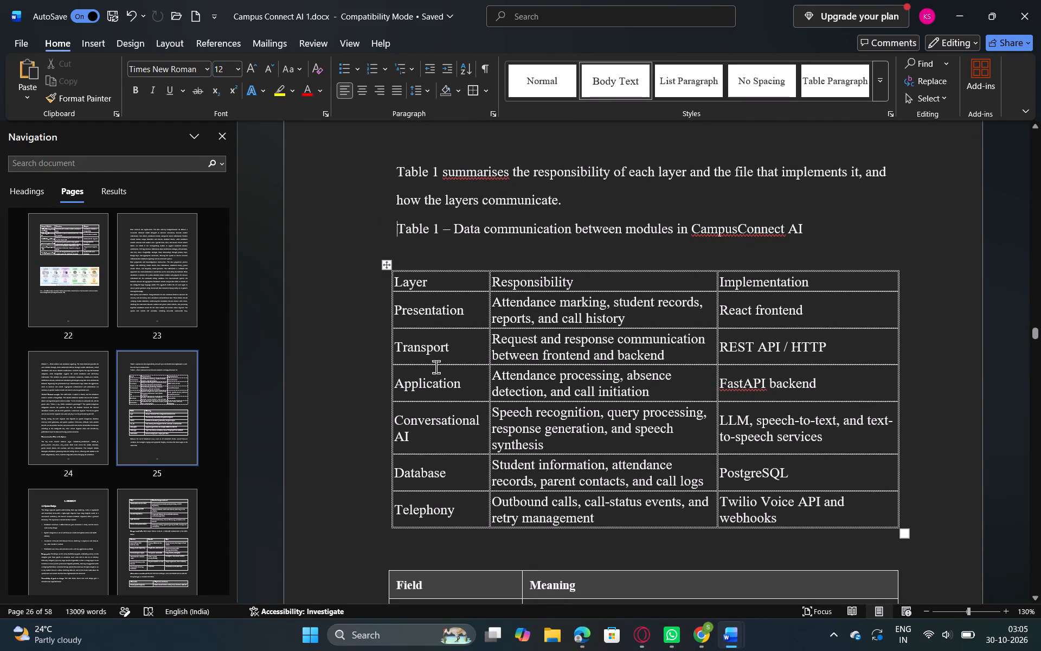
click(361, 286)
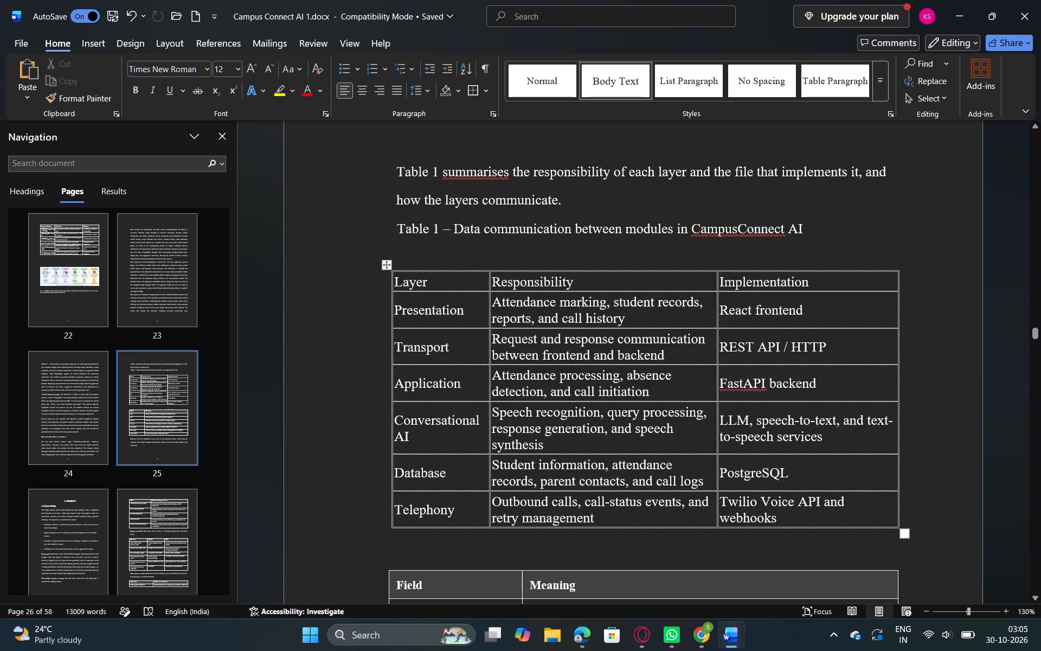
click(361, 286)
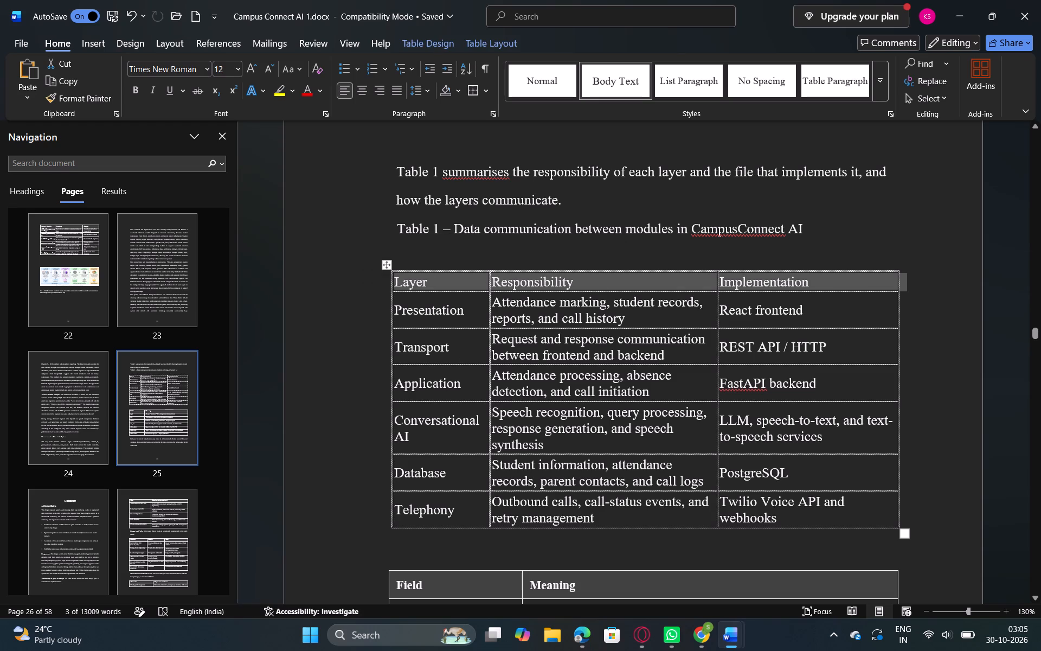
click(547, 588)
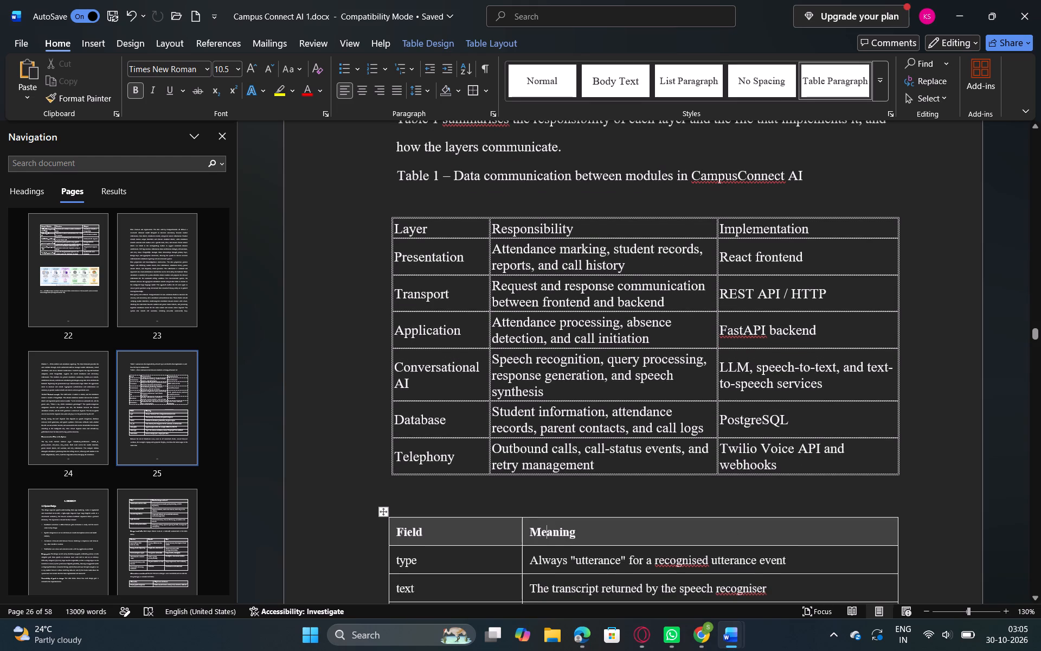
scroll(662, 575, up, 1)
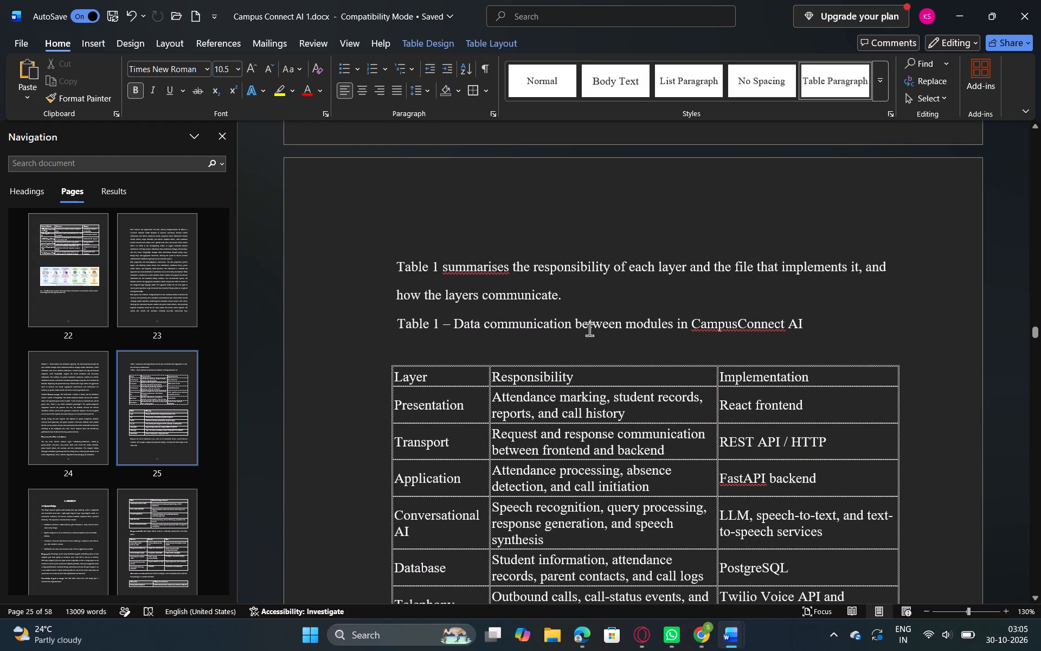
Delete the introductory sentence "Table 1 summarises the responsibility of each layer…" above the Table 1 caption, leaving its final period.
click(589, 328)
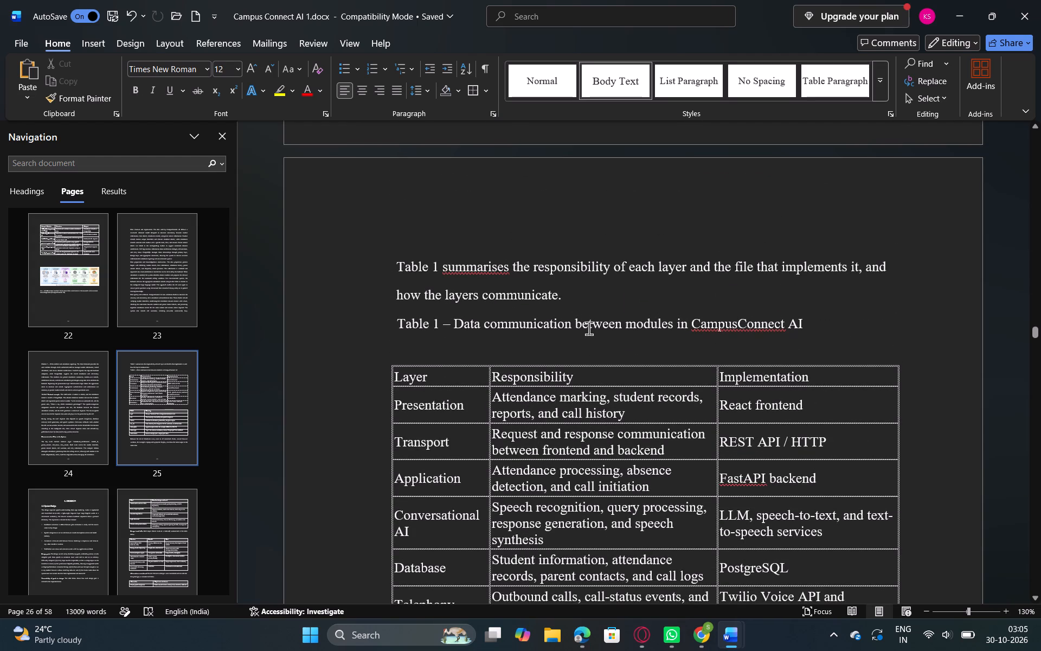
double_click(505, 227)
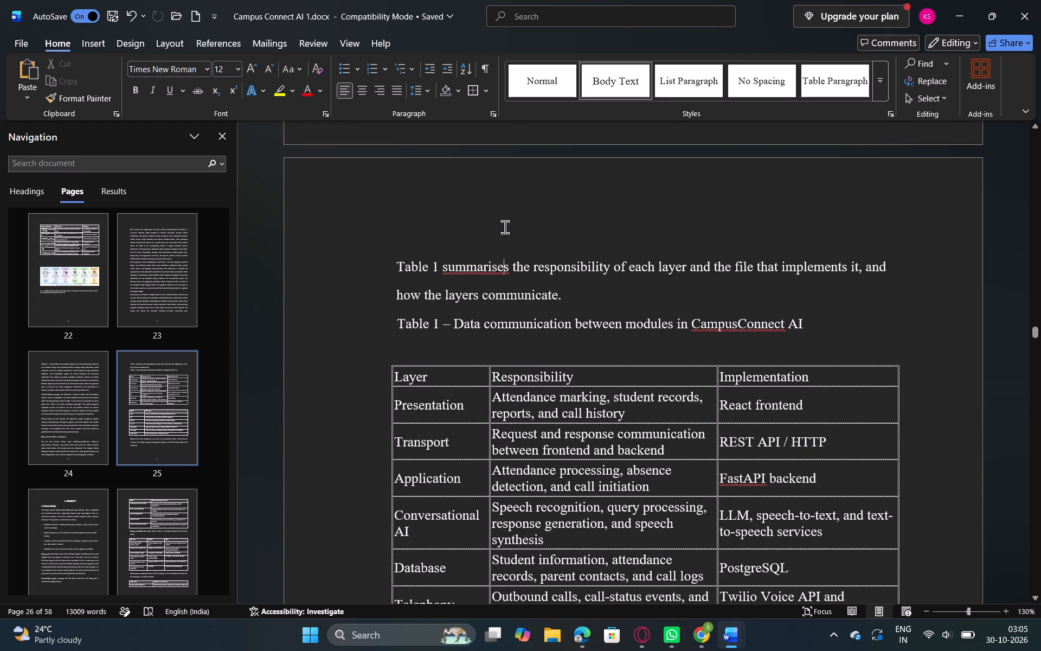
double_click(505, 227)
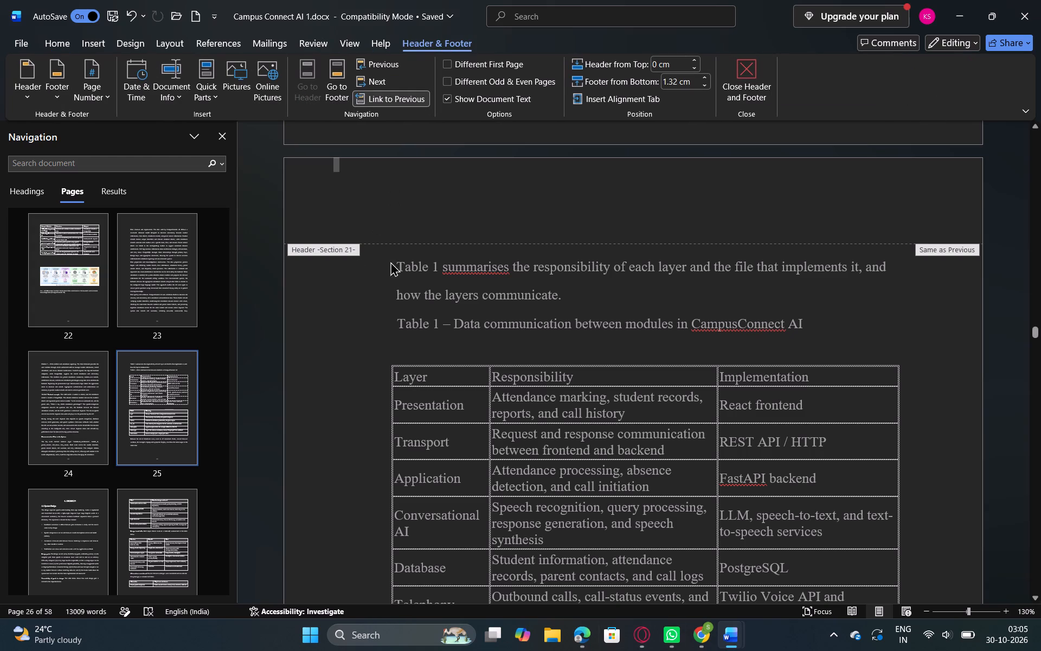
double_click(413, 272)
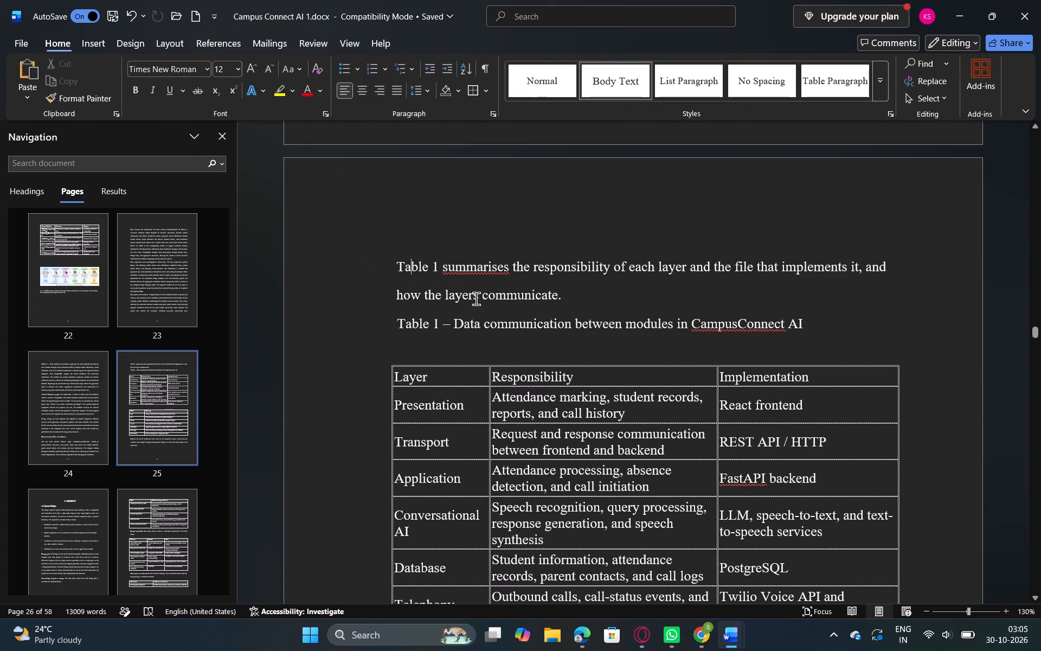
double_click(497, 288)
double_click(562, 293)
drag(562, 293, 477, 273)
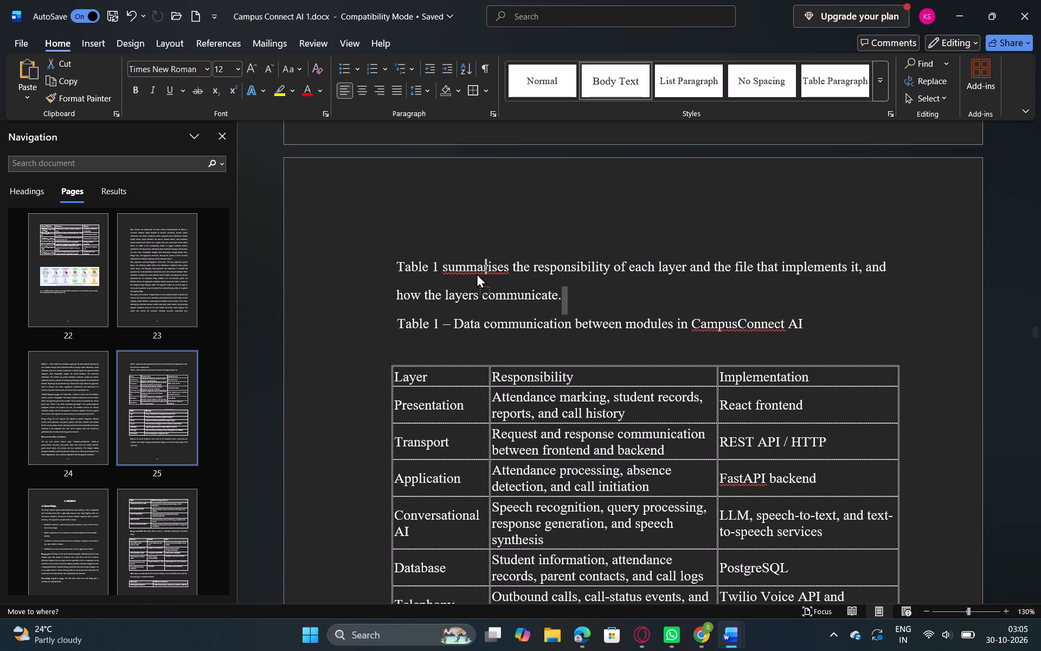
drag(477, 273, 393, 259)
drag(393, 259, 384, 323)
click(384, 323)
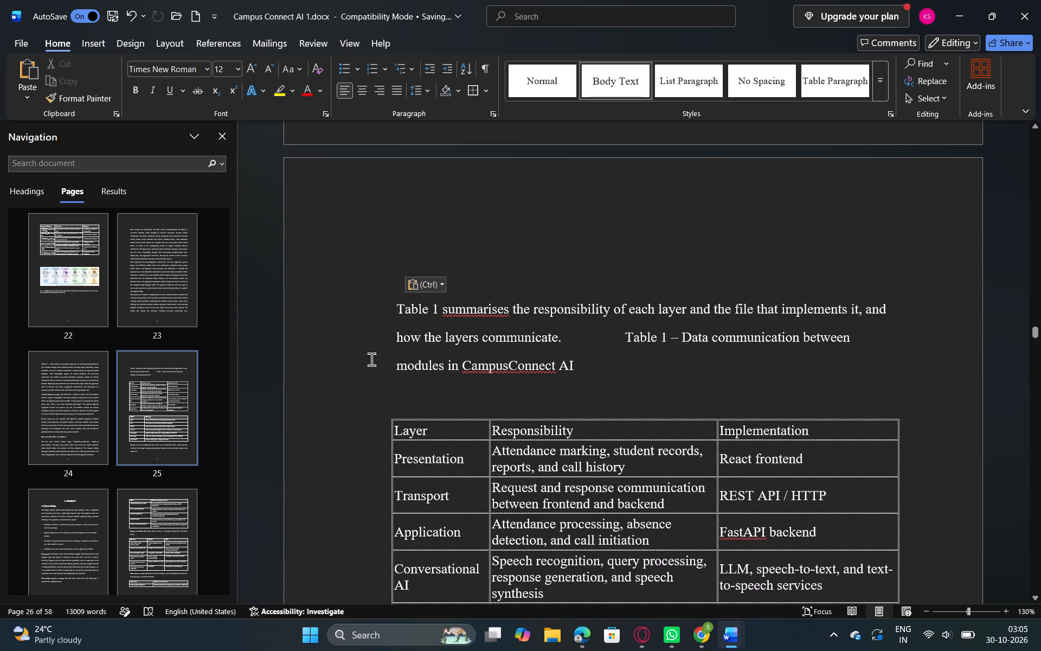
click(363, 382)
drag(395, 306, 542, 337)
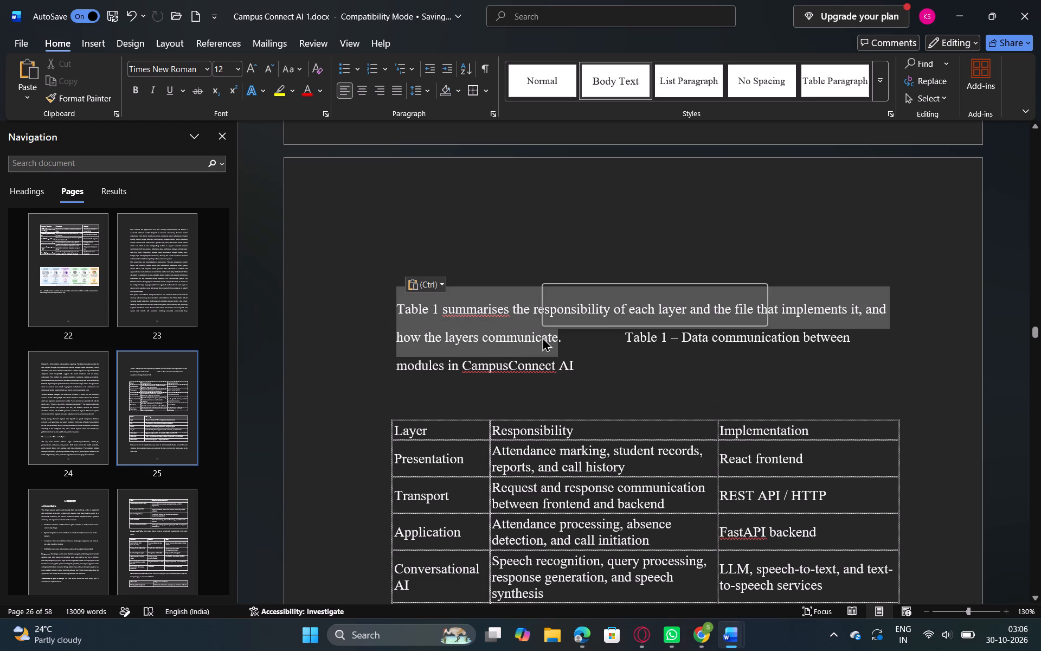
key(BackSpace)
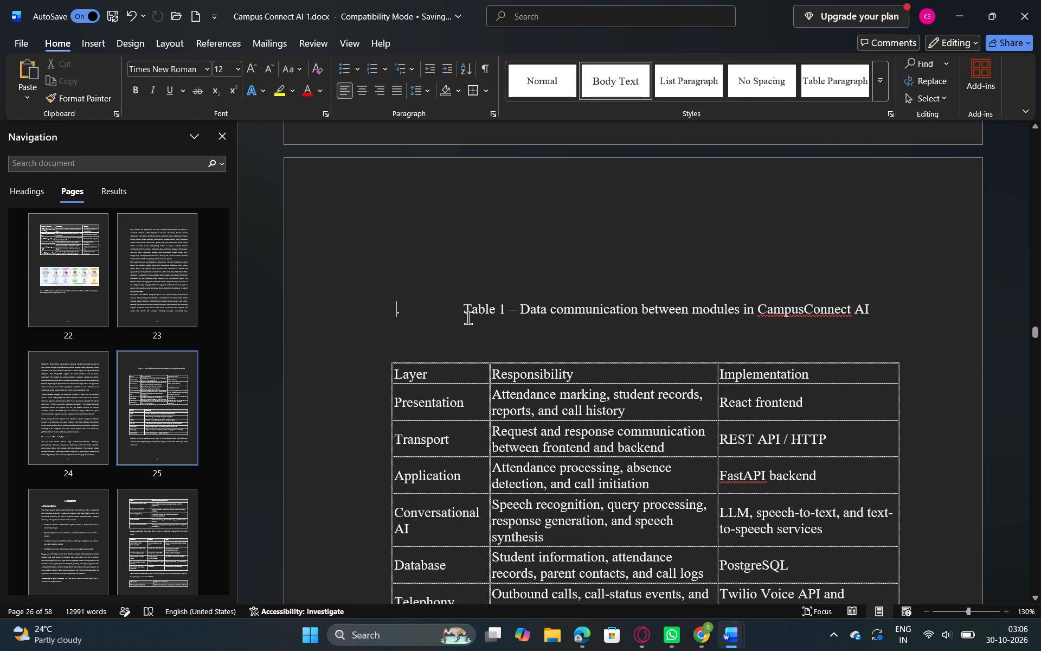
Remove the leftover period and the indentation before it on the Table 1 caption line.
click(407, 307)
key(BackSpace)
key(BackSpace)
key(BackSpace)
key(BackSpace)
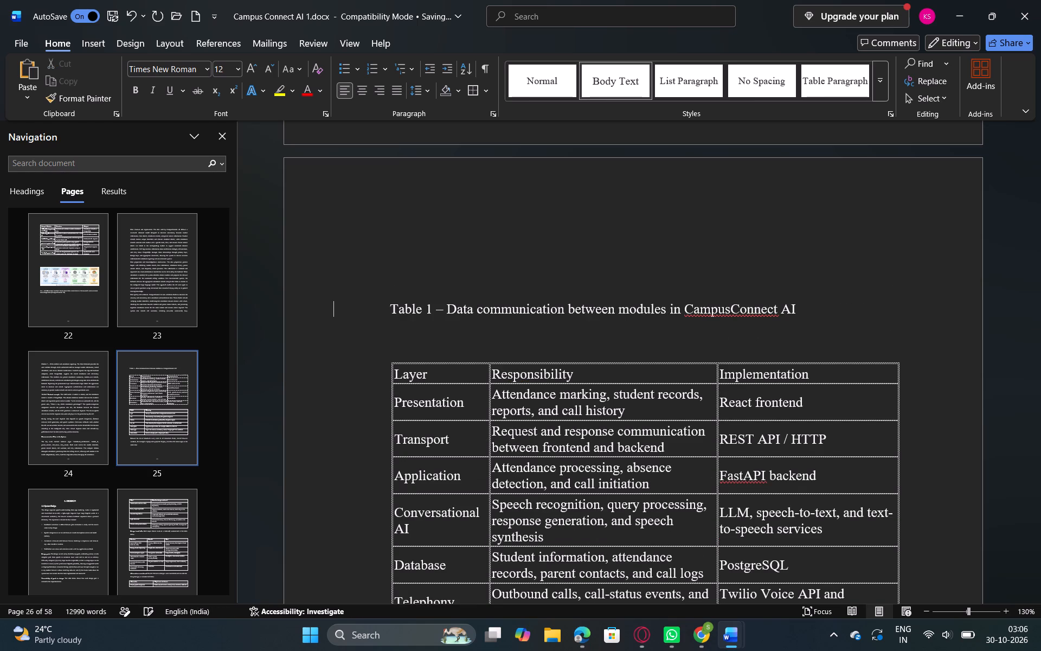
click(408, 282)
key(BackSpace)
key(BackSpace)
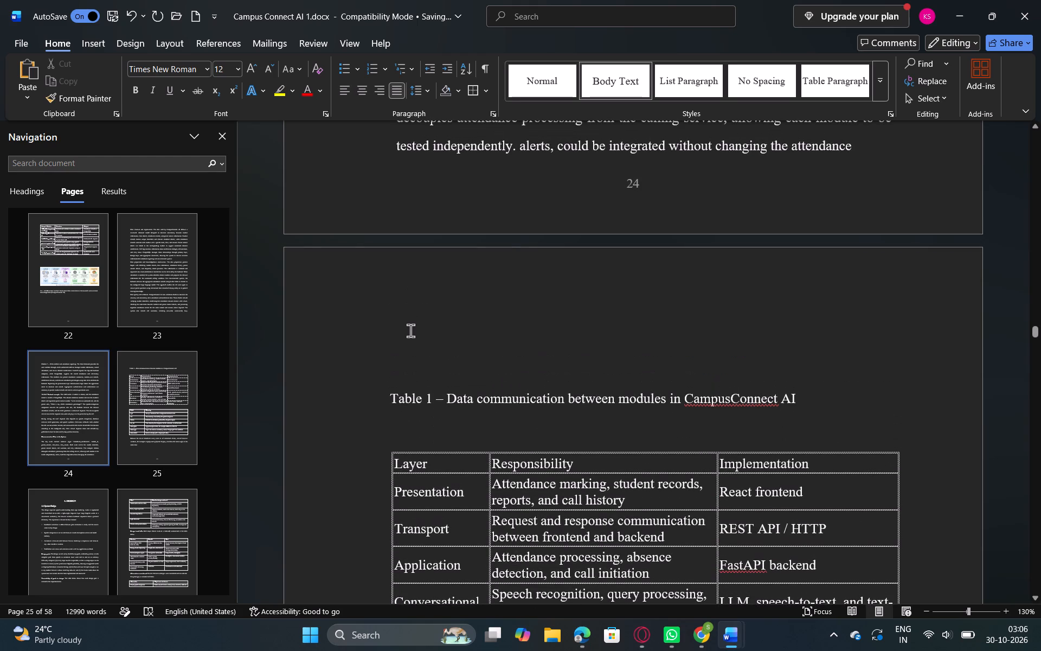
scroll(410, 330, down, 2)
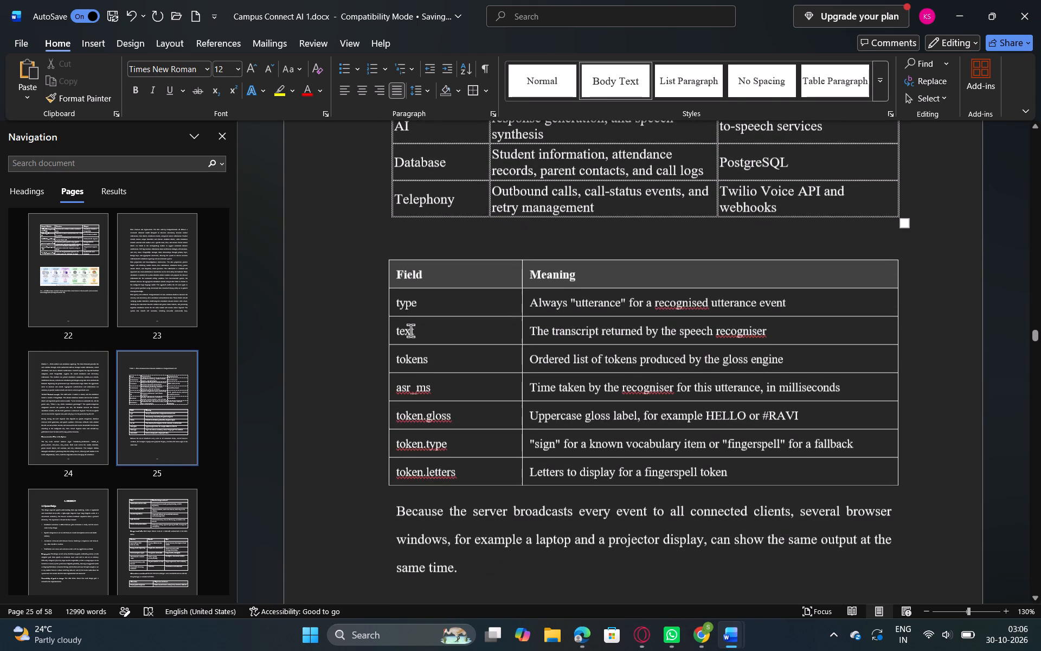
scroll(410, 330, down, 1)
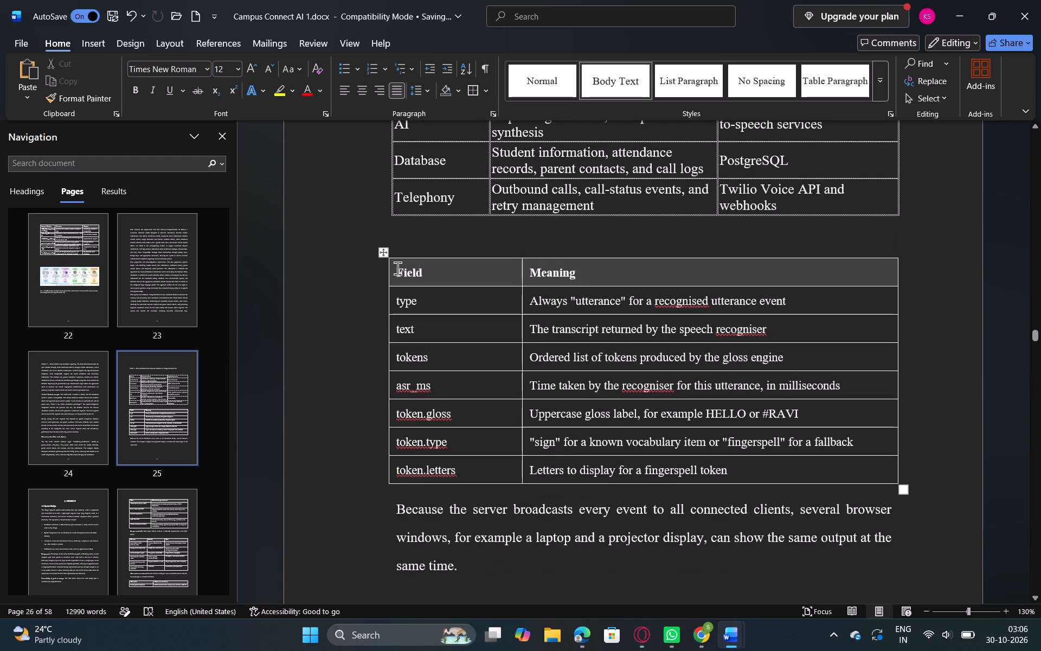
drag(397, 268, 728, 466)
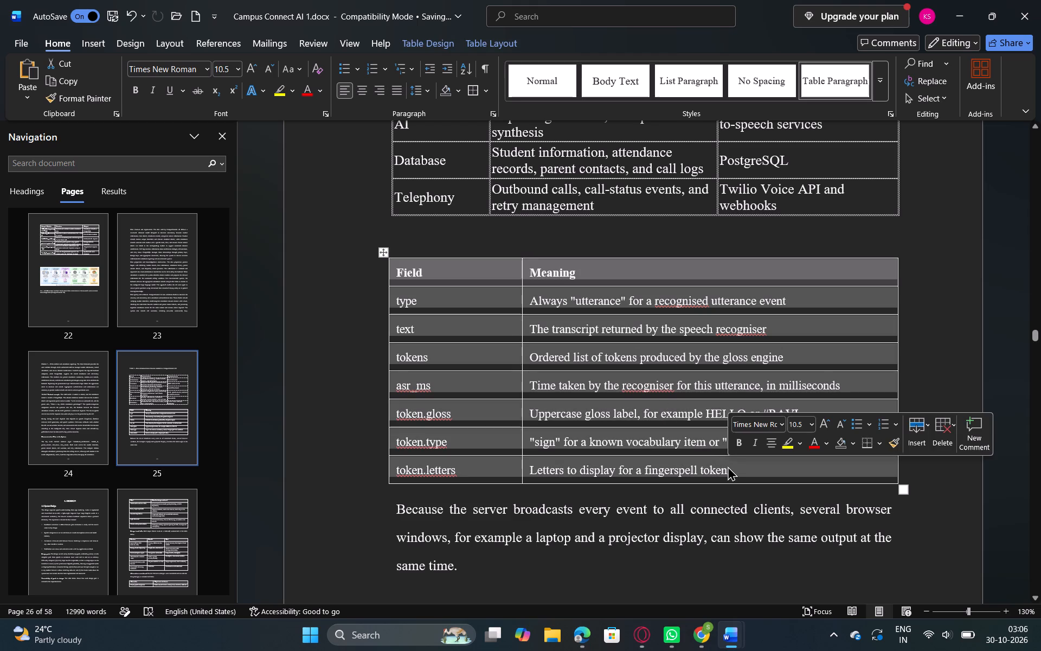
key(ctrl+c)
key(ctrl+c)
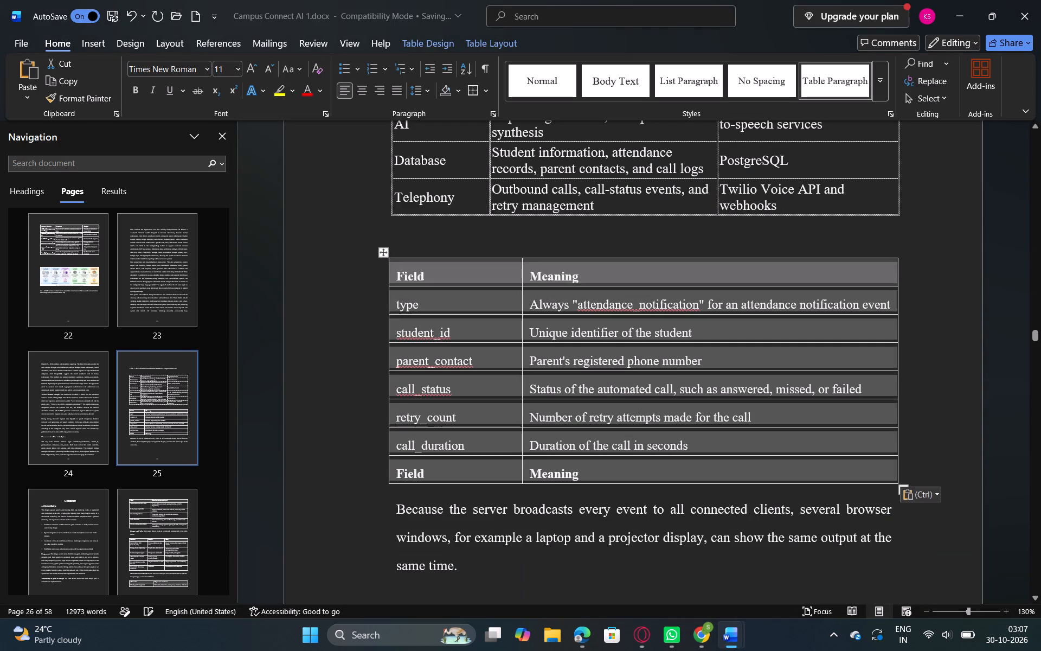
Examine the rows of the replaced Field/Meaning table against Table 1, its caption and the text on the preceding page.
click(357, 437)
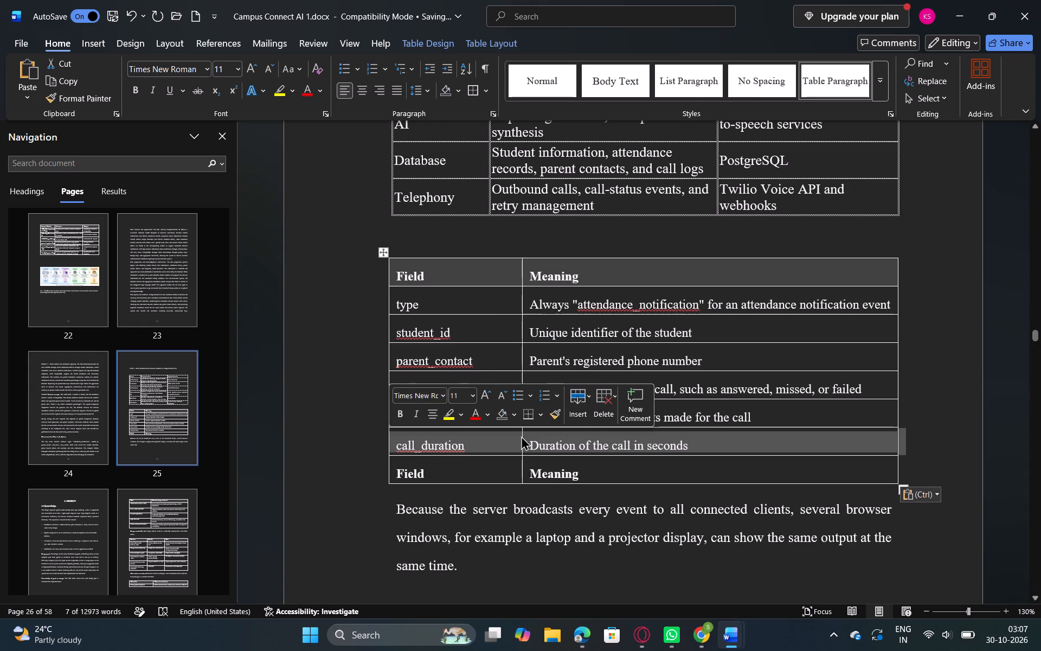
click(342, 404)
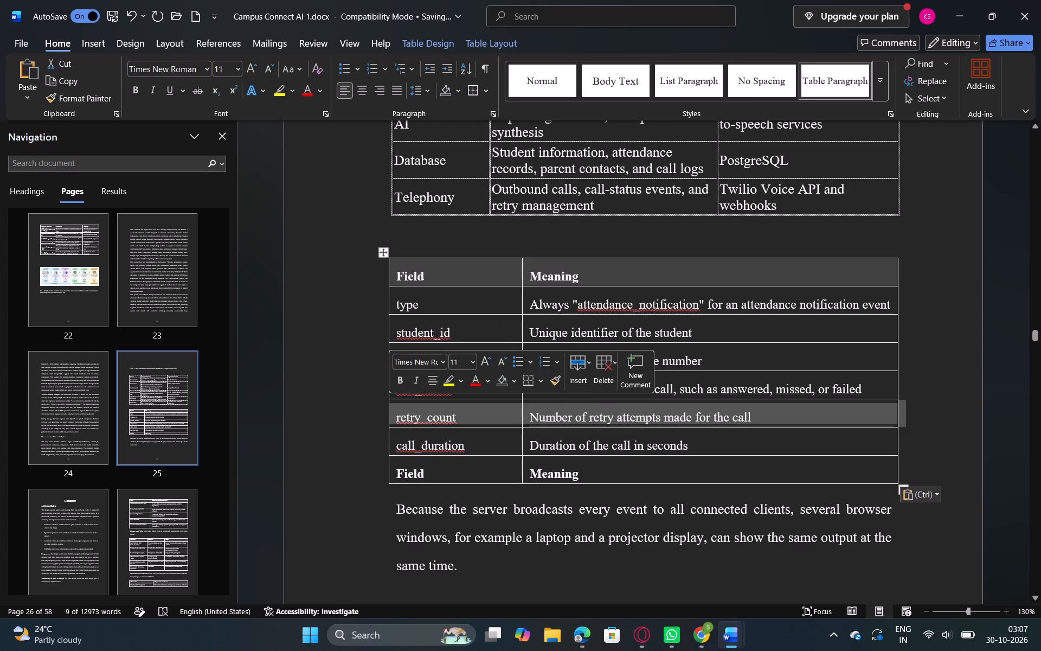
click(342, 418)
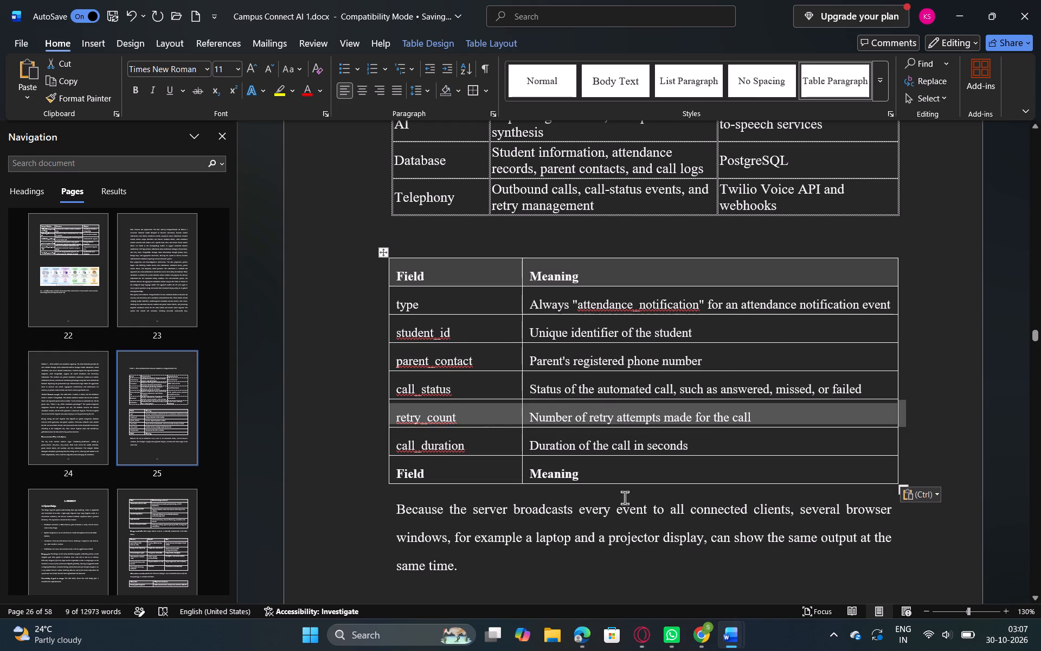
scroll(538, 407, up, 1)
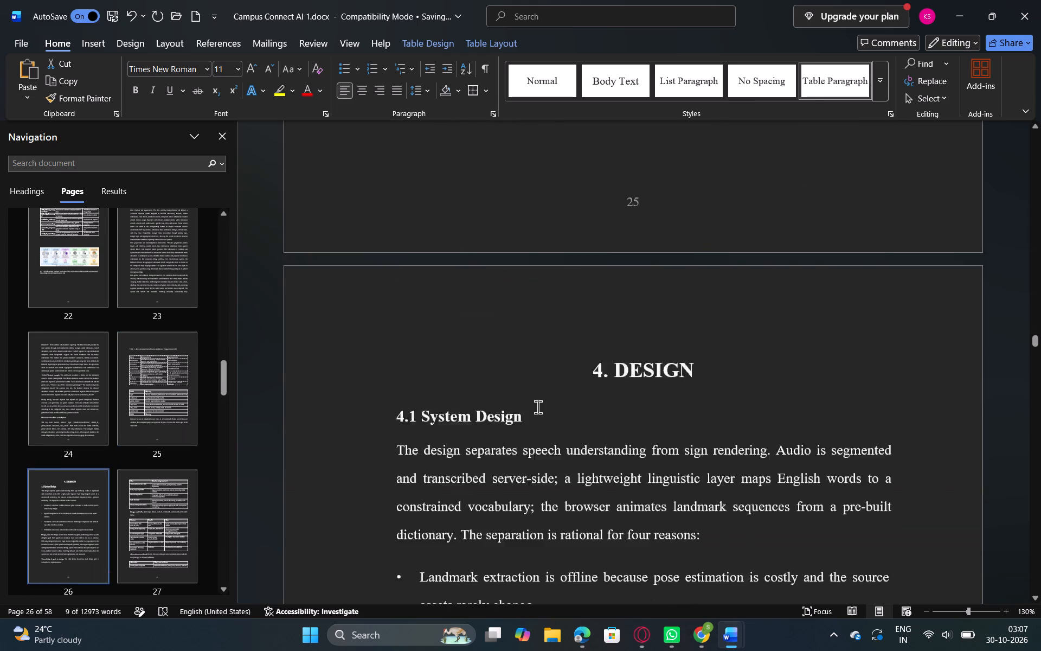
scroll(538, 407, up, 1)
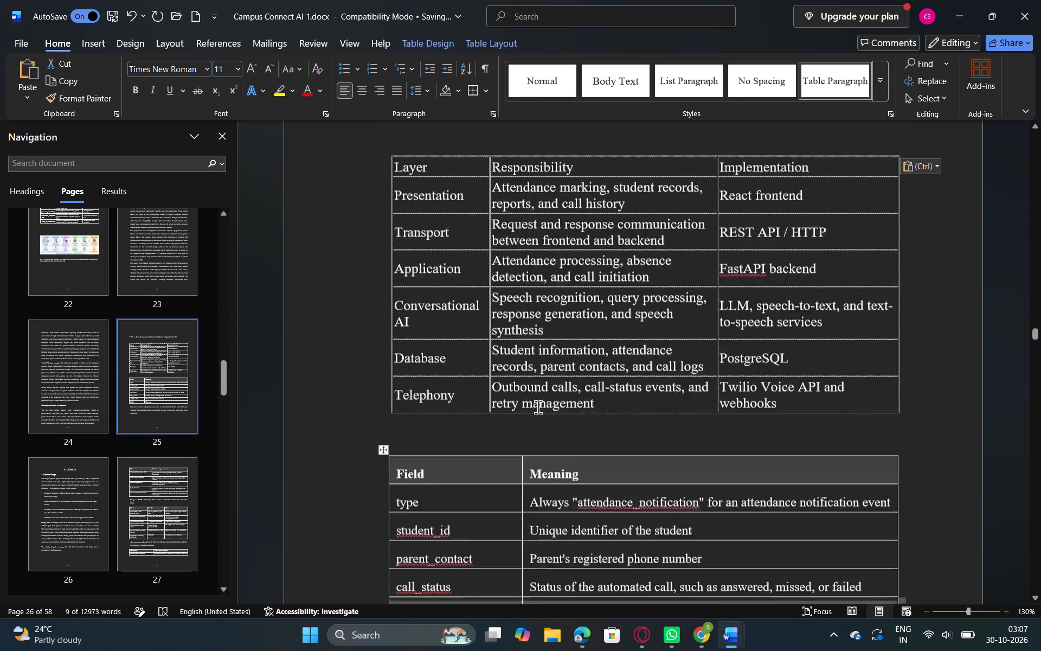
scroll(538, 407, up, 2)
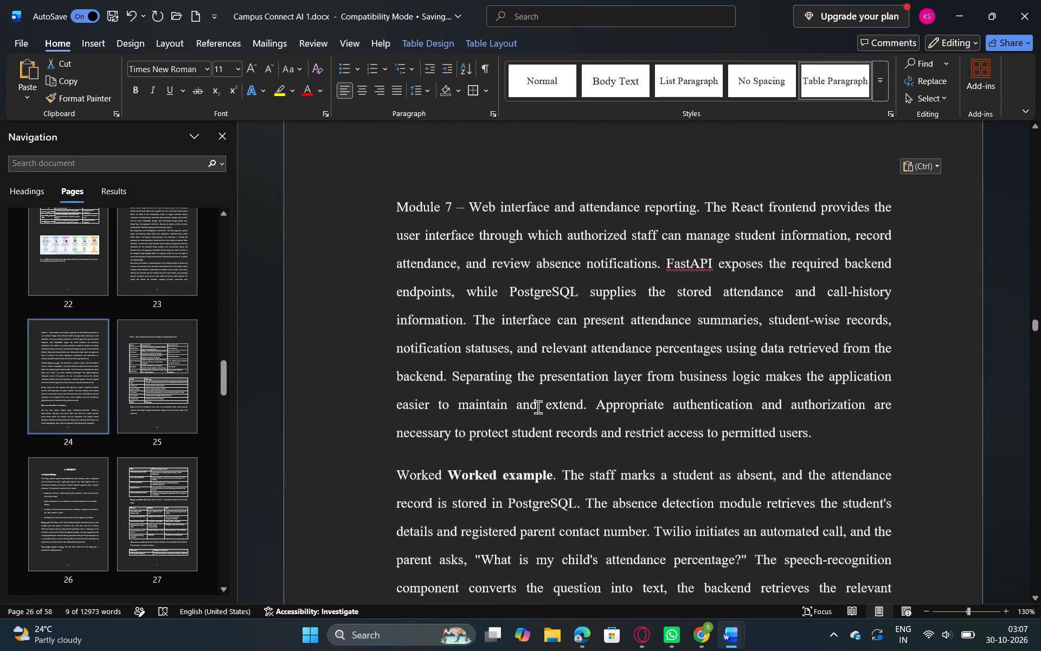
scroll(538, 407, up, 2)
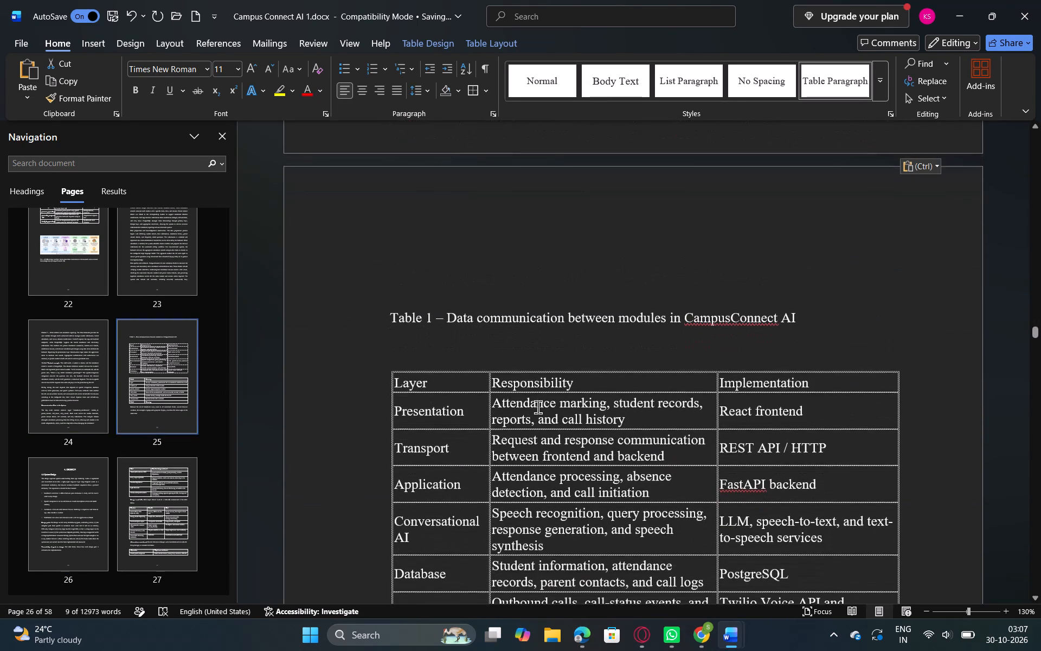
scroll(538, 407, up, 1)
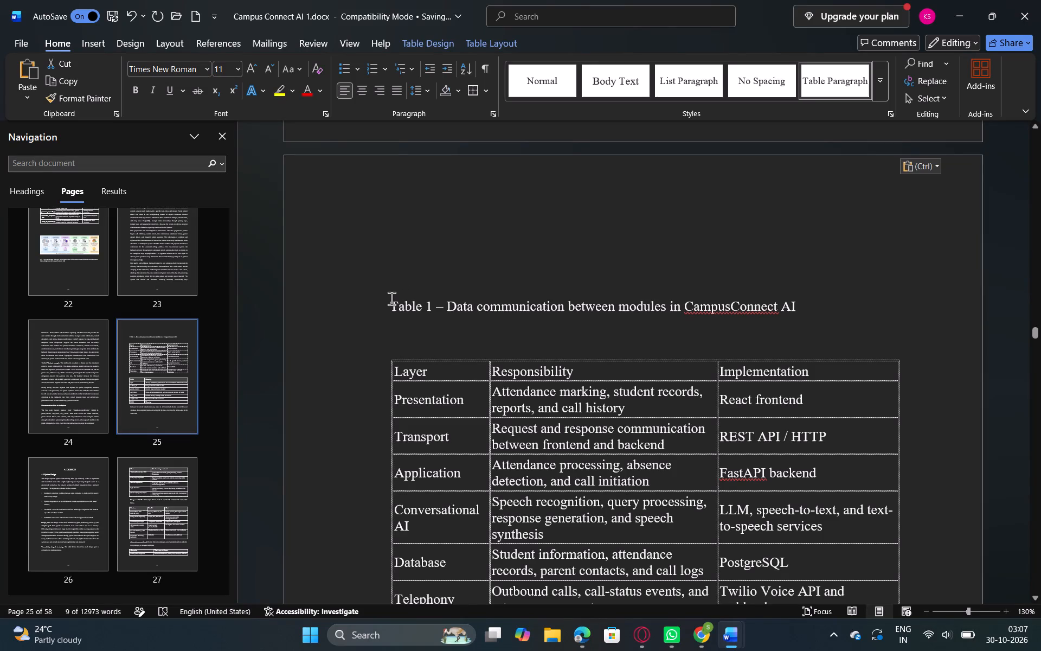
click(391, 298)
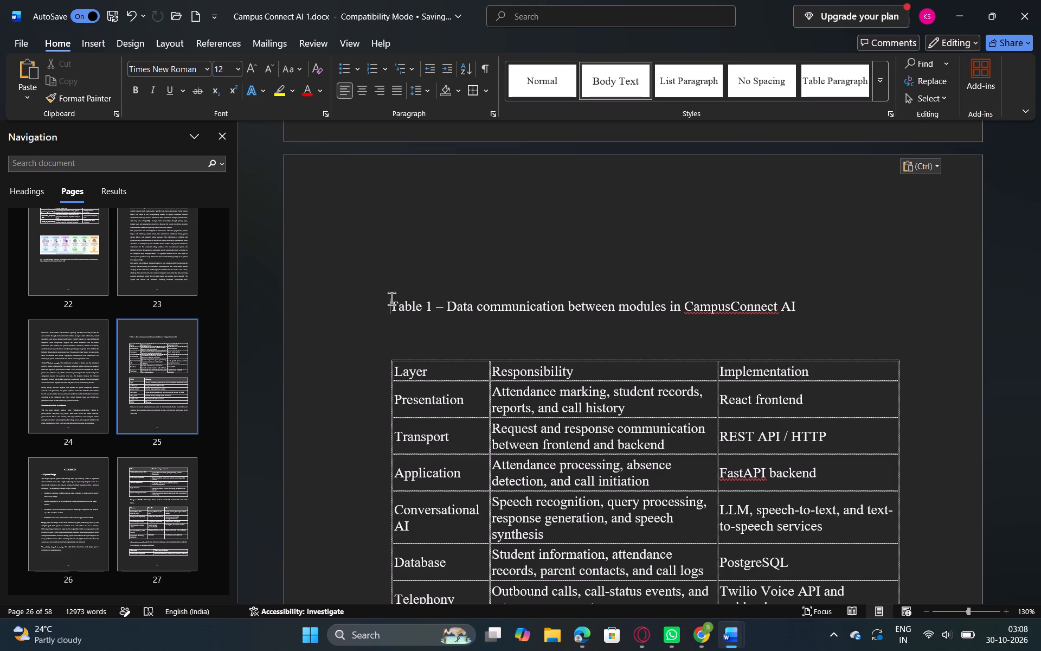
scroll(391, 298, down, 1)
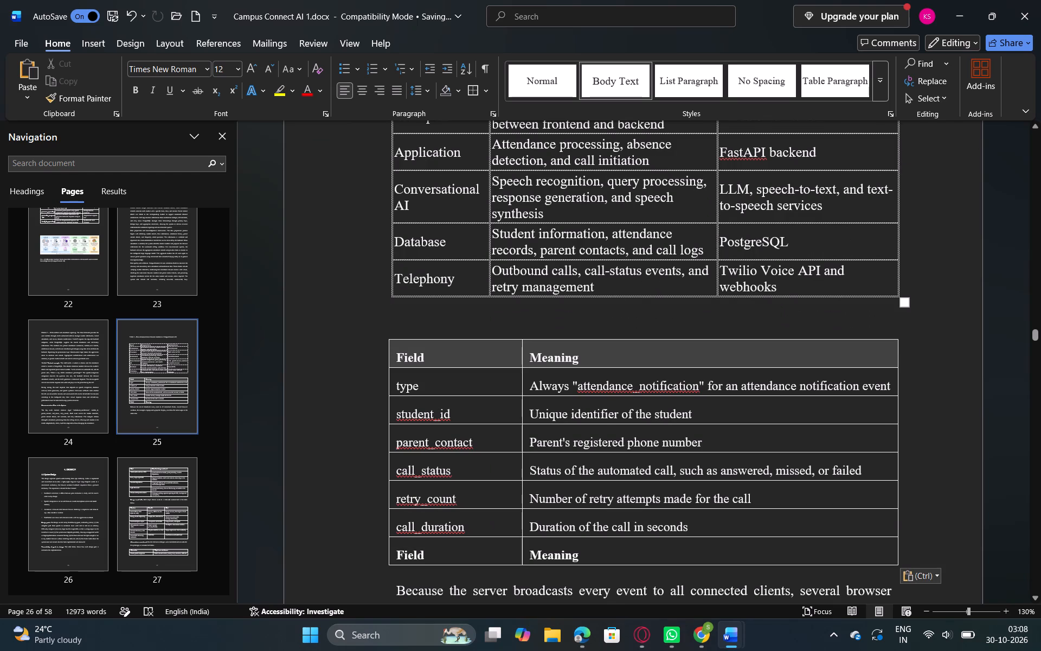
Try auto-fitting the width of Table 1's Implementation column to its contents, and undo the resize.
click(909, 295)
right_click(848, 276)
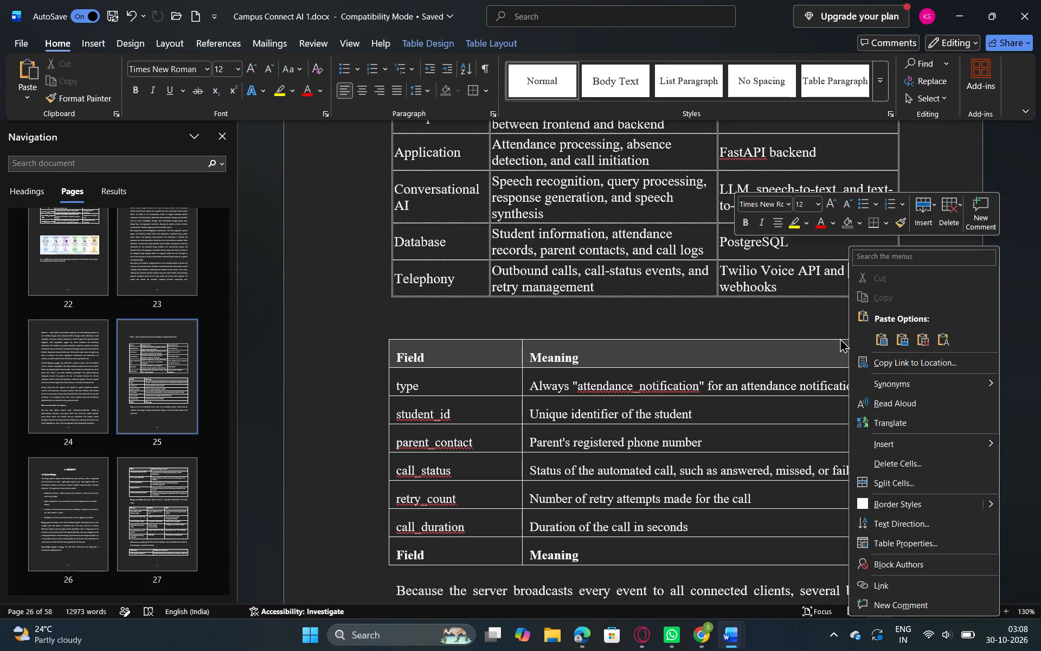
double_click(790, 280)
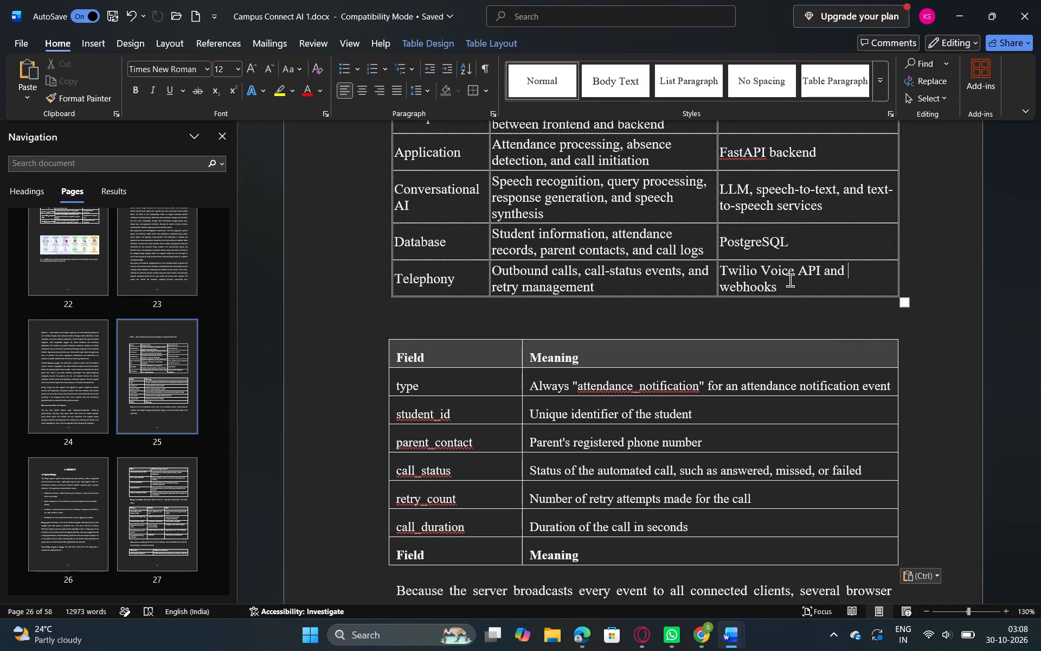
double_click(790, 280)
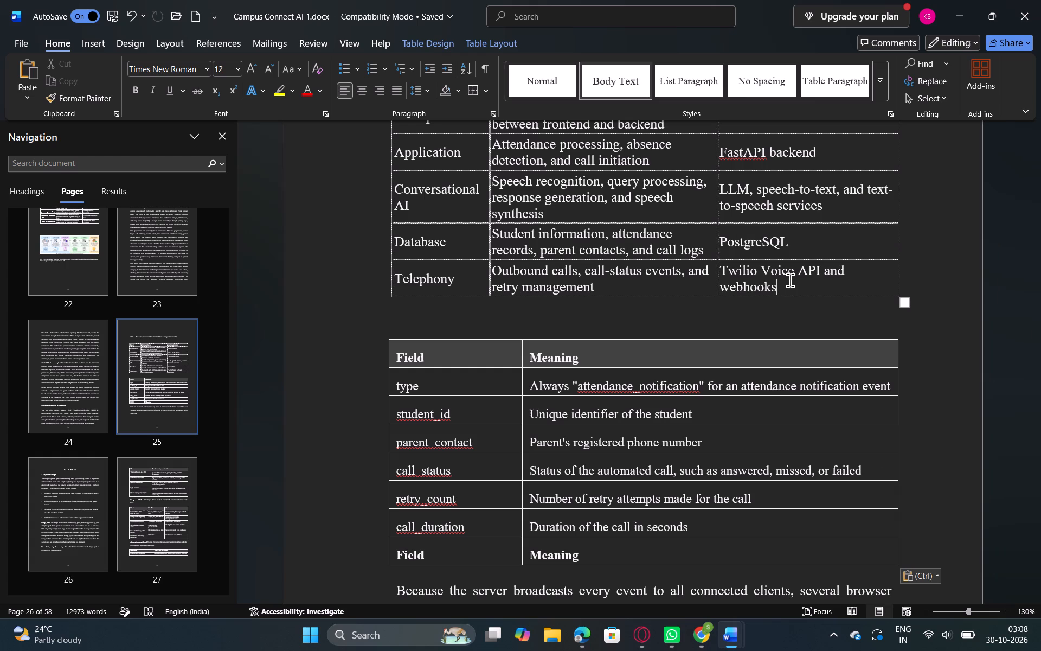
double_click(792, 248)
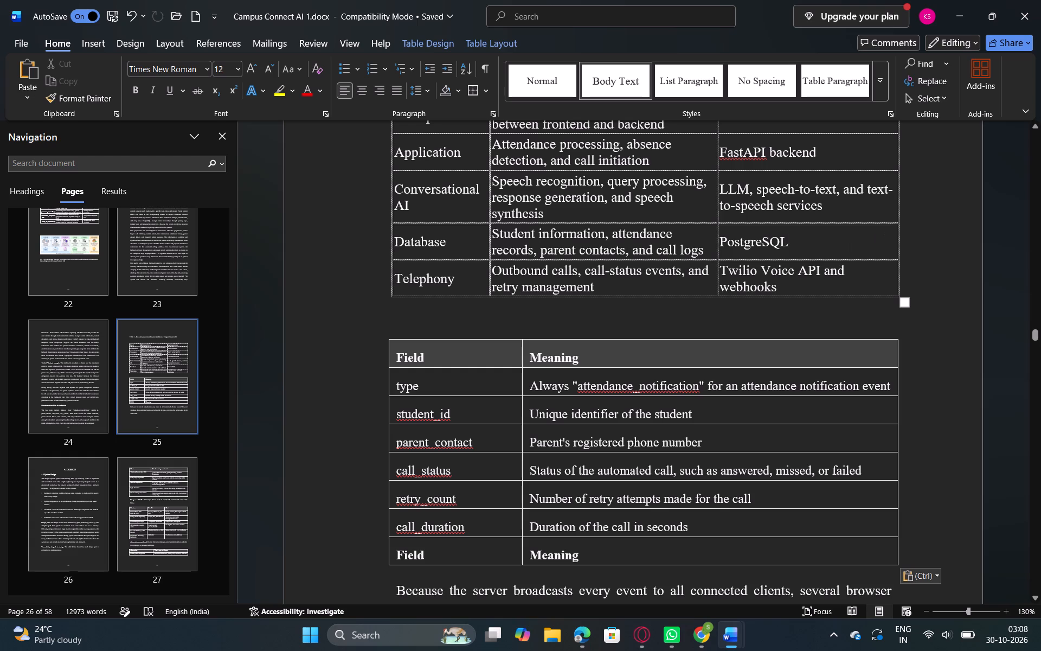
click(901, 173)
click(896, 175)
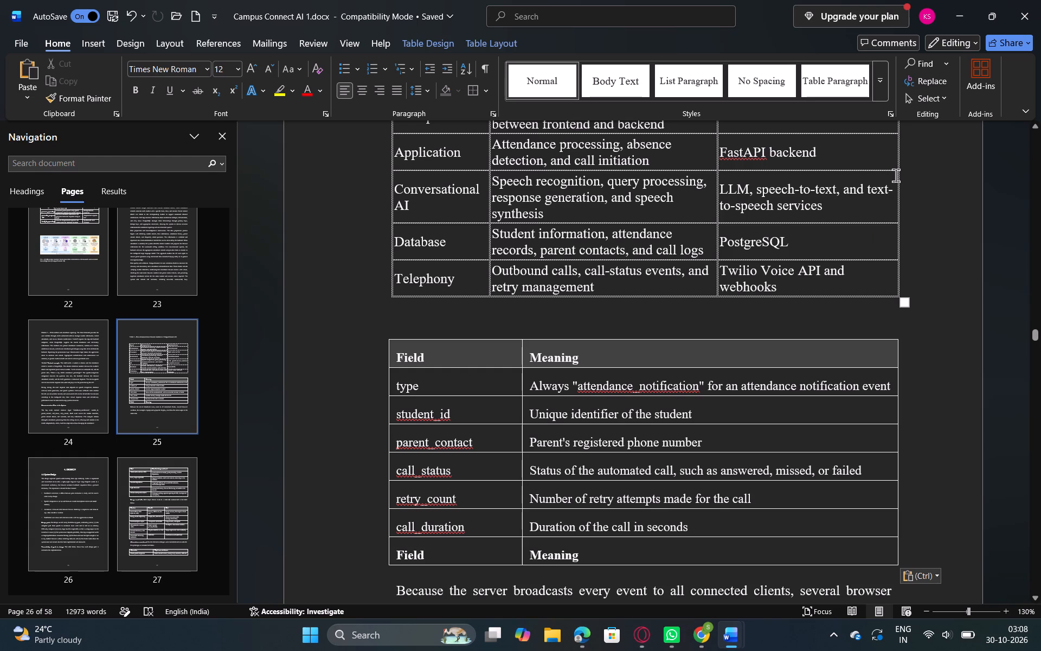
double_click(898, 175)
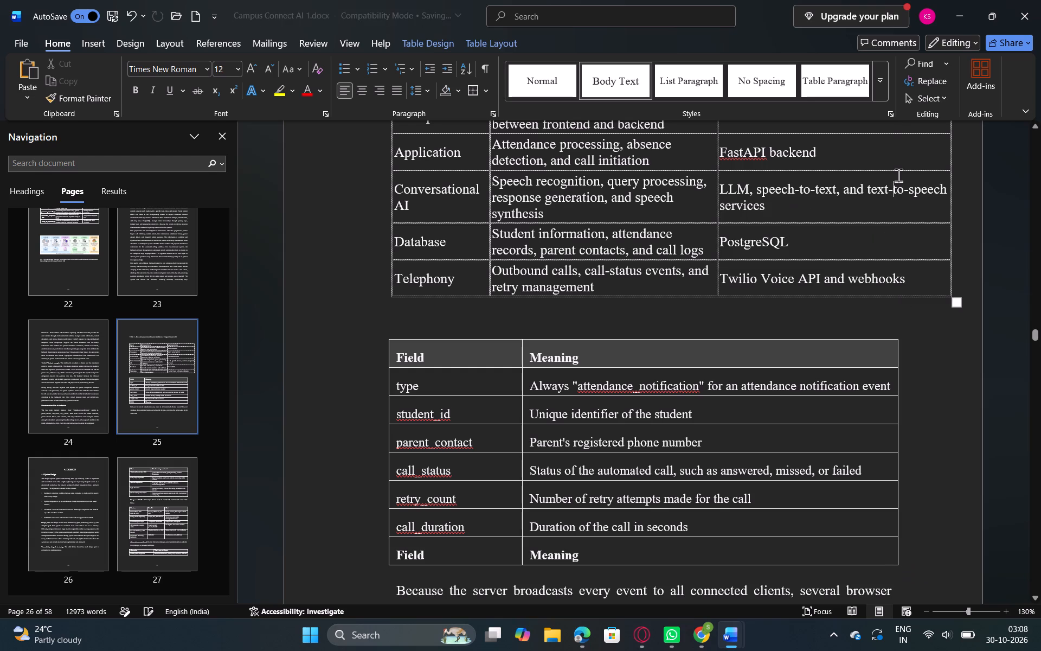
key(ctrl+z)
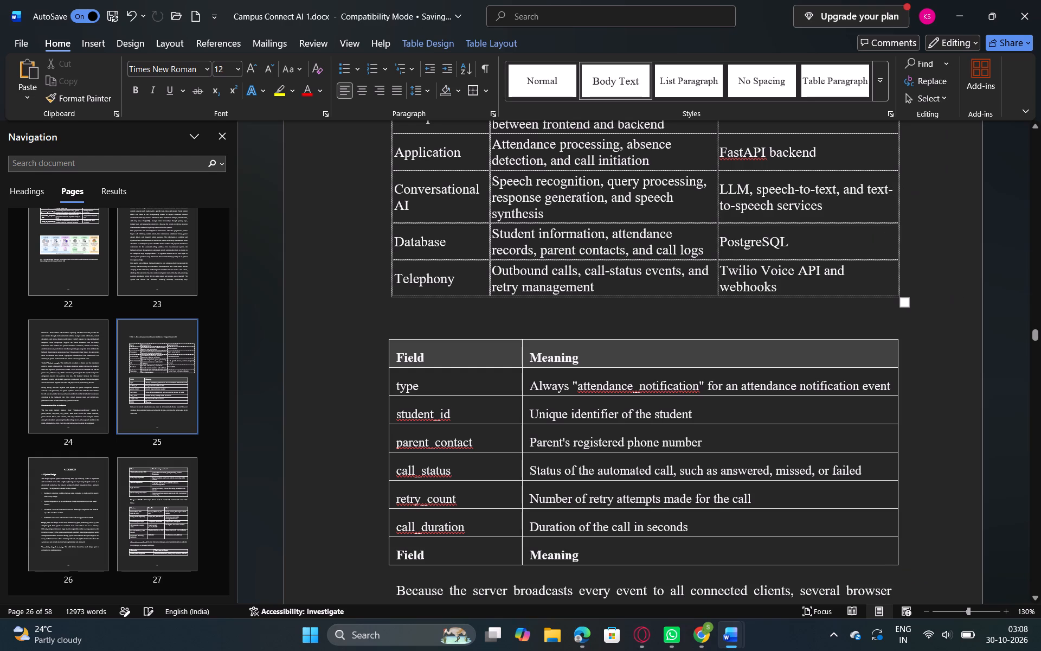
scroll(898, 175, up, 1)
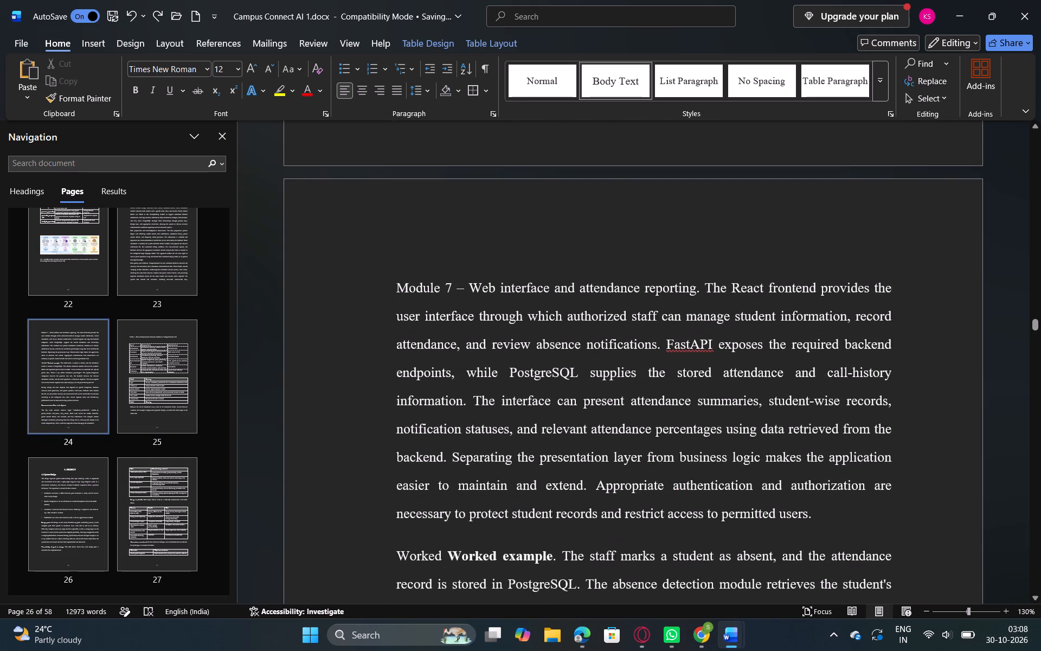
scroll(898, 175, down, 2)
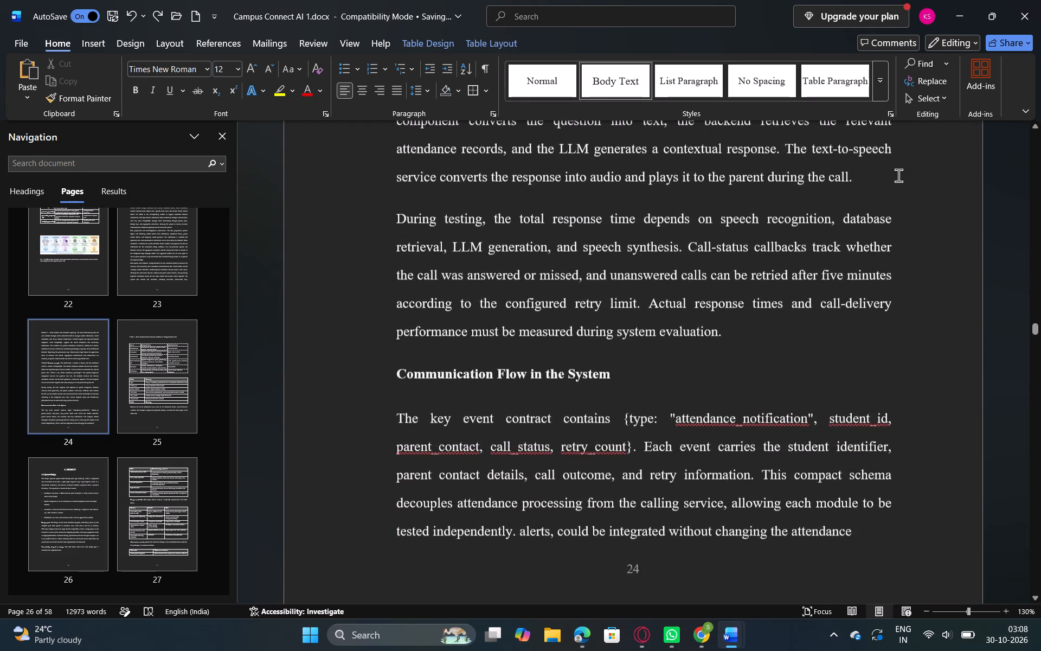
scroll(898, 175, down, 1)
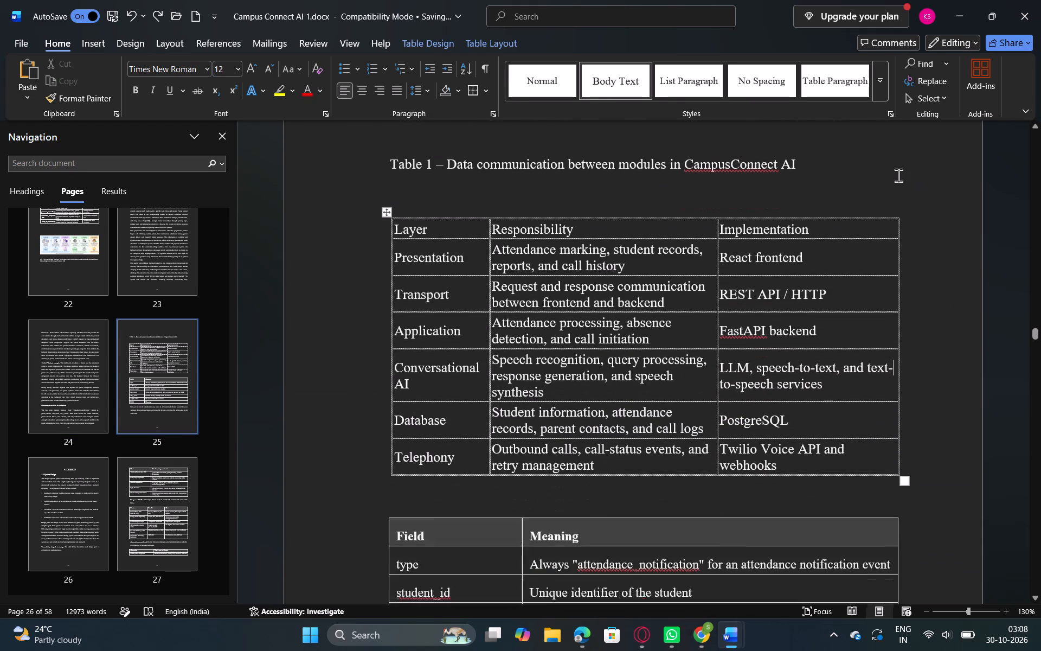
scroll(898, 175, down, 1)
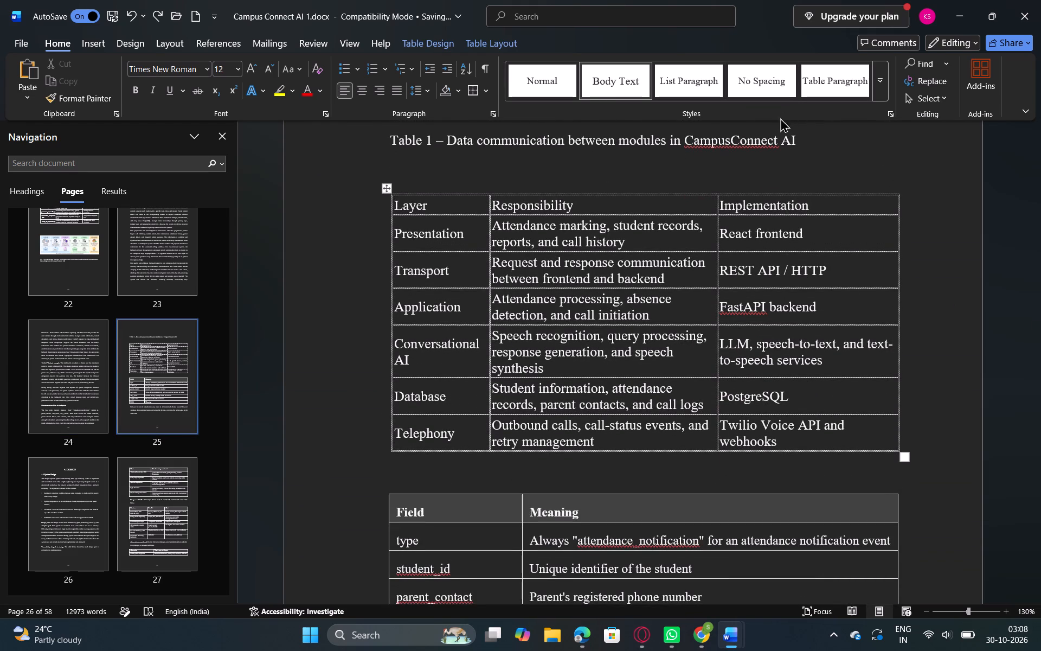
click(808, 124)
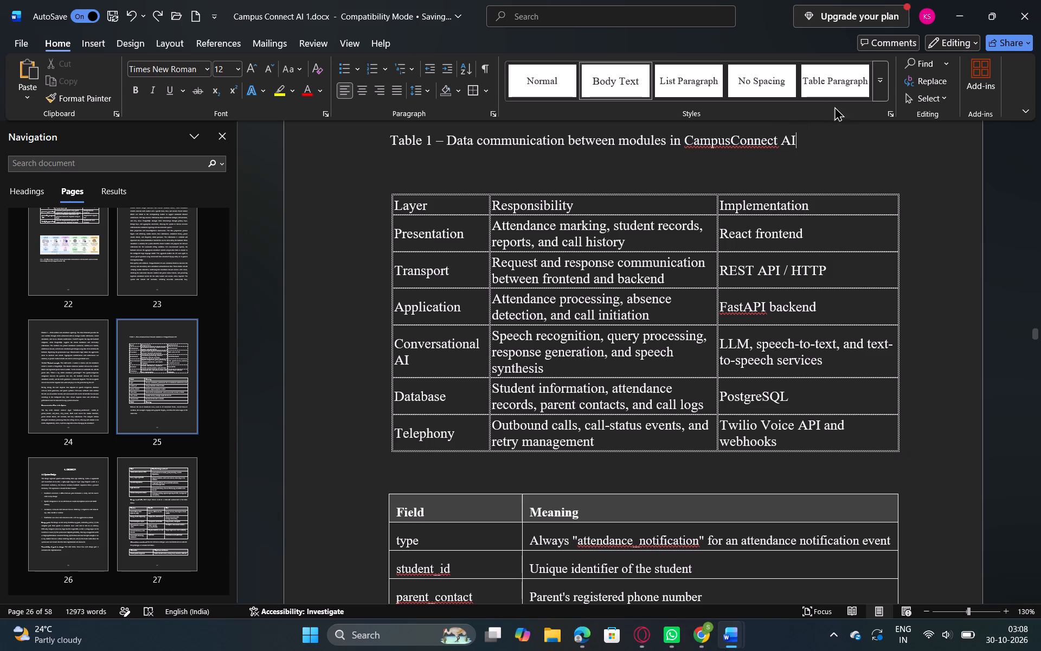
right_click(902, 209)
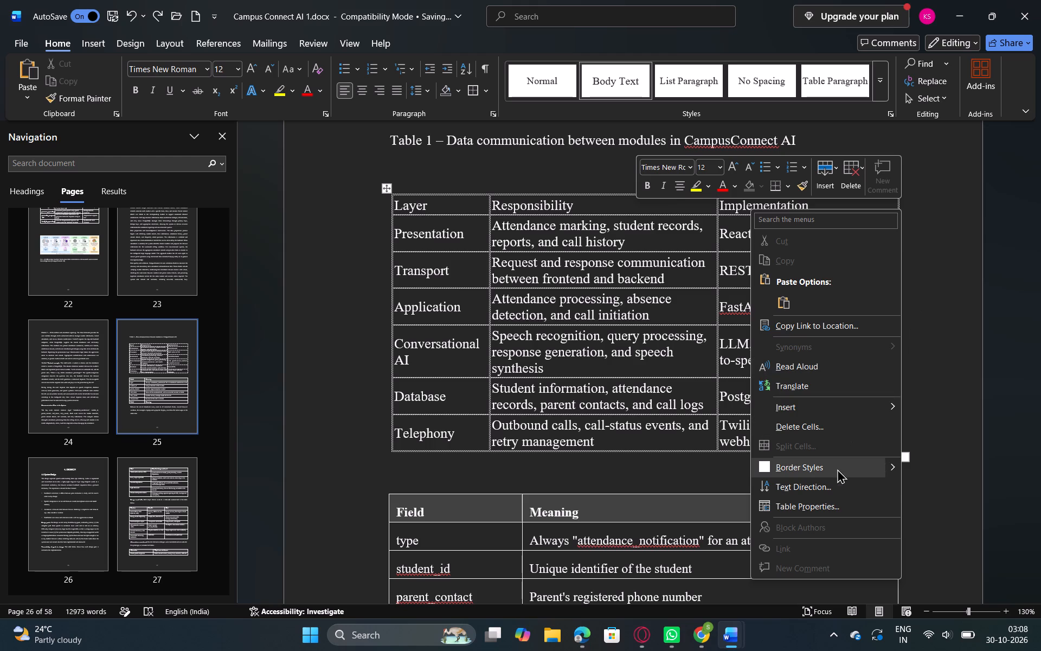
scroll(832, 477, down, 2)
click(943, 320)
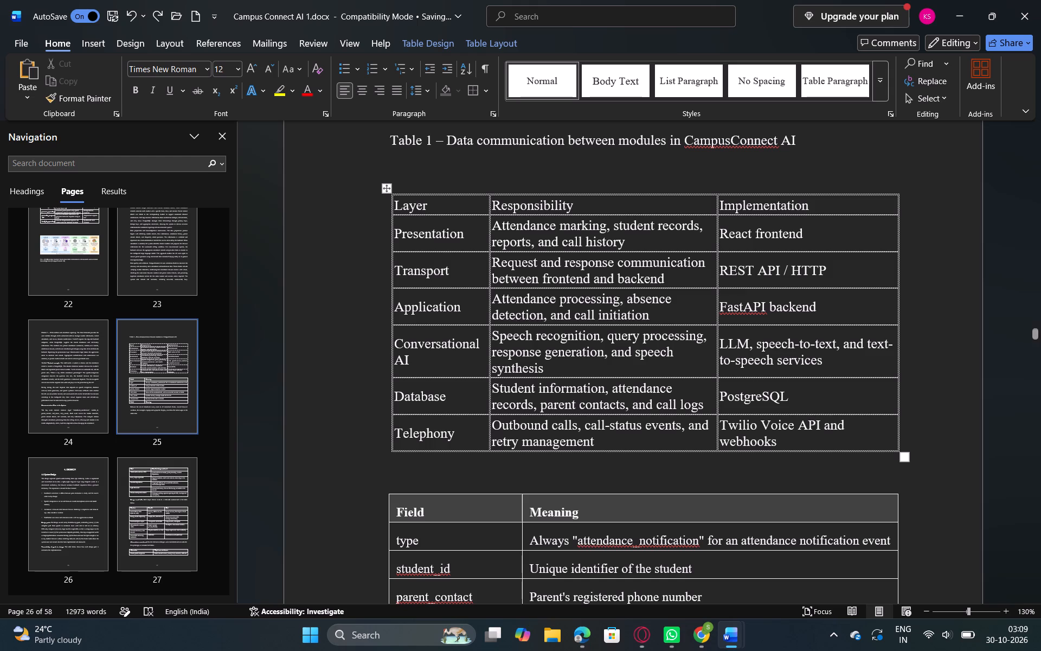
Save the document, removing the stray letter s entered before "Presentation" in Table 1.
key(ctrl+s)
key(ctrl+s)
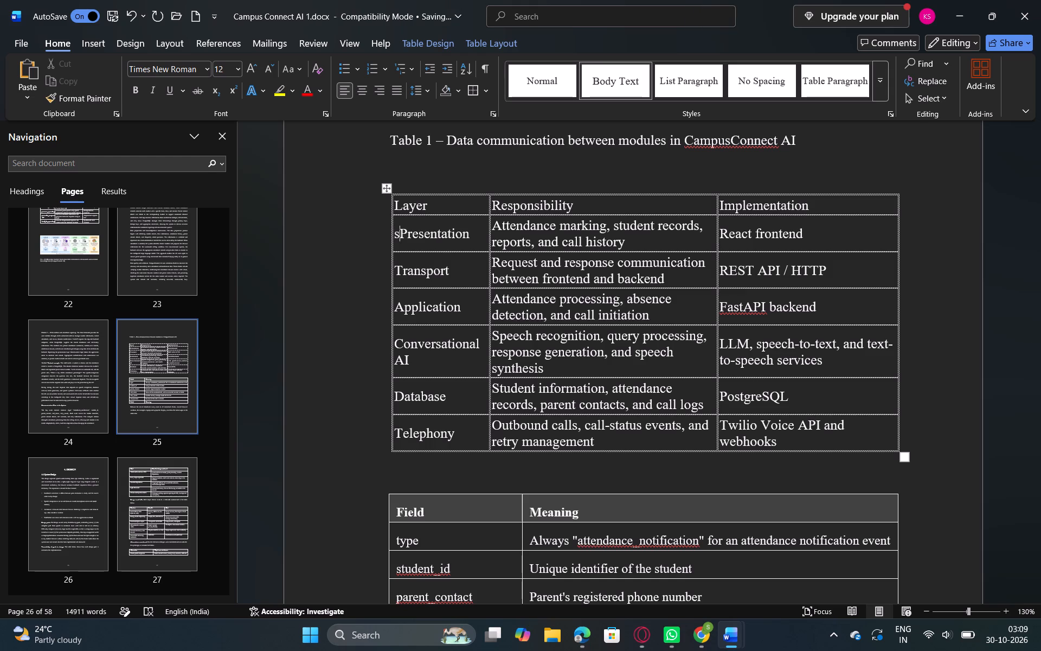
key(BackSpace)
click(922, 382)
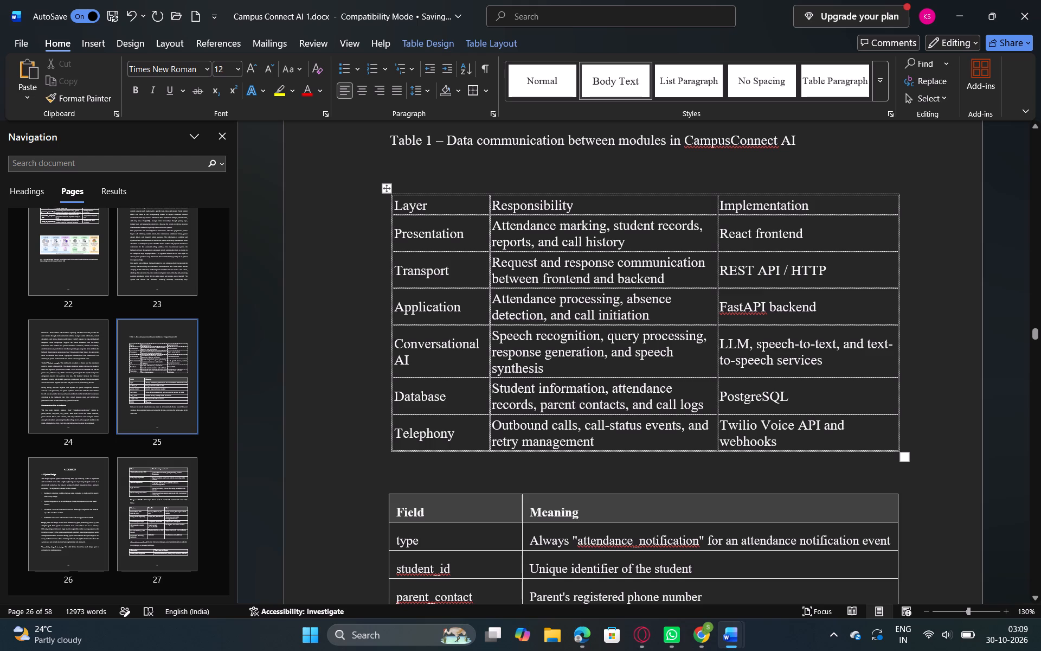
key(ctrl+s)
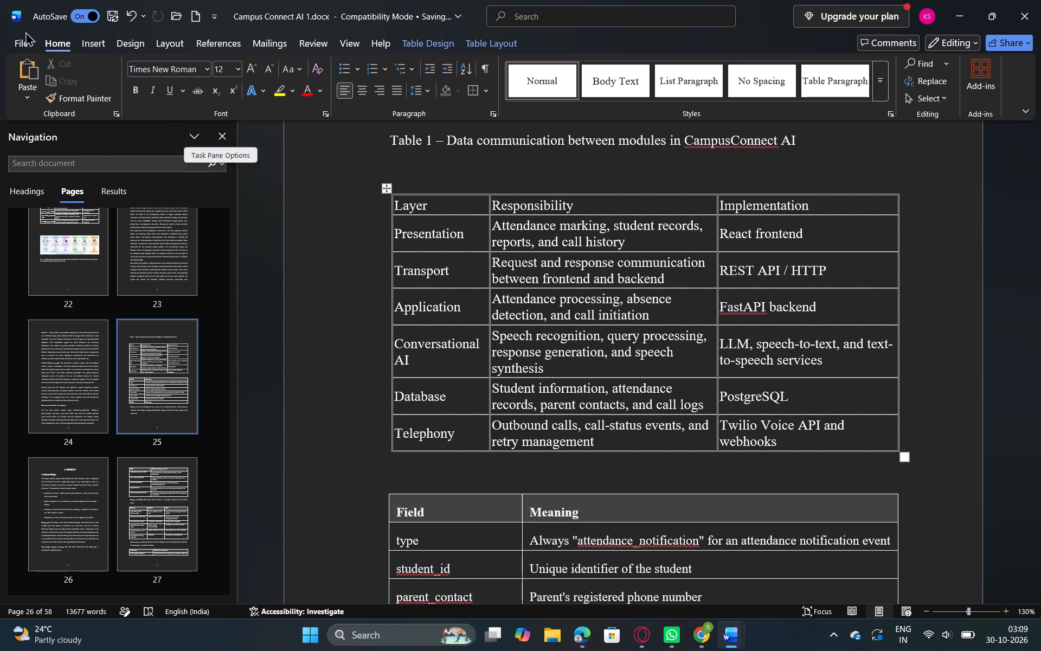
Examine how Table 1 and the Field/Meaning table look in the print preview, and return to the document.
click(7, 37)
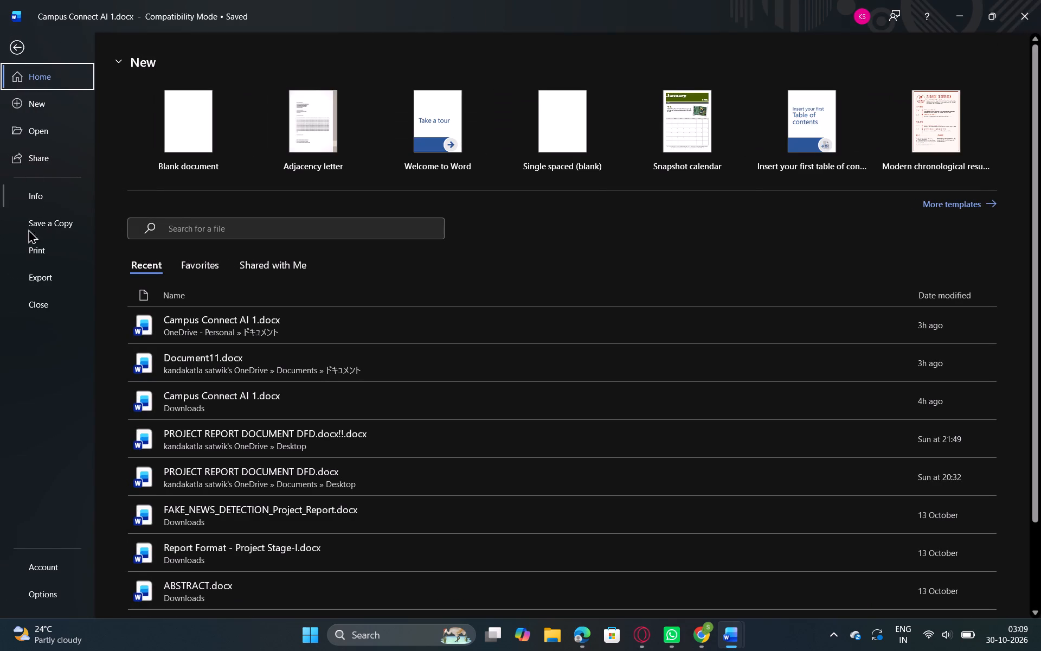
click(29, 238)
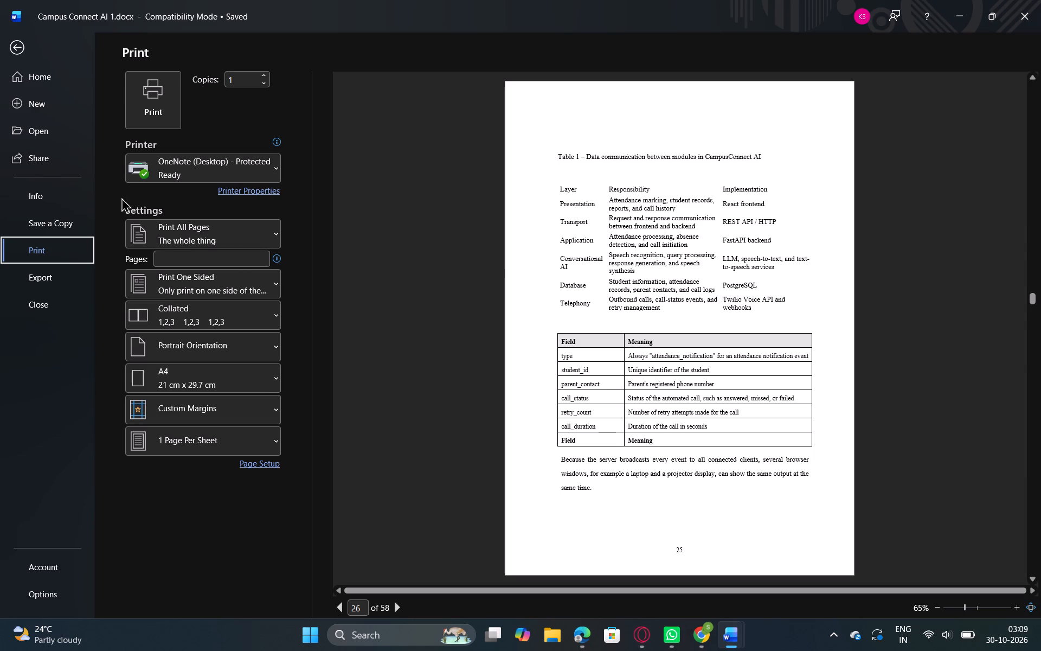
click(11, 38)
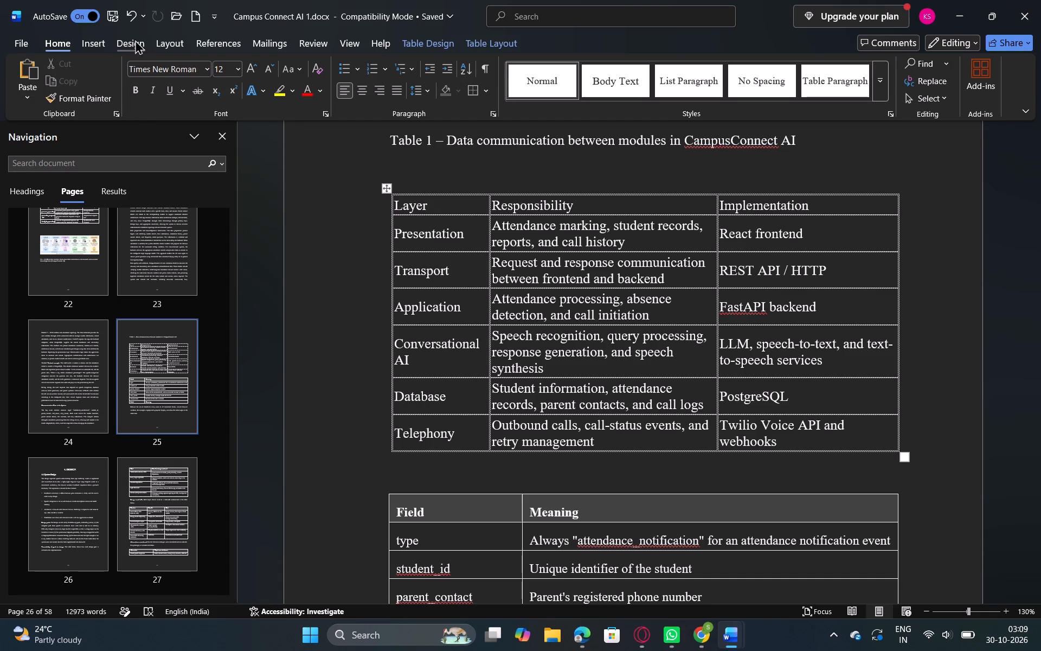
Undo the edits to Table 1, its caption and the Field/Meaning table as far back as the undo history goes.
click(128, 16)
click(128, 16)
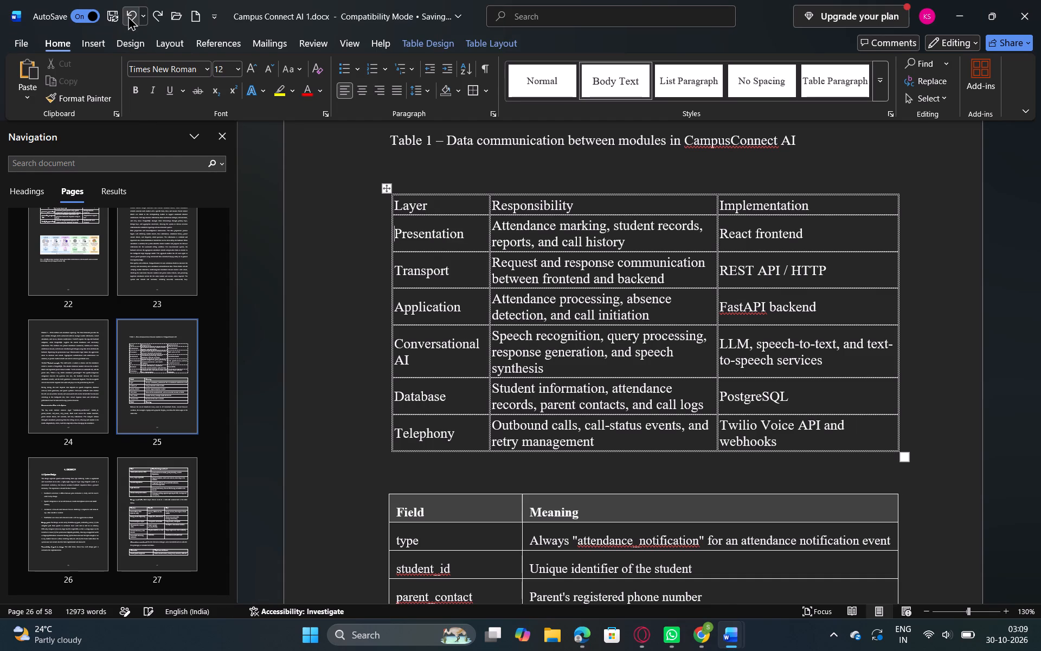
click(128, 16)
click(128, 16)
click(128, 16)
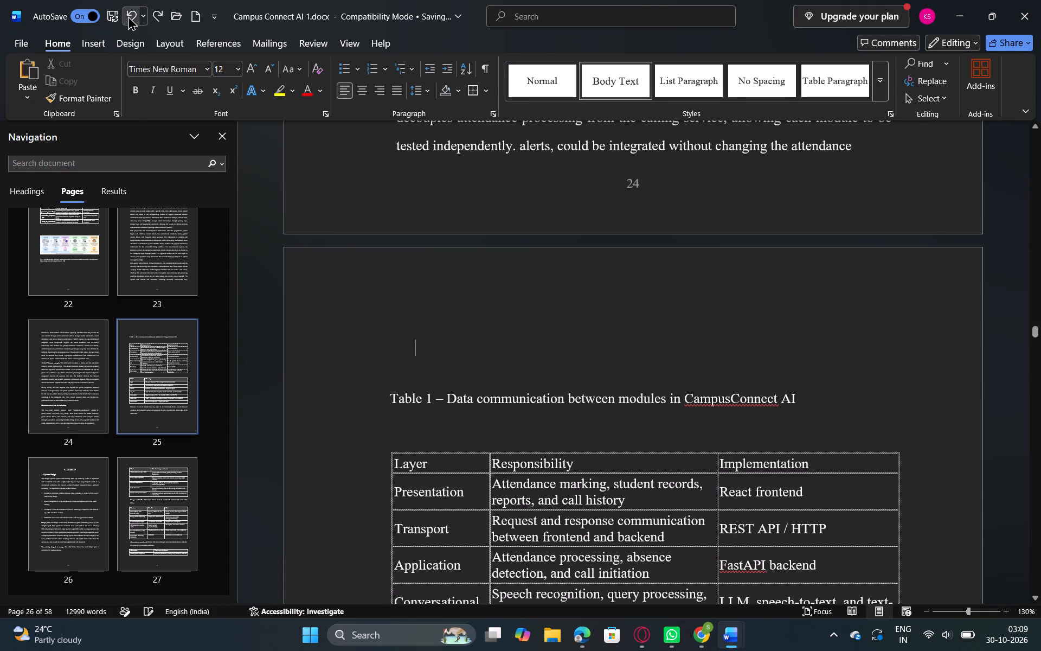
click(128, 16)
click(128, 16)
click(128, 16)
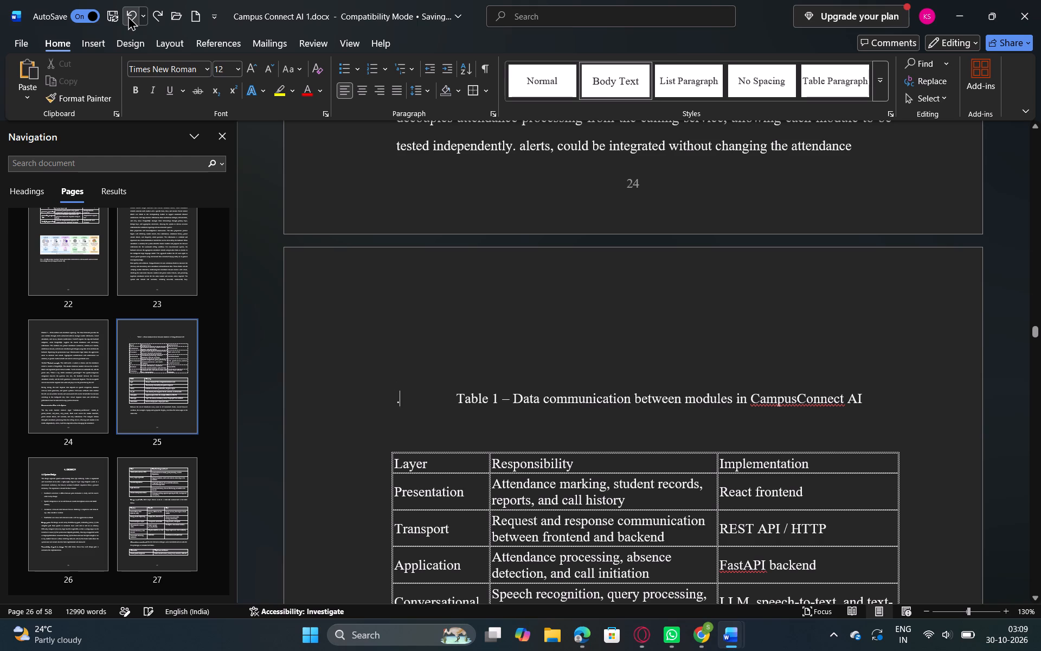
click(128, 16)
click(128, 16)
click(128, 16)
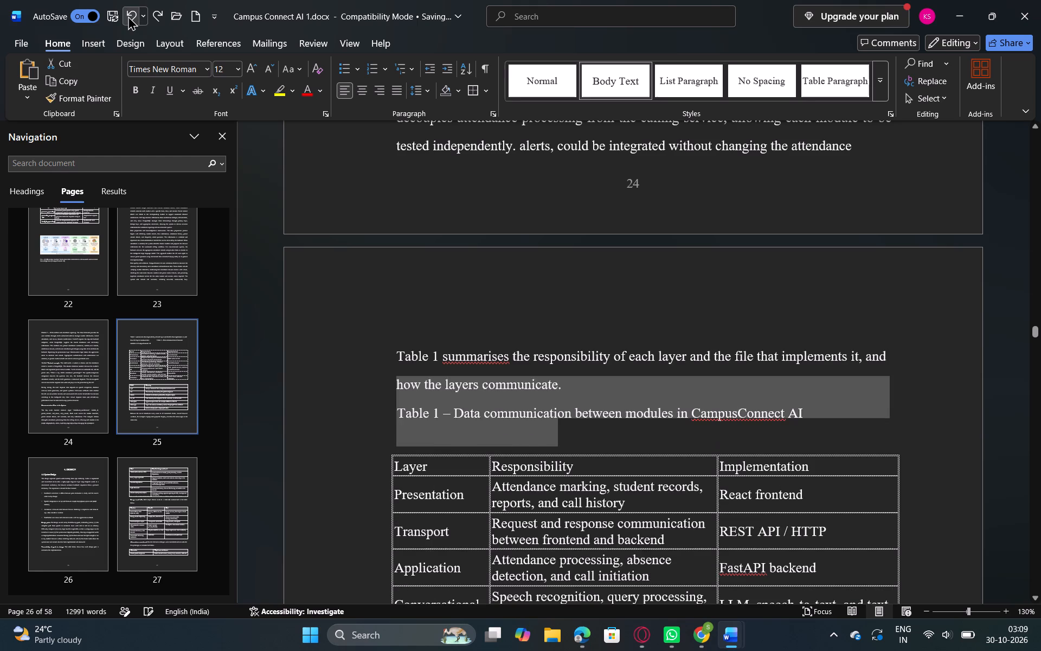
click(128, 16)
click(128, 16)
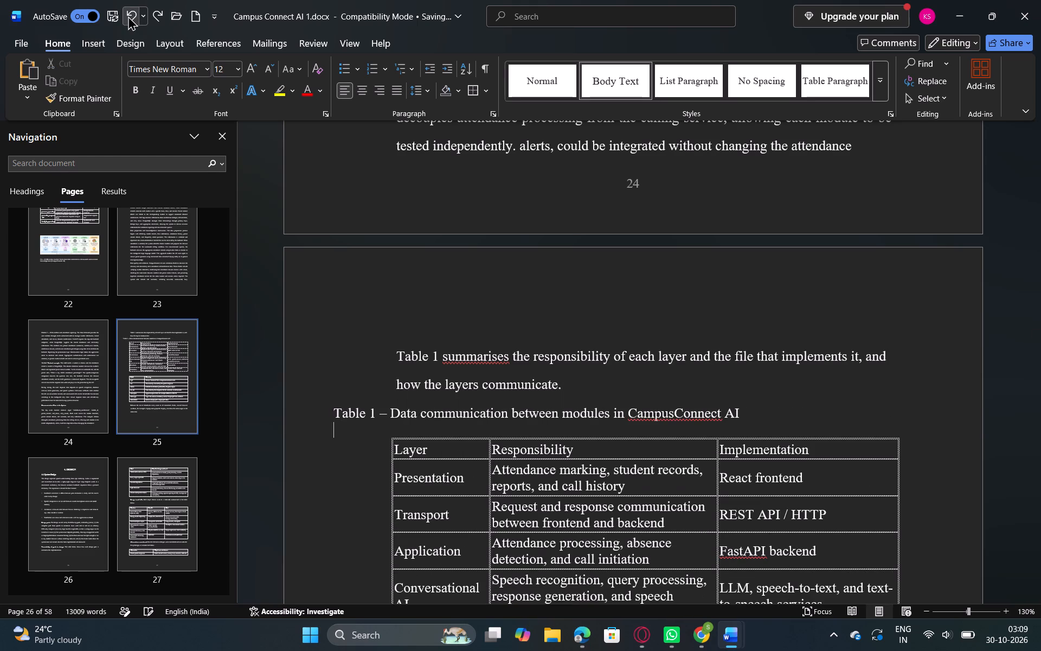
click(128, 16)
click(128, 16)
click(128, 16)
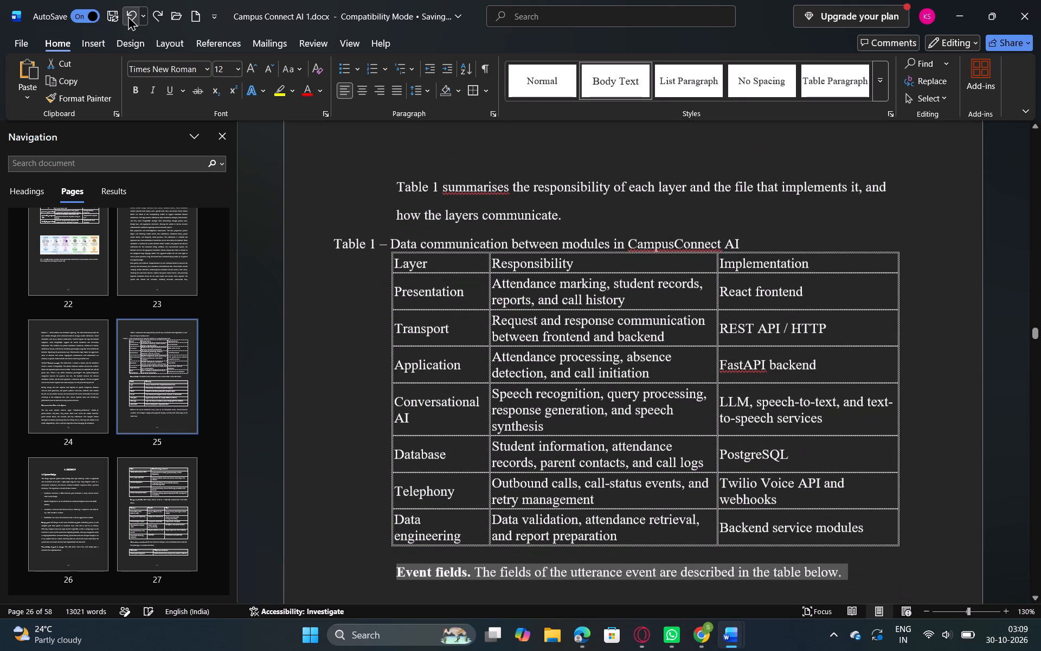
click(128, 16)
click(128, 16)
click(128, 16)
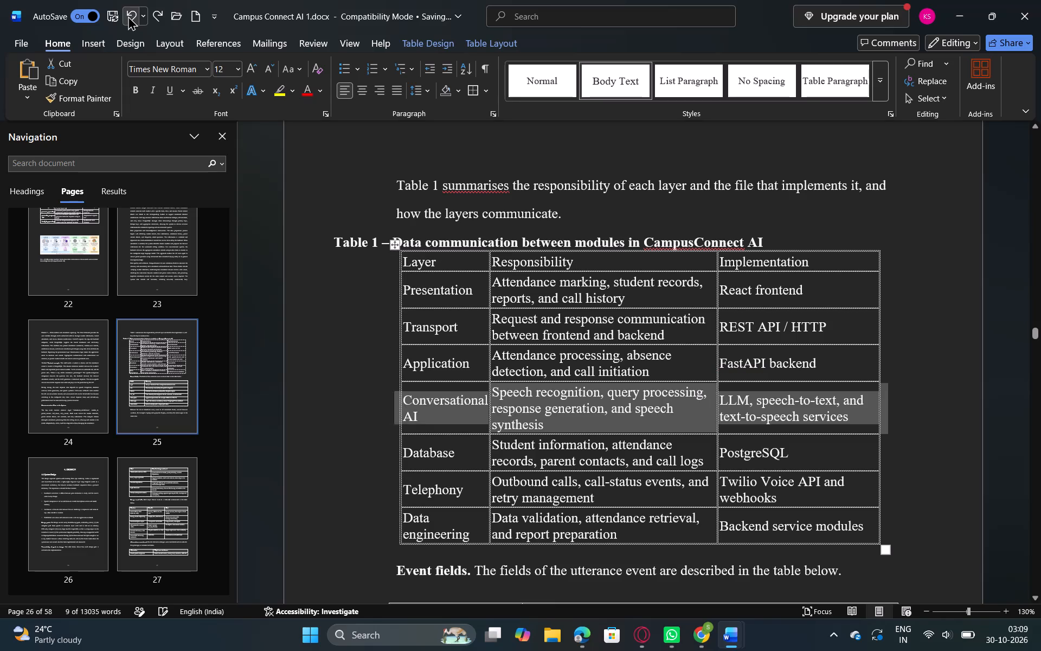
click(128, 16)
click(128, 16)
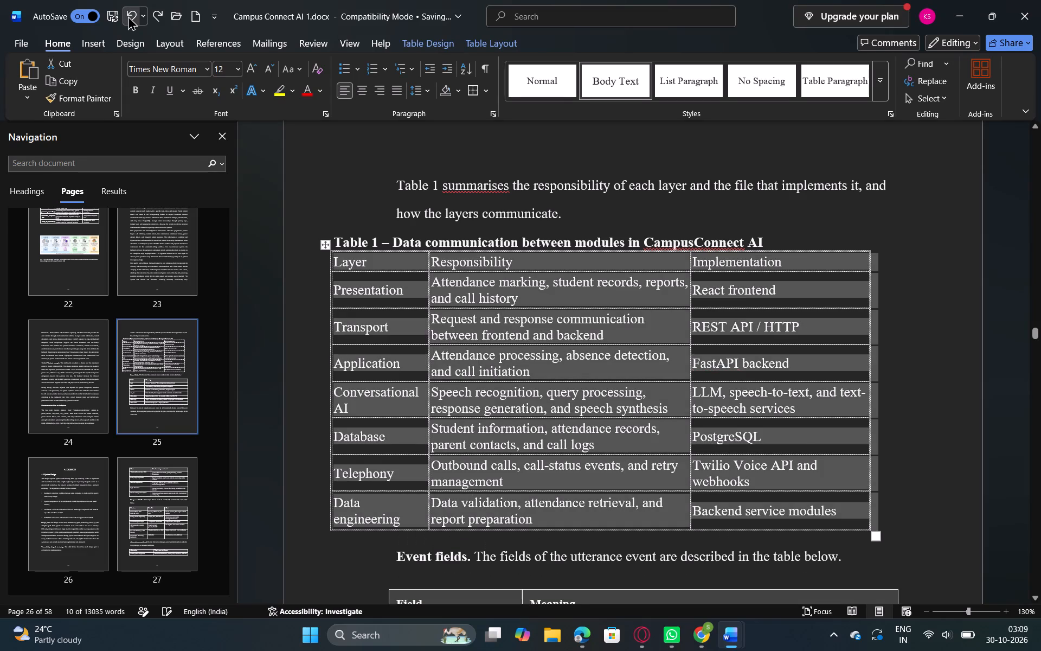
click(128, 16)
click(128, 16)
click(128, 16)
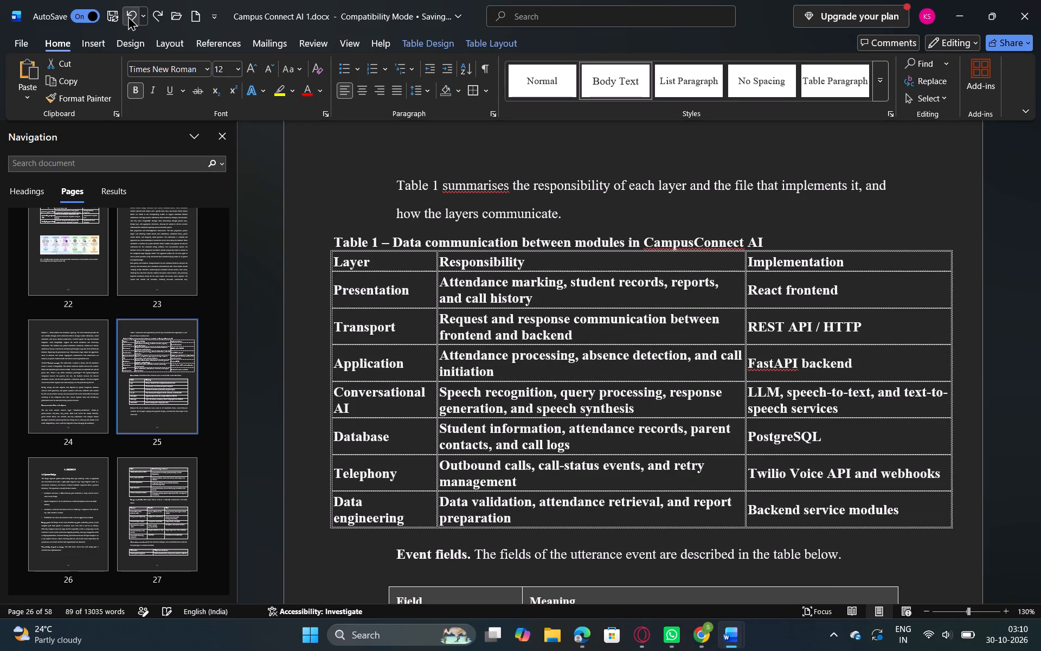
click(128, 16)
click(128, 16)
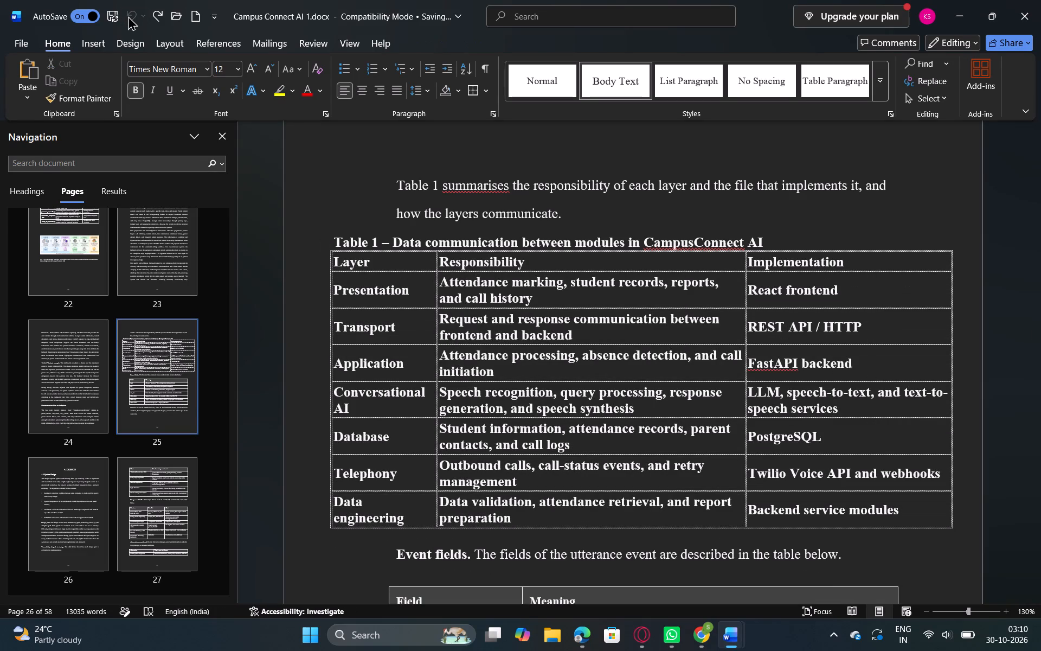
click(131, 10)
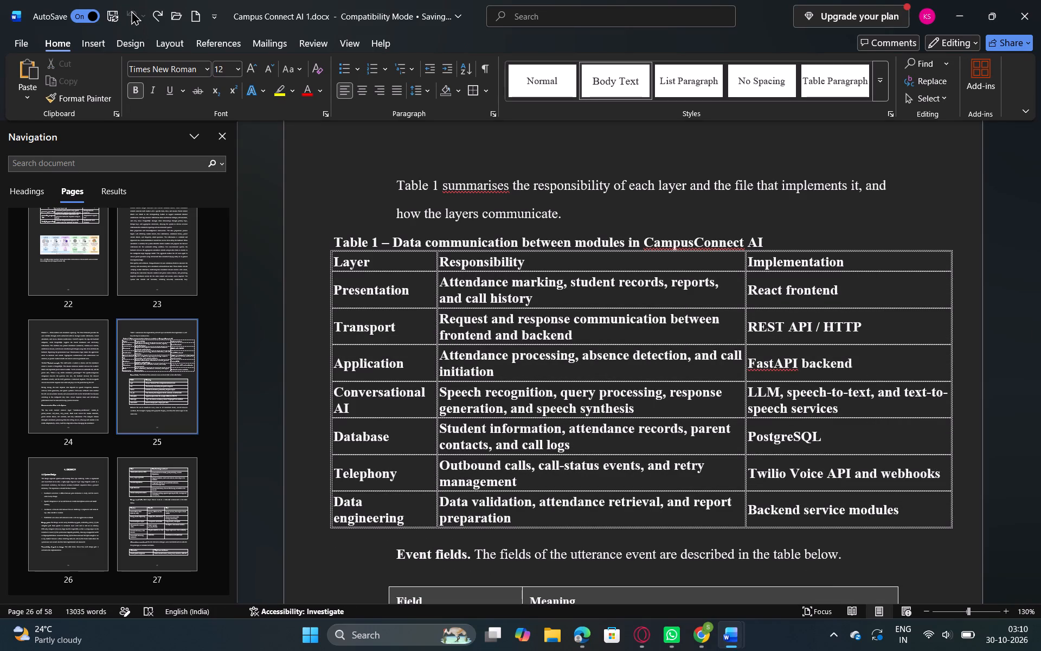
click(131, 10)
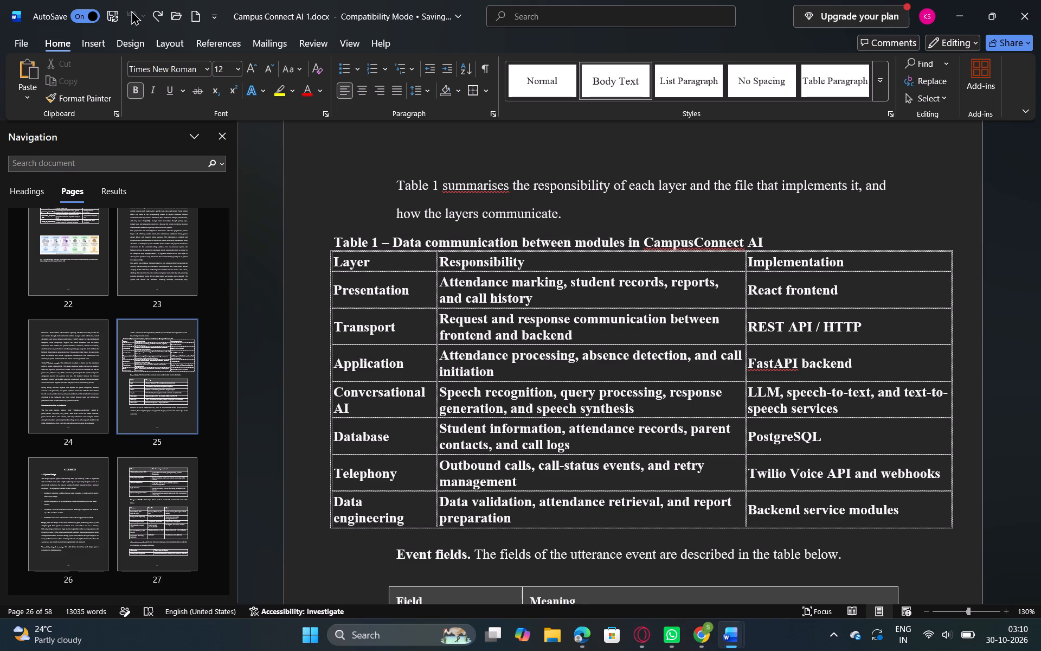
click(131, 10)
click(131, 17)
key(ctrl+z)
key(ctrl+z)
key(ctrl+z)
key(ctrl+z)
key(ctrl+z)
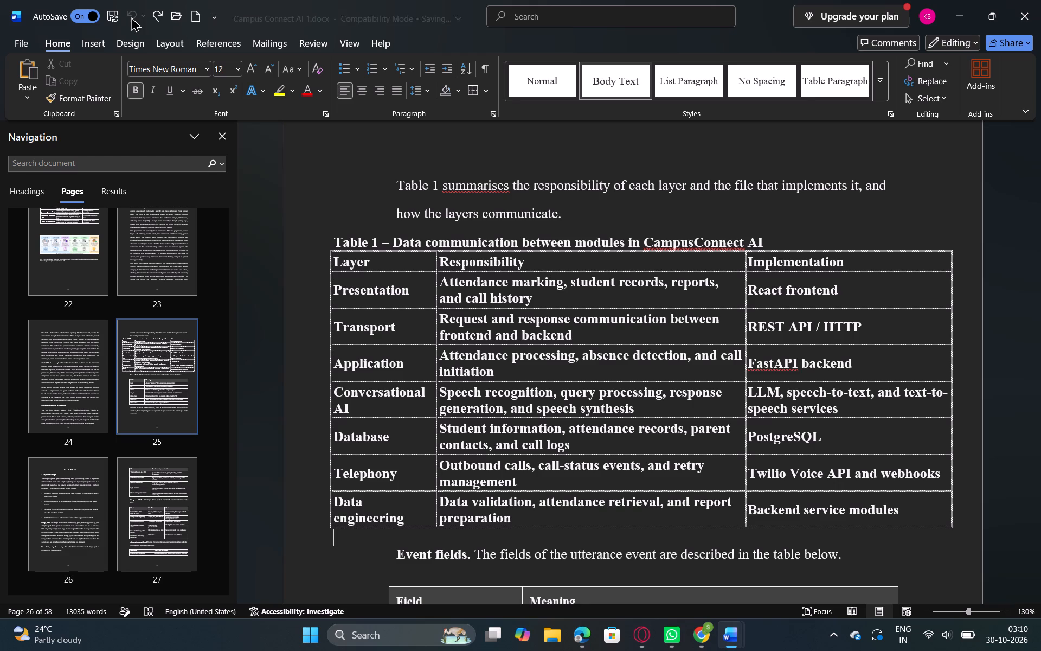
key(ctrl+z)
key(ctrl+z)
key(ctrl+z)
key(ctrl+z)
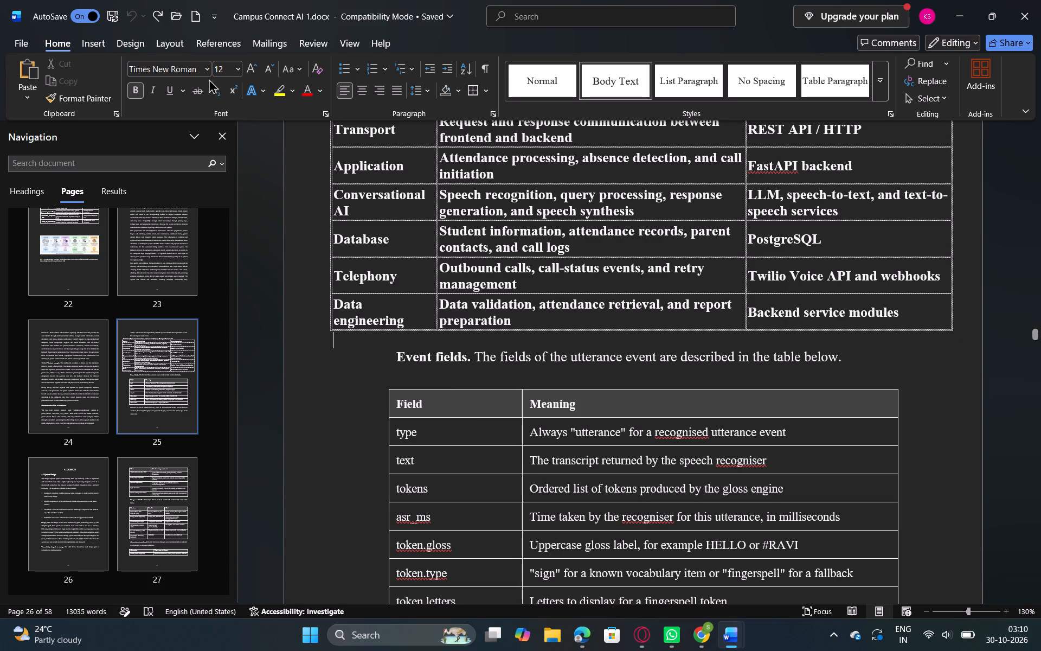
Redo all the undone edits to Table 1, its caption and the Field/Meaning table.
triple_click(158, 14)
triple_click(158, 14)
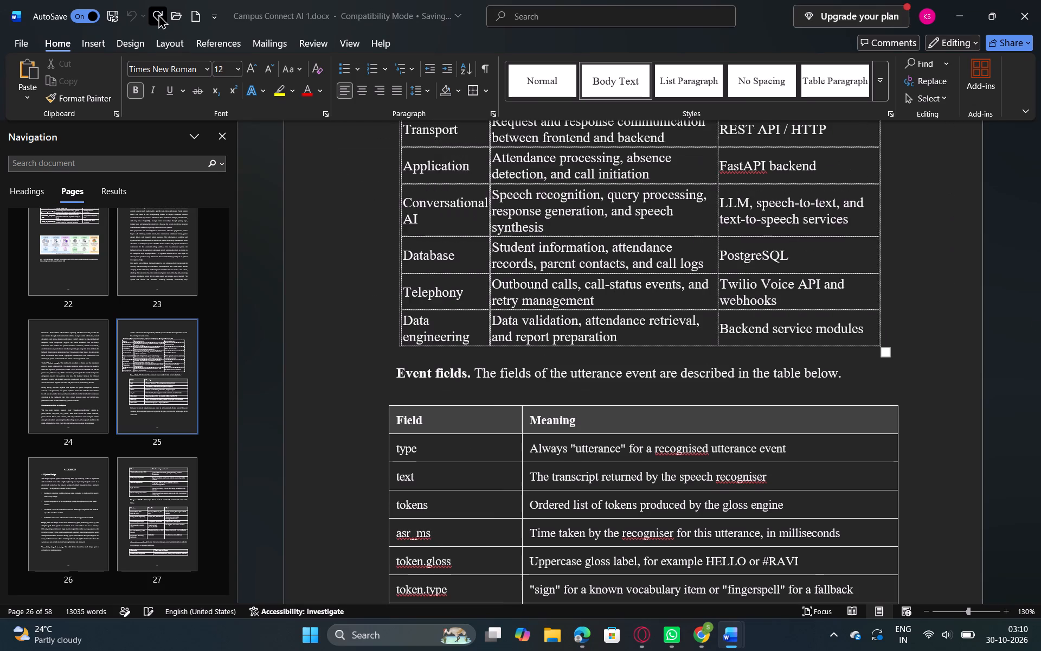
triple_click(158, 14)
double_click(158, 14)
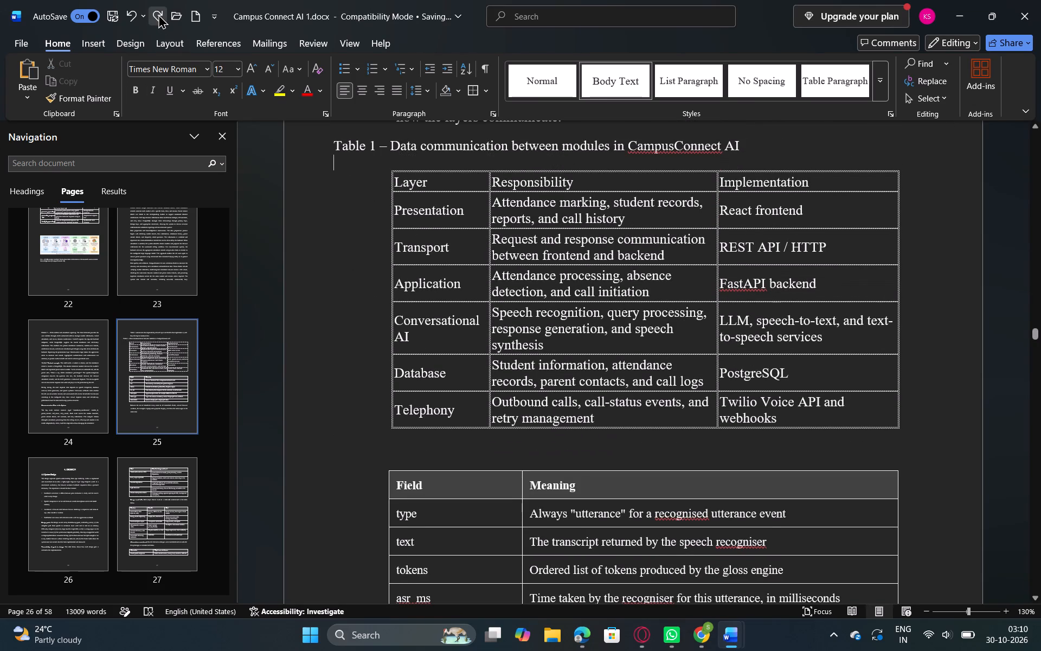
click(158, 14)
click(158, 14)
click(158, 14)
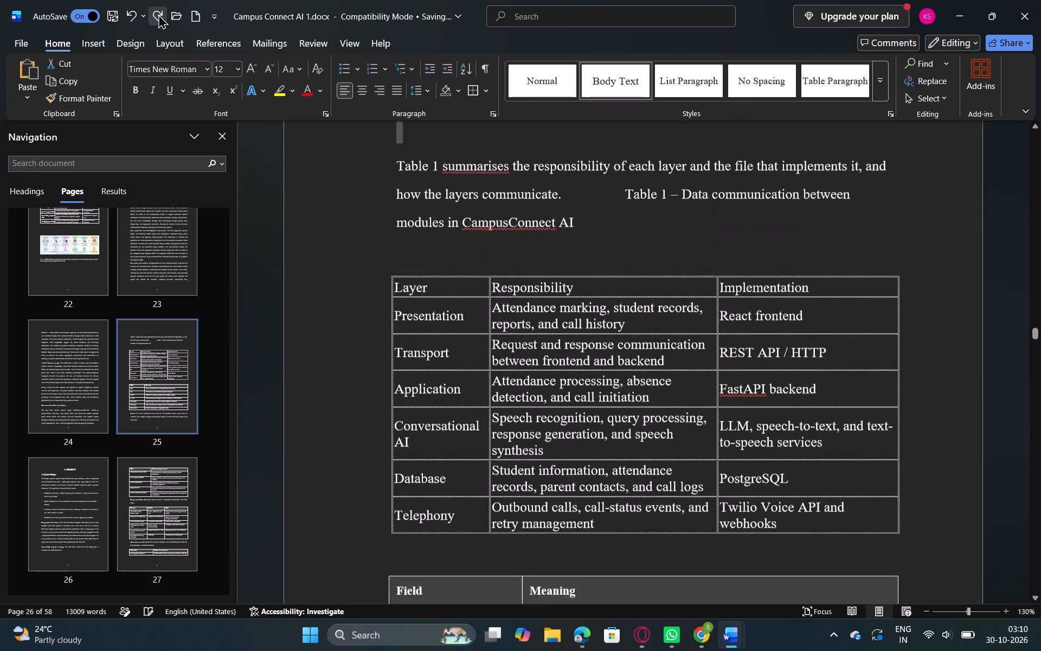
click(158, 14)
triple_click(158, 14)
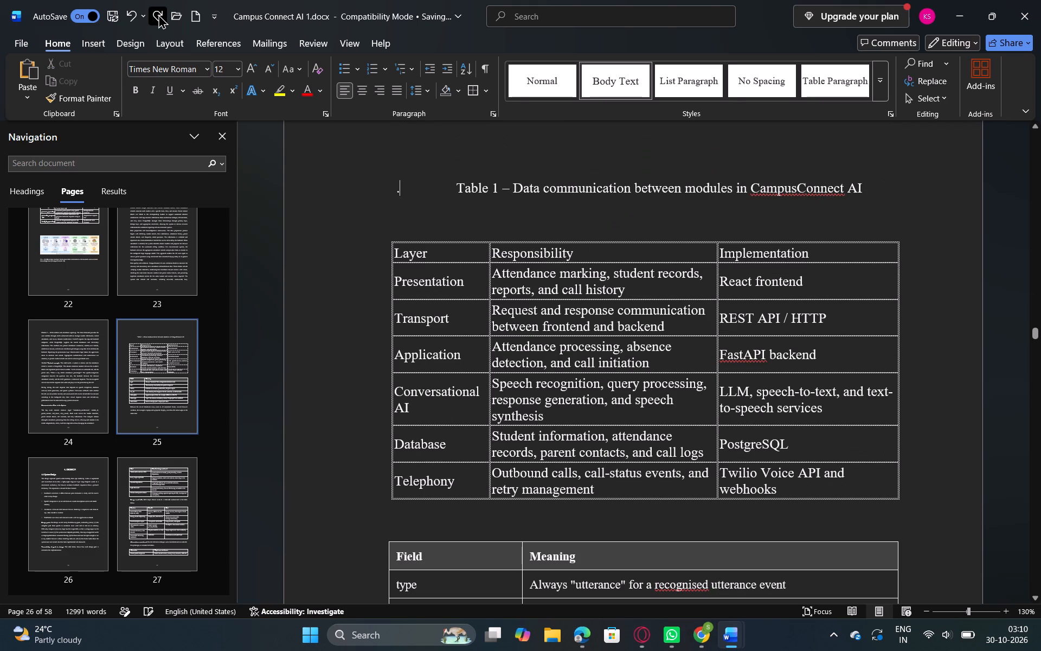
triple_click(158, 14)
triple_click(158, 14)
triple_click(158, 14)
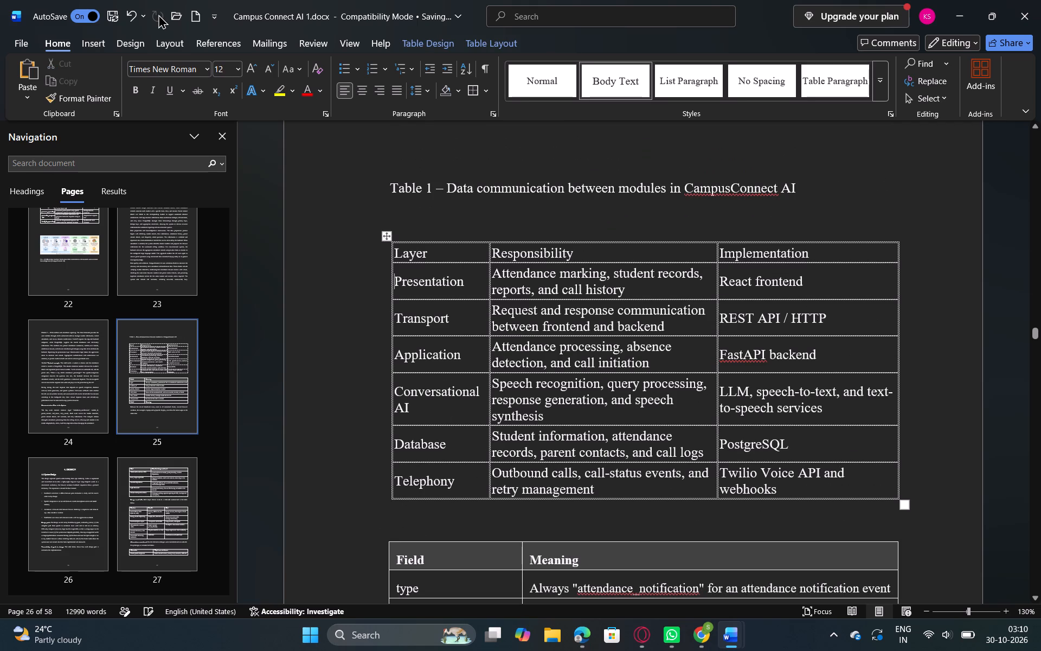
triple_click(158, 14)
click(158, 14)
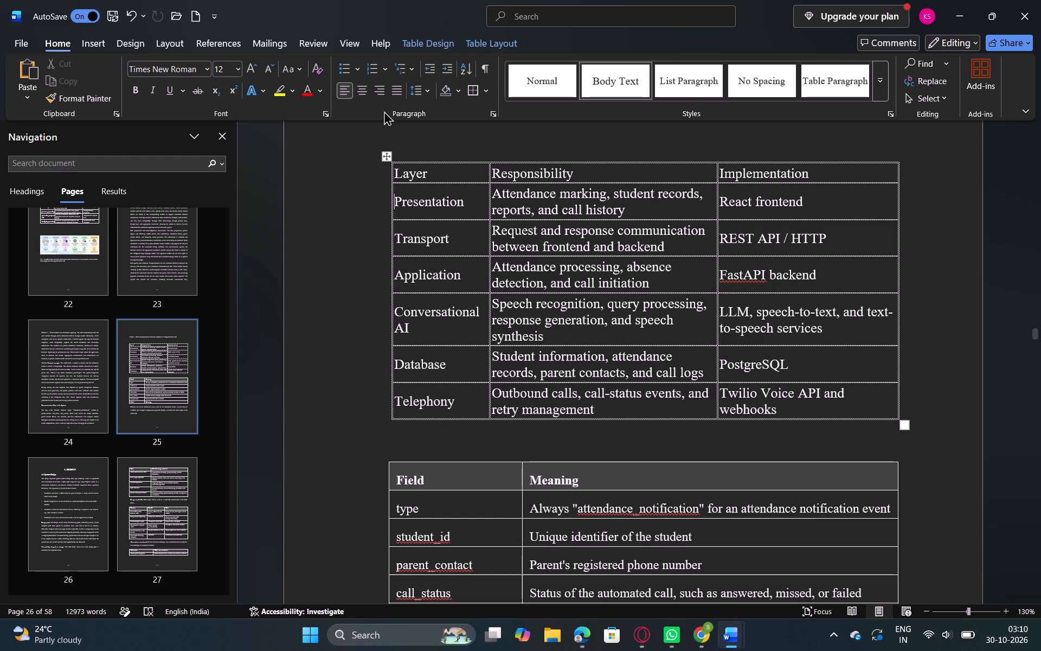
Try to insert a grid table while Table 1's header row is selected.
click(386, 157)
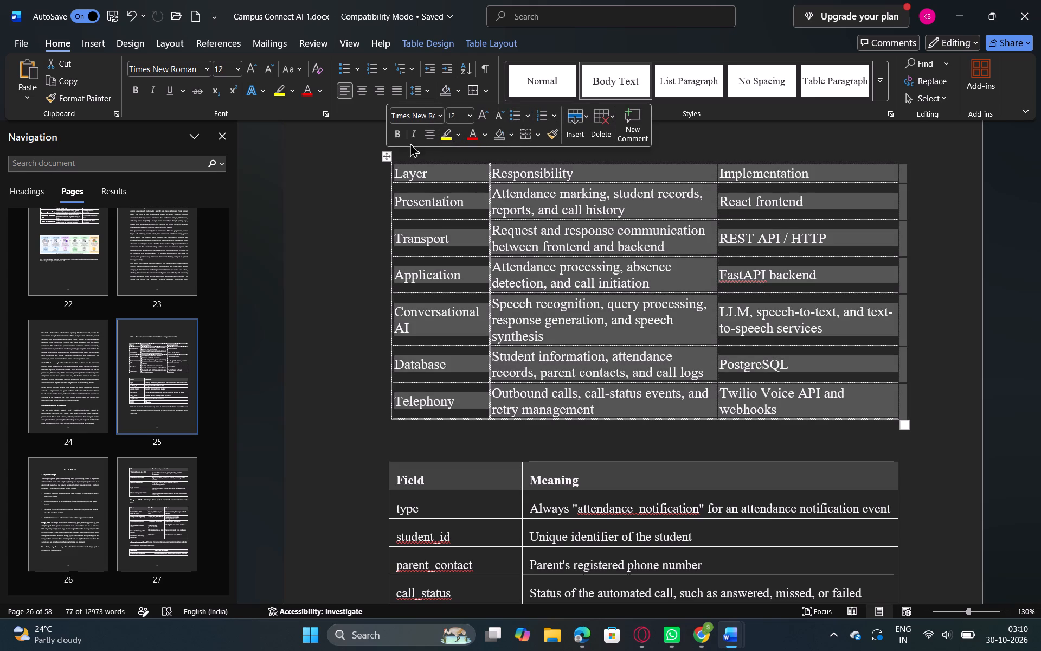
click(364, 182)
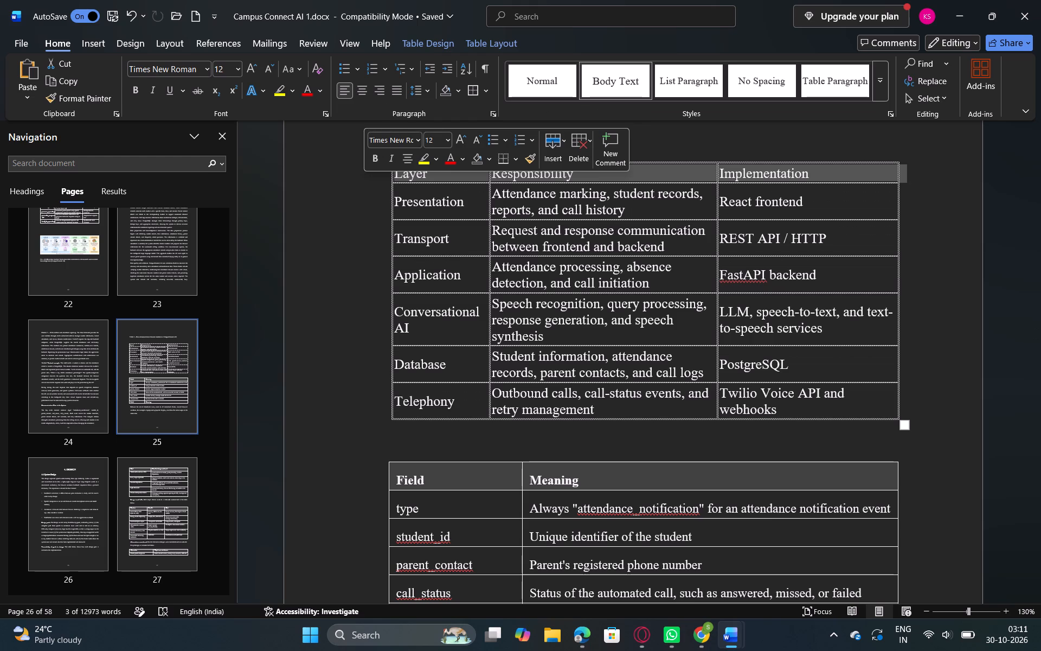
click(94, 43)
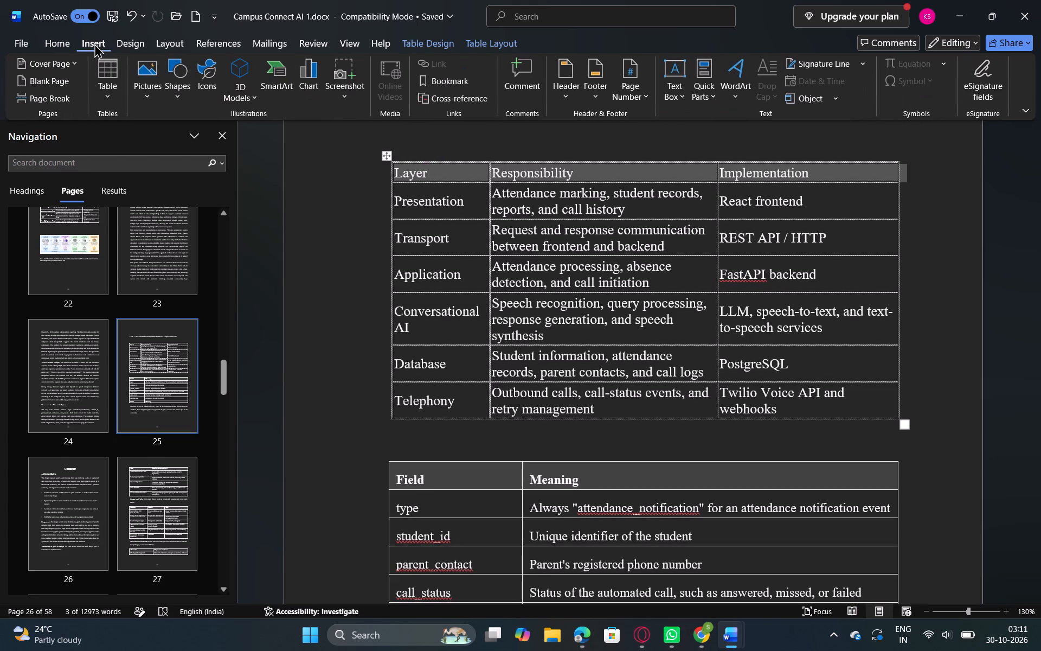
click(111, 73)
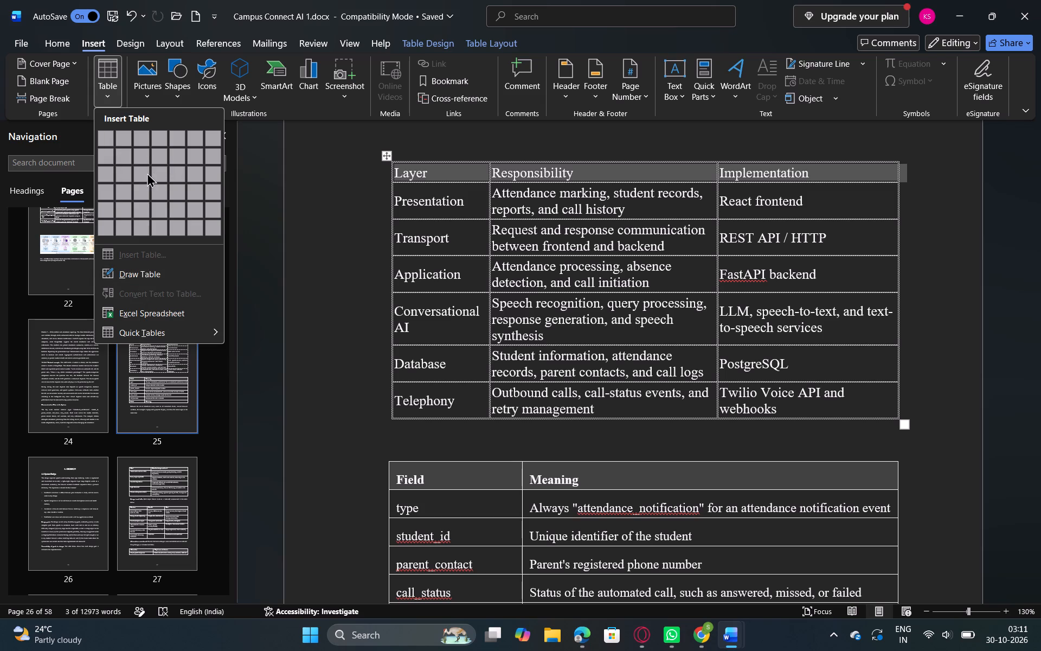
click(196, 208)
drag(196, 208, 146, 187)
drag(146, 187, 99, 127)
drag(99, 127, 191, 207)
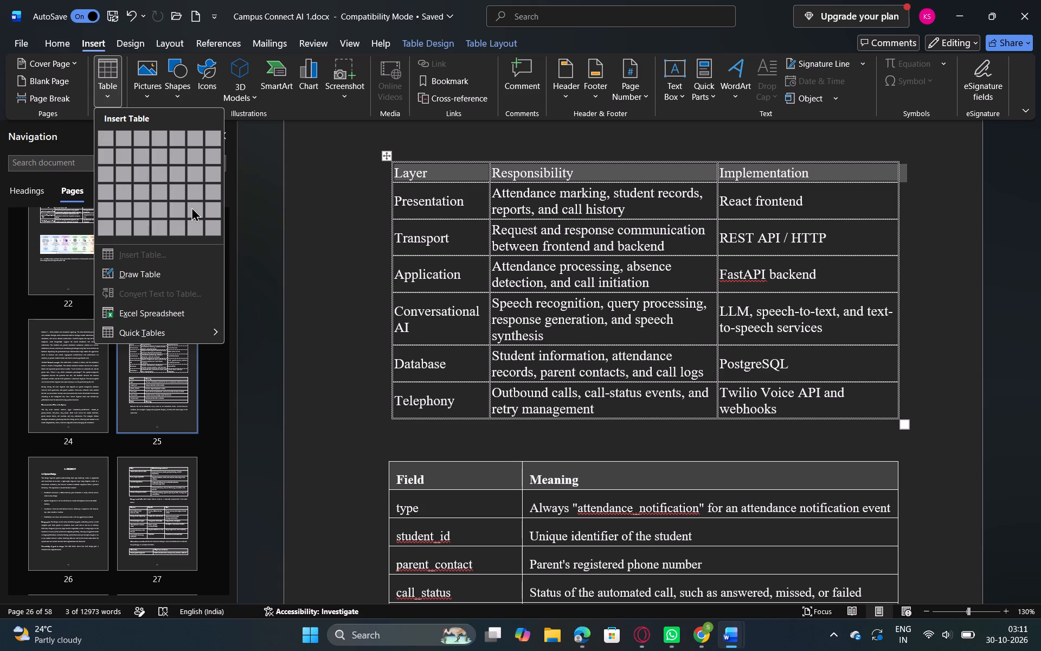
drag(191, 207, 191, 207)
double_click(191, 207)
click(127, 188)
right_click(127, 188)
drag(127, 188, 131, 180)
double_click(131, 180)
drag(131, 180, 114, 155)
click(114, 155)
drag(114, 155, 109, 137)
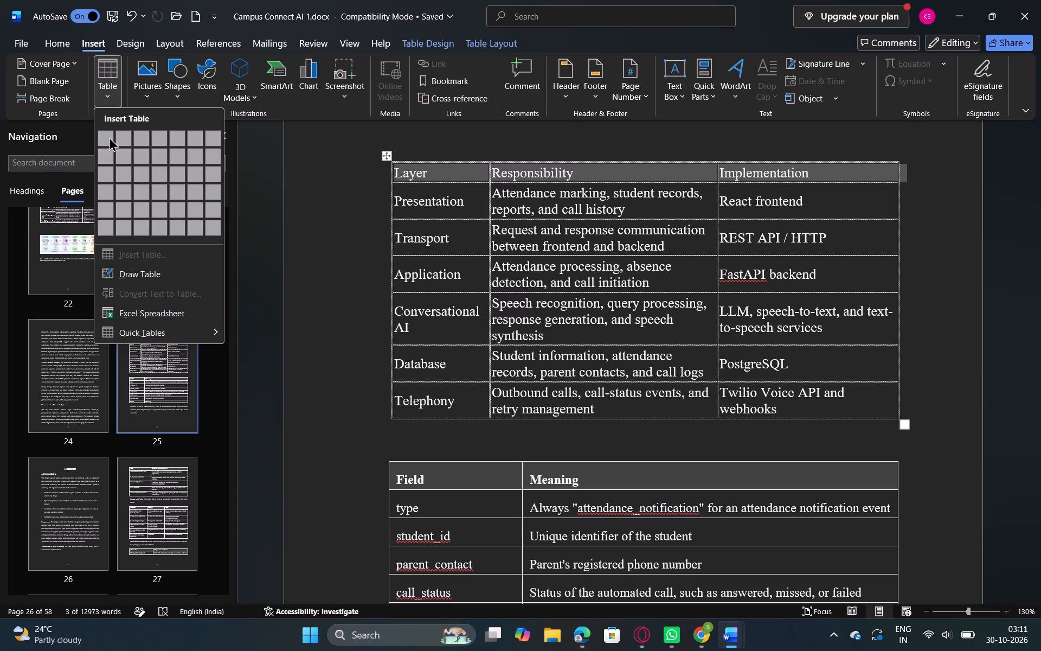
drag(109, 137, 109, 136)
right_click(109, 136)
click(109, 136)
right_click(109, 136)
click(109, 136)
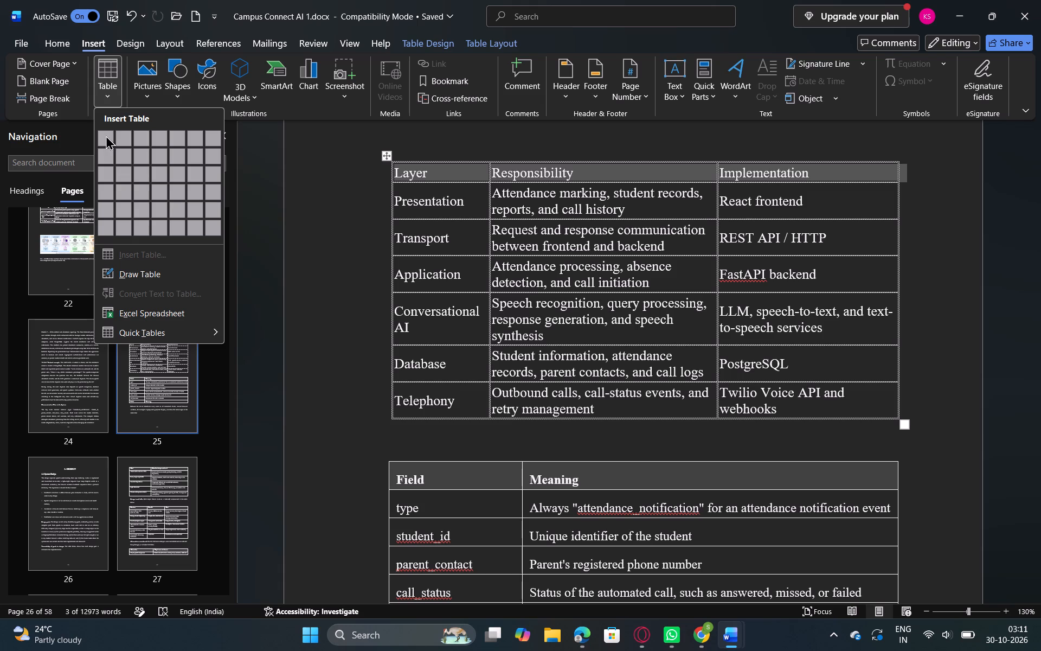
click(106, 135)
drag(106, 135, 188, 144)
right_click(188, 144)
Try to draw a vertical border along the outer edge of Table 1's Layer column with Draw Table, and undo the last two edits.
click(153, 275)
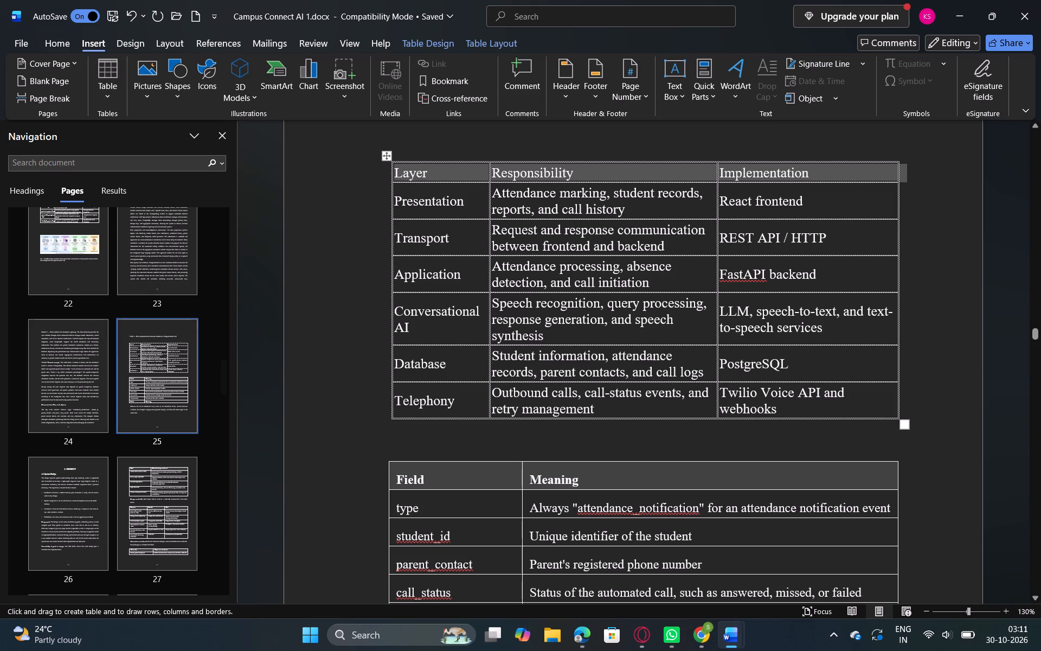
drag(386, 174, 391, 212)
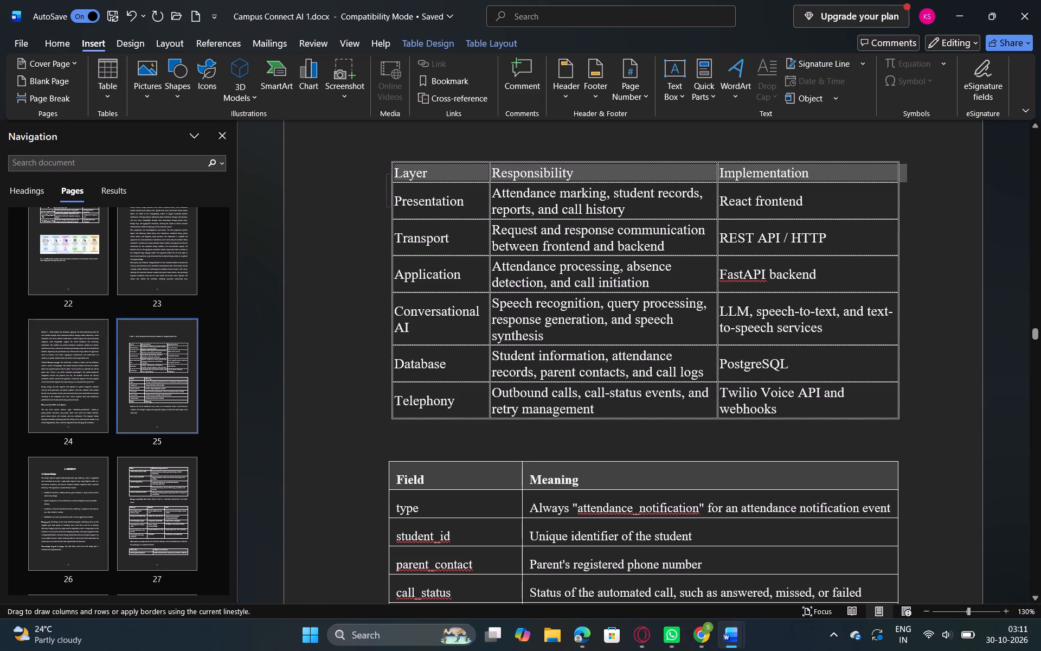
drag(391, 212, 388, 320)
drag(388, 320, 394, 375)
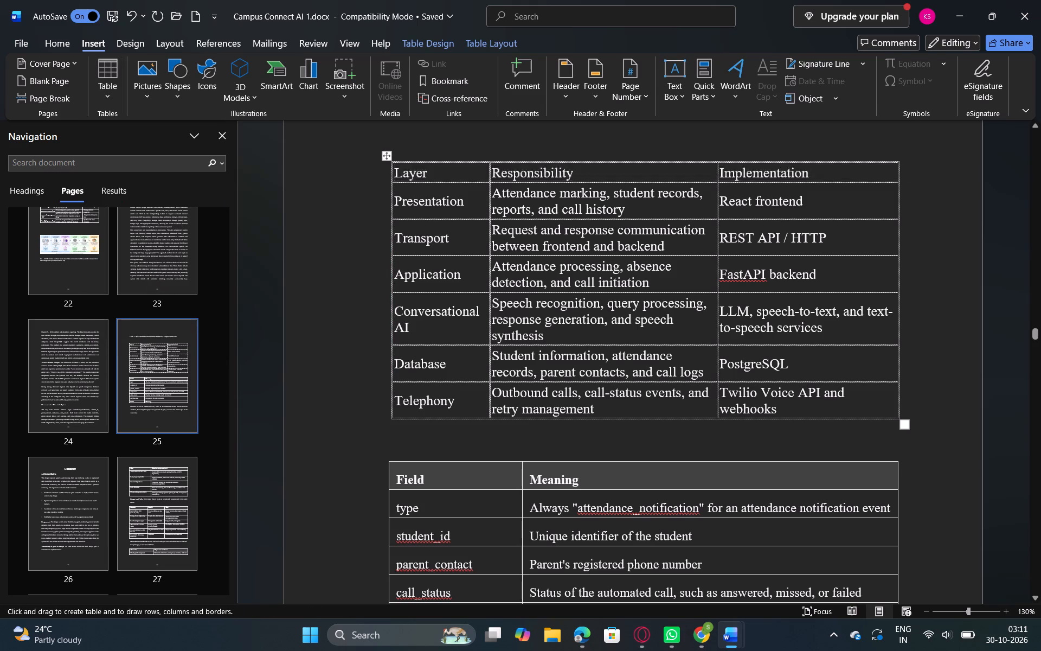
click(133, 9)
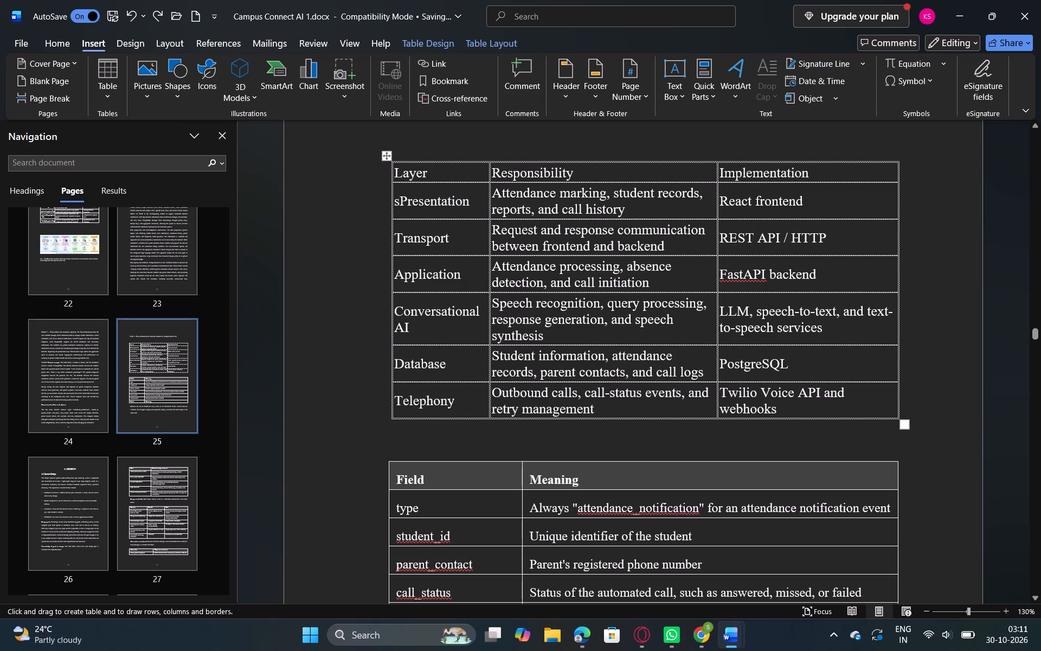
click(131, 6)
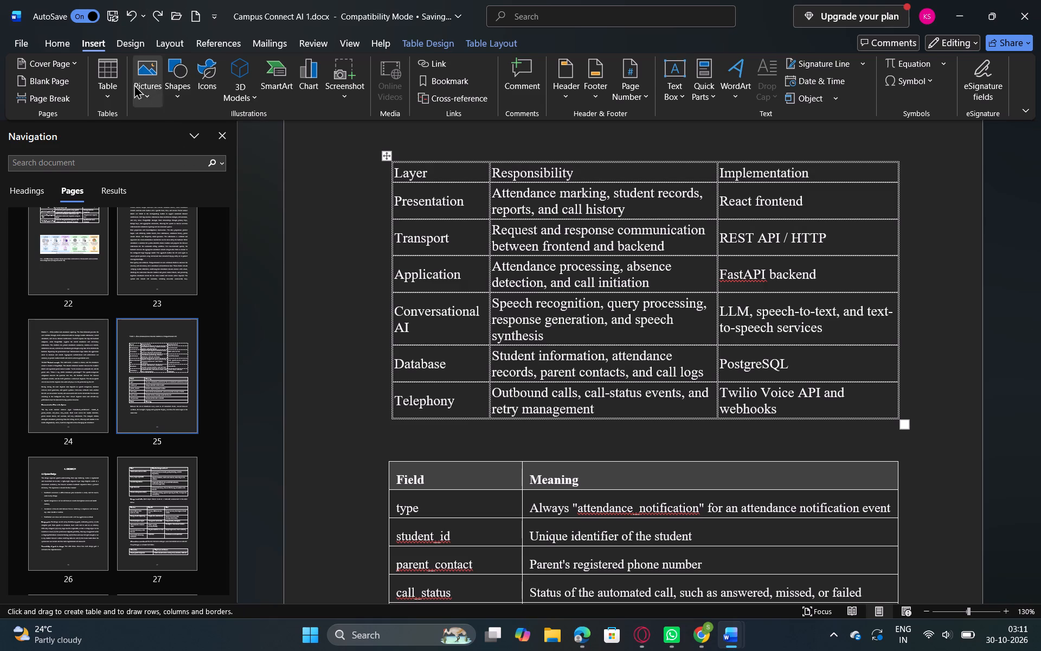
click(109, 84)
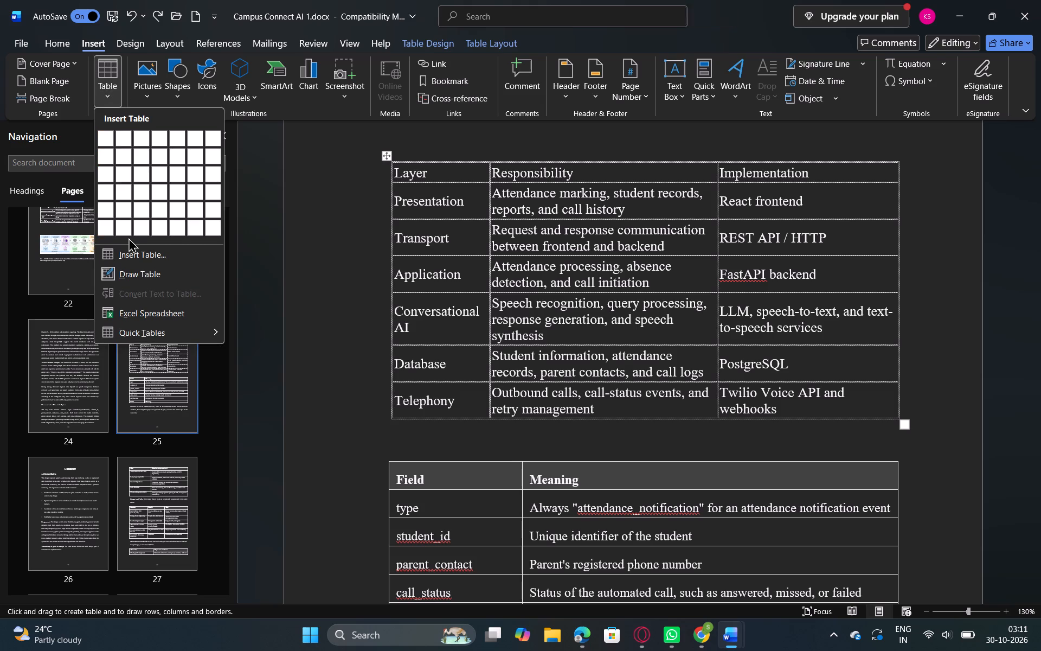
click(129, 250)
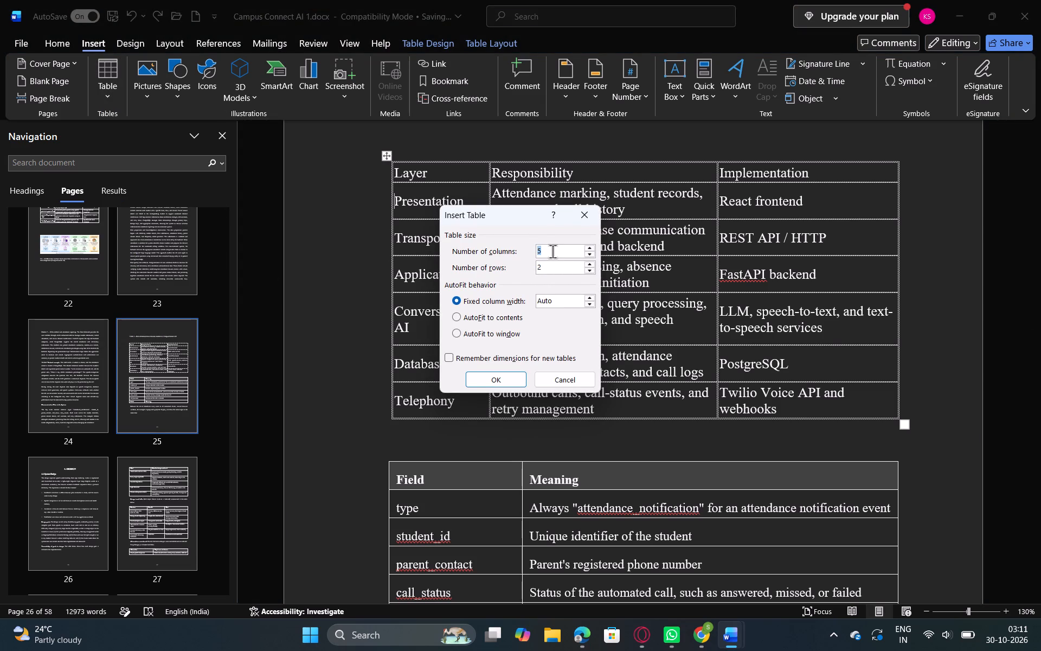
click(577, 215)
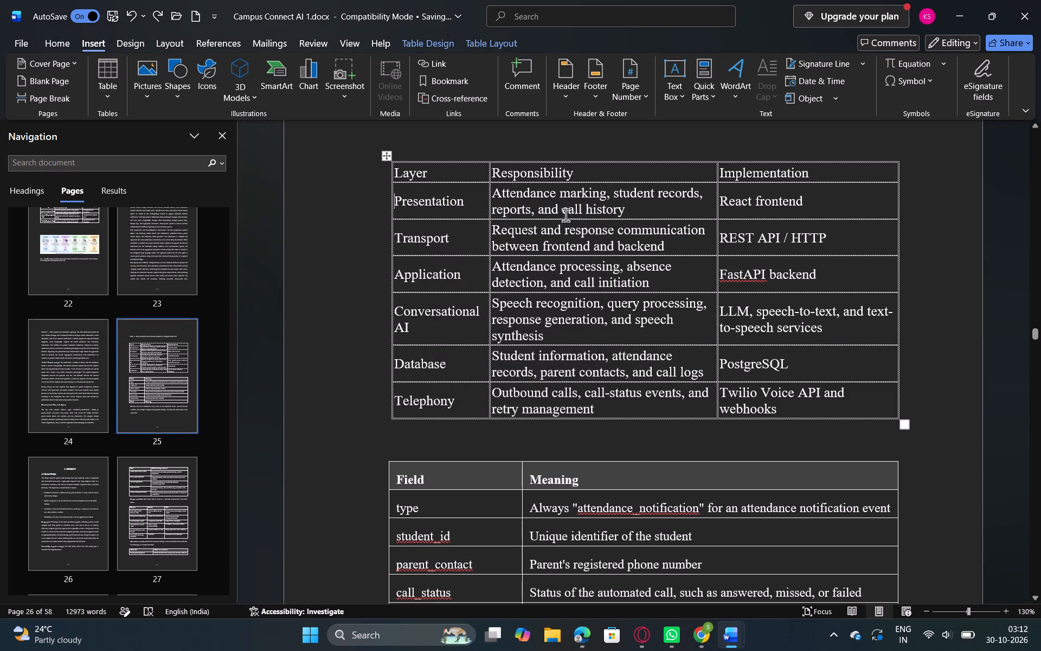
Apply outside borders and inside borders to the whole of Table 1 (Layer, Responsibility, Implementation).
click(388, 154)
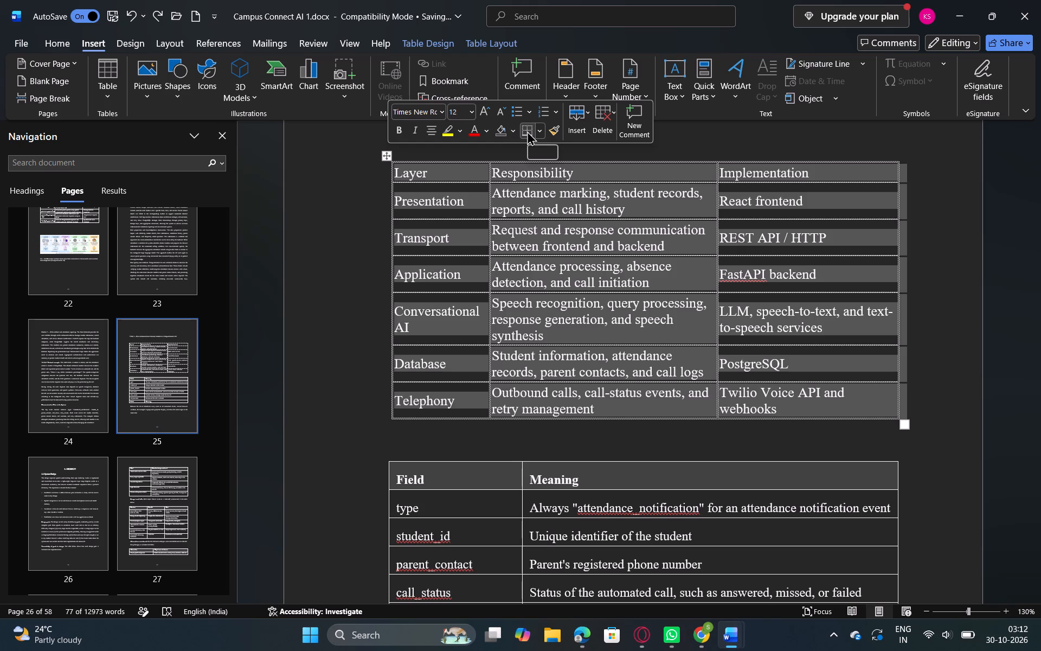
click(541, 127)
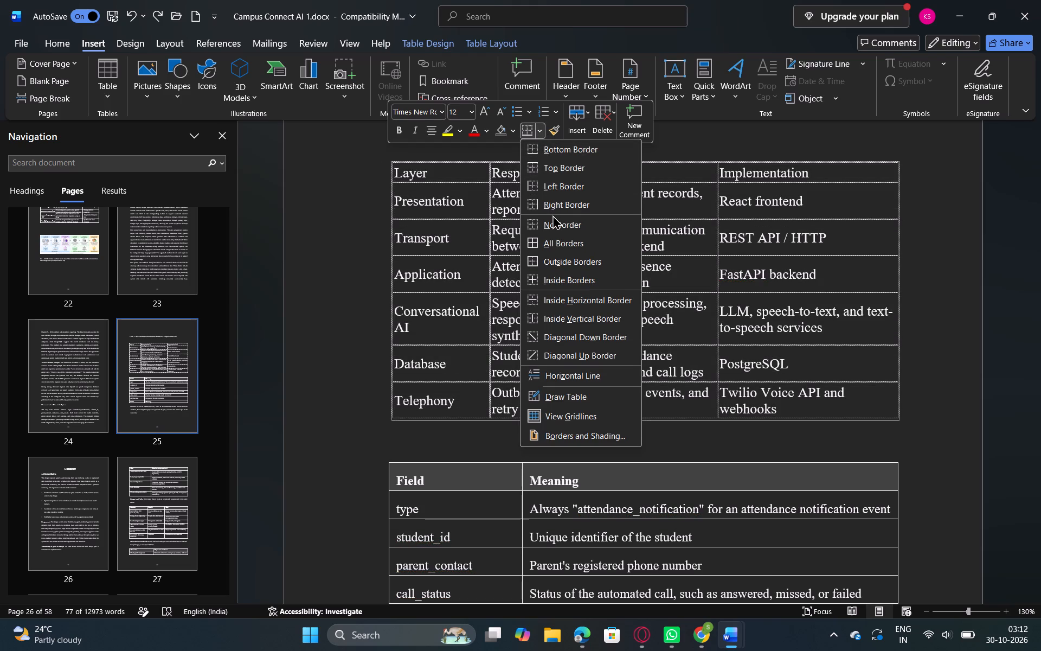
click(557, 259)
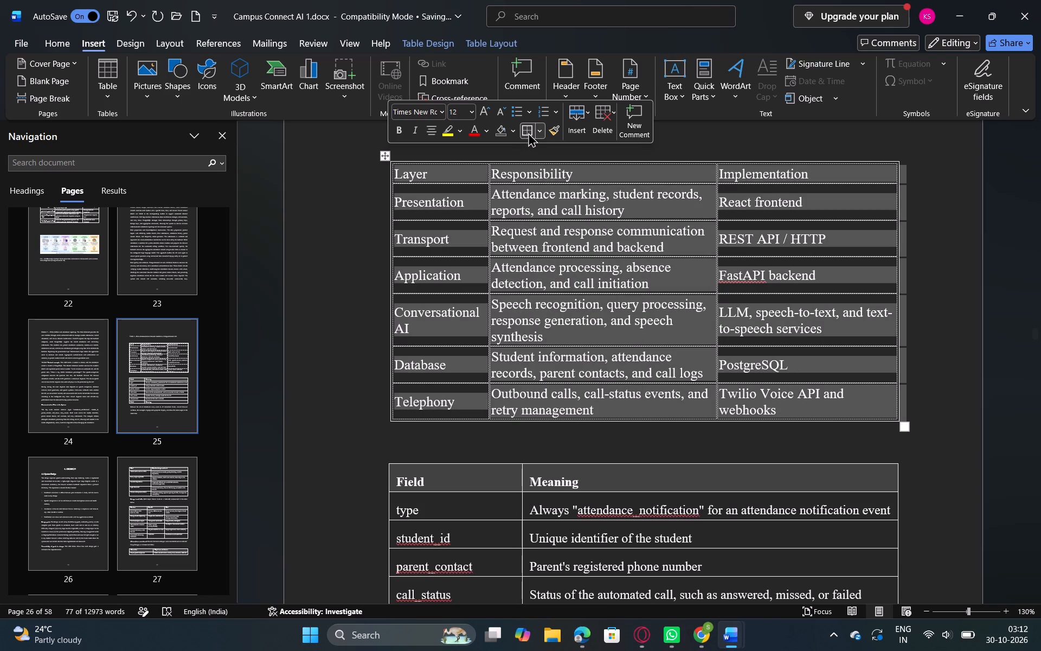
click(538, 125)
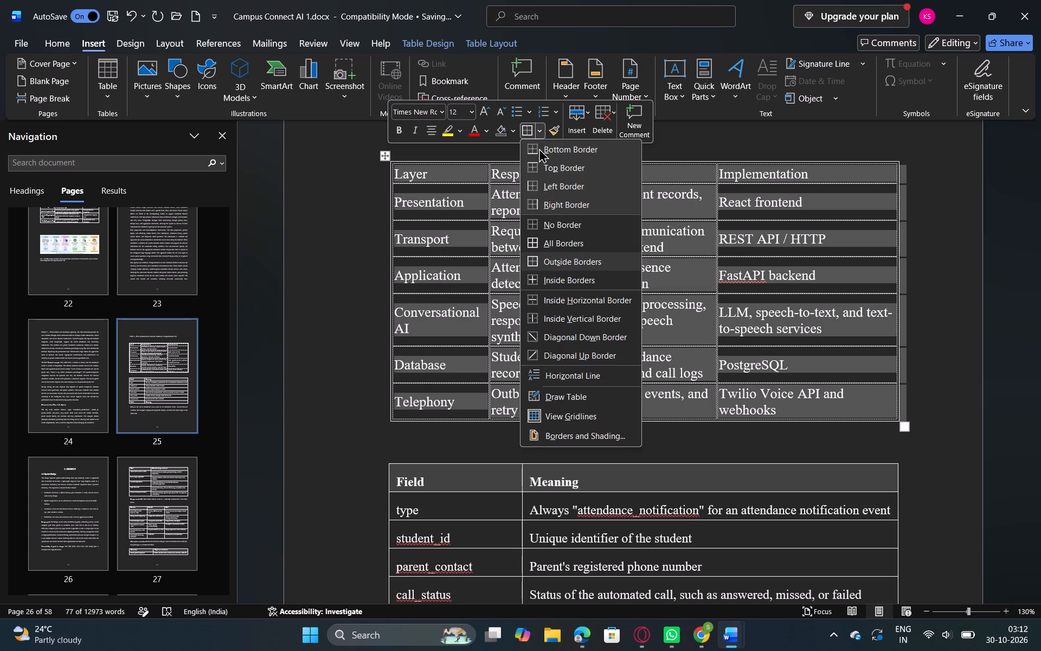
click(552, 273)
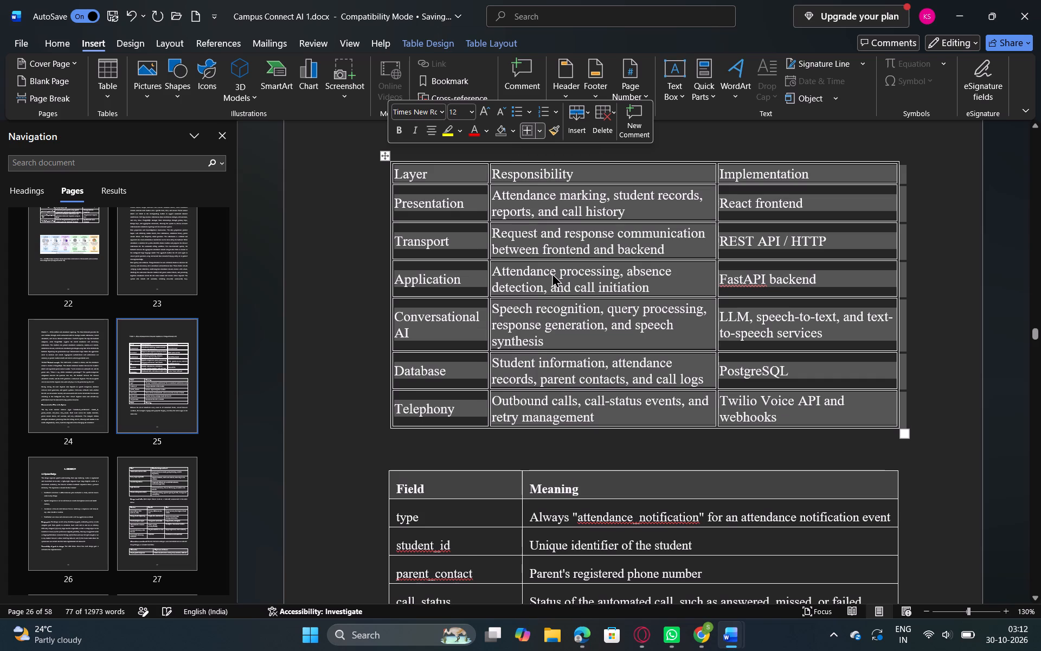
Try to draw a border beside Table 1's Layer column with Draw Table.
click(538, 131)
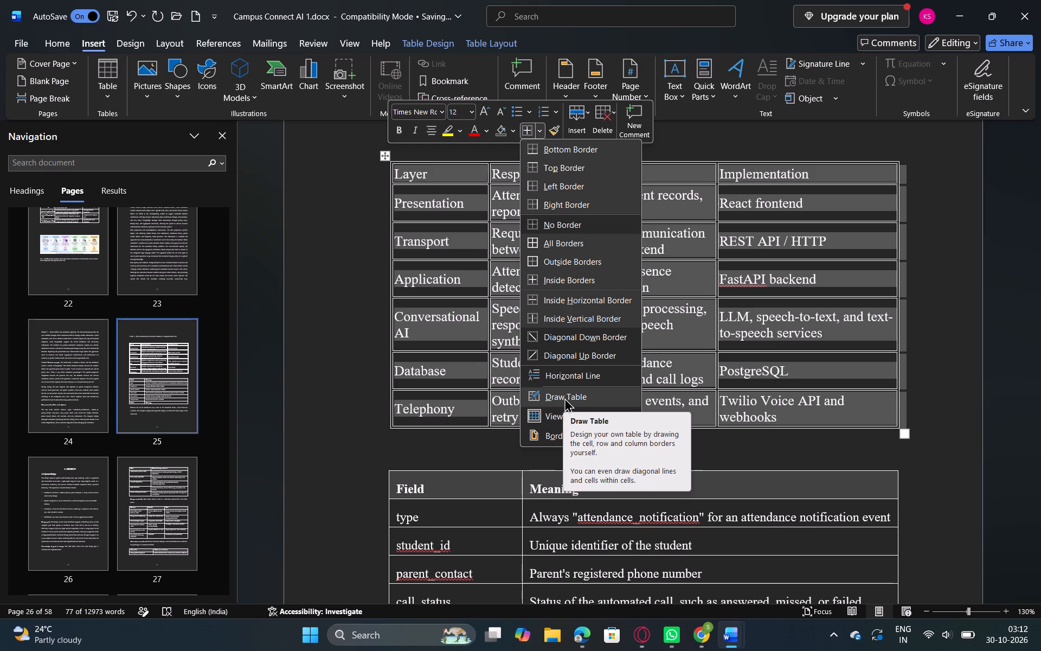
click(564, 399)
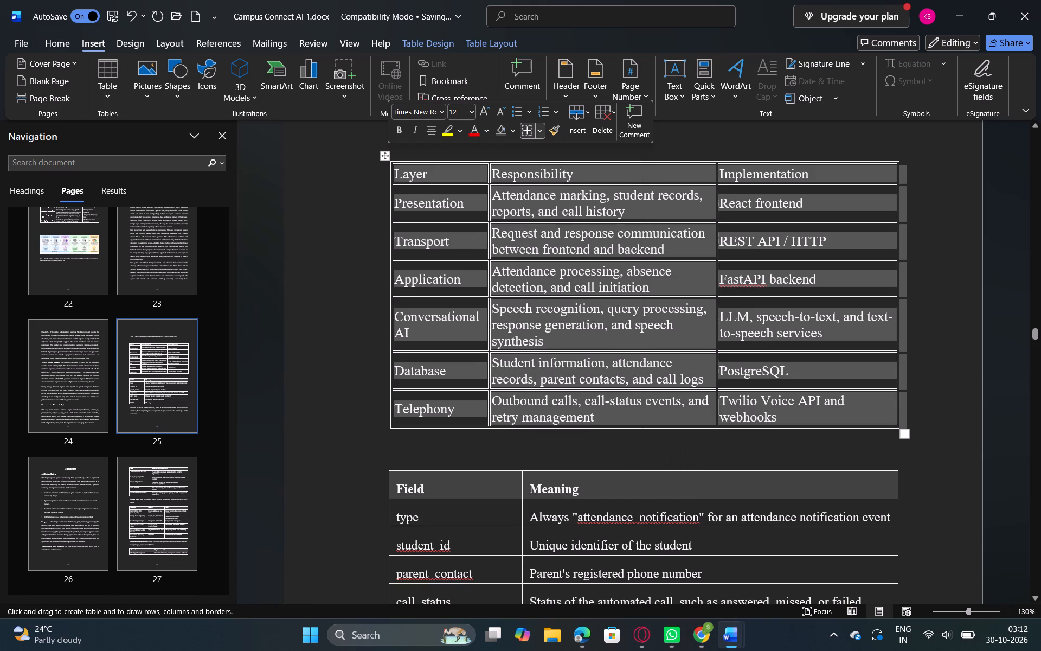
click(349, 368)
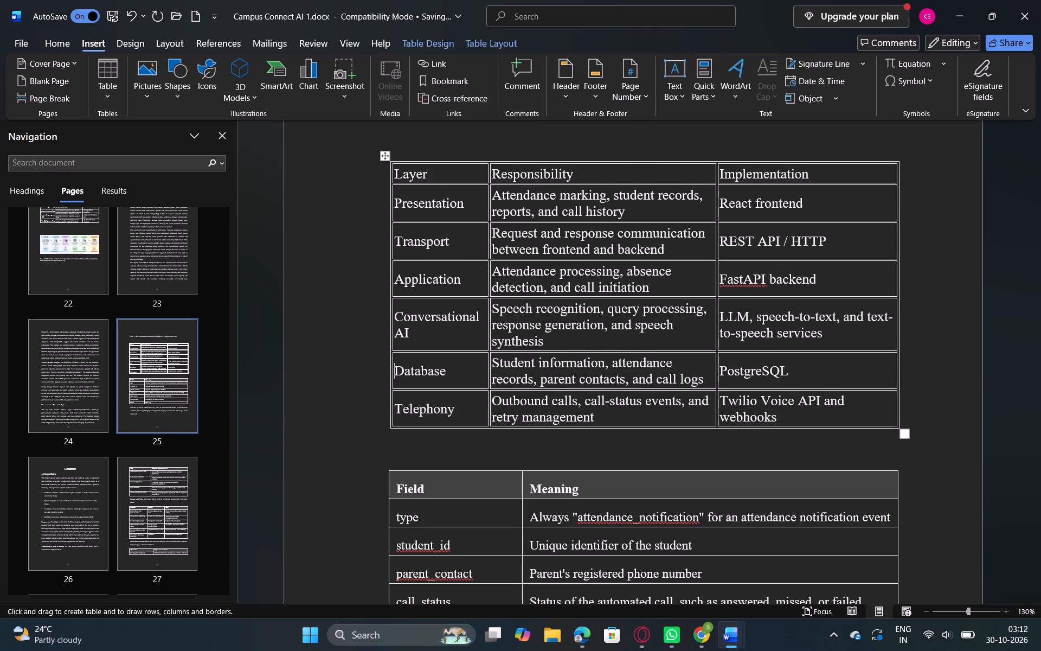
Examine the bordered Table 1, the Field/Meaning table and the 4.1 System Design text through its design goals and traceability paragraphs.
scroll(349, 368, down, 1)
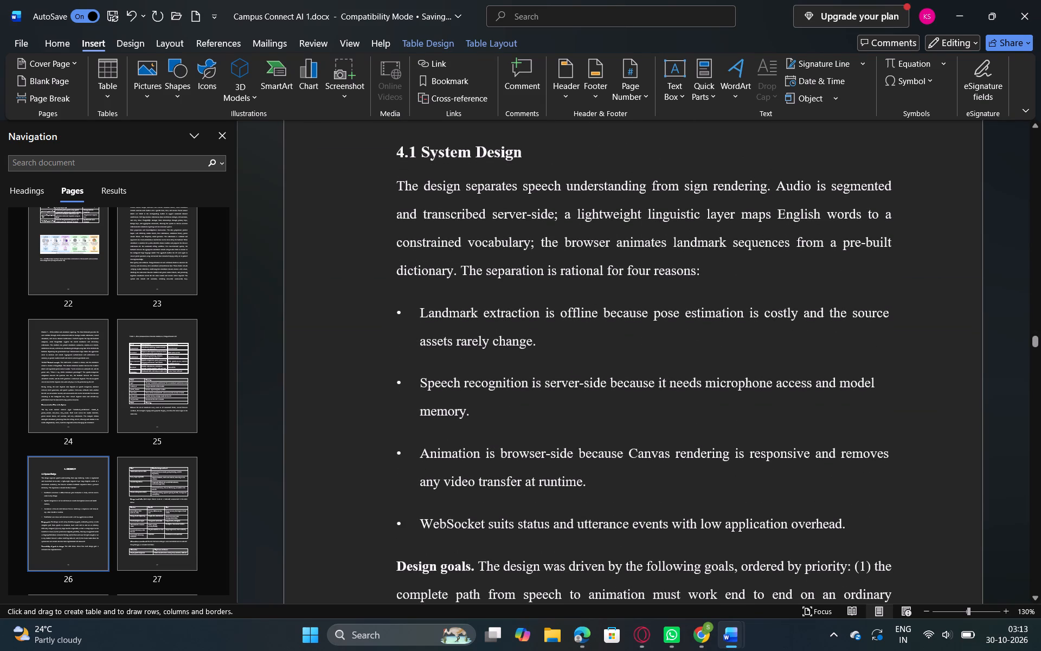
click(65, 41)
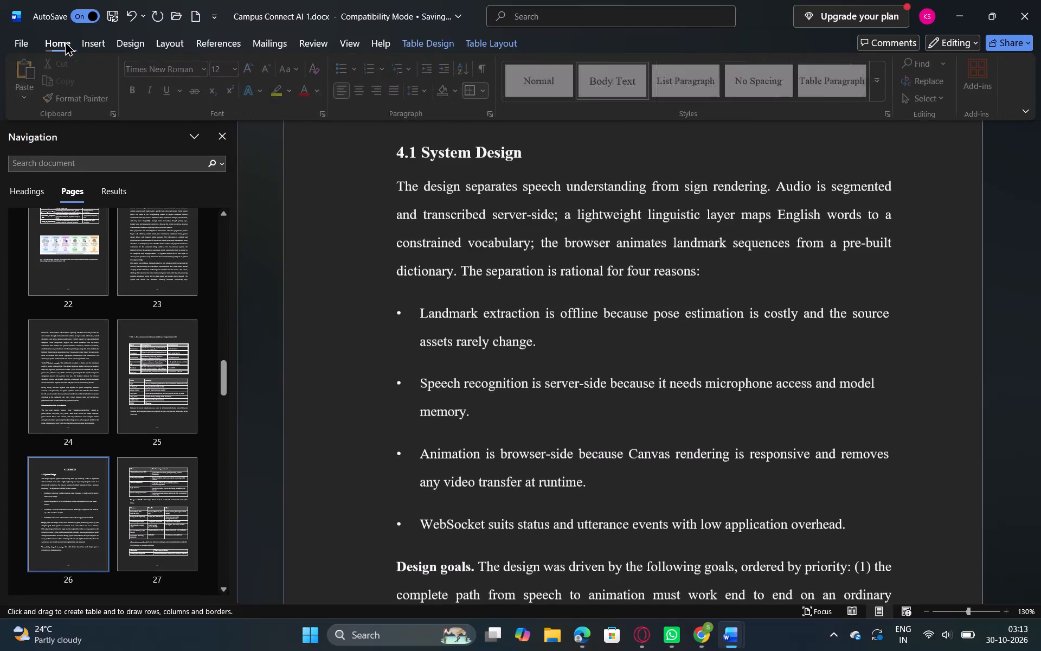
scroll(297, 247, up, 1)
scroll(297, 247, right, 1)
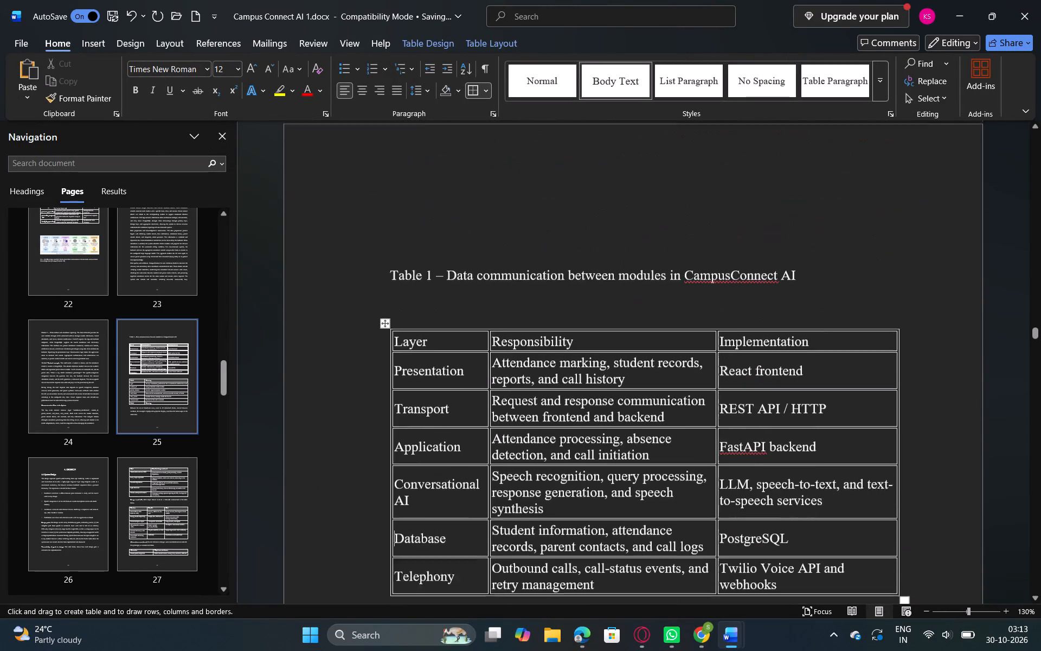
scroll(297, 247, right, 1)
scroll(297, 247, down, 1)
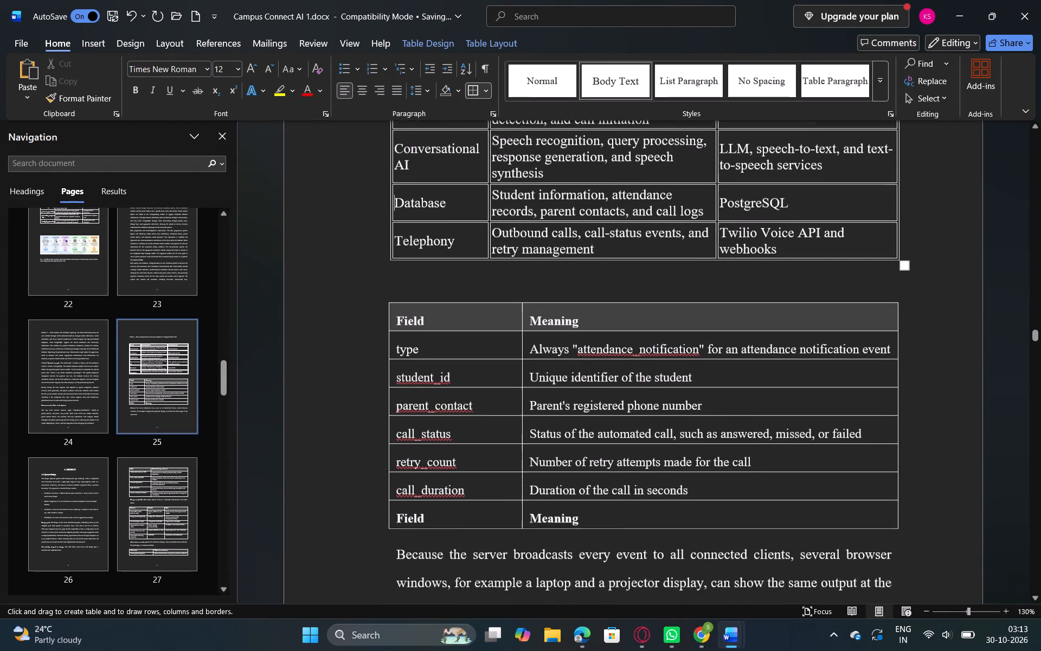
scroll(297, 247, down, 1)
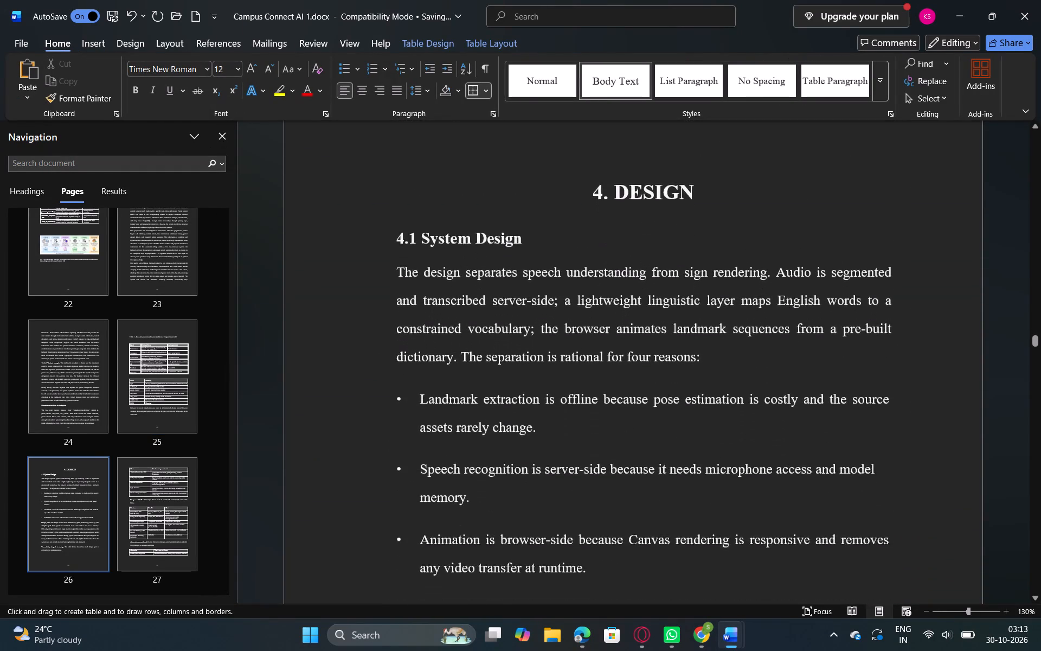
scroll(297, 247, down, 1)
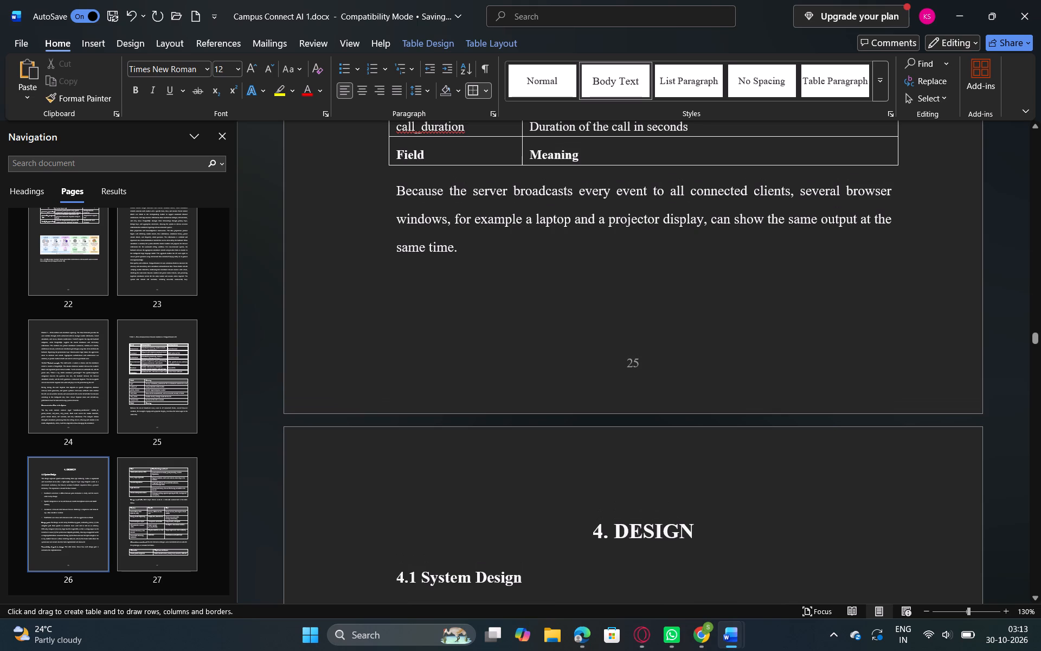
scroll(297, 247, down, 2)
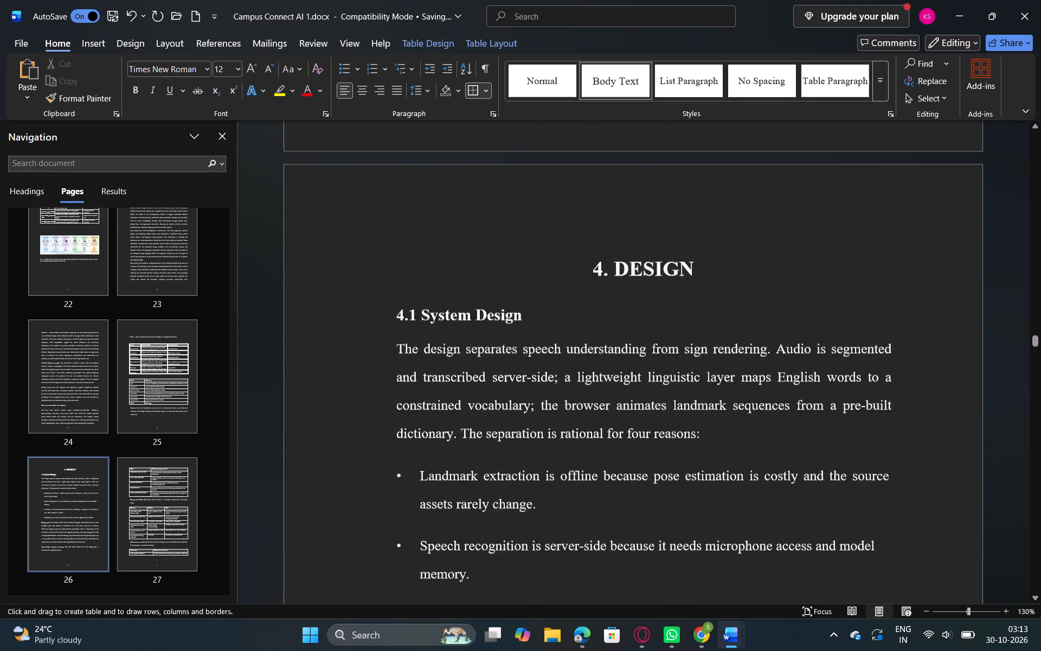
scroll(297, 247, down, 1)
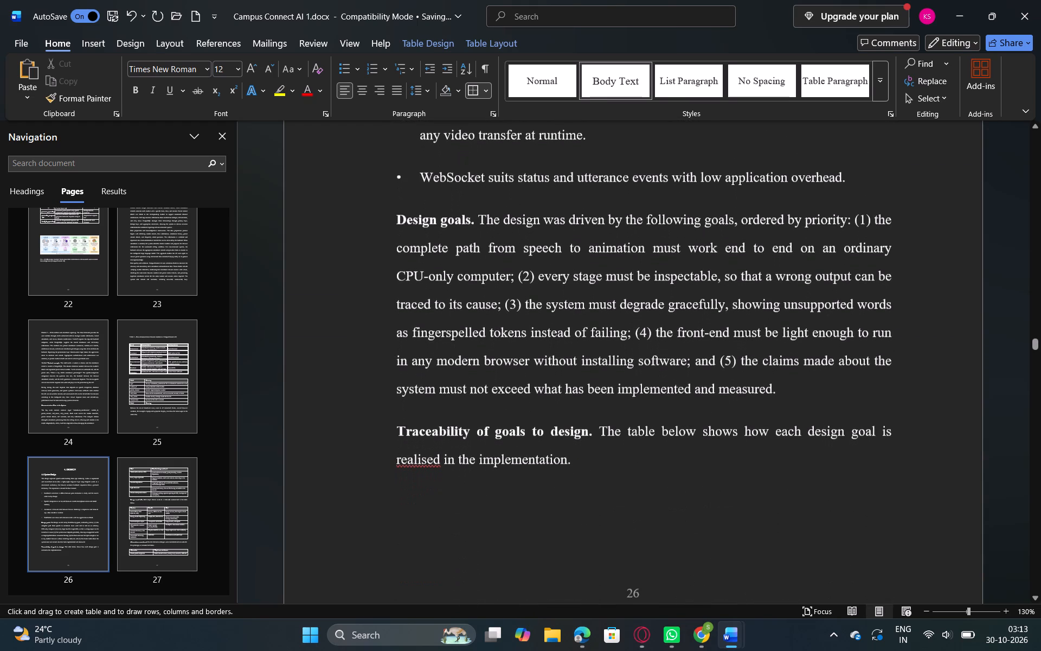
Examine Chapter 4 from the design goals table through architecture, methods and algorithms to the key parameters table.
scroll(297, 247, down, 1)
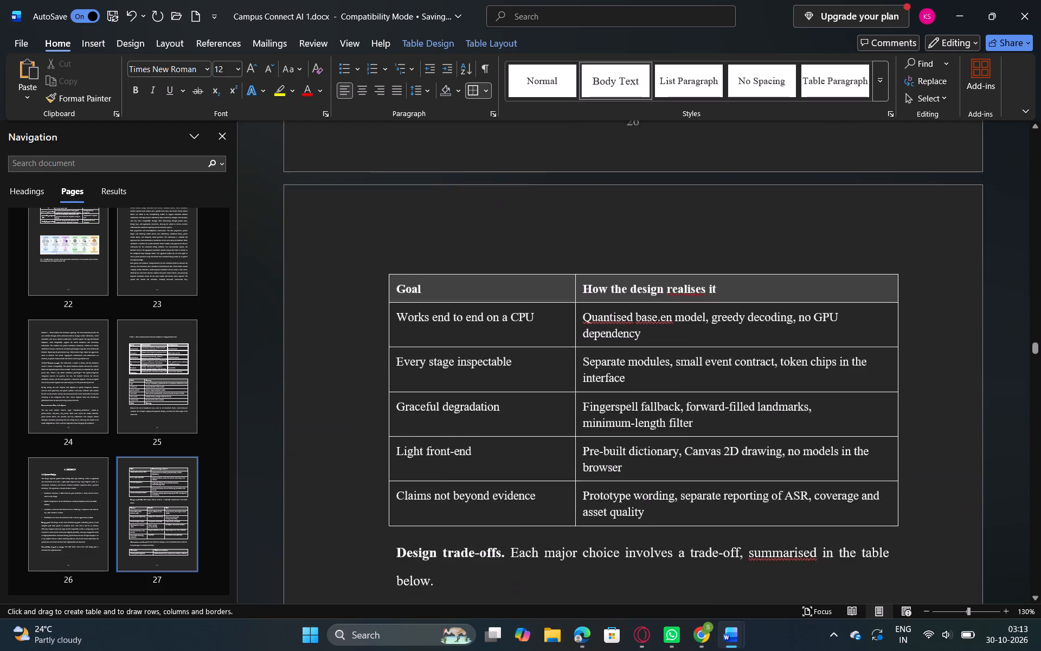
scroll(297, 247, down, 3)
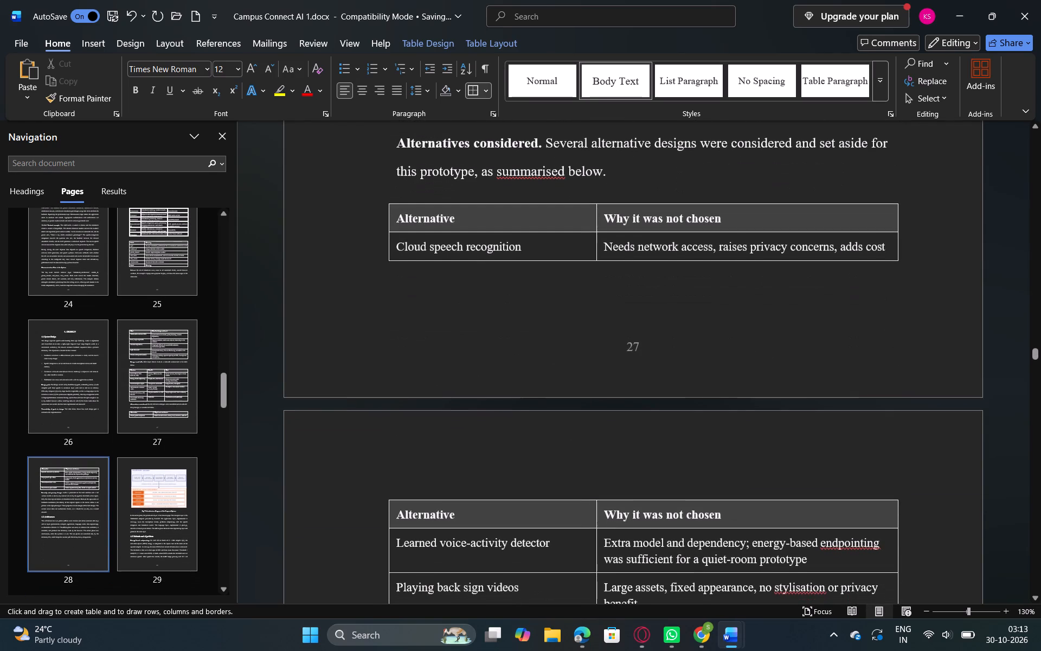
scroll(297, 247, down, 1)
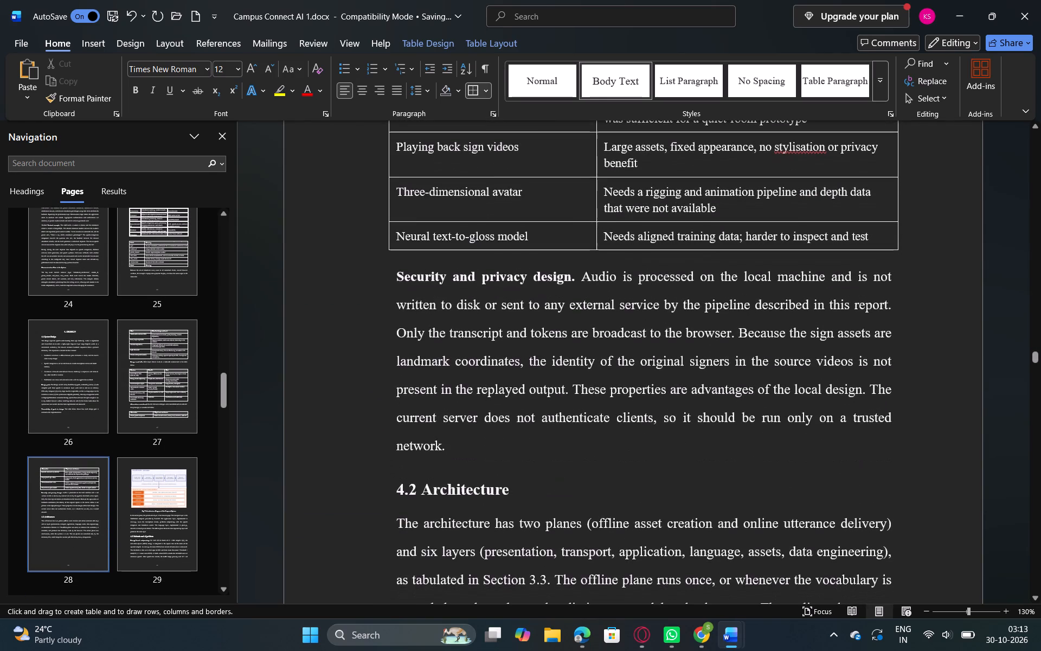
scroll(297, 247, down, 3)
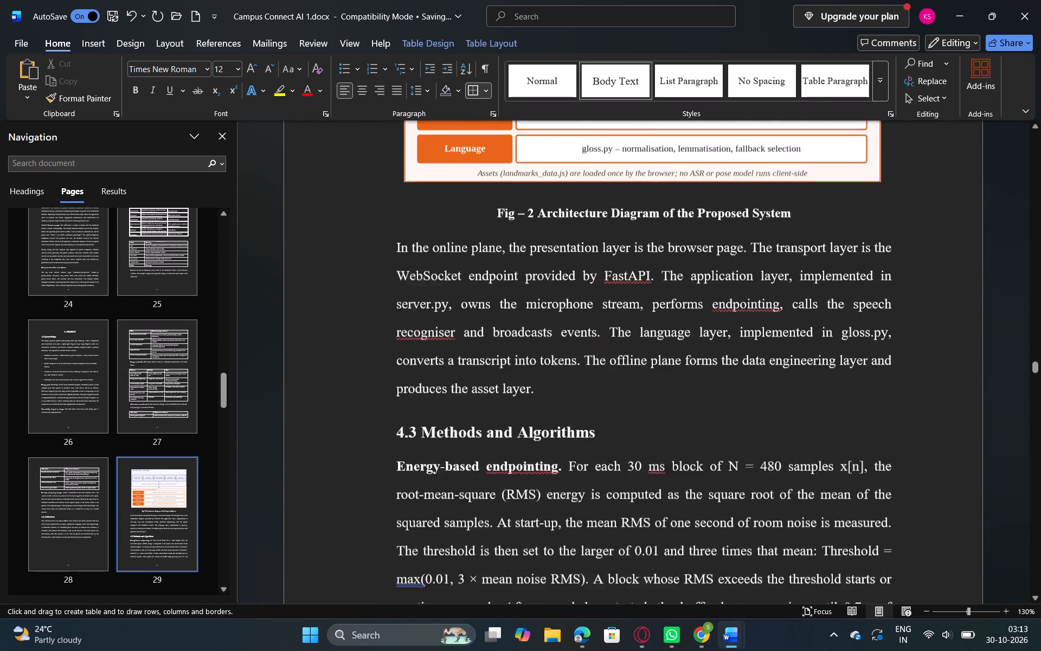
scroll(297, 247, down, 2)
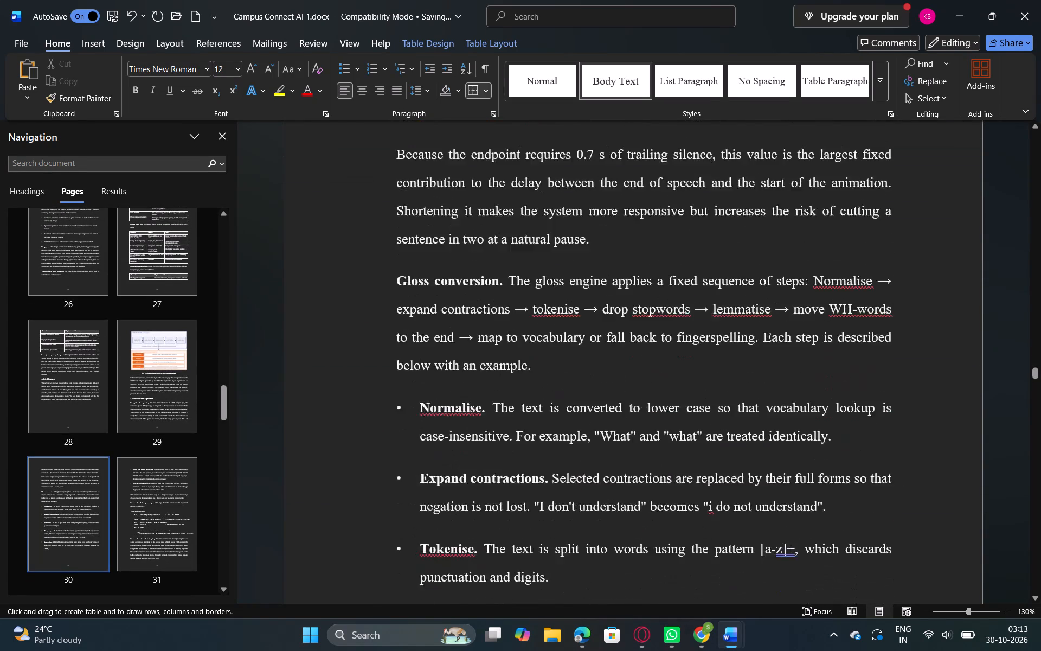
scroll(297, 247, down, 2)
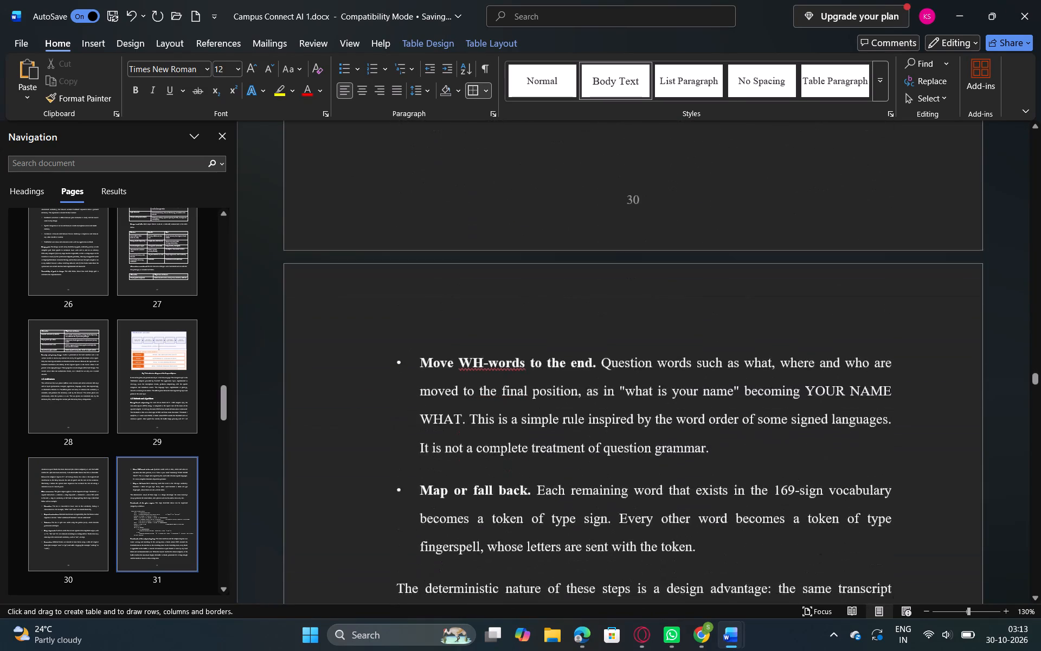
scroll(297, 247, down, 3)
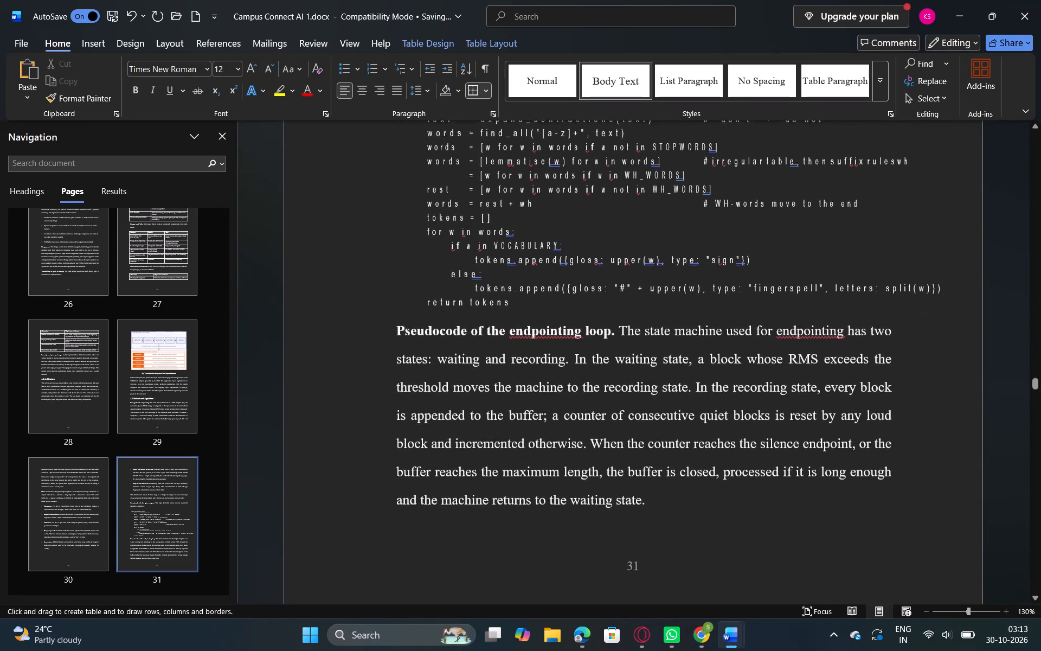
scroll(297, 247, down, 2)
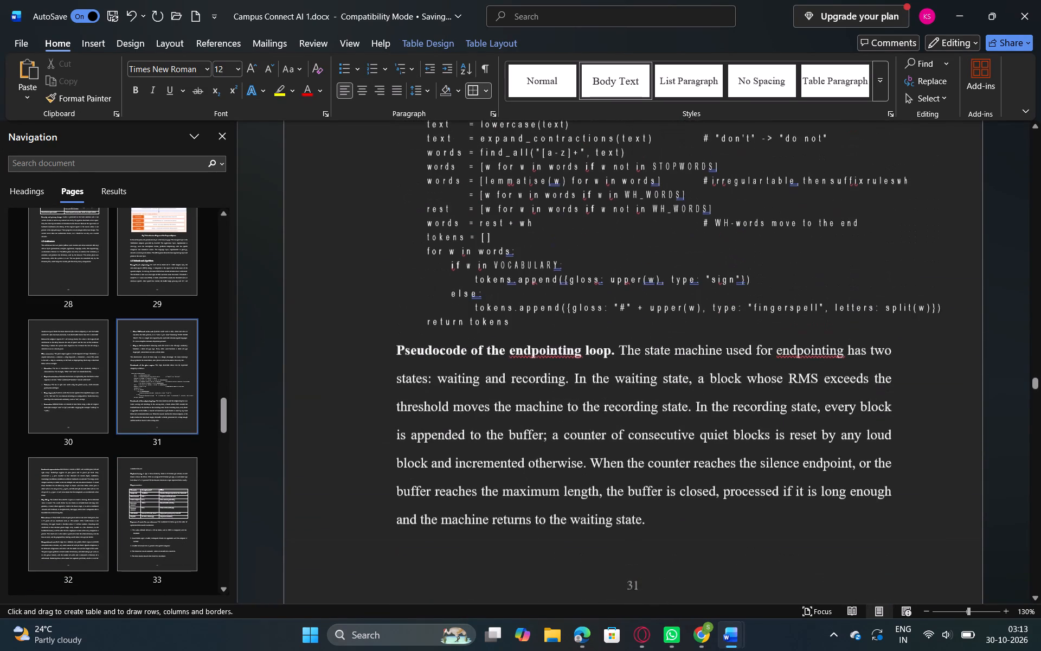
scroll(297, 247, down, 2)
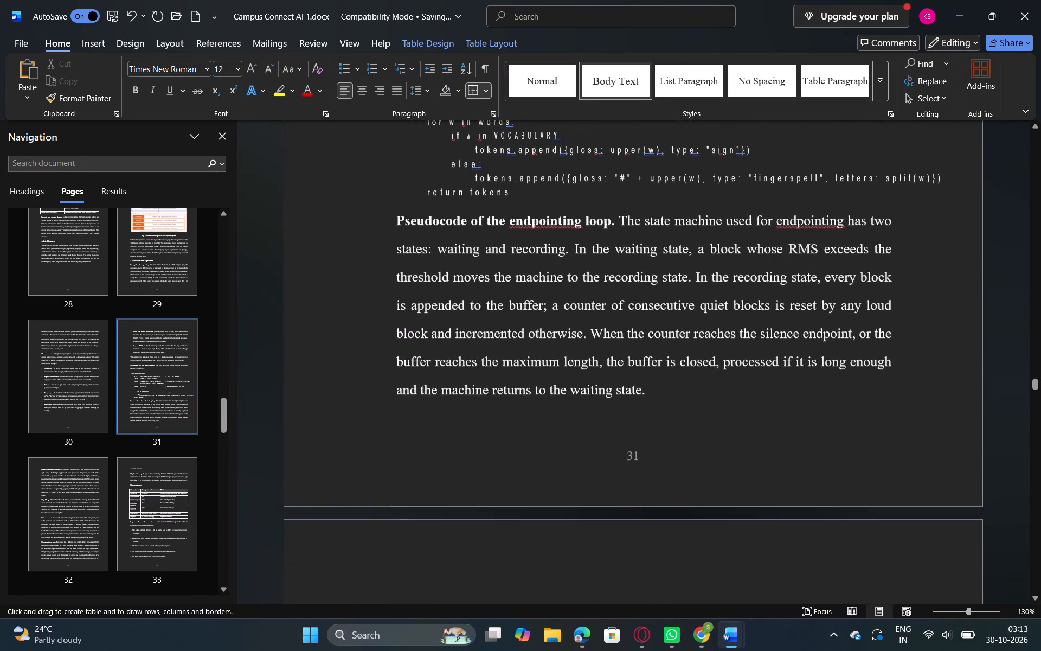
scroll(297, 247, down, 2)
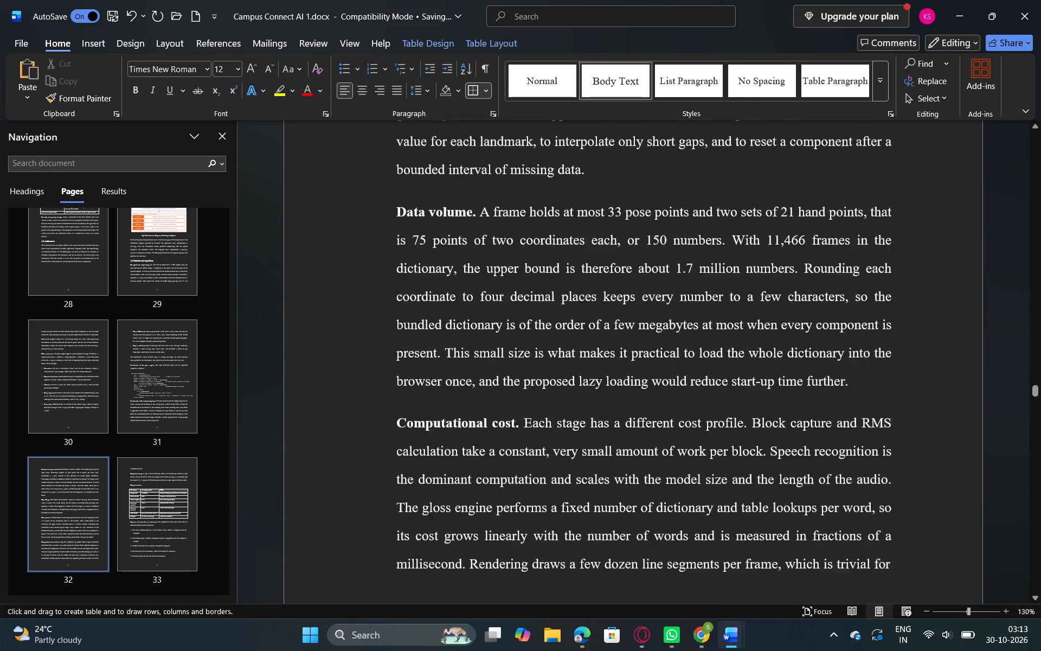
scroll(297, 247, down, 2)
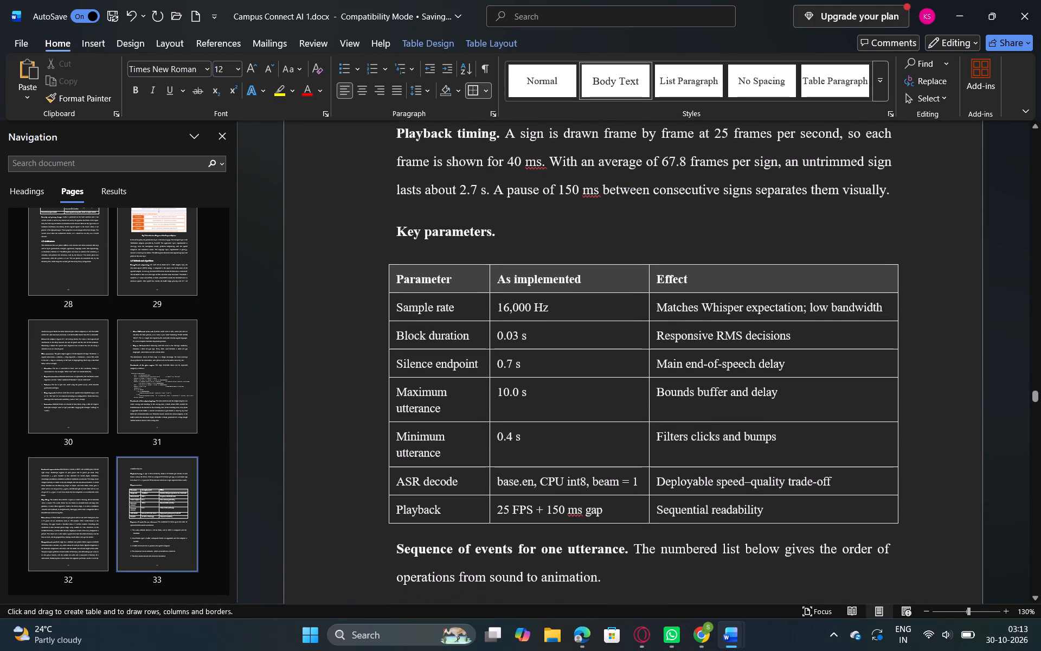
Skim the page thumbnails from the implementation pages through the appendices to the references at the report's end.
scroll(104, 386, down, 5)
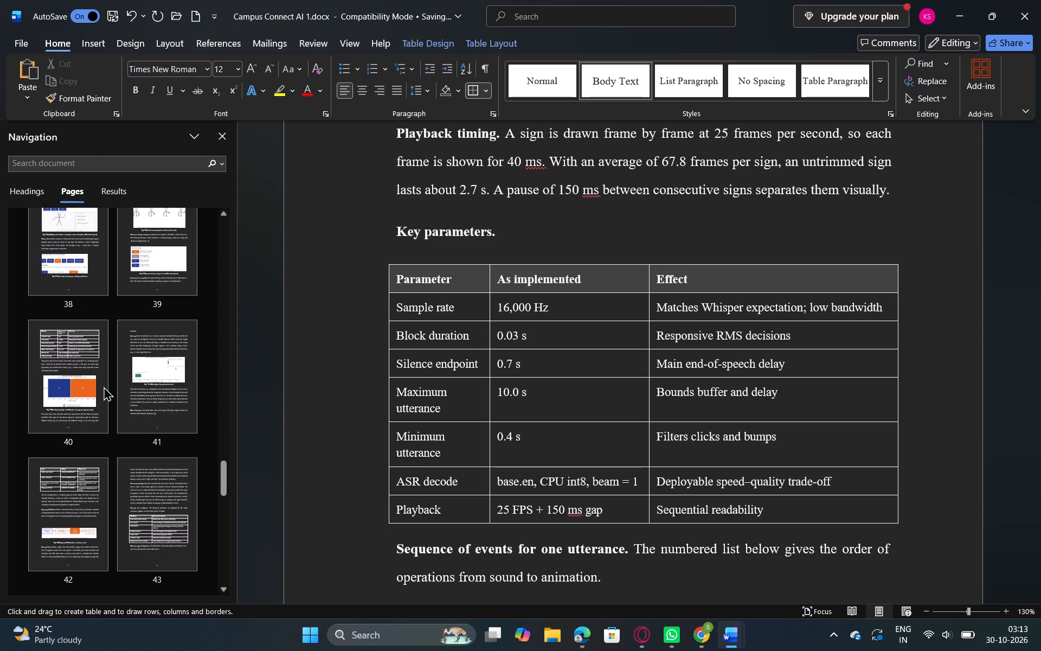
scroll(104, 386, down, 3)
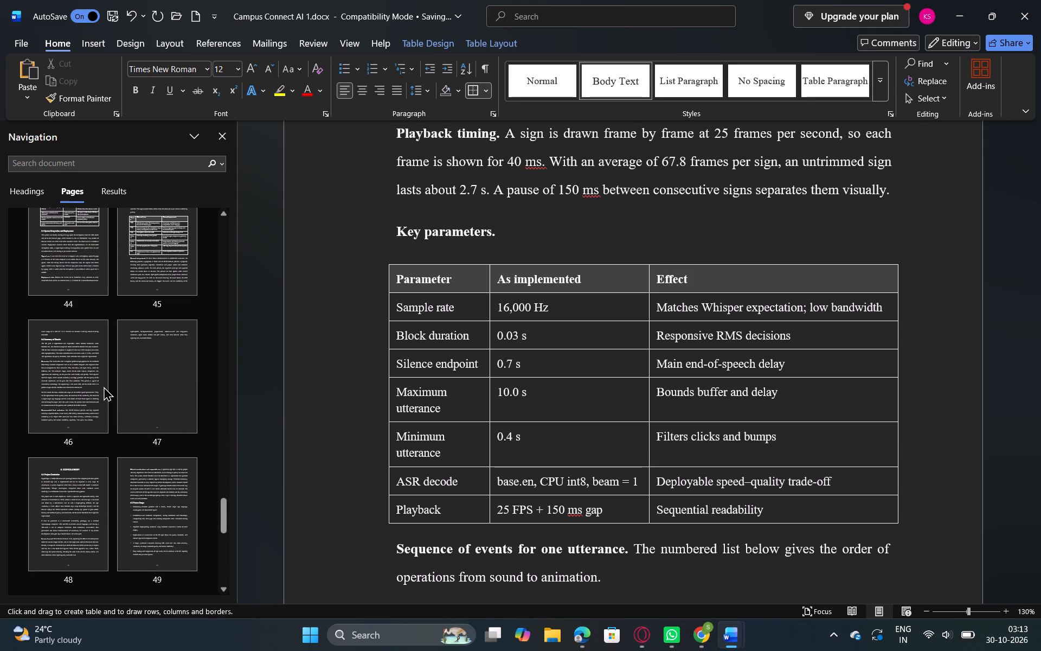
scroll(104, 386, down, 2)
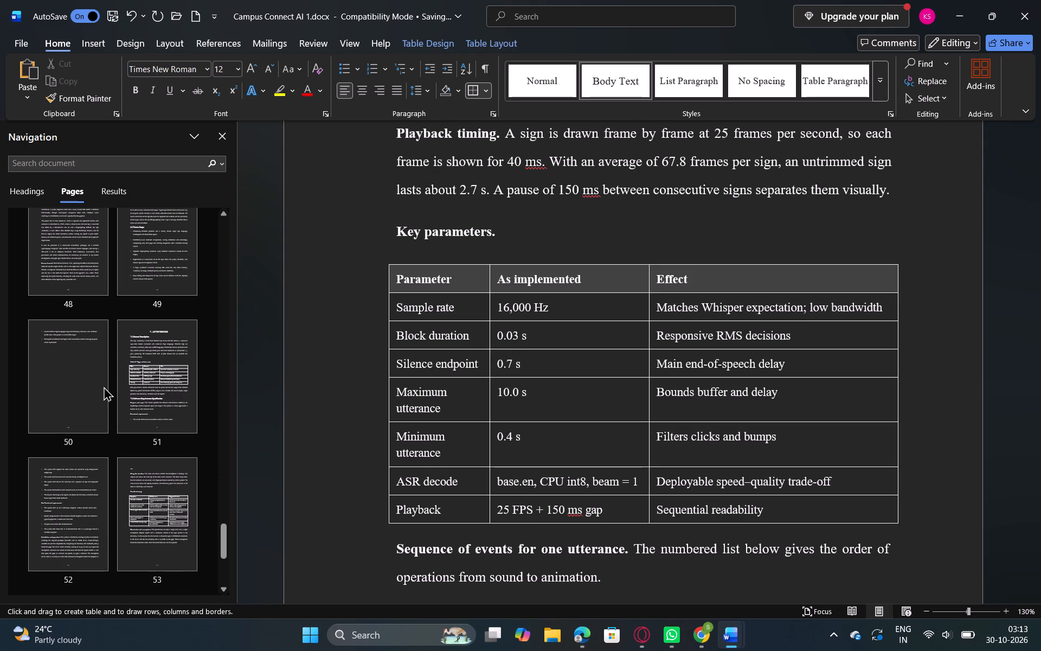
scroll(104, 386, down, 3)
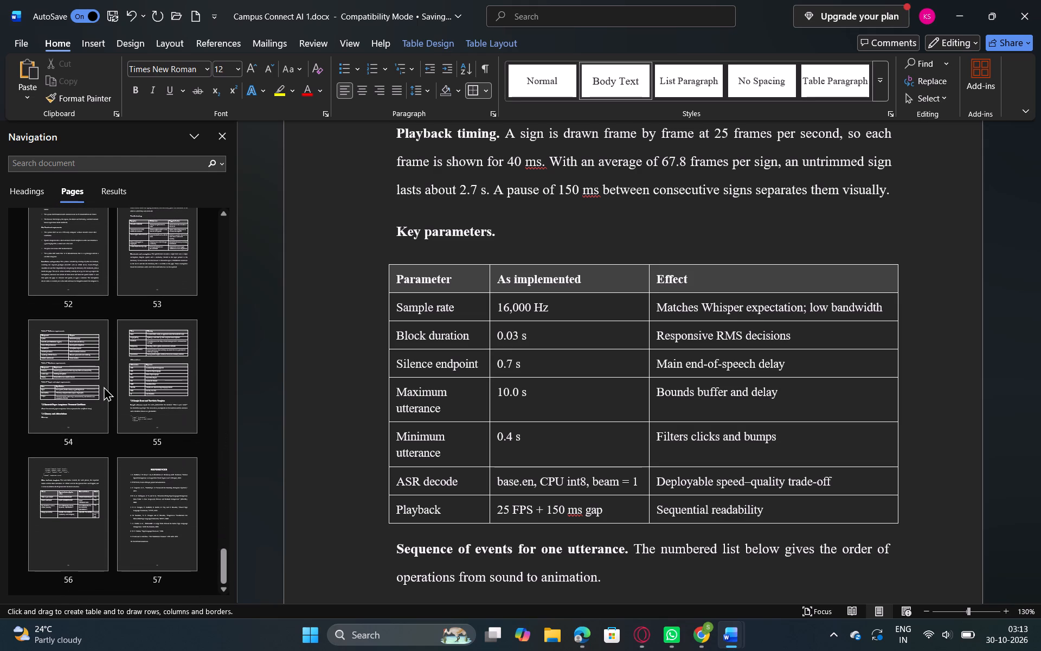
Review the module descriptions, script table, Fig 4, Table 1 and Field/Meaning table on the pages before the 4. DESIGN chapter.
scroll(338, 258, up, 3)
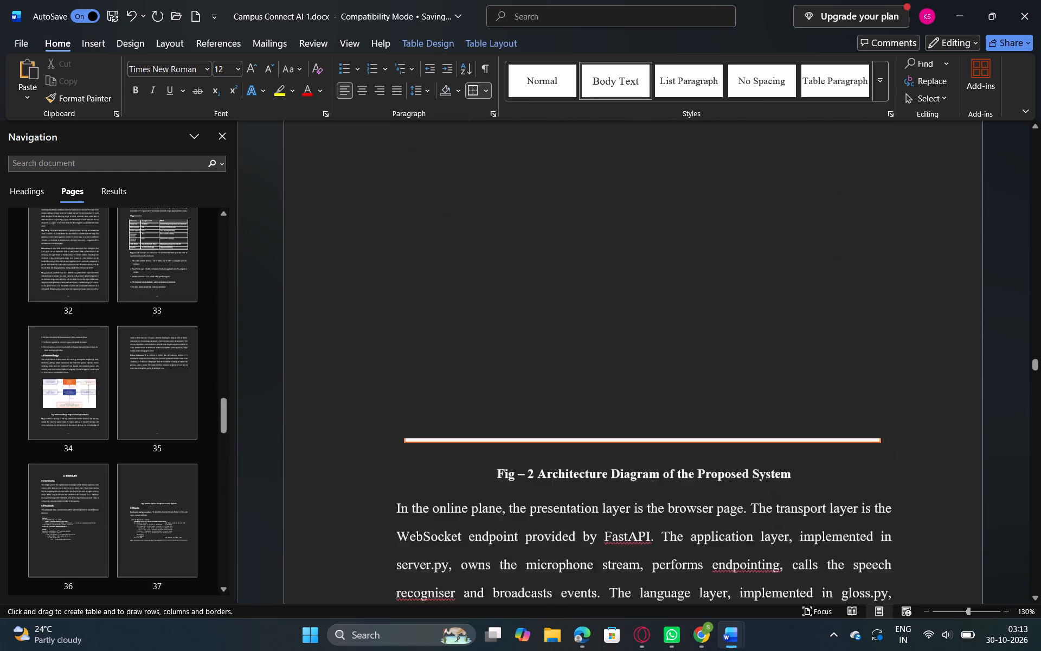
scroll(338, 258, up, 4)
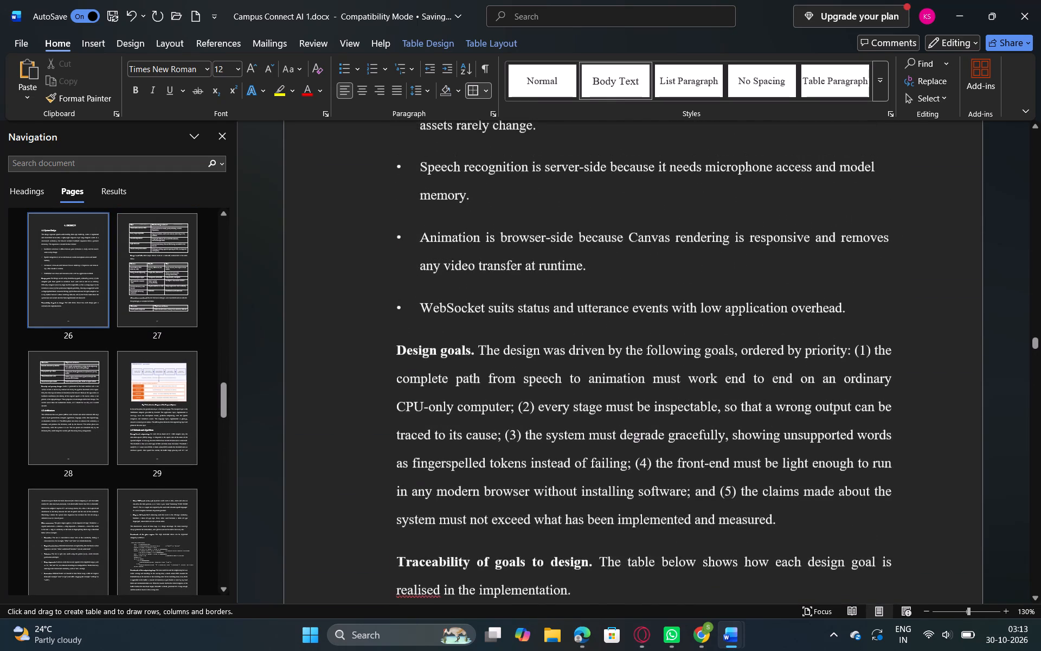
scroll(338, 258, up, 3)
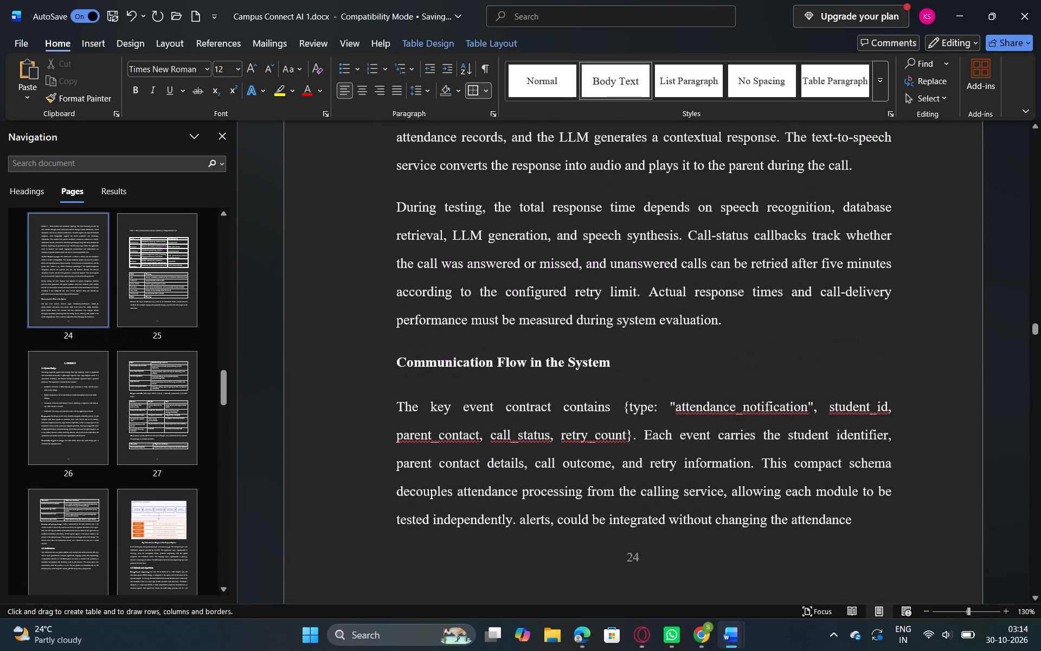
scroll(338, 258, up, 2)
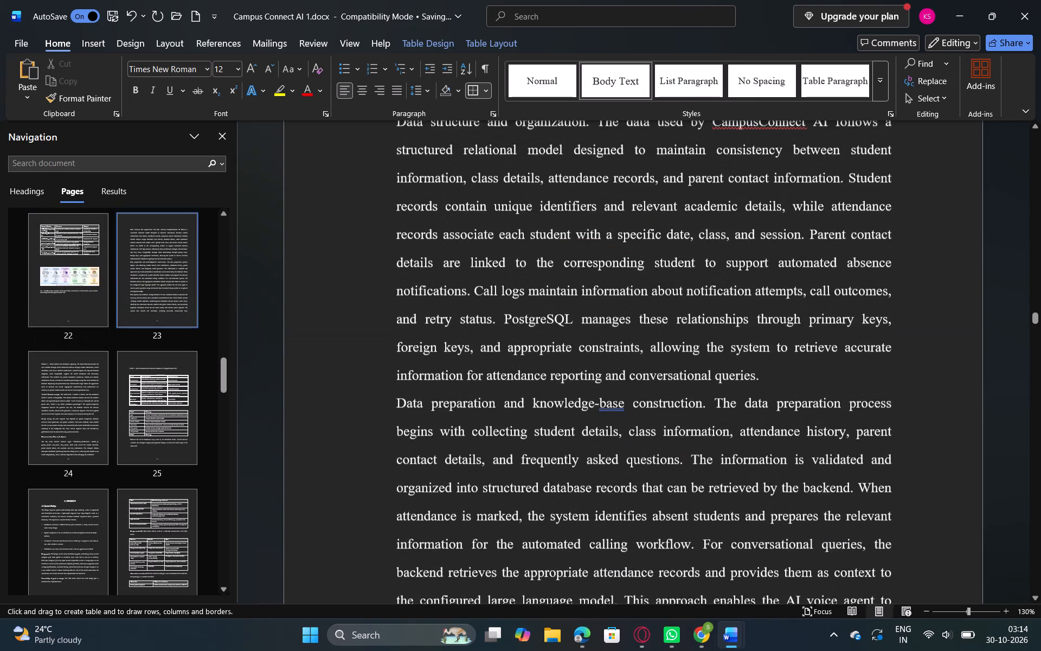
scroll(338, 258, up, 1)
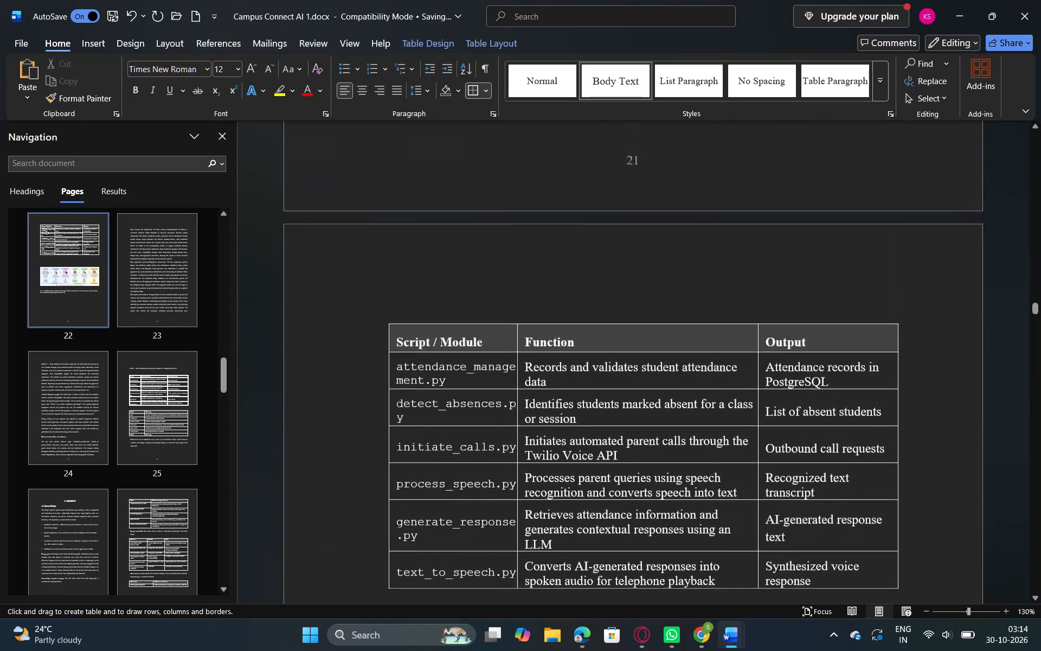
scroll(338, 258, down, 2)
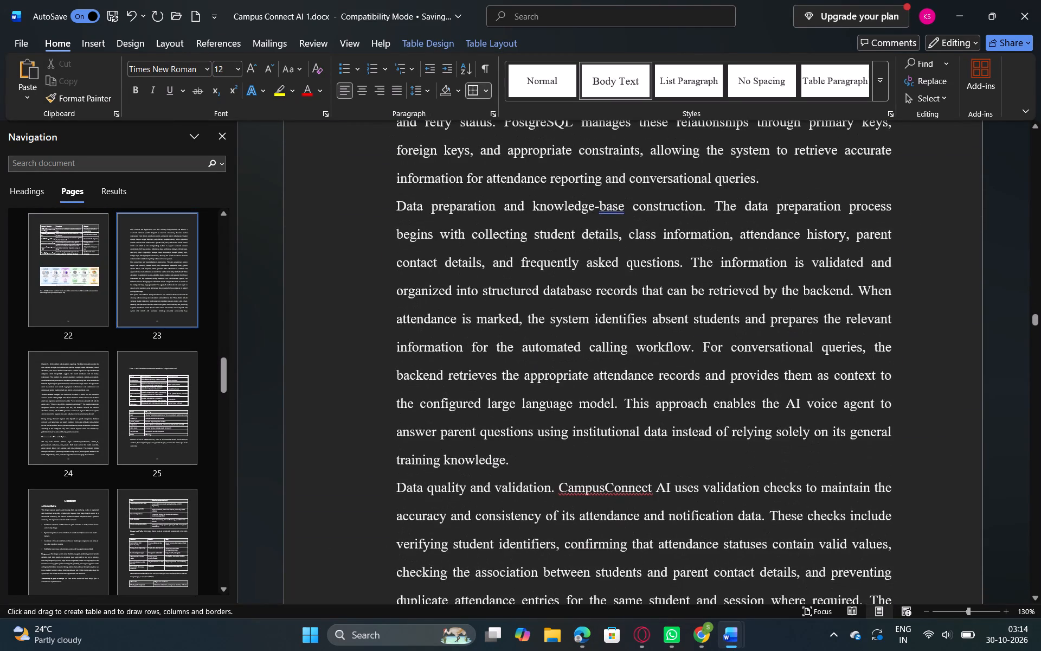
scroll(338, 258, down, 4)
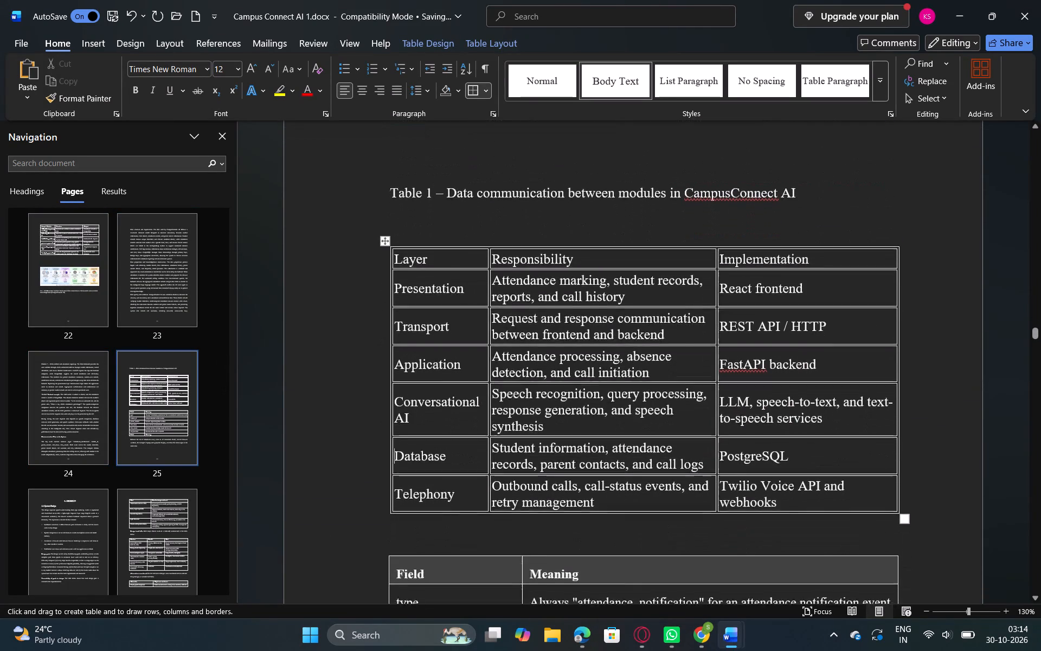
scroll(338, 258, up, 3)
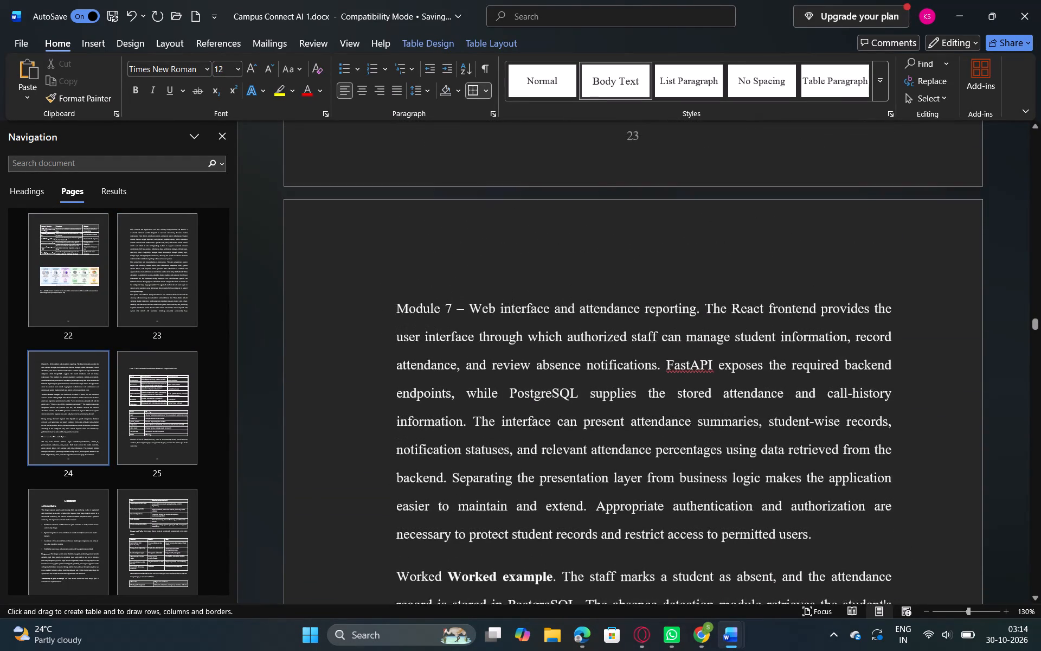
scroll(338, 258, up, 2)
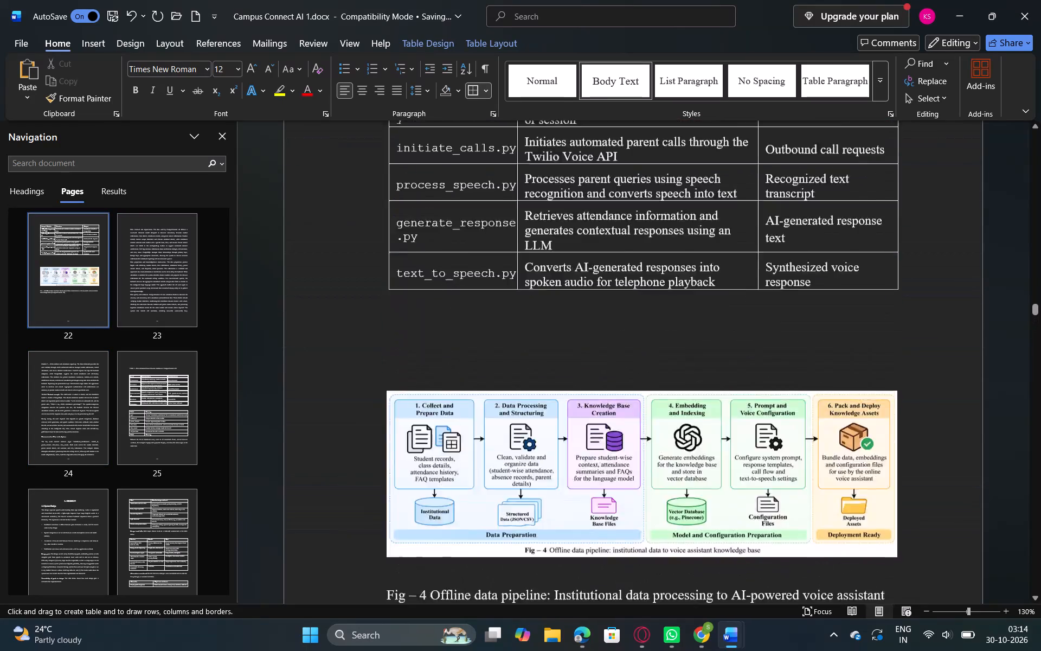
scroll(338, 258, up, 1)
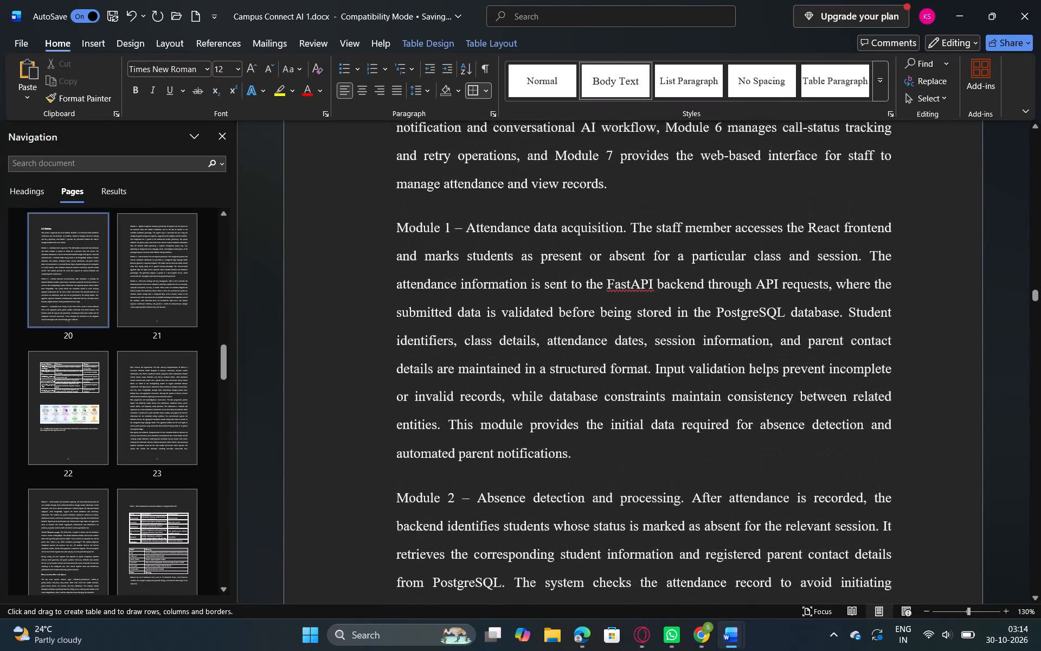
scroll(338, 258, down, 3)
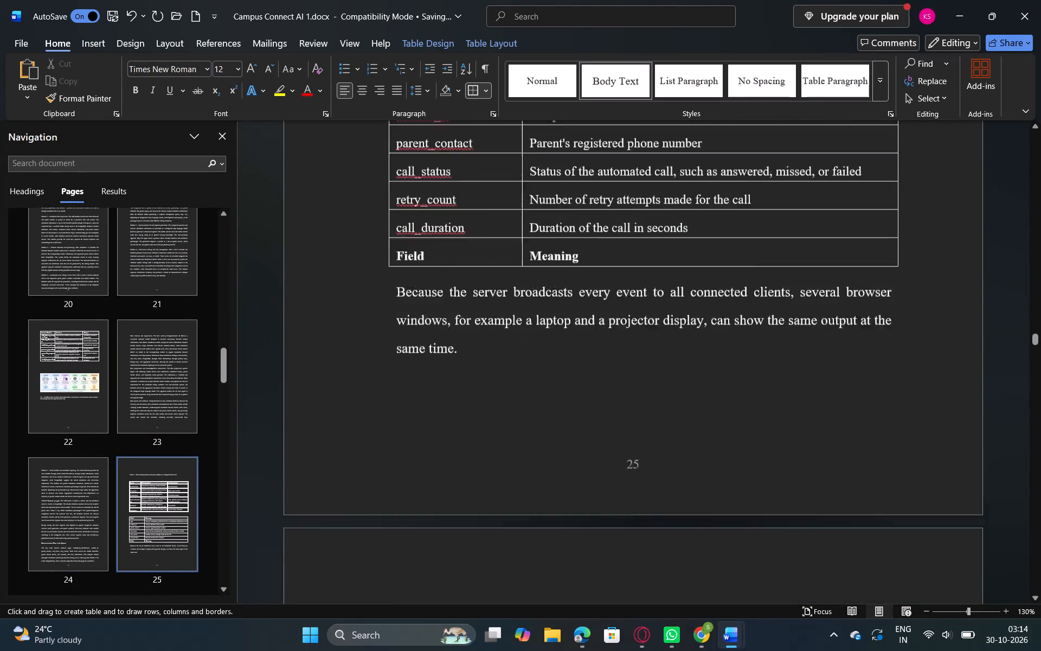
scroll(338, 258, down, 1)
scroll(338, 258, up, 2)
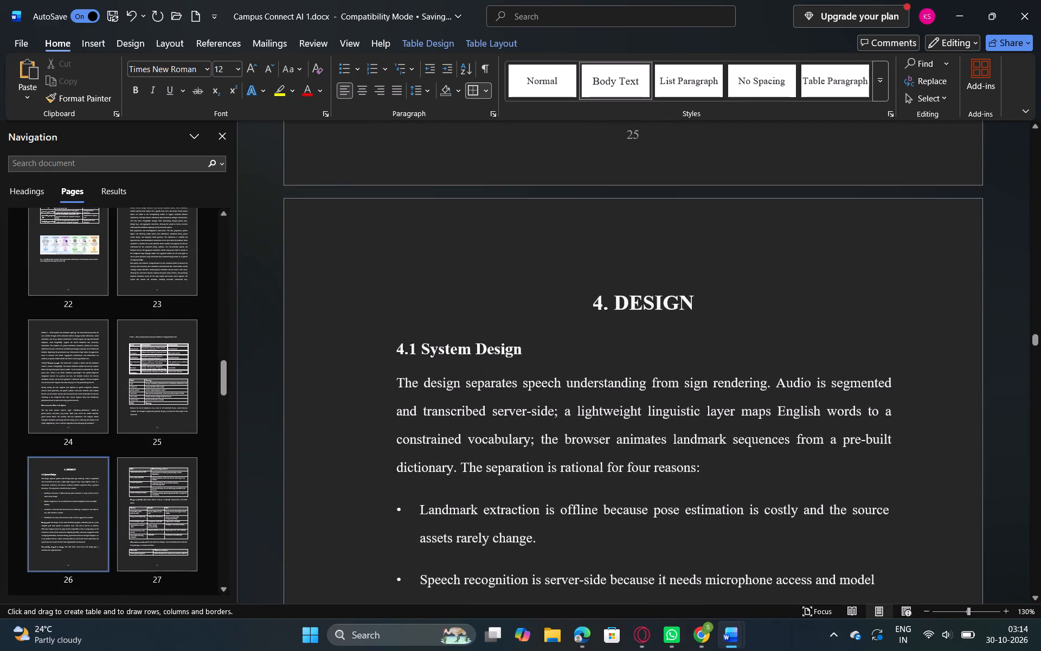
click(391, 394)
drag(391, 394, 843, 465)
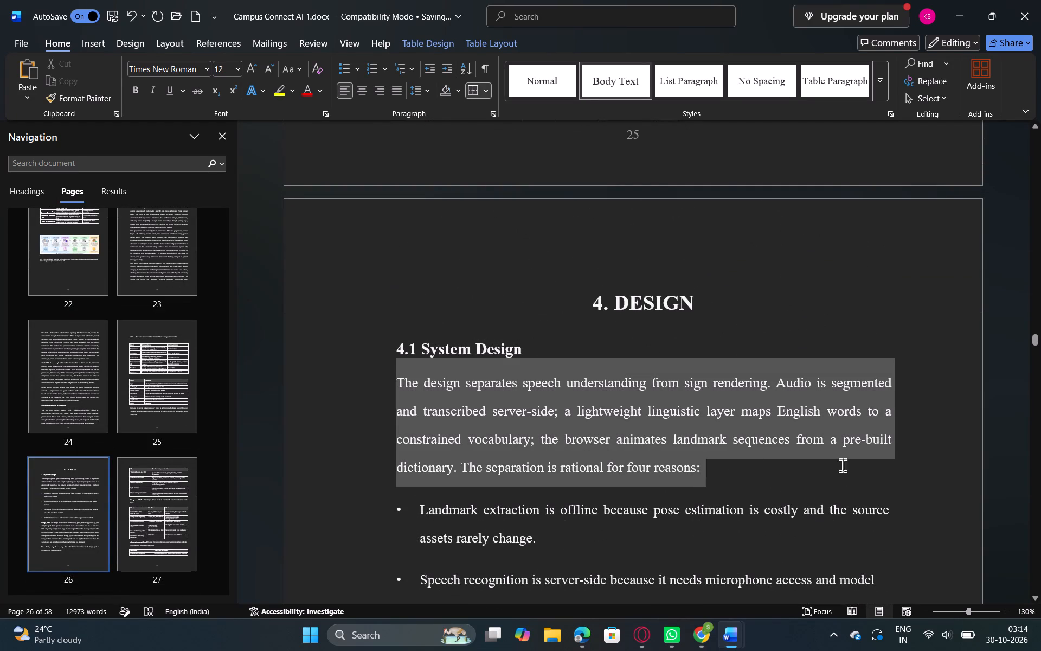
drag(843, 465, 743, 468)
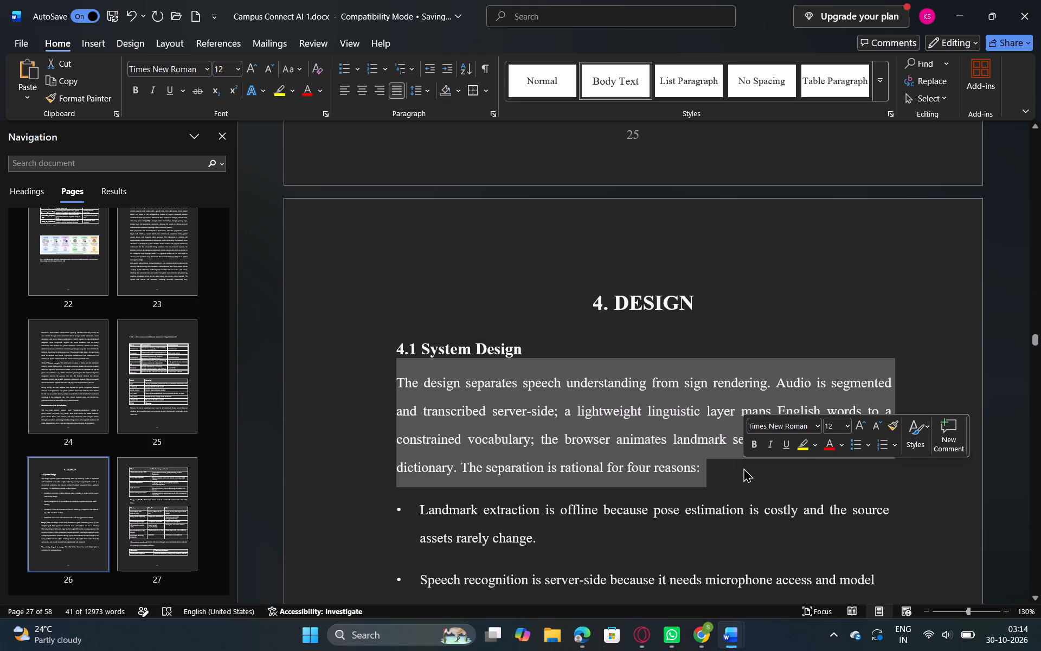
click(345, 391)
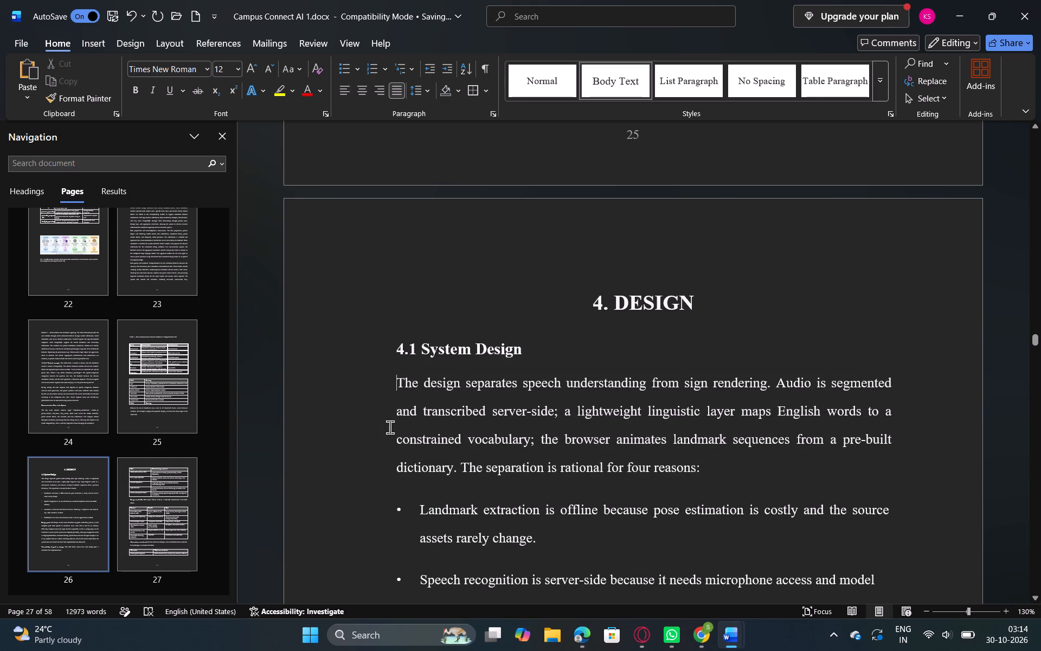
Examine the 4.1 System Design text from its introduction through the design goals, traceability table and design trade-offs table.
scroll(445, 477, down, 2)
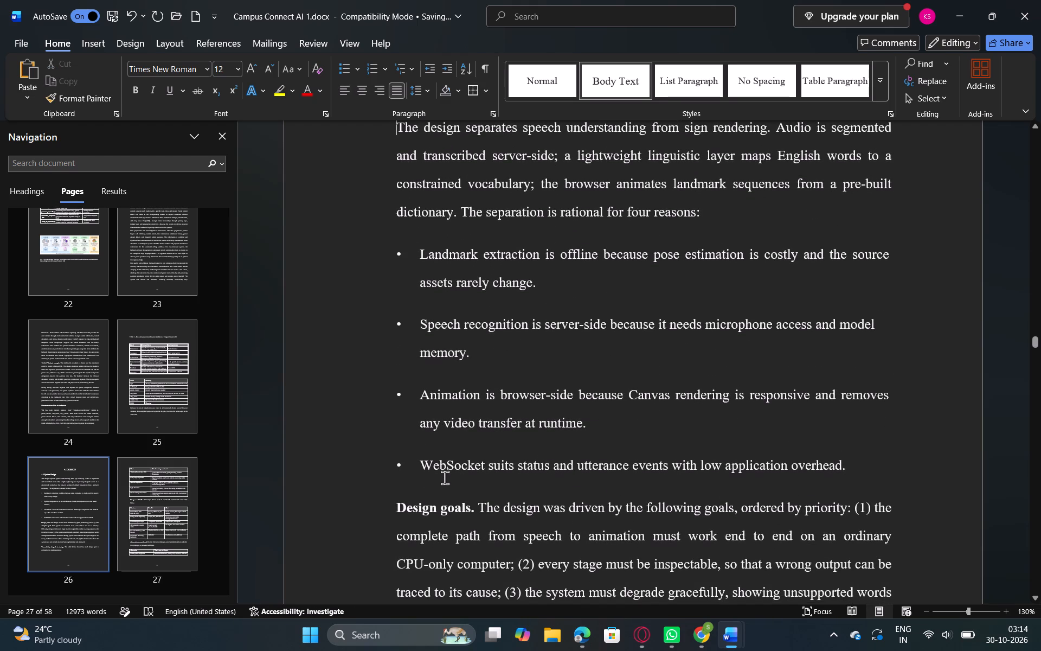
scroll(445, 477, down, 2)
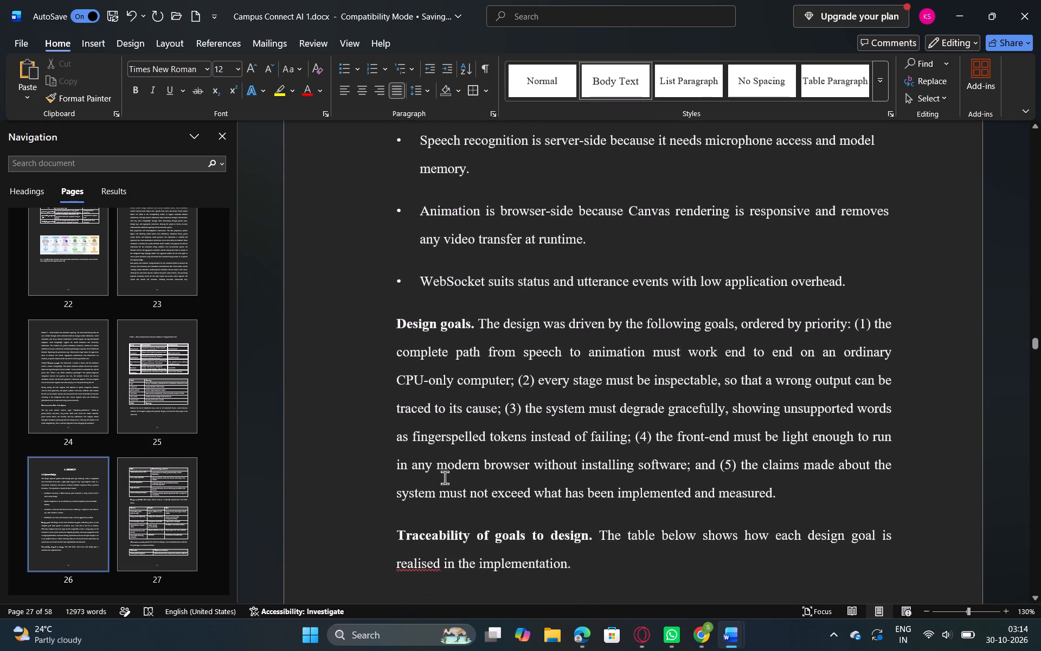
scroll(445, 477, down, 2)
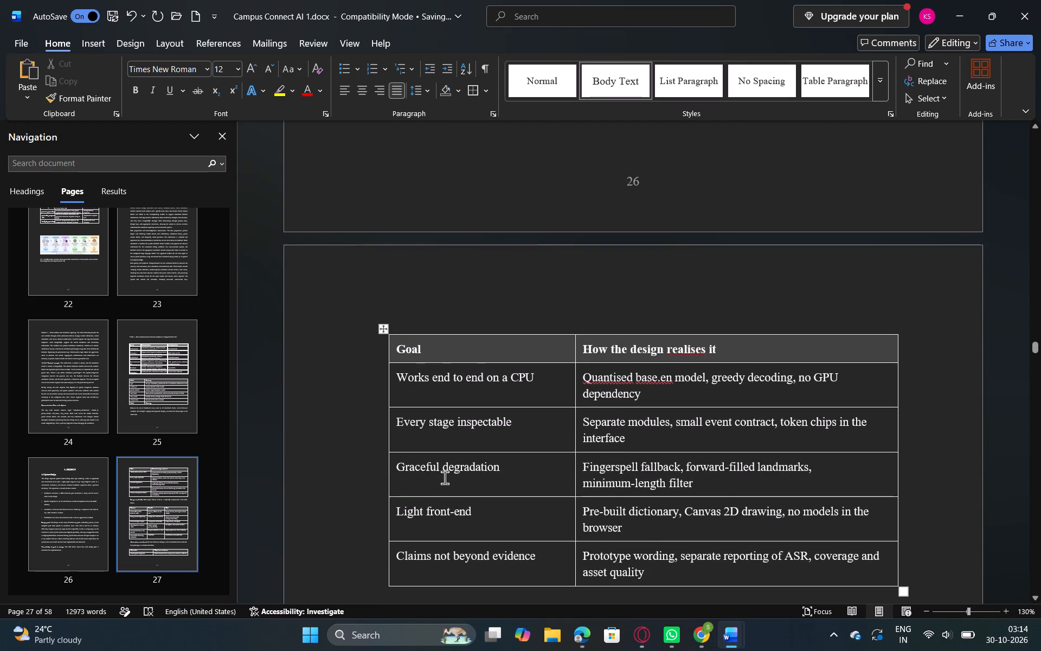
scroll(445, 477, down, 1)
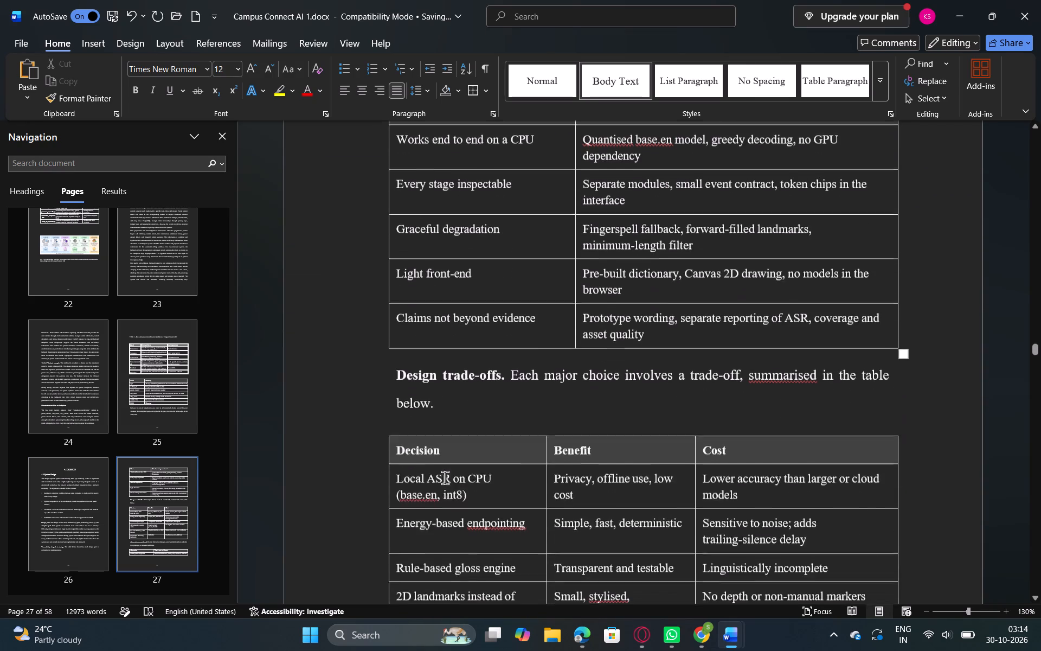
scroll(445, 477, down, 2)
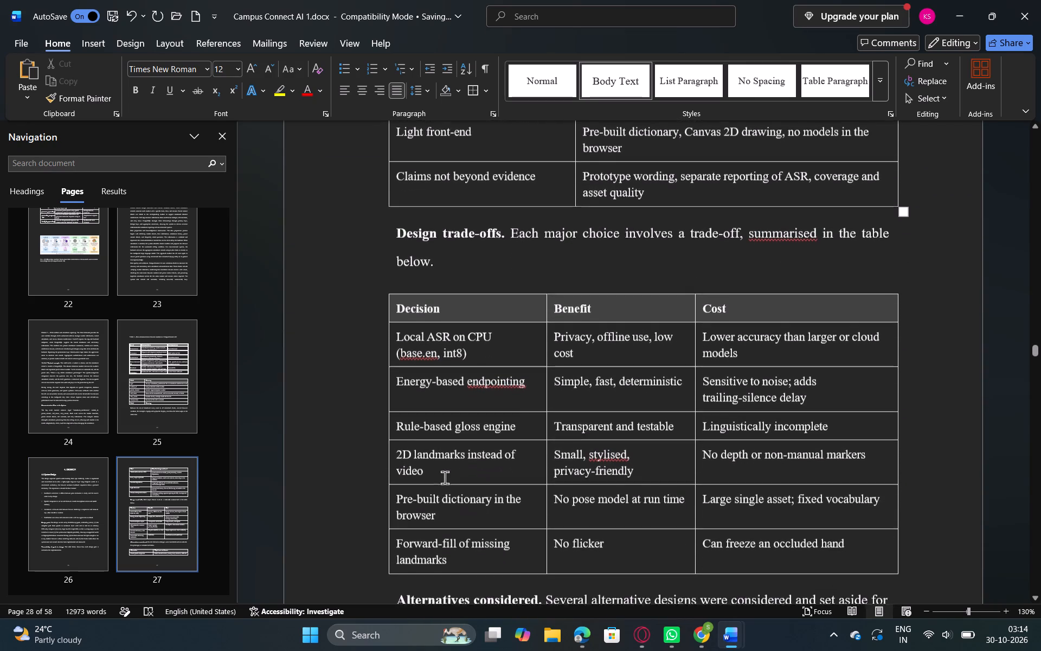
Examine Chapter 4 from the design trade-offs and alternatives tables through security and privacy design to the 4.2 Architecture text and diagram.
scroll(445, 477, down, 1)
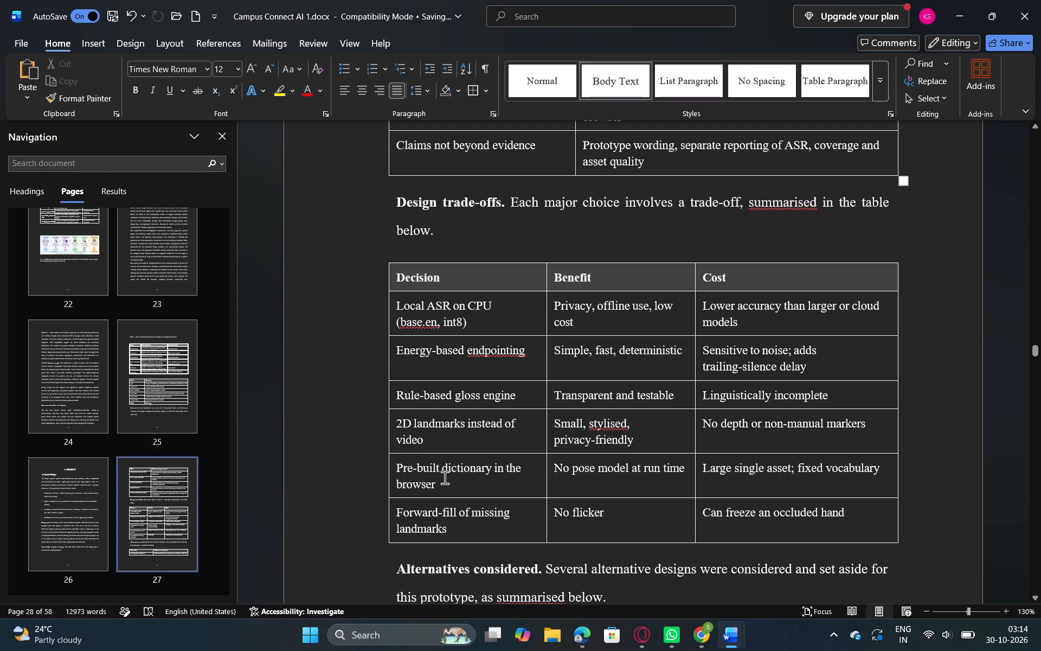
scroll(445, 477, down, 1)
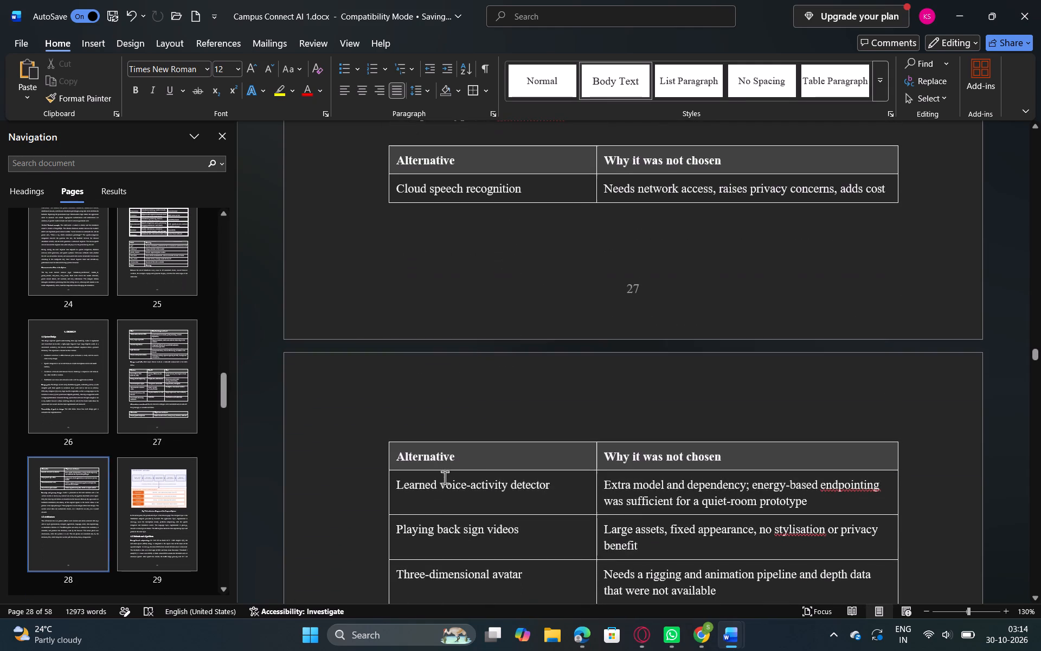
scroll(445, 477, down, 2)
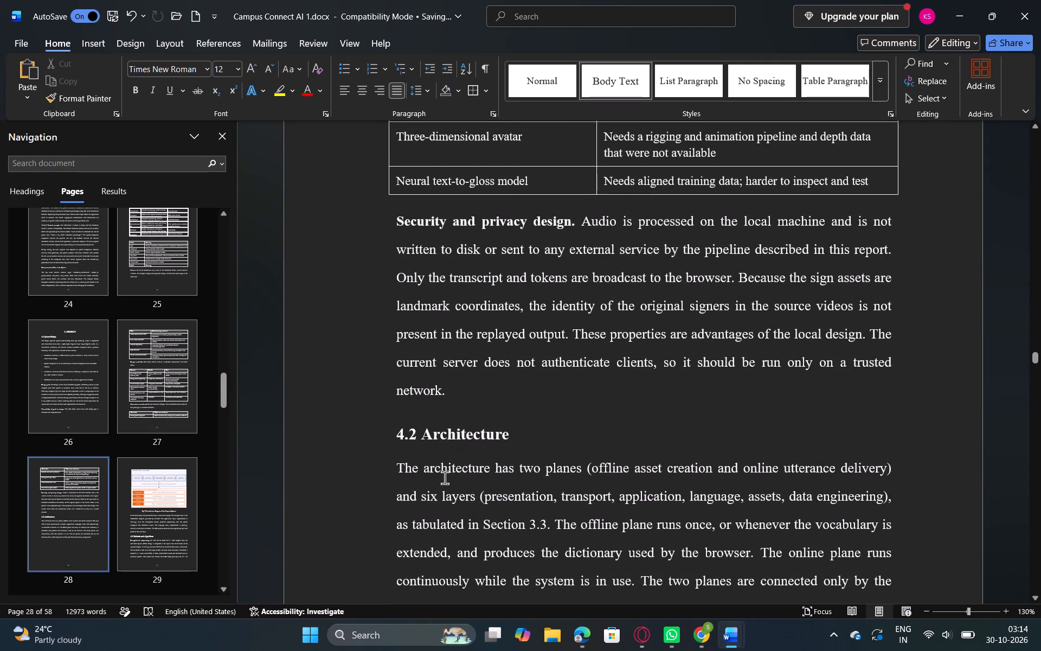
scroll(445, 477, down, 1)
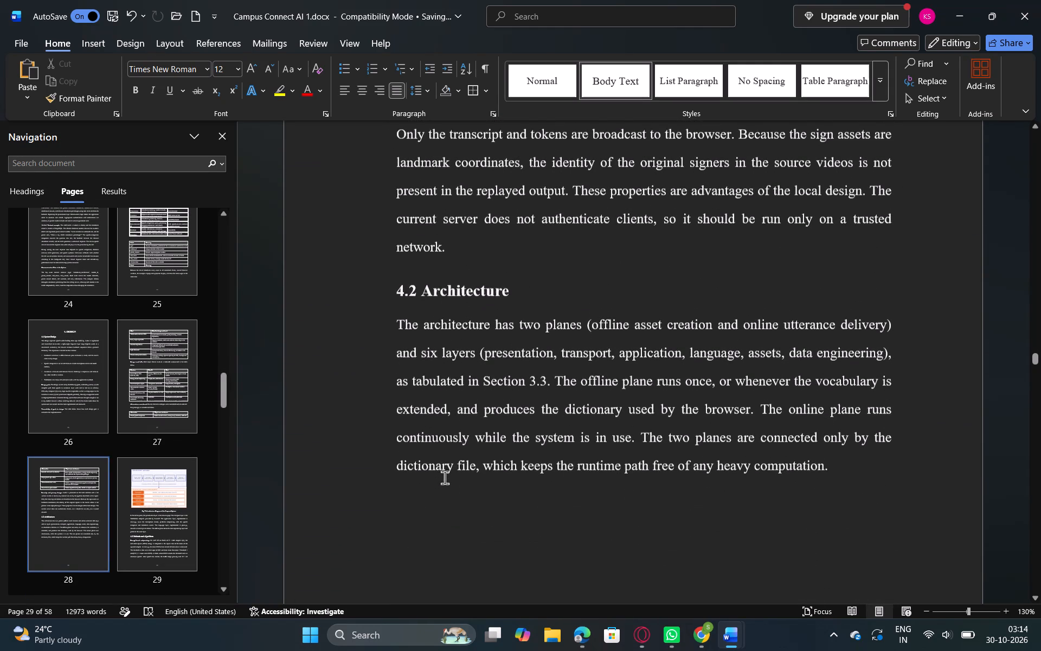
scroll(445, 477, down, 1)
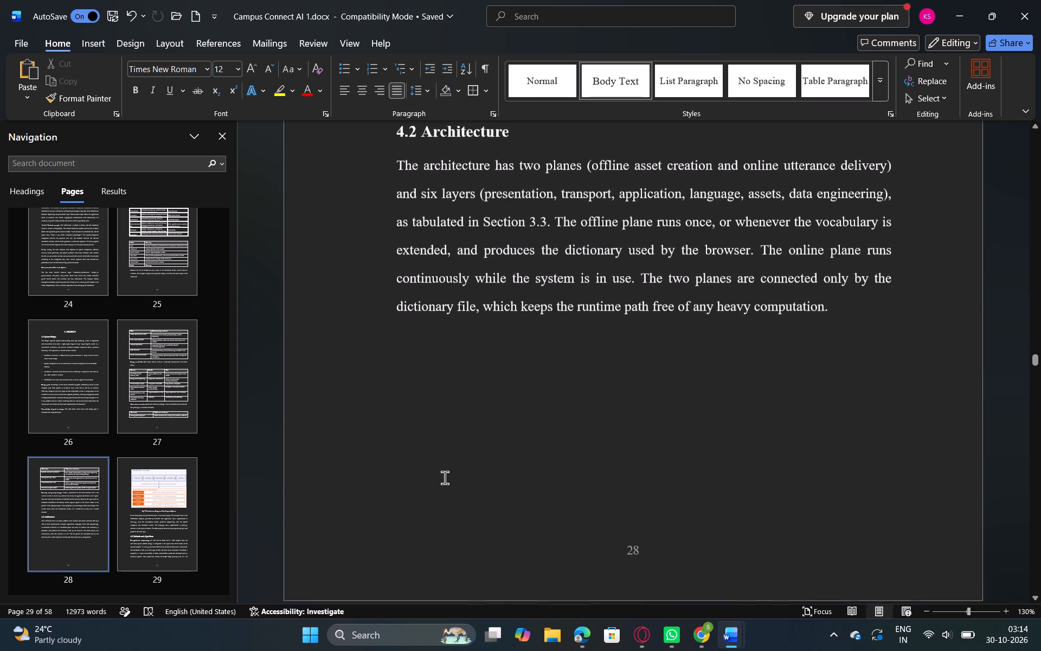
scroll(445, 477, down, 2)
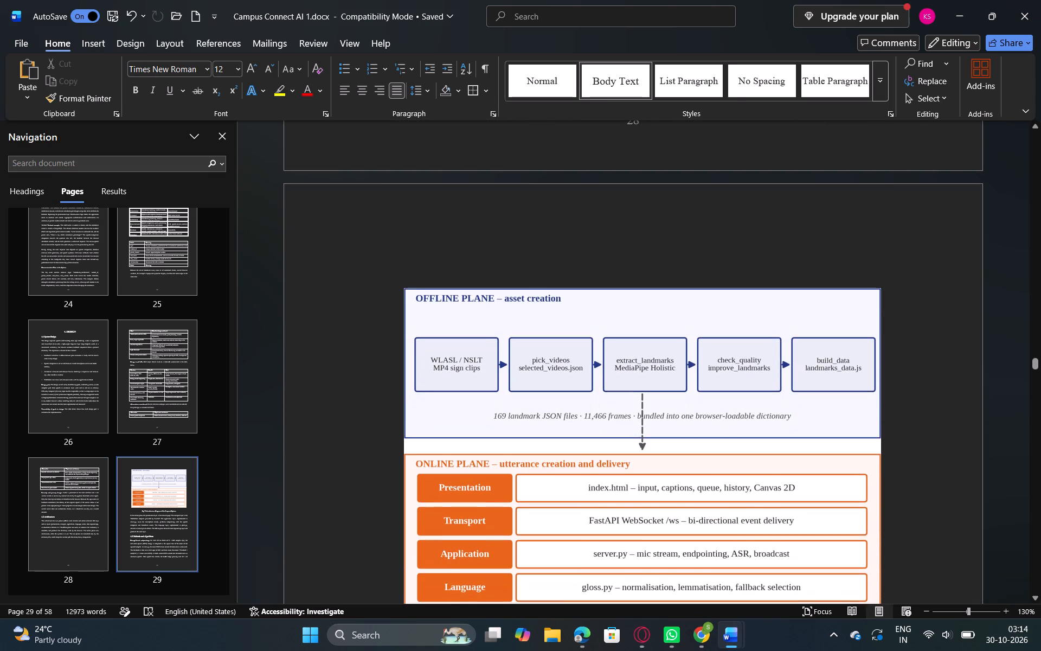
scroll(445, 477, down, 2)
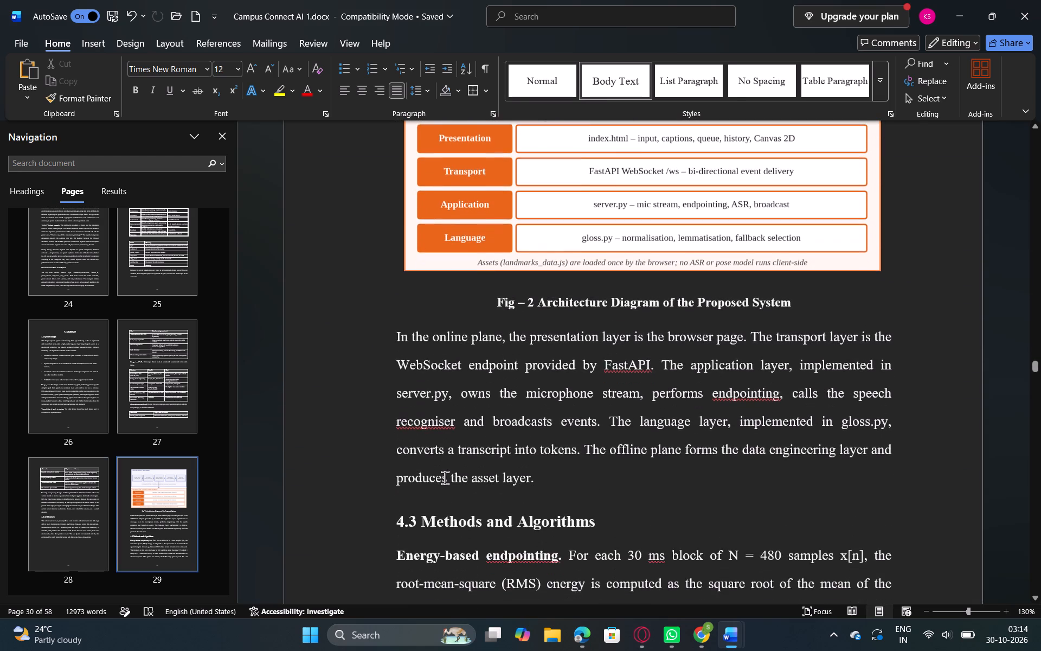
Review 4.3 Methods and Algorithms, from energy-based endpointing and gloss conversion through the pseudocode and landmark representation to the key parameters table.
scroll(445, 477, down, 2)
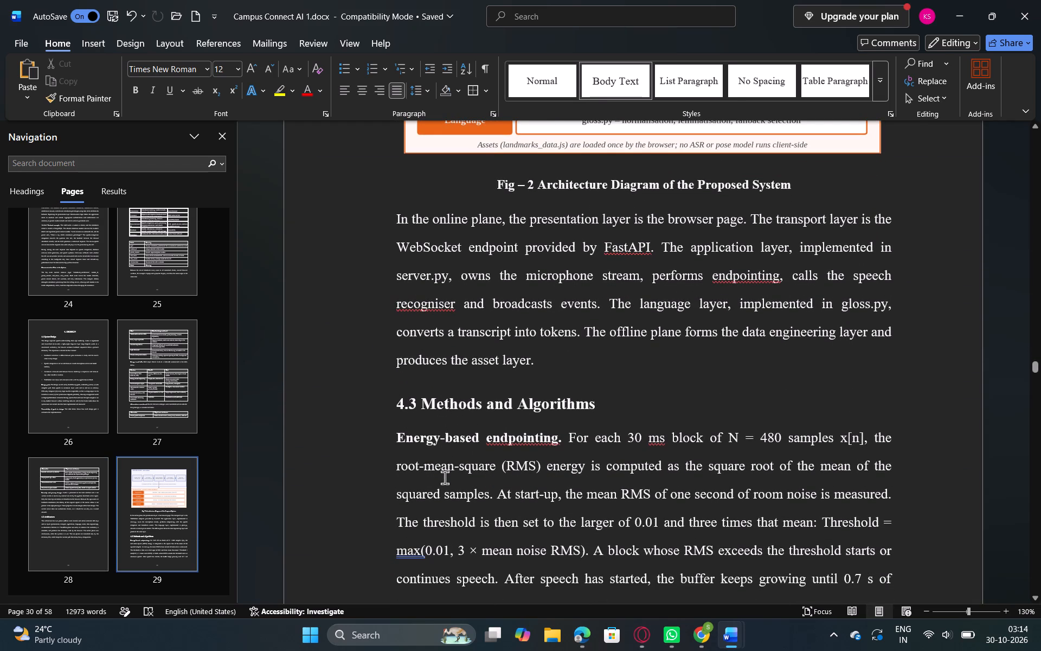
scroll(445, 477, down, 1)
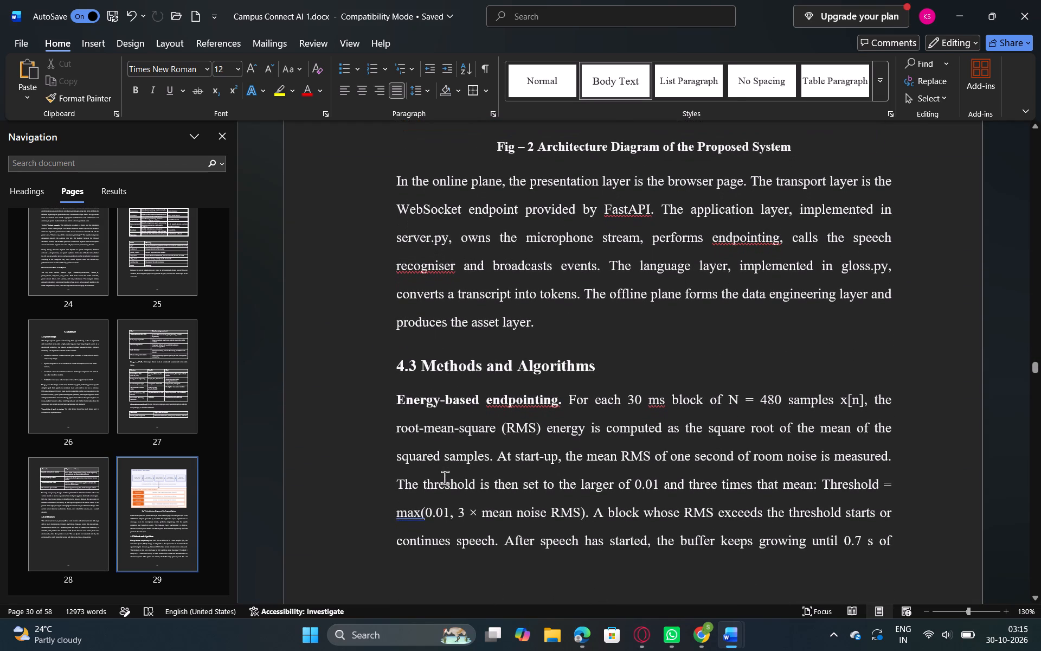
scroll(445, 477, down, 2)
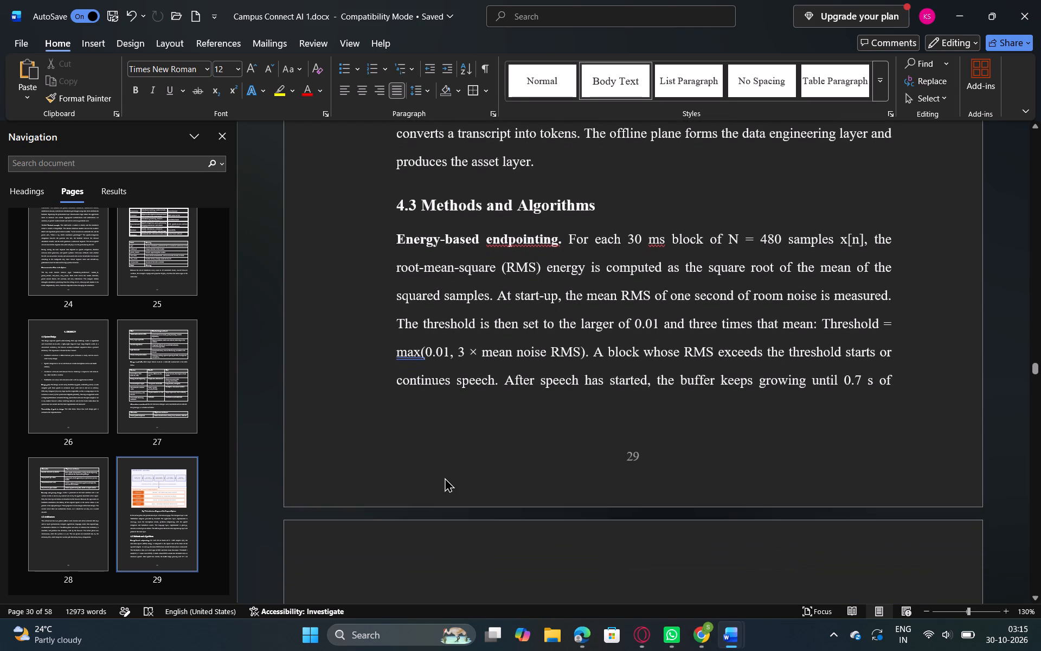
scroll(445, 477, down, 1)
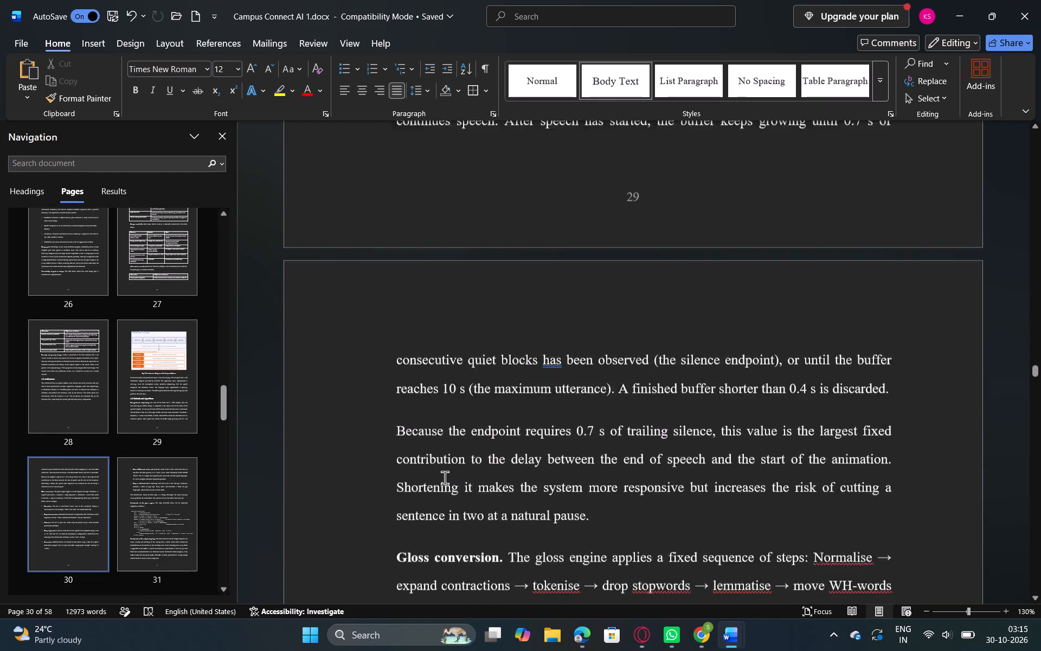
scroll(445, 477, down, 2)
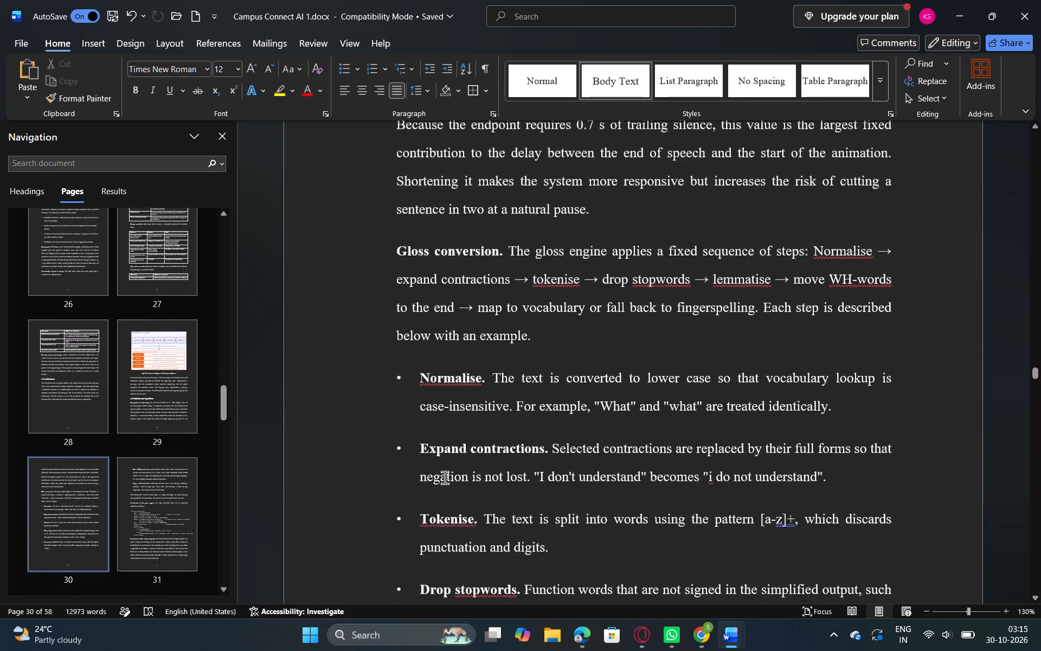
scroll(445, 477, down, 1)
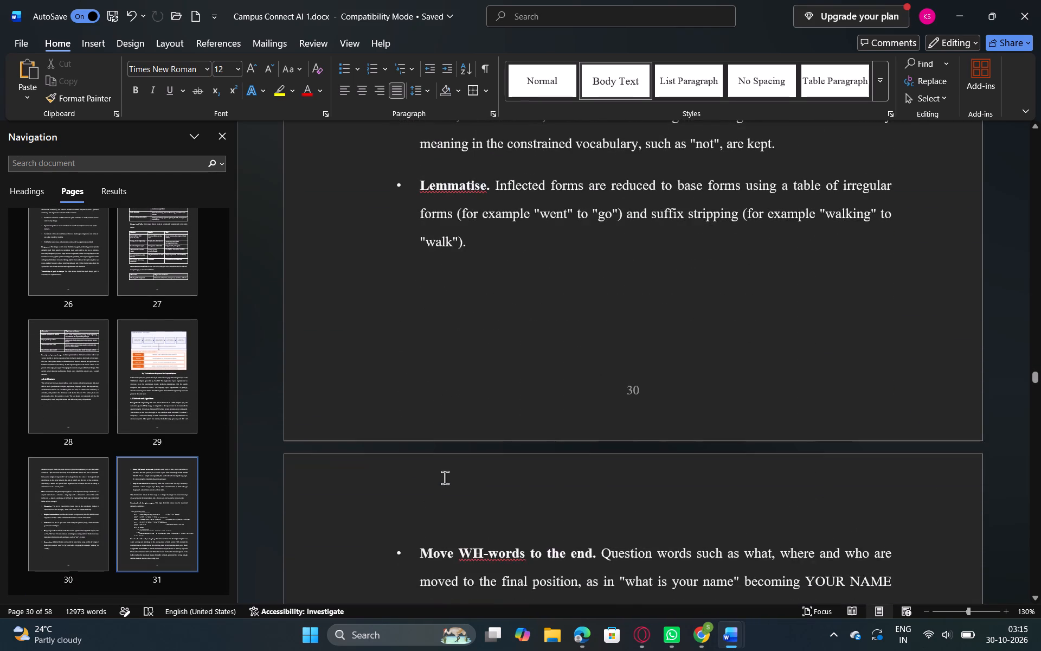
scroll(445, 477, down, 1)
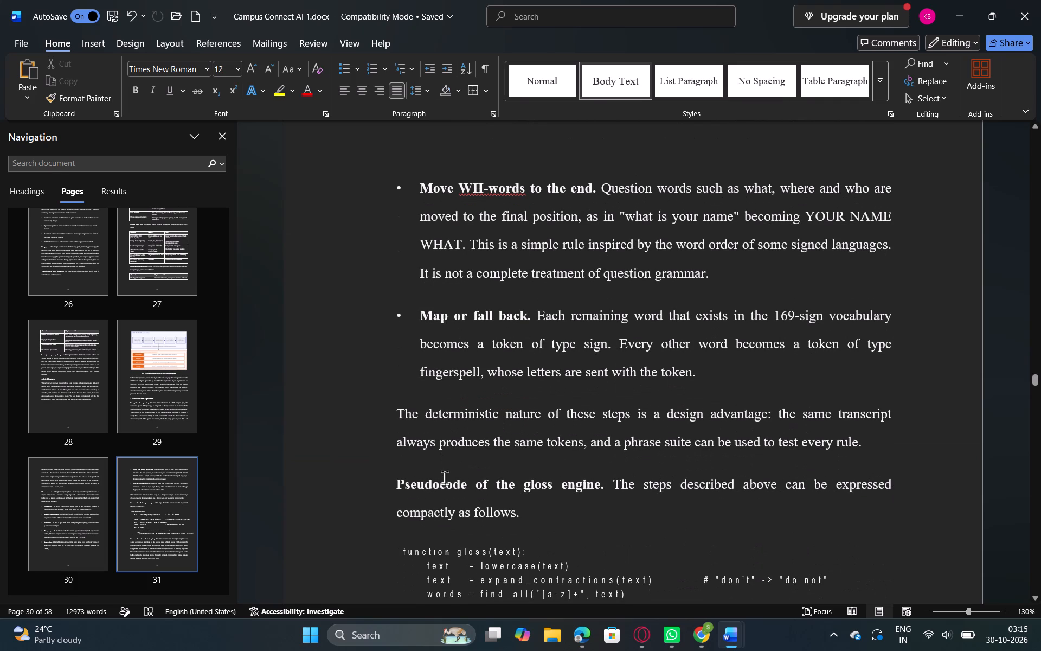
scroll(445, 477, down, 2)
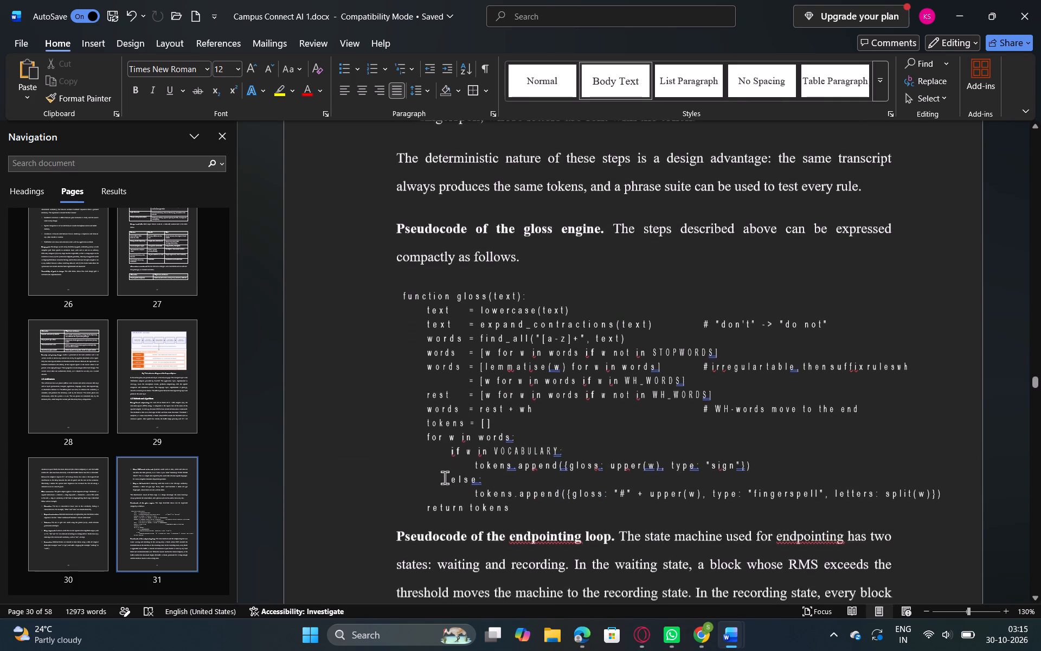
scroll(445, 477, down, 2)
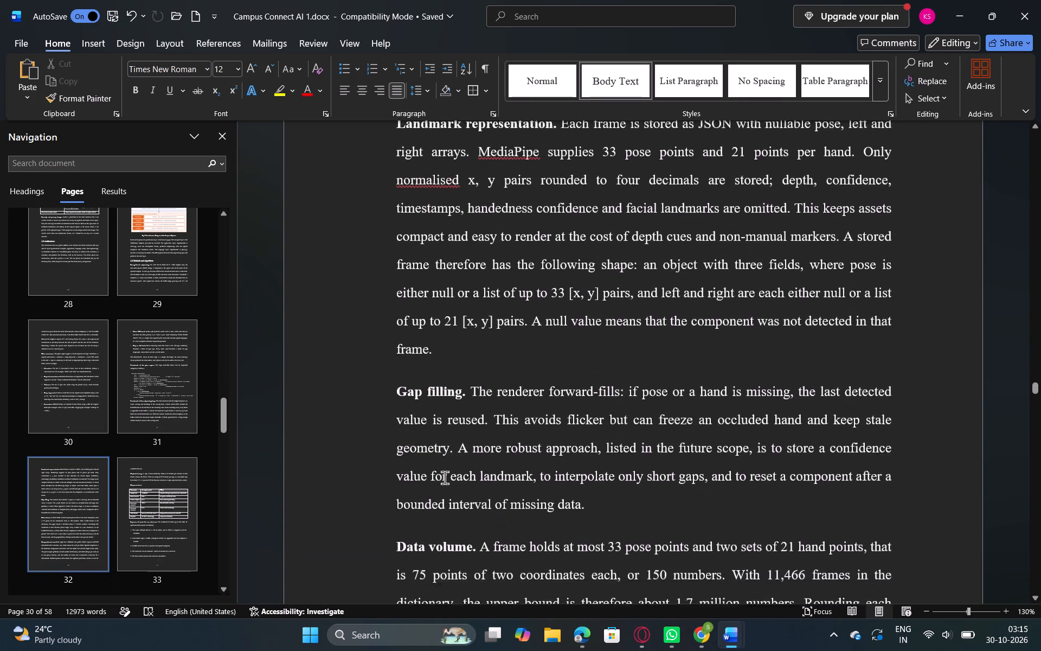
scroll(445, 477, down, 2)
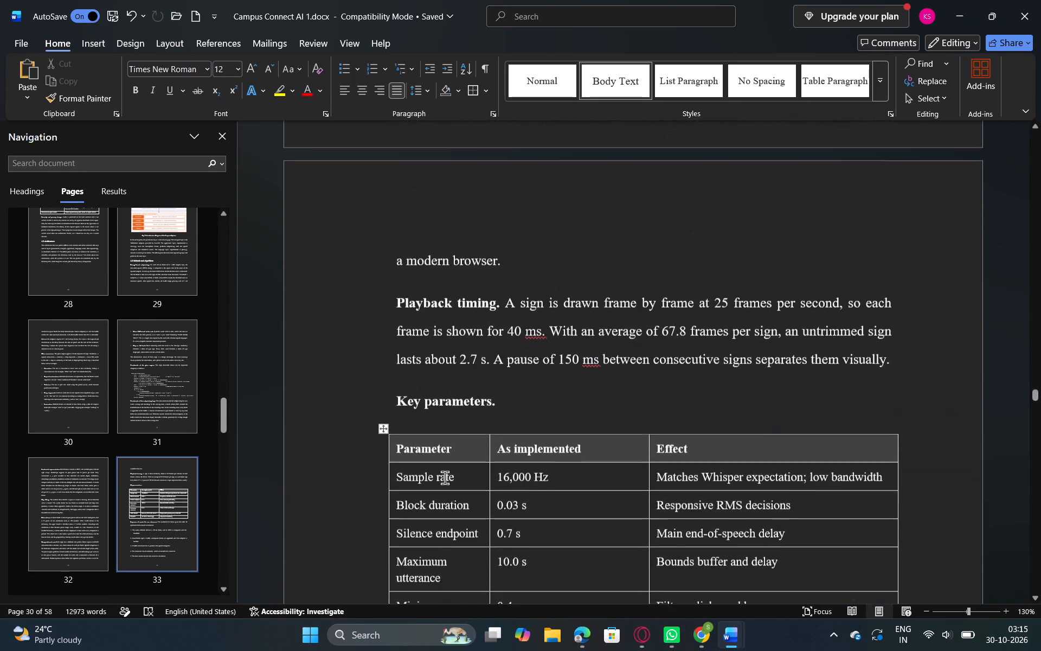
scroll(445, 477, down, 2)
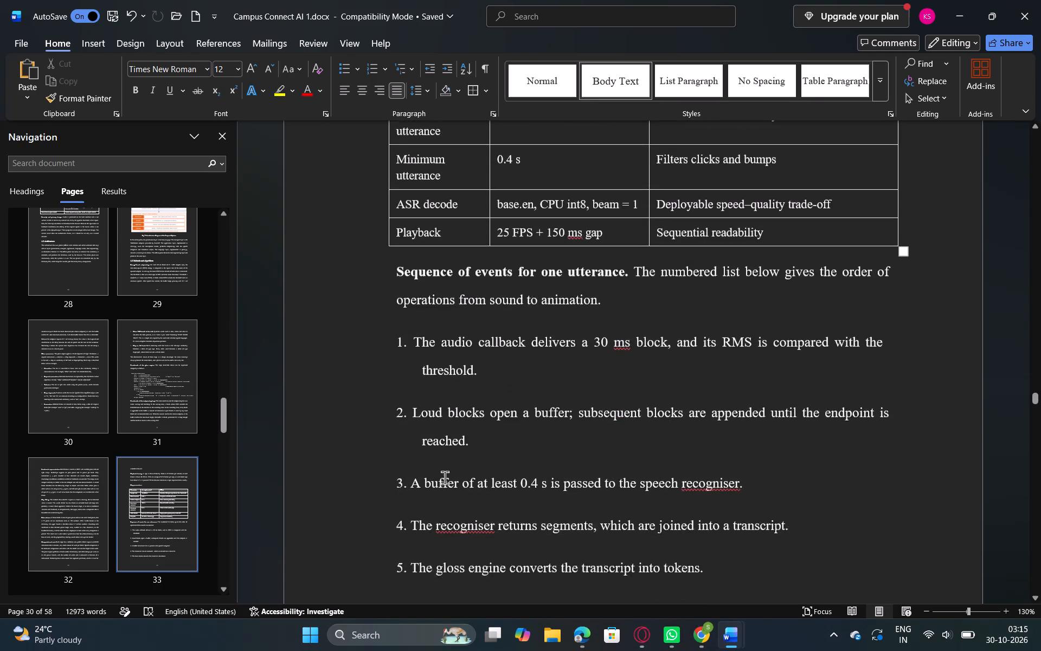
Examine the end of the utterance event sequence and the 4.4 Structural Design text, Fig 3, responsibilities and failure behaviour.
scroll(445, 477, down, 3)
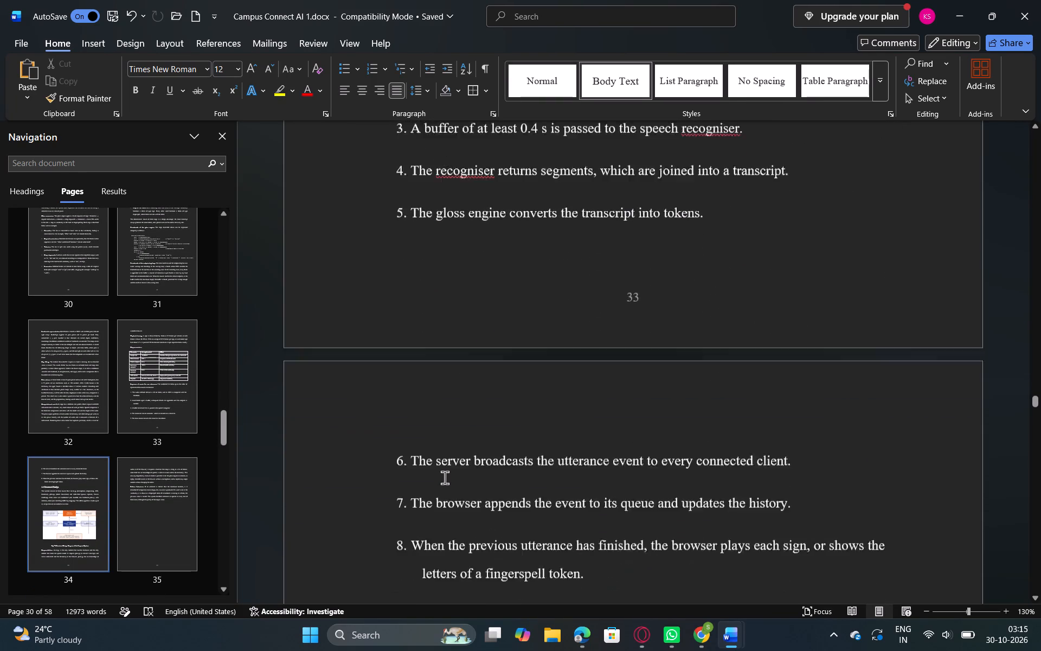
scroll(445, 477, down, 2)
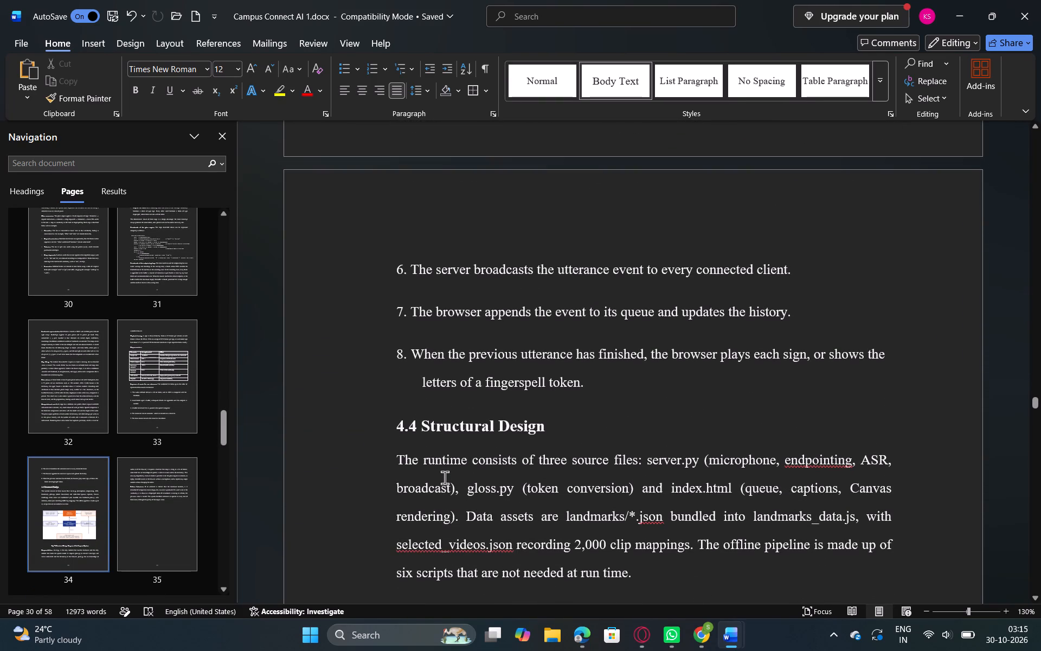
scroll(445, 477, down, 1)
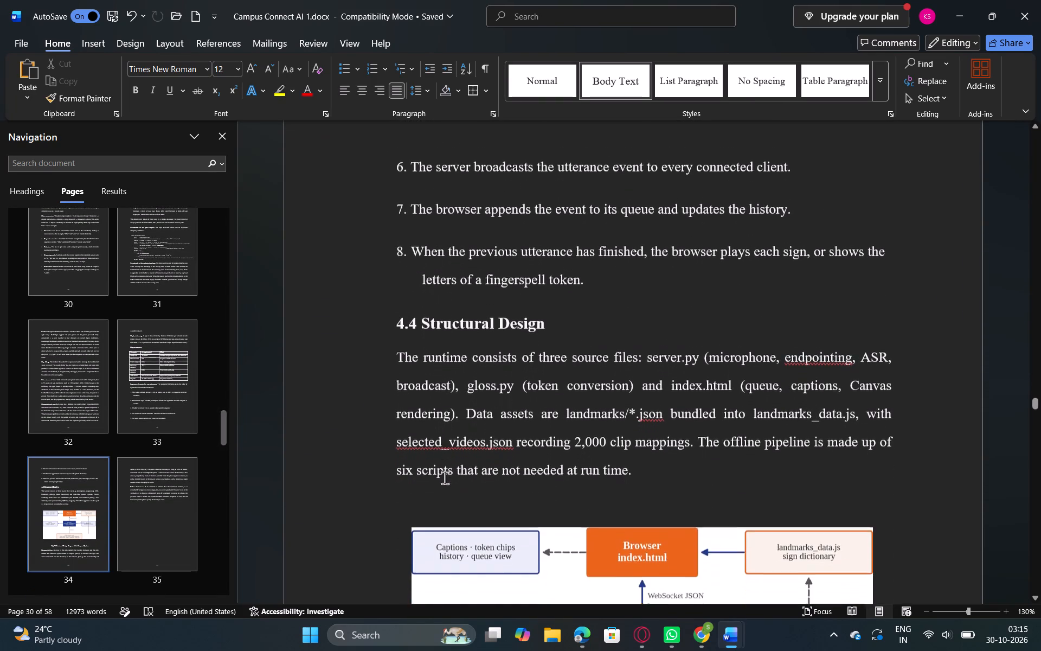
scroll(445, 477, down, 3)
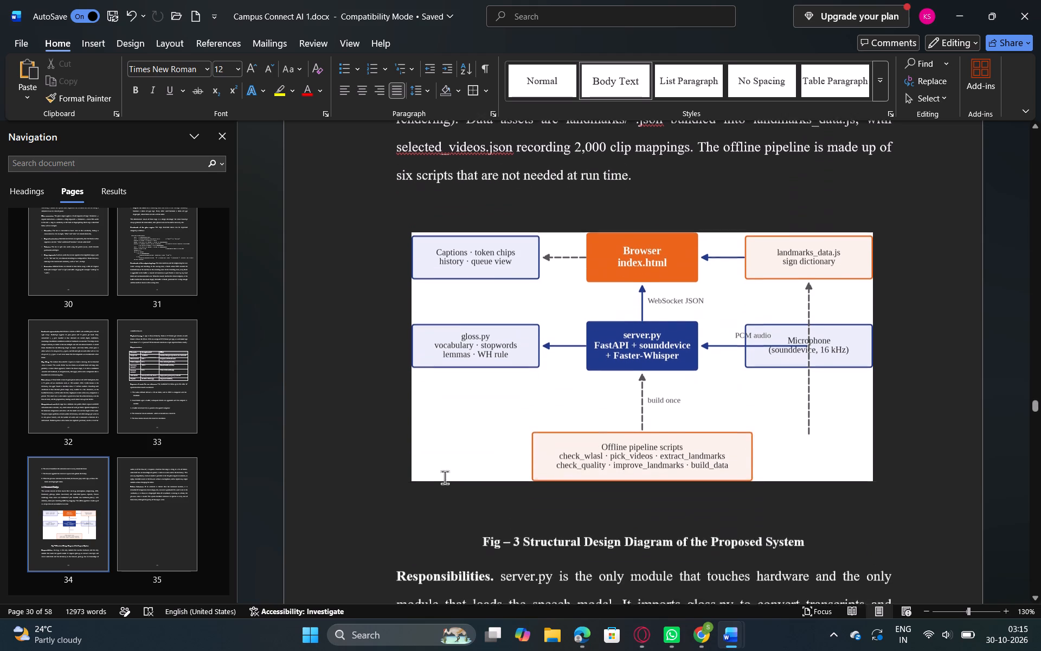
scroll(445, 477, down, 1)
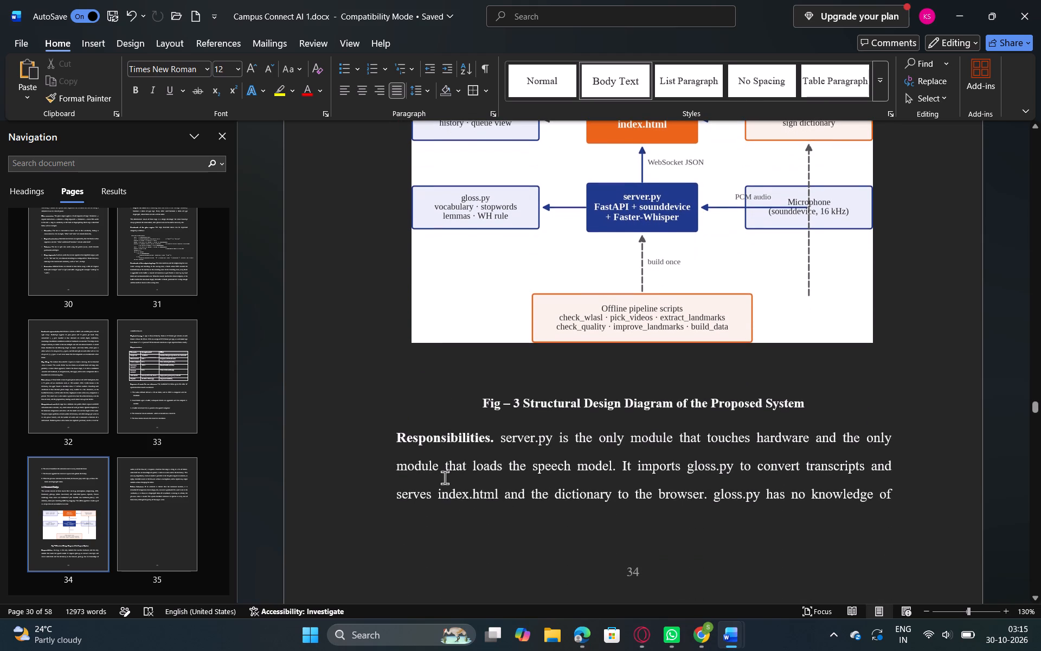
scroll(445, 477, down, 1)
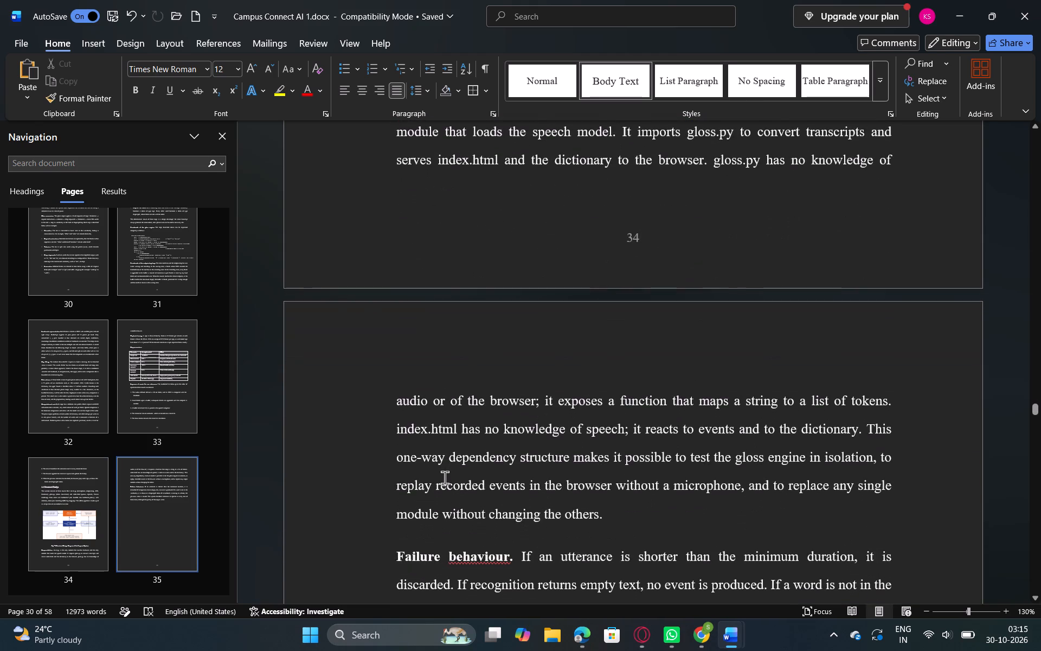
scroll(445, 477, down, 2)
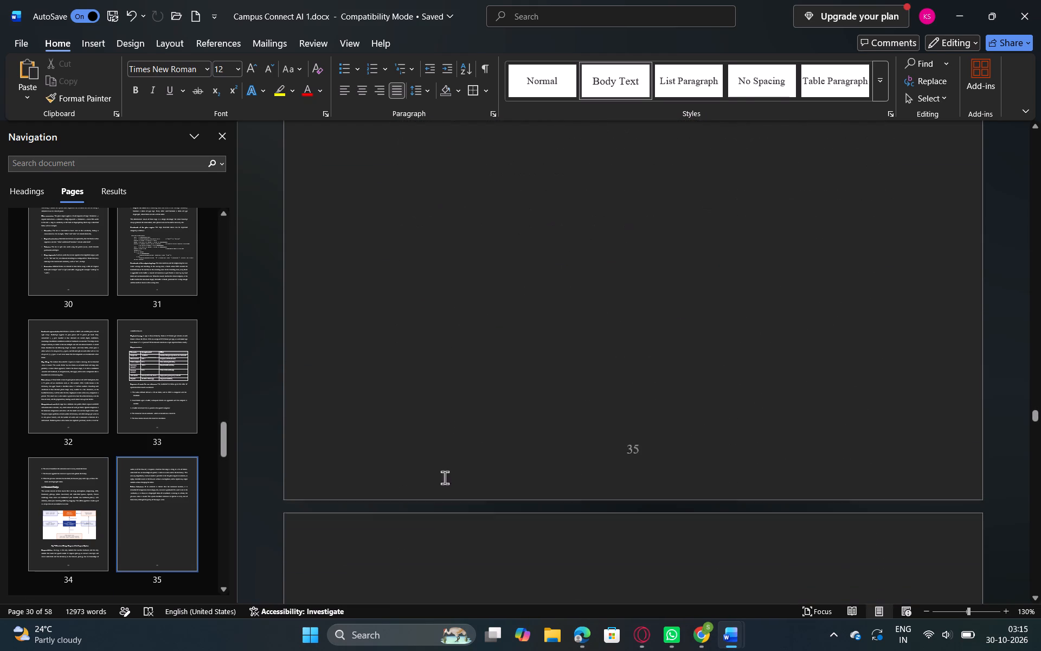
Review the start of Chapter 5 Results, covering the introduction, pseudocode, online pipeline figure, landmark replay, web interface and token chips.
scroll(445, 477, down, 3)
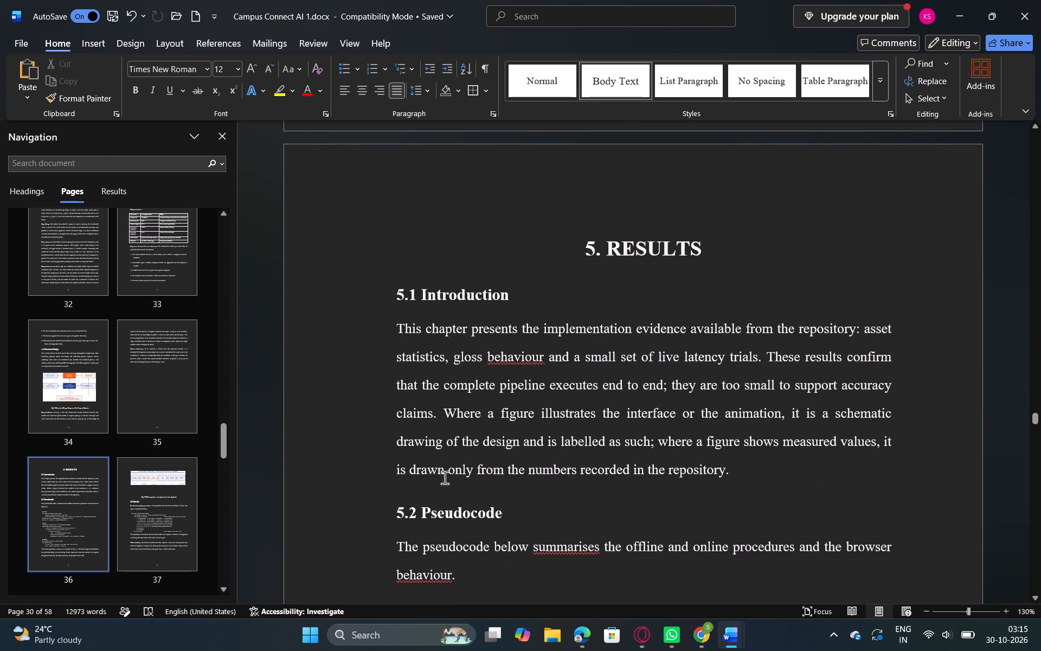
scroll(445, 477, down, 2)
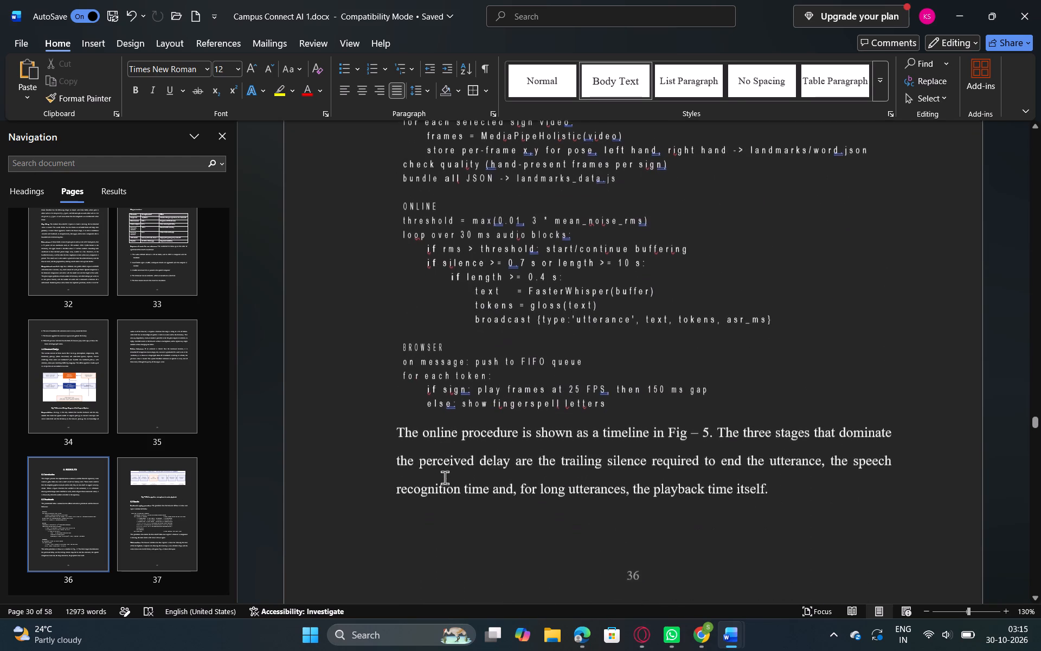
scroll(445, 477, down, 1)
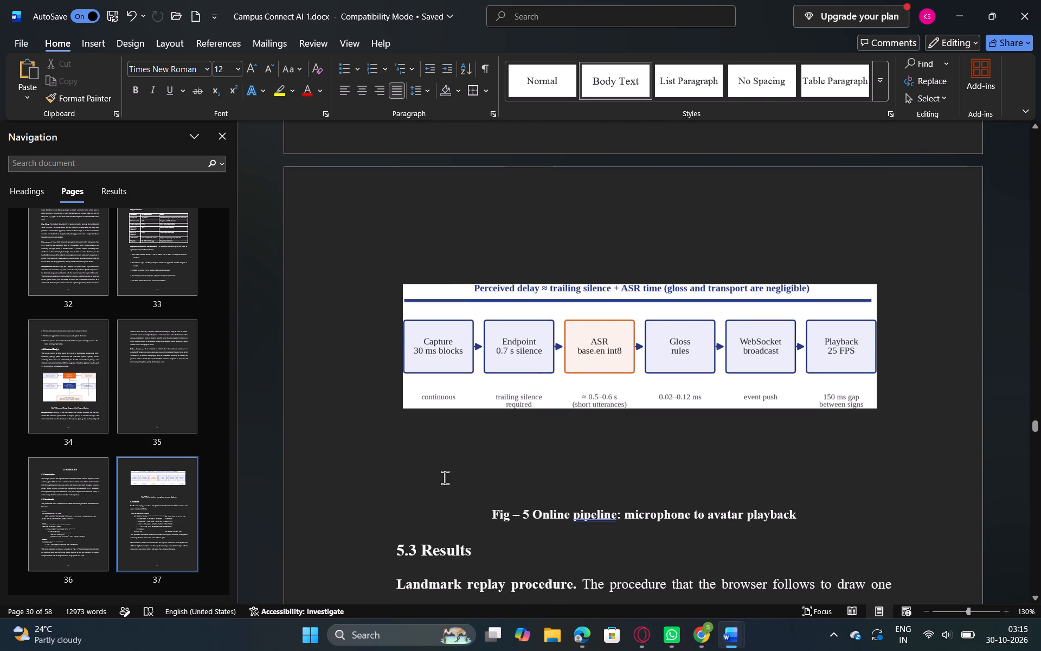
scroll(445, 477, down, 2)
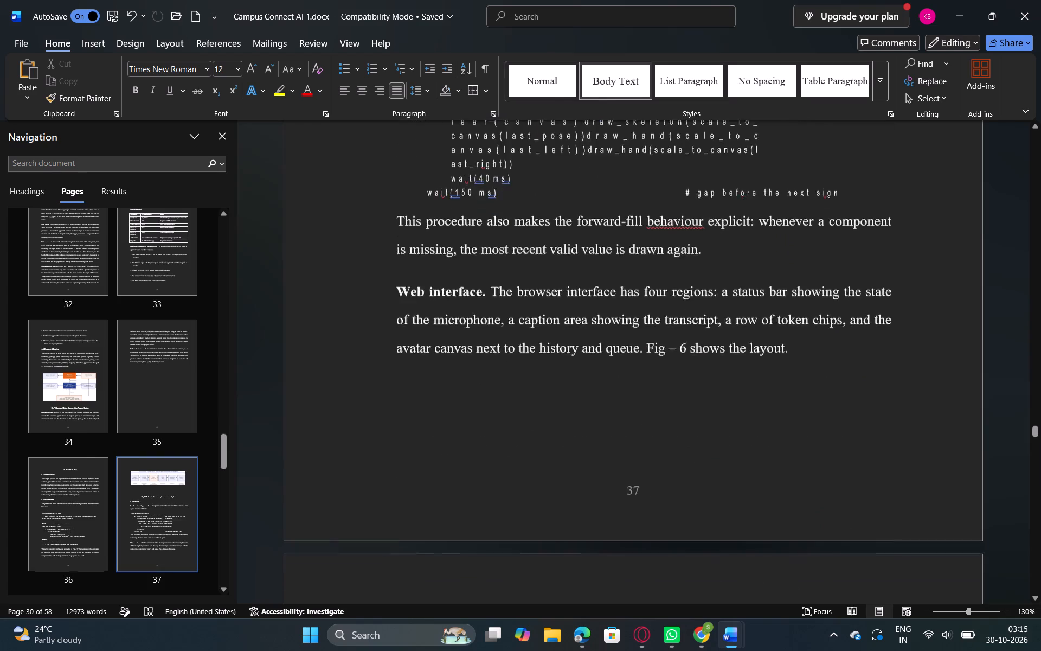
scroll(445, 477, down, 2)
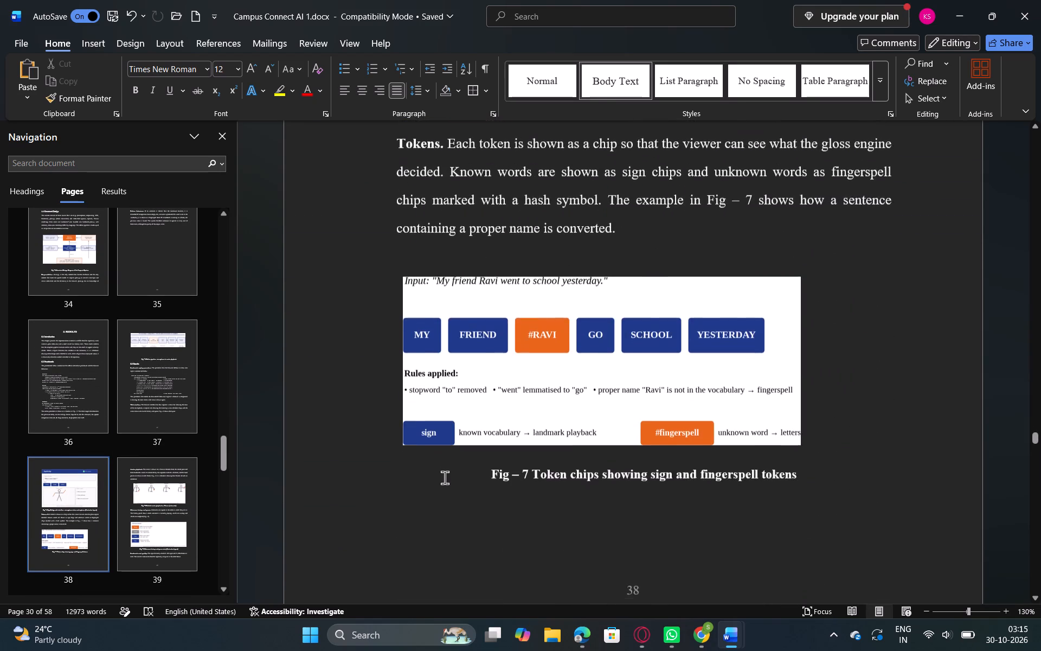
Review the Chapter 5 results from the utterance history view through landmark quality, latency and gloss behaviour to the fingerspell fallback figure.
scroll(445, 477, down, 3)
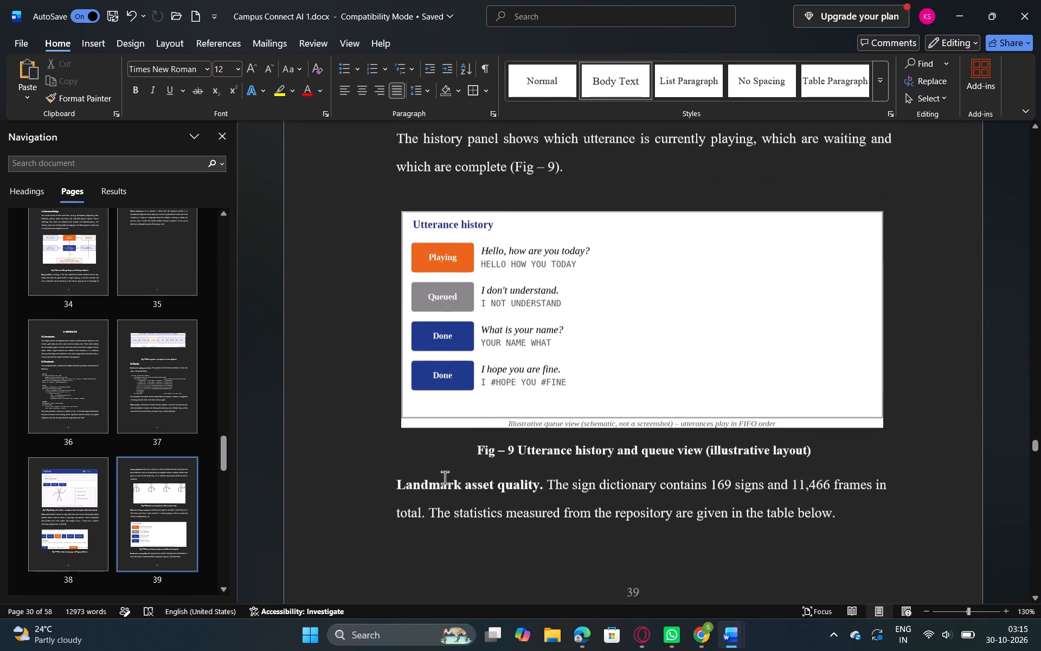
scroll(445, 477, down, 2)
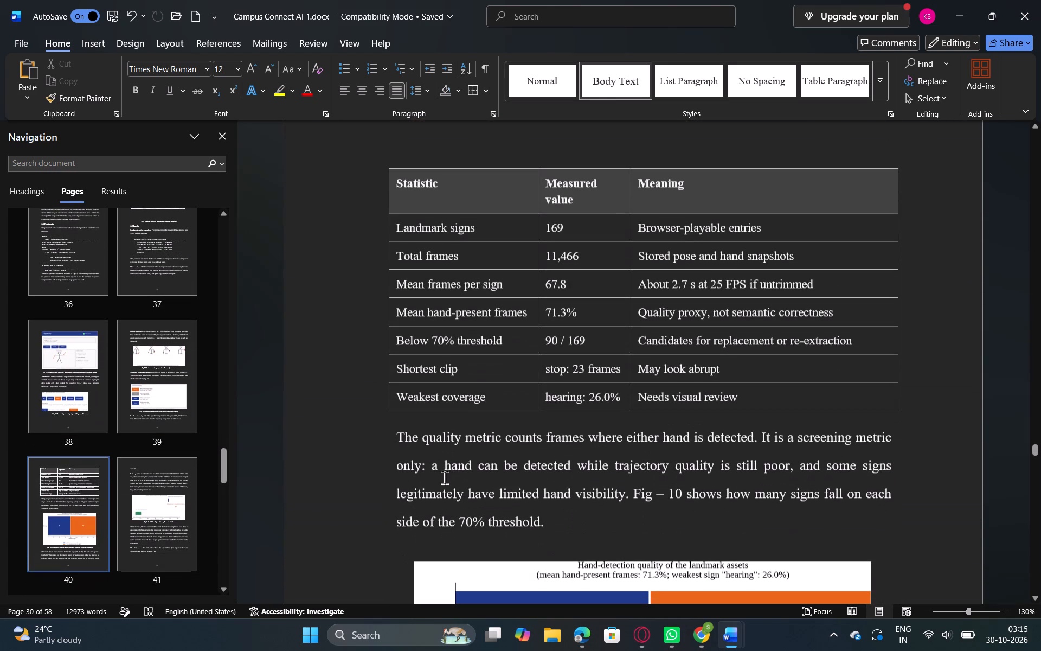
scroll(445, 477, down, 1)
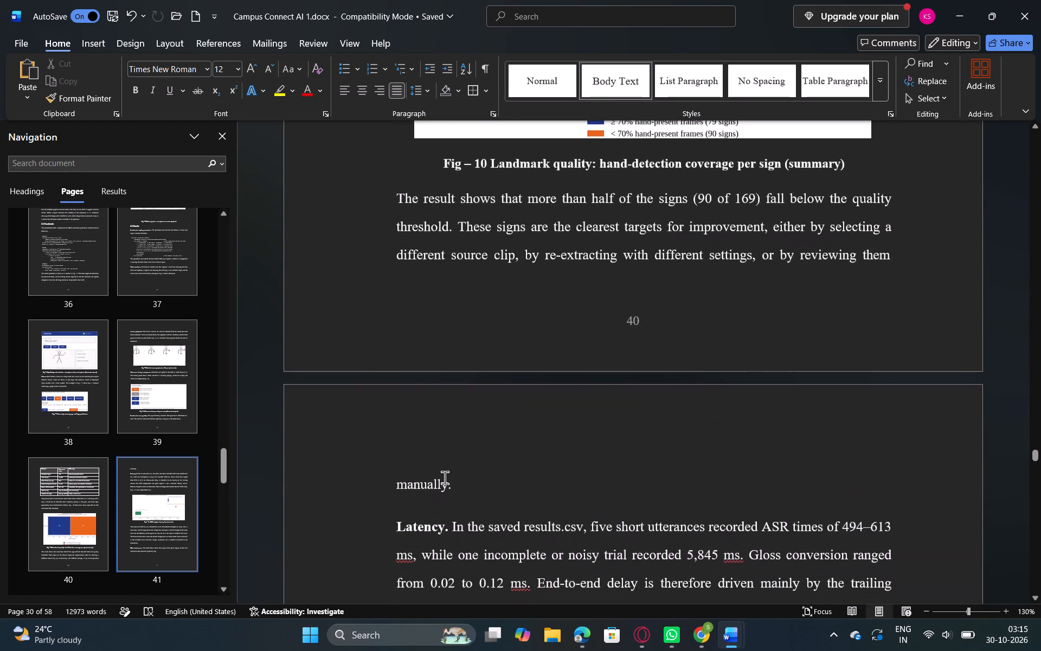
scroll(445, 477, down, 2)
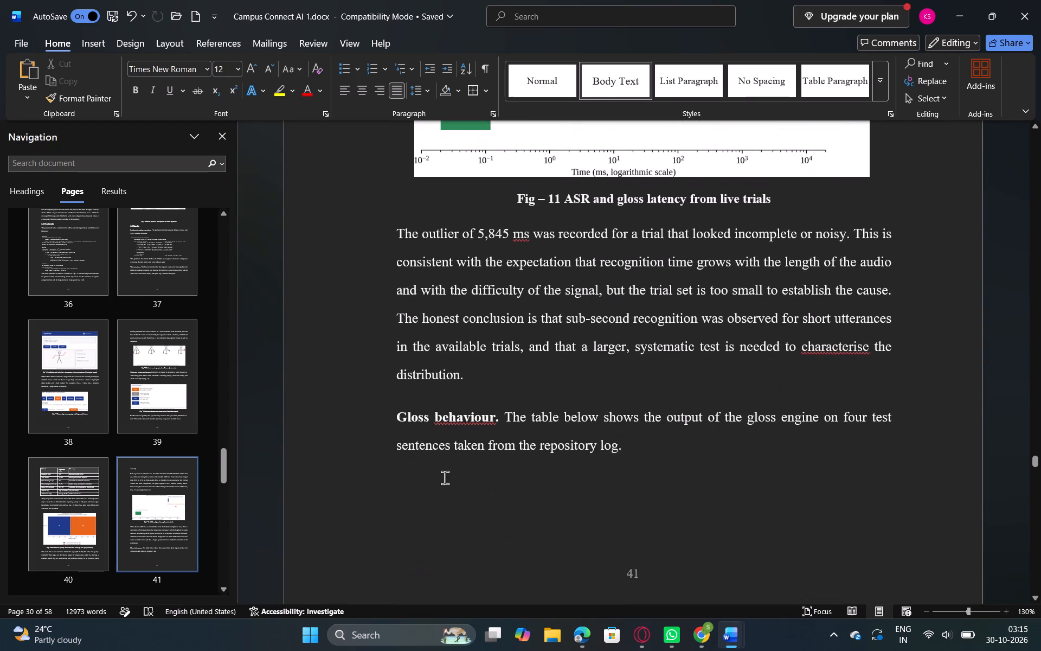
scroll(445, 477, down, 1)
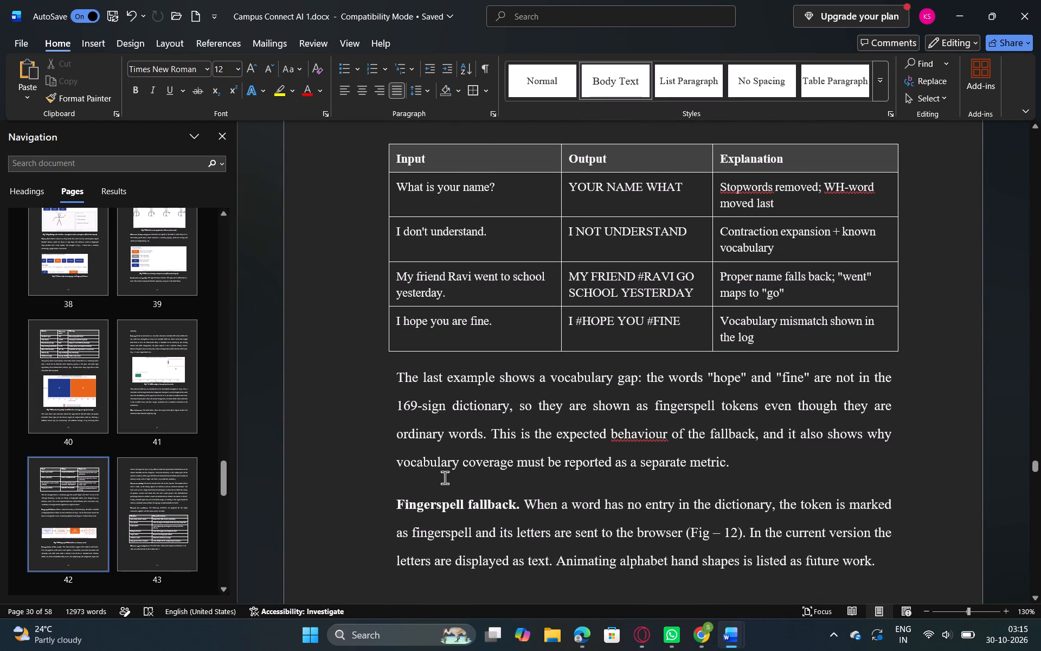
scroll(445, 477, down, 2)
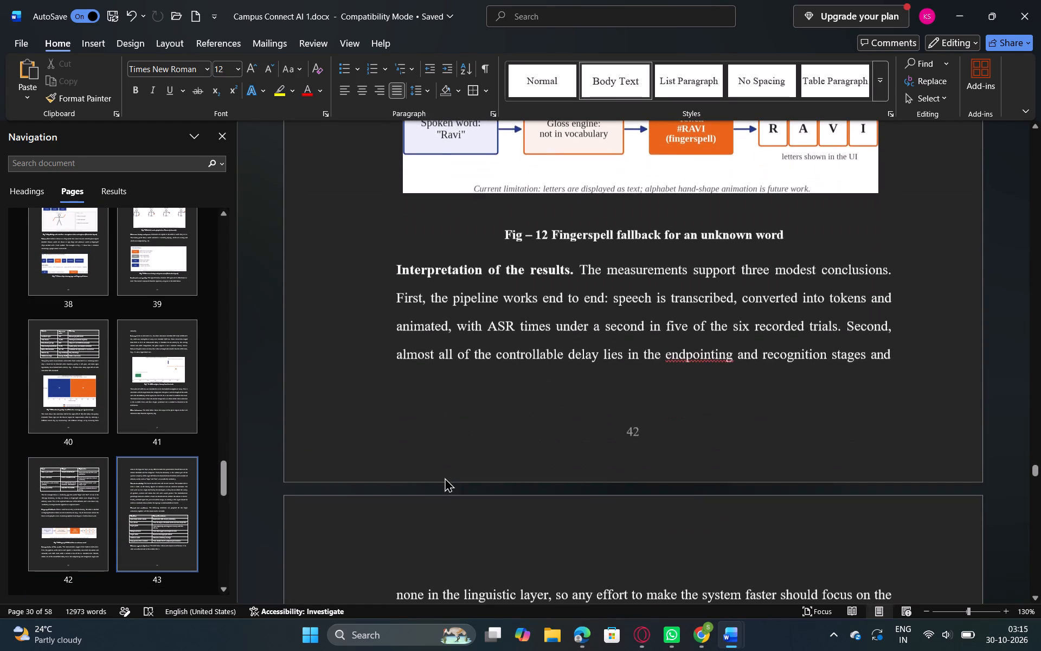
Examine the rest of Chapter 5, from threats to validity and planned test conditions through the objectives table to 5.6 Summary of Results.
scroll(445, 477, down, 2)
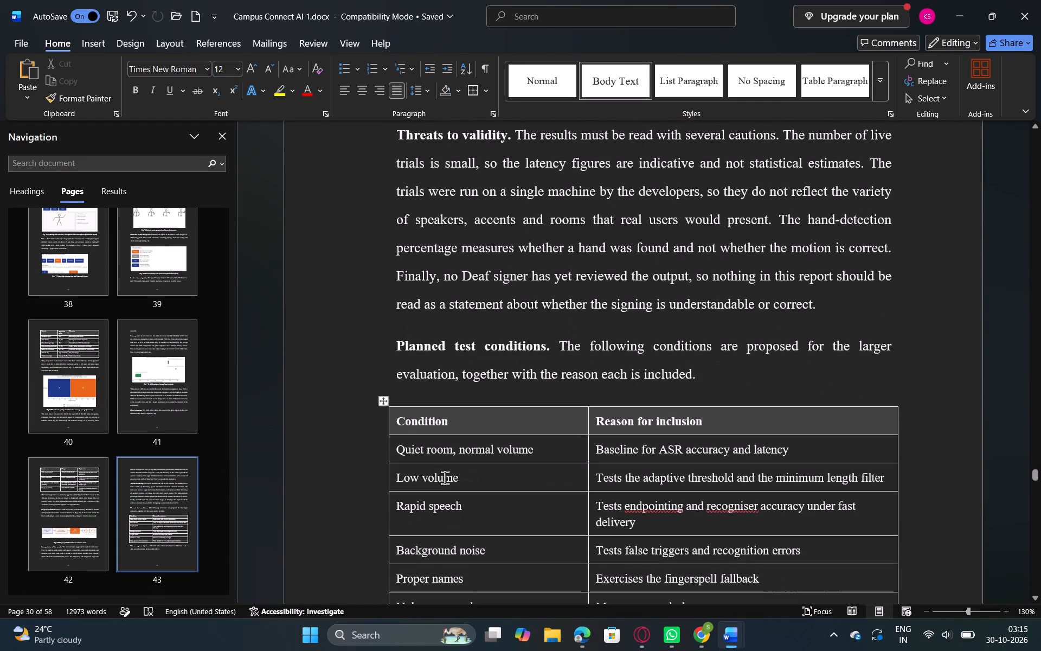
scroll(445, 477, down, 1)
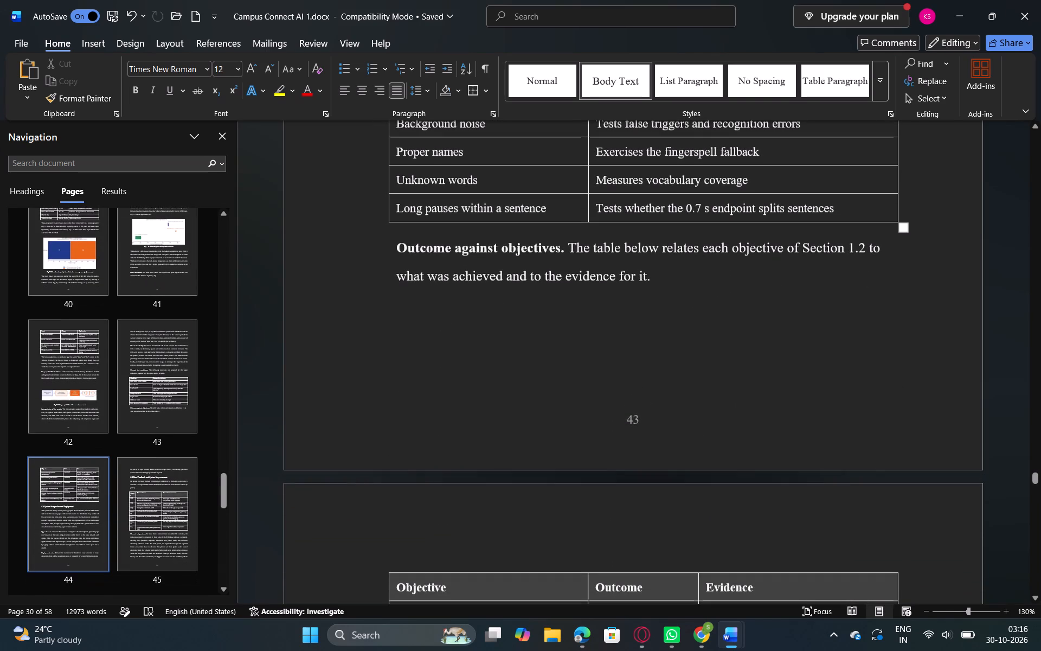
scroll(445, 477, down, 1)
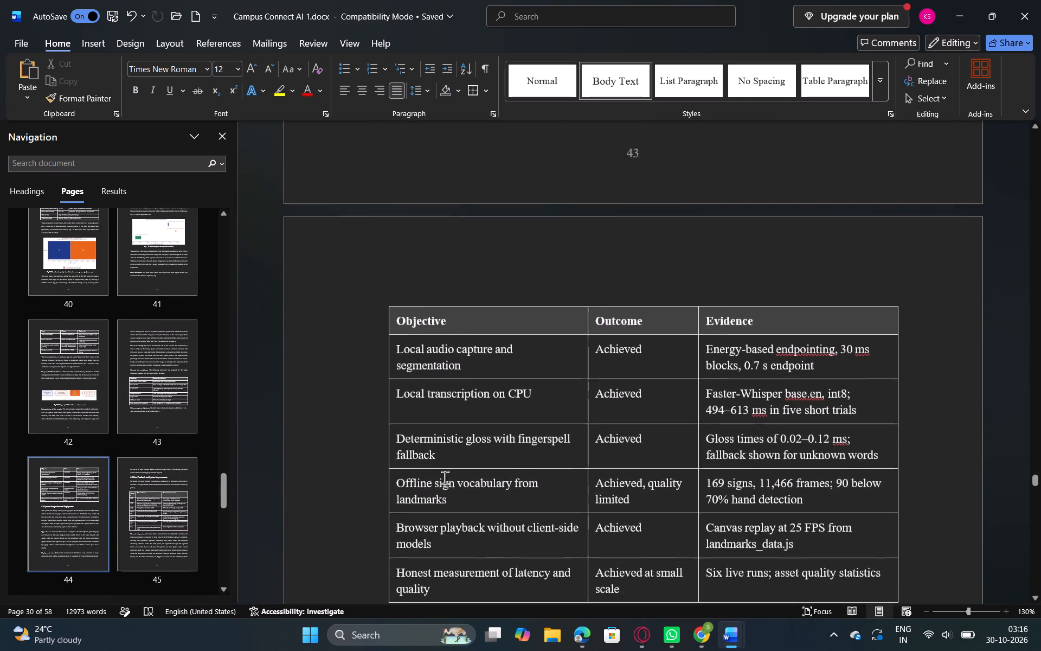
scroll(445, 477, down, 3)
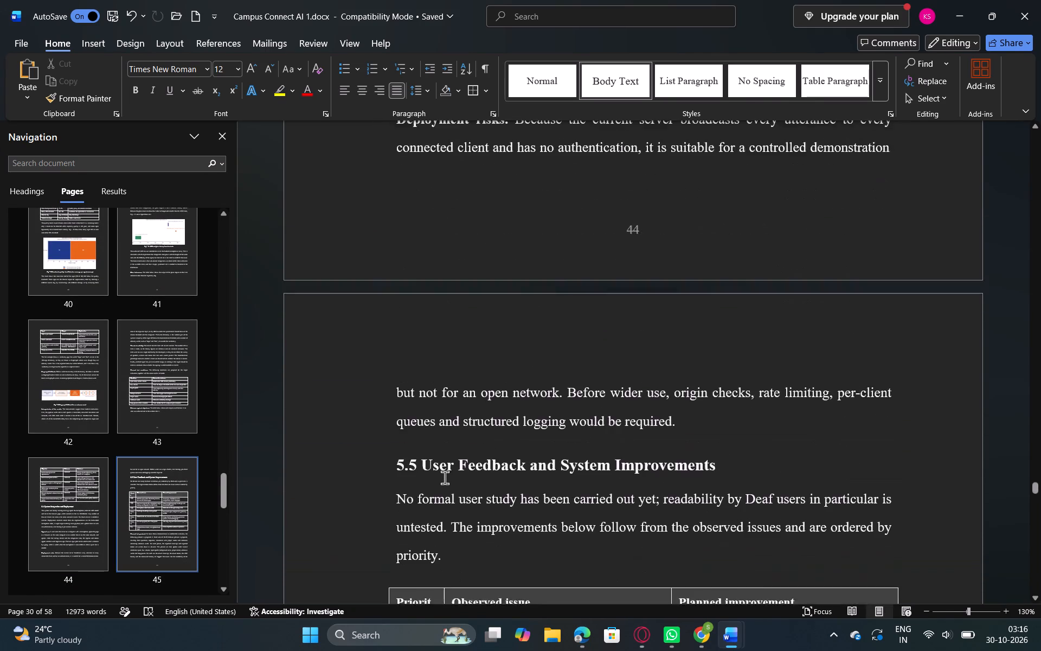
scroll(445, 477, down, 3)
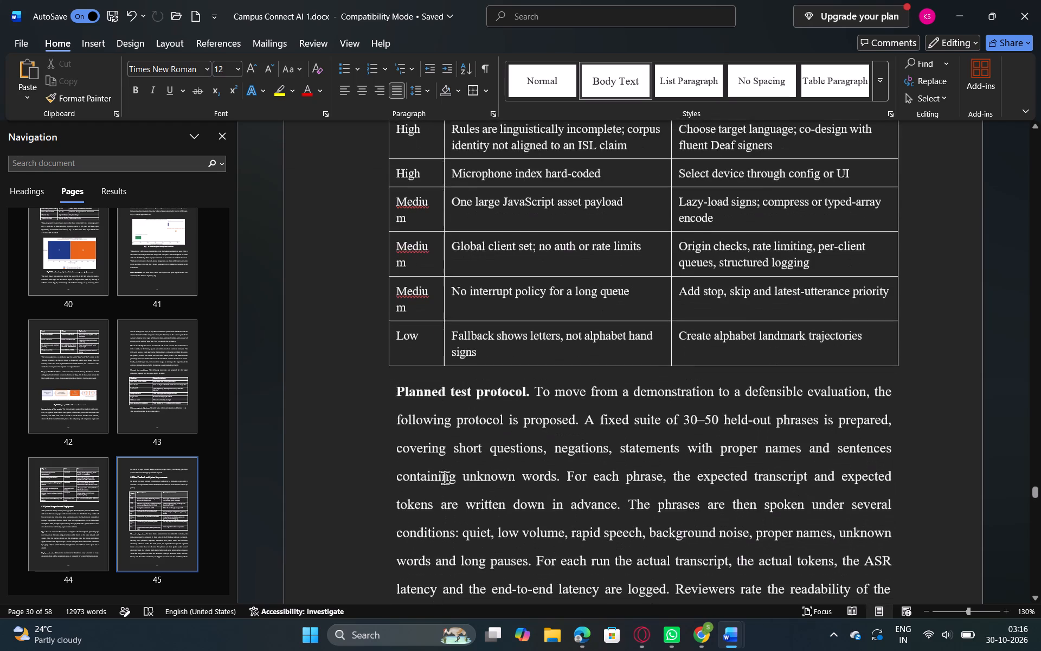
scroll(445, 477, down, 2)
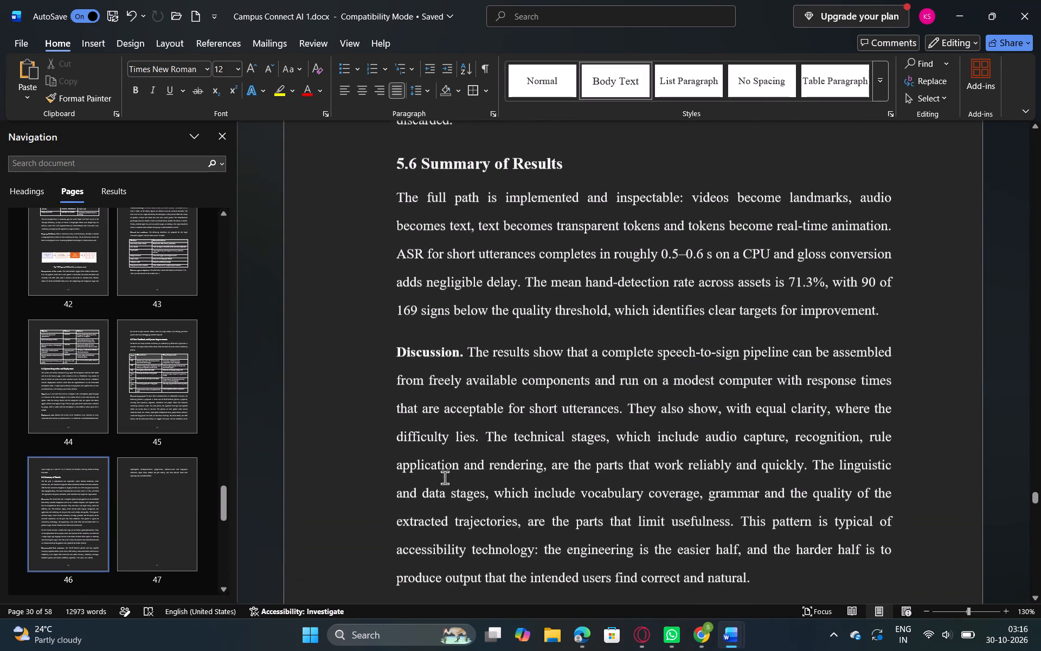
scroll(445, 477, down, 2)
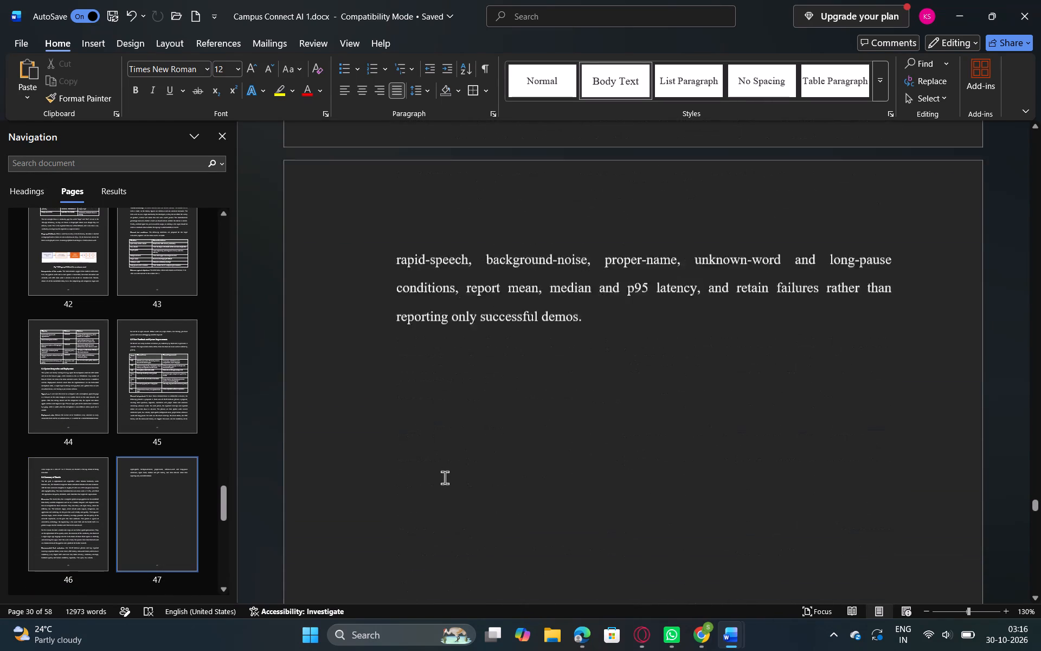
Review Chapter 6 Conclusion, covering the project conclusion, ethical considerations and the closing bullet list.
scroll(445, 477, down, 2)
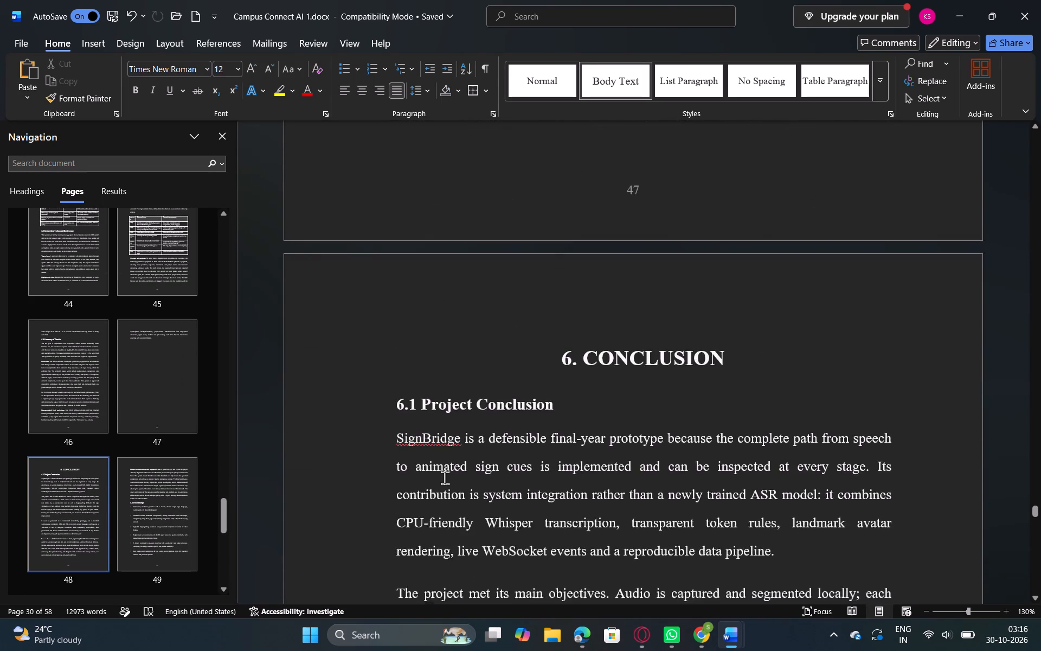
scroll(445, 477, down, 2)
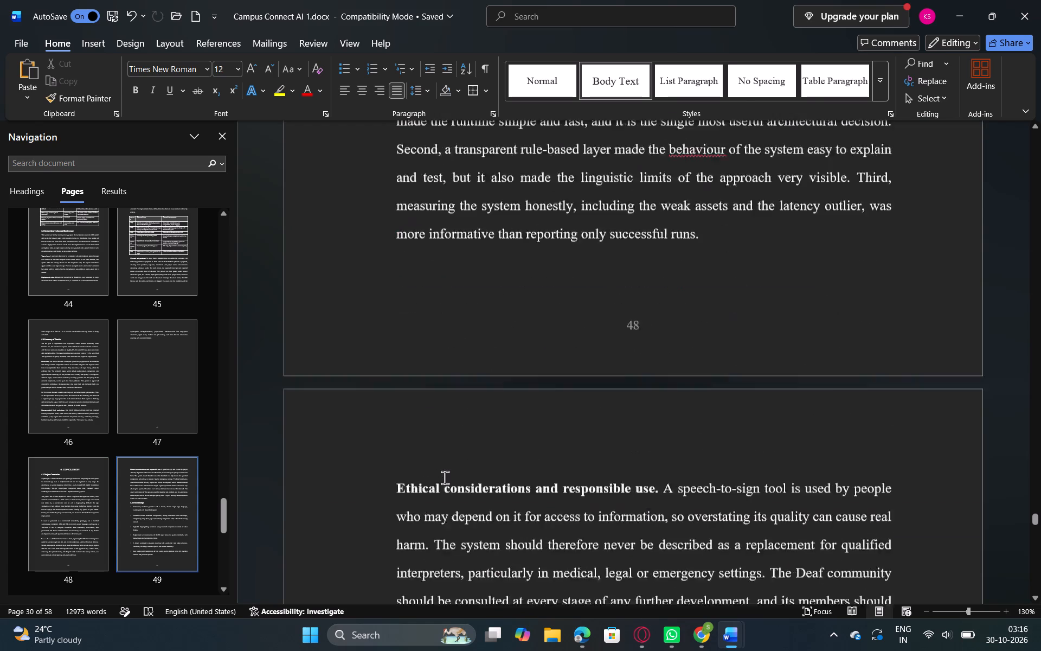
scroll(445, 477, down, 3)
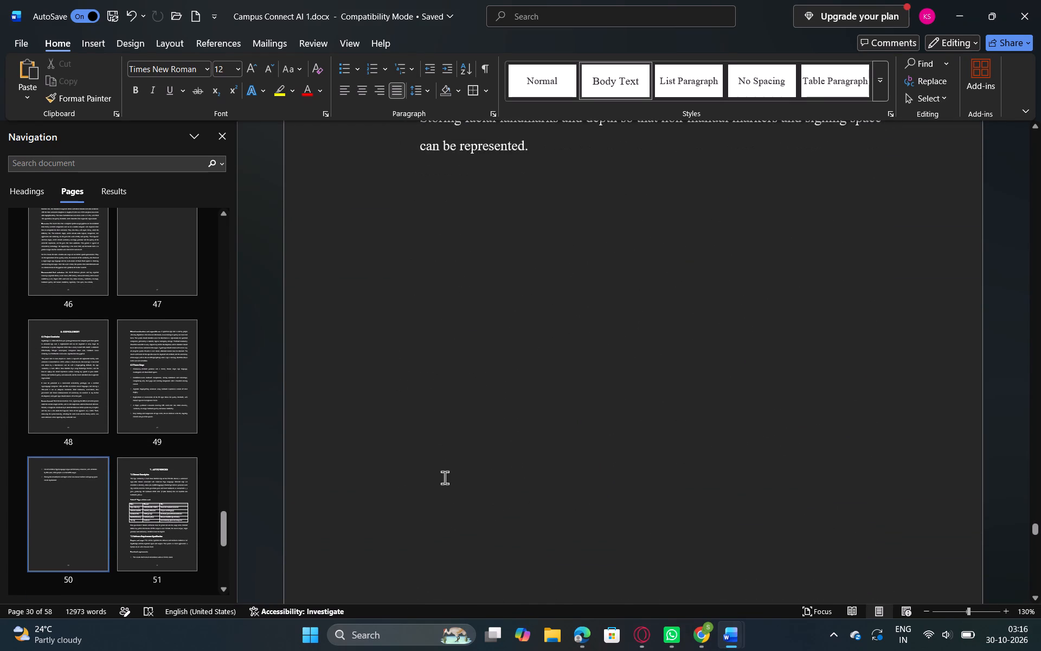
Examine Chapter 7 Appendices from 7.1 Dataset Description through the 7.2 software requirements to the troubleshooting table and constraints.
scroll(445, 477, down, 2)
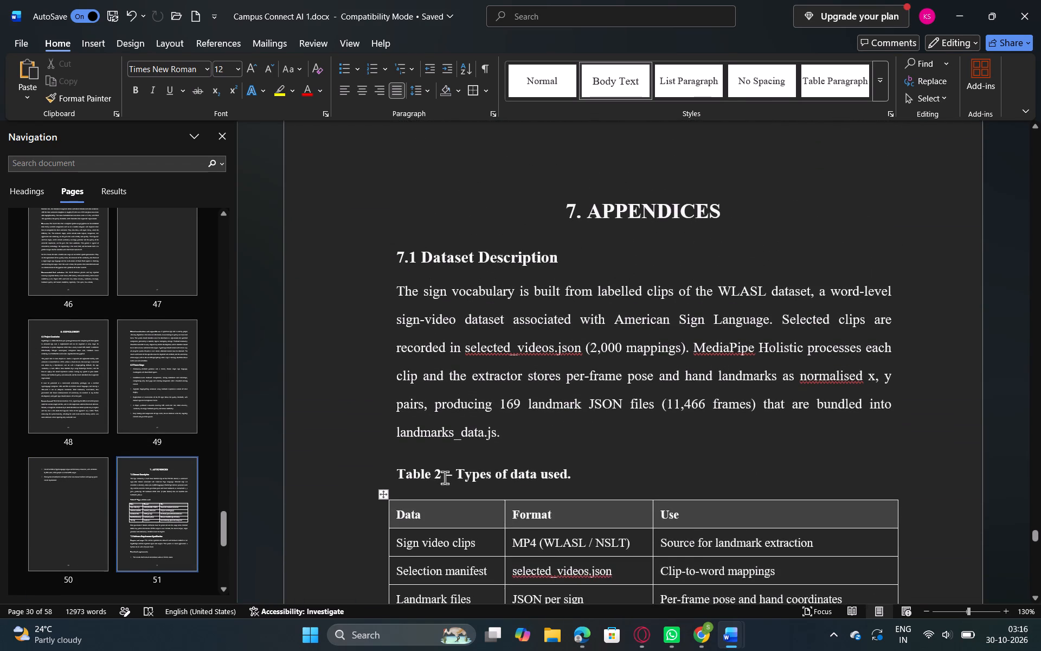
scroll(445, 477, down, 1)
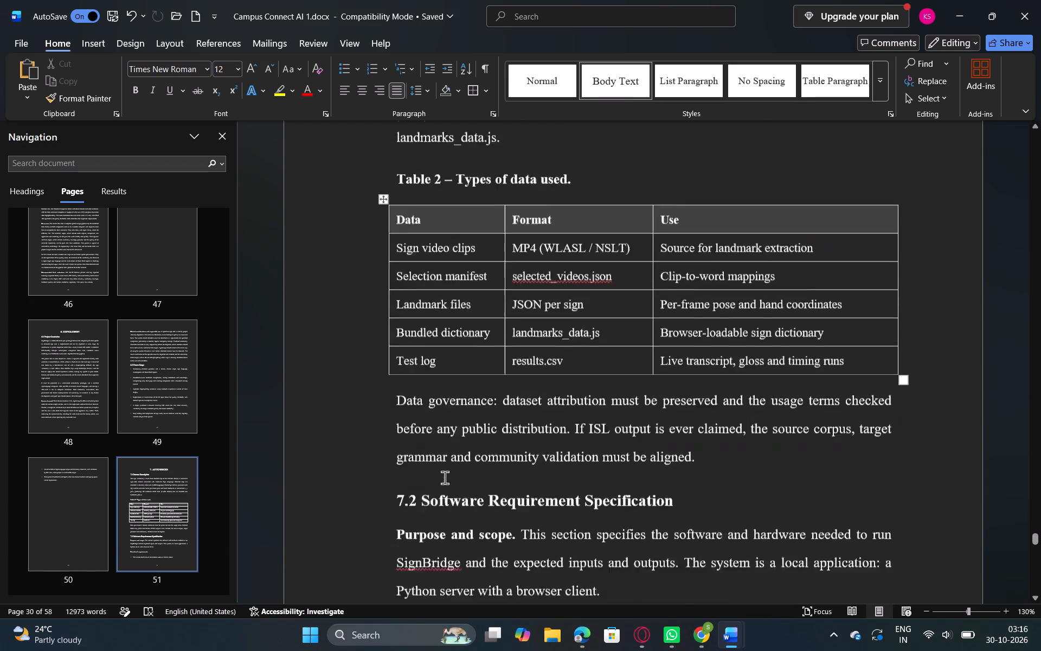
scroll(445, 477, down, 3)
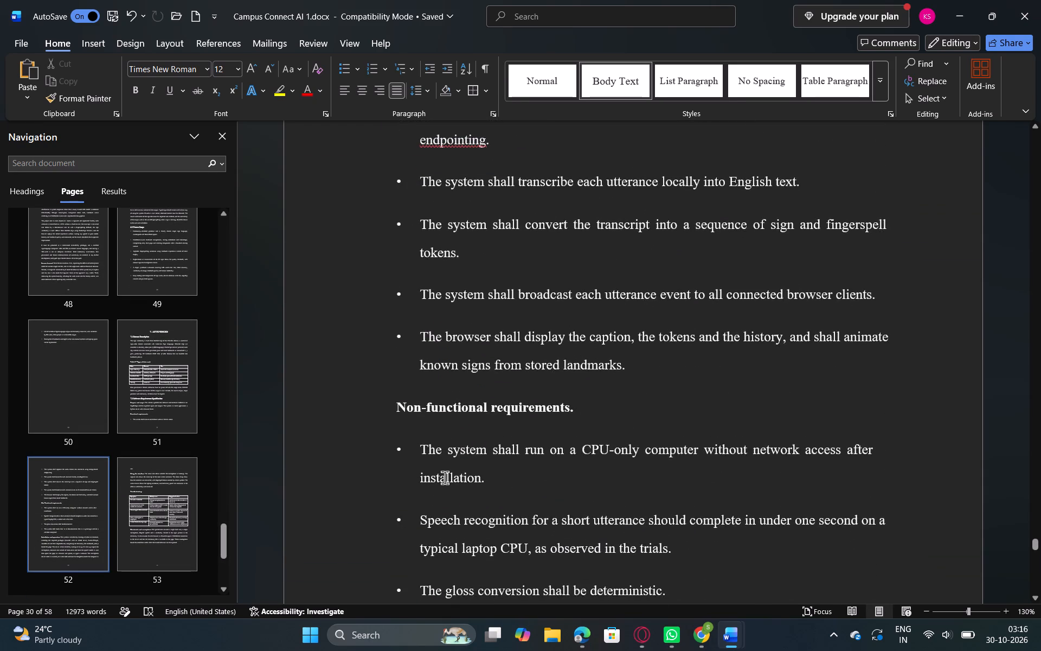
scroll(445, 477, down, 3)
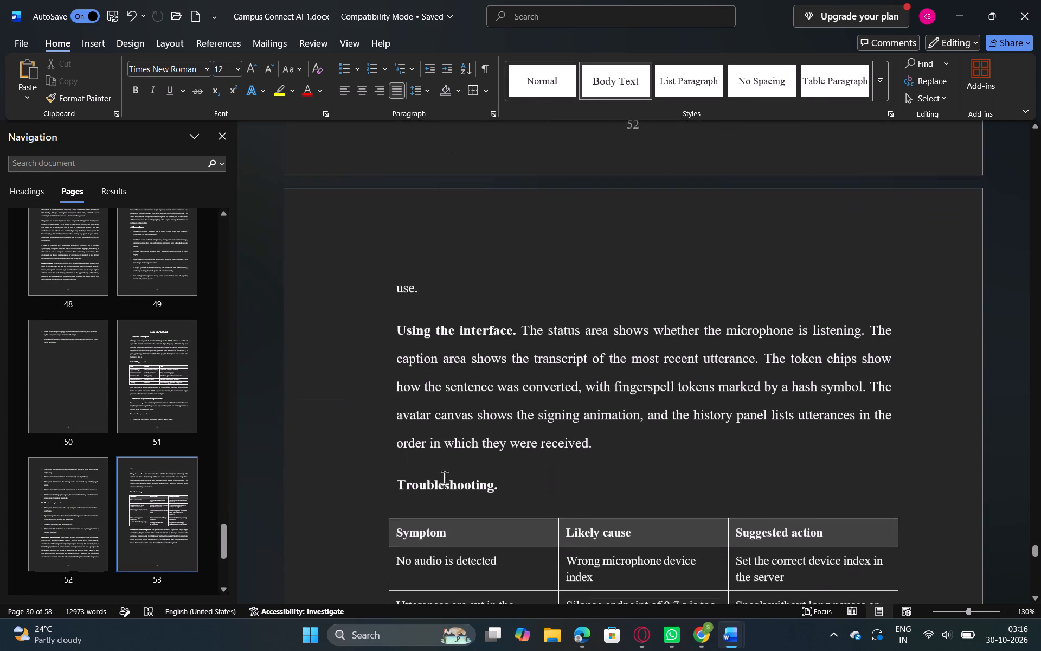
scroll(445, 477, down, 2)
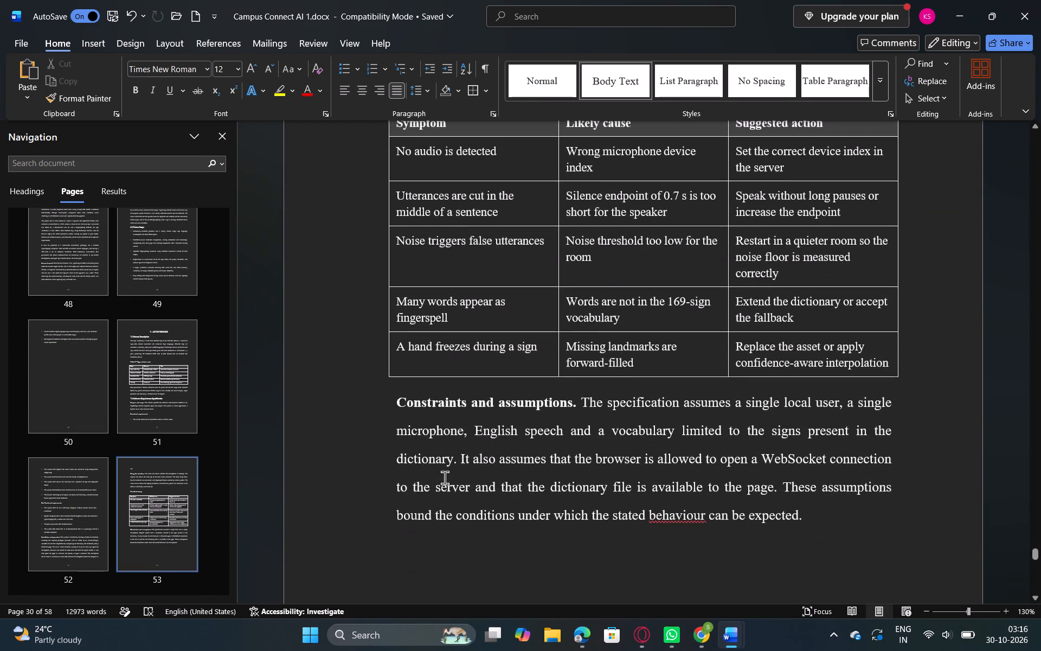
Review the remaining appendices, from the software and hardware requirement tables through the glossary and abbreviations to the gloss test-suite template.
scroll(445, 477, down, 3)
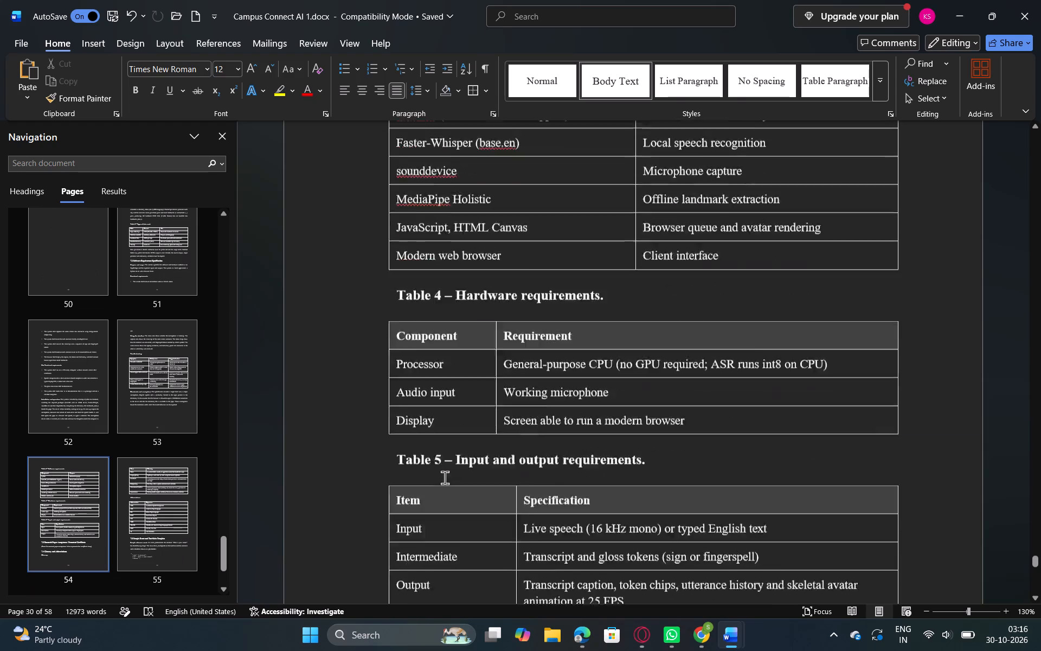
scroll(445, 477, down, 1)
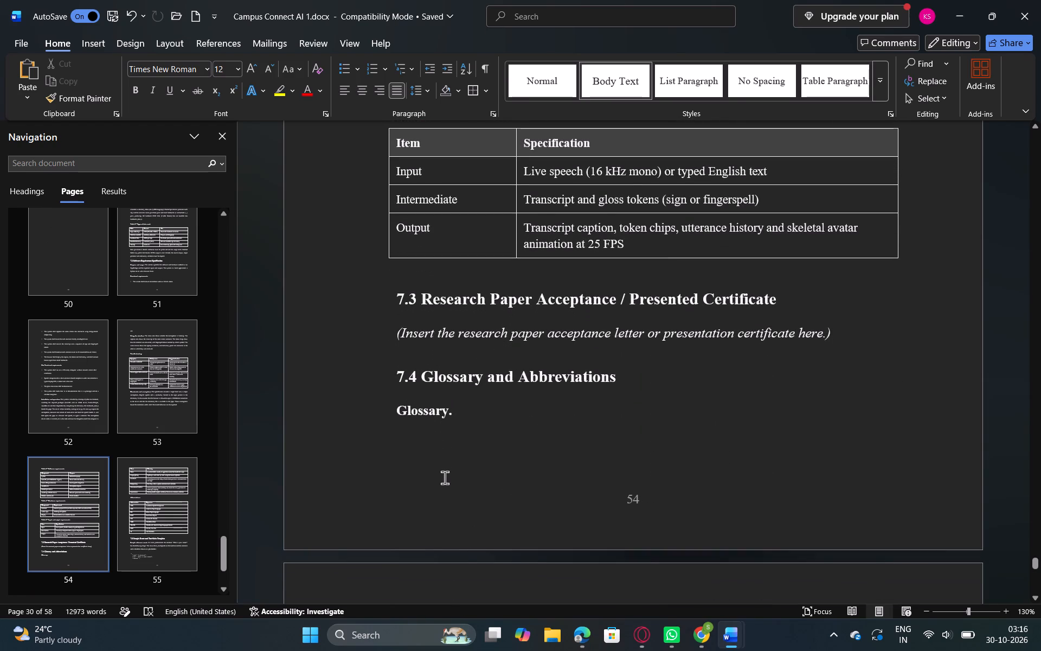
scroll(445, 477, down, 2)
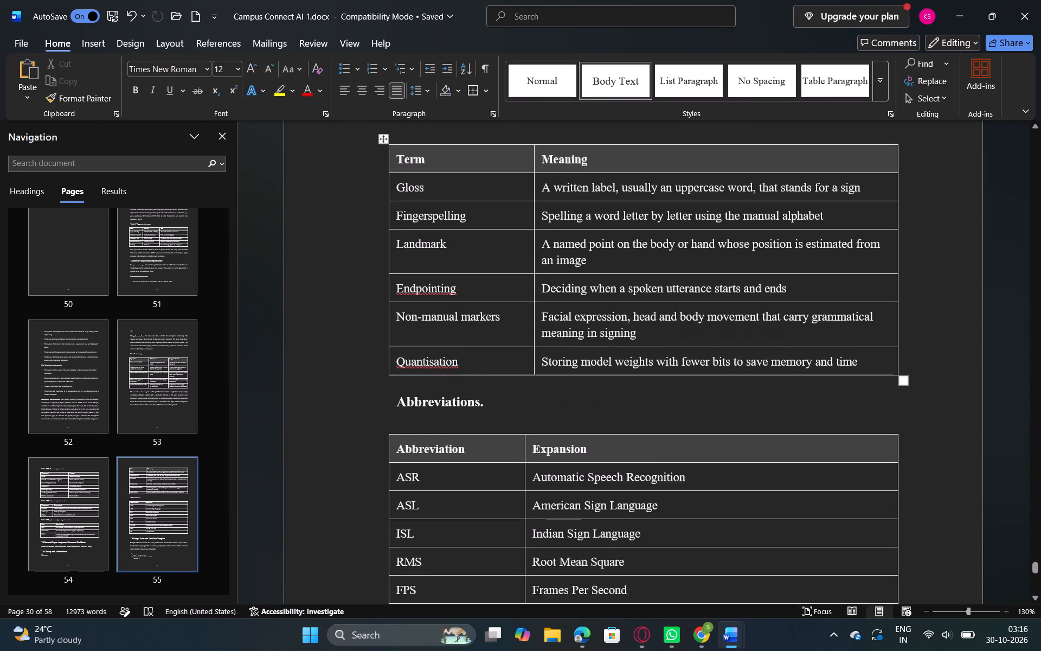
scroll(445, 477, down, 3)
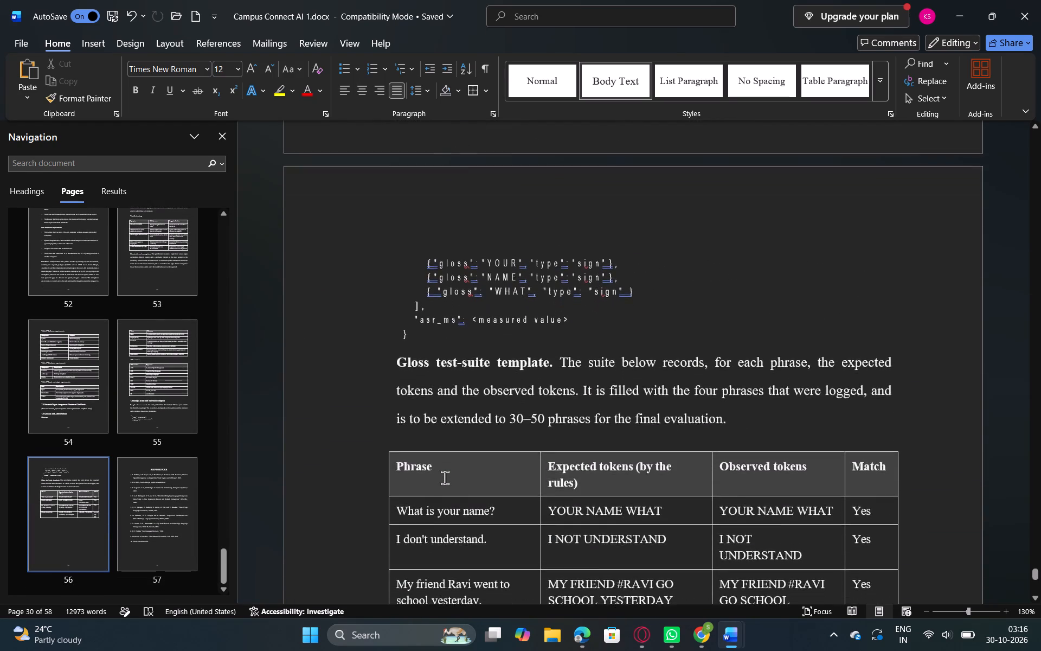
scroll(445, 477, down, 2)
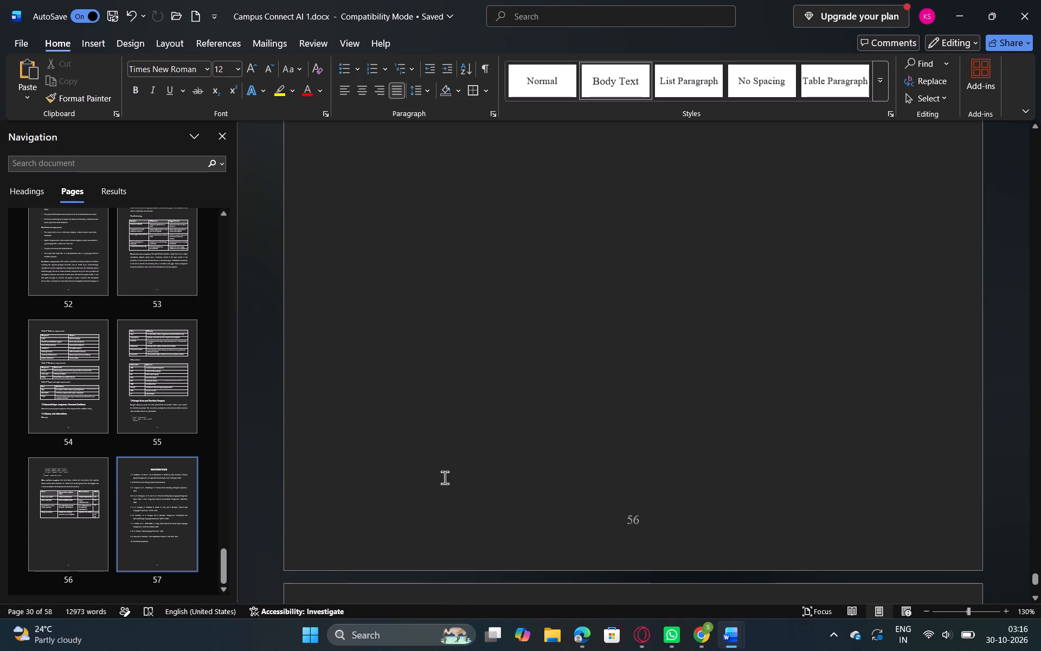
Go back through Chapters 5 and 4 to the attendance notification event field table just before Chapter 4.
scroll(445, 477, up, 5)
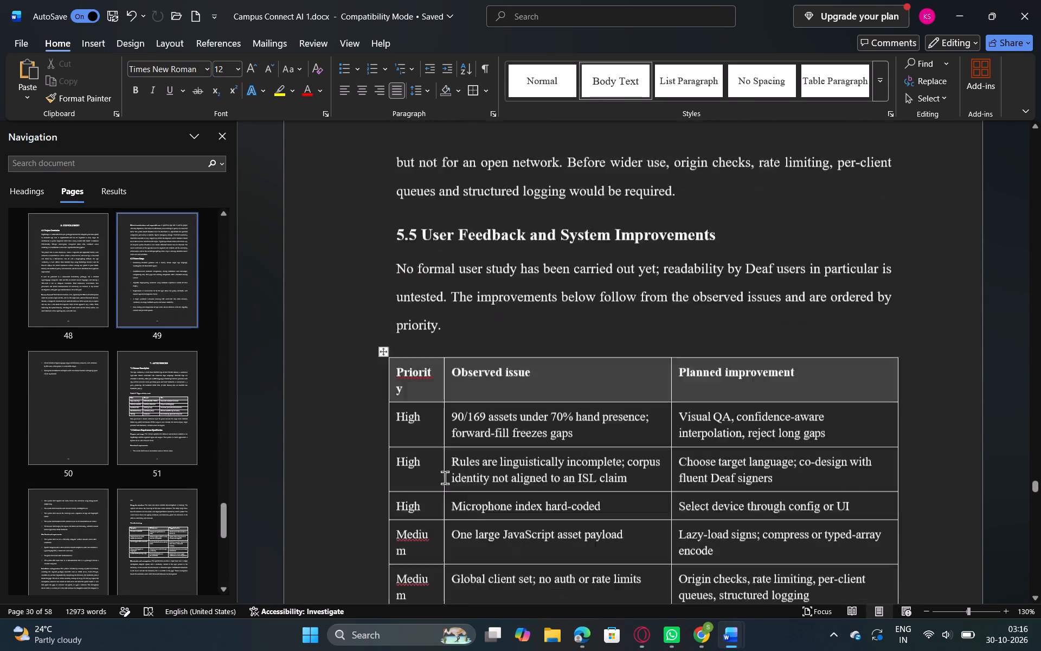
scroll(445, 477, up, 7)
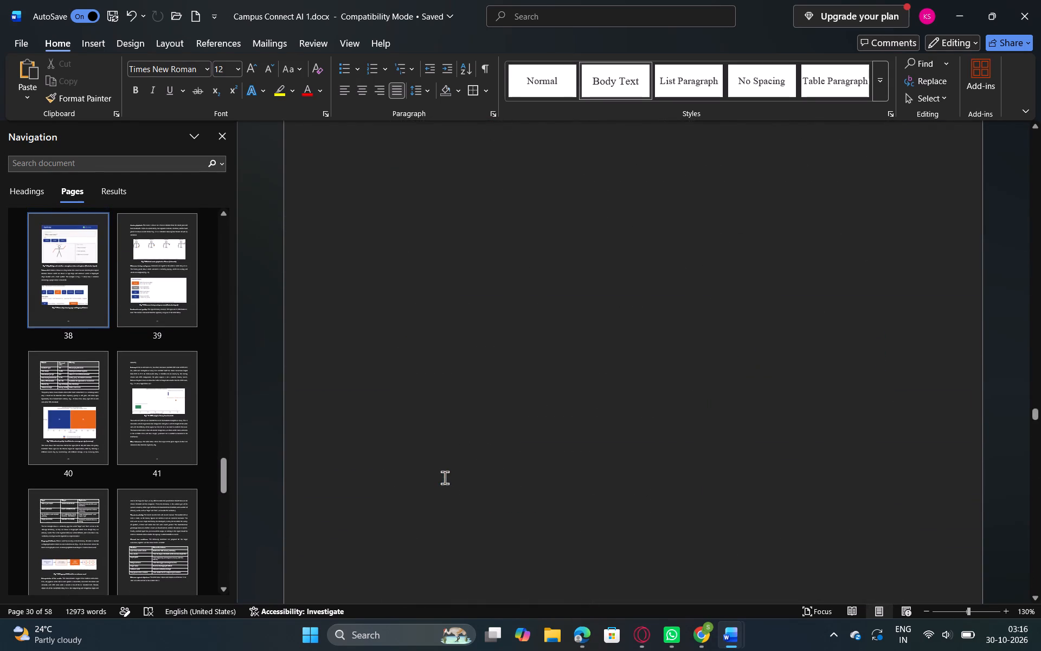
scroll(445, 477, up, 5)
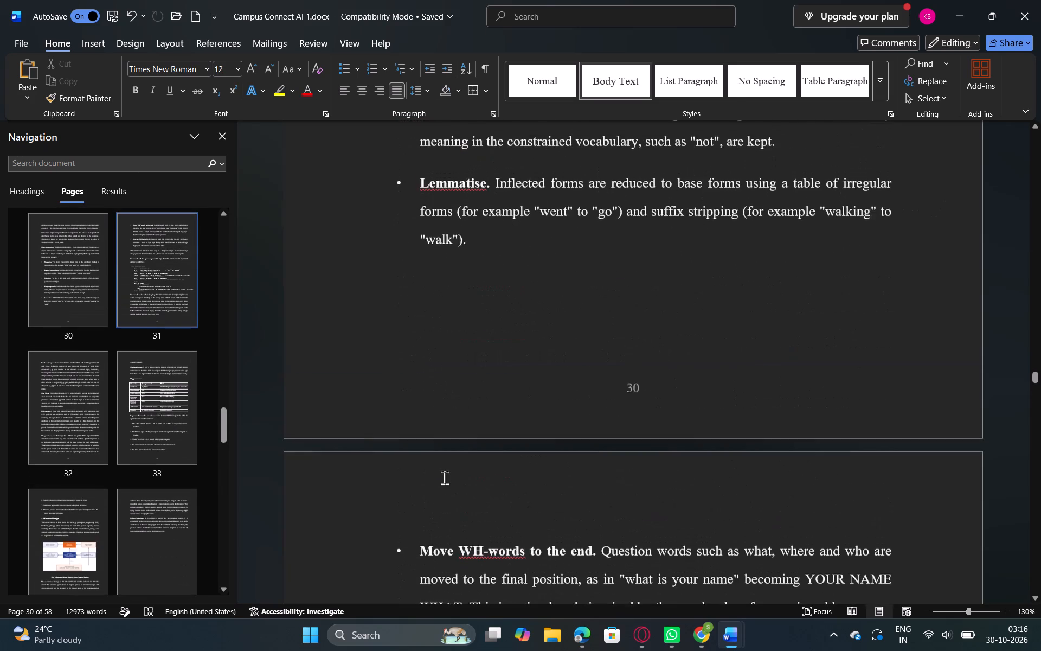
scroll(445, 477, up, 2)
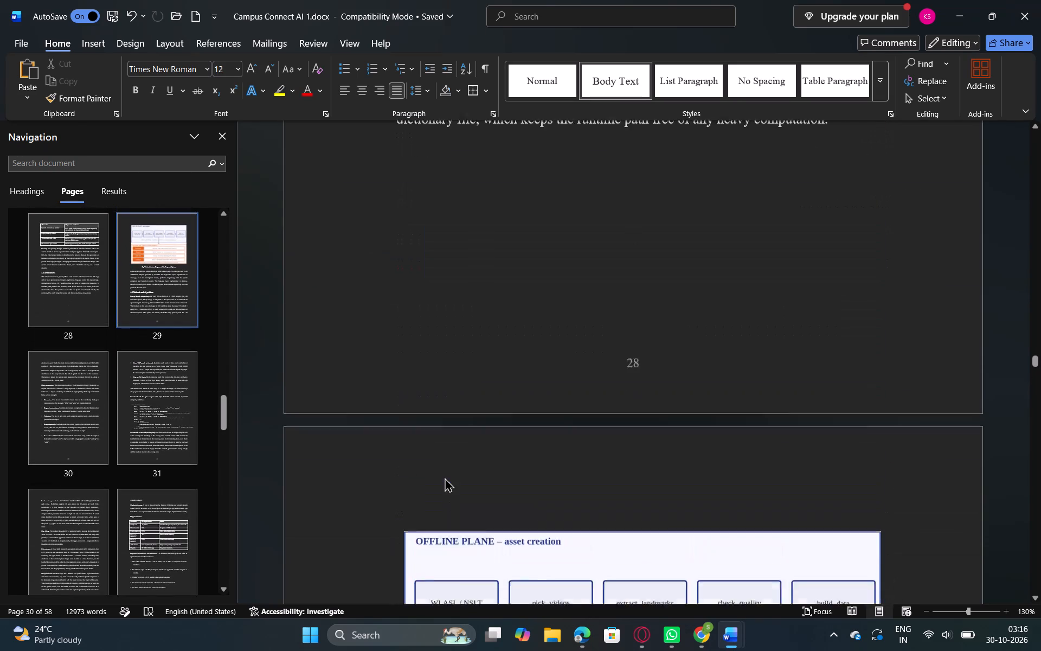
scroll(445, 477, up, 2)
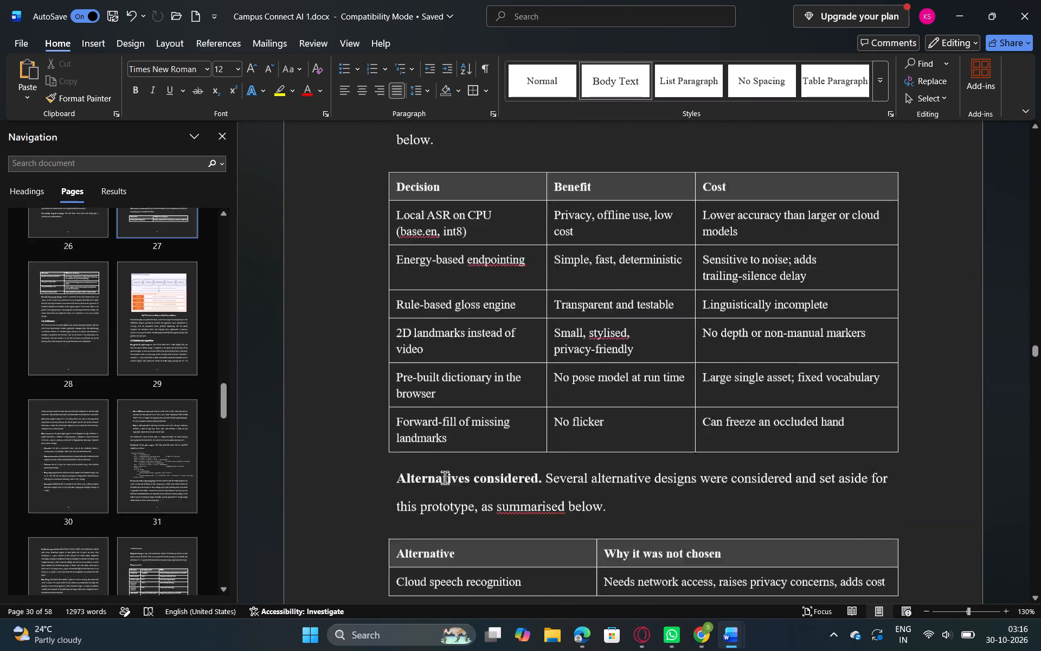
scroll(445, 477, up, 3)
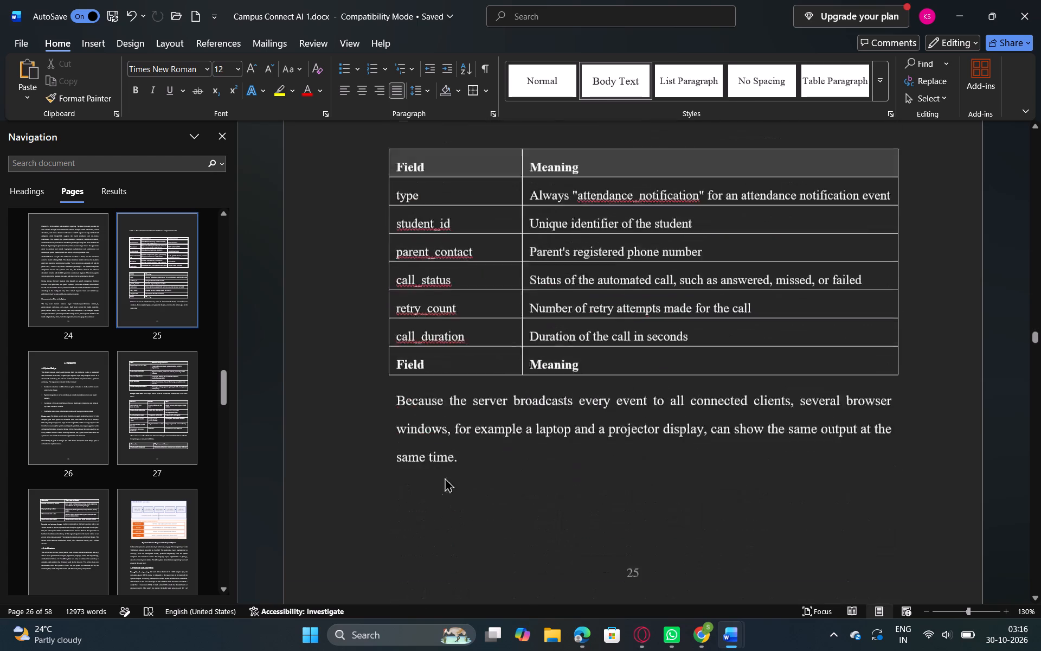
Re-examine the Chapter 4 design goals and alternatives tables and the Fig – 2 architecture diagram for leftover sign-language content.
scroll(445, 477, down, 2)
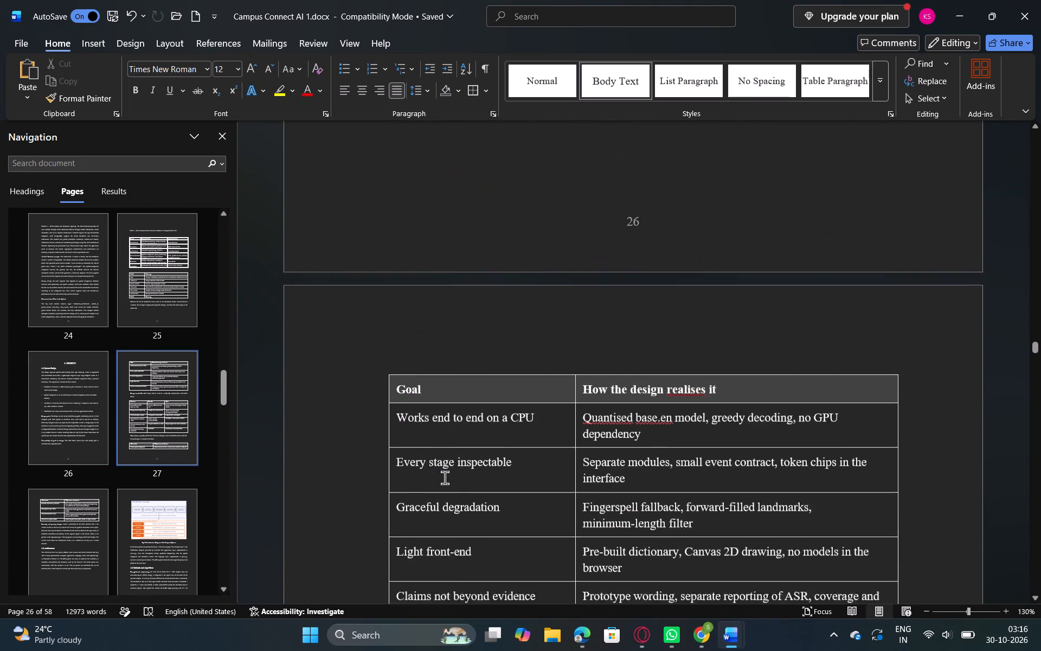
scroll(445, 477, down, 3)
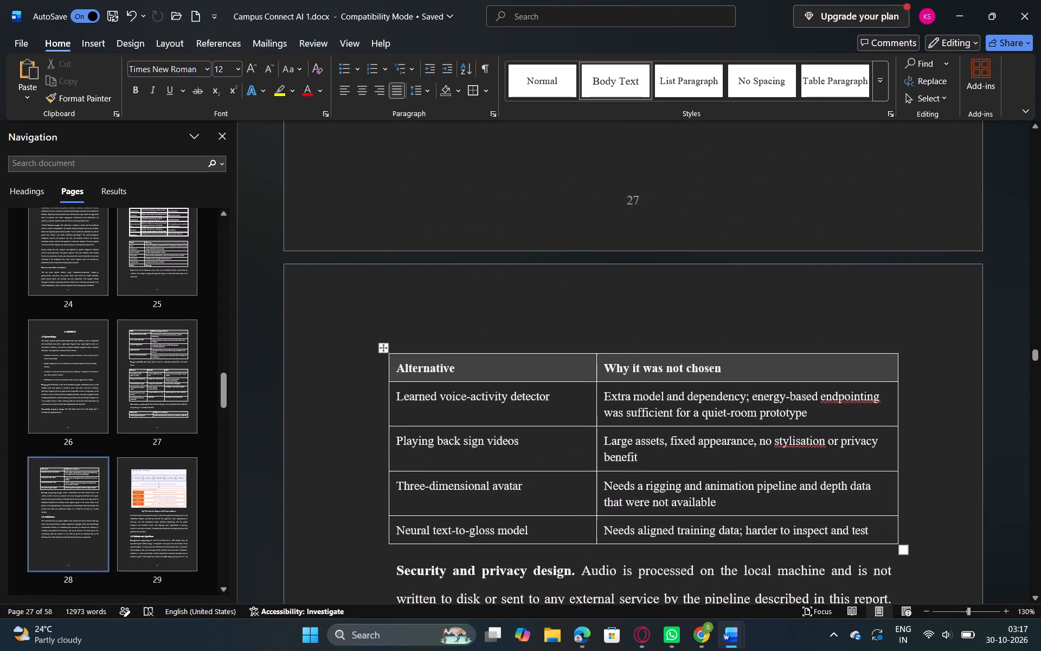
scroll(445, 477, down, 2)
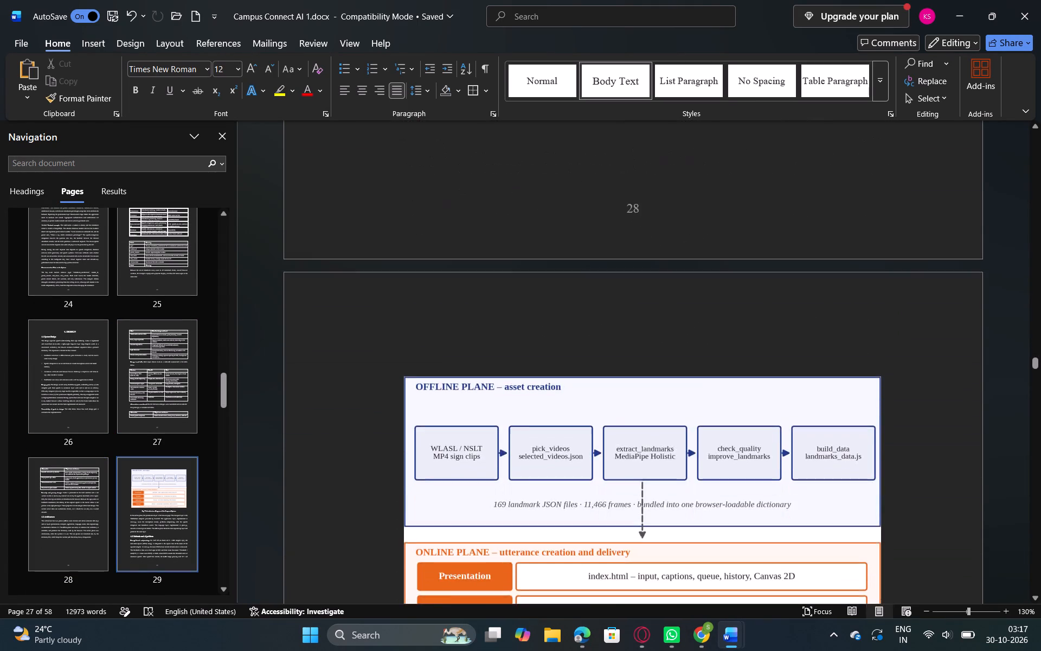
scroll(445, 477, down, 1)
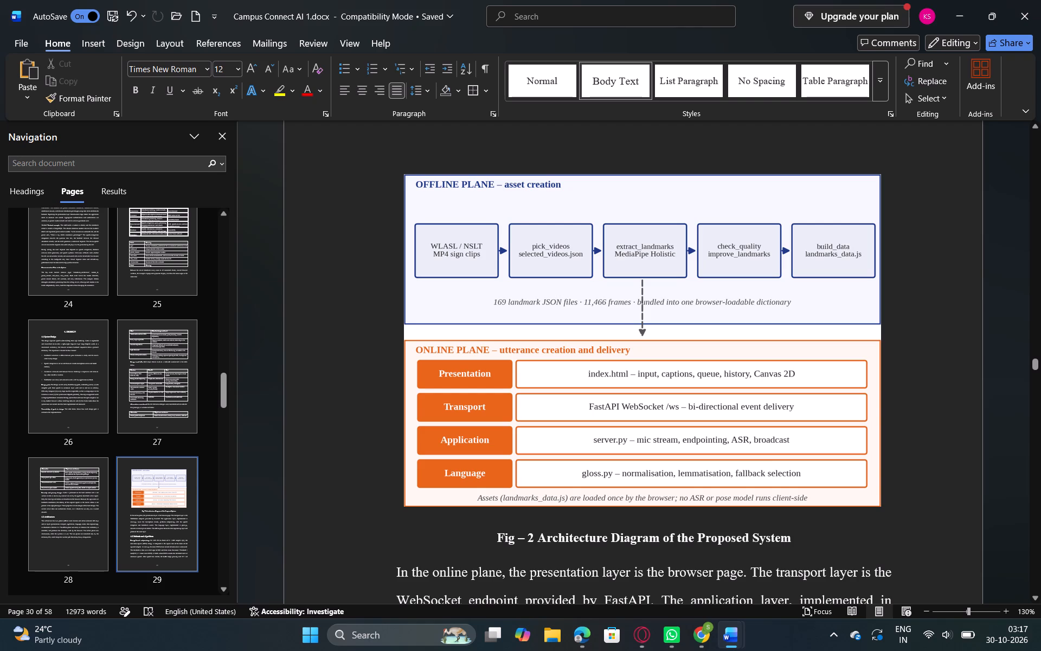
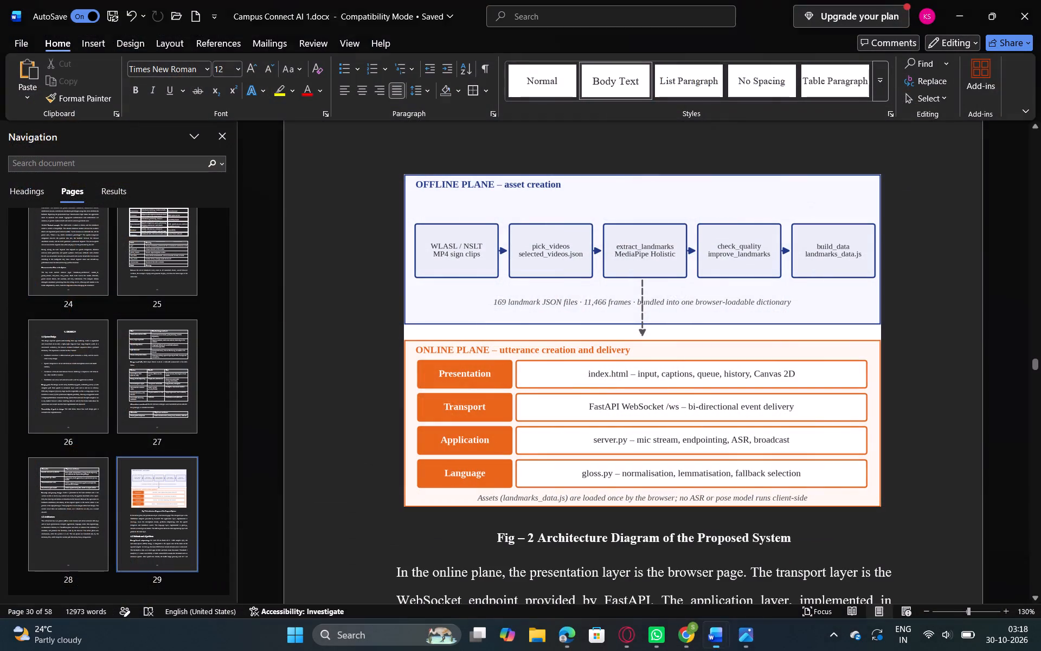
Replace the Fig – 2 architecture diagram with the picture file WhatsApp Image 2026-10-30 at 3.18.30 AM.jpeg from the Downloads folder.
click(489, 349)
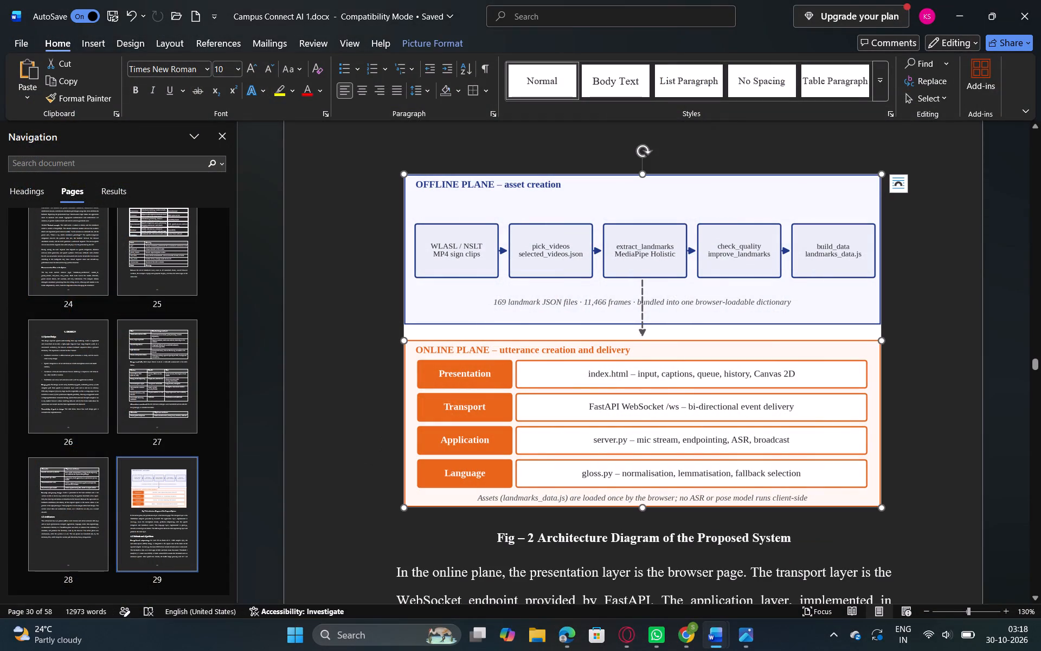
right_click(489, 349)
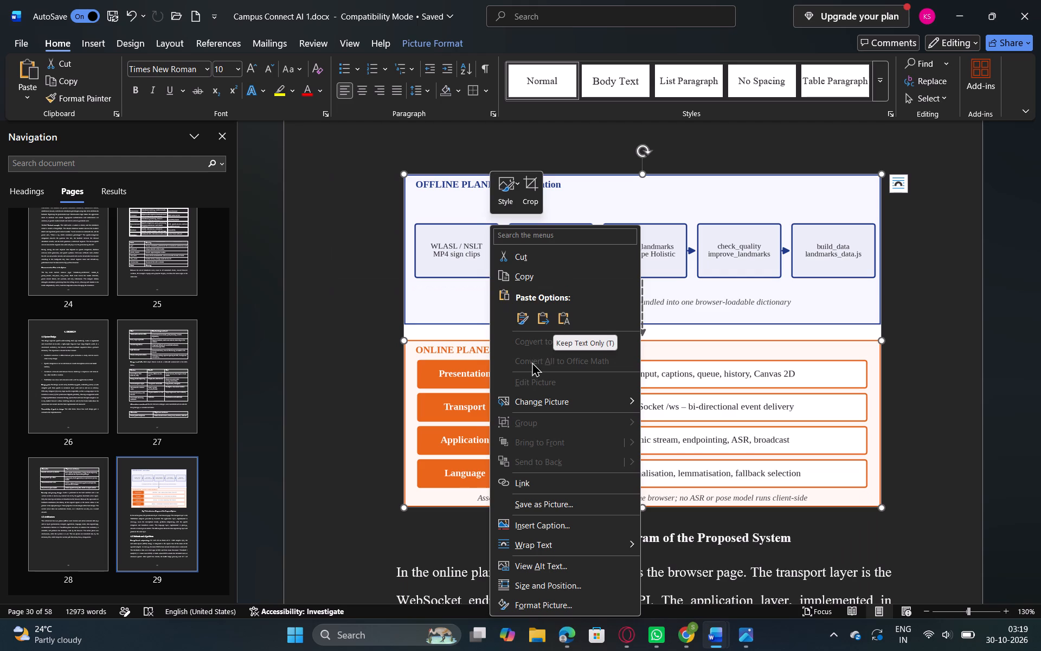
click(534, 397)
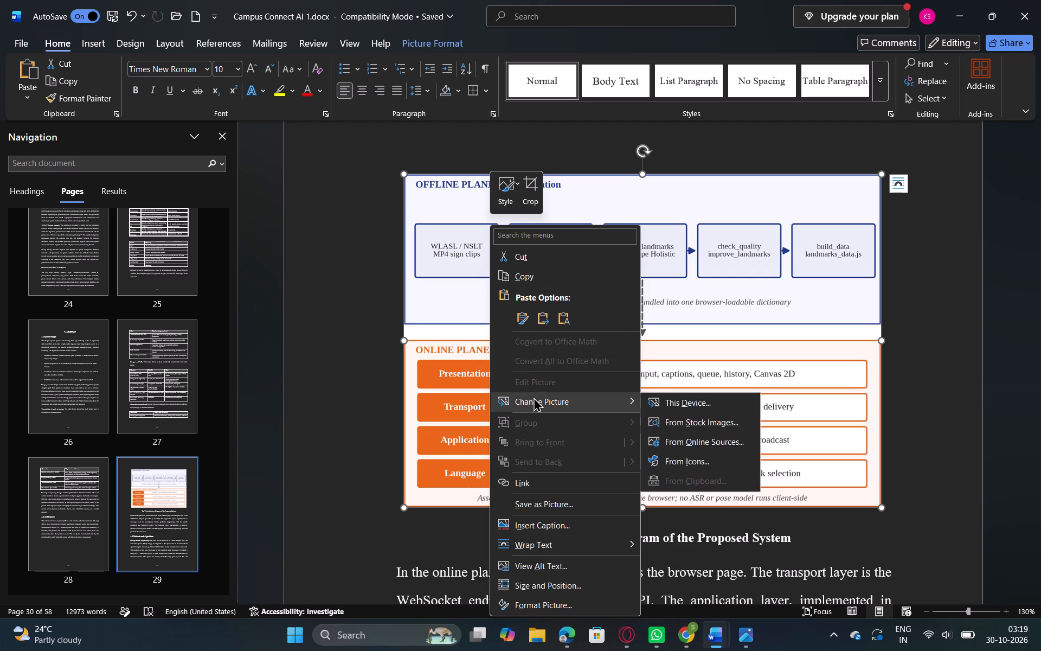
click(695, 406)
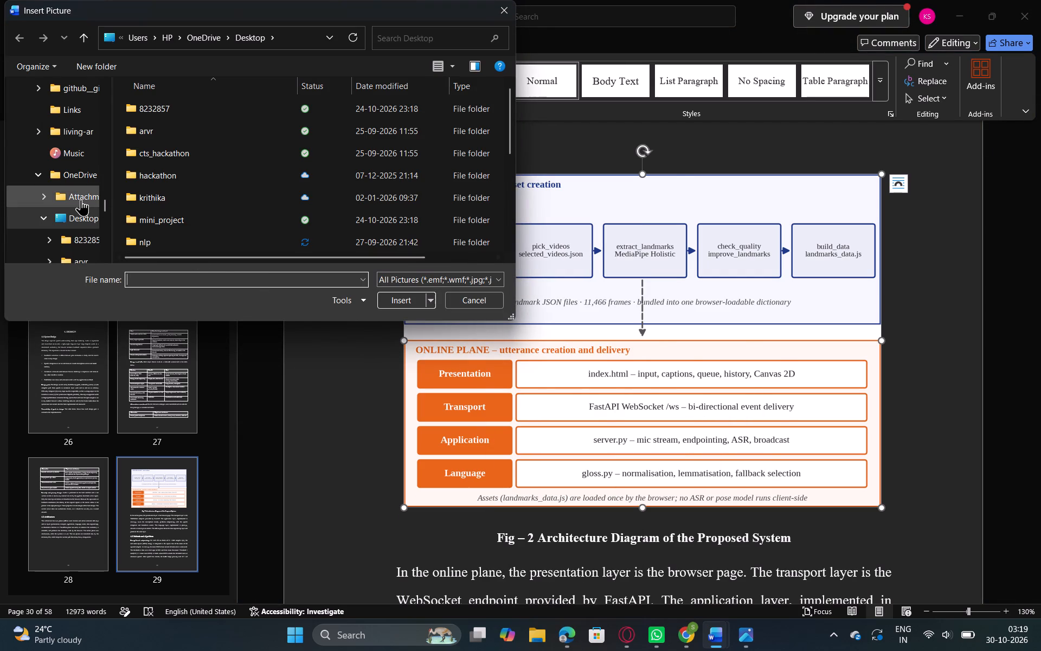
scroll(81, 188, down, 1)
scroll(81, 188, right, 1)
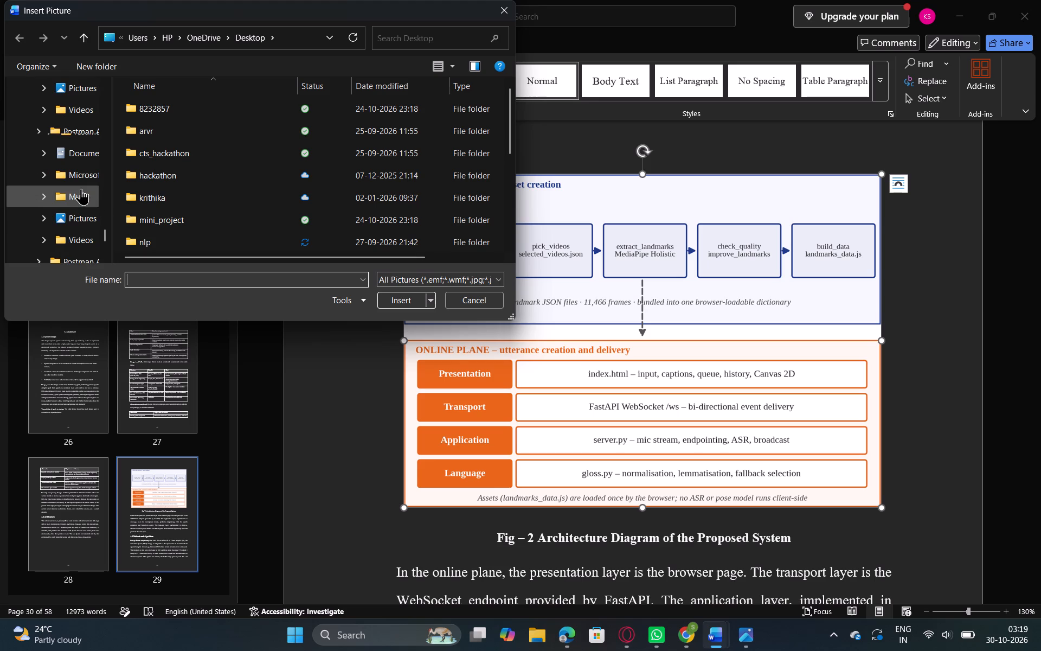
scroll(81, 188, right, 2)
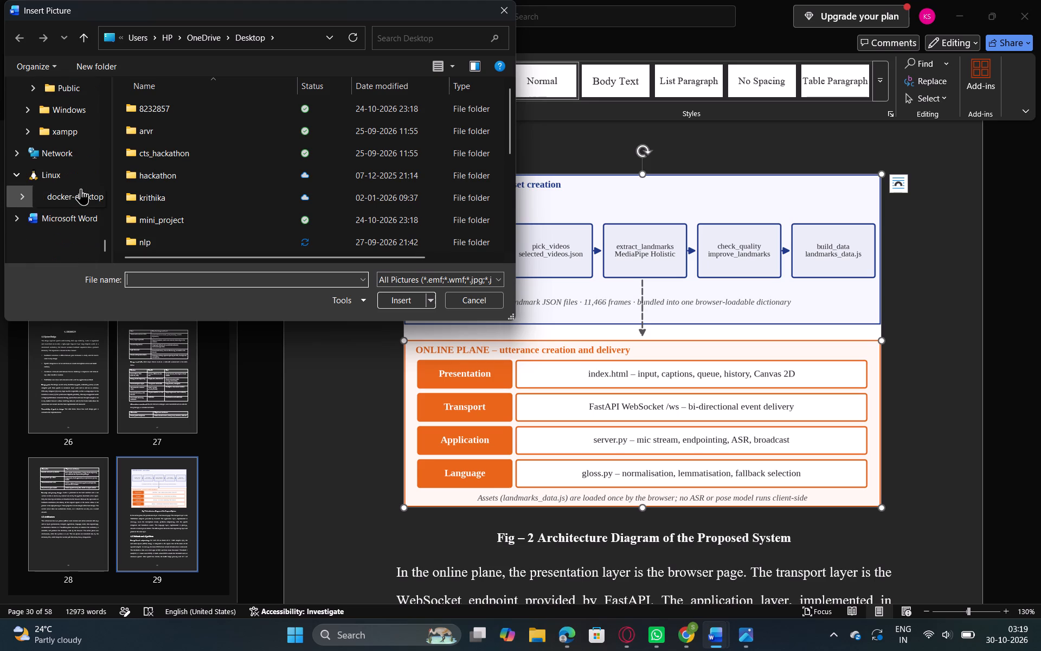
scroll(81, 188, right, 1)
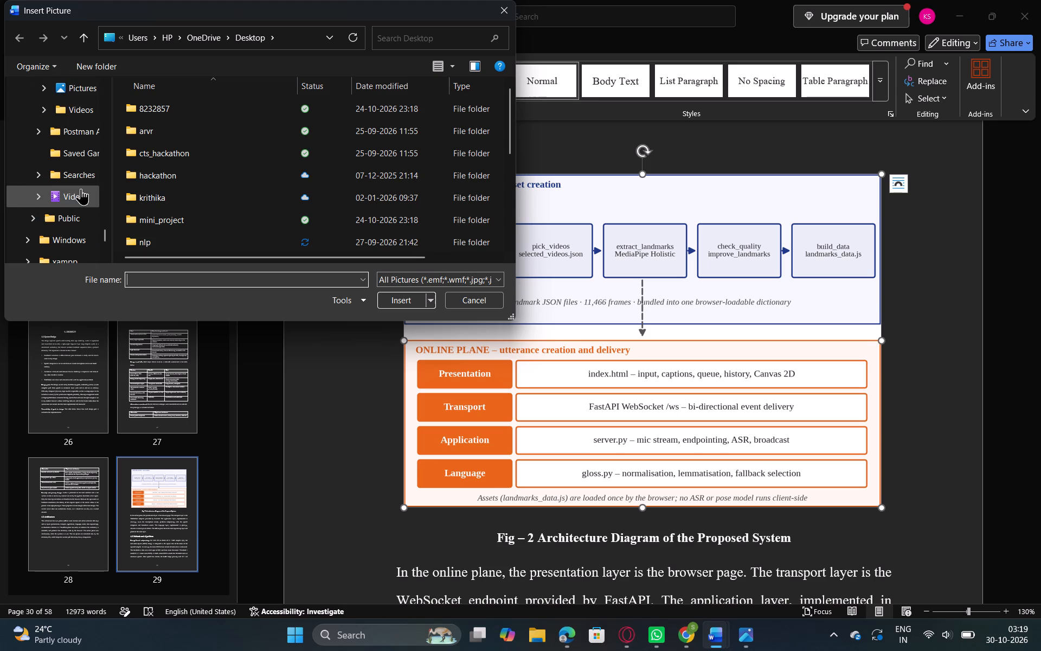
scroll(81, 188, right, 1)
scroll(81, 188, up, 1)
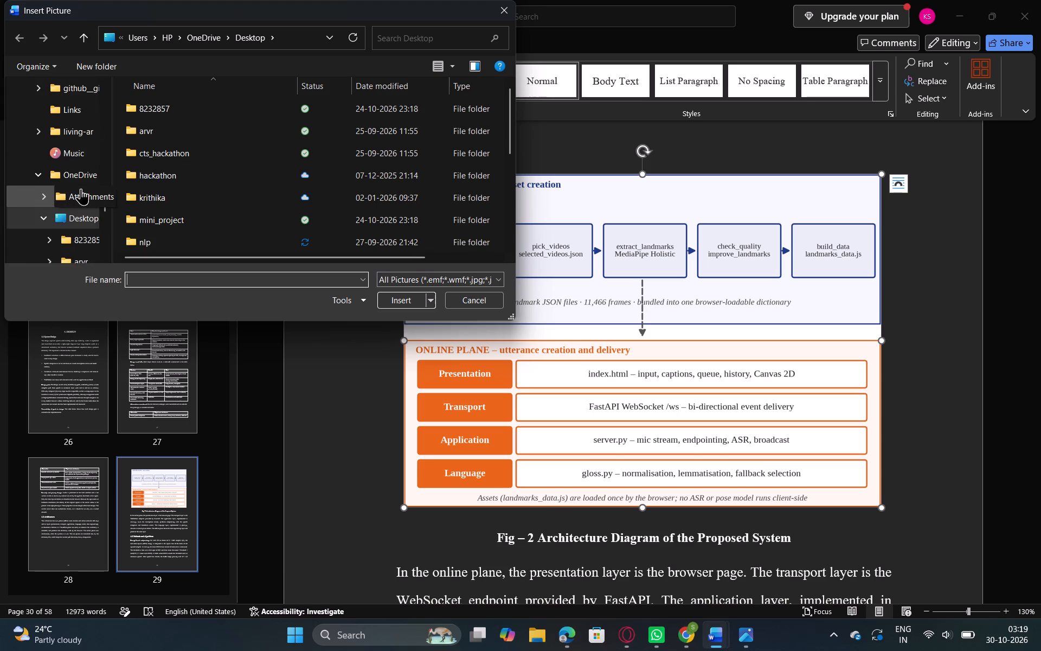
scroll(81, 188, up, 1)
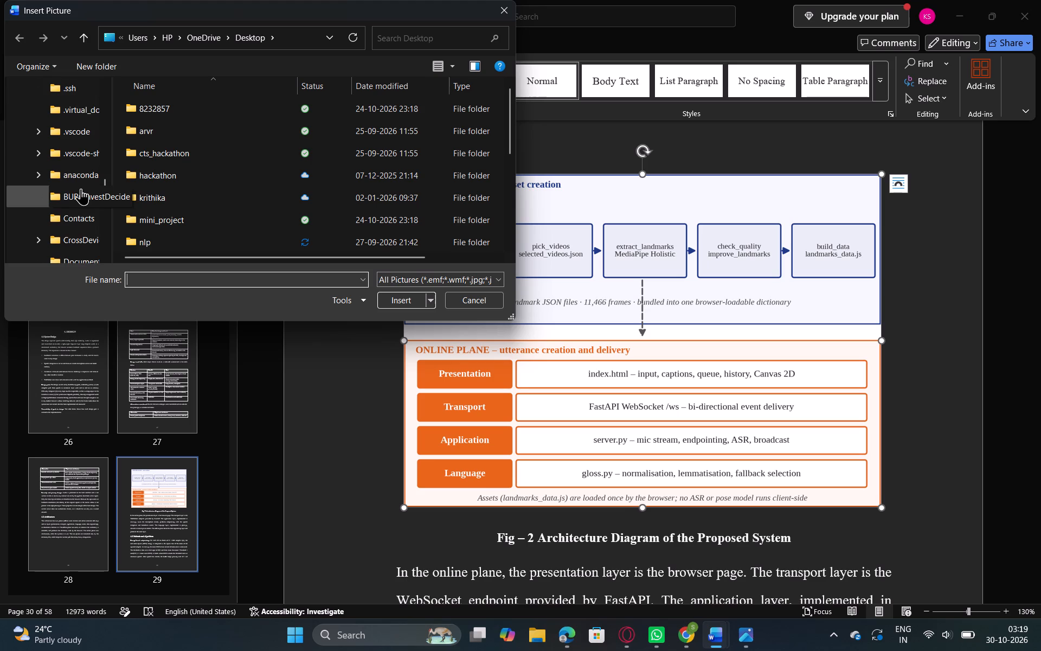
scroll(81, 188, down, 3)
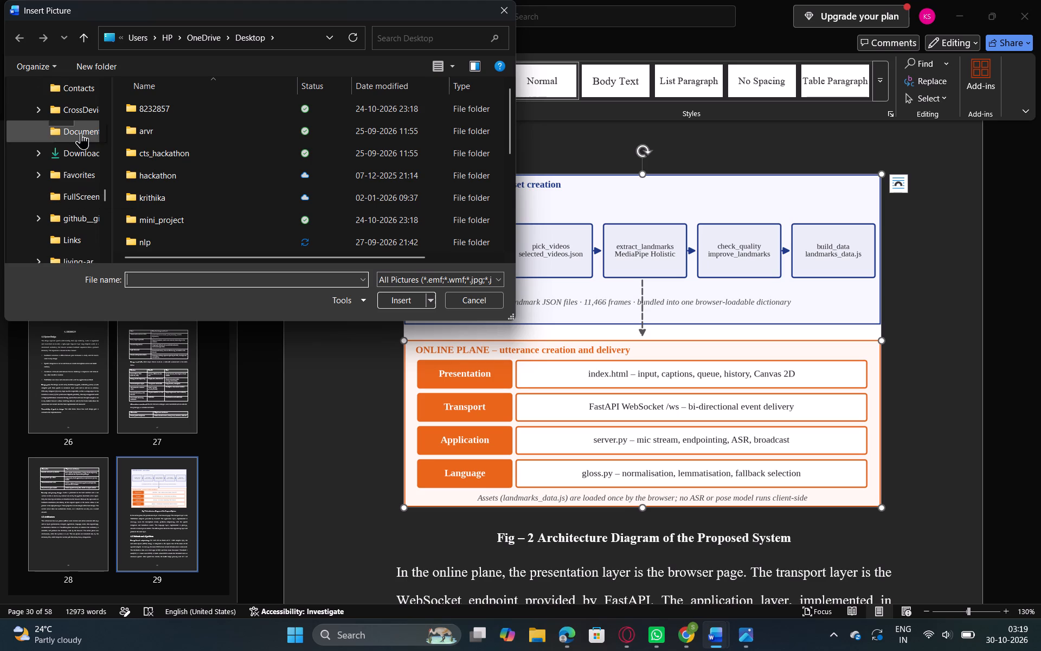
click(79, 144)
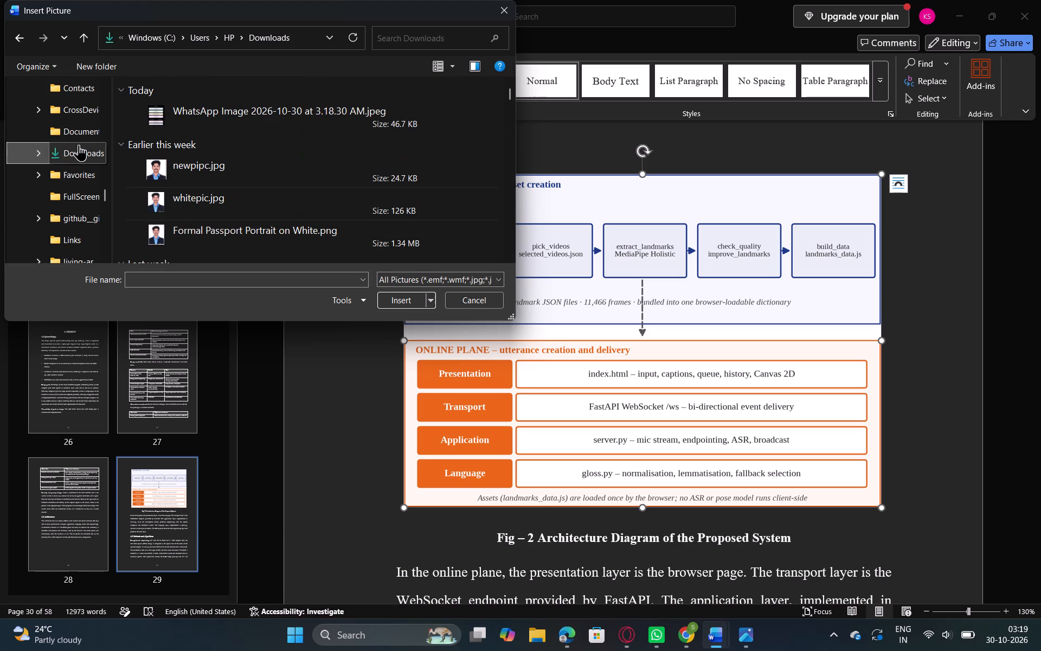
click(235, 100)
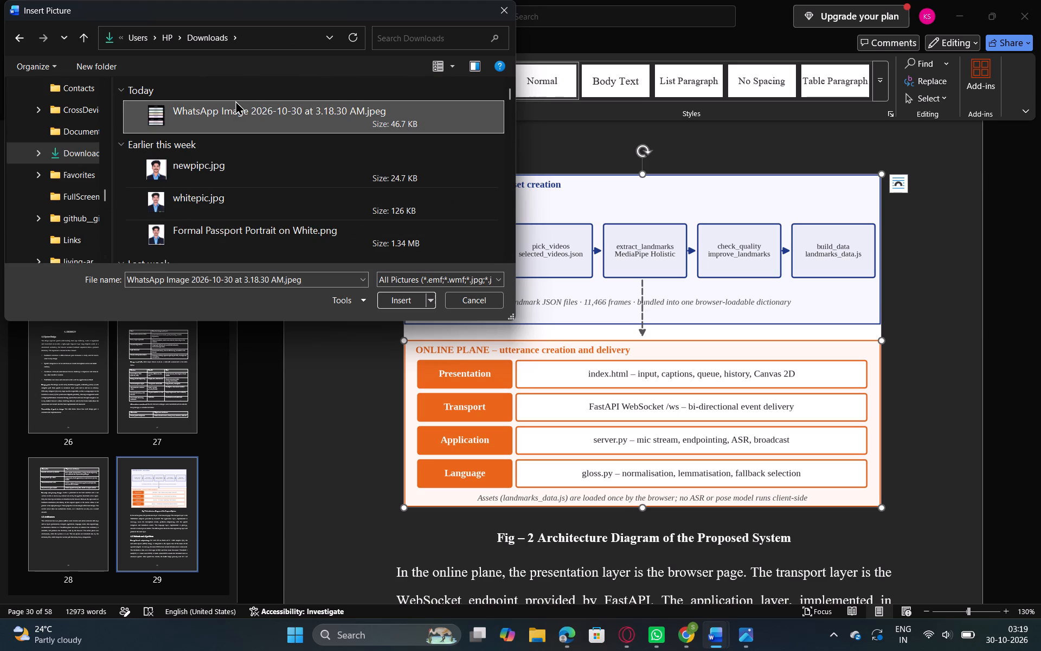
click(402, 301)
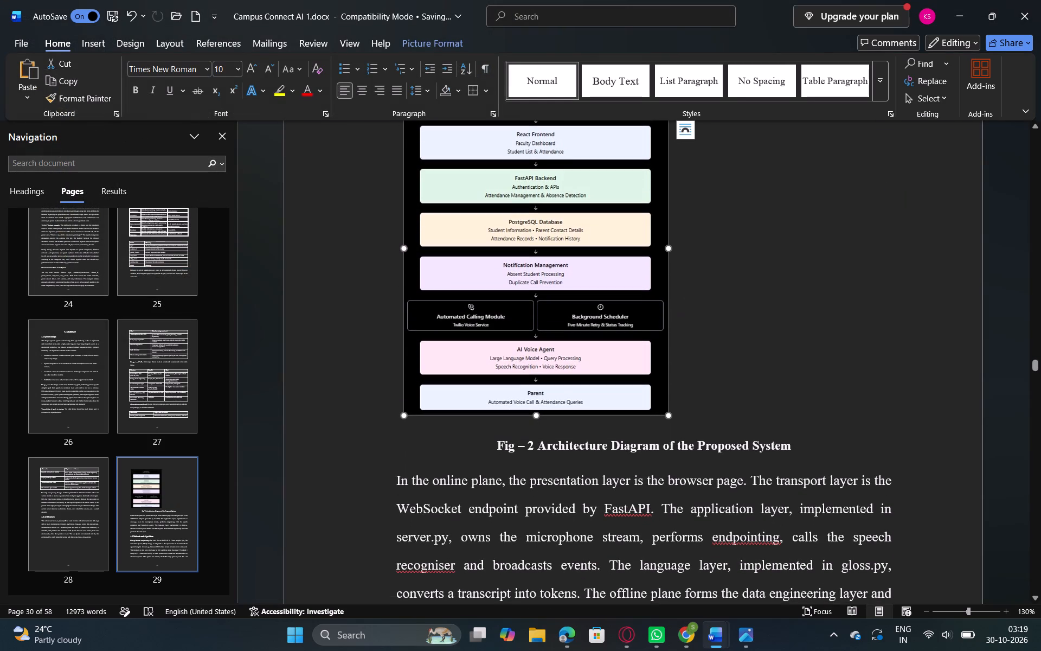
Stretch the new Fig – 2 architecture picture horizontally to nearly one and a half times its width, keeping its height.
click(670, 252)
drag(672, 250, 789, 261)
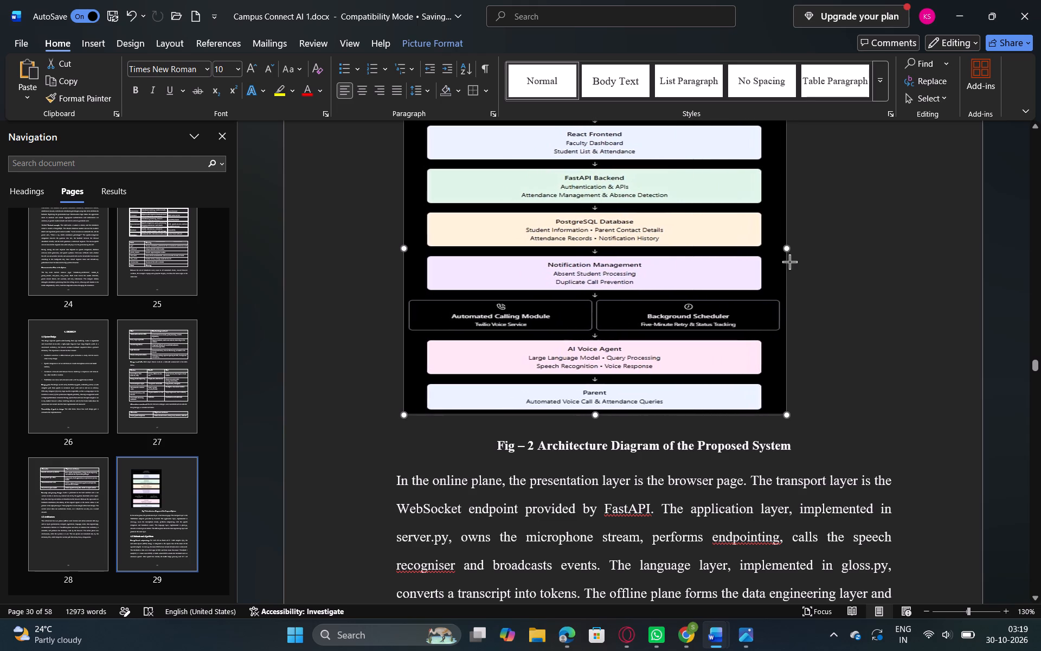
Enlarge the Fig – 2 architecture diagram, widening it towards the text margin and making it slightly taller.
drag(789, 261, 839, 266)
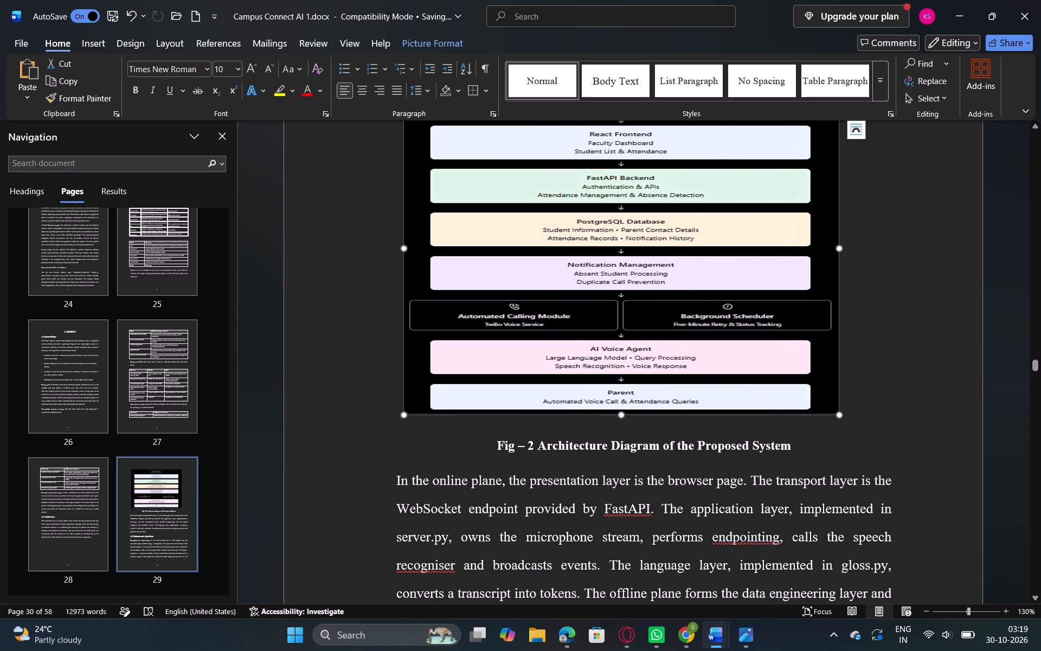
click(848, 345)
scroll(848, 345, up, 1)
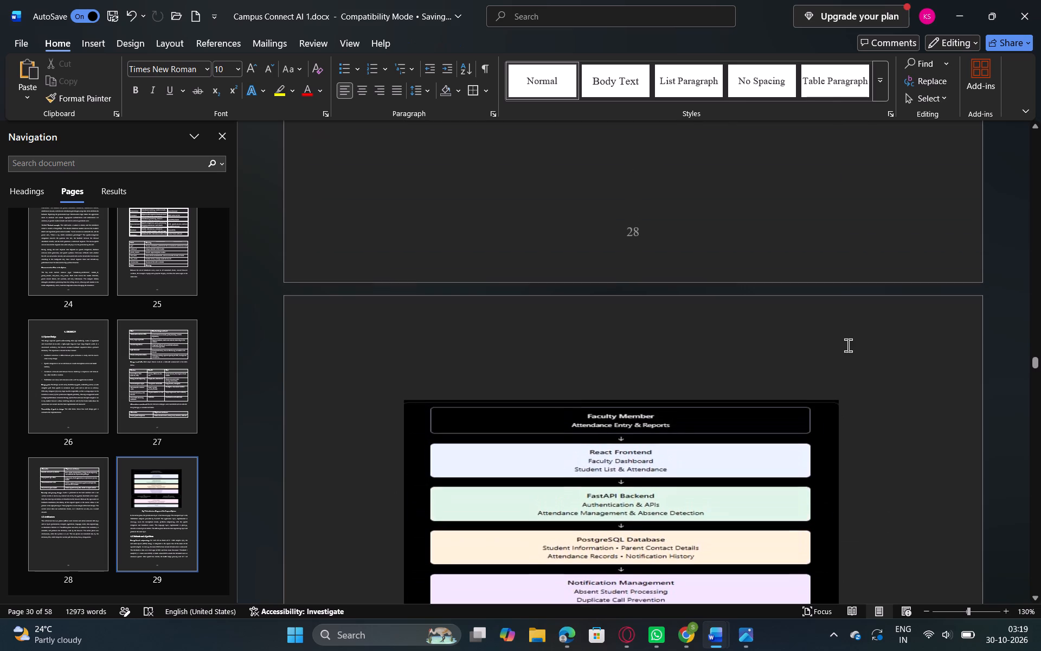
scroll(848, 345, up, 1)
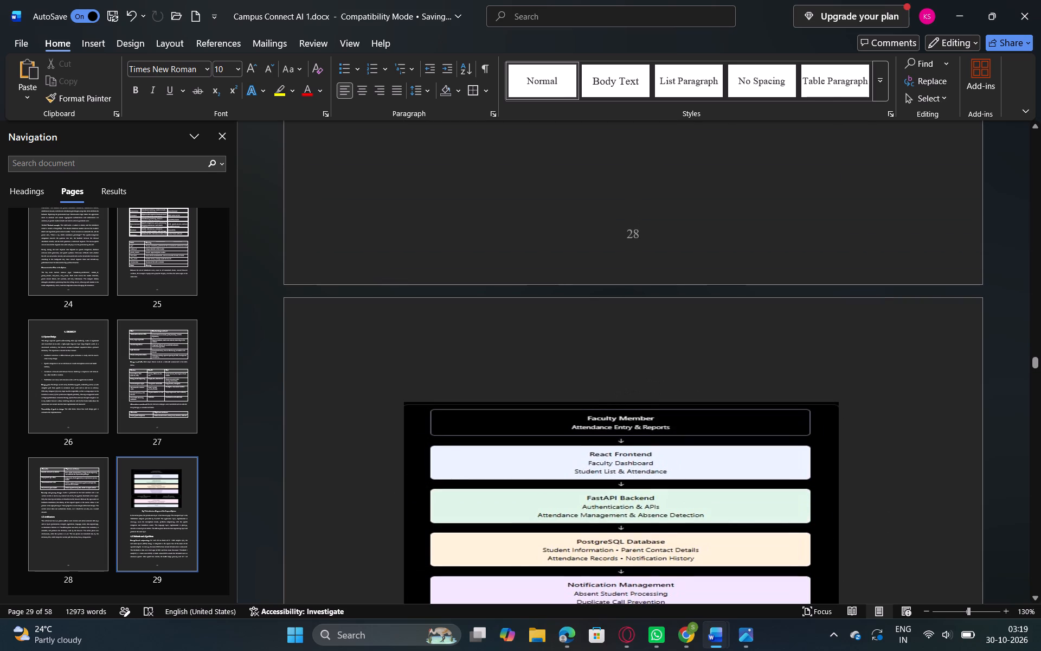
drag(615, 403, 612, 390)
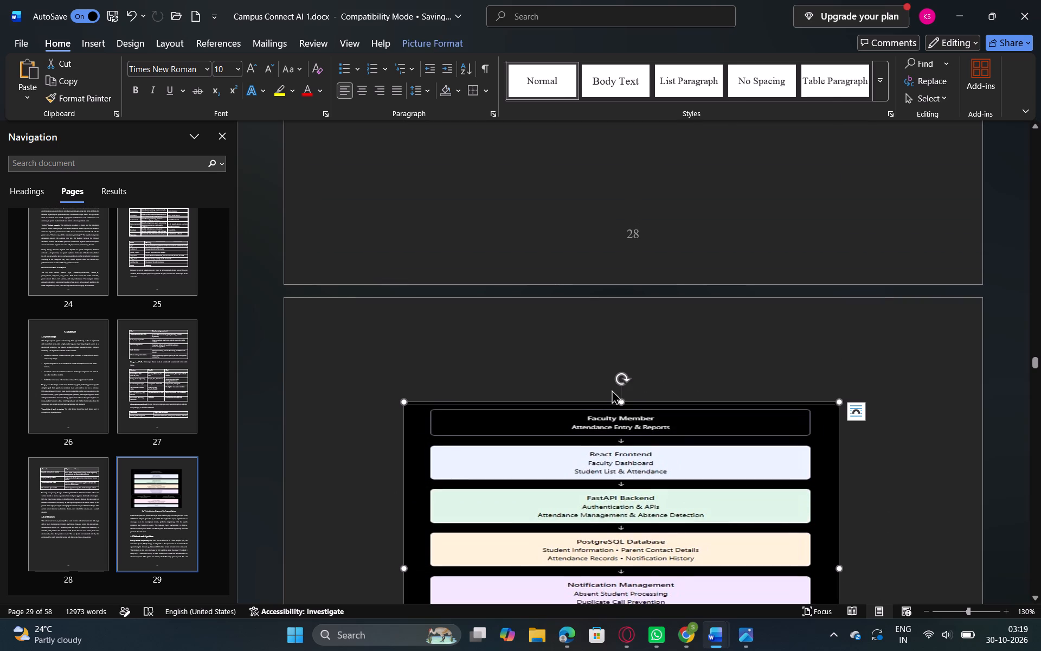
drag(621, 398, 618, 383)
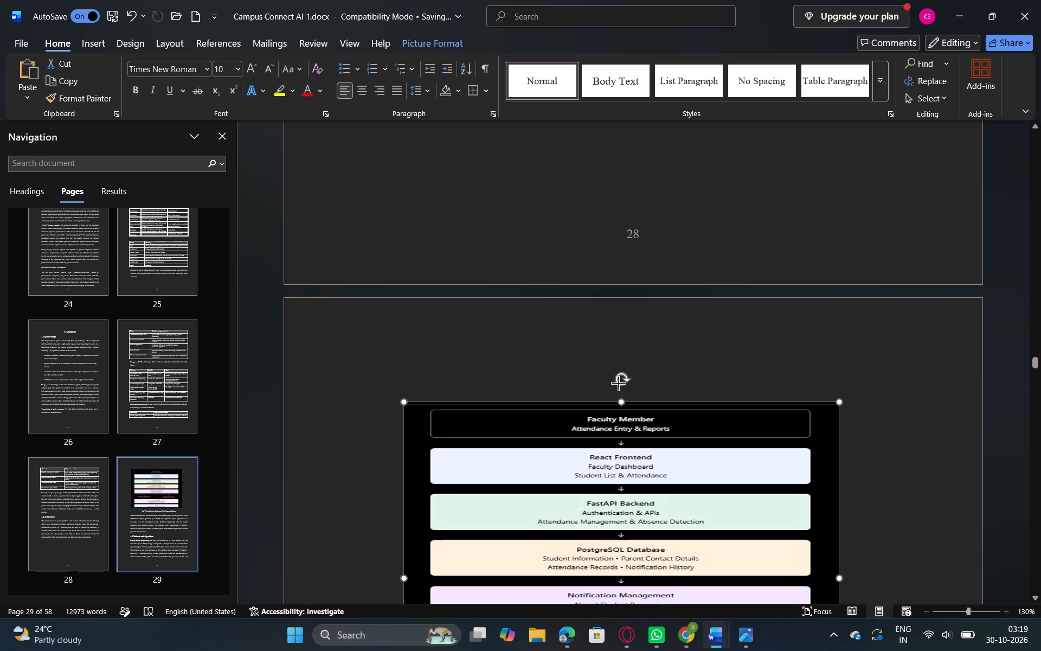
drag(618, 383, 618, 384)
Examine the 4.2 Architecture text and section 4.3 from energy-based endpointing through the gloss conversion steps to the gloss engine pseudocode.
scroll(618, 384, right, 1)
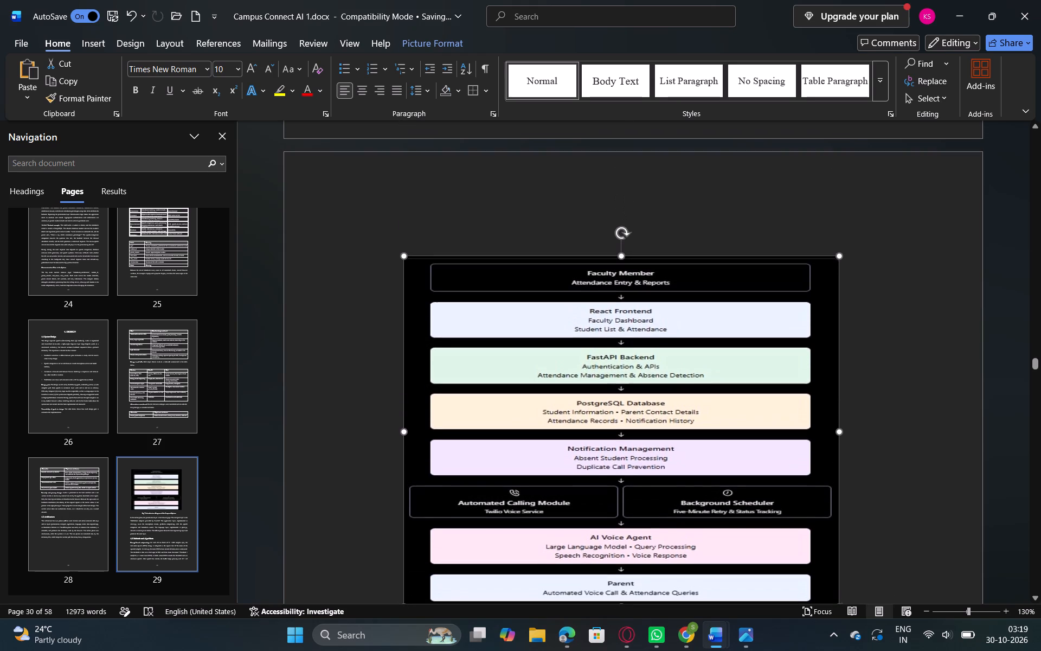
scroll(618, 384, right, 2)
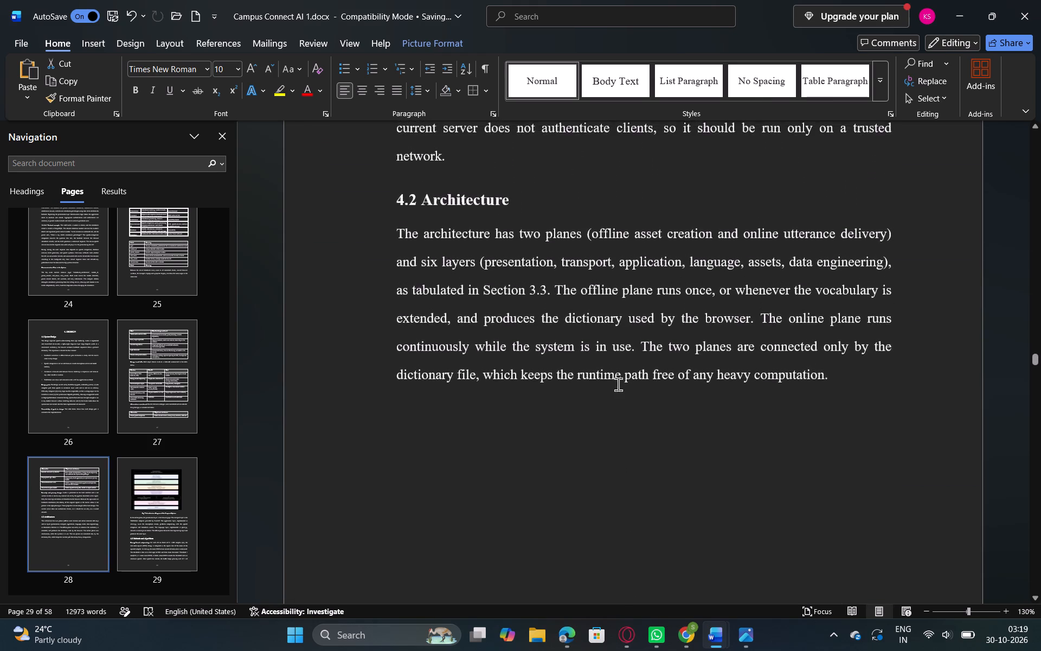
scroll(618, 384, right, 2)
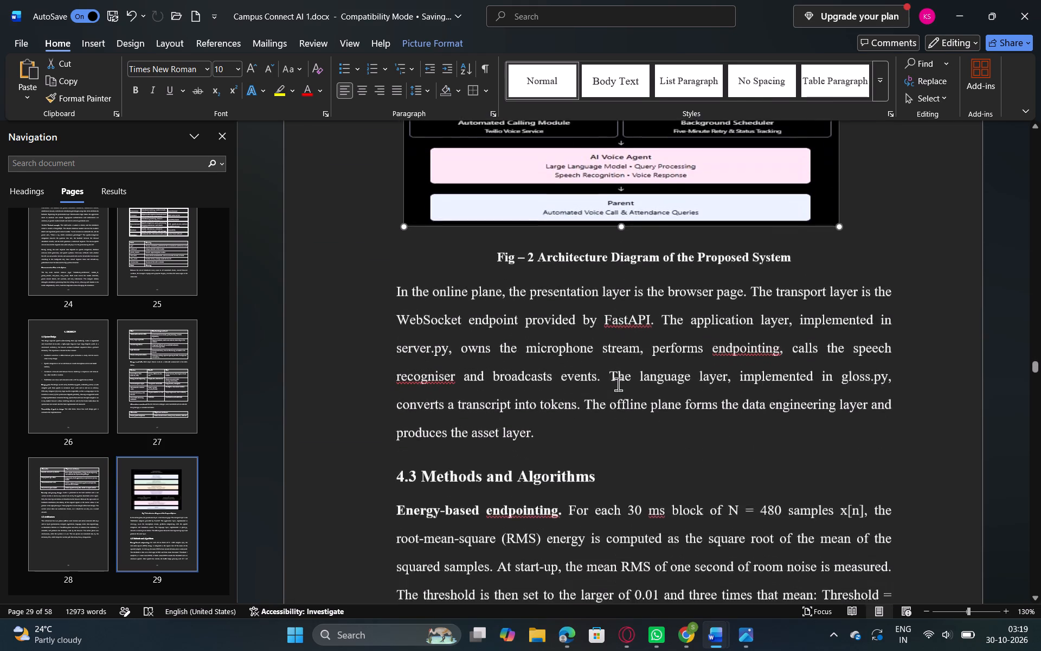
scroll(618, 384, right, 3)
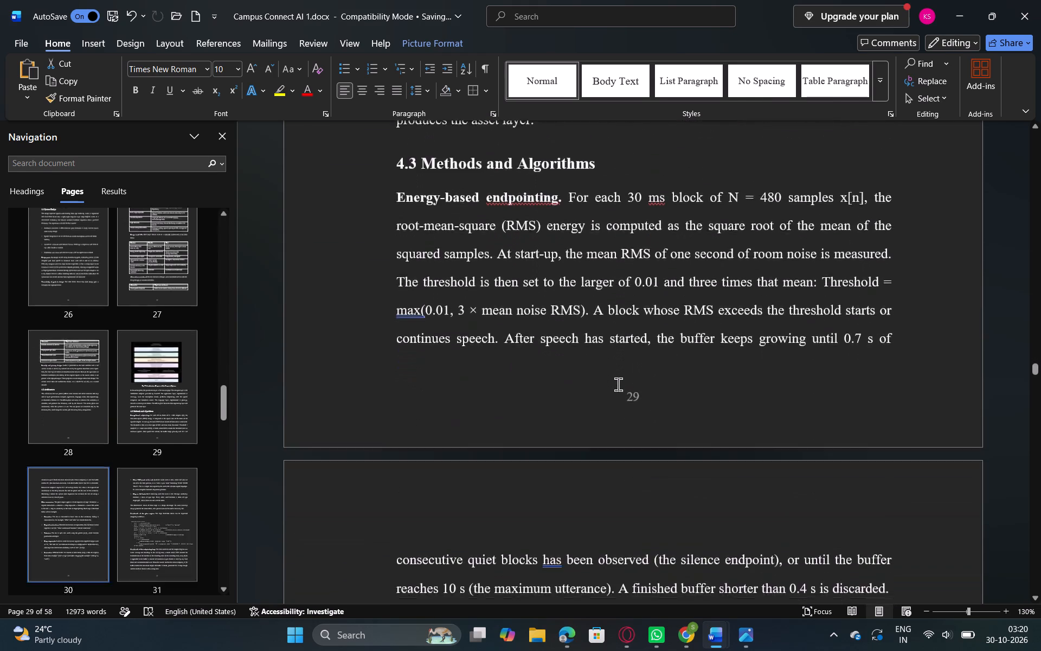
scroll(618, 384, right, 1)
scroll(618, 384, down, 1)
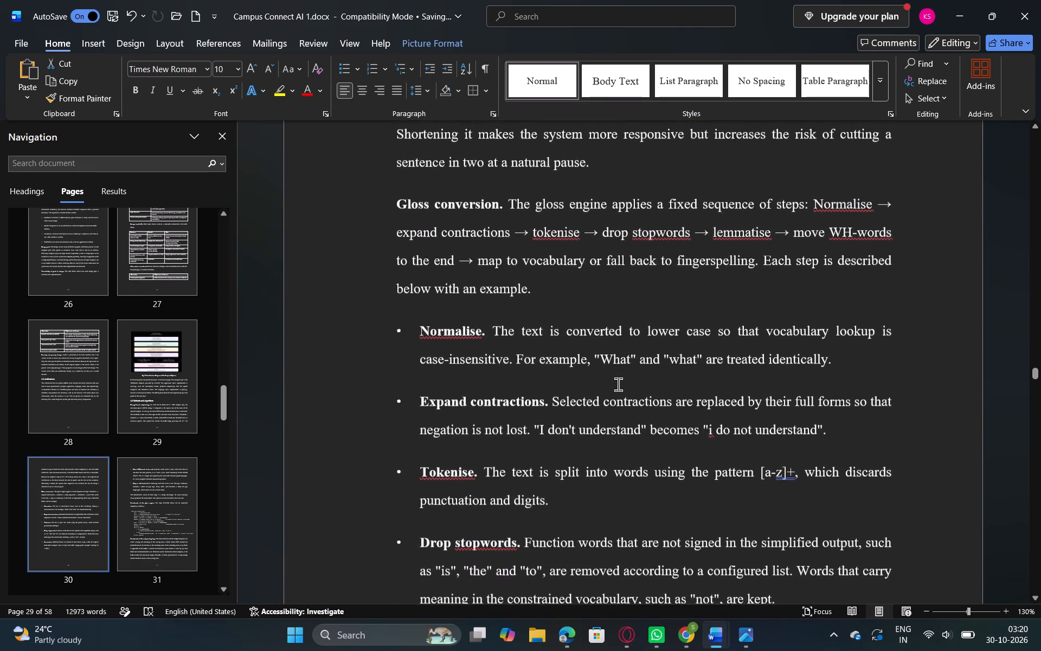
scroll(618, 384, down, 4)
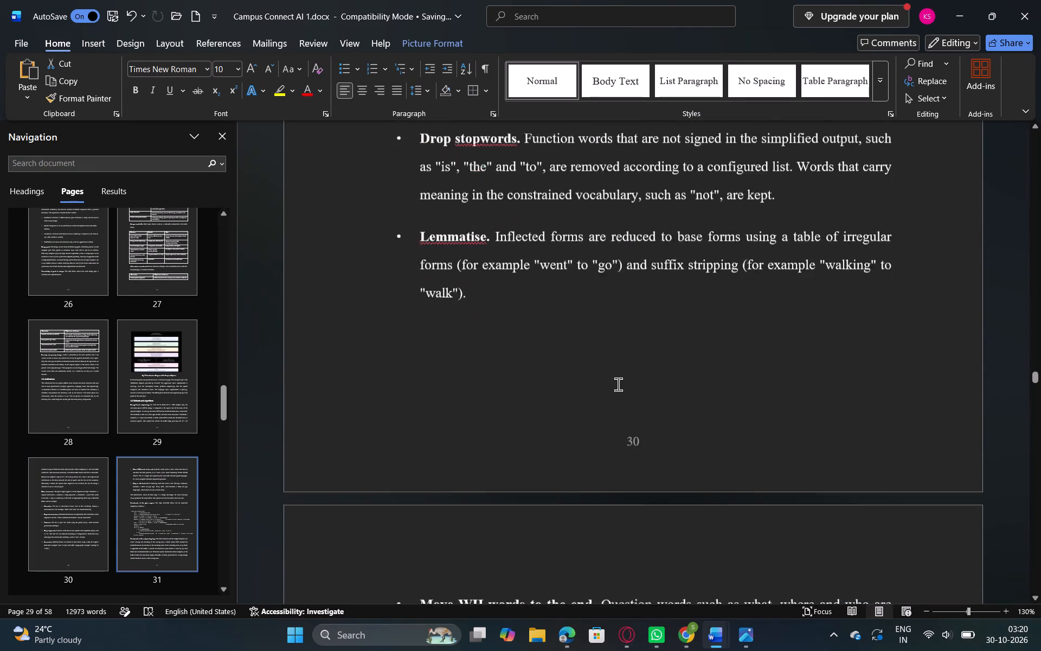
scroll(618, 384, down, 2)
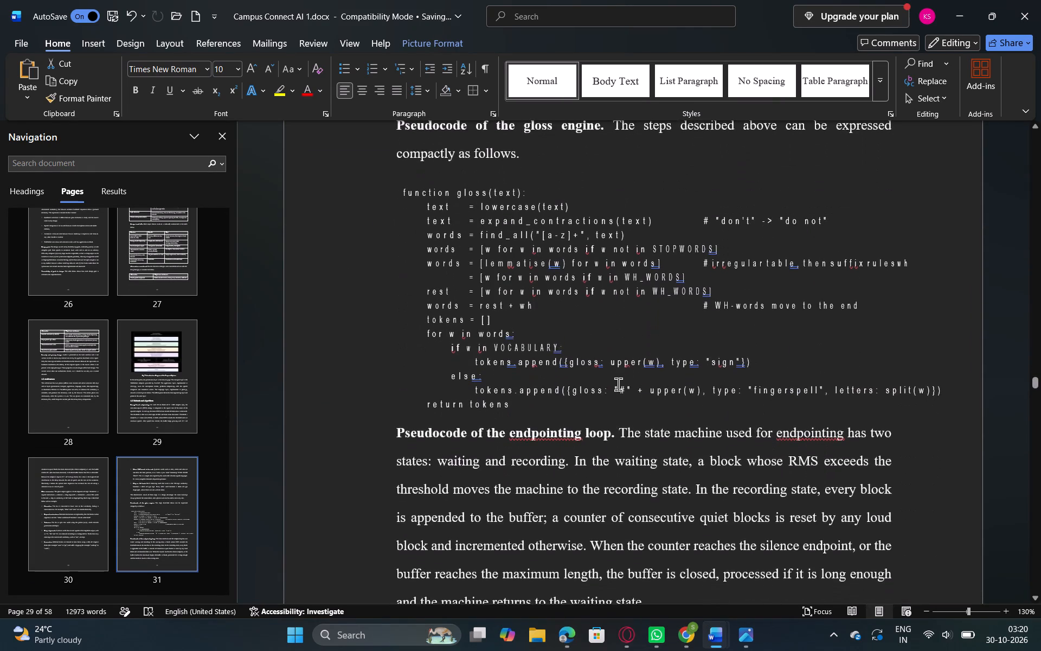
Examine the rest of 4.3, including data volume and the key parameters table, through 4.4 Structural Design to the Fig – 3 diagram.
scroll(618, 384, down, 3)
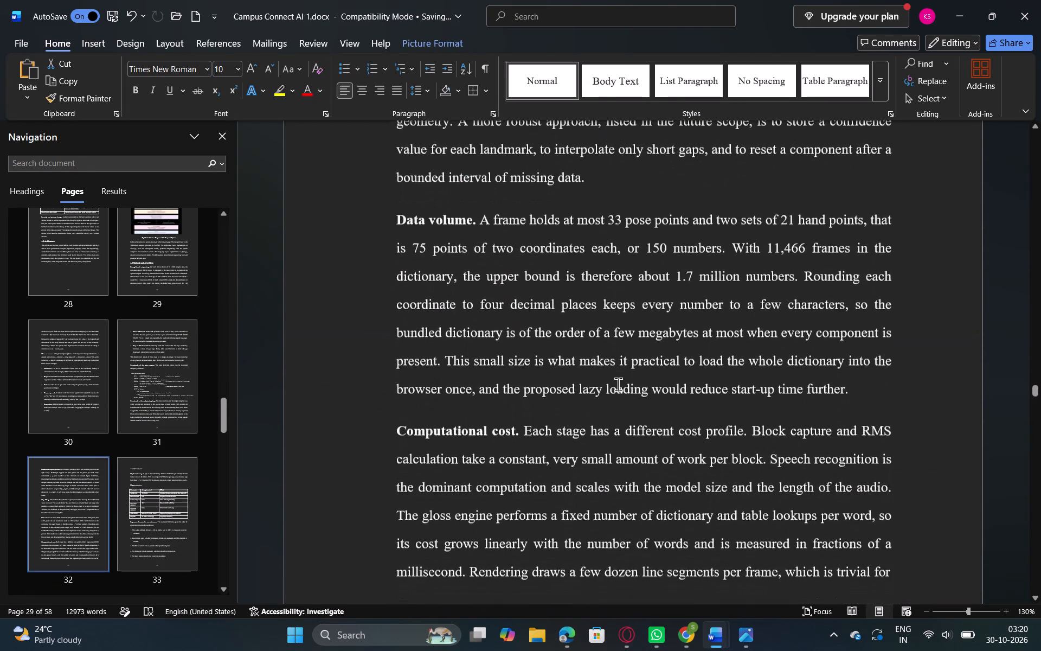
scroll(618, 384, down, 2)
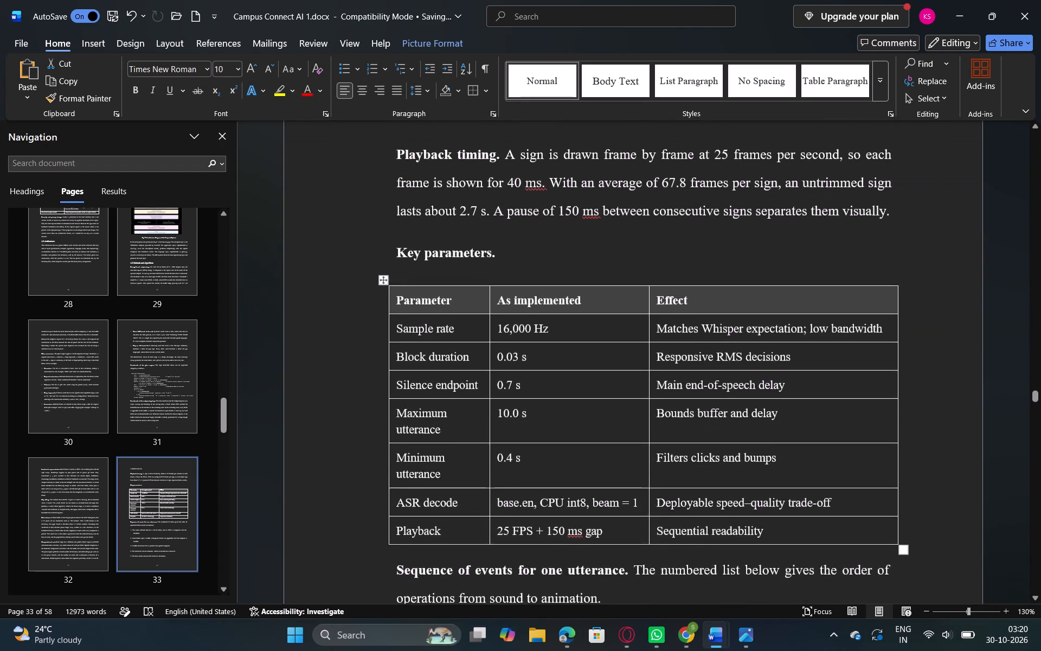
scroll(618, 384, down, 3)
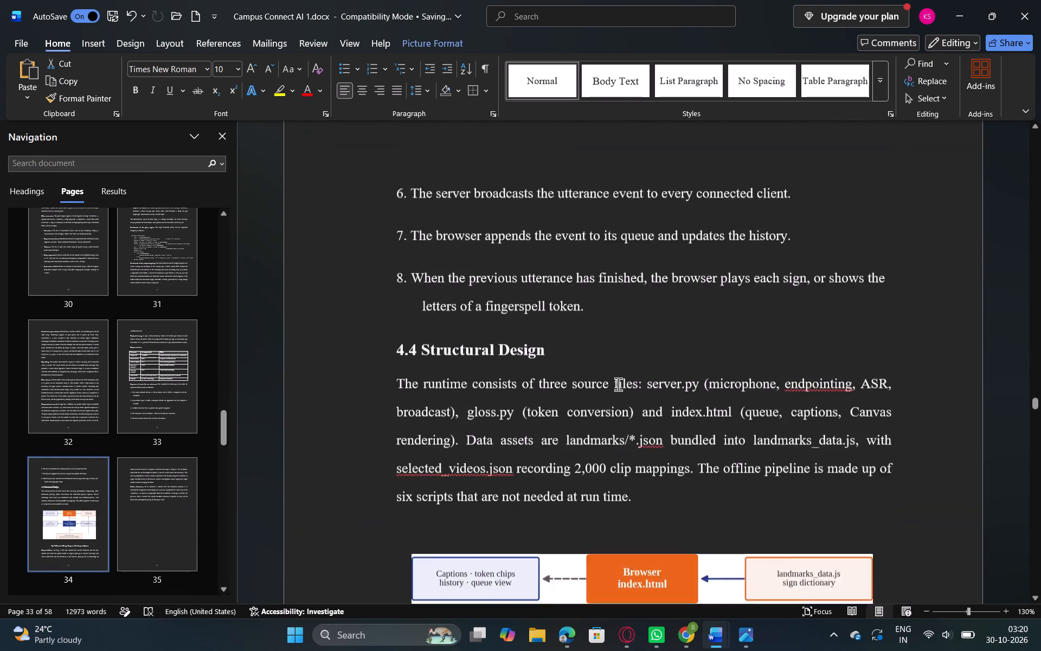
scroll(618, 384, down, 2)
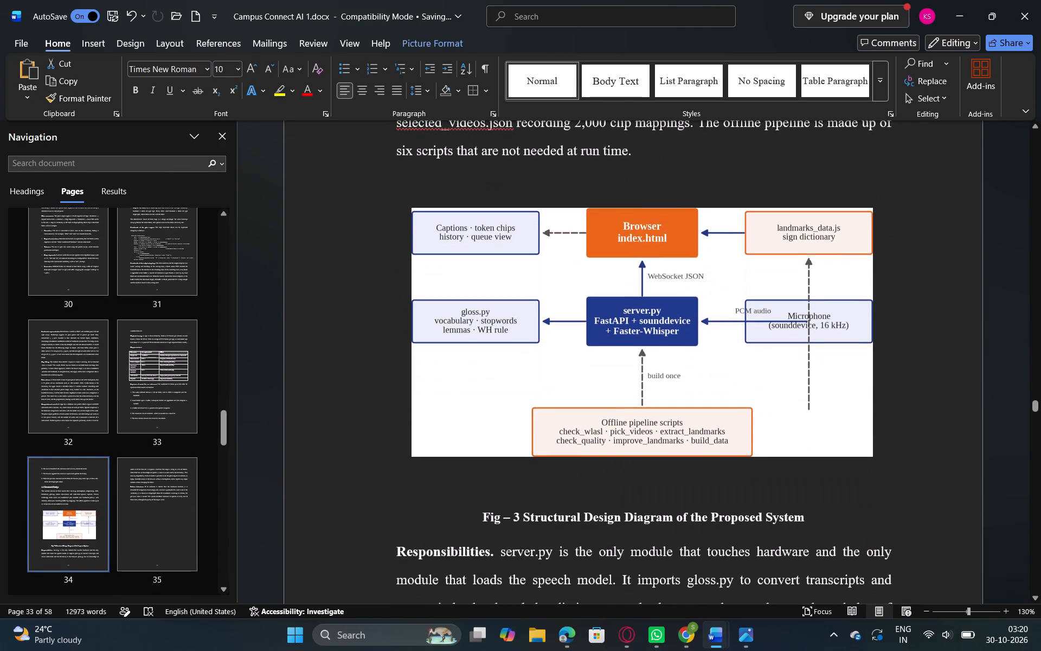
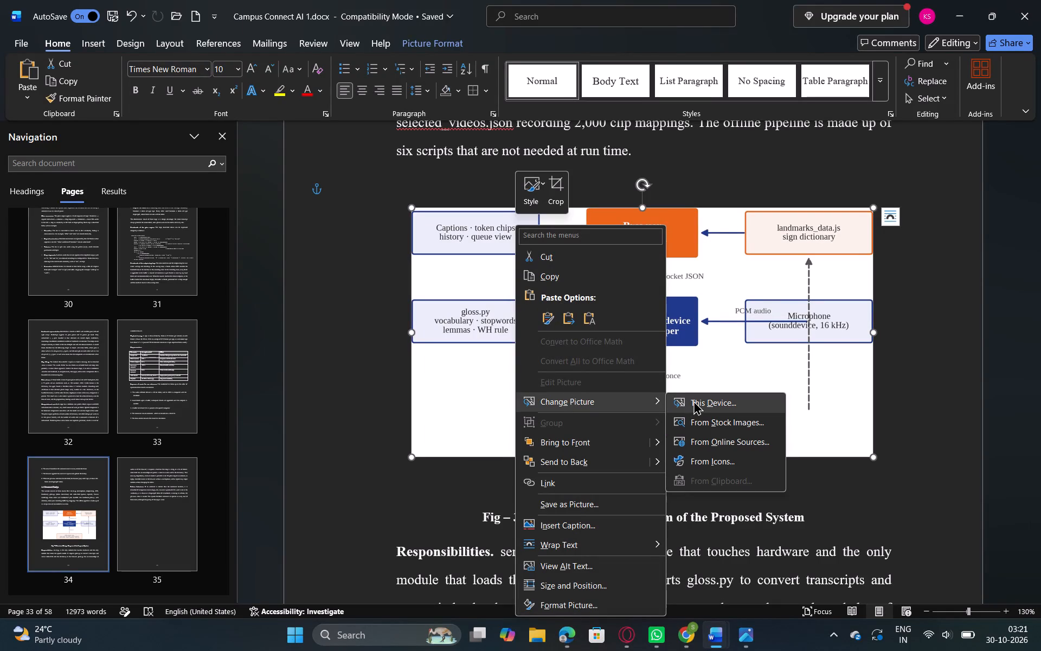
Replace the Fig – 3 structural design diagram with the downloaded picture WhatsApp Image 2026-10-30 at 3.20.56 AM.jpeg.
click(693, 400)
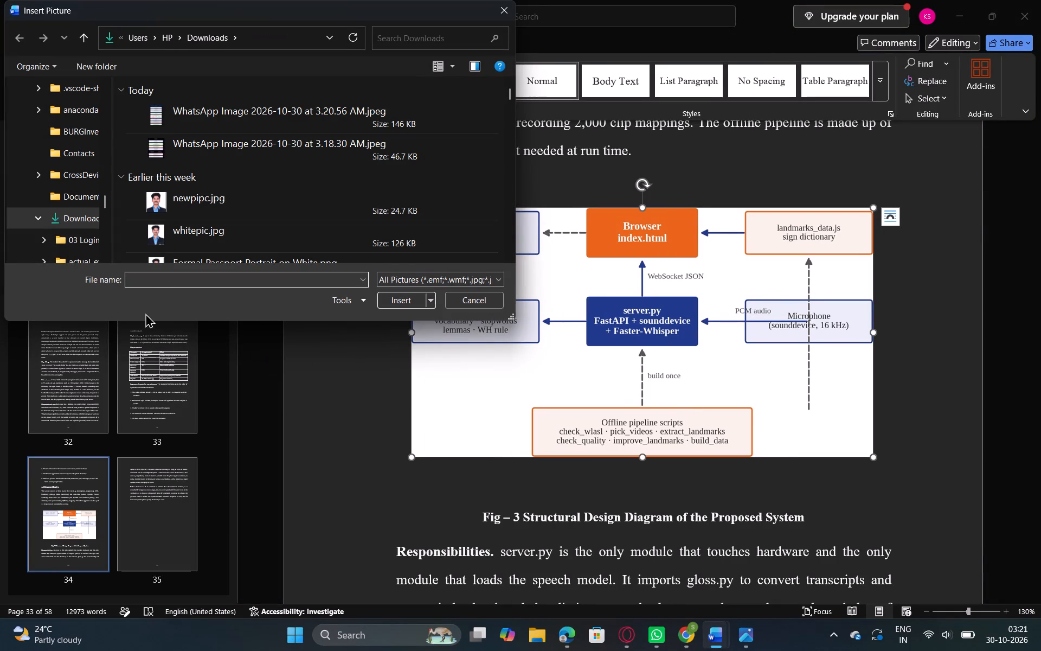
click(223, 118)
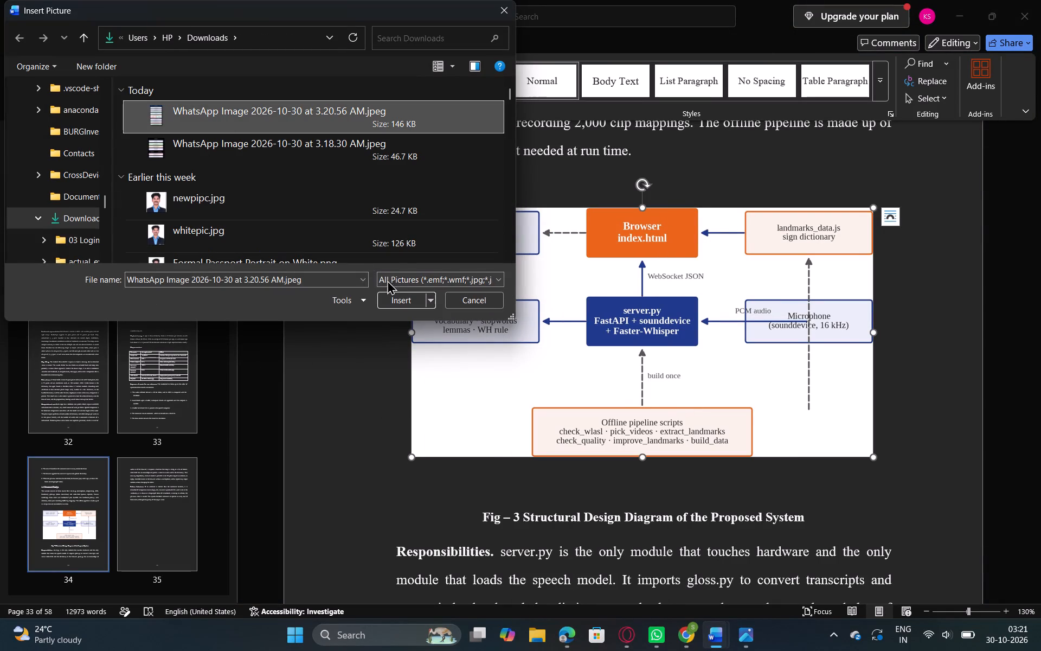
click(401, 296)
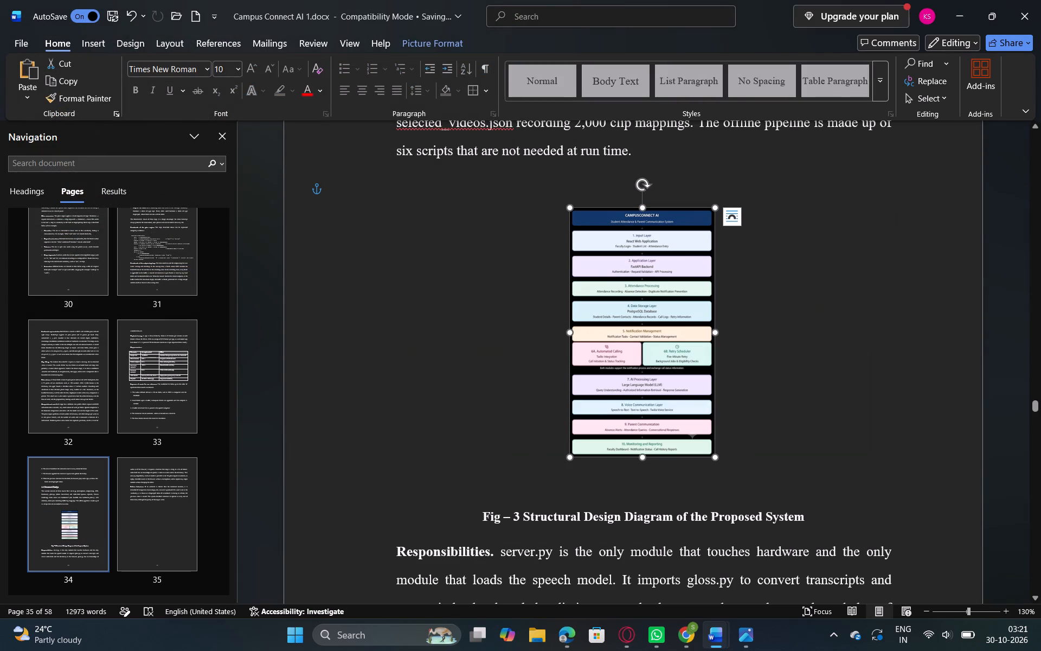
Widen the Fig – 3 diagram on both sides to span the full text width, keeping its height.
drag(569, 334, 389, 312)
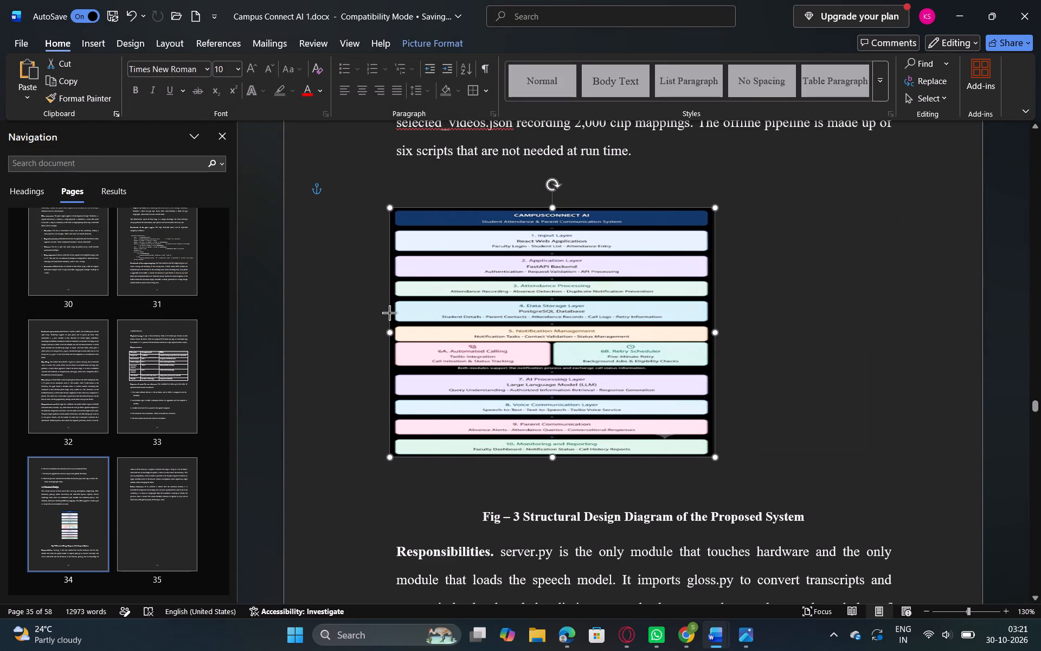
drag(389, 312, 394, 313)
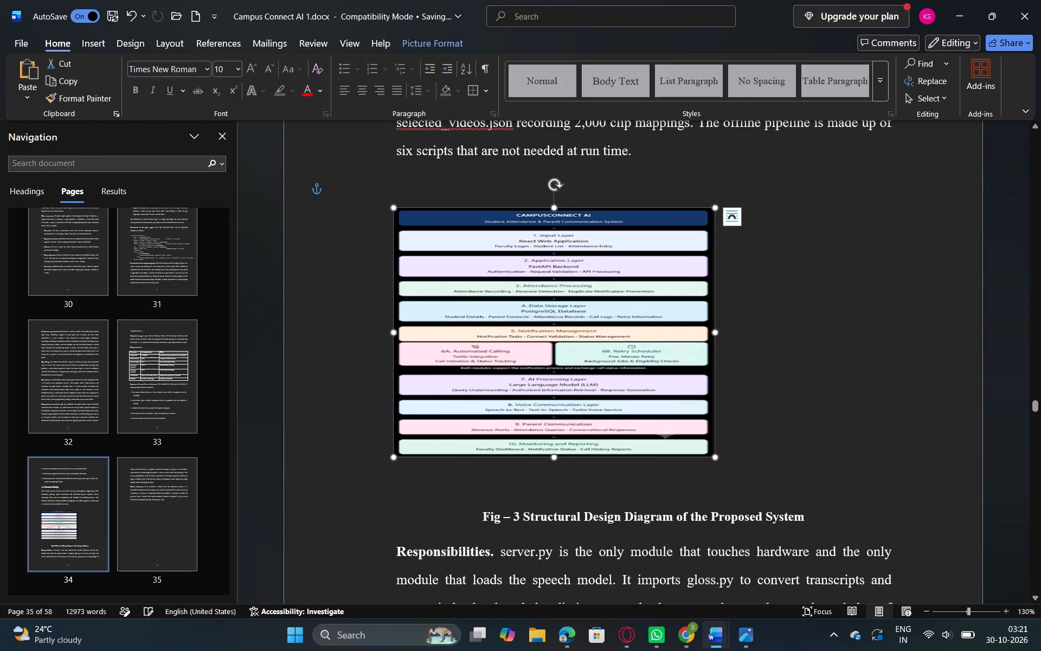
drag(717, 332, 895, 342)
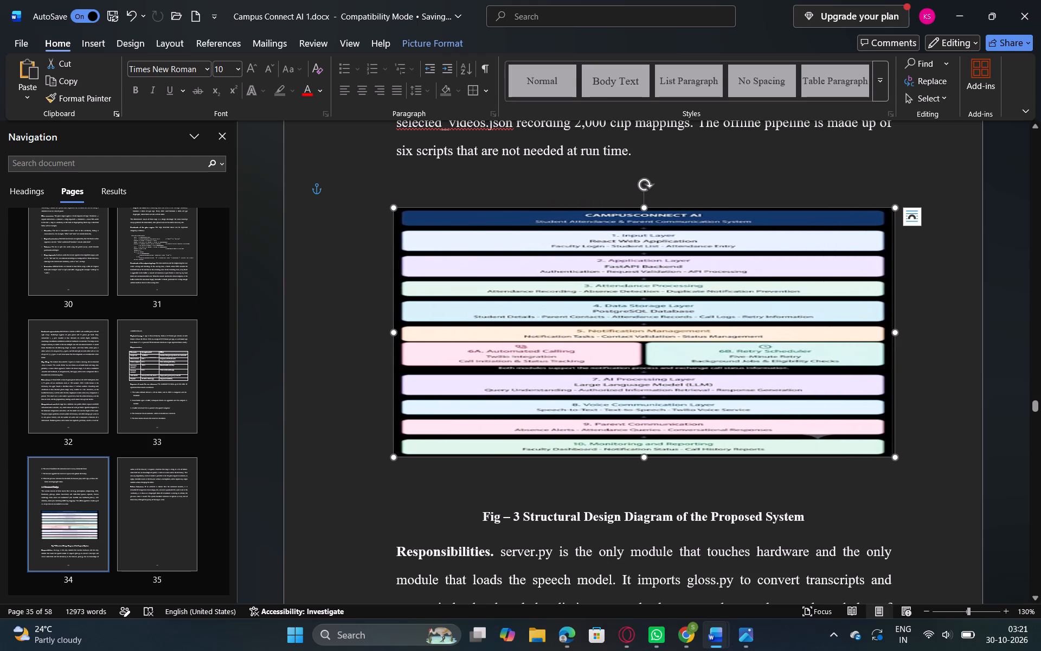
Make the Fig – 3 structural design diagram much taller, extending its top towards the 4.4 paragraph and its bottom down the page.
drag(641, 210, 641, 202)
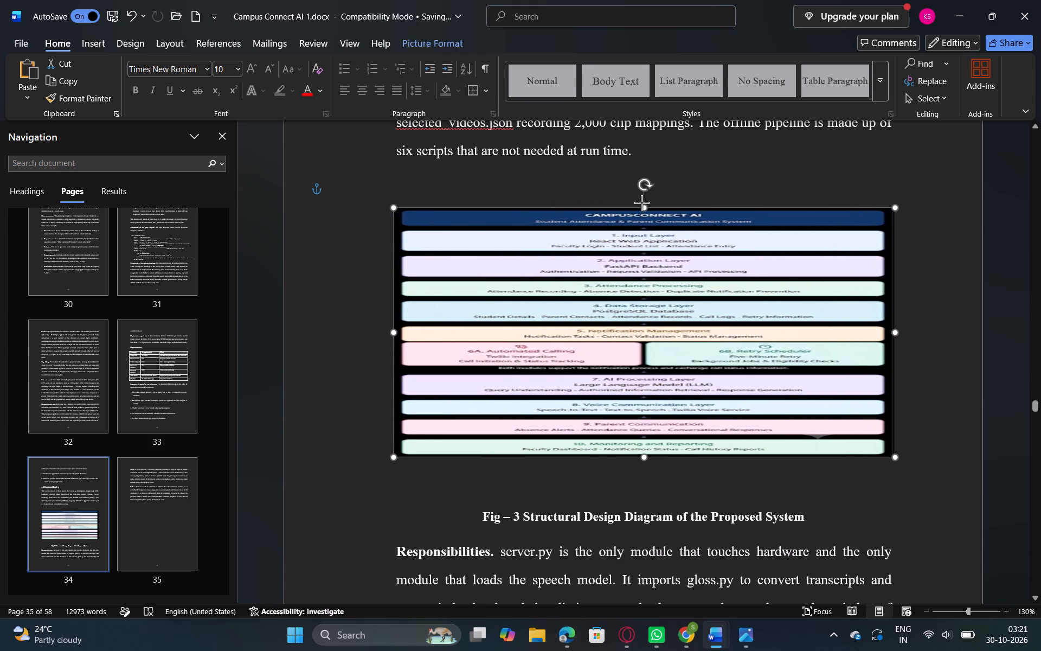
drag(641, 202, 640, 182)
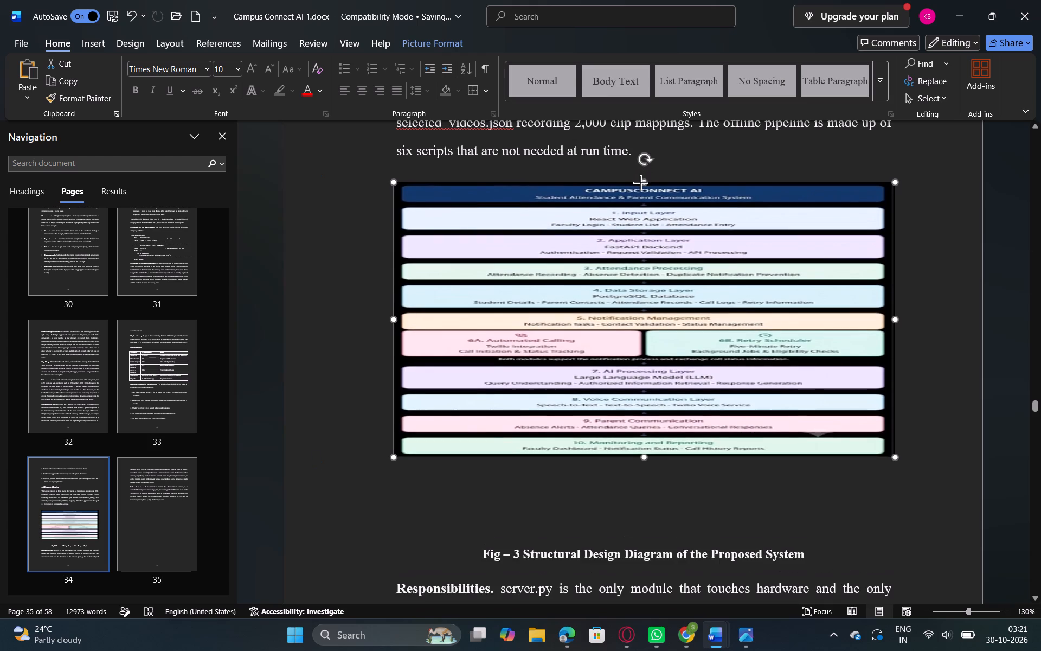
drag(640, 182, 640, 184)
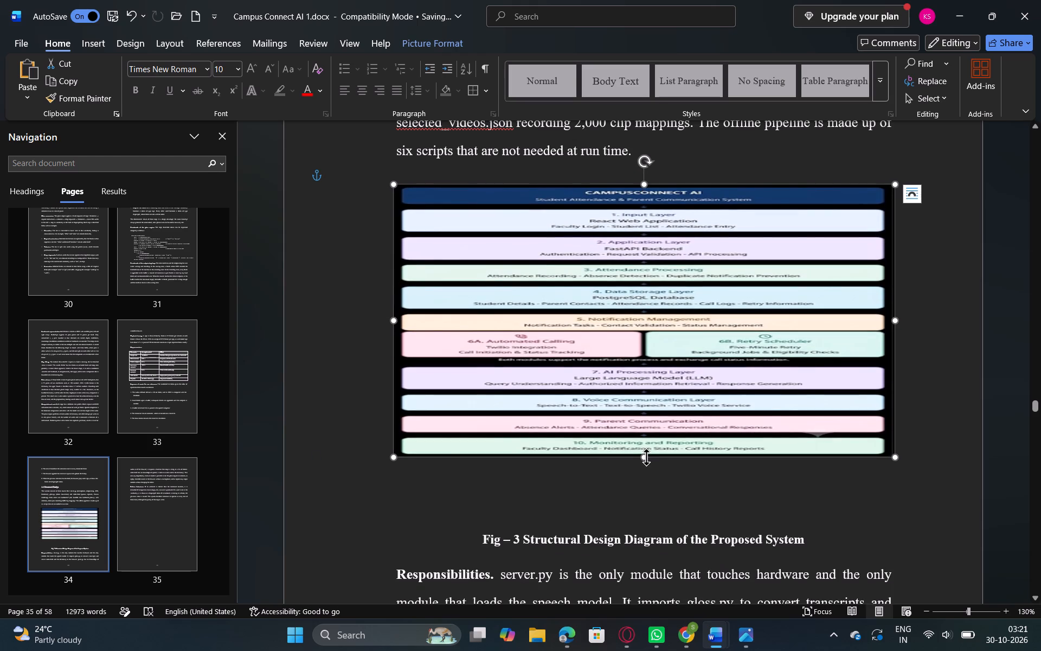
drag(645, 457, 654, 498)
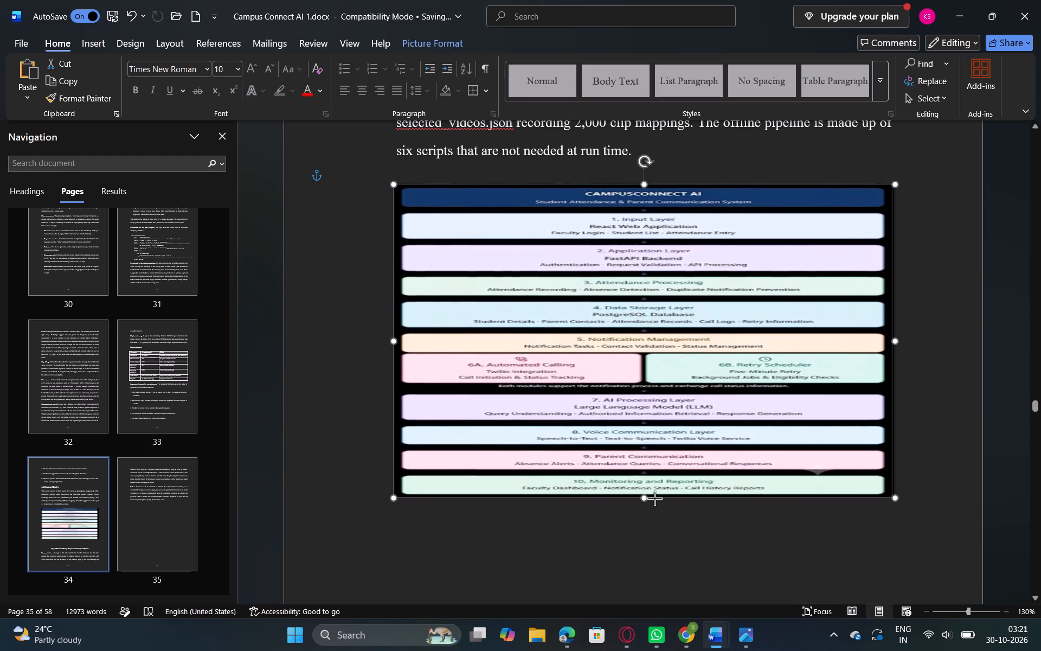
drag(654, 498, 658, 516)
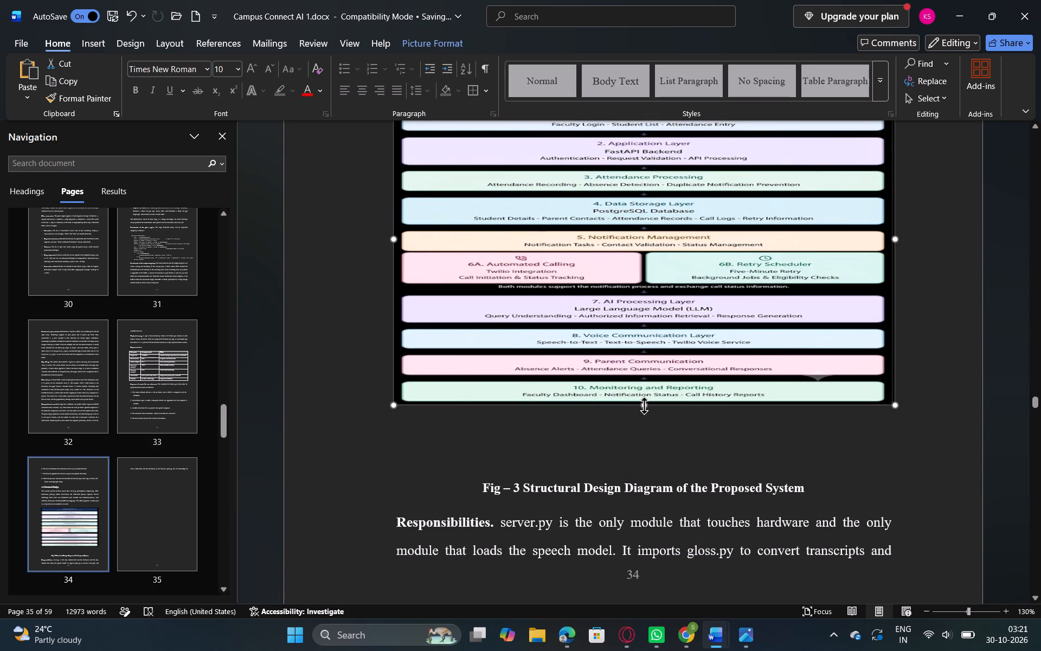
drag(644, 405, 648, 468)
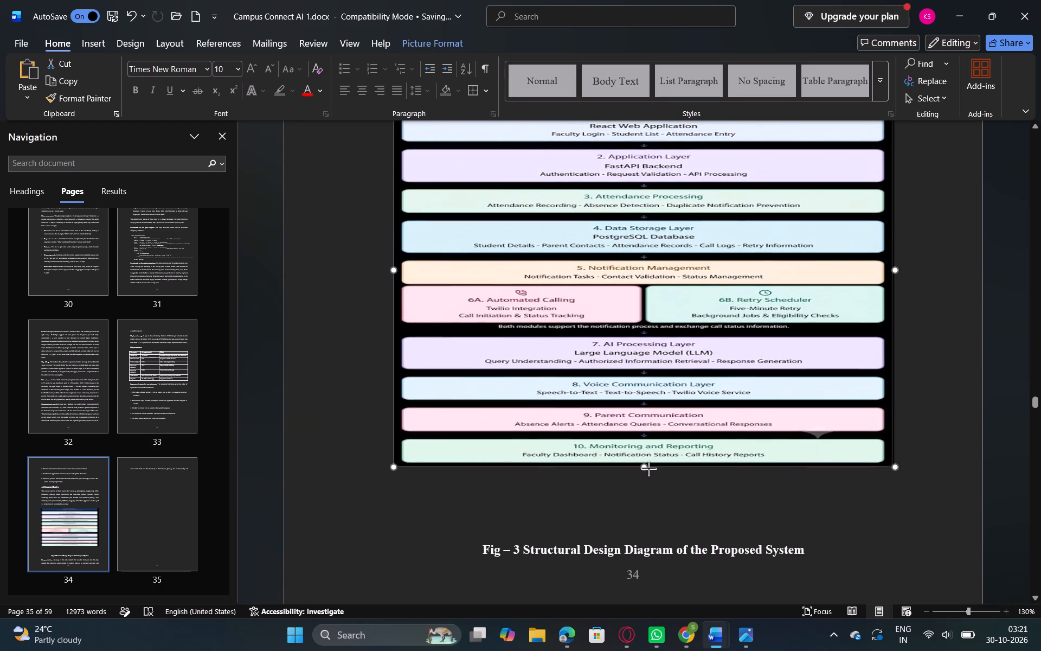
drag(648, 468, 650, 482)
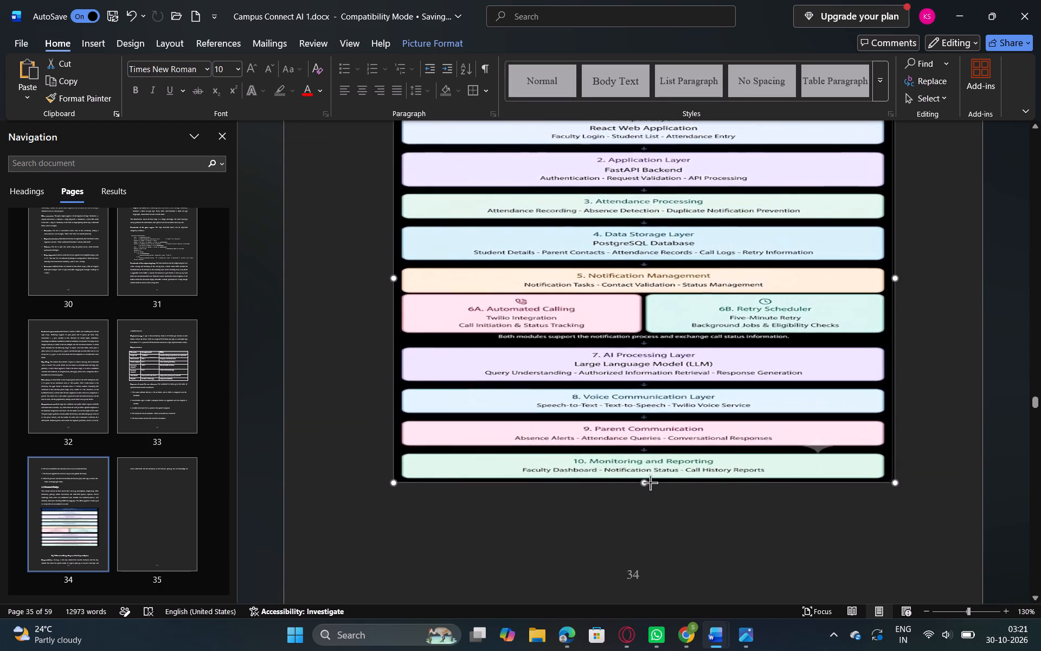
drag(650, 482, 649, 477)
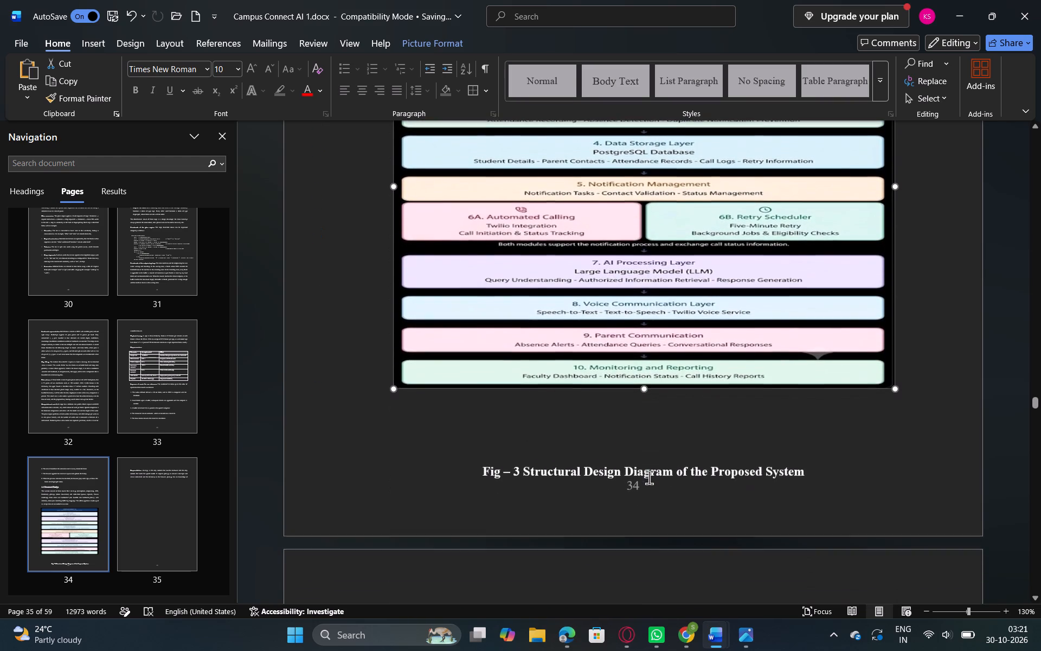
Reduce the blank space between the Fig – 3 diagram and its caption by one empty line.
click(589, 436)
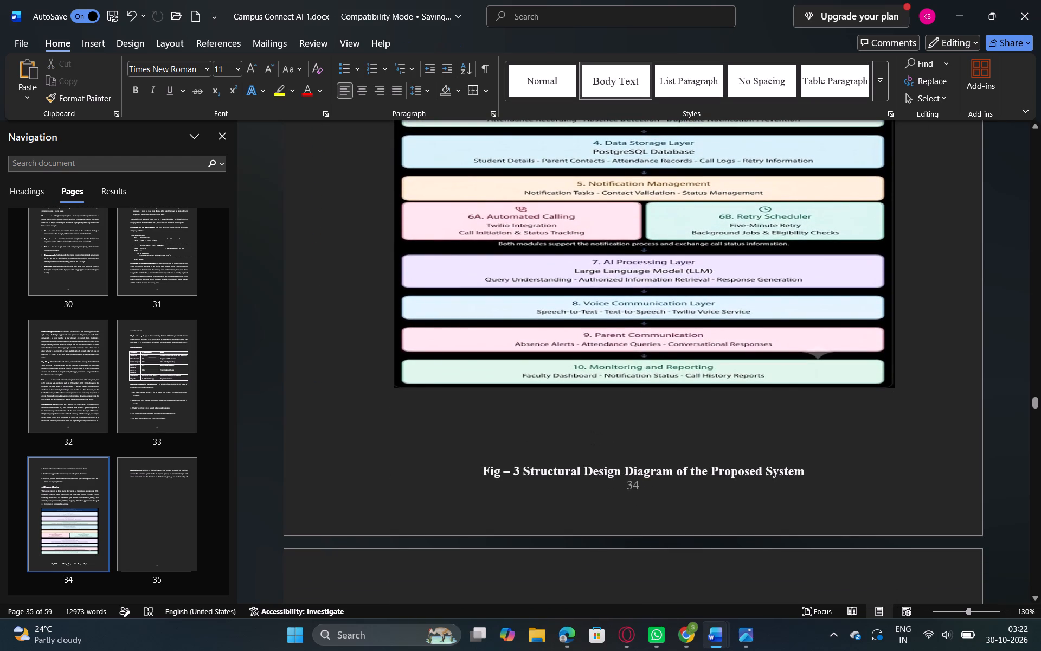
key(Down)
key(BackSpace)
key(BackSpace)
key(BackSpace)
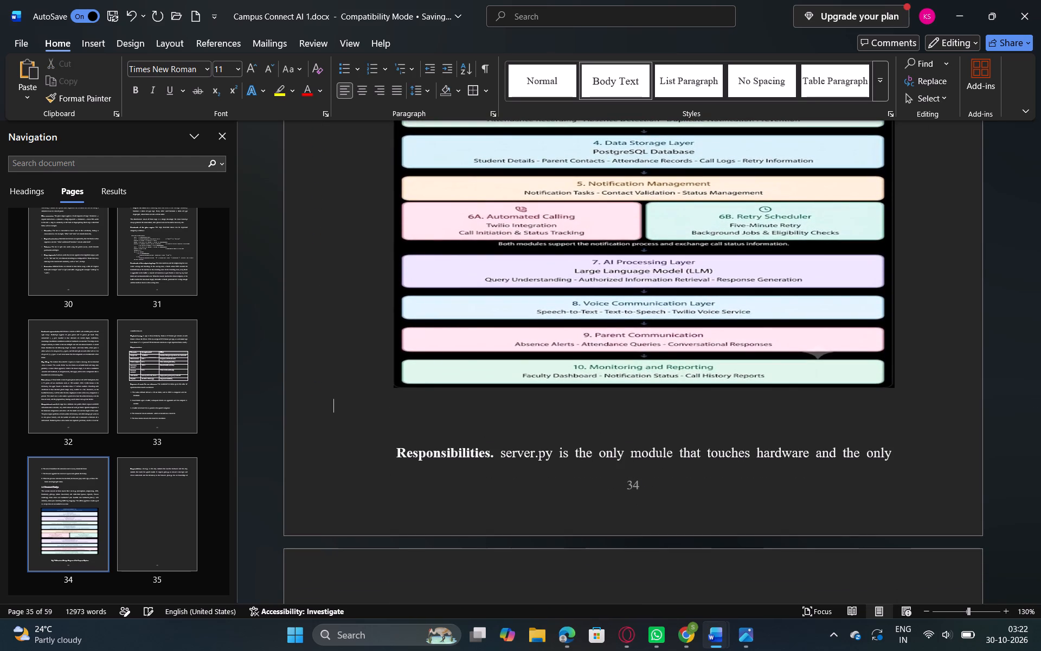
key(Return)
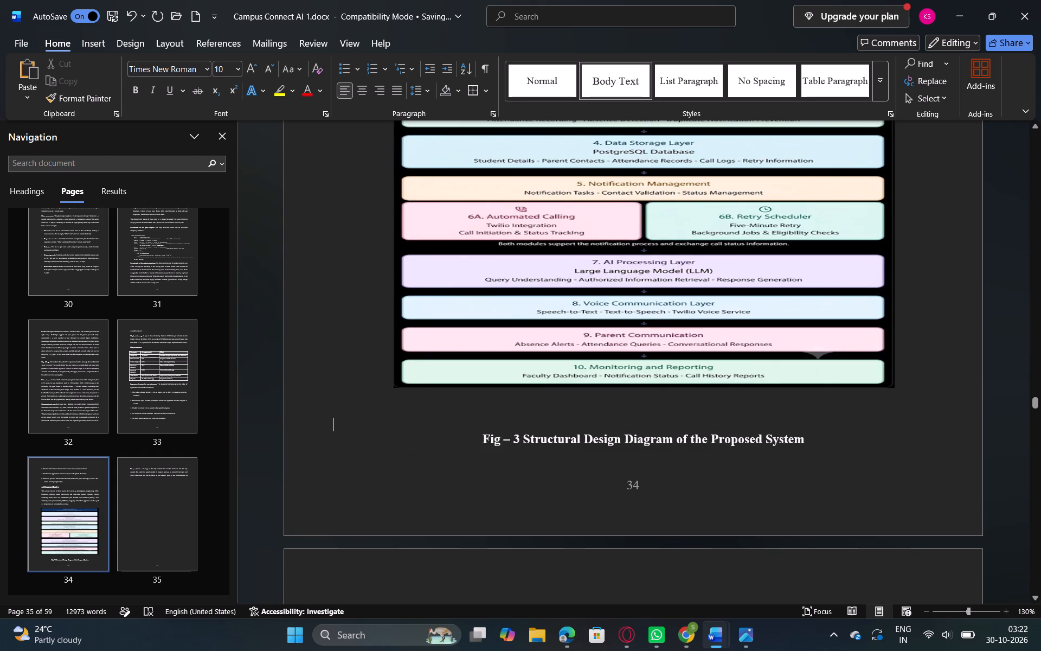
Stretch the bottom of the Fig – 3 diagram slightly further down, keeping its caption on page 34.
click(607, 379)
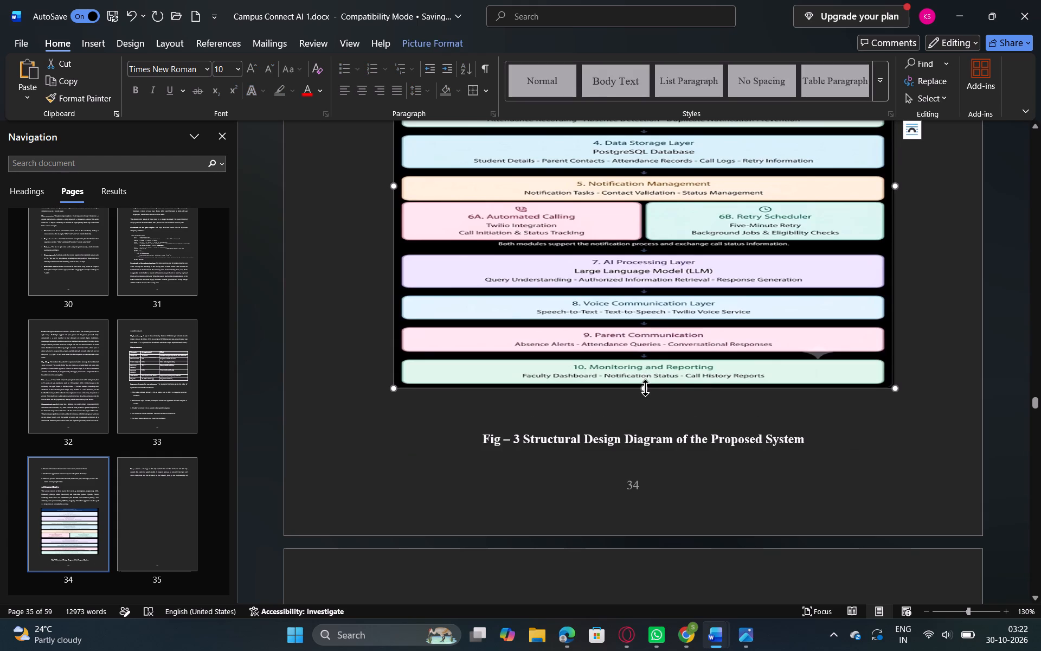
drag(645, 387, 649, 406)
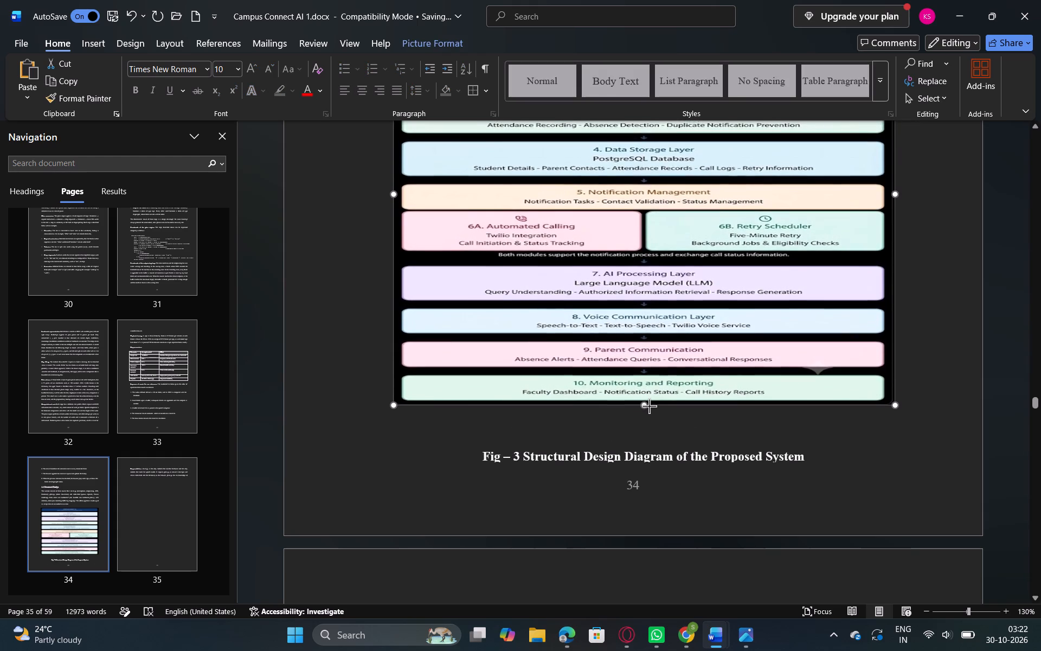
drag(649, 406, 652, 422)
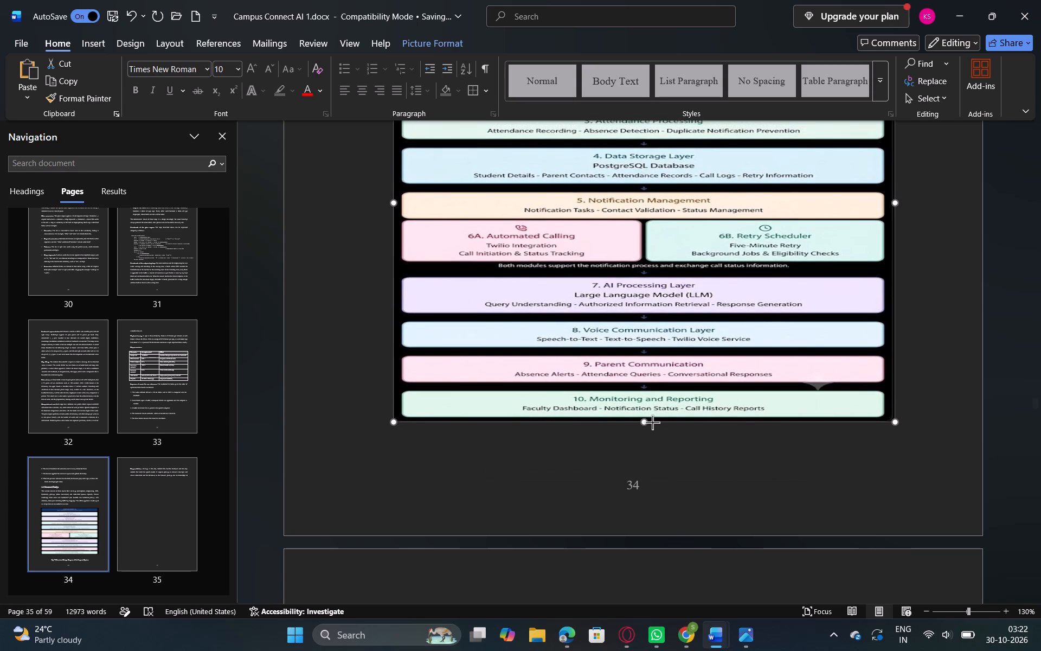
drag(652, 422, 652, 415)
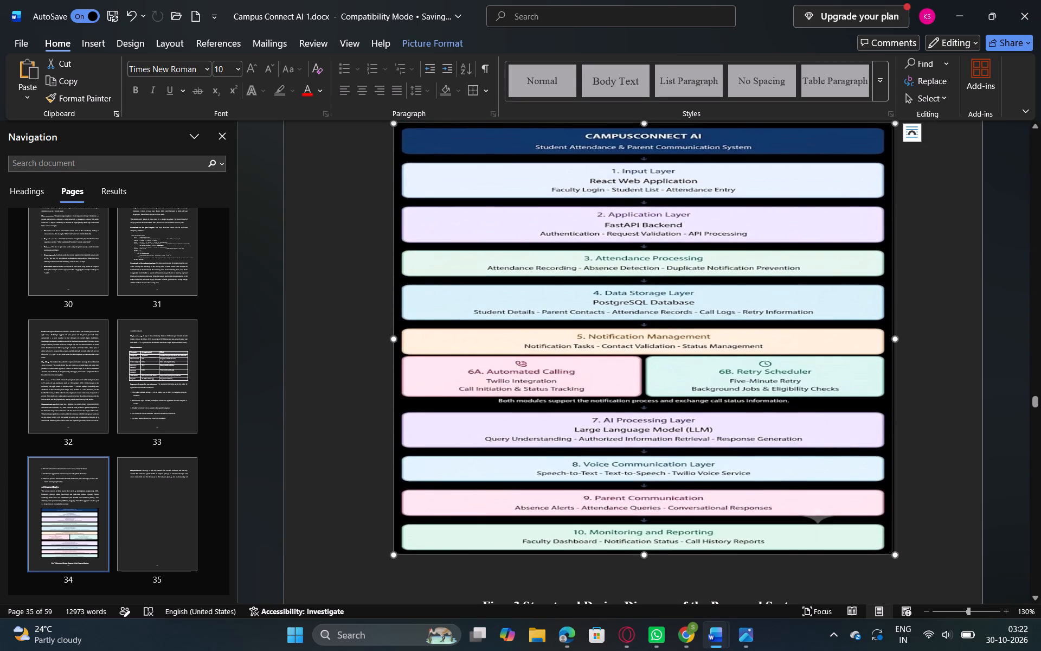
Examine the layout from 4.4 Structural Design on page 34 through the Responsibilities and Failure behaviour paragraphs on pages 35 and 36.
scroll(357, 355, right, 1)
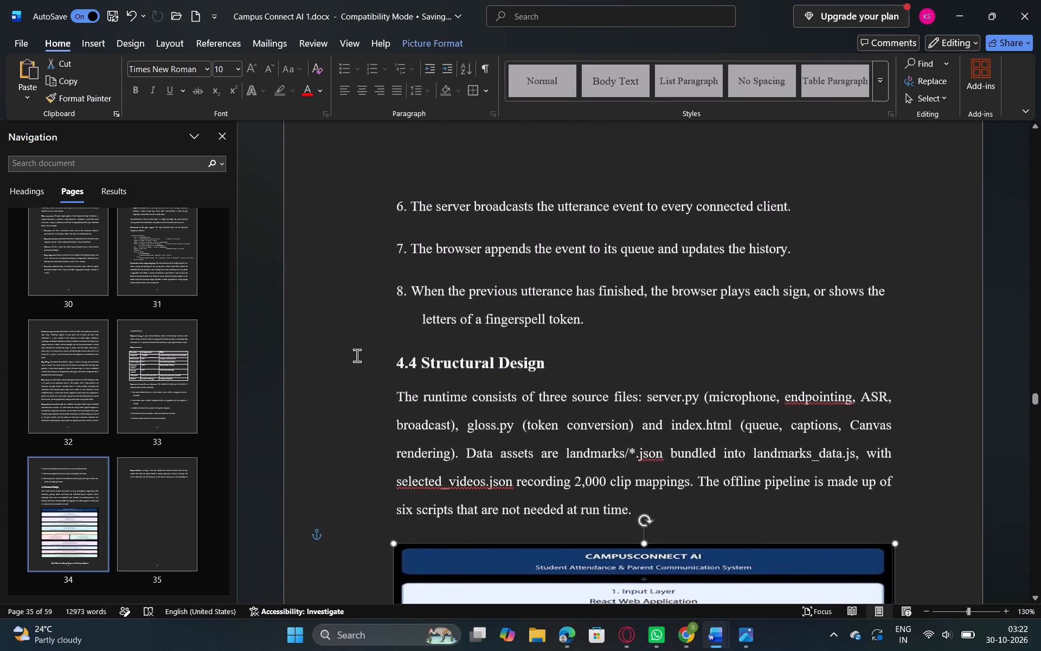
scroll(357, 355, right, 1)
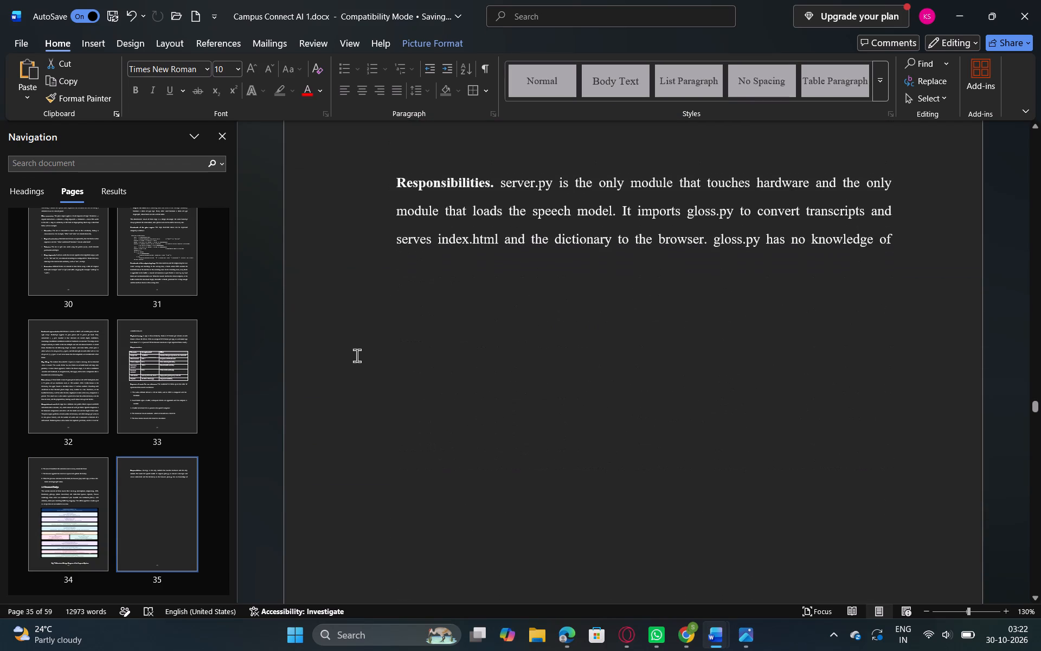
scroll(357, 355, right, 2)
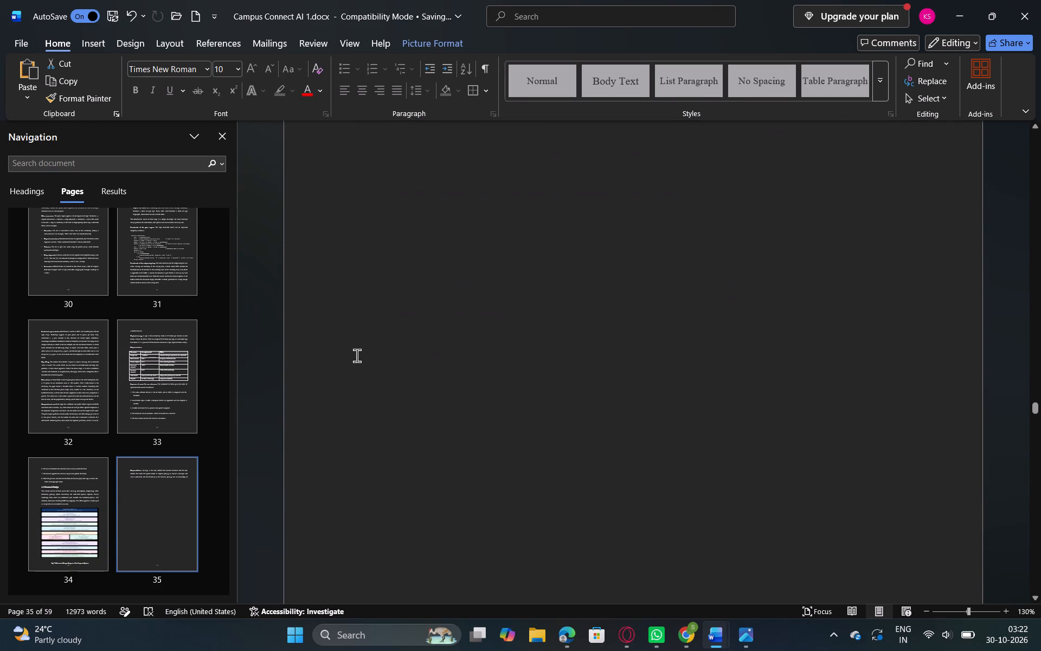
scroll(357, 355, right, 2)
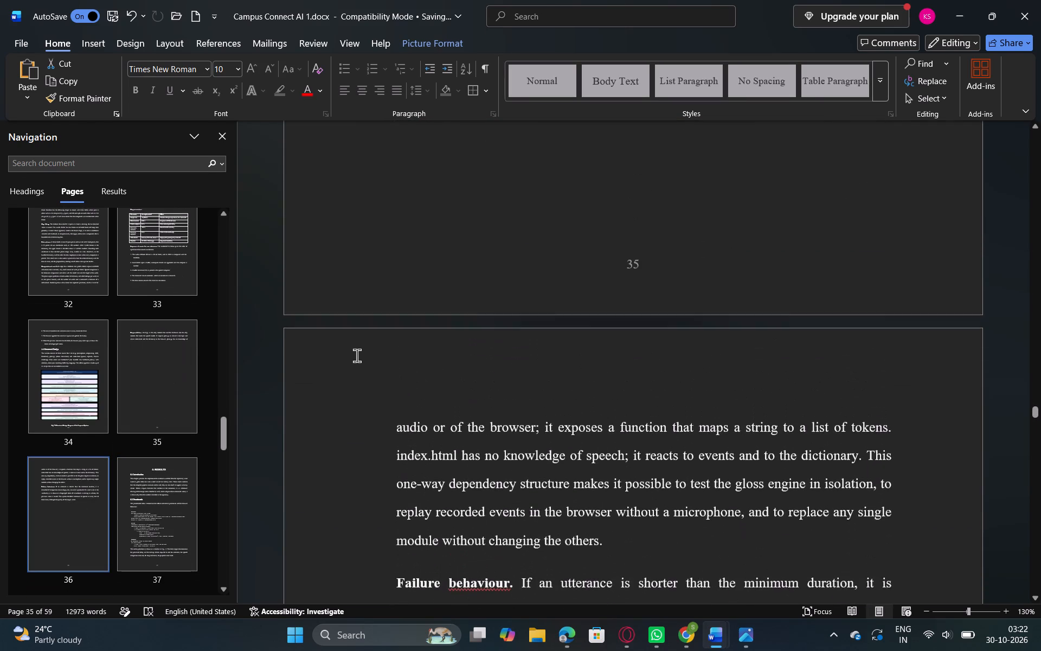
scroll(357, 355, right, 1)
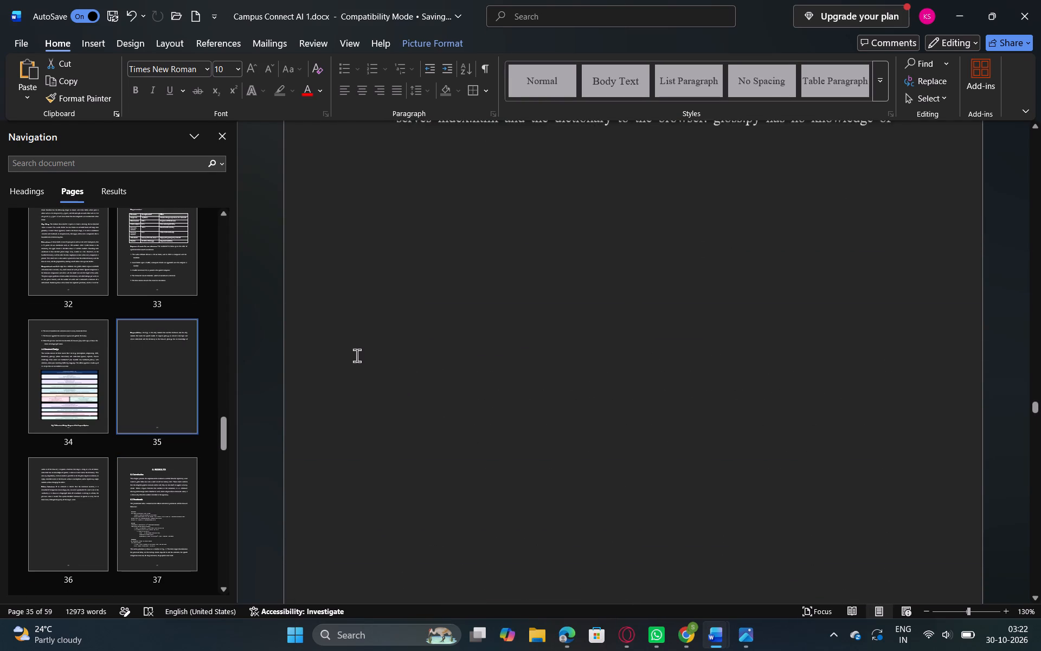
scroll(357, 355, right, 1)
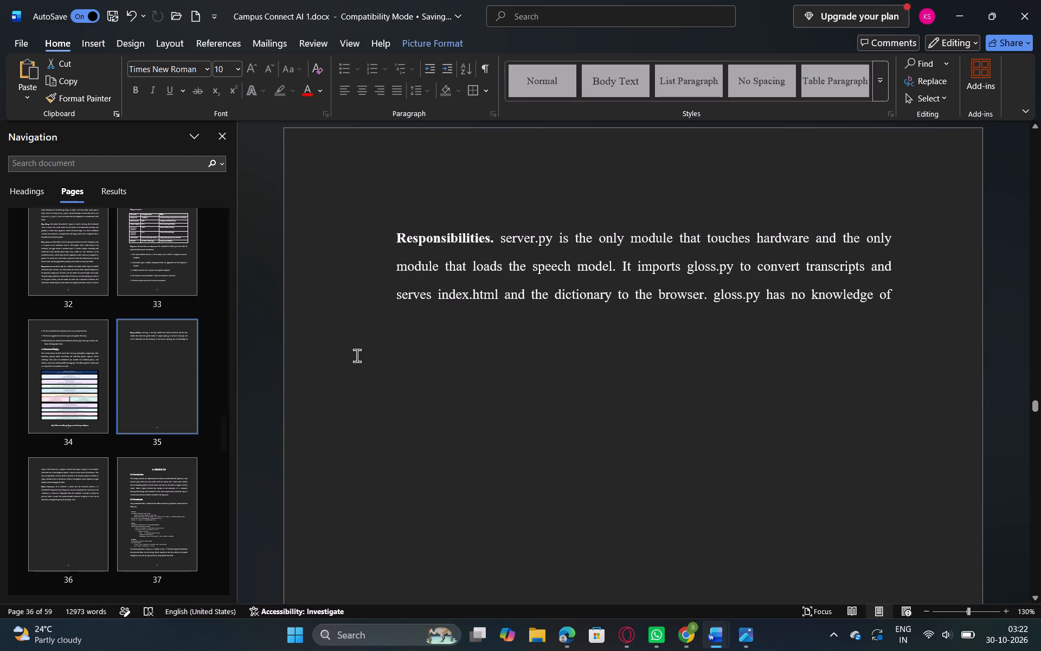
scroll(357, 355, right, 1)
scroll(357, 355, down, 1)
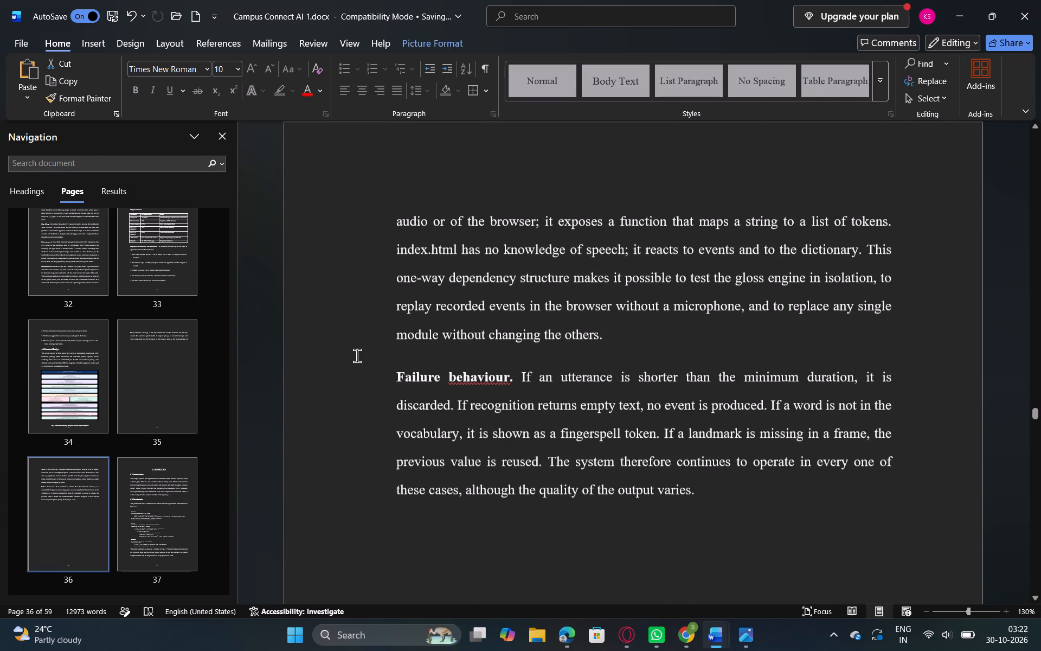
scroll(357, 355, down, 2)
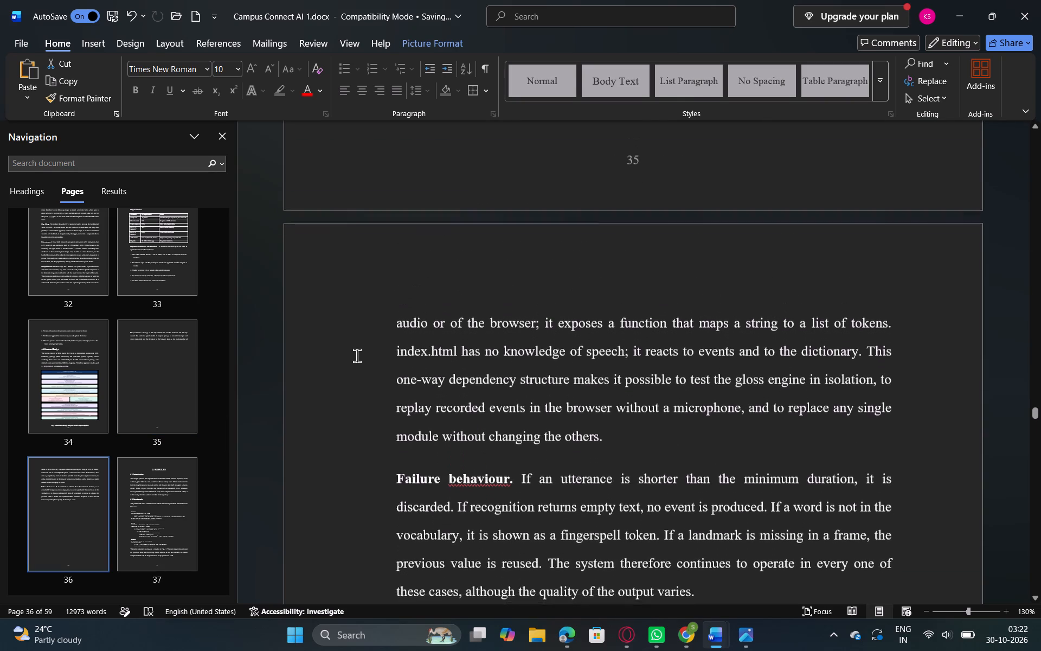
scroll(357, 355, down, 2)
Copy the rest of the Responsibilities paragraph, "audio or of the browser" to "changing the others.", from page 36 to after "no knowledge of" on page 35.
drag(395, 345, 611, 465)
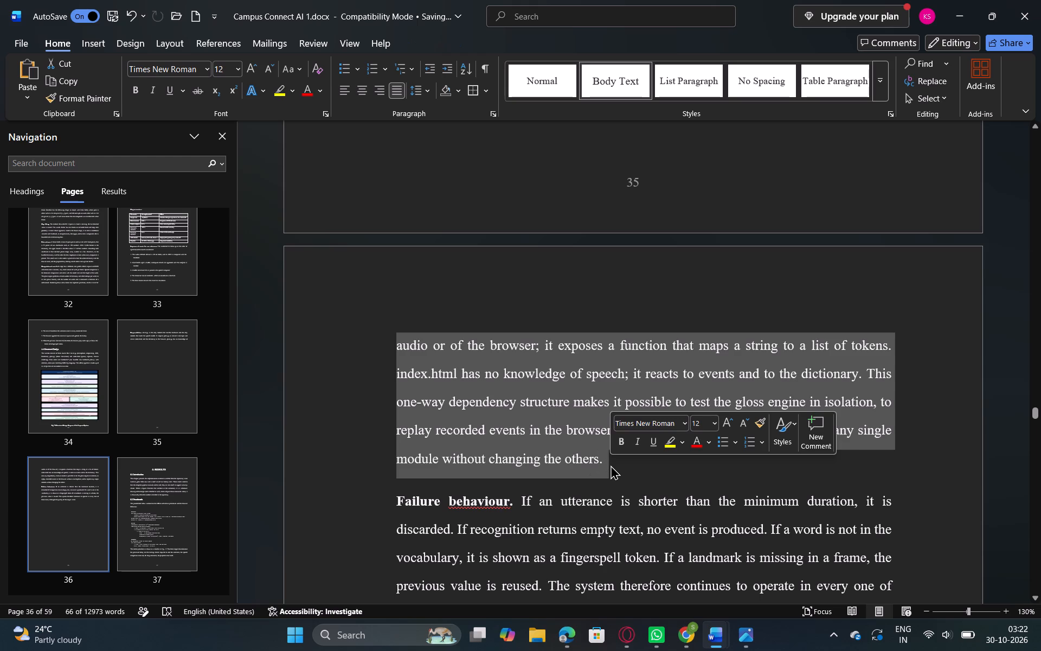
key(ctrl+c)
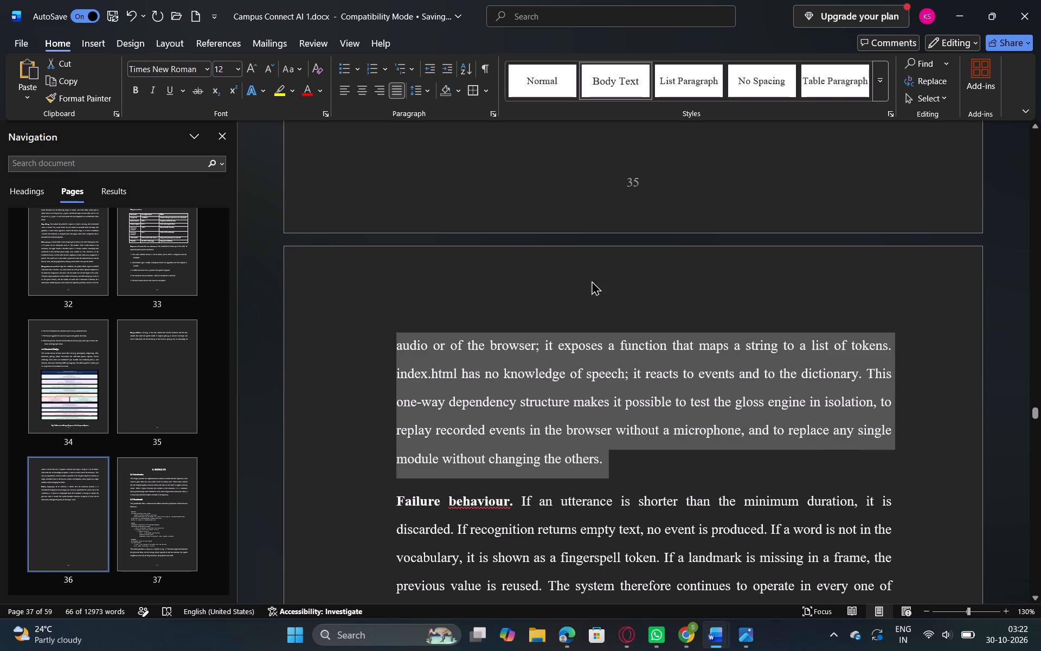
scroll(592, 280, up, 3)
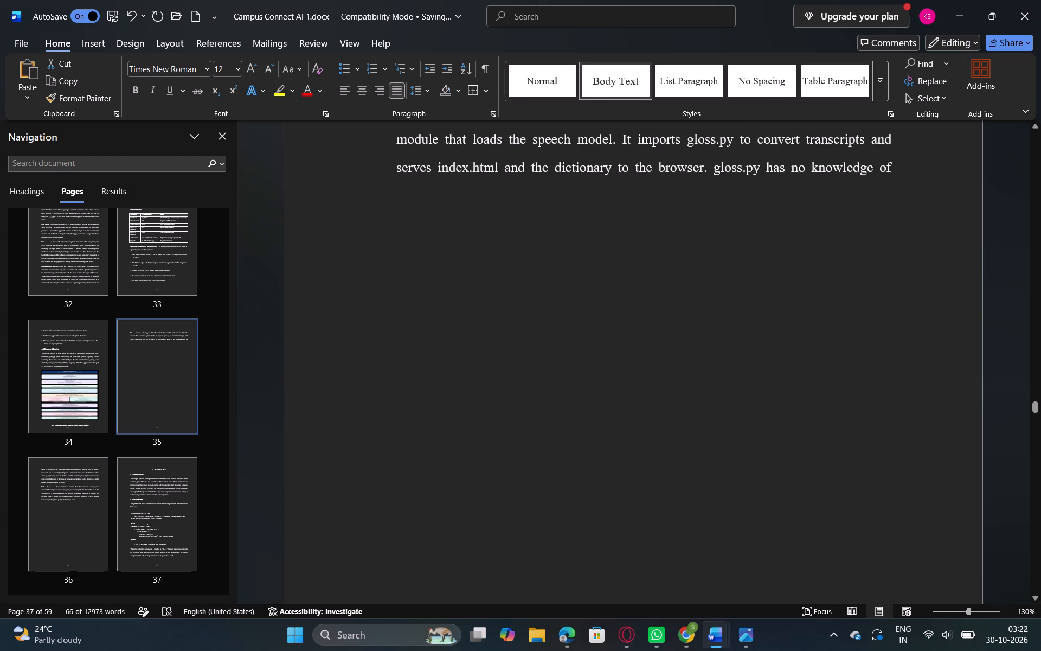
click(896, 164)
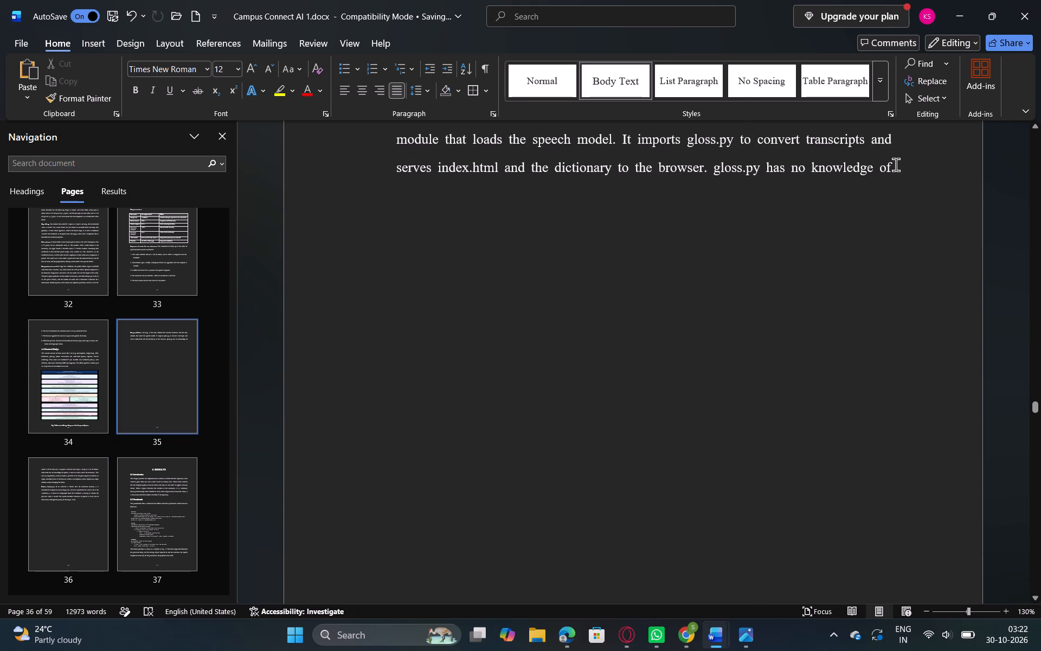
key(ctrl+v)
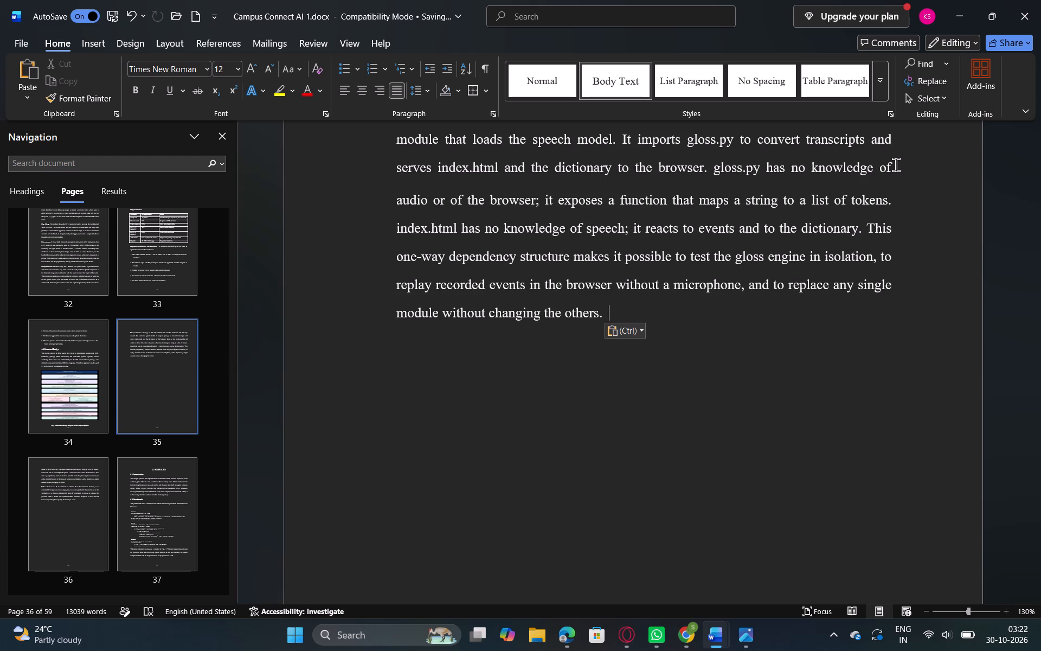
Add blank line space below the Responsibilities paragraph ending "module without changing the others." on page 35.
scroll(896, 164, down, 1)
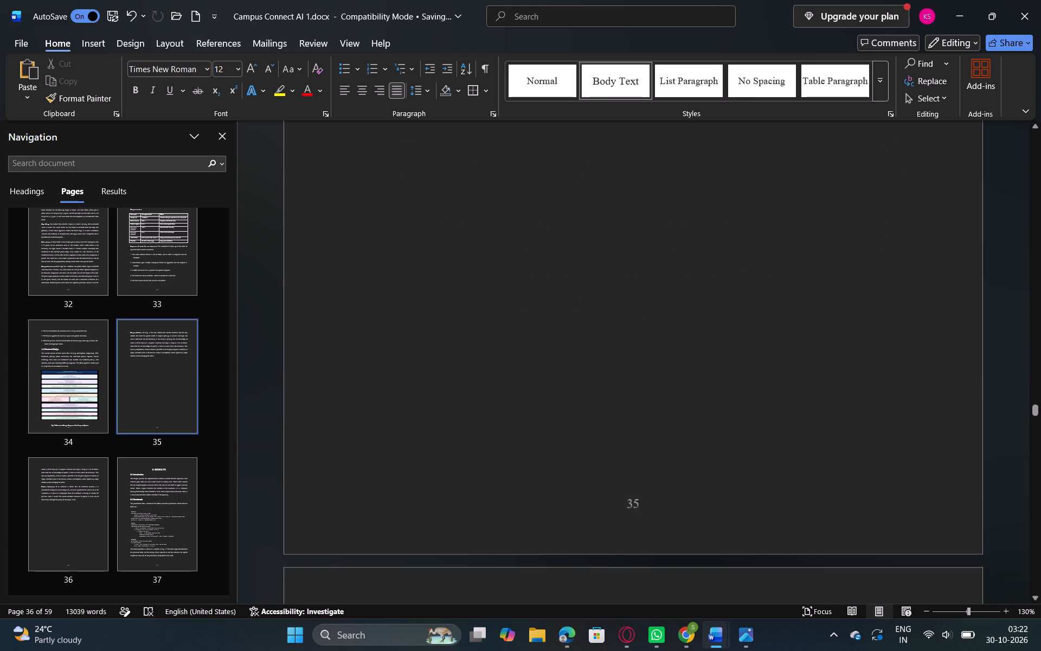
key(Return)
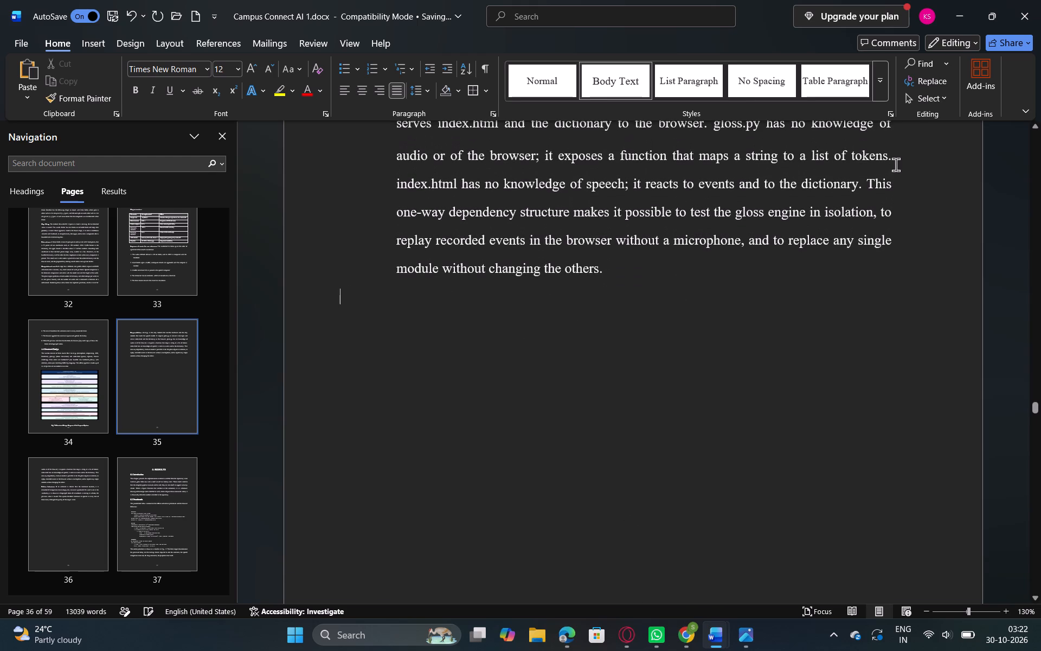
key(space)
key(space)
key(Tab)
key(space)
key(space)
key(space)
key(space)
key(space)
key(Up)
key(BackSpace)
key(Return)
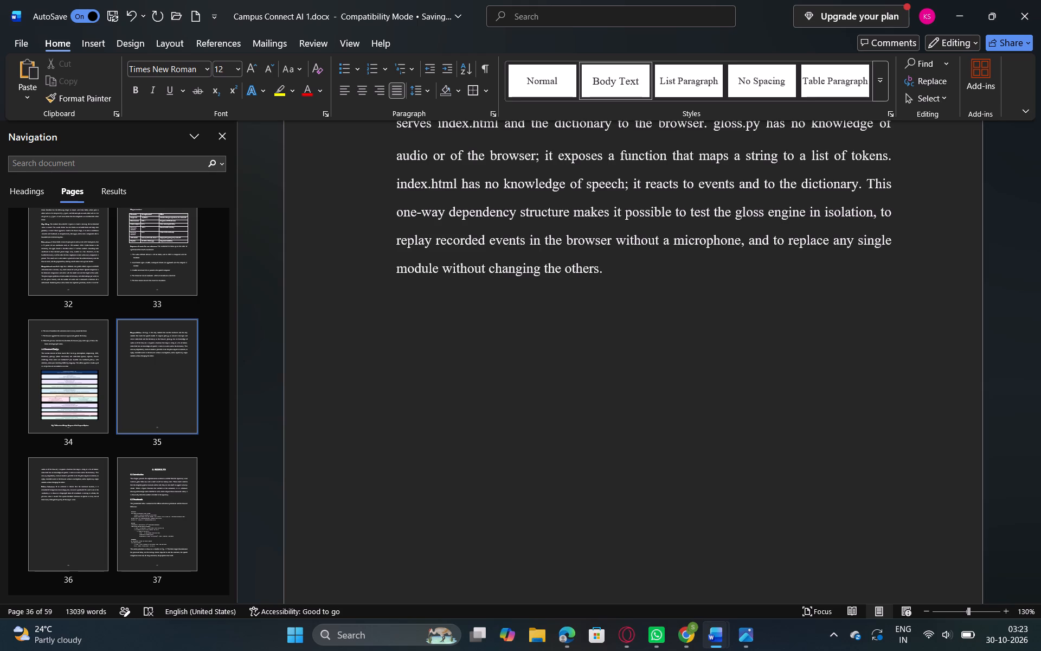
Copy the Failure behaviour paragraph from page 36 onto a new line below the Responsibilities paragraph on page 35.
scroll(896, 164, down, 2)
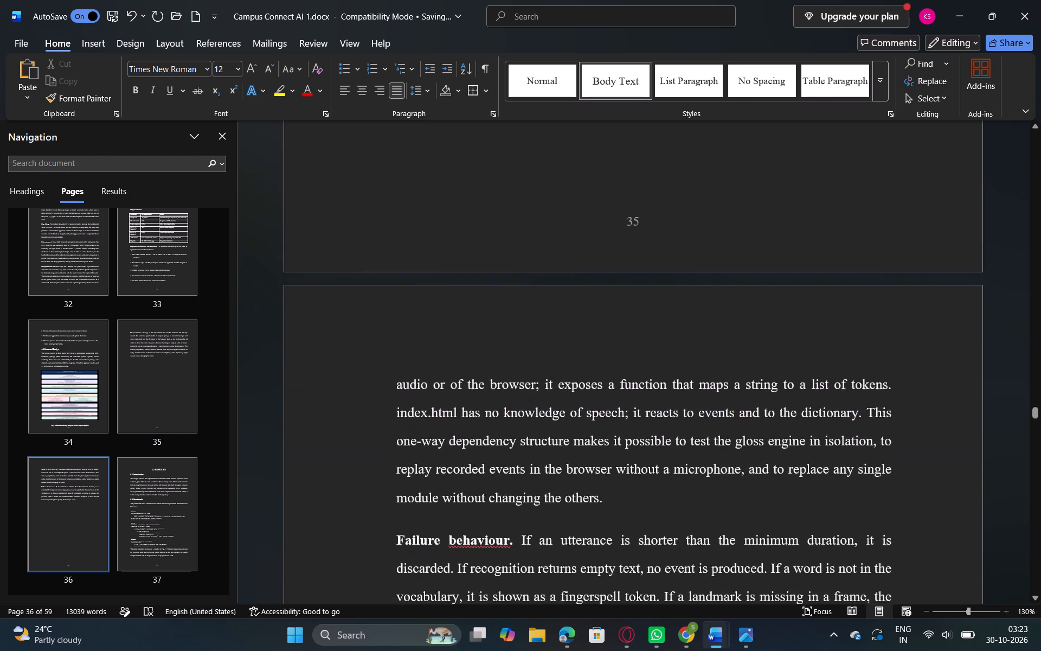
scroll(896, 164, down, 1)
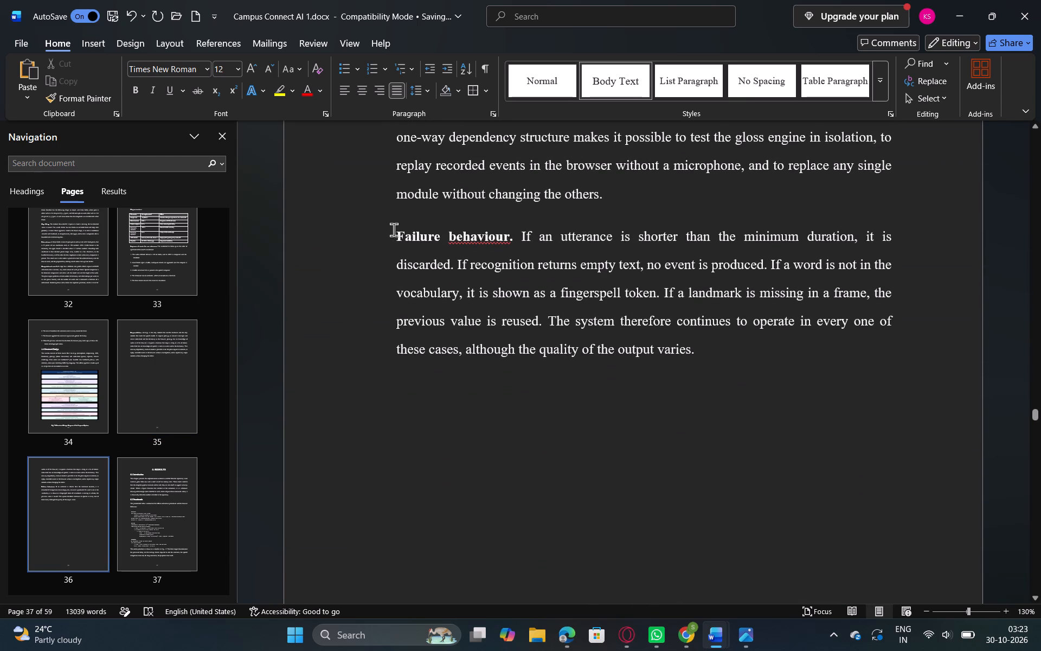
drag(394, 229, 729, 353)
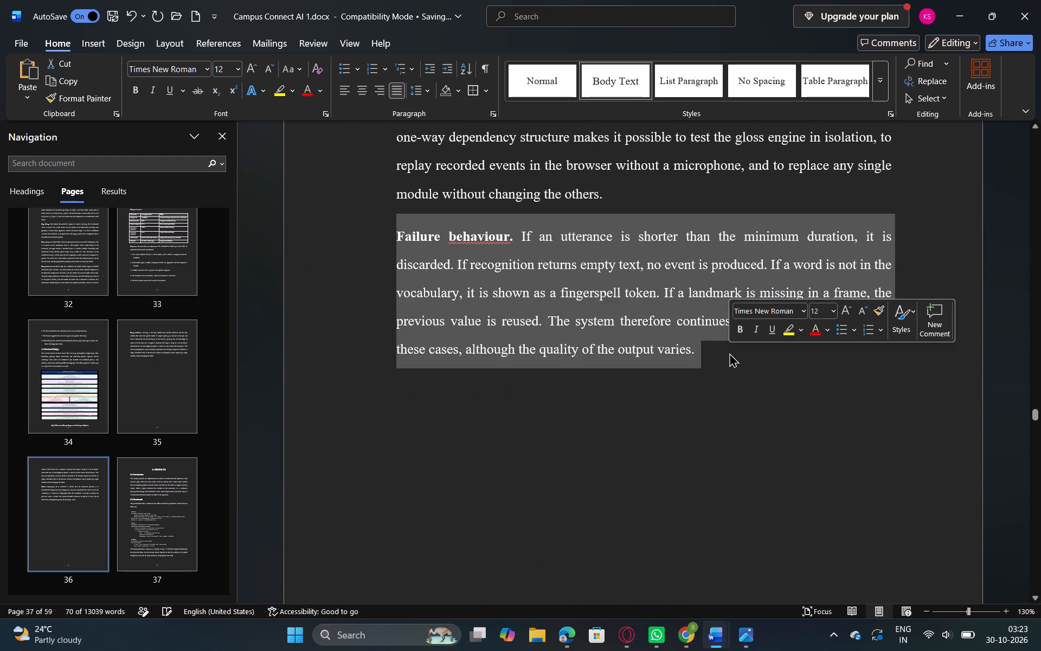
key(ctrl+c)
scroll(729, 353, up, 1)
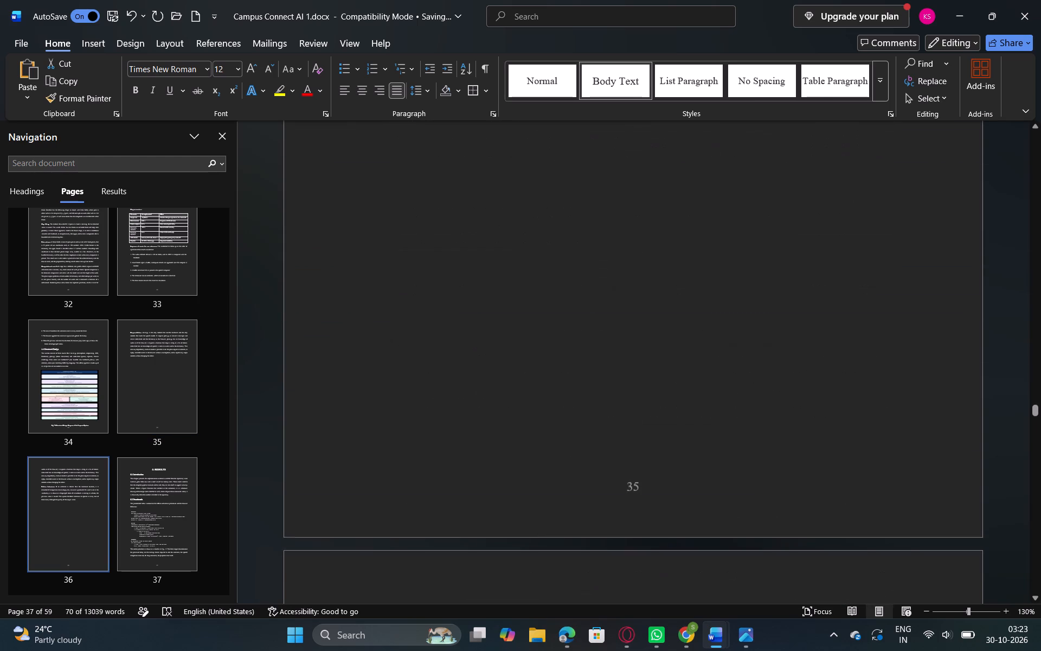
scroll(729, 353, up, 1)
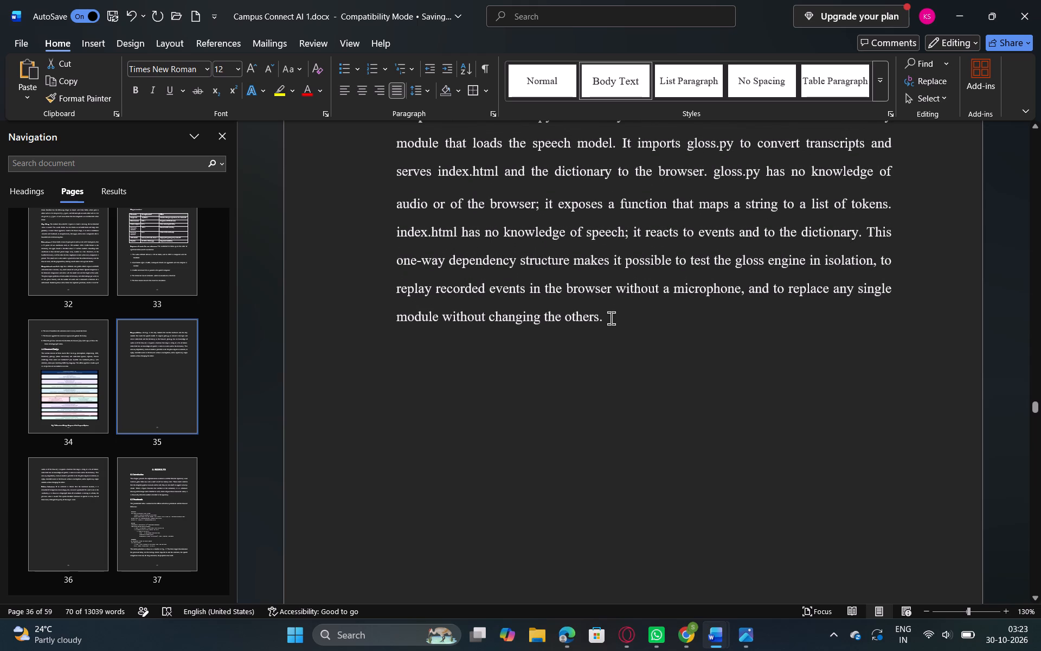
click(611, 318)
key(Return)
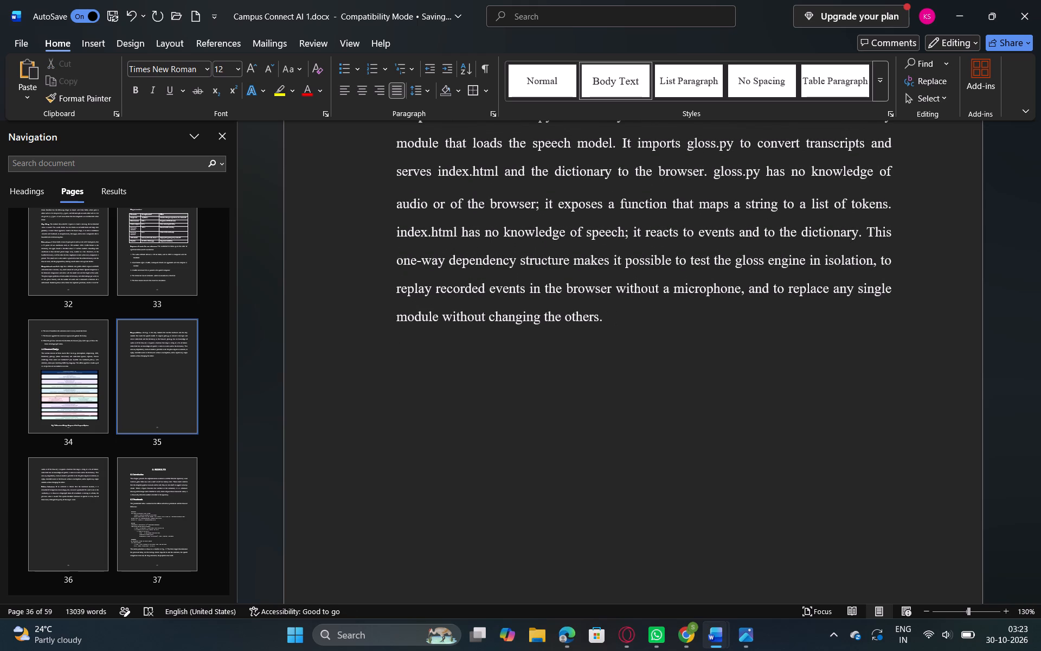
key(ctrl+v)
Delete the duplicated Responsibilities and Failure behaviour text on page 36 and remove the emptied page before the 5. RESULTS heading.
scroll(611, 318, down, 1)
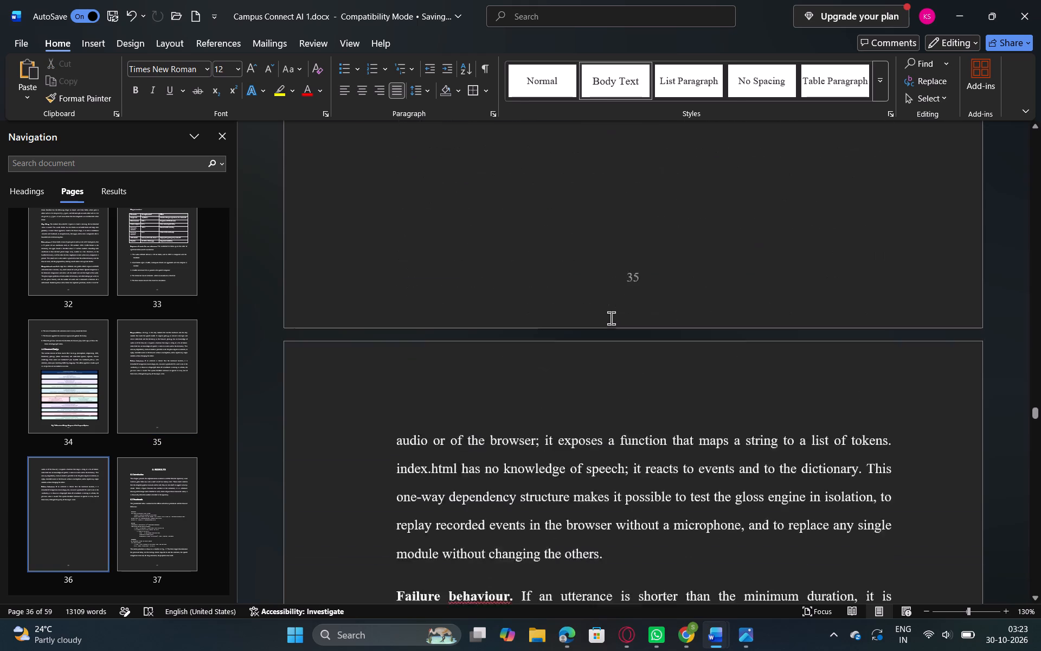
scroll(611, 318, down, 2)
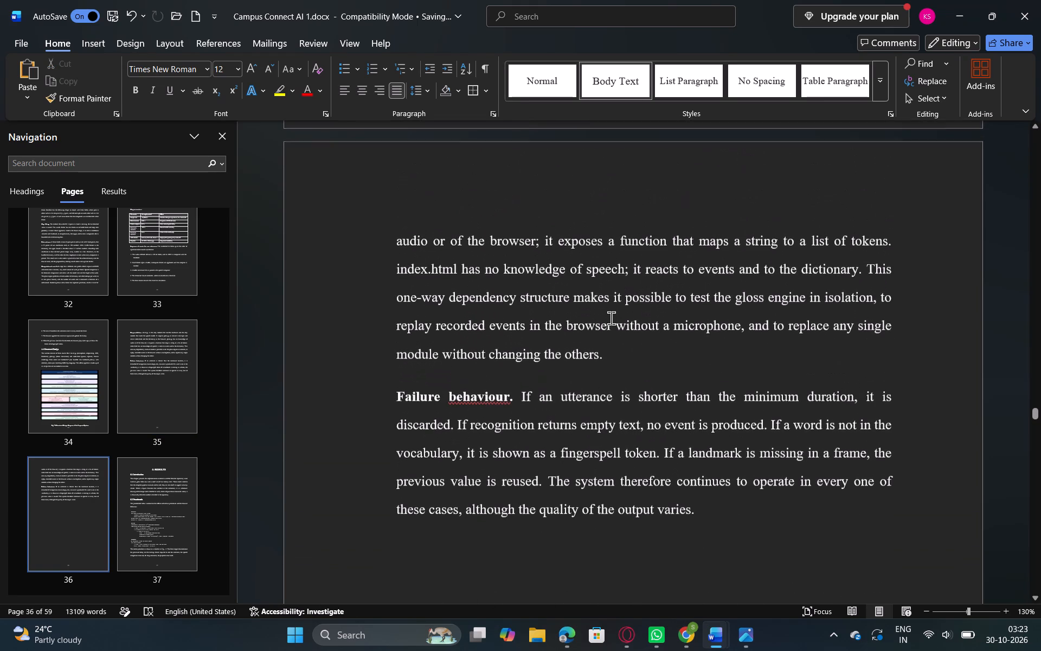
drag(719, 510, 347, 201)
key(BackSpace)
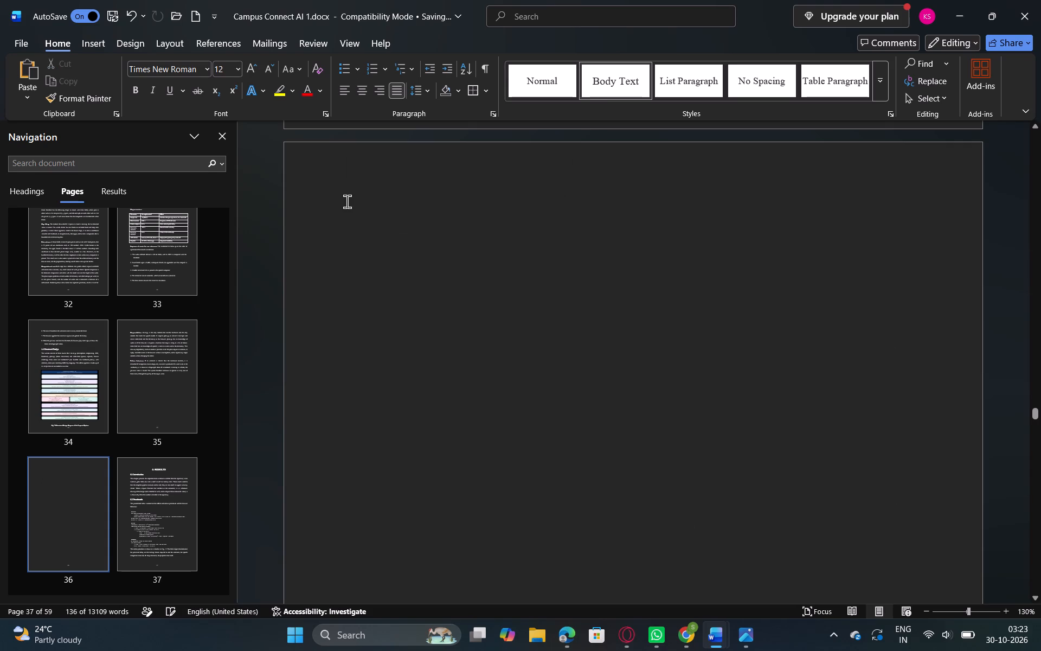
key(Delete)
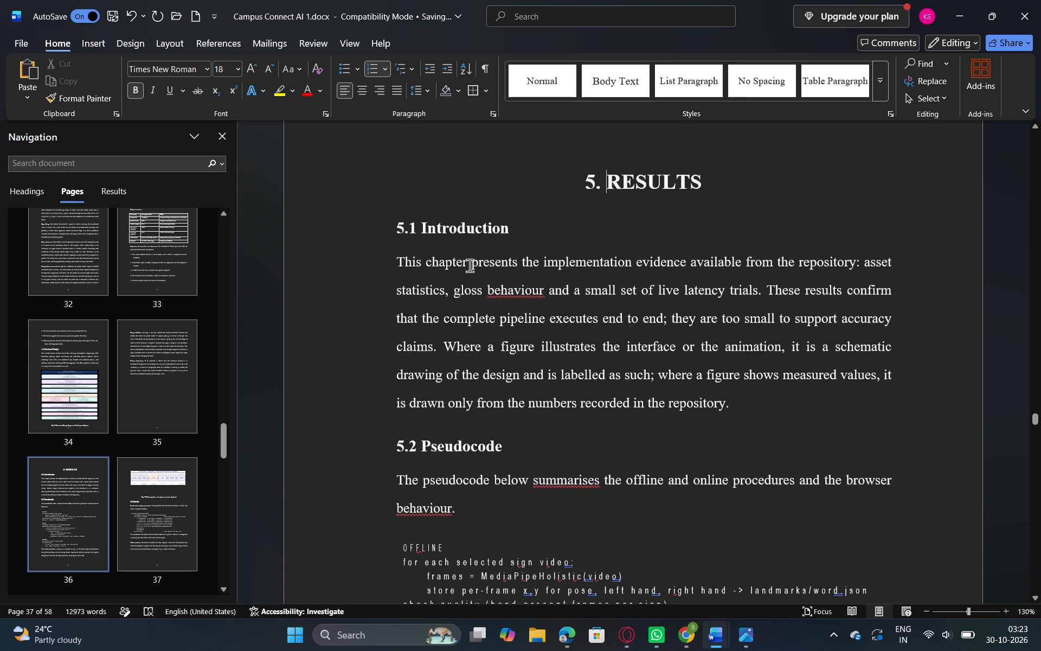
Examine the Chapter 5 layout from 5.1 Introduction through the Fig – 5 pipeline, the 5.3 Results text and the Fig – 6 web interface.
scroll(470, 265, down, 1)
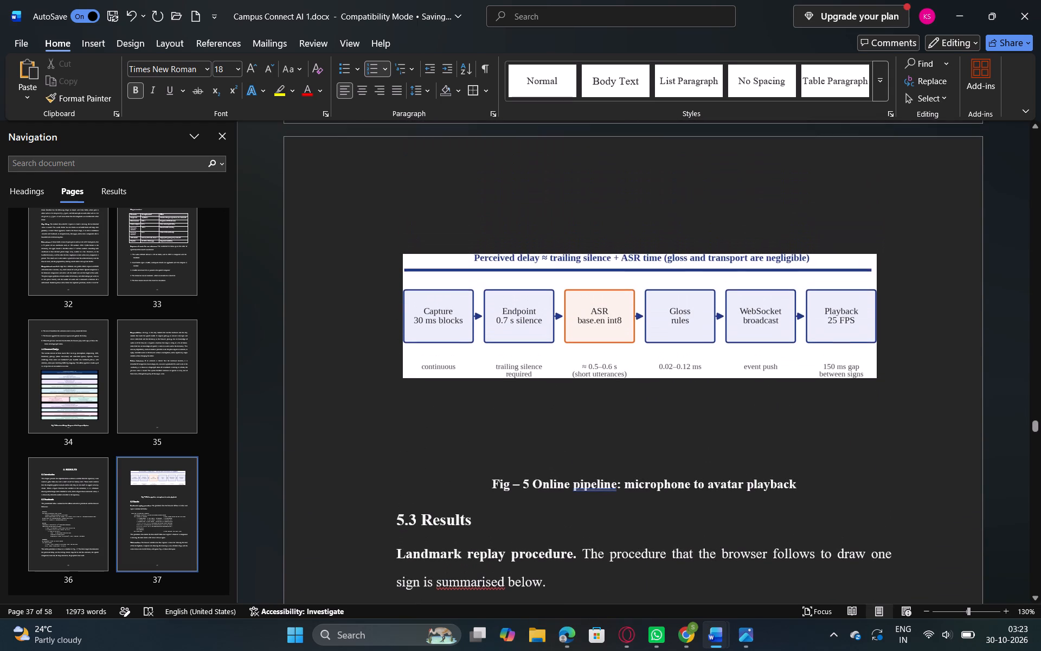
scroll(470, 265, down, 1)
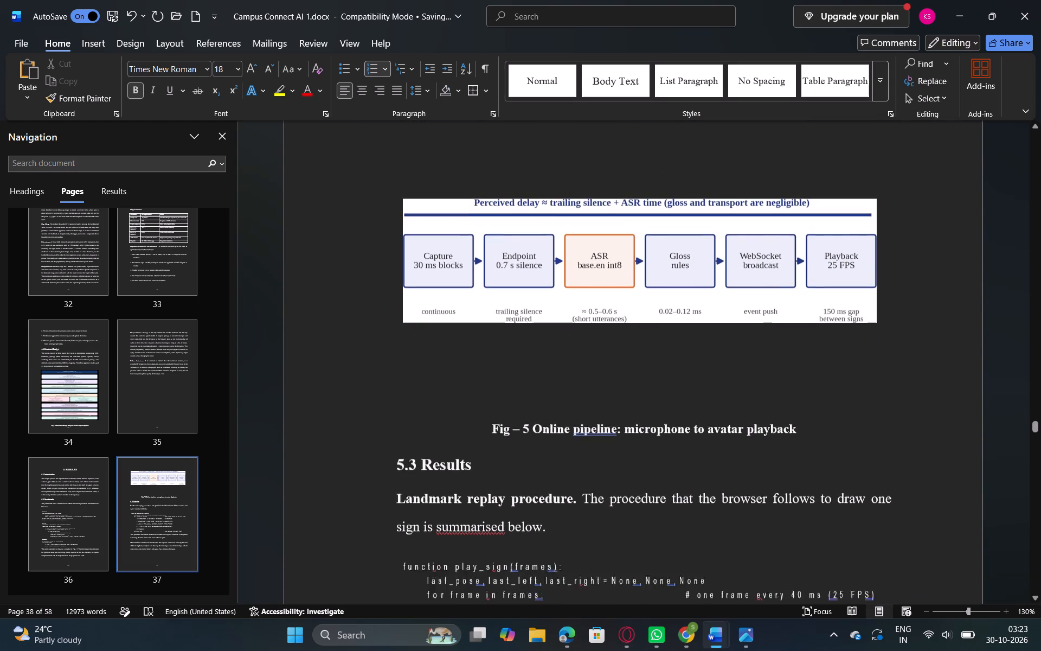
scroll(470, 265, down, 2)
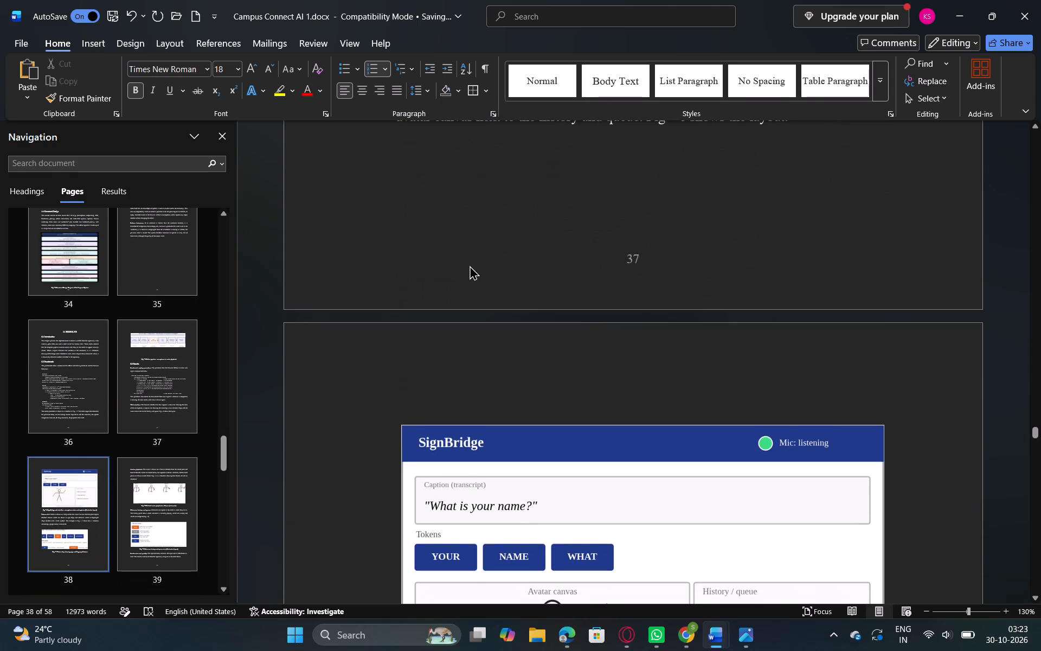
scroll(470, 265, down, 1)
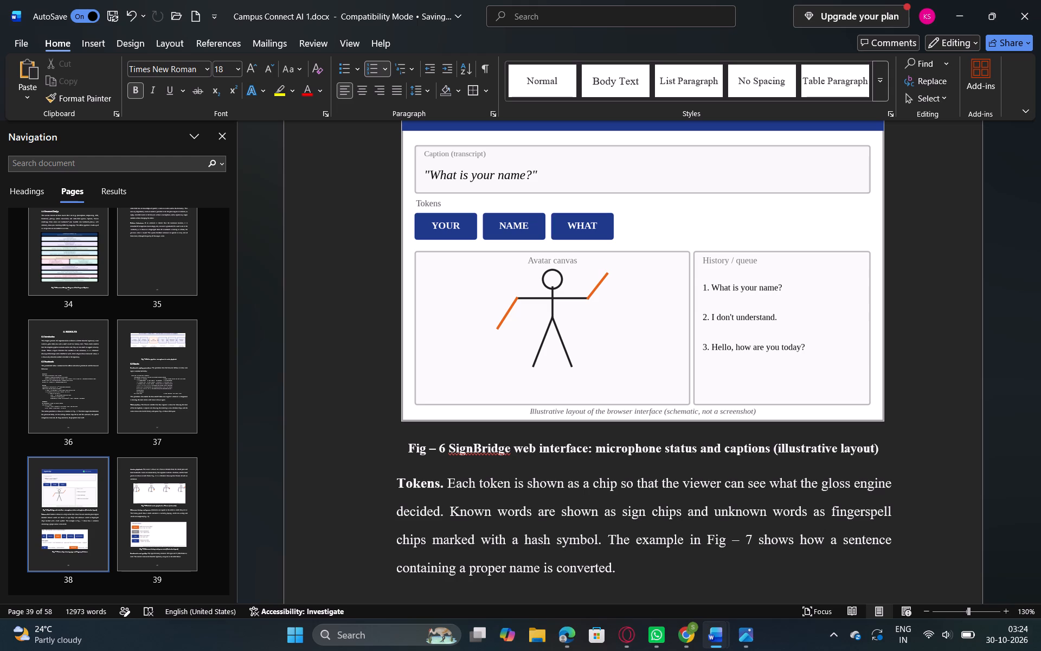
scroll(470, 265, up, 1)
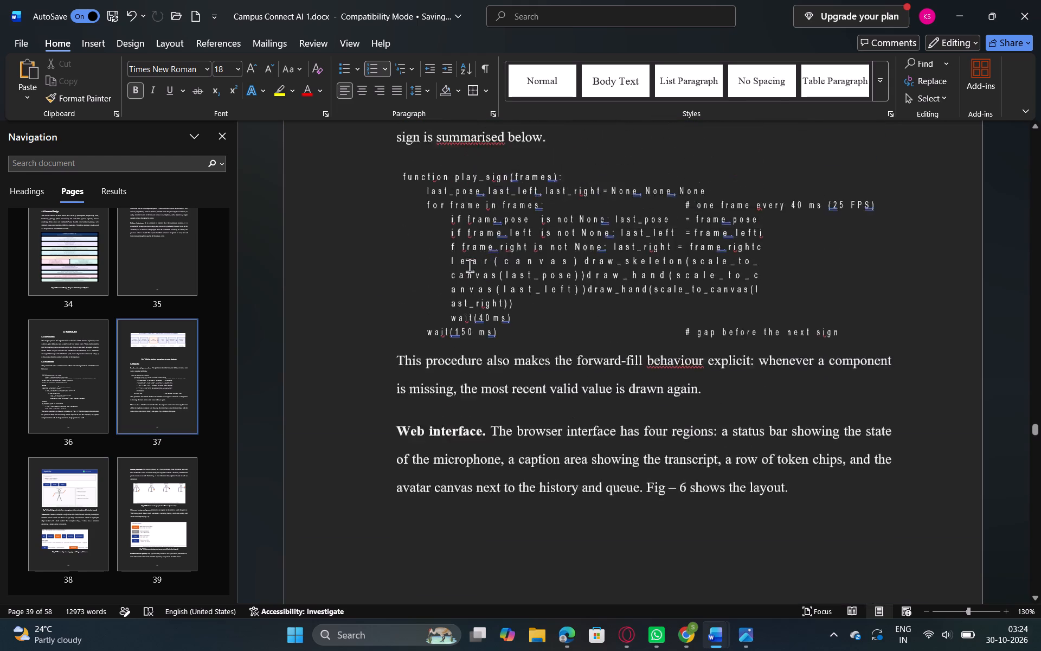
scroll(470, 265, up, 2)
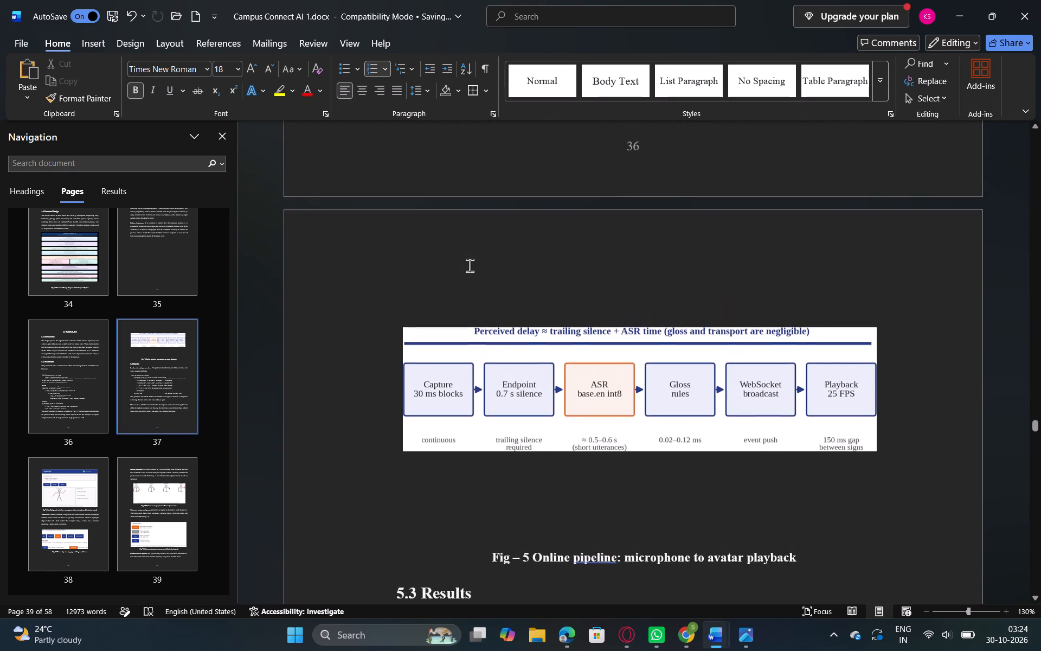
scroll(470, 265, up, 2)
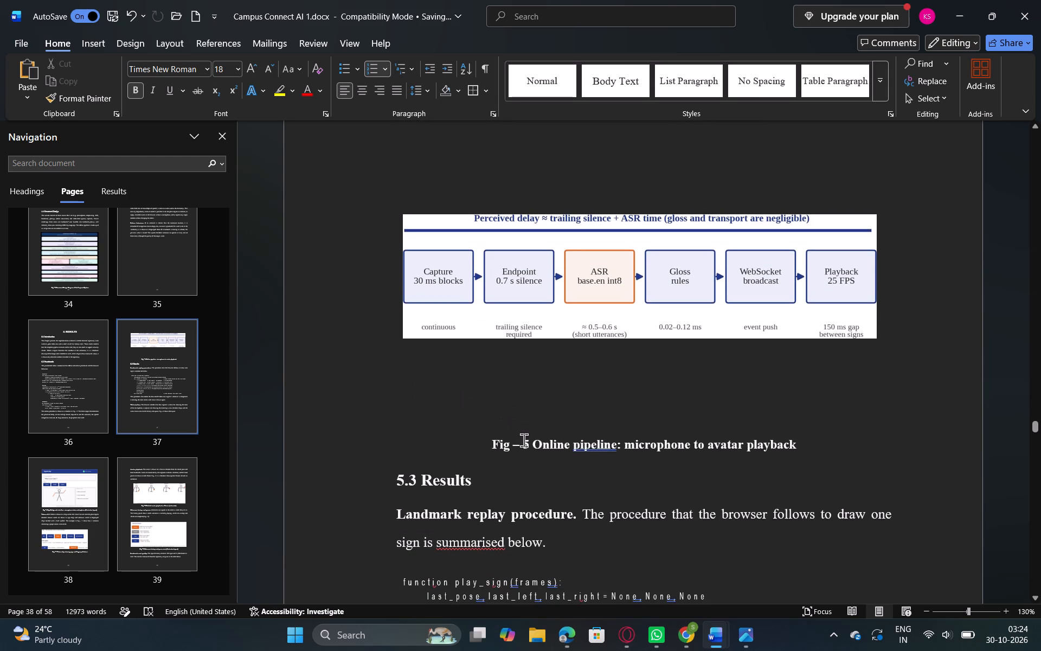
Select the Fig – 5 online pipeline diagram together with its caption on page 37.
drag(490, 445, 685, 443)
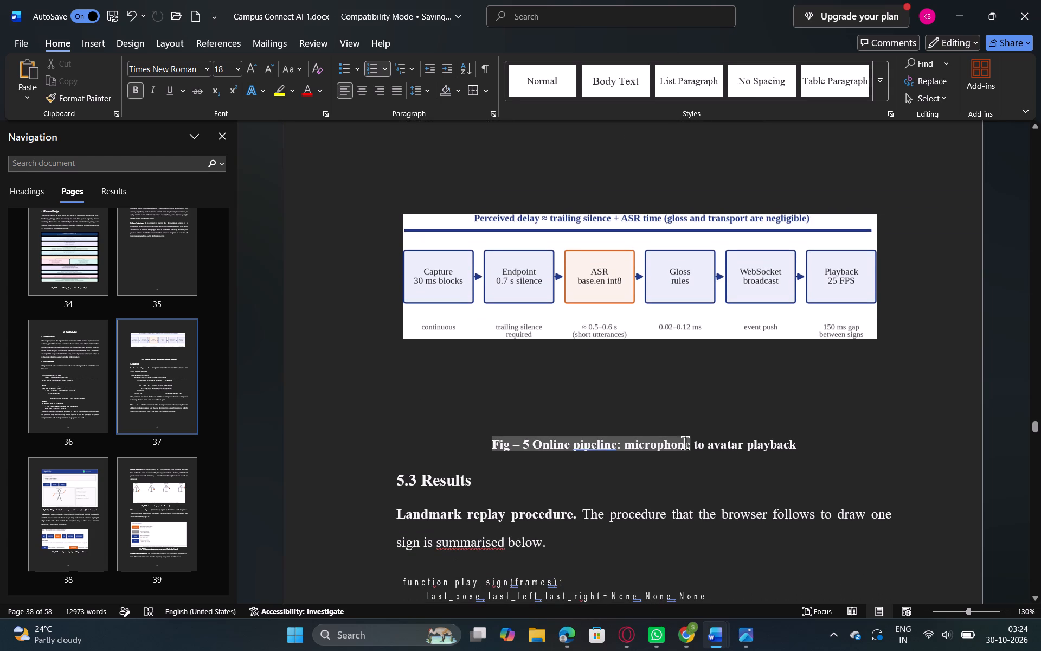
drag(685, 443, 492, 411)
click(492, 411)
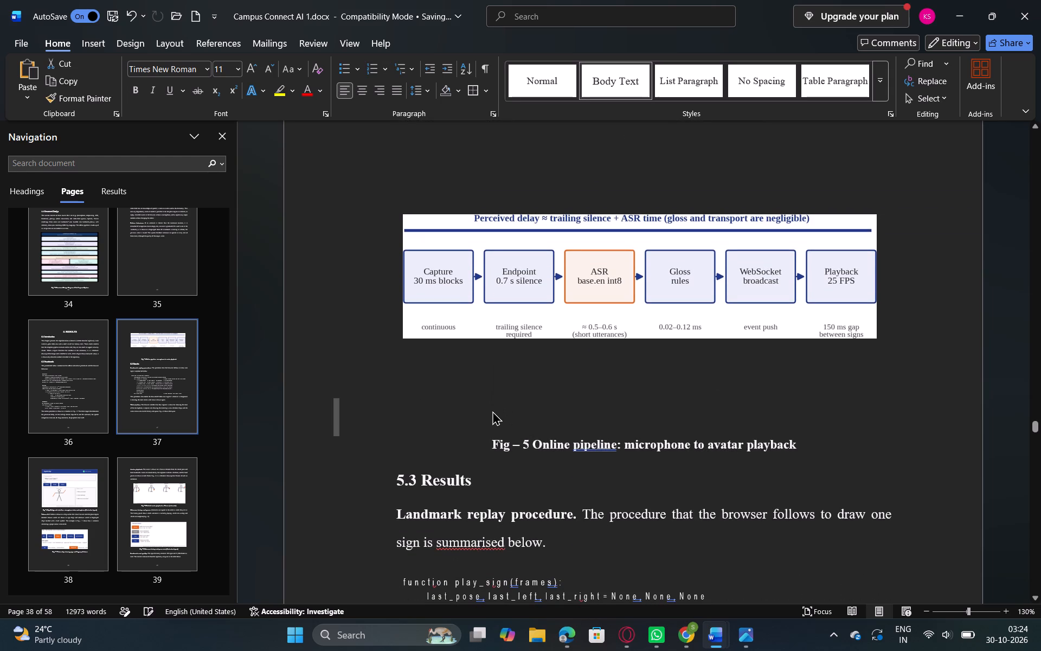
drag(393, 207, 483, 309)
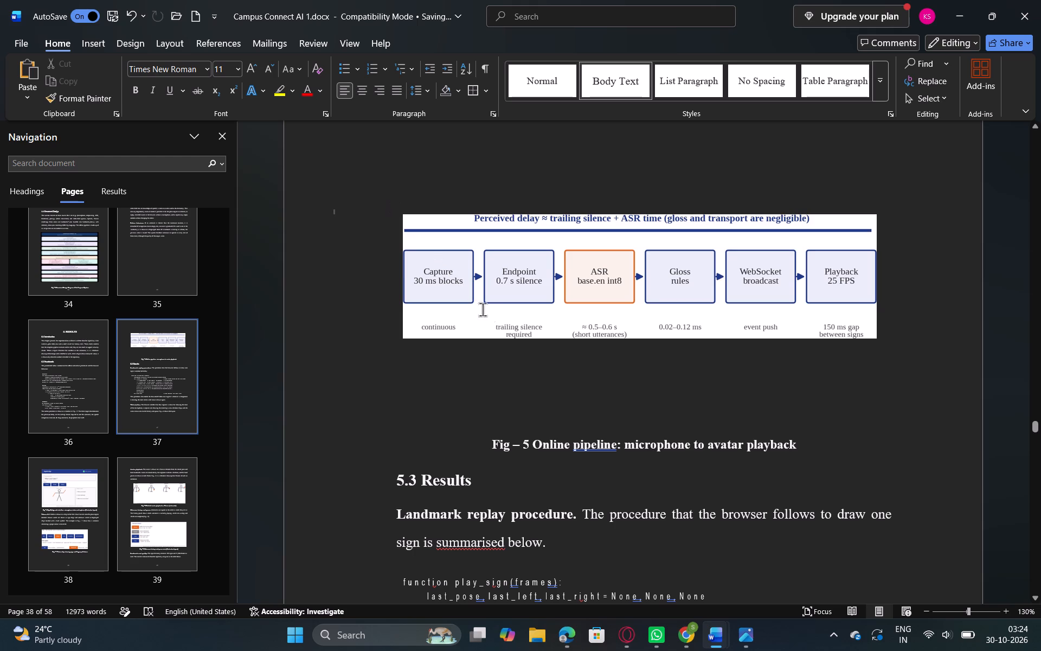
drag(483, 309, 798, 443)
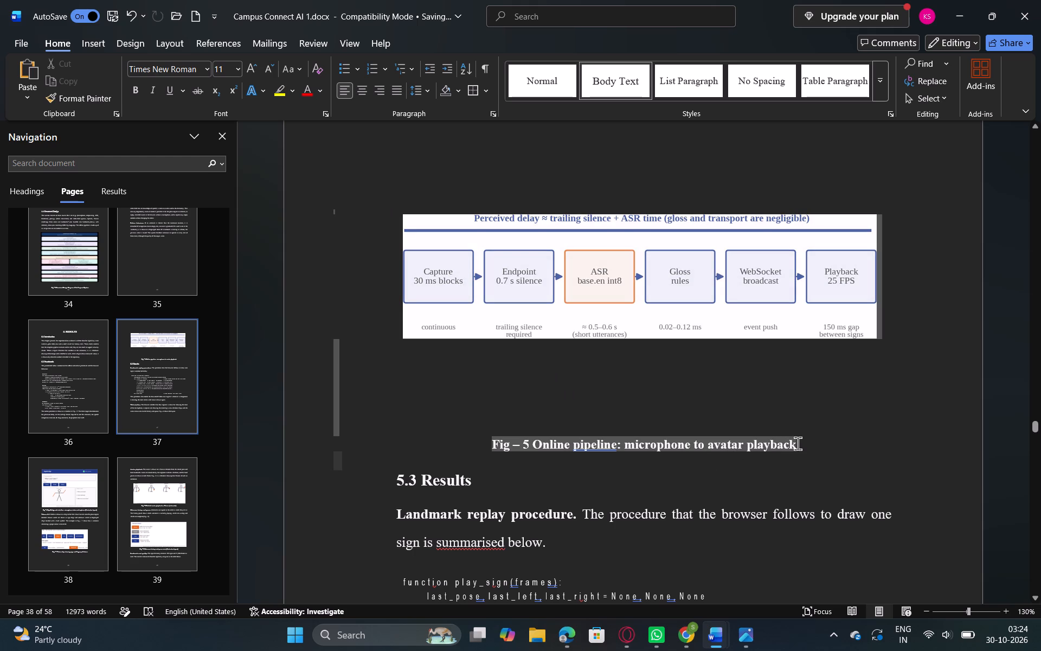
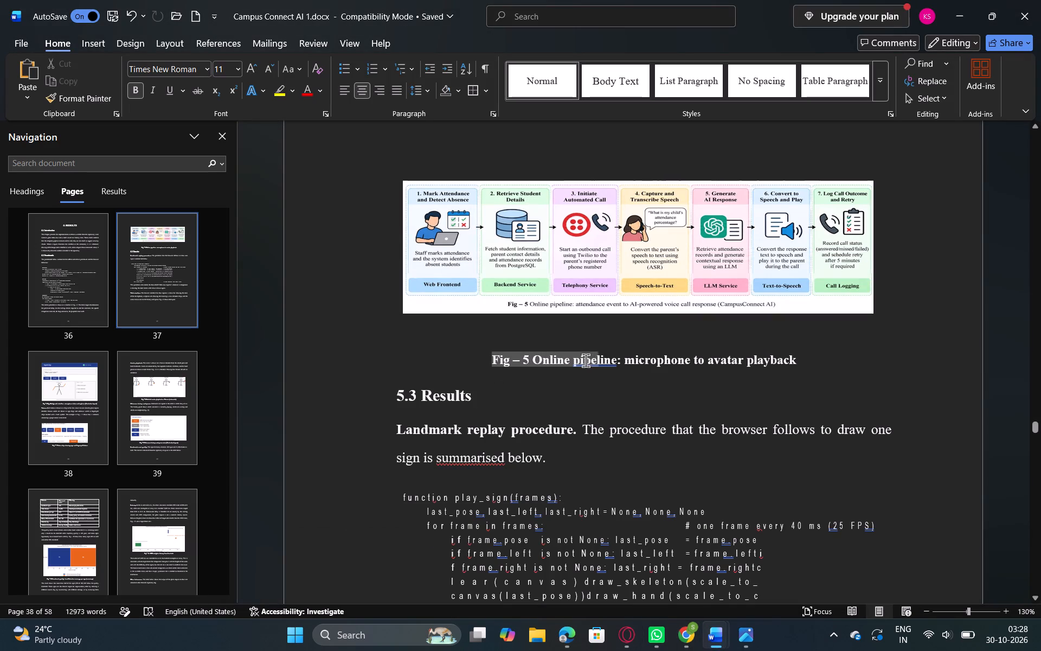
drag(586, 360, 529, 375)
click(529, 375)
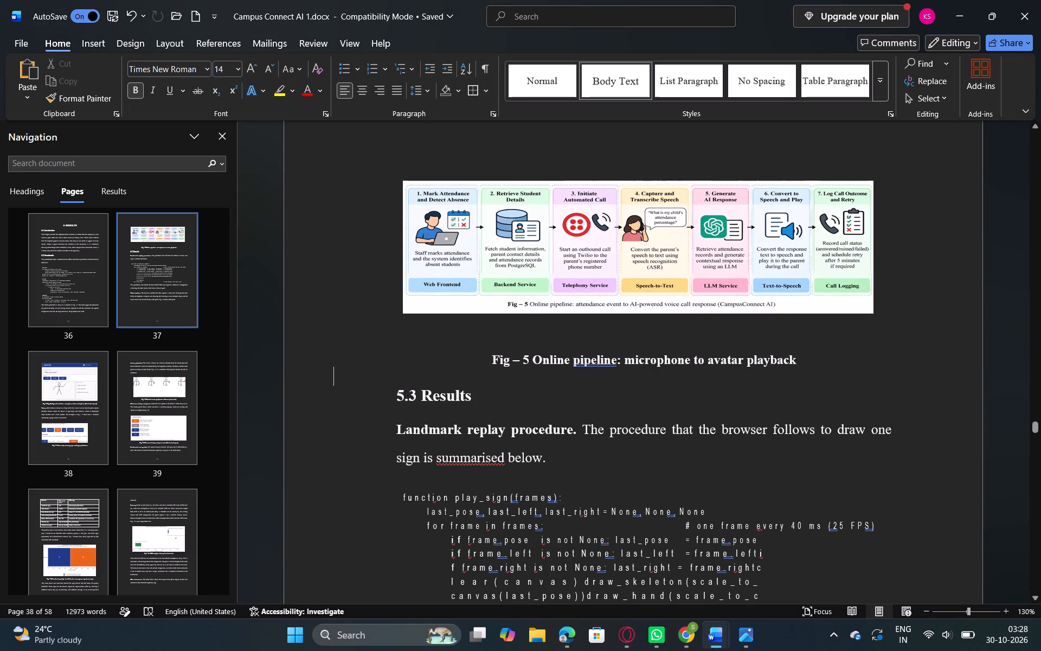
drag(534, 359, 716, 365)
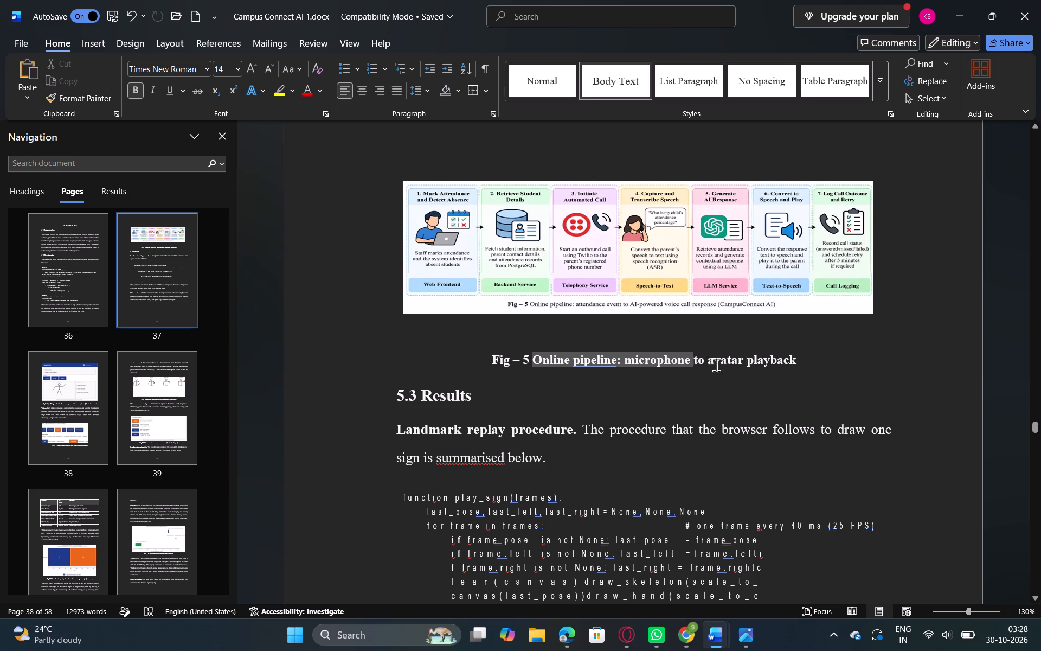
drag(716, 365, 783, 360)
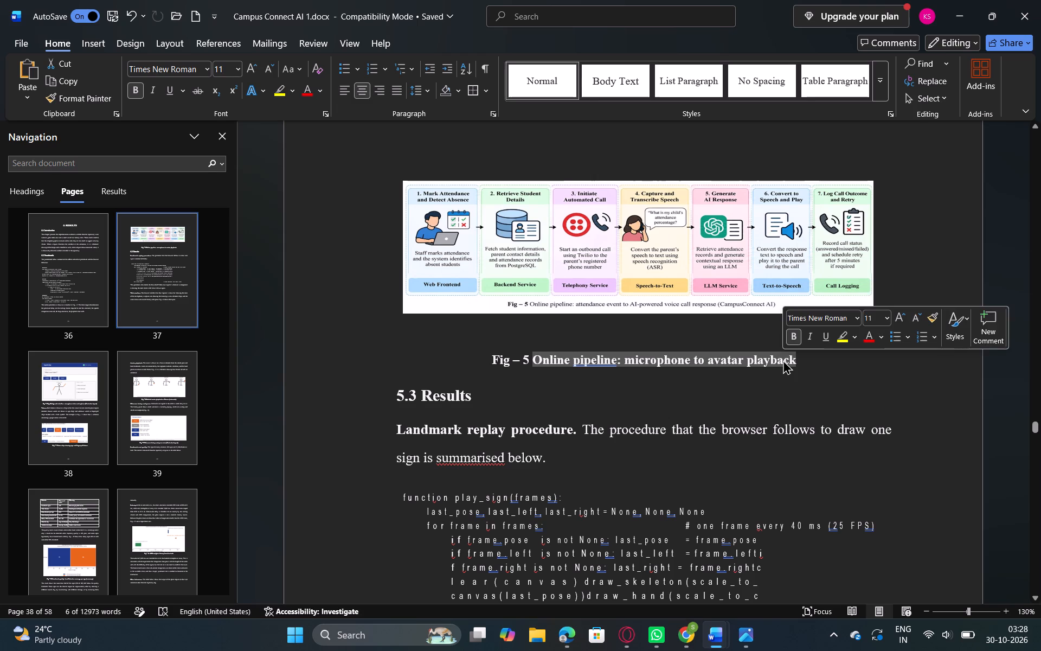
key(ctrl+v)
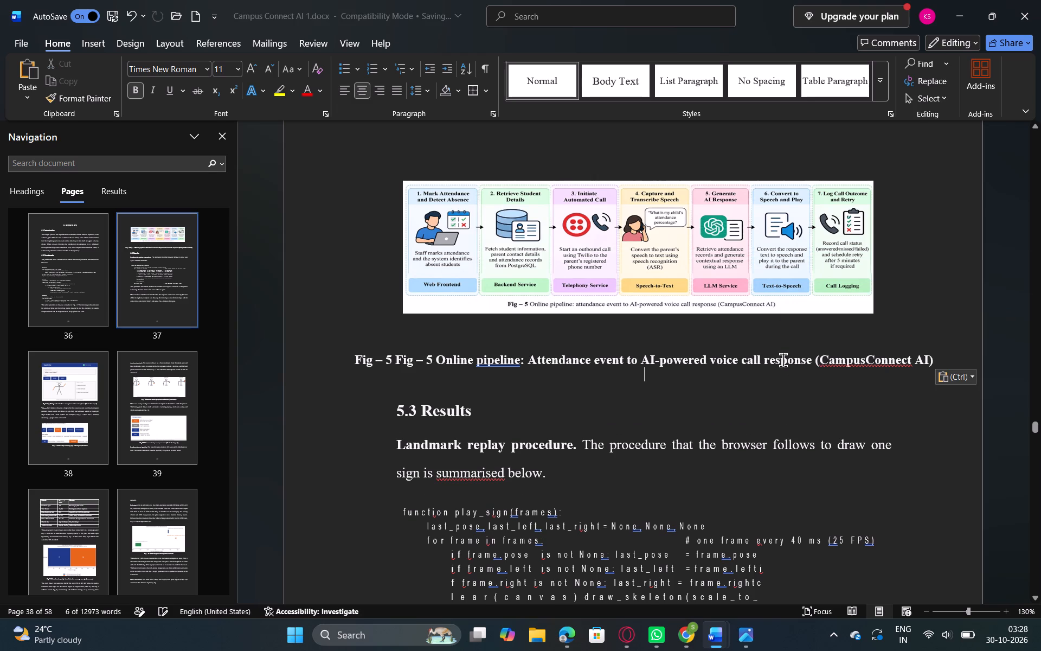
Delete the duplicate "Fig – 5" label at the start of the pasted caption.
click(397, 359)
key(BackSpace)
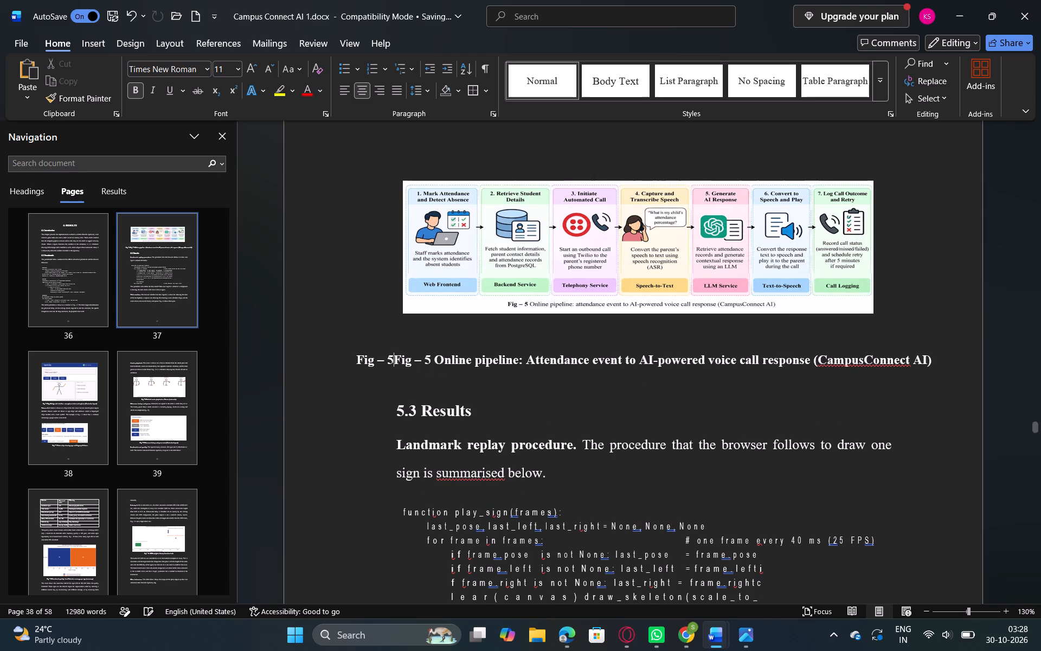
key(BackSpace)
key(BackSpace)
key(BackSpace)
key(BackSpace)
key(BackSpace)
key(BackSpace)
key(BackSpace)
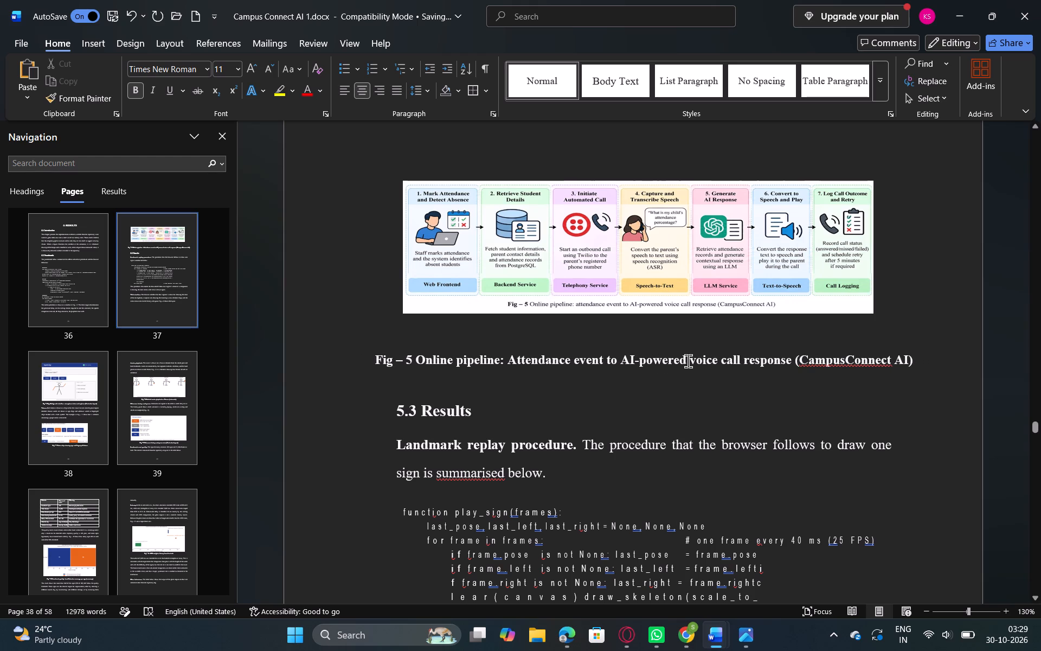
Remove "(CampusConnect AI)" and the extra line break from the end of the Fig – 5 caption.
drag(795, 356, 894, 367)
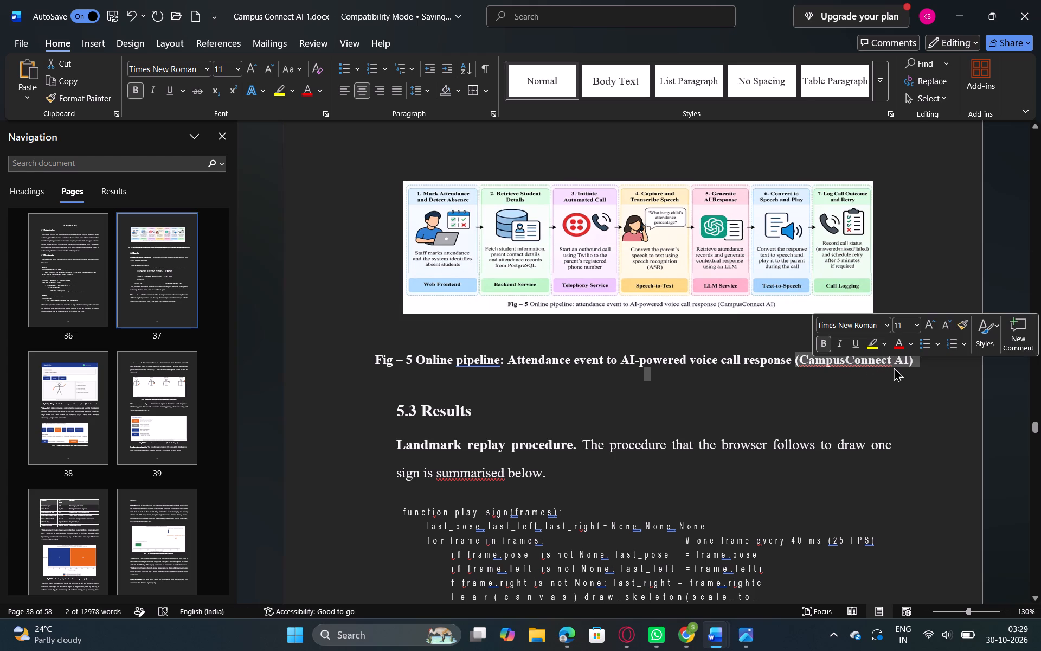
key(BackSpace)
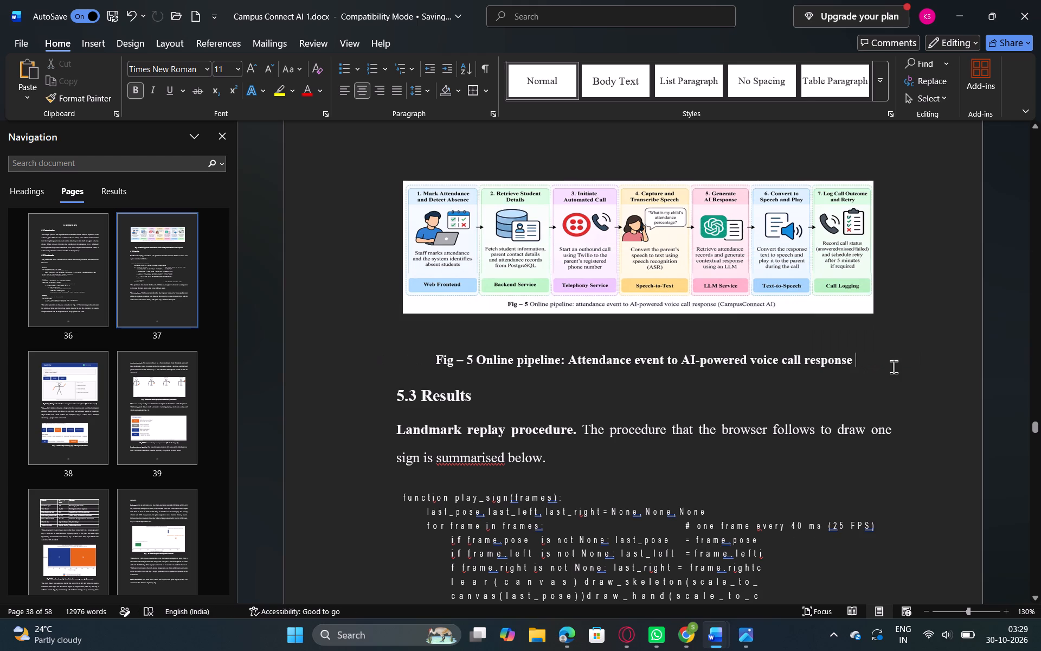
Look through section 5.3 Results up to the Fig – 6 web interface figure and its caption.
scroll(827, 413, down, 1)
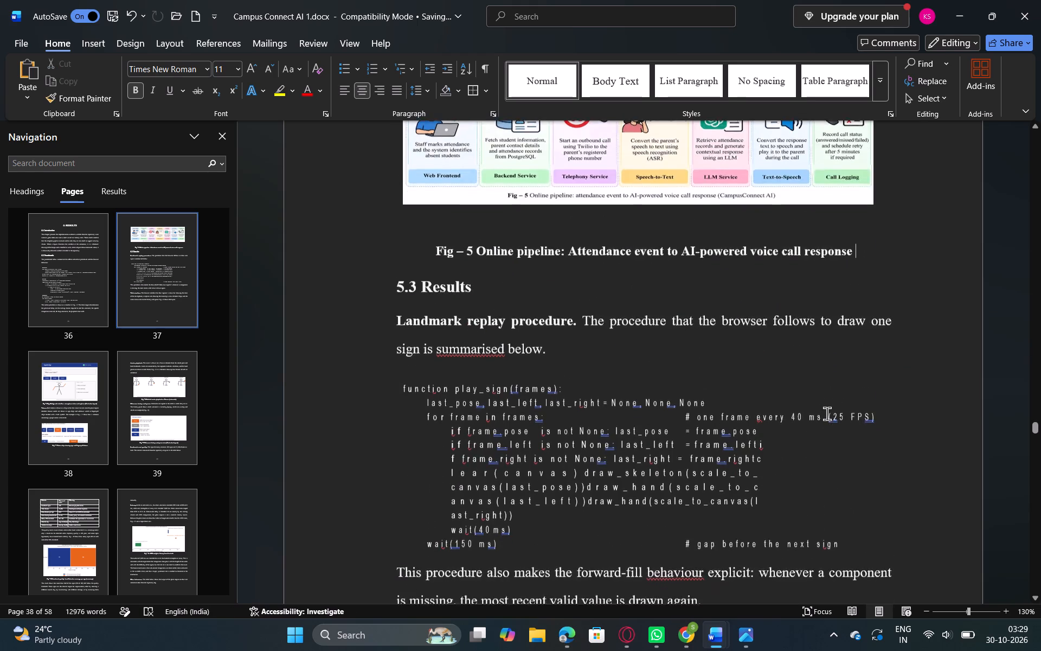
scroll(827, 413, down, 3)
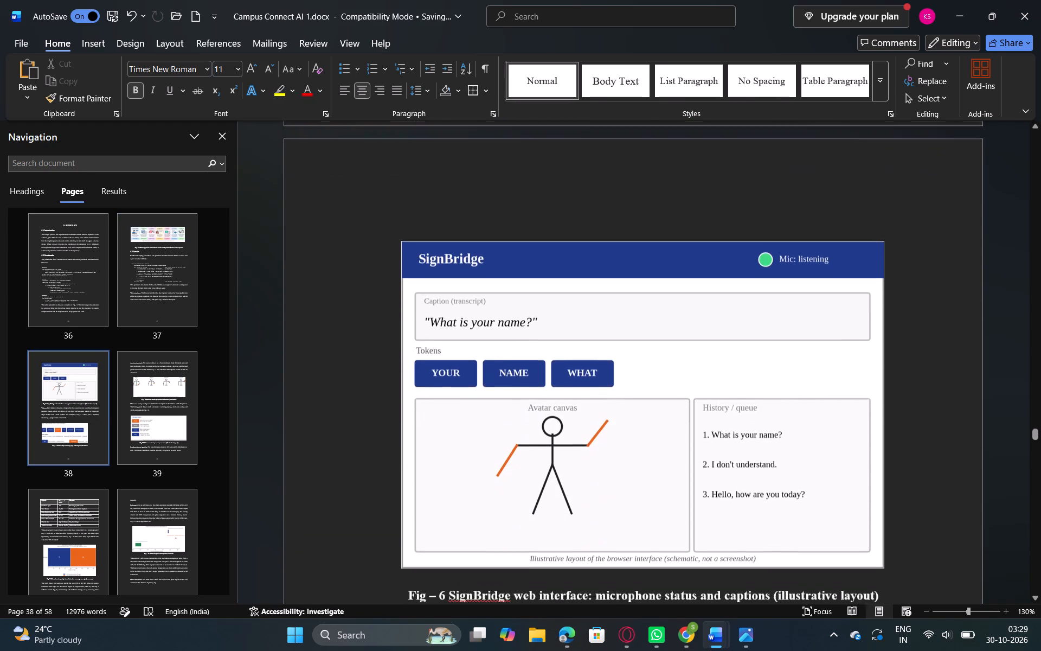
scroll(827, 413, down, 2)
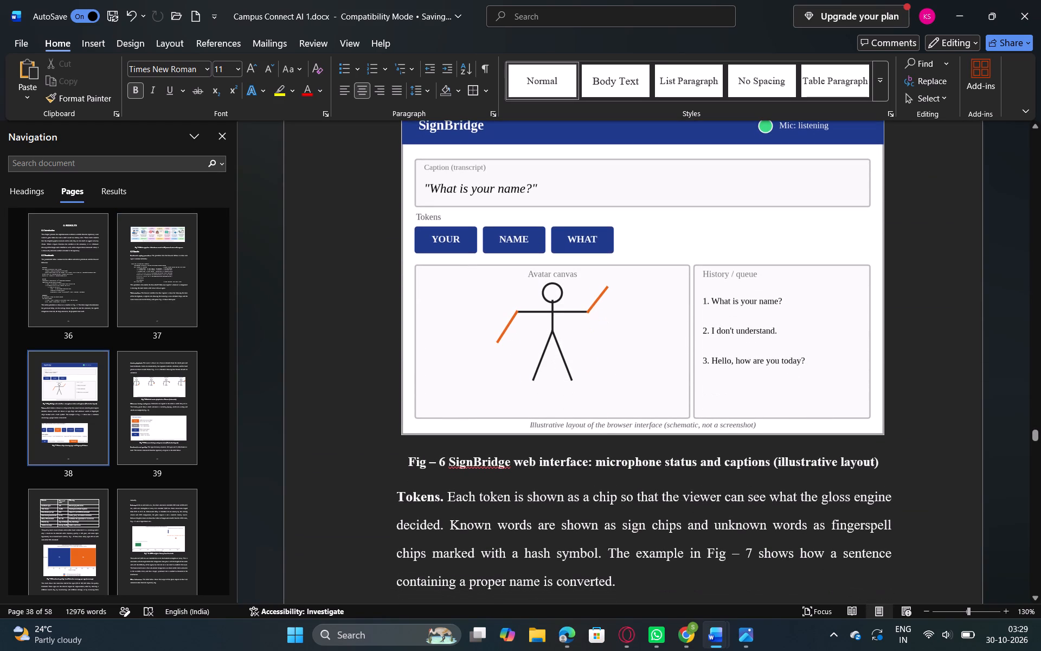
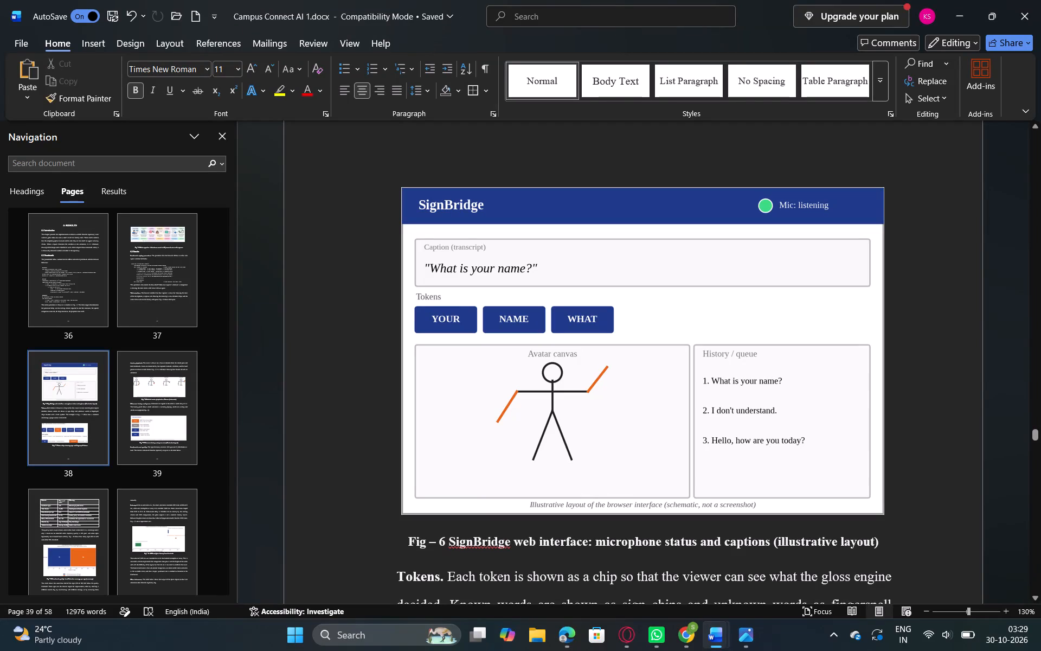
Replace the Fig – 6 SignBridge interface picture with "WhatsApp Image 2026-10-30 at 3.25.19 AM.jpeg" from the Downloads folder.
right_click(552, 368)
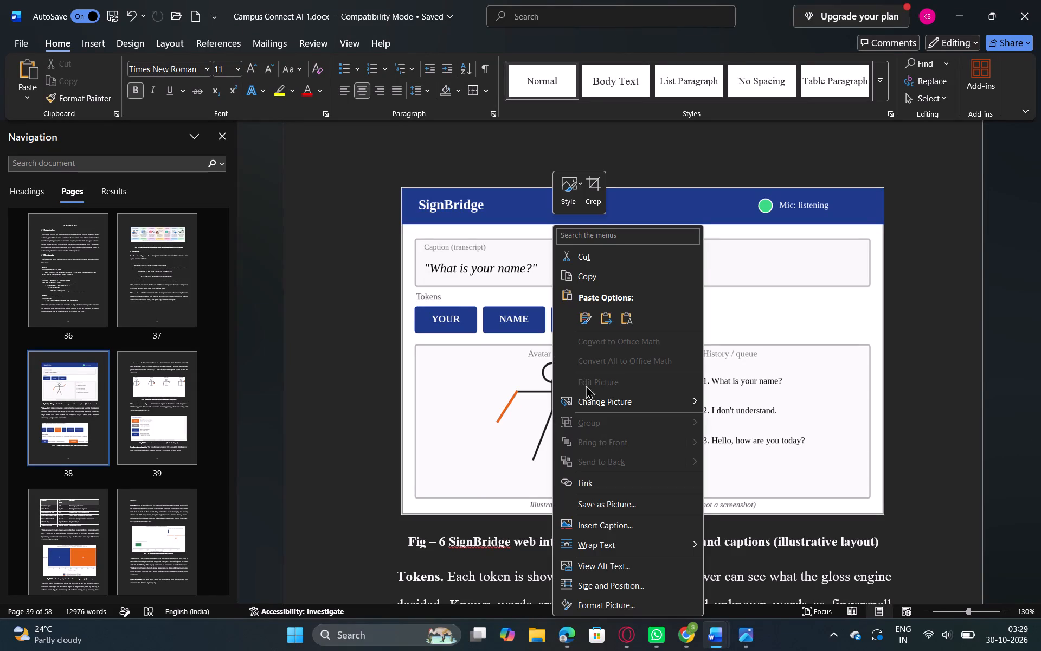
click(606, 403)
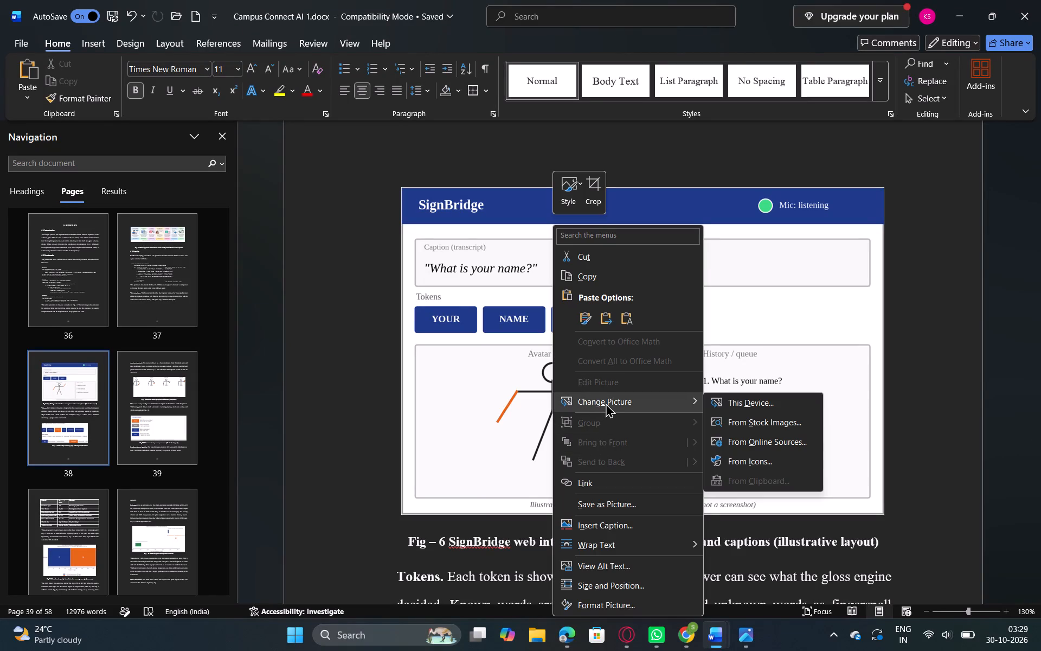
click(719, 401)
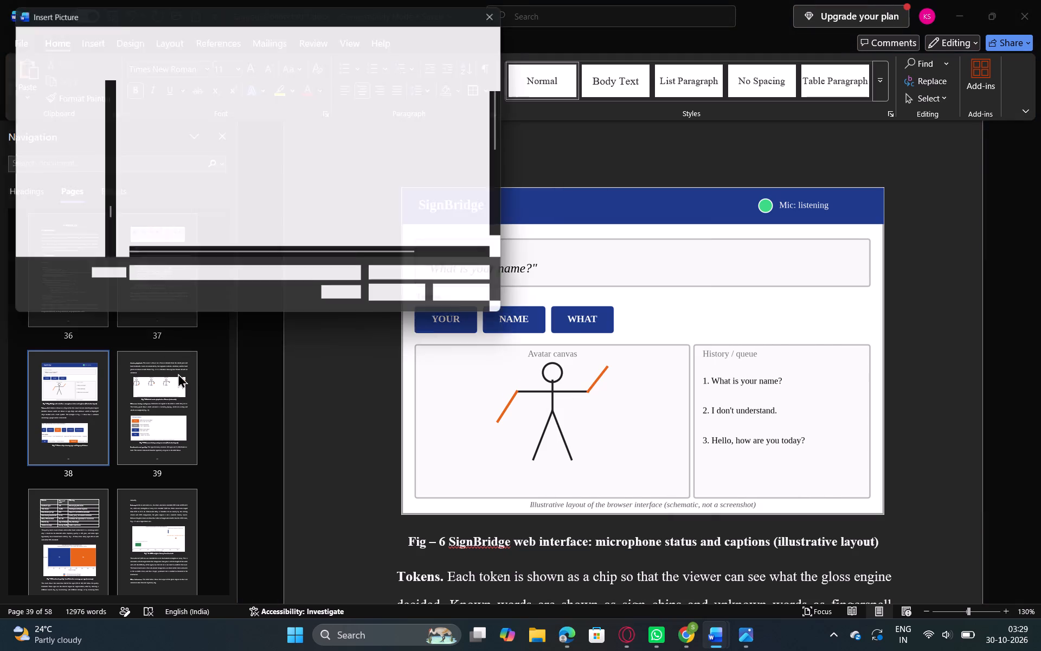
scroll(69, 191, down, 1)
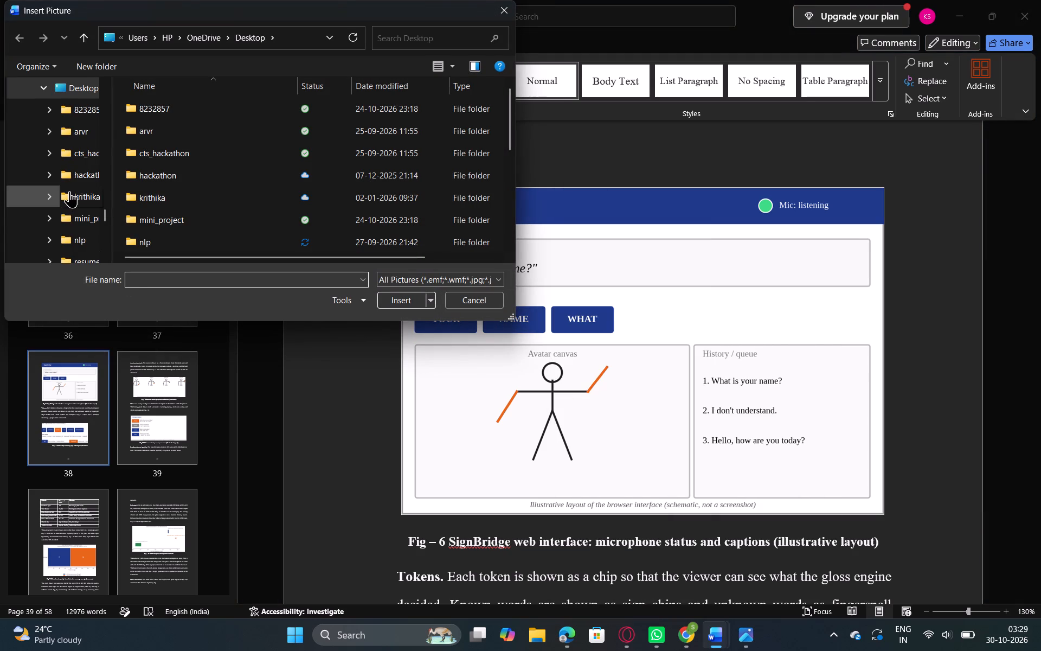
scroll(69, 191, down, 3)
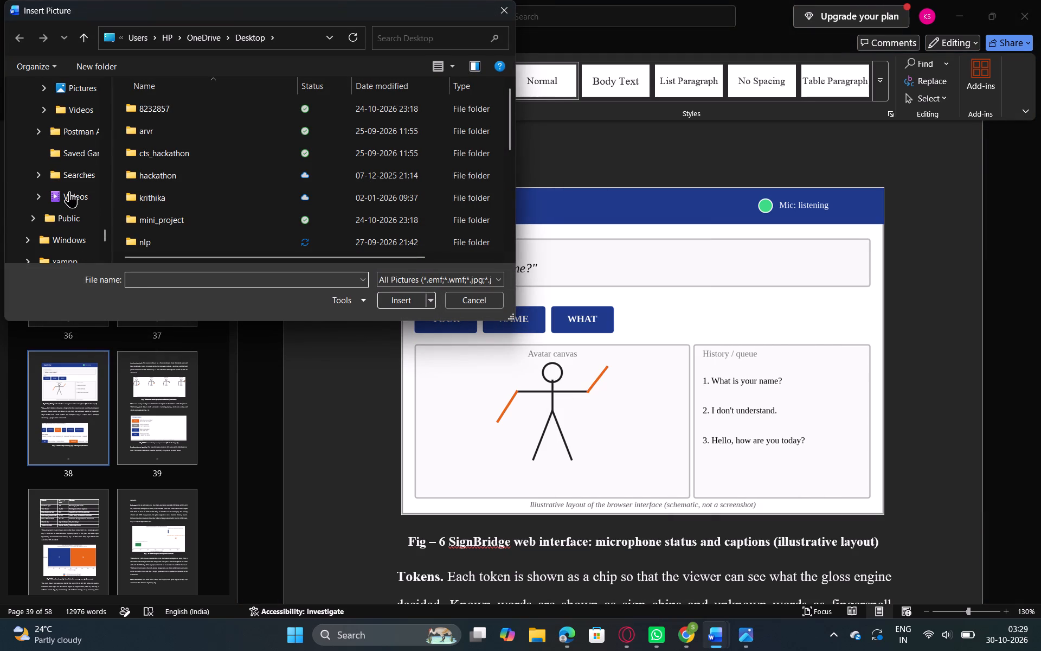
scroll(69, 191, down, 2)
scroll(69, 191, up, 1)
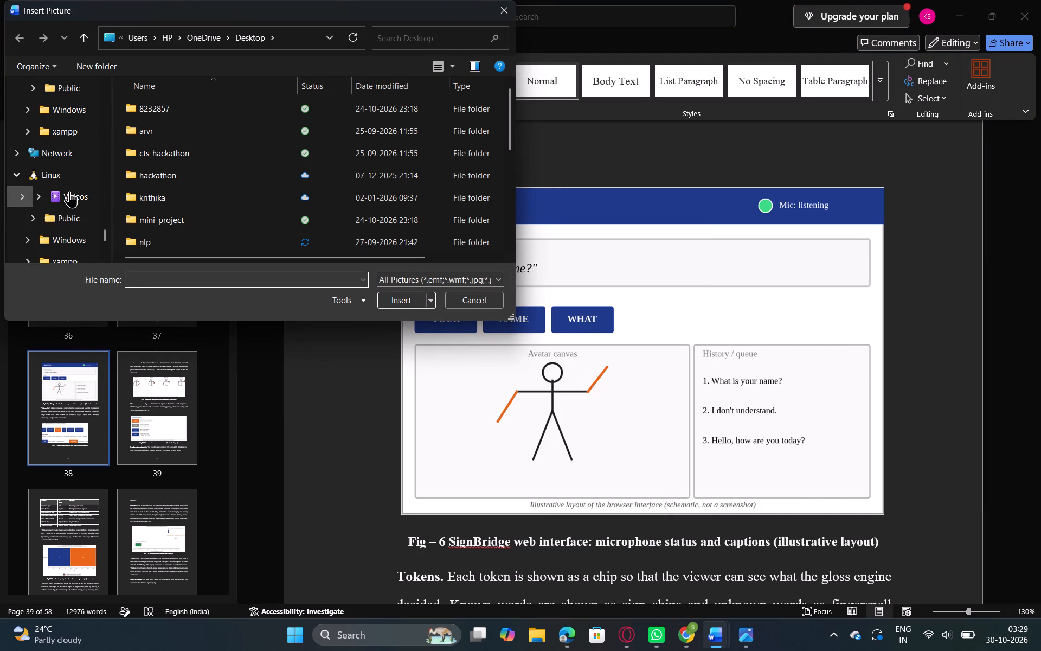
scroll(69, 191, up, 1)
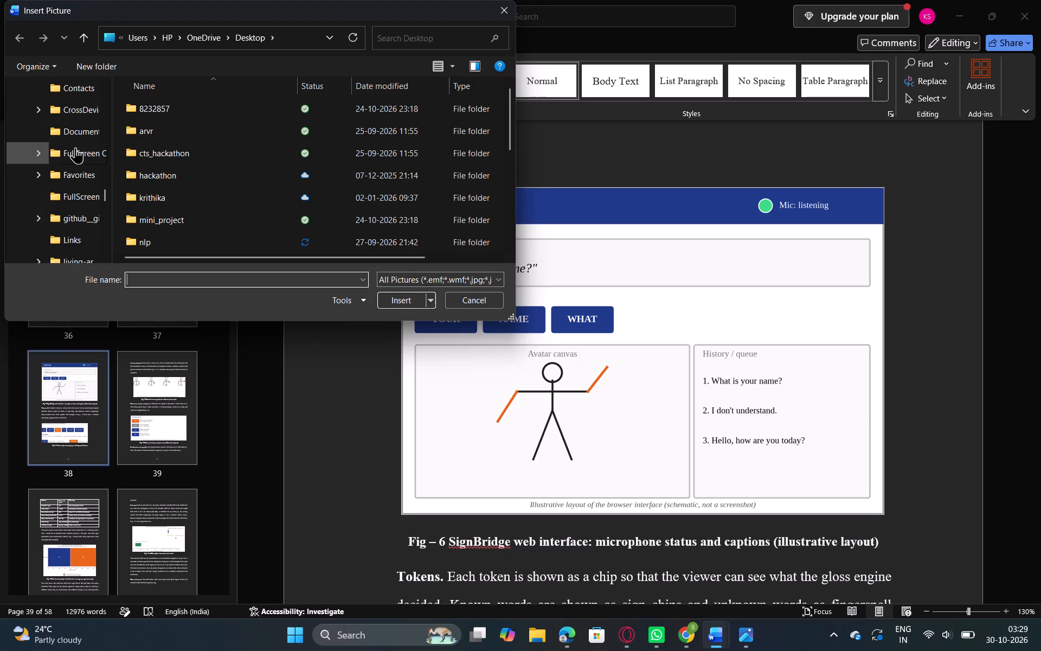
click(75, 147)
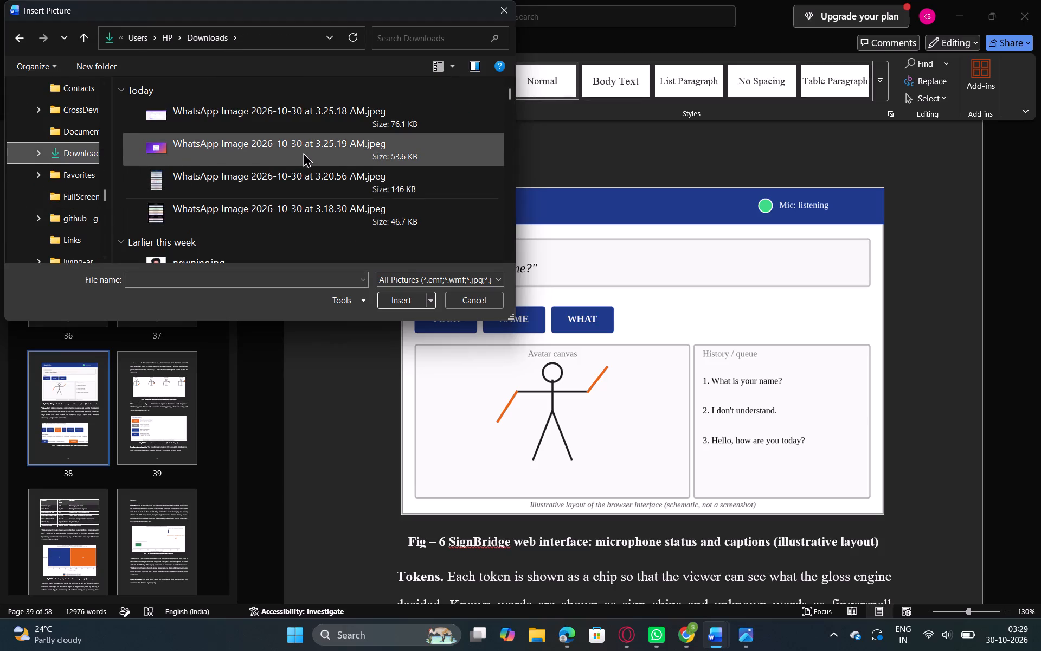
click(304, 148)
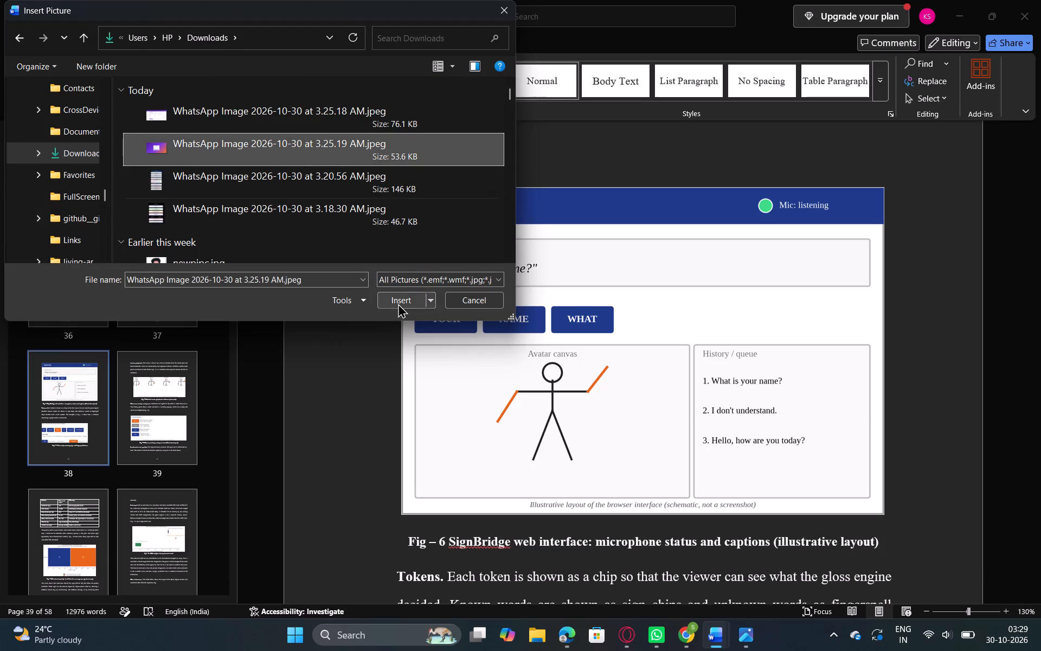
click(398, 303)
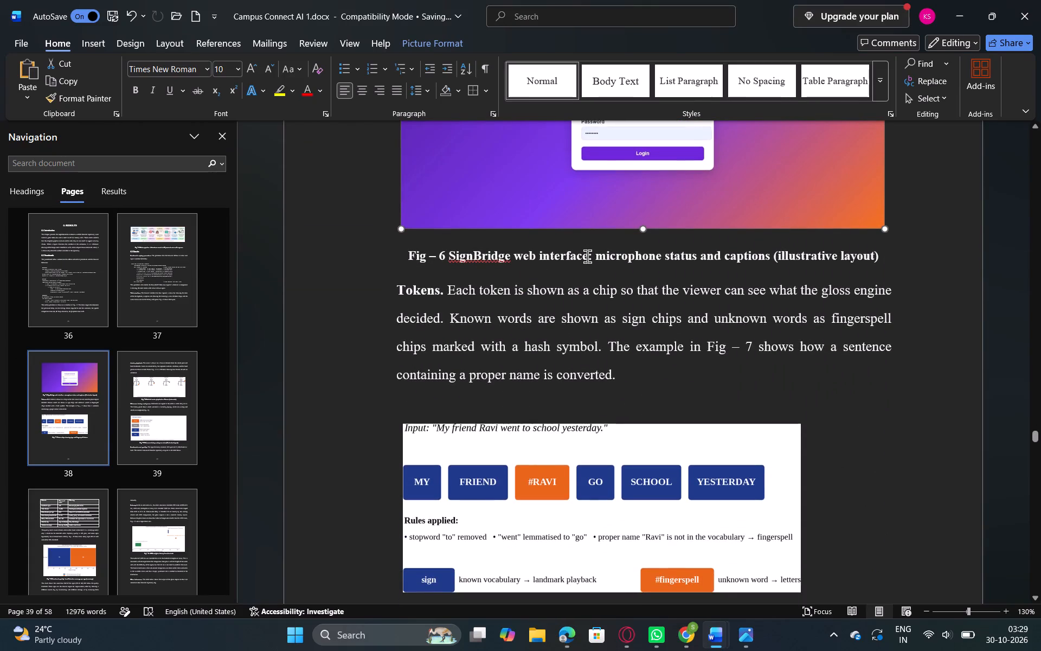
Delete ": microphone status and captions (illustrative layout)" from the end of the Fig – 6 caption.
drag(587, 256, 838, 267)
key(BackSpace)
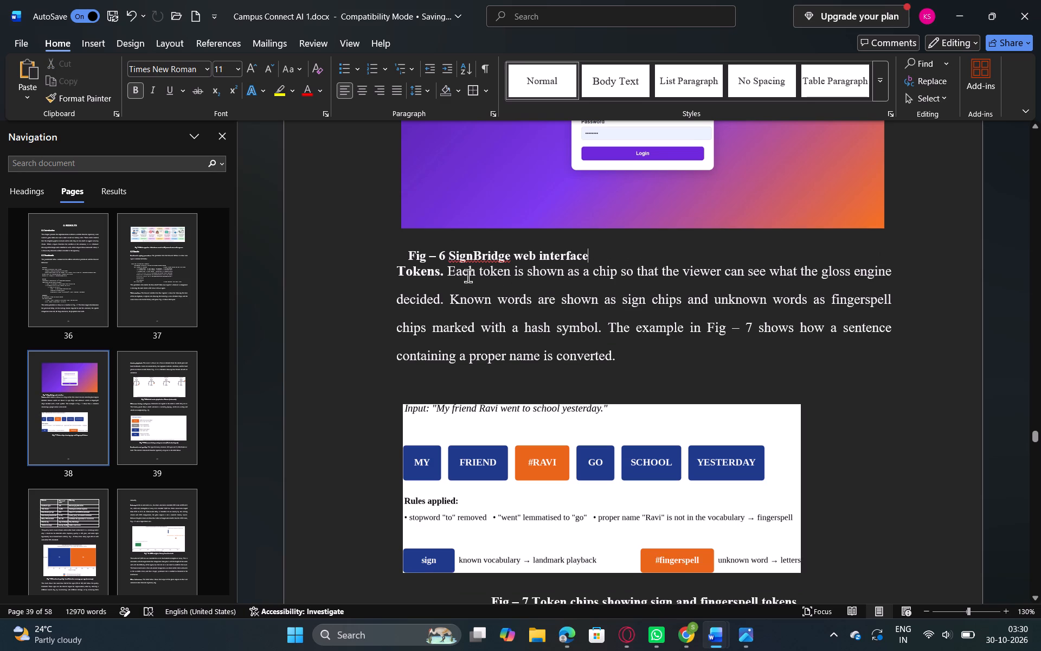
Delete the bold "Tokens." lead-in from the paragraph below the Fig – 6 caption.
click(444, 272)
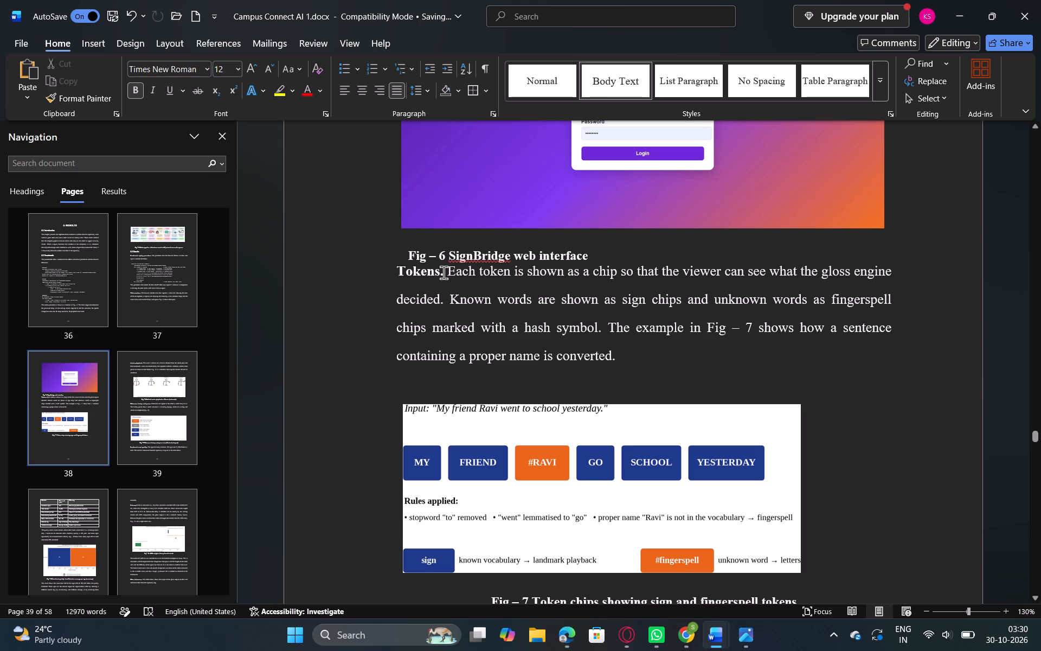
key(BackSpace)
key(BackSpace)
key(BackSpace)
key(BackSpace)
key(BackSpace)
key(BackSpace)
key(BackSpace)
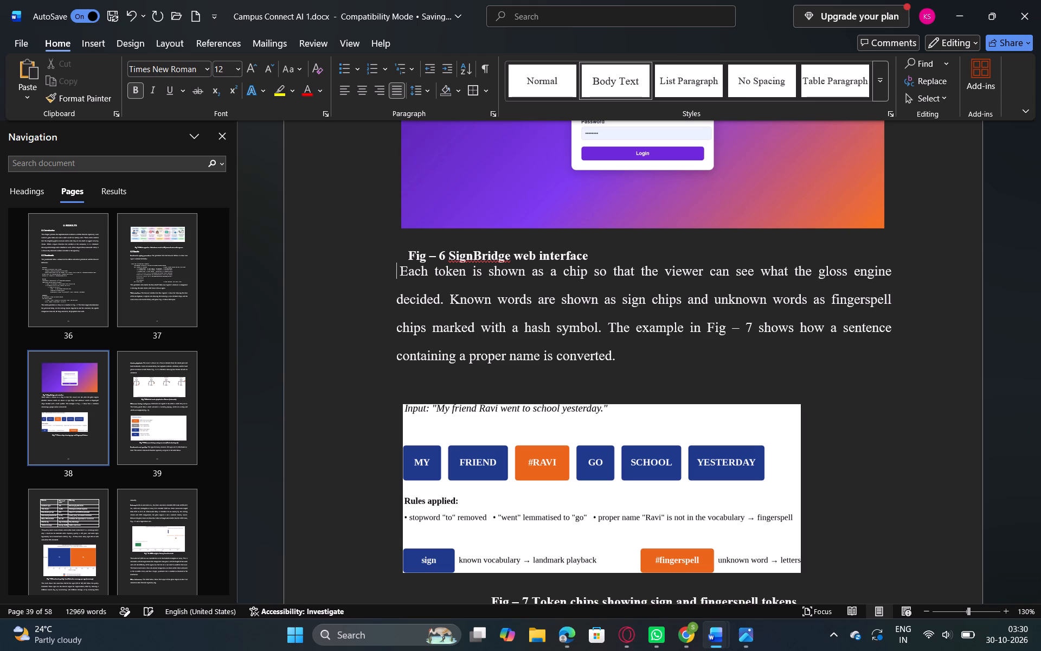
Indent the Fig – 6 caption so it sits roughly centred beneath the login page picture, and add a line break after it.
click(404, 250)
key(Tab)
key(Tab)
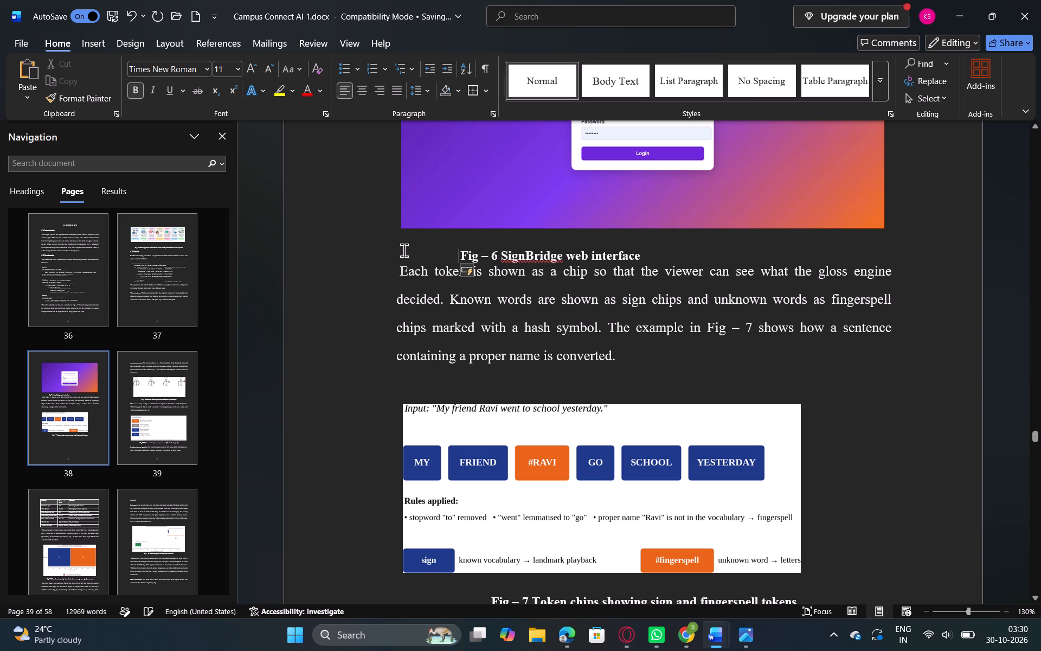
key(Tab)
key(Tab)
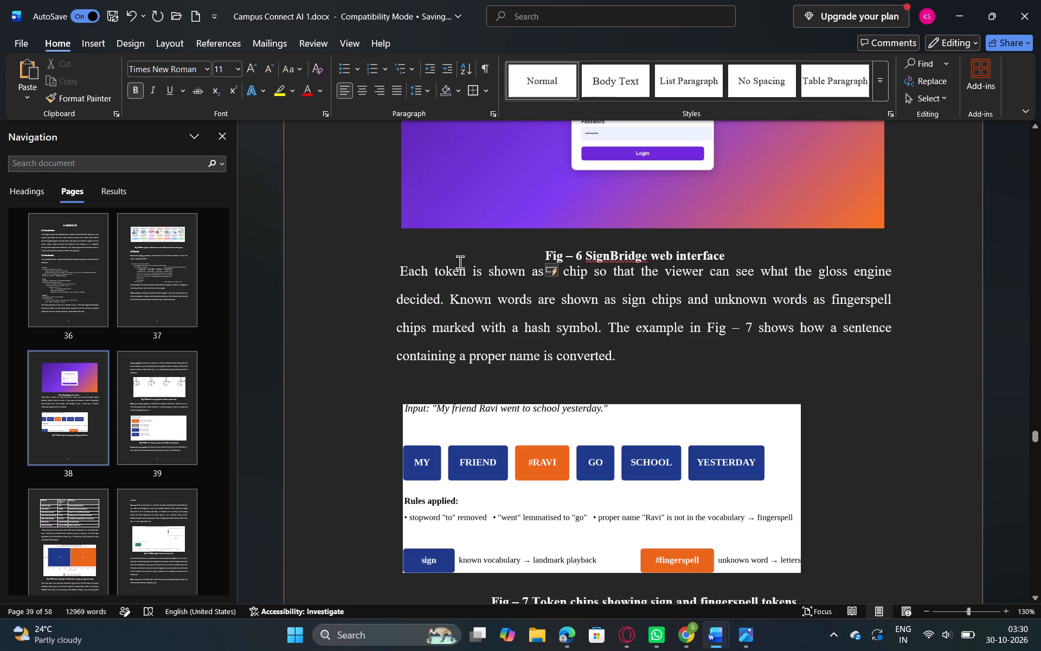
click(736, 251)
key(Return)
Replace the Fig – 7 token chips picture with "WhatsApp Image 2026-10-30 at 3.25.18 AM.jpeg" from the Downloads folder.
scroll(732, 346, down, 2)
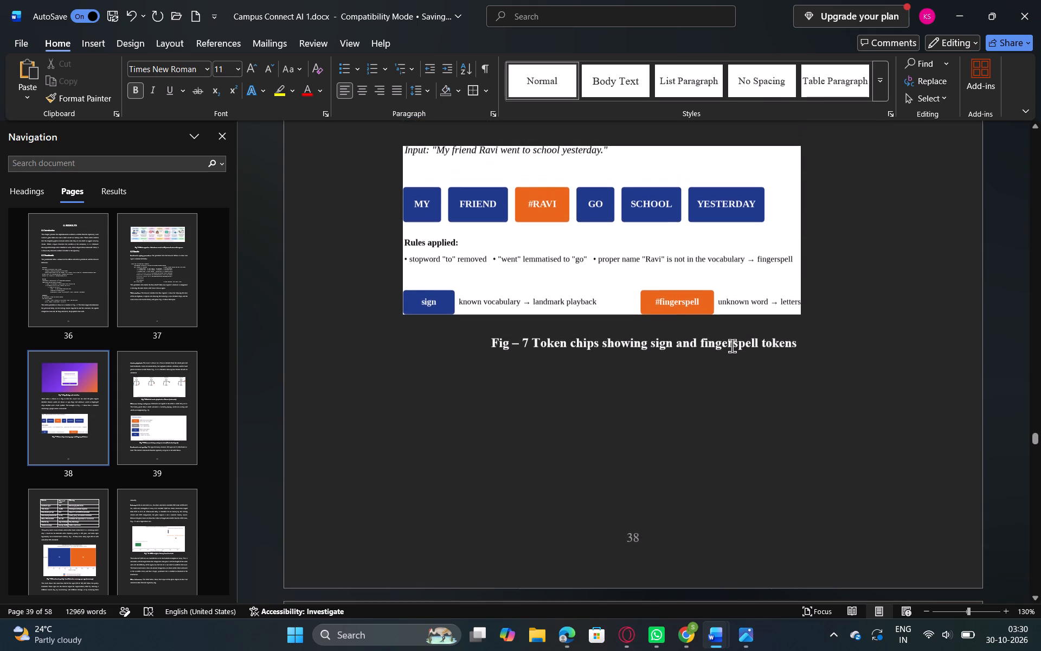
scroll(732, 346, down, 2)
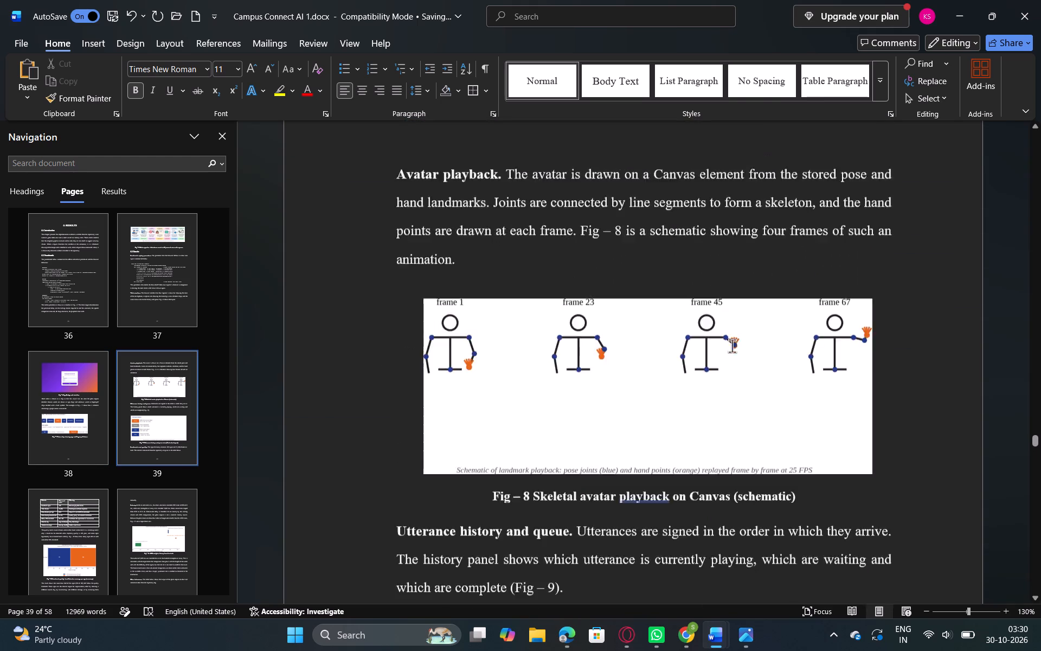
scroll(732, 346, down, 2)
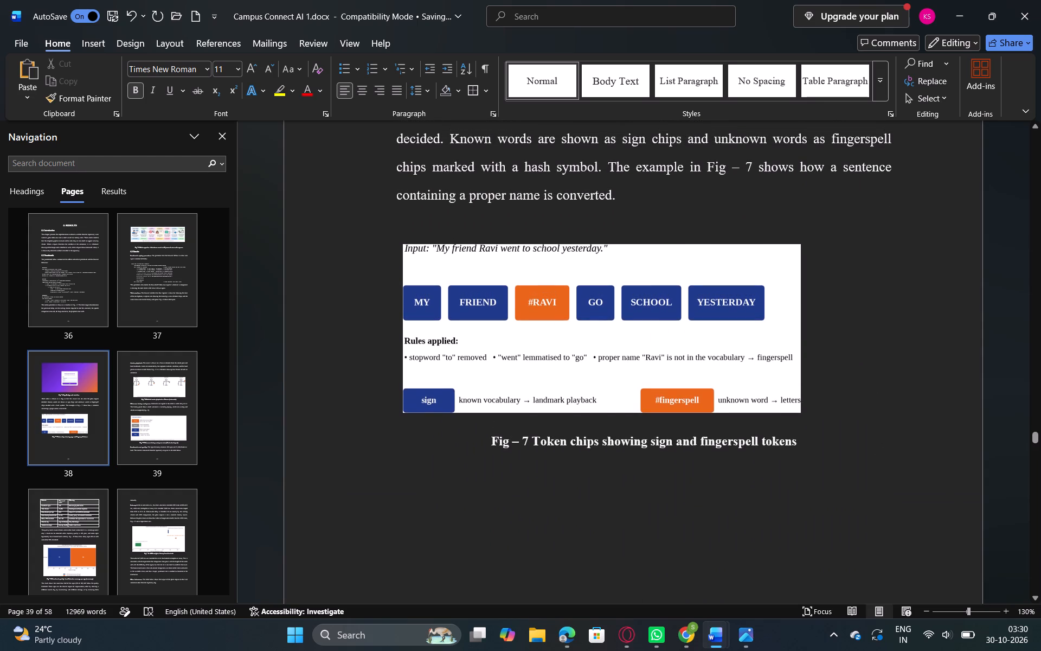
right_click(698, 353)
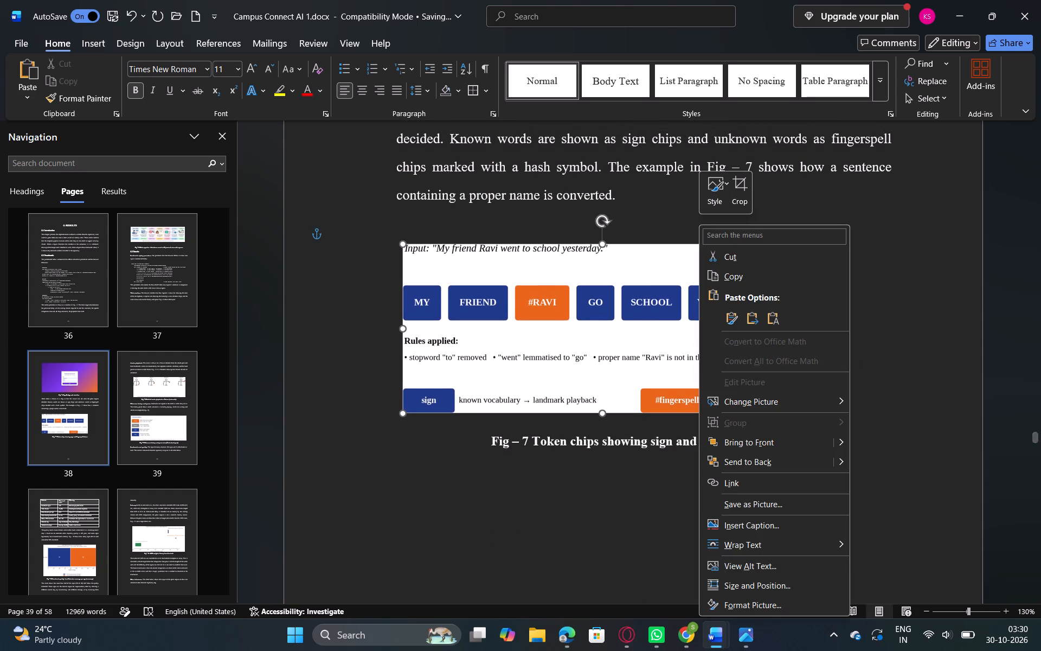
click(744, 405)
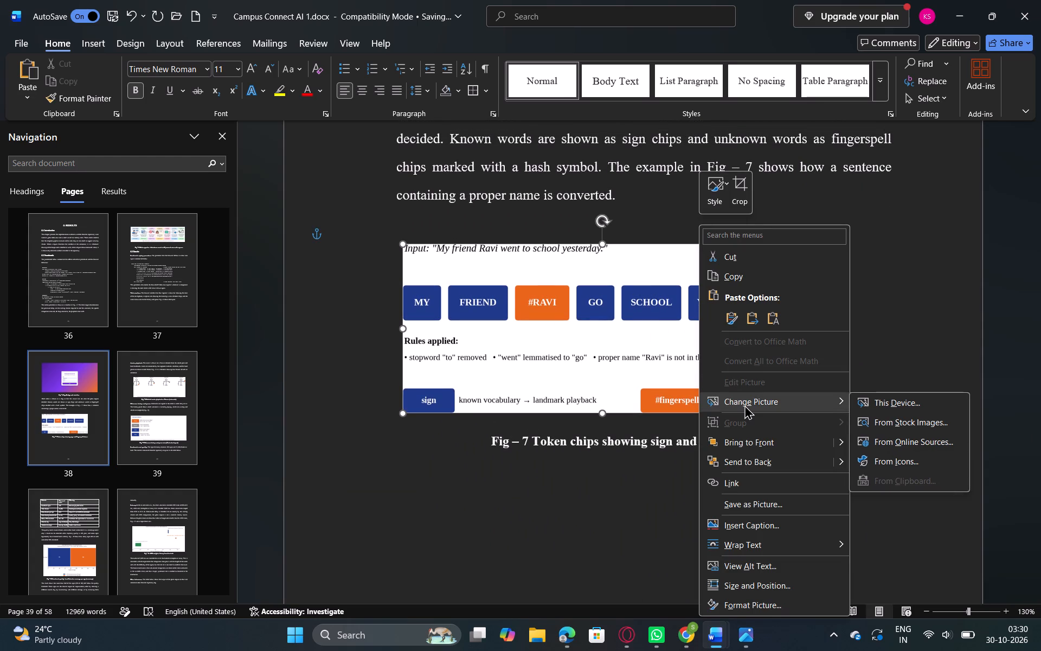
click(876, 401)
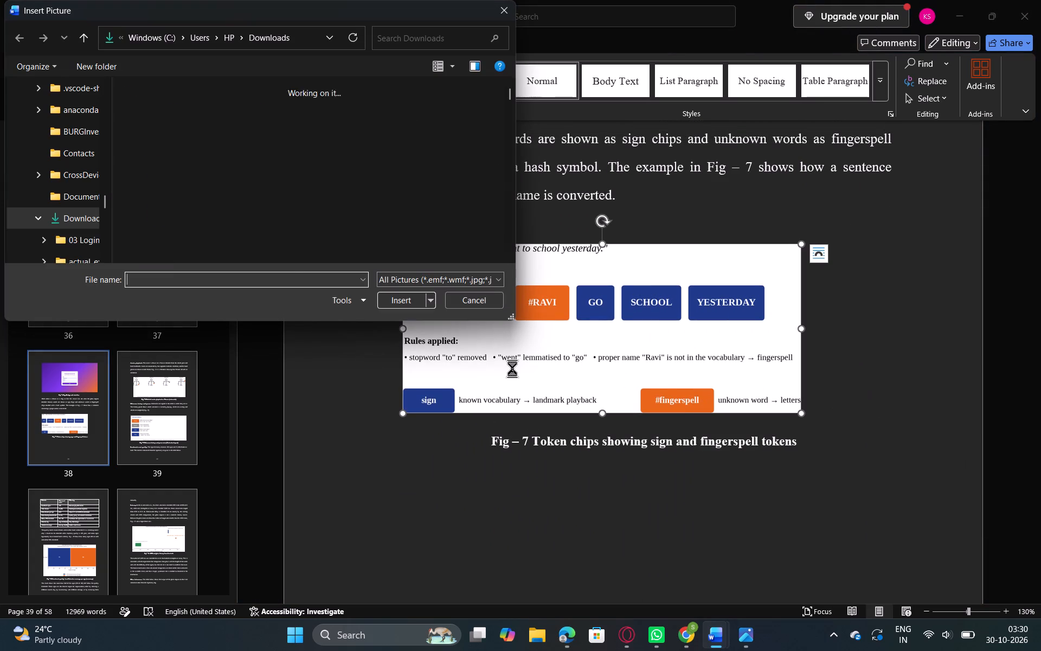
click(264, 119)
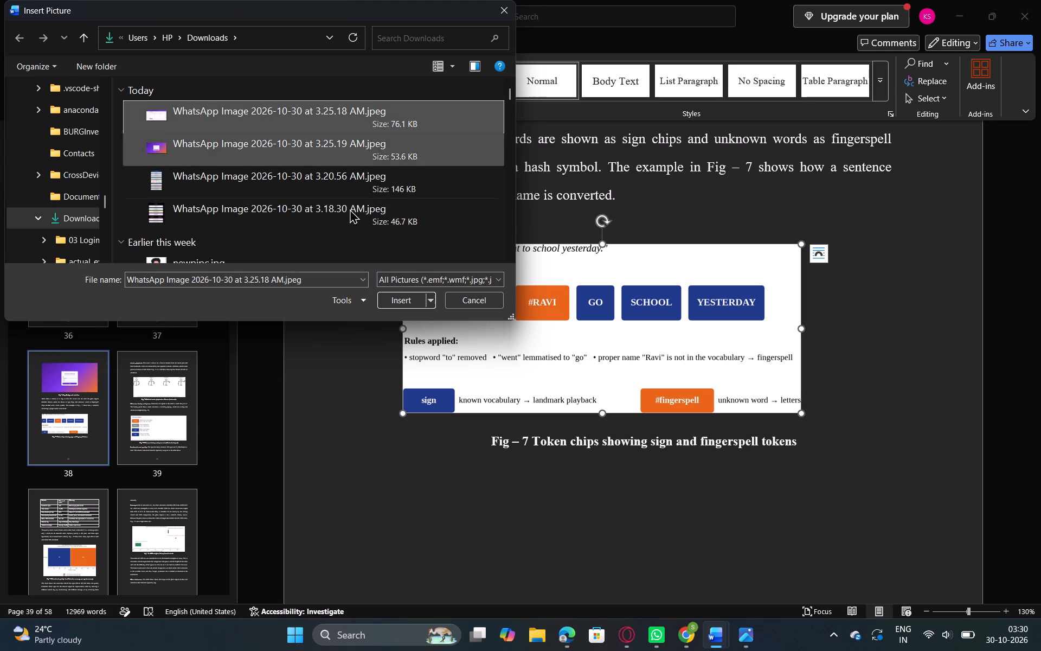
click(412, 307)
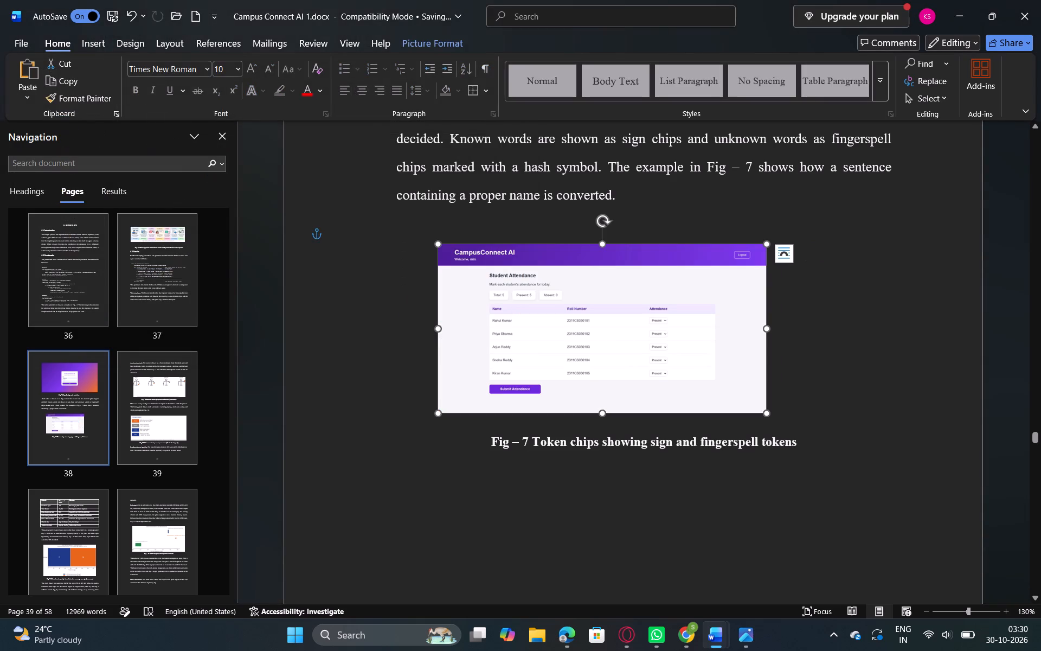
Stretch the Fig – 7 attendance picture downward to about one and a half times its height, and widen it almost to the page's right edge.
drag(600, 414, 627, 499)
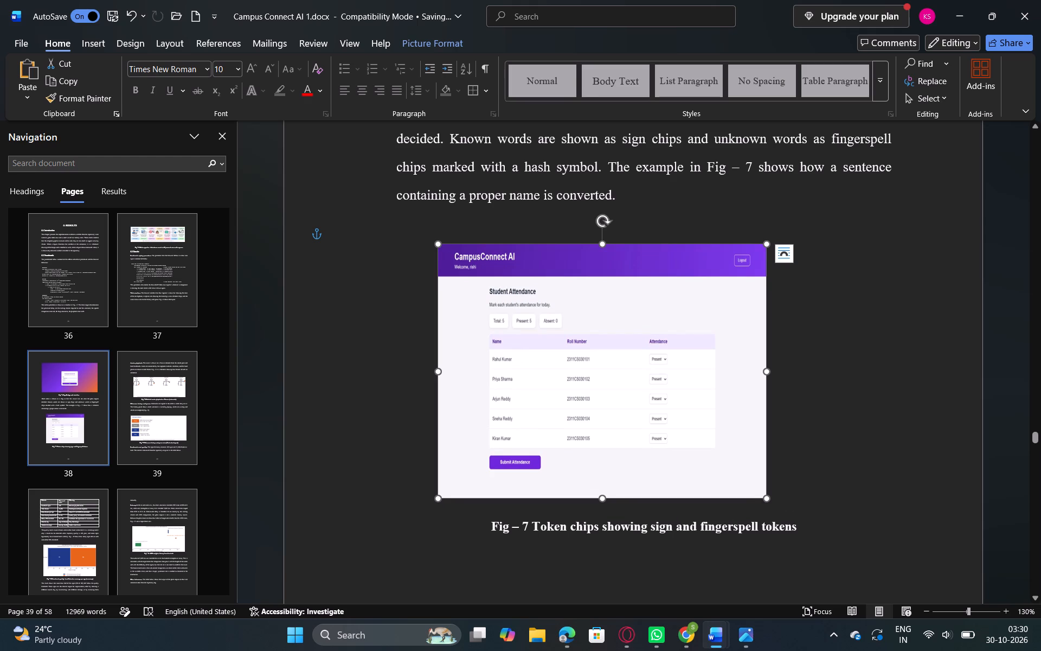
drag(766, 372, 780, 372)
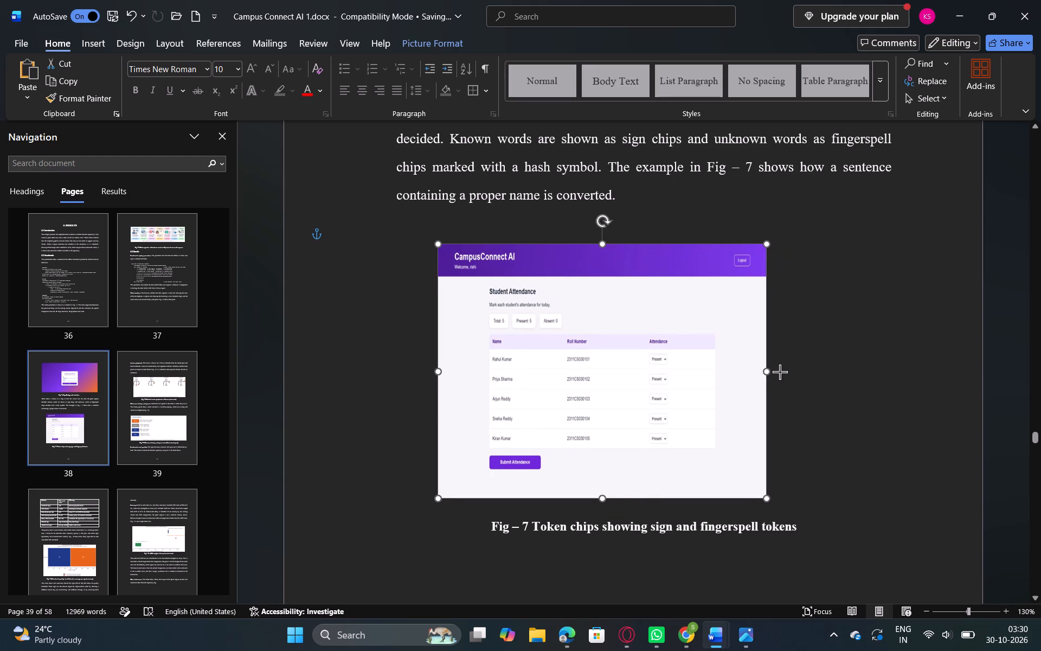
drag(780, 372, 959, 372)
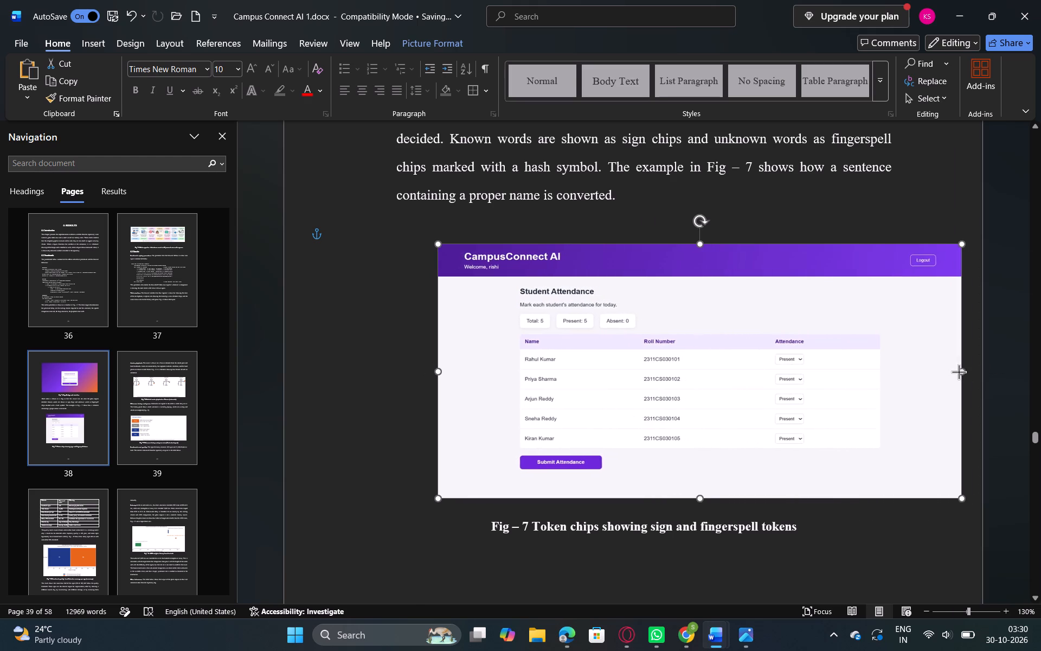
Resize the Student Attendance screenshot above the Fig – 7 caption horizontally so both side edges roughly align with the body text.
drag(959, 372, 885, 371)
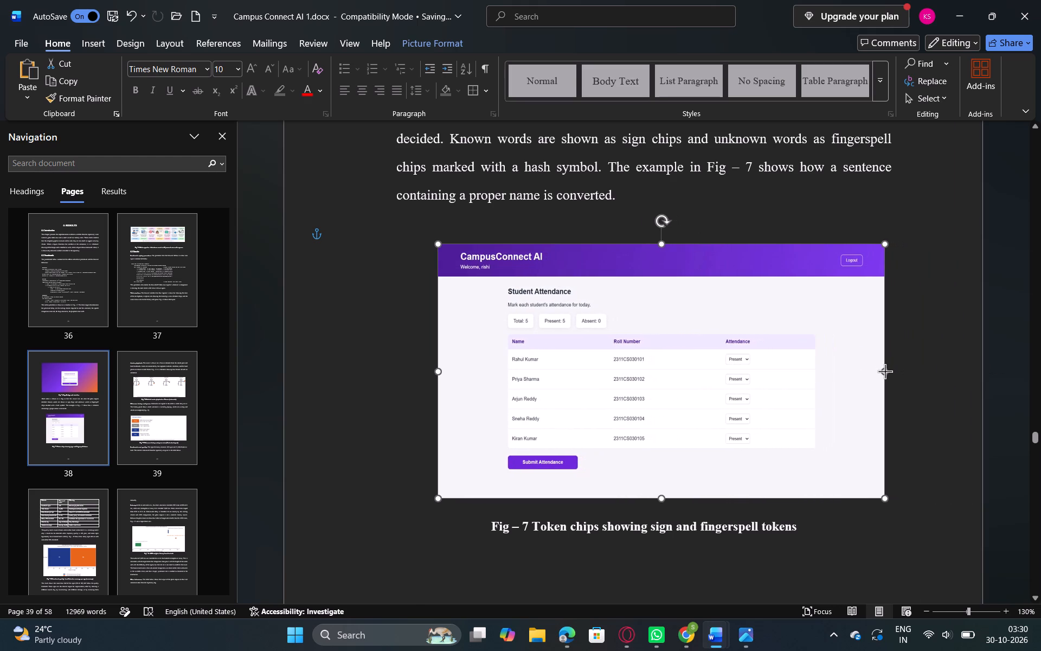
drag(885, 371, 884, 371)
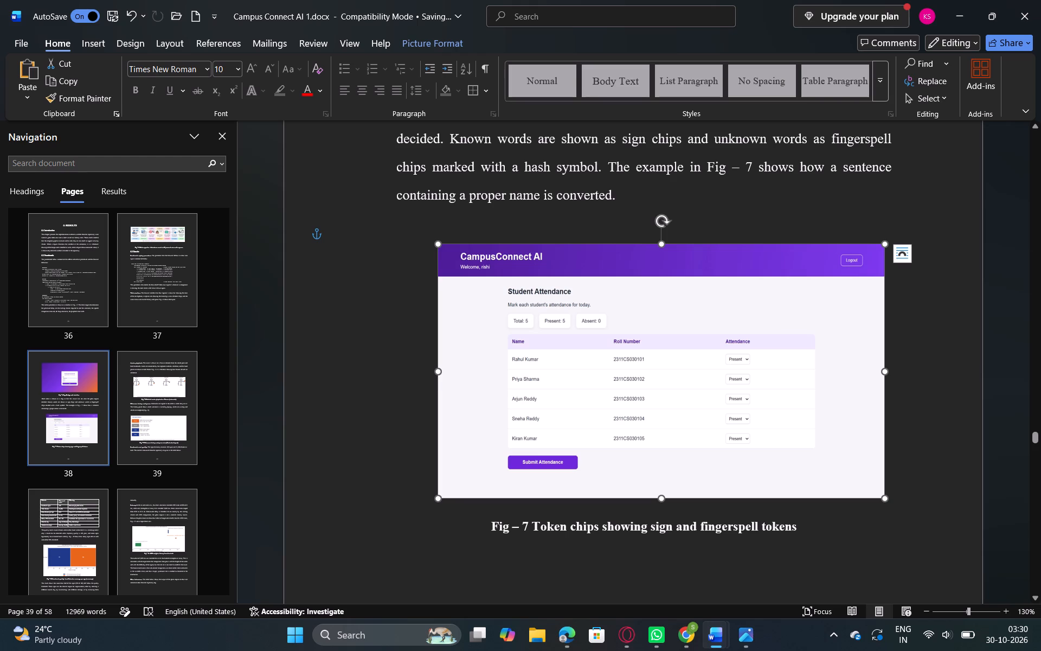
click(330, 353)
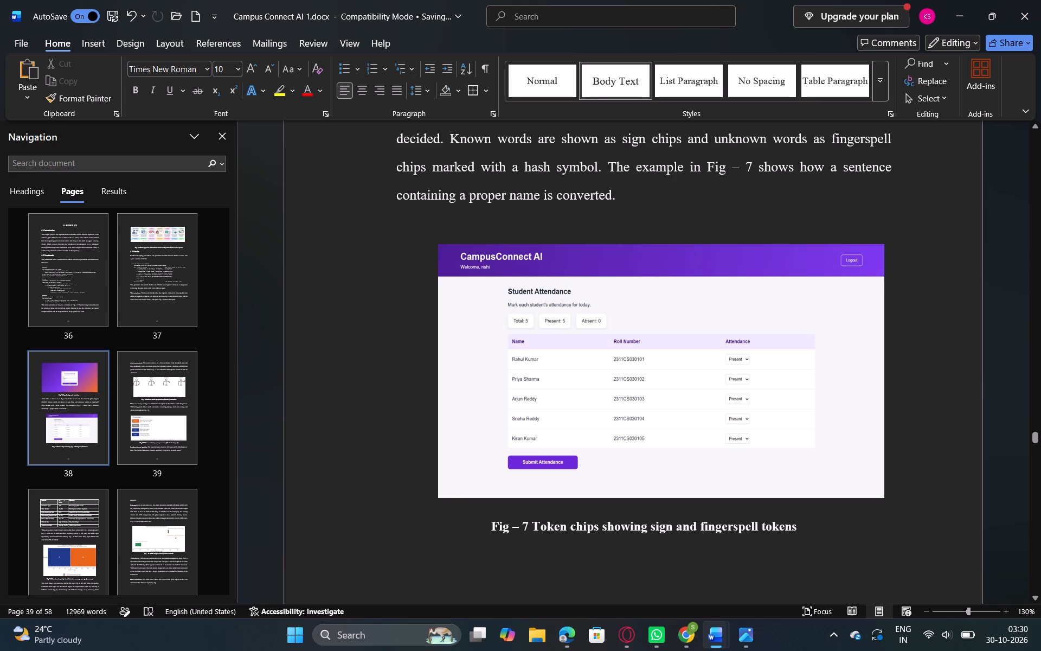
click(333, 370)
double_click(333, 370)
key(Down)
click(465, 374)
drag(436, 371, 414, 373)
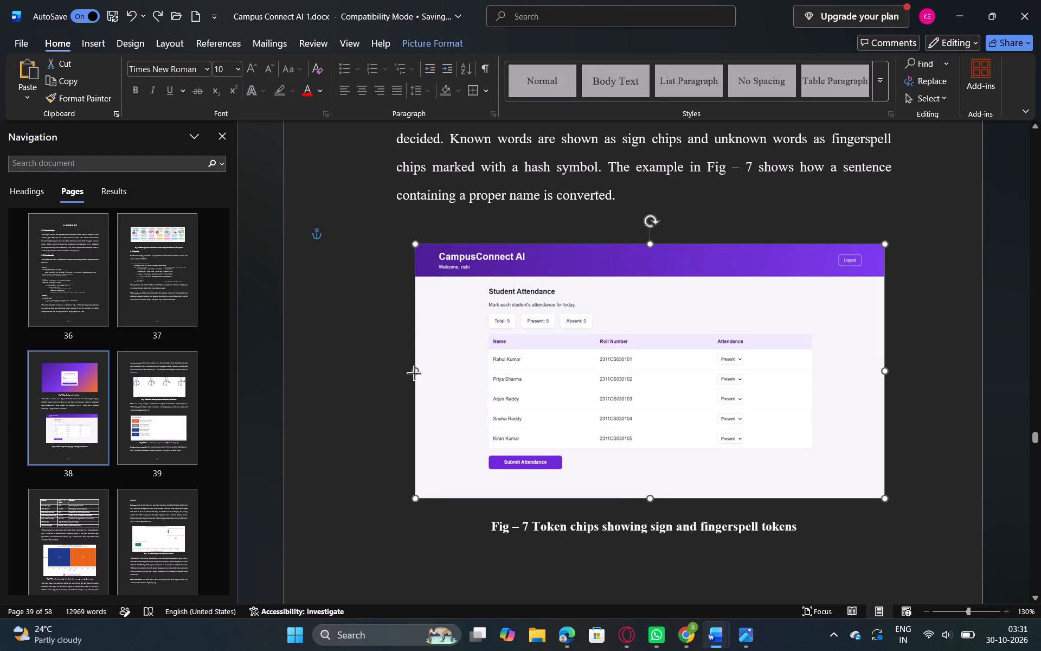
drag(414, 373, 393, 373)
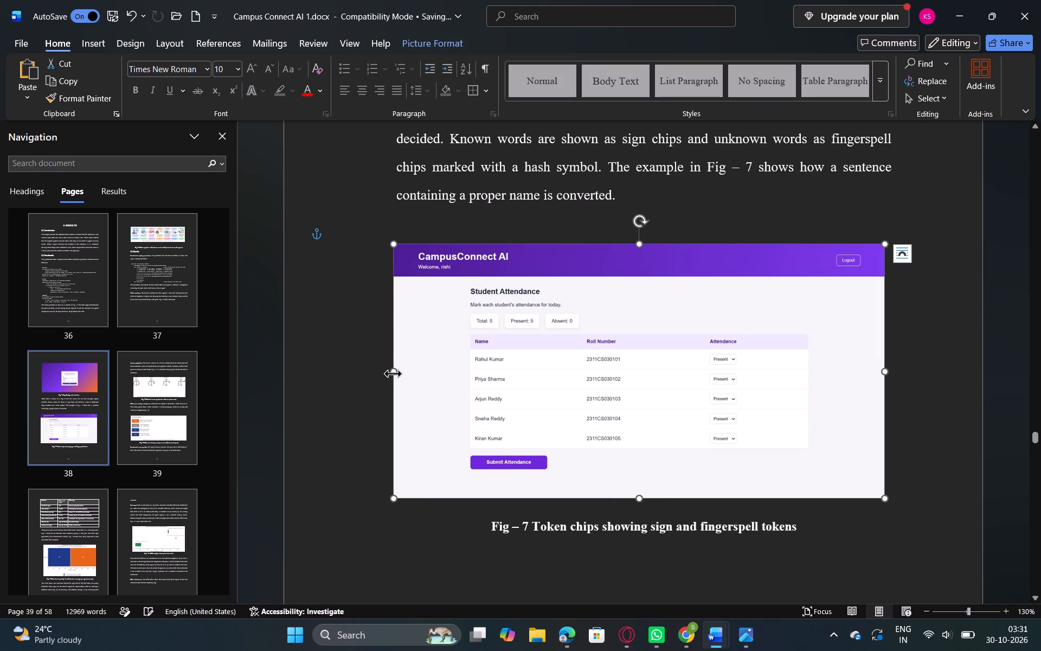
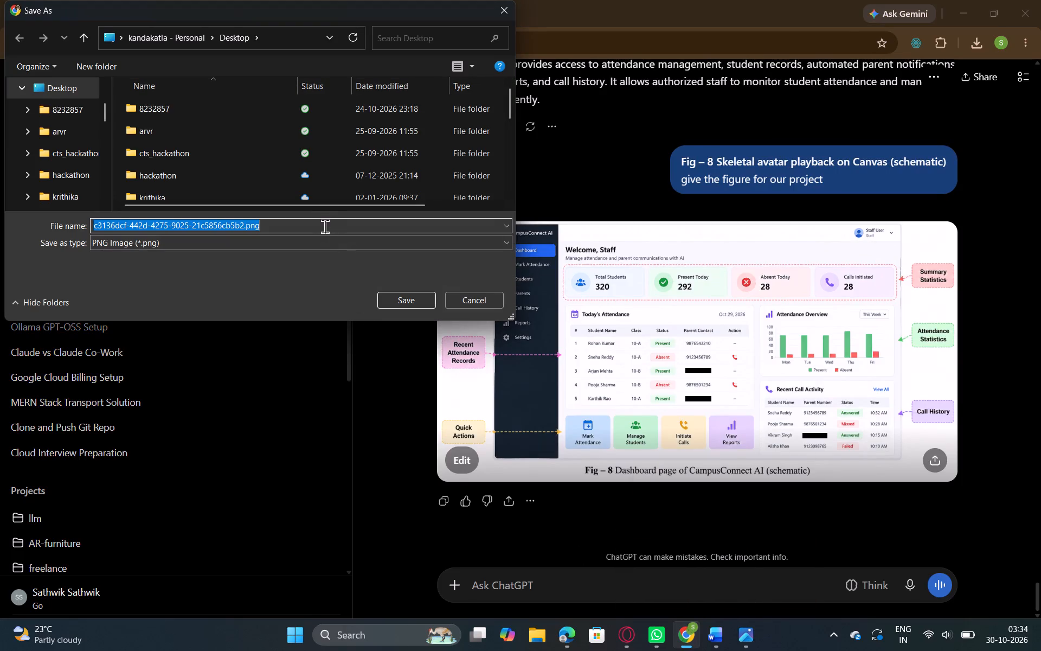
key(BackSpace)
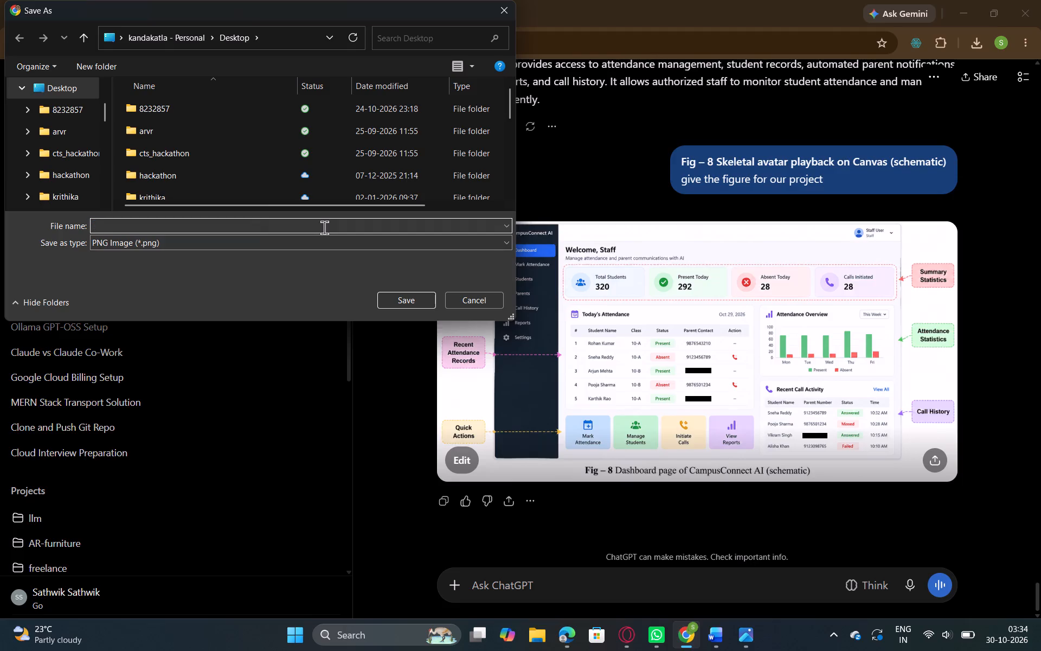
text(project 5)
key(Return)
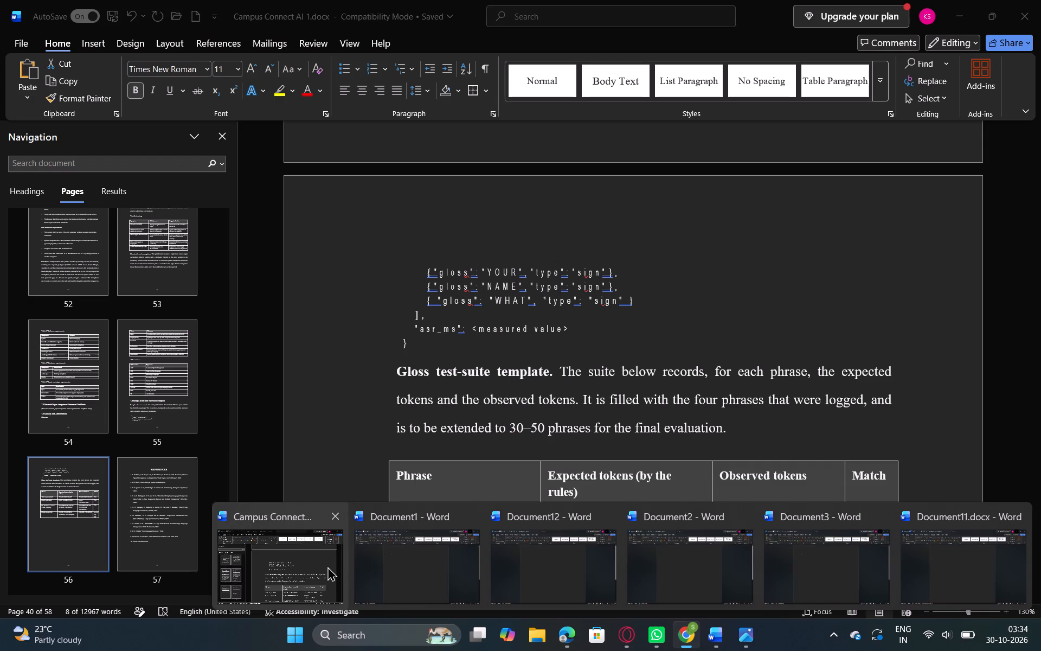
Return to the Word report and examine the Fig – 7 to Fig – 11 figures and captions around the Fig – 8 skeletal avatar image.
click(327, 566)
scroll(506, 467, up, 1)
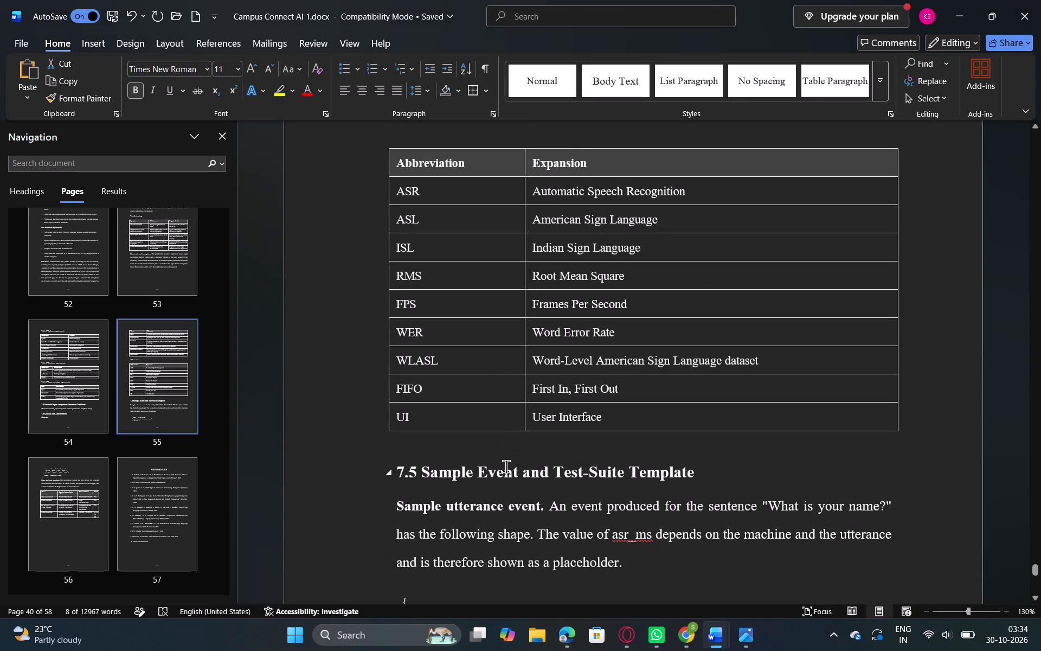
scroll(506, 467, up, 7)
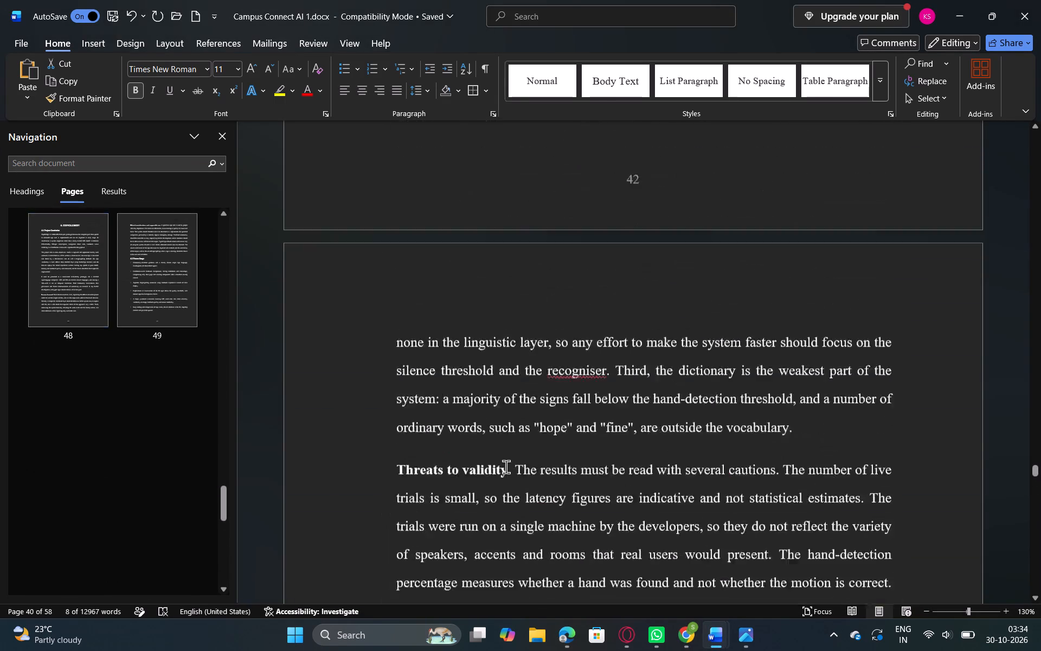
scroll(506, 467, up, 4)
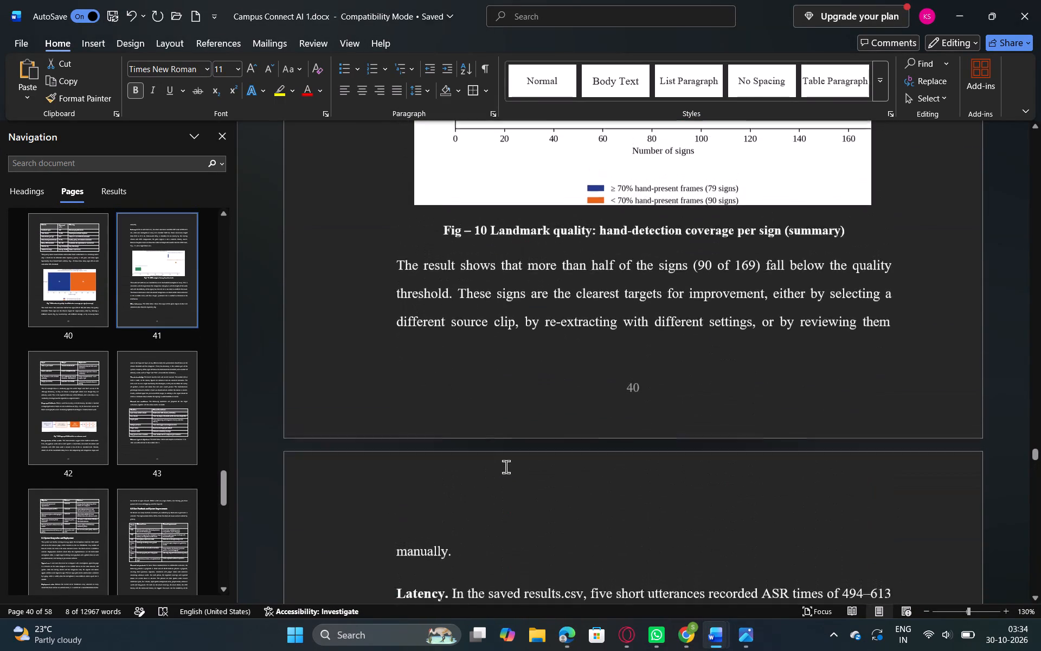
scroll(506, 467, up, 3)
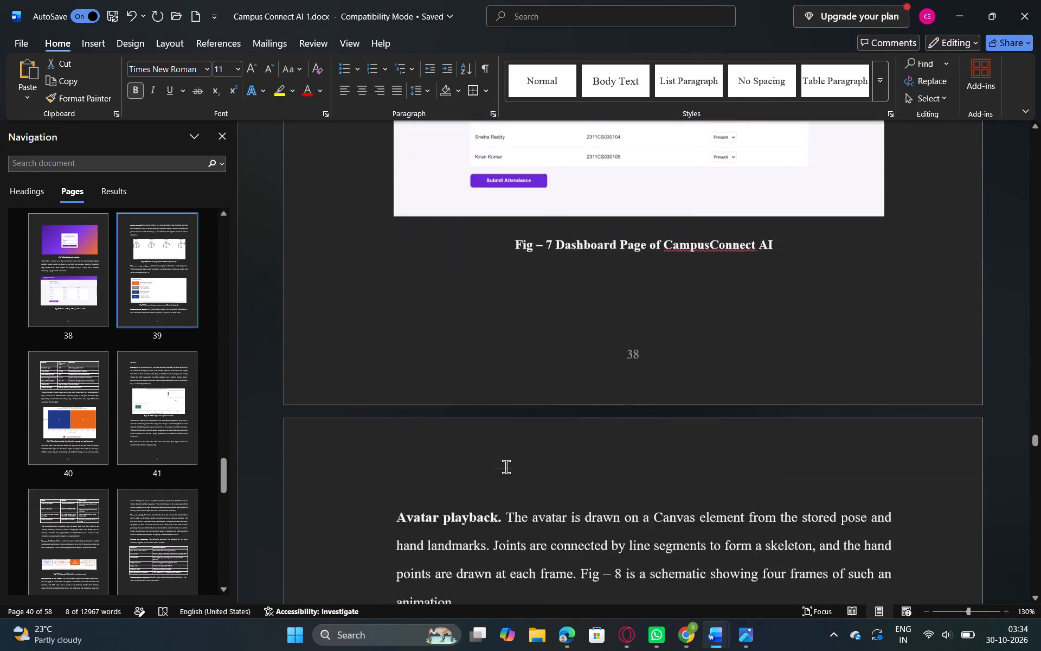
scroll(506, 467, up, 2)
scroll(506, 467, down, 1)
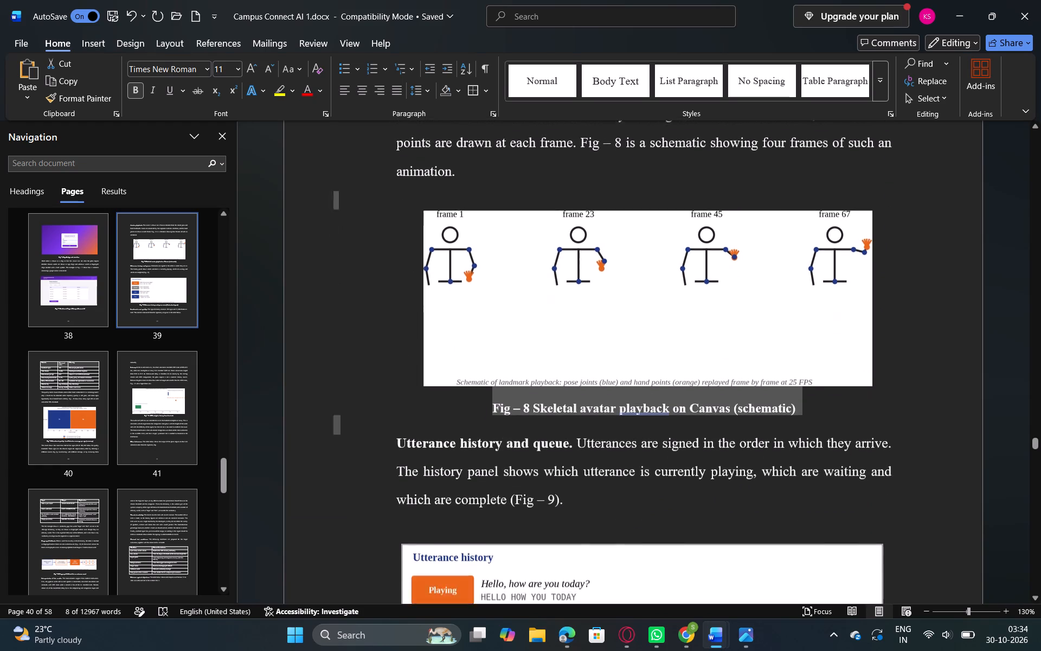
scroll(506, 467, down, 2)
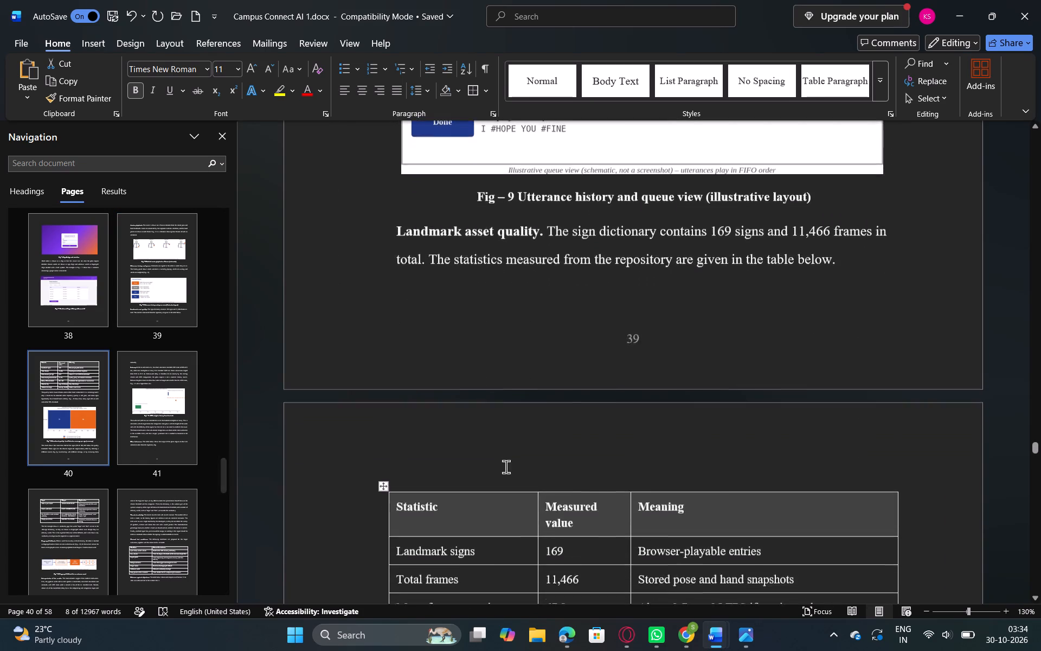
scroll(506, 467, down, 2)
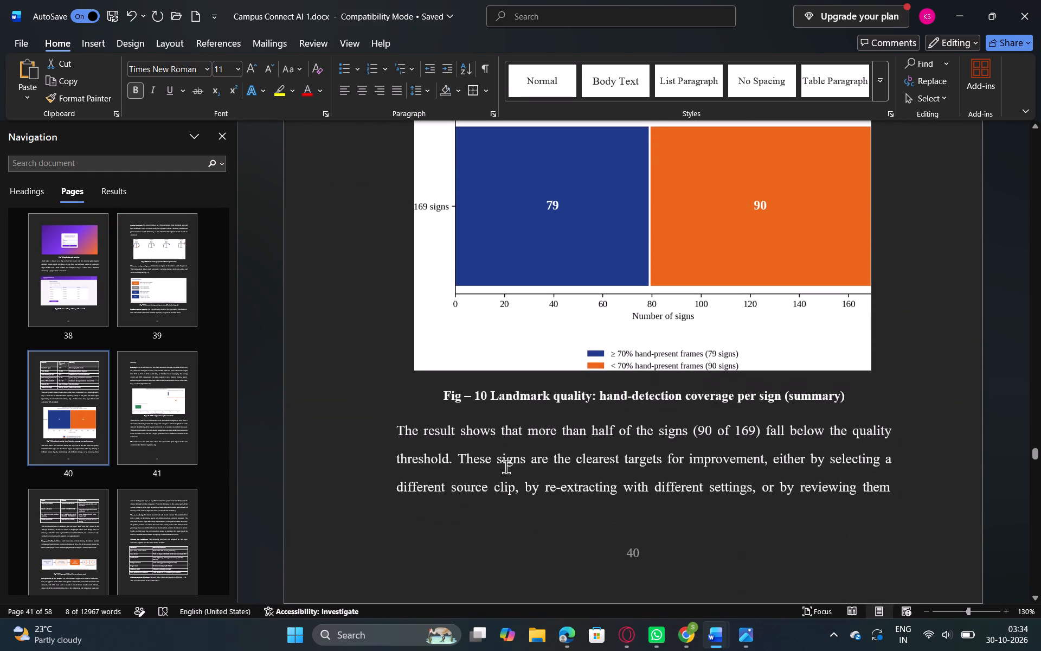
scroll(506, 467, down, 1)
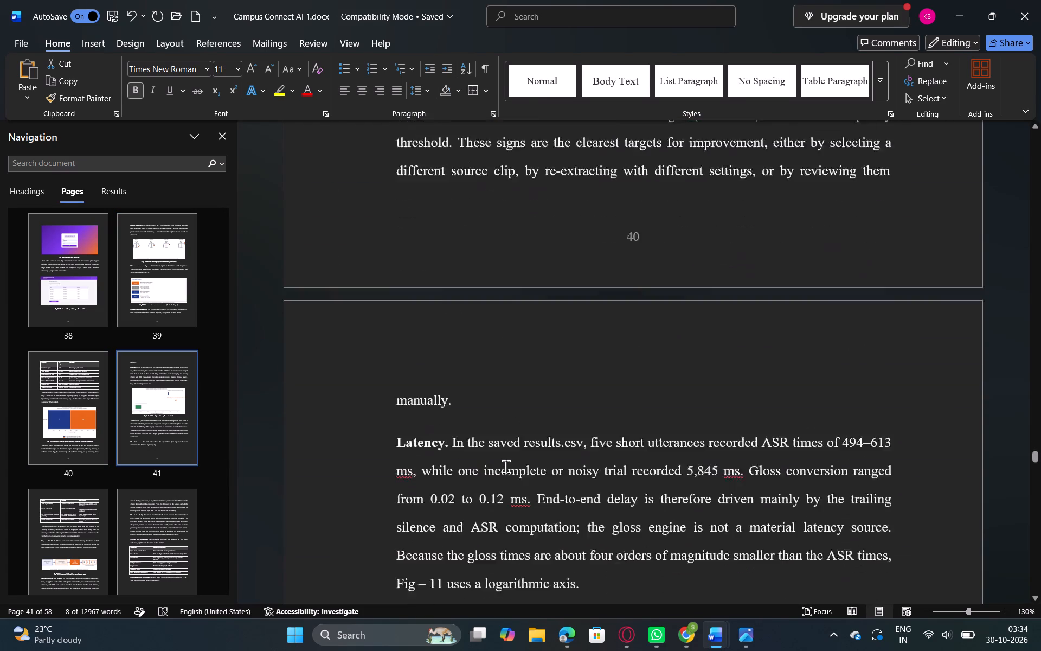
scroll(506, 467, down, 2)
scroll(506, 467, up, 1)
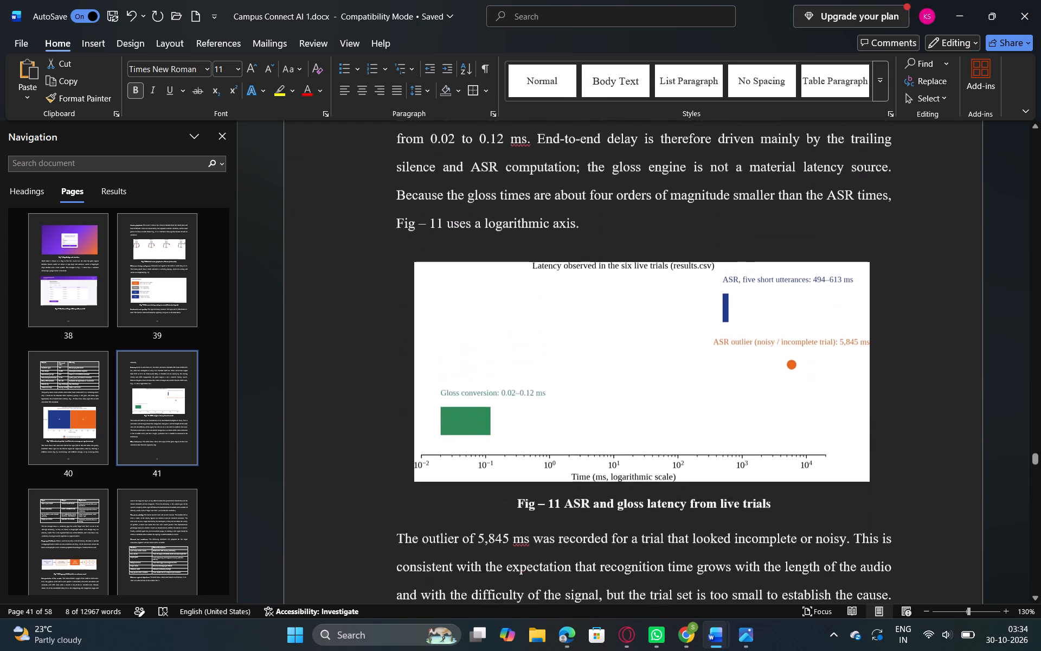
scroll(506, 467, up, 2)
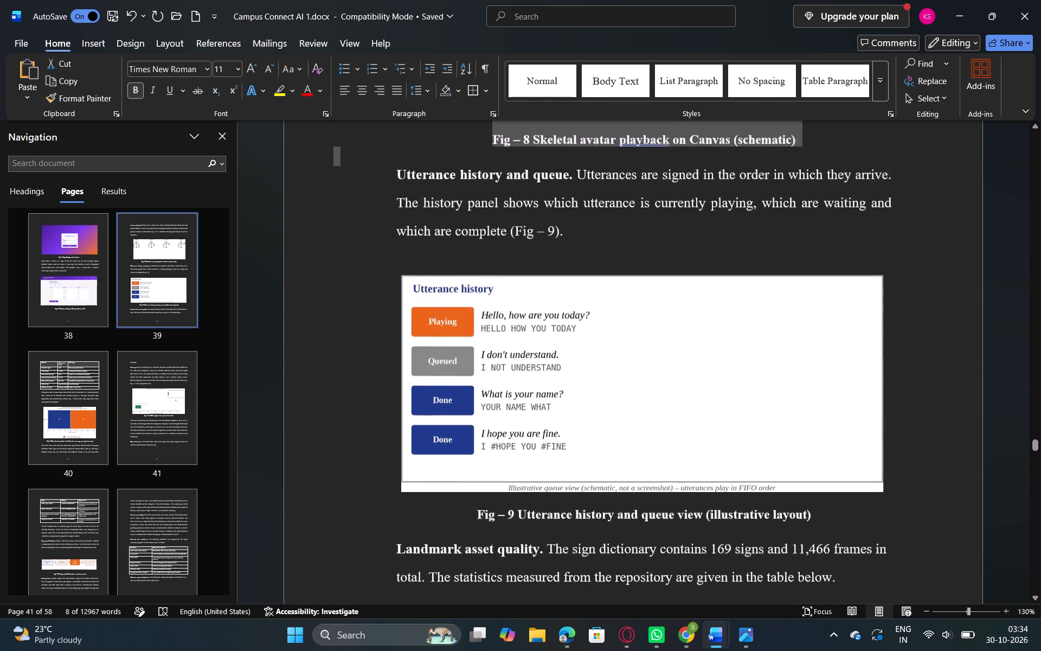
scroll(506, 467, up, 2)
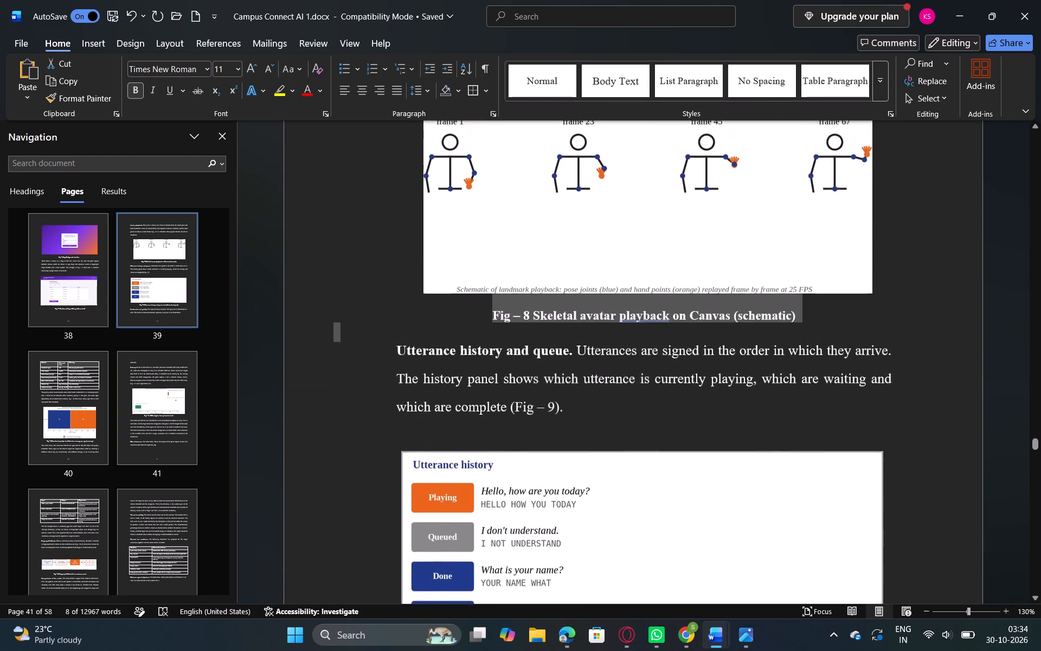
Replace the Fig – 8 skeletal avatar picture with the image file "project 5.png" from the Desktop.
scroll(506, 467, up, 2)
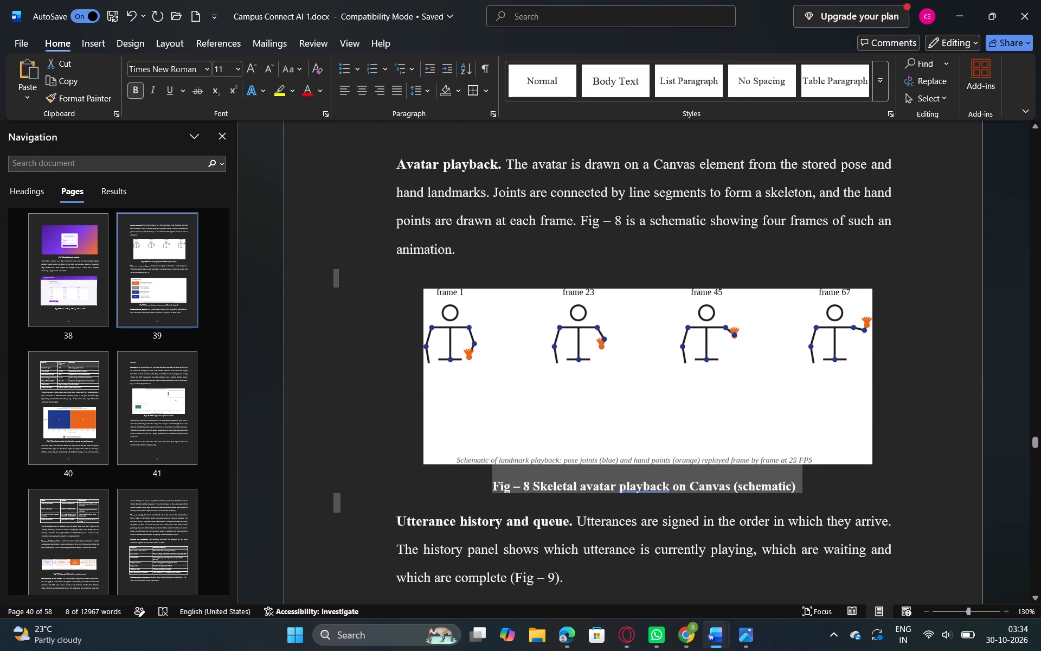
right_click(524, 425)
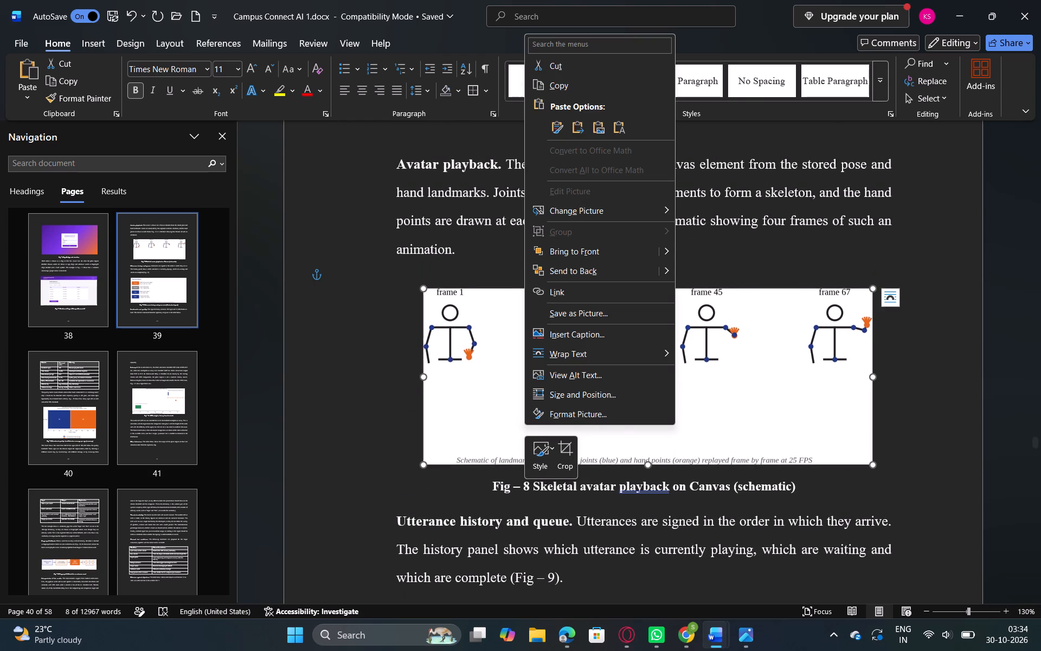
click(599, 209)
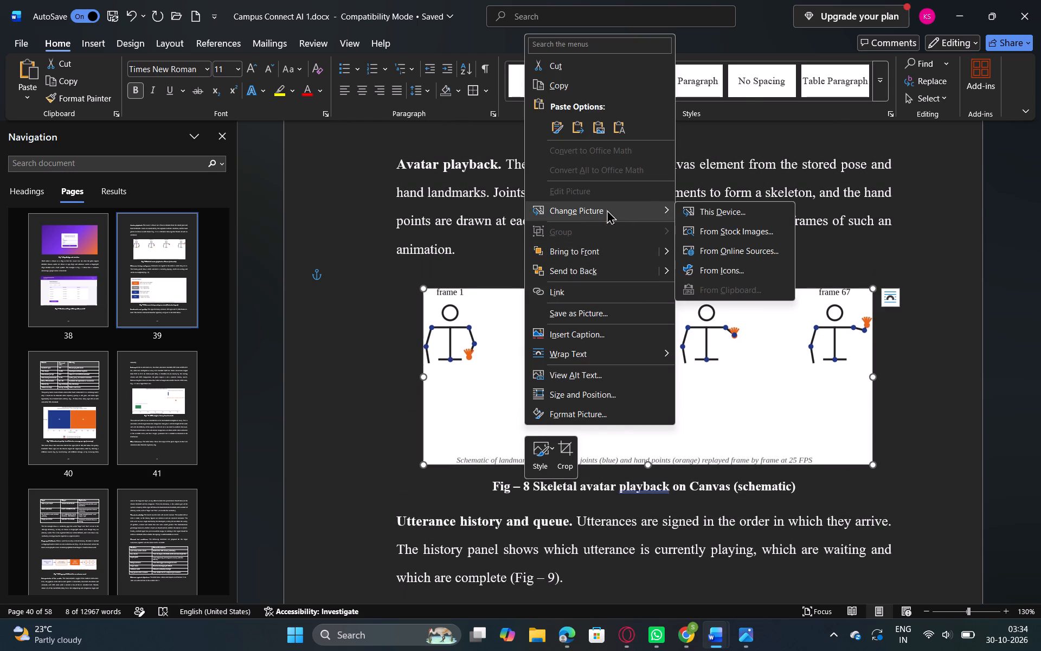
click(697, 209)
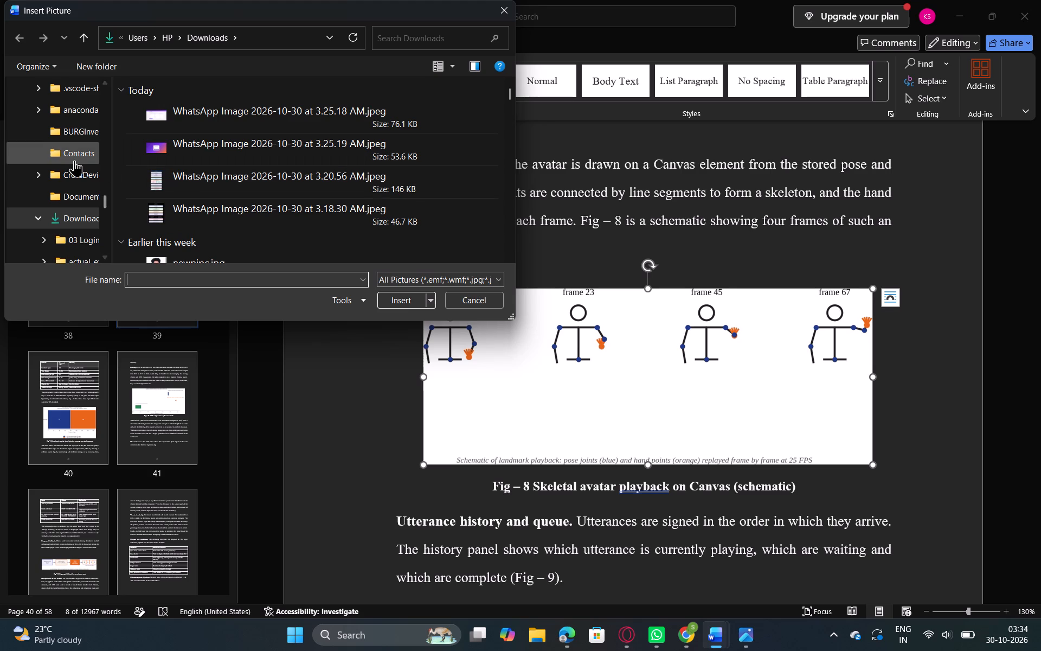
scroll(69, 161, up, 4)
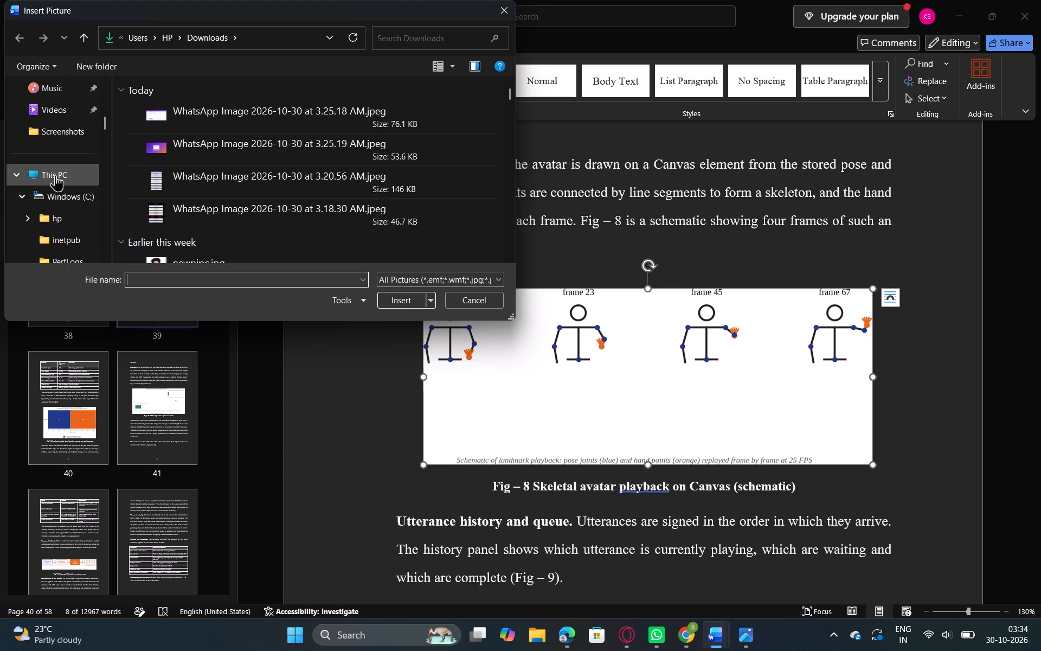
scroll(60, 209, down, 2)
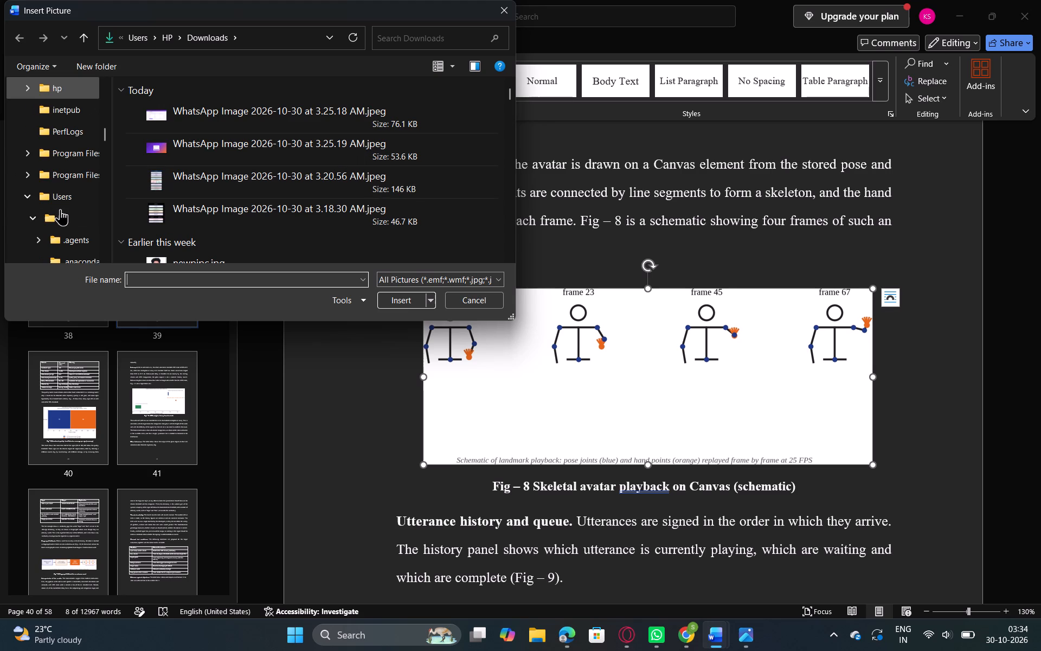
scroll(60, 209, down, 2)
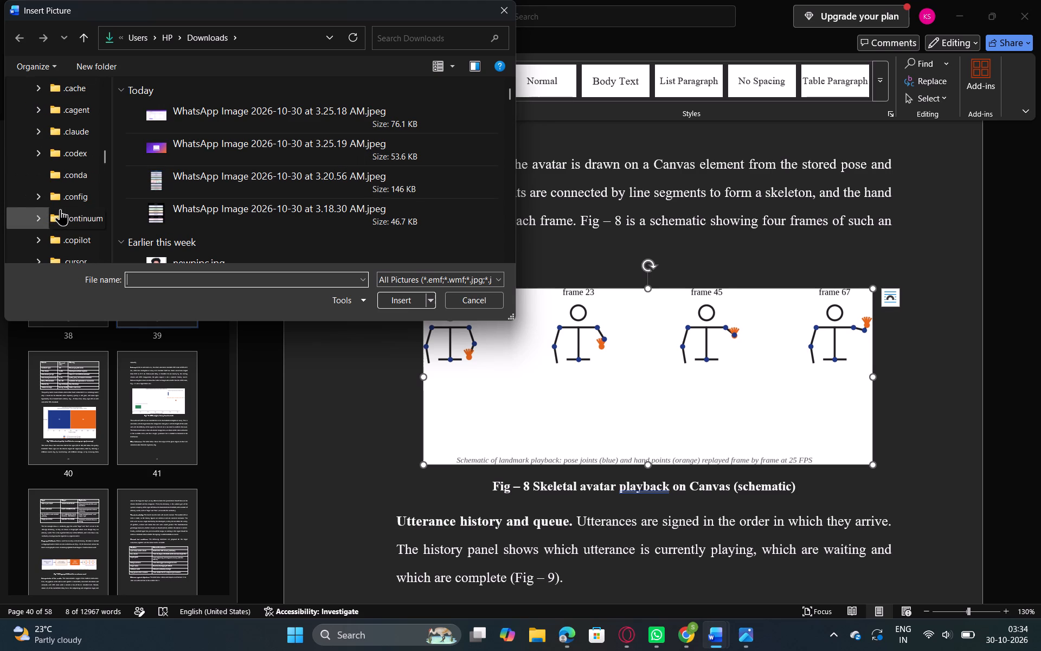
scroll(60, 209, down, 1)
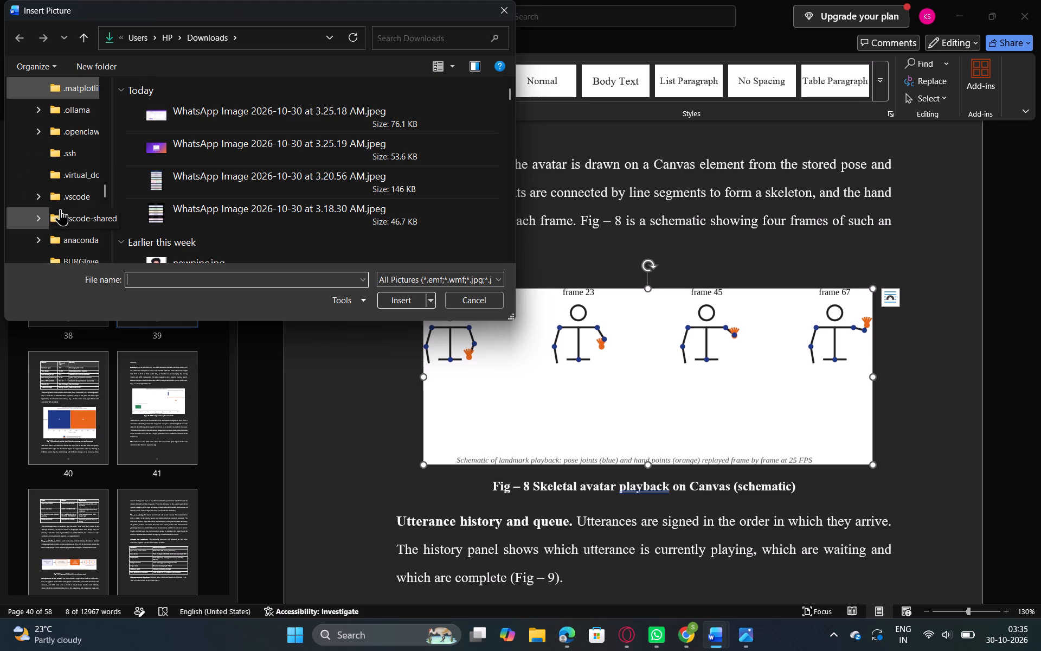
scroll(60, 209, down, 3)
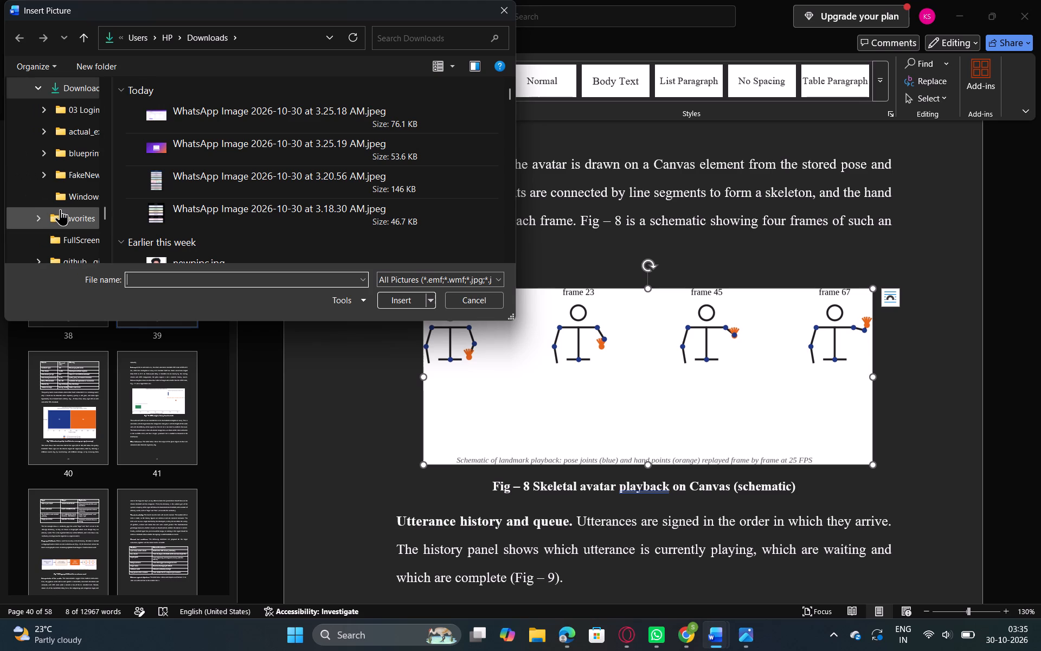
scroll(60, 209, down, 2)
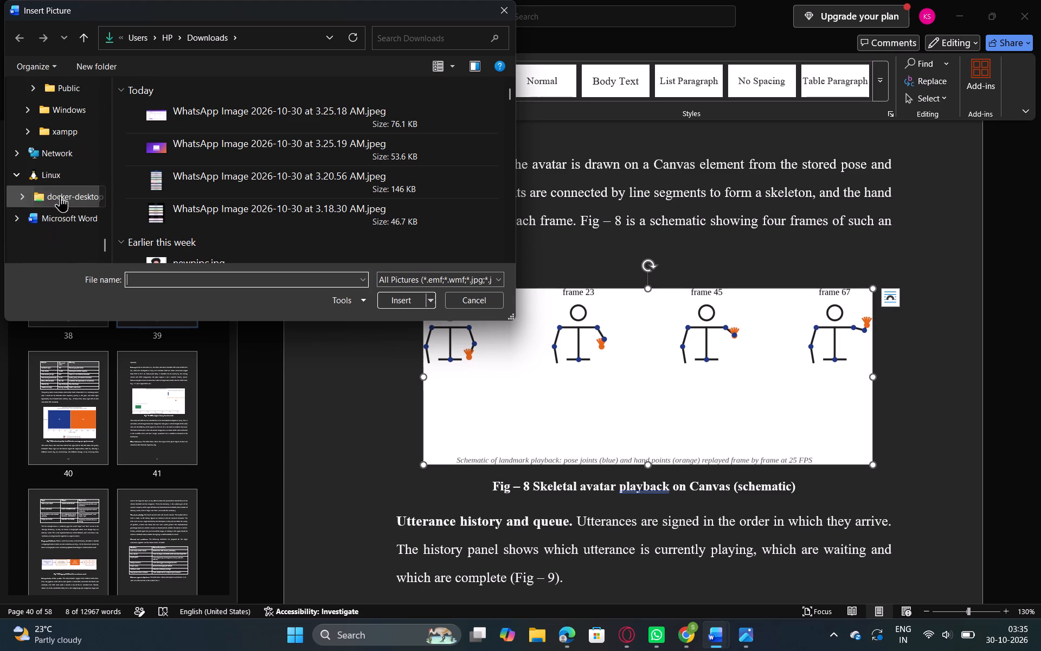
scroll(63, 182, up, 6)
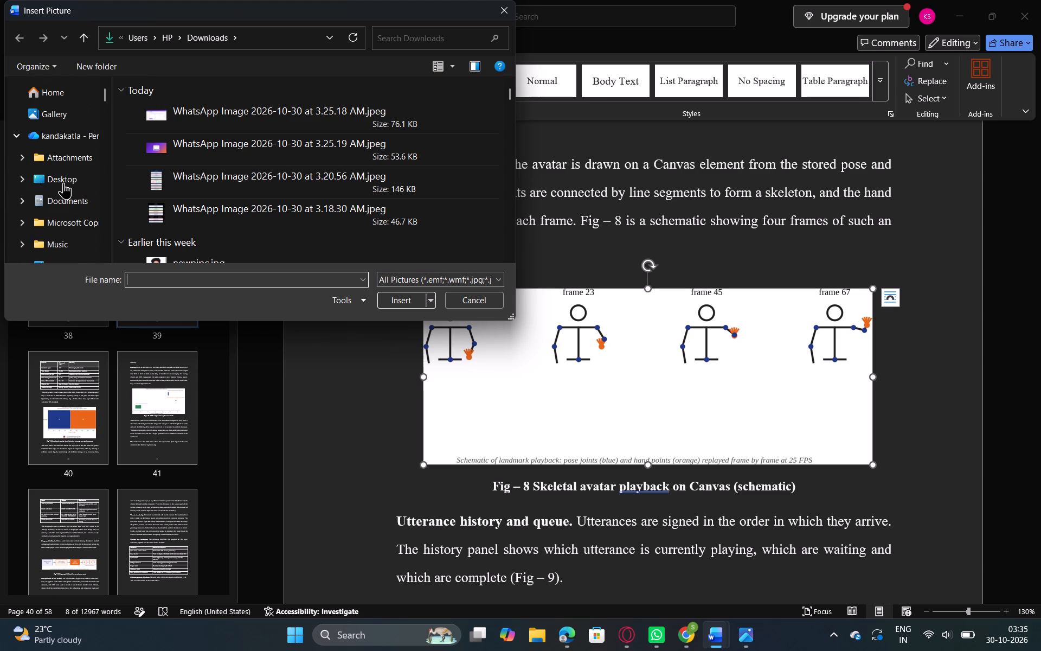
click(63, 182)
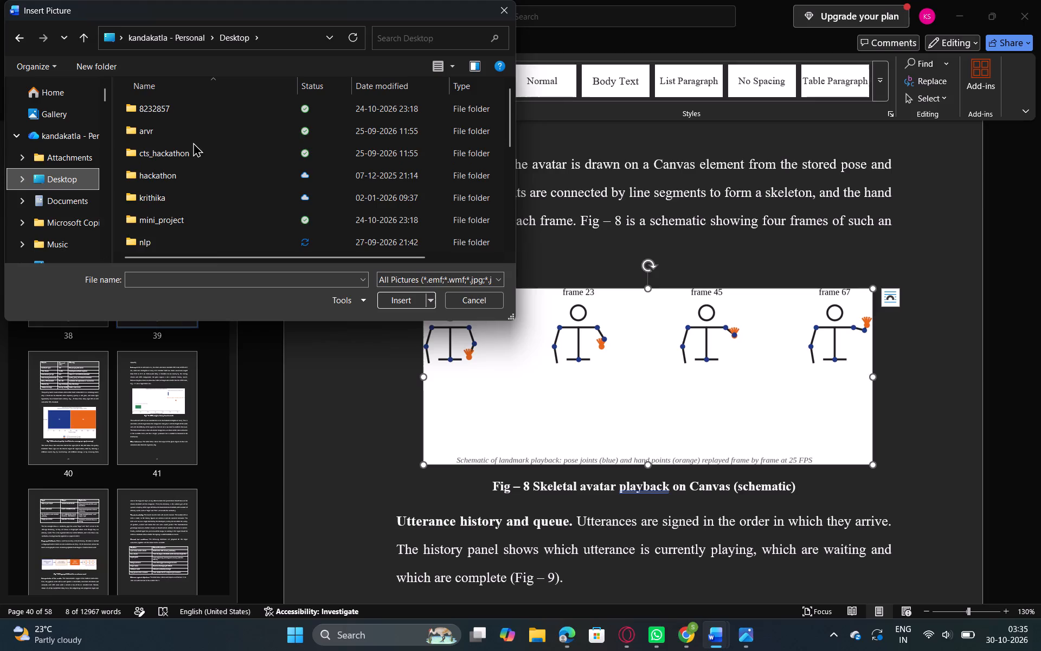
click(202, 280)
text(pro)
click(187, 347)
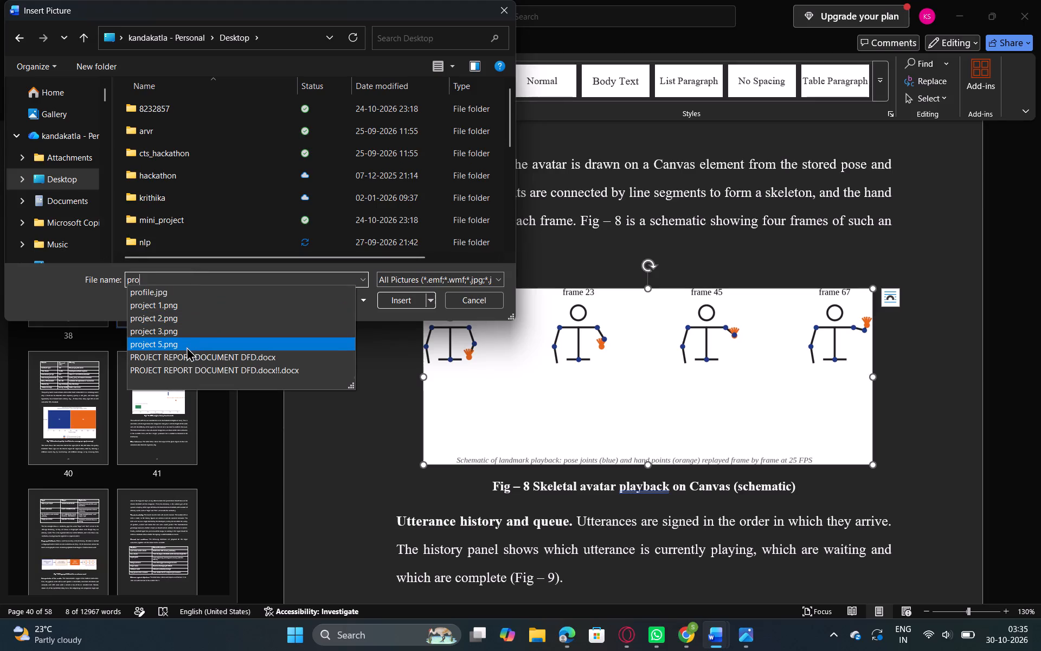
click(405, 298)
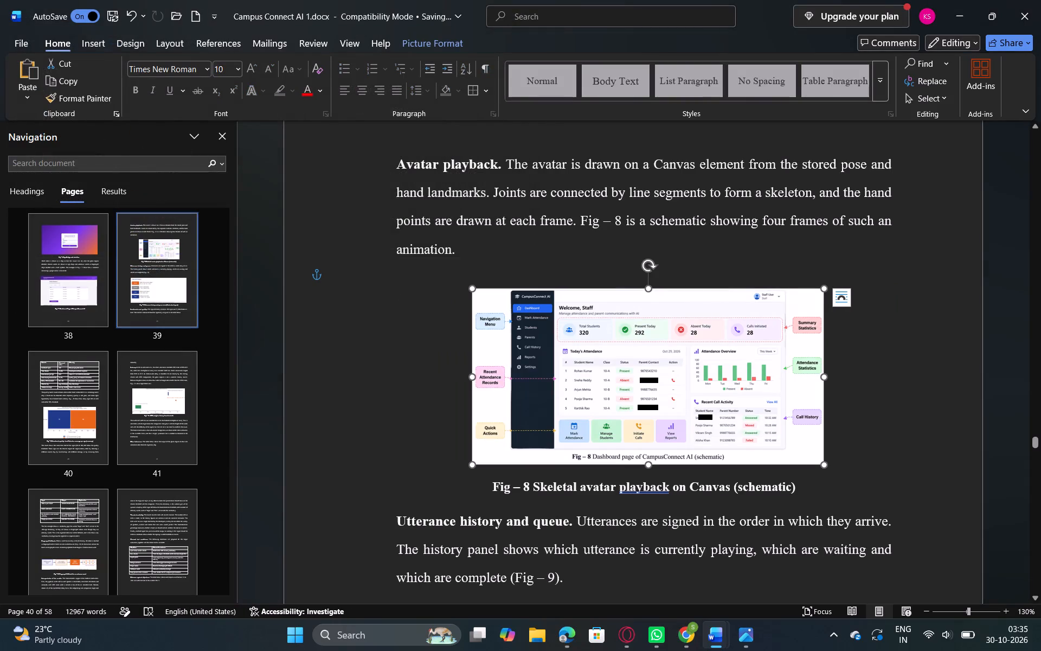
Stretch the new Fig – 8 dashboard image to about 14.6 cm wide and 8 cm high, filling the text width.
drag(471, 375, 395, 360)
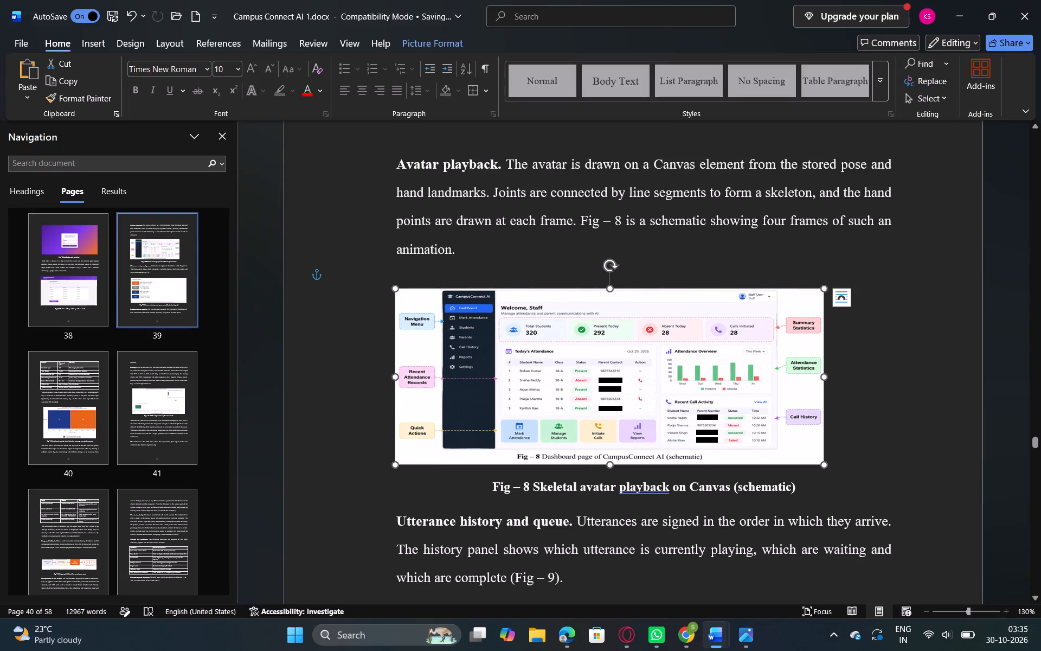
drag(825, 375, 883, 378)
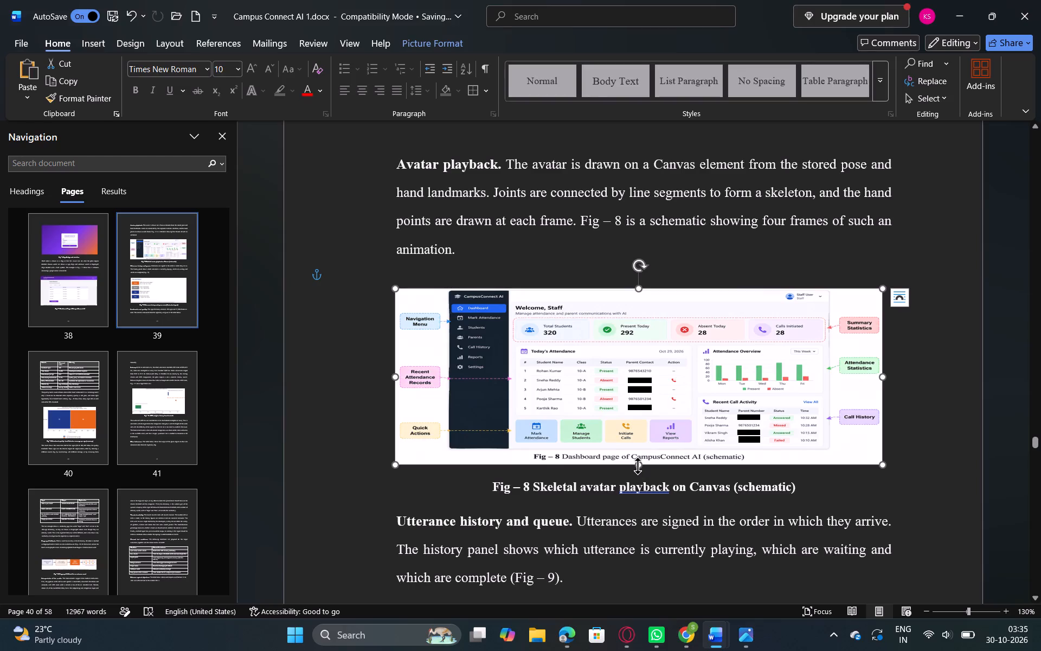
drag(638, 465, 654, 522)
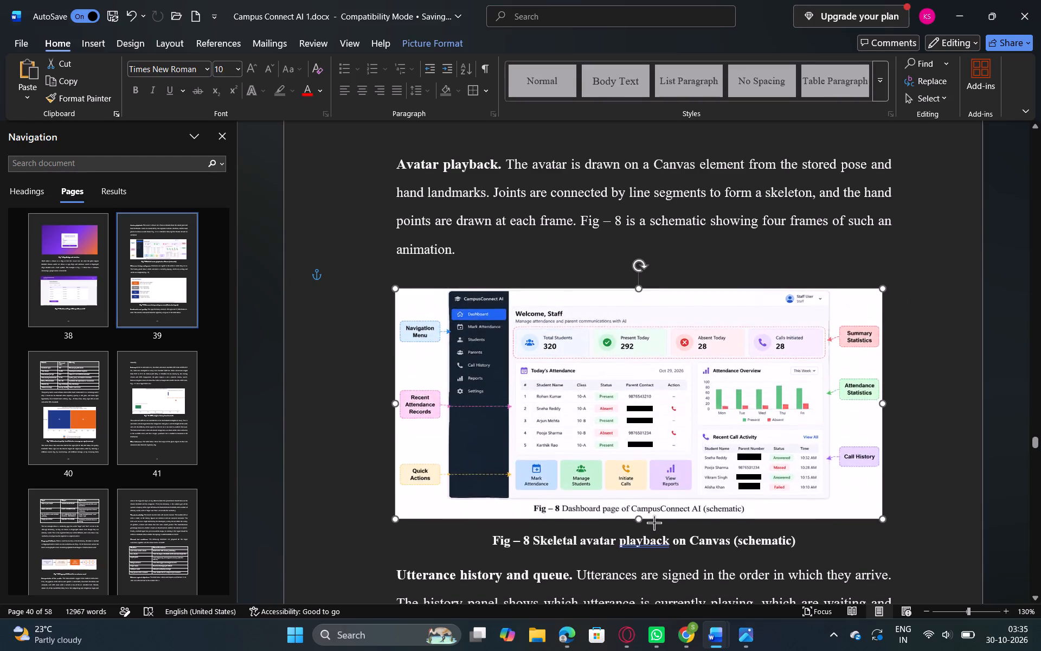
drag(654, 522, 660, 564)
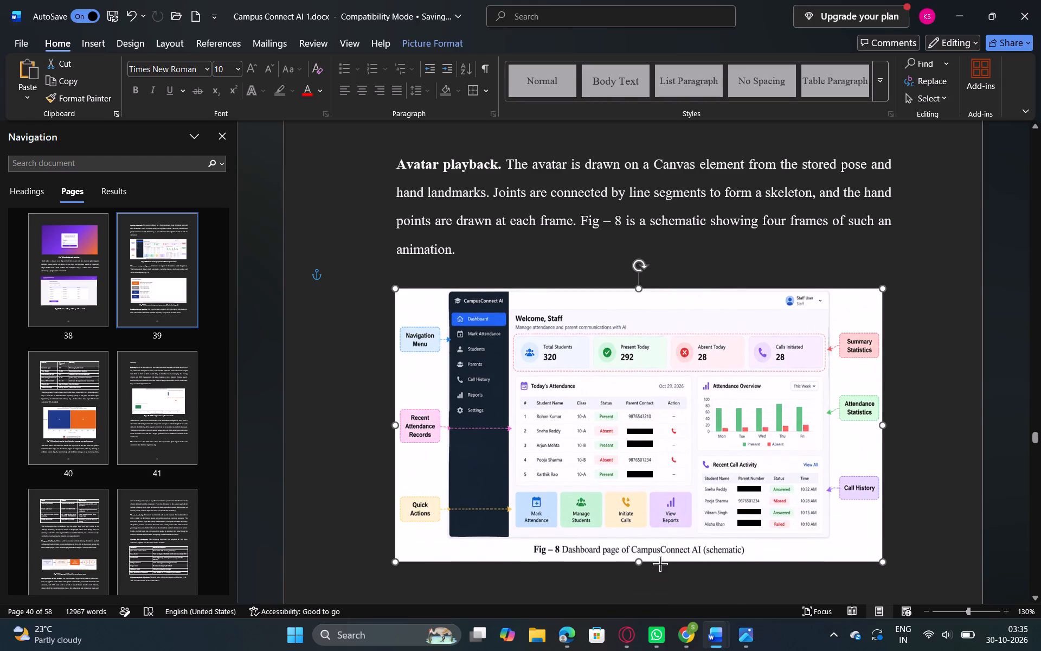
drag(660, 564, 660, 566)
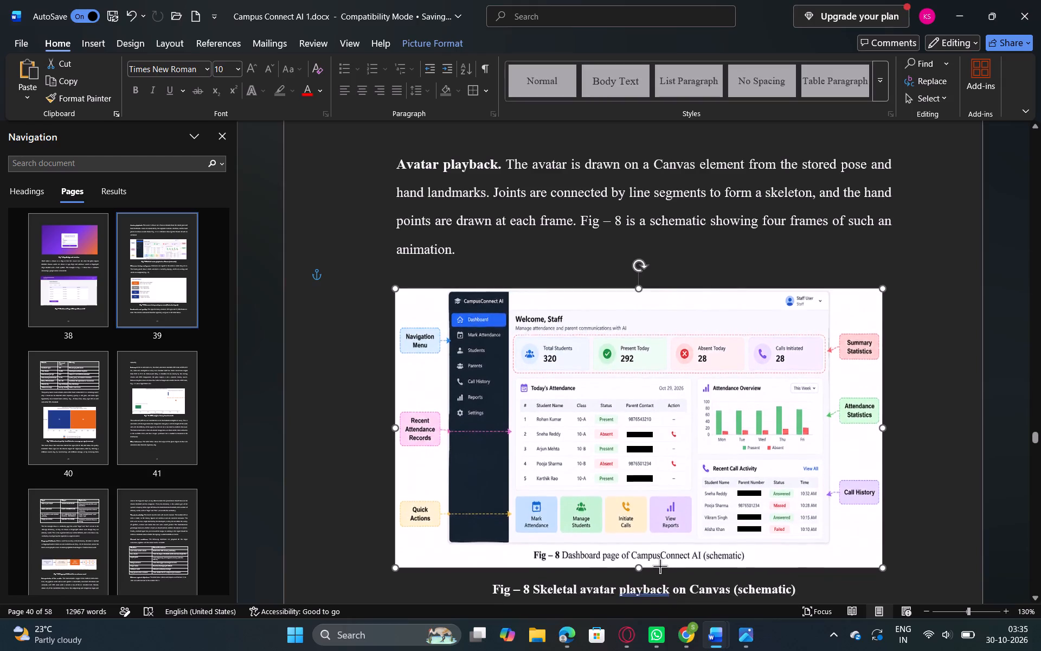
drag(660, 566, 659, 556)
click(340, 534)
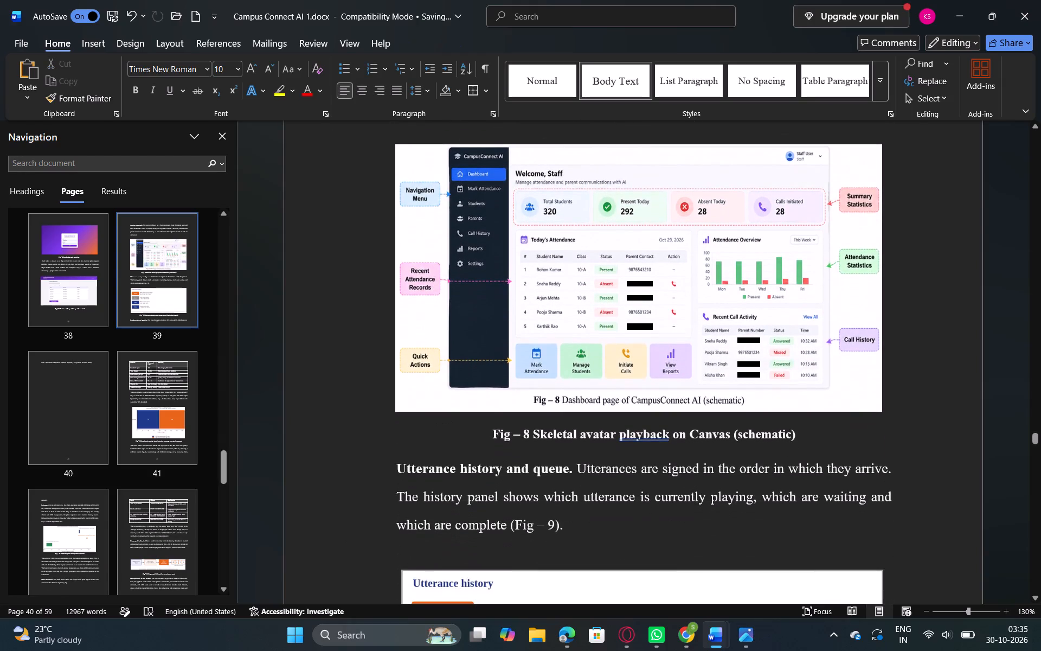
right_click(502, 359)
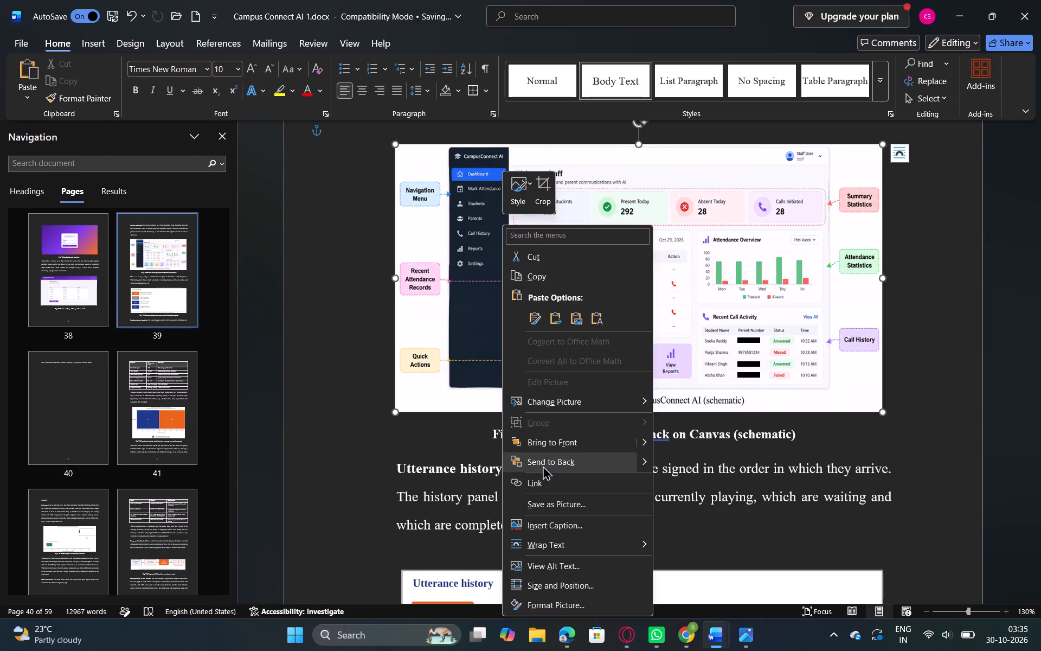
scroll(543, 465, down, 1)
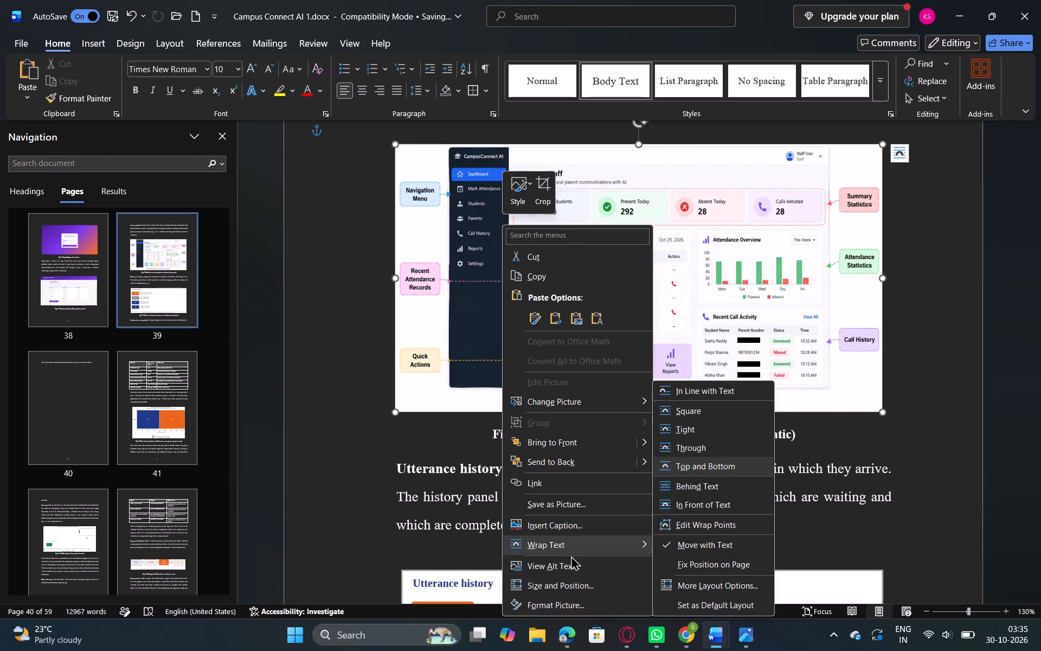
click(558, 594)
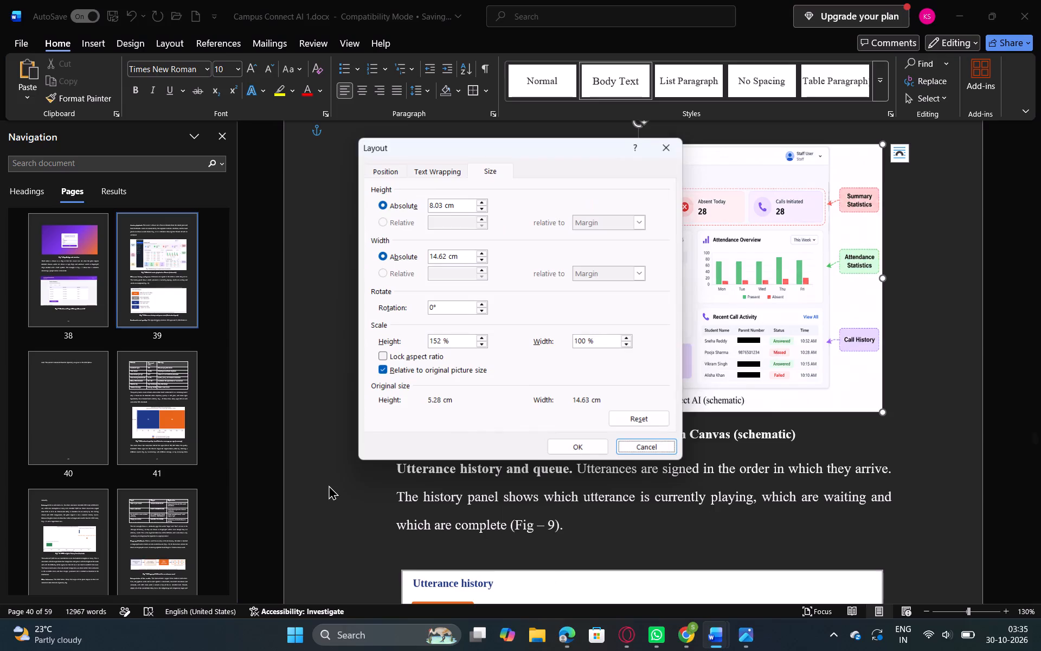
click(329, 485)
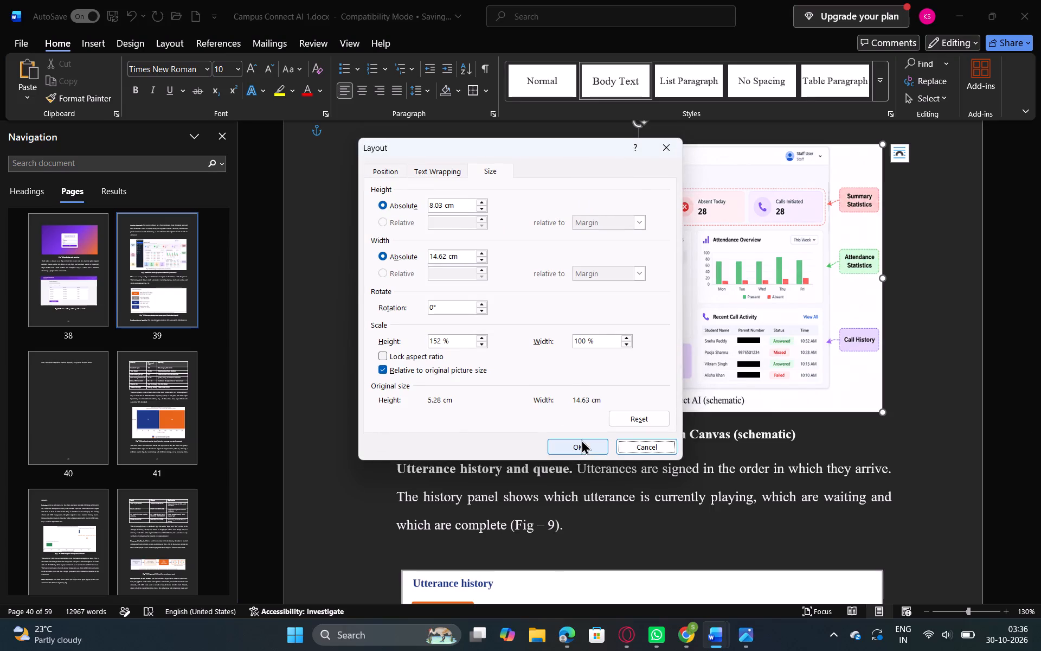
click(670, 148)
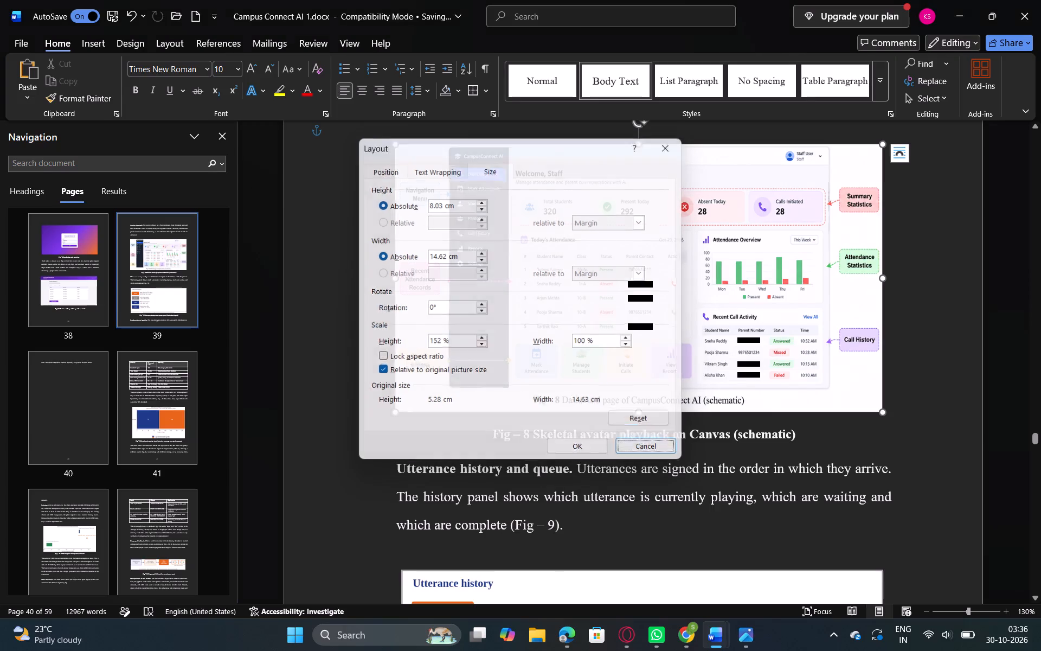
Shift the Fig – 8 dashboard image slightly towards the page's left margin, keeping it above its caption.
drag(526, 400, 525, 399)
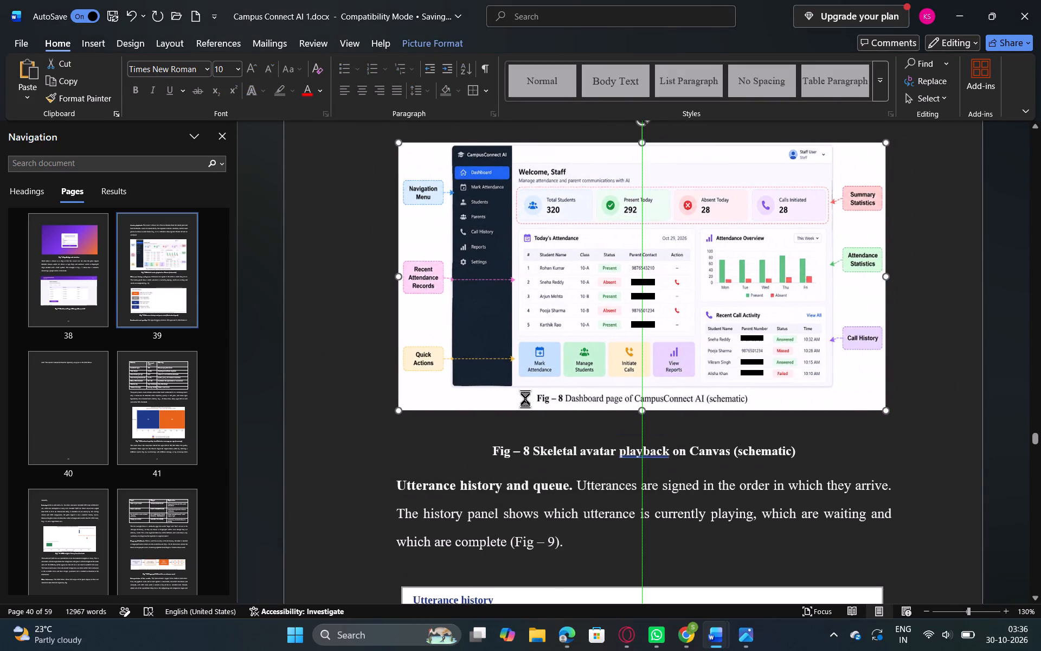
drag(525, 399, 512, 399)
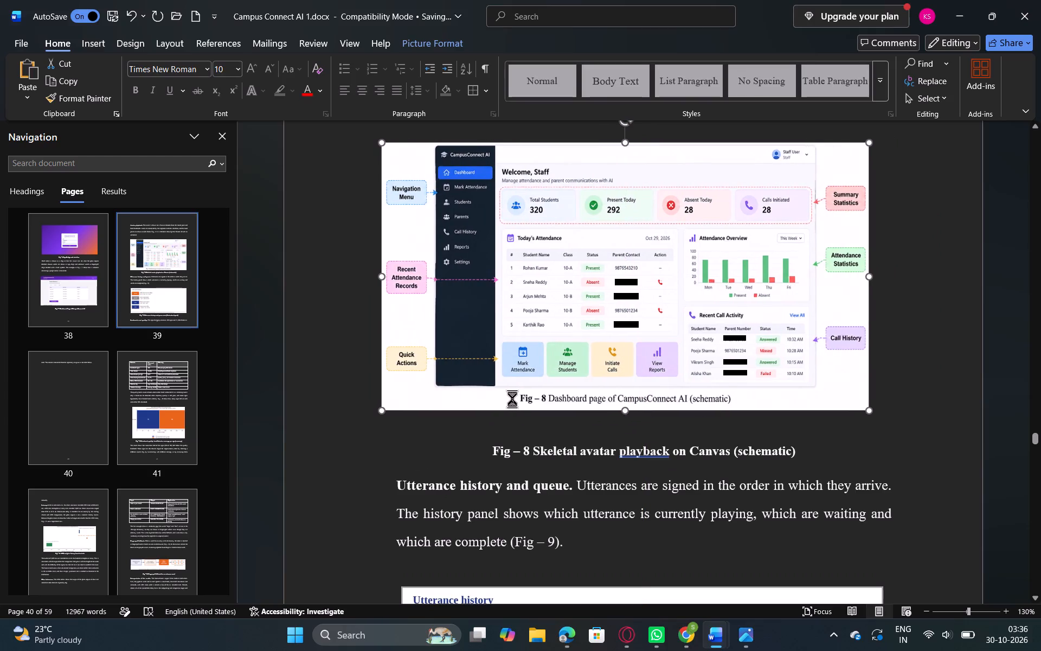
drag(512, 399, 515, 404)
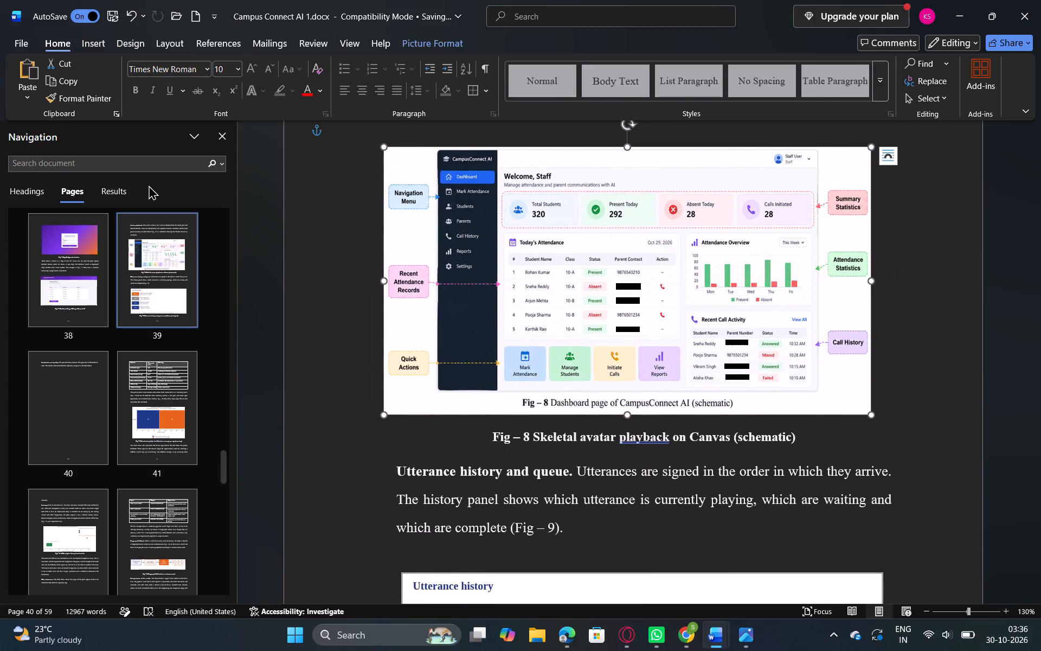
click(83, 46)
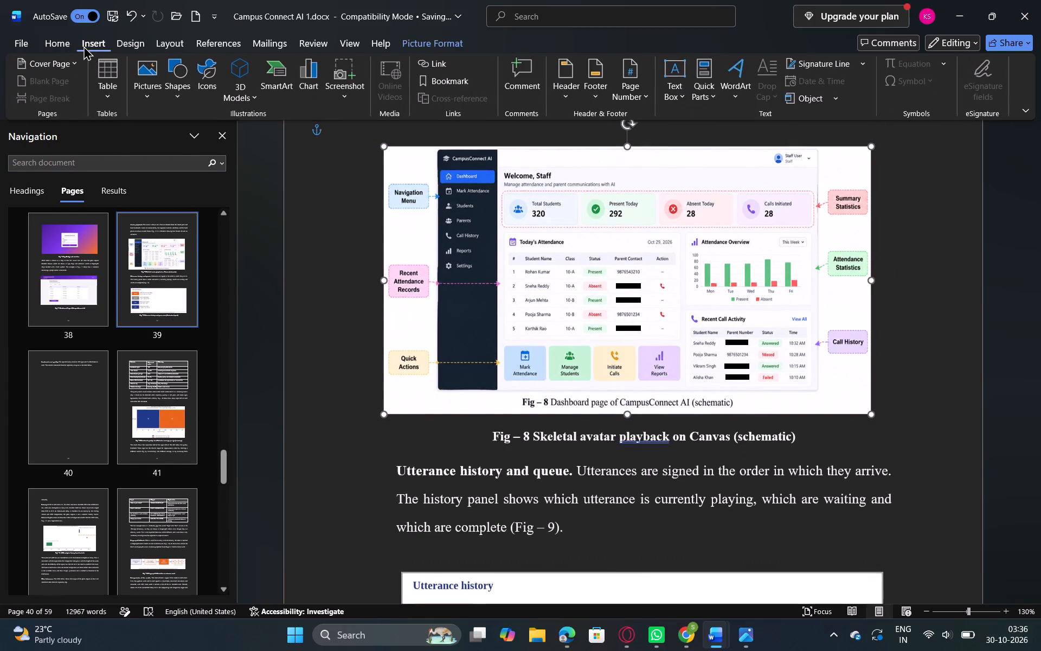
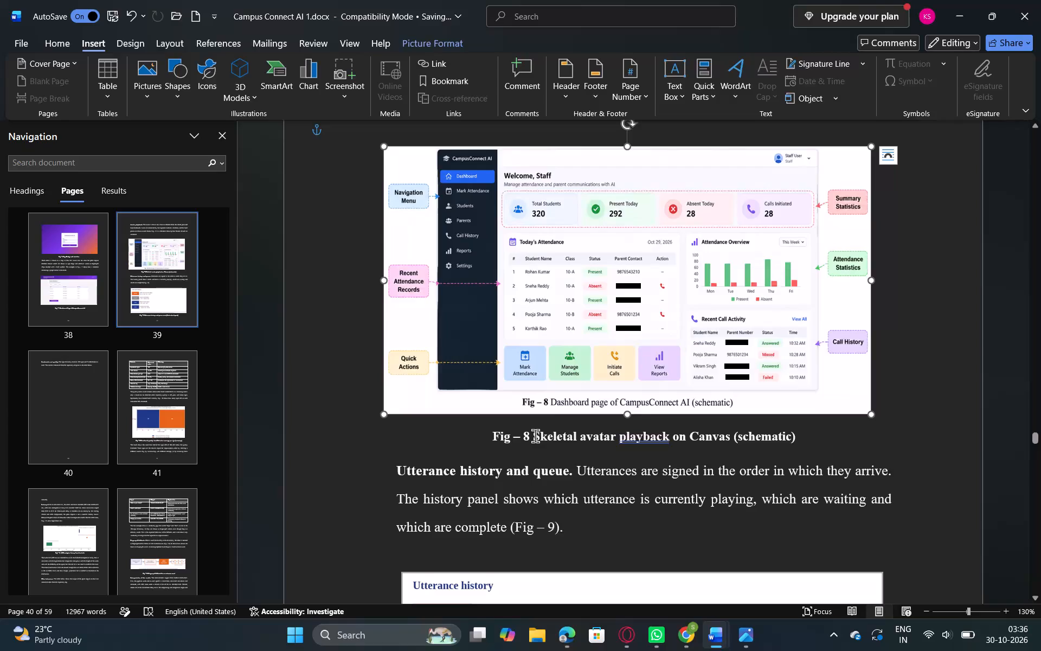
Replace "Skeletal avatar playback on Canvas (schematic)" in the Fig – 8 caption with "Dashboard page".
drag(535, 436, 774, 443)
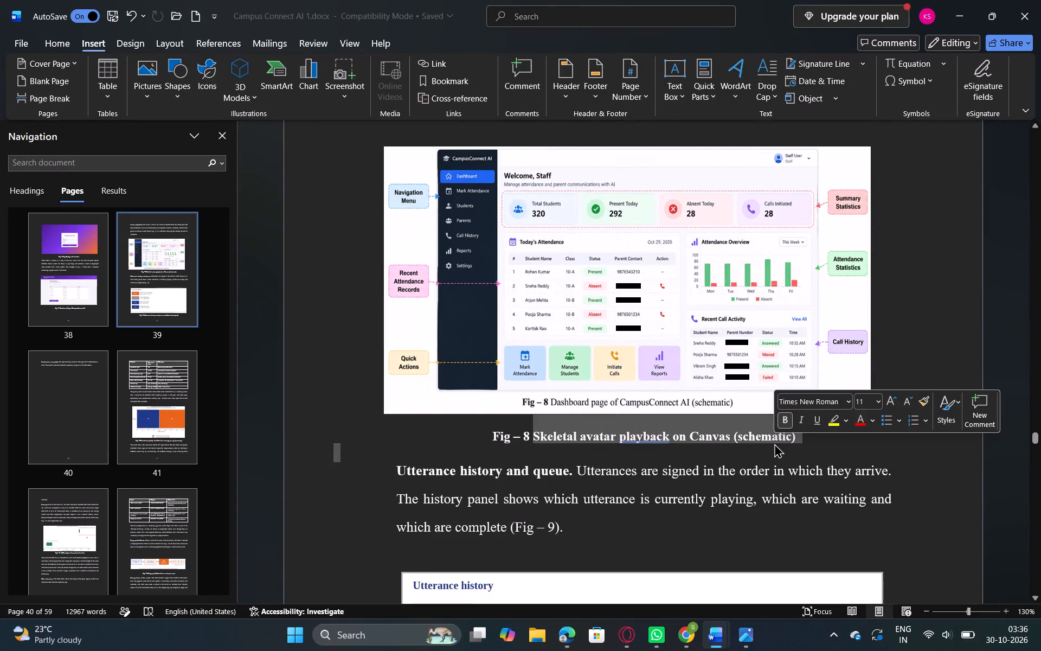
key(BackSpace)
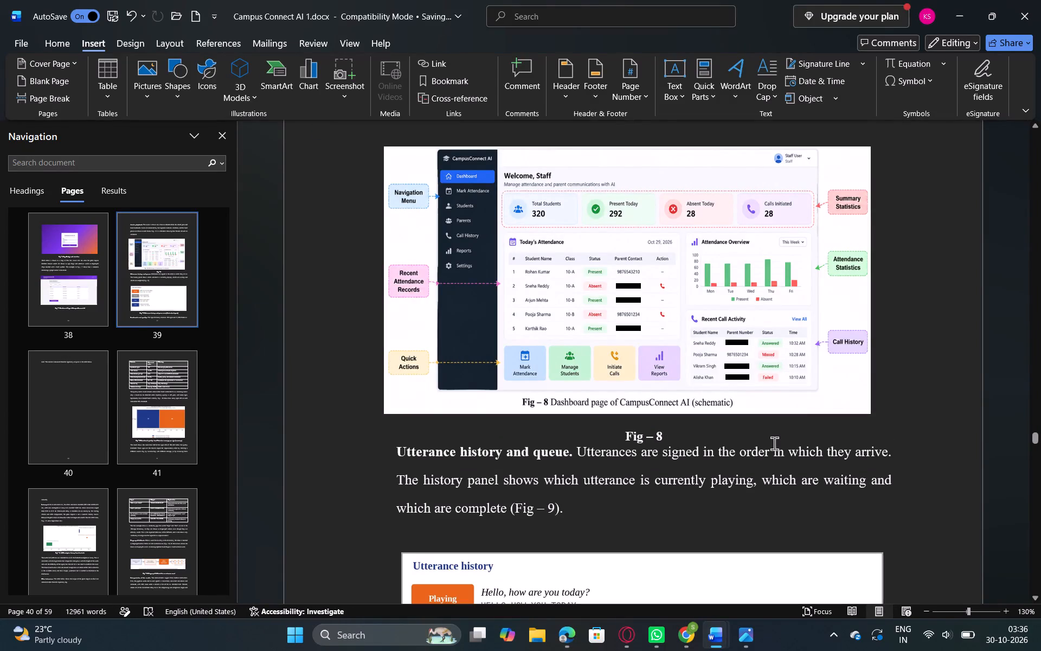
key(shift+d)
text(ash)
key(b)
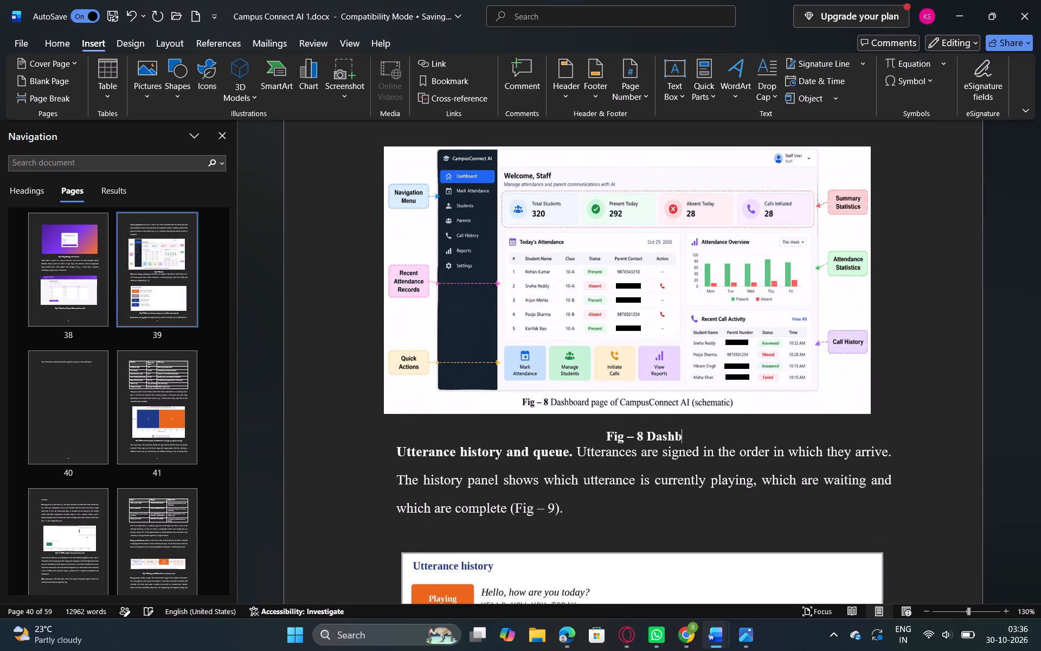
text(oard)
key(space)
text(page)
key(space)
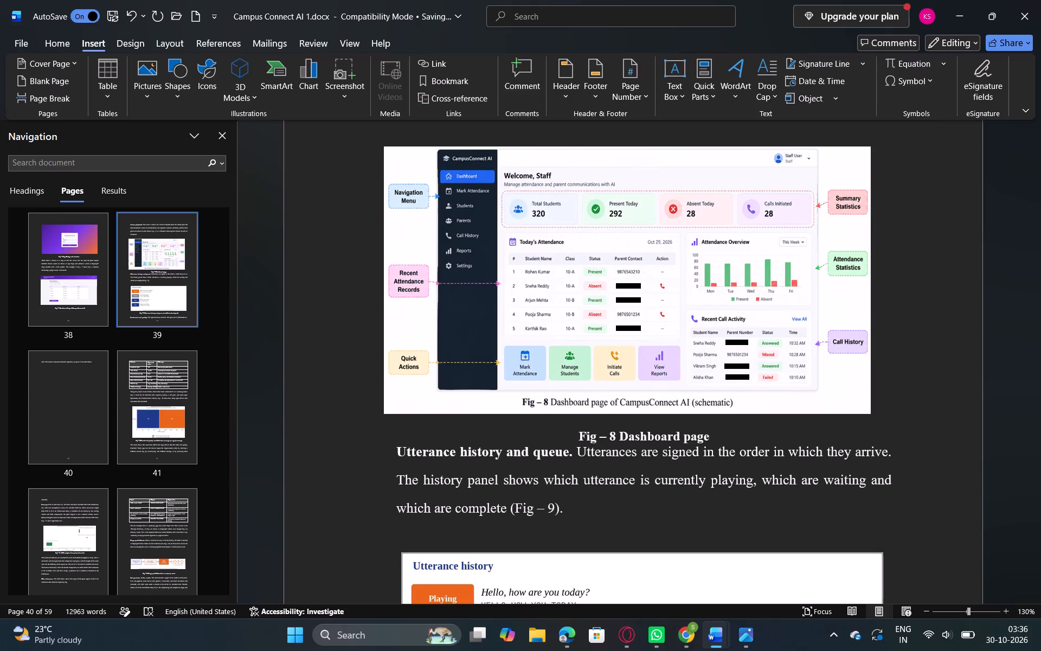
Delete the whole separate Fig – 8 caption text below the dashboard image, leaving only the caption inside the picture.
key(BackSpace)
key(BackSpace)
key(BackSpace)
key(BackSpace)
key(BackSpace)
key(BackSpace)
key(BackSpace)
key(BackSpace)
key(BackSpace)
key(BackSpace)
key(BackSpace)
key(BackSpace)
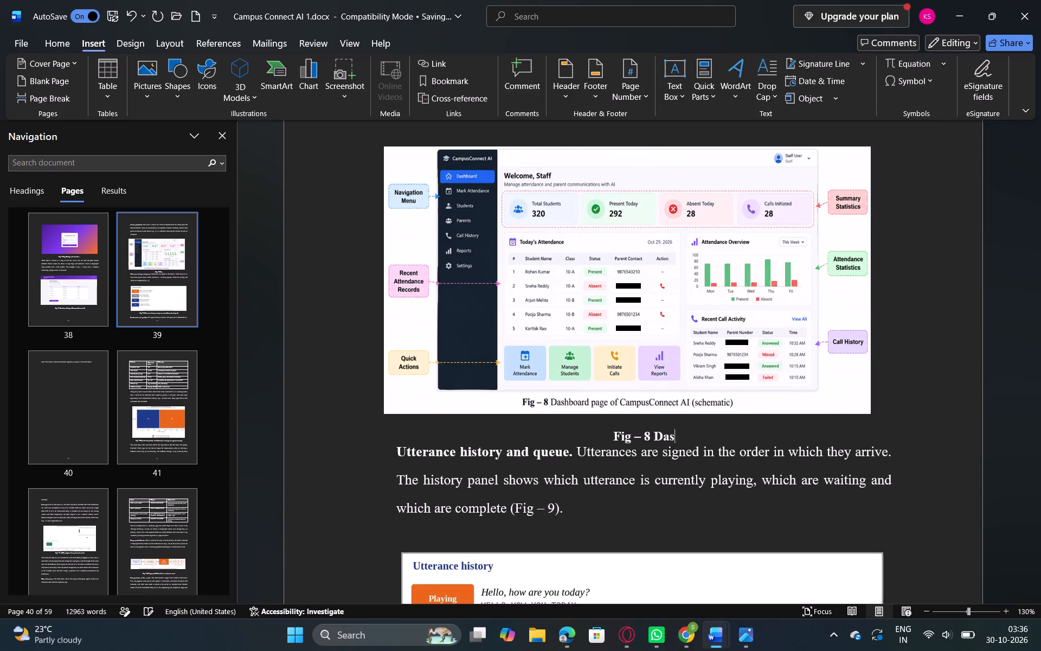
key(BackSpace)
key(BackSpace)
key(BackSpace)
key(BackSpace)
key(BackSpace)
key(BackSpace)
key(BackSpace)
key(BackSpace)
key(BackSpace)
key(BackSpace)
key(BackSpace)
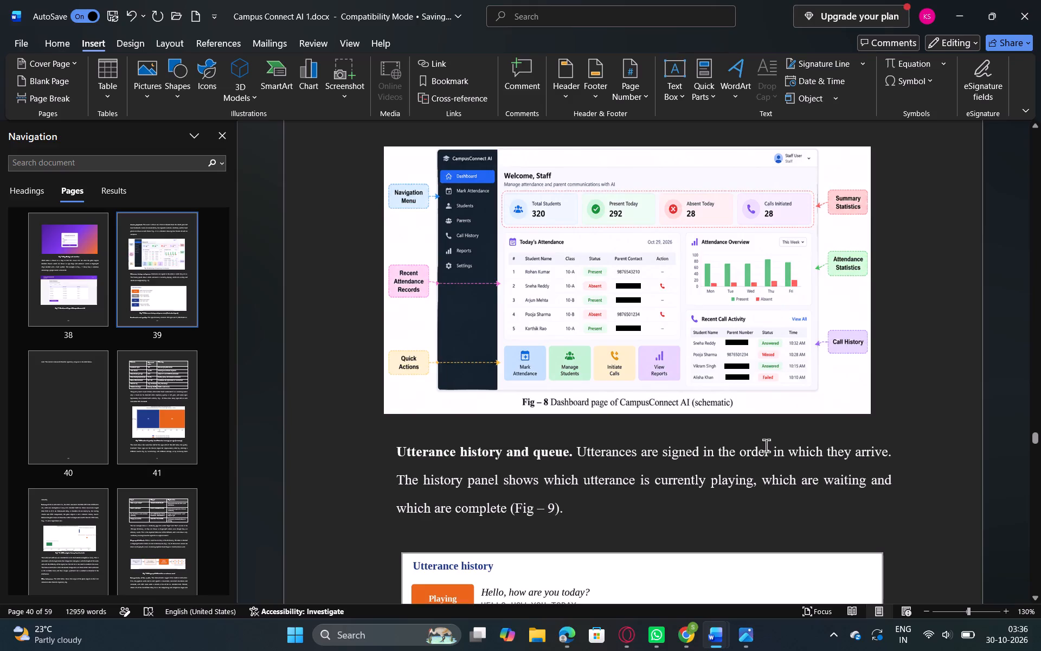
Narrow the Fig – 8 dashboard image so its left edge lines up with the body text's left margin.
scroll(517, 465, down, 1)
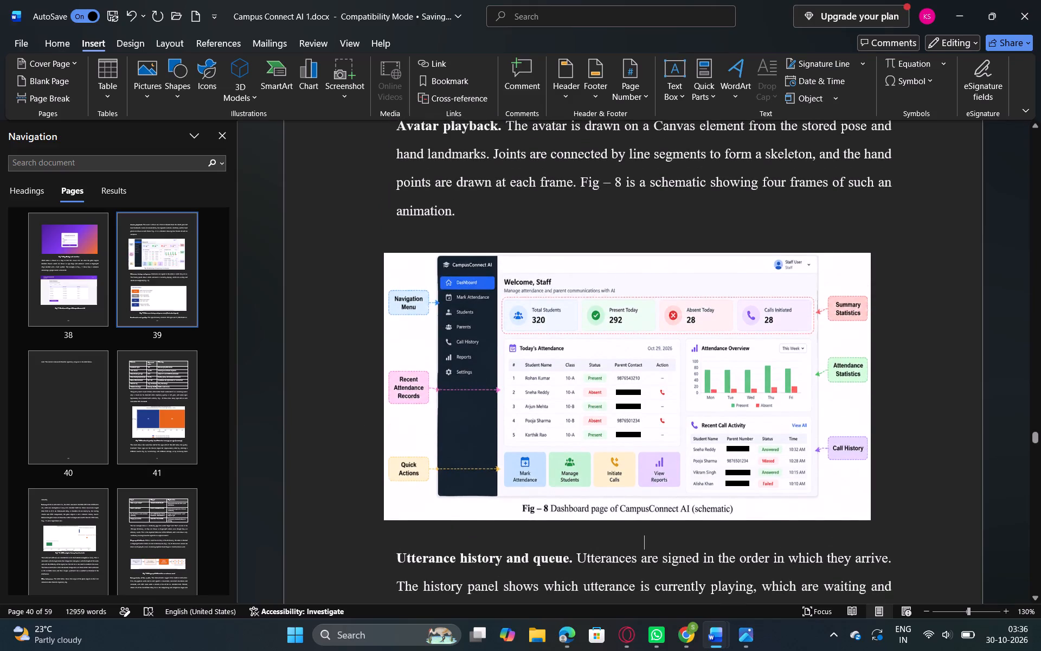
click(381, 393)
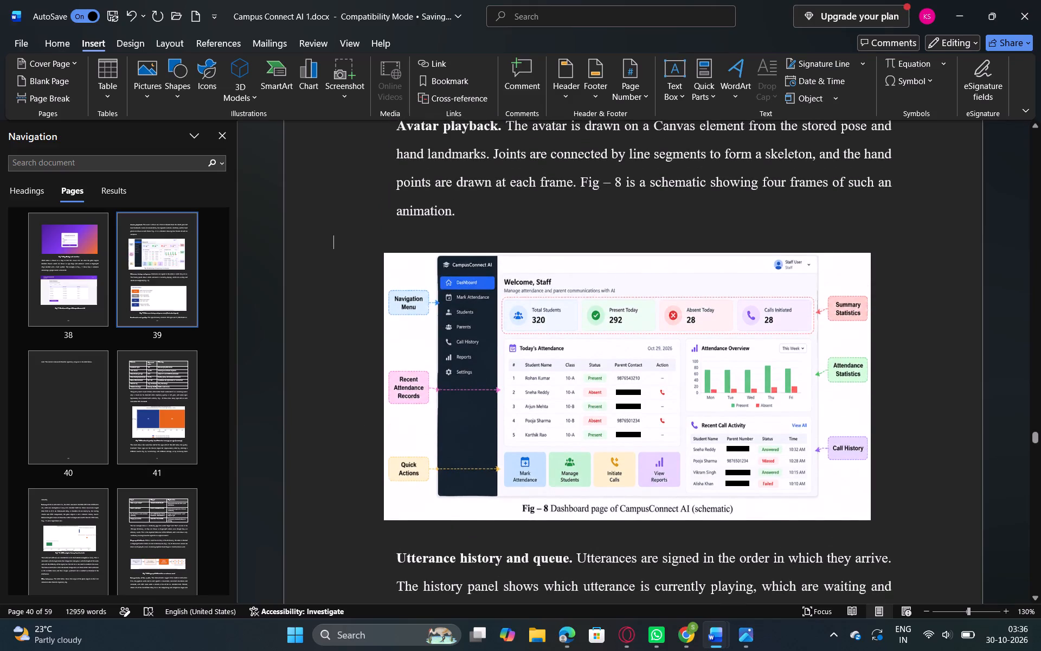
click(391, 390)
drag(379, 386, 384, 386)
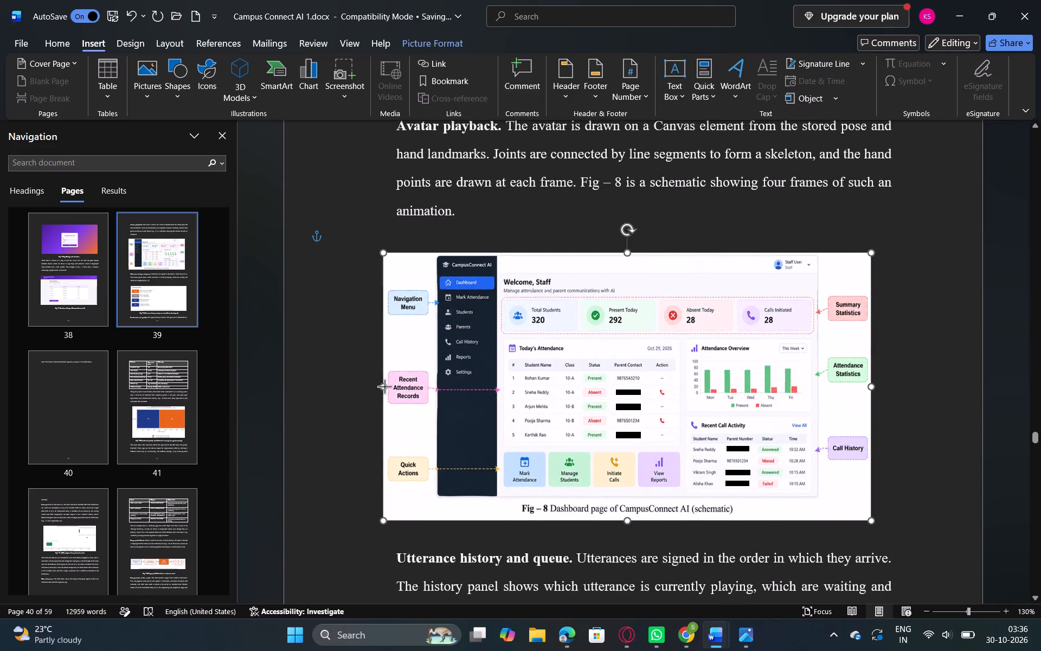
drag(384, 386, 397, 386)
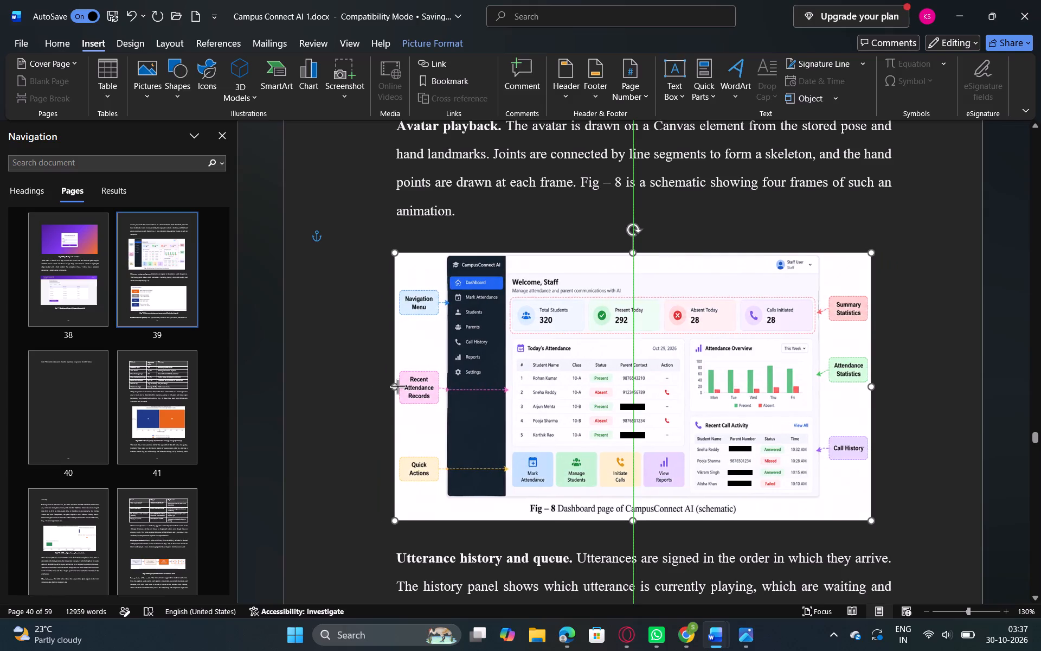
drag(397, 386, 399, 386)
click(373, 419)
scroll(373, 419, down, 1)
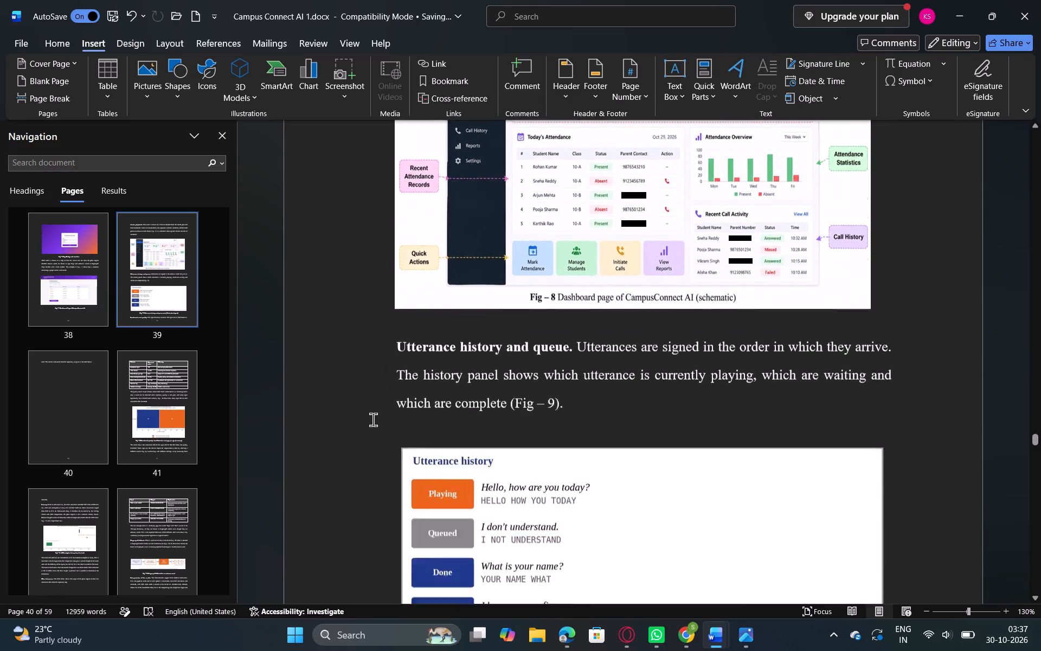
scroll(373, 419, down, 2)
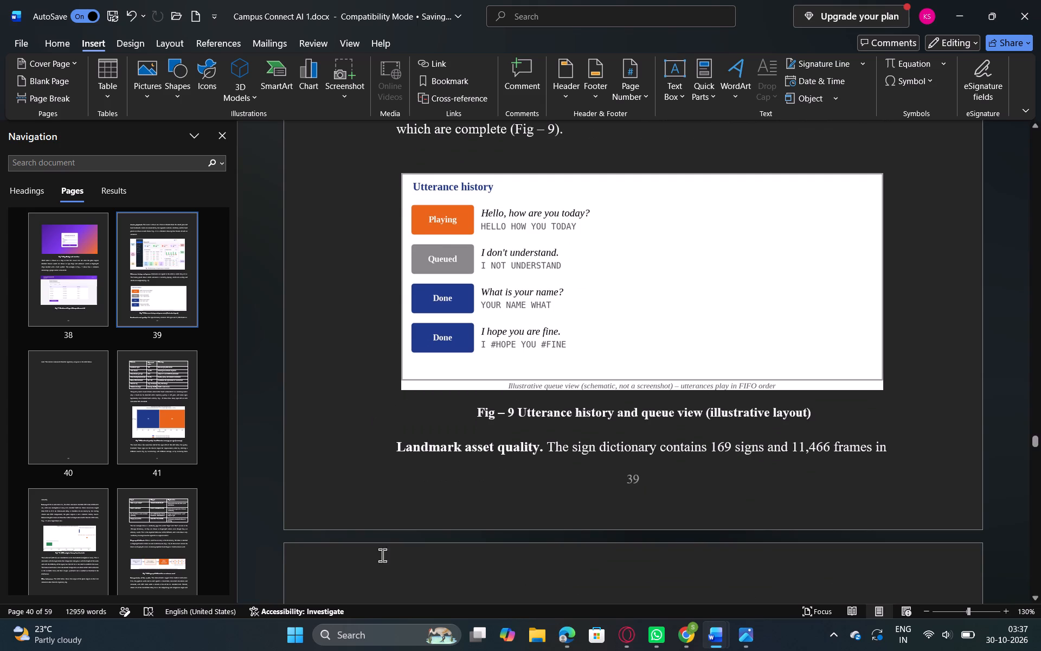
click(685, 639)
click(557, 590)
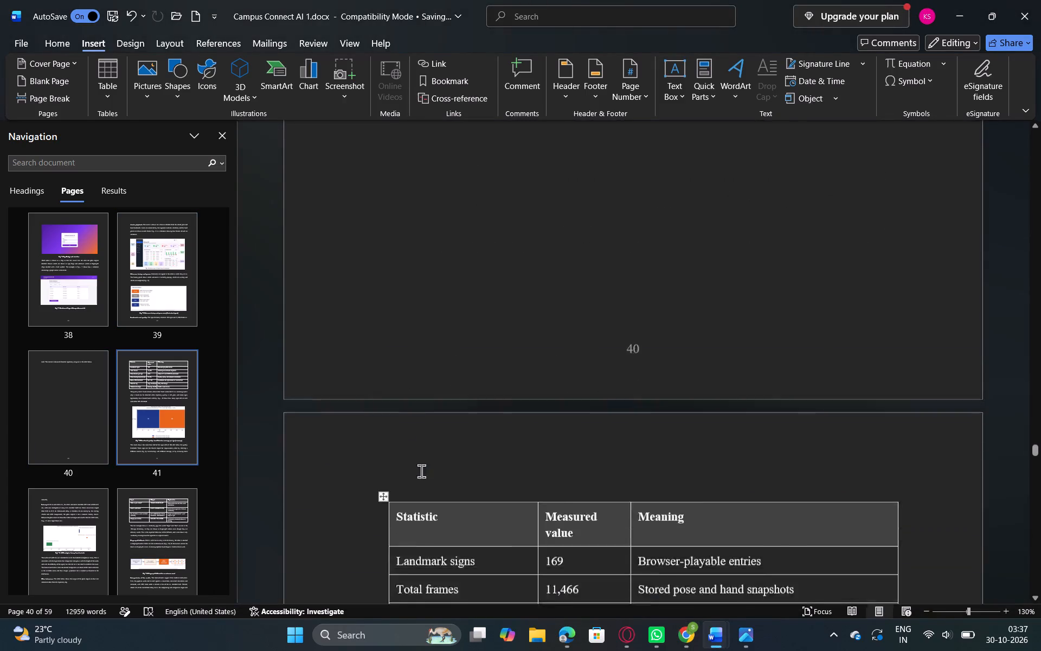
scroll(421, 471, down, 3)
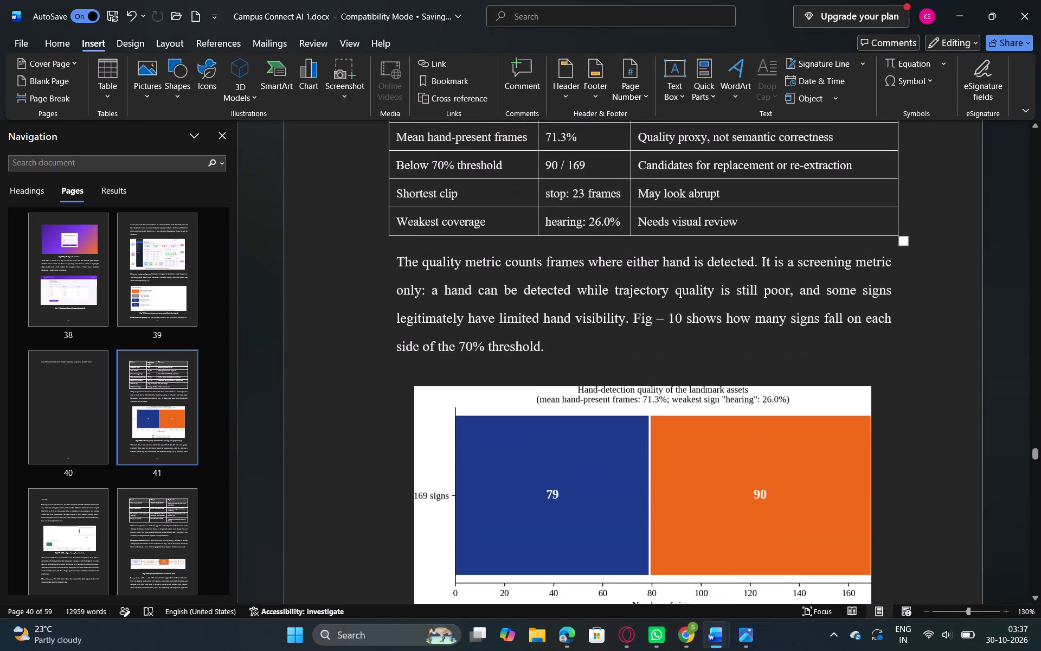
scroll(421, 471, down, 1)
click(459, 463)
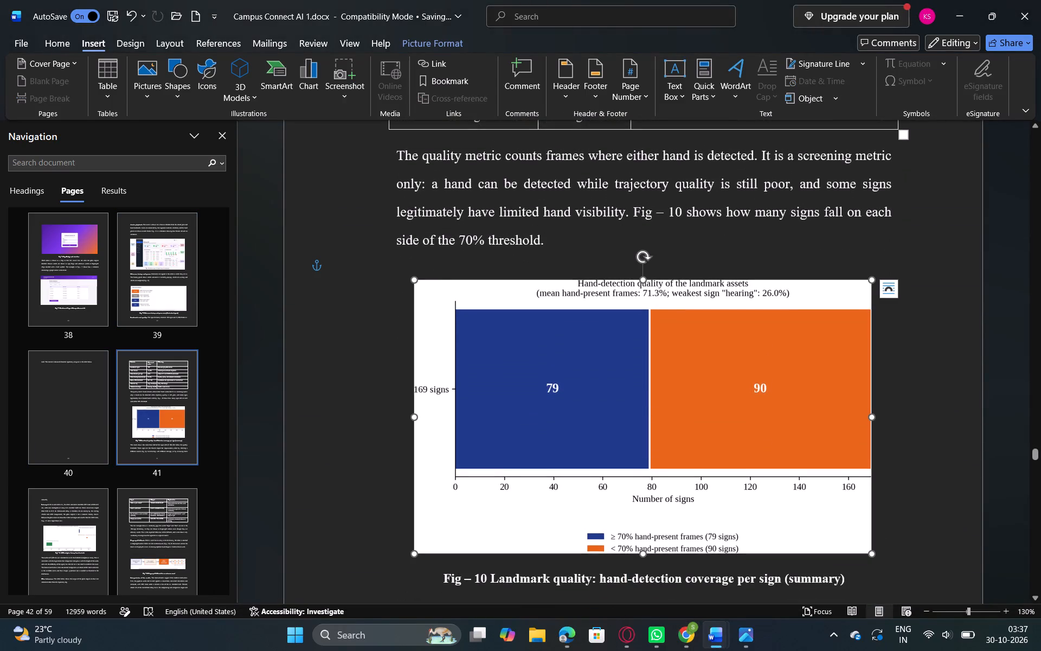
click(49, 45)
click(60, 61)
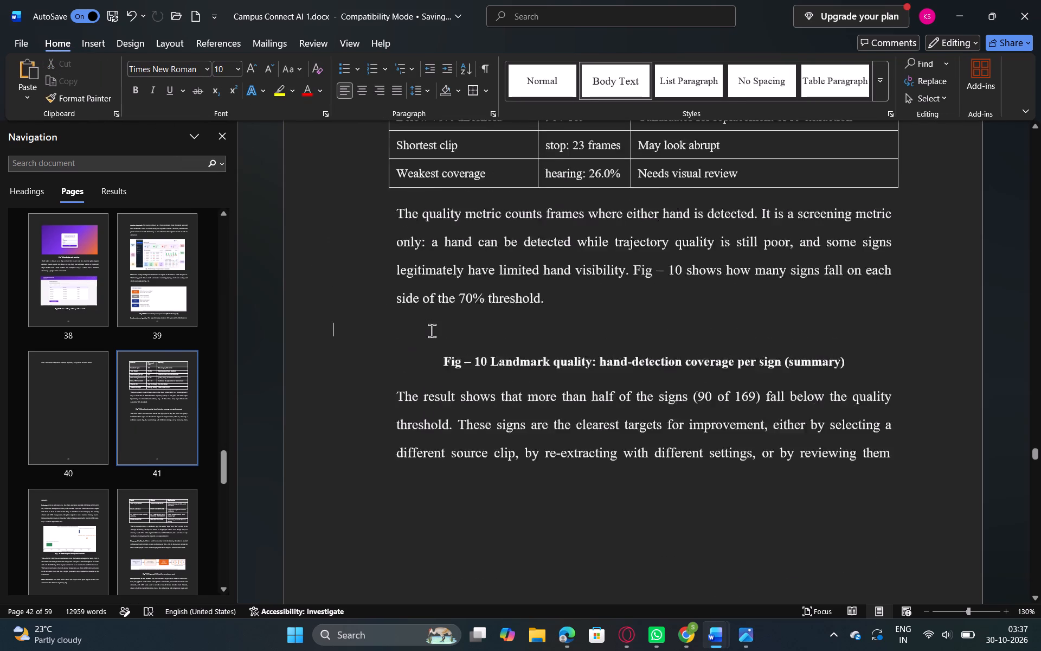
Delete the Fig – 10 Landmark quality caption and surplus blank lines, keeping one empty line between the two paragraphs.
drag(444, 461, 625, 480)
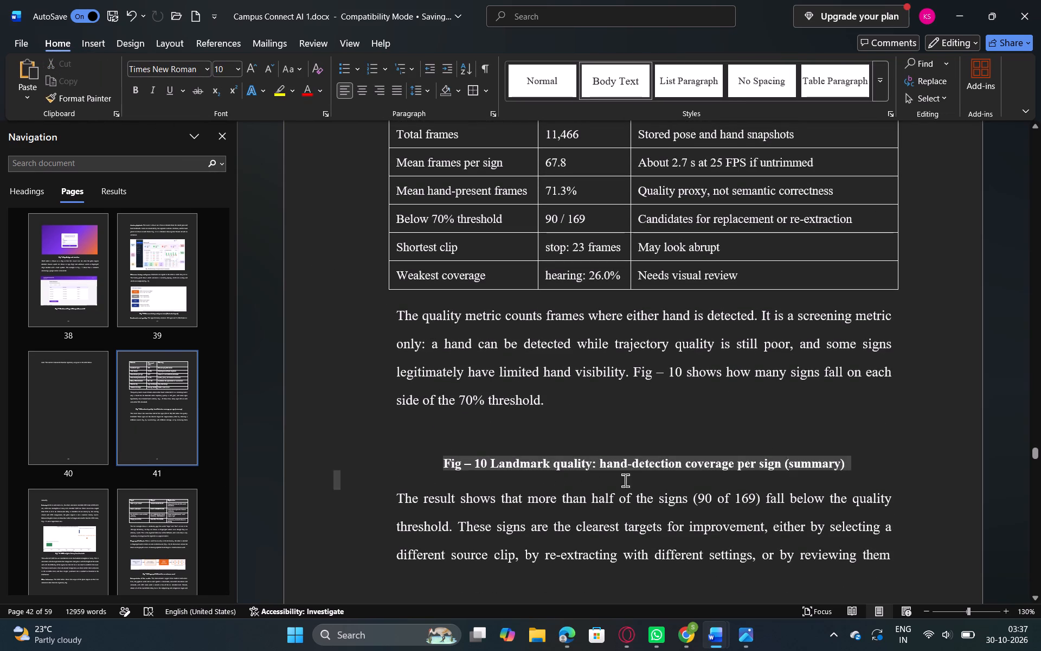
drag(625, 480, 899, 457)
key(BackSpace)
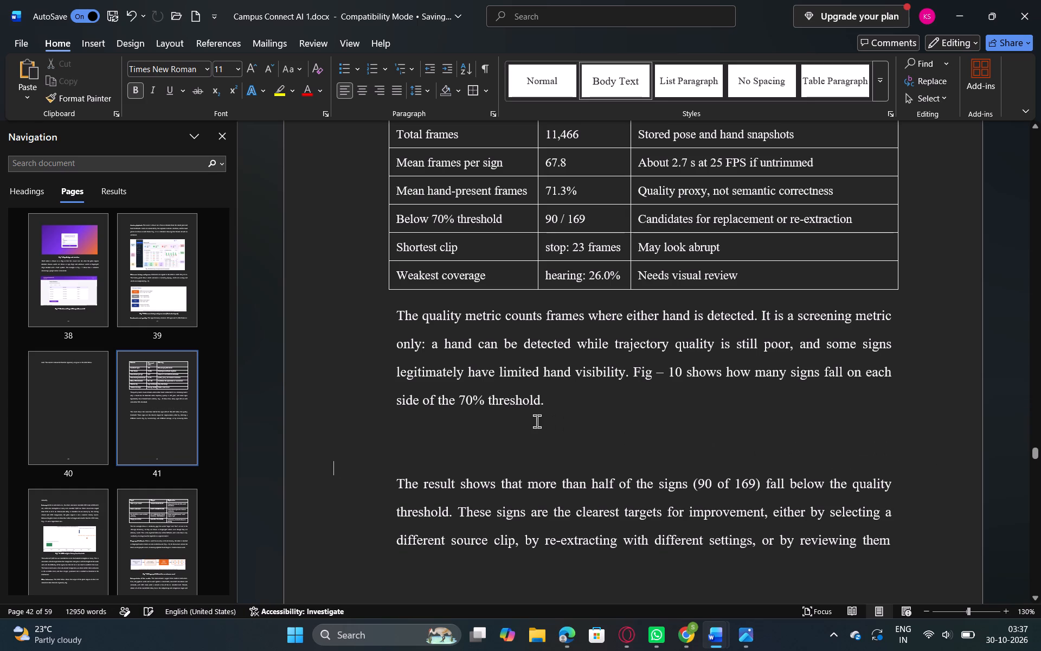
key(BackSpace)
key(BackSpace)
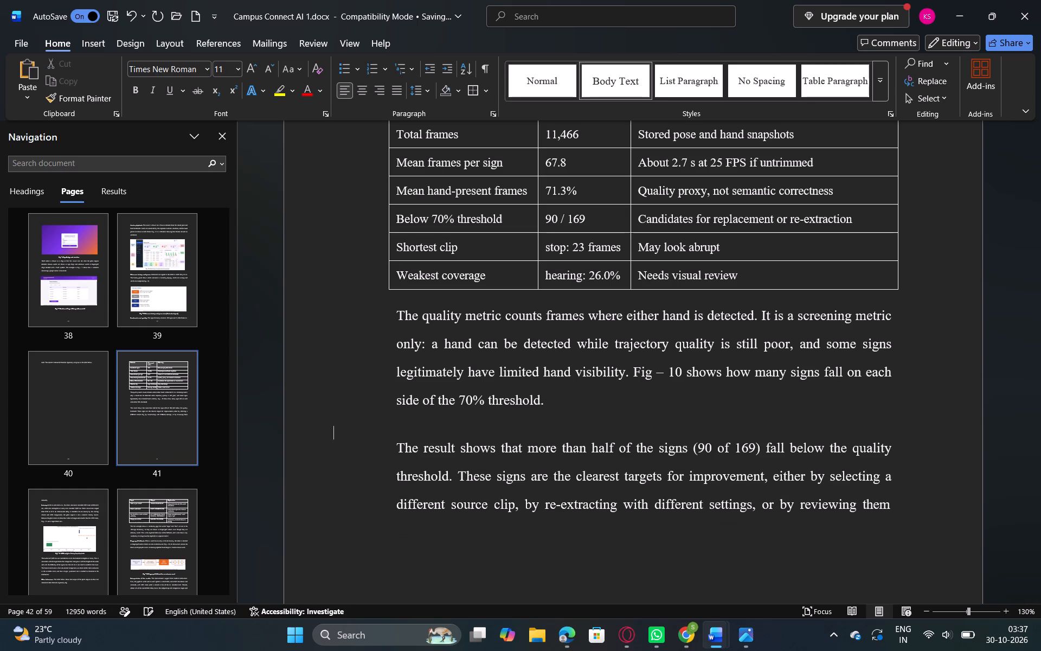
key(BackSpace)
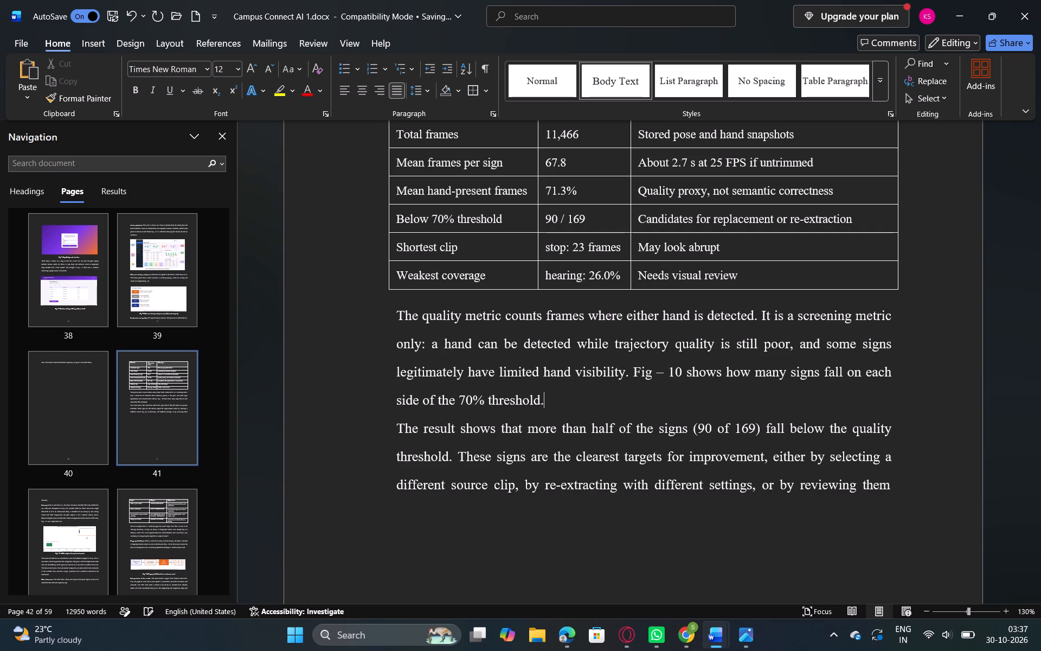
key(Return)
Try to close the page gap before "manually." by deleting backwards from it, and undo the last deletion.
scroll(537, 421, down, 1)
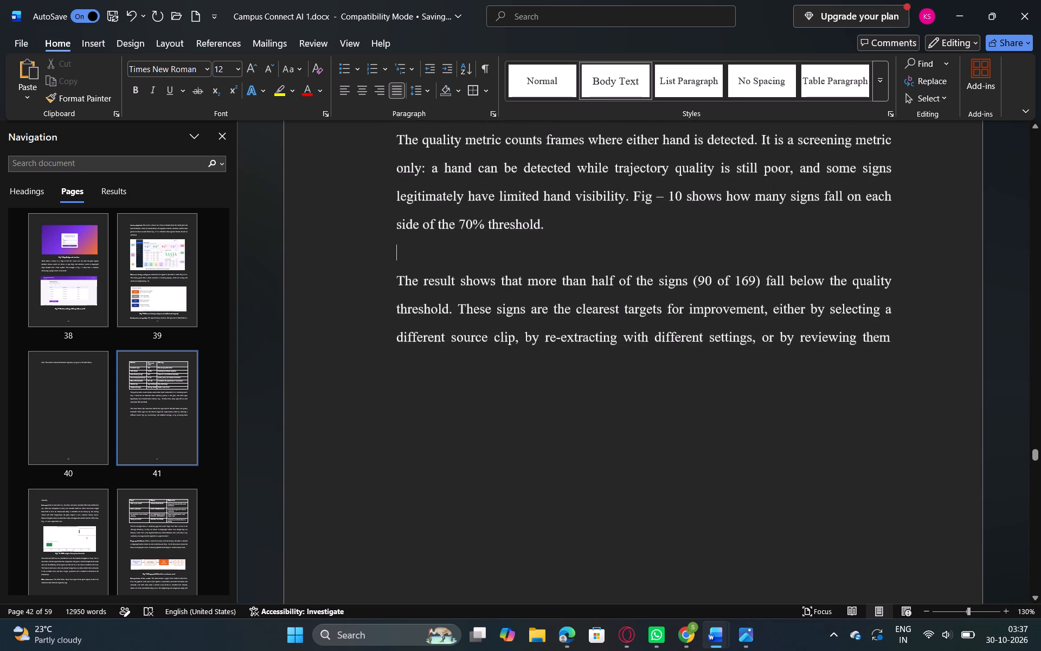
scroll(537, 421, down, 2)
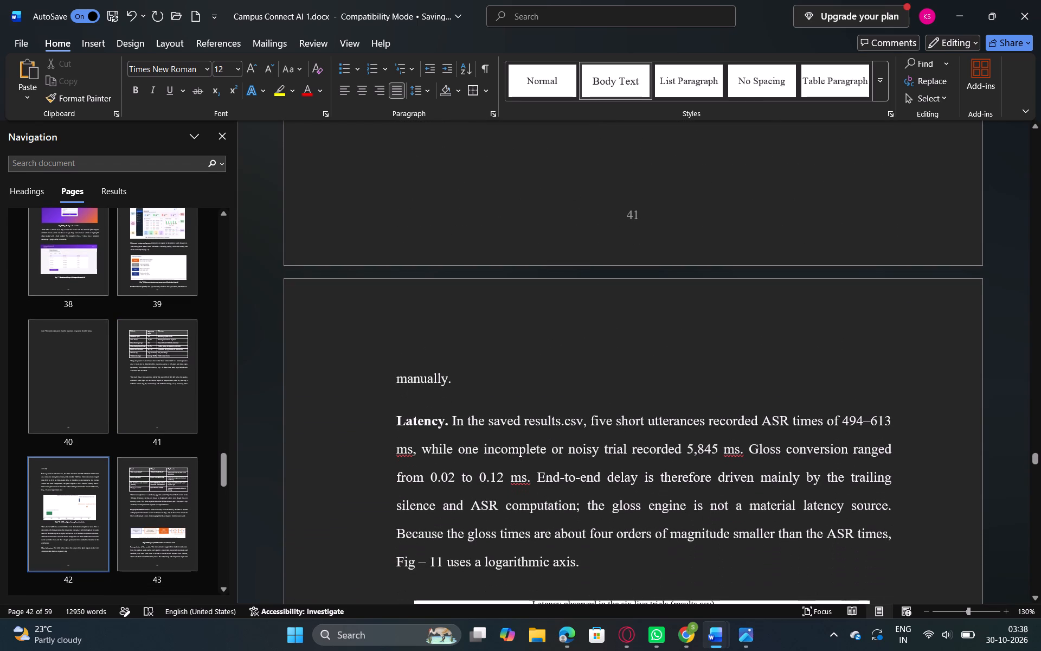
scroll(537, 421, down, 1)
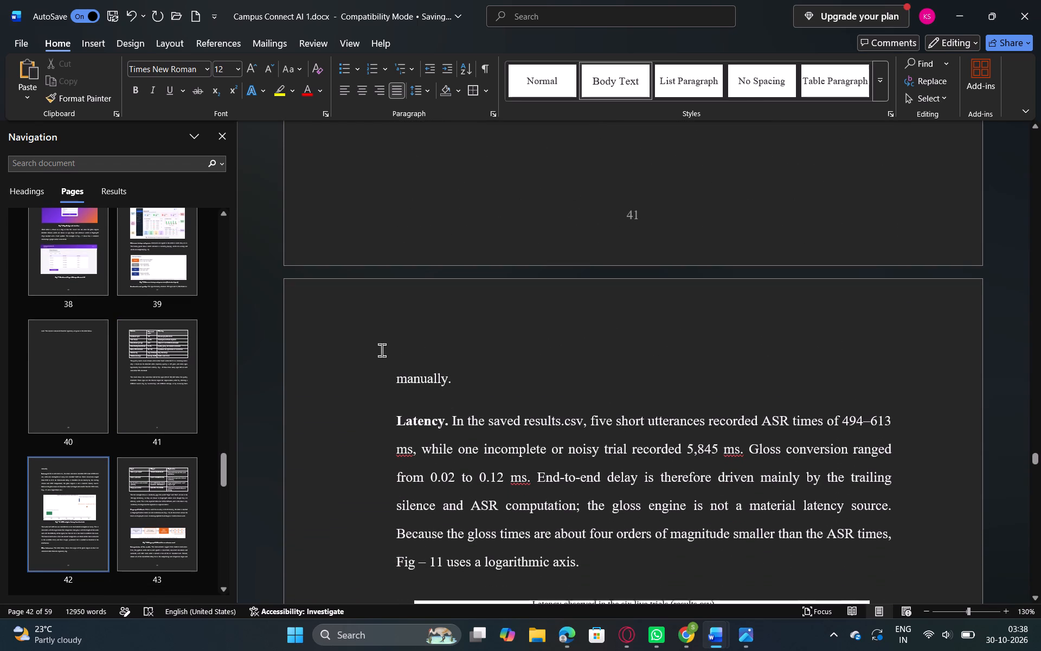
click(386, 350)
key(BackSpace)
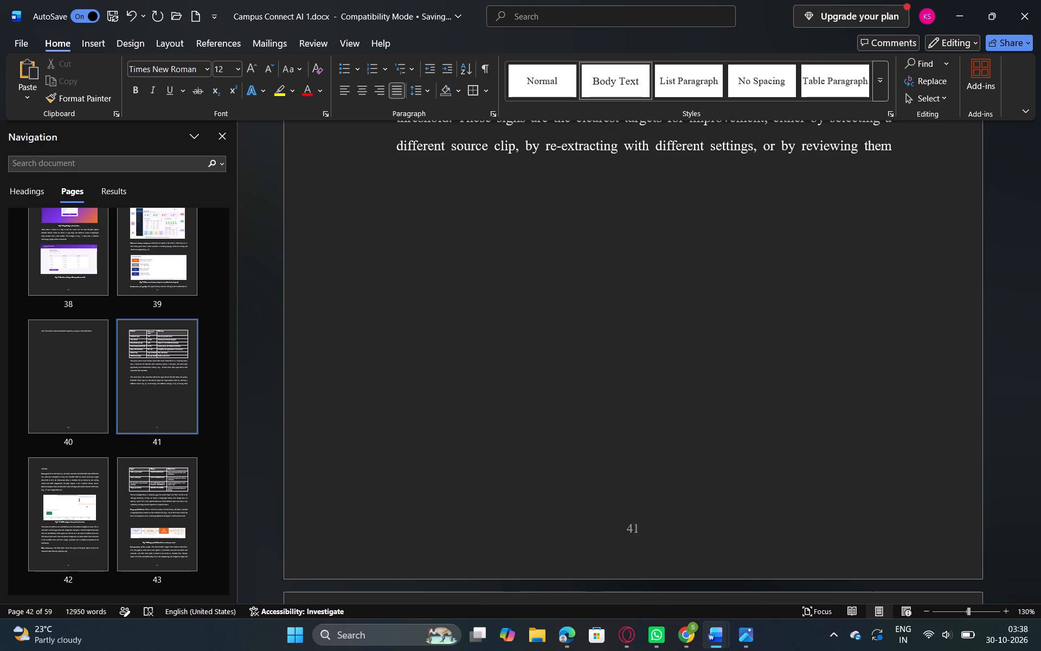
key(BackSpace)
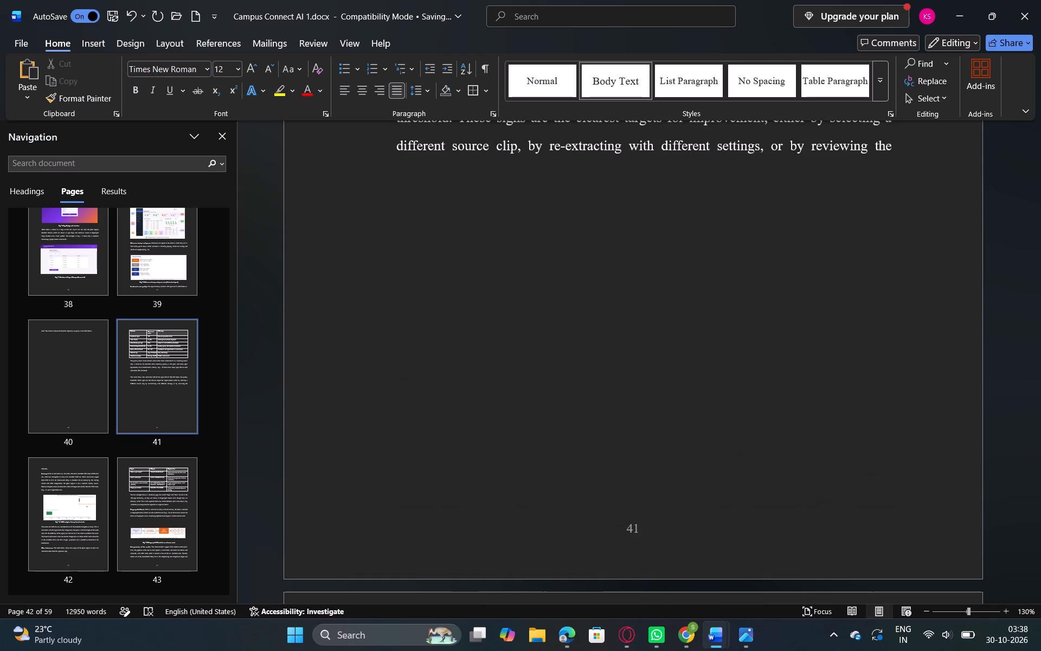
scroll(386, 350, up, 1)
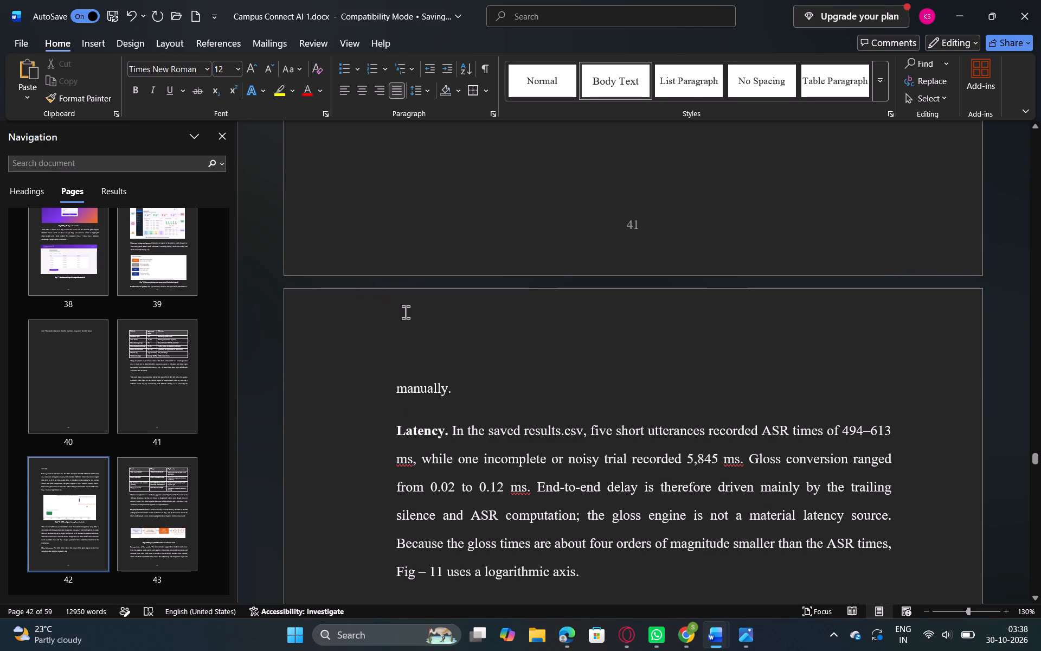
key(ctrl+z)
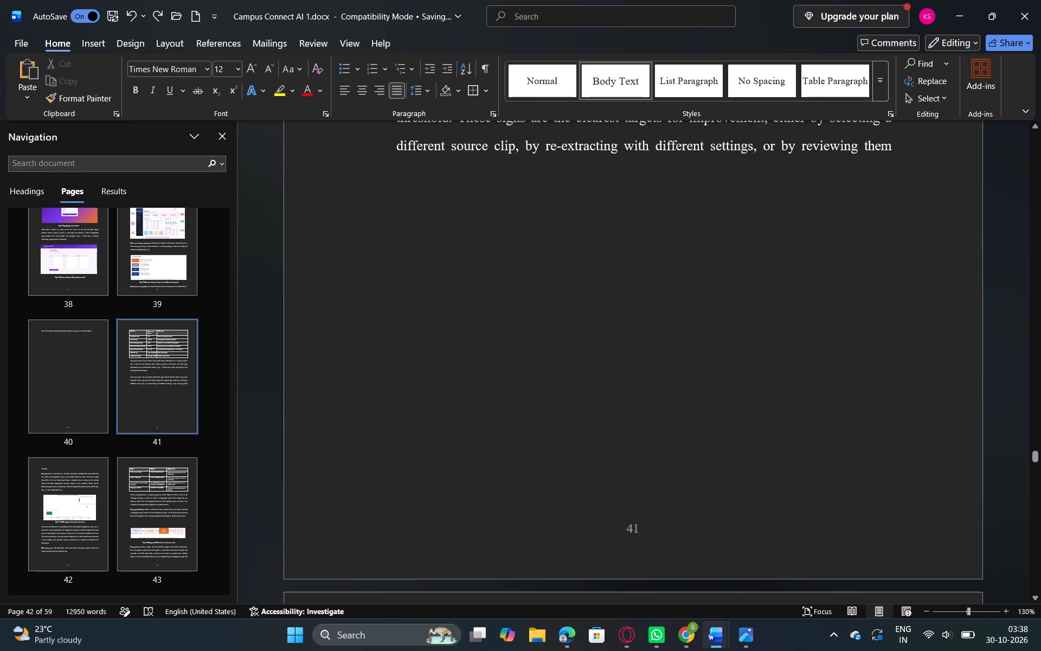
Copy the stray word "manually." from the top of page 42 and return to the end of "reviewing them" on page 41.
scroll(406, 312, down, 1)
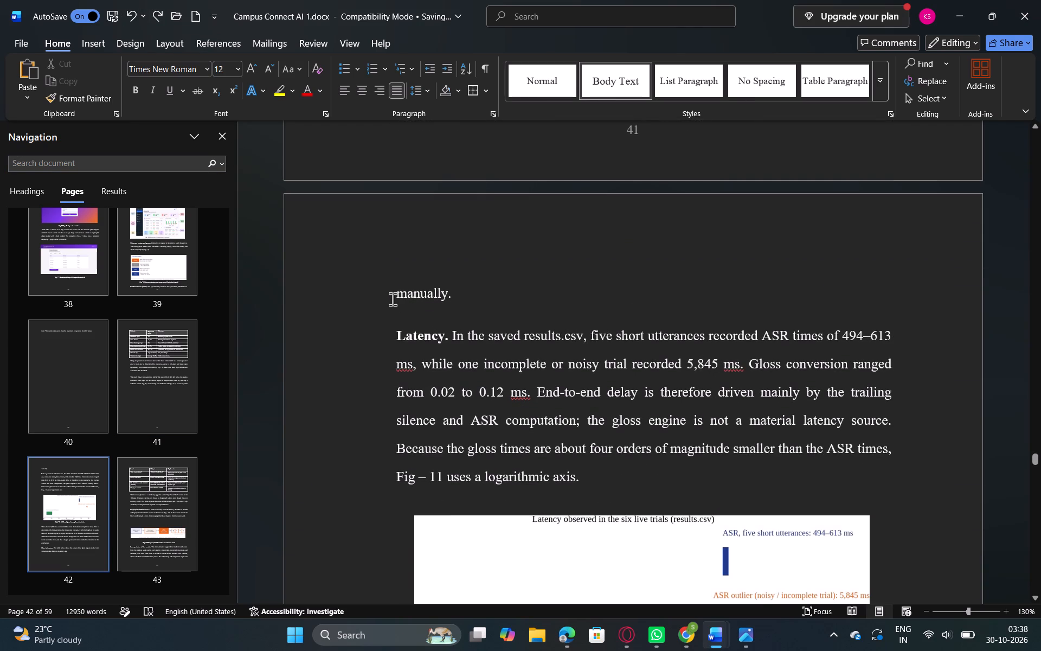
drag(393, 296, 469, 296)
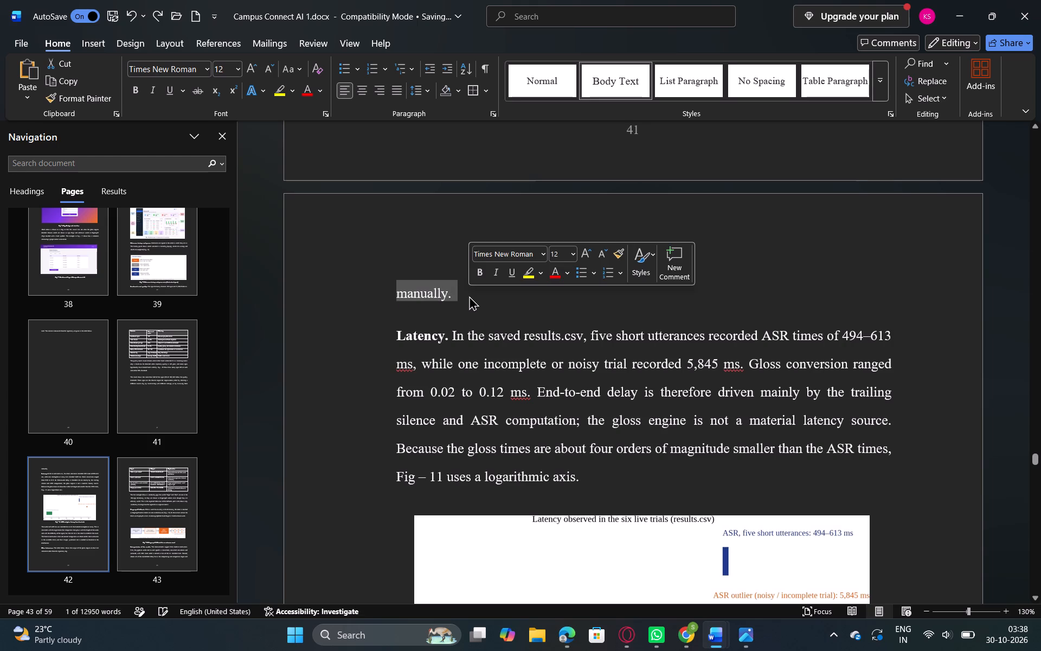
key(ctrl+c)
scroll(469, 296, up, 1)
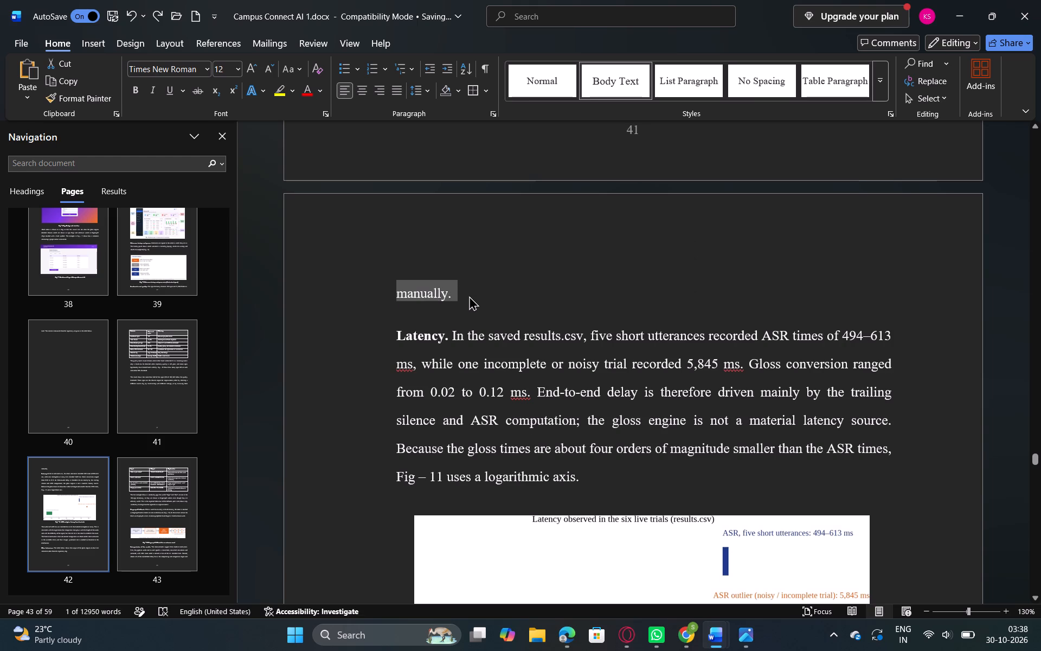
scroll(469, 296, up, 2)
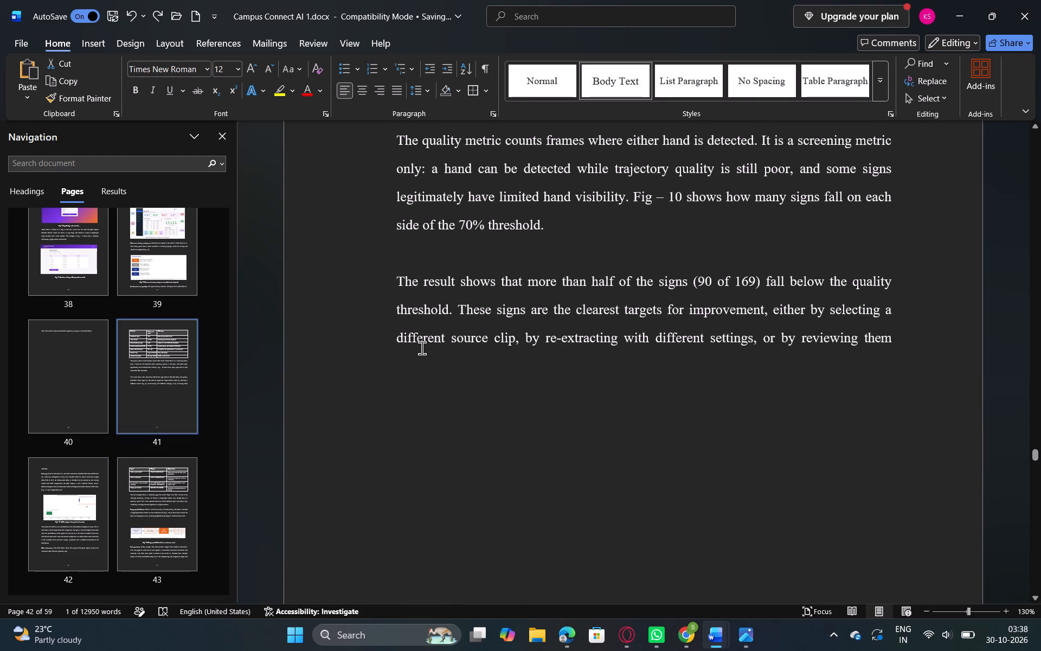
click(412, 348)
key(Down)
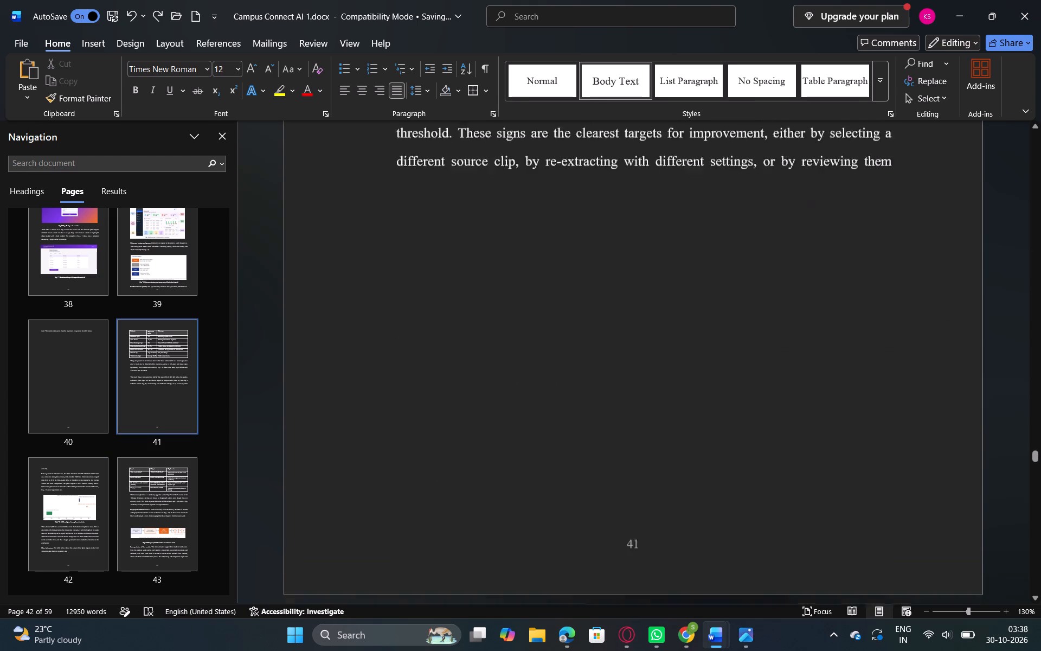
scroll(412, 348, up, 1)
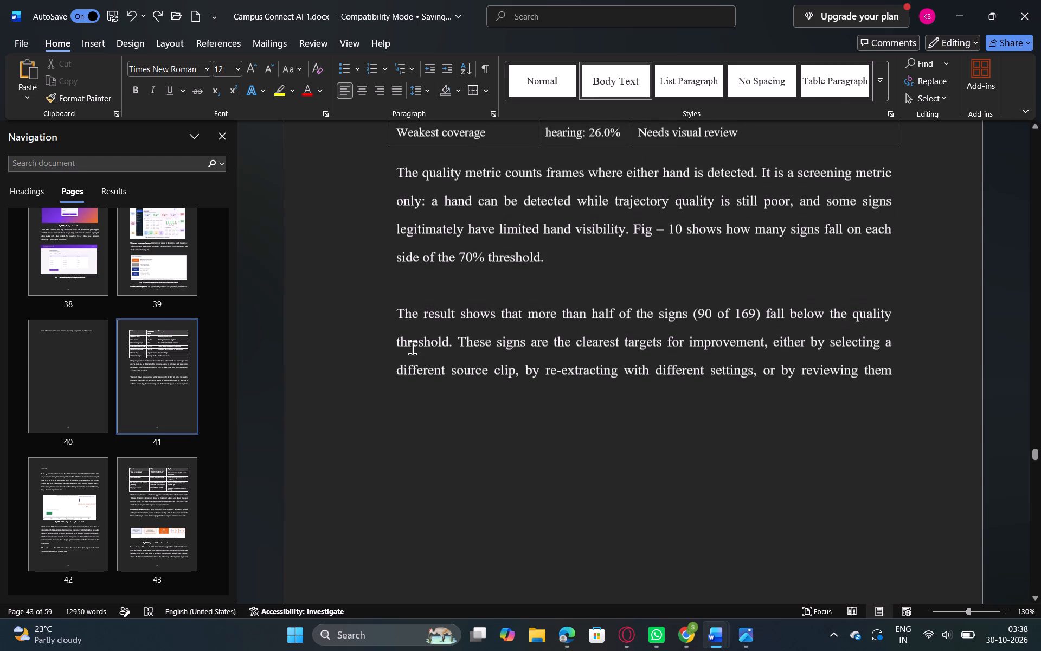
click(900, 369)
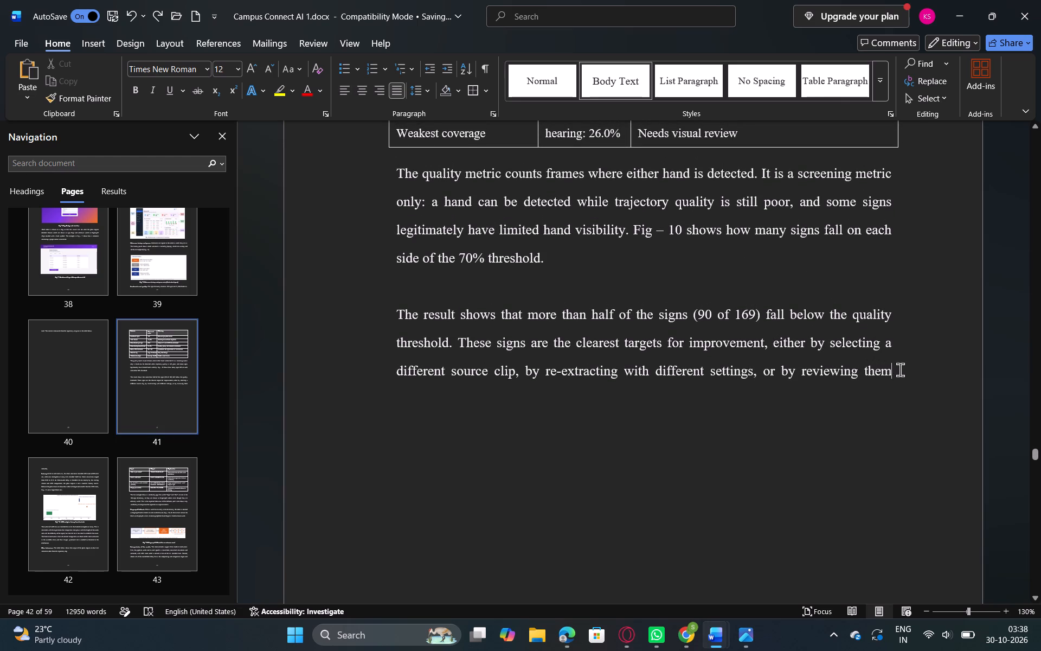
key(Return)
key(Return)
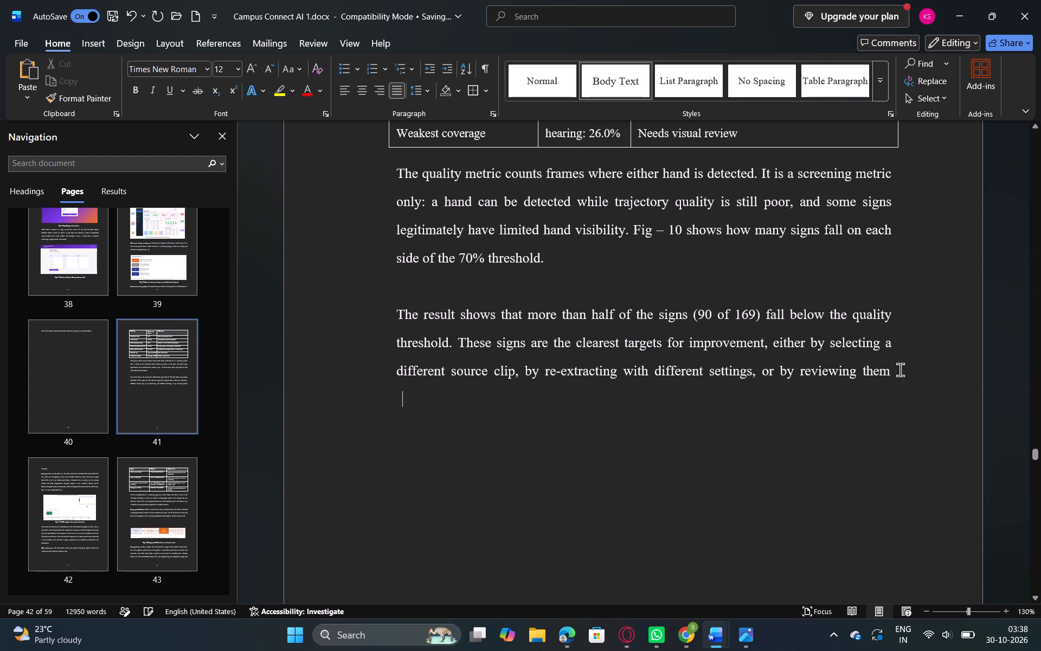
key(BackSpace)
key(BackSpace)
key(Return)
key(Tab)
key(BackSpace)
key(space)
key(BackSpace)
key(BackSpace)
Paste "manually." after "reviewing them" on page 41 and join it to the sentence with a single space.
key(Return)
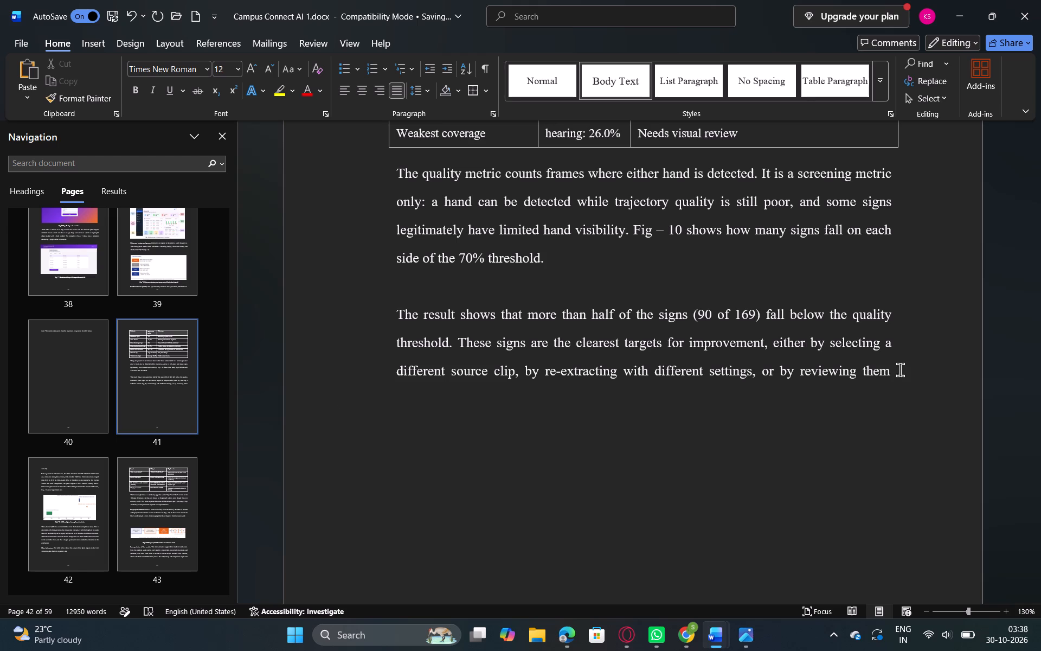
key(ctrl+v)
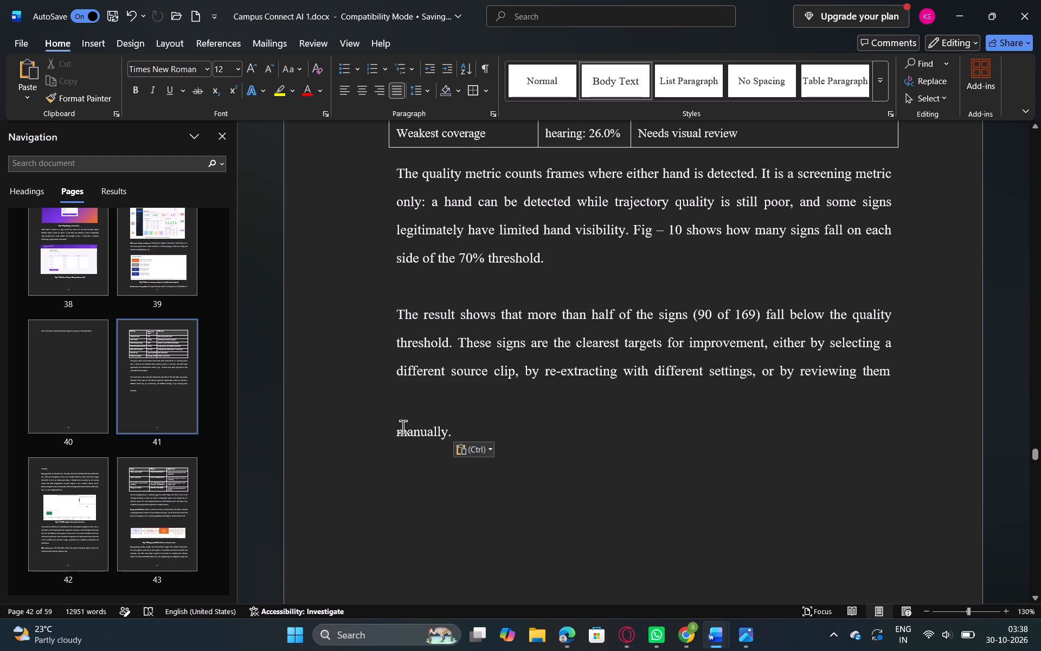
click(377, 419)
key(BackSpace)
key(BackSpace)
key(BackSpace)
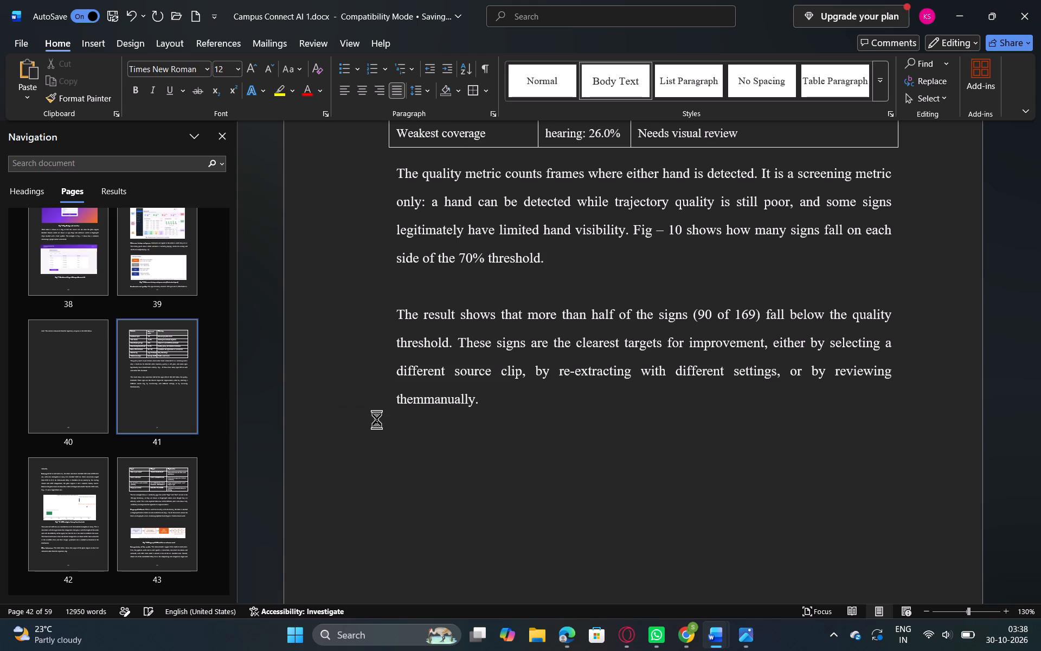
key(space)
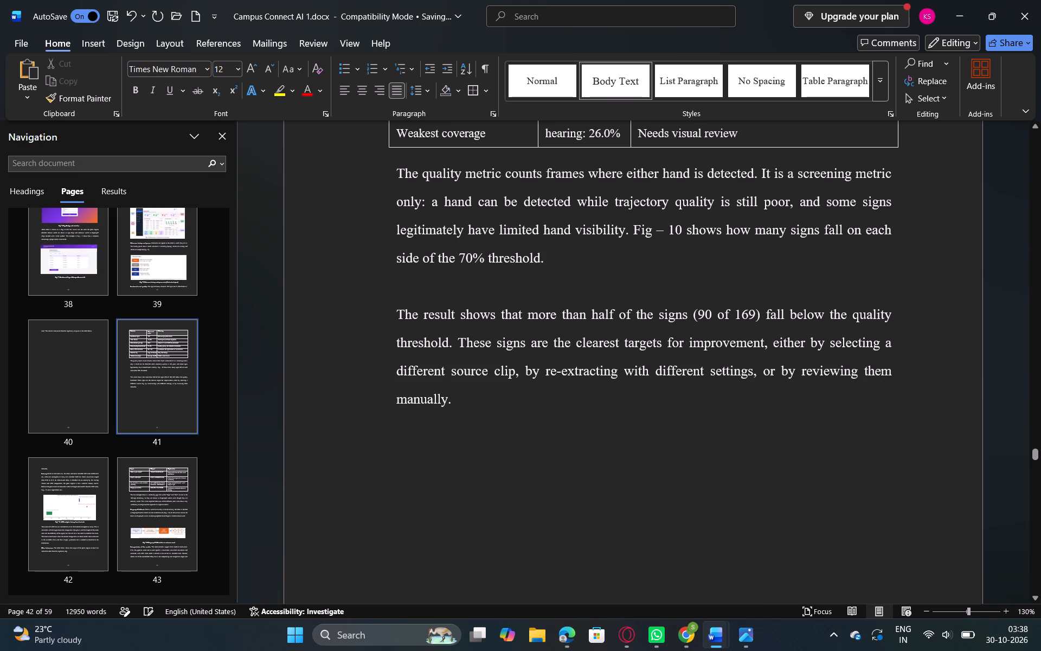
Copy the Latency paragraph from page 42, excluding its final period, and paste it on a new line below "manually." on page 41.
scroll(408, 449, down, 3)
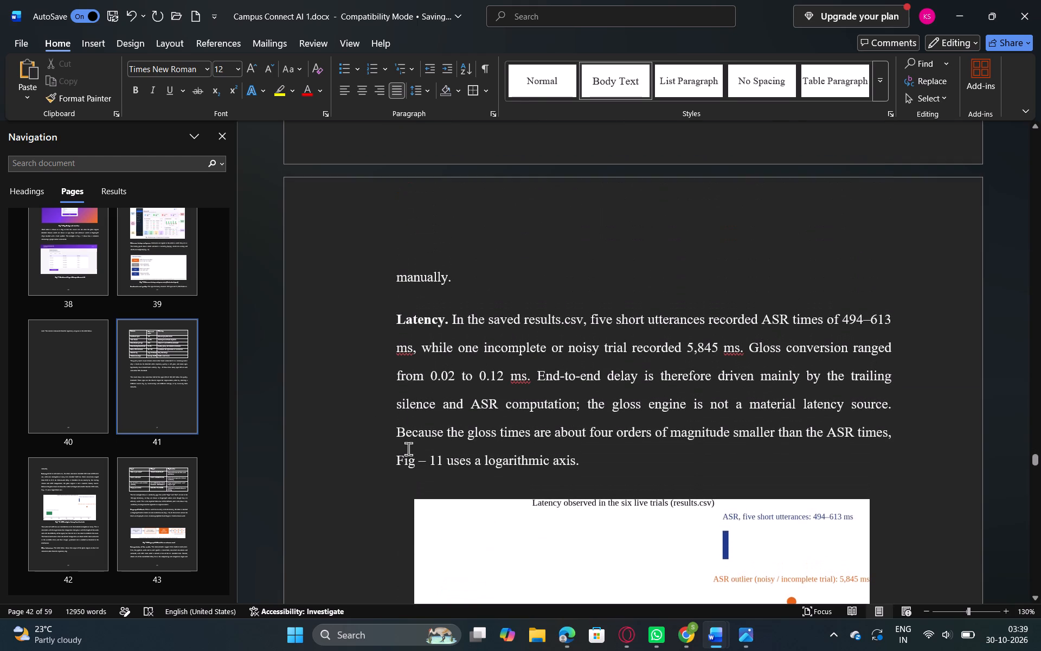
drag(394, 317, 575, 455)
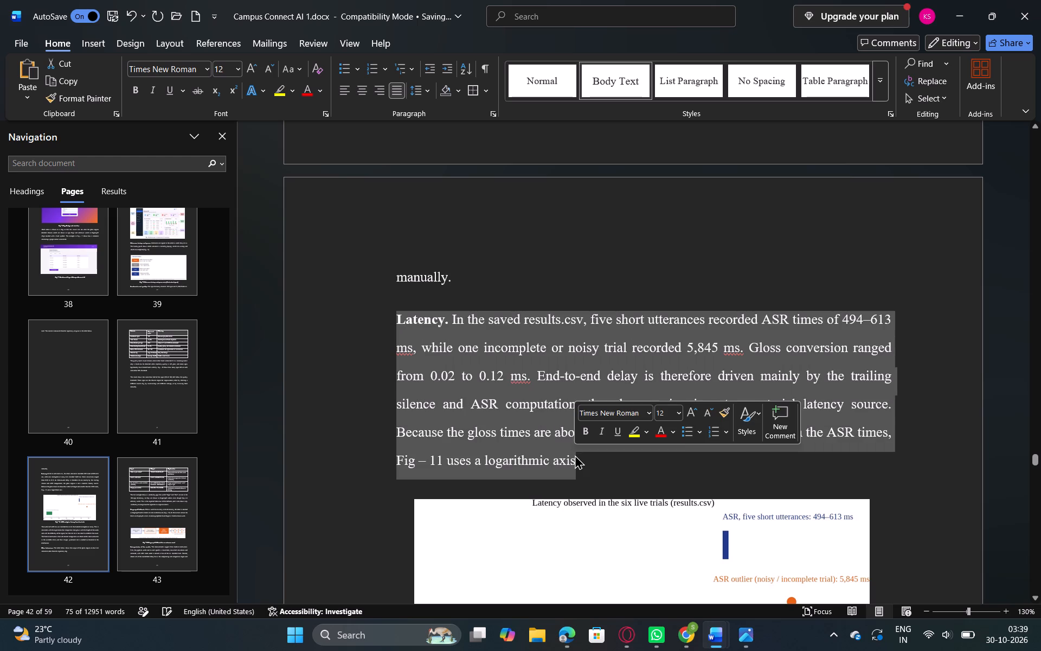
key(ctrl+c)
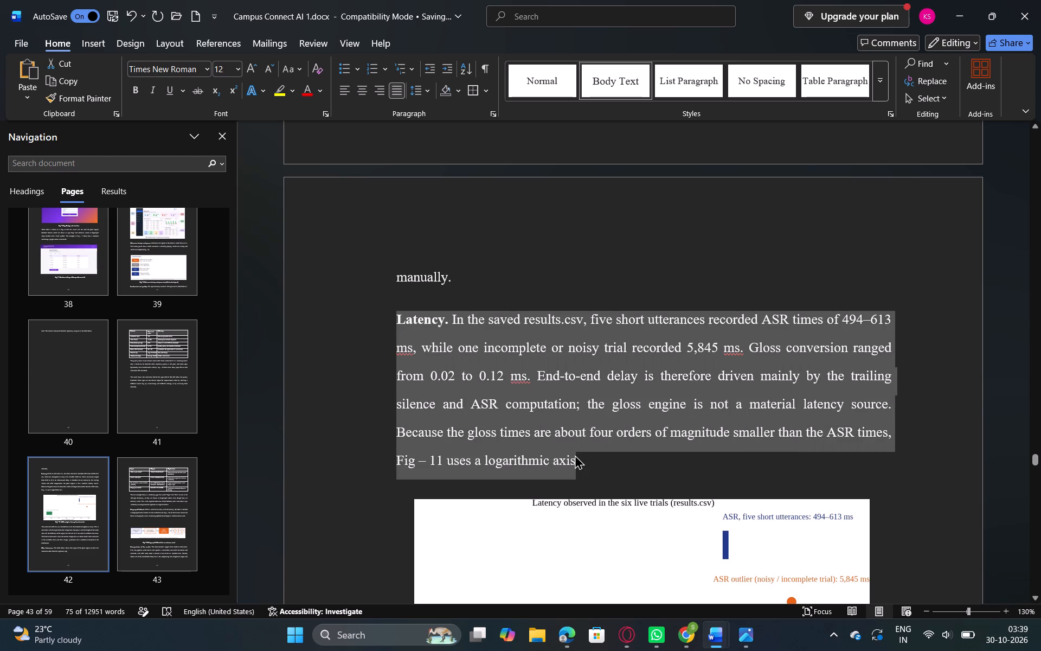
scroll(575, 455, up, 1)
click(460, 327)
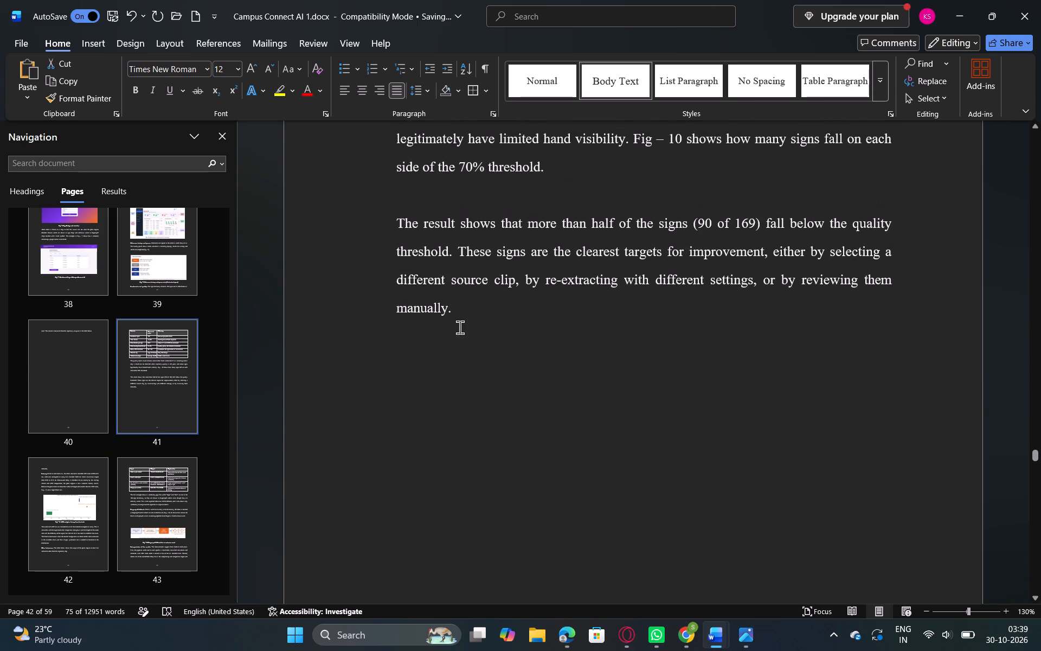
key(Return)
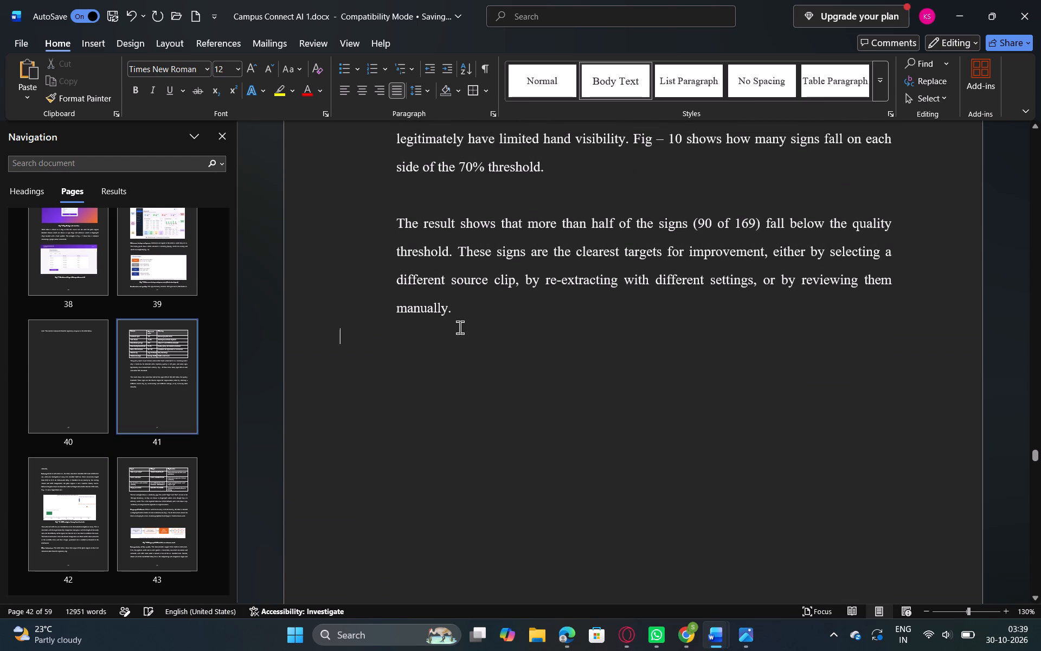
key(Tab)
key(BackSpace)
key(ctrl+v)
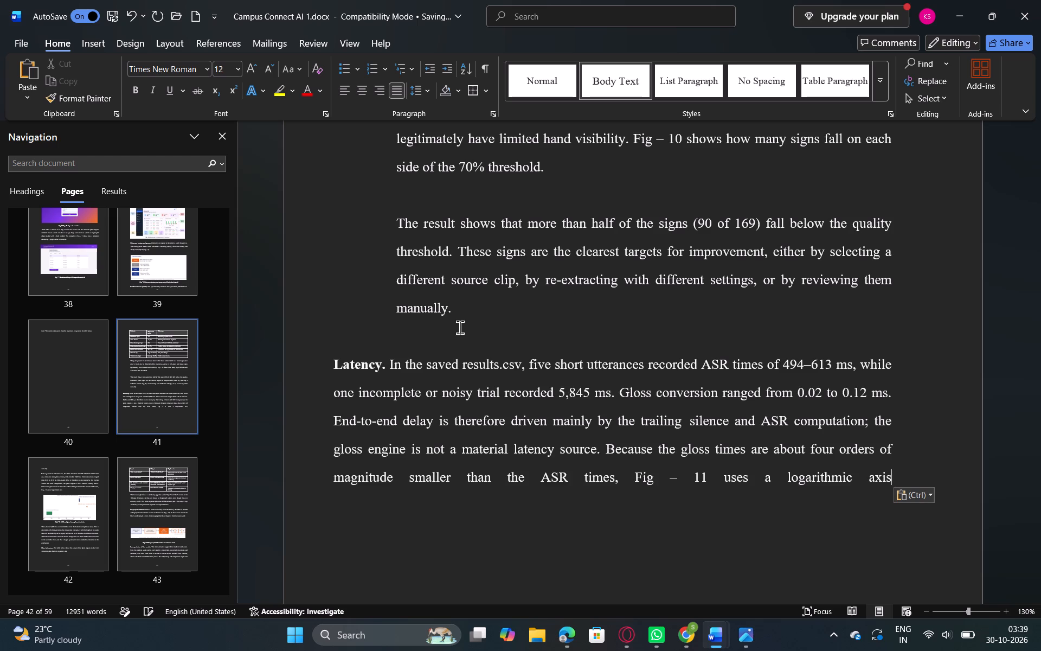
Indent all lines of the pasted Latency paragraph to align with the paragraph above it on page 41.
click(330, 359)
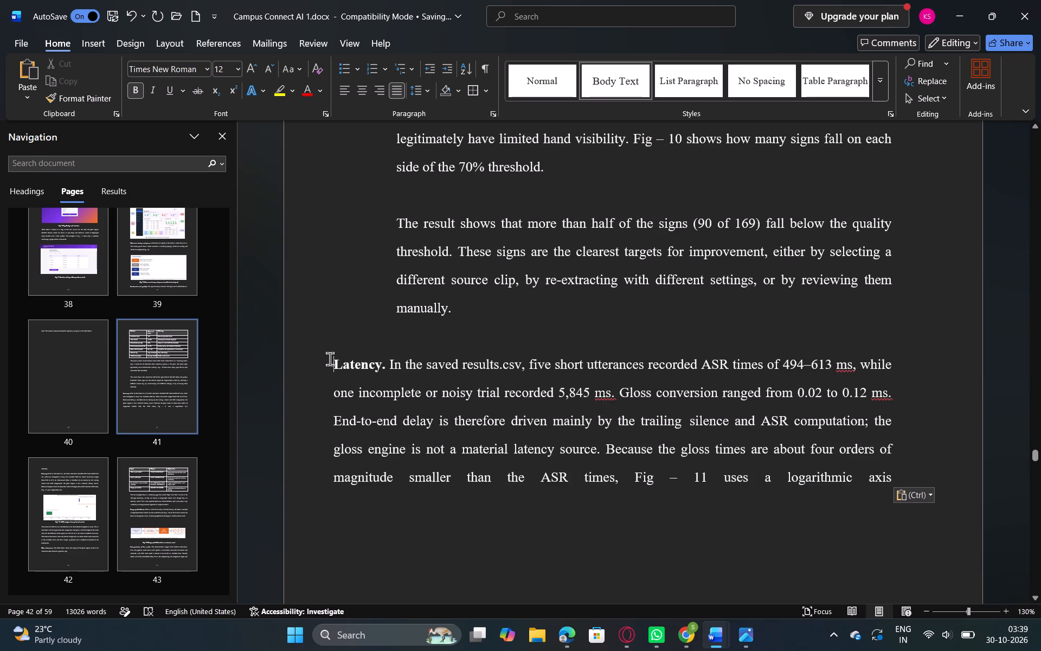
key(Tab)
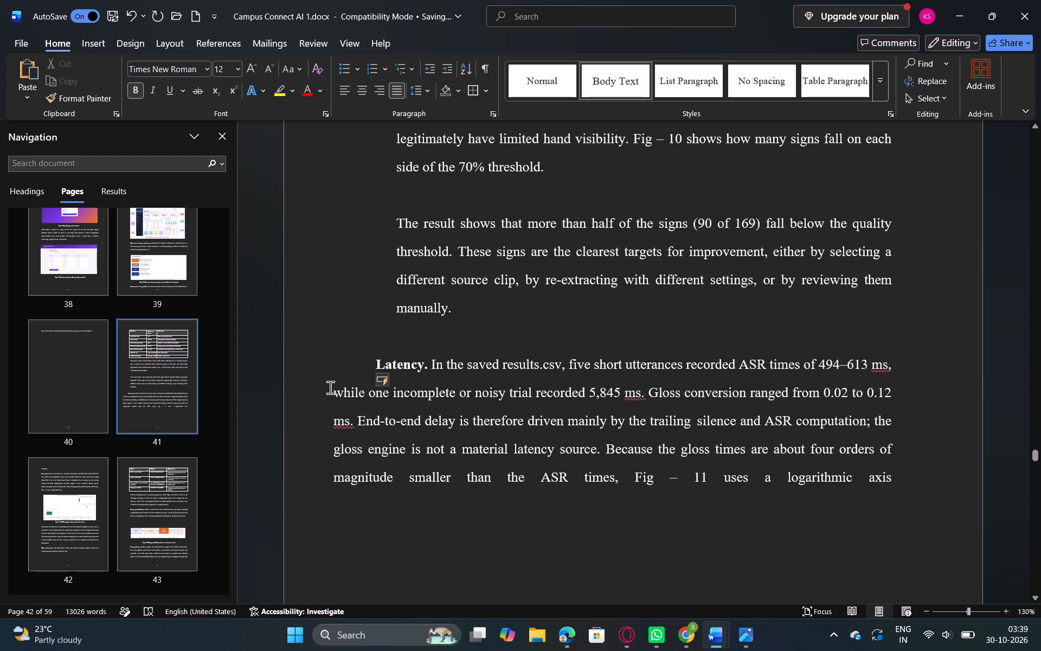
click(330, 387)
key(Tab)
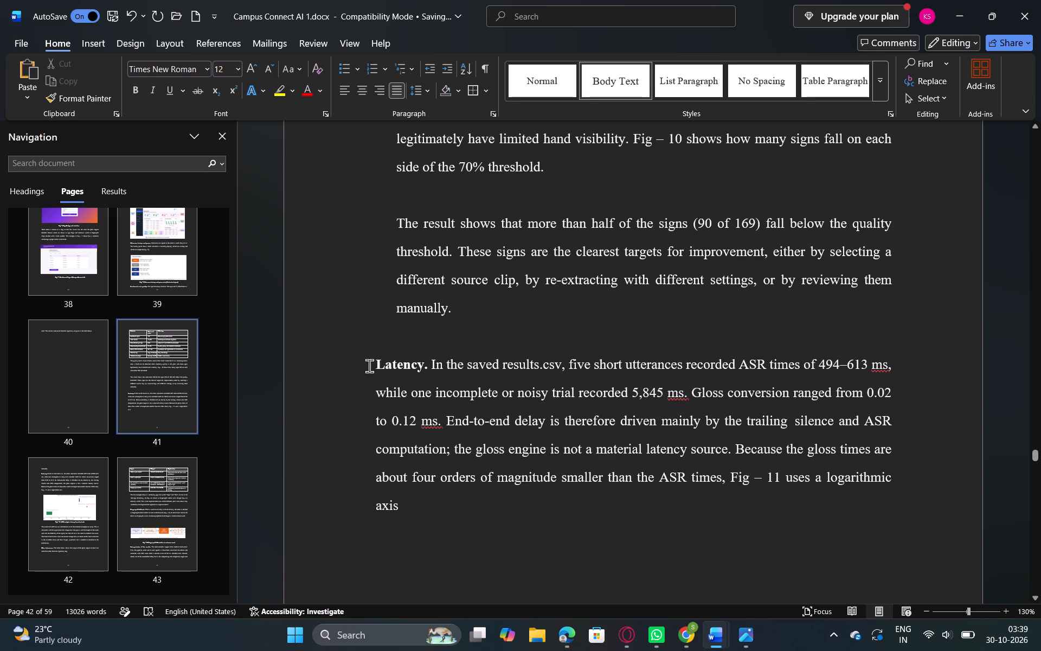
click(369, 366)
key(Tab)
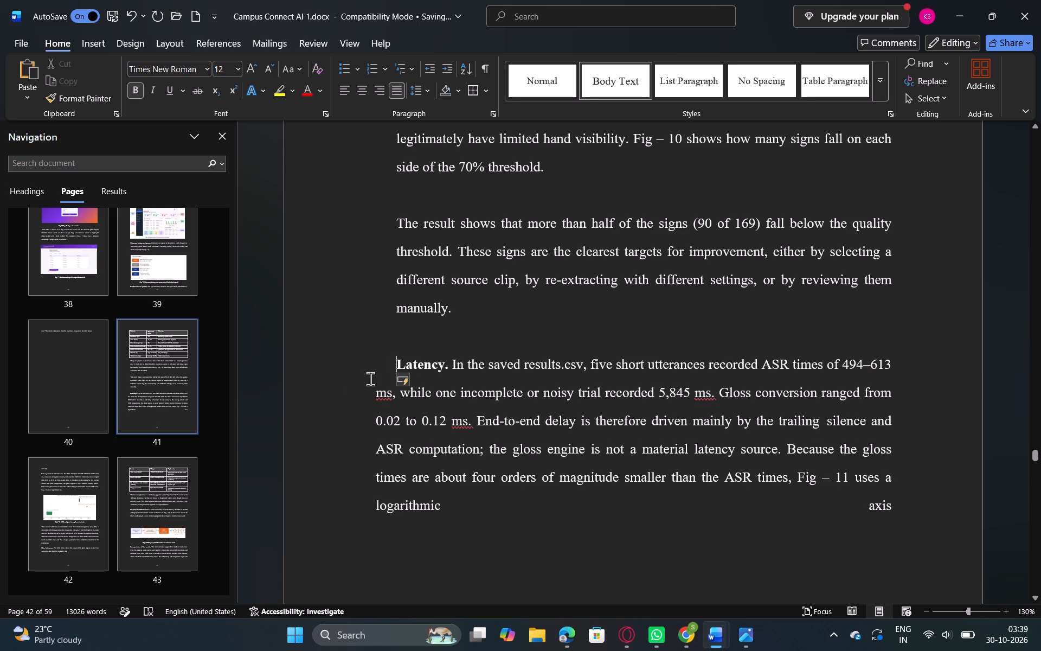
click(370, 390)
key(Tab)
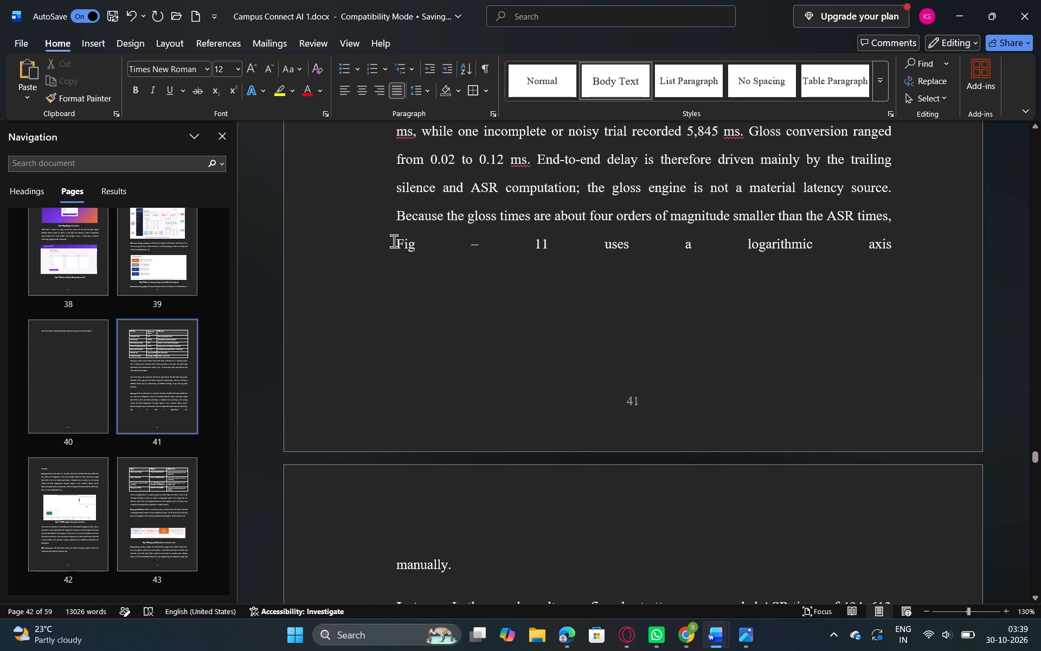
Delete the closing words "Fig – 11 uses a logarithmic axis" from the pasted Latency paragraph on page 41.
drag(394, 241, 980, 266)
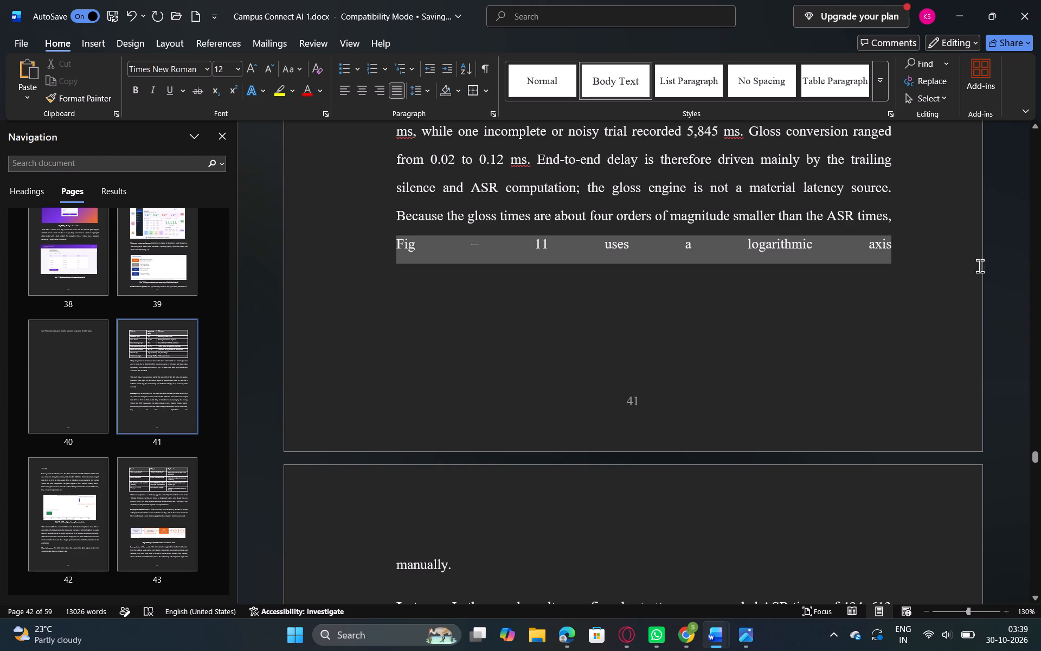
drag(980, 266, 978, 266)
key(BackSpace)
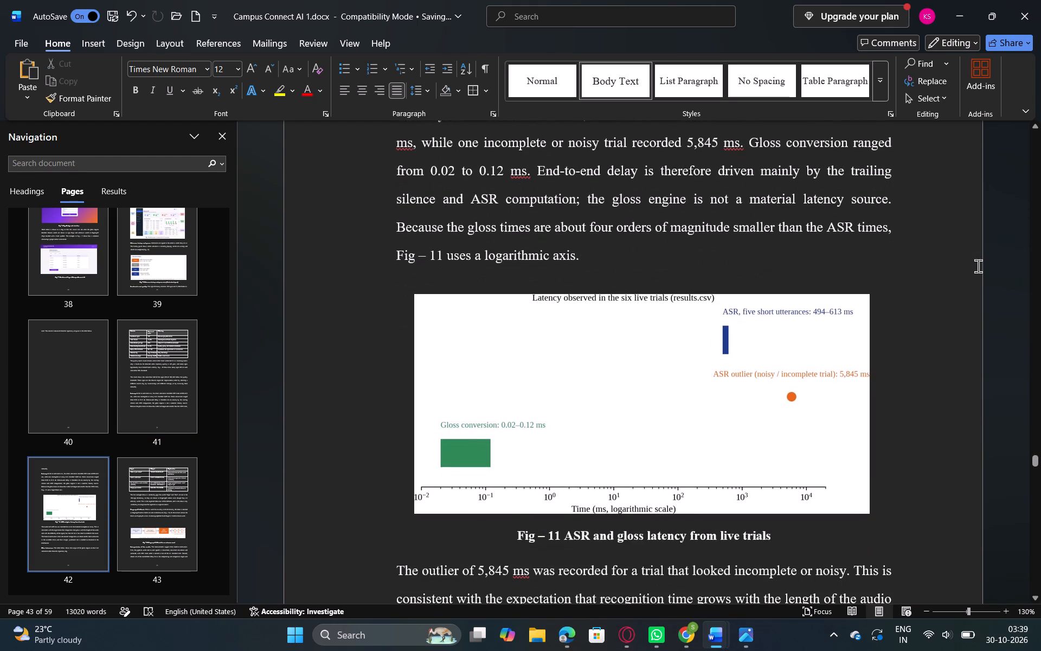
Review the Fig – 11 latency discussion, the Gloss behaviour text and its example table on pages 42 and 43.
scroll(978, 266, down, 2)
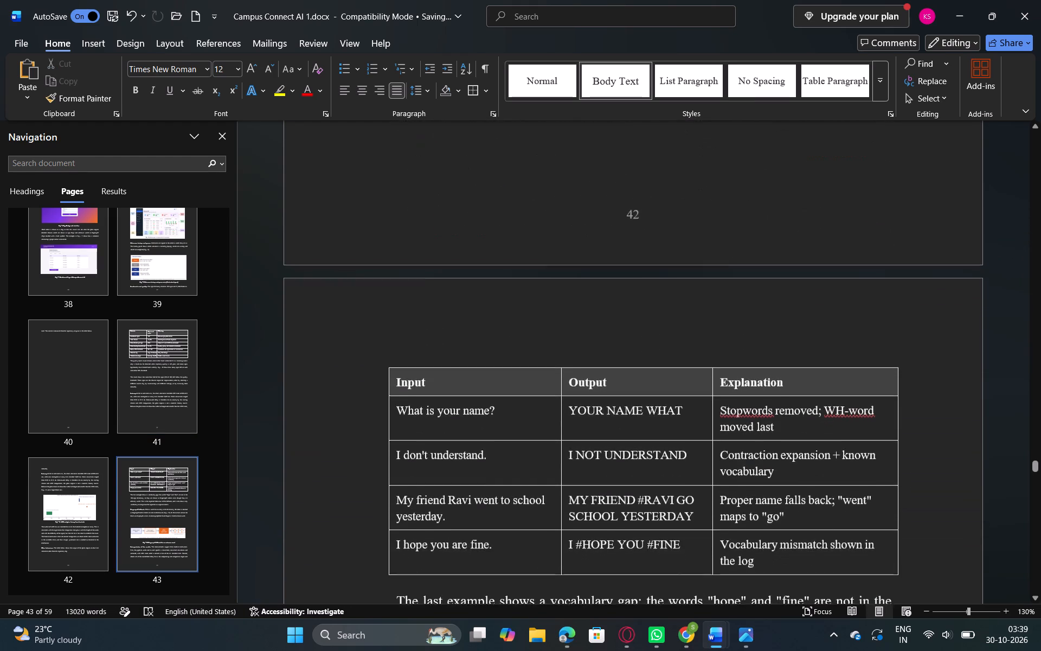
scroll(978, 266, down, 3)
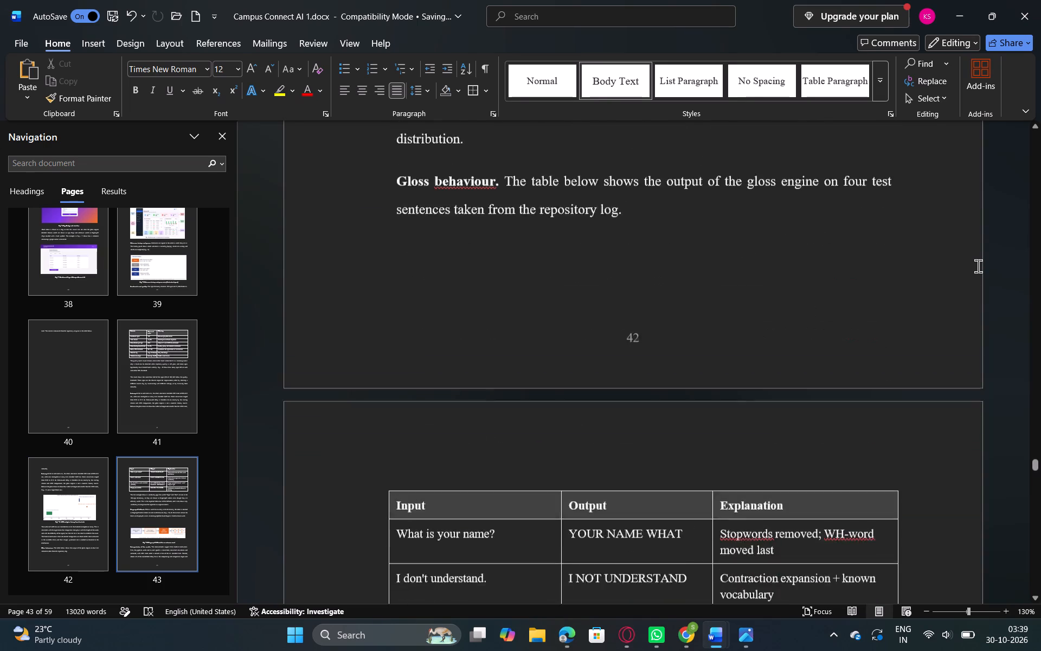
scroll(978, 266, down, 2)
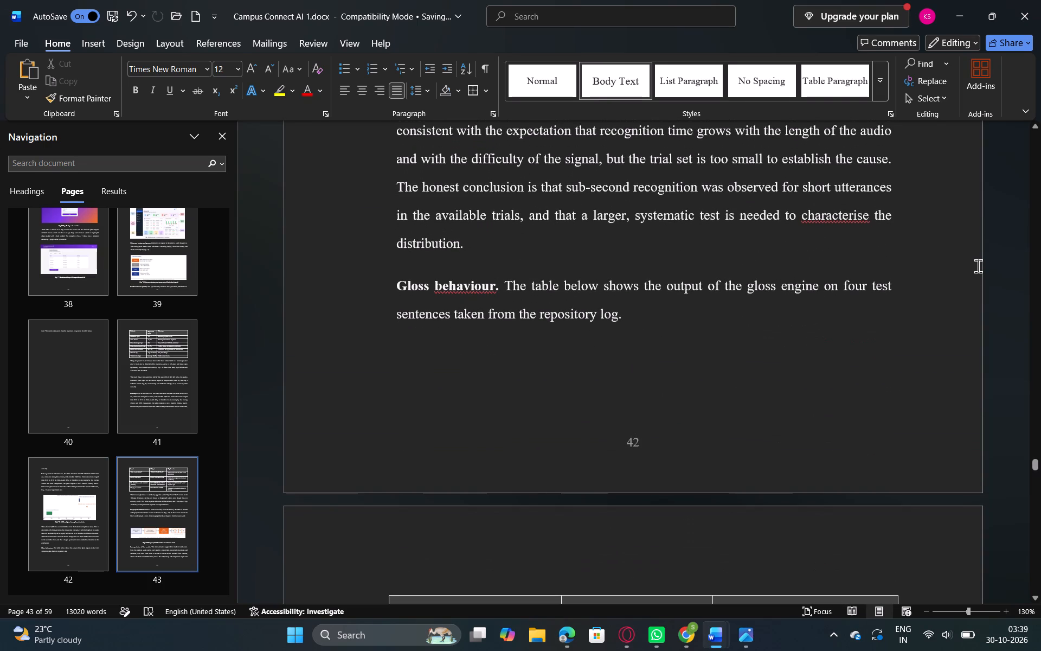
Delete the sentence from "This is the expected behaviour" to "a separate metric." in the vocabulary gap paragraph on page 43.
scroll(978, 266, down, 2)
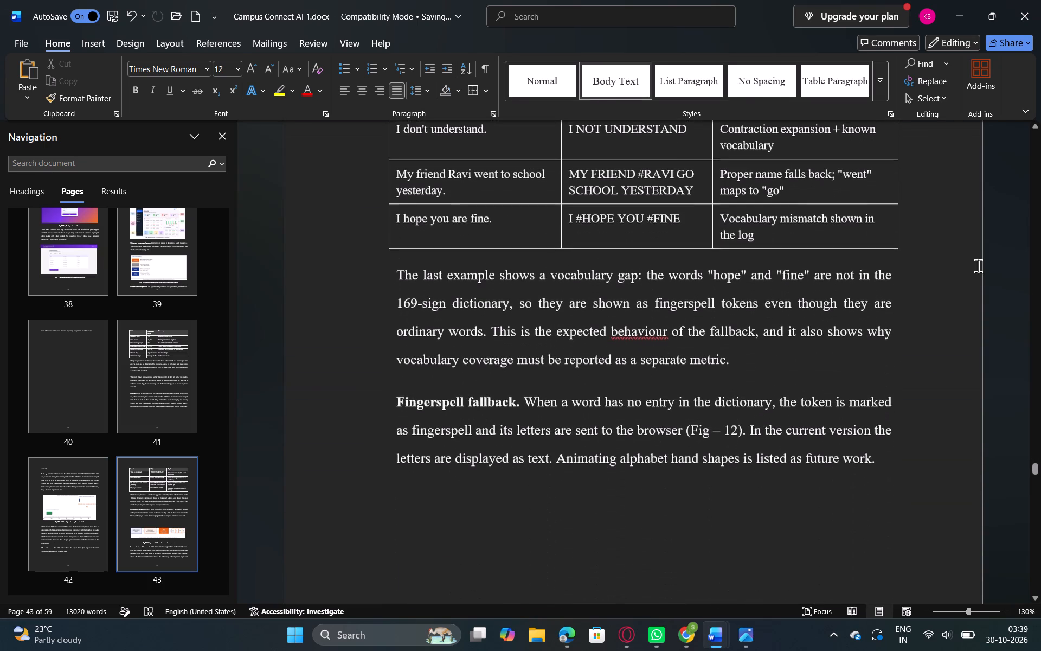
scroll(978, 266, down, 1)
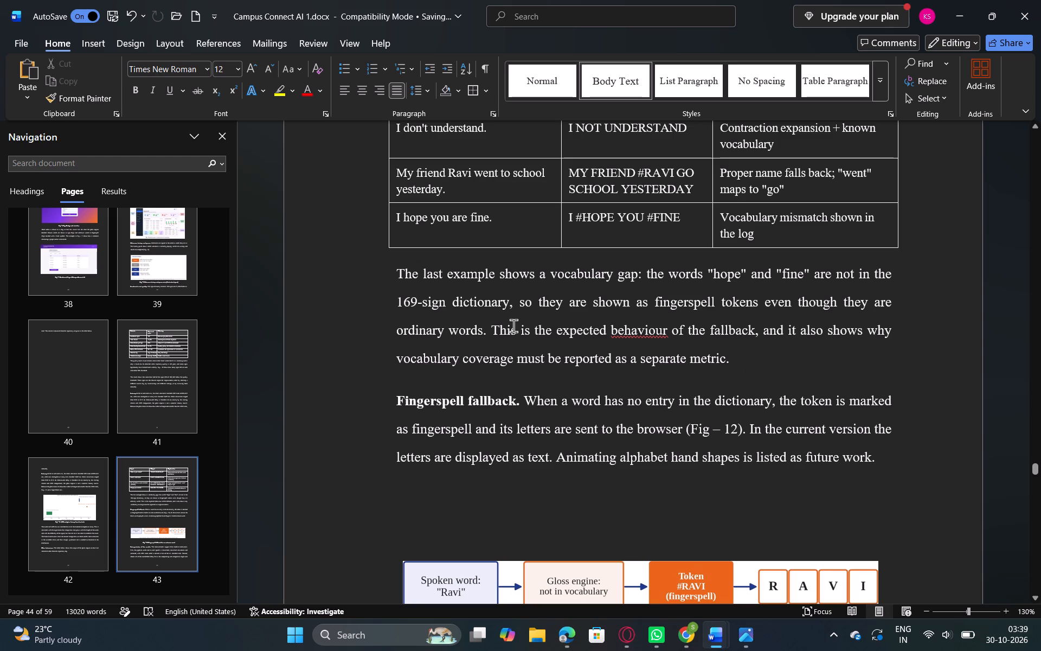
drag(494, 332, 596, 346)
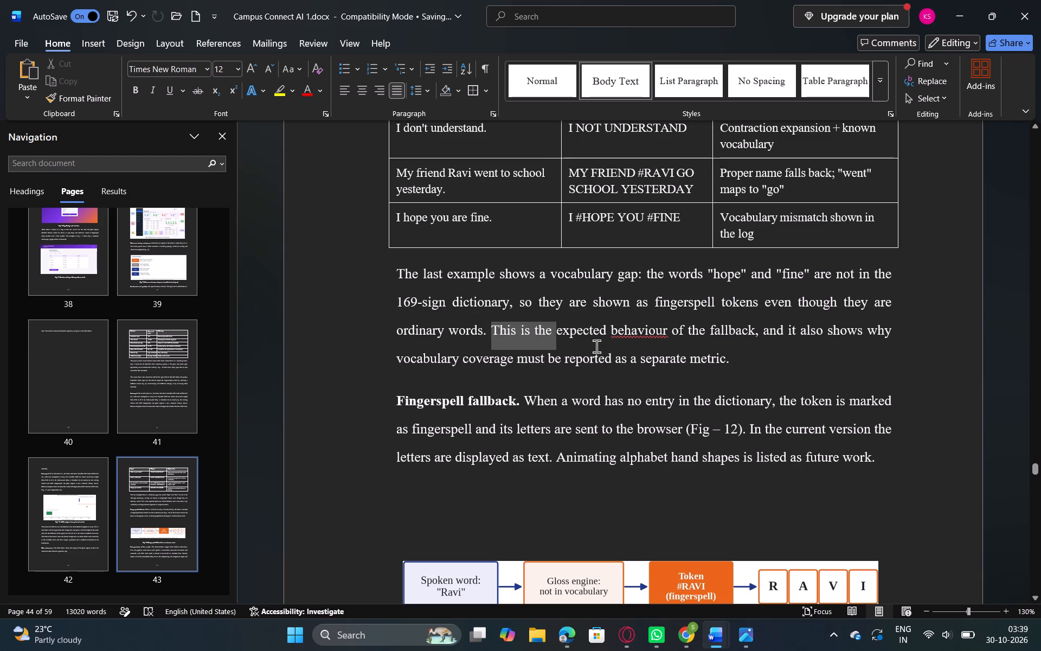
drag(596, 346, 732, 369)
key(BackSpace)
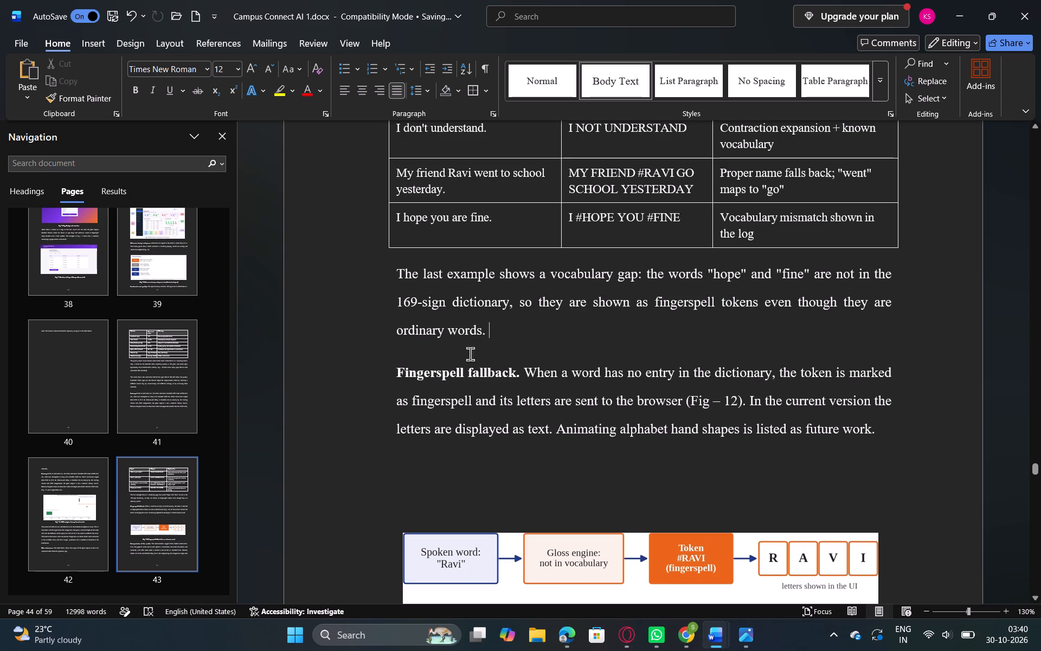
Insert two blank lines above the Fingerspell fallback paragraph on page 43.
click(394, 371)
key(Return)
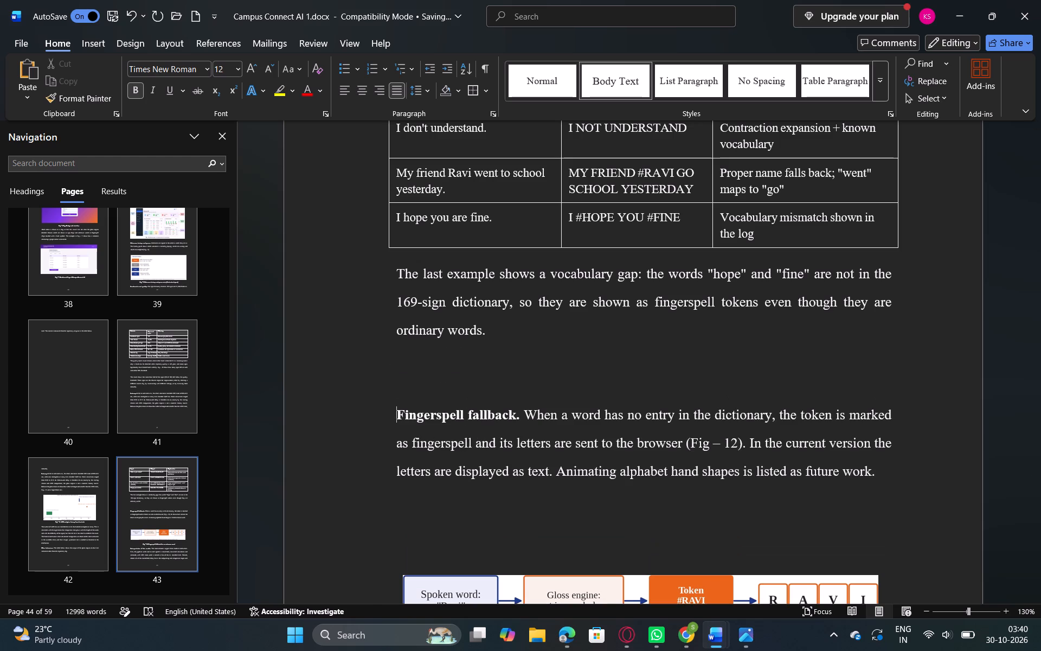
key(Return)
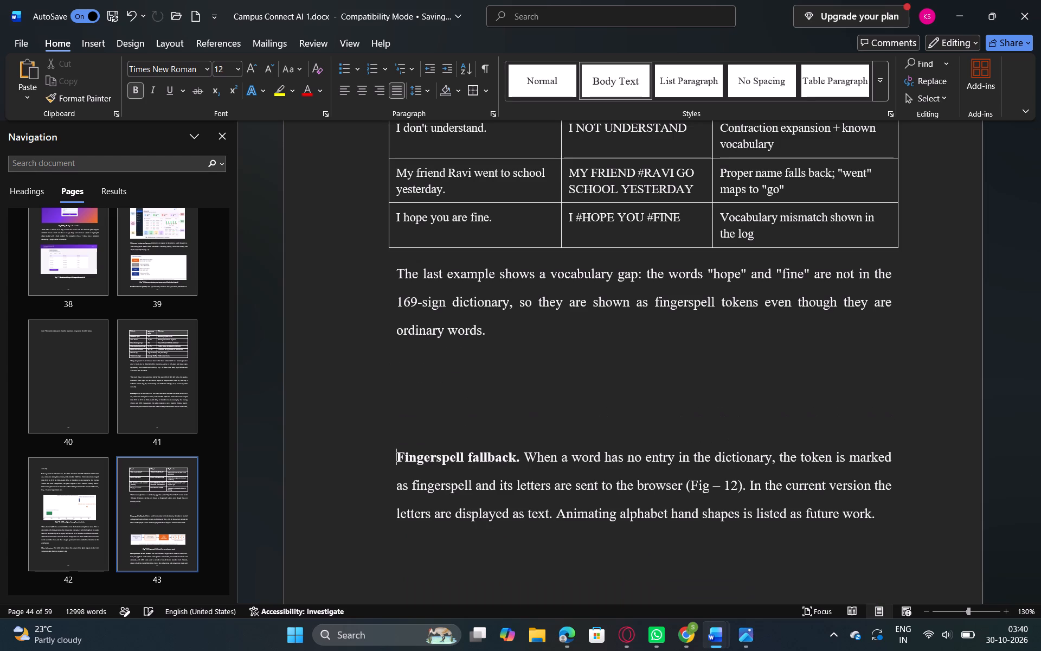
Remove the empty lines between the Fingerspell fallback paragraph and the Fig – 12 diagram.
scroll(394, 371, right, 1)
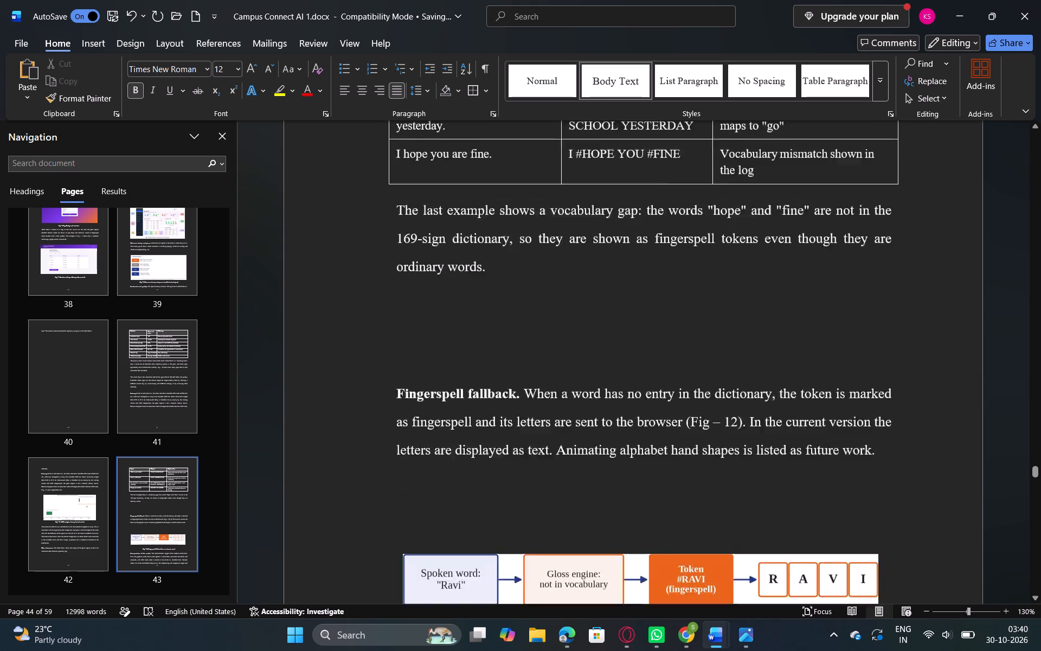
scroll(394, 371, right, 4)
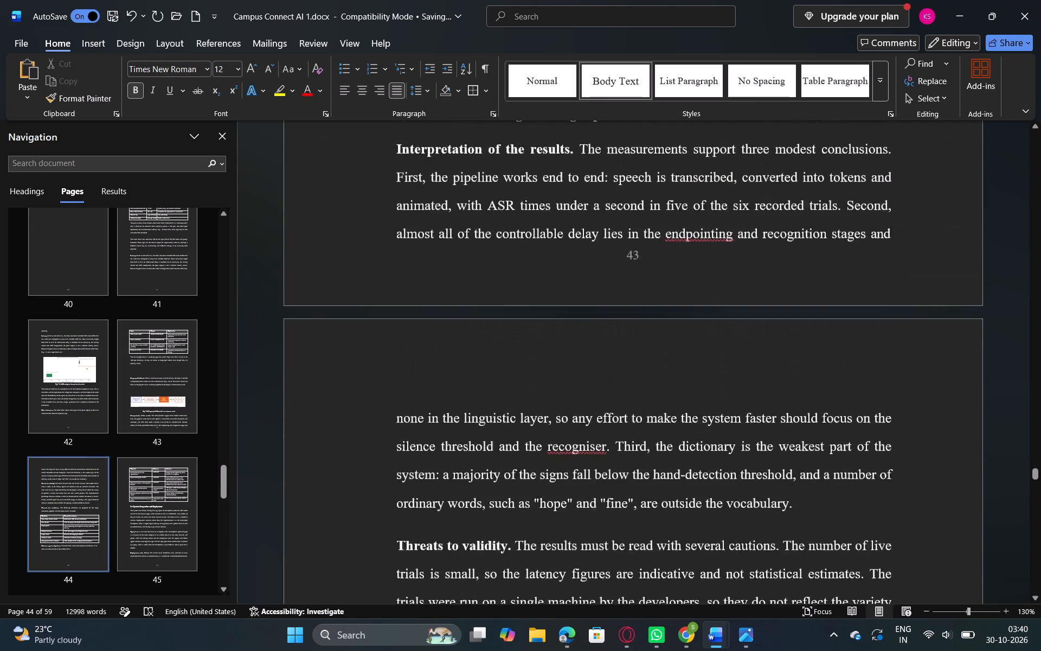
scroll(394, 371, right, 1)
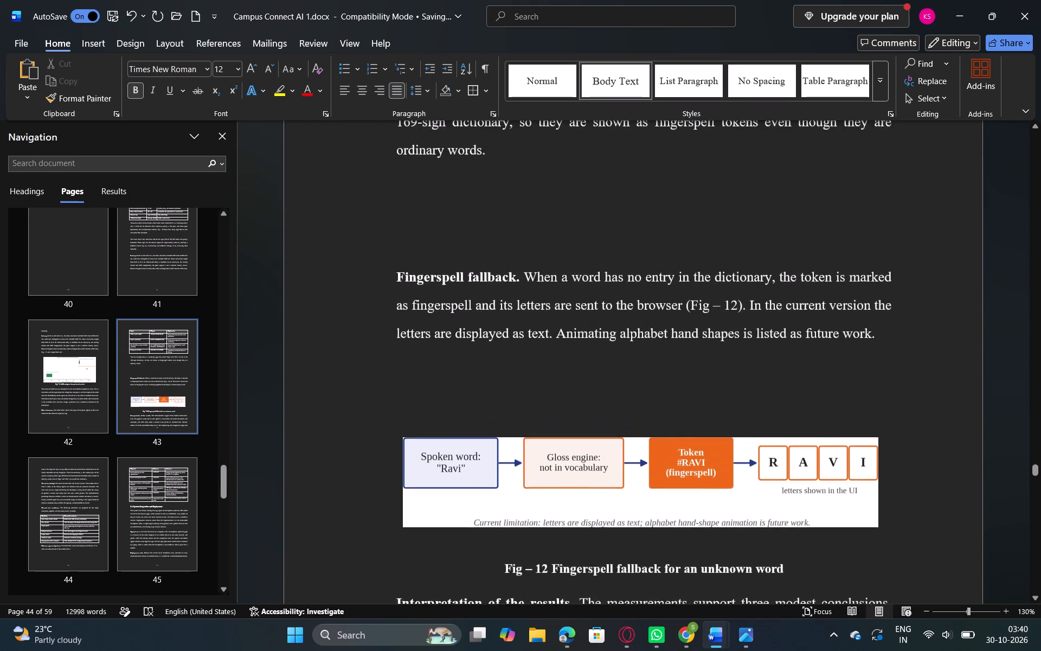
scroll(394, 371, right, 1)
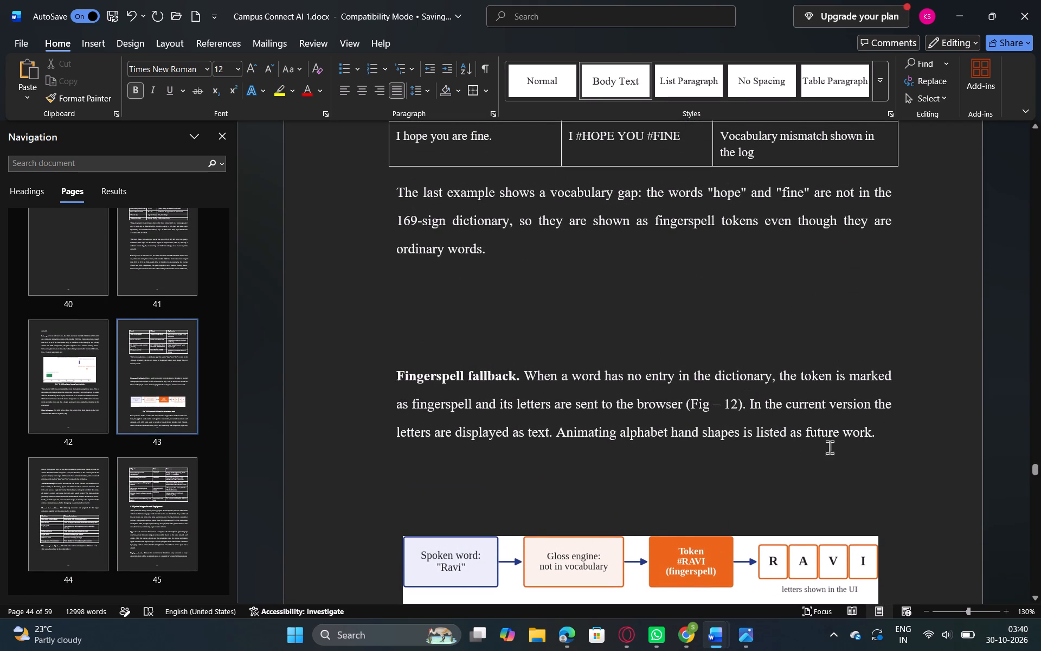
click(617, 514)
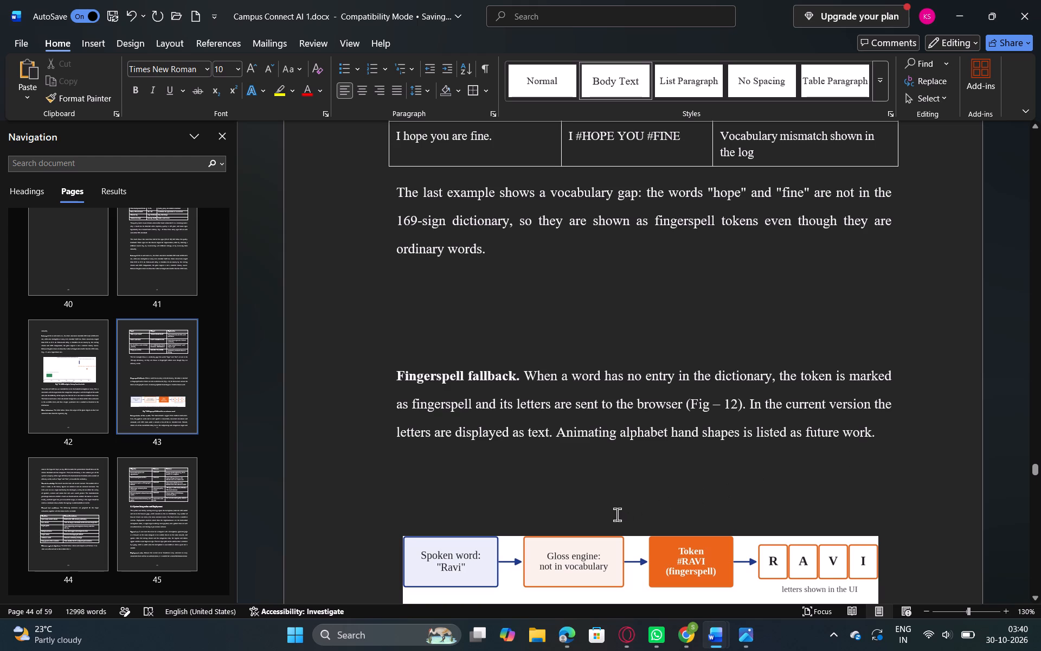
key(BackSpace)
key(BackSpace)
key(BackSpace)
key(BackSpace)
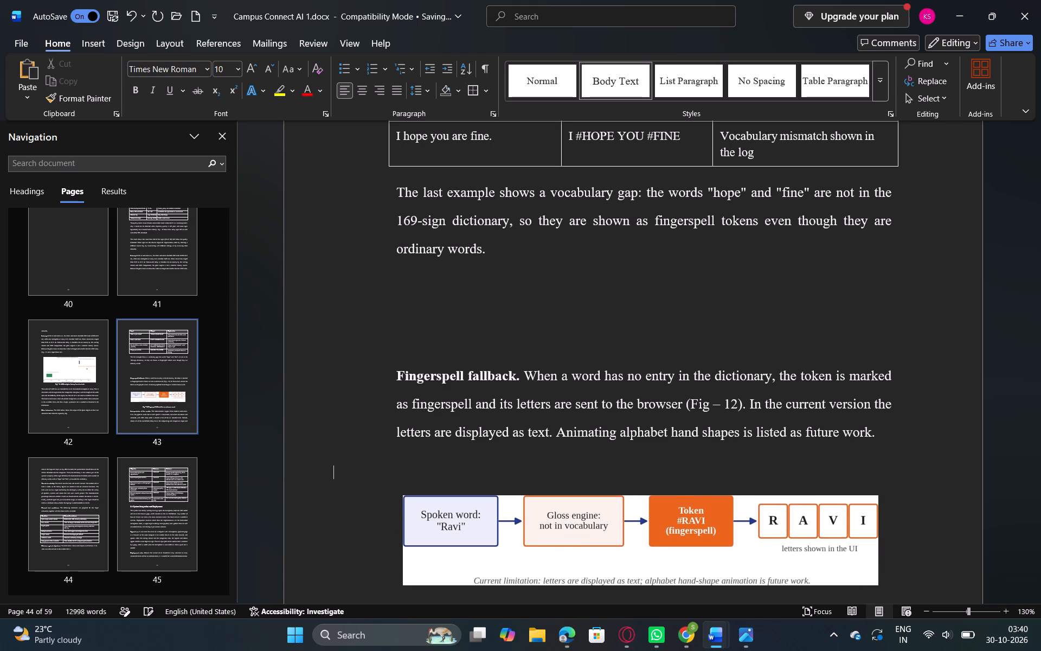
key(BackSpace)
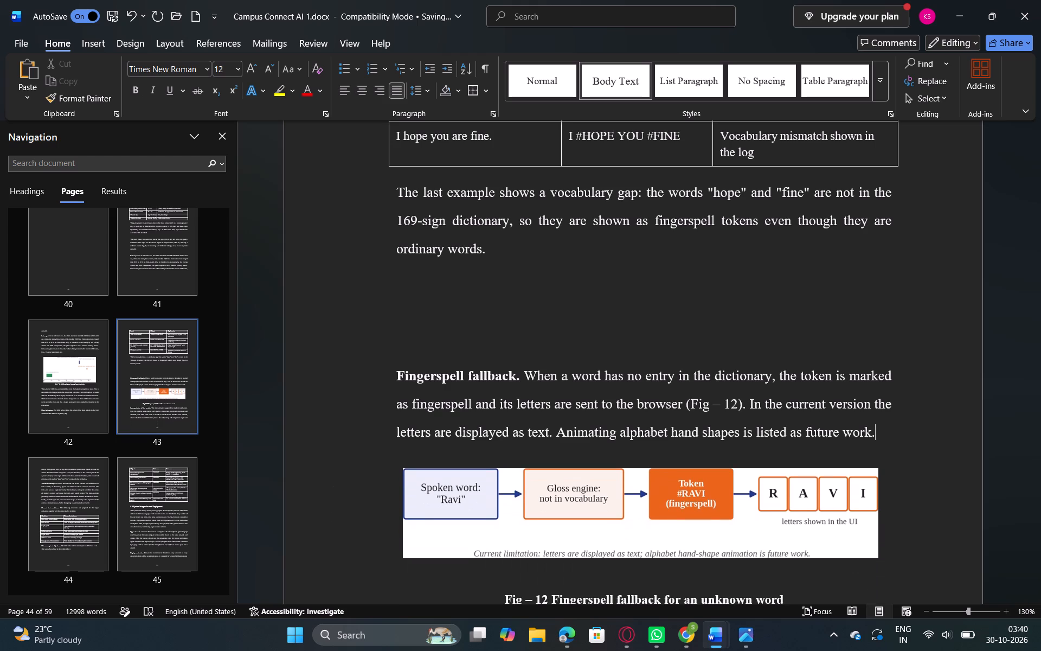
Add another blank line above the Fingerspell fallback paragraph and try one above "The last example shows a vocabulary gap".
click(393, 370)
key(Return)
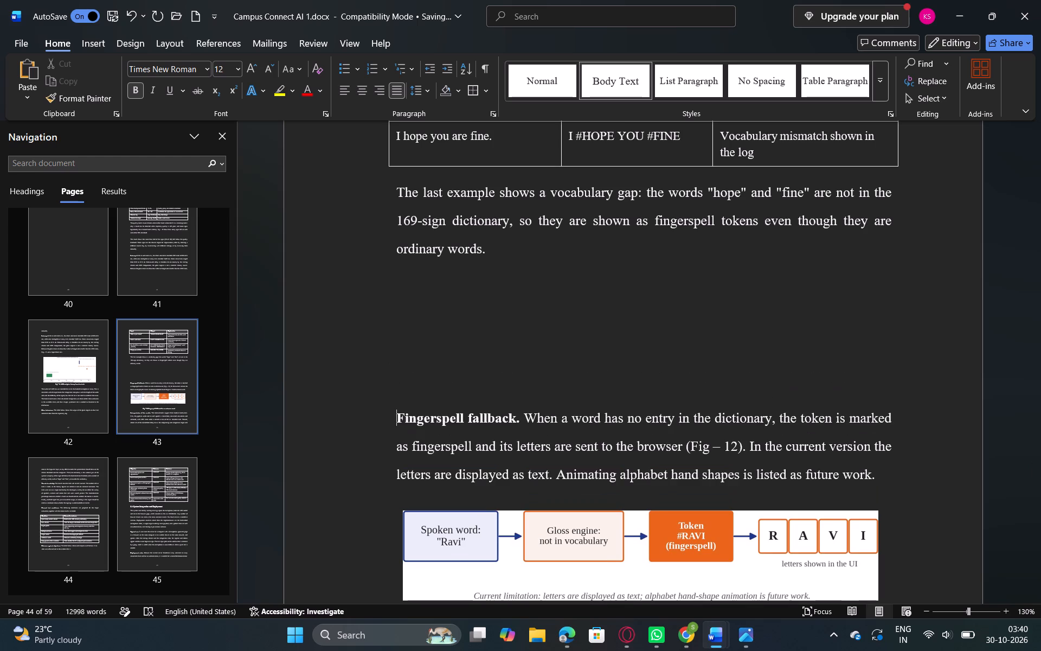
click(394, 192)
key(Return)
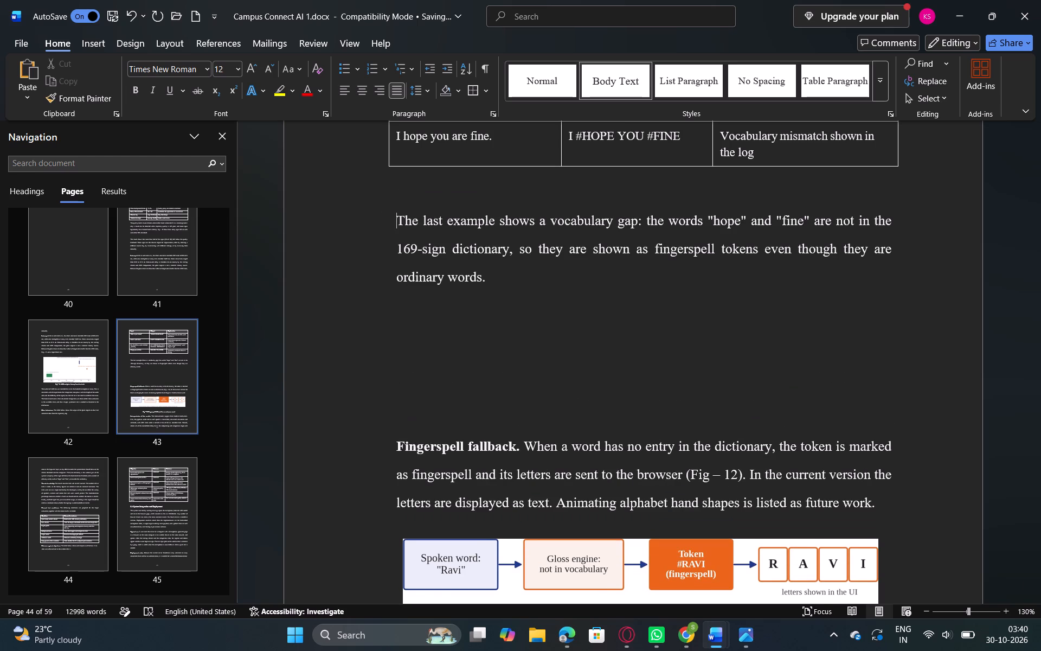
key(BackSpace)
Delete the blank lines above the Fingerspell fallback paragraph, along with the period after "ordinary words".
click(435, 270)
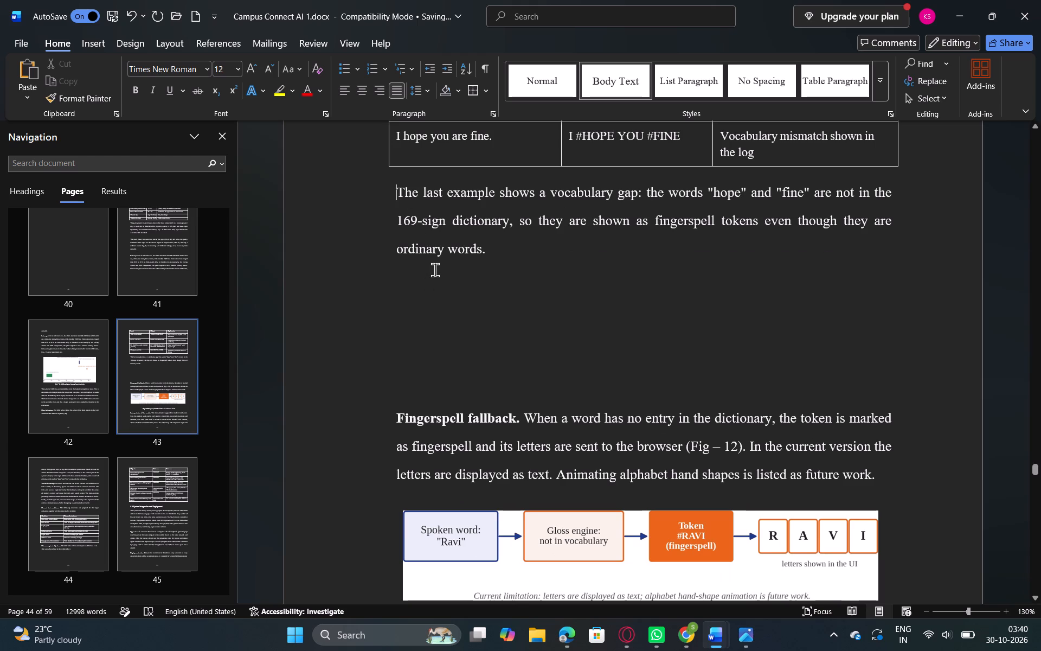
key(BackSpace)
key(BackSpace)
key(BackSpace)
key(BackSpace)
key(BackSpace)
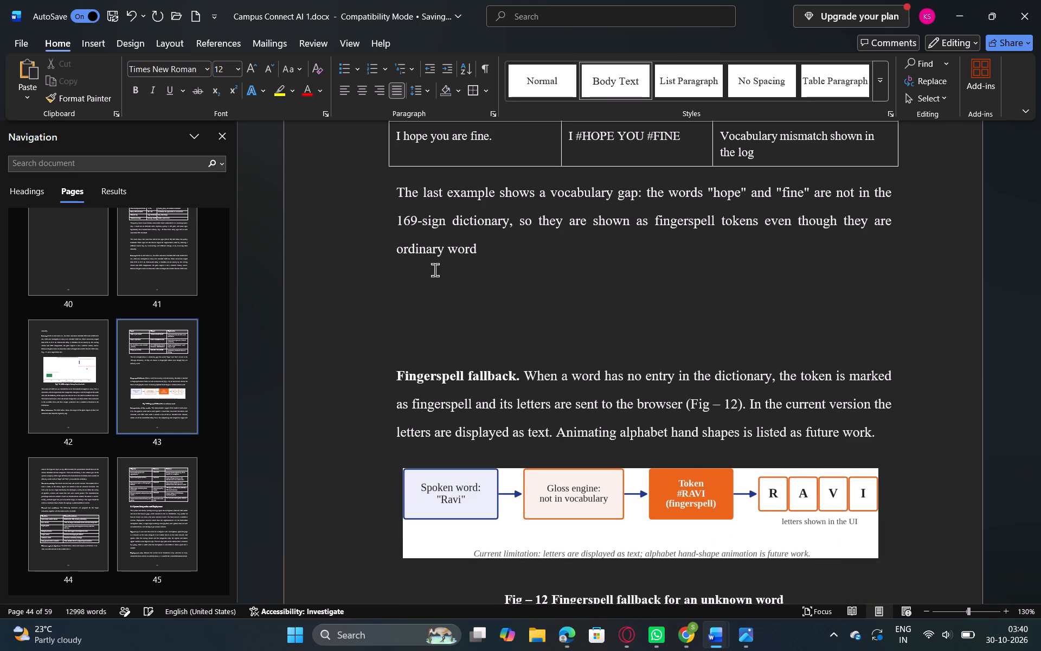
key(ctrl+z)
key(Return)
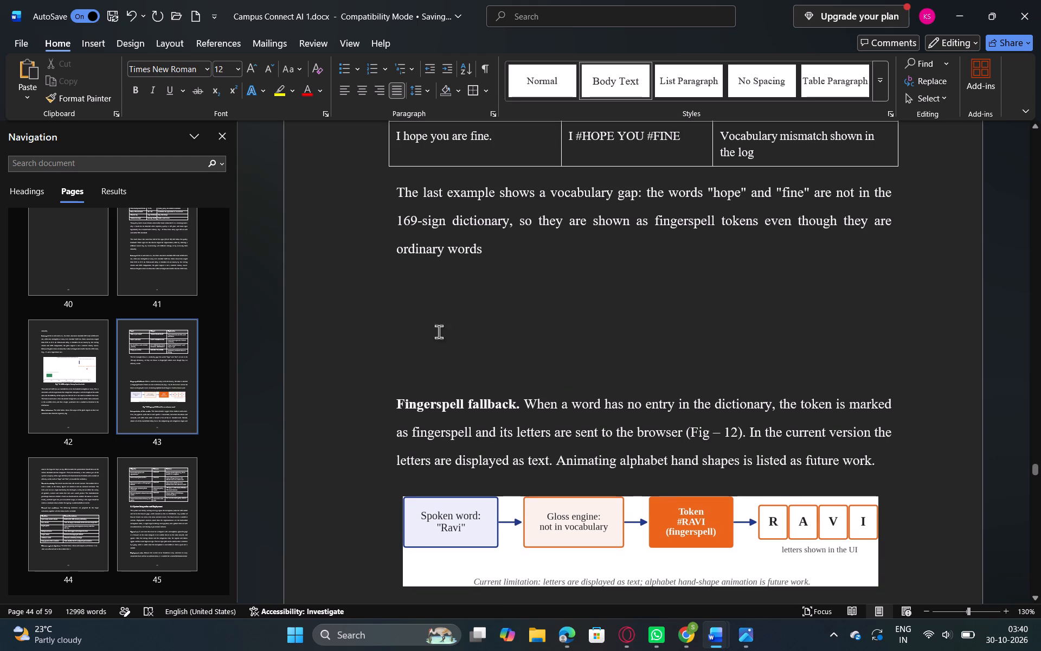
click(424, 369)
key(BackSpace)
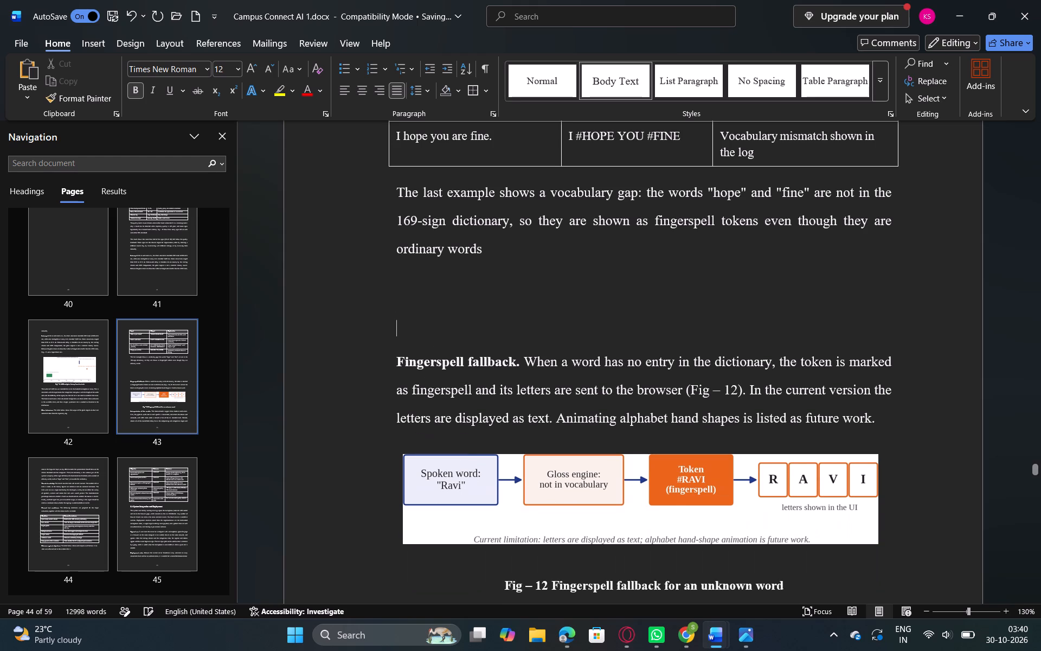
key(BackSpace)
key(BackSpace)
key(BackSpace)
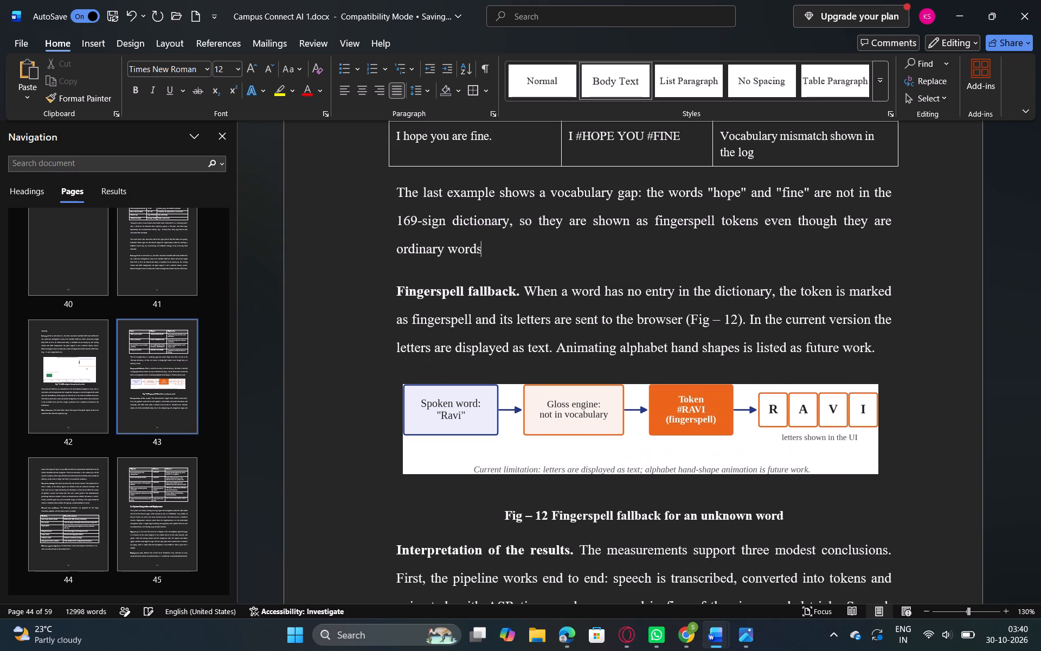
key(BackSpace)
key(s)
Close the remaining gap by joining the Fingerspell fallback paragraph to "ordinary words" and splitting it back onto its own line.
click(391, 284)
key(BackSpace)
key(BackSpace)
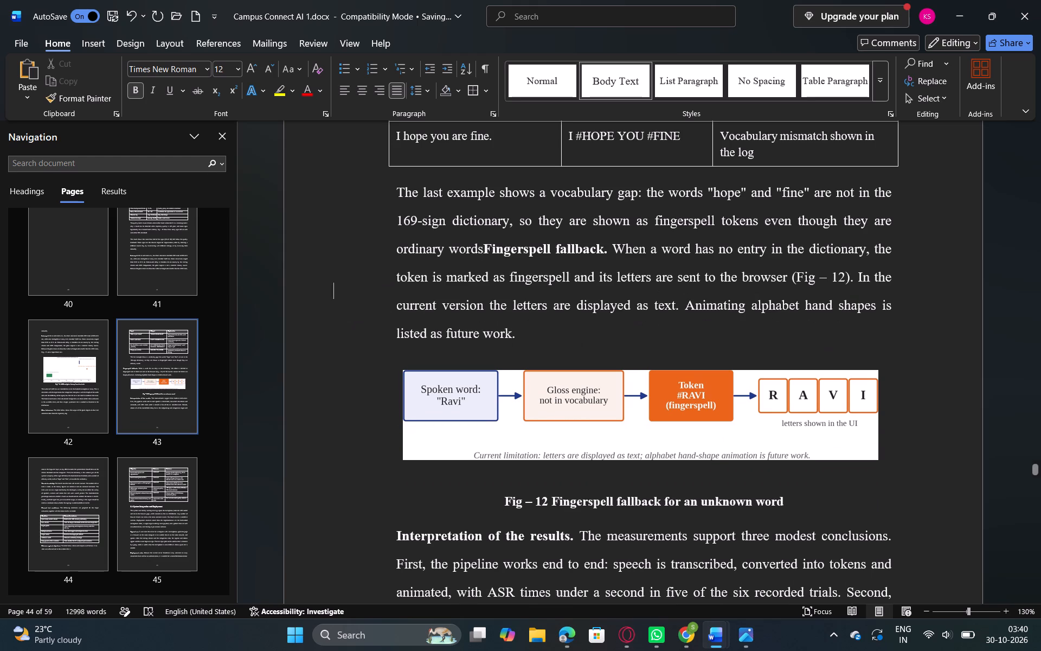
key(Return)
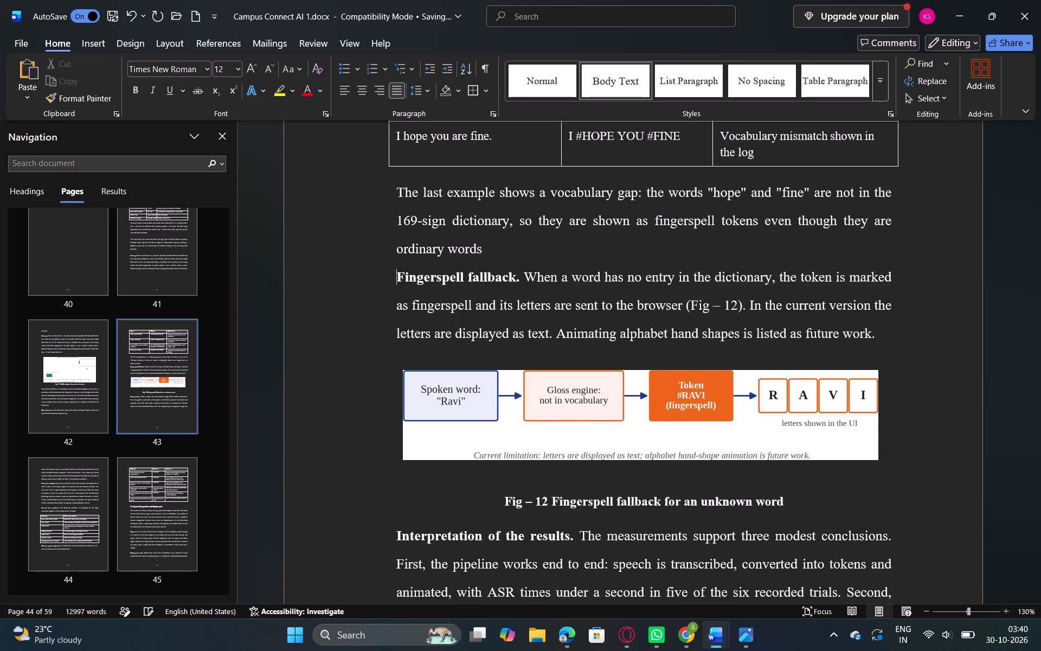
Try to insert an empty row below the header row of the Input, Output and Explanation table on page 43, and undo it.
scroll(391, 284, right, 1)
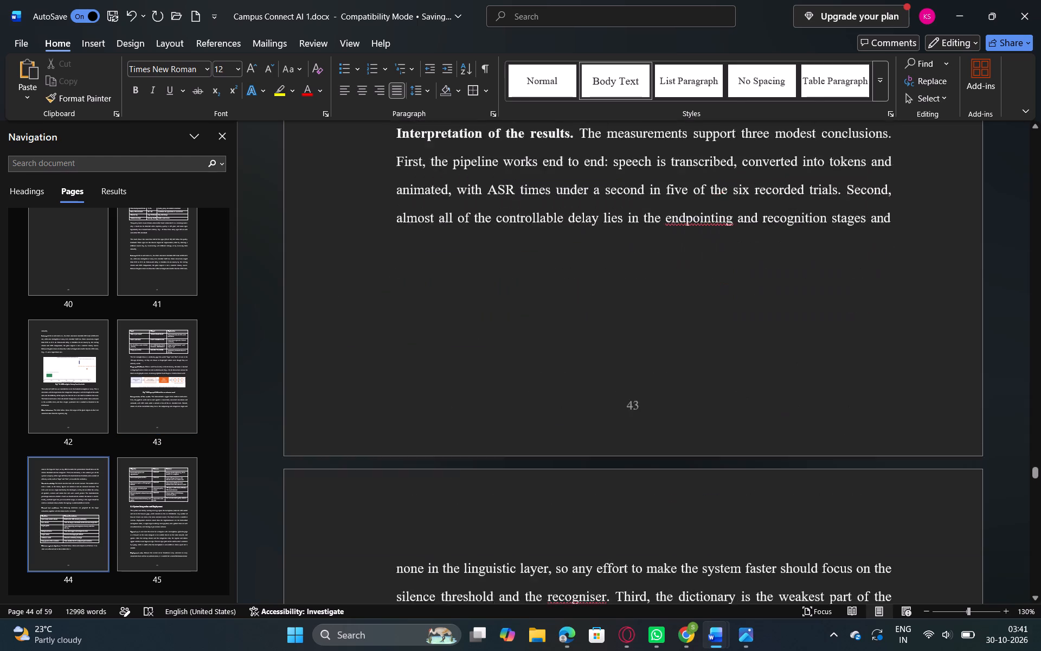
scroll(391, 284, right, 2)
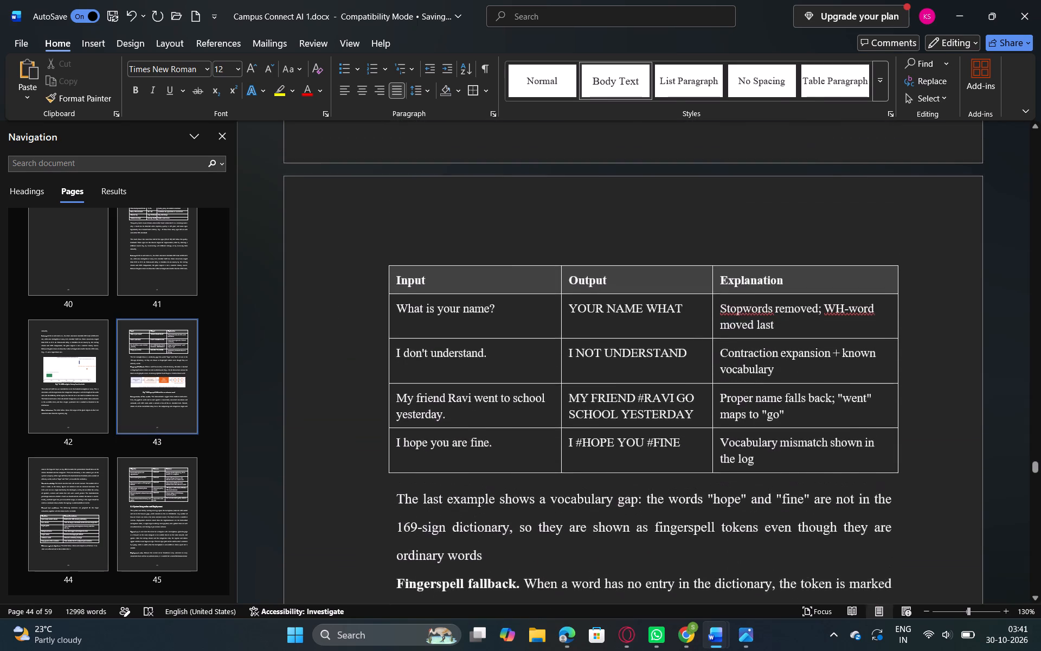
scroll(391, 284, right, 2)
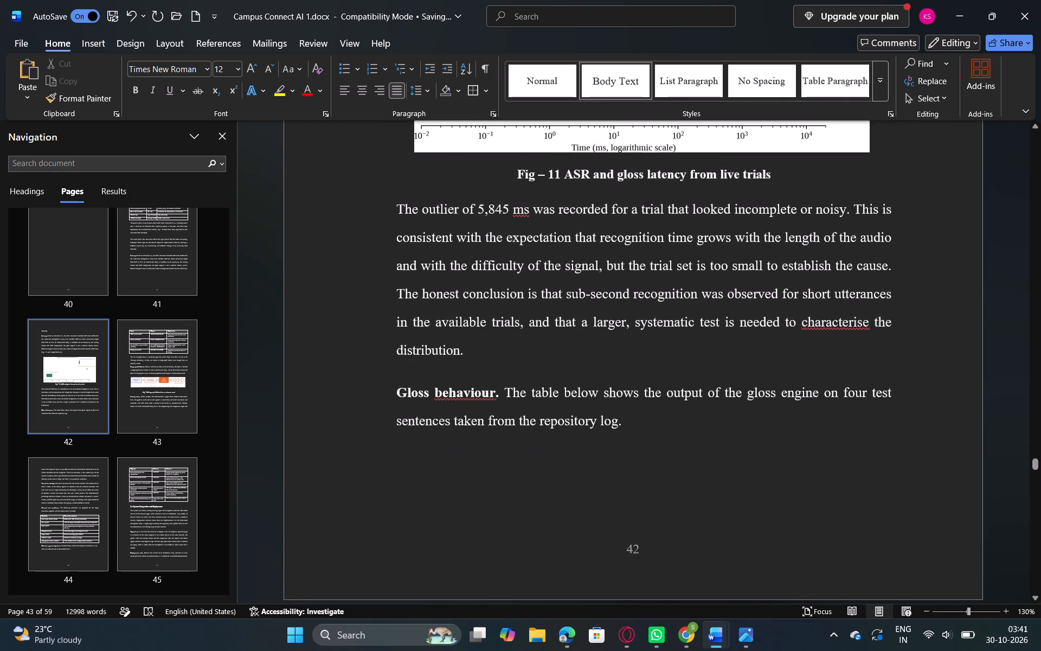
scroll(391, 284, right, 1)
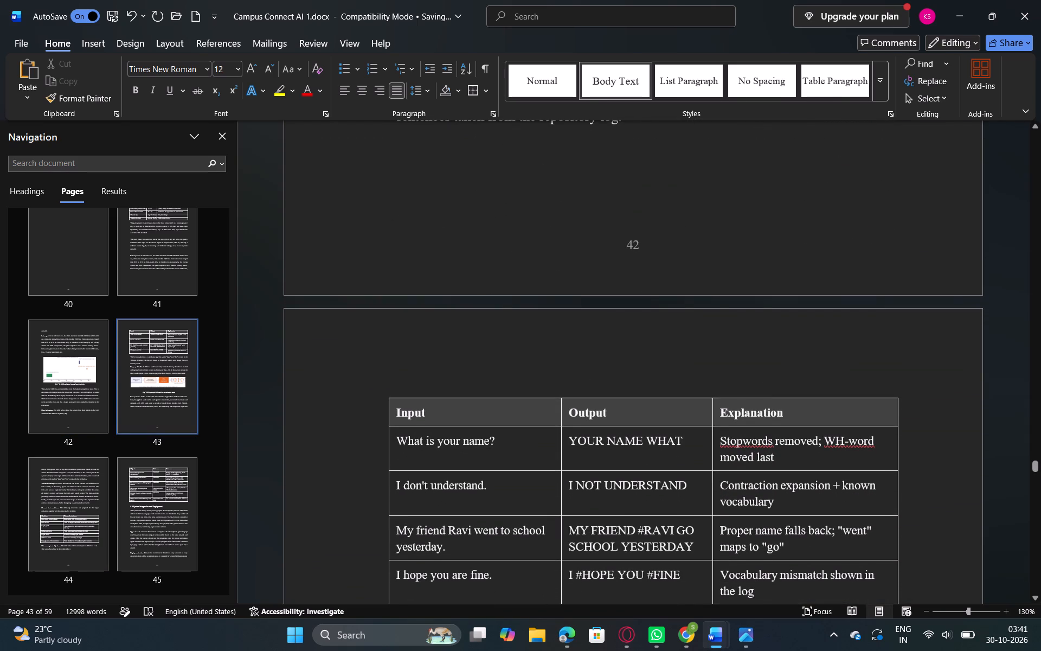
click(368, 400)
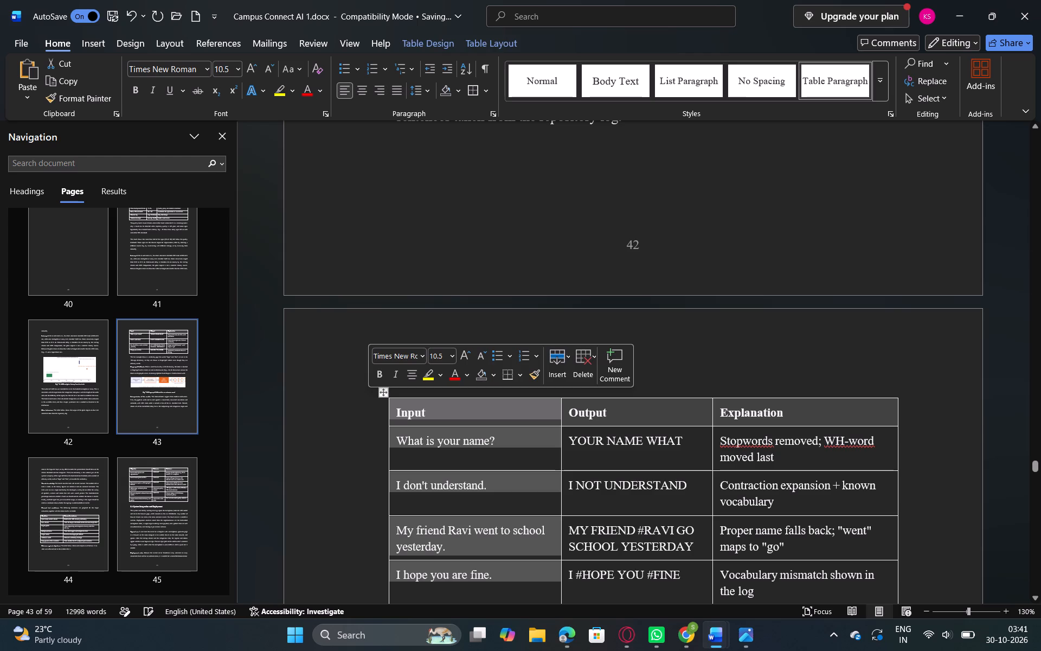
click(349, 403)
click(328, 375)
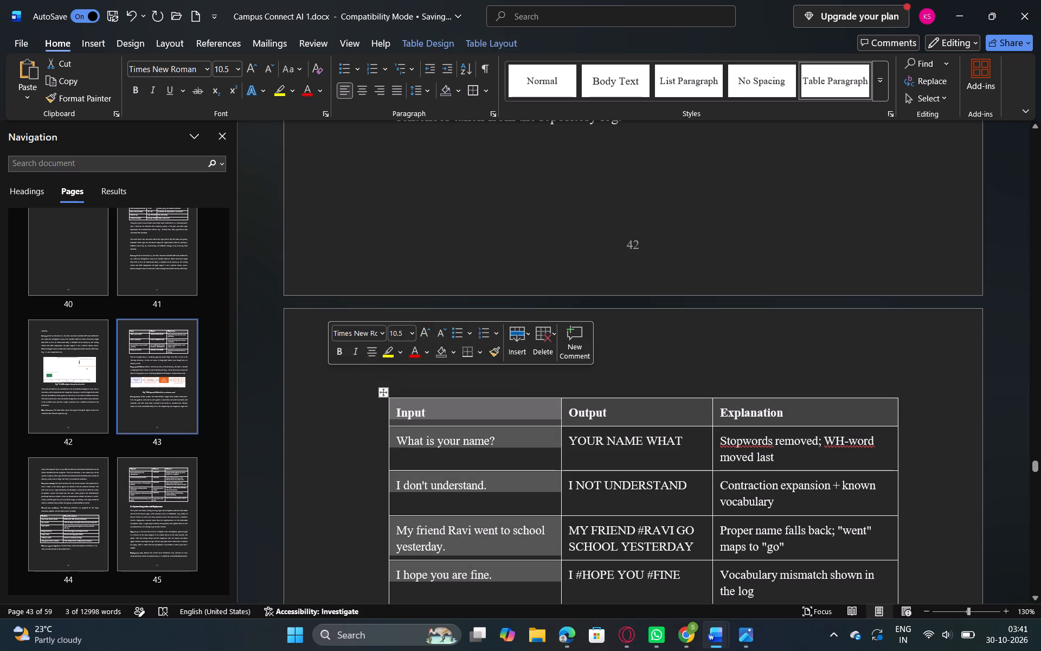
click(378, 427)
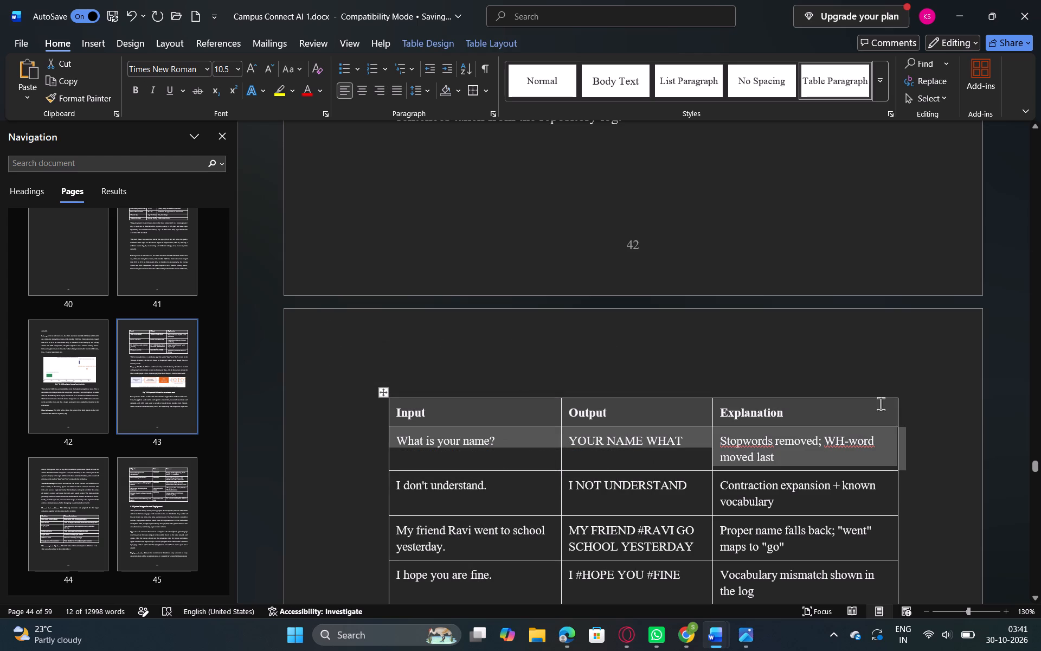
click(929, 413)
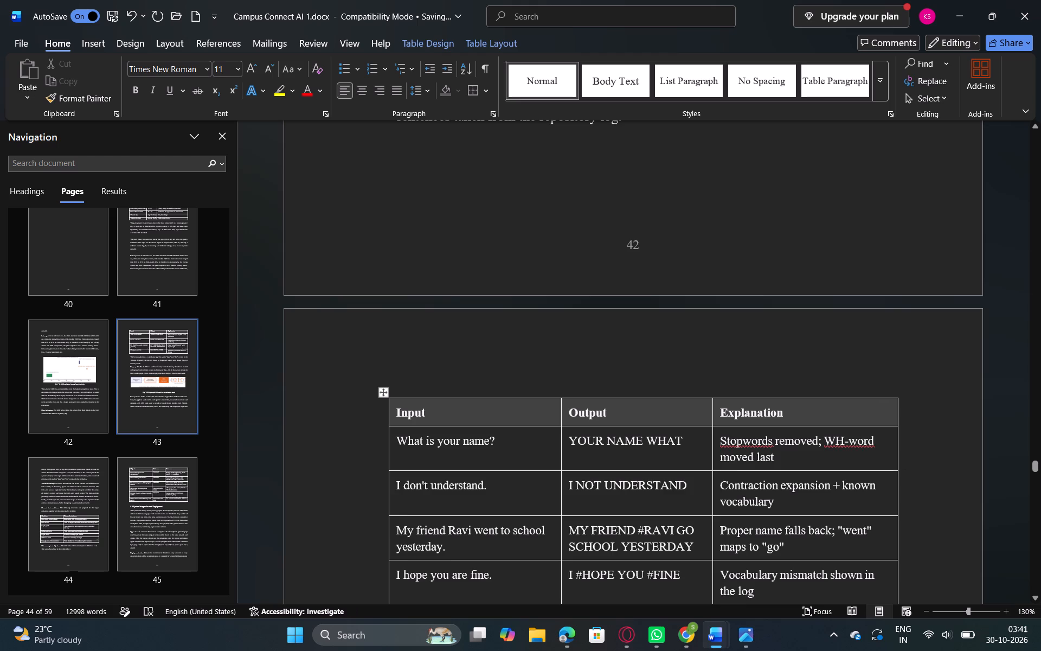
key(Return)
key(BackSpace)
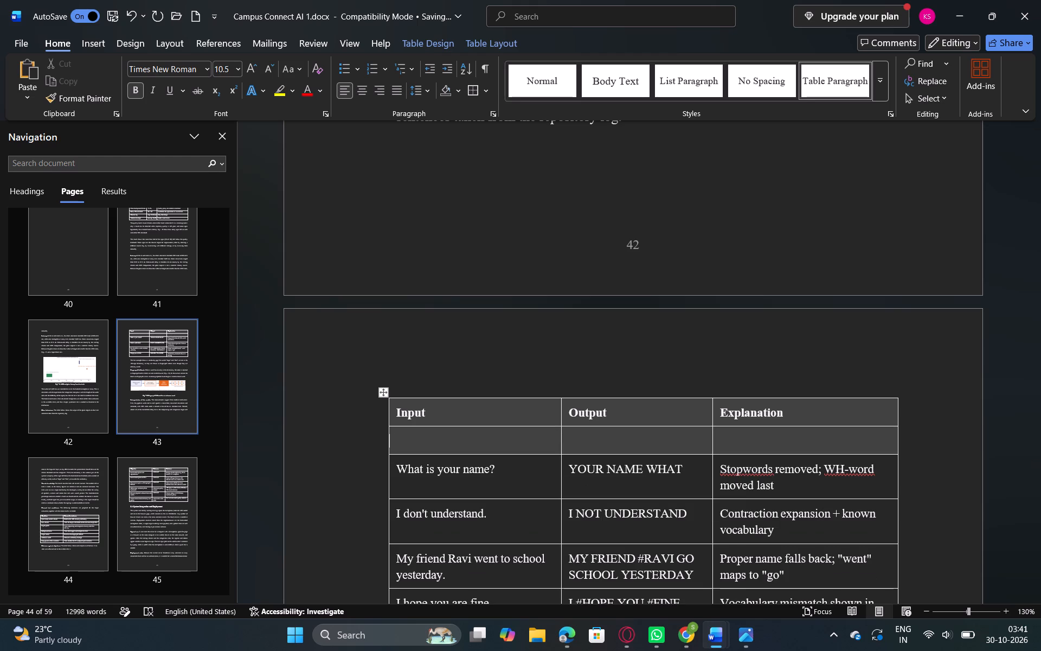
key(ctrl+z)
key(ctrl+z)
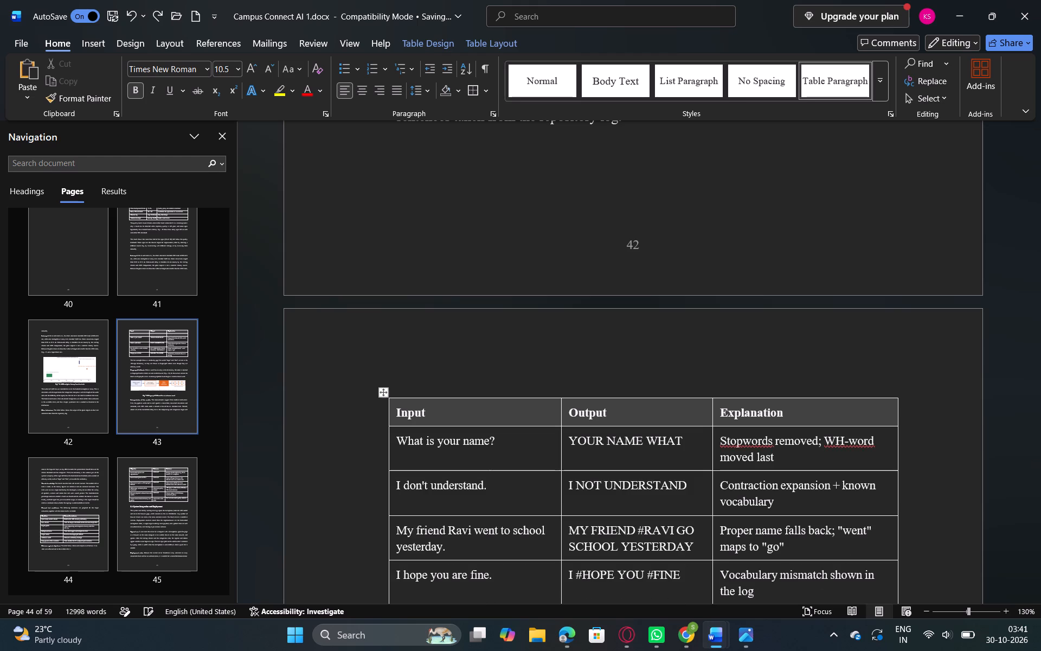
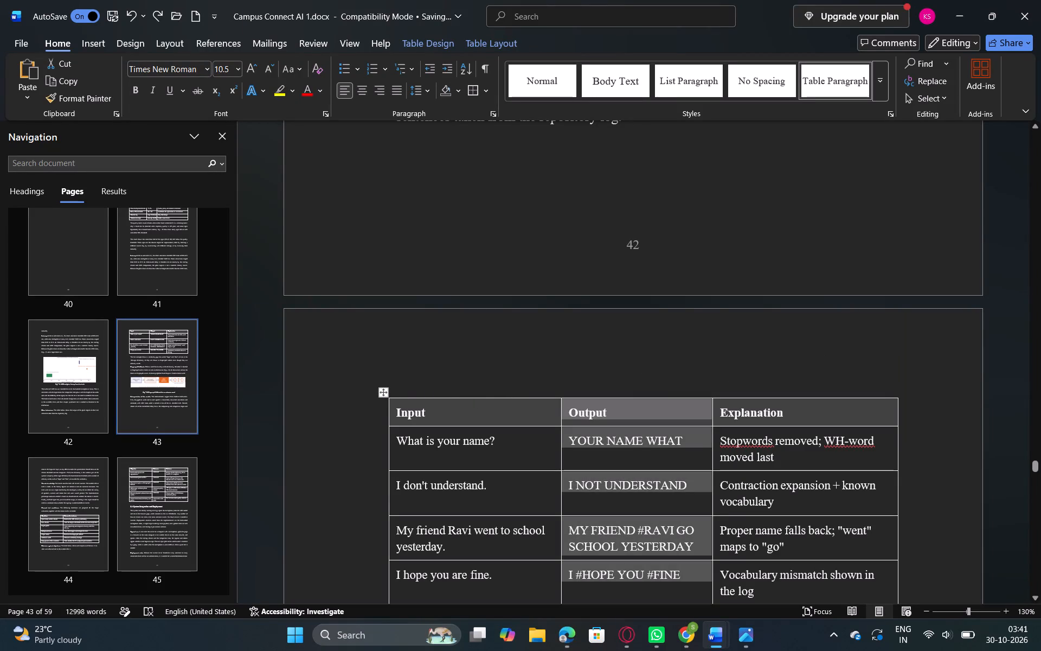
Insert a blank line above the Gloss behaviour paragraph on page 42.
drag(385, 395, 389, 405)
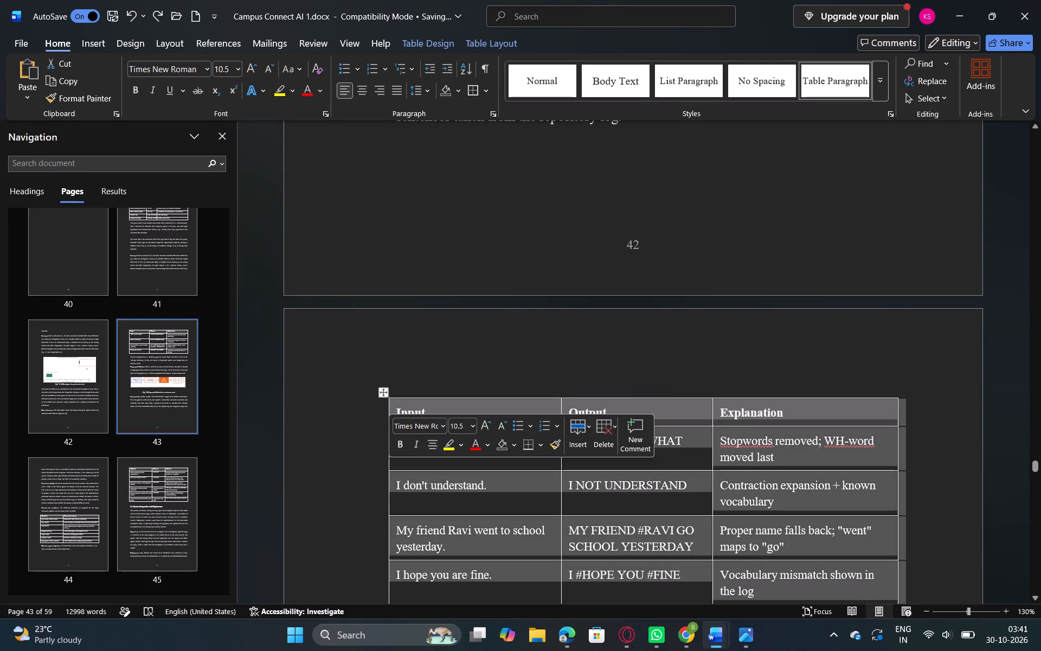
click(353, 439)
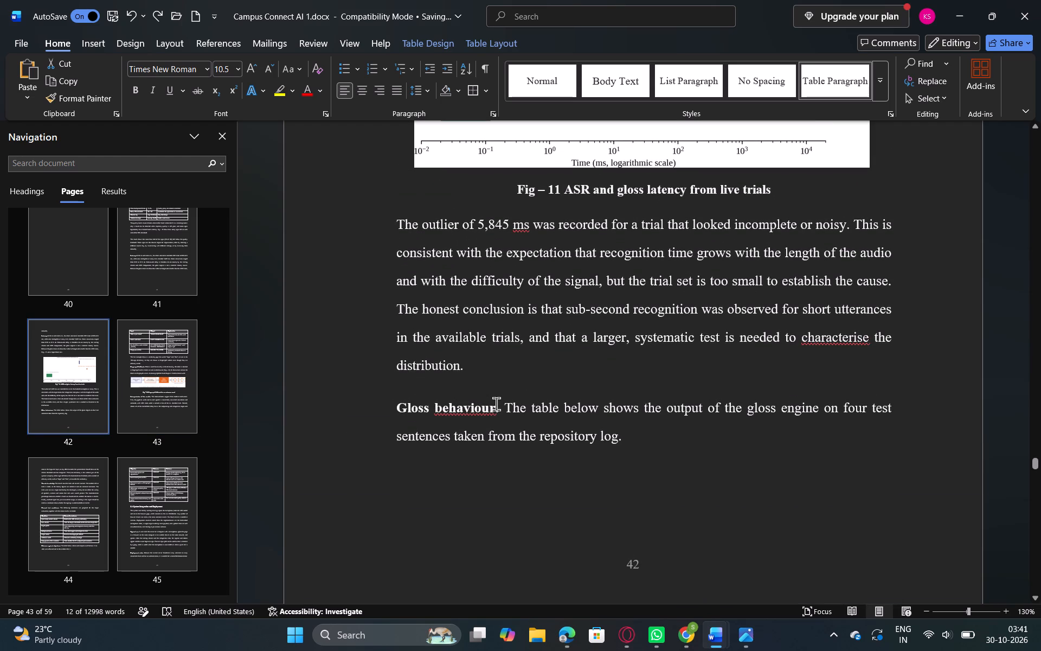
click(394, 404)
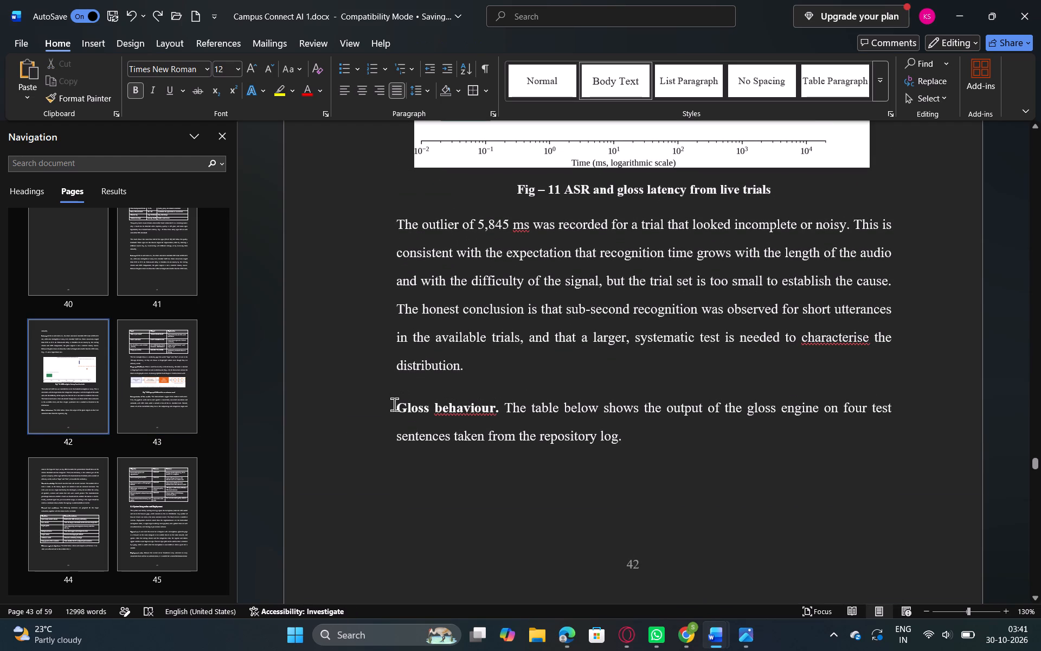
key(Return)
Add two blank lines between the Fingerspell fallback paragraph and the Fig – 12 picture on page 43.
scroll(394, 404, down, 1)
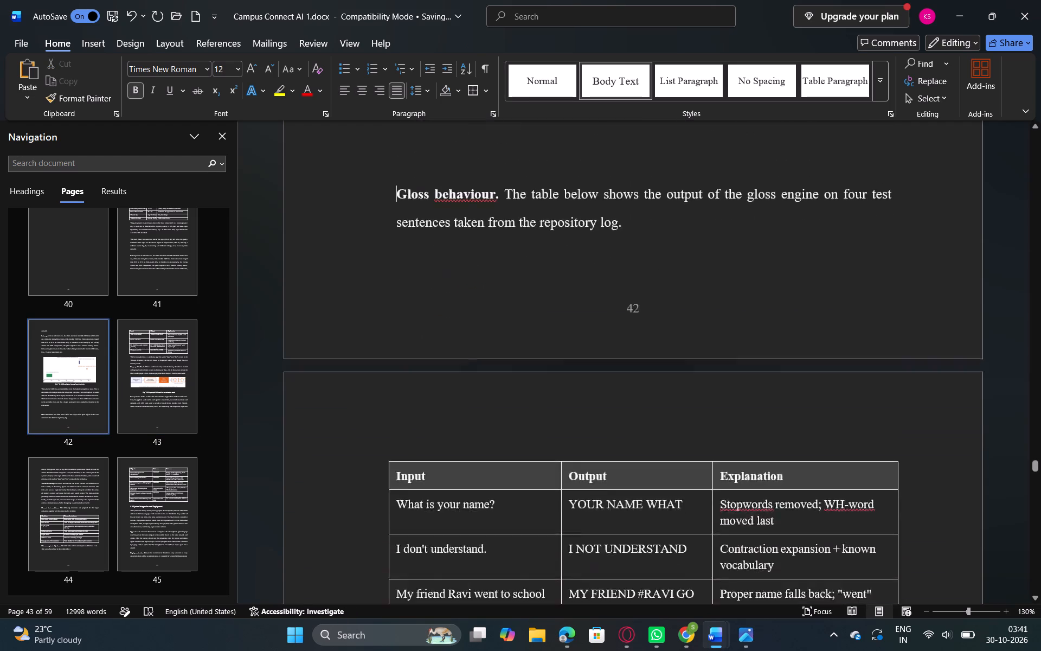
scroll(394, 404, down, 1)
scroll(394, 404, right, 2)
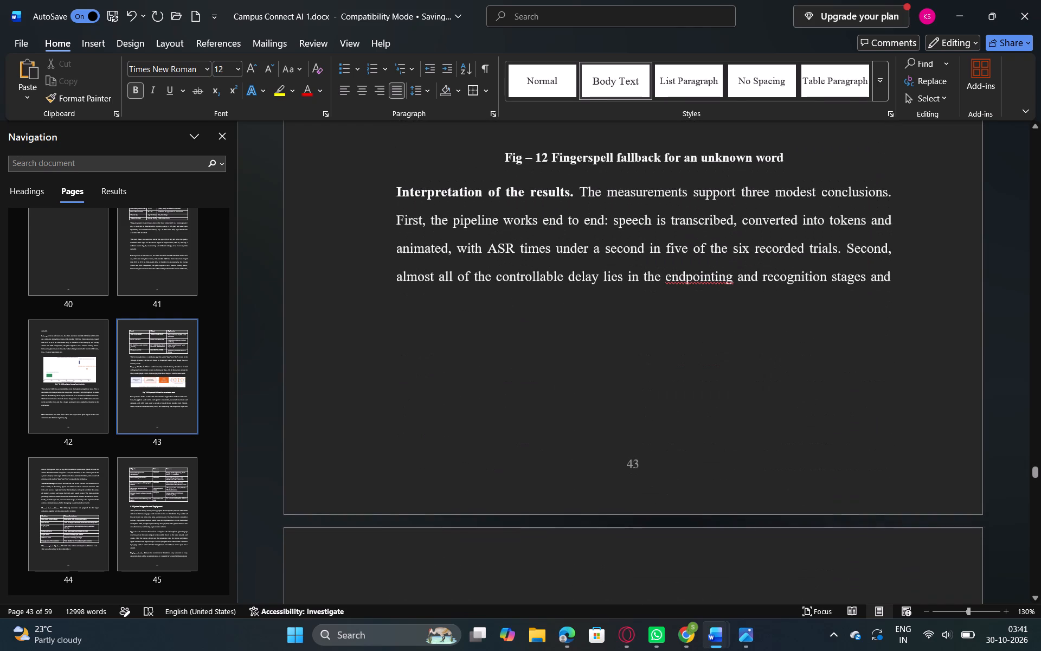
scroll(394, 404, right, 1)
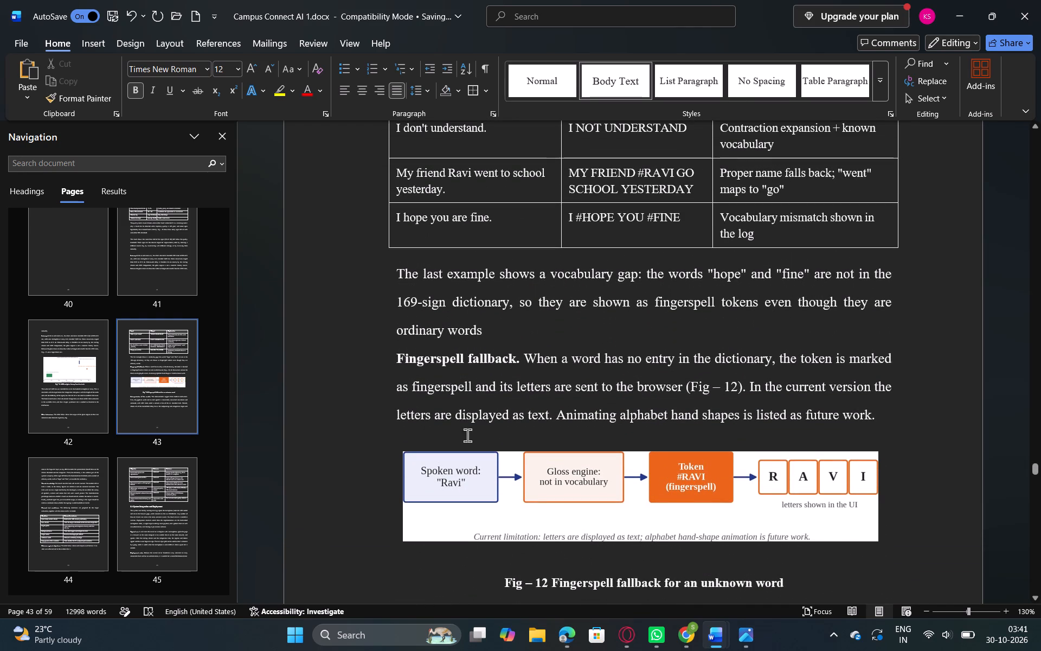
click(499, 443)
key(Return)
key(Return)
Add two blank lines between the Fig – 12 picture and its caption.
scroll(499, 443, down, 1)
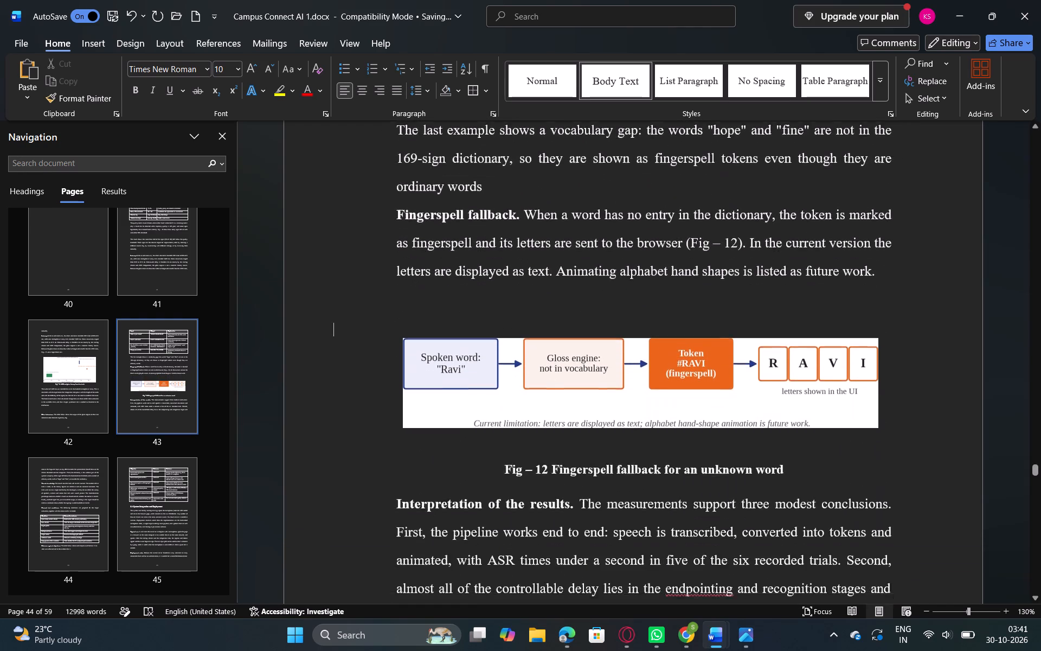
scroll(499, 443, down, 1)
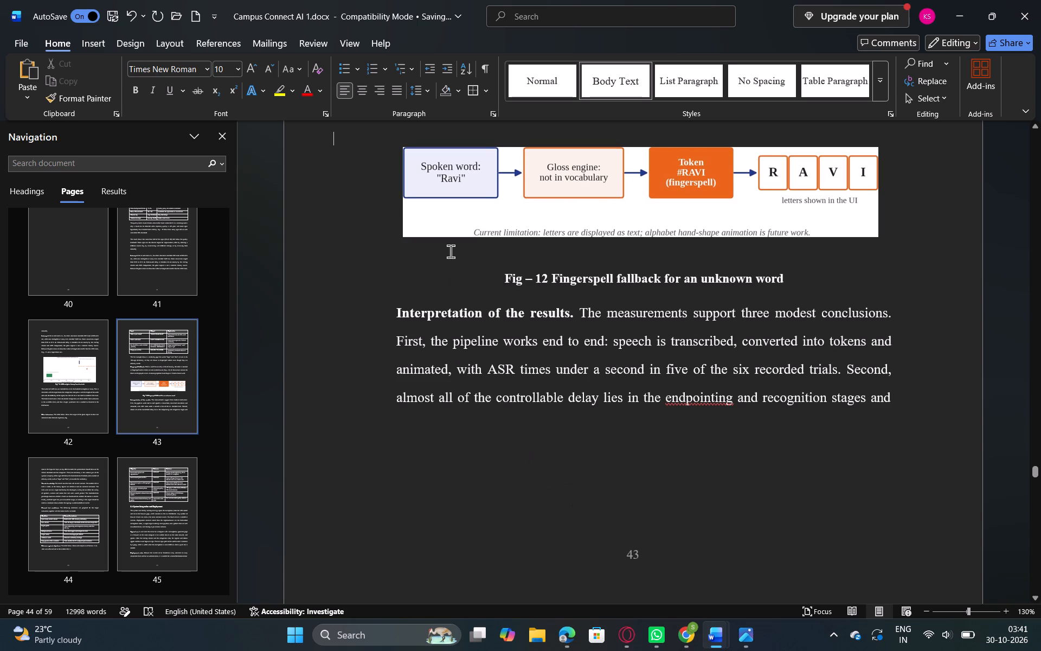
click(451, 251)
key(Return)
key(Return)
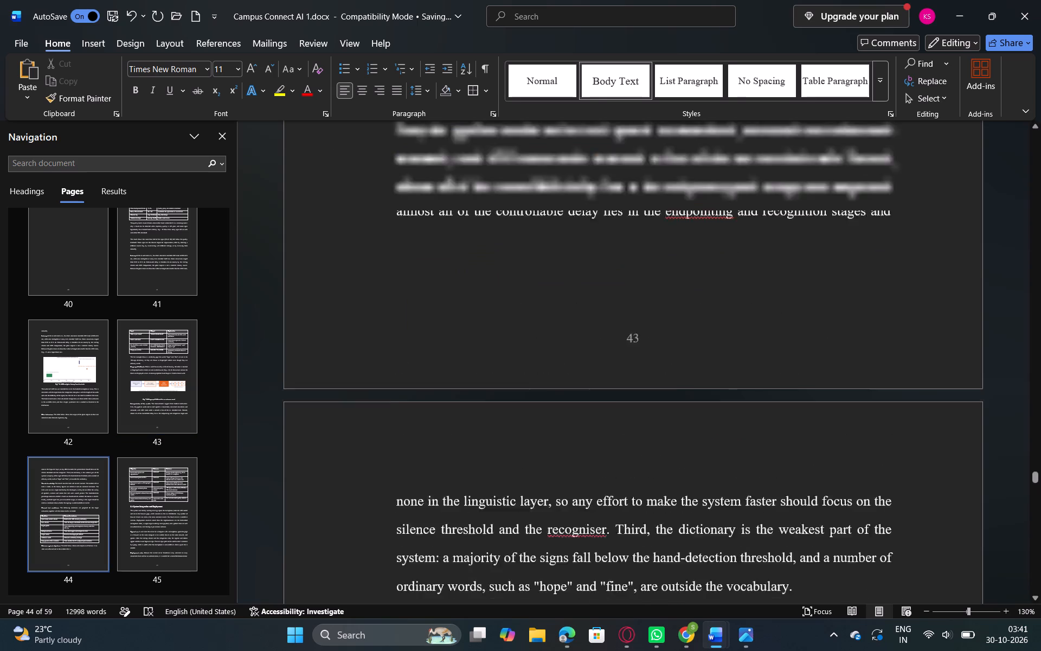
Cut the Fig – 12 fingerspell picture out of page 43.
scroll(451, 251, up, 2)
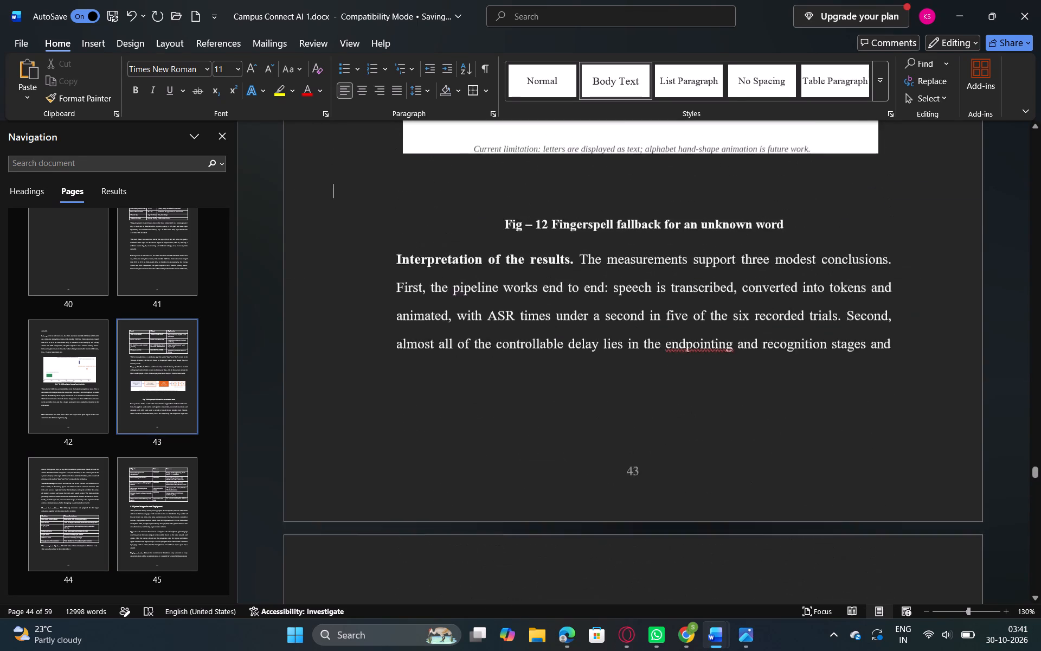
scroll(451, 251, up, 1)
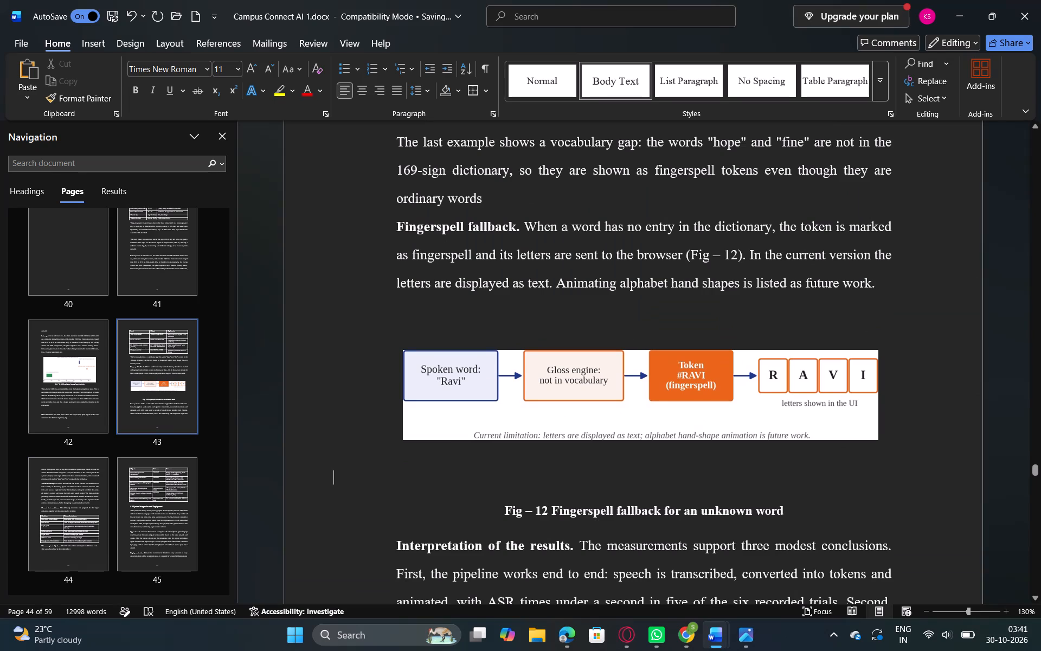
scroll(451, 251, up, 1)
click(496, 367)
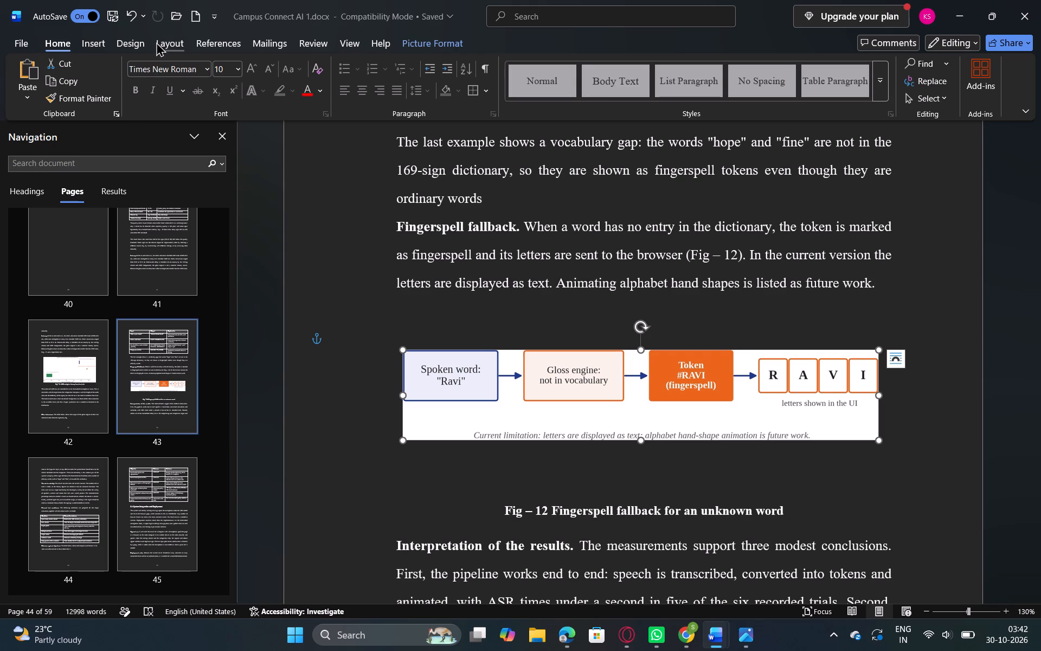
click(77, 62)
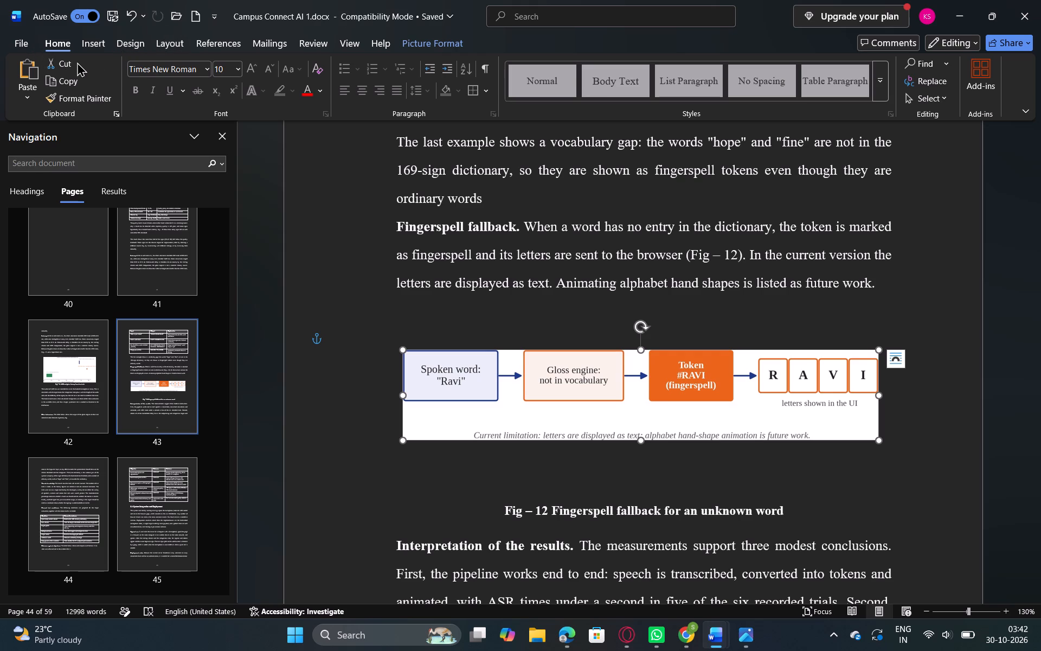
click(63, 62)
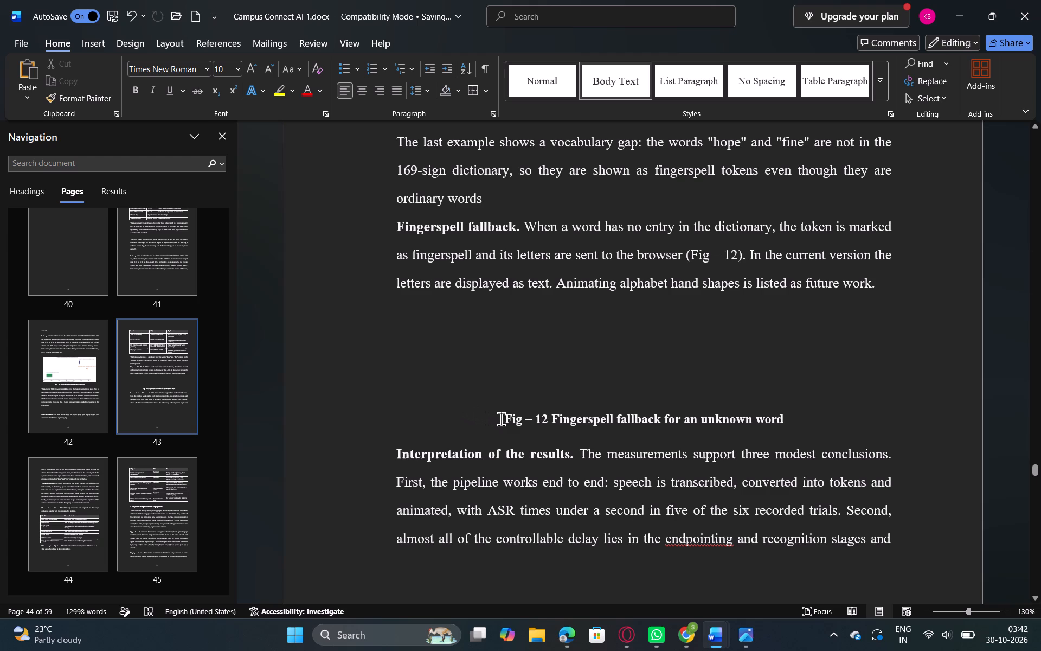
Delete the caption "Fig – 12 Fingerspell fallback for an unknown word", including its last word, and a blank line above it.
drag(503, 419, 704, 425)
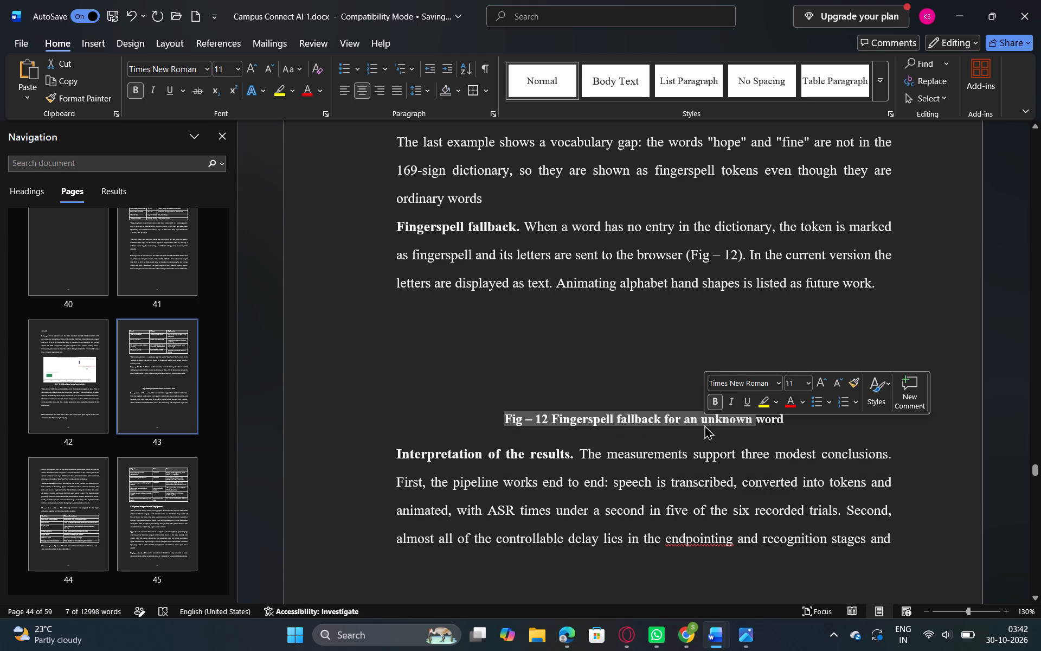
key(BackSpace)
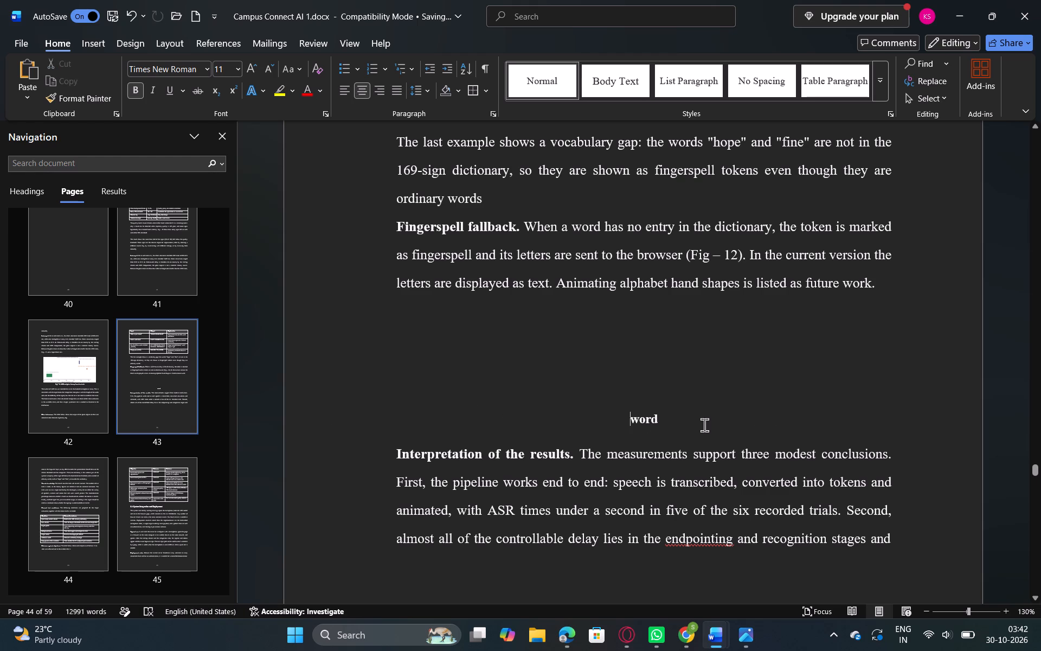
key(ctrl+Right)
key(ctrl+Left)
key(ctrl+BackSpace)
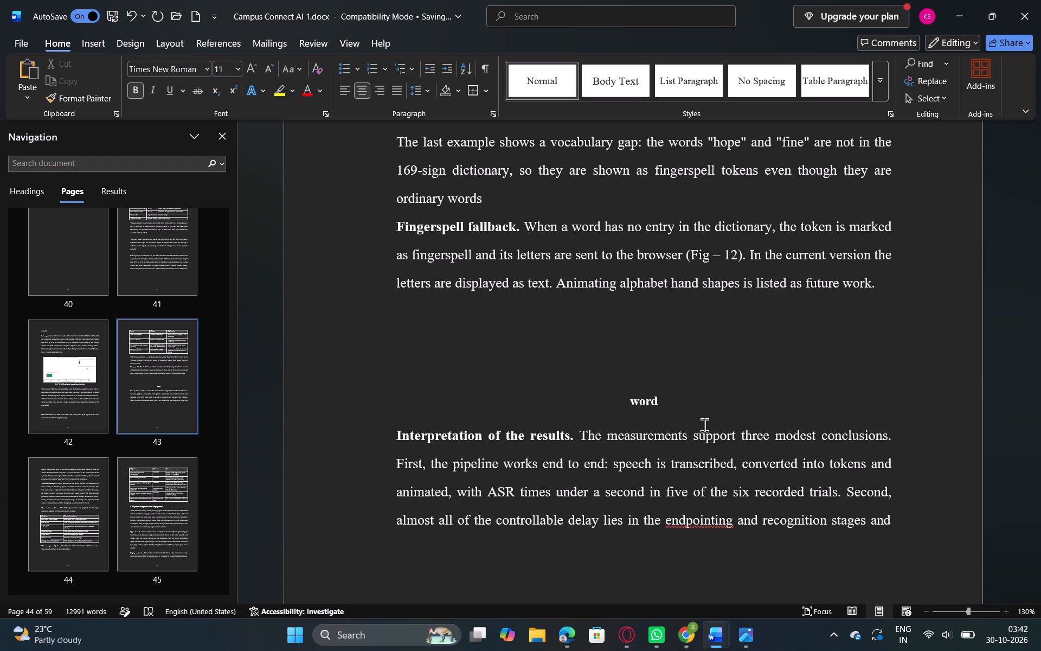
key(Right)
key(Right)
key(Right)
key(Right)
key(Right)
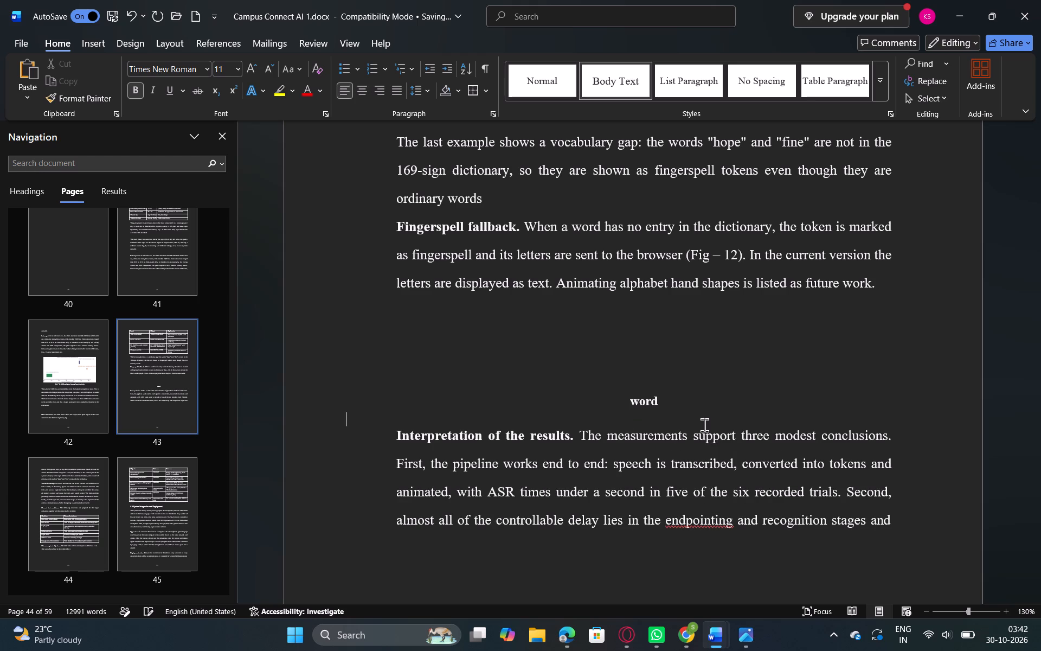
key(Left)
key(BackSpace)
key(BackSpace)
key(BackSpace)
key(BackSpace)
Delete the remaining blank lines between the Fingerspell fallback paragraph and the Interpretation of the results paragraph.
key(BackSpace)
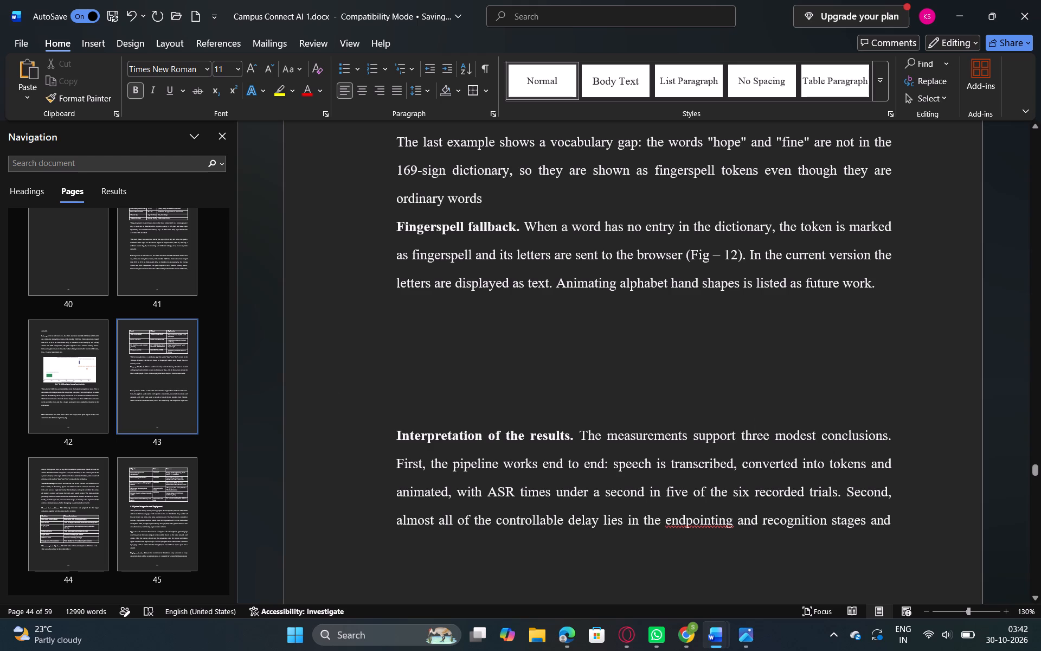
key(BackSpace)
key(BackSpace)
key(BackSpace)
key(BackSpace)
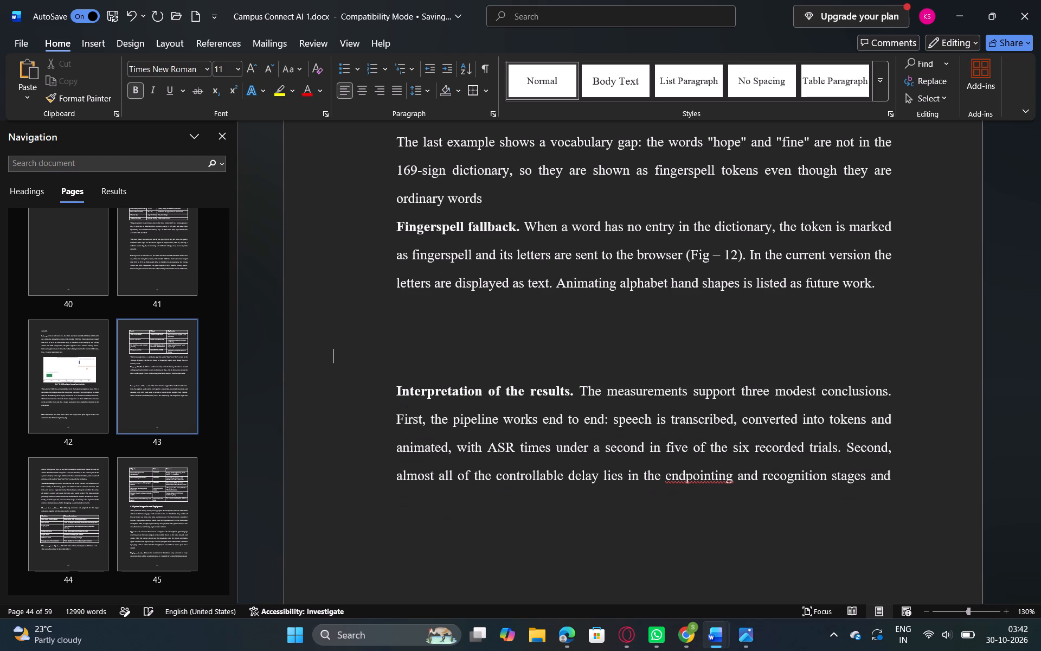
key(BackSpace)
key(BackSpace)
key(BackSpace)
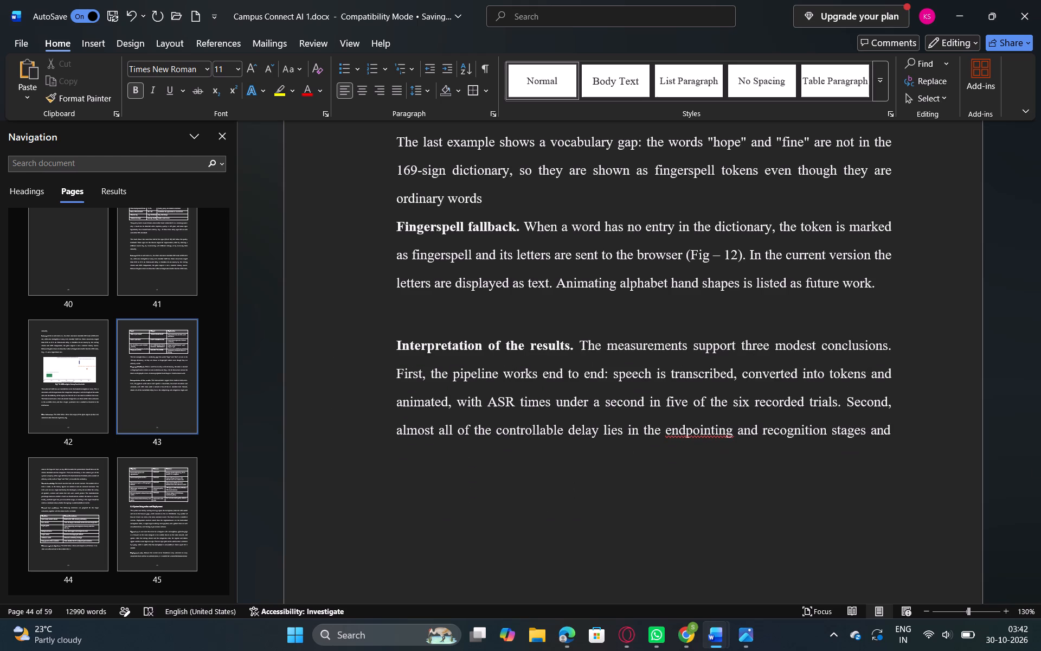
key(BackSpace)
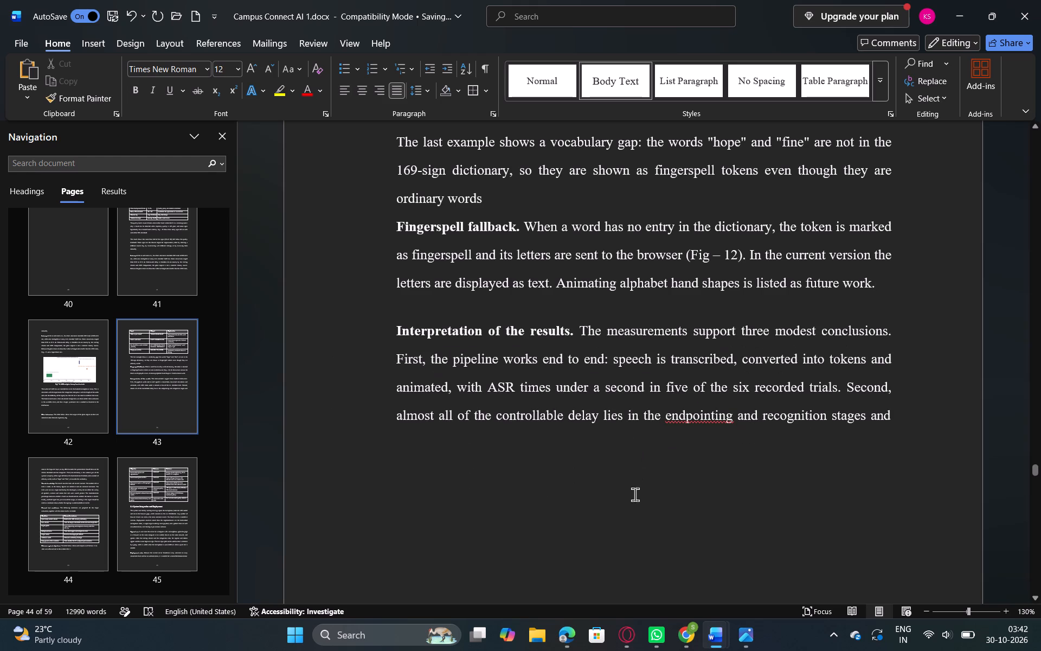
Copy the text from "none in the linguistic layer" through "outside the vocabulary" on page 44.
scroll(627, 517, down, 1)
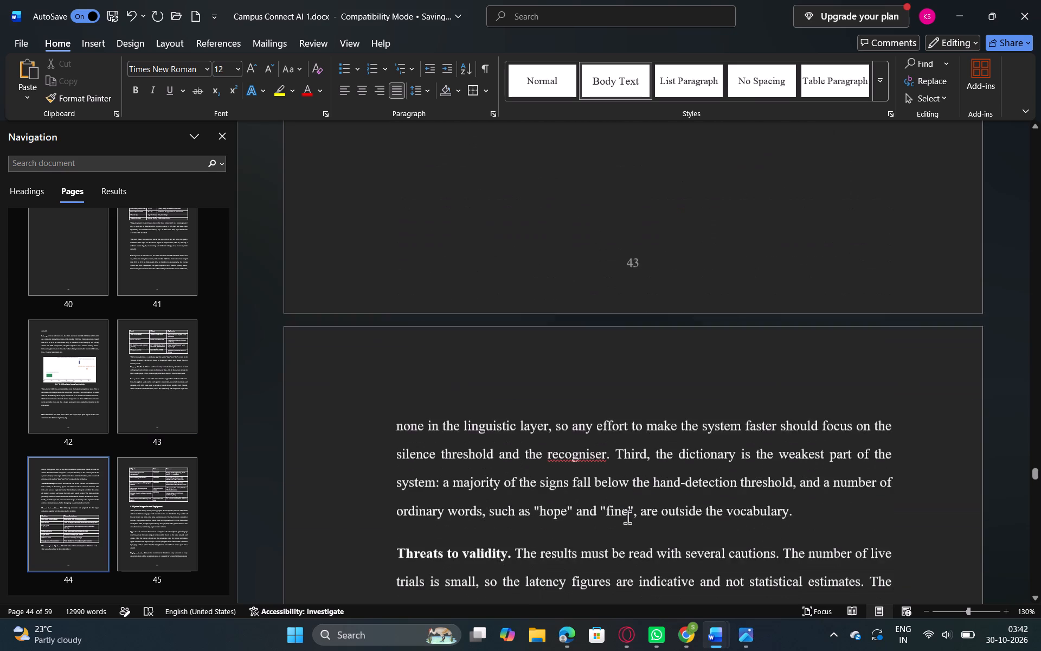
scroll(627, 517, down, 1)
drag(391, 398, 466, 429)
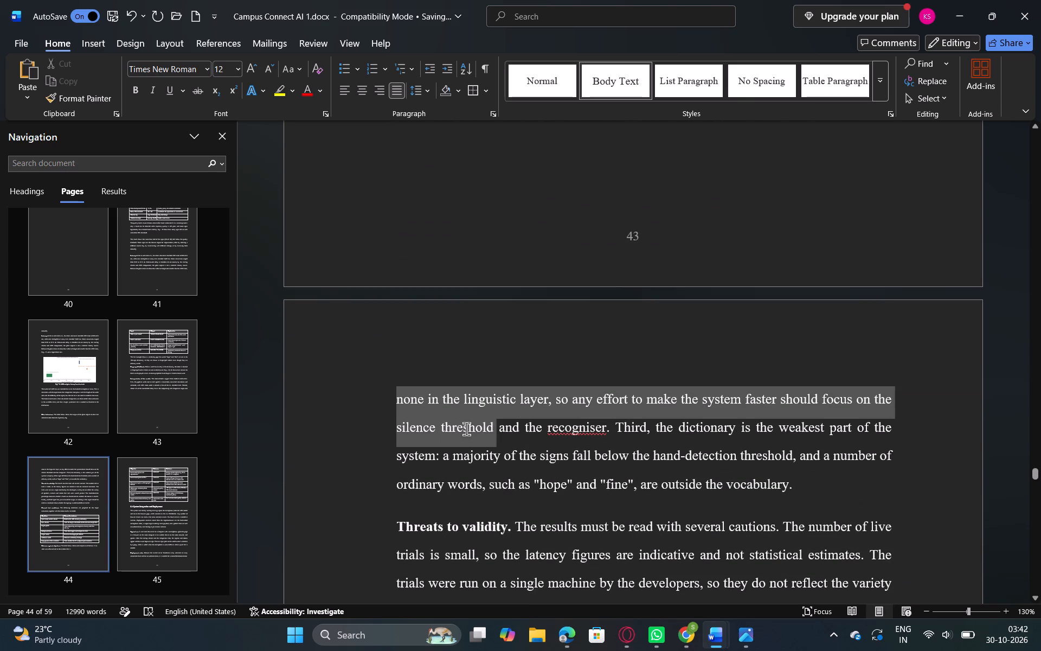
drag(466, 429, 776, 484)
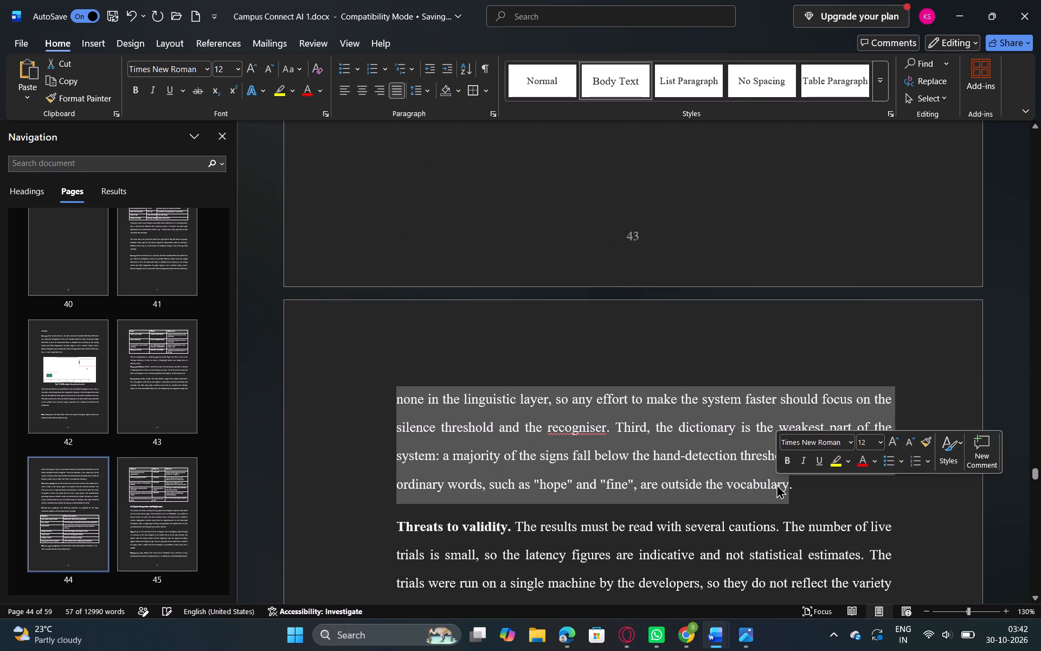
key(ctrl+c)
Paste the copied text on a new line below "recognition stages and" in page 43's Interpretation of the results paragraph.
scroll(776, 484, up, 1)
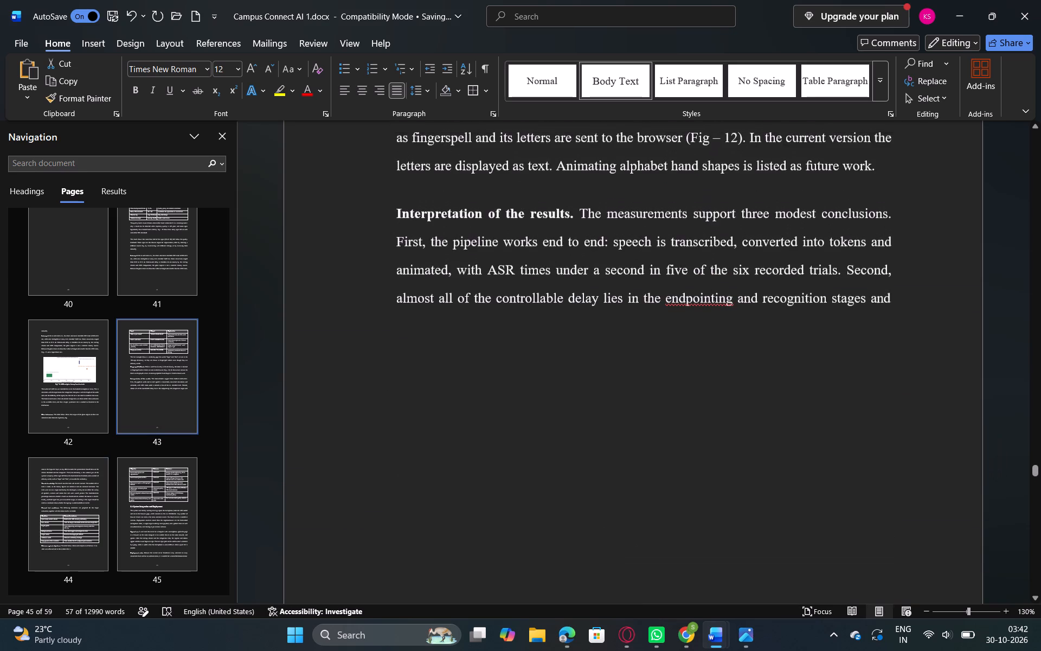
scroll(776, 484, up, 1)
click(897, 318)
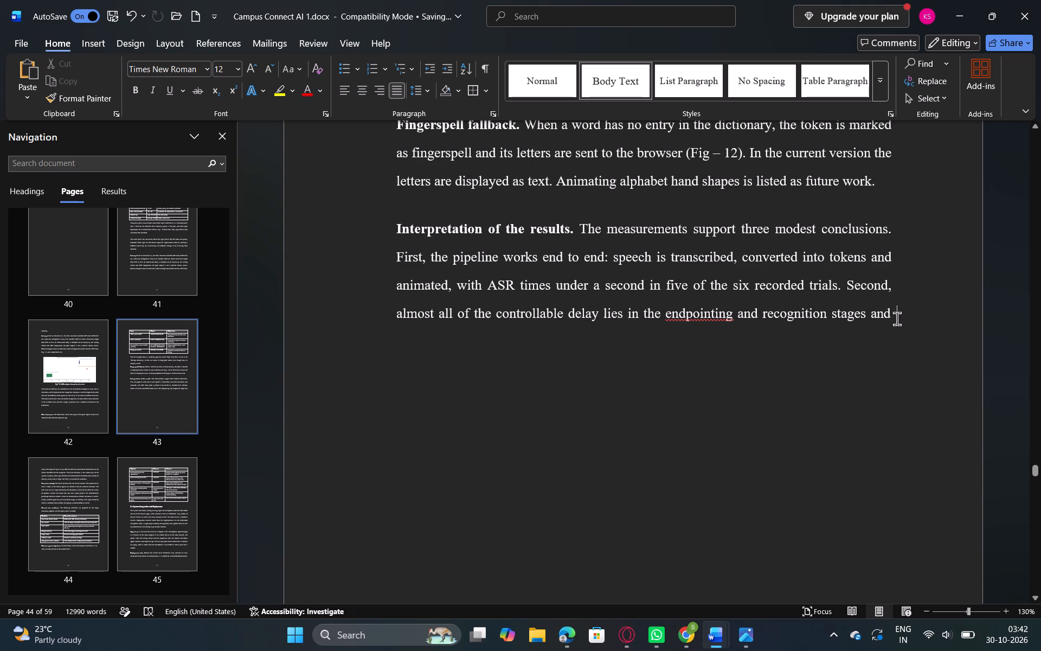
key(Return)
key(Tab)
key(BackSpace)
key(space)
key(Tab)
key(Tab)
key(BackSpace)
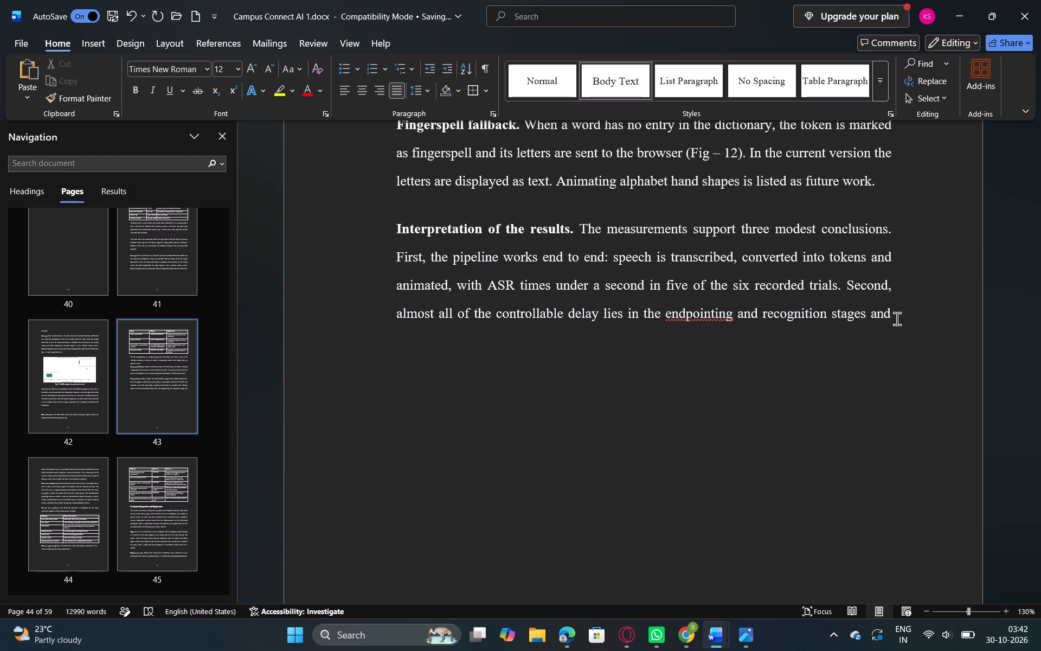
key(ctrl+v)
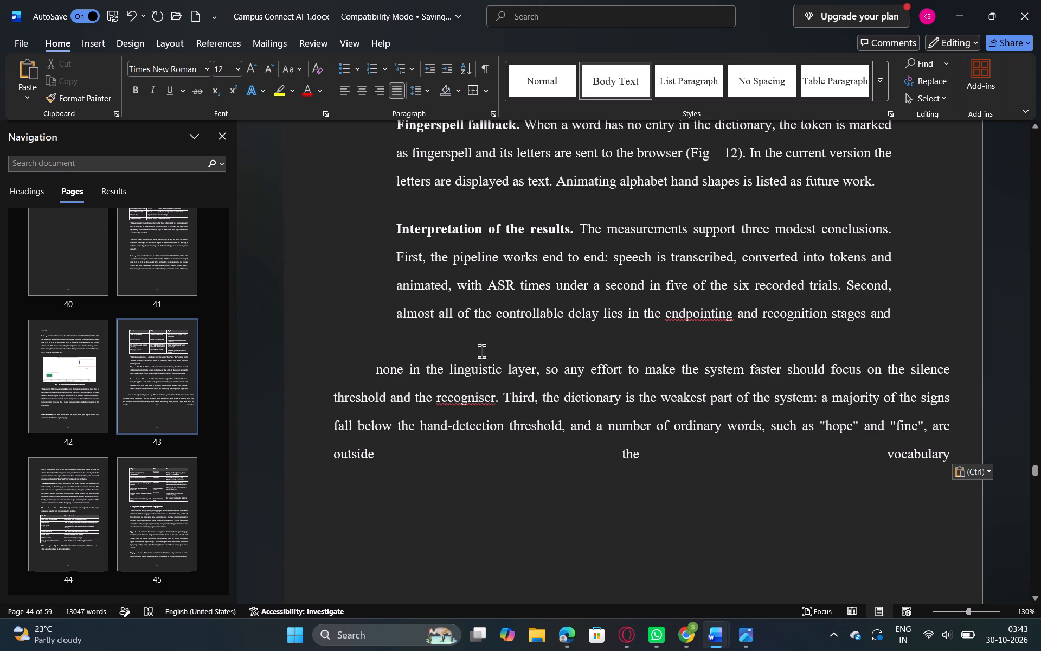
Remove the gap above the pasted text and indent all its lines to match the paragraph above.
click(373, 369)
key(BackSpace)
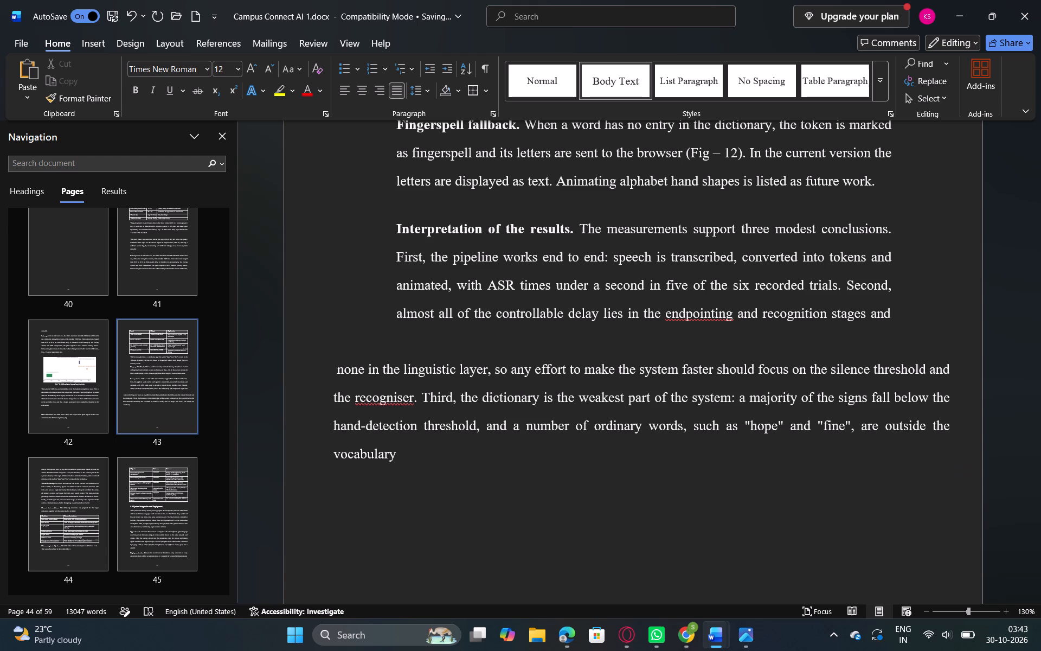
key(BackSpace)
key(Tab)
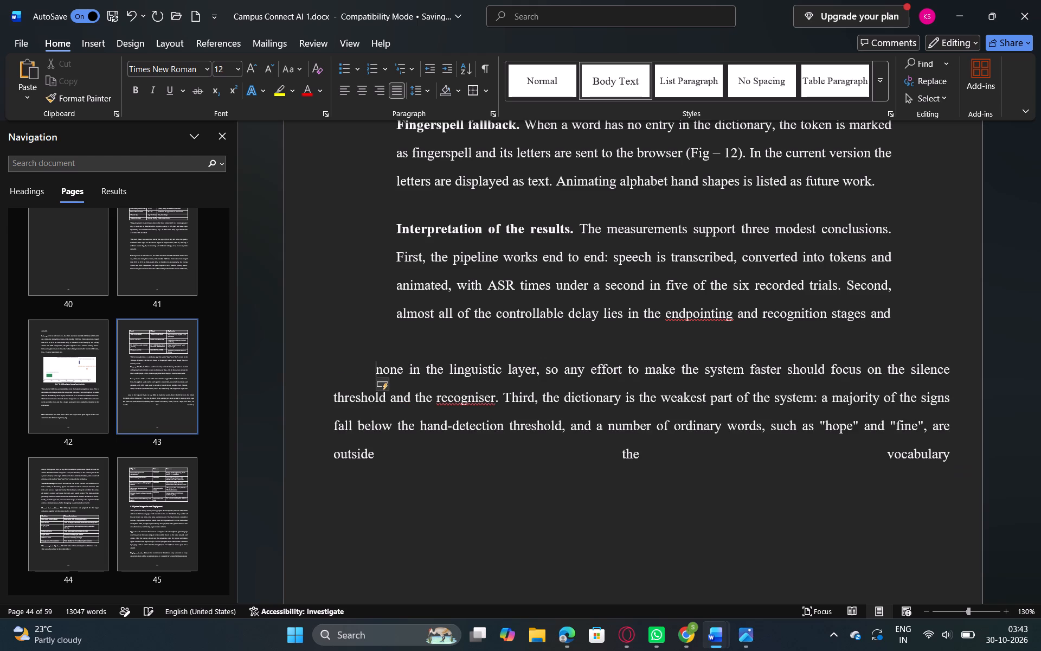
key(BackSpace)
key(BackSpace)
key(Tab)
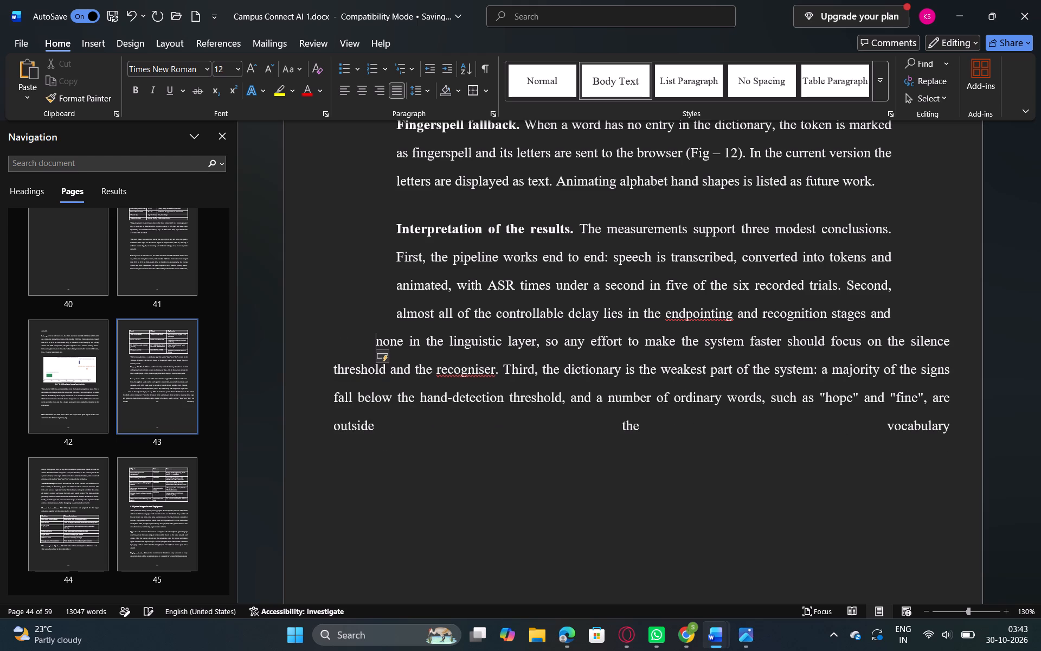
key(Tab)
key(BackSpace)
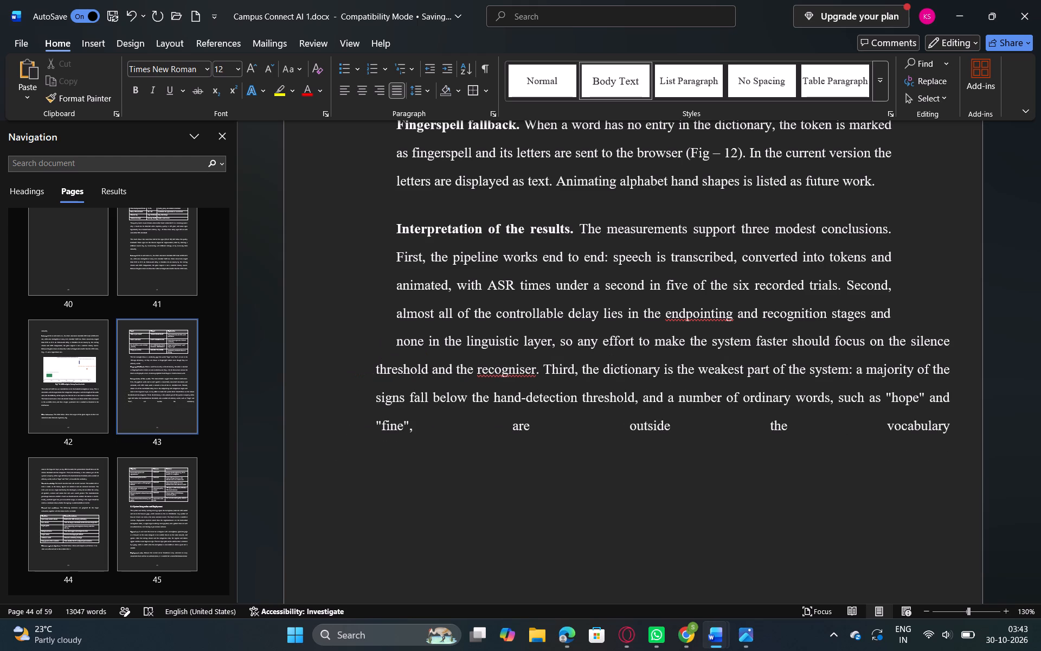
click(374, 370)
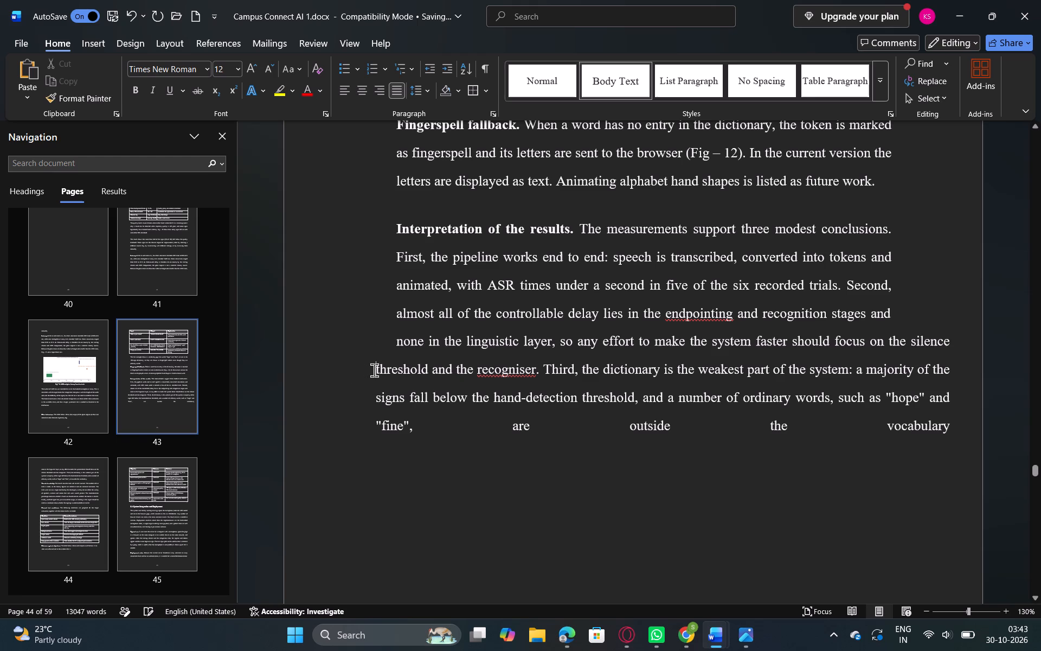
key(Tab)
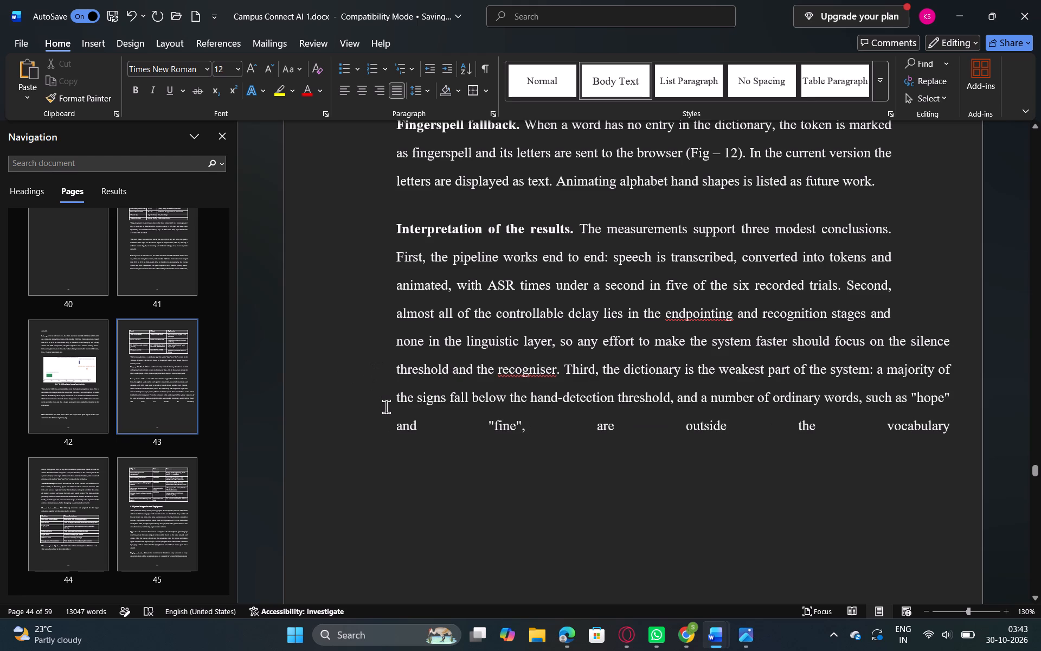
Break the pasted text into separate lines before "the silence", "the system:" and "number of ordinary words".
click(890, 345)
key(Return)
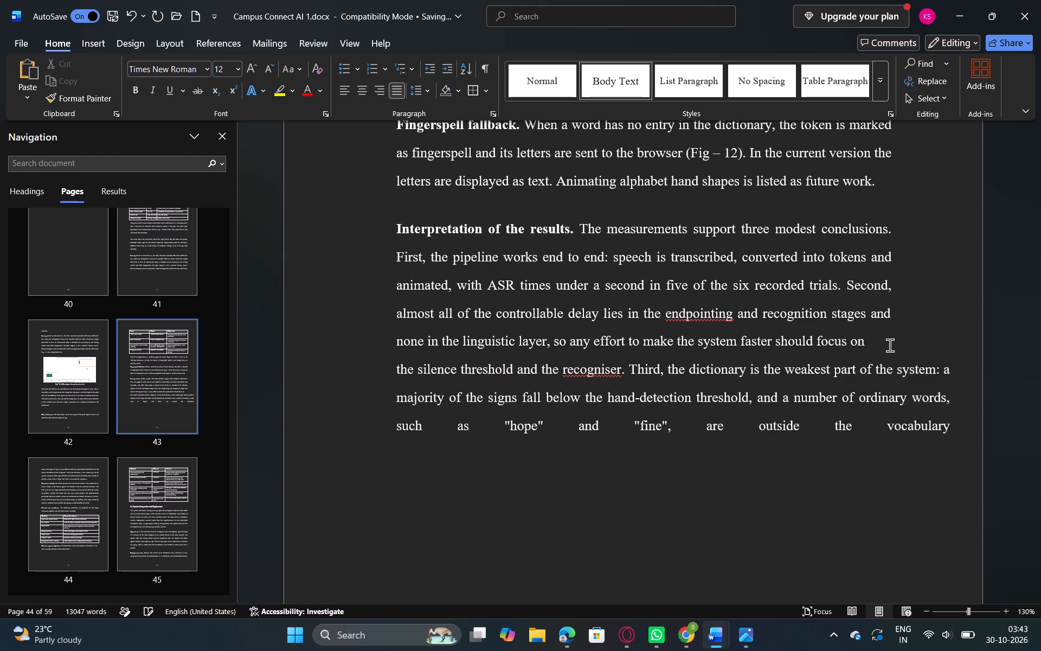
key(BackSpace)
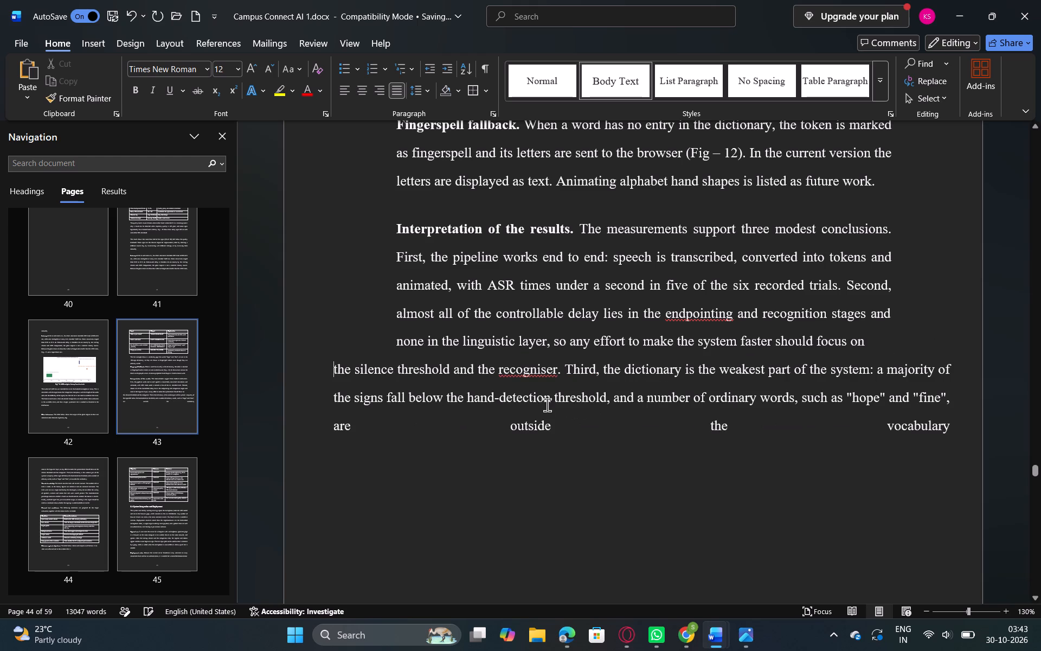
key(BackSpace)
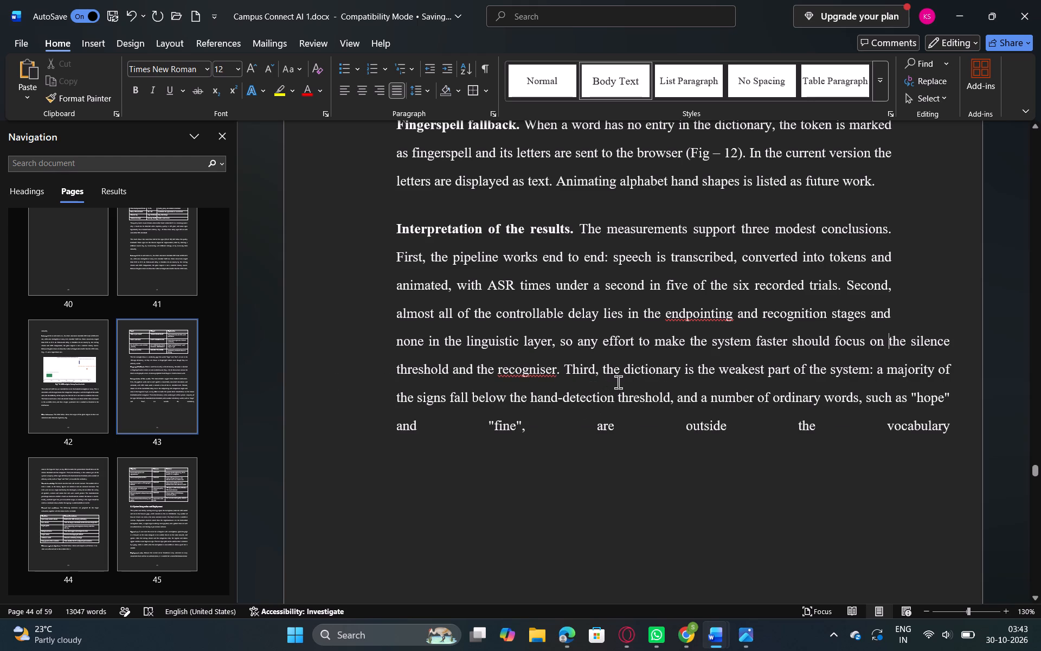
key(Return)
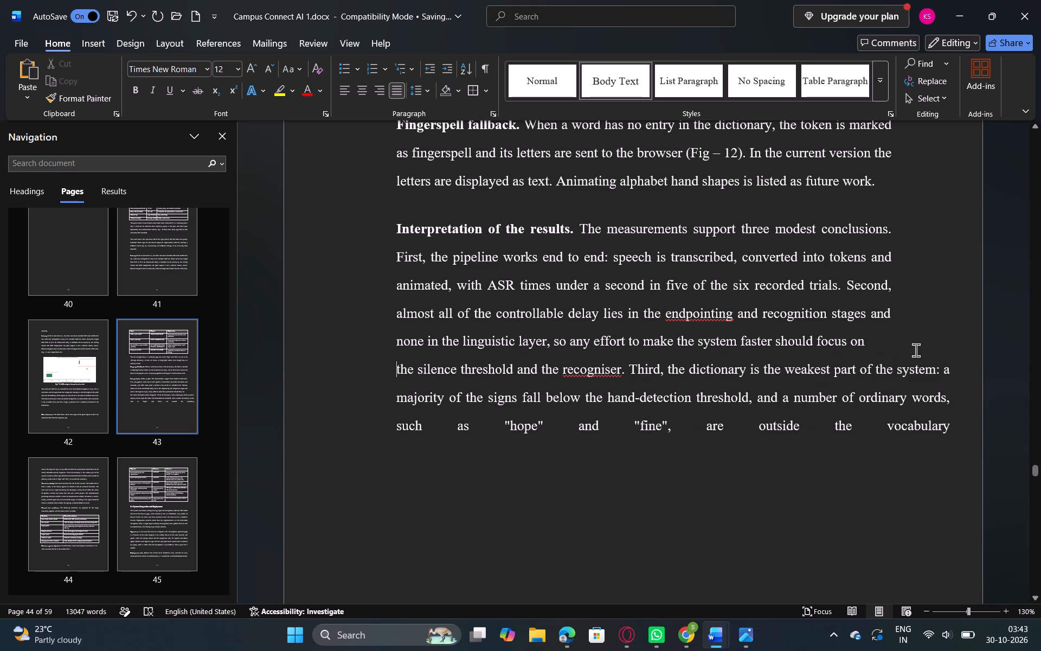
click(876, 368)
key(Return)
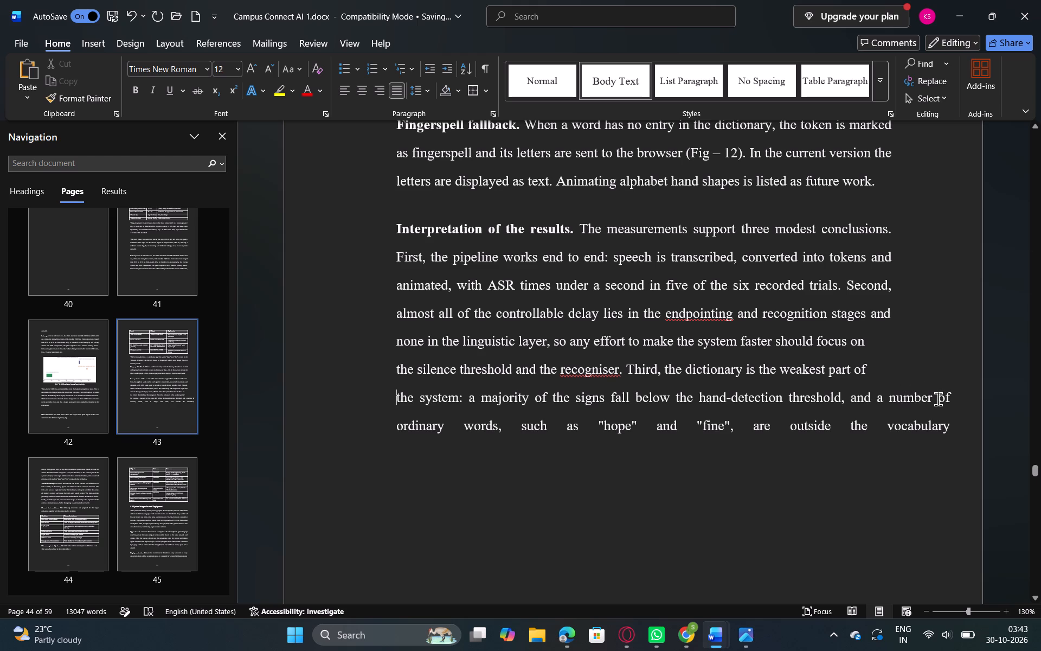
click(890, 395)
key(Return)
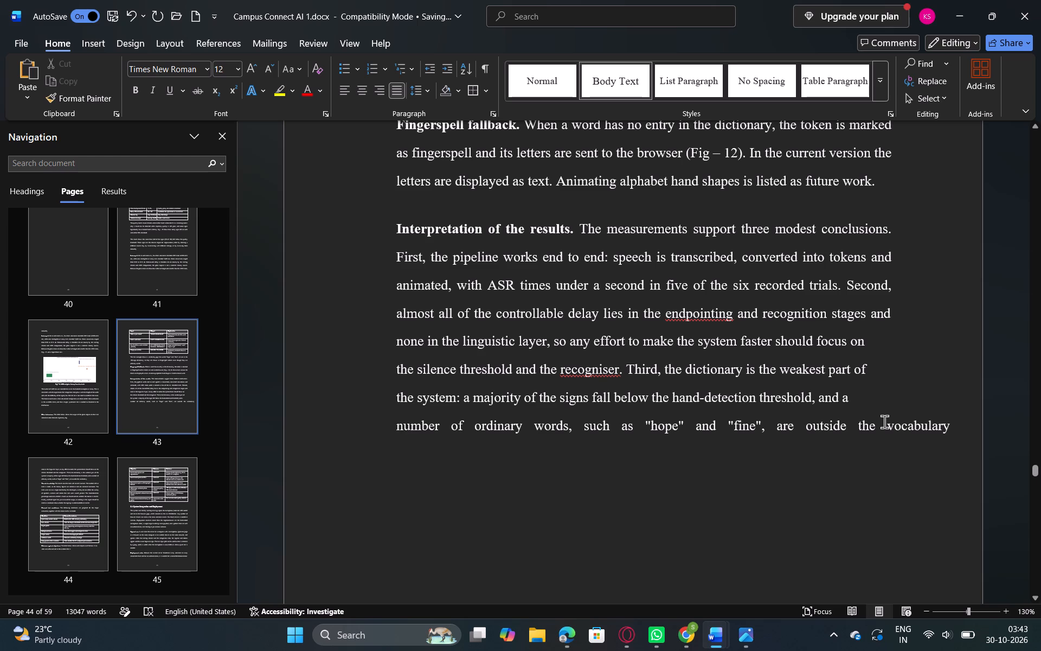
Rejoin "the silence" with the line above and break the line before "silence" instead.
click(395, 370)
key(BackSpace)
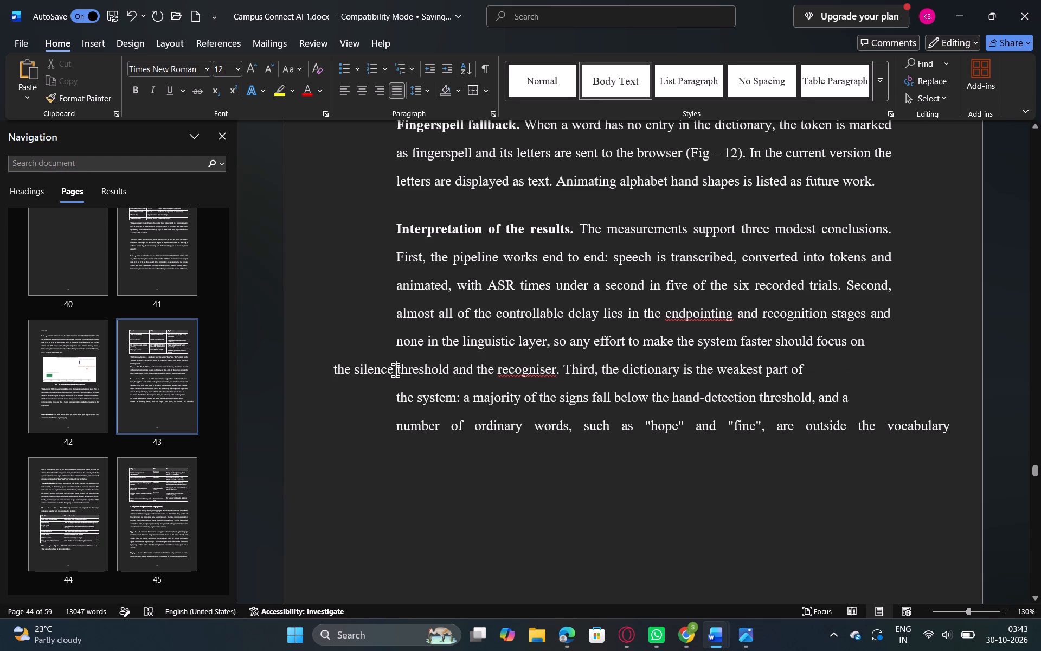
key(BackSpace)
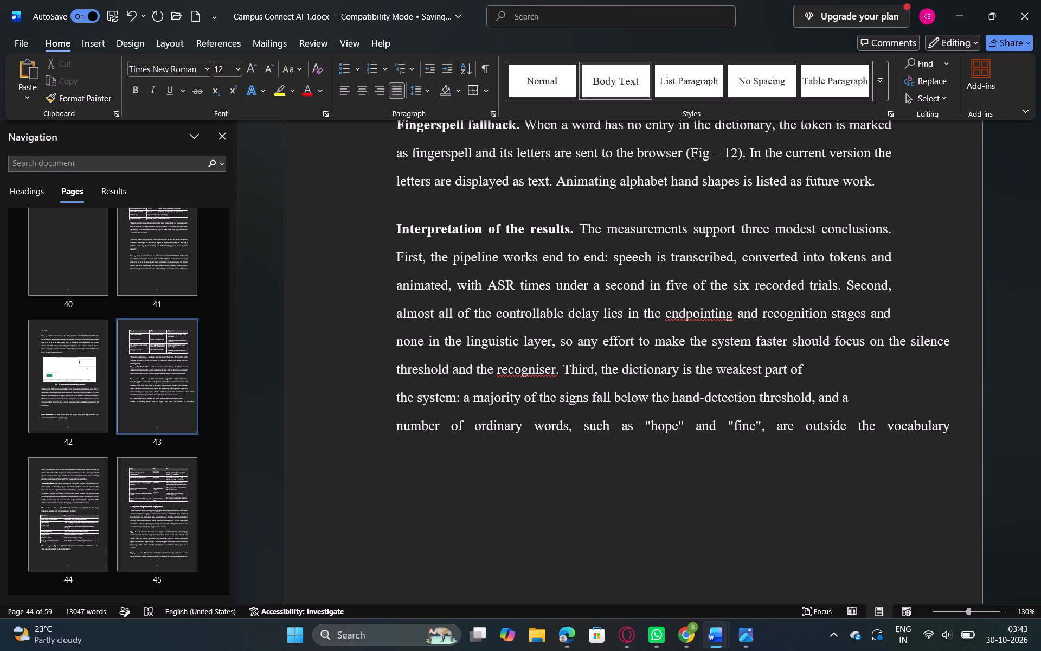
click(911, 342)
key(Return)
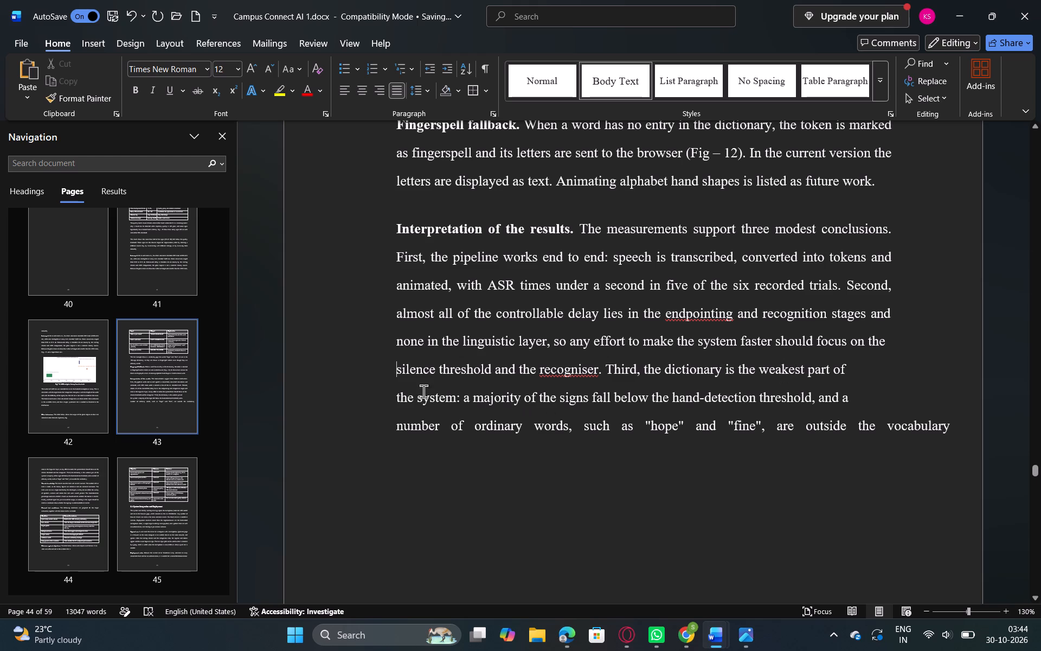
Rejoin "the system" with the line above, break the line after "system", and delete the colon before "a majority".
click(397, 393)
key(BackSpace)
key(BackSpace)
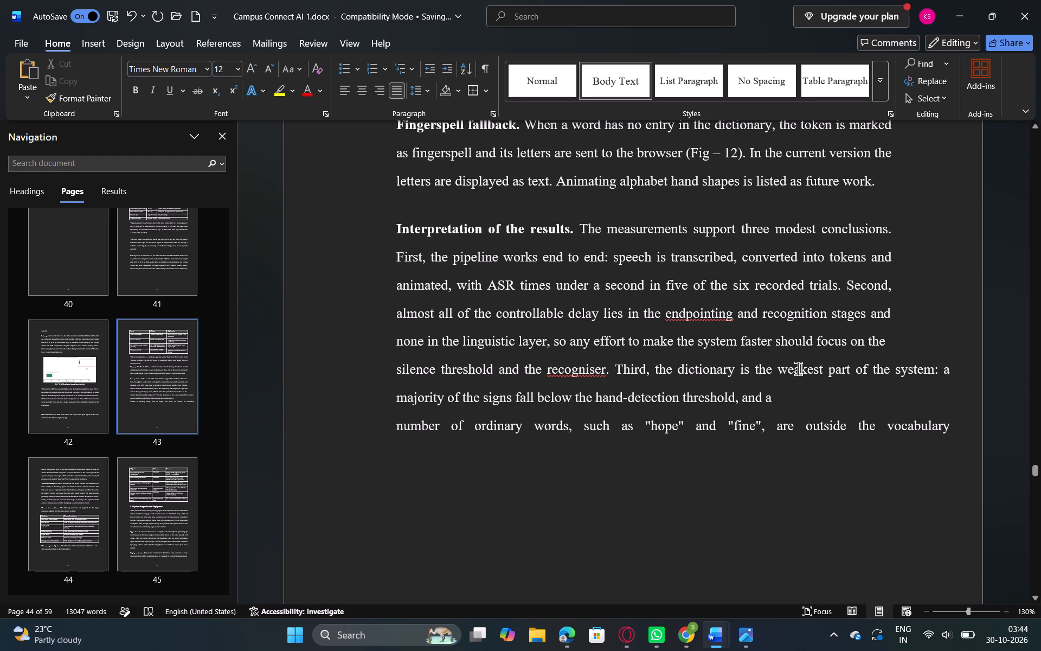
click(935, 371)
key(Return)
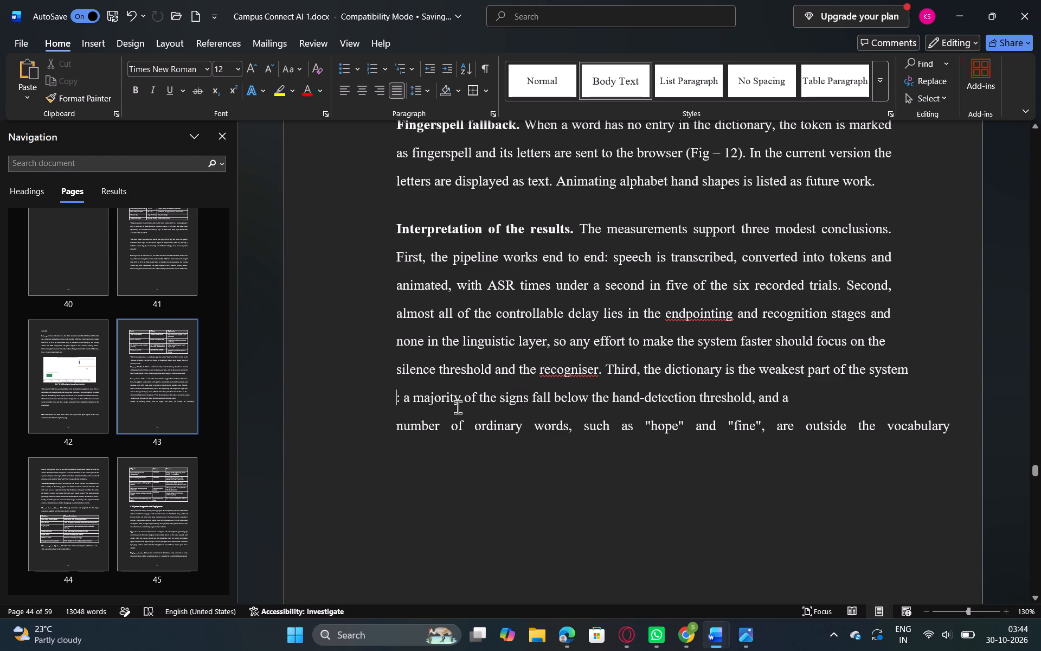
click(403, 397)
key(BackSpace)
key(BackSpace)
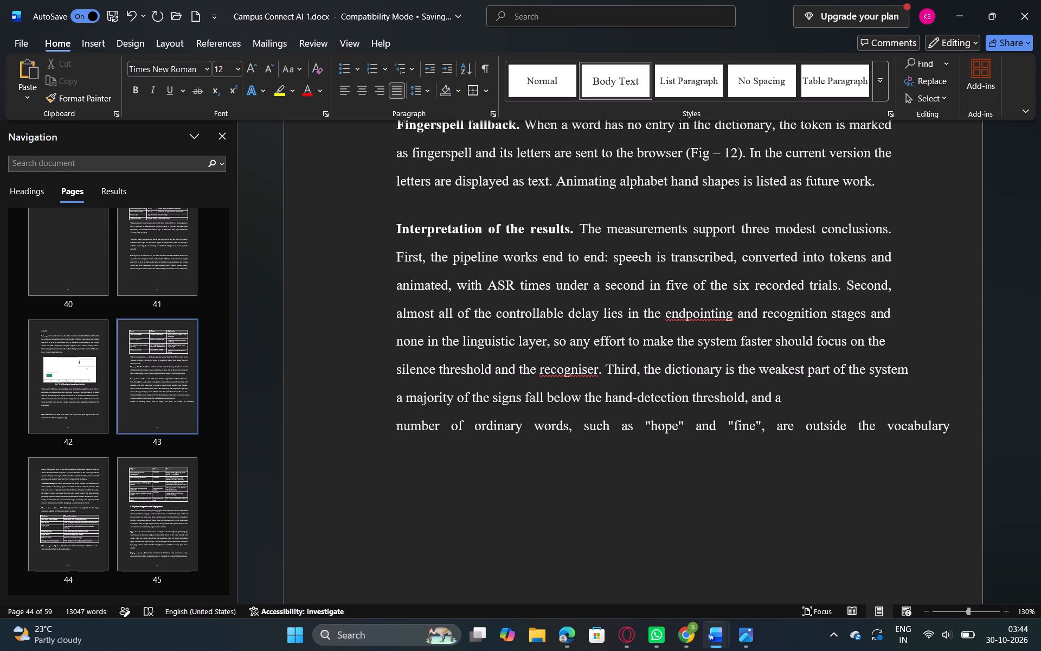
Rejoin "number of ordinary words" with the line above and break the line after "number" instead.
click(396, 426)
key(BackSpace)
key(BackSpace)
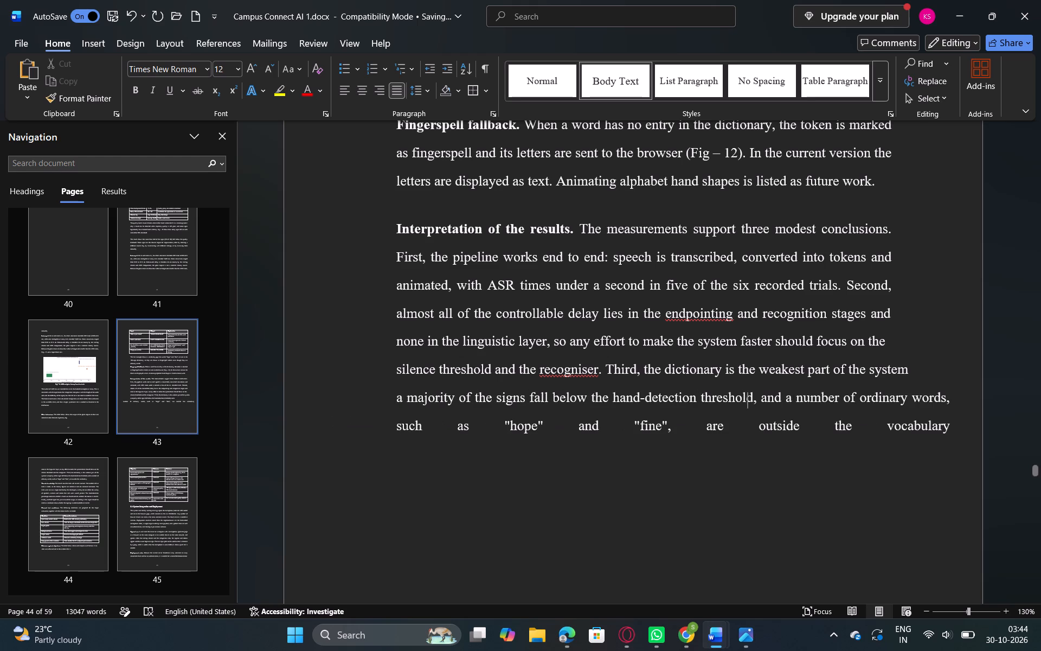
click(839, 399)
key(Return)
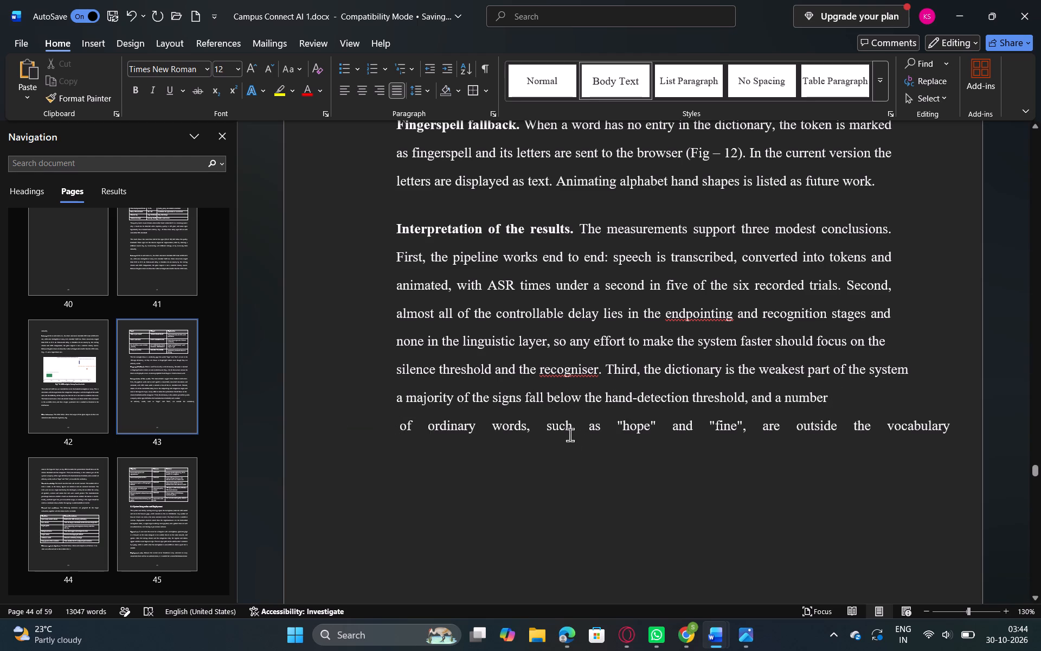
Delete the final line "of ordinary words, such as "hope" and "fine", are outside the vocabulary" from the Interpretation of the results paragraph.
drag(547, 425, 916, 445)
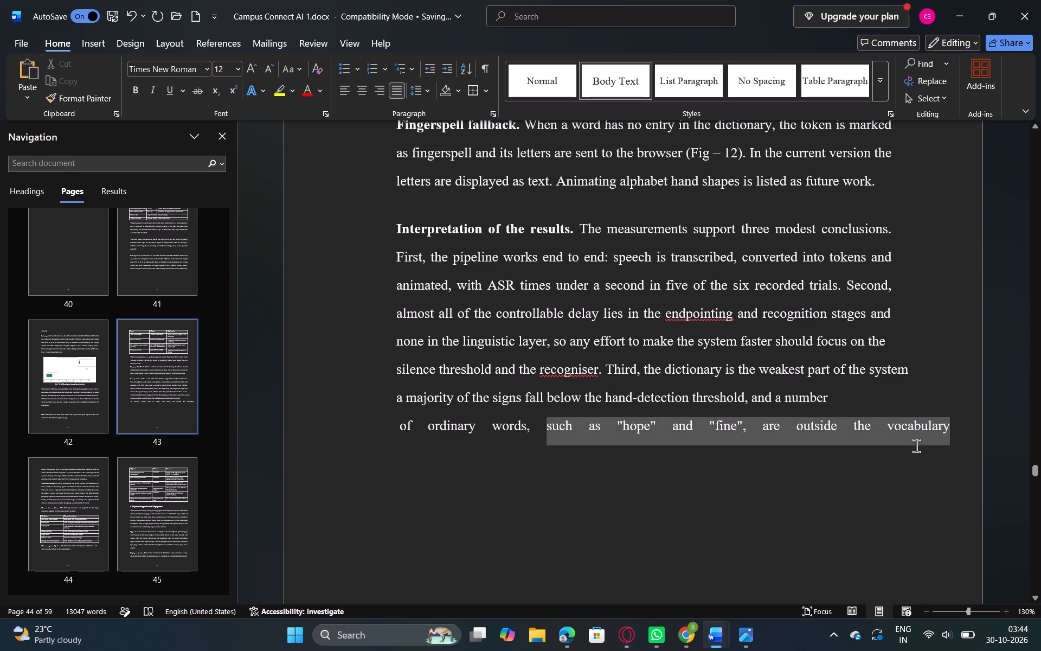
drag(916, 445, 930, 438)
key(BackSpace)
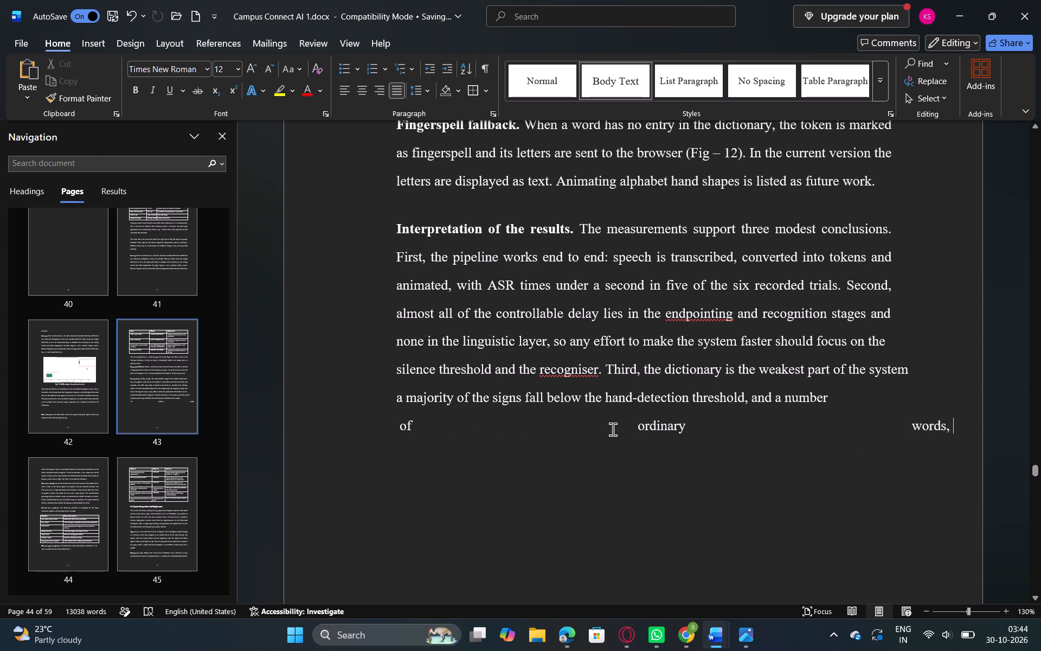
click(640, 423)
key(BackSpace)
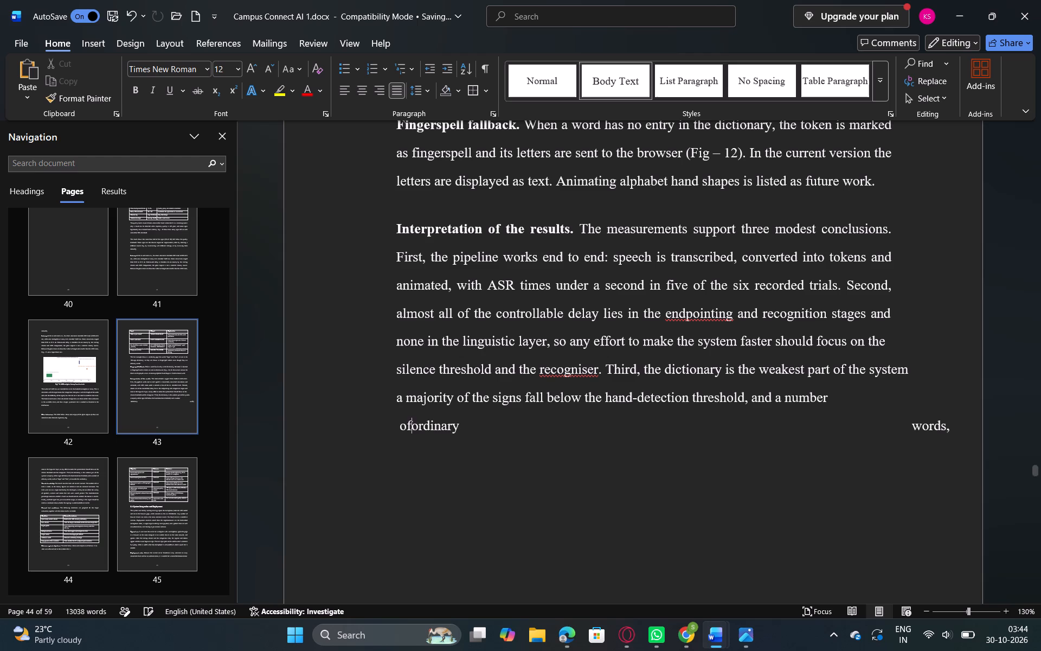
key(BackSpace)
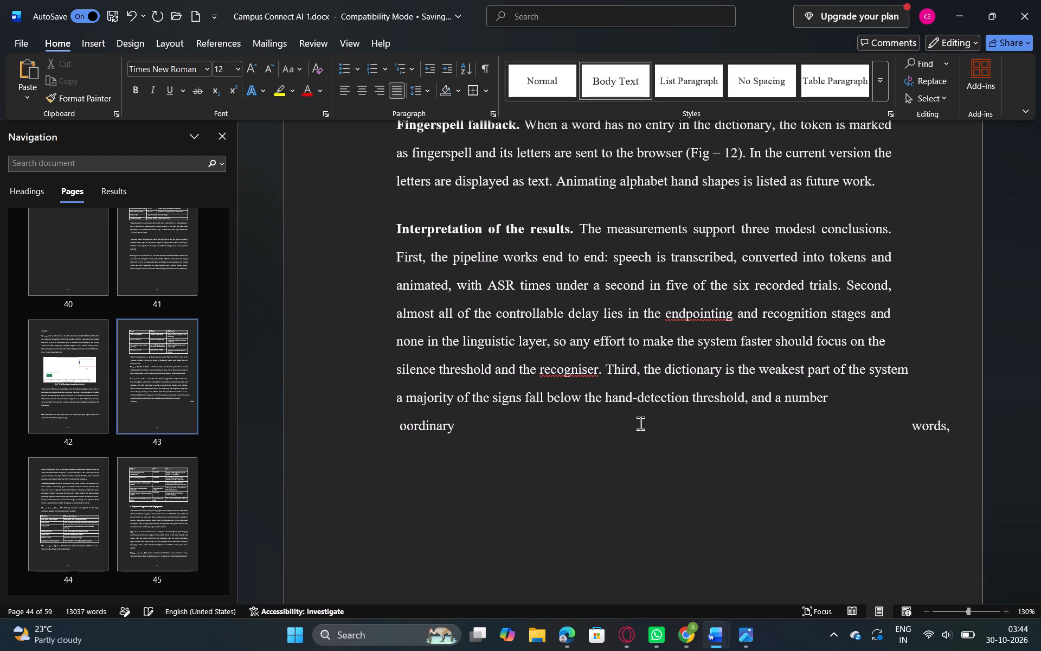
key(ctrl+z)
key(space)
key(BackSpace)
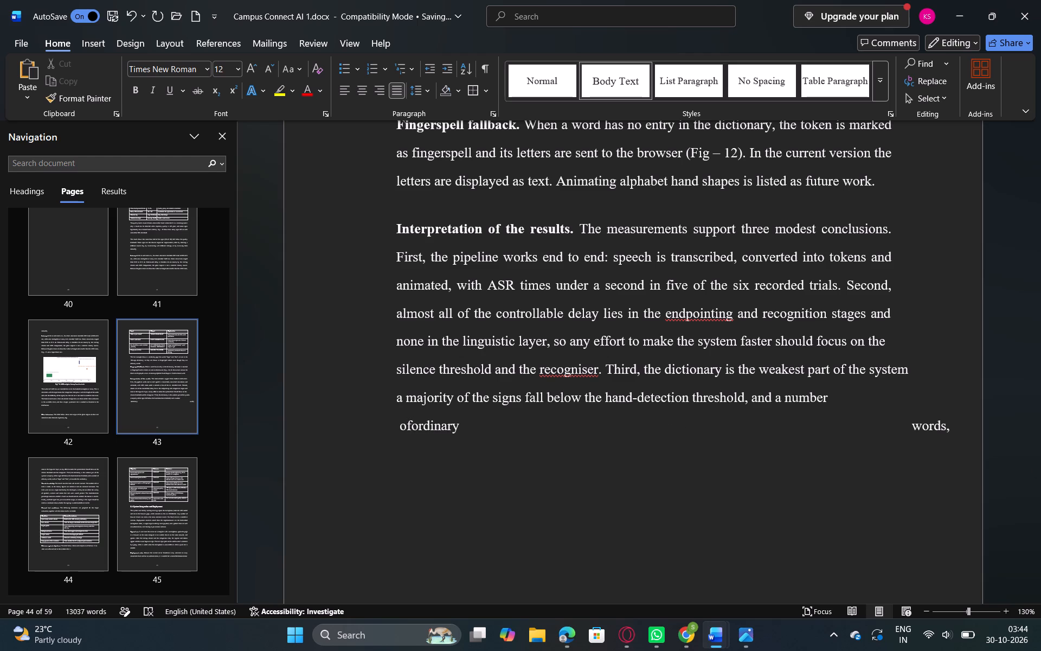
drag(952, 422, 830, 437)
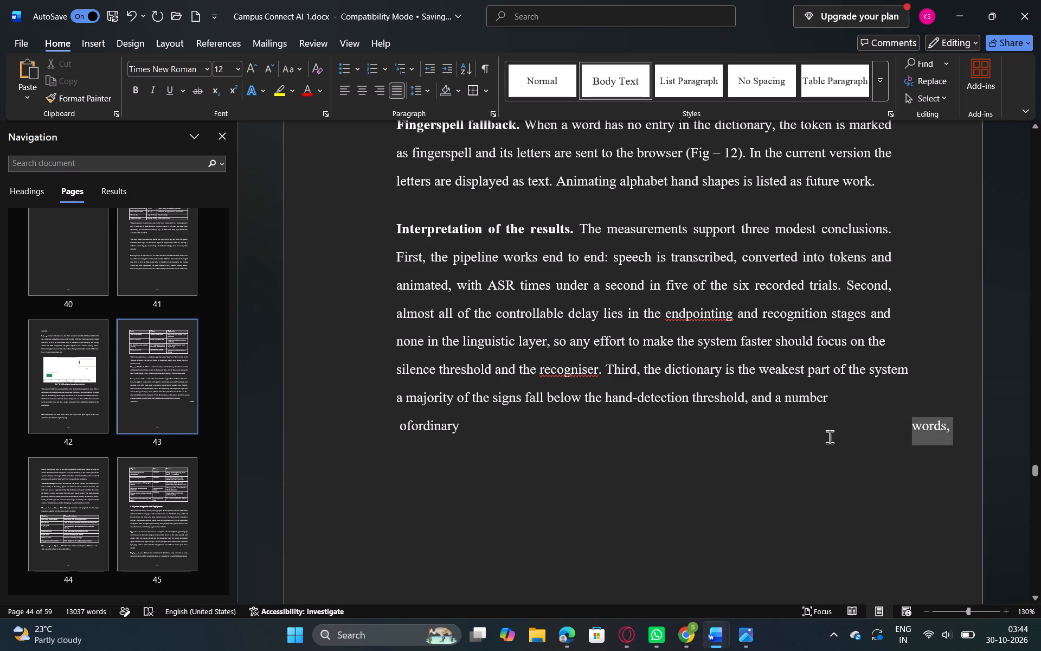
drag(830, 437, 539, 436)
key(BackSpace)
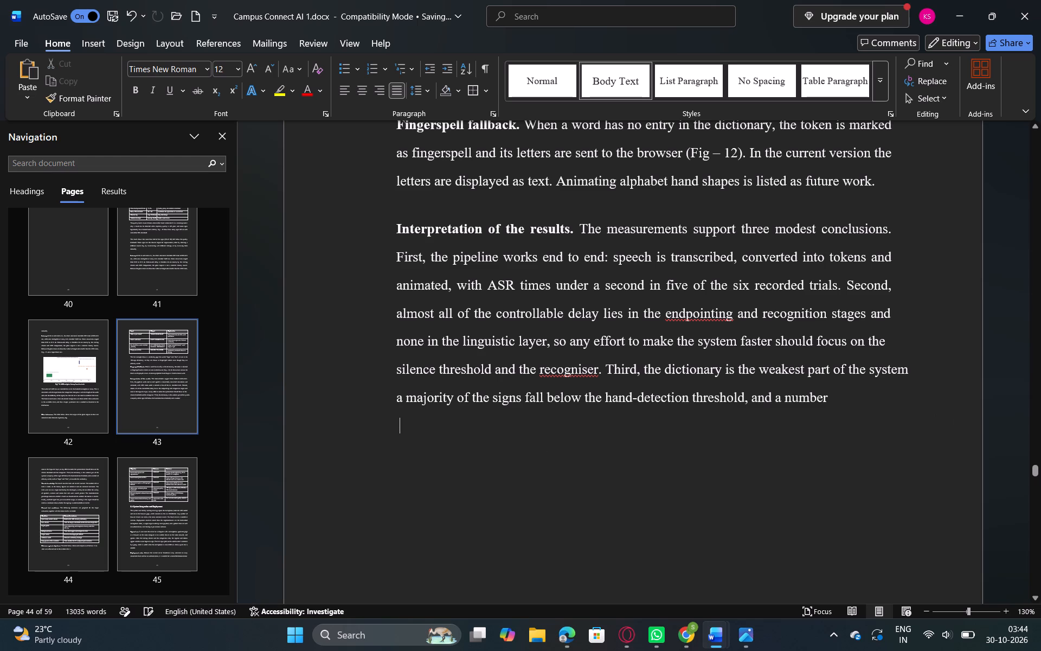
Delete "and a number" after "hand-detection threshold," at the end of the Interpretation of the results paragraph.
click(831, 401)
key(BackSpace)
key(BackSpace)
key(BackSpace)
key(BackSpace)
key(BackSpace)
key(BackSpace)
key(BackSpace)
key(BackSpace)
key(BackSpace)
key(BackSpace)
key(BackSpace)
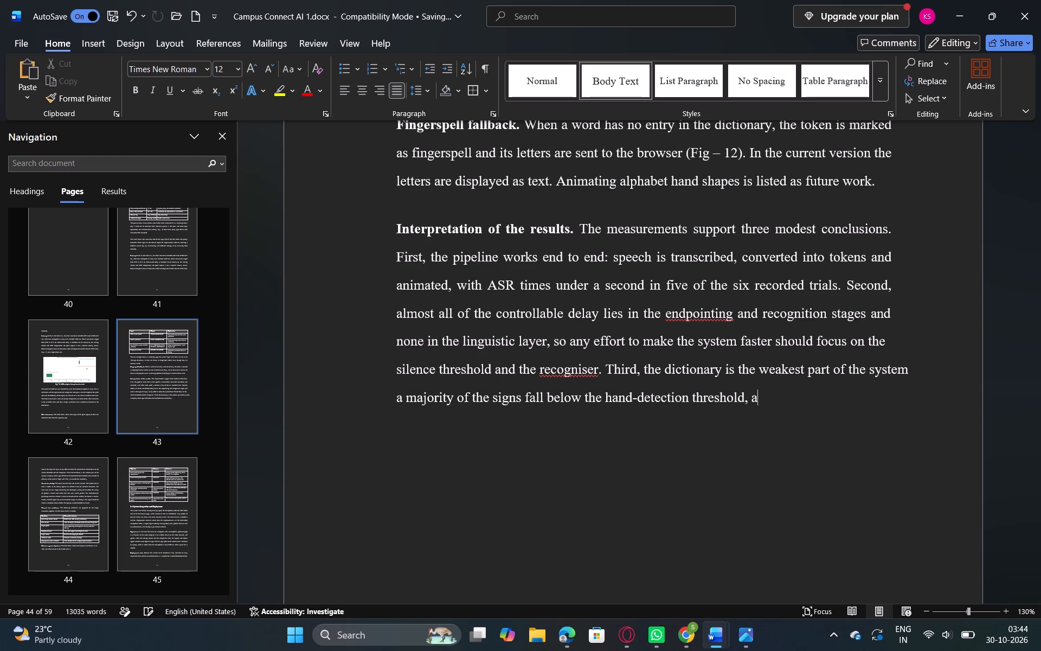
key(BackSpace)
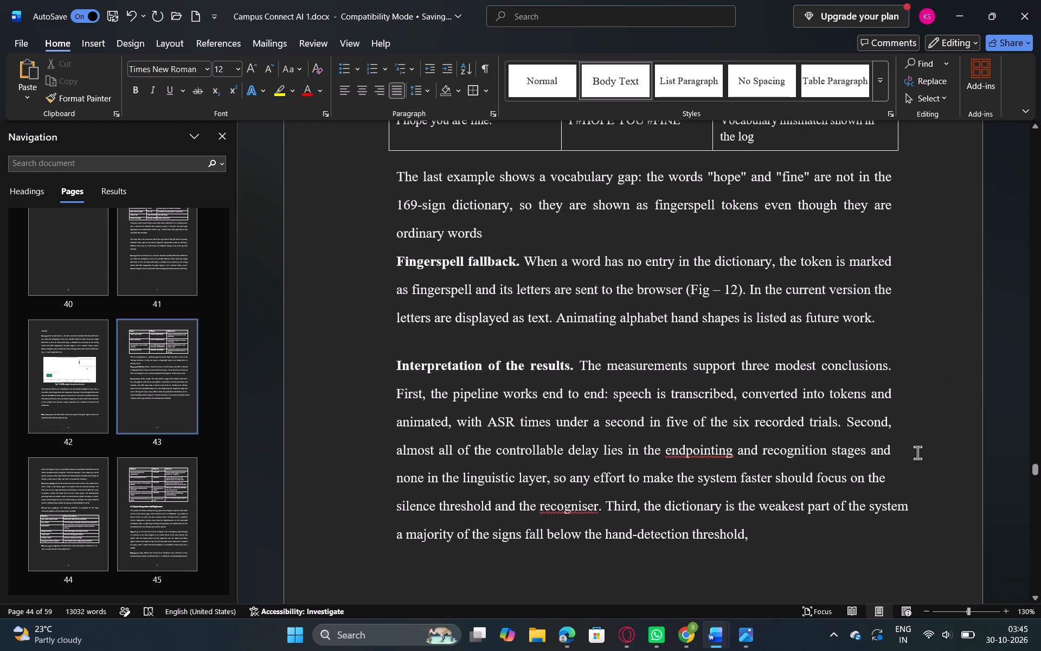
Break the line before "system" and join the "a majority of the signs" line directly onto it.
click(870, 510)
key(Return)
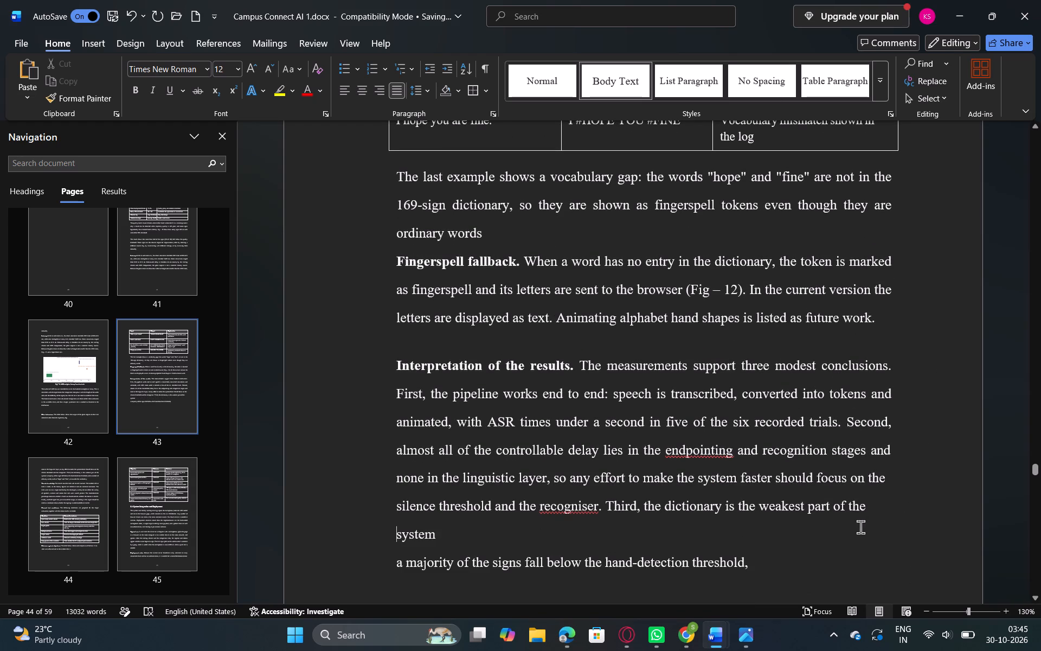
click(398, 559)
key(BackSpace)
key(BackSpace)
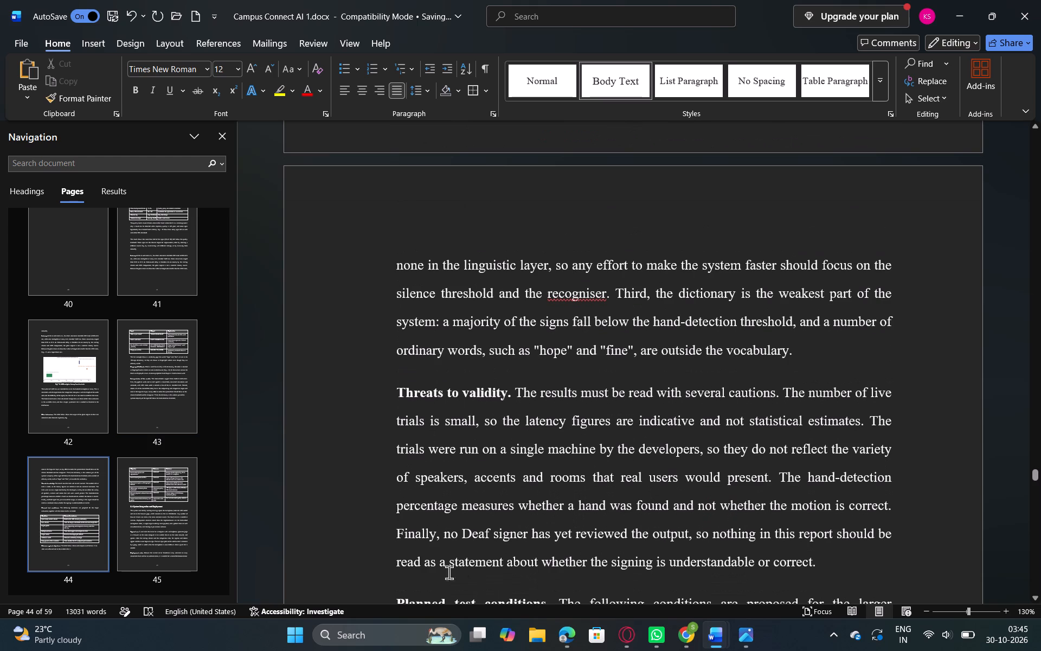
Delete the duplicate text above Threats to validity on page 44, from "none in the linguistic layer" through "outside the vocabulary".
drag(393, 266, 725, 362)
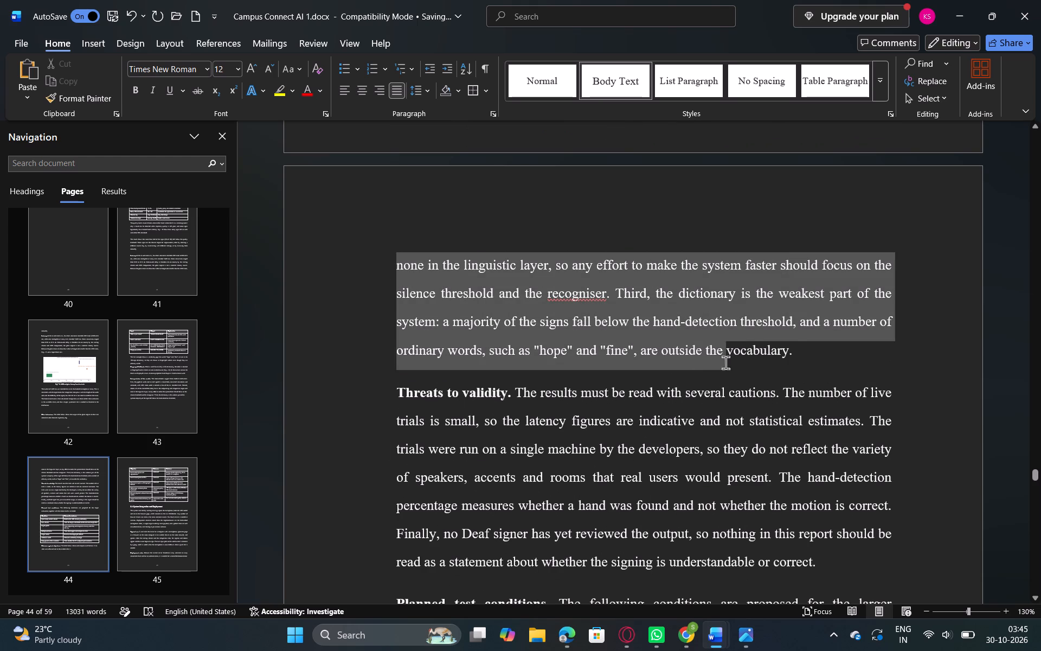
drag(725, 362, 801, 362)
key(BackSpace)
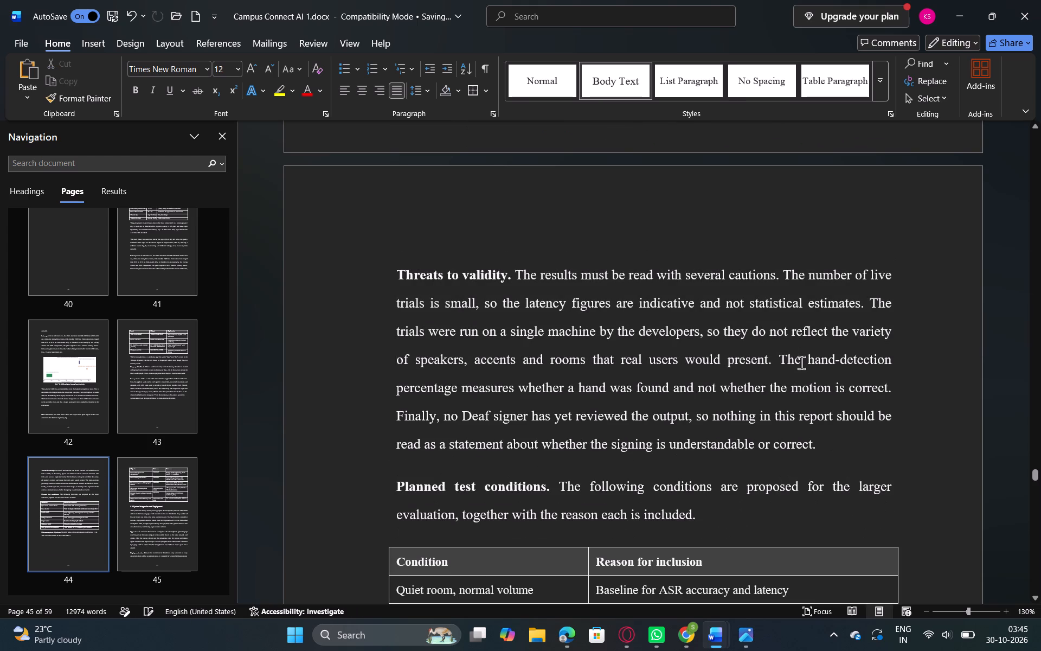
Delete the stray line "total. The statistics measured from the repository are given in the table below." from page 40.
scroll(801, 362, up, 1)
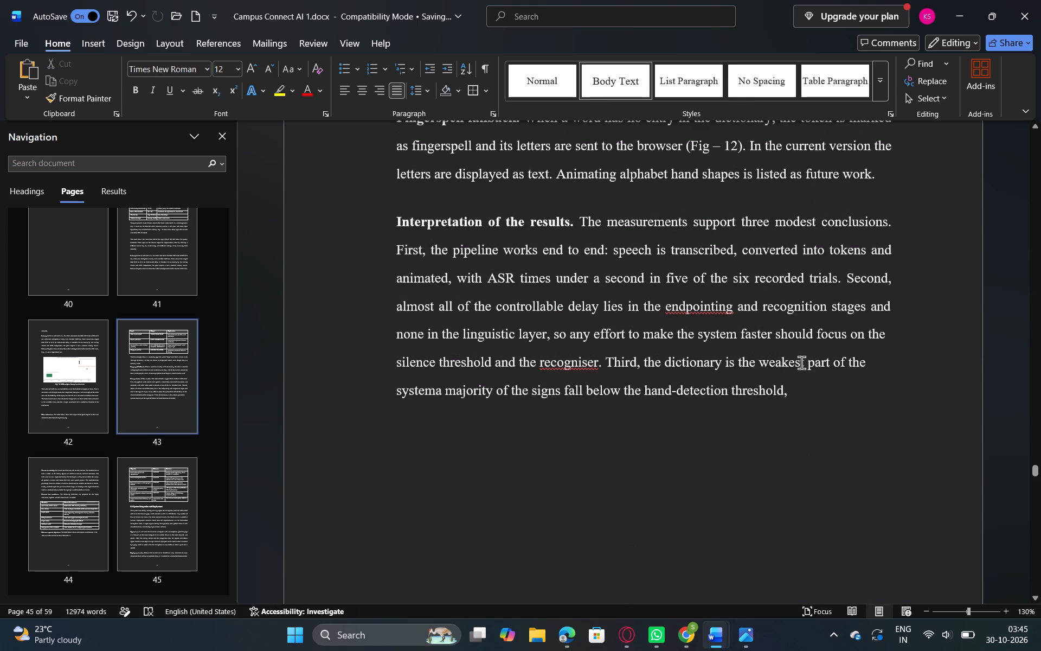
scroll(801, 362, up, 1)
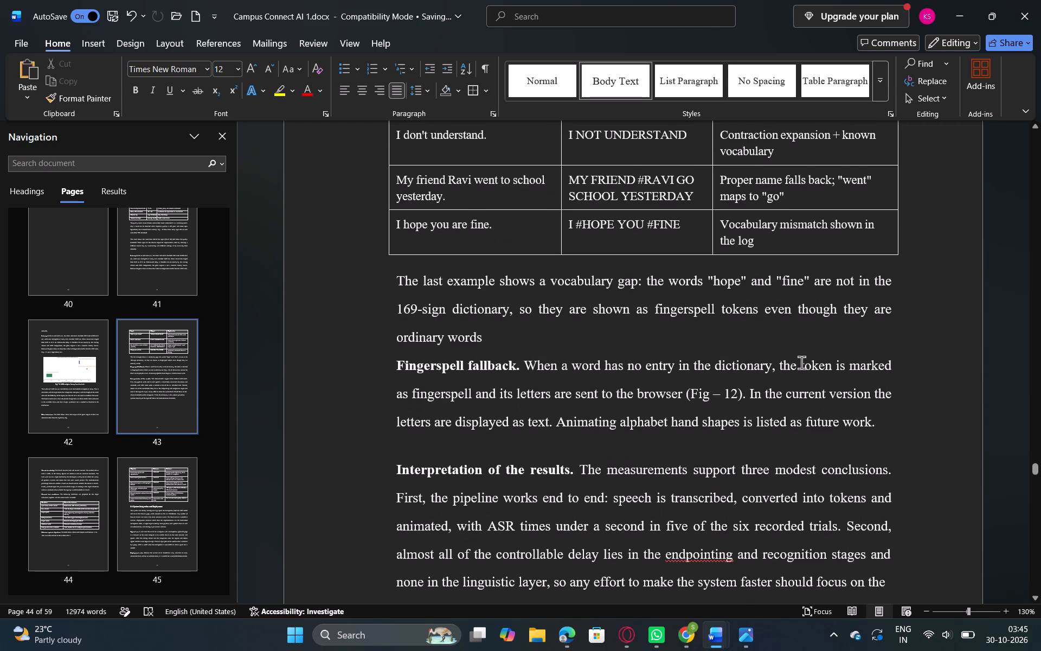
scroll(801, 362, up, 2)
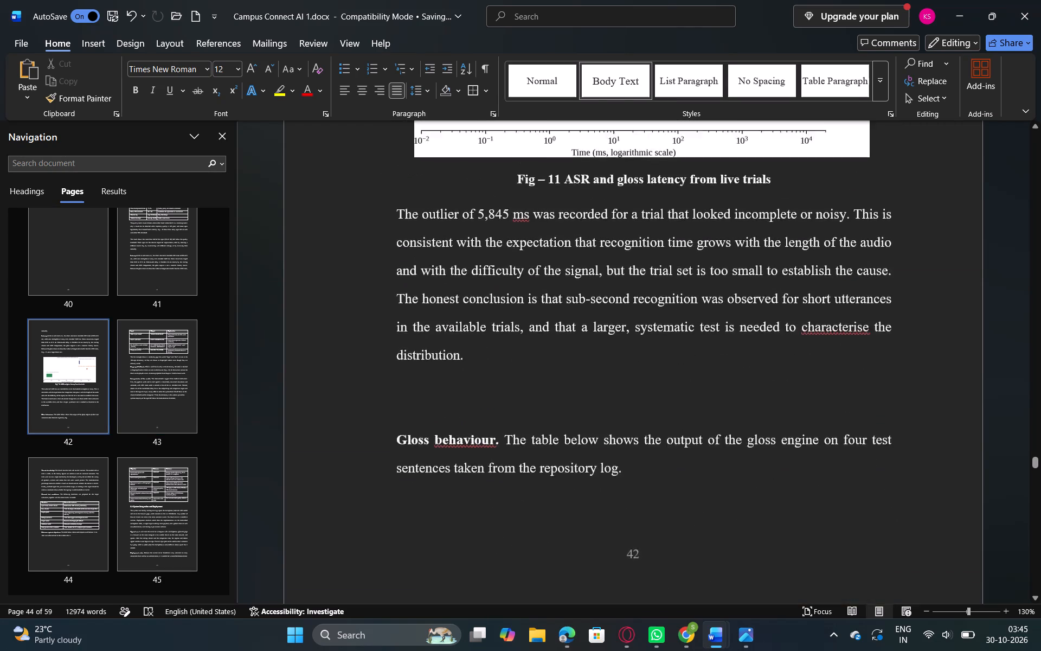
scroll(801, 362, up, 3)
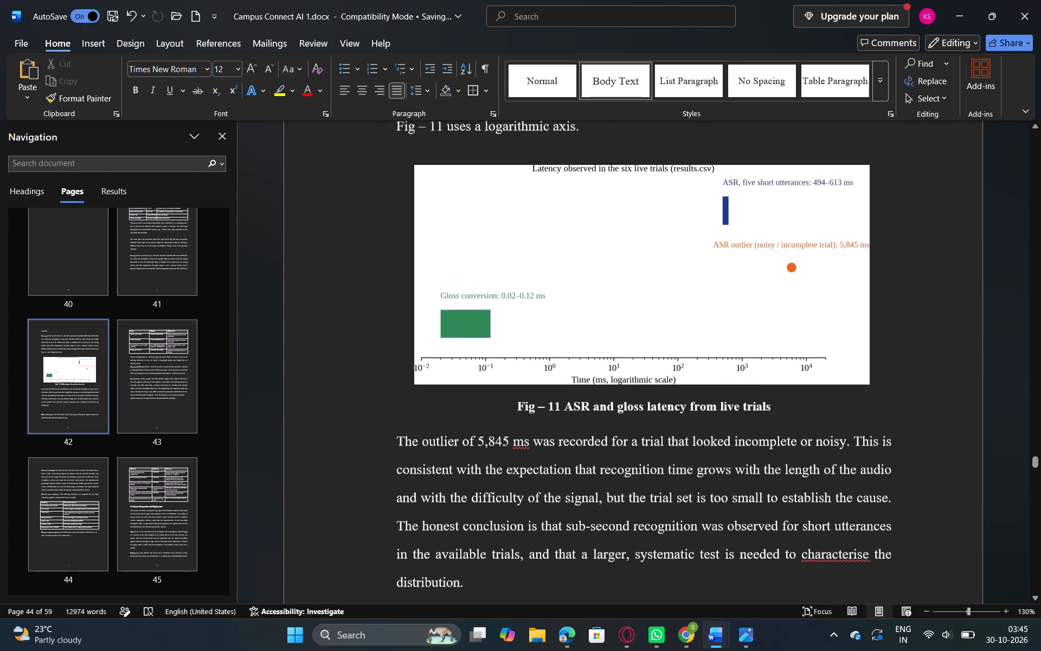
scroll(801, 362, up, 2)
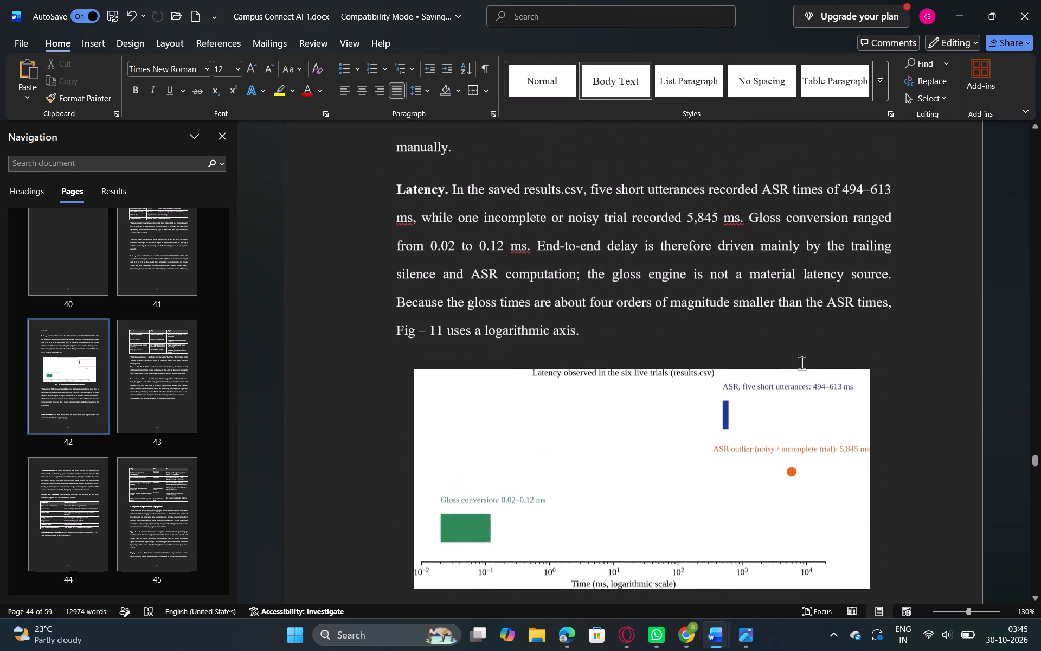
scroll(801, 362, up, 2)
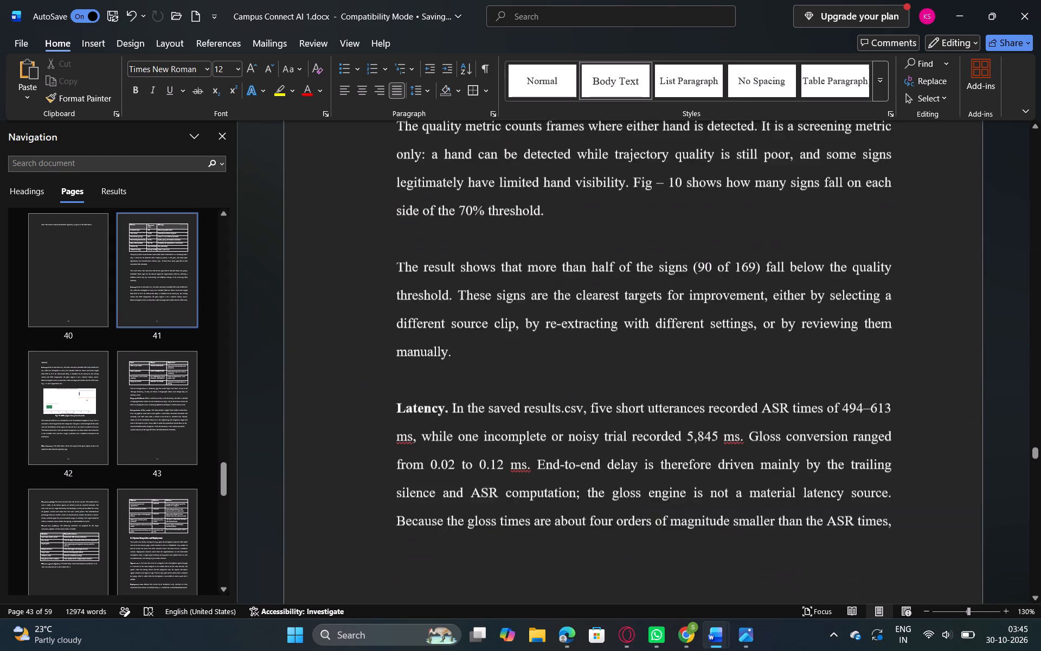
scroll(801, 362, up, 1)
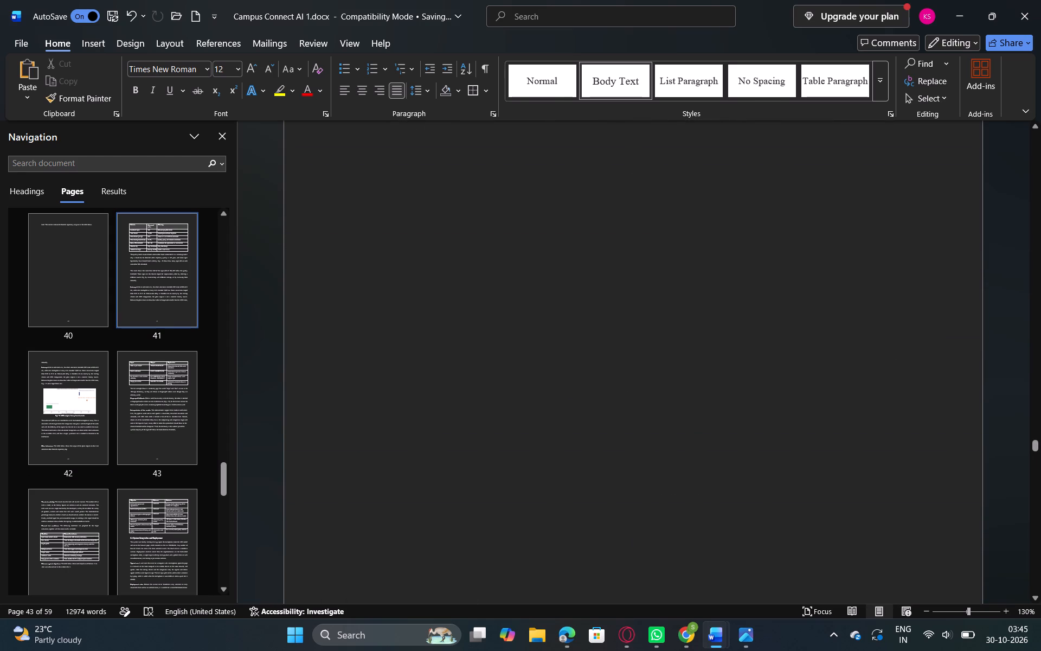
scroll(801, 362, up, 2)
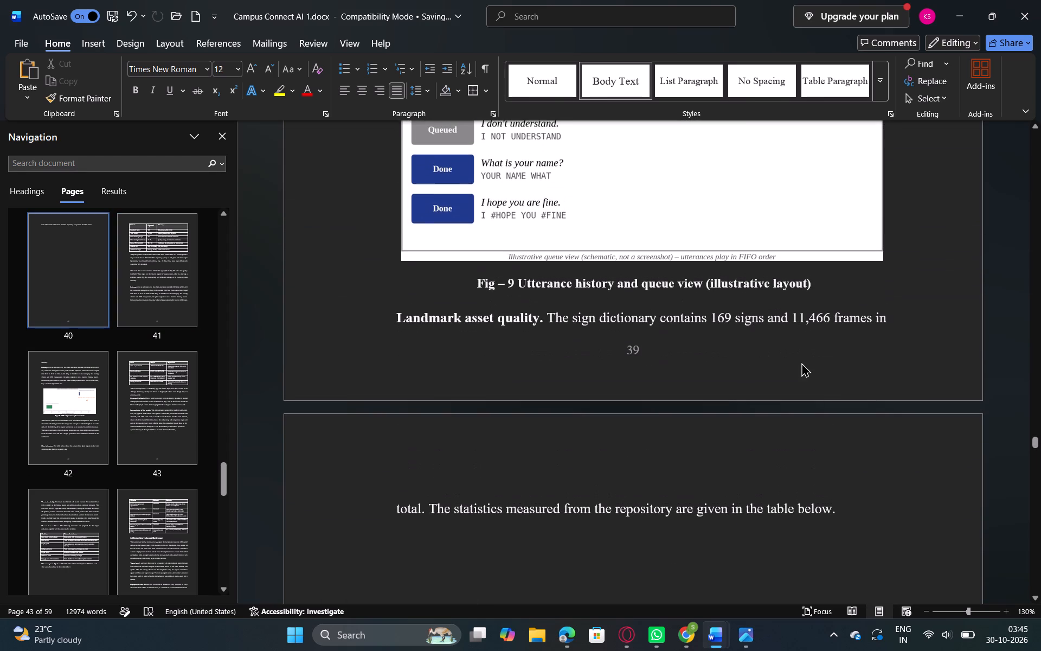
scroll(801, 362, up, 2)
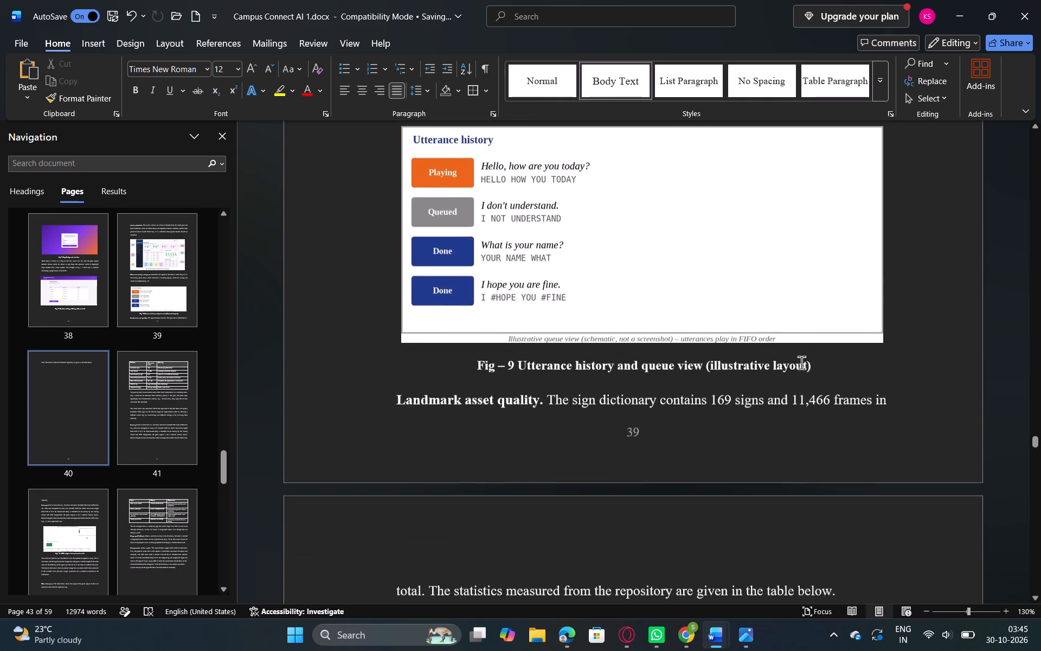
scroll(801, 362, up, 1)
drag(843, 449, 387, 478)
key(BackSpace)
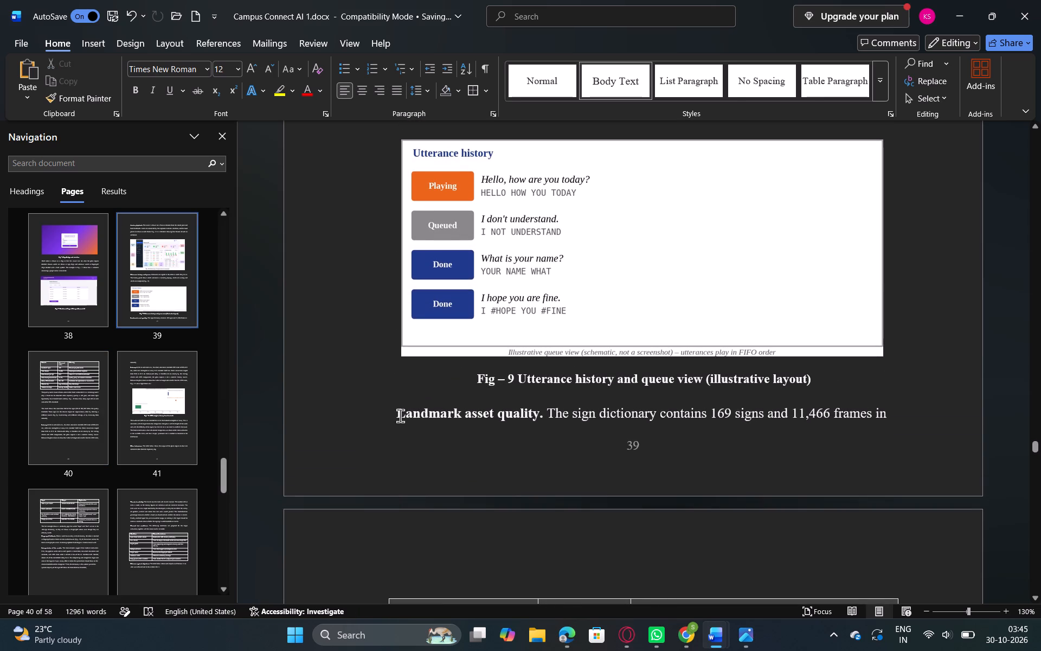
click(692, 639)
scroll(617, 520, down, 1)
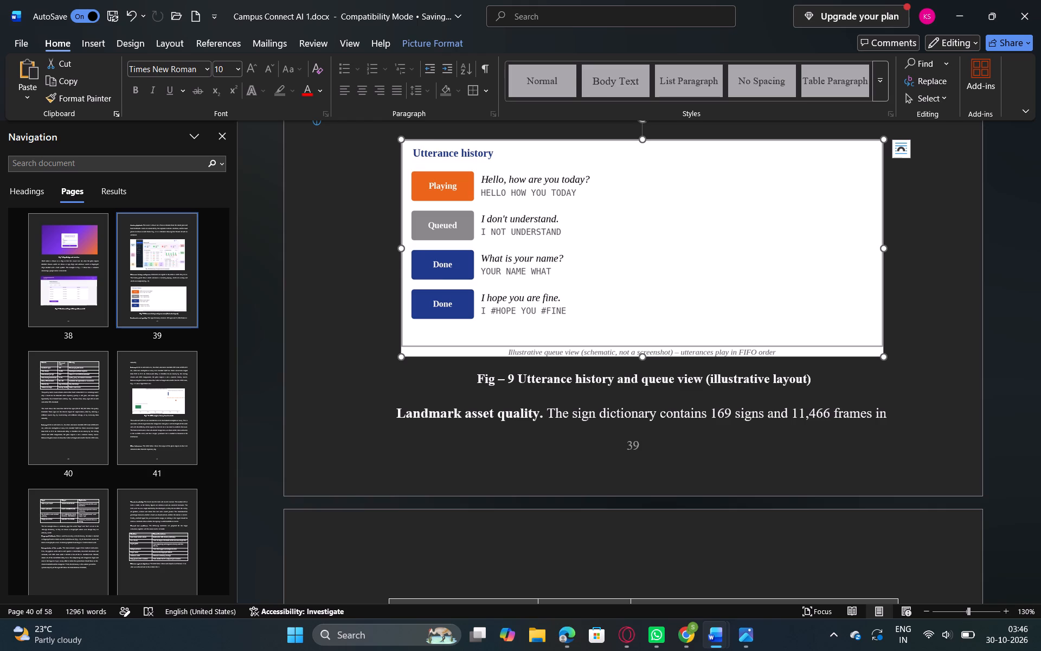
right_click(546, 288)
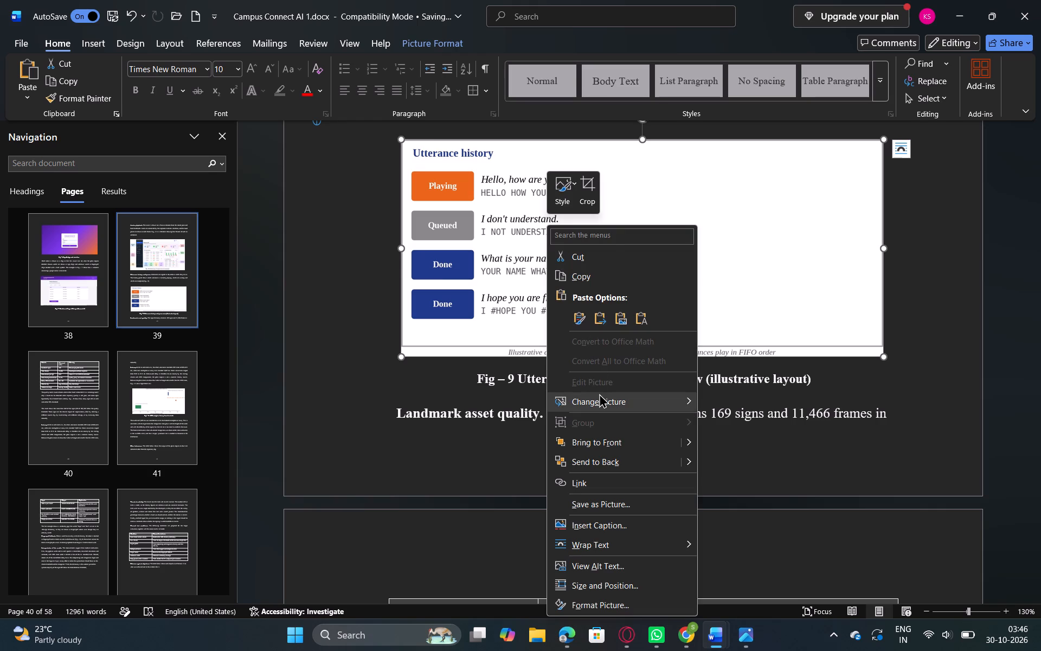
click(599, 393)
click(732, 395)
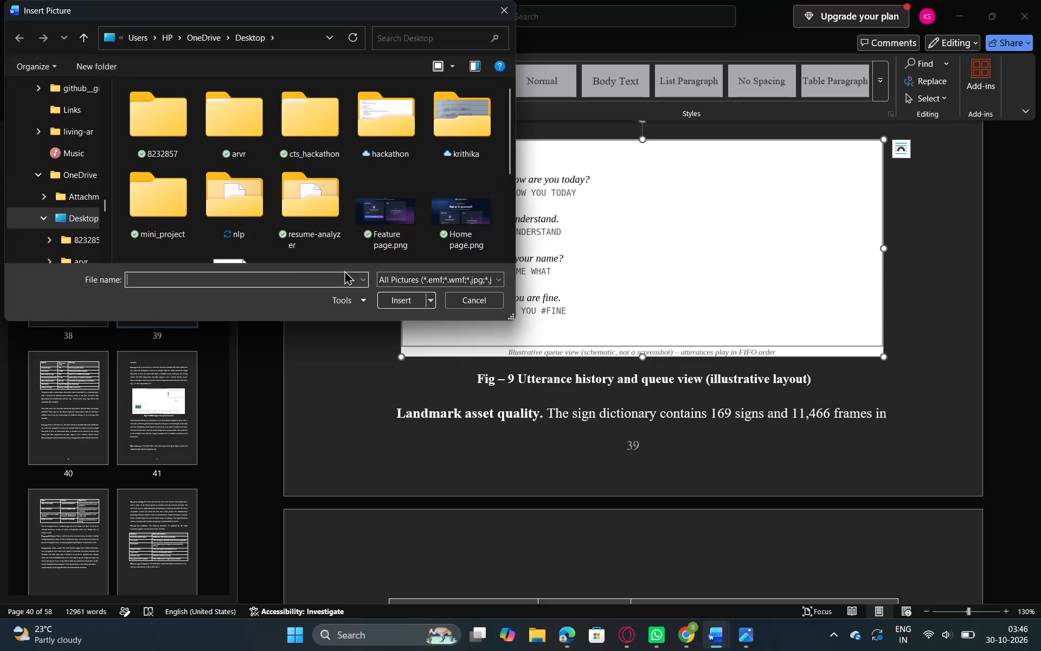
click(187, 276)
text(pro)
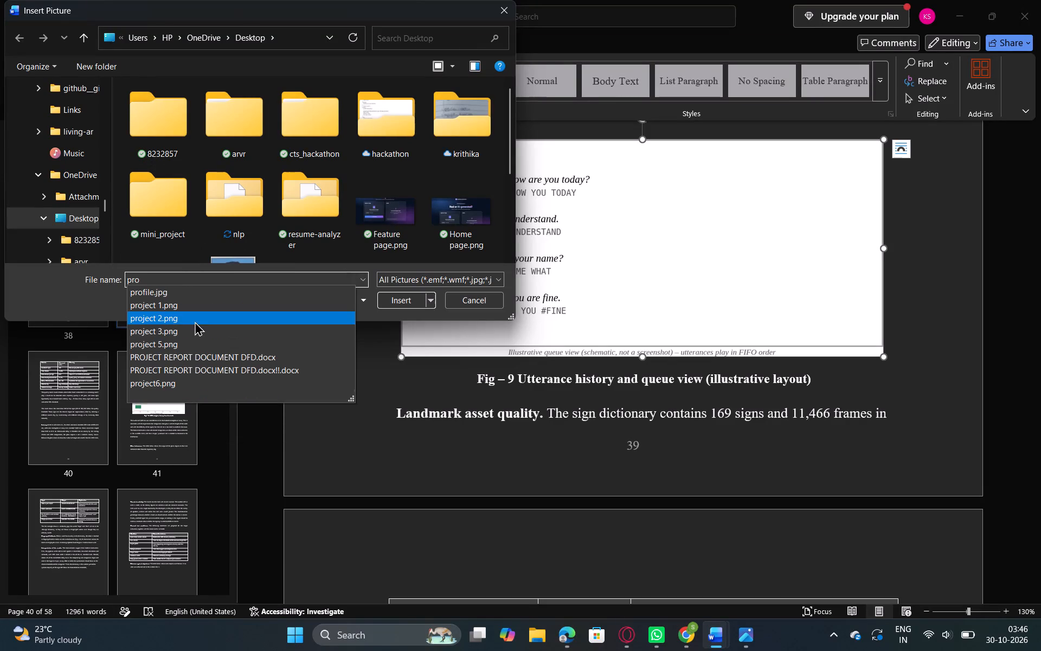
click(172, 380)
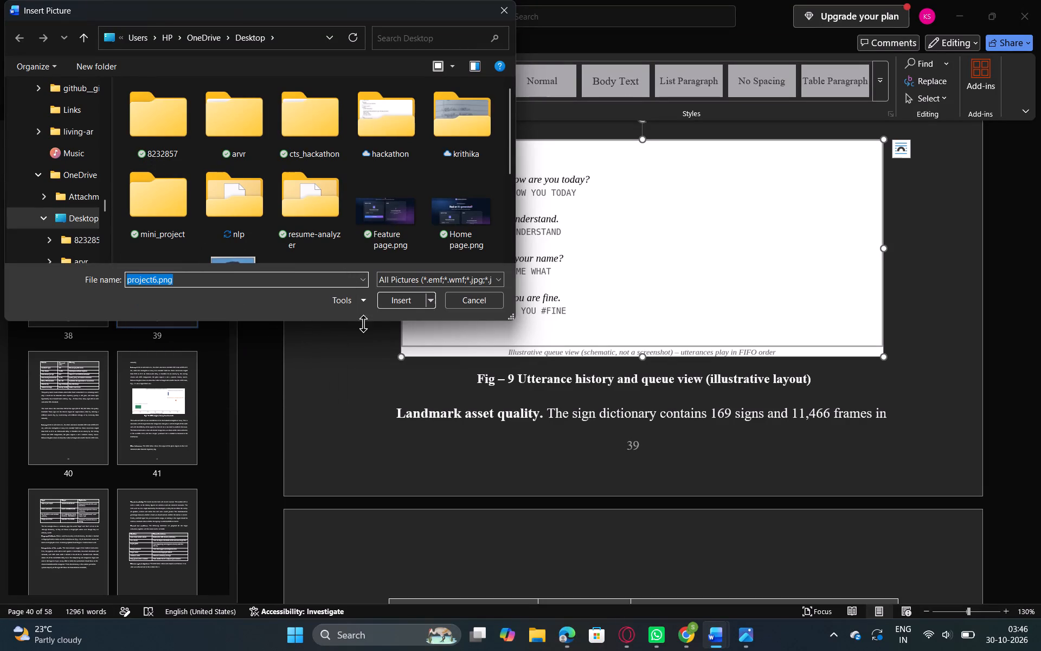
click(403, 293)
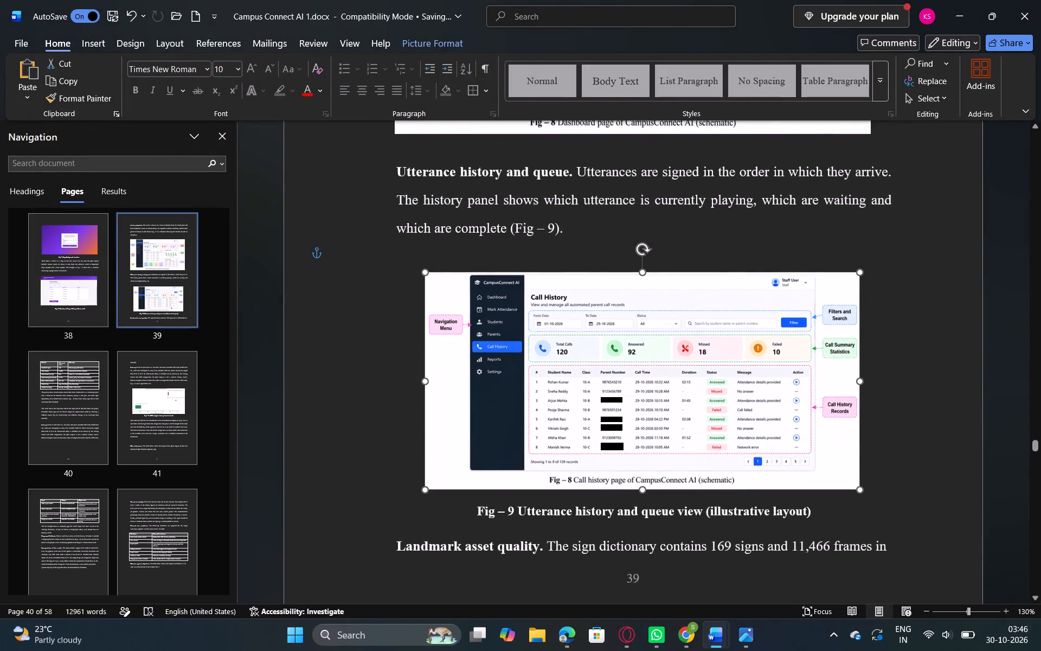
Widen the call history picture on both sides so it spans nearly the full text width.
drag(427, 384, 404, 381)
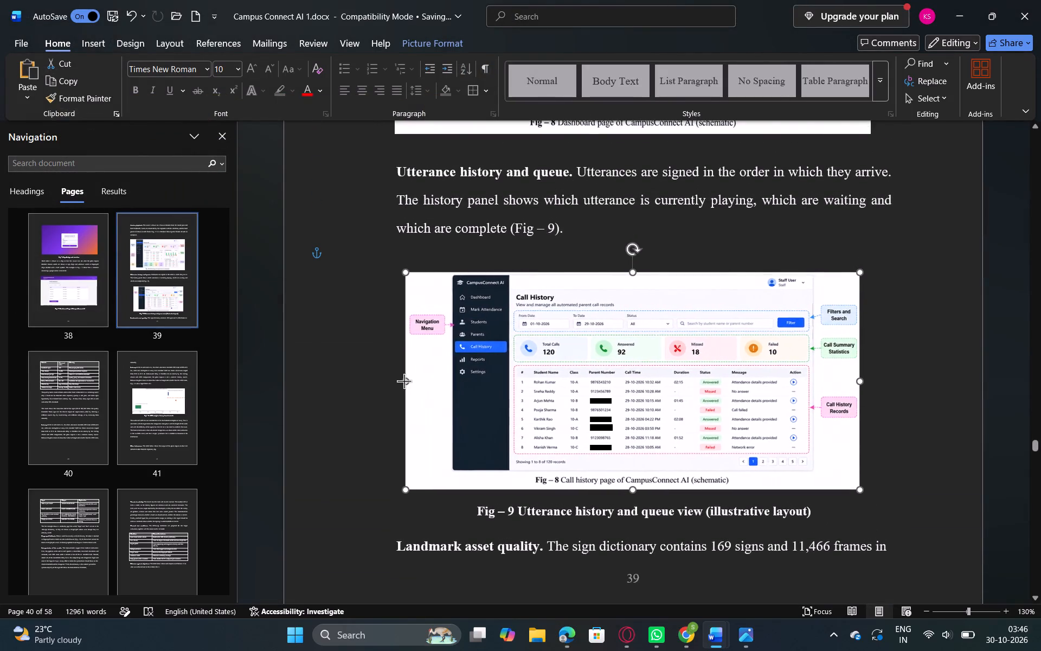
drag(404, 381, 401, 380)
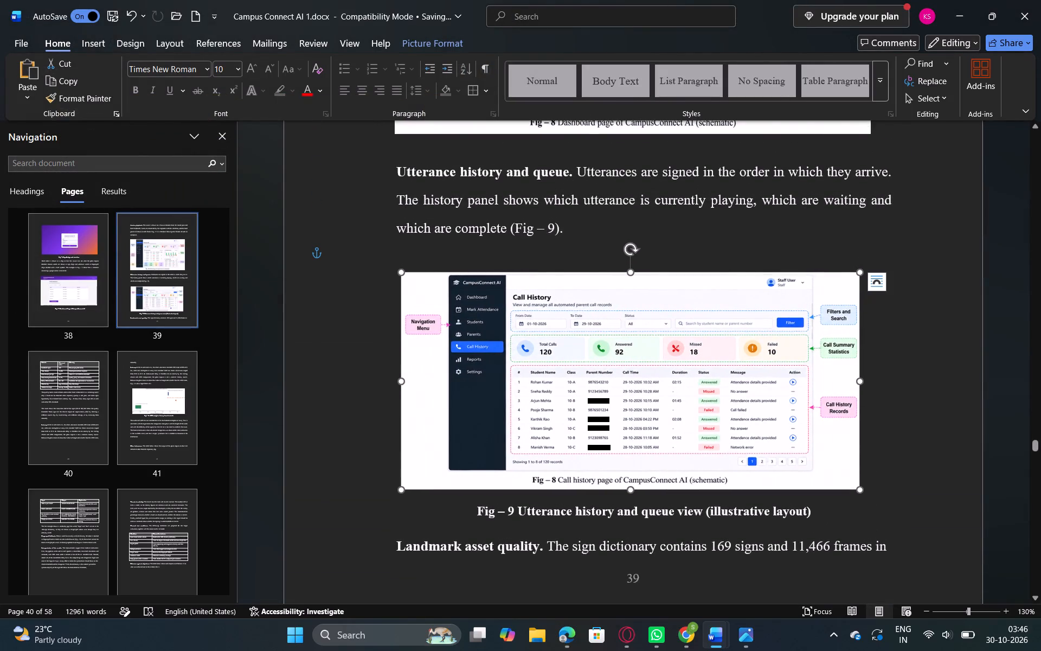
drag(861, 382, 875, 382)
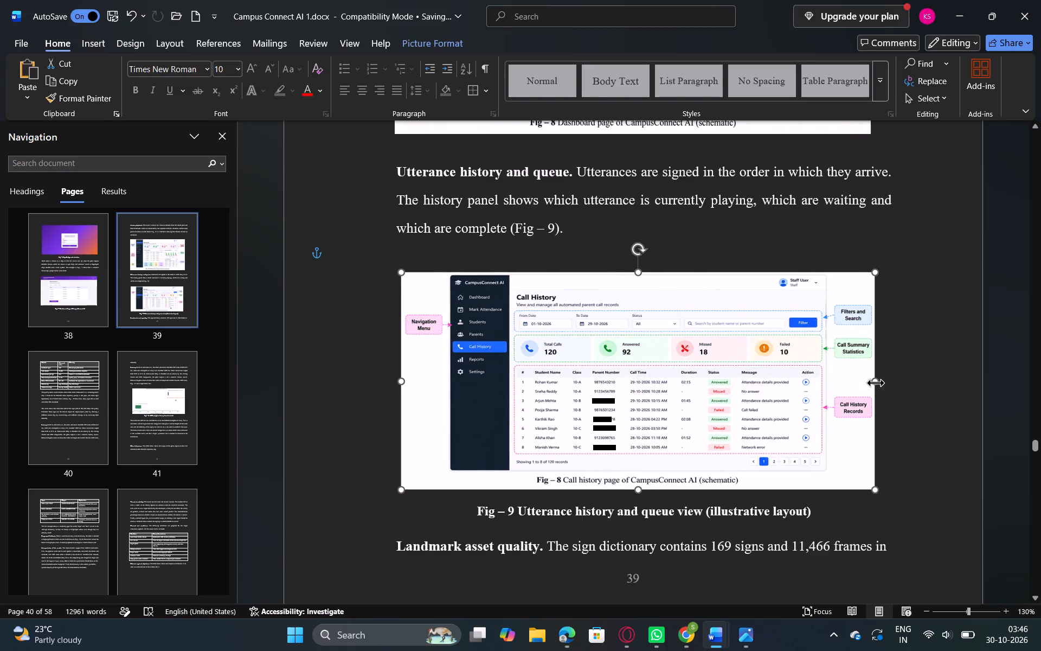
Replace "Utterance" with "Call" in the Fig – 9 caption so it reads "Call history and queue view (illustrative layout)".
click(573, 510)
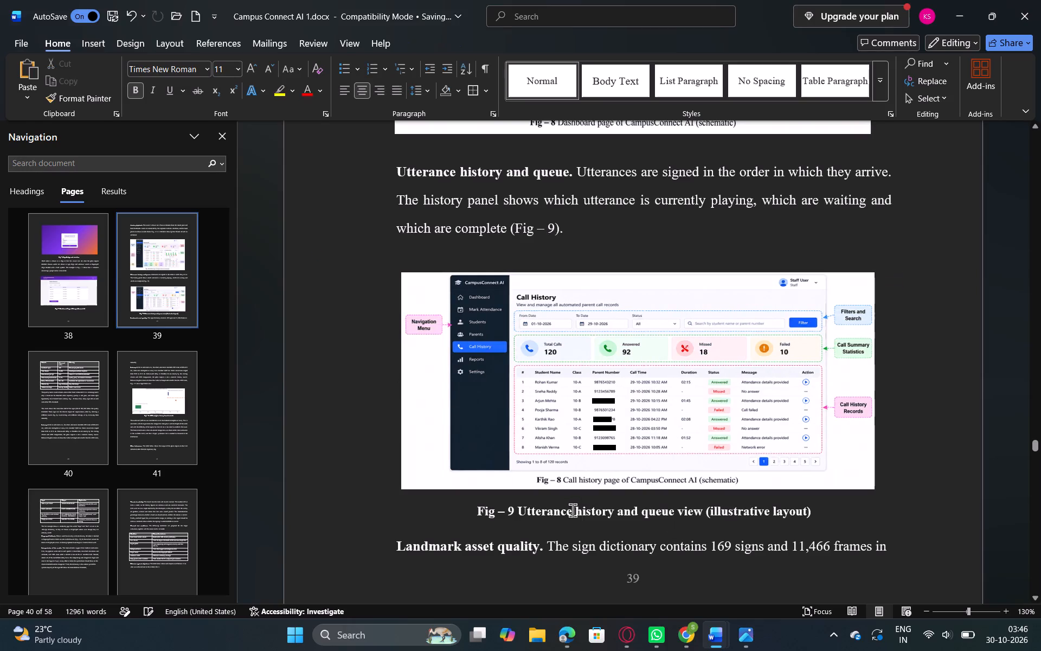
key(BackSpace)
key(BackSpace)
key(BackSpace)
key(BackSpace)
key(BackSpace)
key(BackSpace)
key(BackSpace)
key(BackSpace)
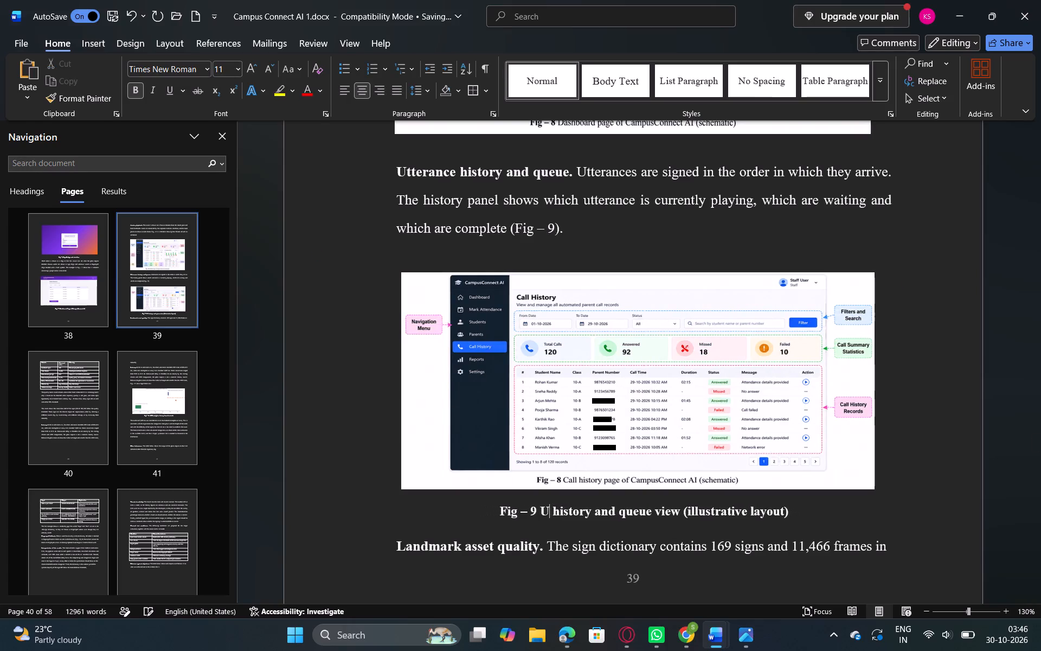
key(BackSpace)
text(call)
key(Left)
key(Left)
key(Left)
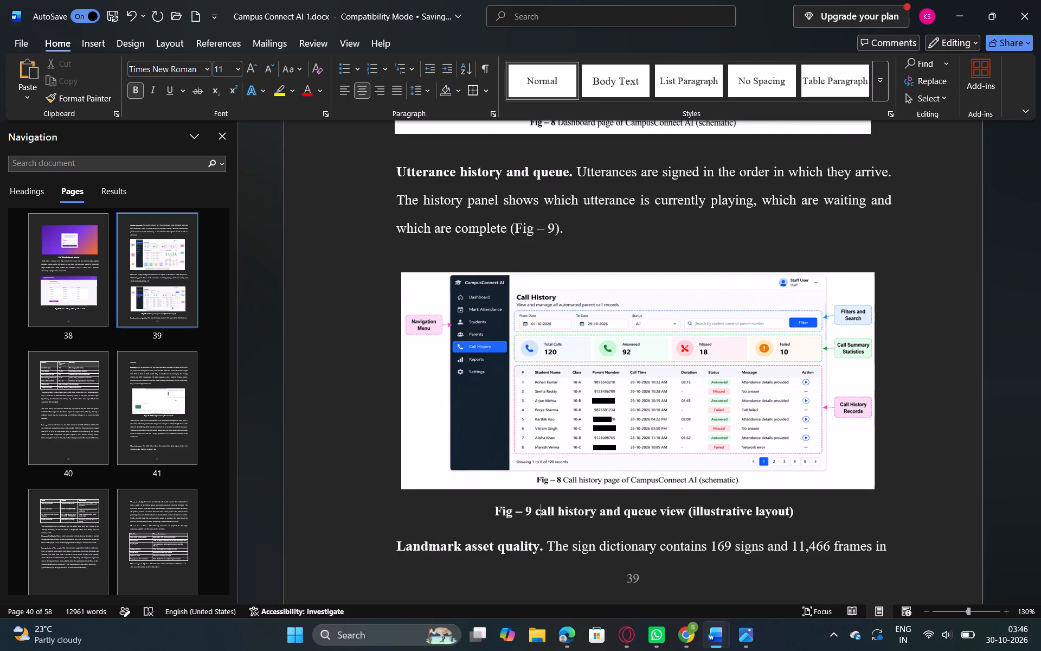
key(BackSpace)
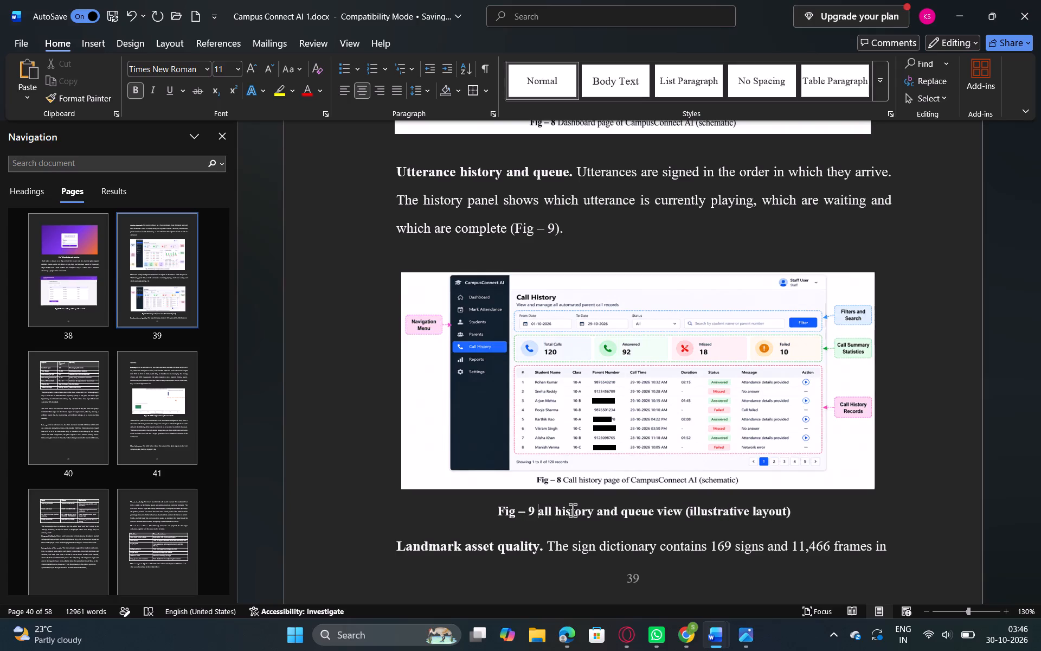
key(shift+c)
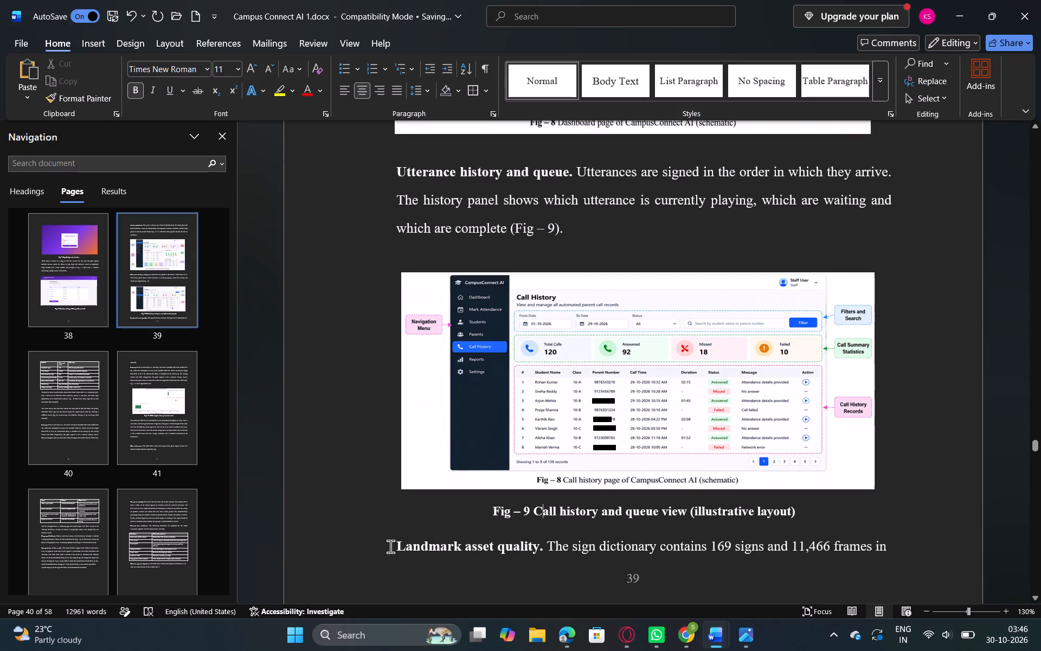
Delete the "Landmark asset quality" line below the Fig – 9 caption on page 39.
drag(390, 546, 883, 544)
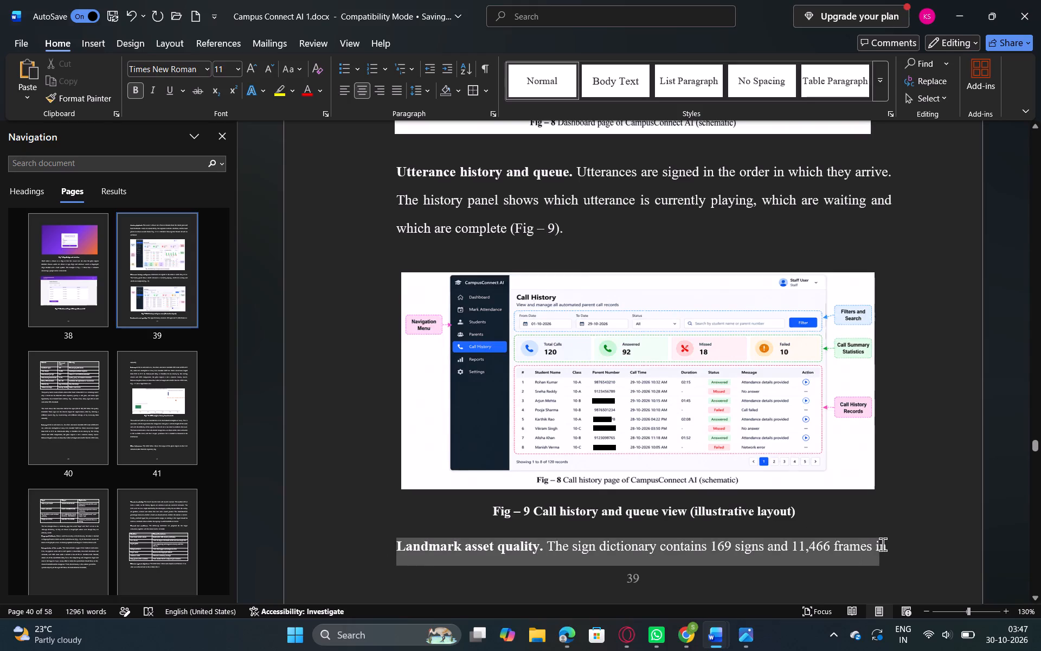
drag(883, 544, 895, 546)
key(BackSpace)
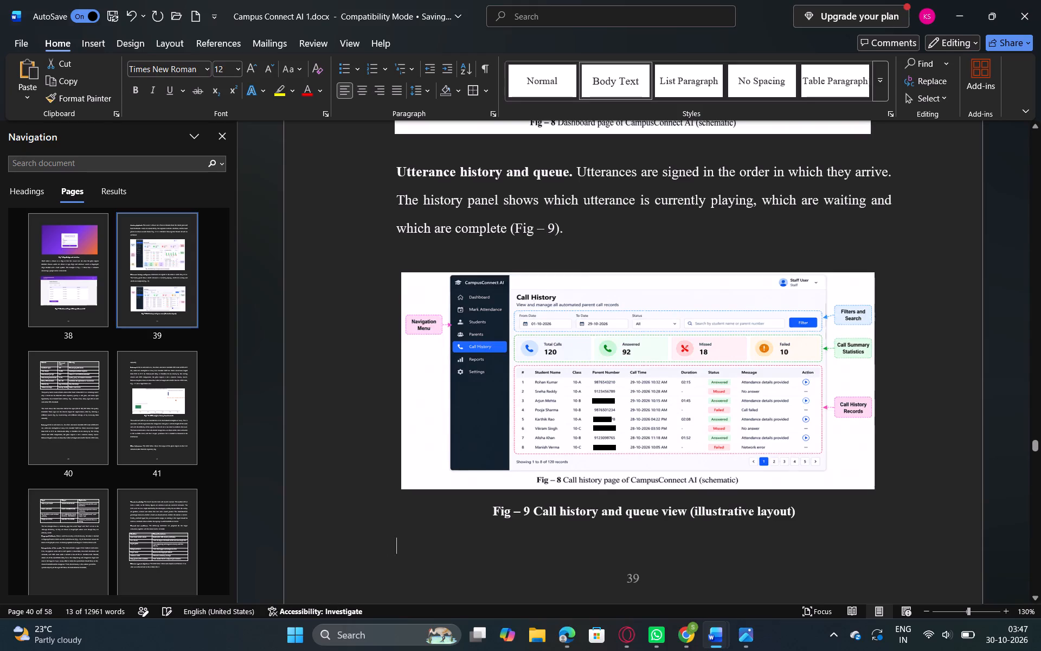
Delete the stray word "manually." and its empty line above the Latency paragraph on page 41.
scroll(895, 546, down, 2)
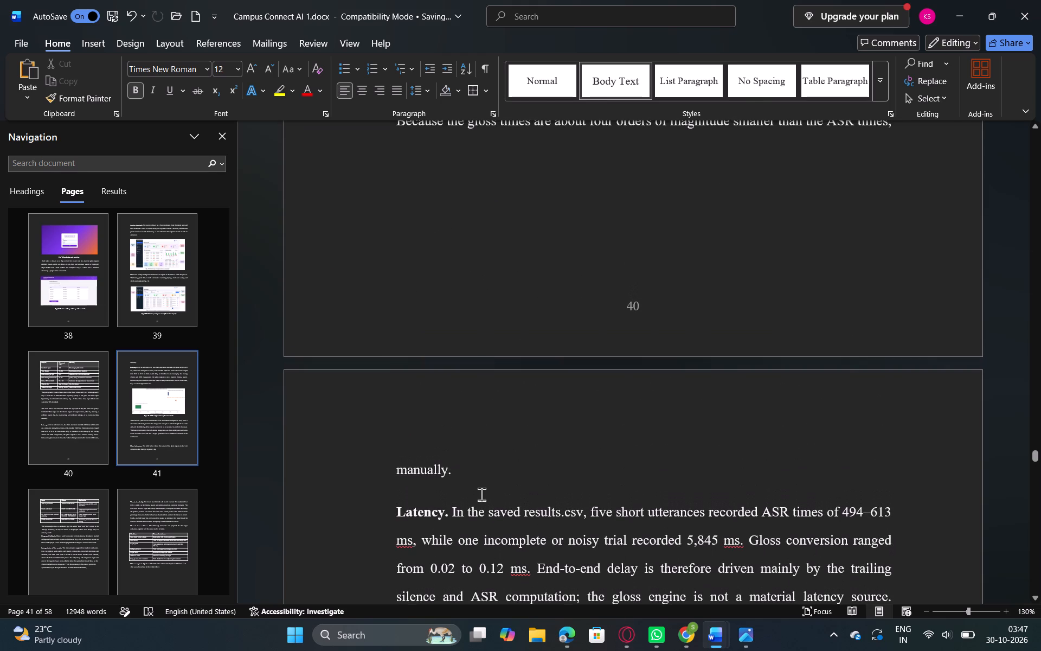
click(475, 473)
key(BackSpace)
key(BackSpace)
key(BackSpace)
key(BackSpace)
key(BackSpace)
key(BackSpace)
key(BackSpace)
key(BackSpace)
key(BackSpace)
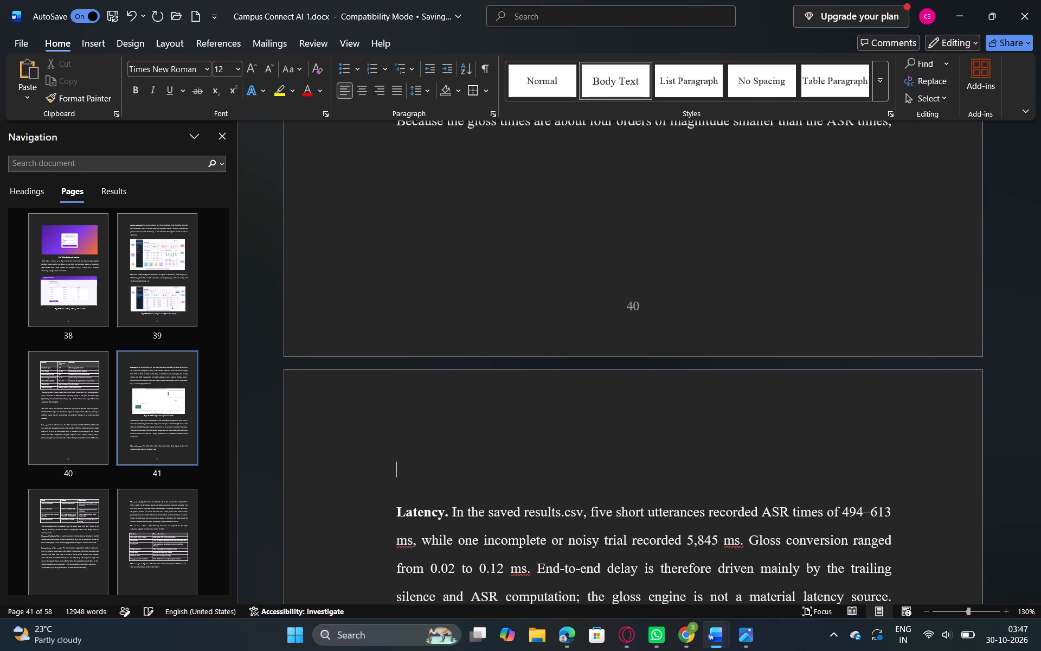
key(BackSpace)
key(BackSpace)
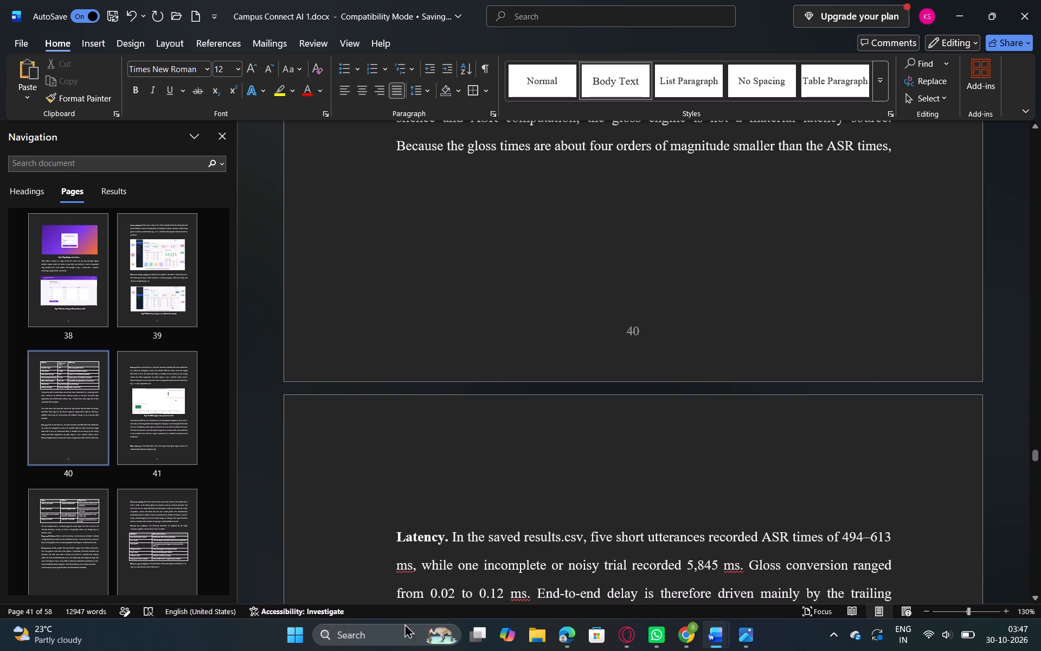
Cut the latency chart picture above the Fig – 11 caption on page 41.
scroll(344, 650, down, 1)
scroll(431, 534, down, 1)
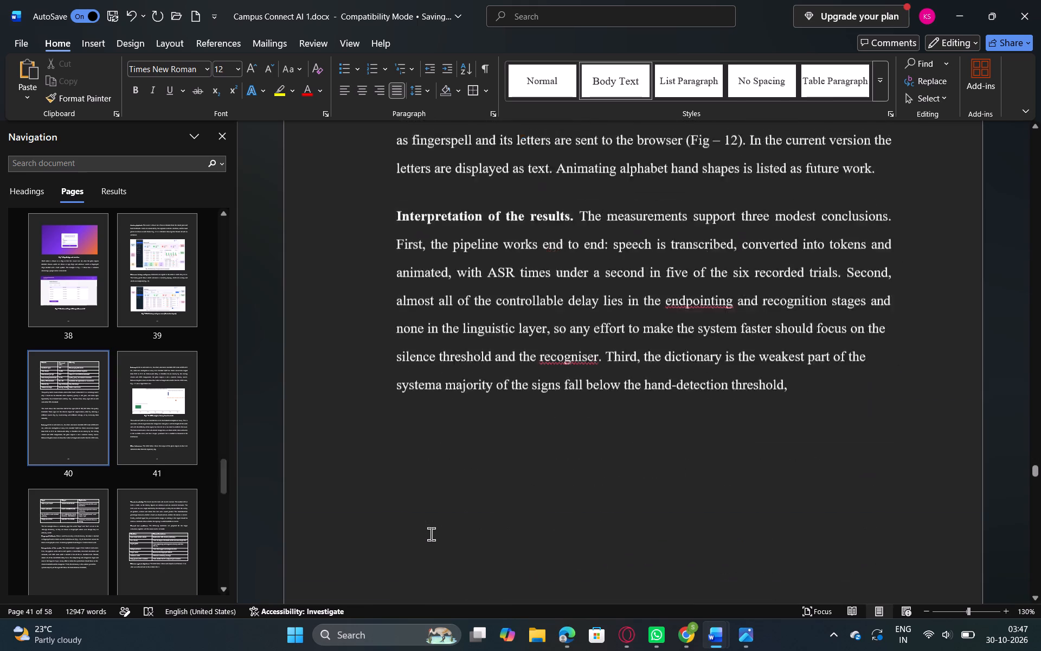
scroll(431, 534, down, 1)
scroll(431, 534, up, 2)
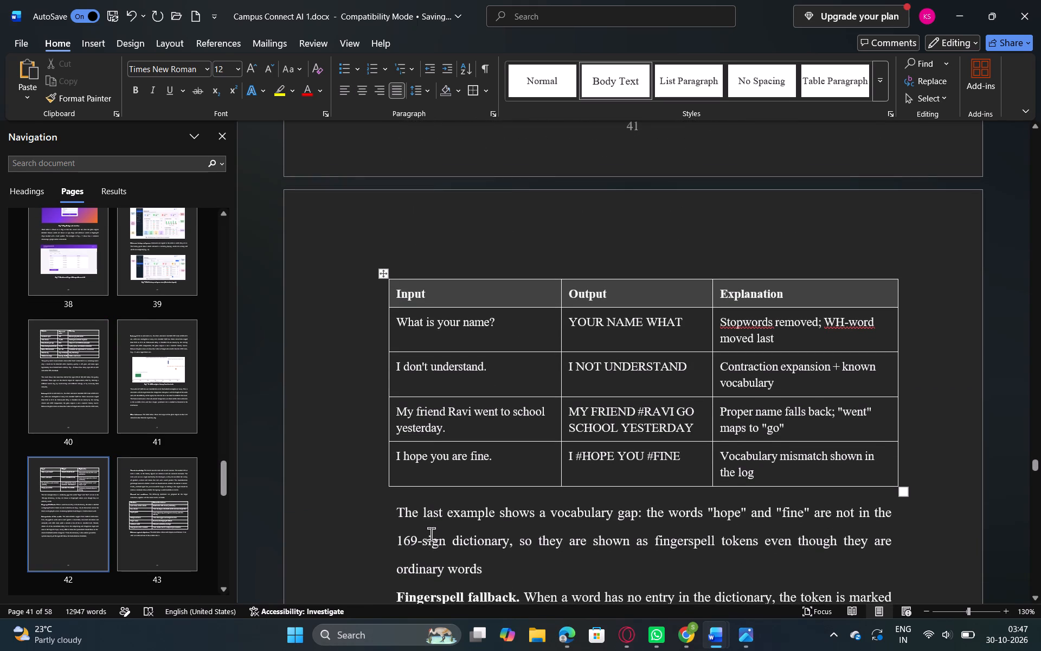
scroll(431, 534, up, 1)
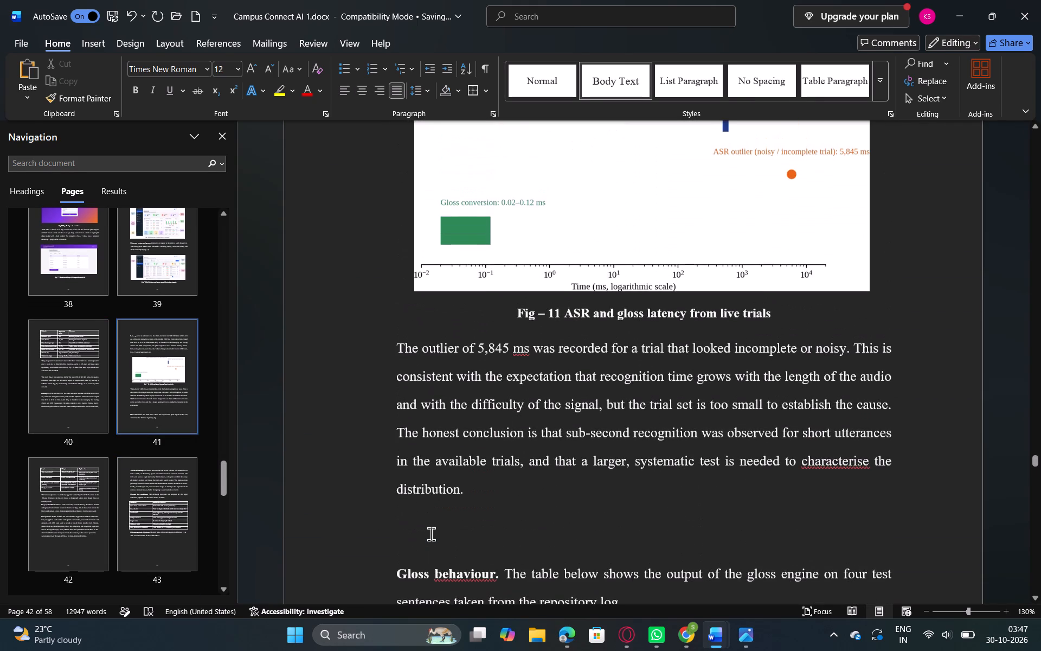
scroll(431, 534, up, 1)
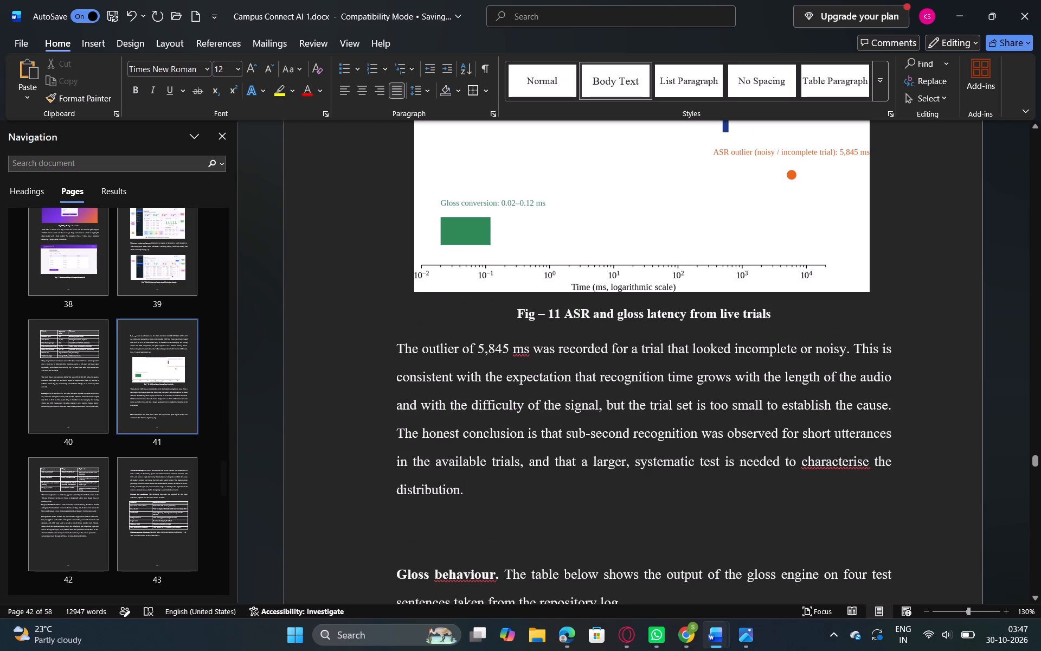
scroll(502, 220, up, 2)
click(543, 363)
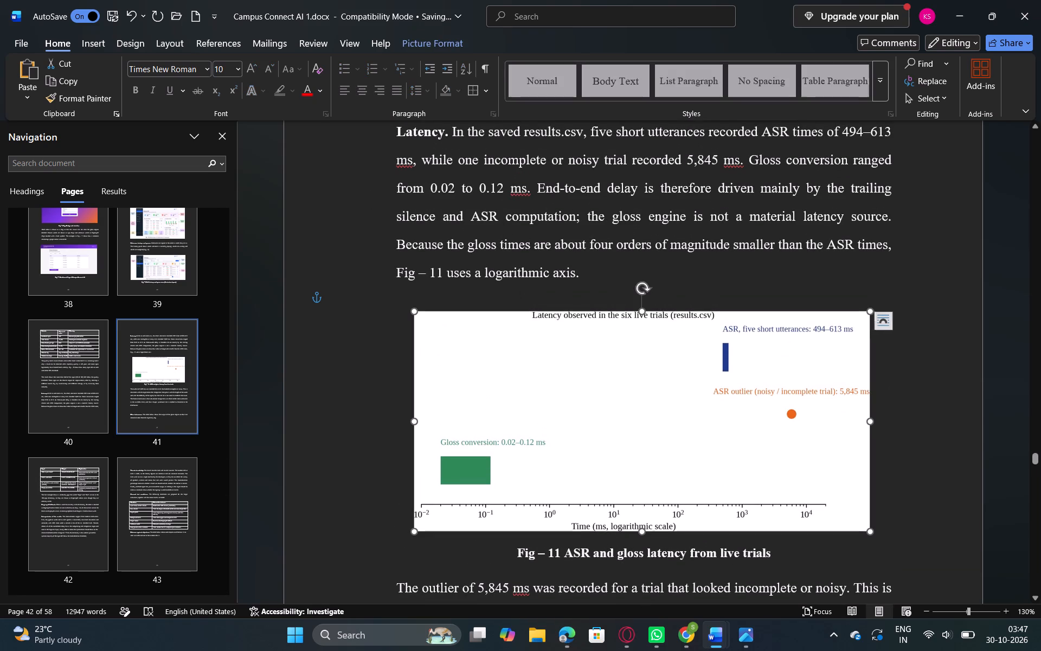
click(63, 61)
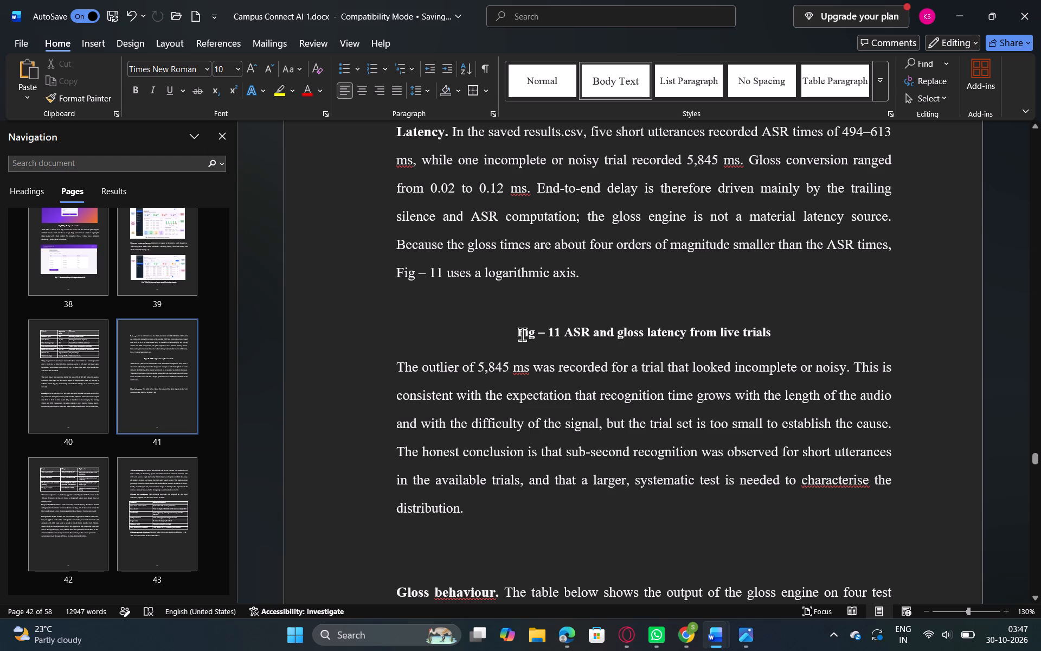
Delete the caption "Fig – 11 ASR and gloss latency from live trials" and its leftover blank line.
drag(509, 328, 710, 337)
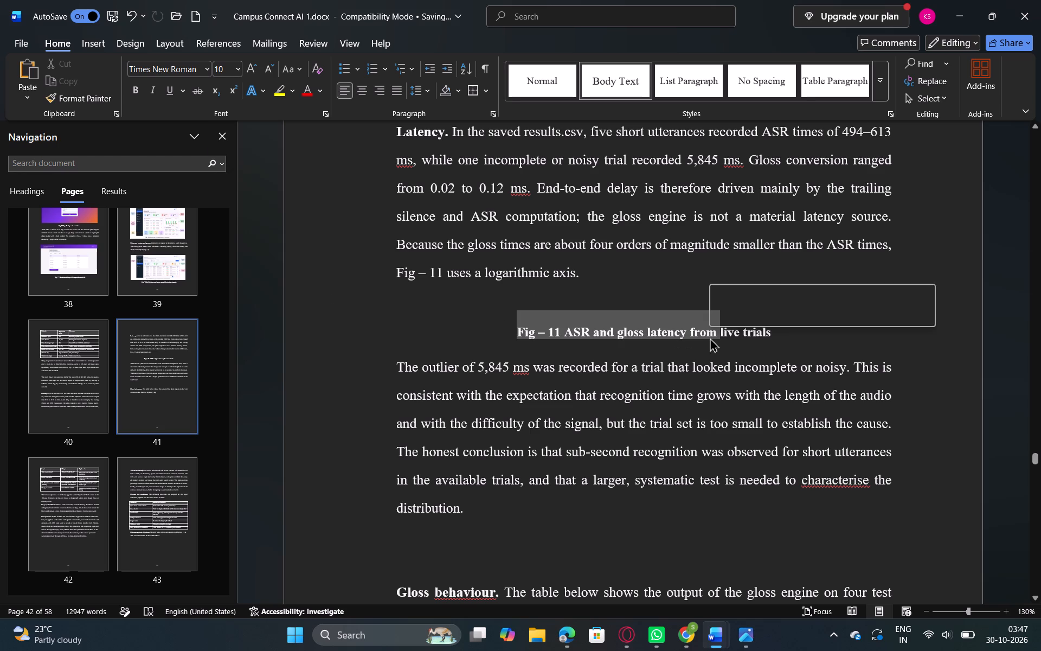
key(BackSpace)
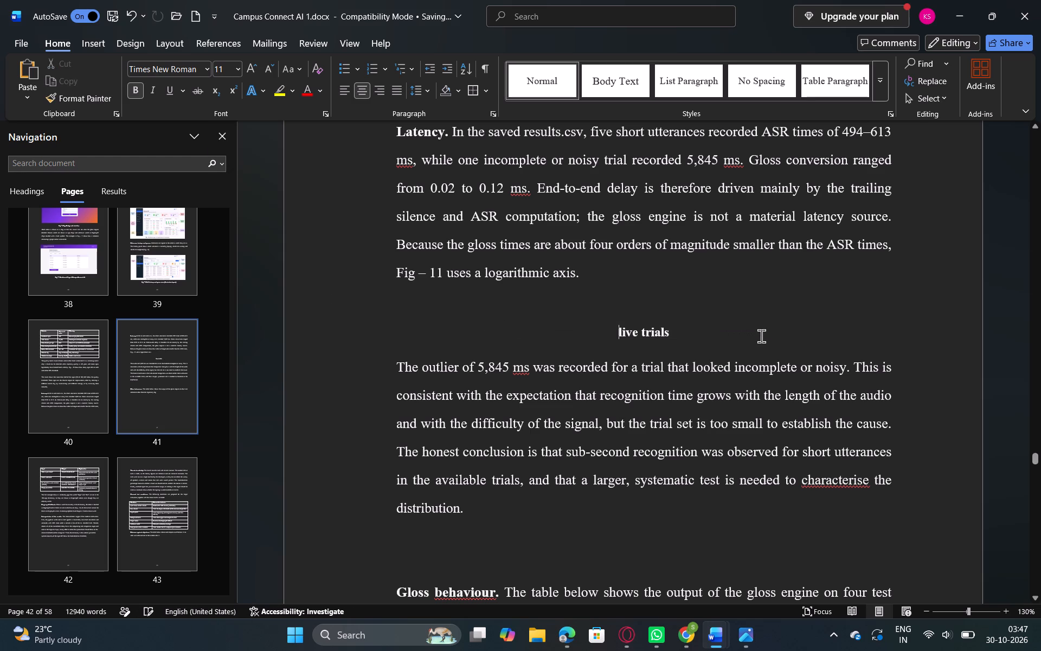
drag(686, 331, 618, 331)
key(BackSpace)
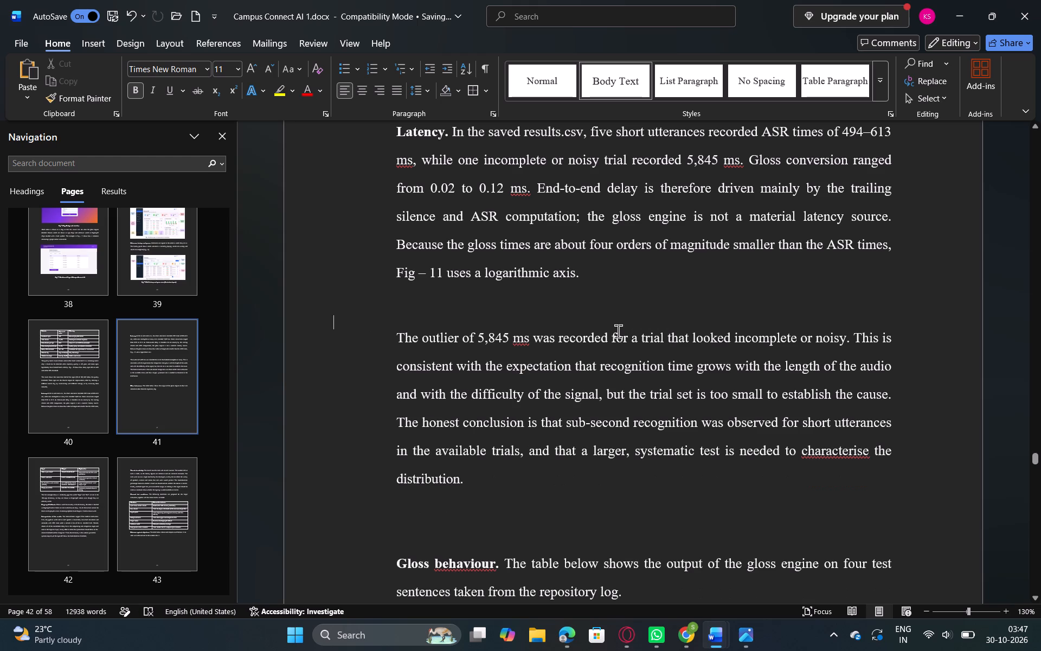
key(BackSpace)
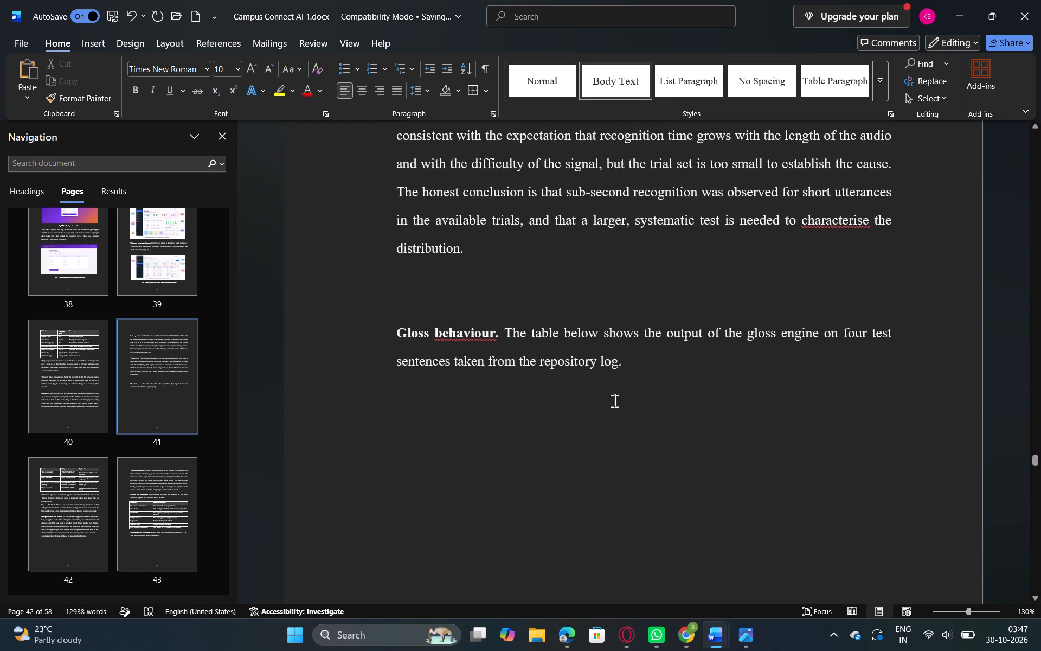
Remove the empty line above the "Gloss behaviour." paragraph on page 41.
scroll(614, 400, right, 1)
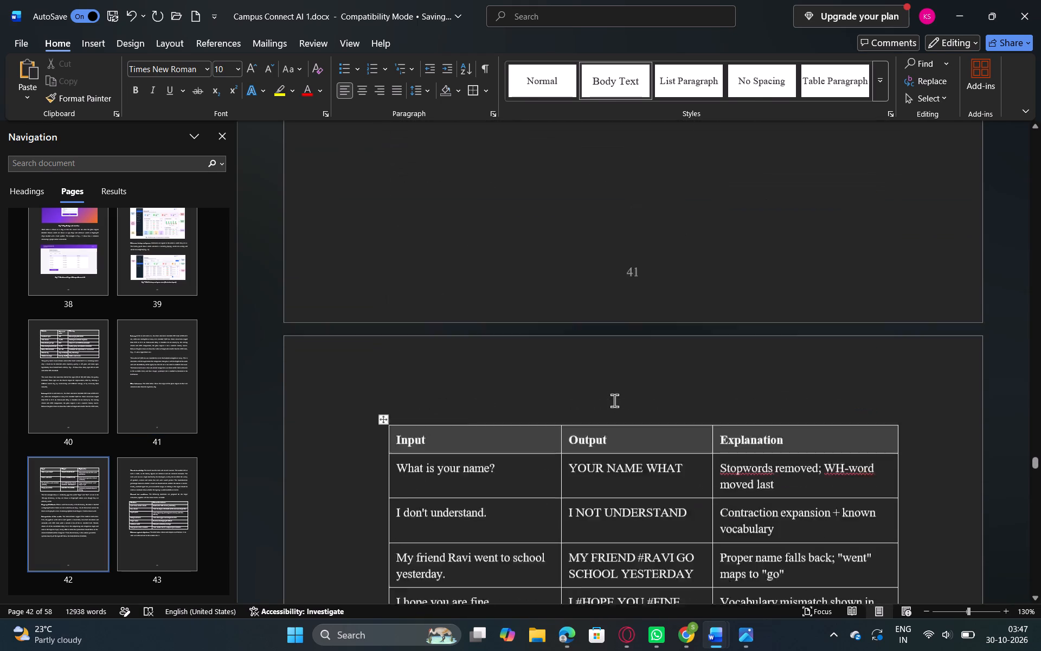
scroll(614, 400, right, 2)
click(444, 357)
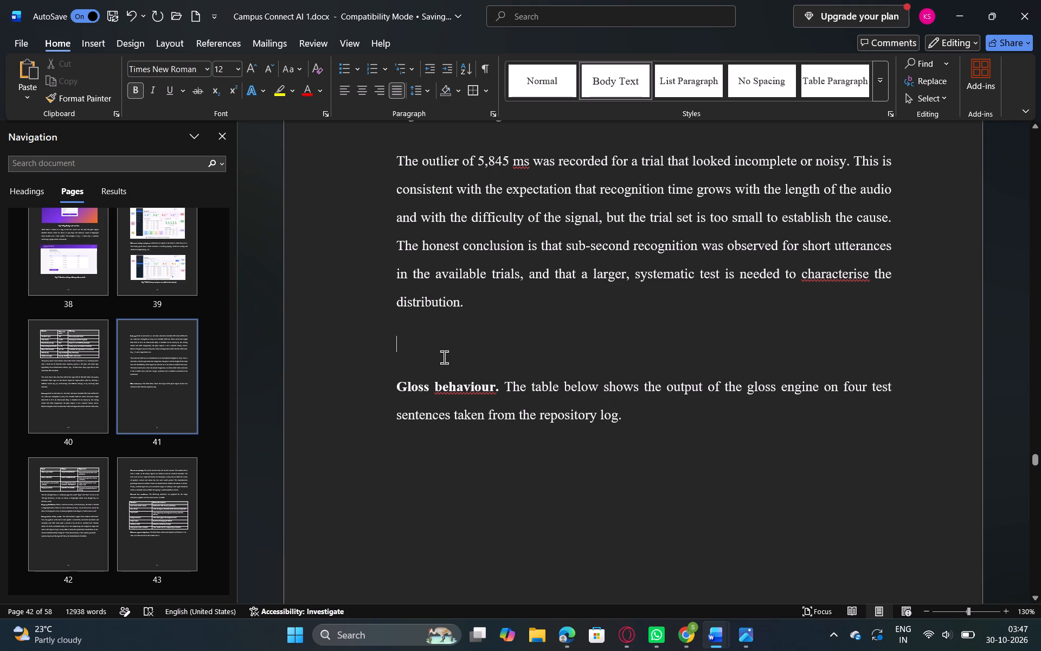
key(BackSpace)
key(BackSpace)
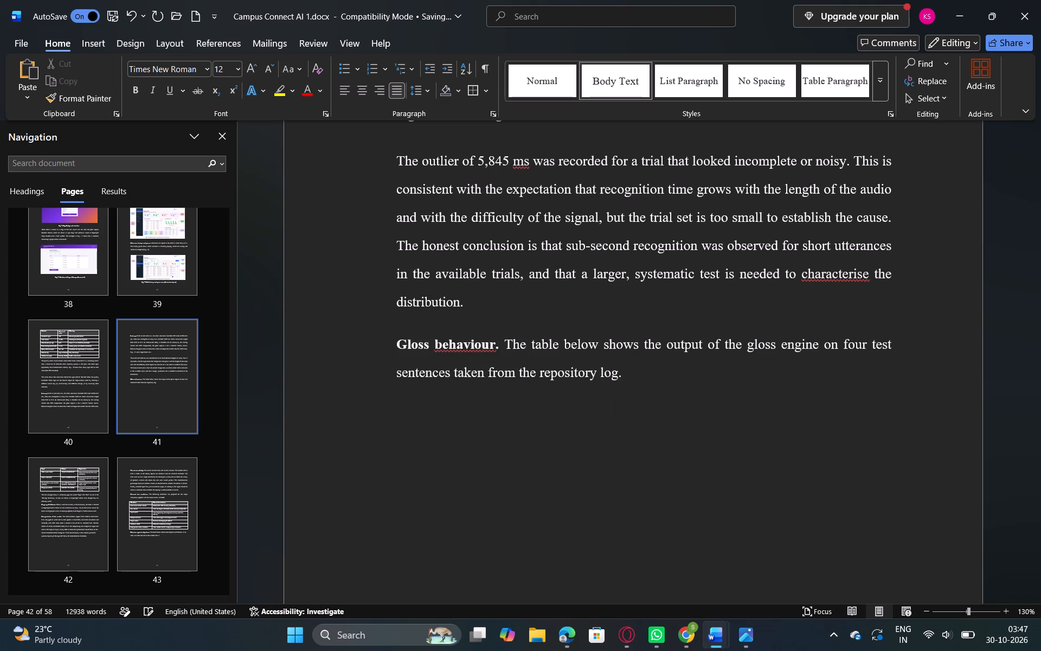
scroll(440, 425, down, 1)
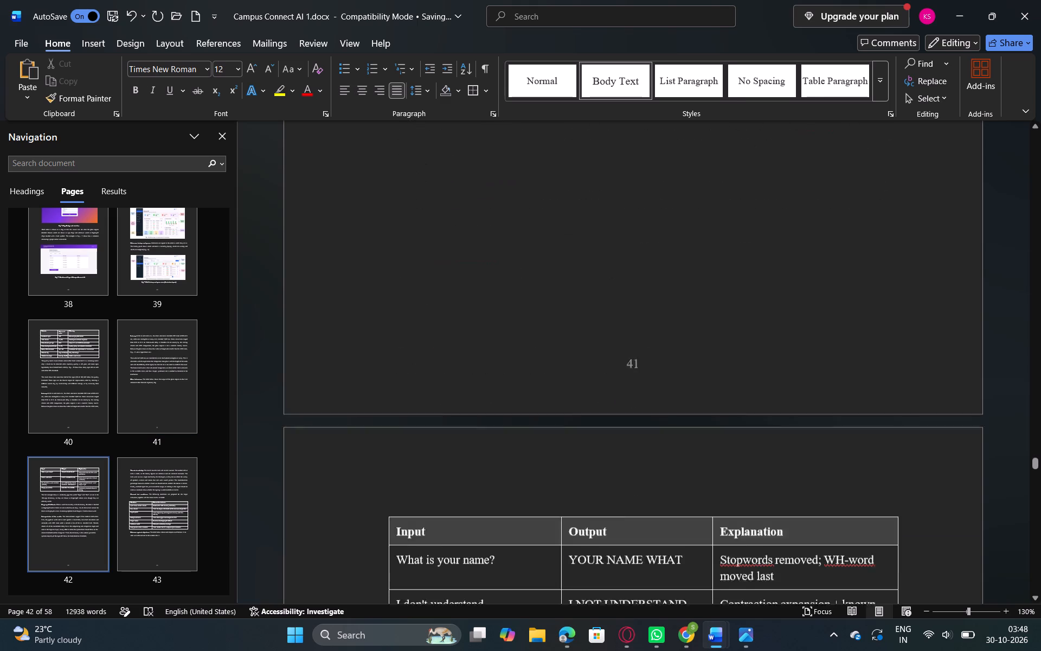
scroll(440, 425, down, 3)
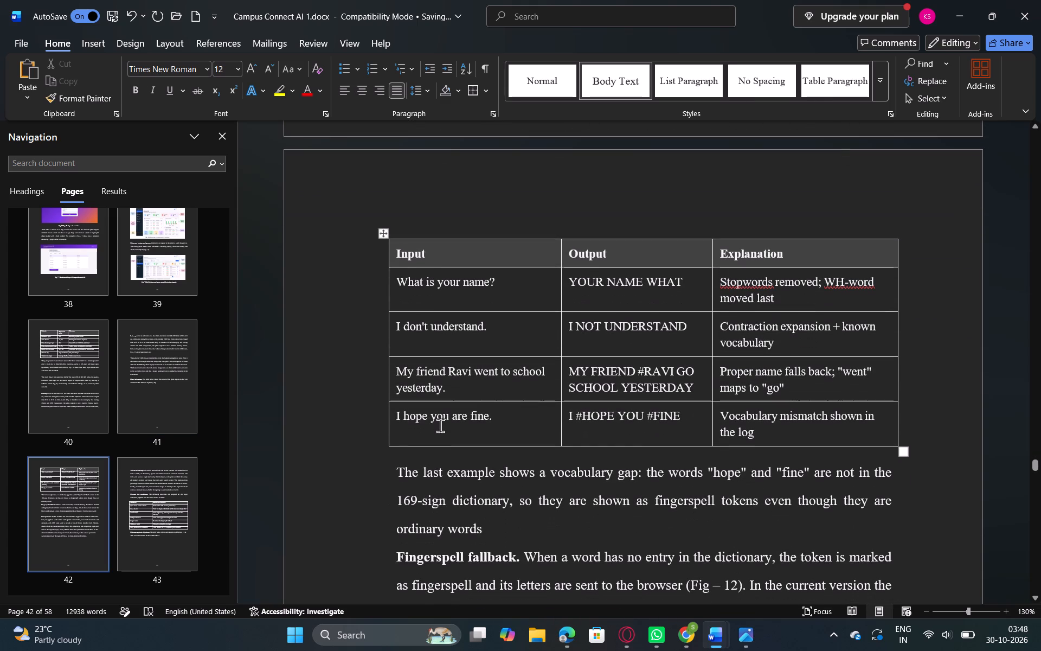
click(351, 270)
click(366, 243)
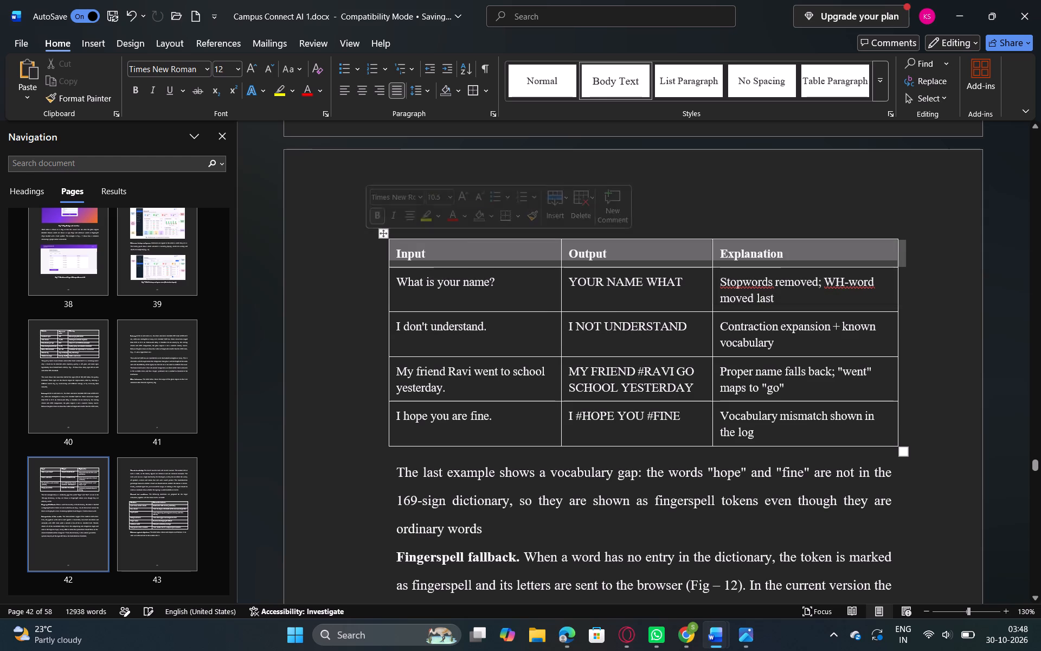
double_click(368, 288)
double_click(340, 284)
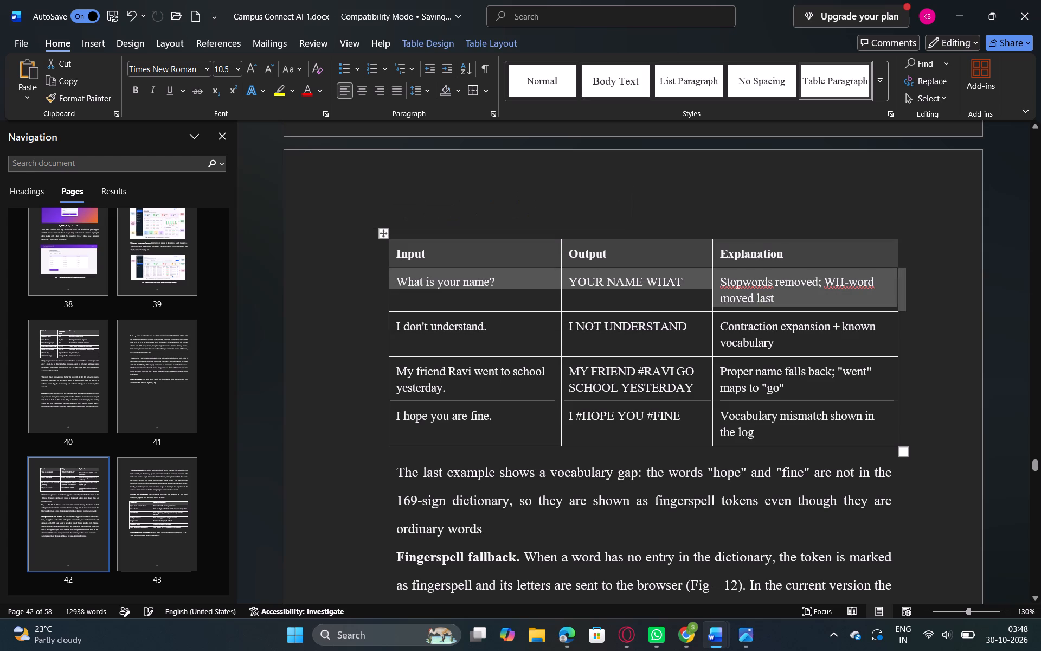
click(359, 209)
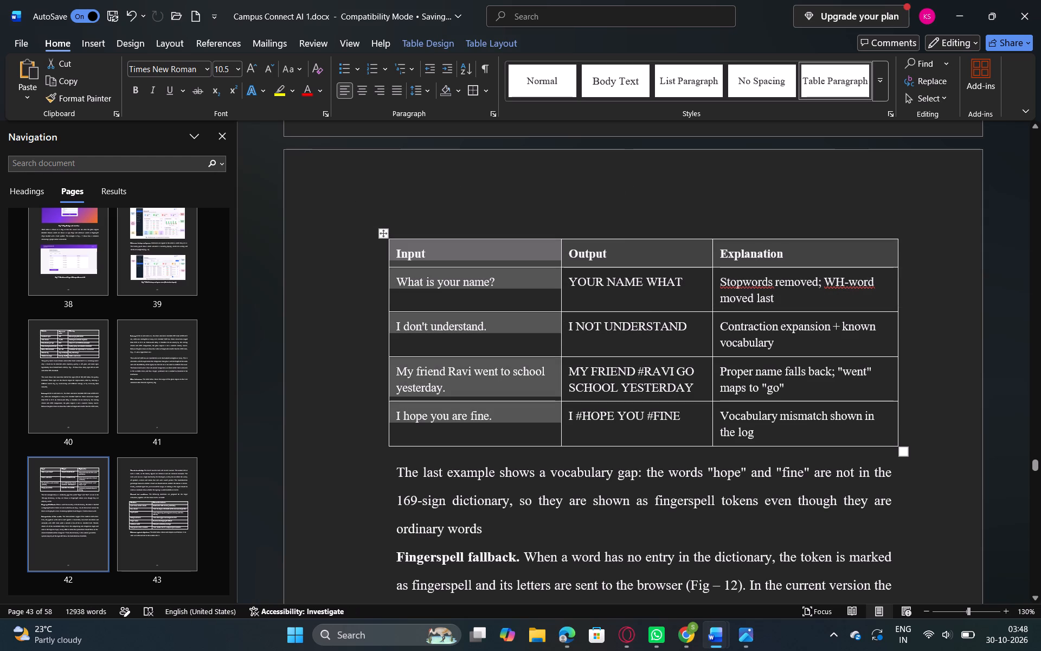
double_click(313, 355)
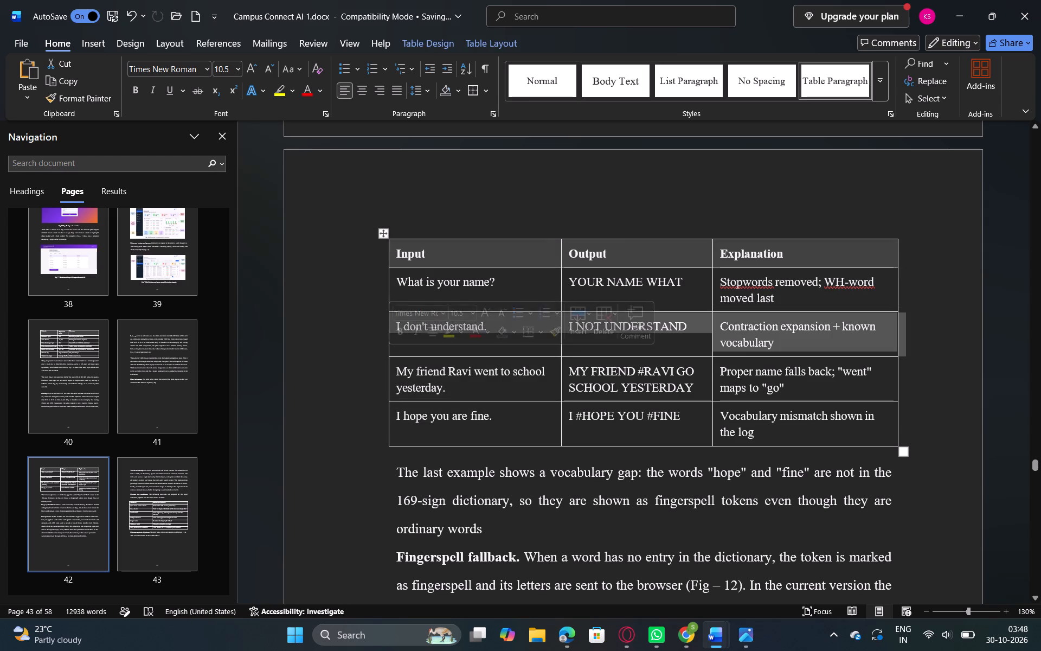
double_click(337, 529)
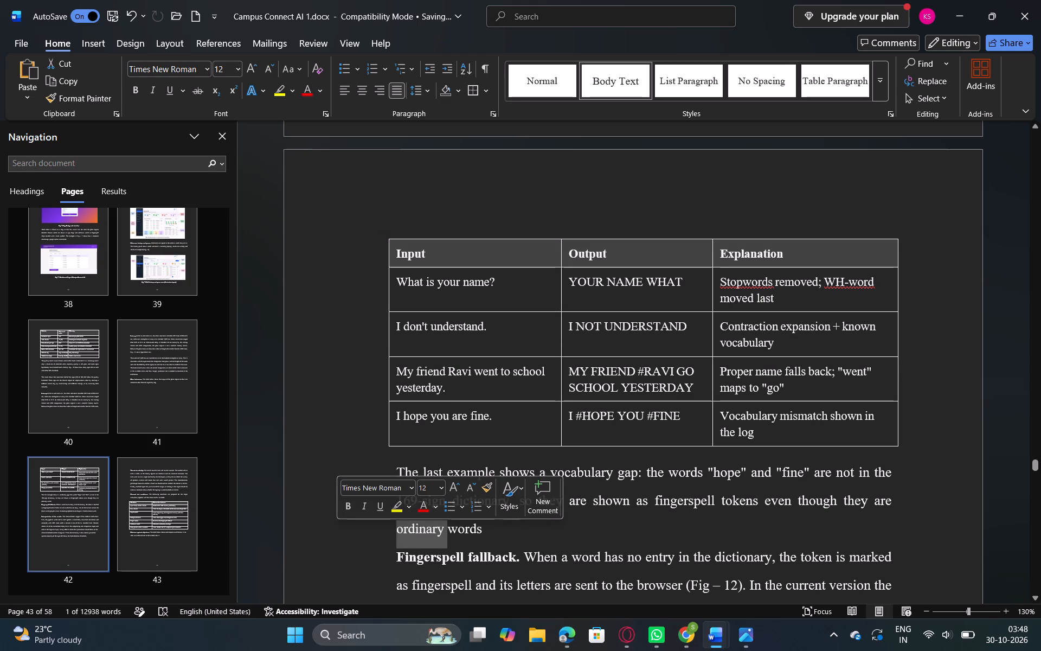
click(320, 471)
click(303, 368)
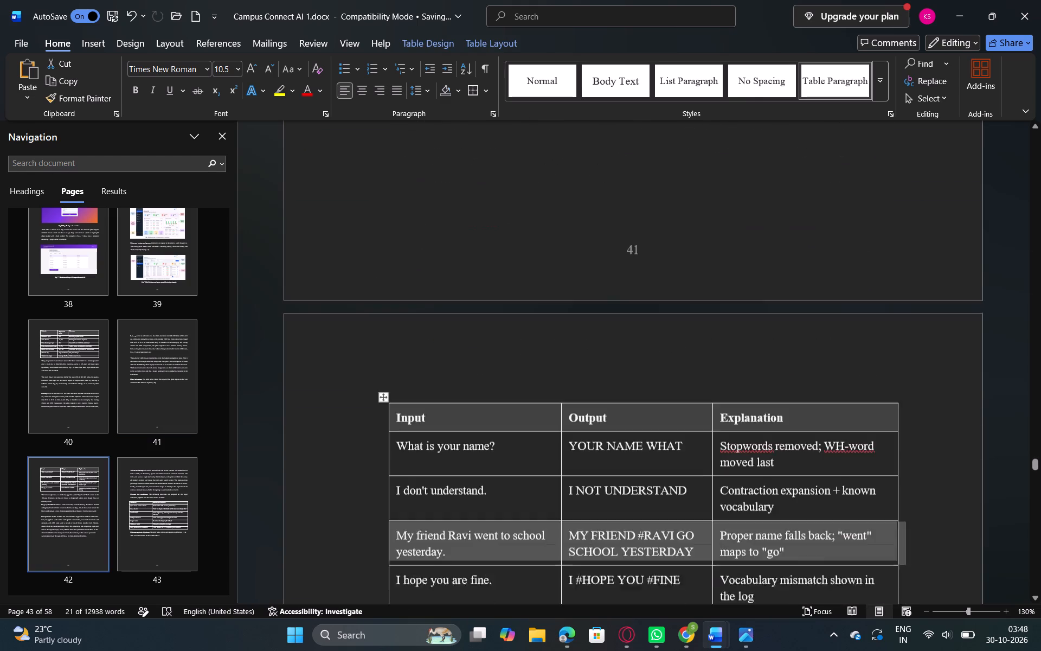
Look over the gloss table, the results text and the Latency paragraphs on pages 40 to 42.
scroll(343, 486, up, 2)
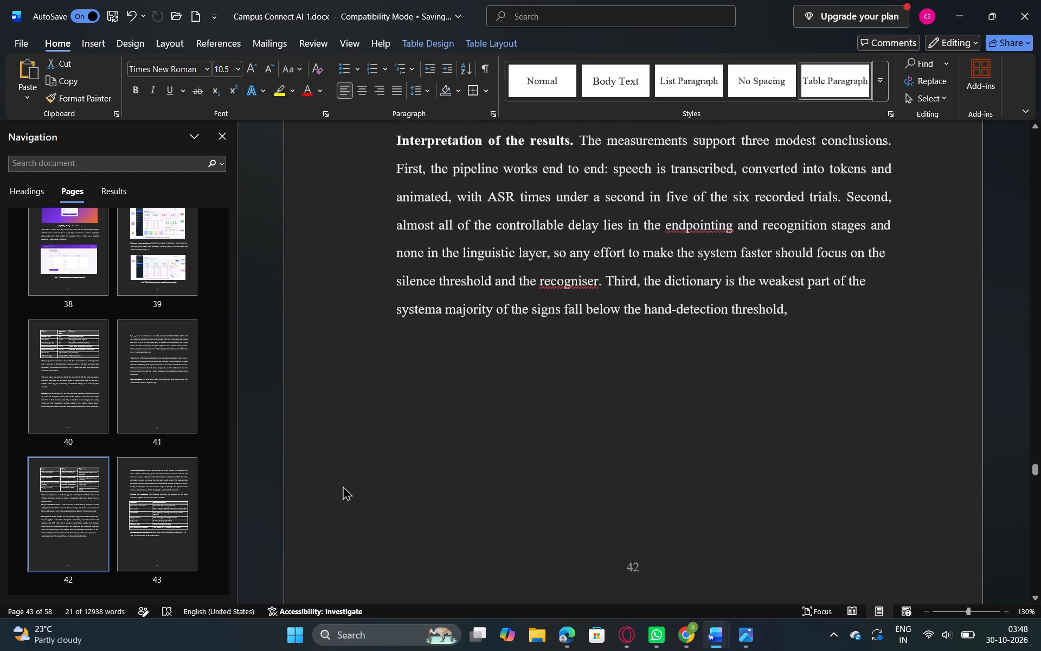
scroll(343, 486, up, 2)
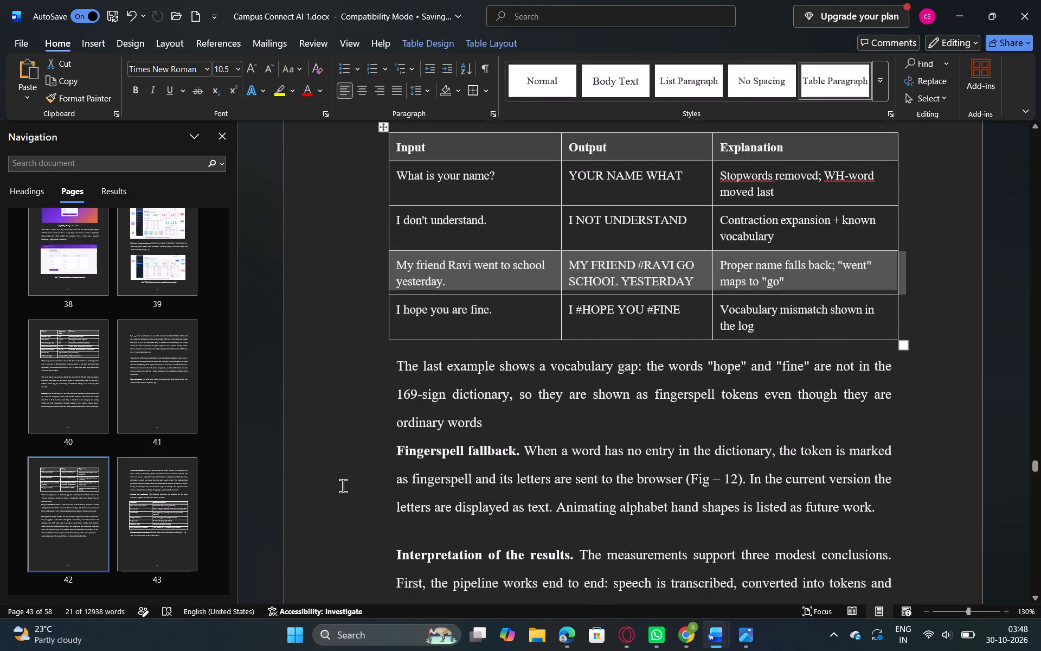
scroll(343, 486, up, 2)
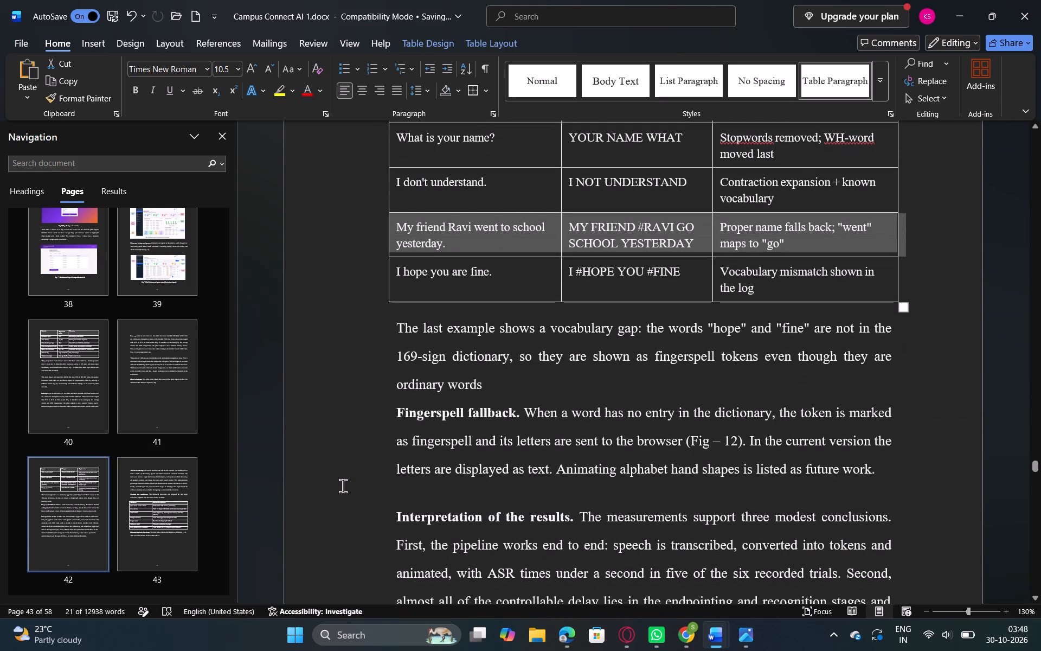
scroll(343, 486, up, 2)
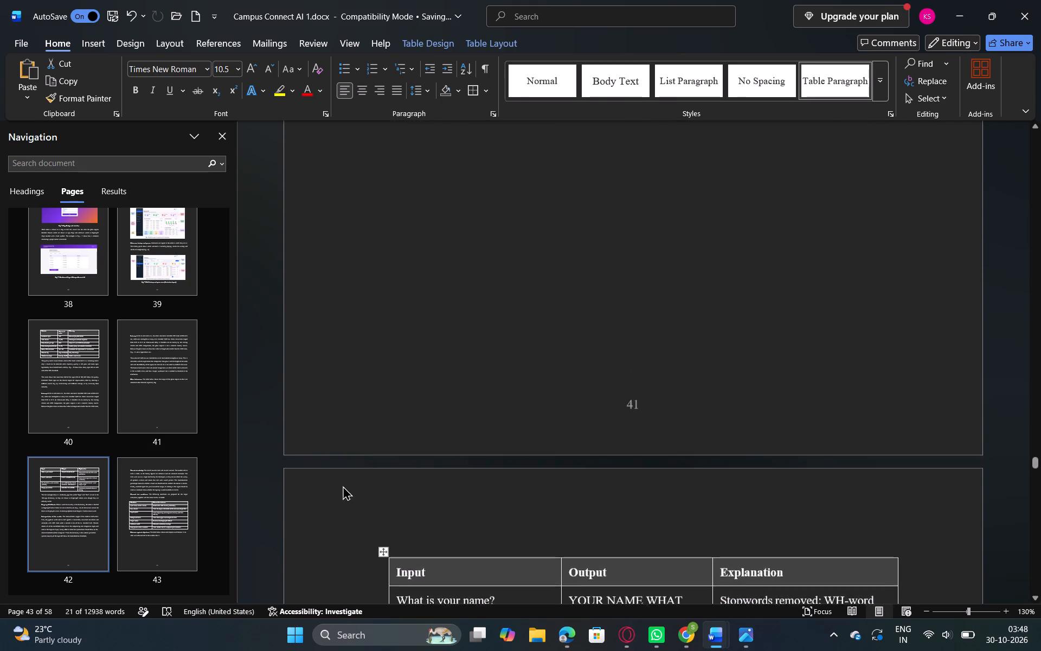
scroll(343, 486, up, 3)
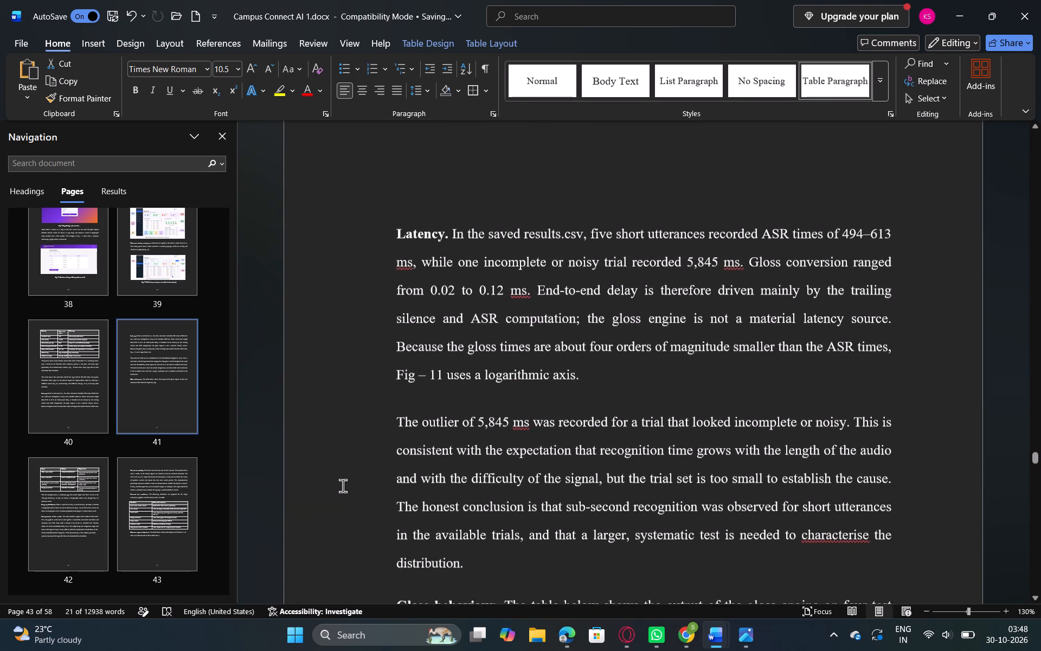
scroll(343, 486, up, 3)
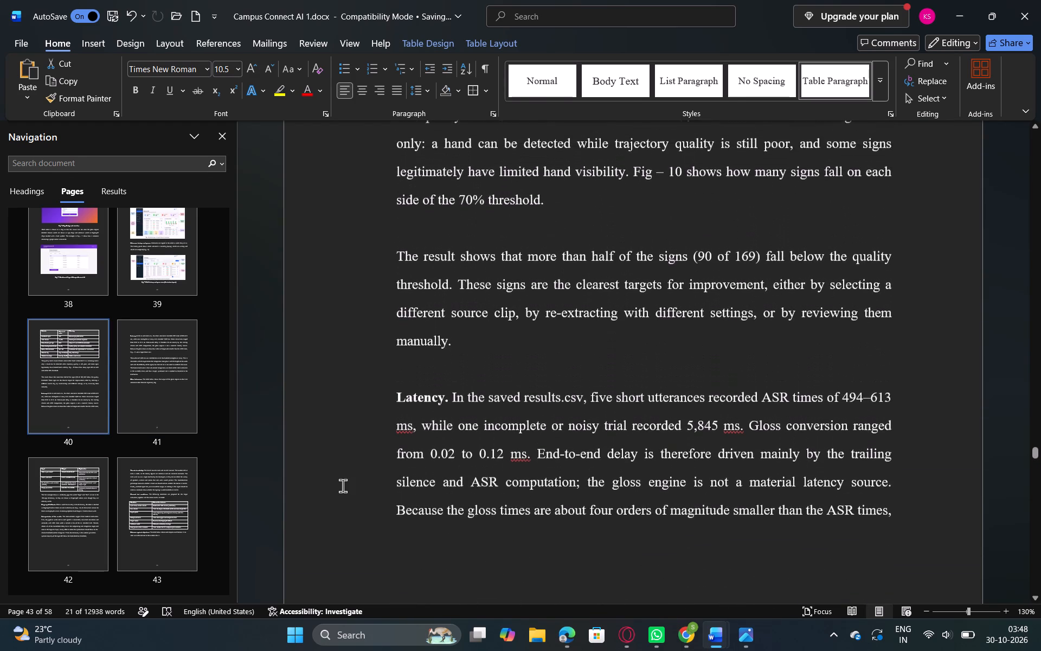
scroll(343, 486, up, 2)
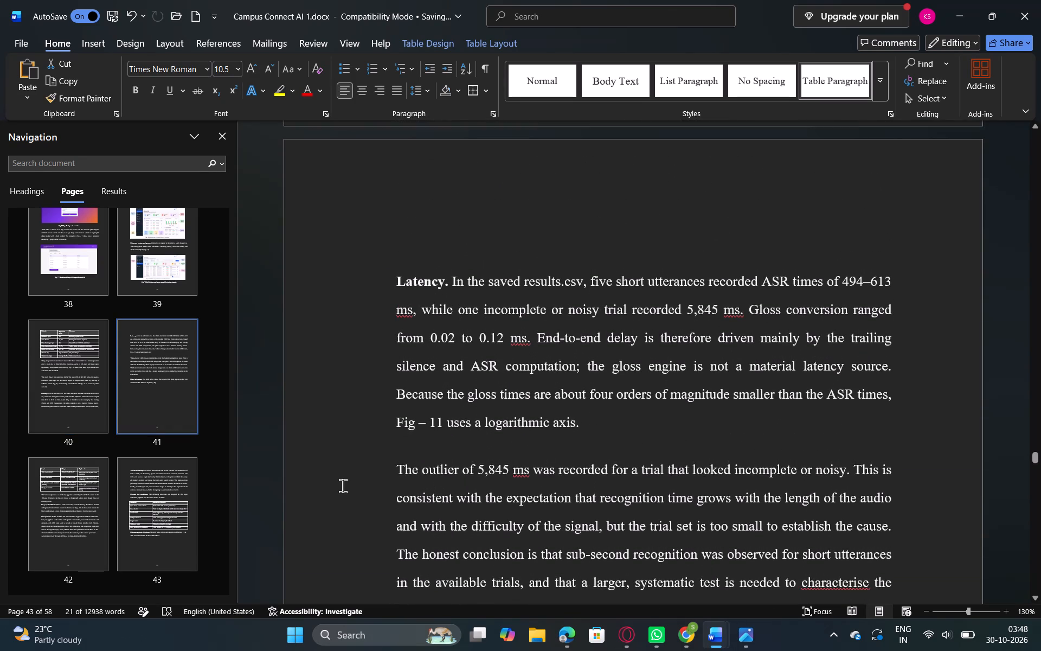
Delete the repeated Latency paragraph at the top of page 41, its empty line and the comma ending the text on page 40.
scroll(343, 486, up, 1)
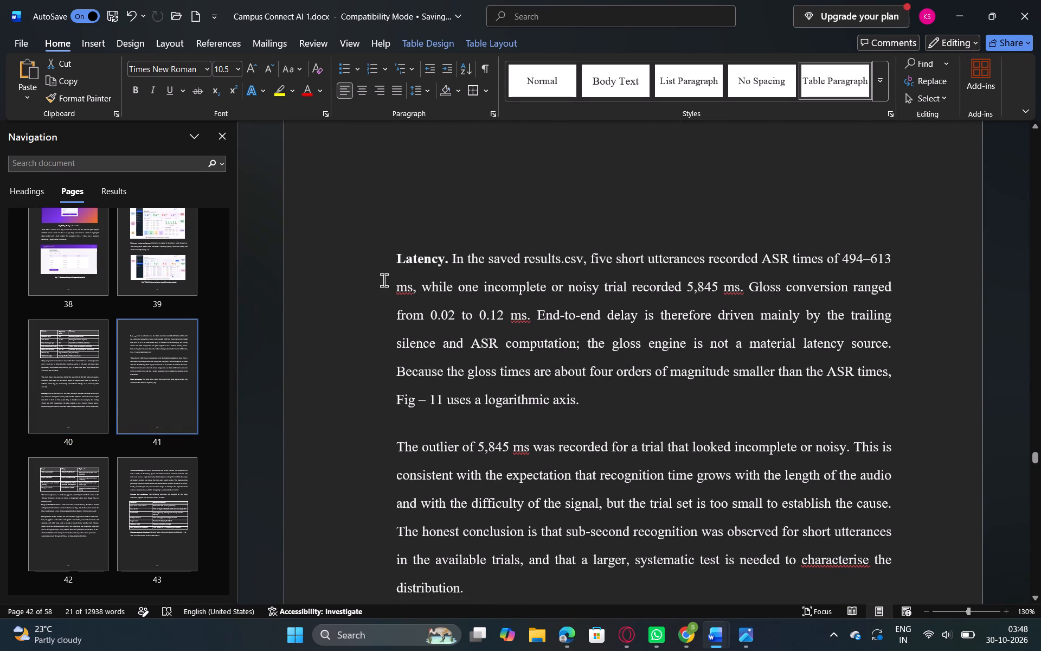
drag(389, 259, 580, 406)
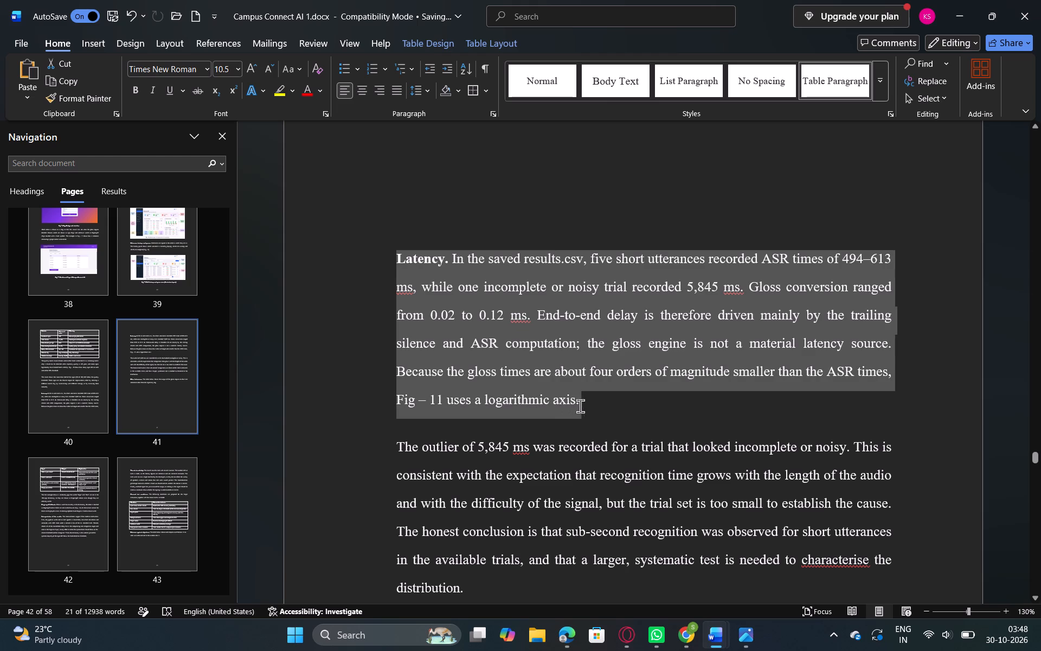
drag(580, 406, 580, 405)
key(BackSpace)
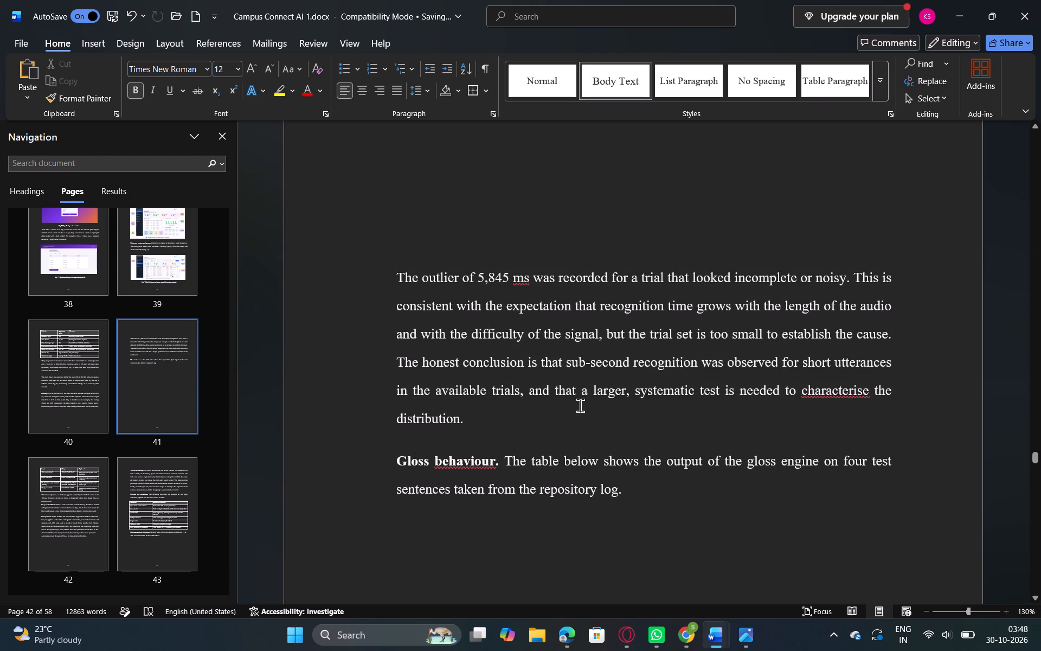
scroll(580, 405, up, 1)
key(BackSpace)
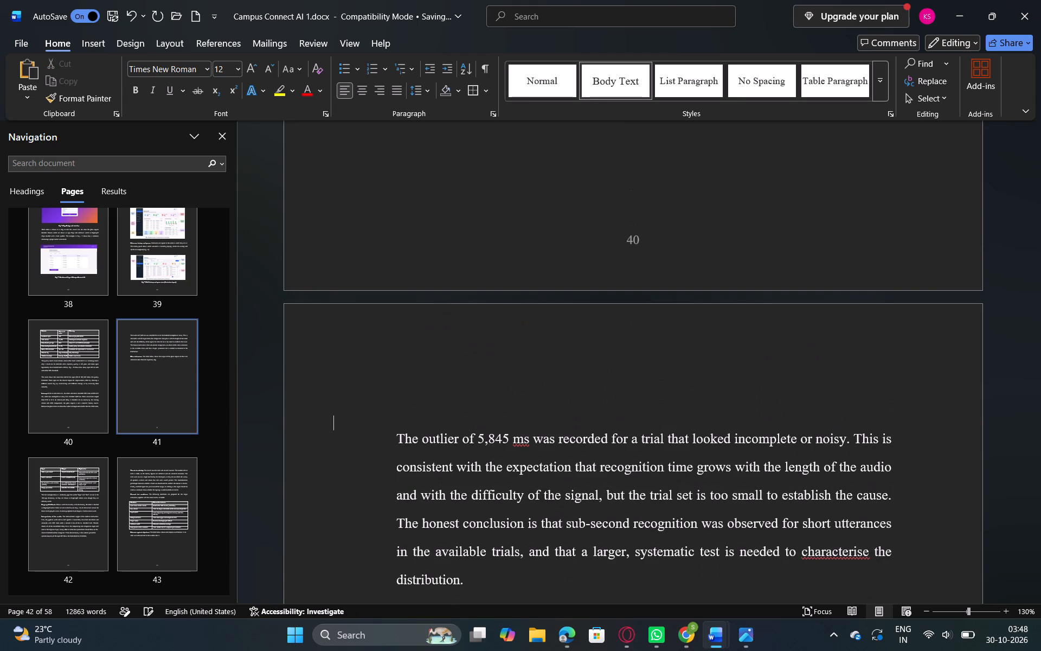
key(BackSpace)
key(BackSpace)
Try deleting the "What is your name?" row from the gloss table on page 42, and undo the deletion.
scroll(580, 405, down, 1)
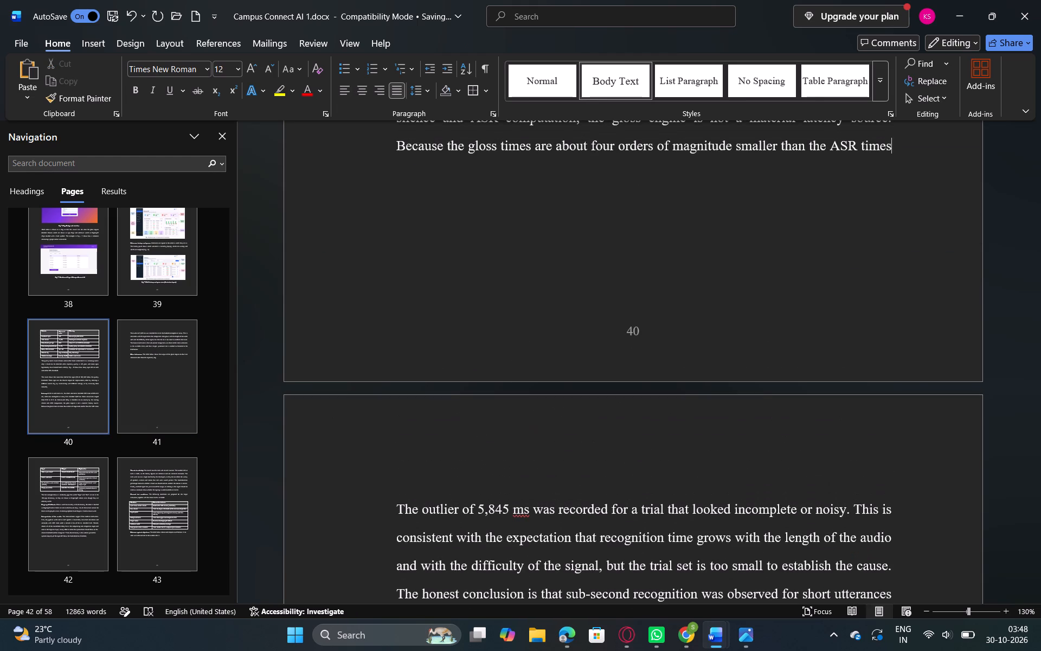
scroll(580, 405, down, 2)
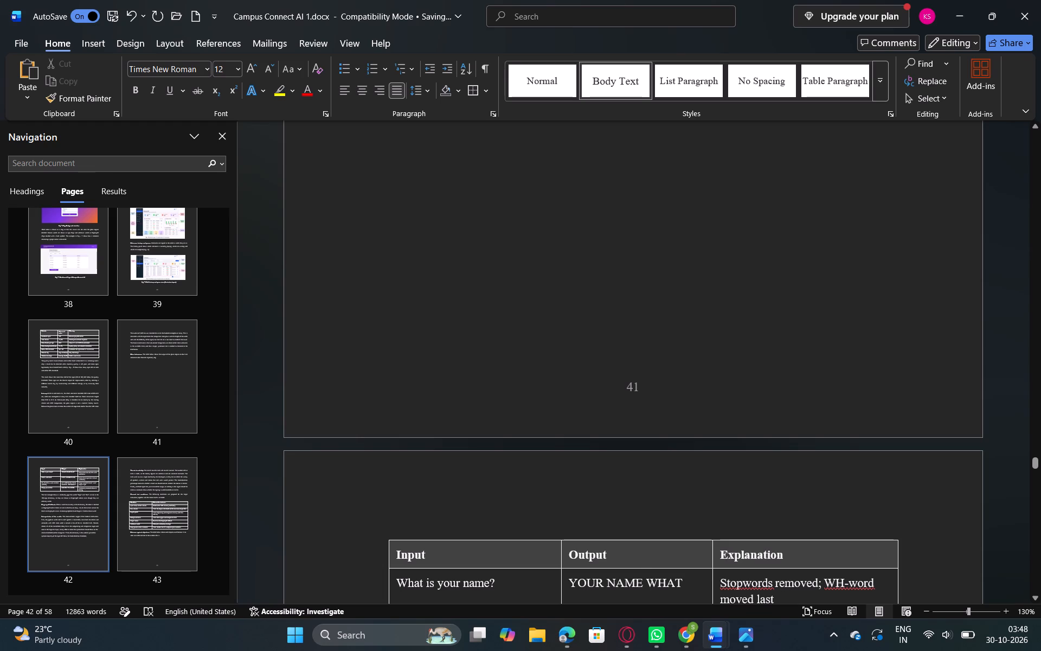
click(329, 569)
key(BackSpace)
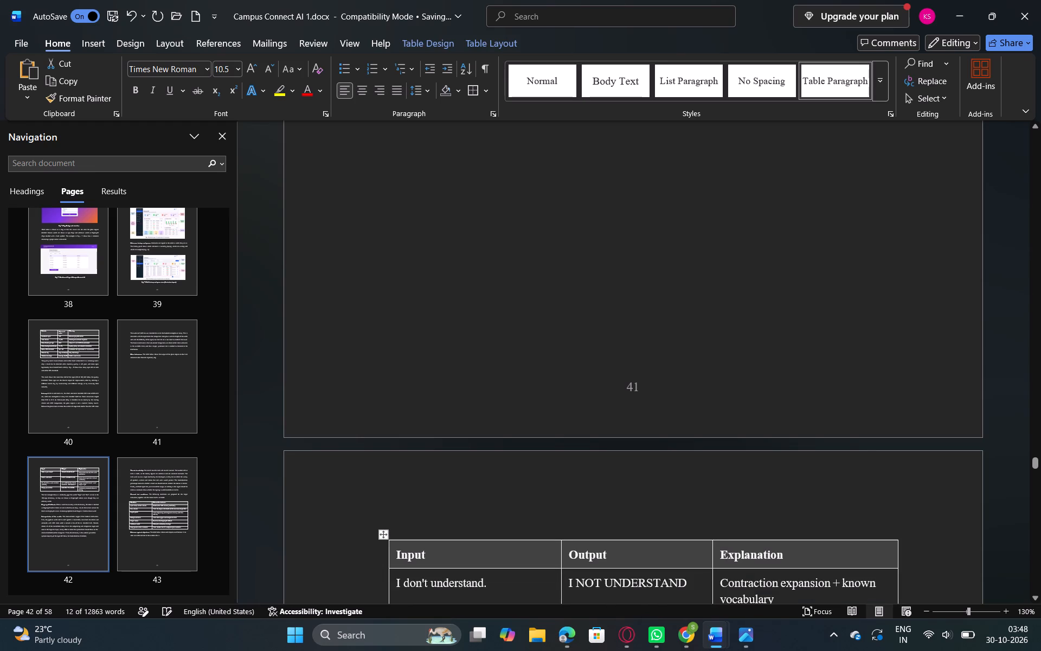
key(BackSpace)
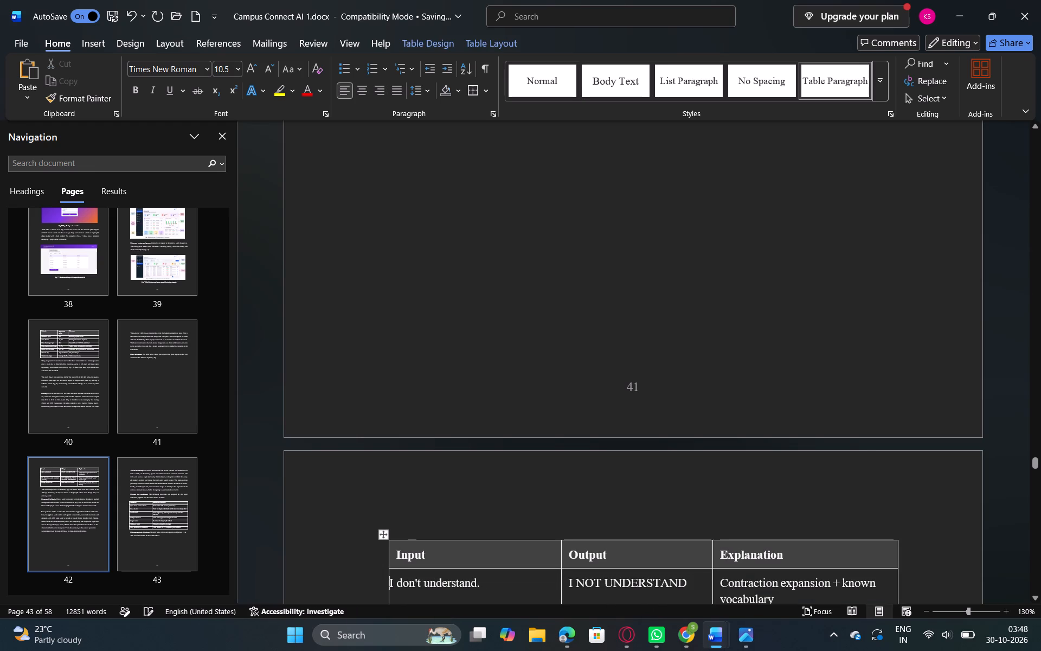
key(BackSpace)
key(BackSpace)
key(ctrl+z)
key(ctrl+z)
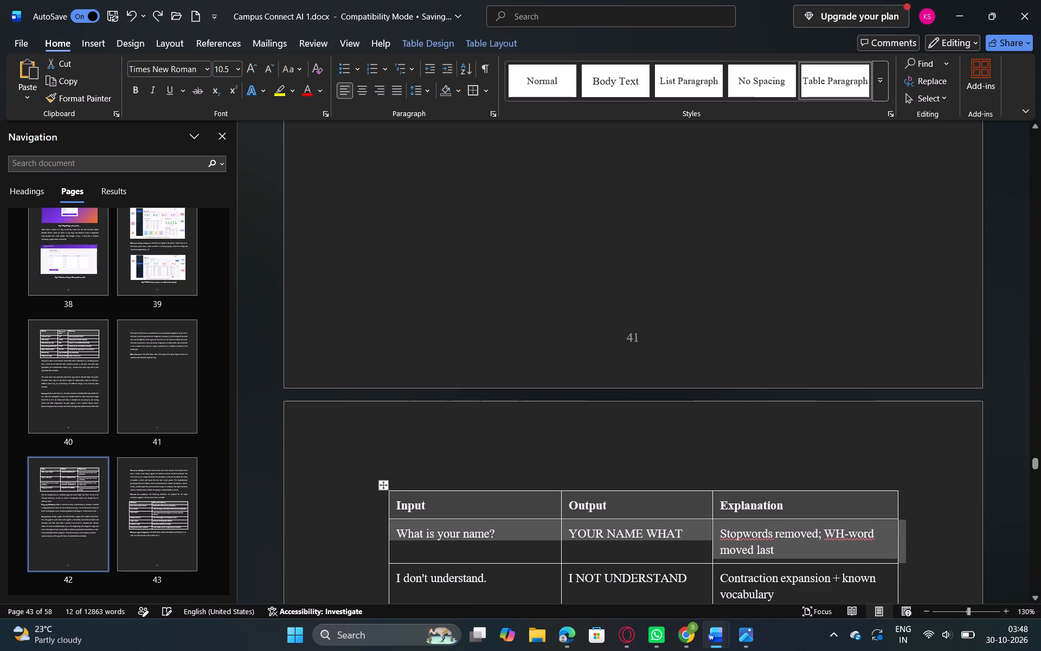
Remove the indent and the space above the "The last example shows a vocabulary gap" paragraph below the gloss table.
scroll(329, 569, down, 2)
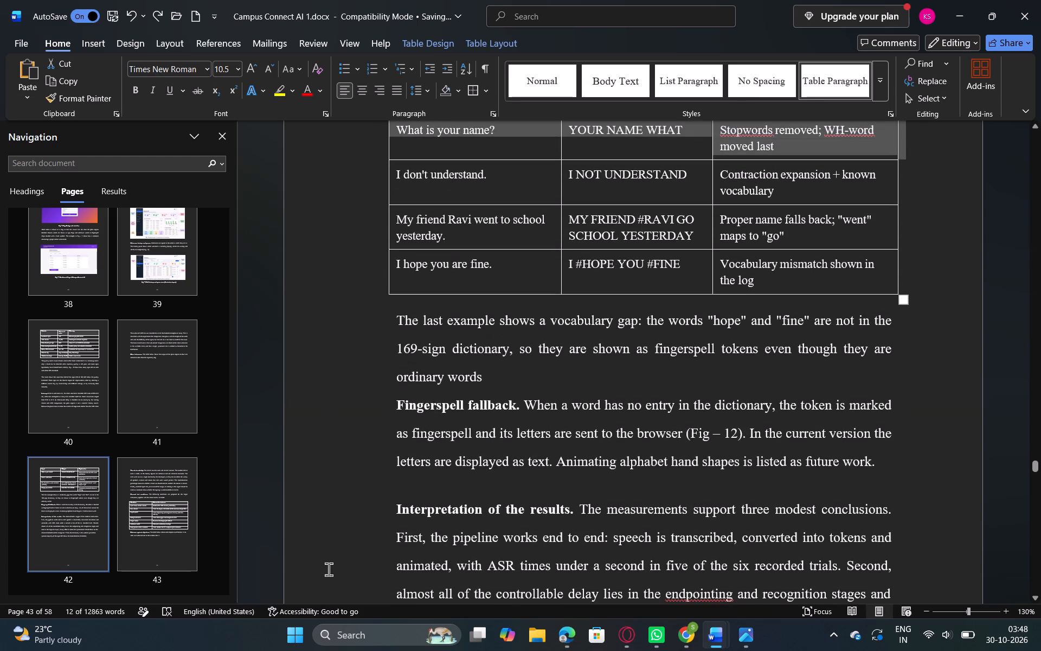
click(394, 318)
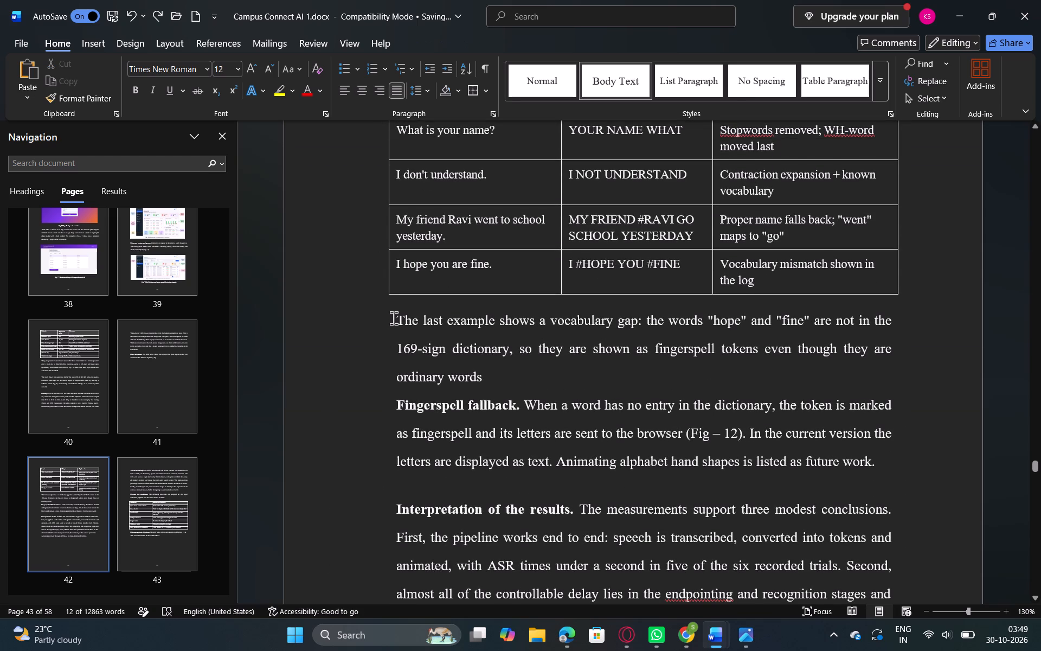
key(BackSpace)
key(BackSpace)
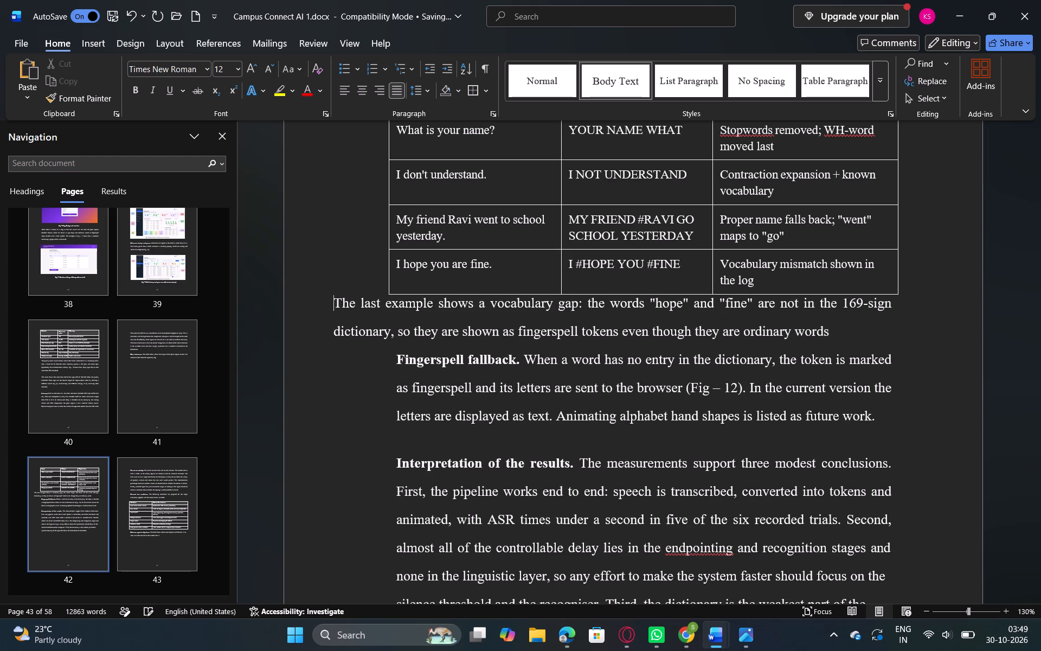
key(BackSpace)
key(BackSpace)
key(BackSpace)
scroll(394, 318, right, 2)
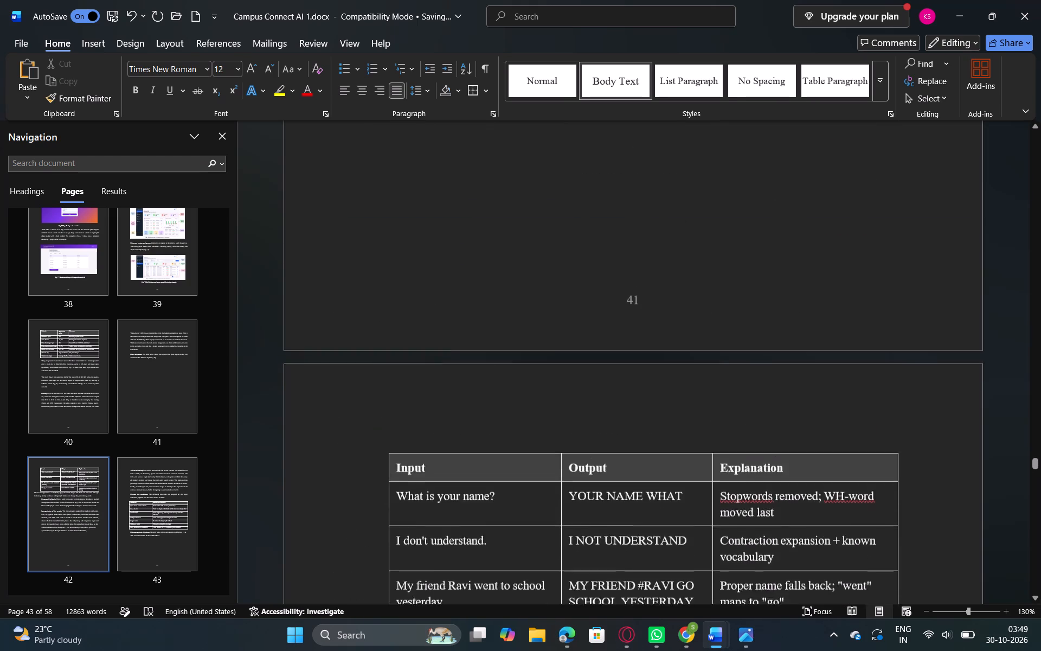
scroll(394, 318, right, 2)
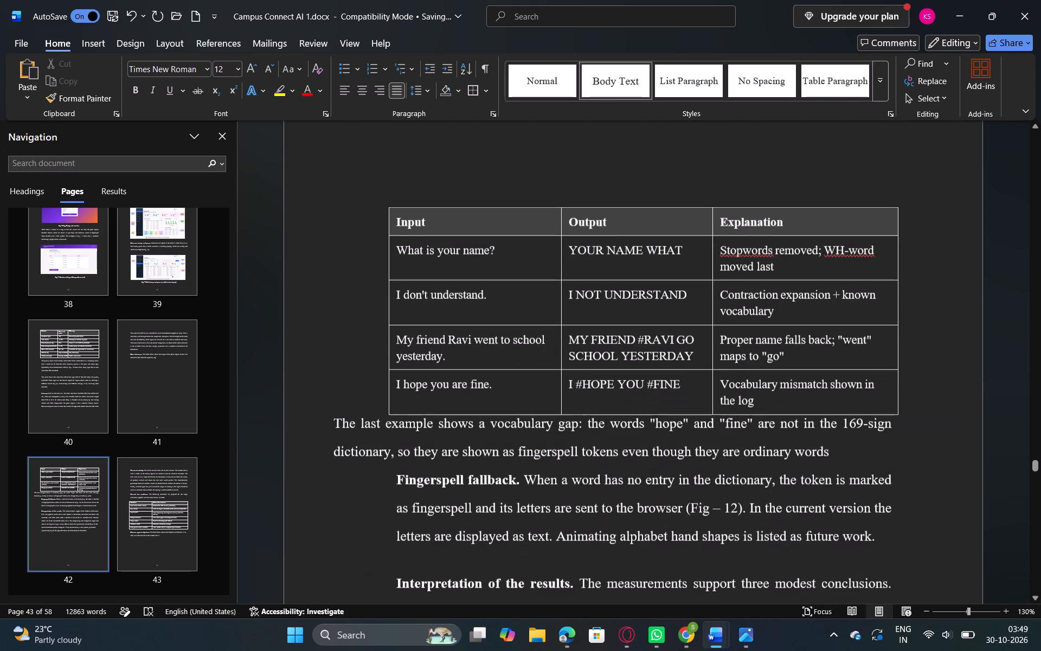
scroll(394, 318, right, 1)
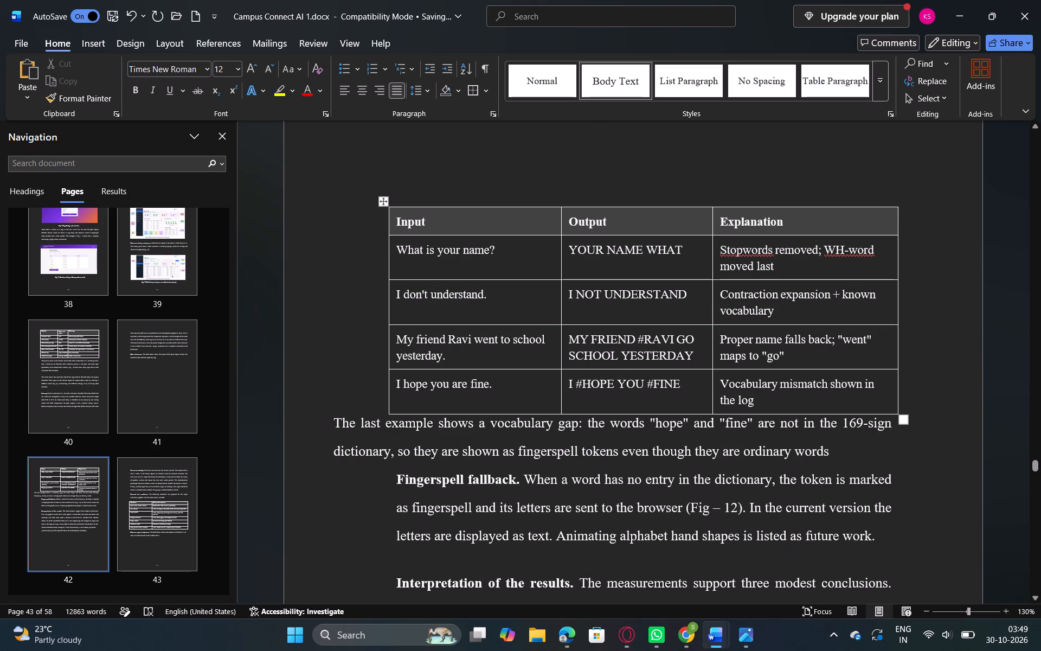
Undo the indent and spacing removal on the "The last example shows a vocabulary gap" paragraph below the gloss table.
key(ctrl+z)
key(ctrl+z)
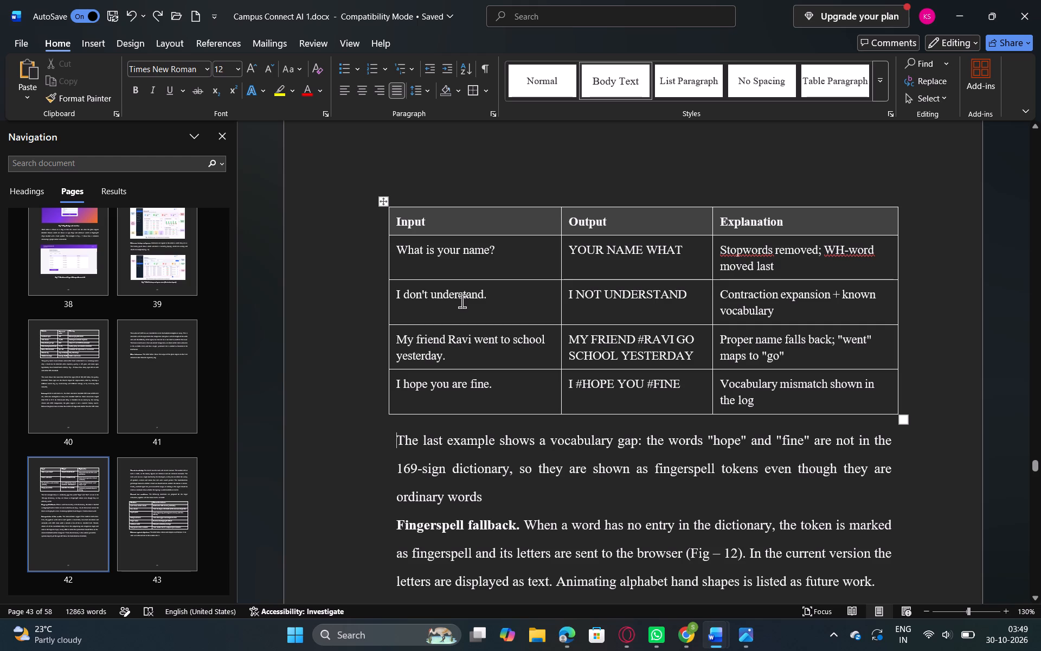
Delete the "The outlier of 5,845 ms" and "Gloss behaviour" paragraphs from page 41.
scroll(462, 301, right, 1)
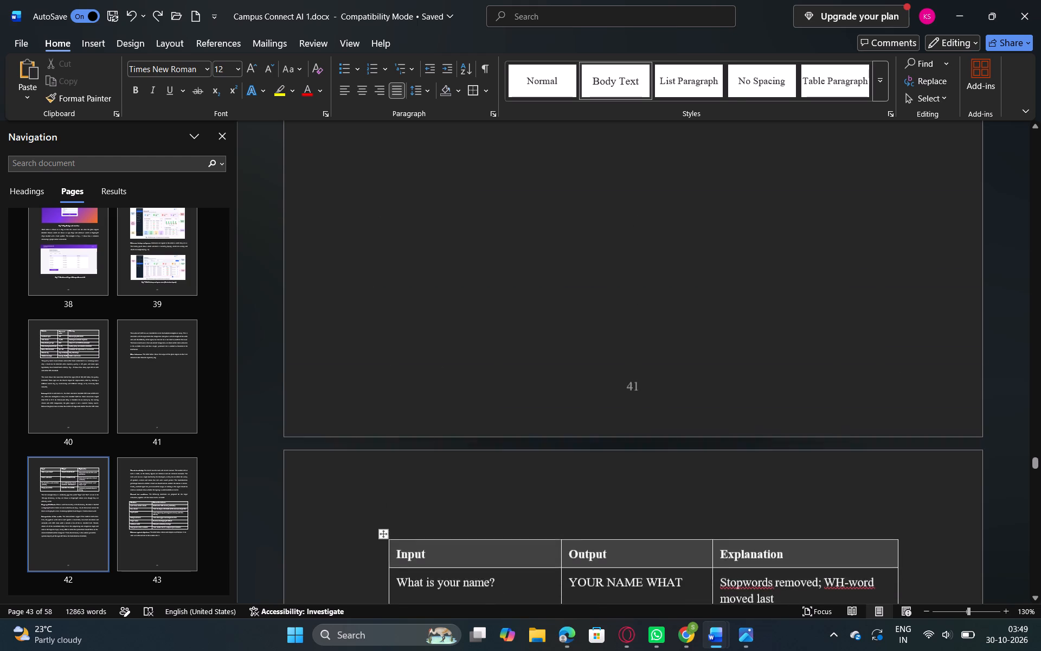
scroll(462, 301, right, 2)
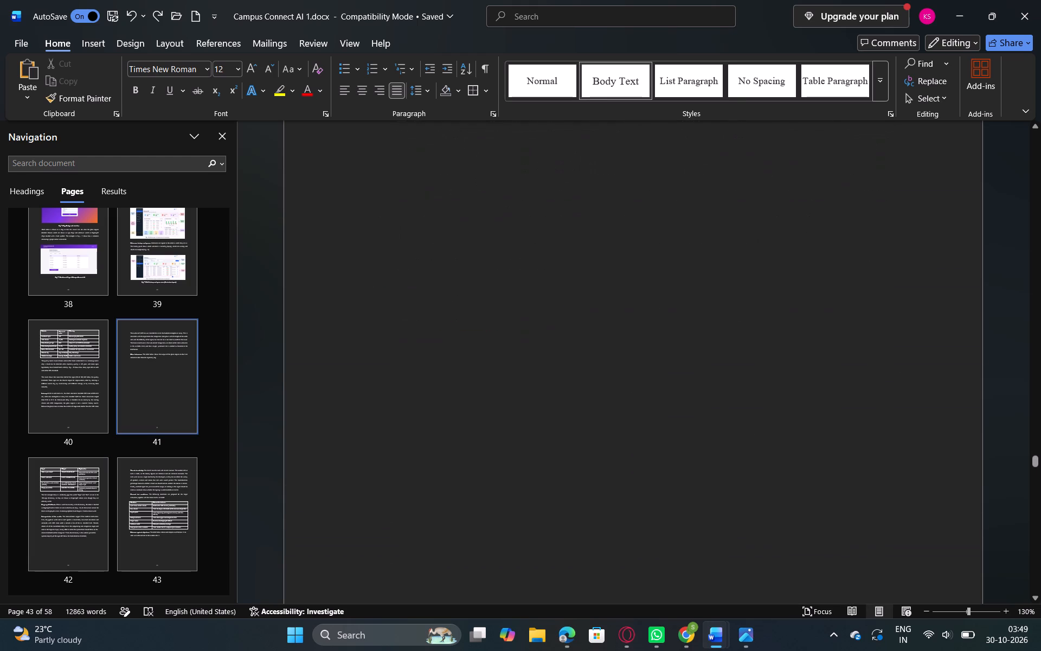
scroll(462, 301, right, 2)
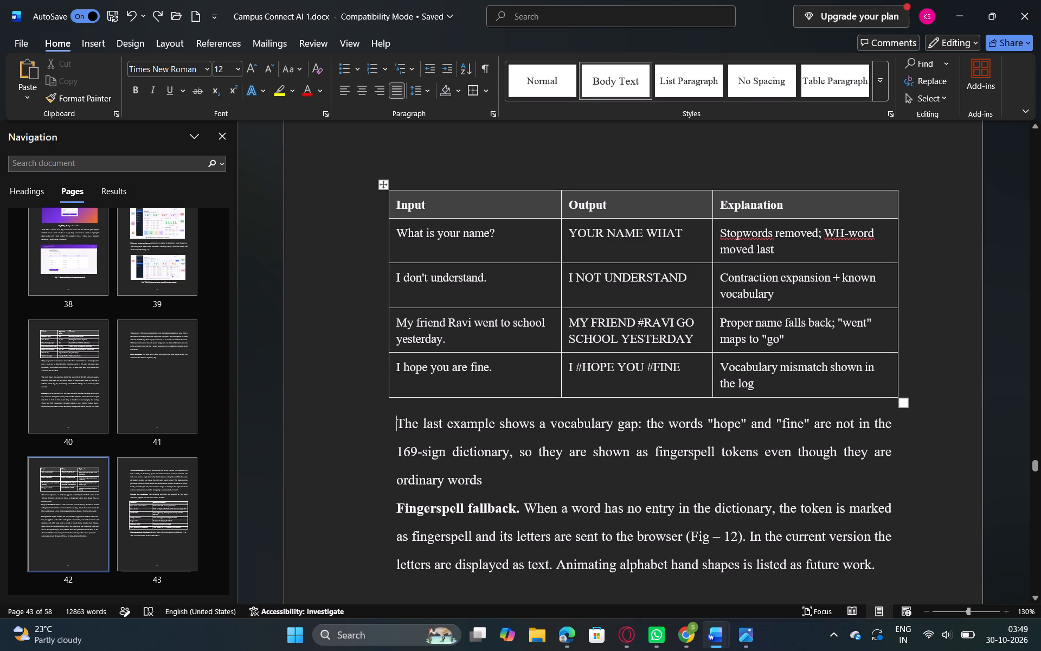
scroll(462, 301, up, 1)
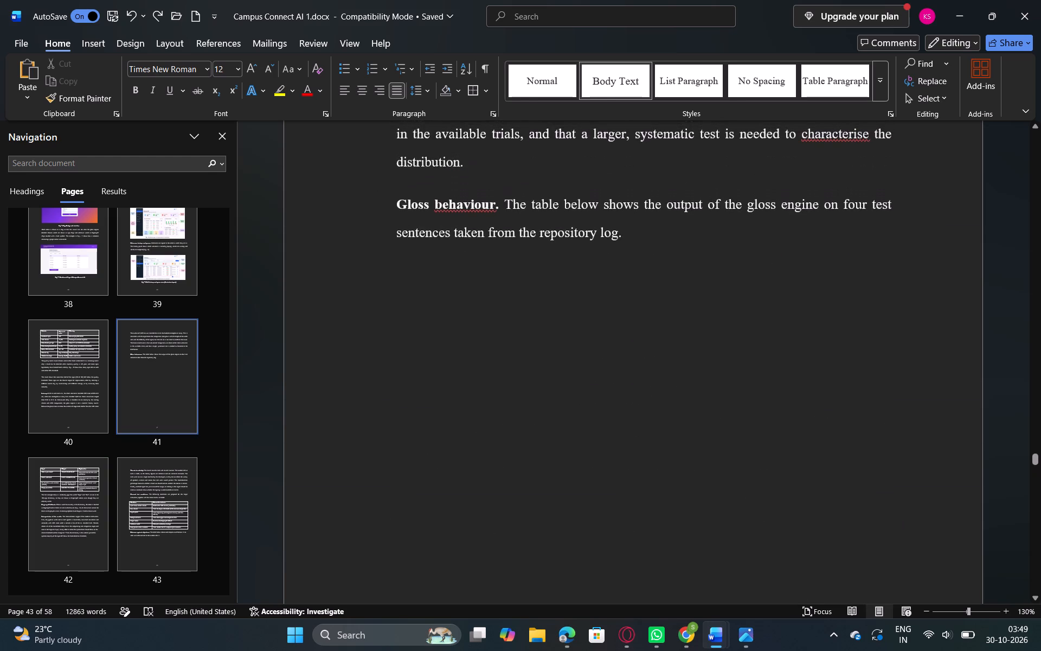
scroll(462, 301, up, 2)
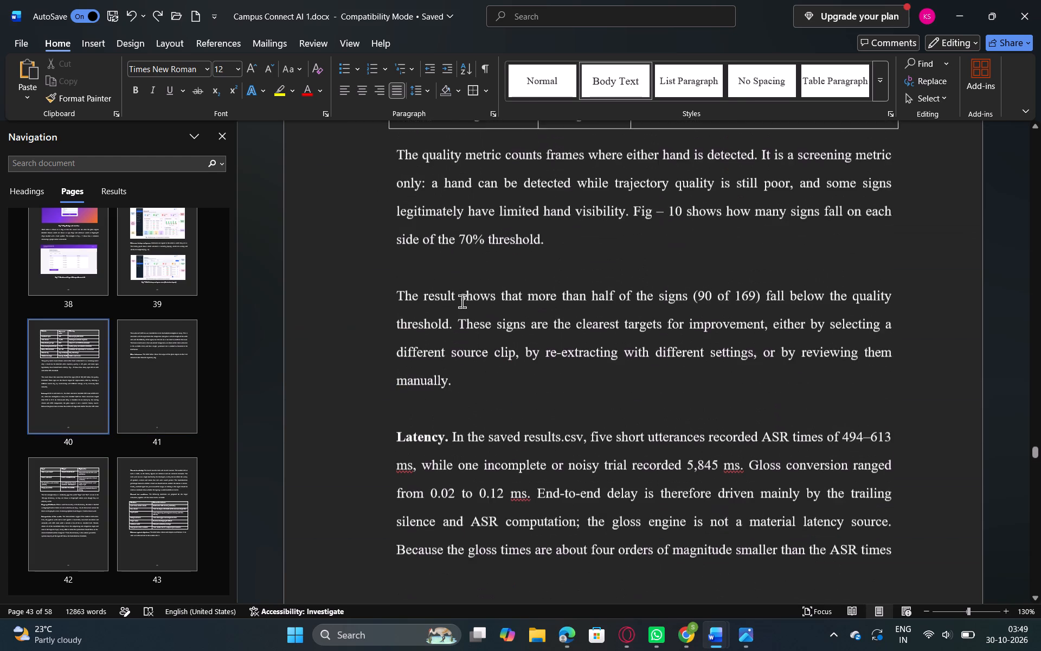
scroll(462, 301, up, 1)
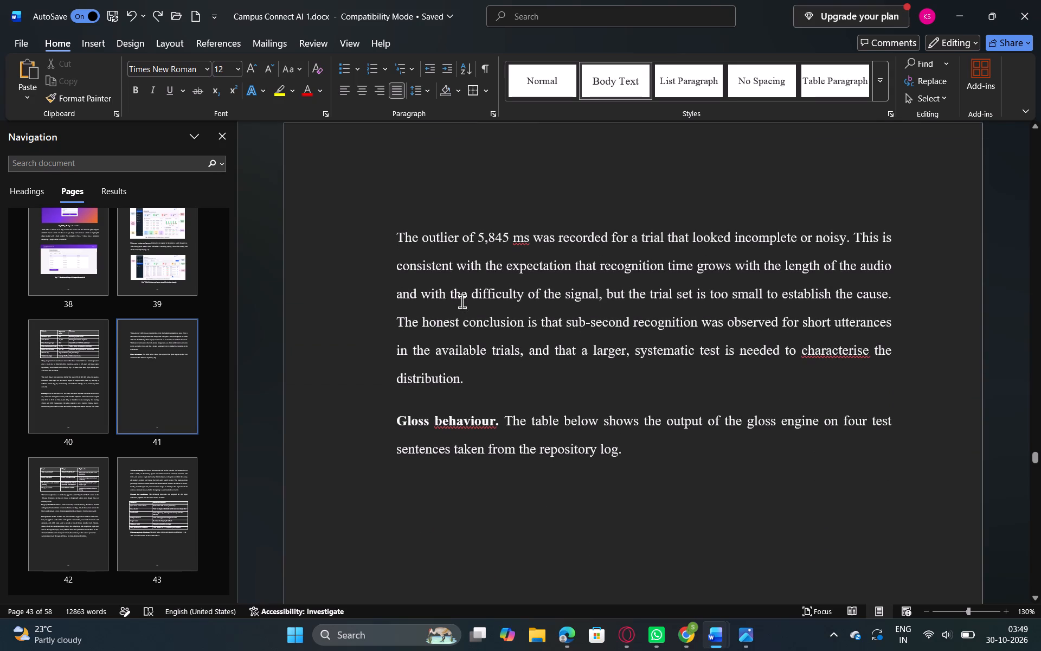
drag(395, 237, 618, 445)
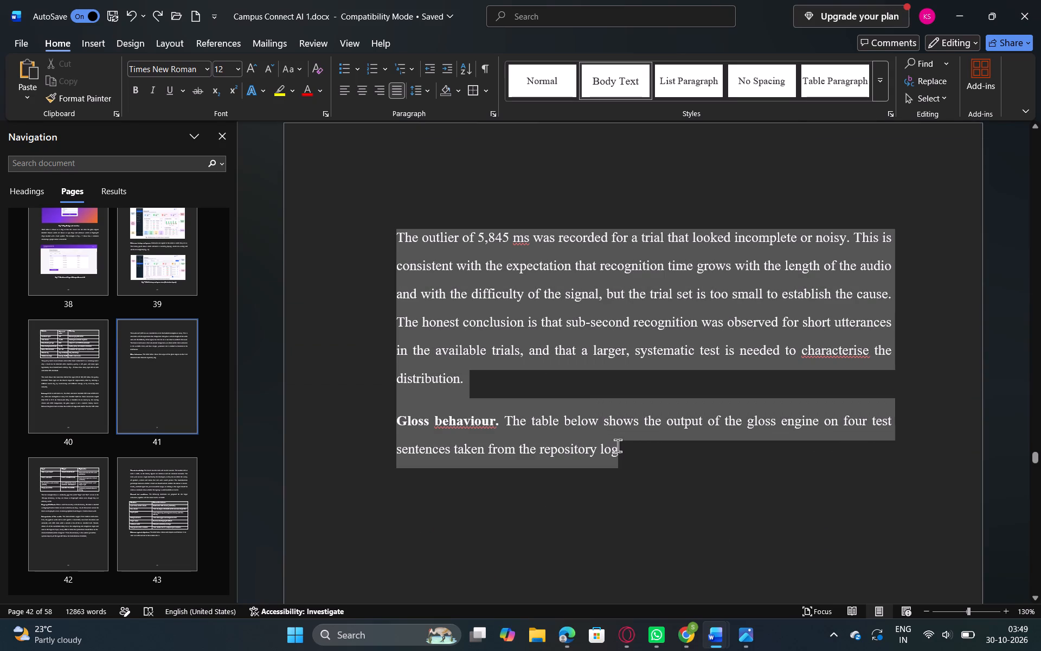
drag(618, 445, 618, 446)
key(BackSpace)
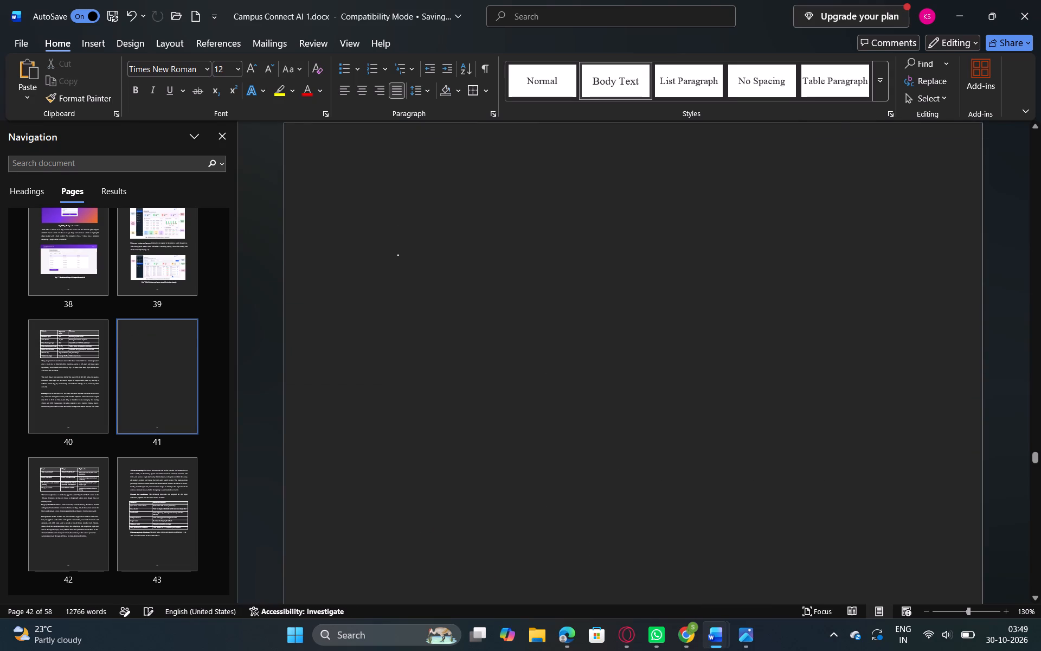
Remove the leftover full stop and blank page 41 so the gloss table moves up onto that page.
key(Delete)
key(Delete)
click(171, 399)
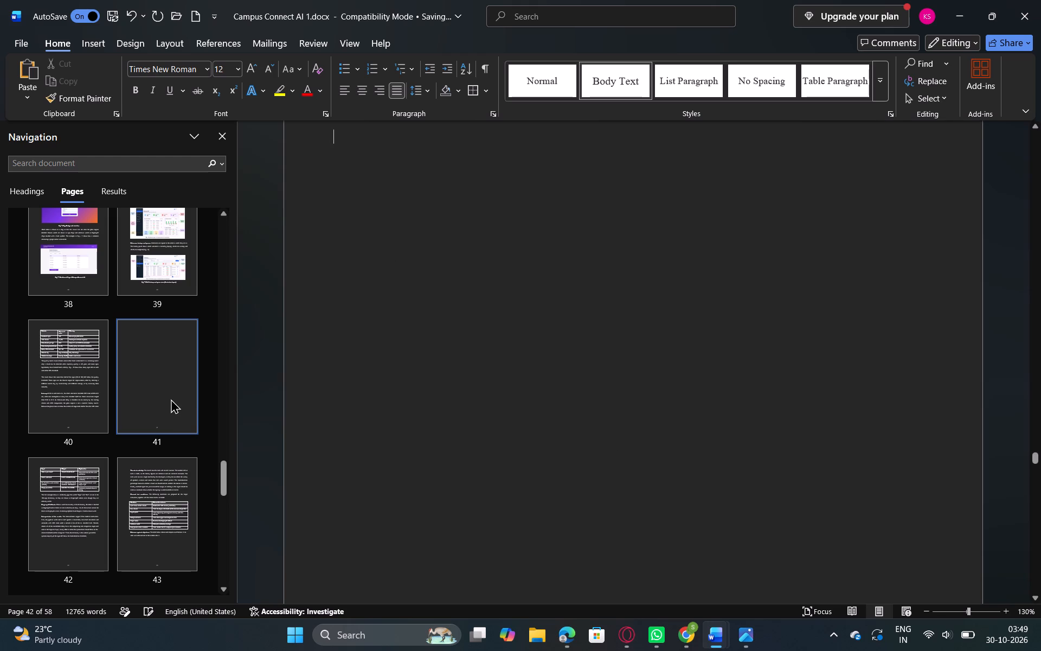
key(Delete)
double_click(160, 393)
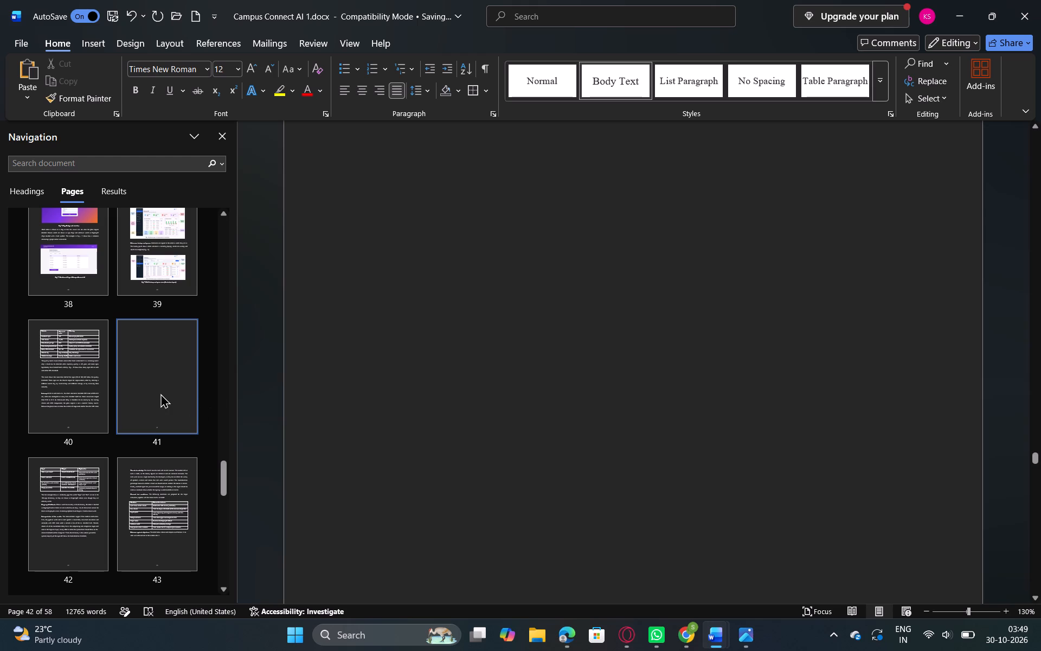
key(Delete)
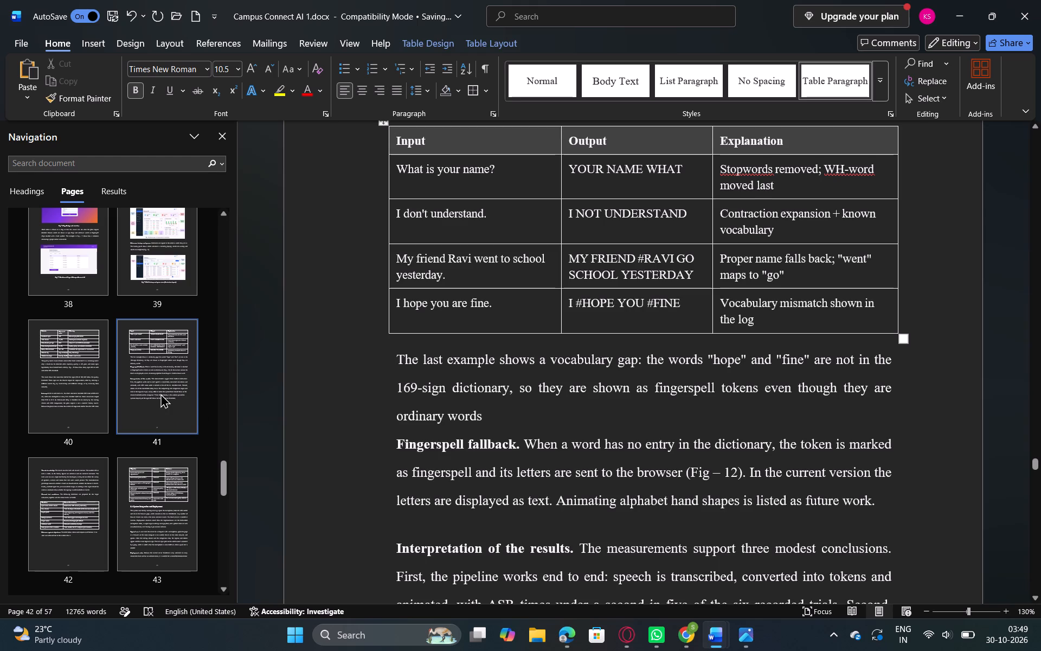
Look through the results, deployment, feedback and summary sections from page 41 up to the Conclusion chapter on page 47.
scroll(389, 390, right, 1)
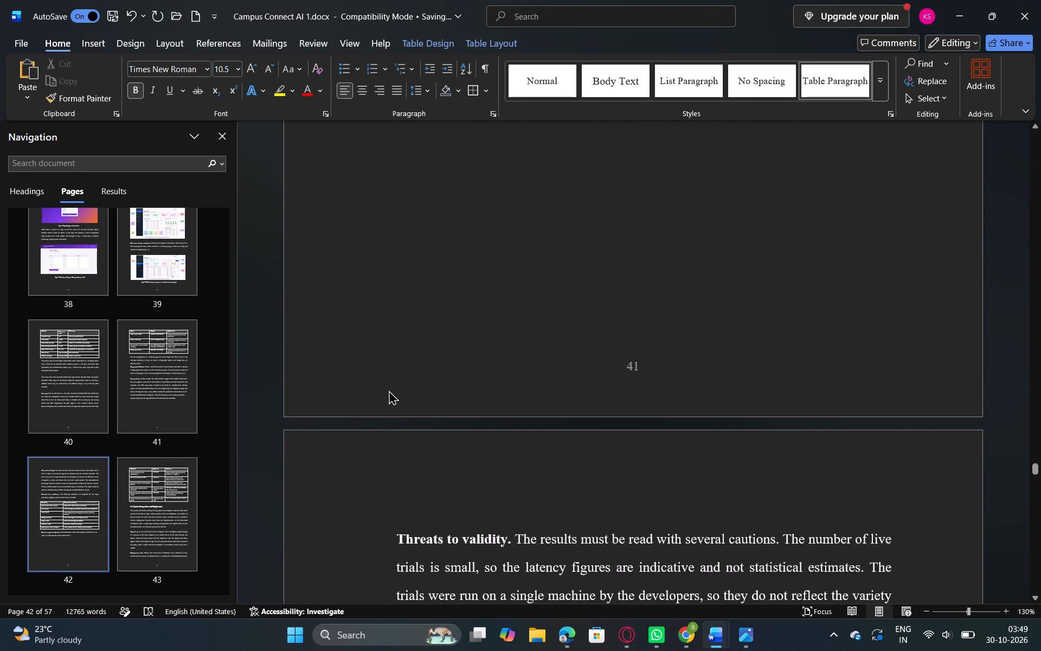
scroll(389, 390, right, 1)
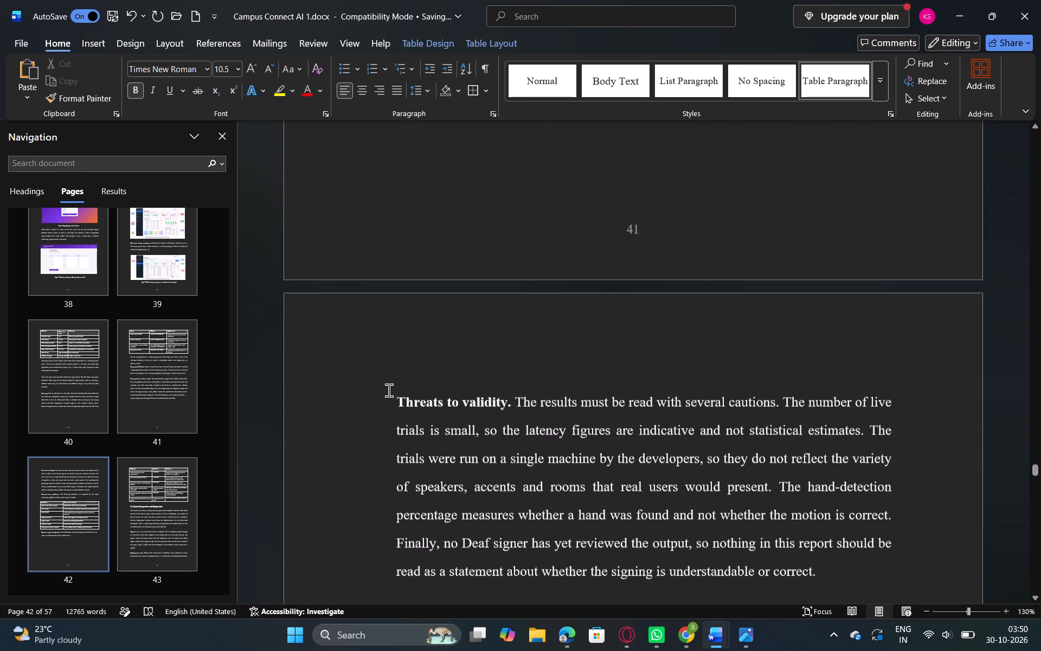
scroll(389, 390, right, 1)
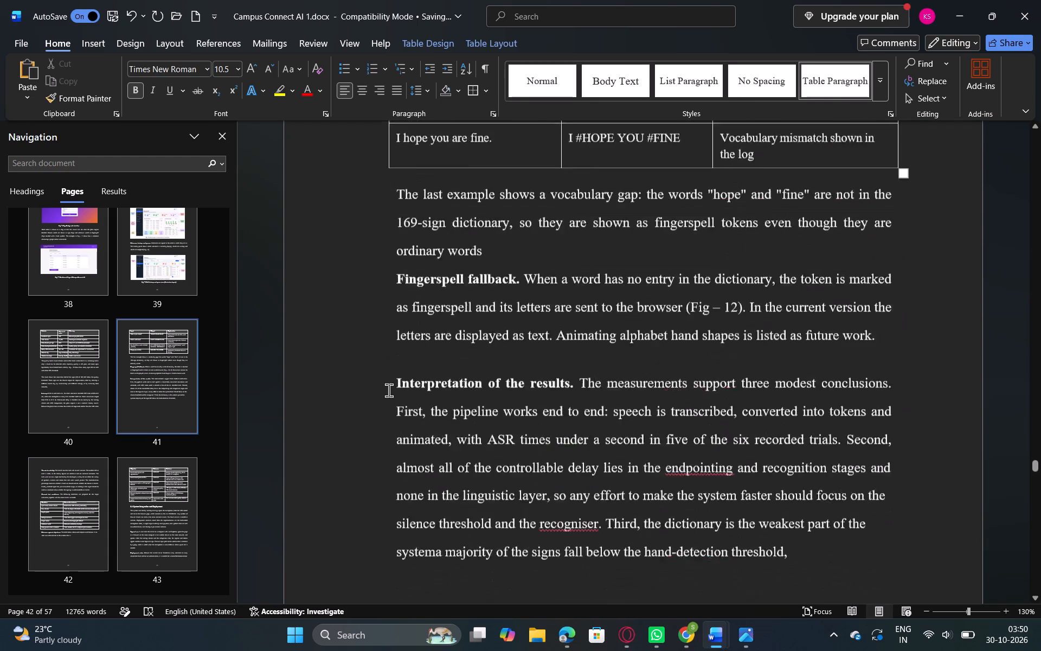
scroll(389, 390, right, 1)
scroll(389, 390, down, 2)
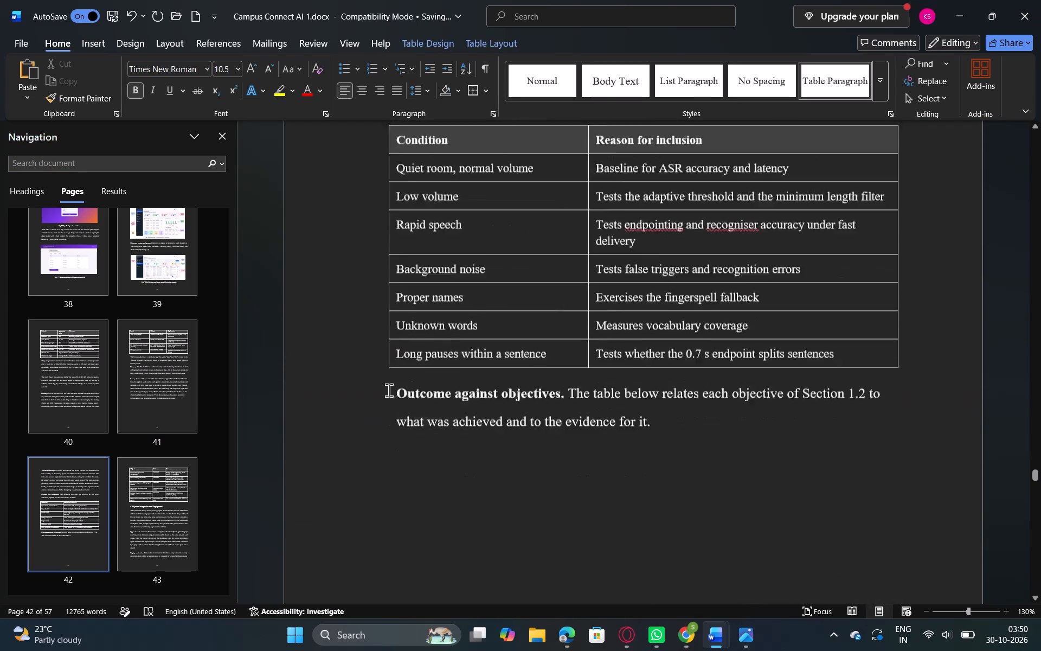
scroll(389, 390, down, 3)
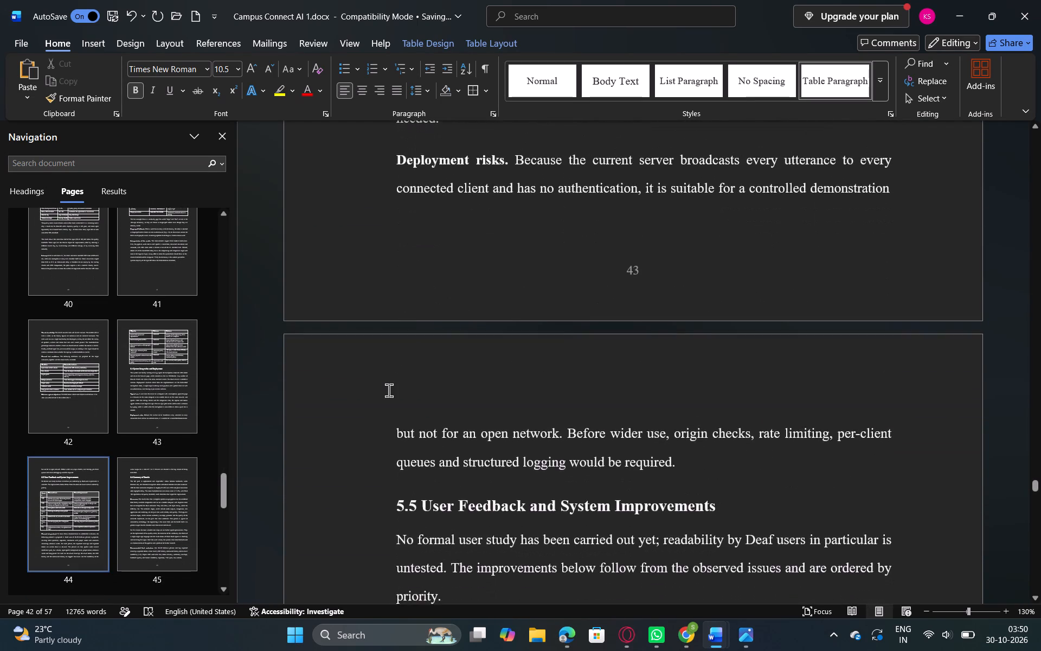
scroll(389, 390, down, 3)
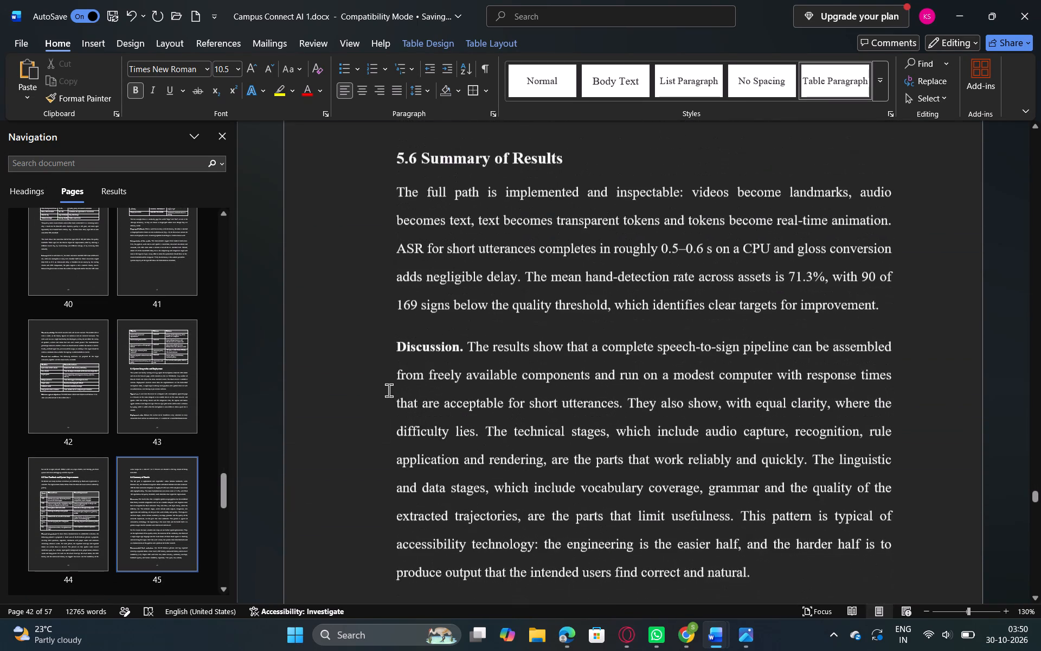
scroll(389, 390, down, 1)
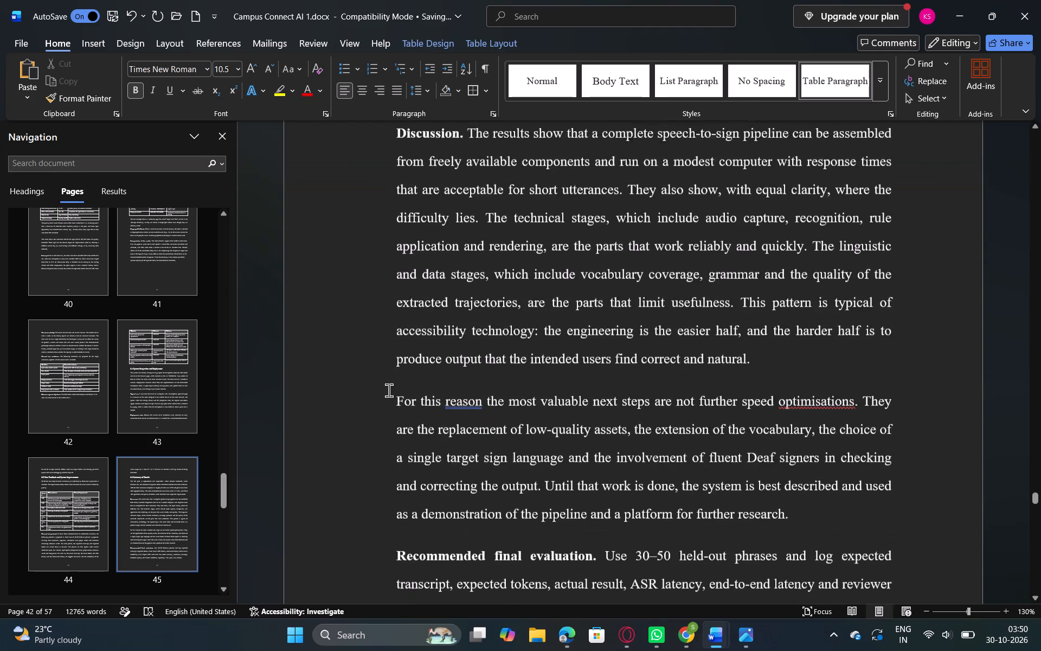
scroll(389, 390, down, 2)
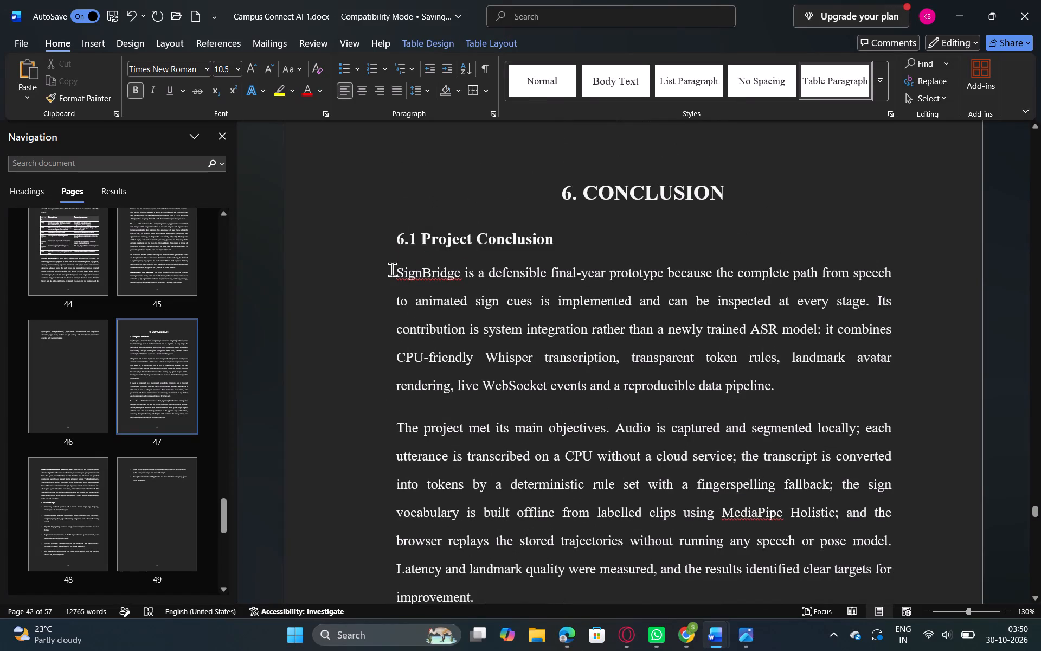
drag(392, 269, 637, 599)
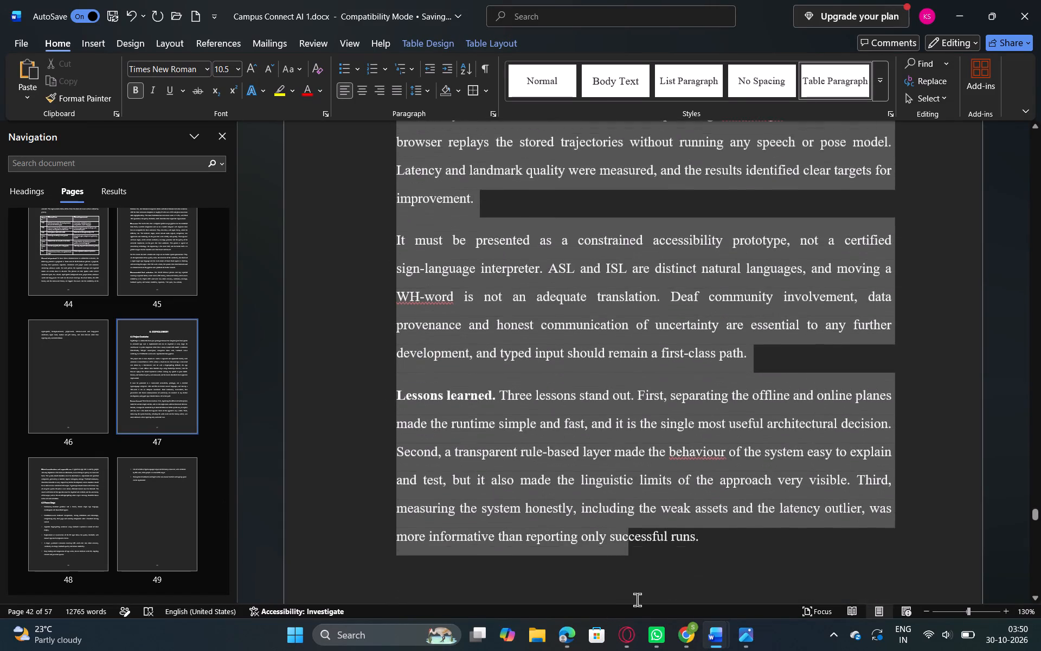
drag(637, 599, 699, 524)
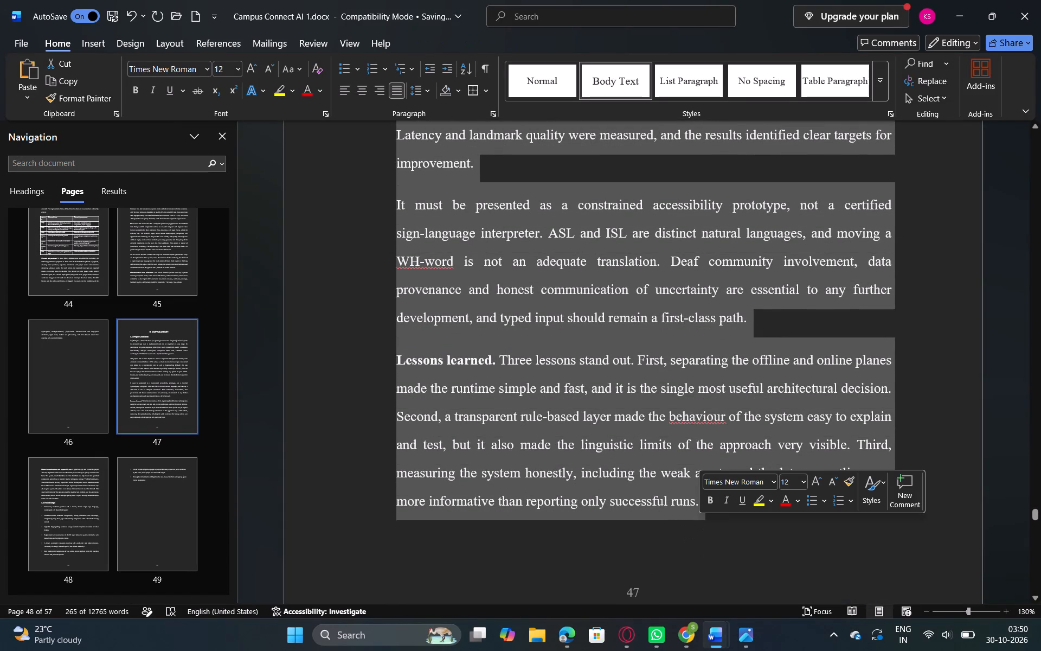
key(ctrl+c)
key(ctrl+c)
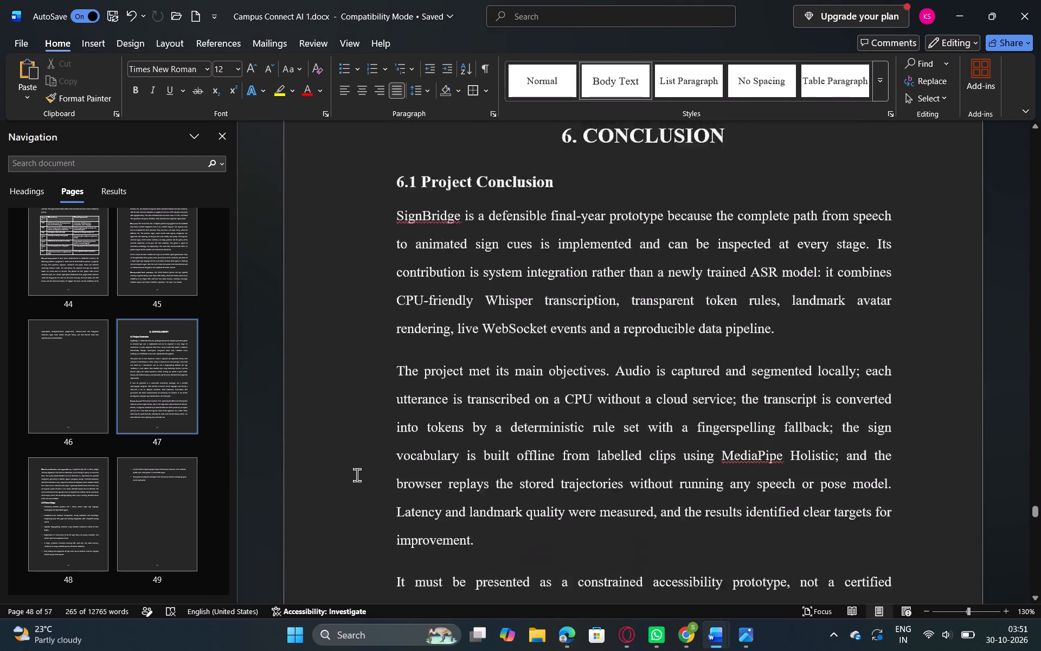
scroll(357, 475, up, 1)
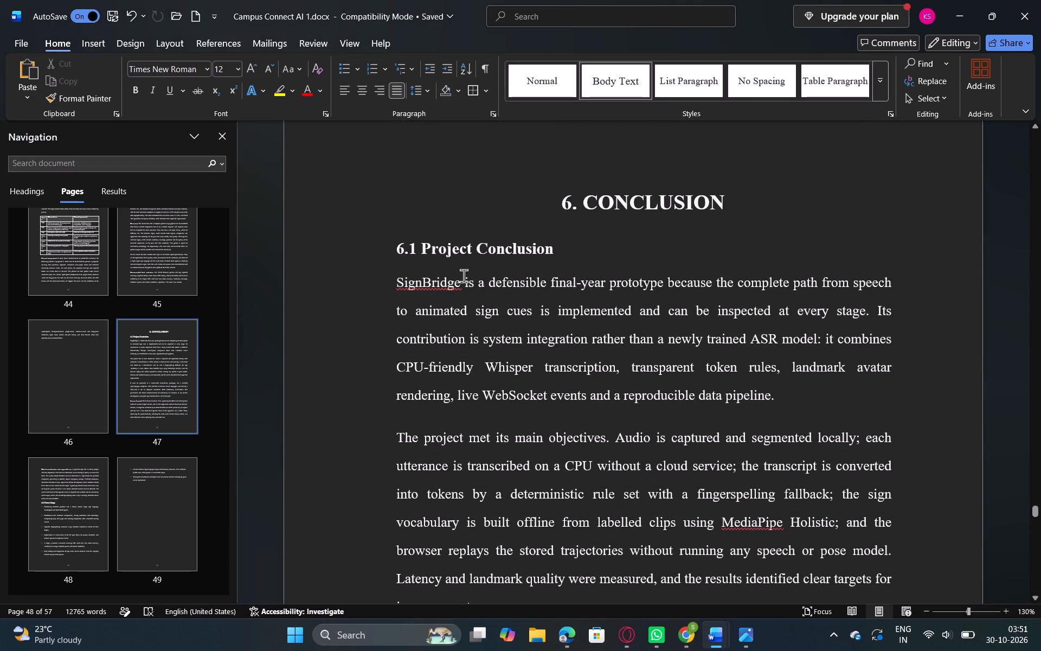
drag(464, 276, 561, 552)
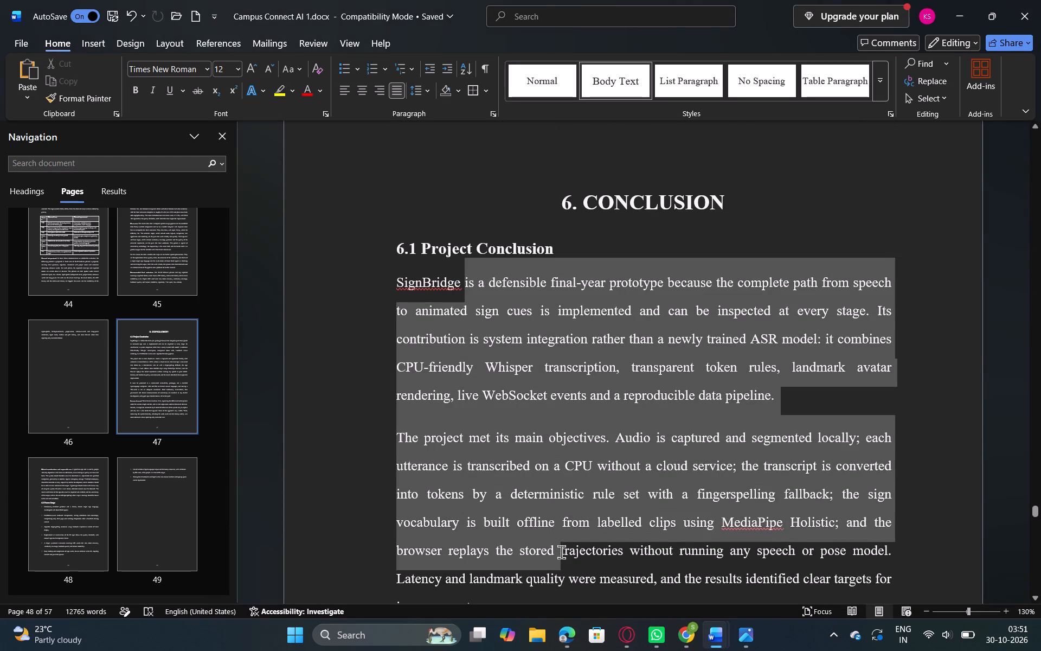
drag(561, 552, 589, 600)
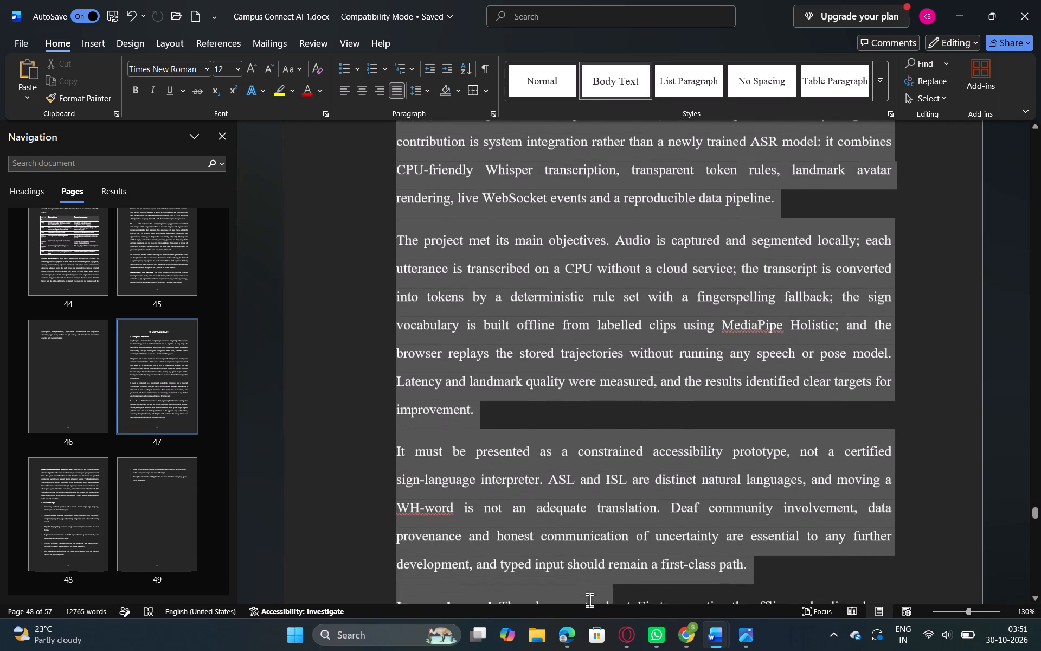
drag(589, 600, 820, 599)
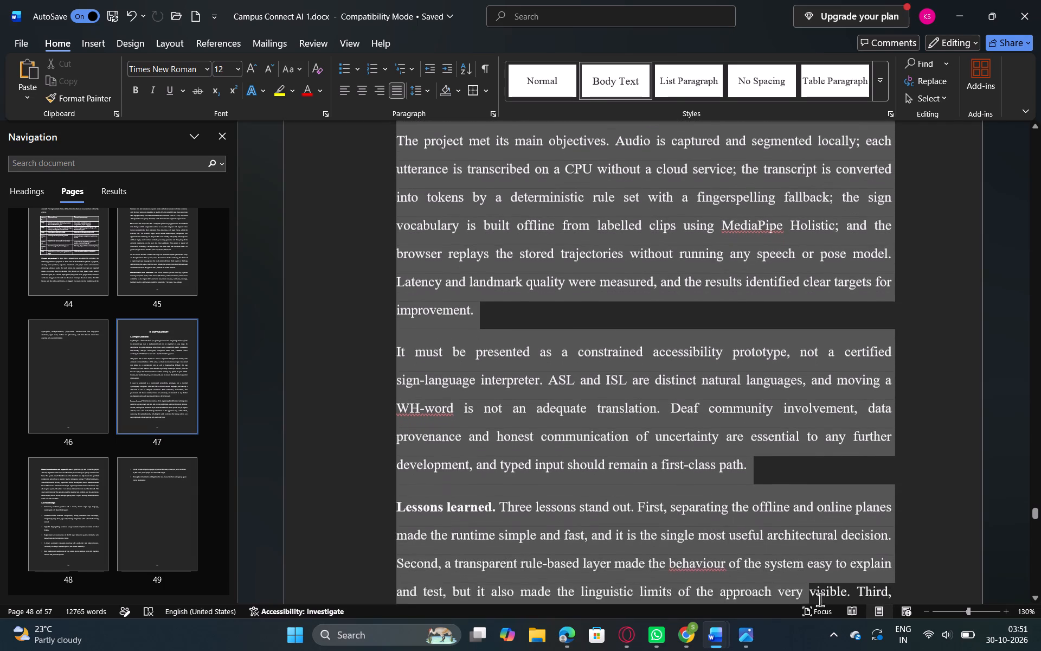
drag(820, 599, 816, 591)
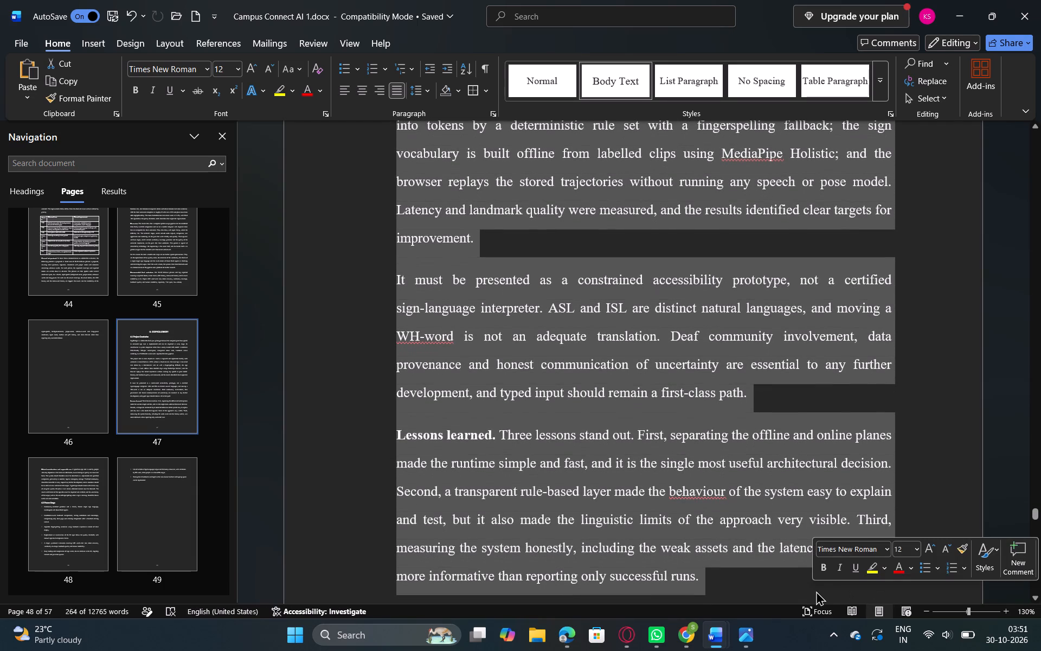
key(ctrl+v)
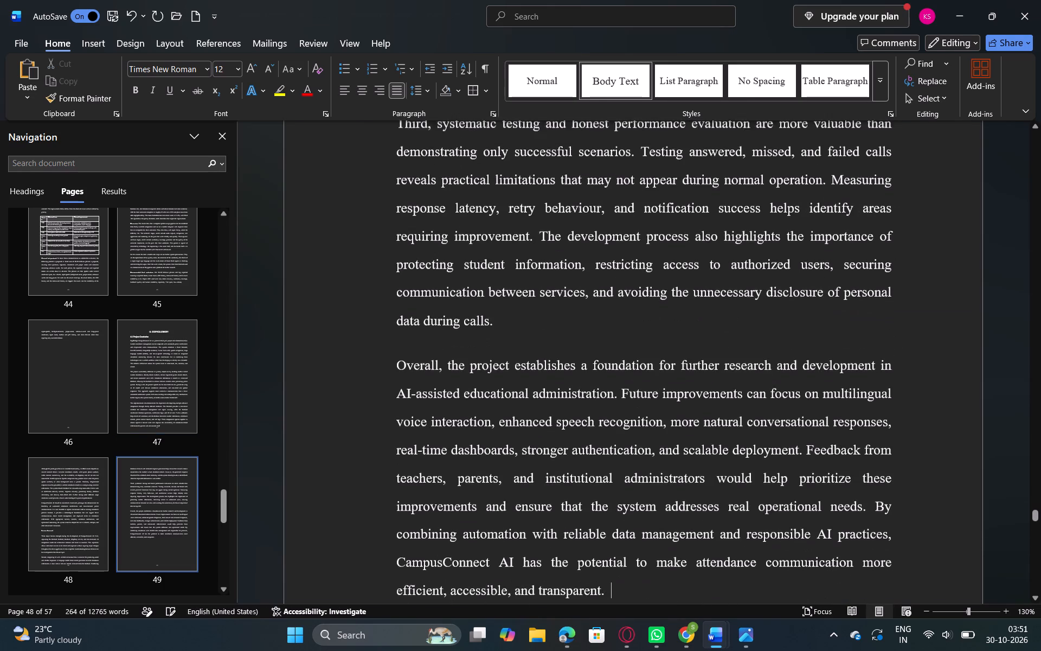
Delete the leftover word "SignBridge" so that section 6.1 Project Conclusion starts with "CampusConnect AI".
scroll(743, 506, up, 3)
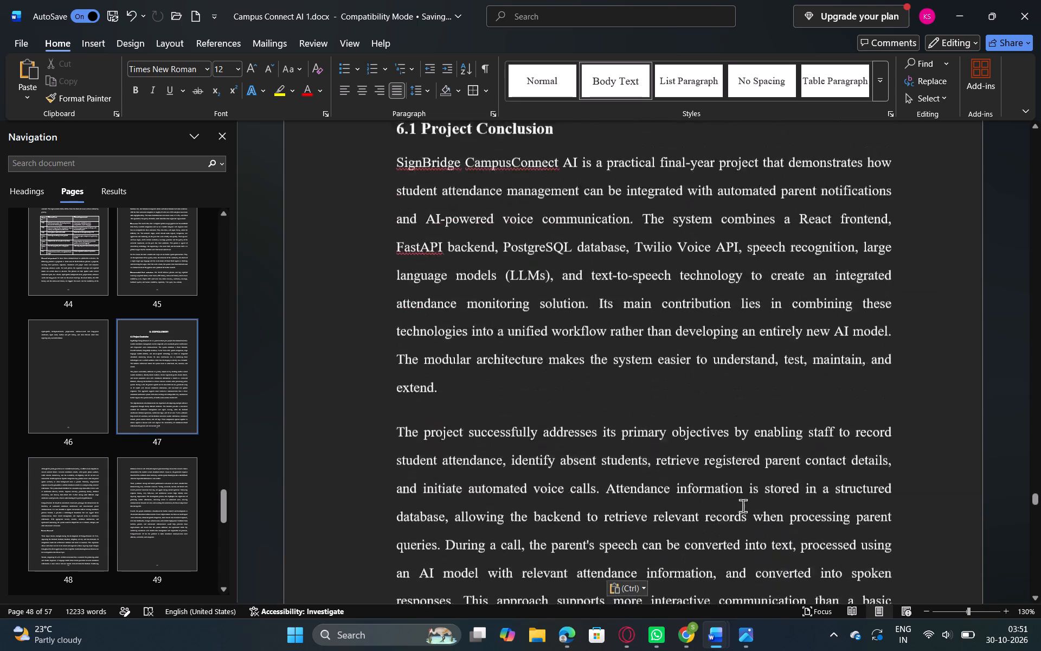
scroll(743, 506, up, 2)
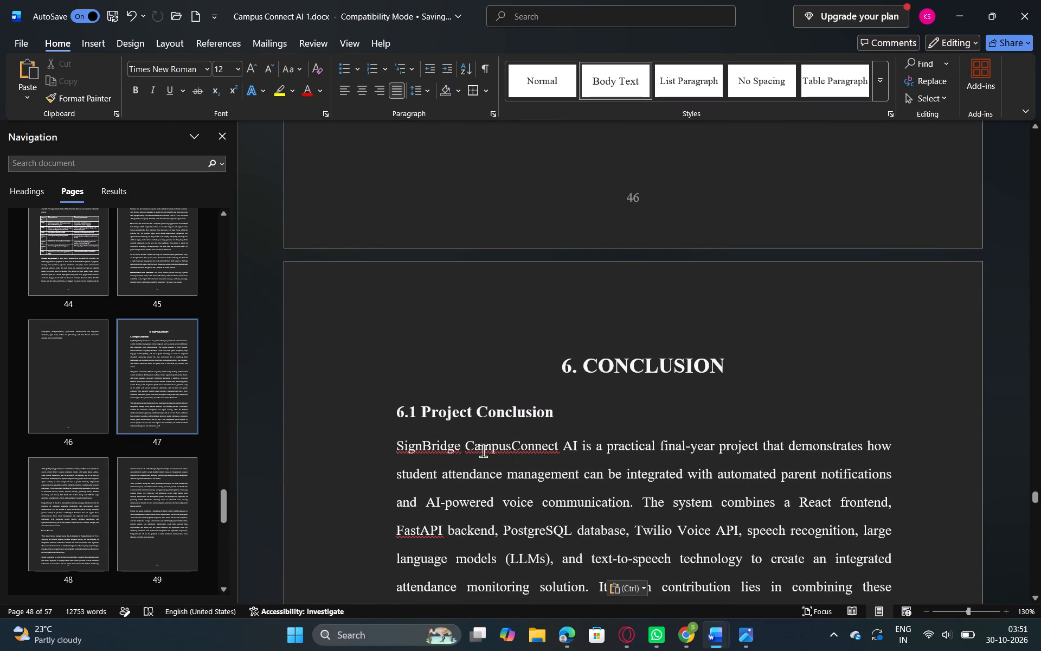
click(466, 444)
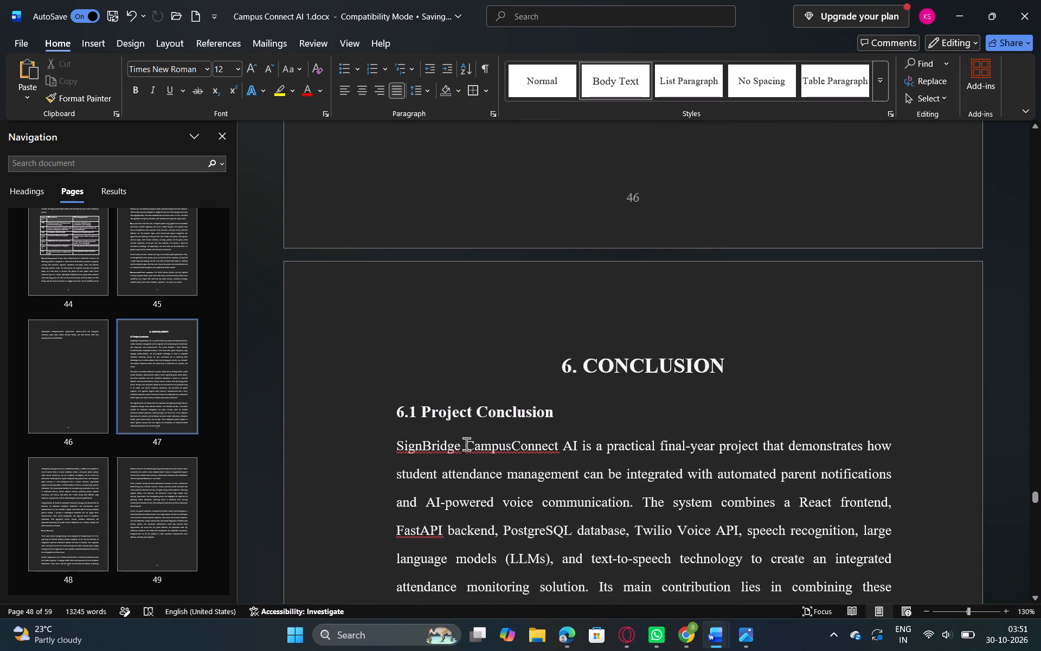
key(BackSpace)
key(BackSpace)
key(BackSpace)
key(BackSpace)
key(BackSpace)
key(BackSpace)
key(BackSpace)
key(BackSpace)
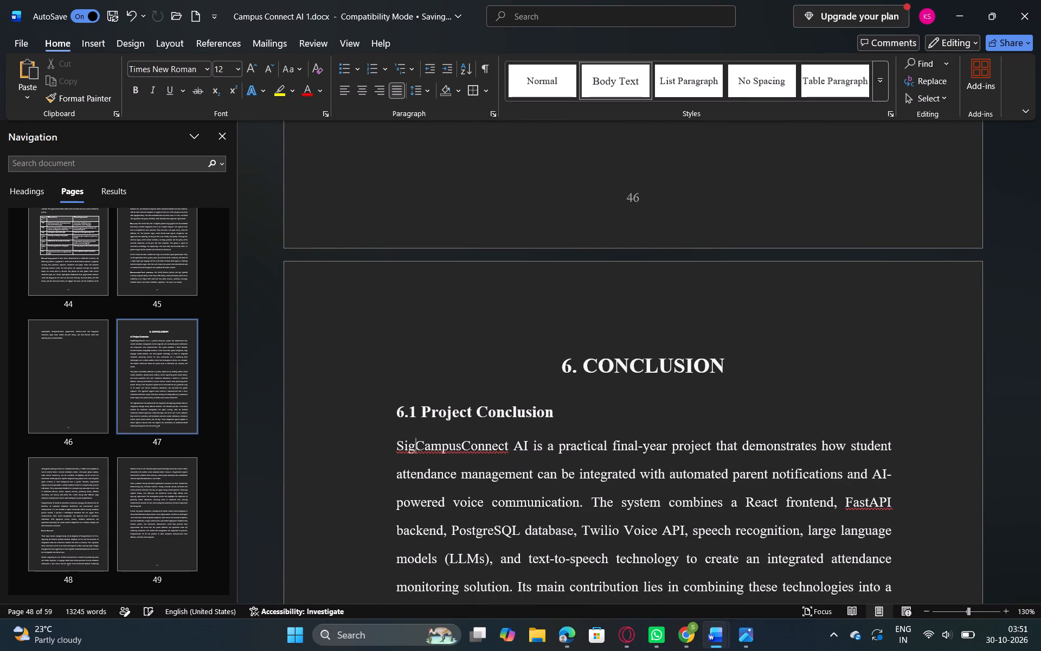
key(BackSpace)
key(BackSpace)
key(BackSpace)
Review the replaced section 6.1 Project Conclusion text from its opening through the closing "Overall" paragraph and the page after it.
scroll(466, 444, right, 1)
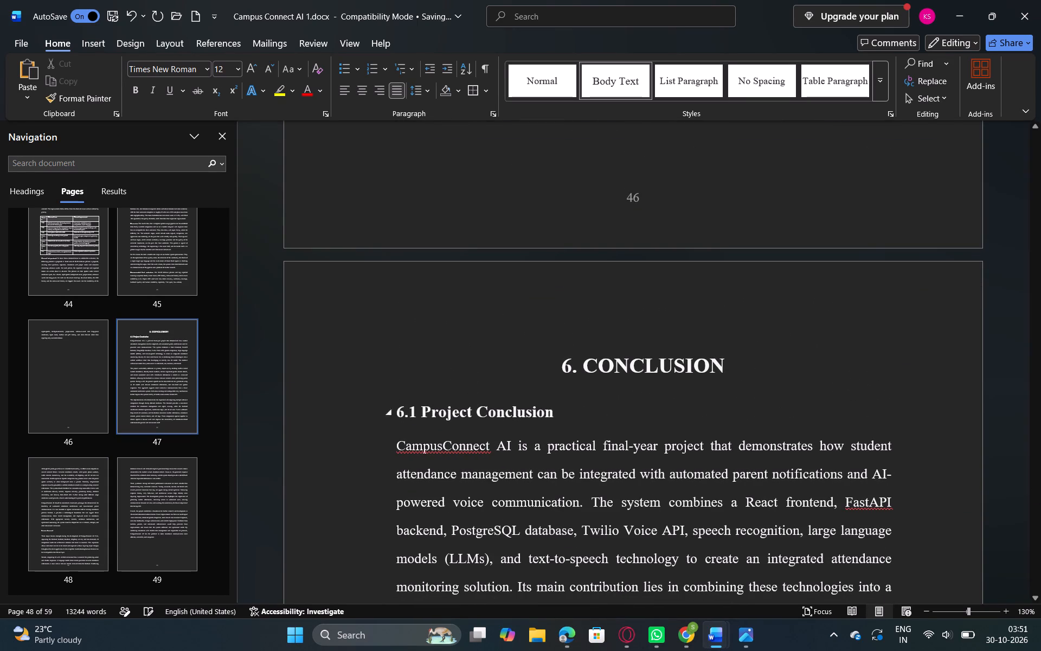
scroll(466, 444, right, 2)
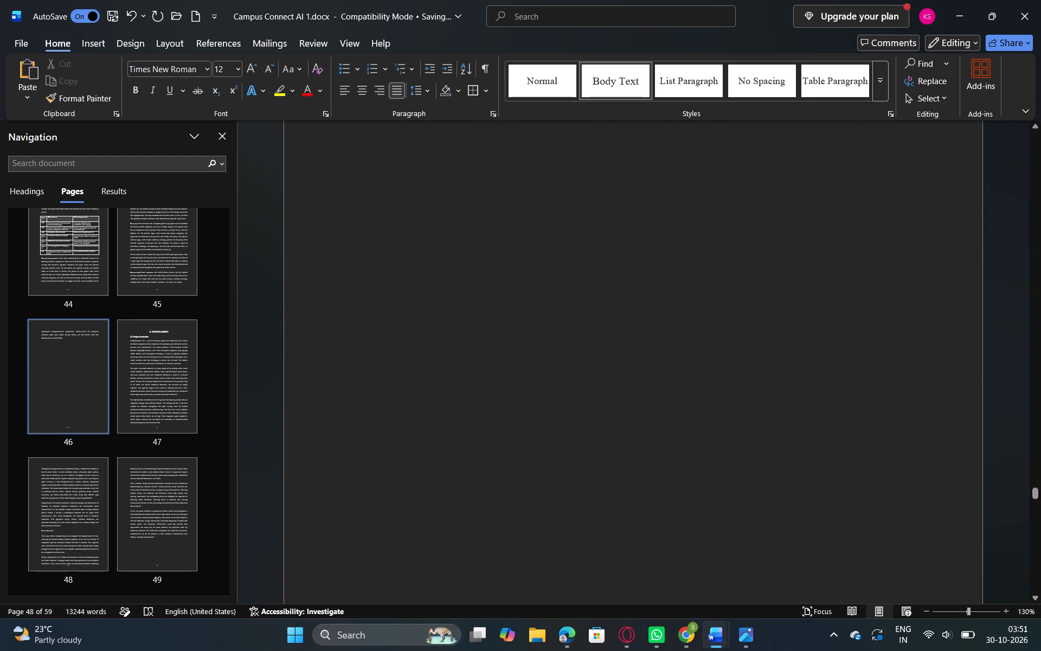
scroll(466, 444, right, 1)
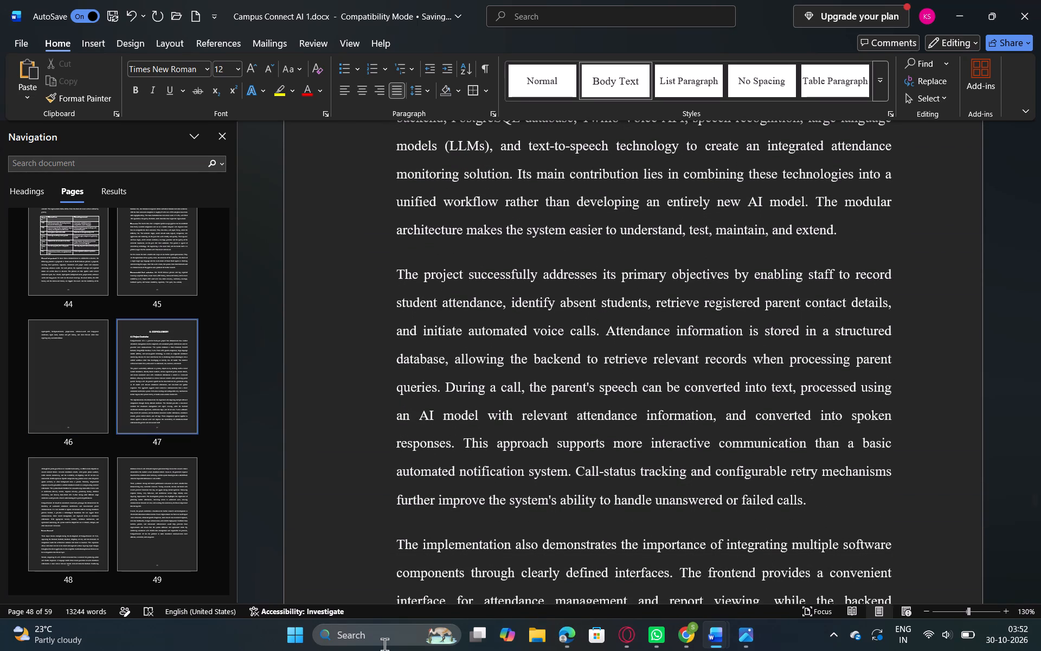
scroll(426, 545, down, 3)
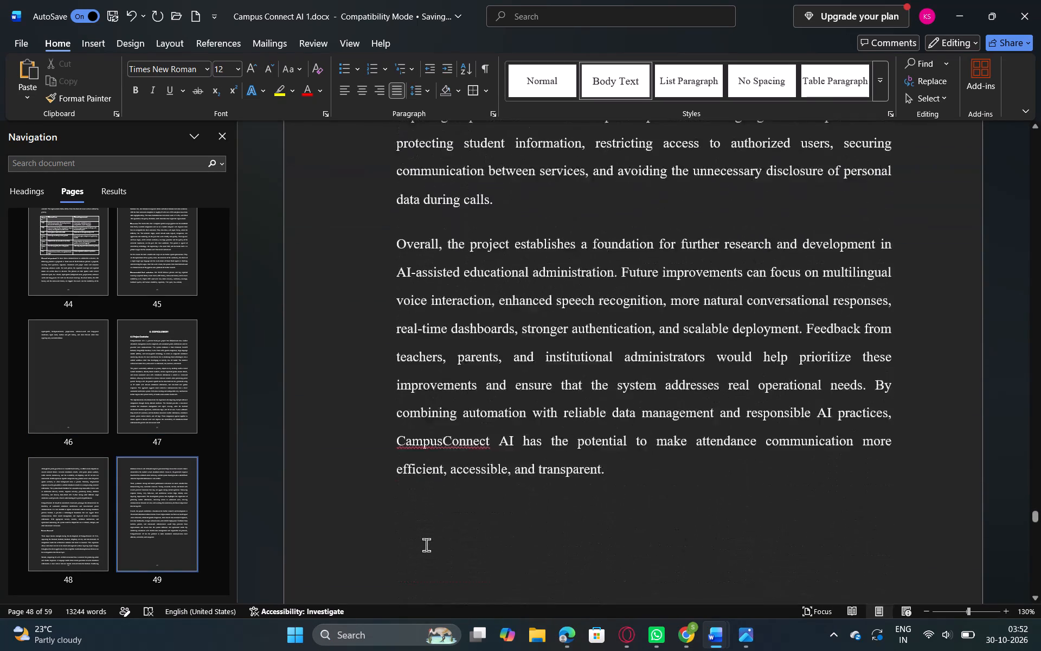
scroll(426, 545, down, 1)
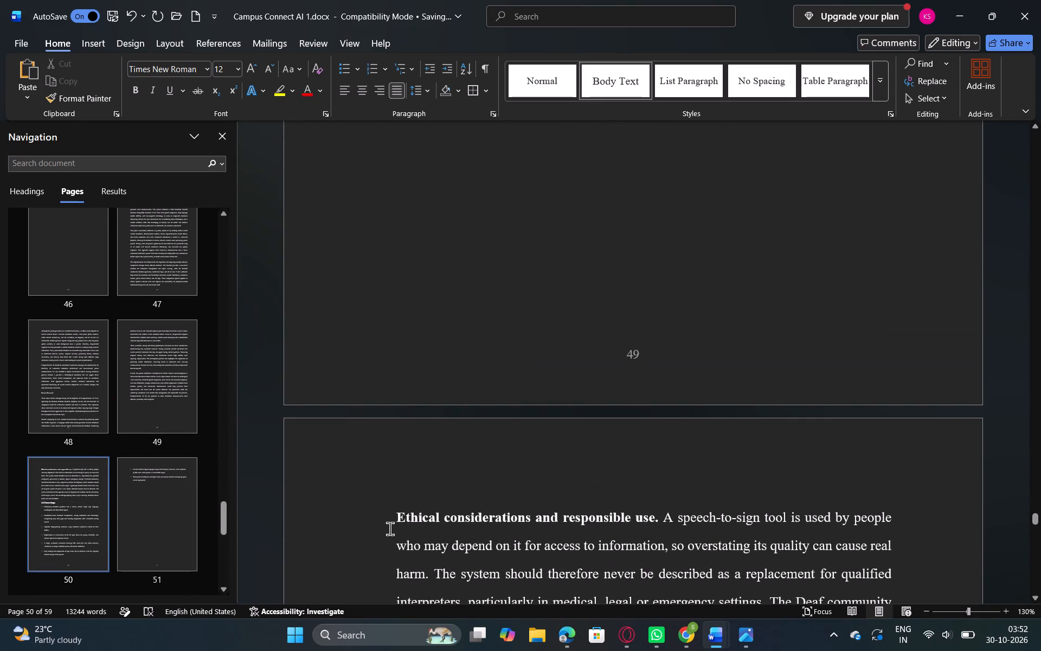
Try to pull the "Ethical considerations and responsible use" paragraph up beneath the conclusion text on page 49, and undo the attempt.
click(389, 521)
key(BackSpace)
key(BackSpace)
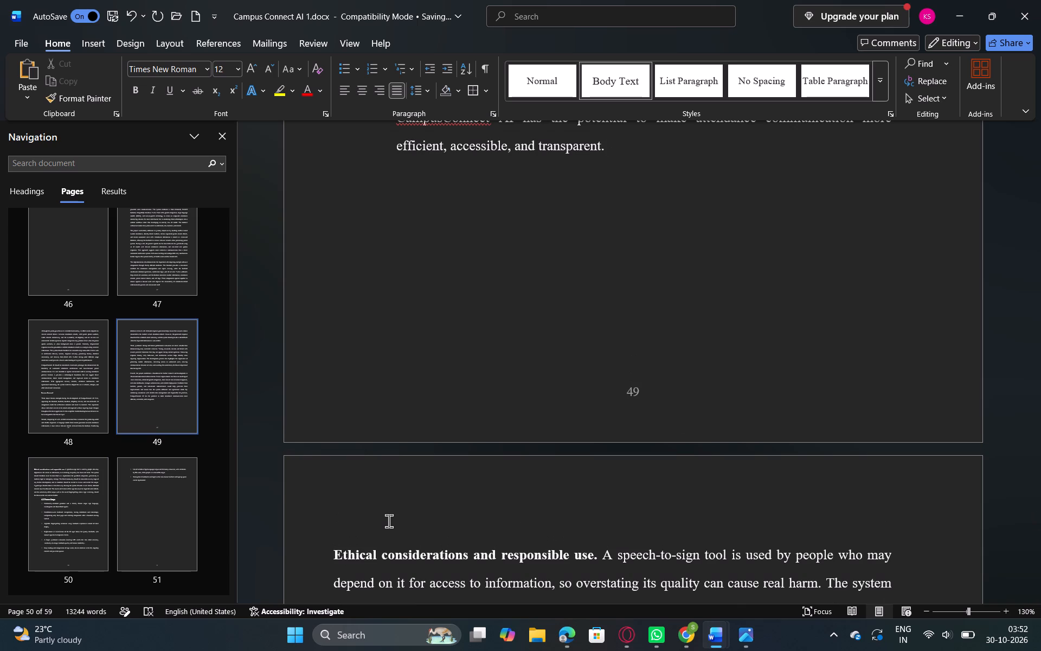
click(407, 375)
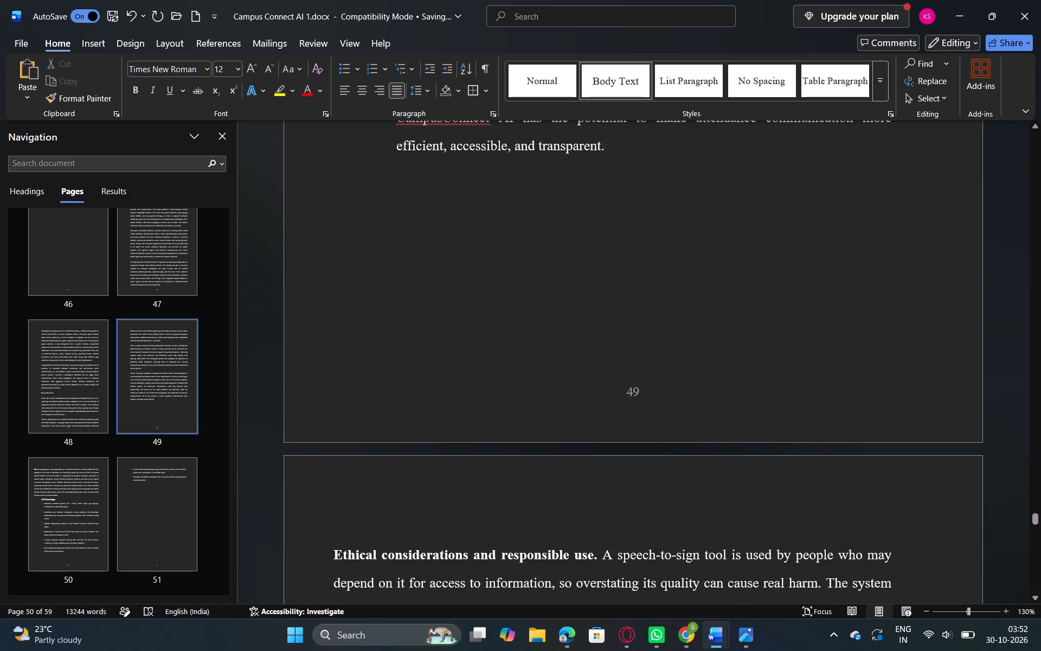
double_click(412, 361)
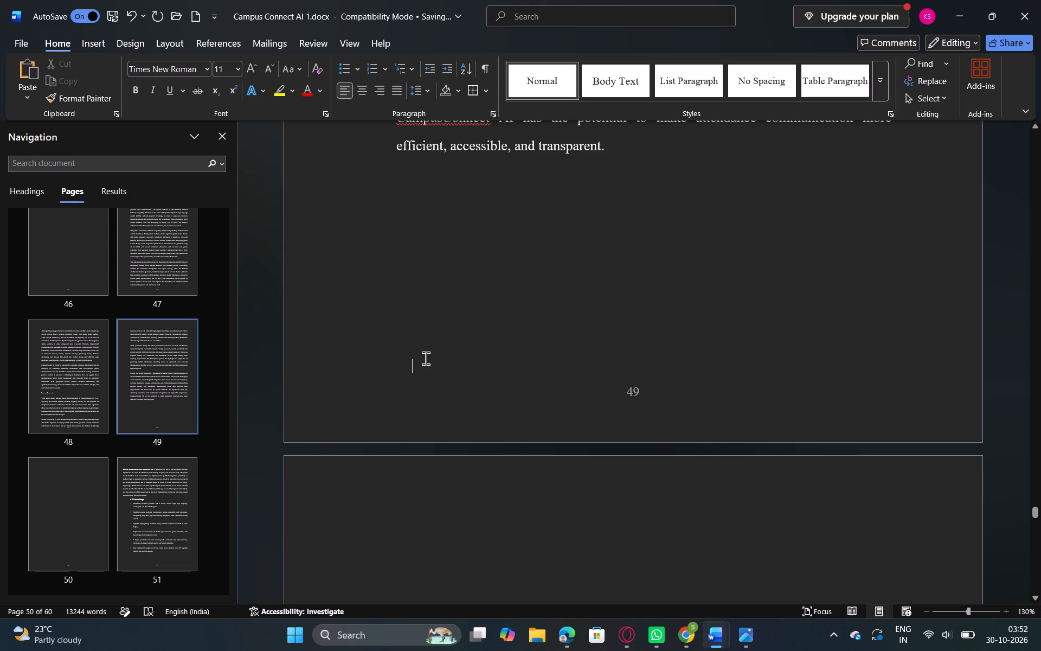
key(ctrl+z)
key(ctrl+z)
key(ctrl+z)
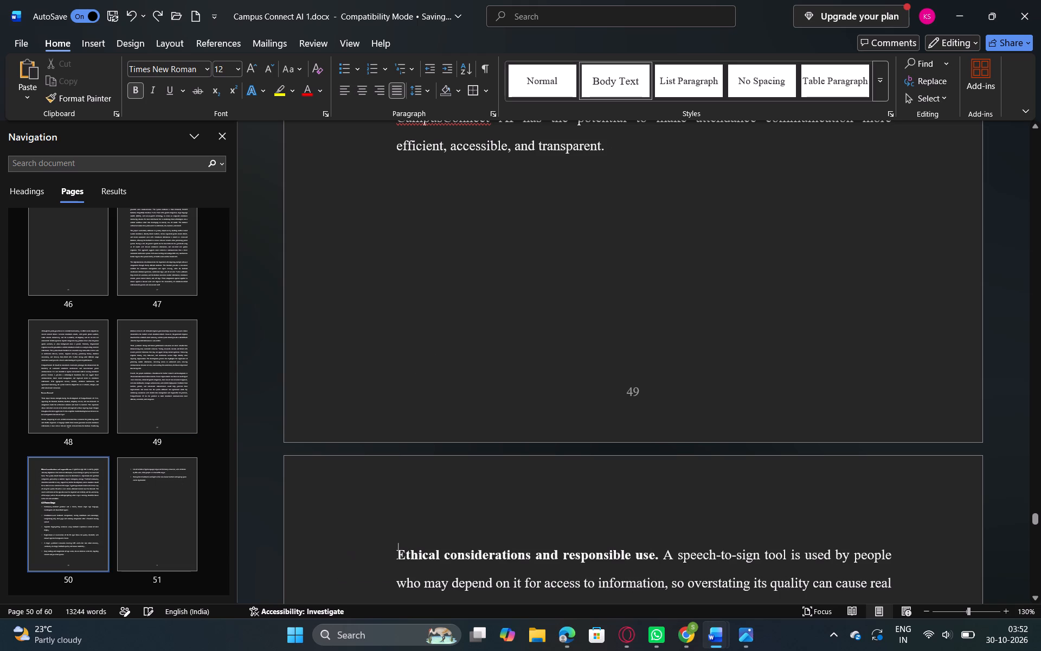
Examine the remaining chapter 6 content, from the ethical considerations paragraph through the 6.2 Future Scope bullets to the start of the Appendices.
scroll(426, 358, down, 1)
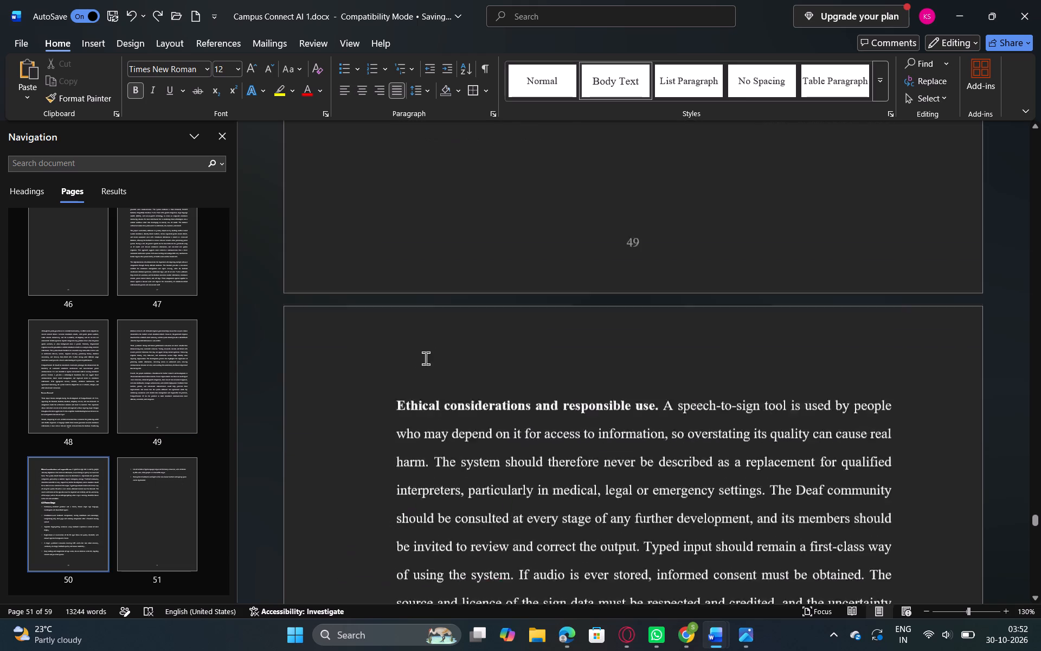
scroll(426, 358, down, 1)
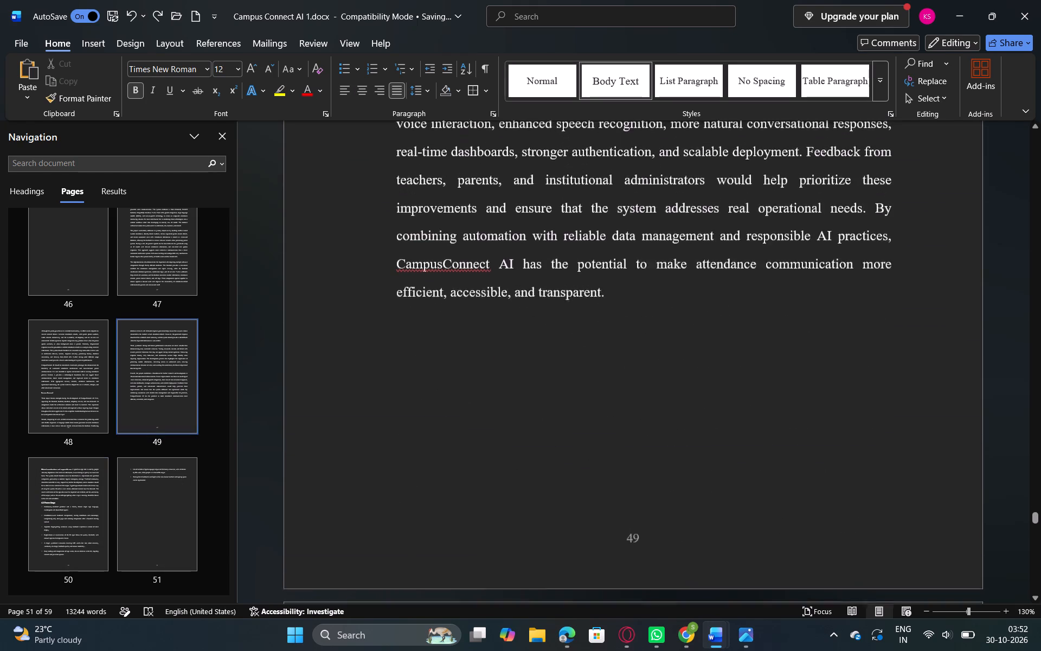
scroll(426, 358, down, 1)
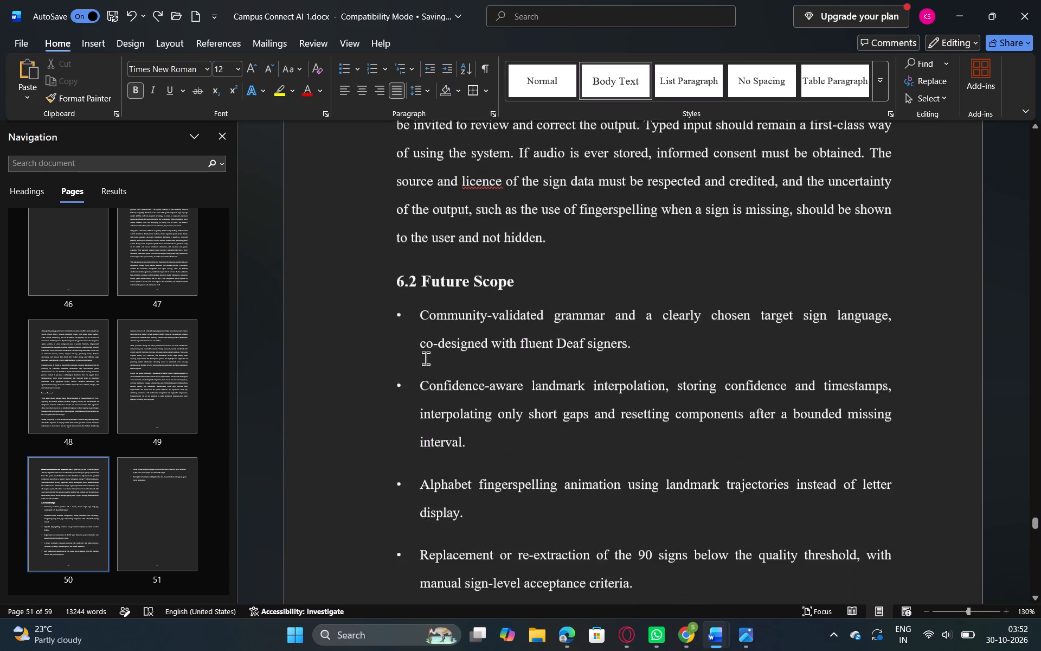
scroll(426, 358, down, 1)
scroll(426, 358, right, 1)
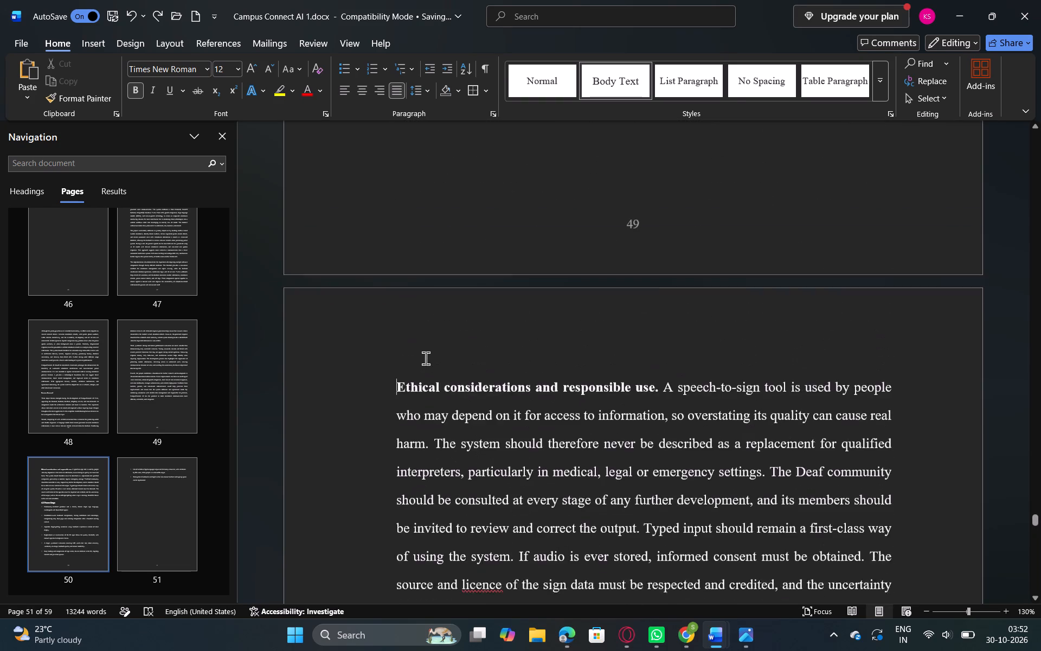
scroll(426, 358, right, 2)
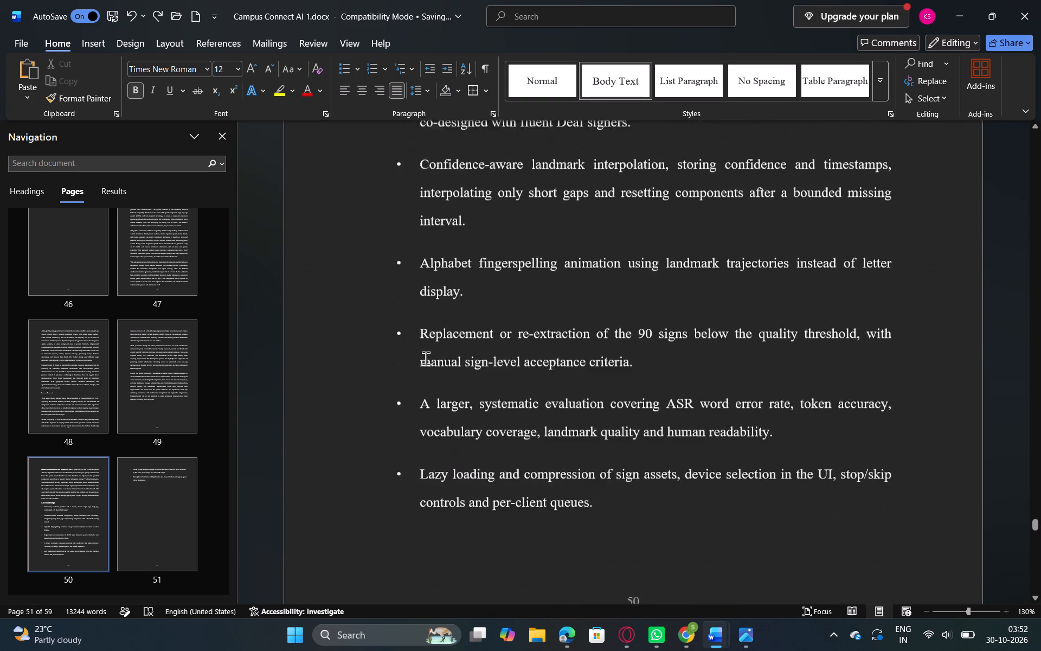
scroll(426, 358, right, 1)
scroll(426, 358, down, 2)
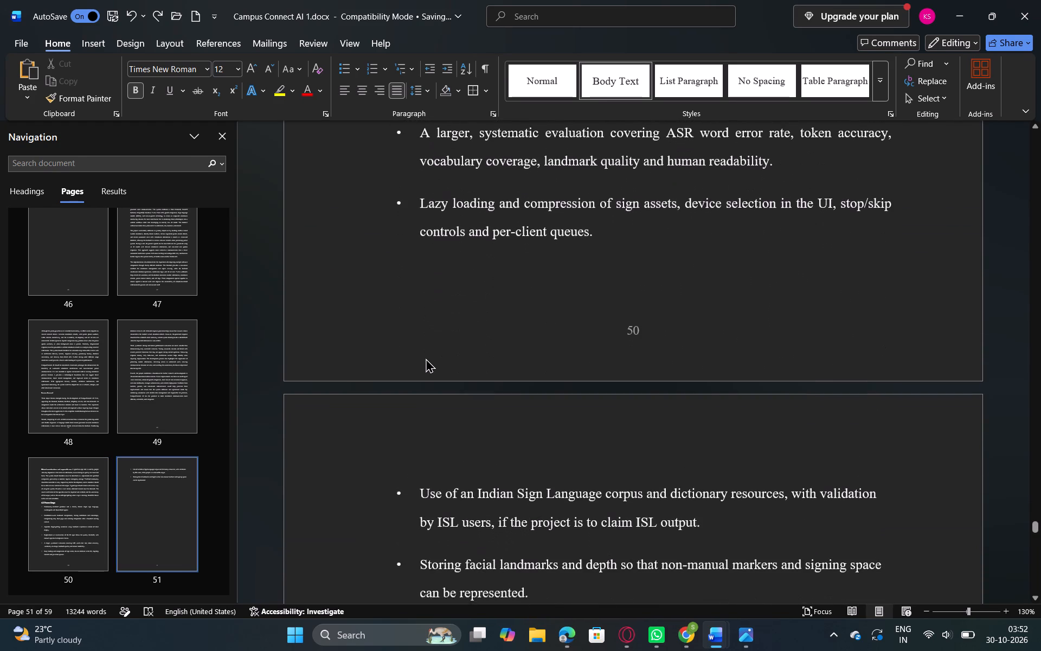
scroll(426, 358, down, 2)
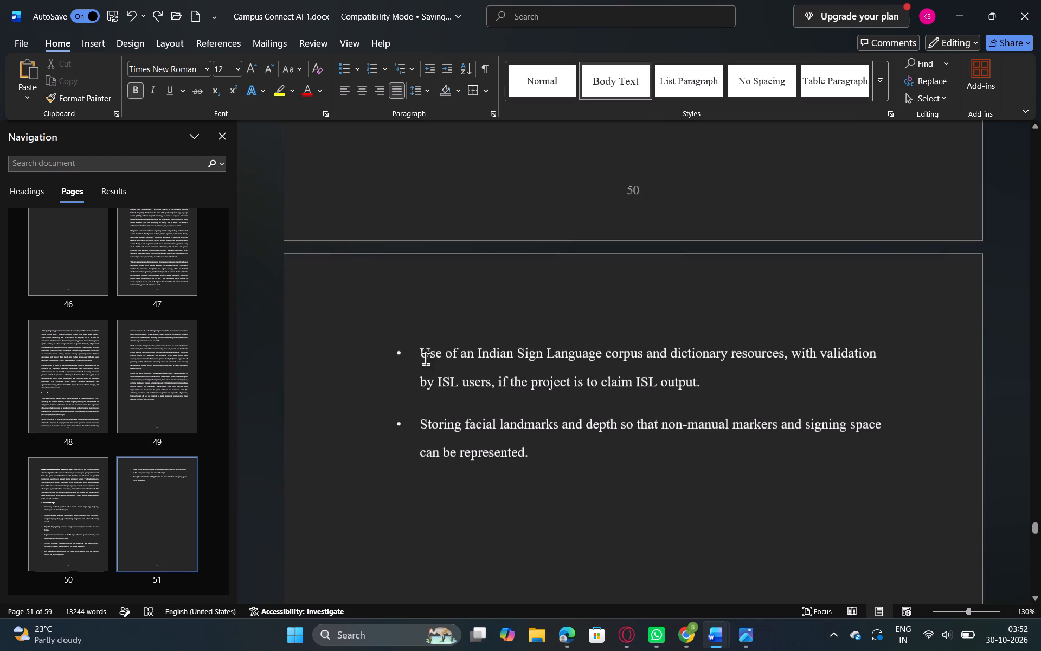
scroll(426, 358, down, 2)
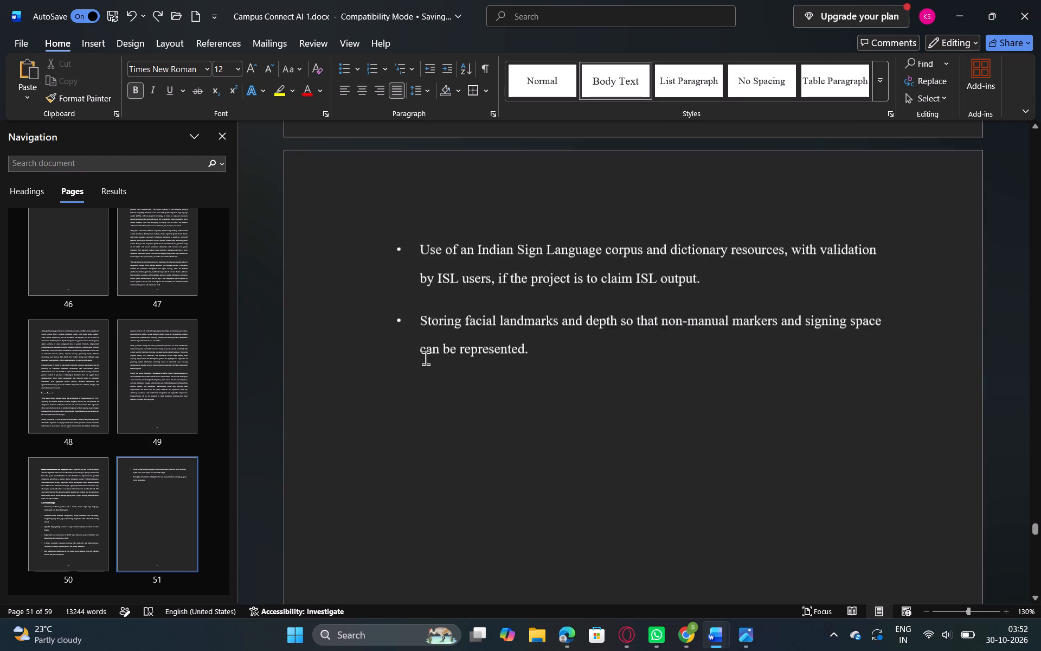
scroll(426, 358, down, 1)
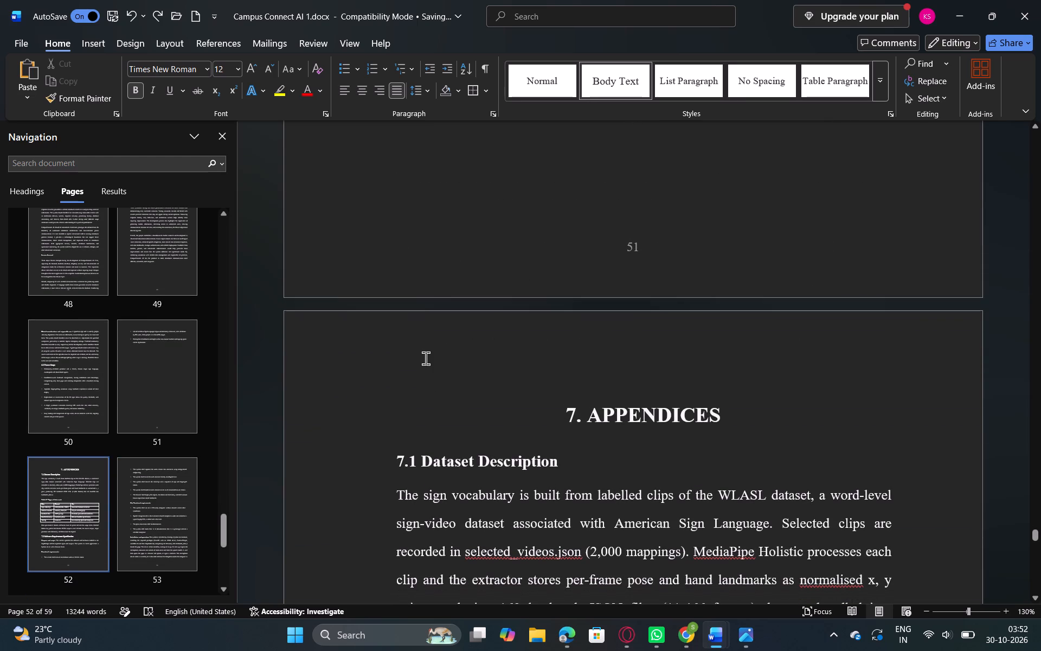
scroll(426, 358, down, 1)
scroll(426, 358, up, 2)
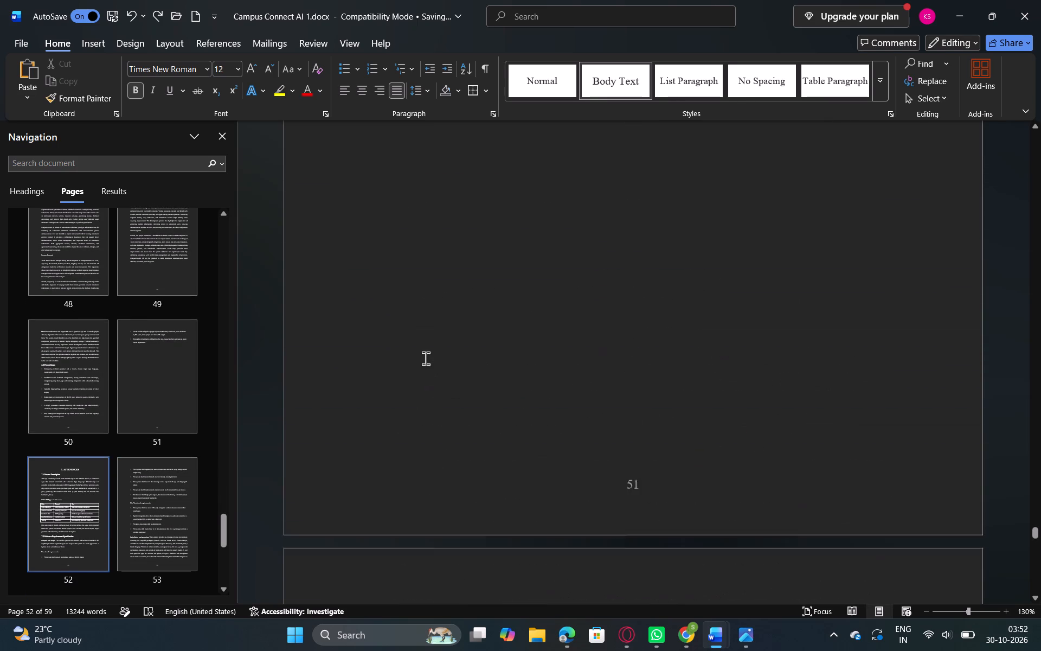
scroll(426, 358, up, 3)
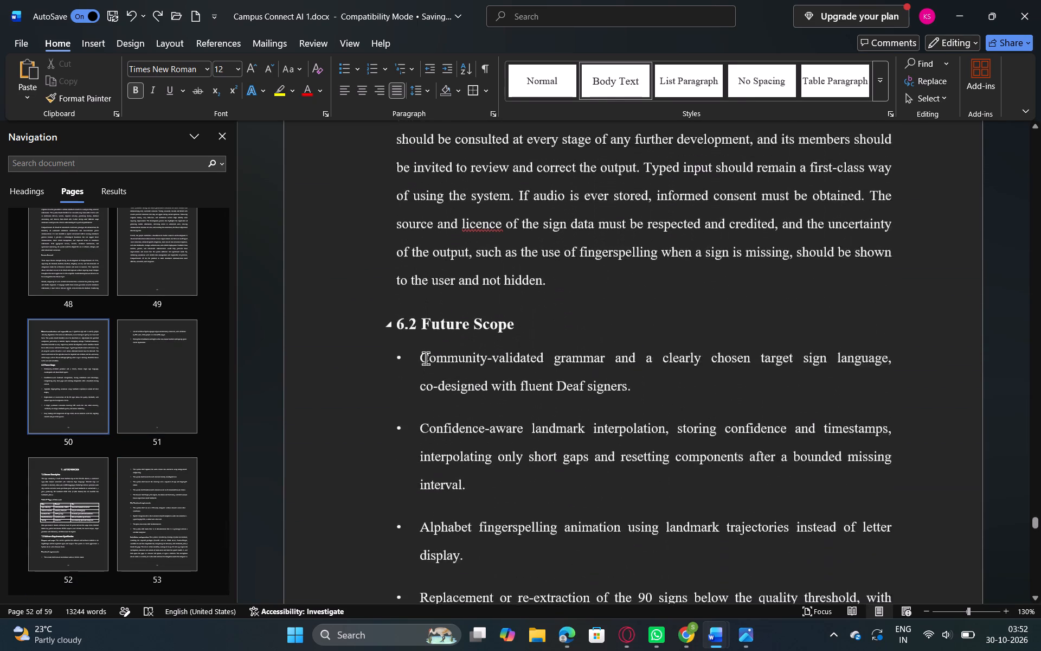
scroll(426, 358, up, 2)
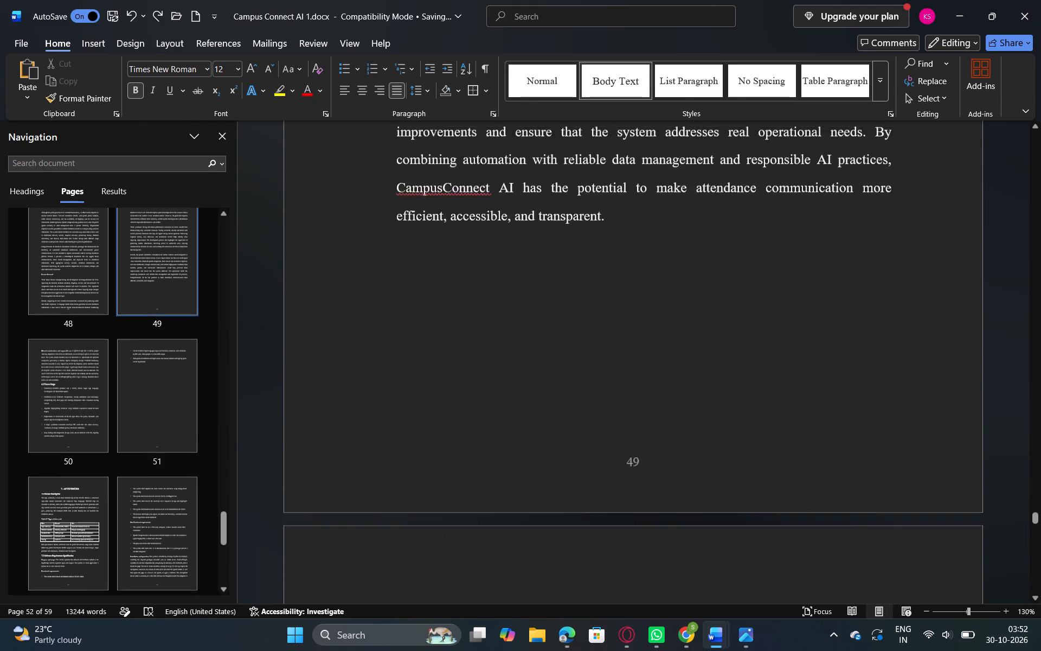
scroll(426, 358, up, 2)
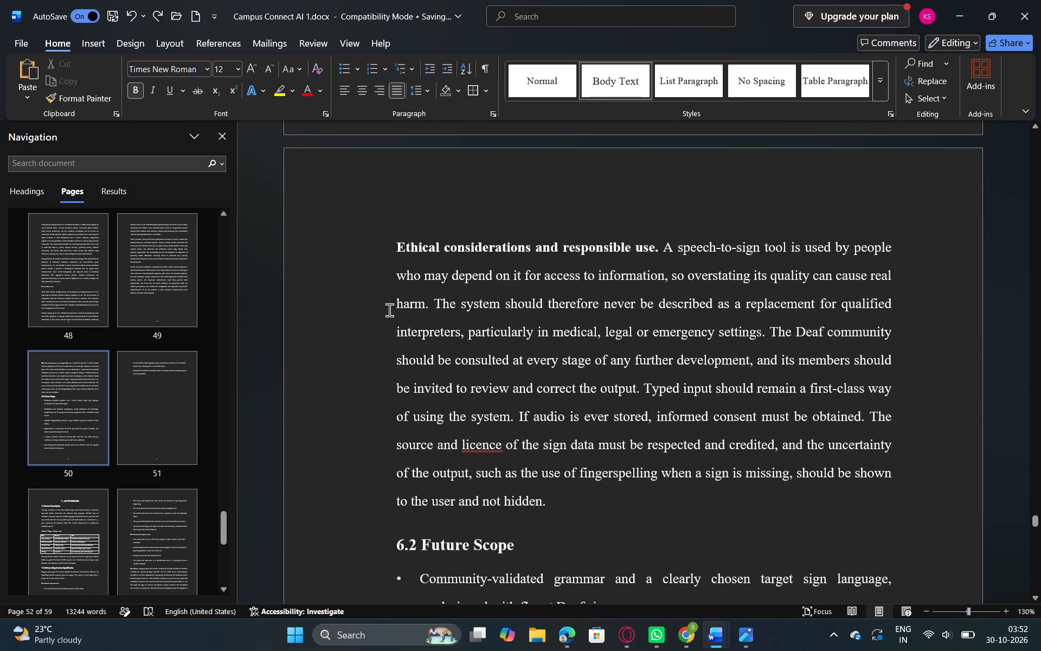
Duplicate the "Ethical considerations and responsible use" text through "emergency settings" as a new paragraph after section 6.1's closing "Overall" paragraph, ending with a period.
drag(391, 243, 556, 340)
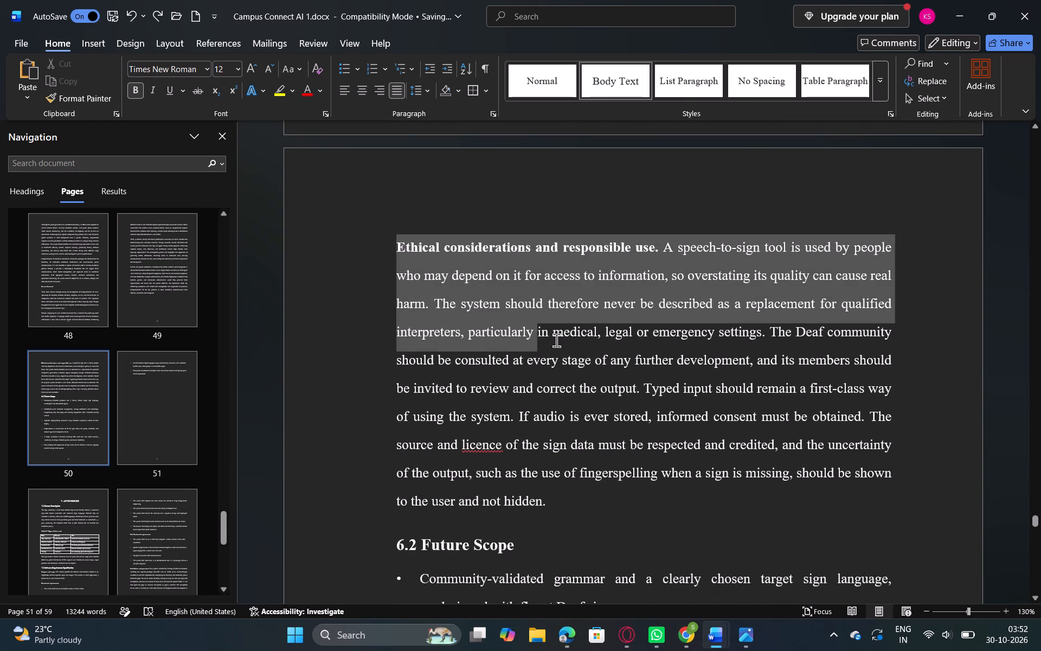
drag(556, 340, 747, 336)
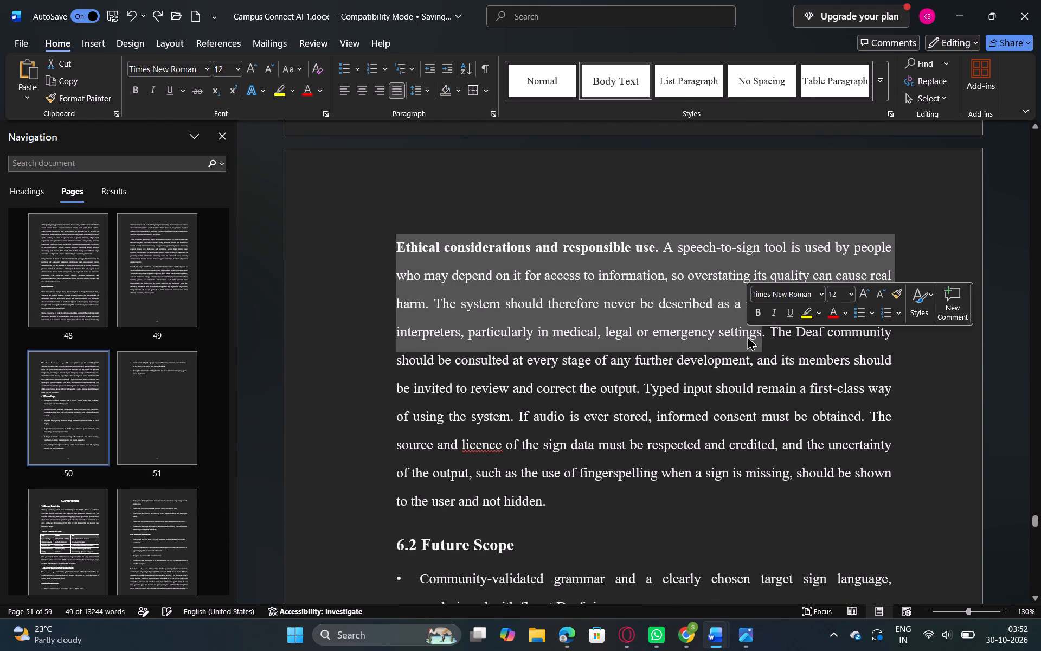
key(ctrl+c)
key(ctrl+c)
scroll(747, 336, up, 1)
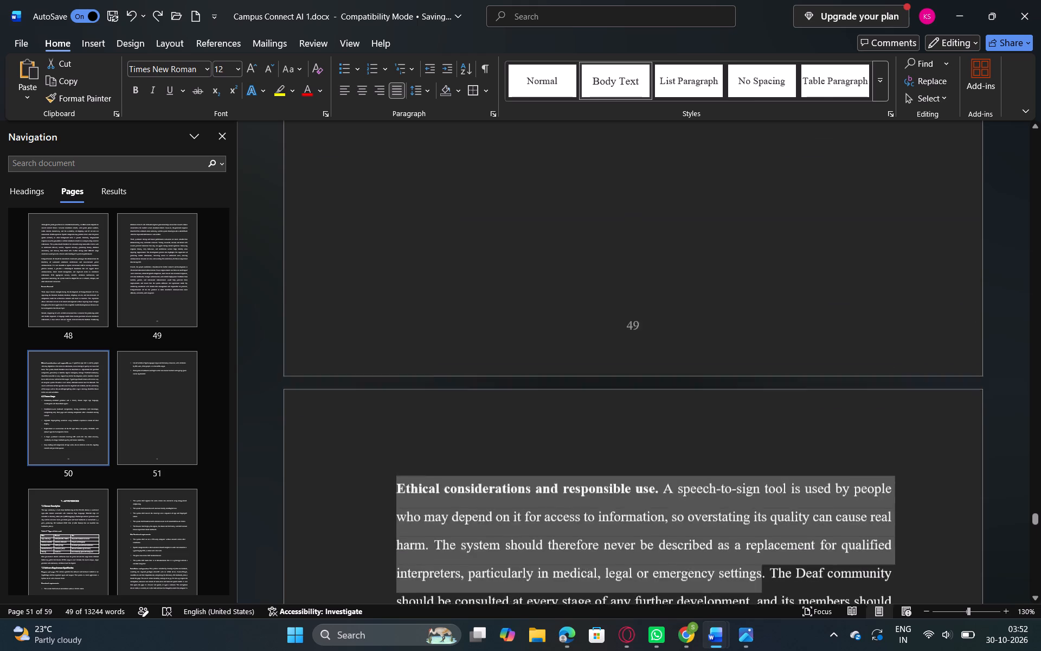
scroll(747, 336, up, 2)
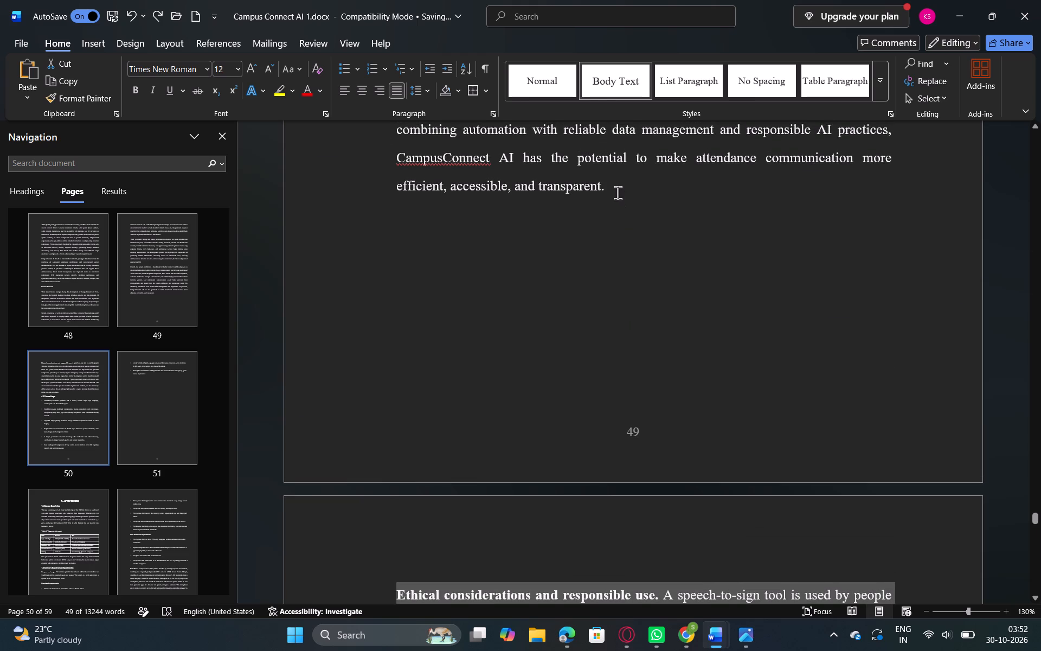
click(614, 186)
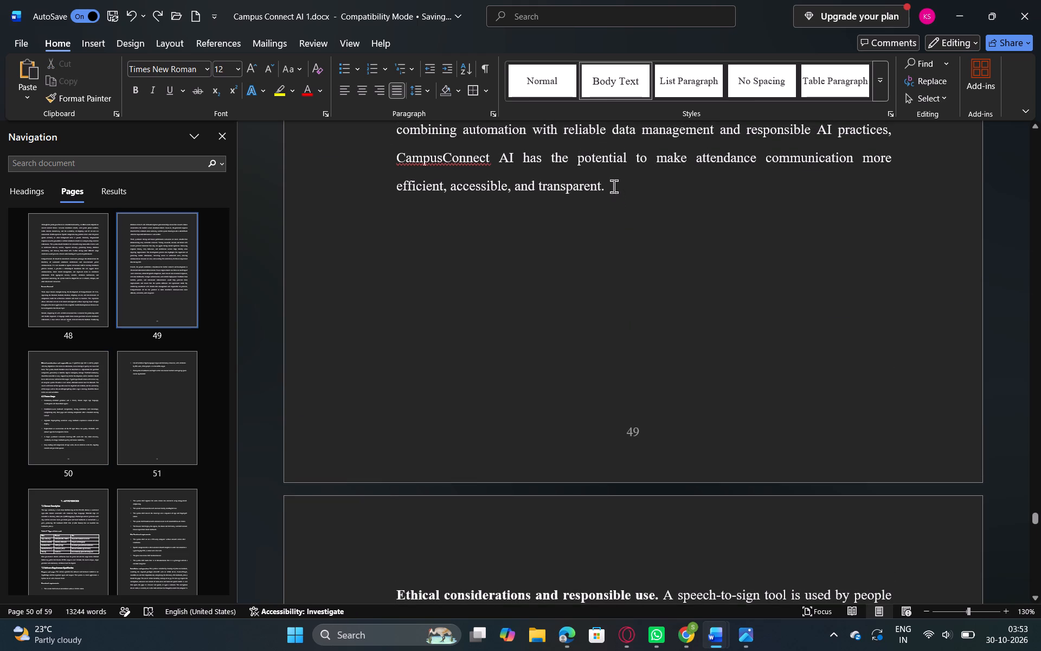
key(ctrl+v)
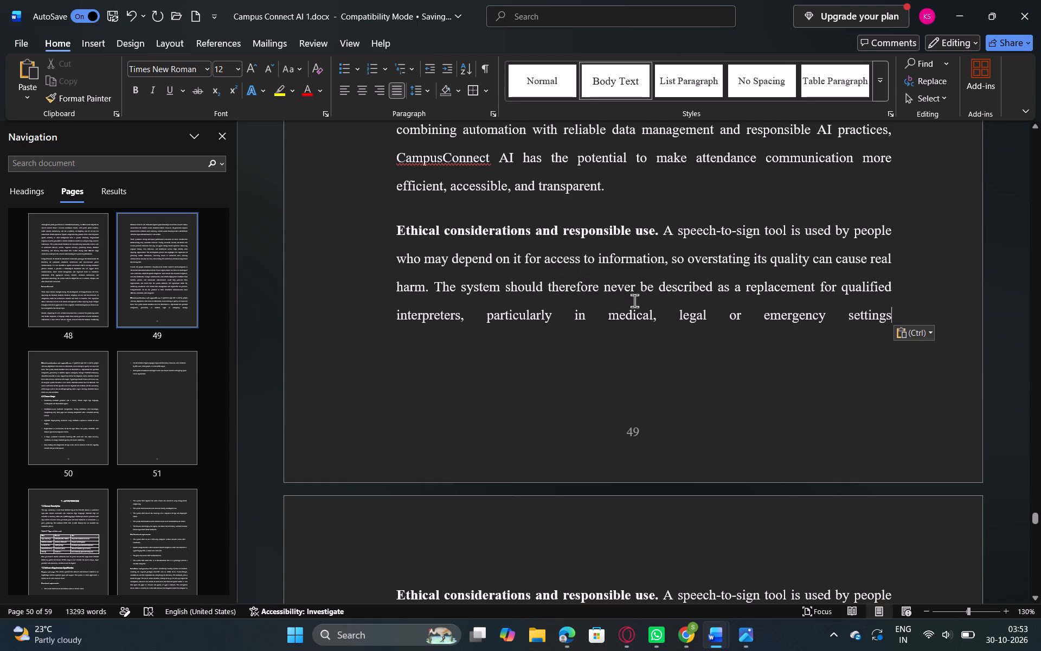
scroll(634, 301, down, 1)
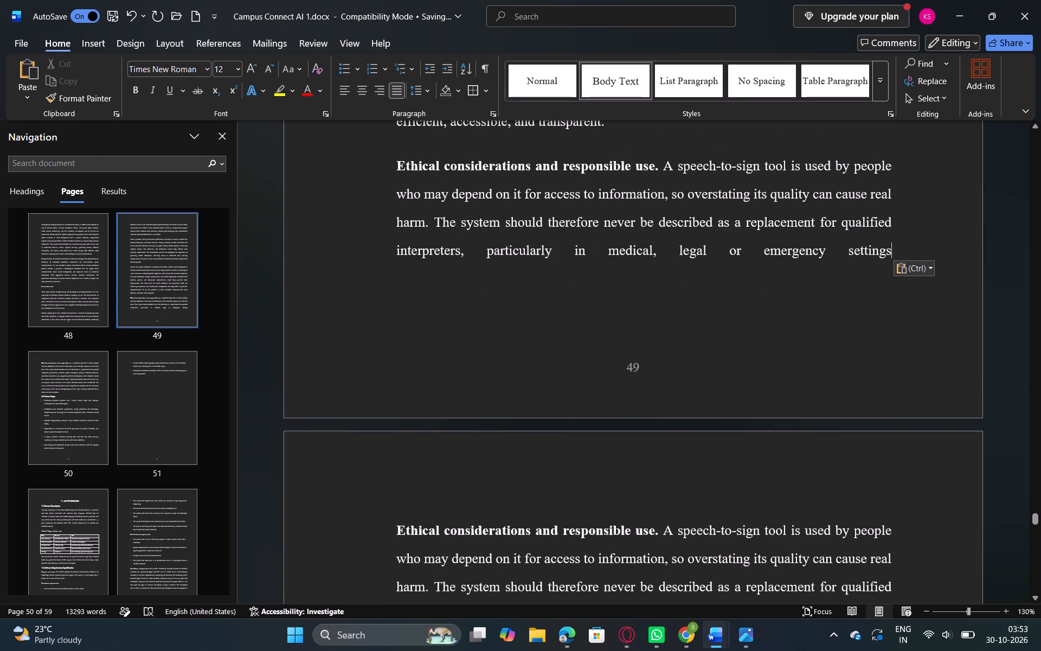
key(period)
Delete the original full "Ethical considerations and responsible use" paragraph above the 6.2 Future Scope heading.
scroll(634, 301, down, 1)
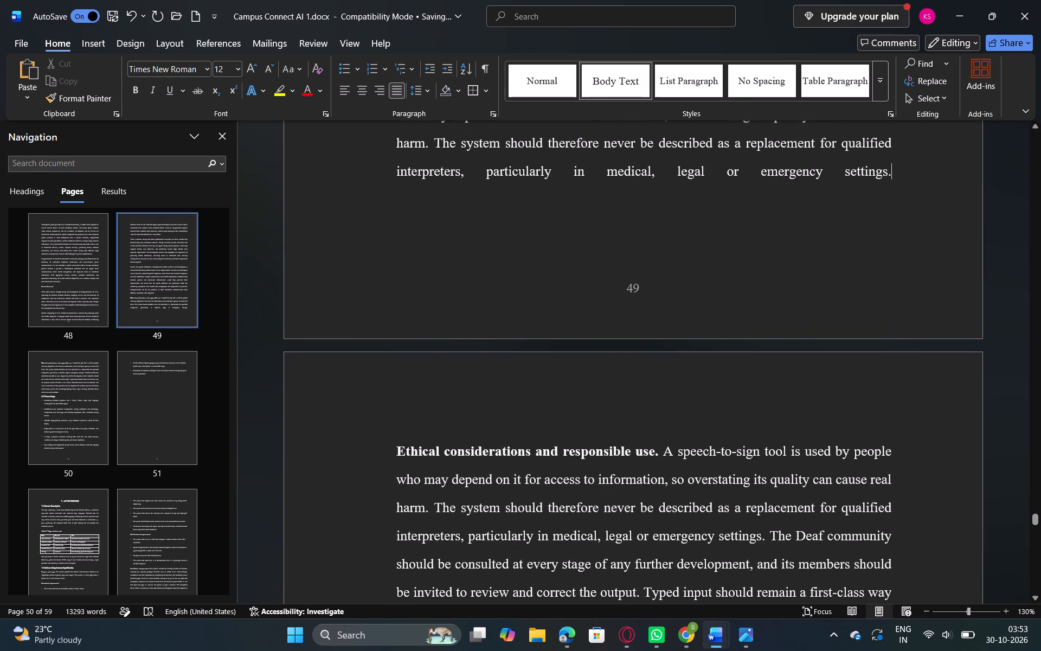
scroll(634, 301, down, 1)
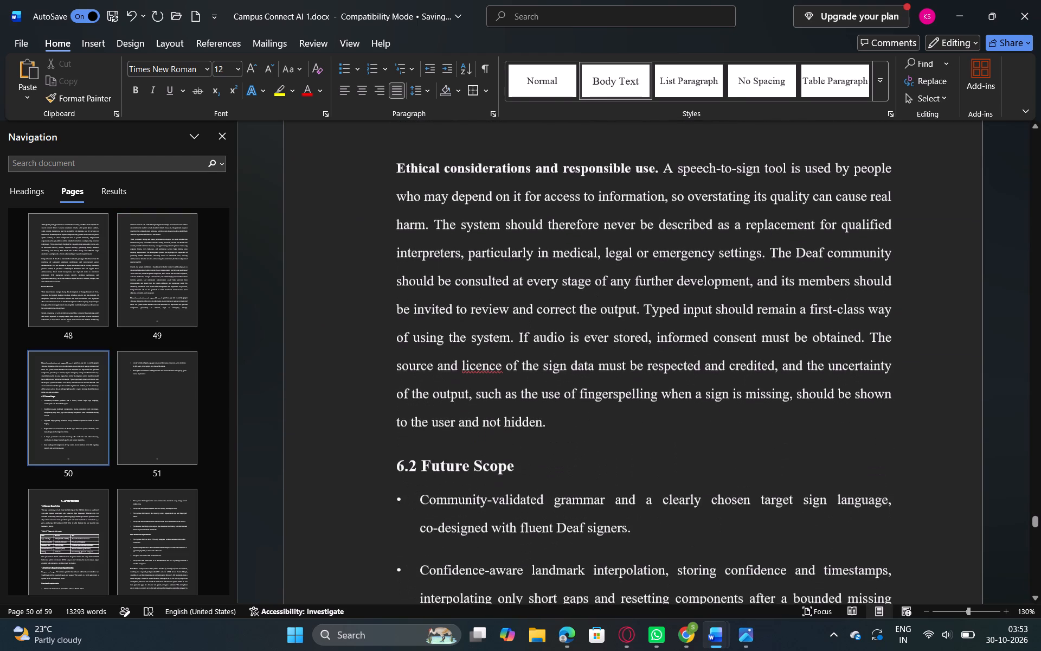
drag(393, 164, 529, 368)
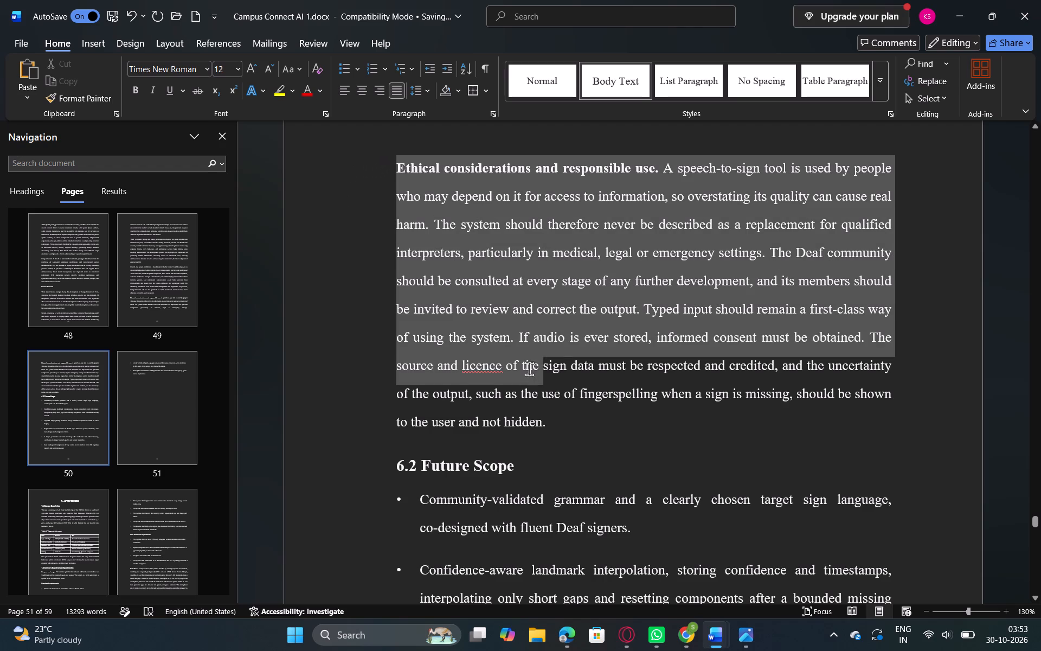
drag(529, 368, 552, 434)
key(BackSpace)
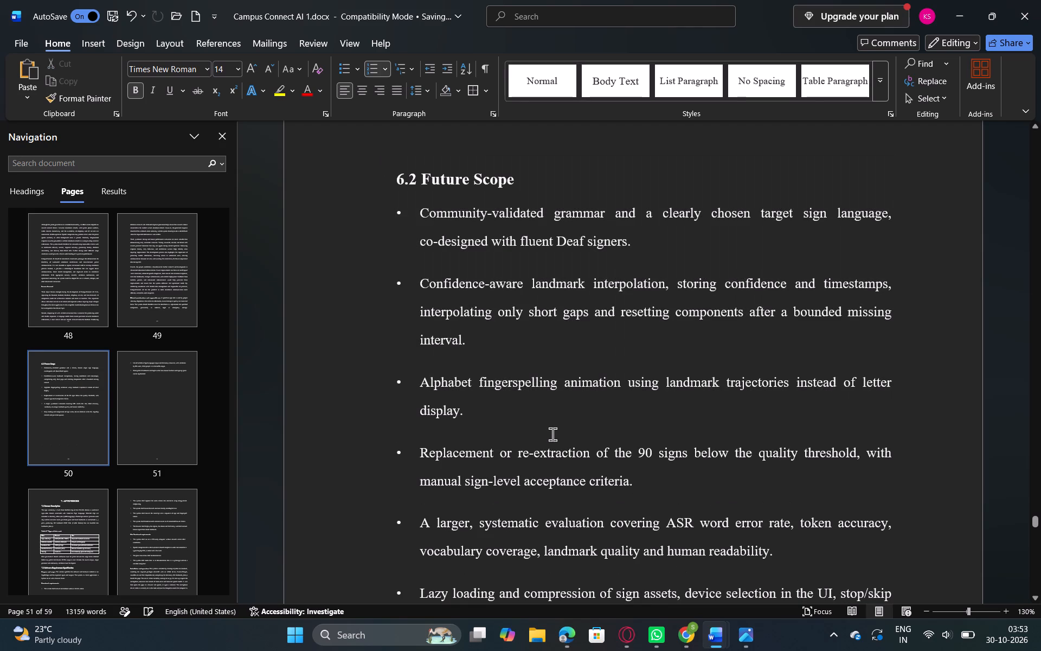
scroll(552, 434, down, 1)
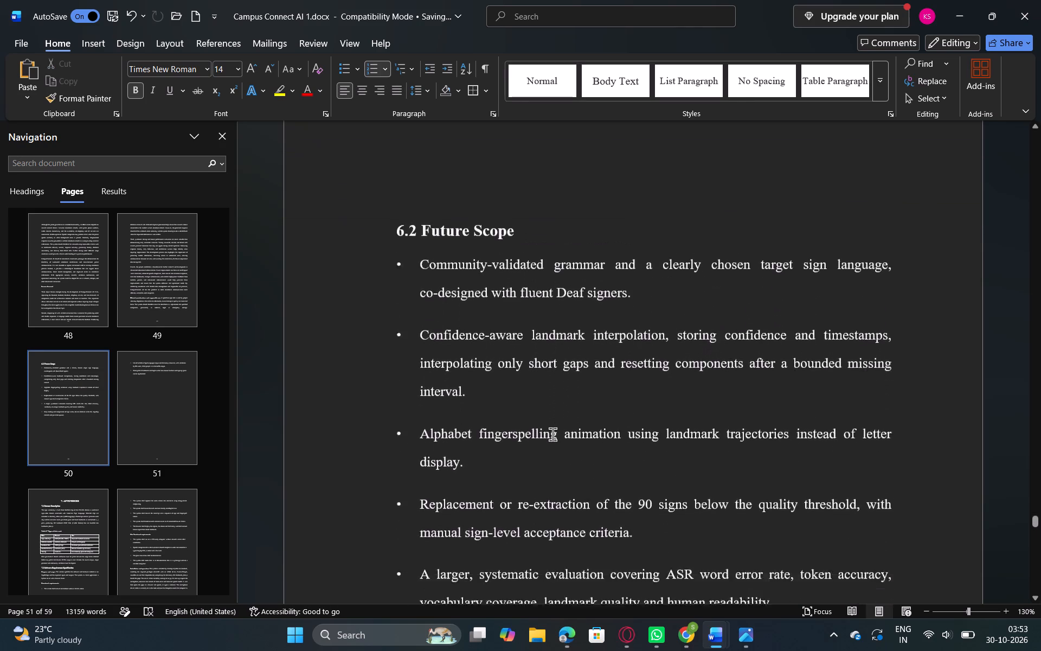
Examine the 6.2 Future Scope bullets and the chapter 7 Appendices content that follows them.
scroll(552, 434, down, 1)
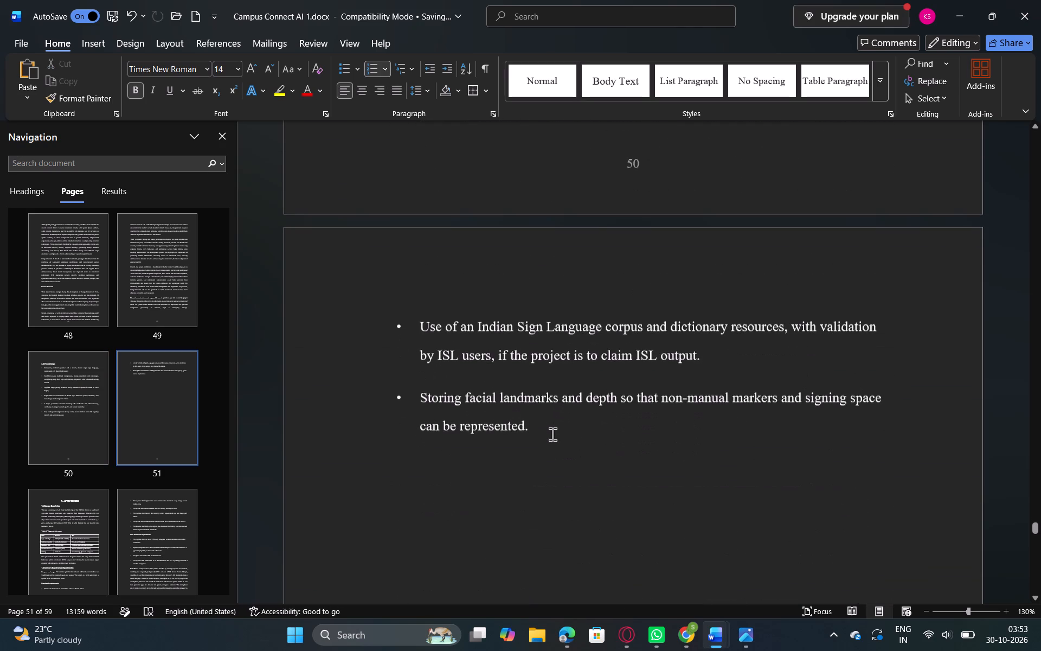
scroll(552, 434, down, 2)
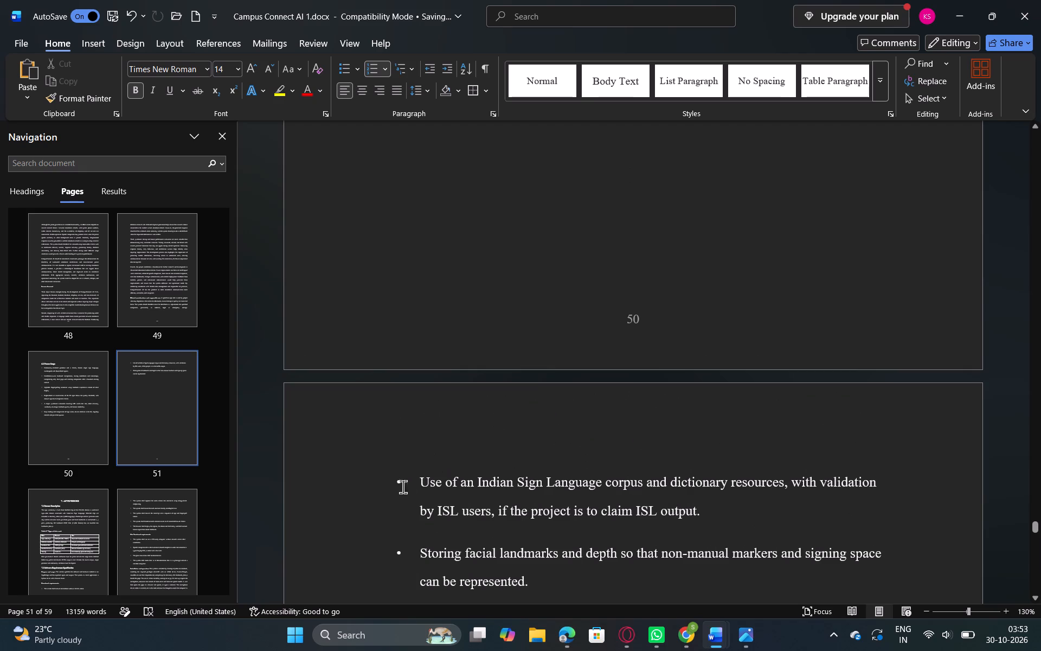
click(391, 482)
scroll(391, 477, right, 1)
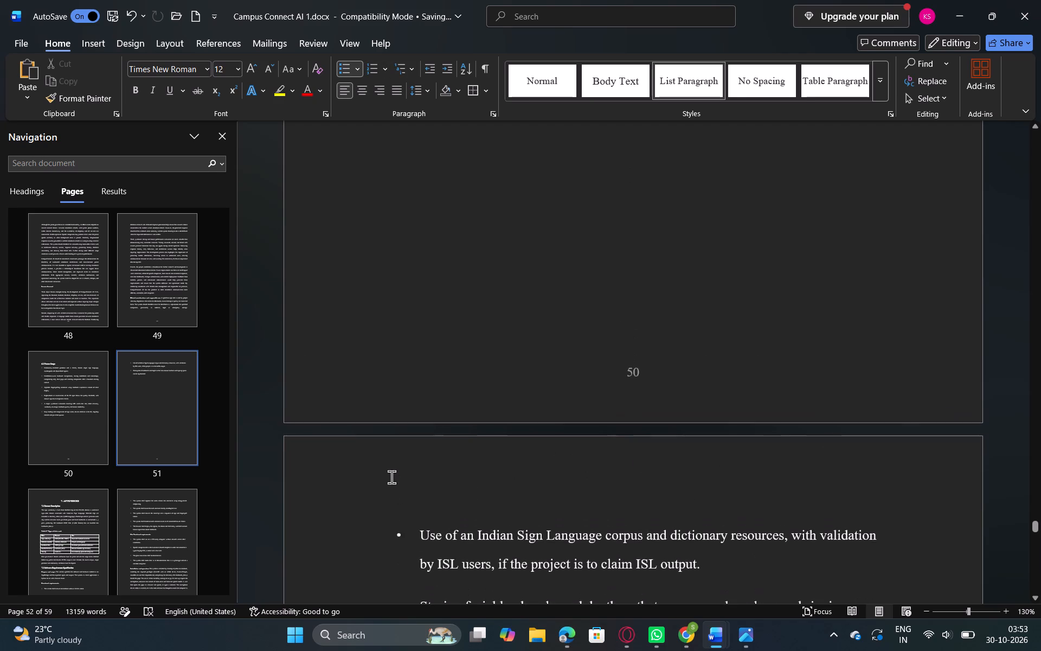
scroll(391, 477, right, 1)
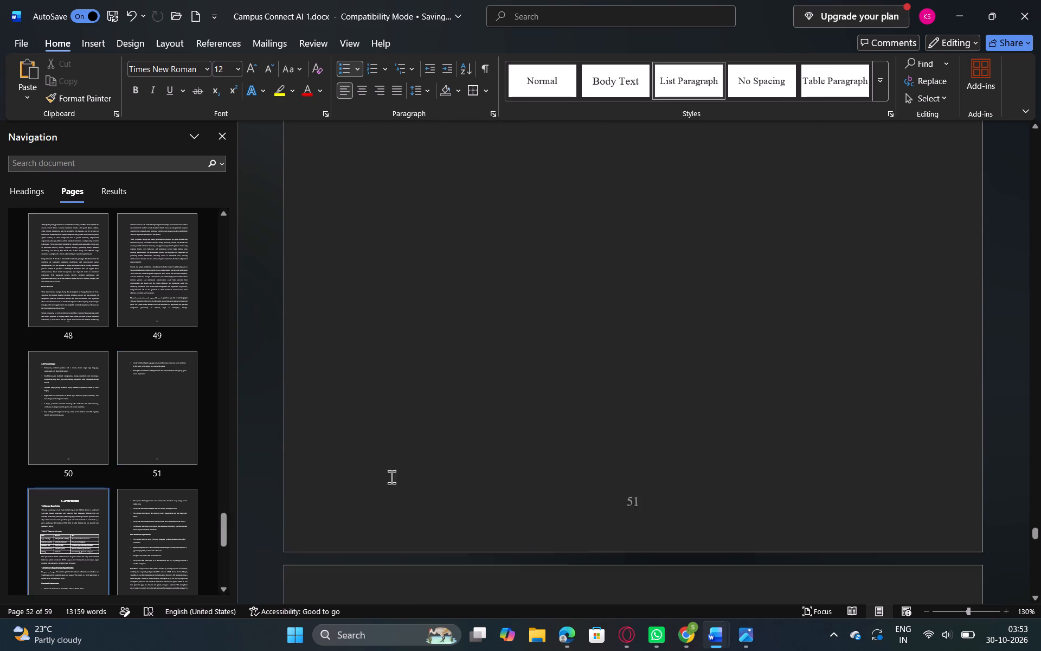
scroll(391, 477, right, 1)
scroll(391, 477, up, 1)
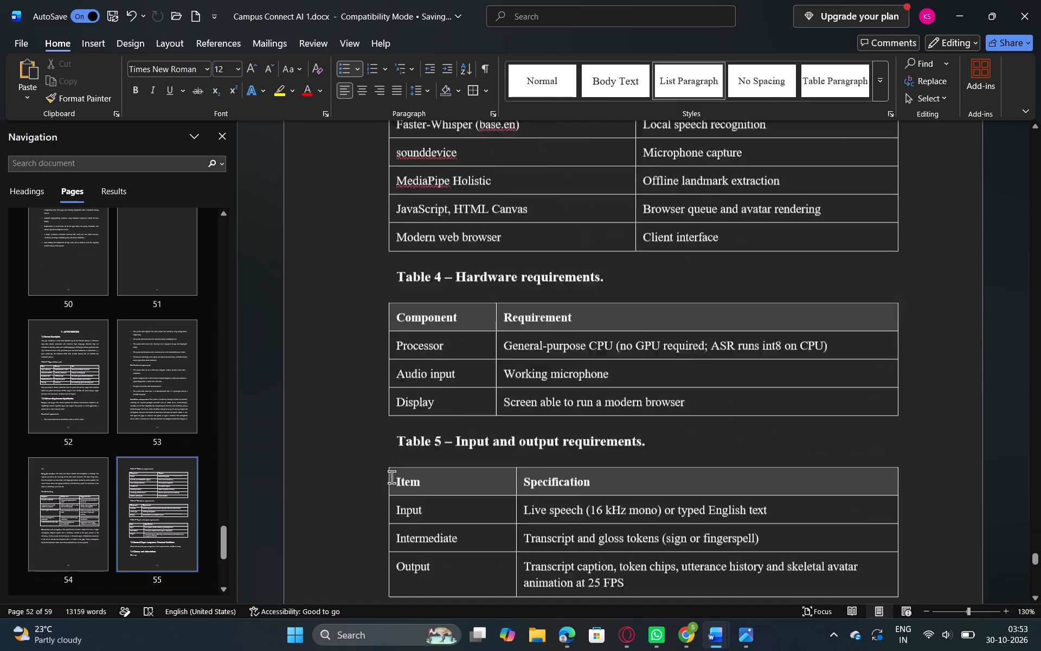
scroll(391, 477, up, 2)
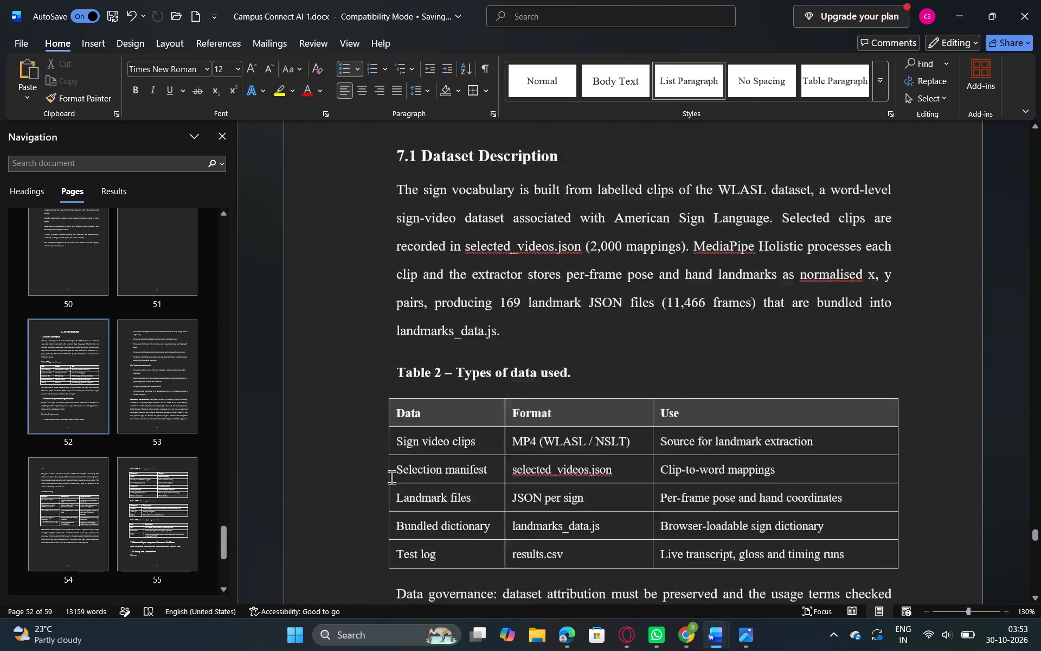
scroll(391, 477, up, 3)
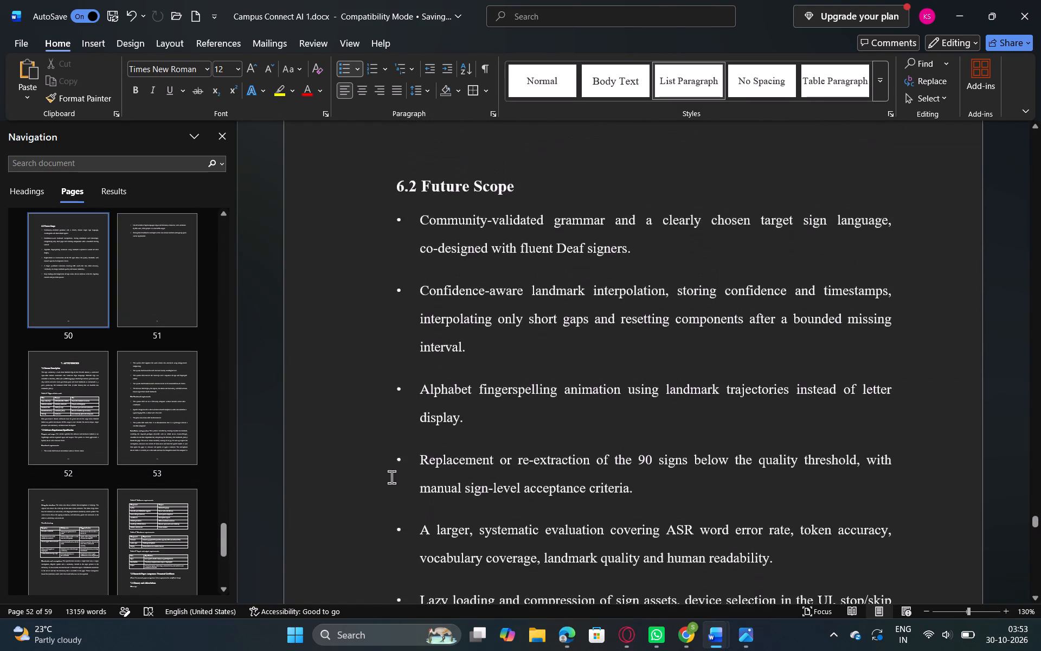
scroll(391, 477, up, 1)
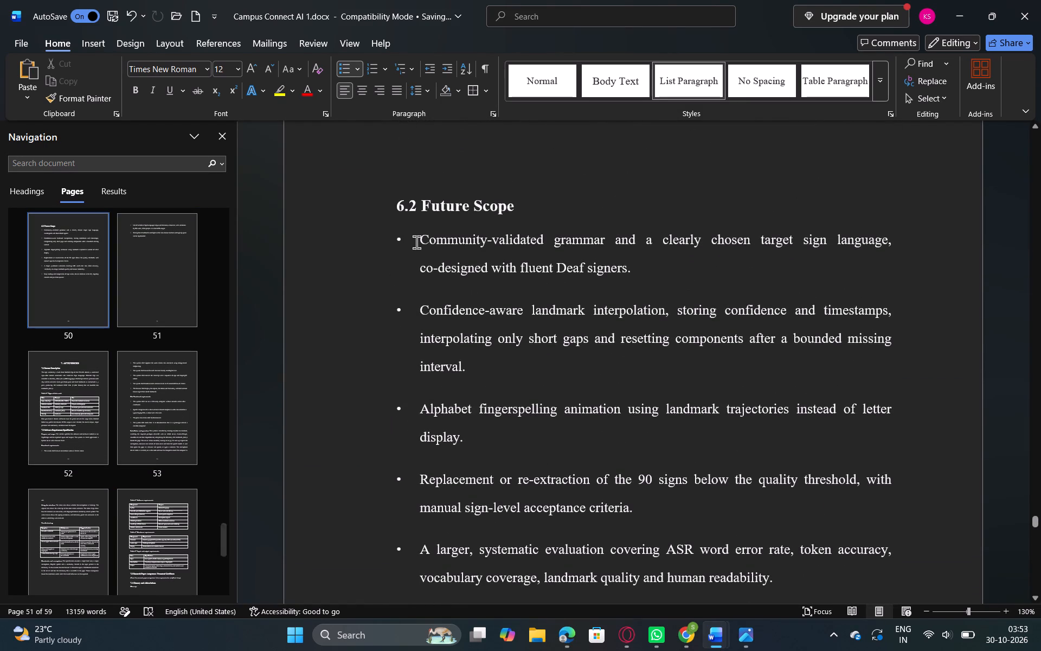
drag(416, 242, 555, 628)
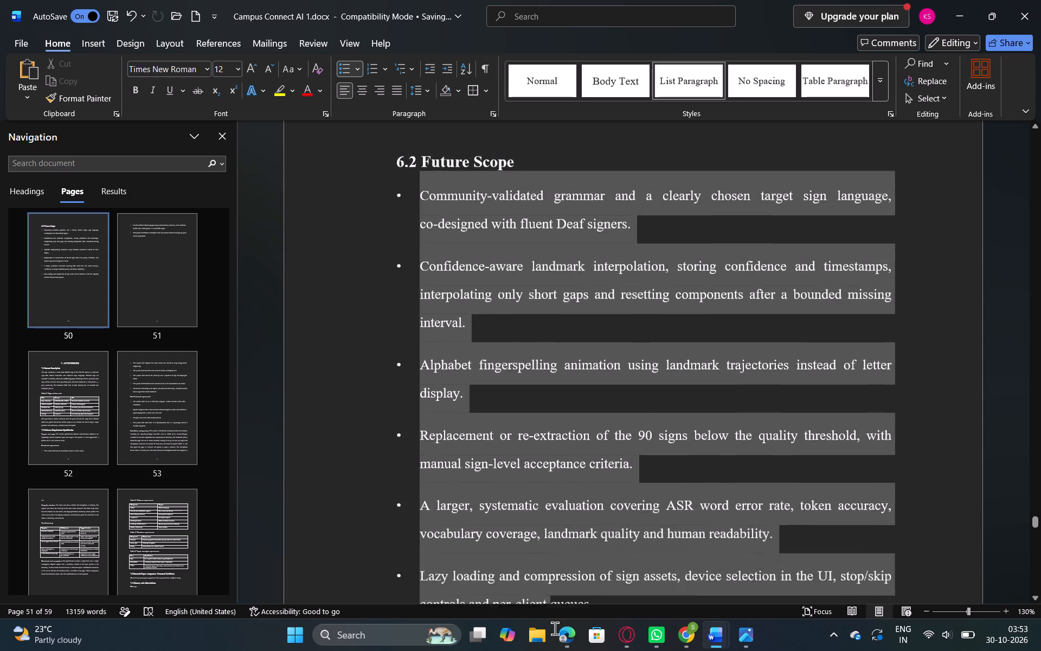
drag(555, 628, 575, 621)
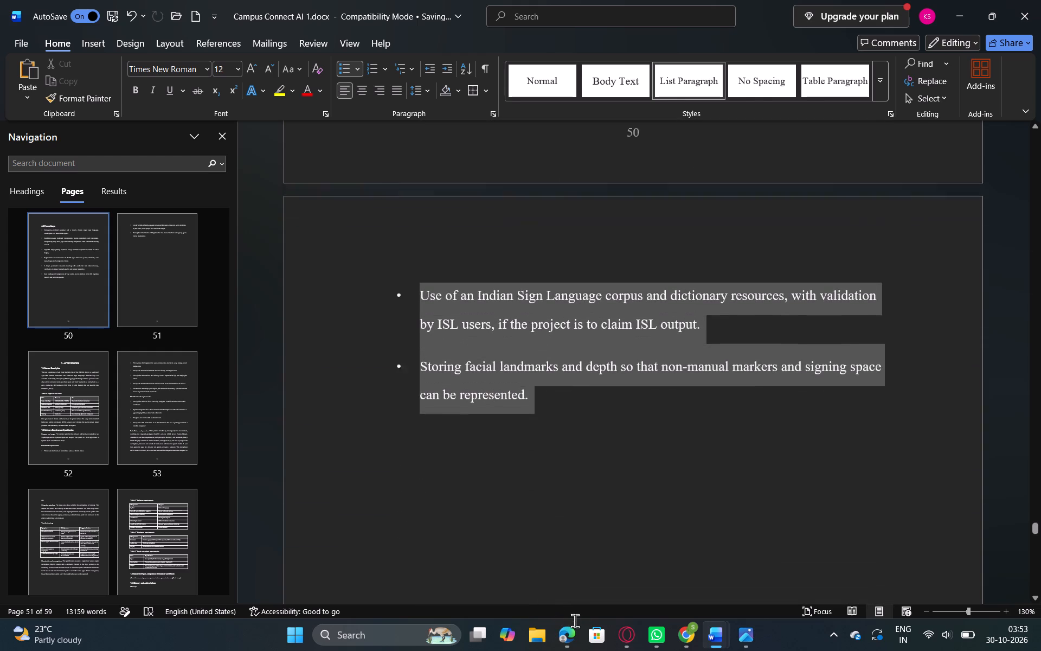
drag(575, 621, 574, 621)
key(ctrl+c)
key(ctrl+c)
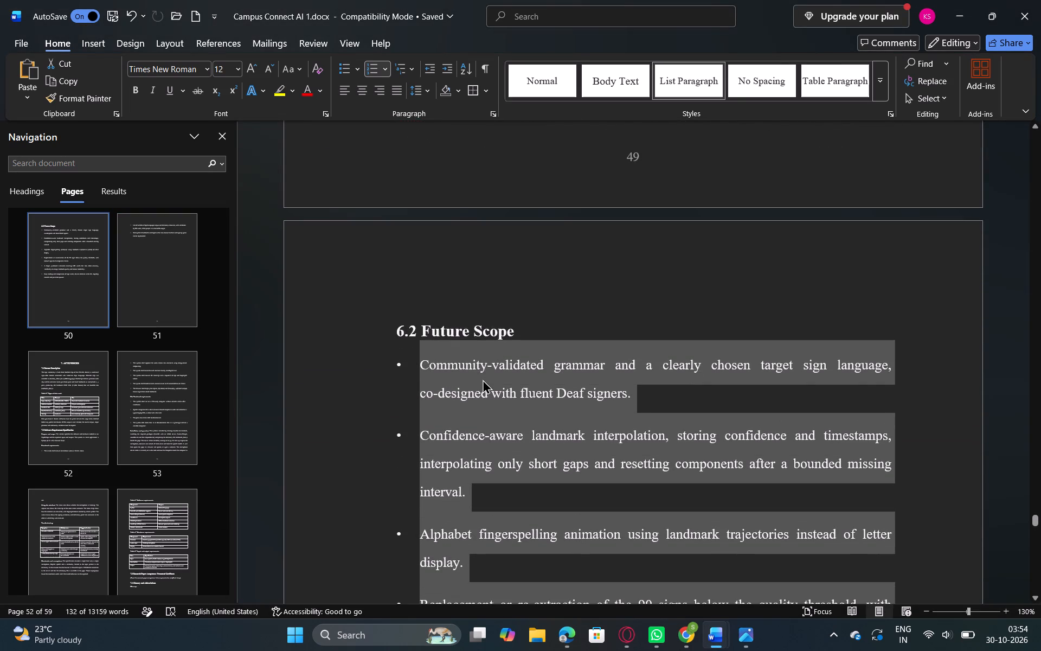
click(483, 379)
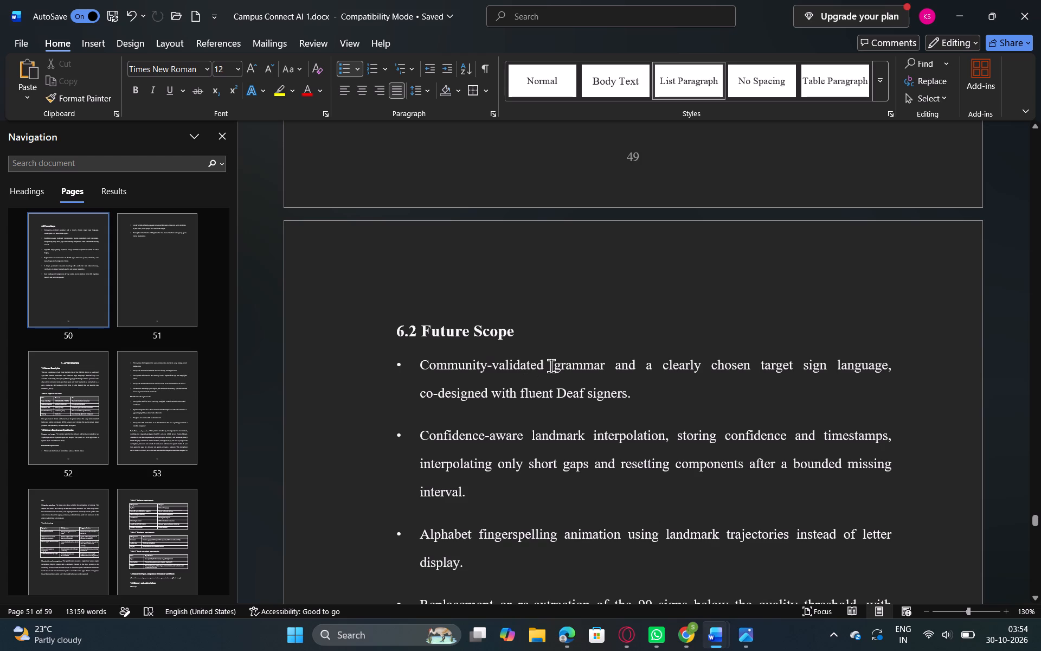
drag(553, 366, 671, 644)
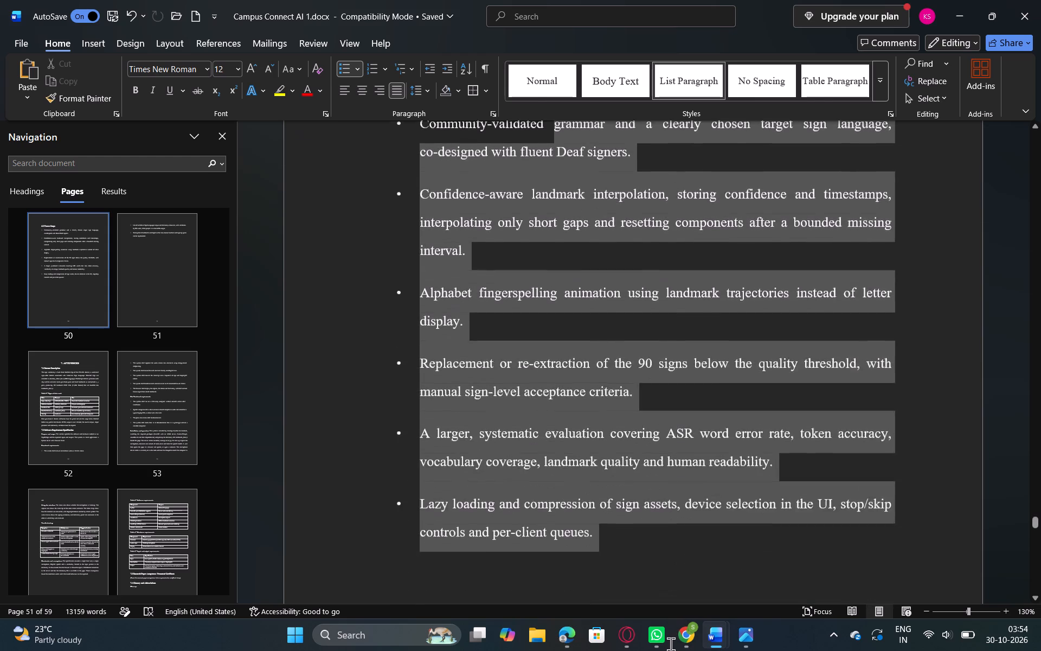
drag(671, 644, 616, 406)
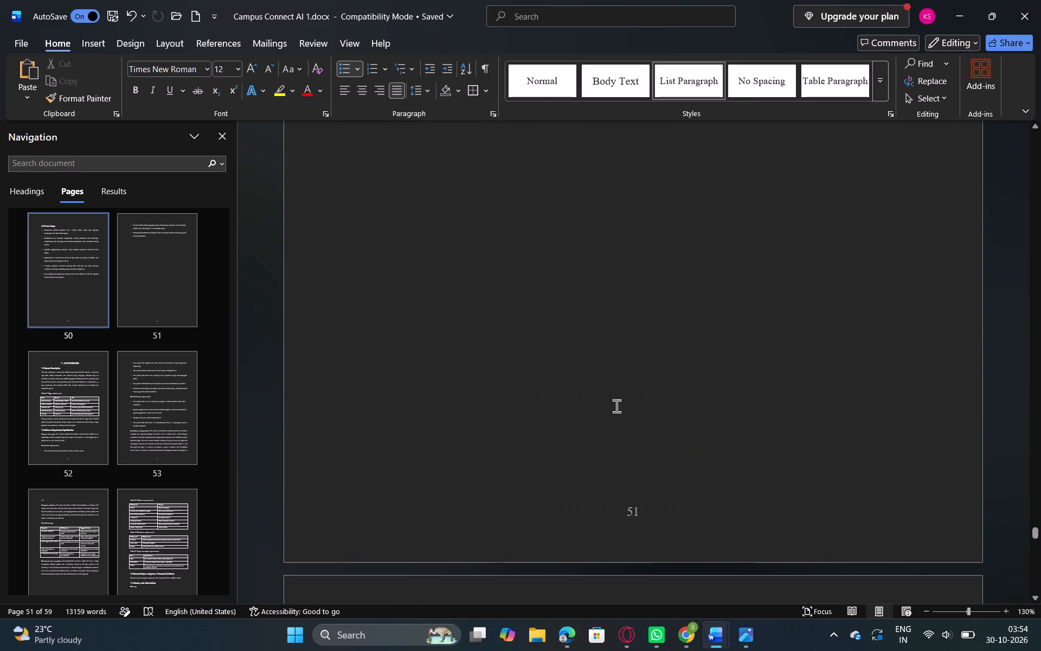
drag(616, 406, 613, 163)
drag(613, 163, 580, 459)
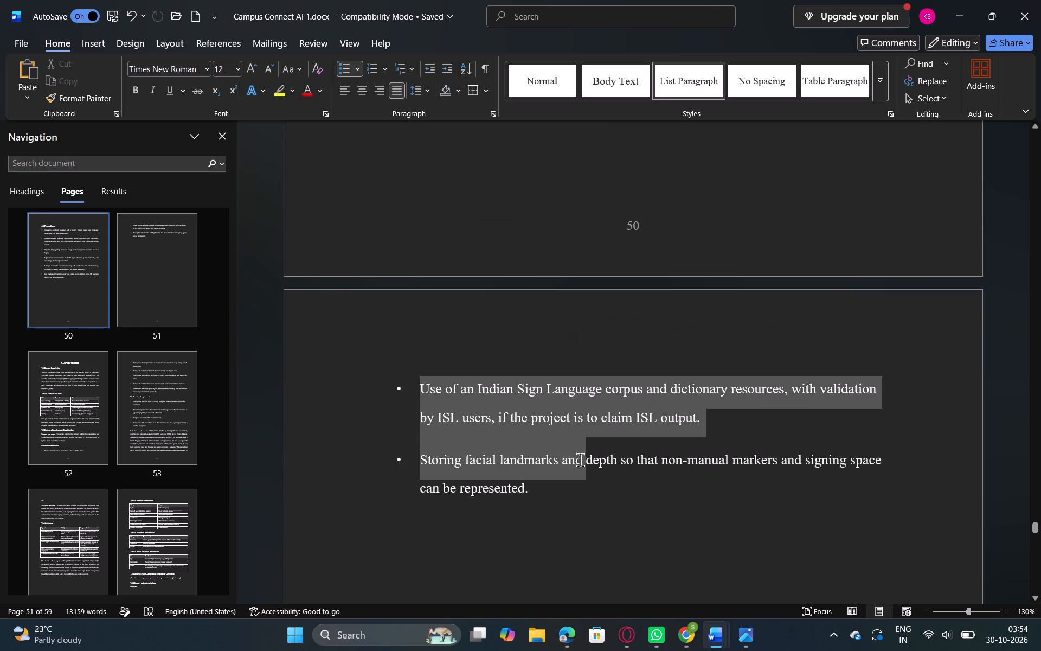
drag(580, 459, 574, 484)
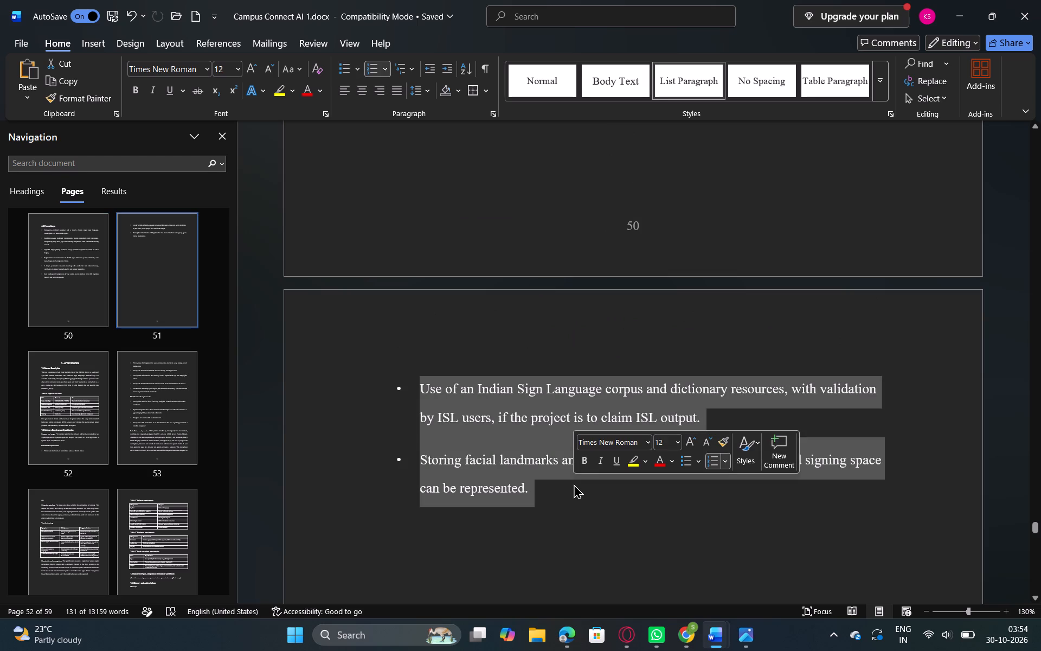
key(ctrl+v)
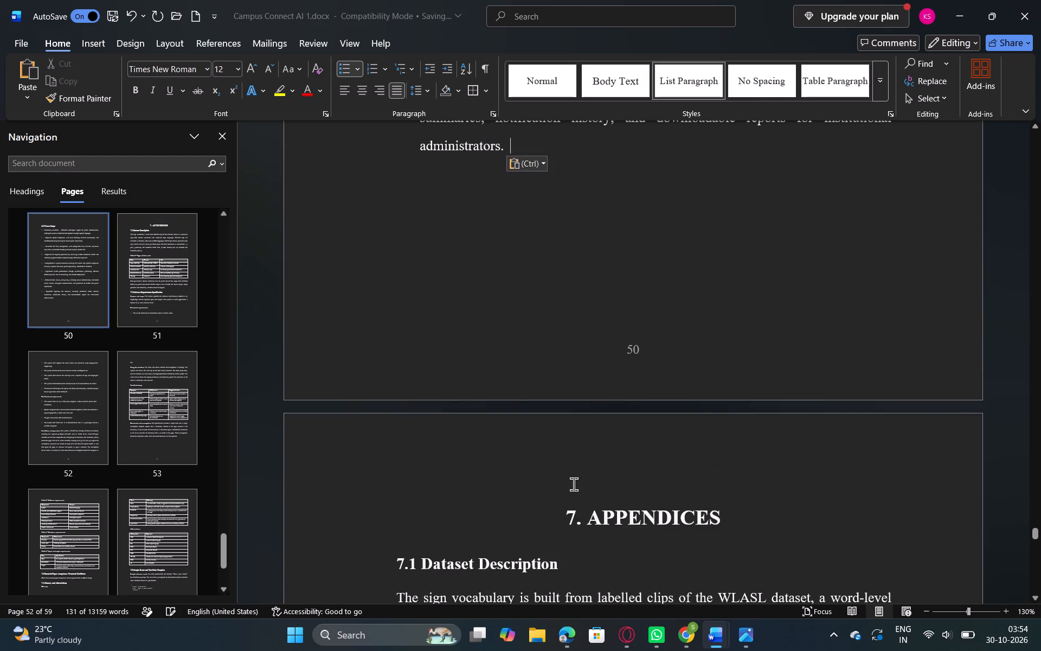
Delete the leftover "Community-validated -" text before "Enhanced multilingual support" in the first 6.2 Future Scope bullet.
scroll(574, 484, up, 1)
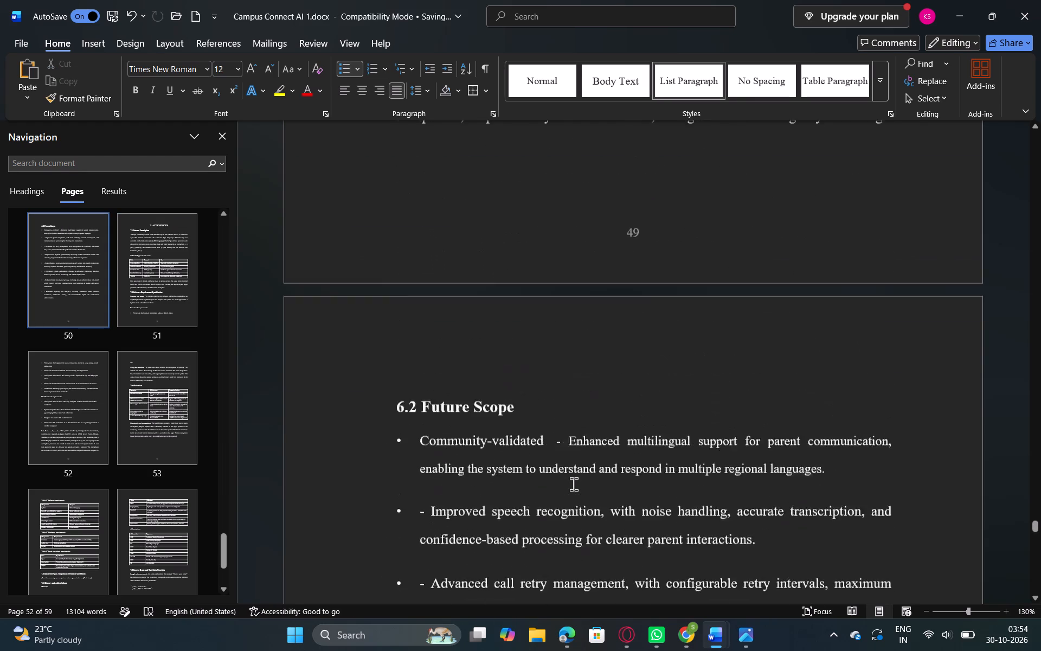
scroll(574, 484, up, 2)
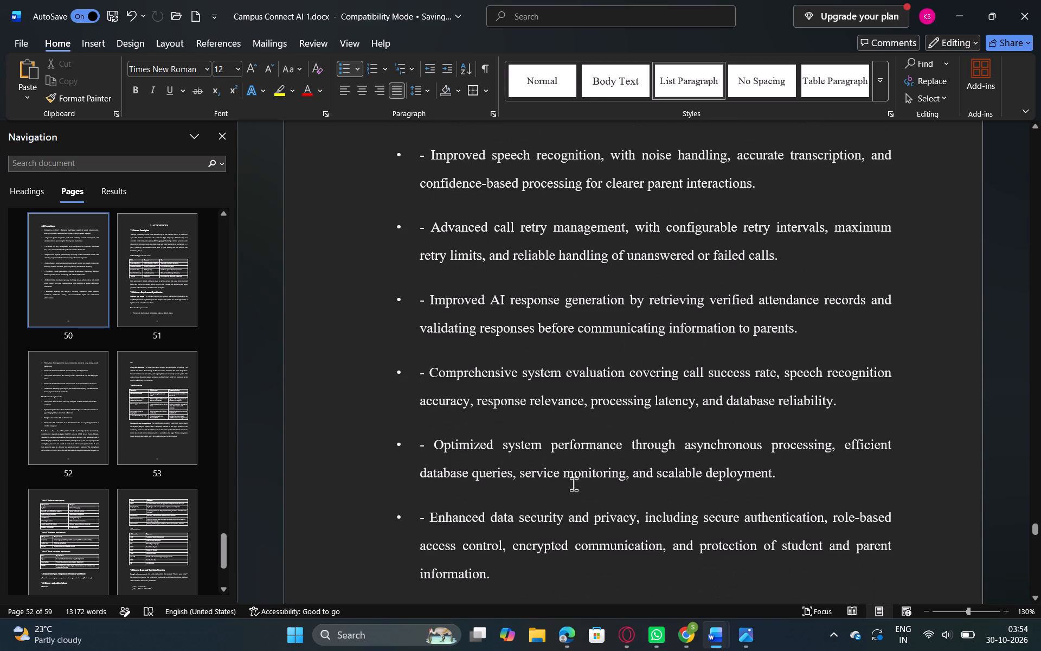
scroll(574, 484, up, 1)
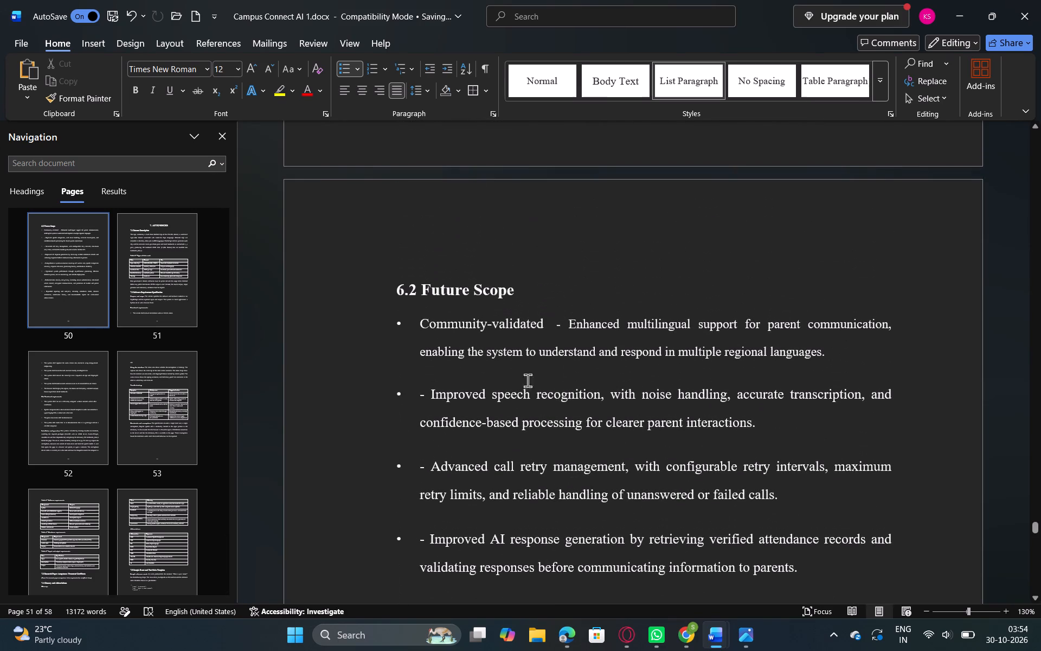
click(561, 324)
key(BackSpace)
key(BackSpace)
key(BackSpace)
key(BackSpace)
key(BackSpace)
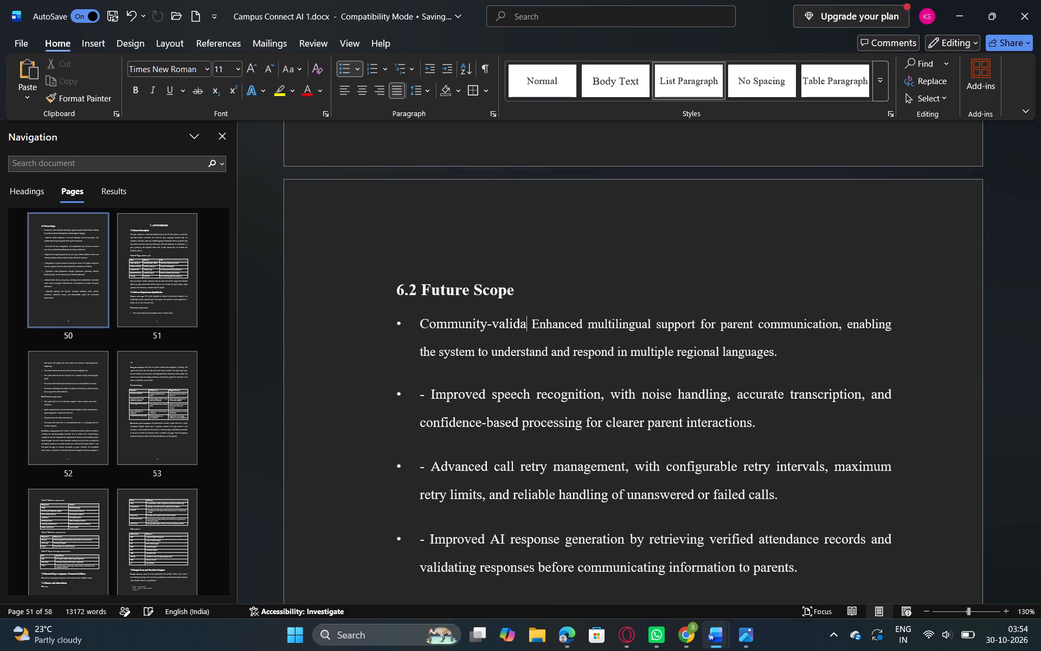
key(BackSpace)
key(BackSpace)
key(BackSpace)
key(BackSpace)
key(BackSpace)
key(BackSpace)
key(BackSpace)
key(BackSpace)
key(BackSpace)
key(BackSpace)
key(BackSpace)
key(BackSpace)
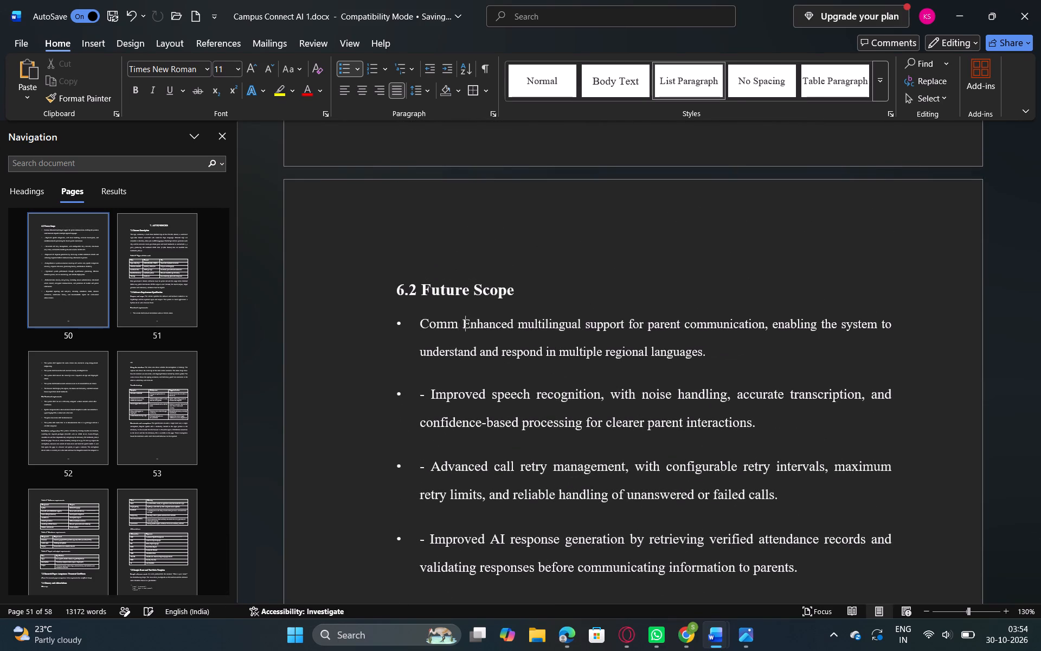
key(BackSpace)
key(BackSpace)
key(BackSpace)
key(BackSpace)
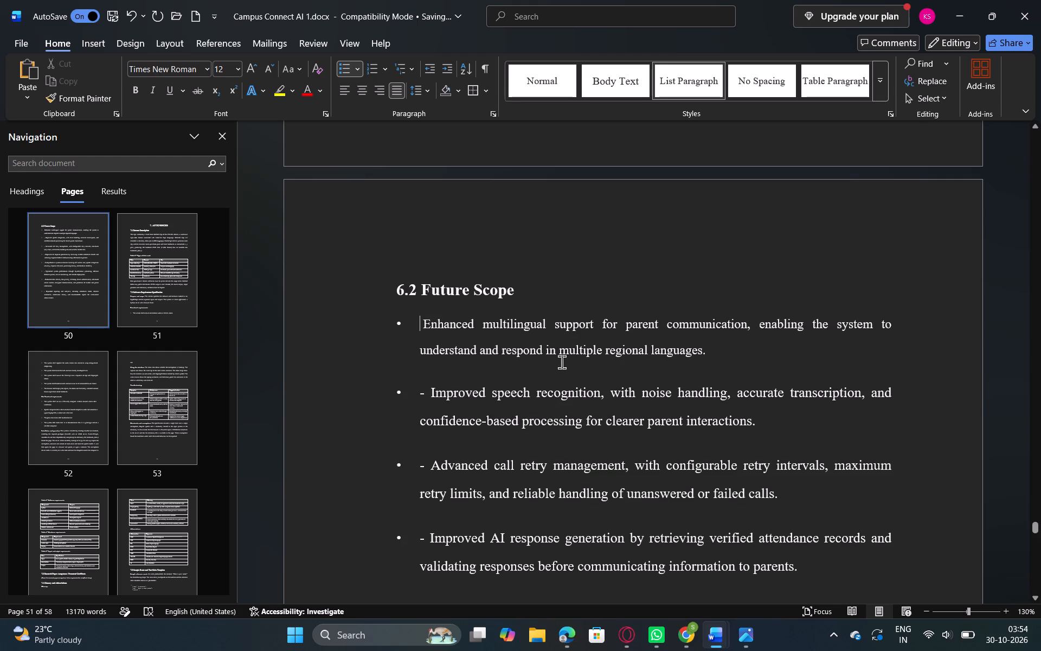
Remove the leading hyphens from the speech recognition, call retry and AI response generation bullets, and the leading space from the first Future Scope bullet.
click(430, 391)
key(BackSpace)
key(BackSpace)
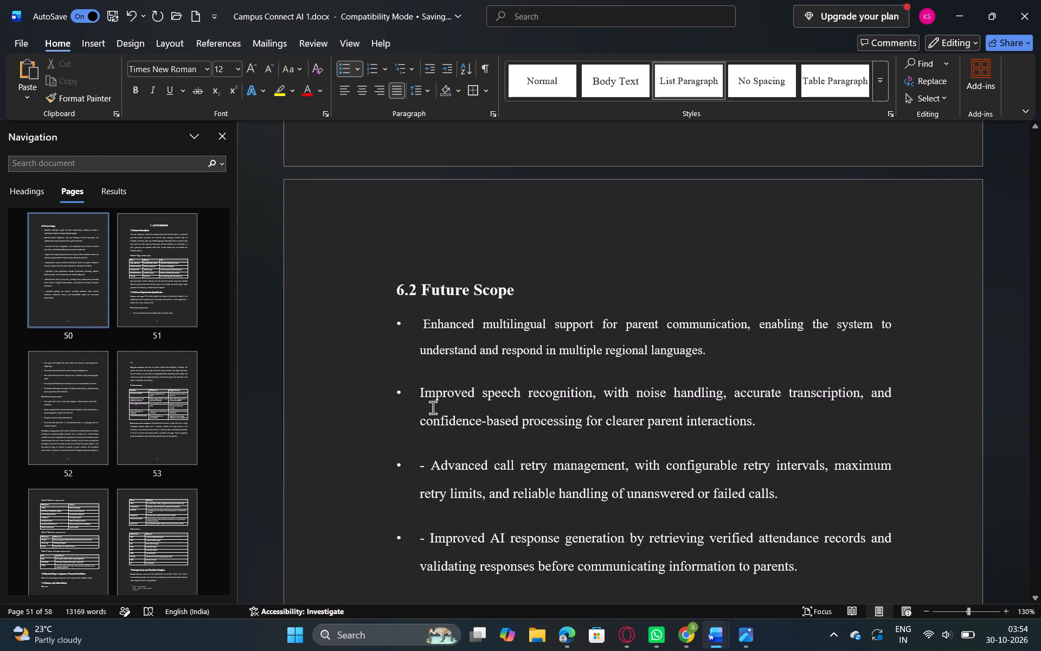
click(423, 322)
key(BackSpace)
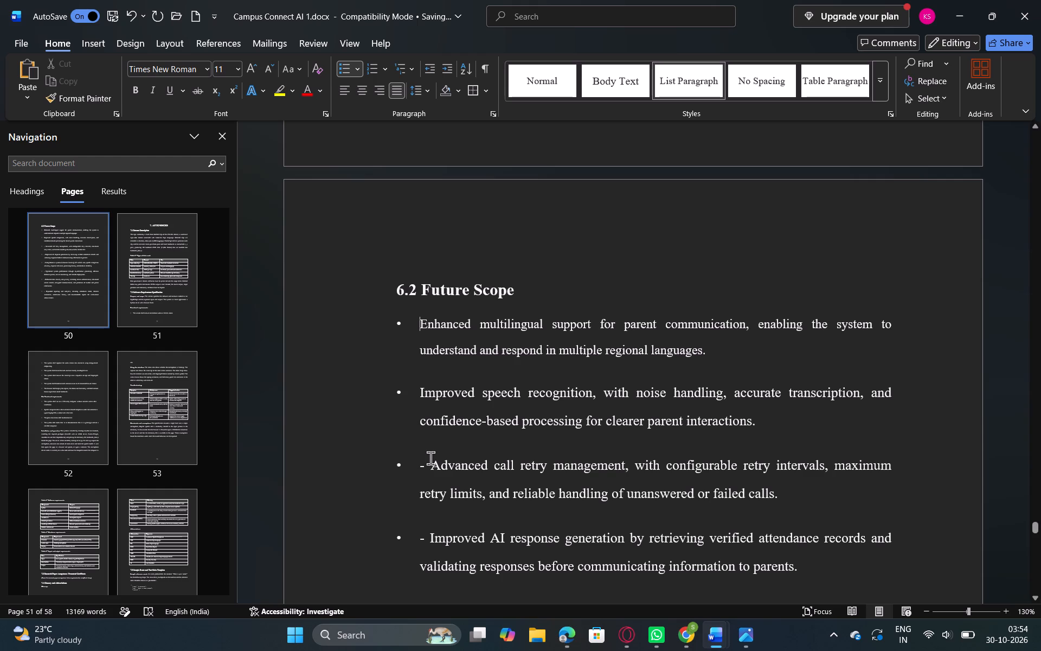
click(431, 463)
key(BackSpace)
key(BackSpace)
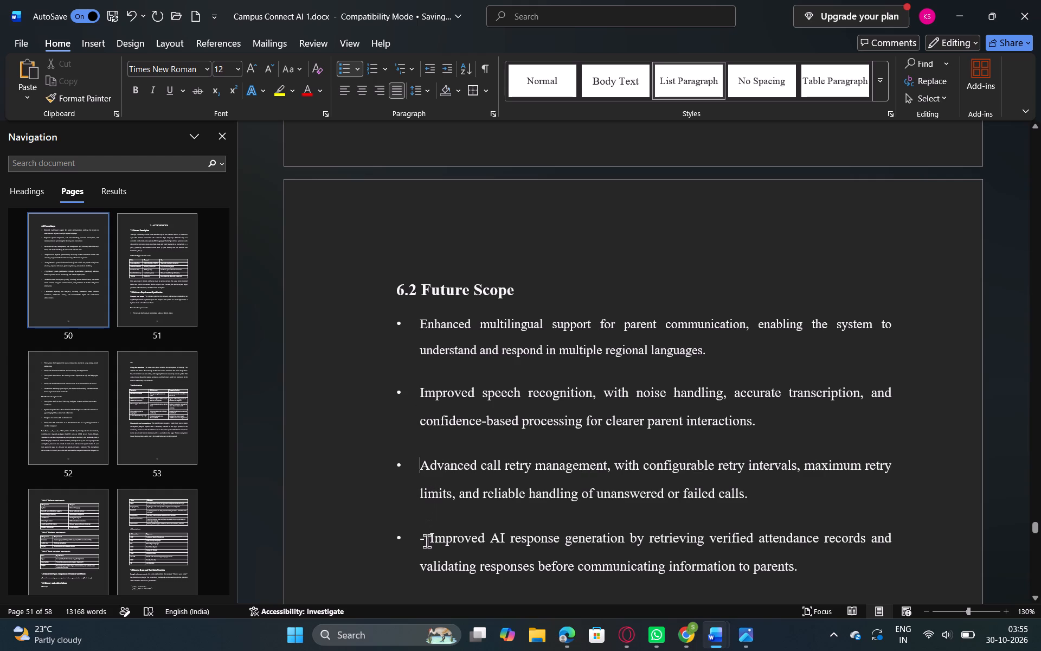
click(429, 537)
key(BackSpace)
key(BackSpace)
Remove the leading hyphens from the last four Future Scope bullets, from "Comprehensive system evaluation" through "Expanded reporting and analytics".
scroll(429, 537, down, 1)
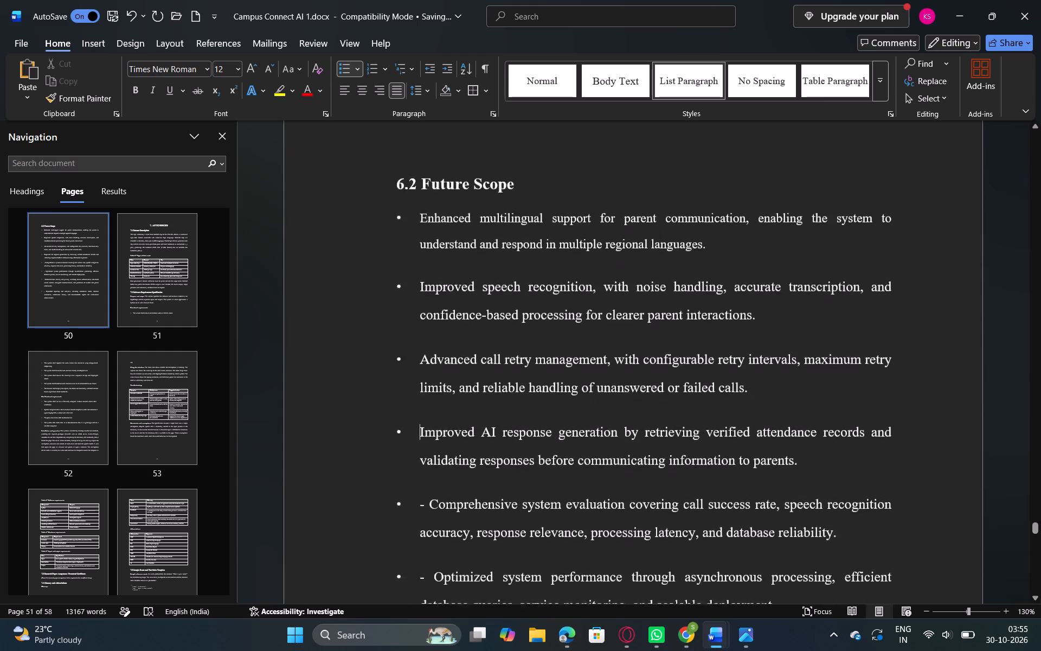
scroll(429, 537, down, 1)
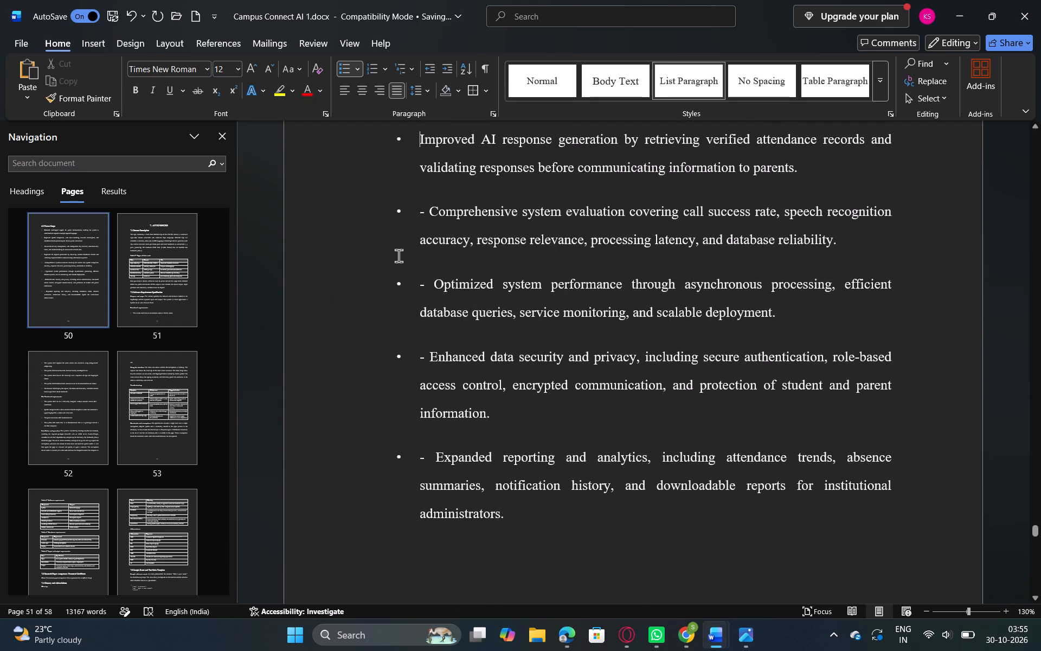
click(430, 212)
key(BackSpace)
key(BackSpace)
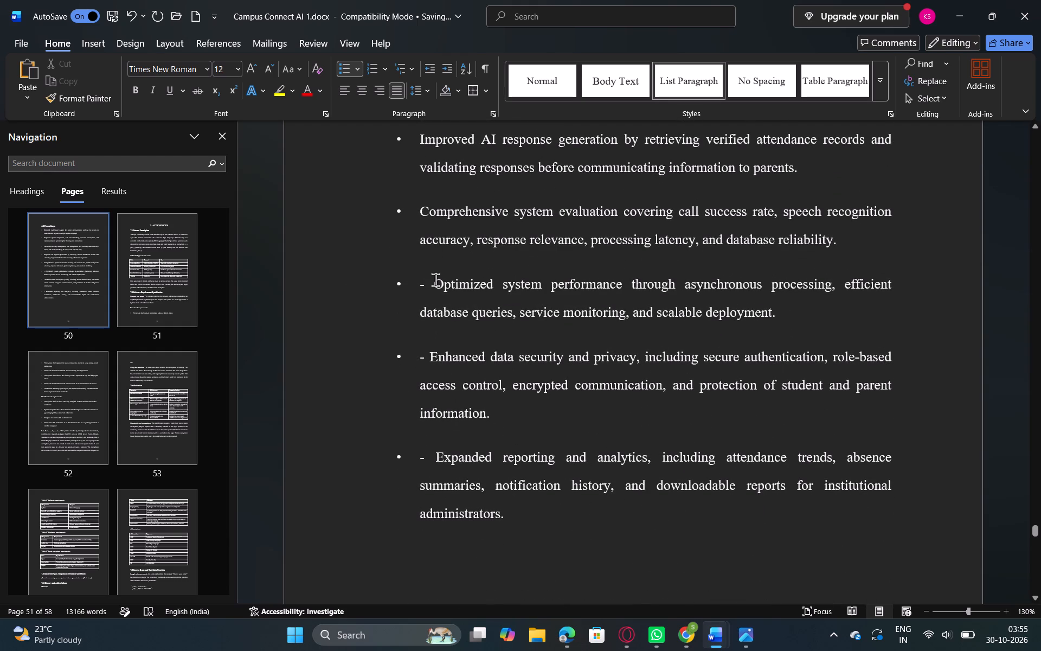
click(435, 279)
key(BackSpace)
key(BackSpace)
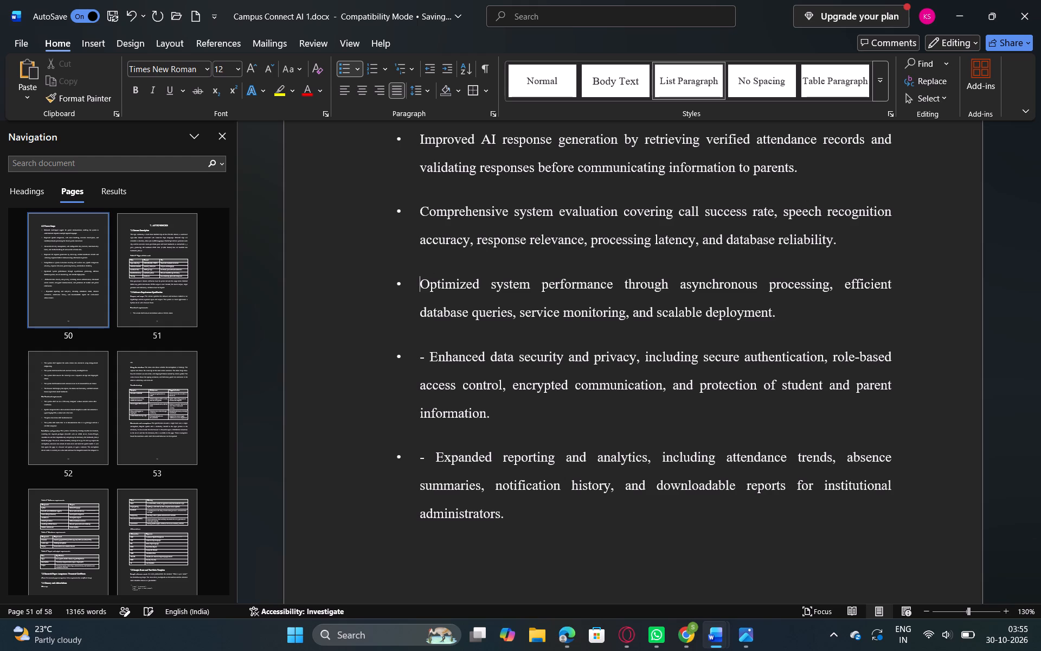
click(431, 355)
key(BackSpace)
key(BackSpace)
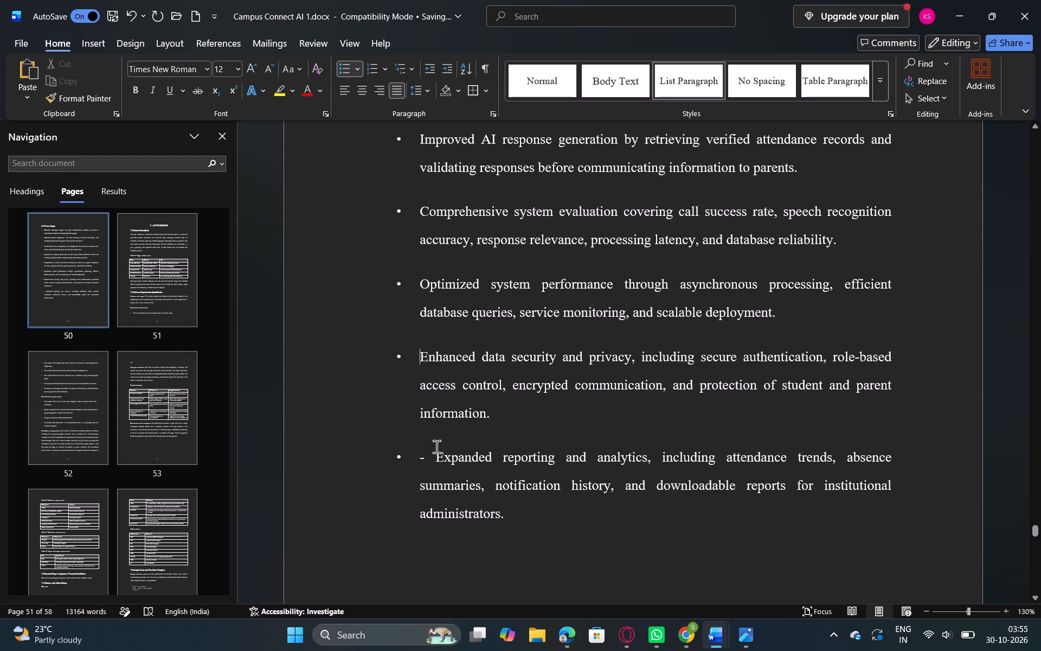
click(438, 457)
key(BackSpace)
key(BackSpace)
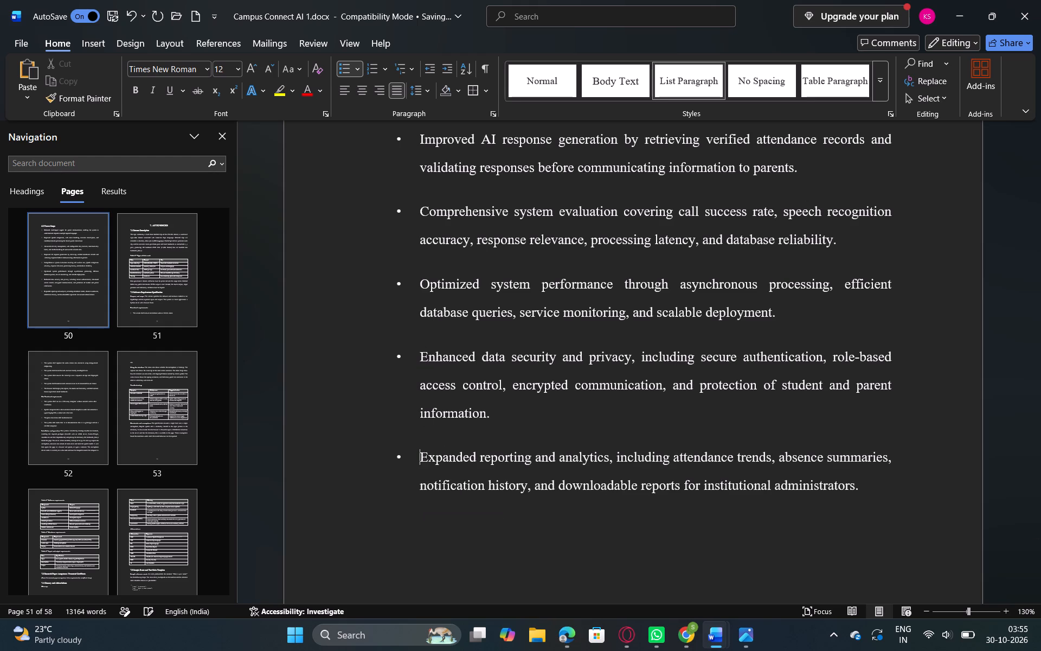
Examine the chapter 7 Appendices sections and tables and the References list for remaining sign-language content.
scroll(438, 457, down, 1)
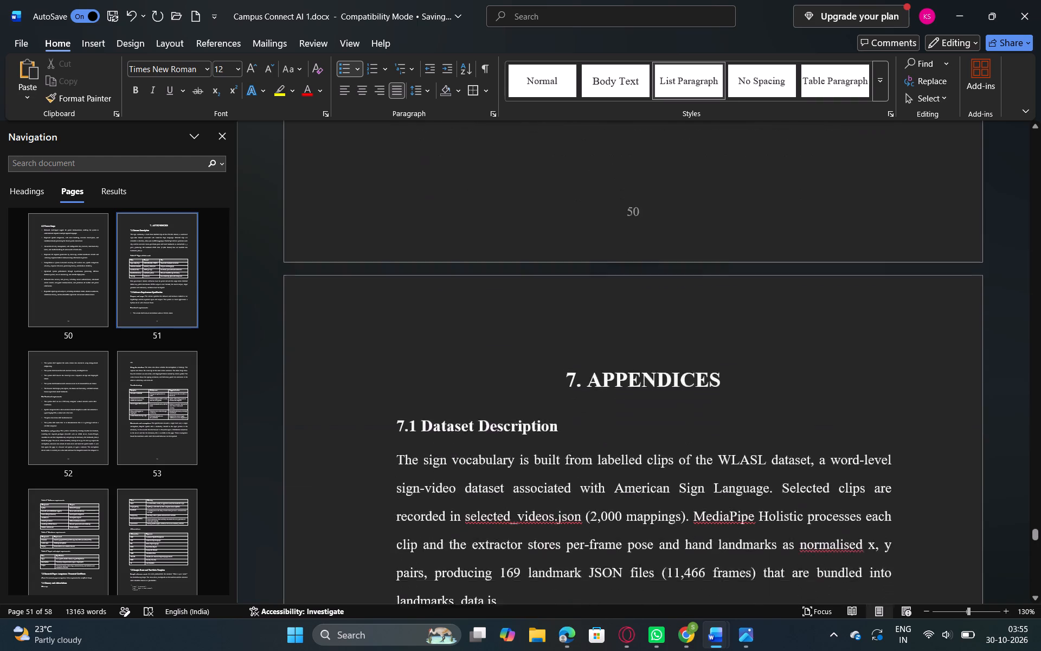
scroll(438, 457, down, 2)
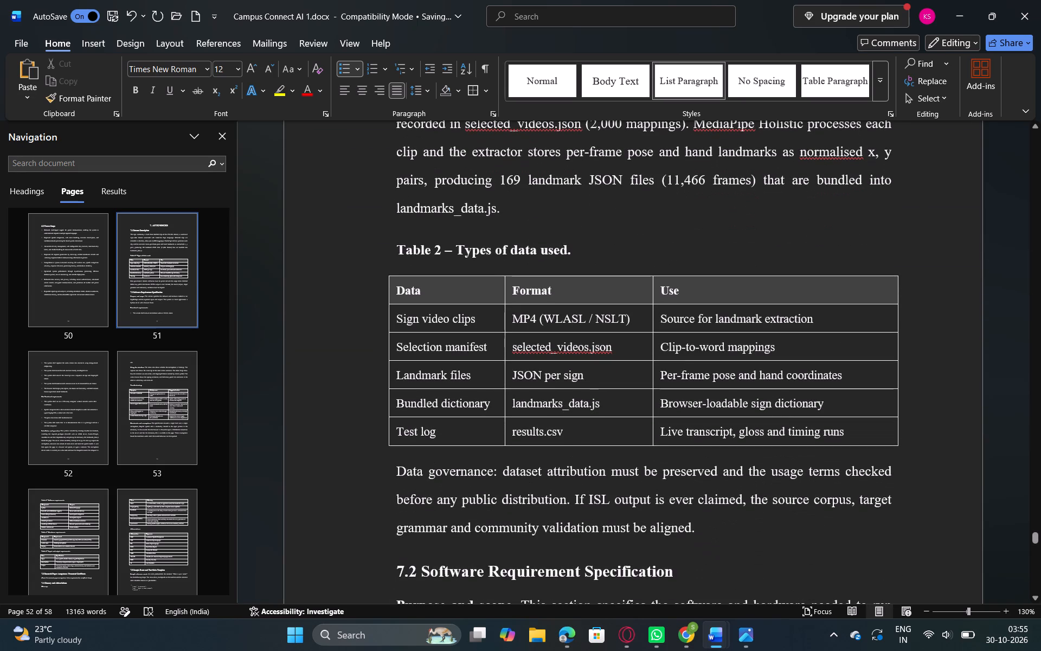
scroll(438, 457, down, 1)
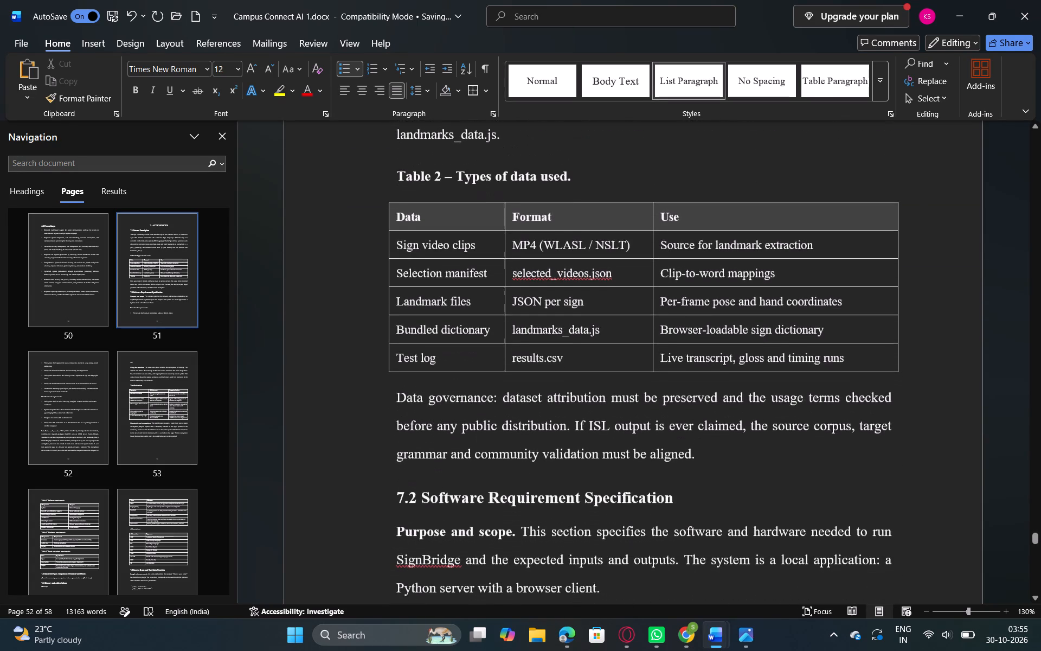
scroll(438, 457, down, 2)
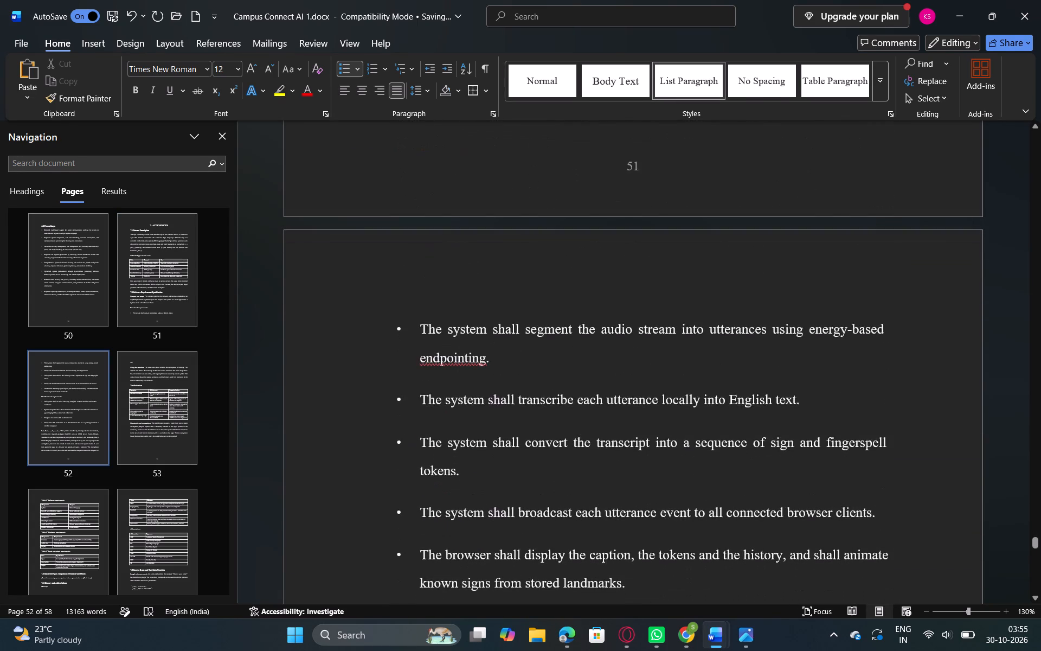
scroll(438, 457, down, 3)
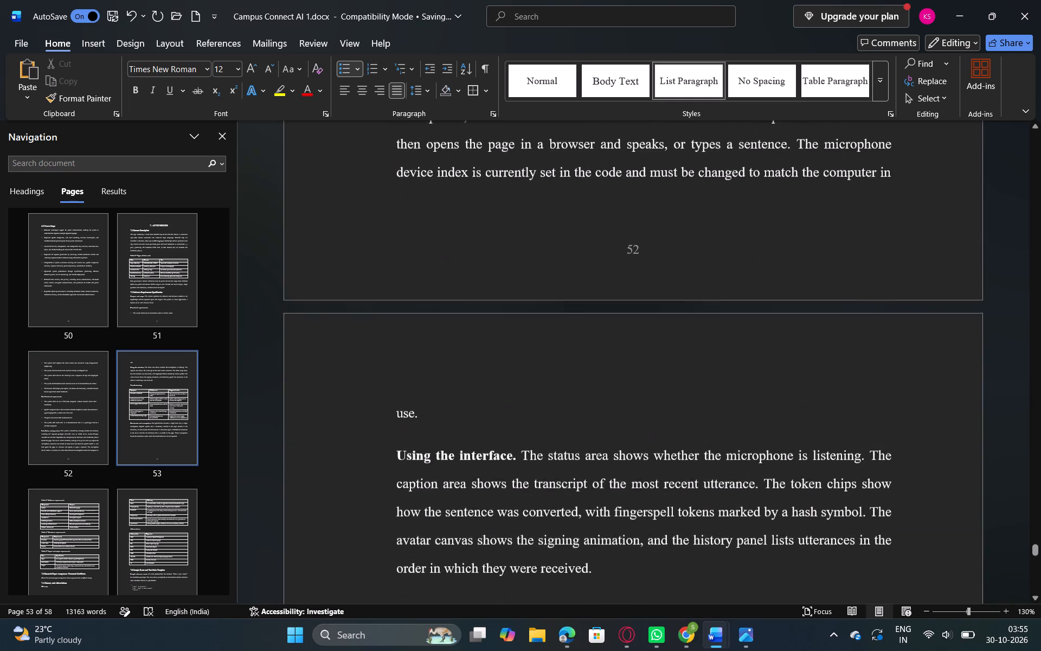
scroll(438, 457, down, 3)
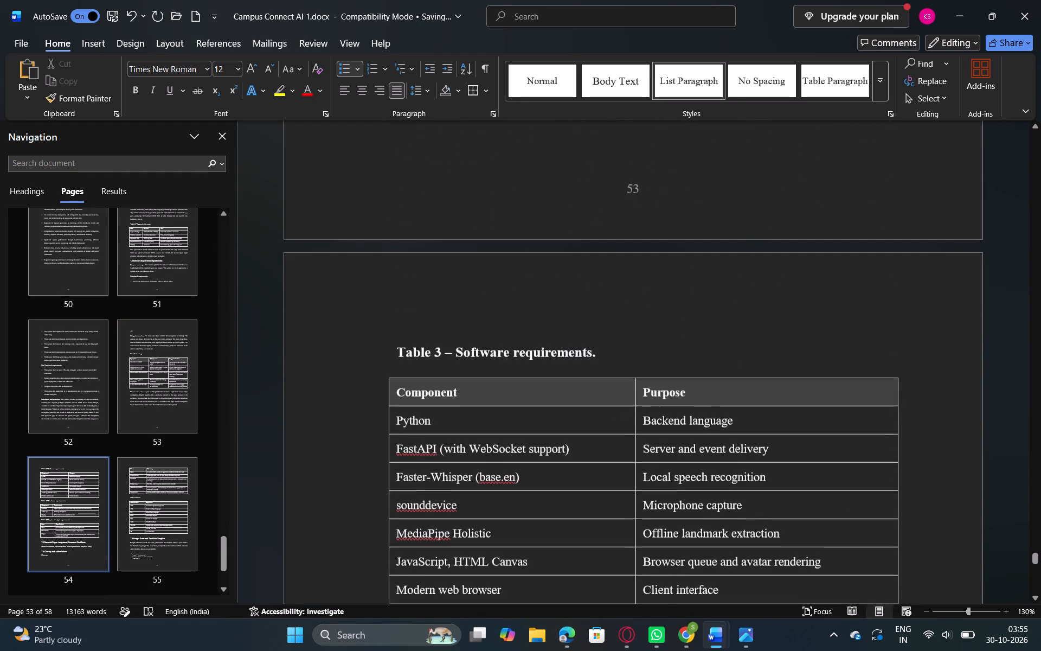
scroll(438, 457, down, 2)
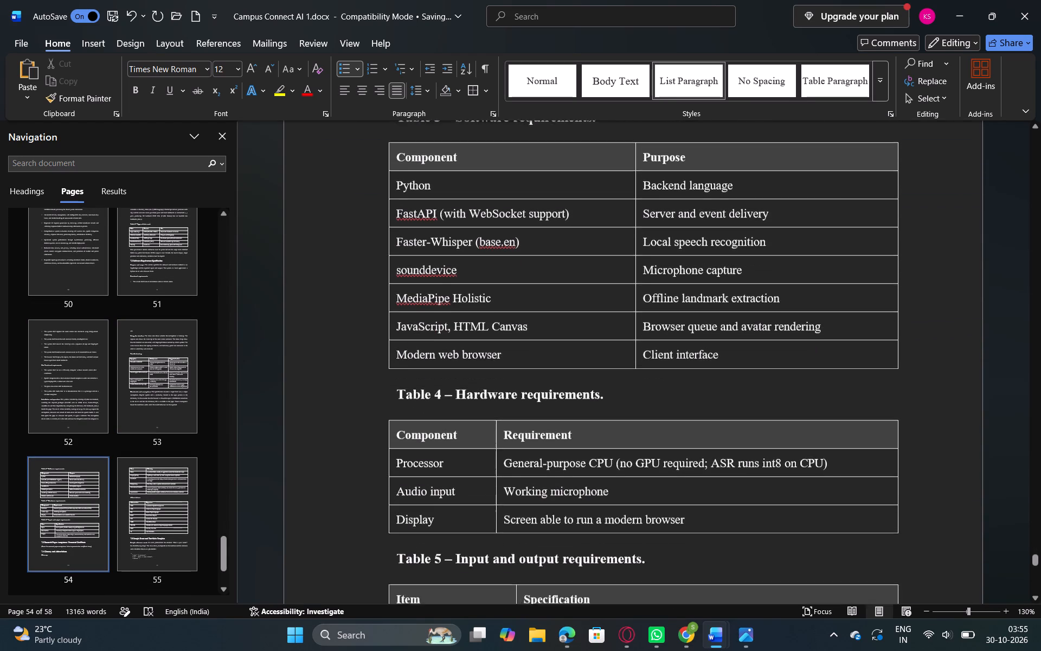
scroll(438, 457, down, 2)
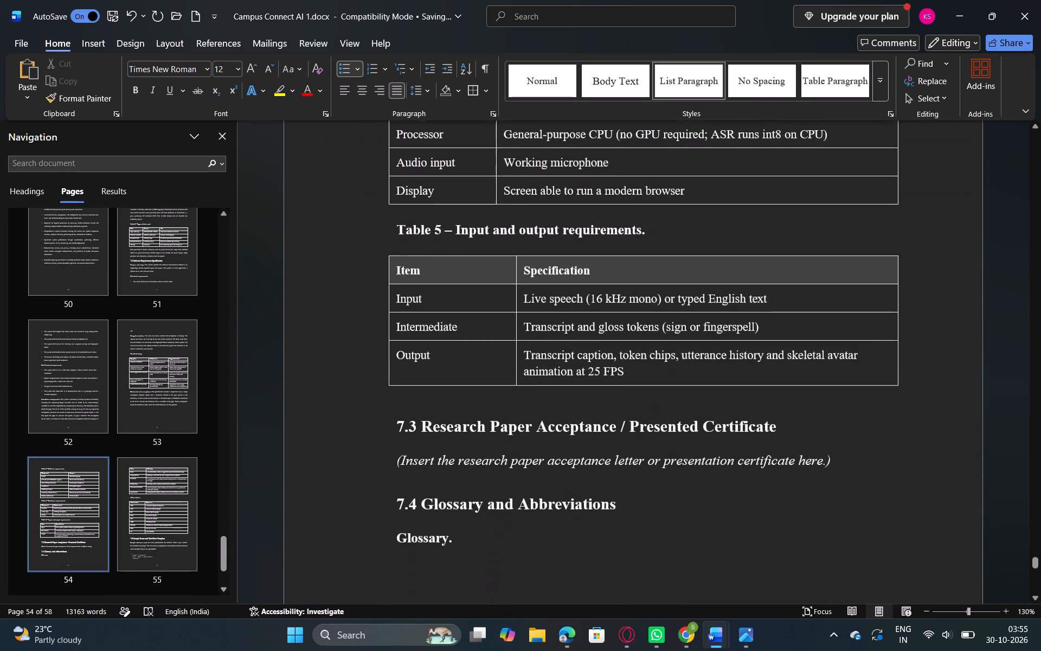
scroll(438, 457, down, 3)
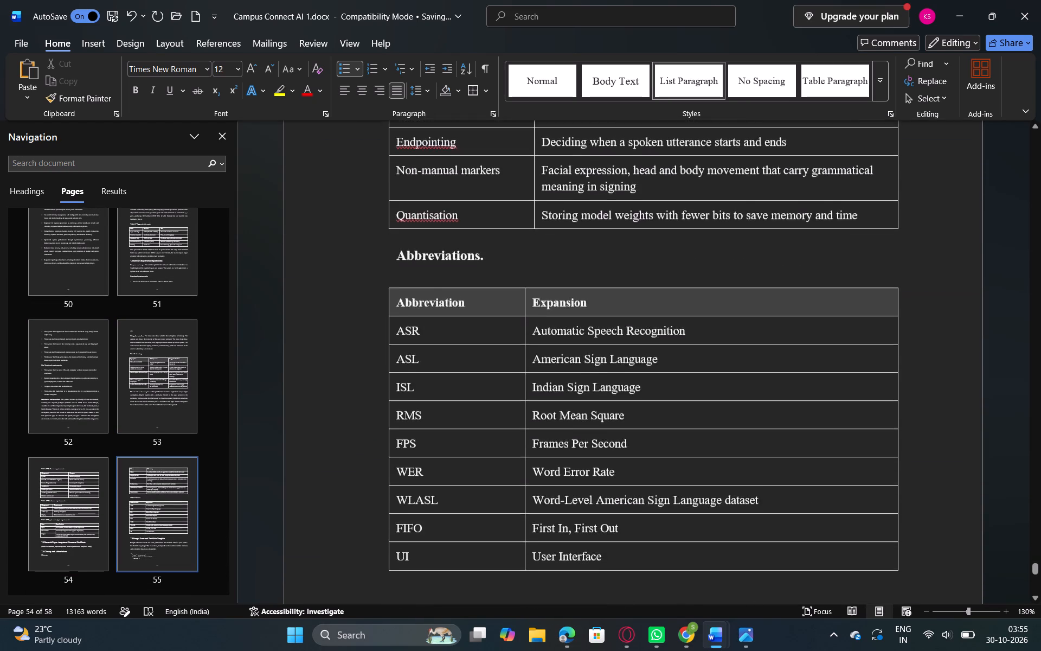
scroll(438, 457, down, 3)
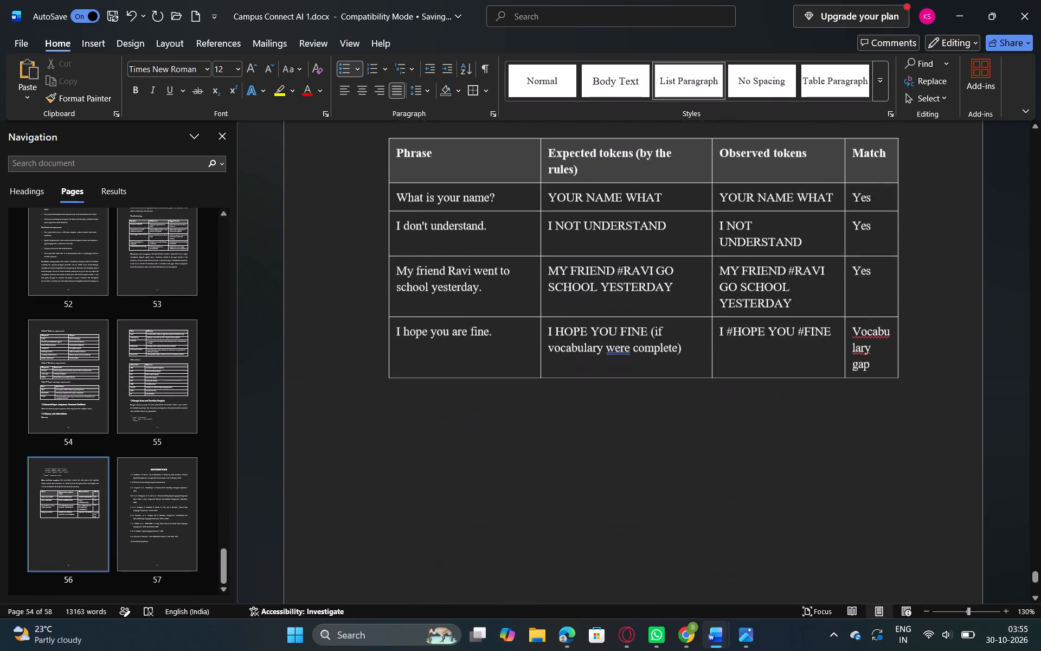
scroll(438, 457, down, 2)
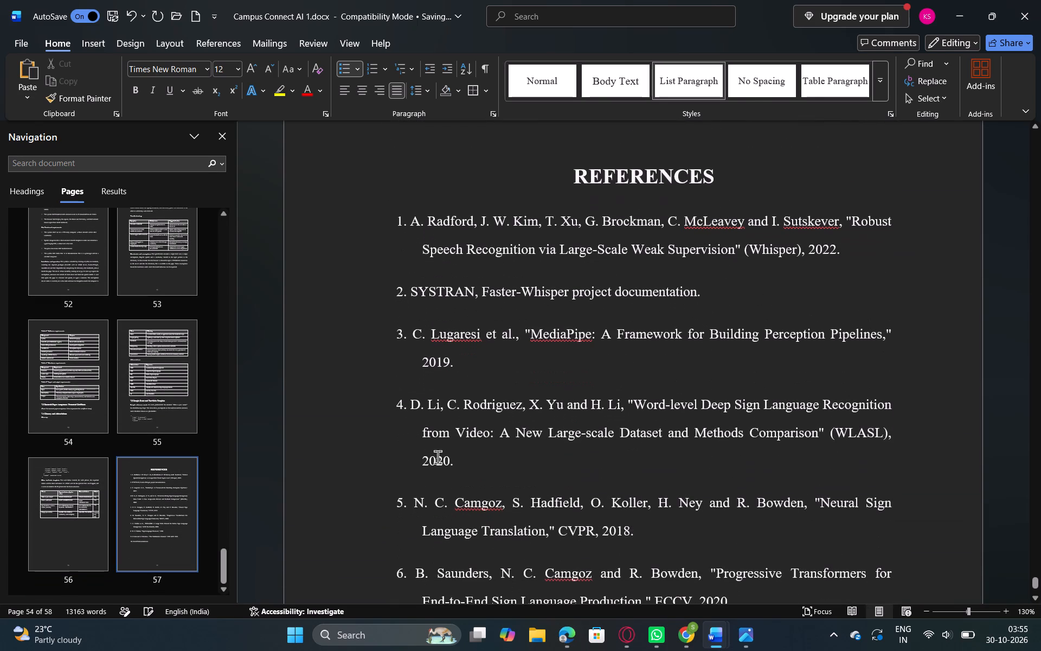
scroll(438, 457, right, 2)
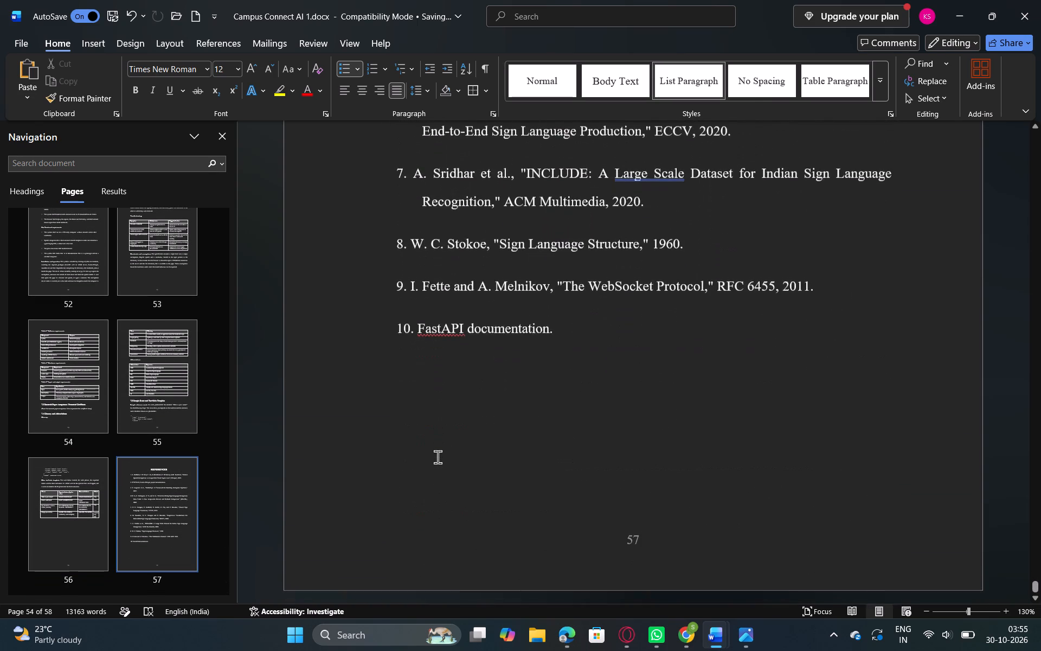
scroll(438, 457, right, 1)
scroll(438, 457, up, 2)
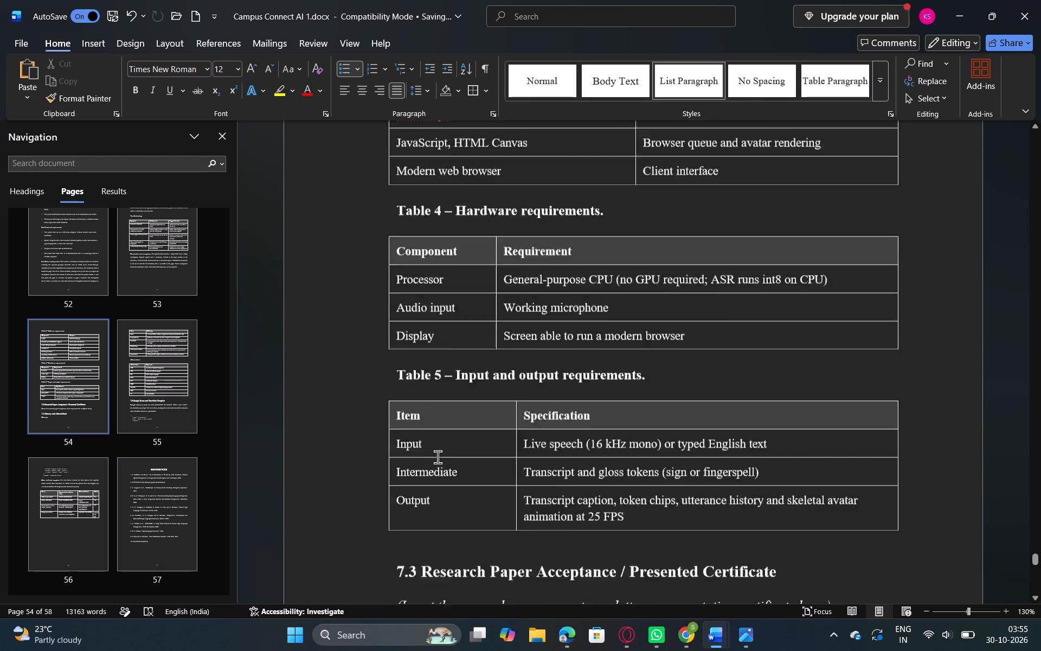
scroll(438, 457, up, 3)
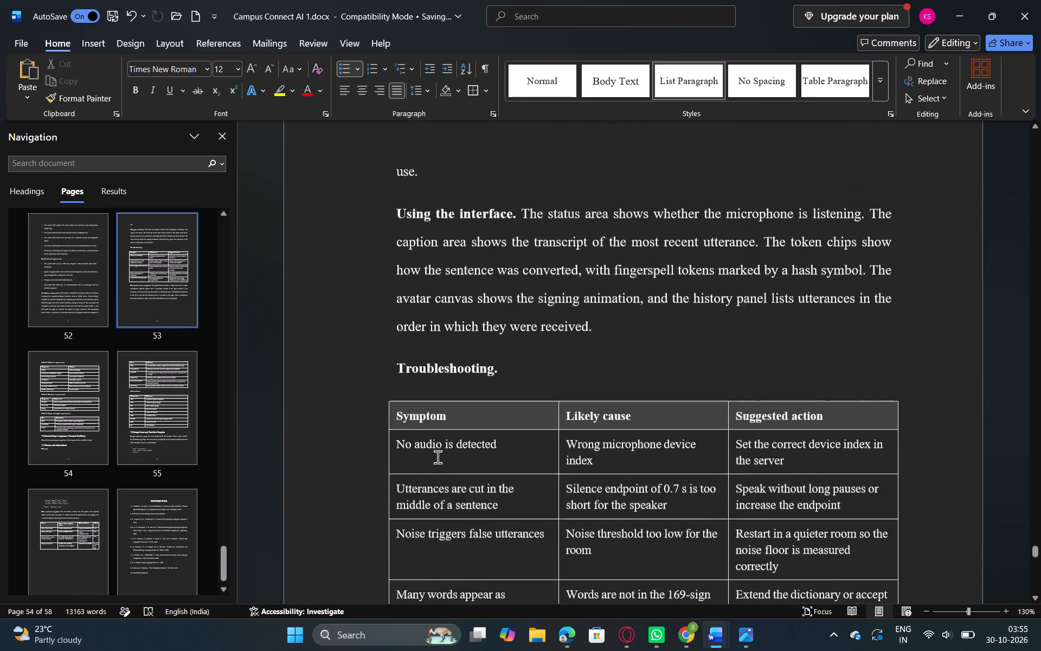
scroll(438, 457, up, 1)
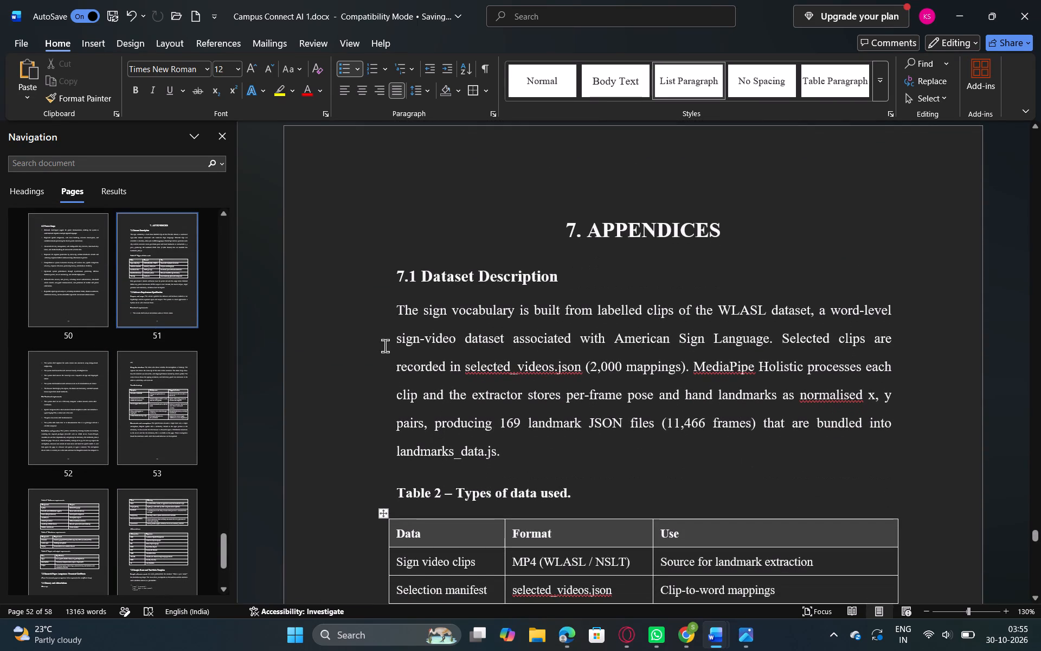
drag(395, 310, 493, 458)
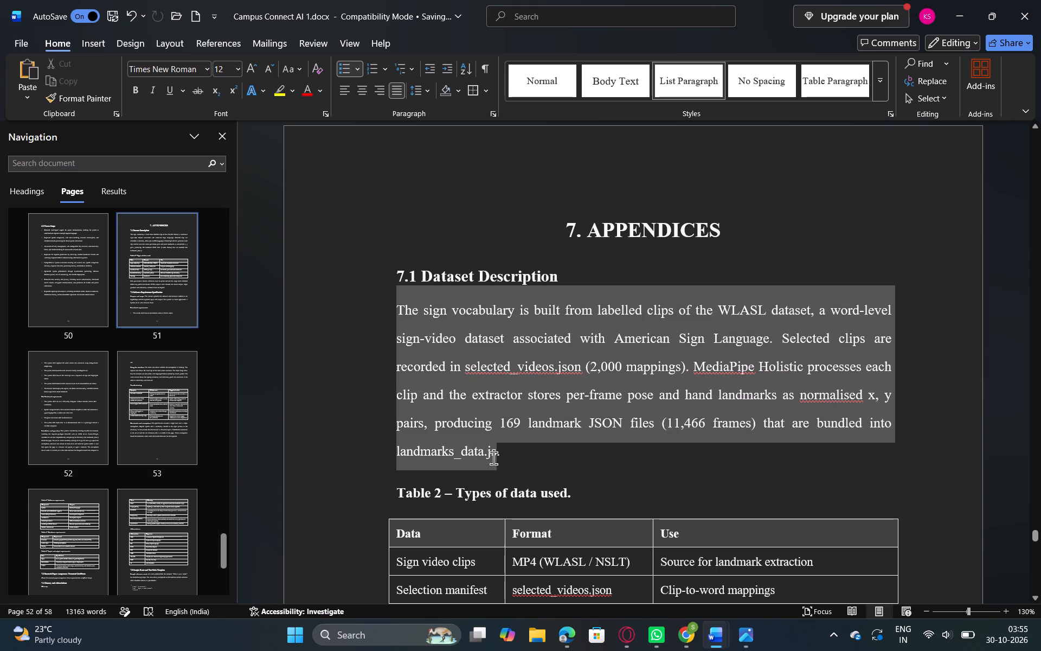
drag(493, 458, 503, 456)
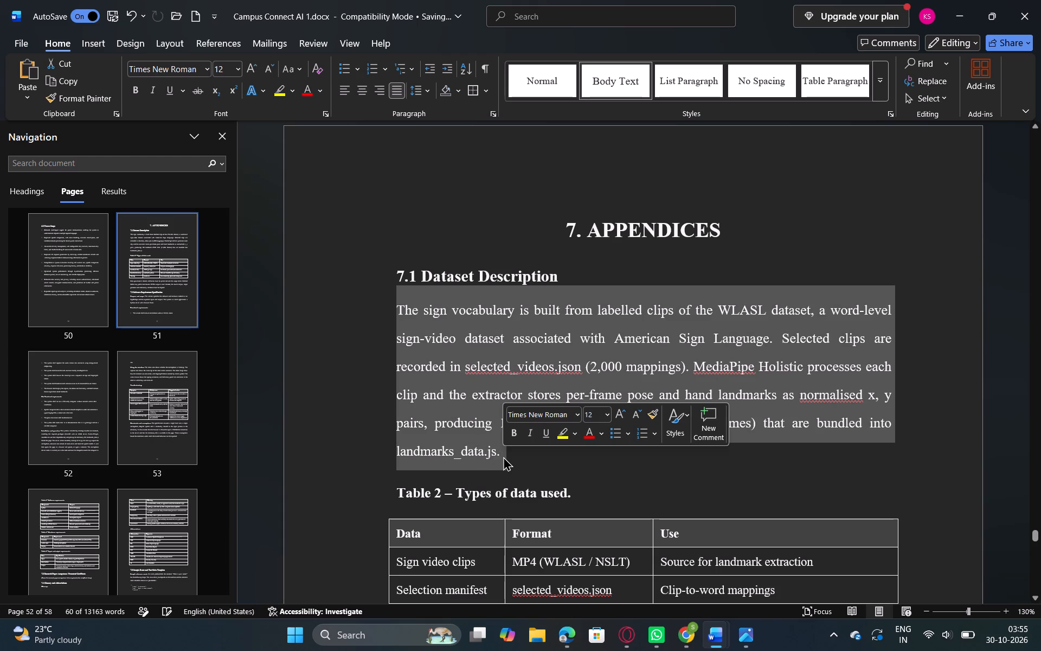
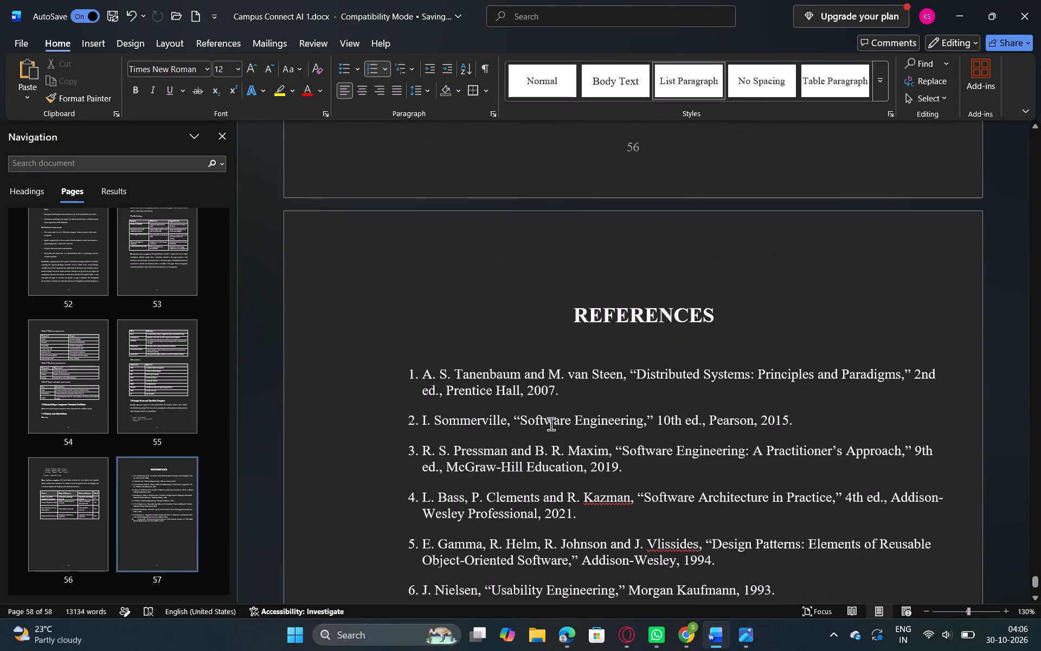
Undo the paste of the rewritten reference list under the REFERENCES heading in Word.
scroll(551, 424, up, 1)
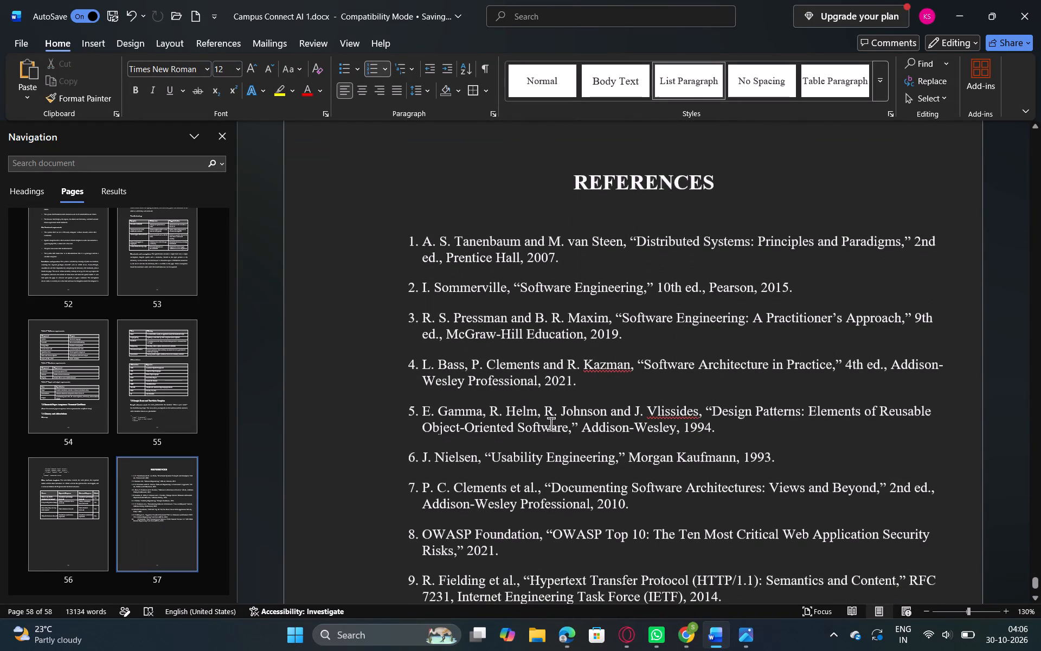
scroll(551, 424, up, 1)
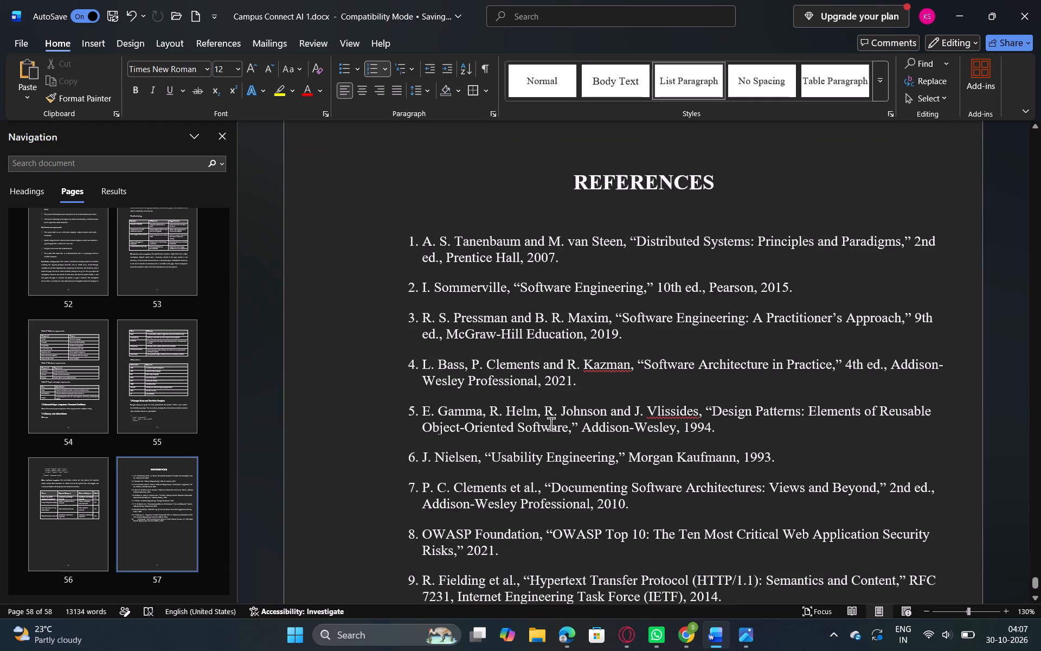
key(ctrl+z)
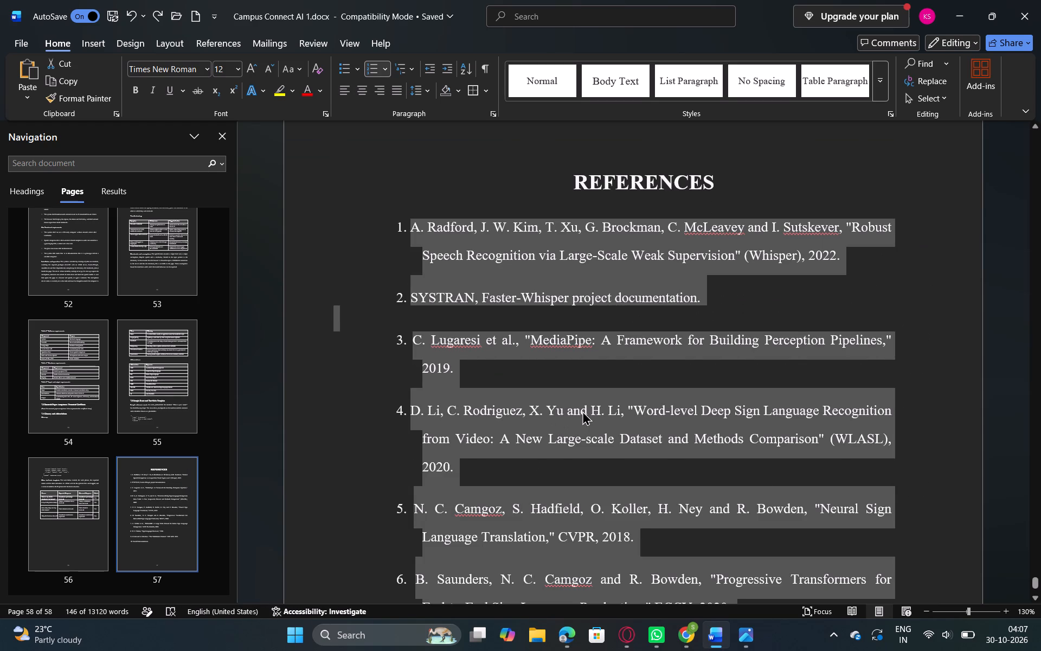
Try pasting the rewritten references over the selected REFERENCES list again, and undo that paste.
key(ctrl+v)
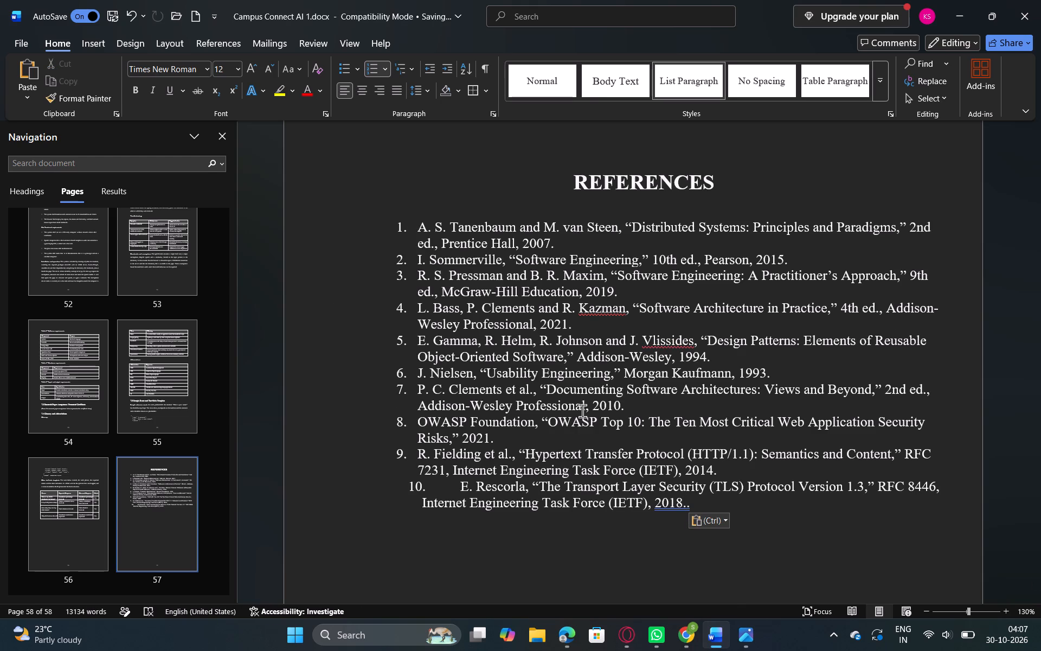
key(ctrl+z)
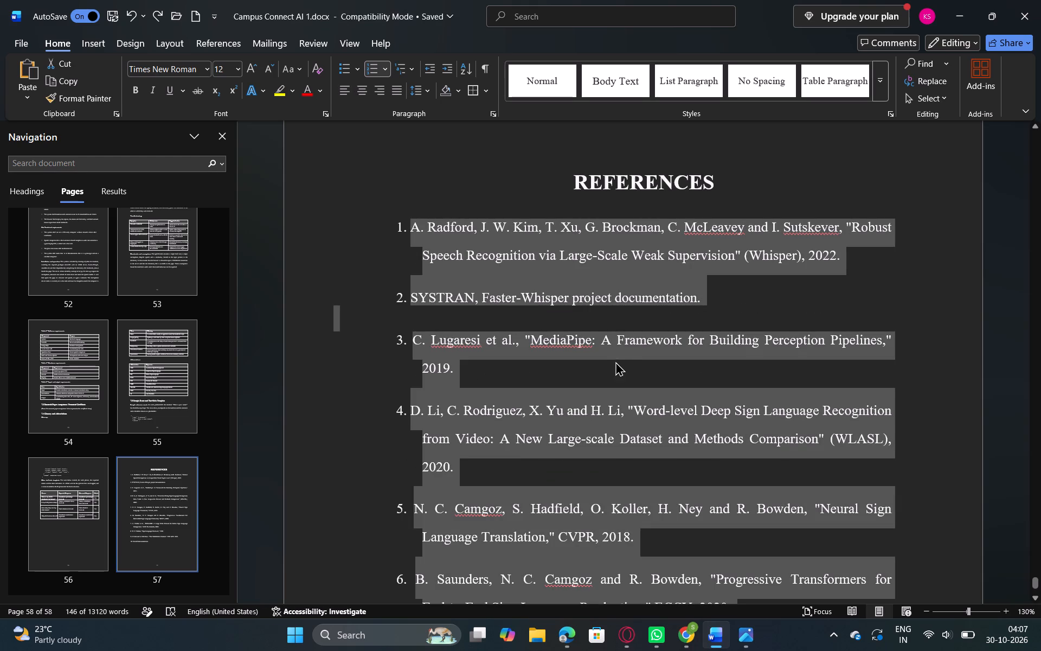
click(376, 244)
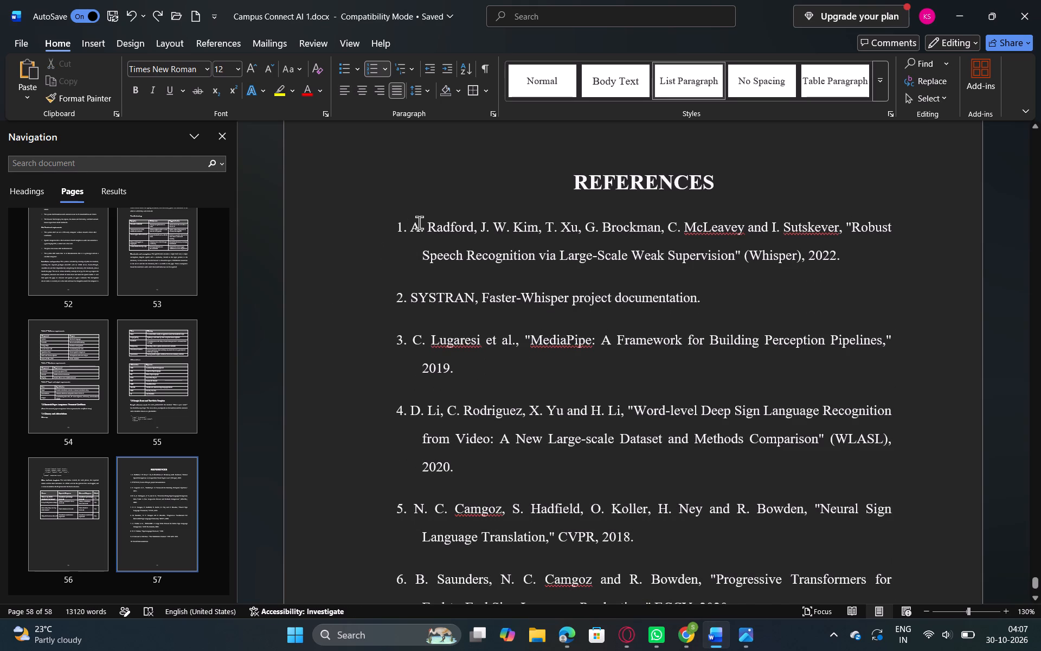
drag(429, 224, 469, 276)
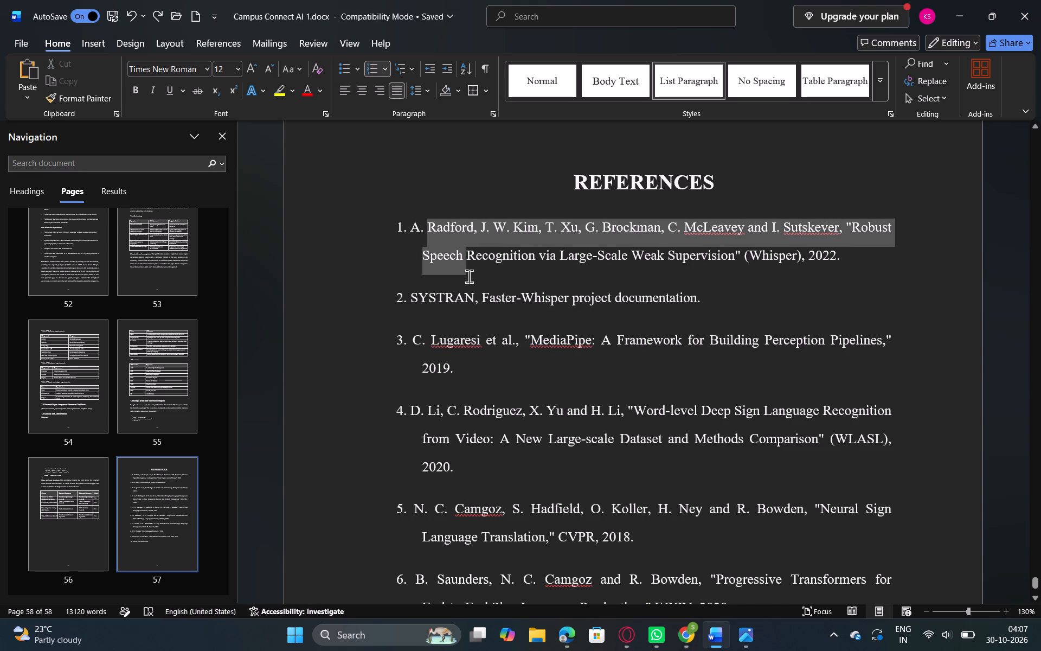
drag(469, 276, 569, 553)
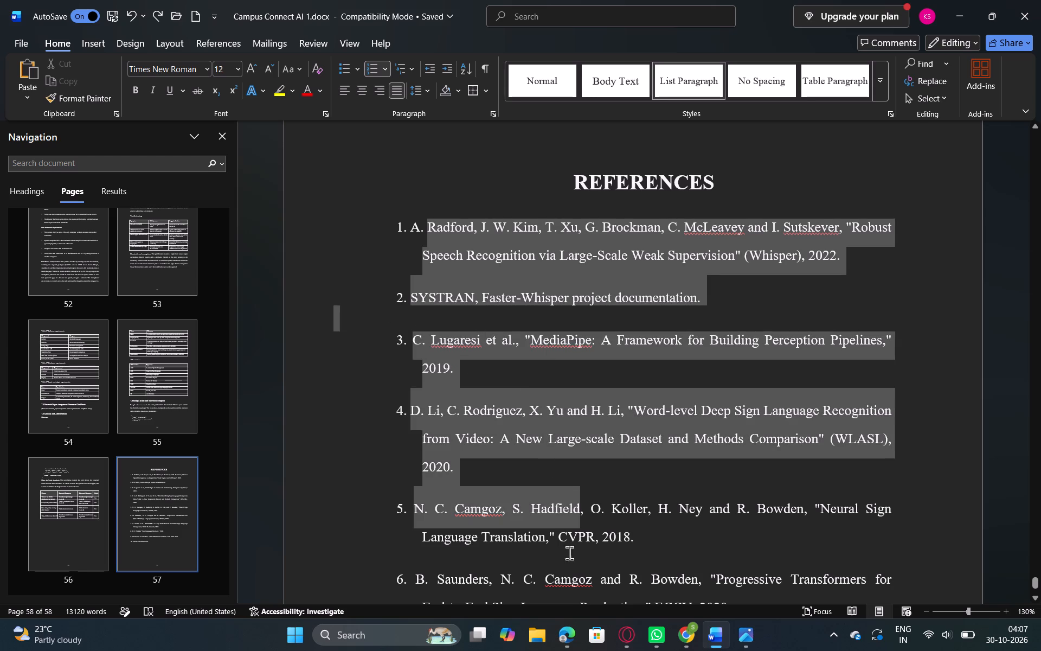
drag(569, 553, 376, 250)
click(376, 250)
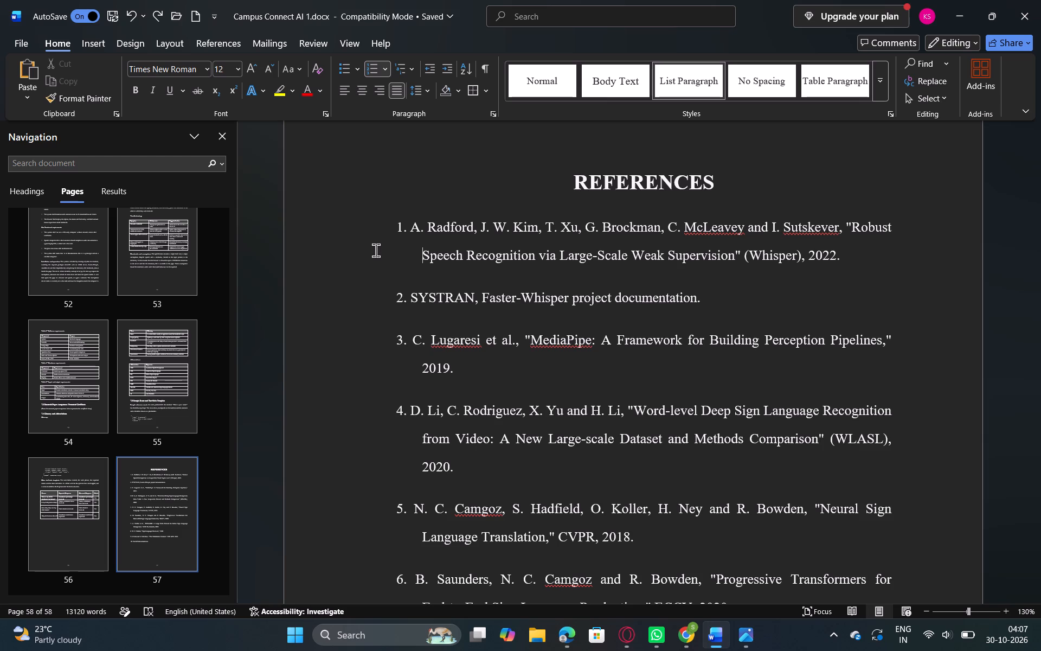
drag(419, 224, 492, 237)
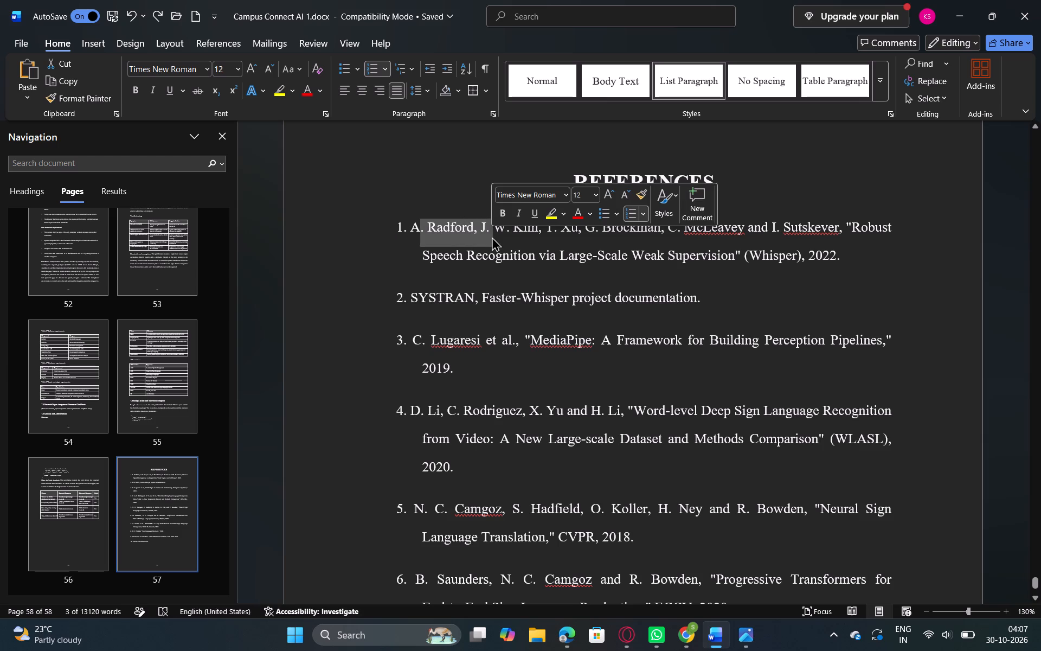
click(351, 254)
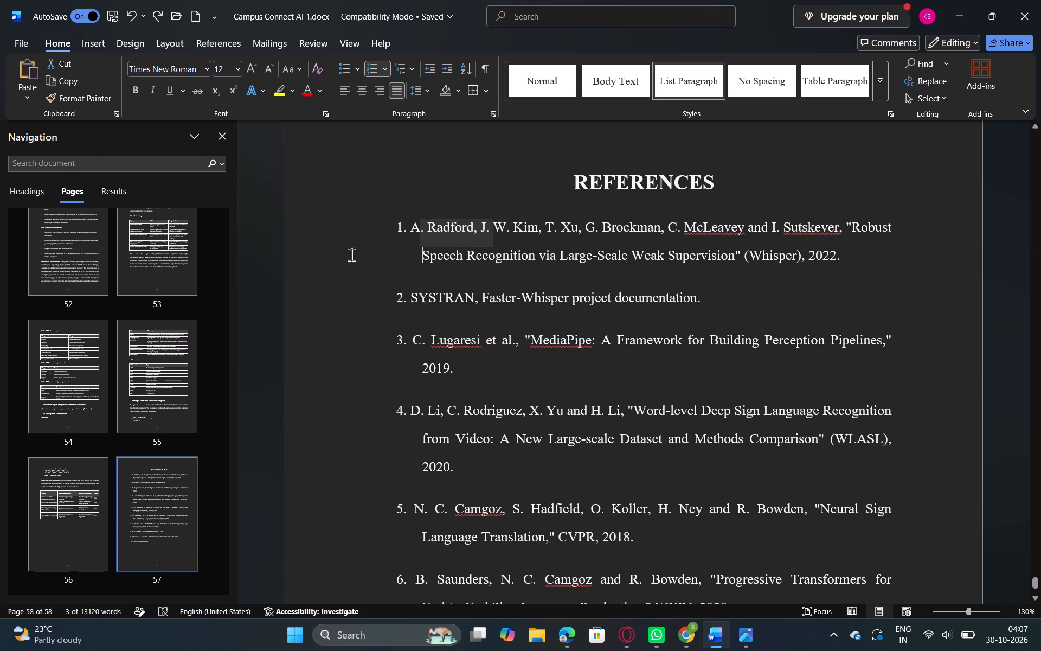
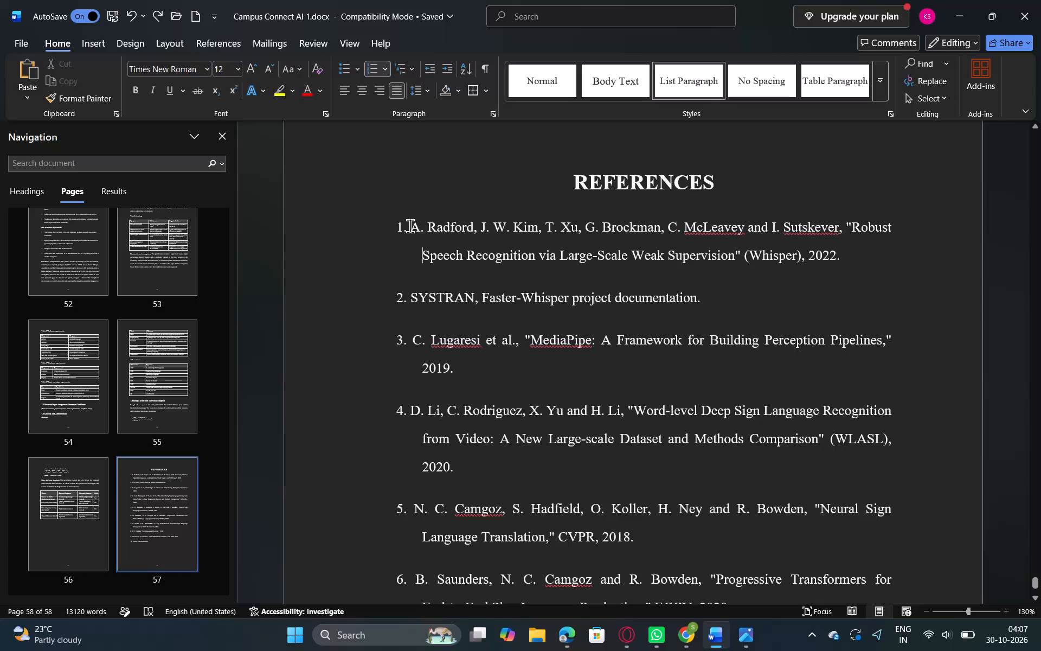
Paste the copied rewritten references over the text of the first entry, the 2022 Whisper paper, under the REFERENCES heading.
drag(410, 226, 468, 254)
drag(468, 254, 831, 257)
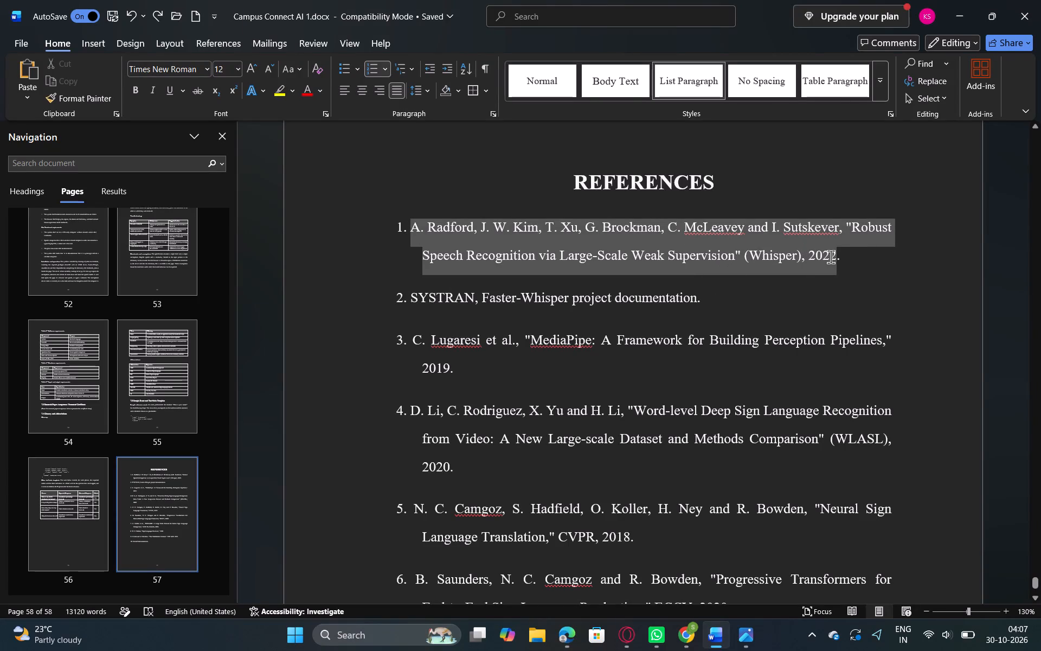
drag(831, 257, 840, 256)
key(ctrl+v)
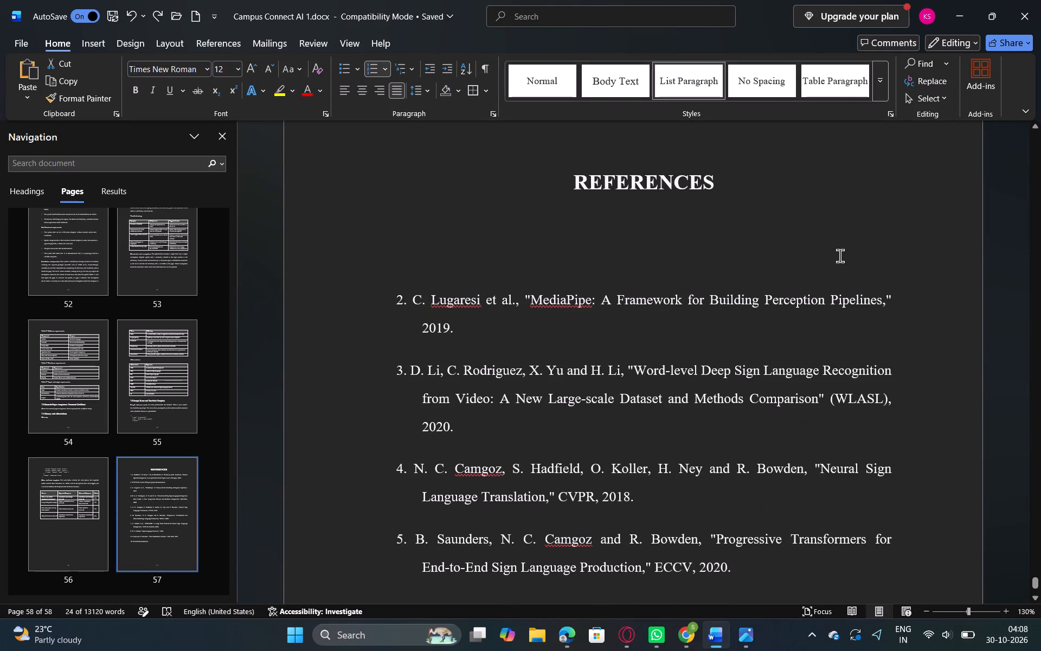
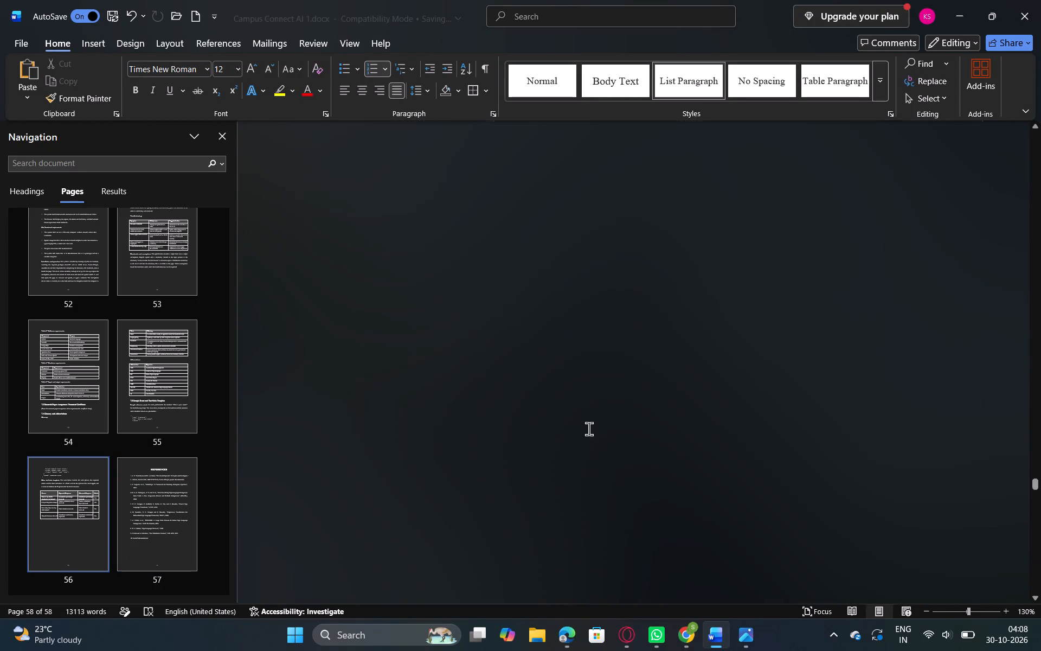
Review the report's front matter from the cover page through the title page to the signature block of the CERTIFICATE page.
scroll(589, 429, up, 20)
scroll(589, 429, up, 20)
scroll(589, 429, up, 20)
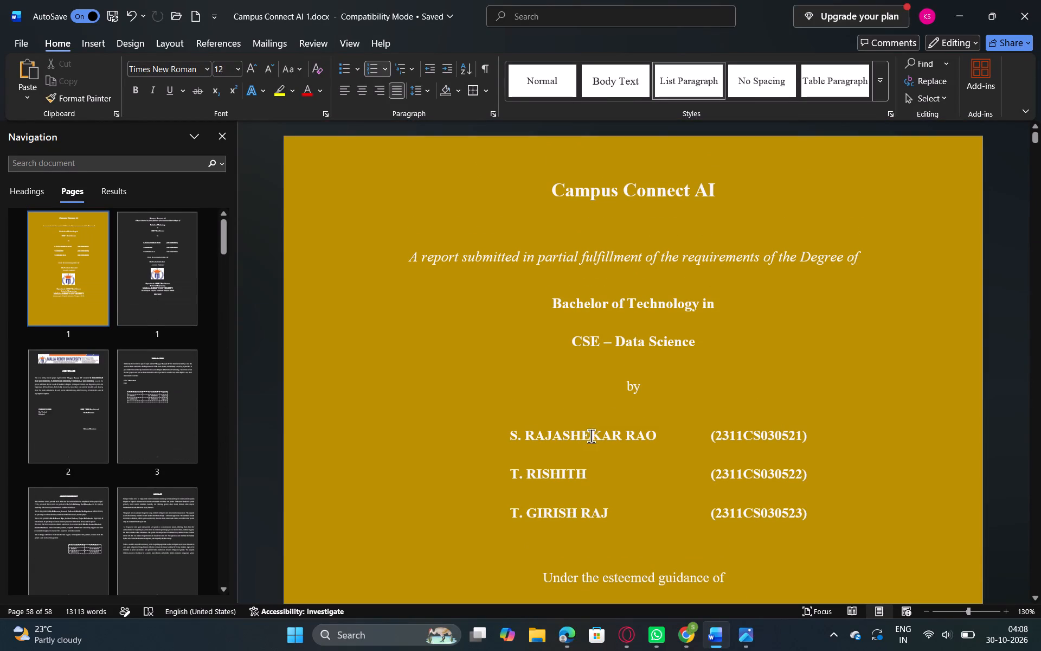
scroll(653, 509, down, 1)
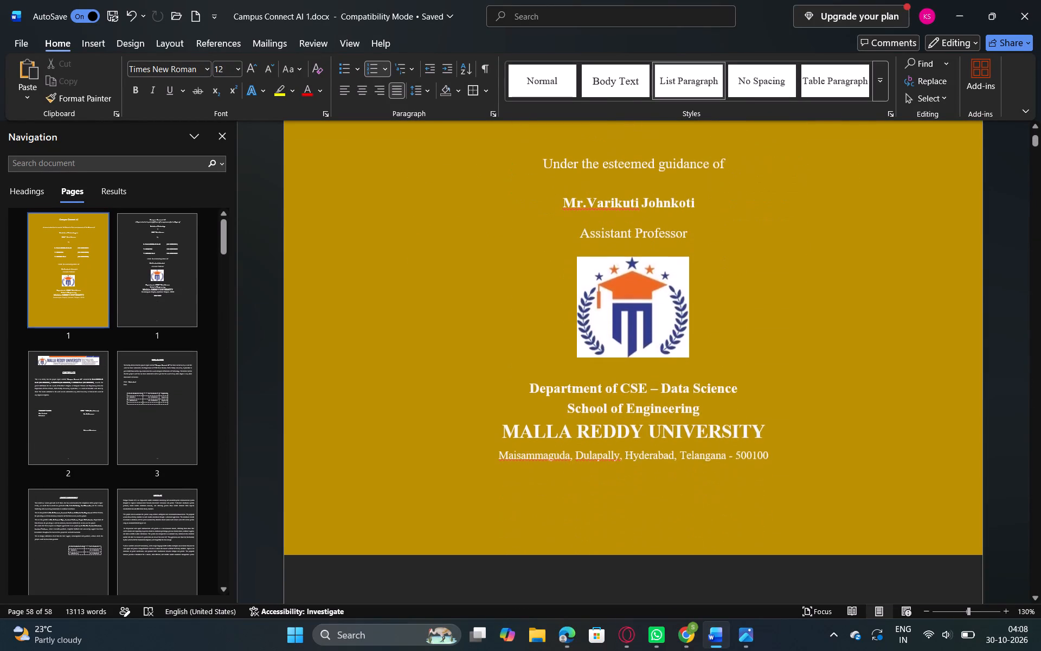
scroll(653, 509, down, 2)
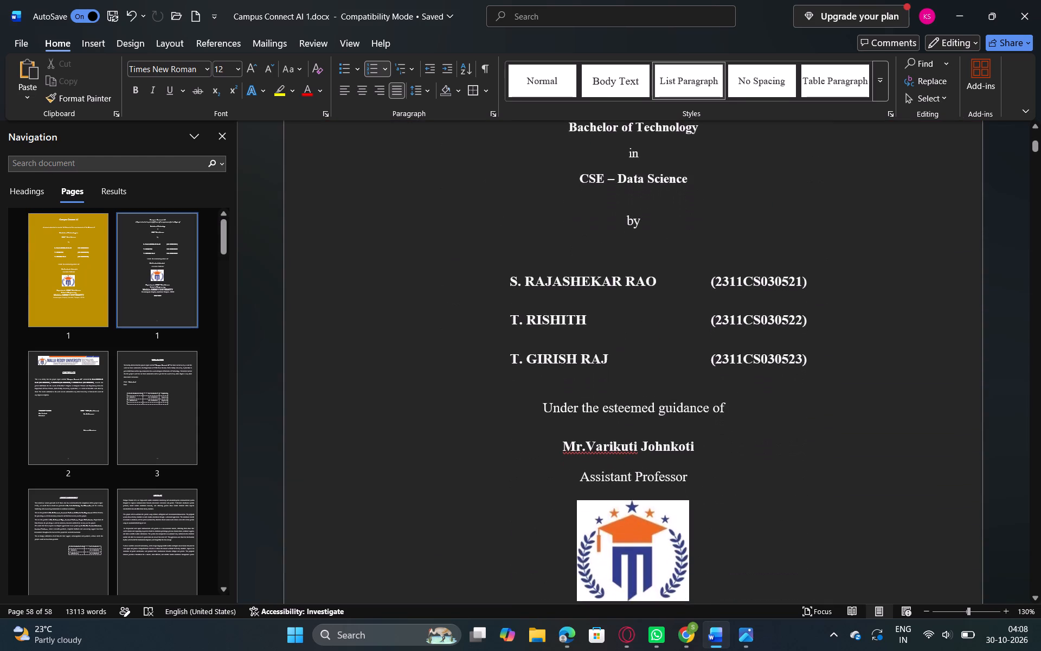
scroll(653, 509, down, 1)
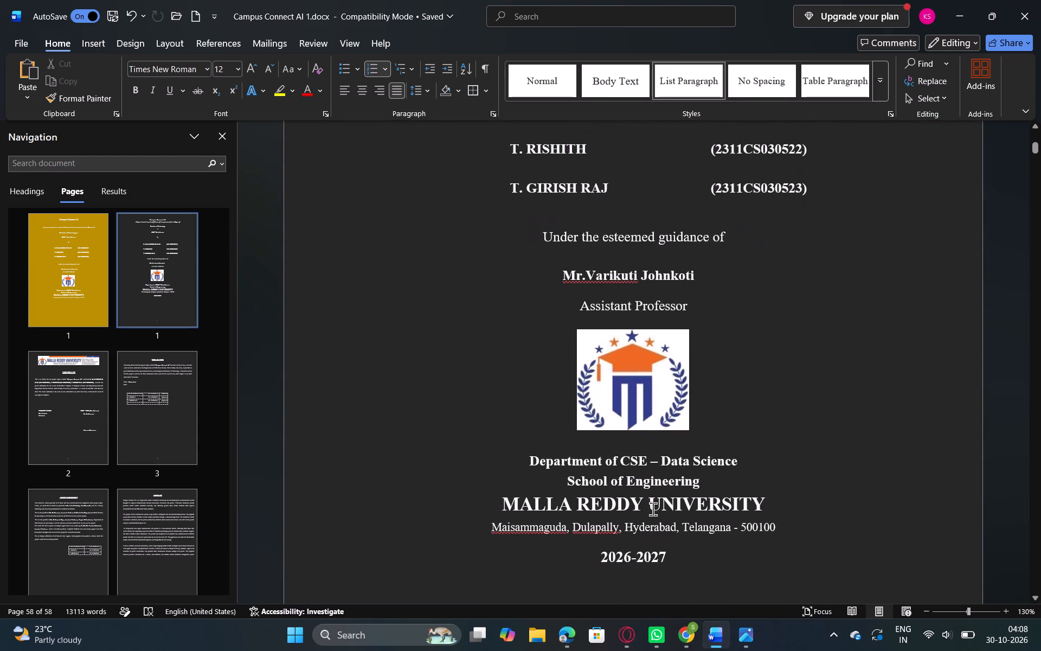
scroll(653, 509, down, 3)
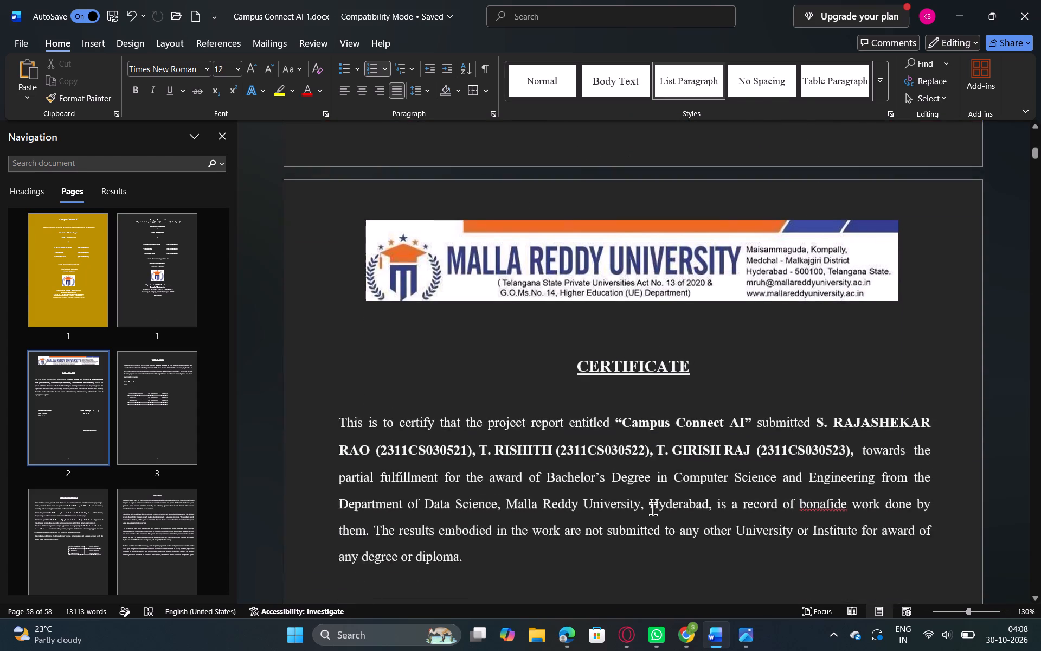
scroll(653, 509, down, 2)
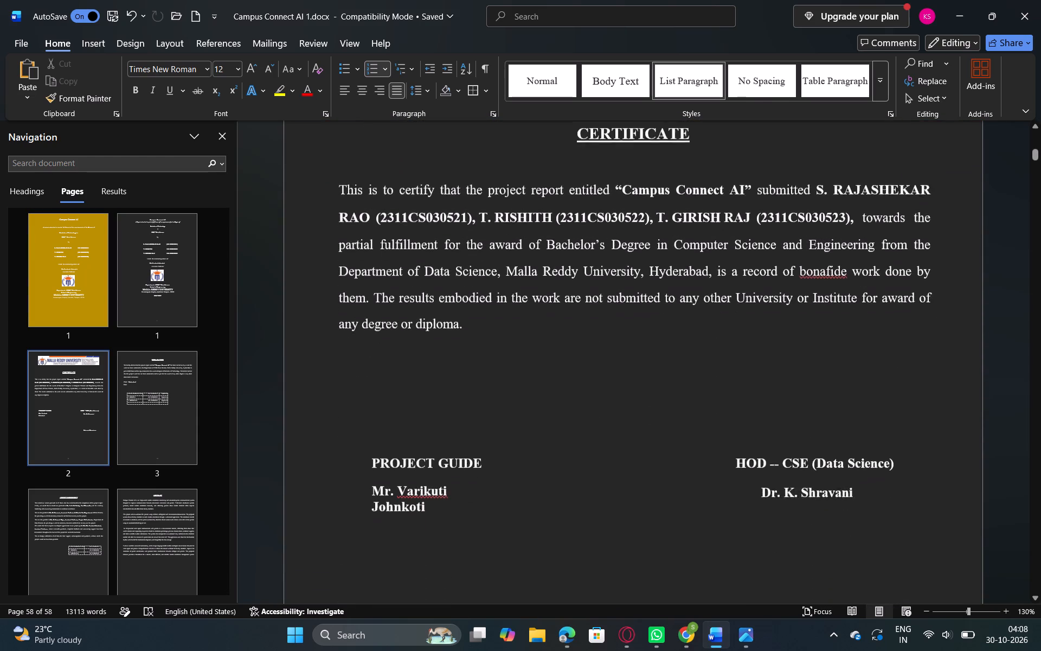
scroll(653, 509, down, 1)
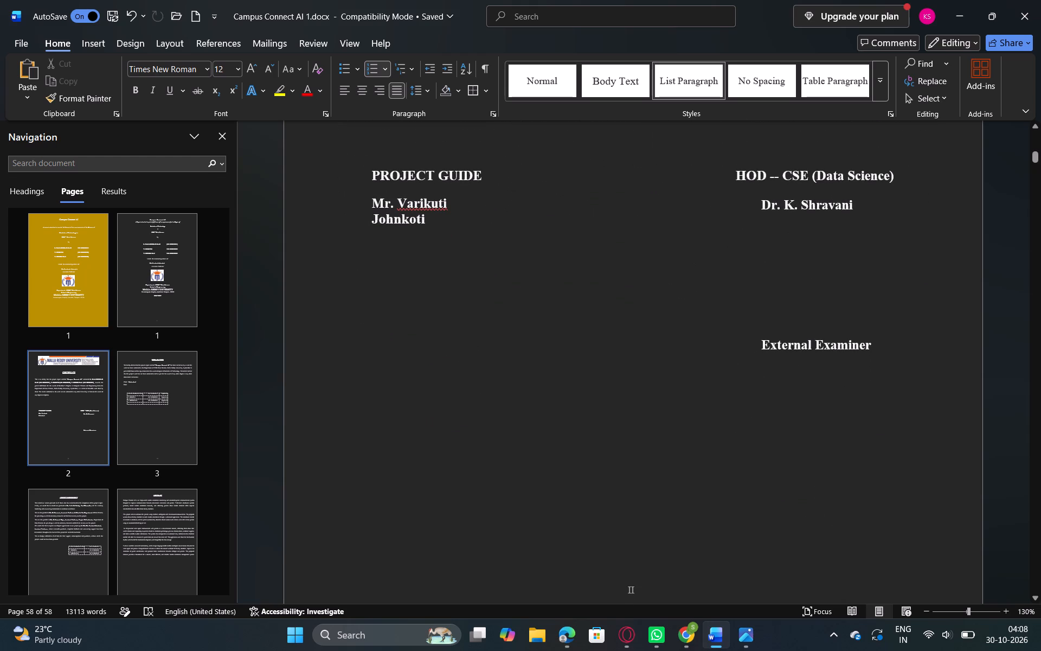
Remove one blank line above the External Examiner label on the CERTIFICATE page.
click(759, 343)
key(BackSpace)
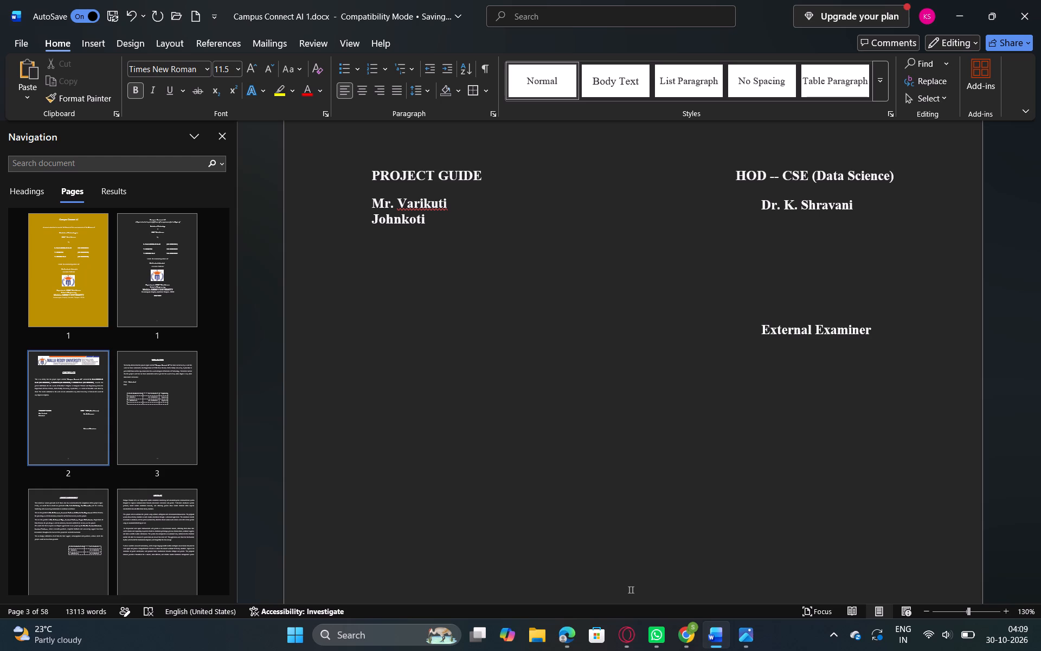
double_click(575, 323)
click(563, 362)
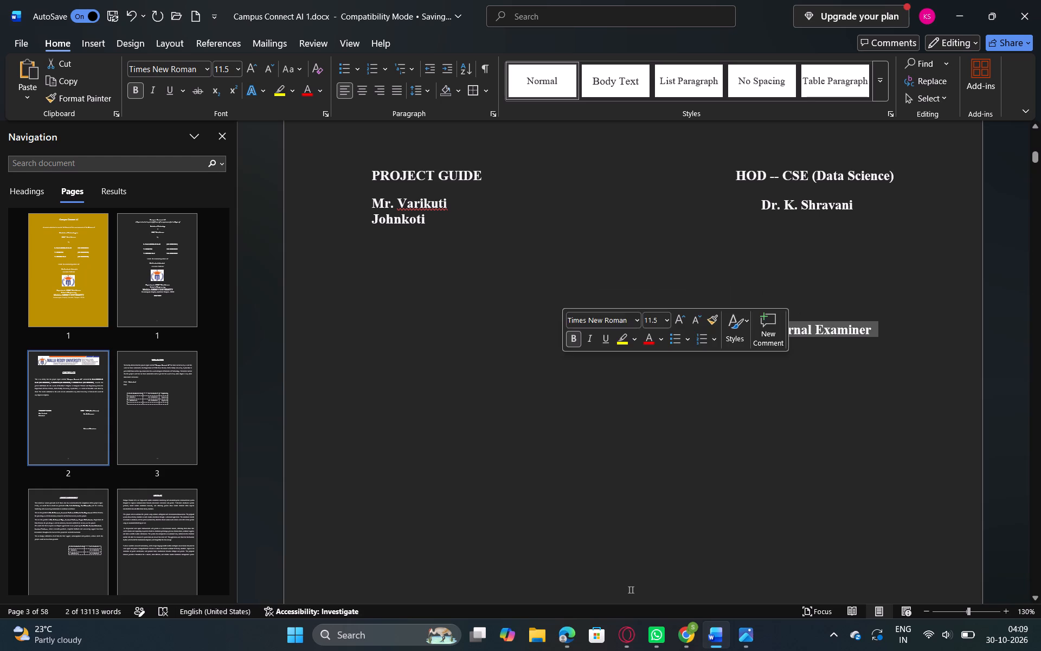
click(571, 406)
double_click(478, 330)
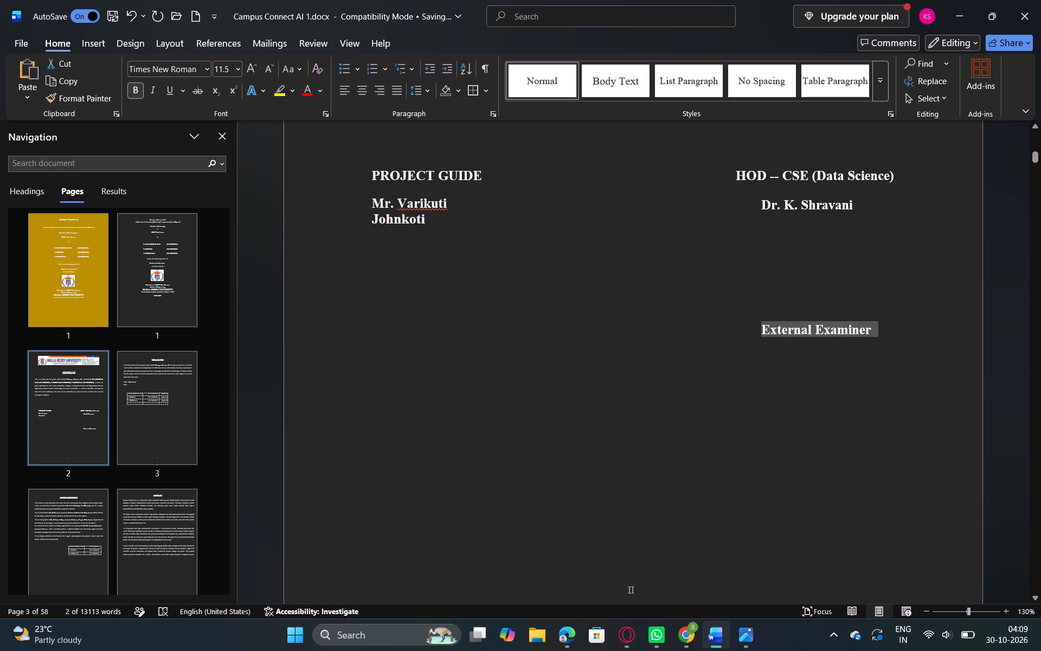
drag(478, 330, 525, 327)
click(525, 327)
Insert two blank lines above the External Examiner label on the CERTIFICATE page.
click(758, 325)
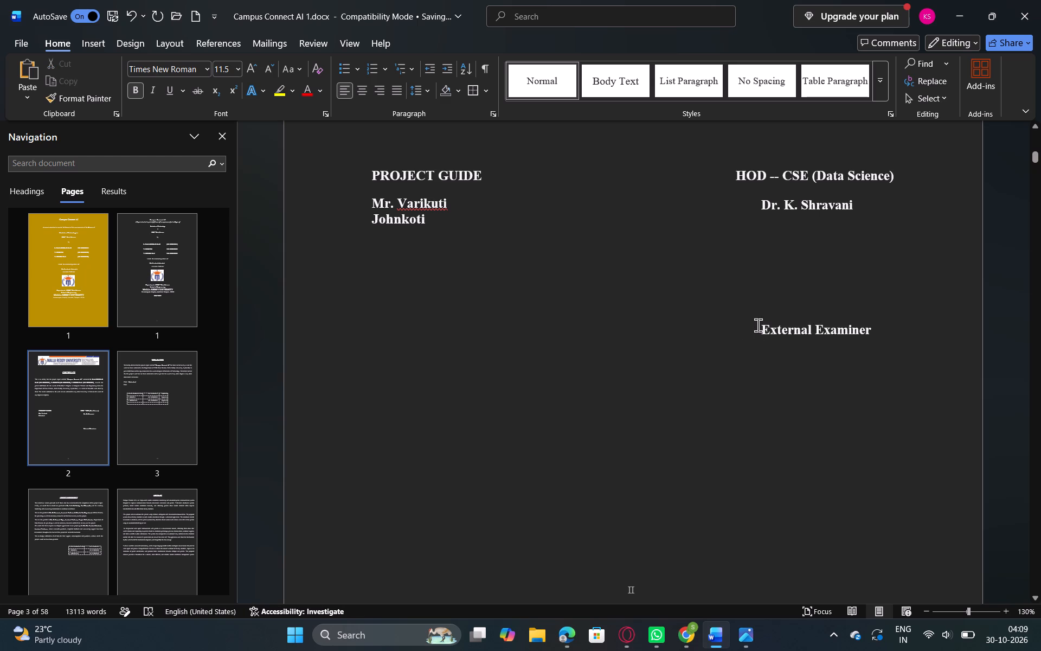
key(Return)
key(Return)
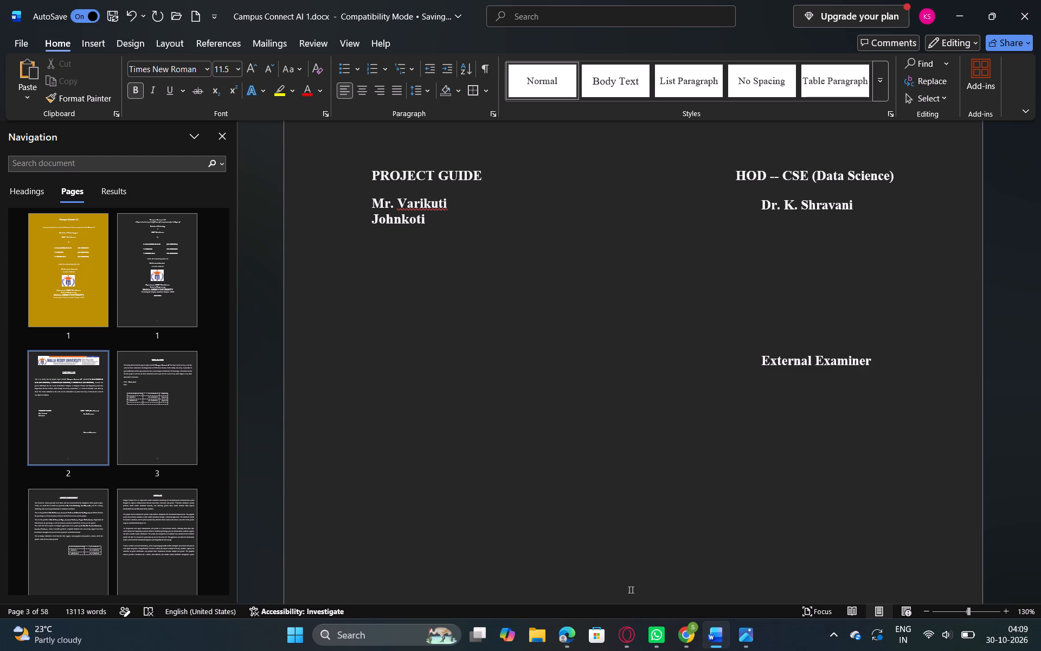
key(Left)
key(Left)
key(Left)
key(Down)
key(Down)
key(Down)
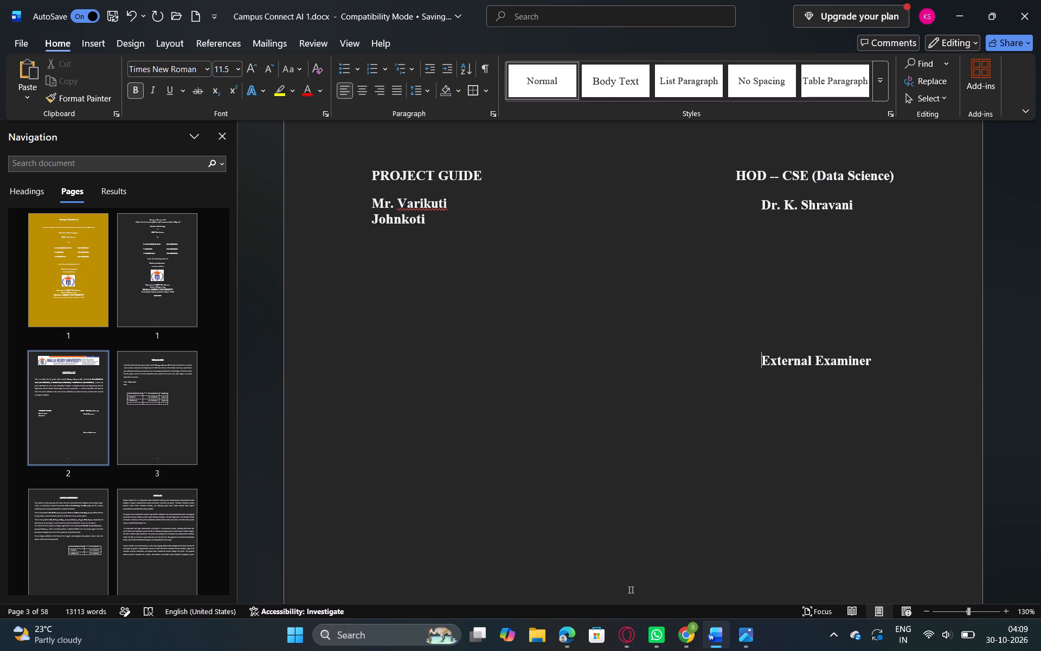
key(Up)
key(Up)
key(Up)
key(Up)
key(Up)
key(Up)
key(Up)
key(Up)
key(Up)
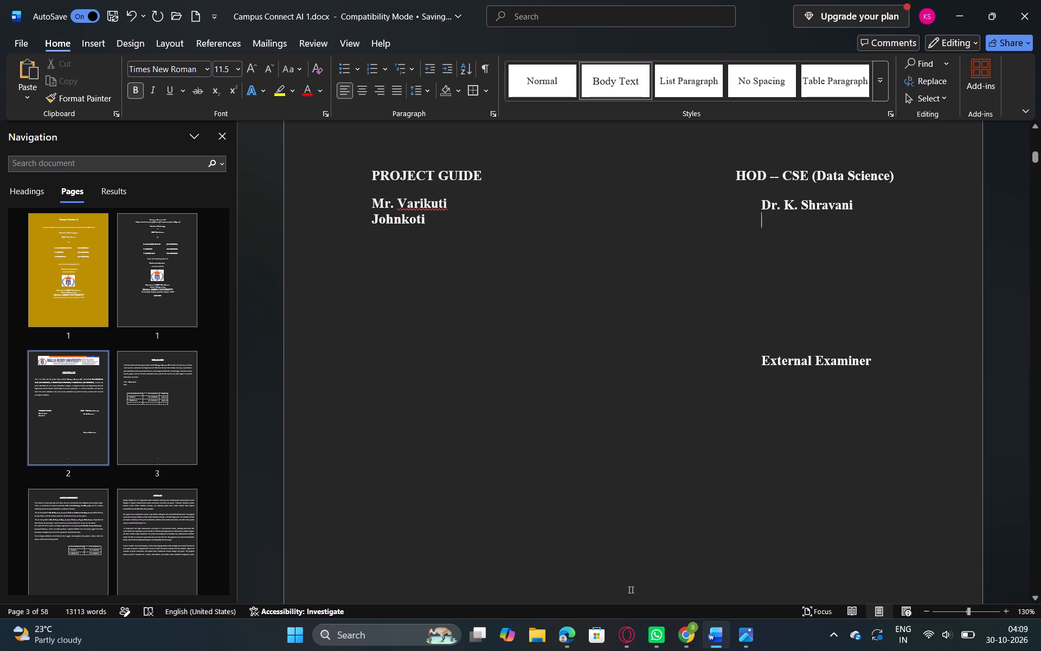
Review the DECLARATION, ACKNOWLEDGEMENT and ABSTRACT pages of the report.
scroll(711, 565, down, 1)
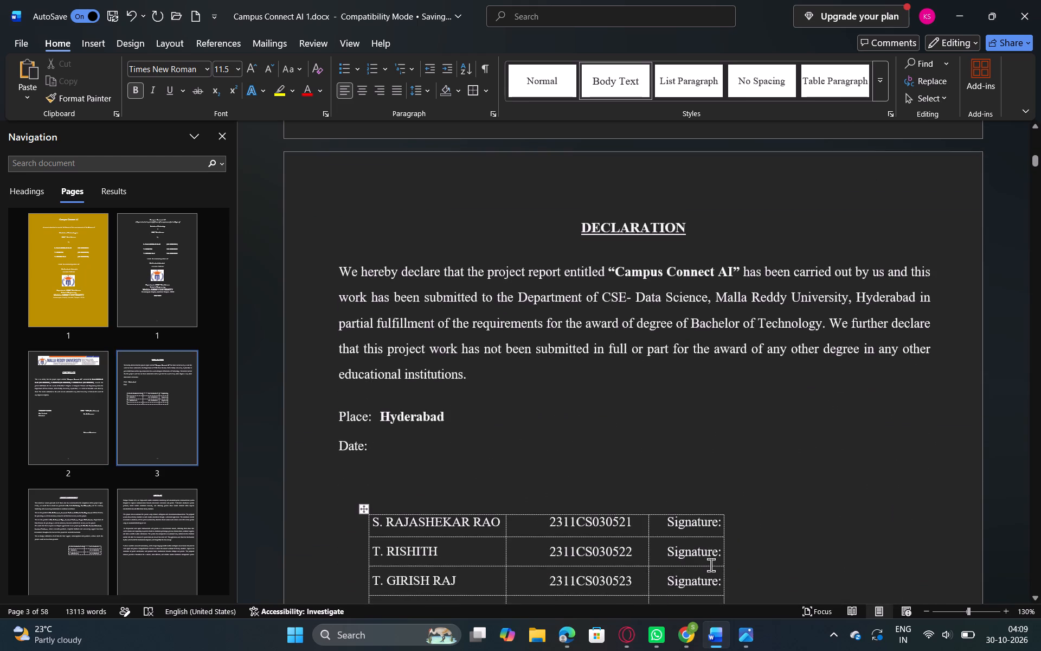
scroll(711, 565, down, 3)
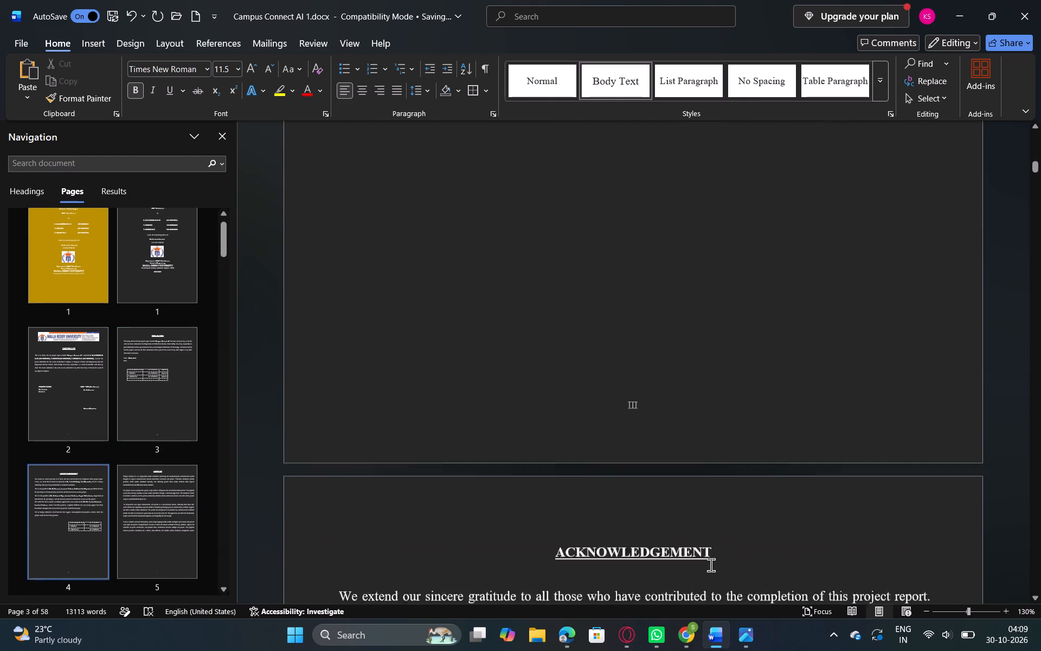
scroll(711, 565, down, 4)
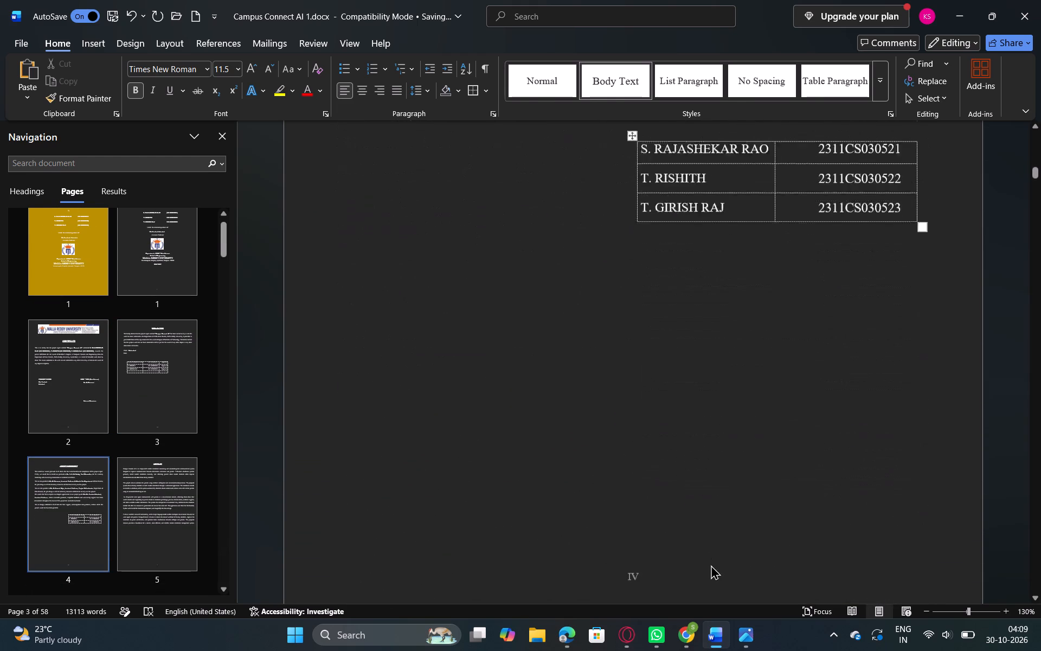
scroll(711, 565, down, 1)
scroll(711, 565, up, 1)
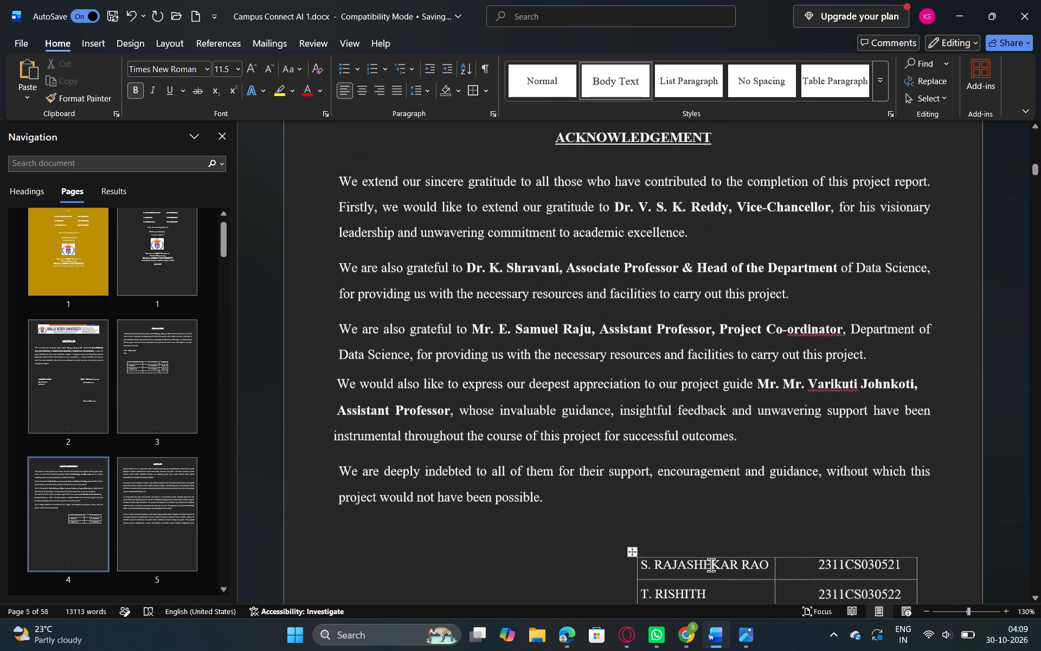
scroll(711, 565, up, 1)
scroll(711, 565, down, 2)
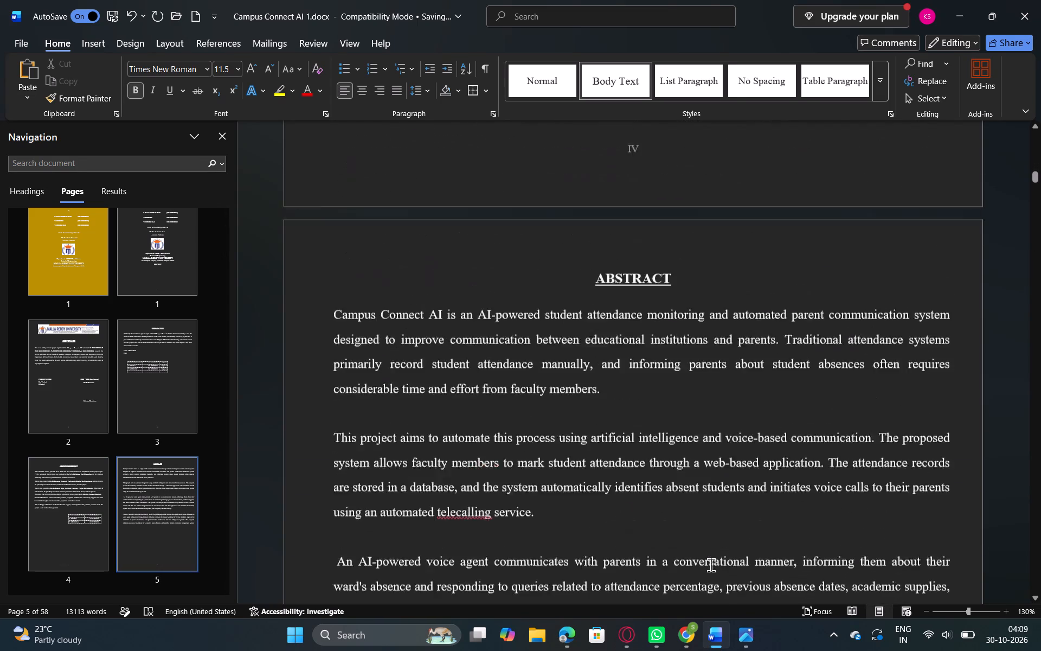
scroll(711, 565, down, 1)
Look through the TABLE OF CONTENTS and the list of figures, continuing into the introduction chapter's objectives.
scroll(711, 565, down, 1)
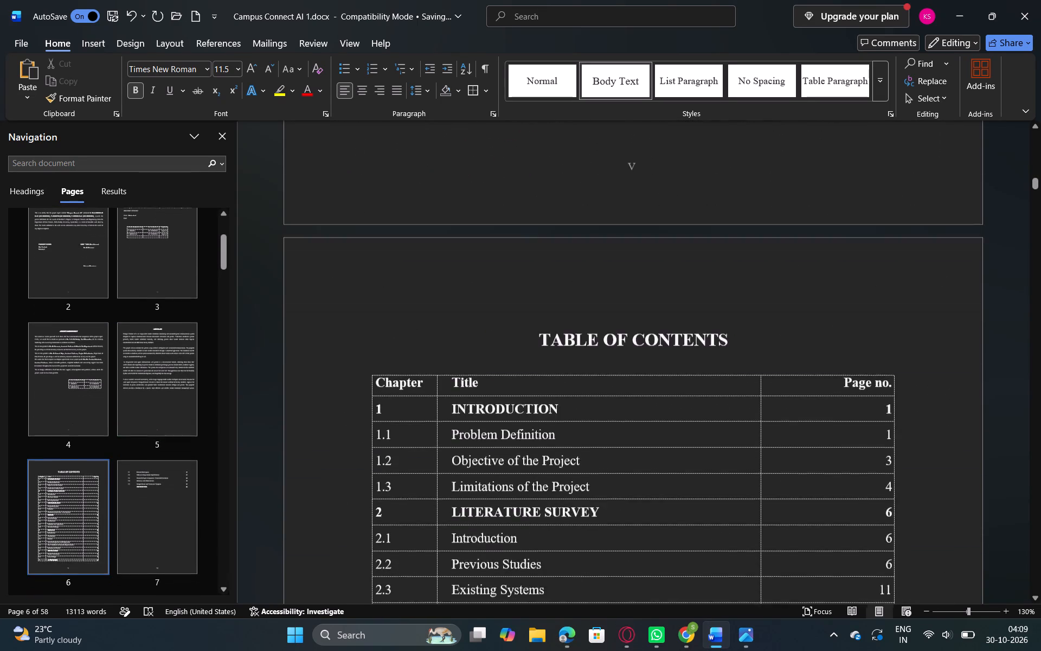
scroll(711, 565, down, 3)
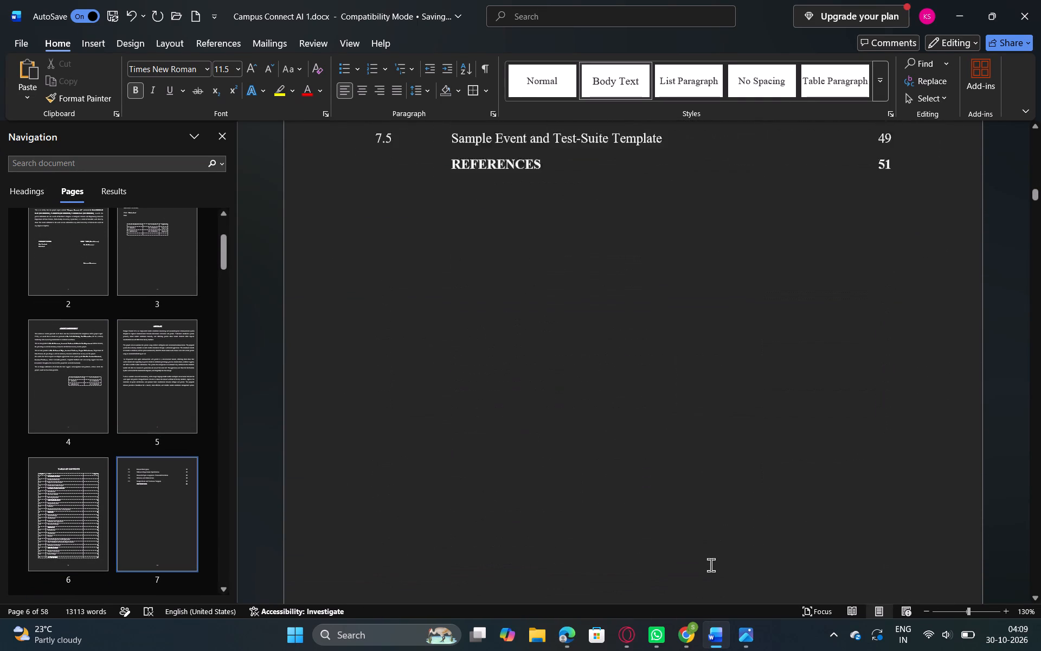
scroll(711, 565, down, 3)
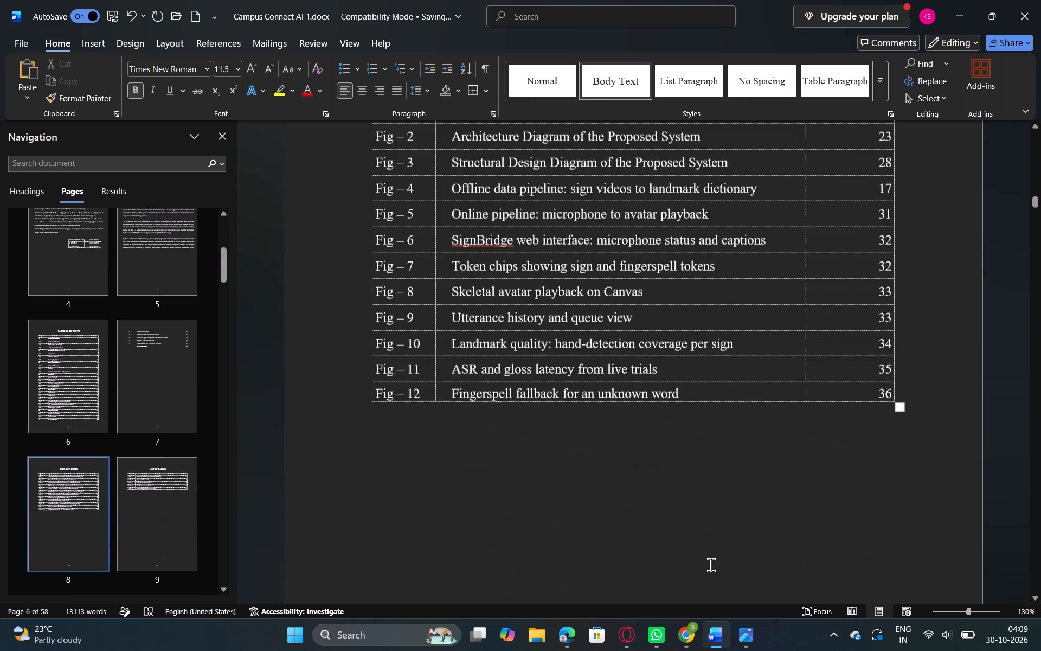
scroll(711, 565, down, 5)
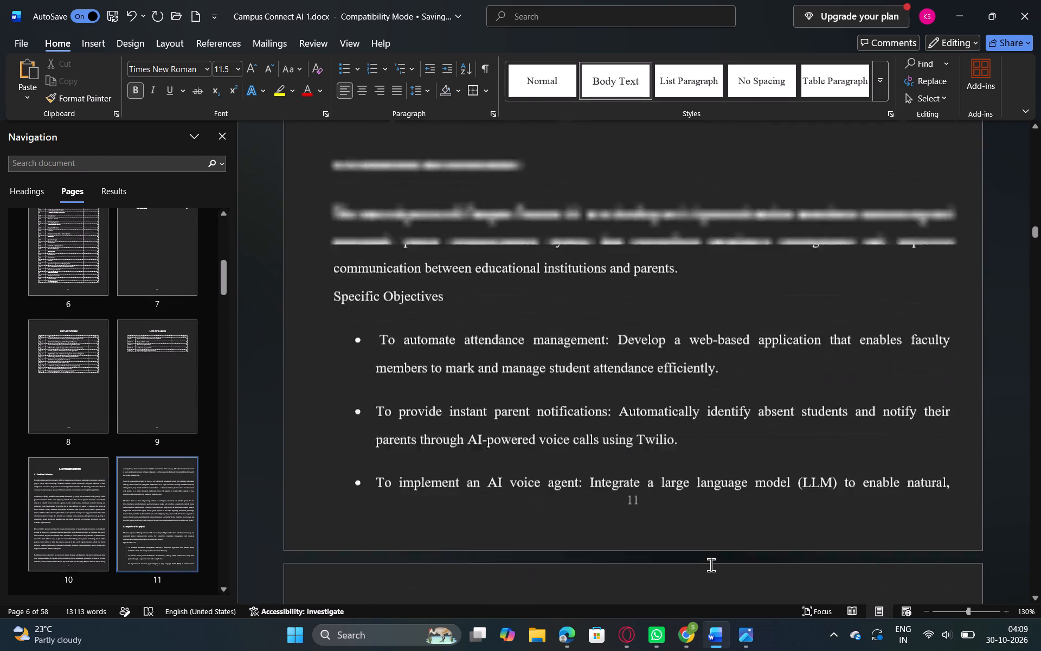
Examine the entries under the REFERENCES heading at the end of the report, passing the appendix requirement tables.
scroll(711, 565, down, 9)
scroll(711, 565, down, 13)
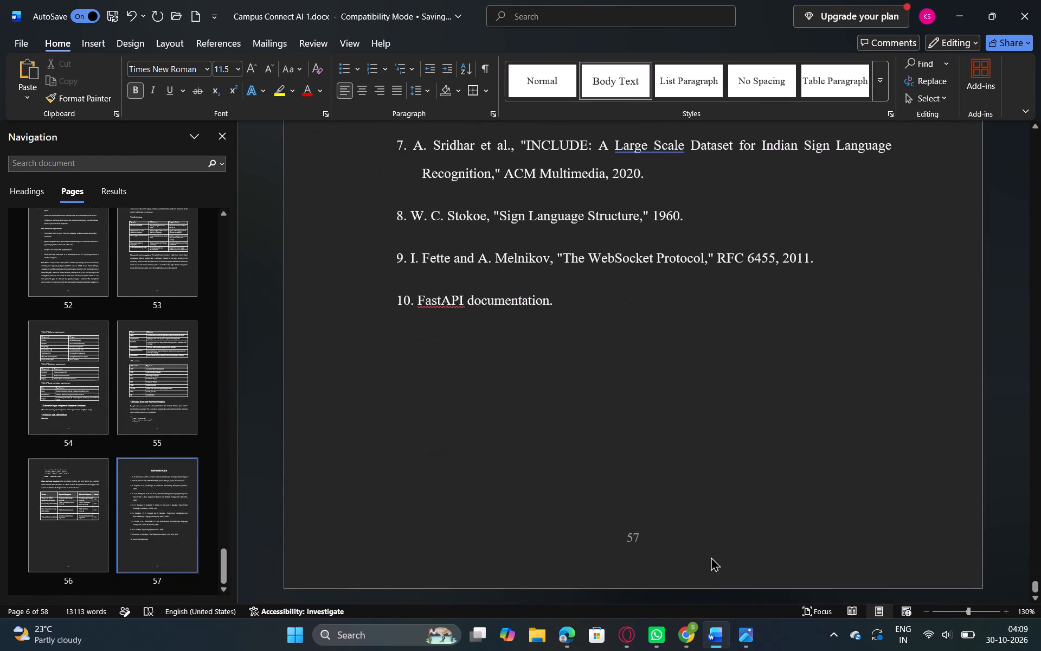
scroll(711, 557, down, 7)
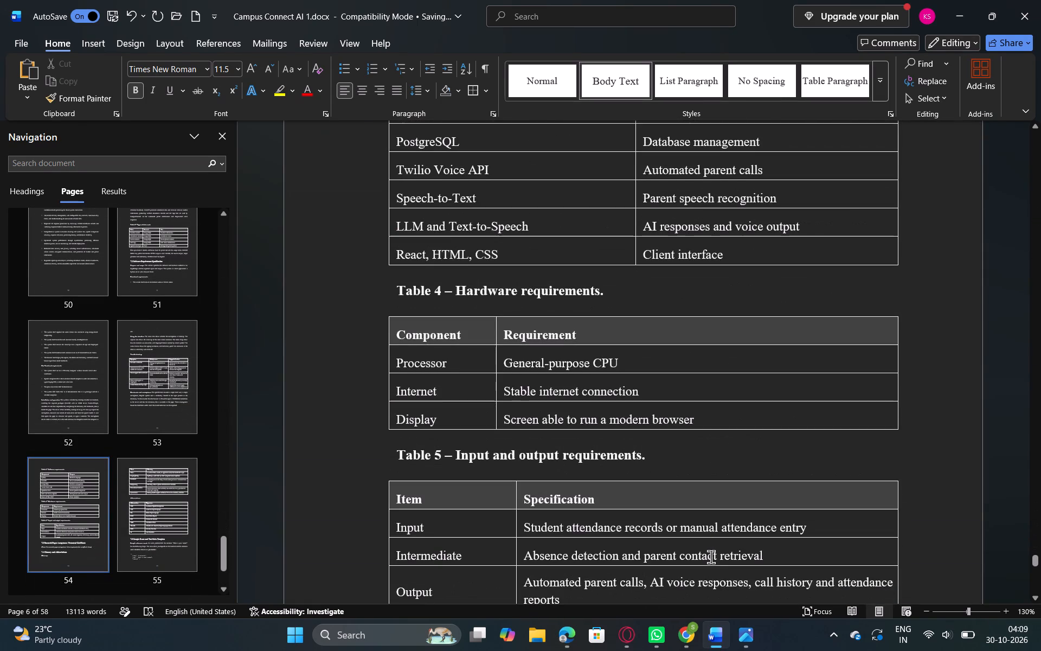
scroll(711, 557, down, 2)
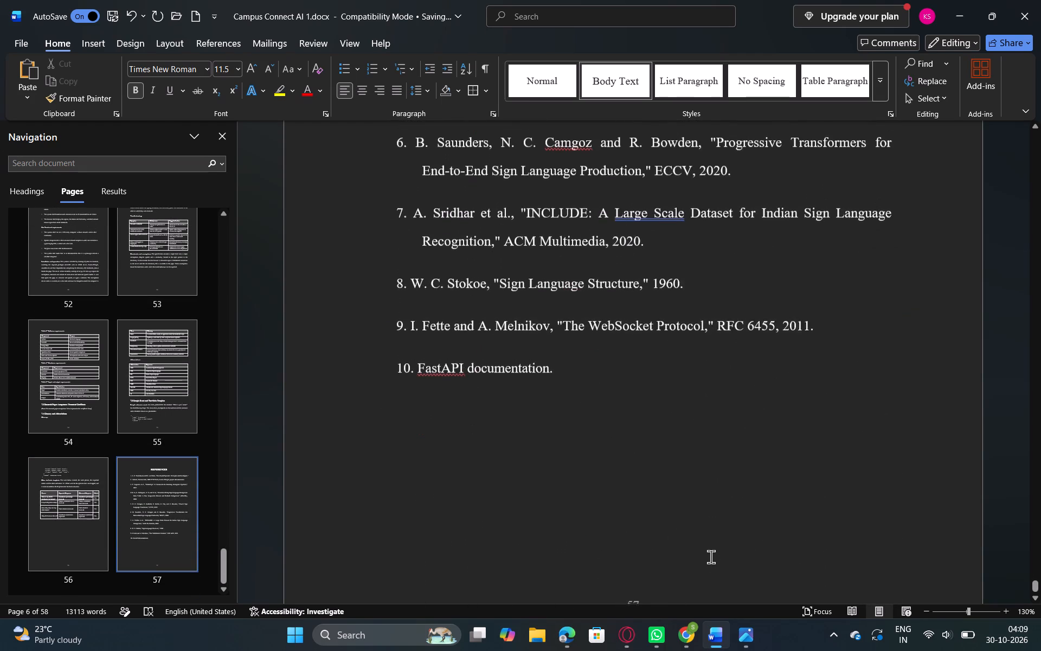
scroll(711, 557, down, 2)
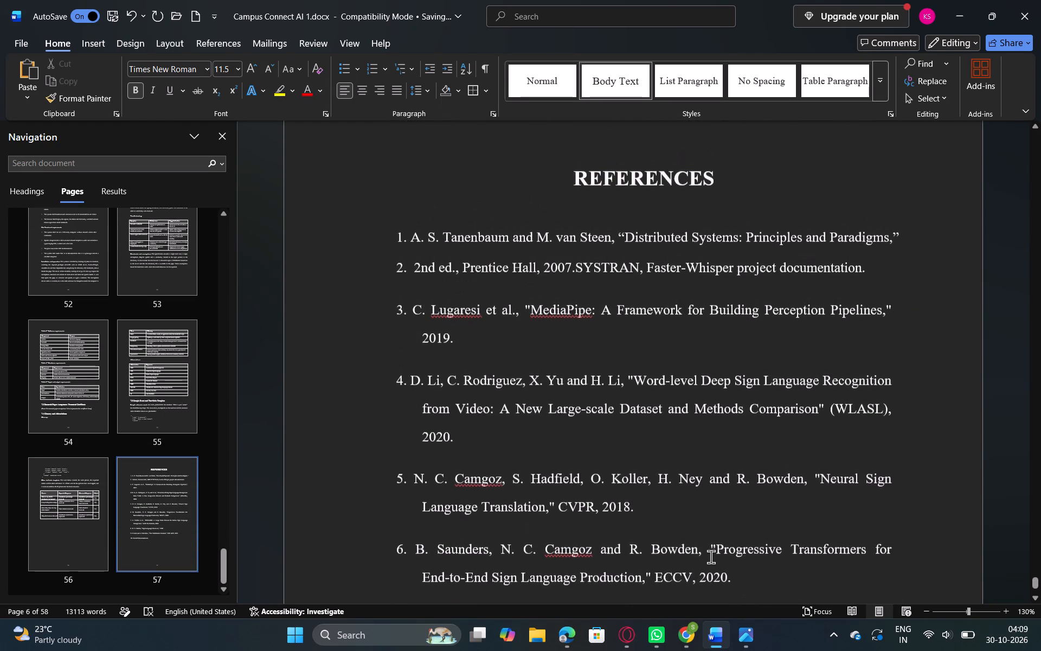
scroll(711, 557, down, 1)
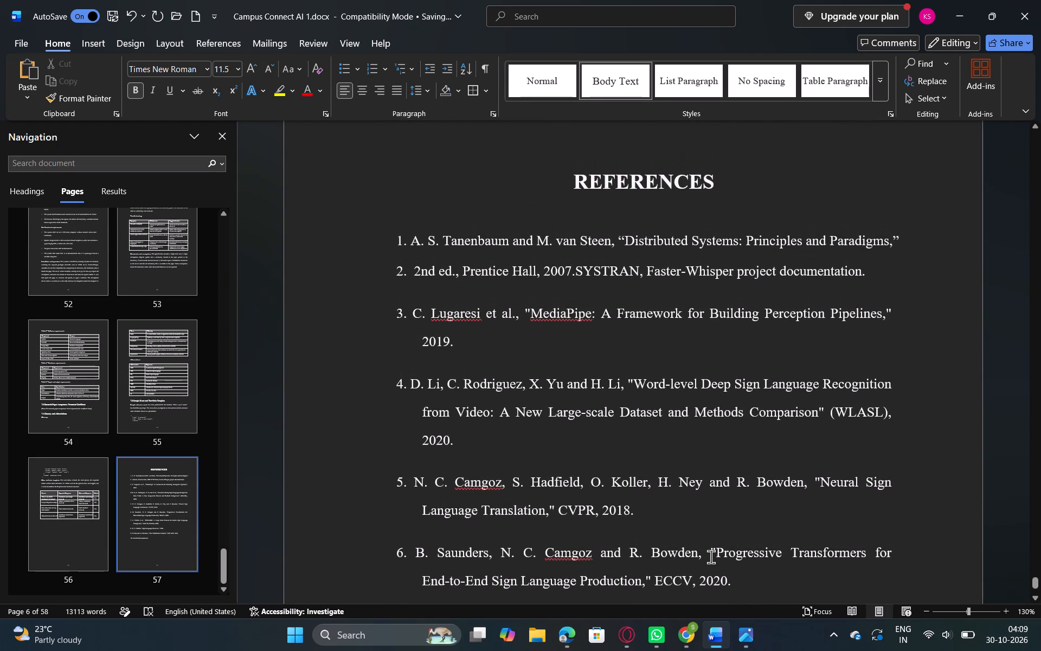
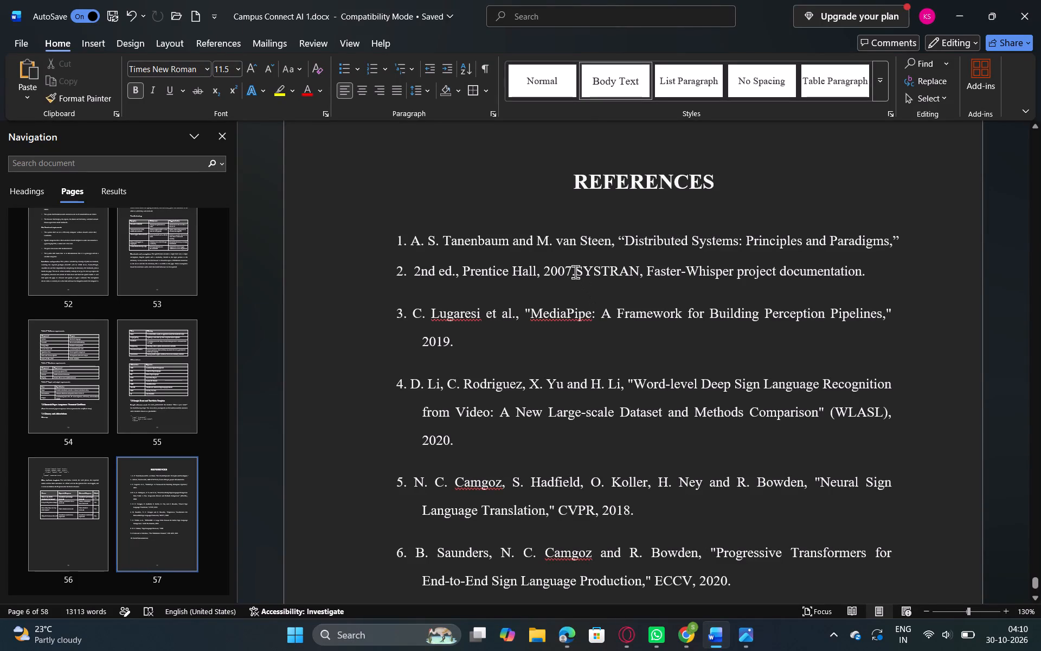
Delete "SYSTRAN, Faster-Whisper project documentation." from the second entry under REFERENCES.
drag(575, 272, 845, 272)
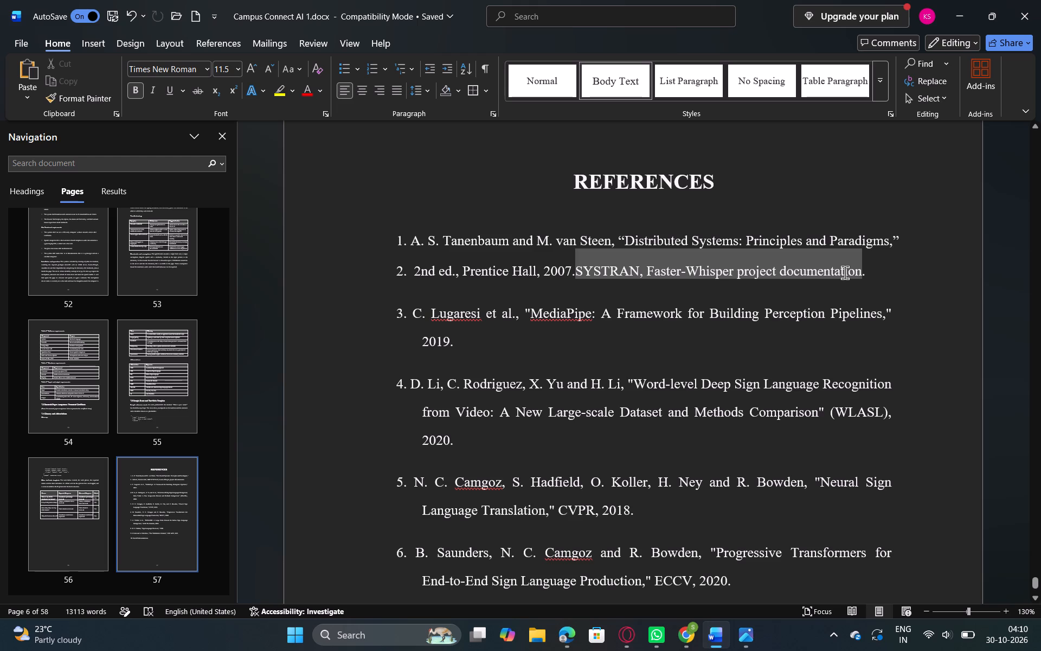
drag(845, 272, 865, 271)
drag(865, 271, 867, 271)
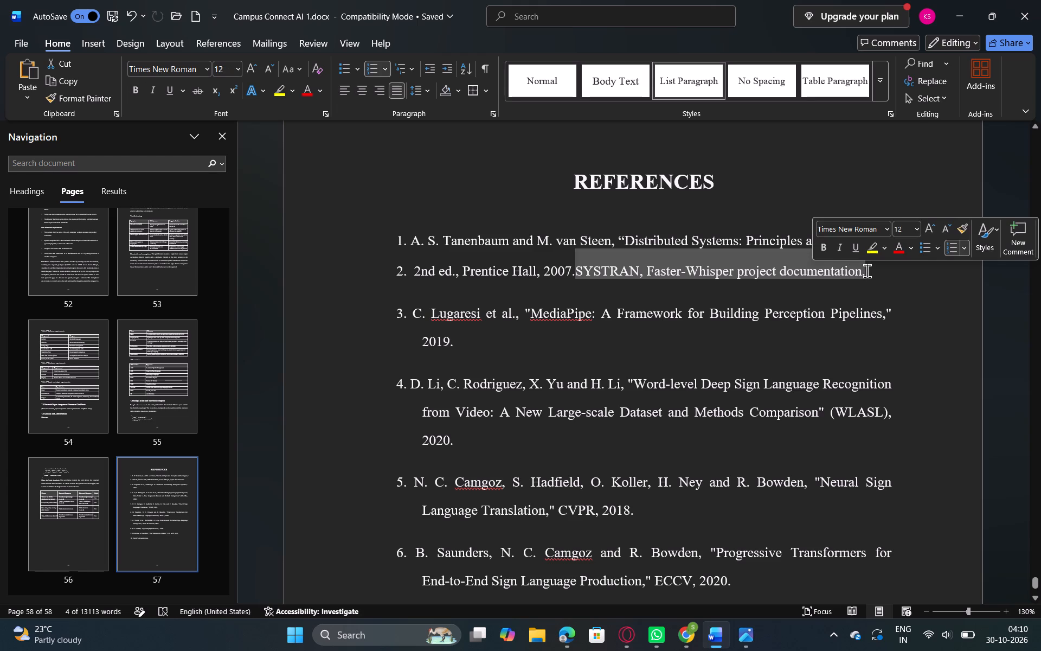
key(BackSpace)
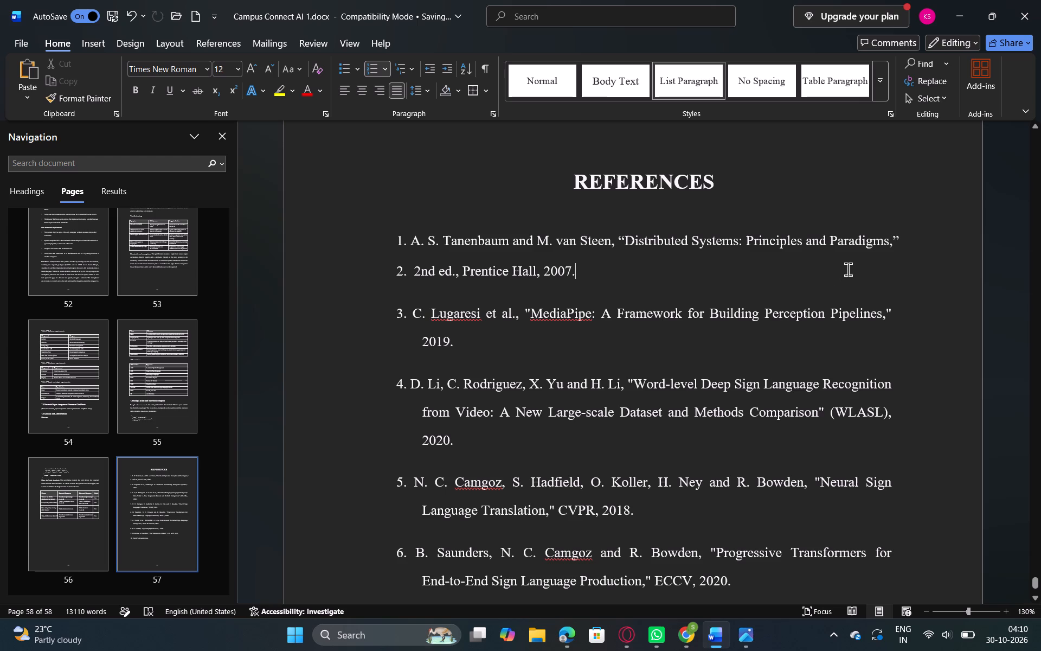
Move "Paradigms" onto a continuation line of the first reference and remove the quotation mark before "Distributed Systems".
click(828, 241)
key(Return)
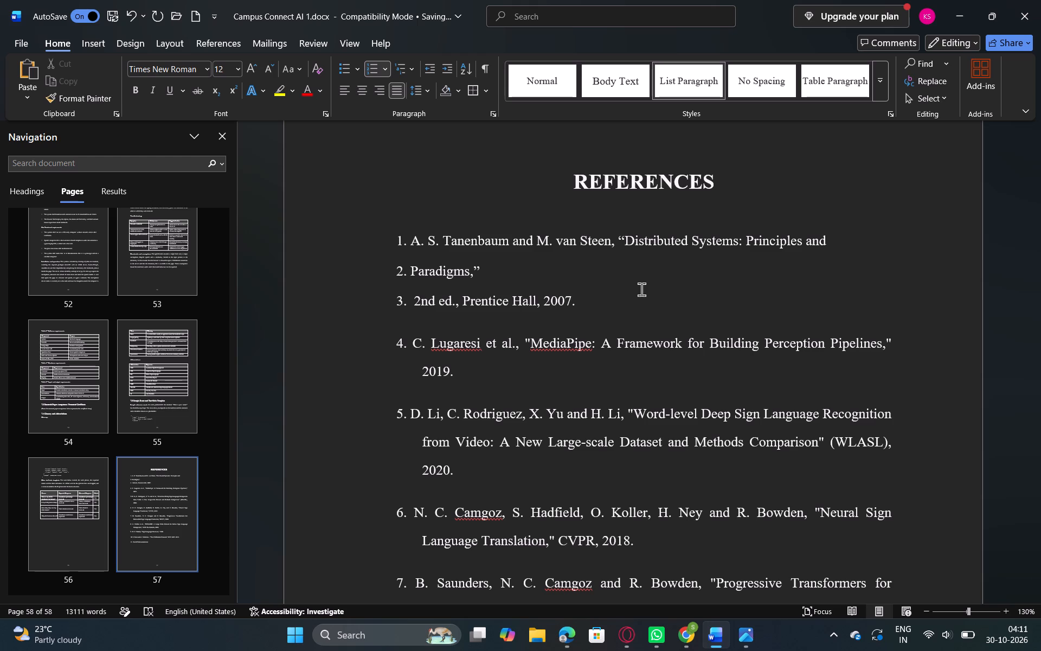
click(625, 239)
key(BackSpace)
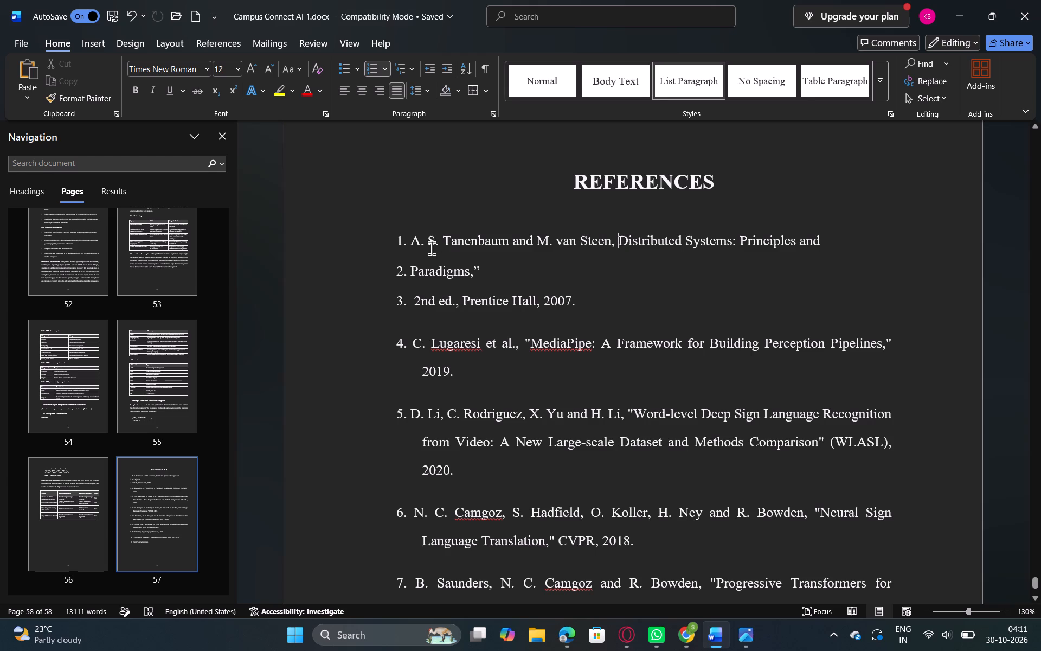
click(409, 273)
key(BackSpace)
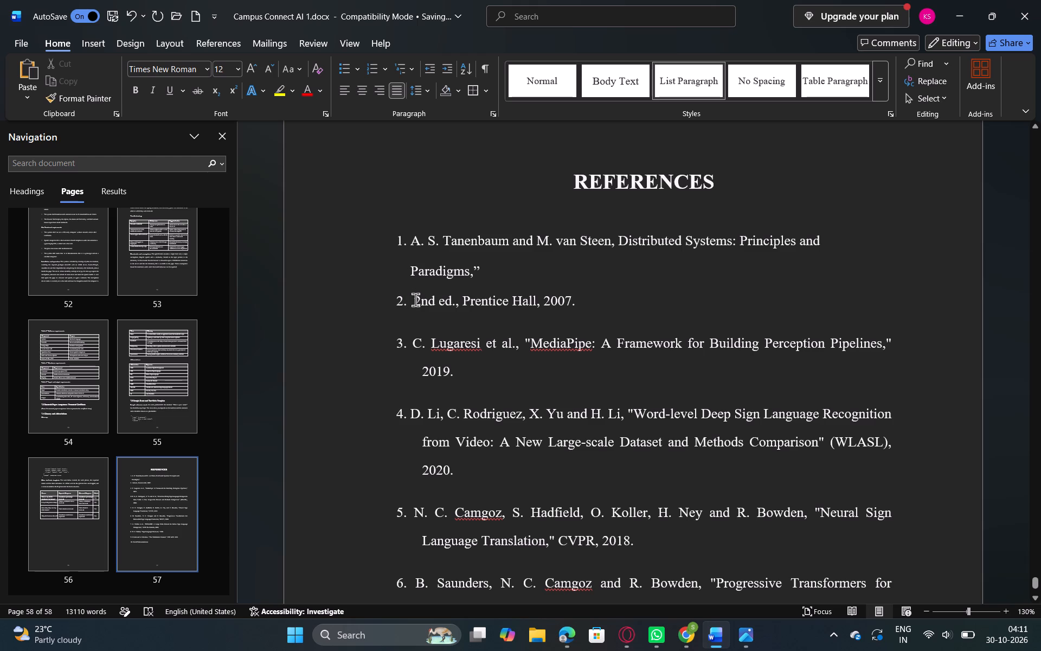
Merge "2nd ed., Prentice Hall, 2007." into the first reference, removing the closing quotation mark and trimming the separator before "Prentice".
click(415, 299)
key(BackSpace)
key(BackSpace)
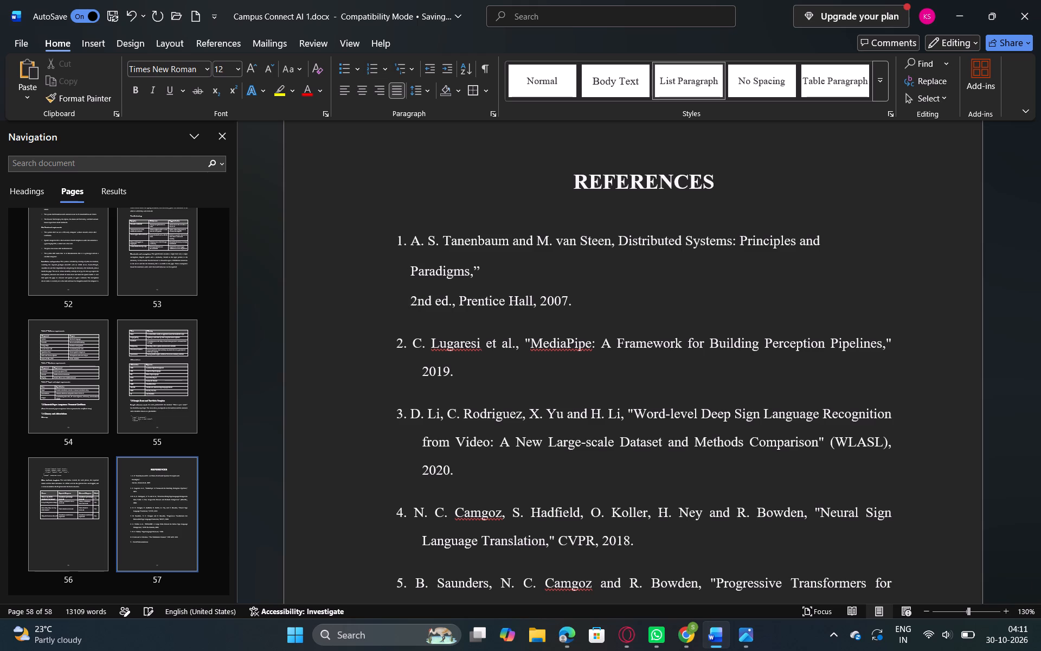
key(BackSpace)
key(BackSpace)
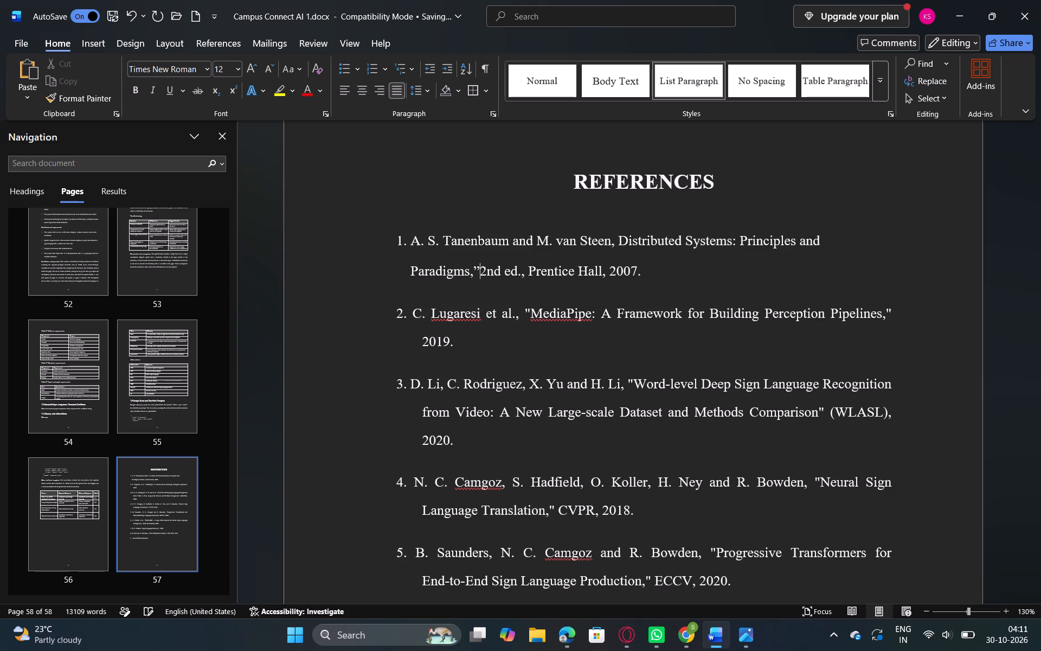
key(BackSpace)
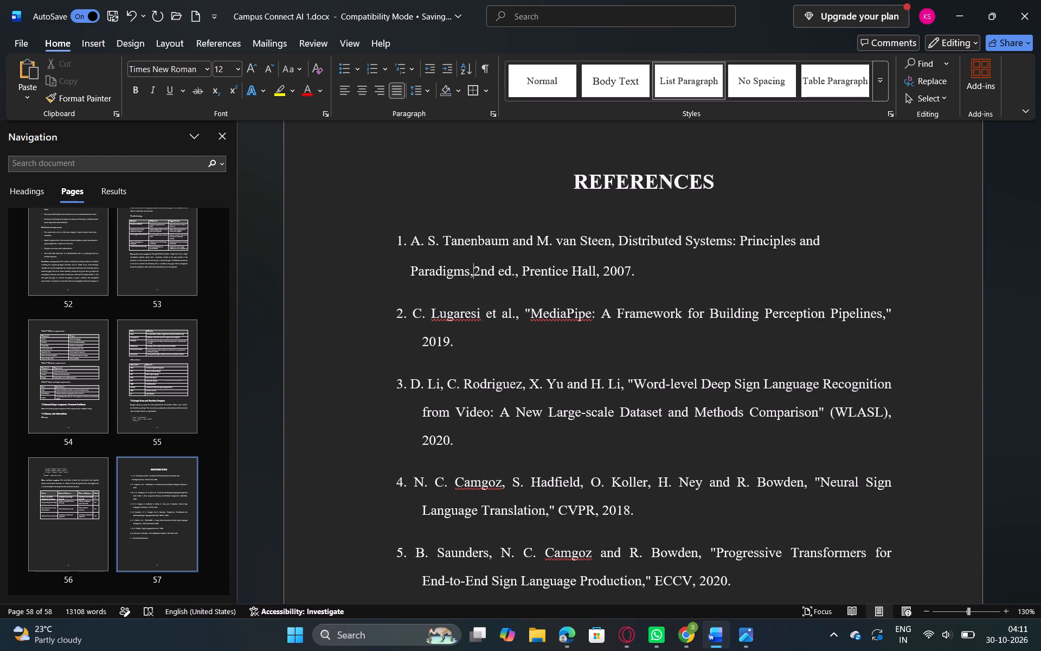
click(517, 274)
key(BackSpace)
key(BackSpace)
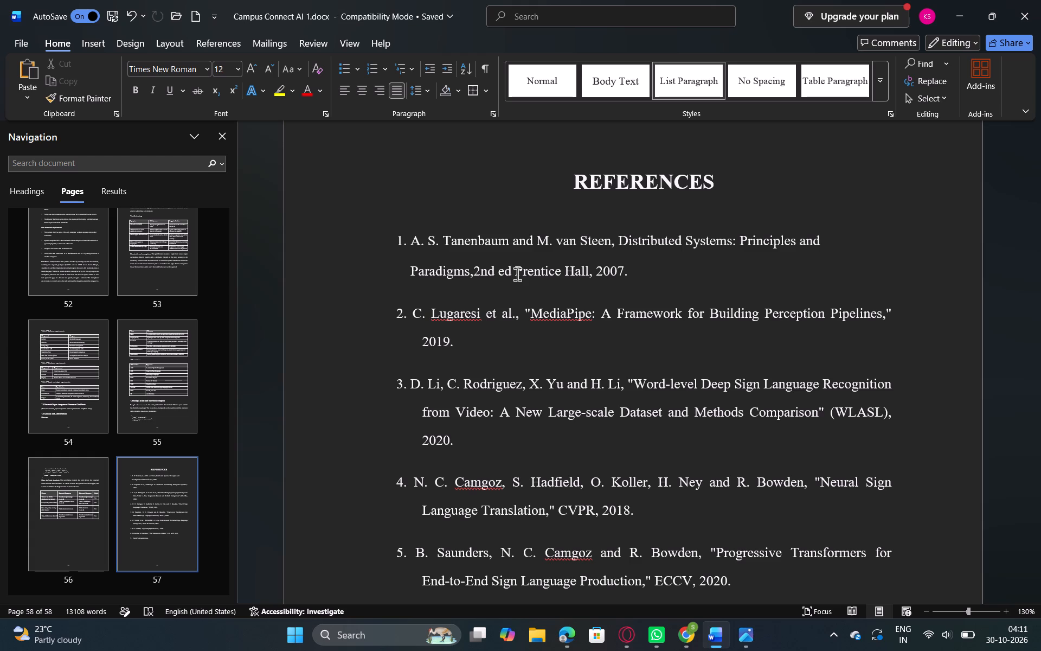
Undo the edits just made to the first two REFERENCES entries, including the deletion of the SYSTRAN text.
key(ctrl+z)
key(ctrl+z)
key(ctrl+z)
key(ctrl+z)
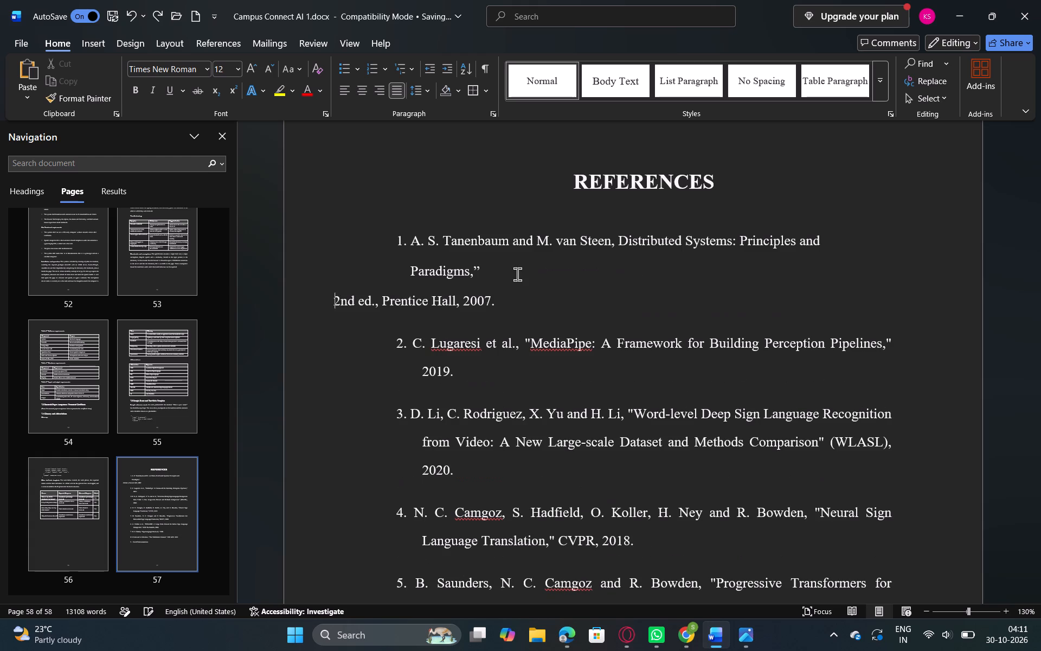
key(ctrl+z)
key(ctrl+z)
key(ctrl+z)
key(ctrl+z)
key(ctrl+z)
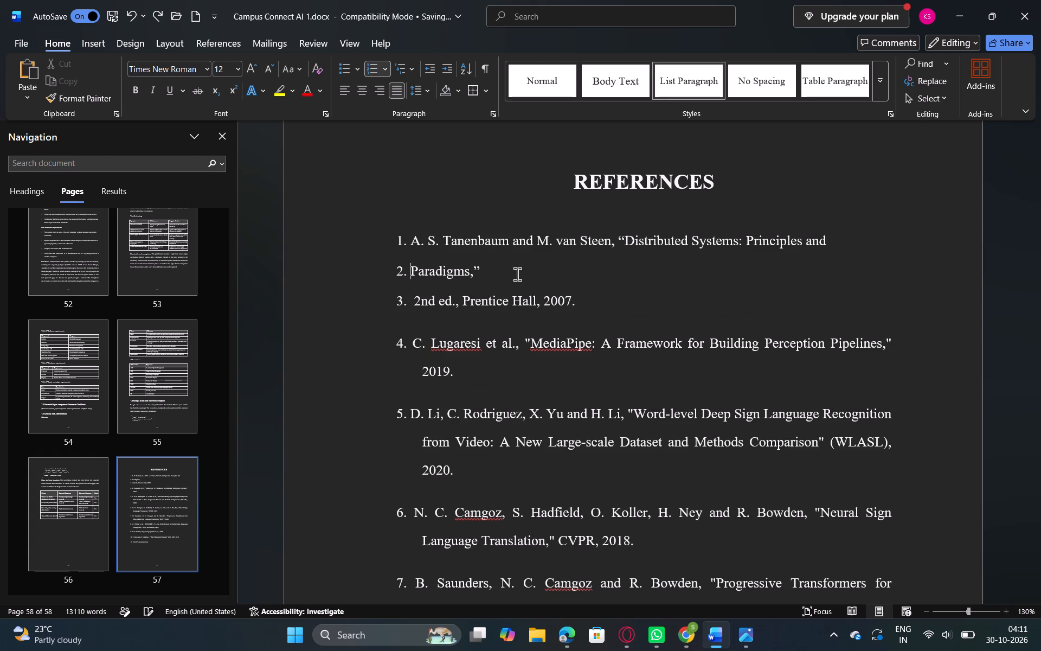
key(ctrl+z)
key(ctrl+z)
Undo earlier edits, from the front matter blank lines back through the first reference's replacement to the appendix table change.
key(ctrl+z)
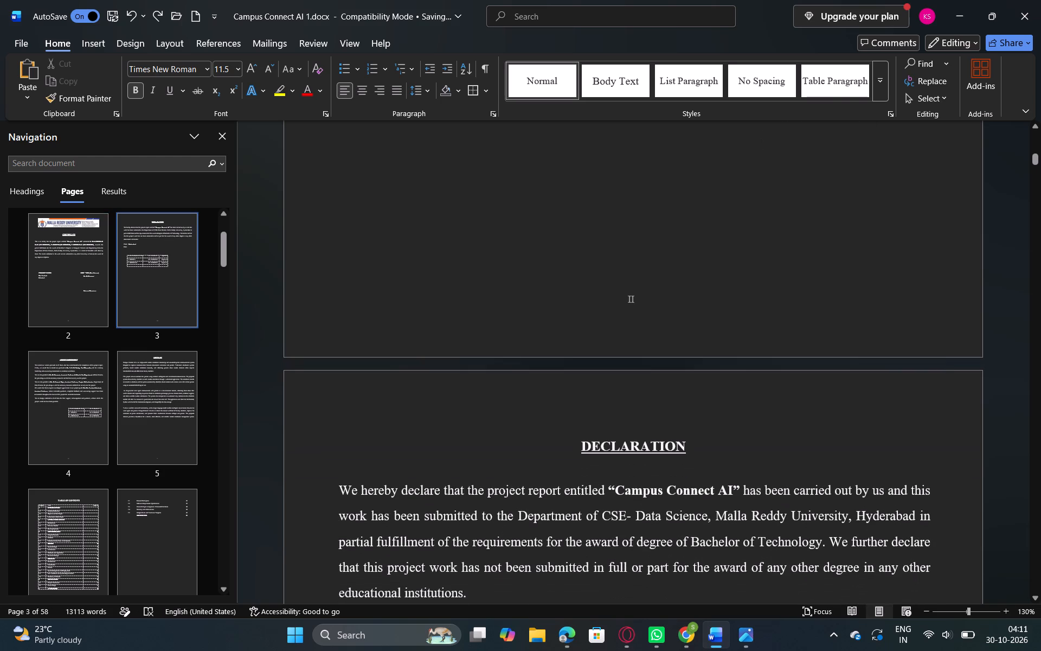
scroll(517, 274, down, 20)
scroll(517, 274, down, 2)
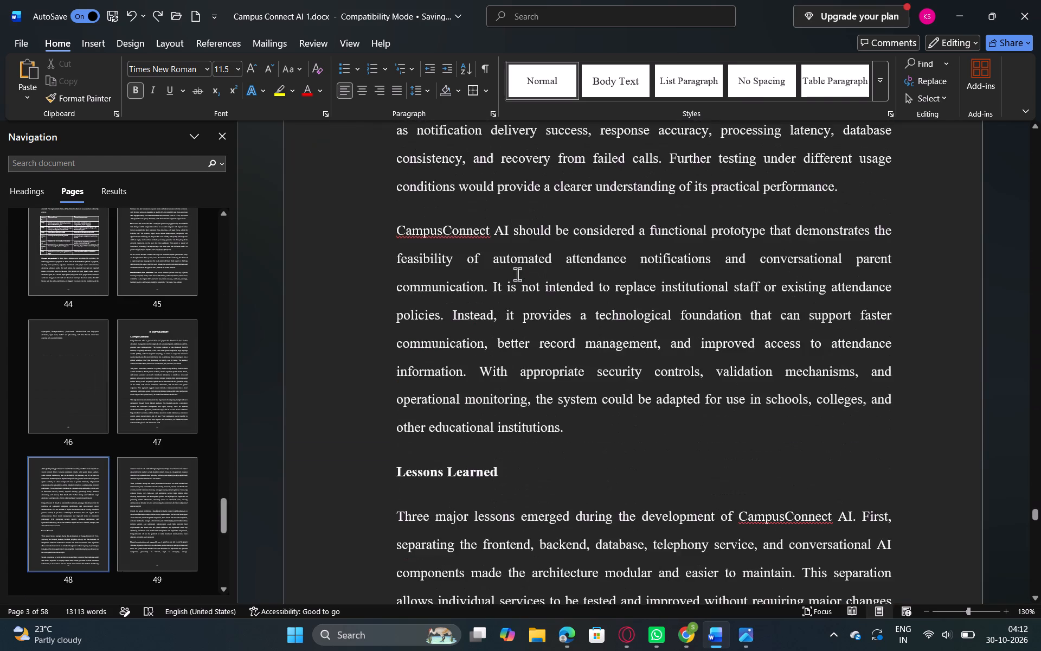
scroll(517, 274, down, 14)
scroll(517, 274, down, 16)
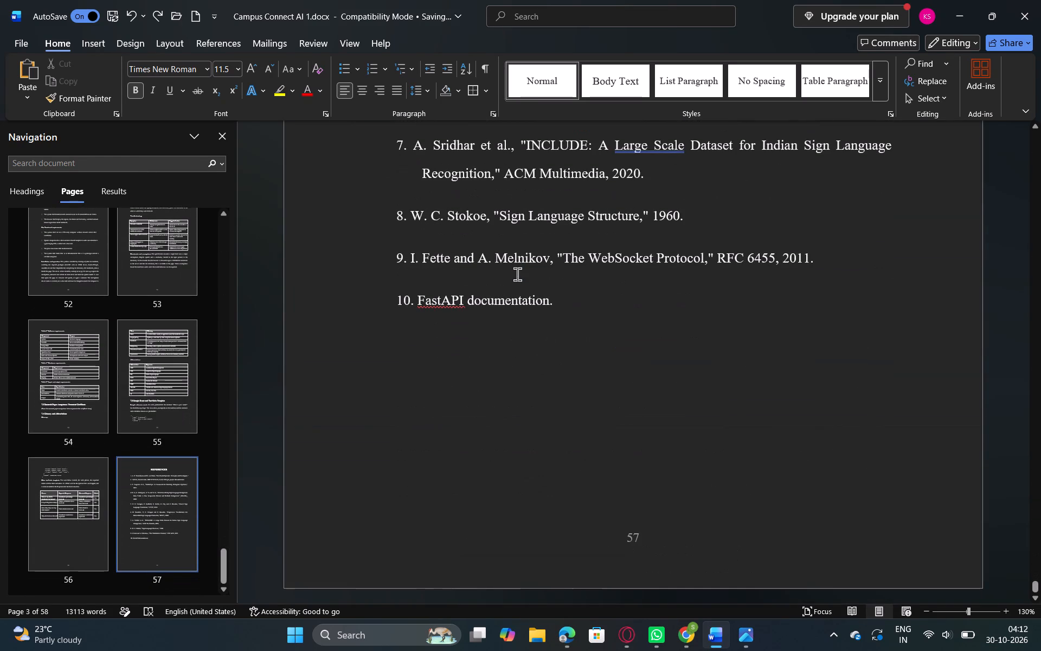
scroll(517, 274, right, 2)
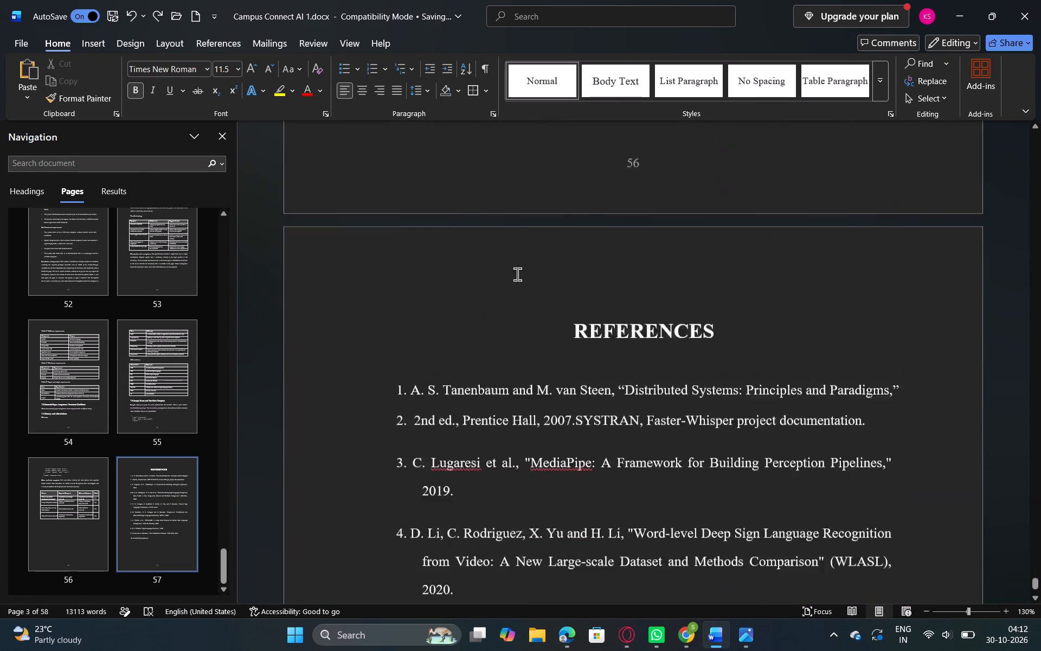
scroll(517, 274, right, 3)
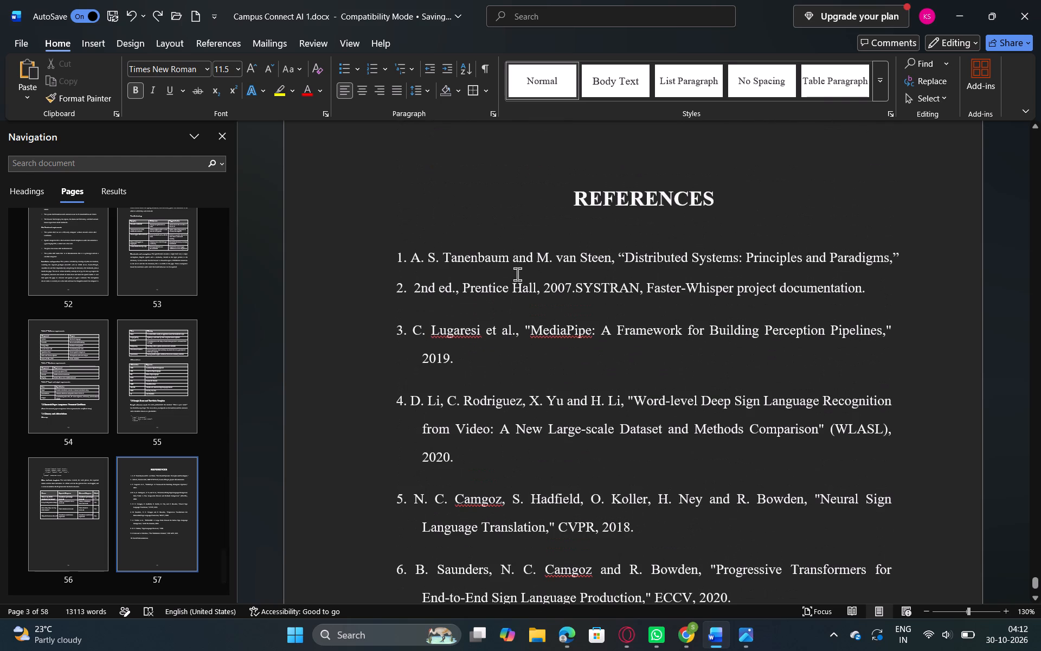
click(128, 10)
click(128, 10)
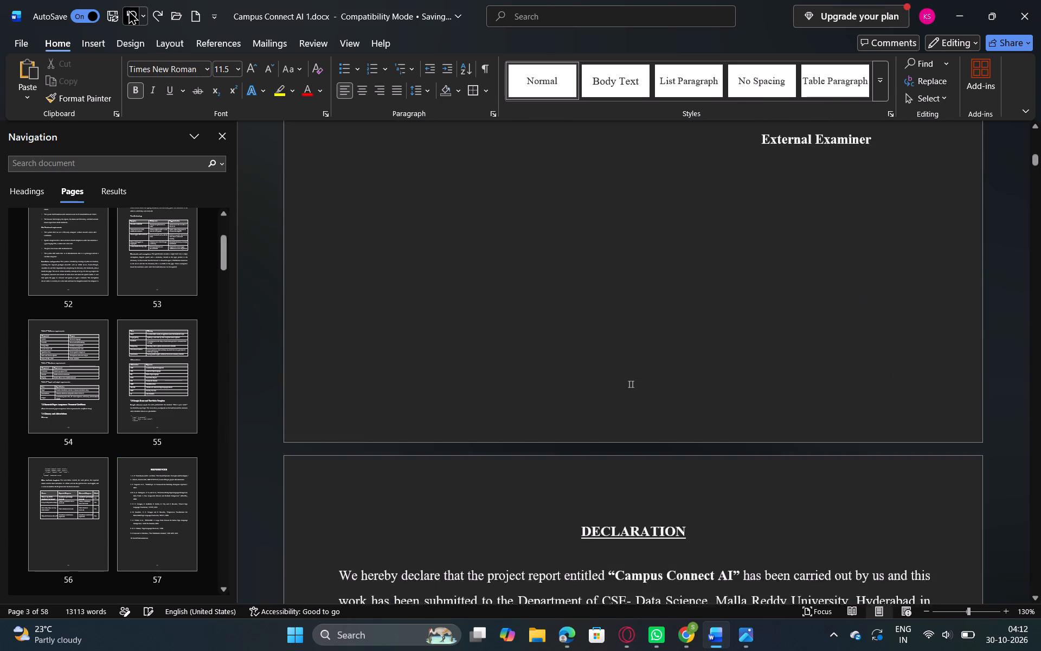
click(128, 10)
click(128, 10)
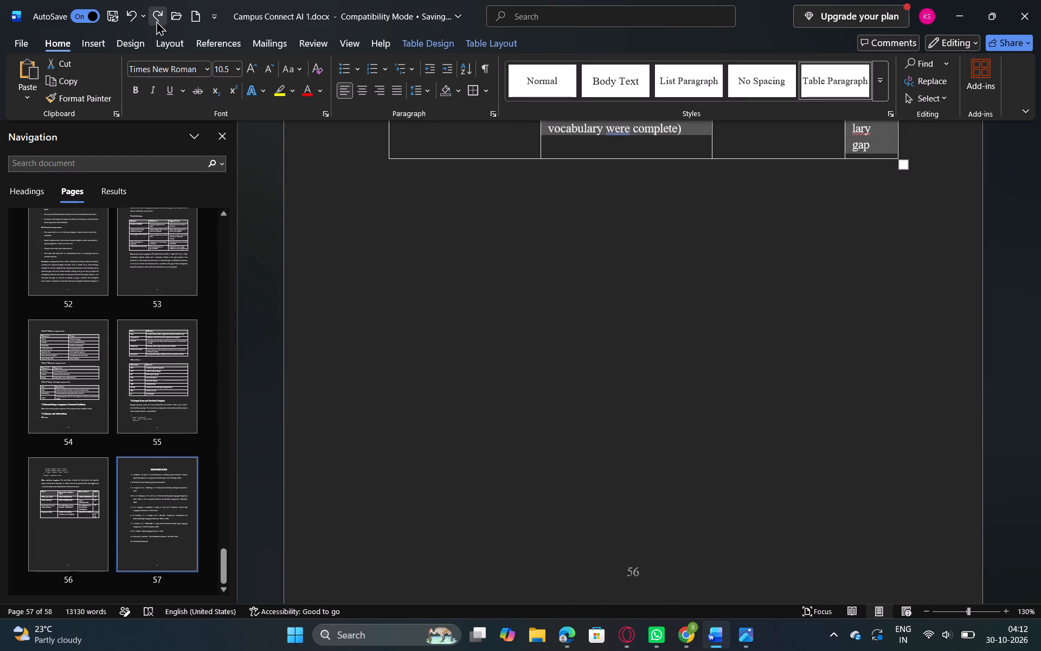
Redo the last undone appendix table edit and check the entries under REFERENCES.
click(155, 14)
scroll(292, 214, down, 1)
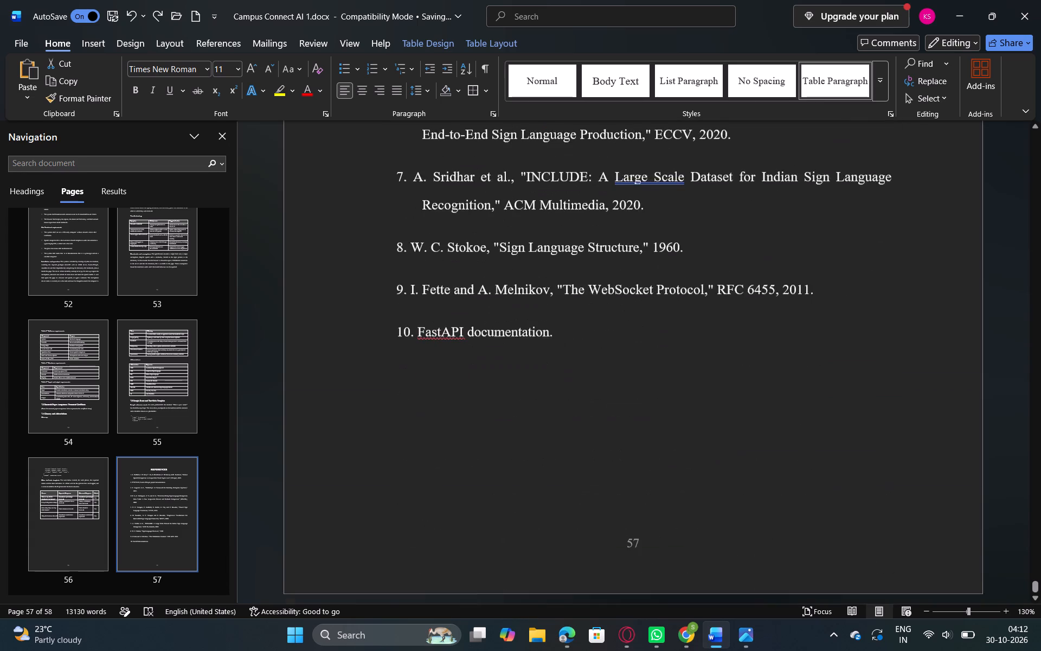
scroll(292, 214, up, 2)
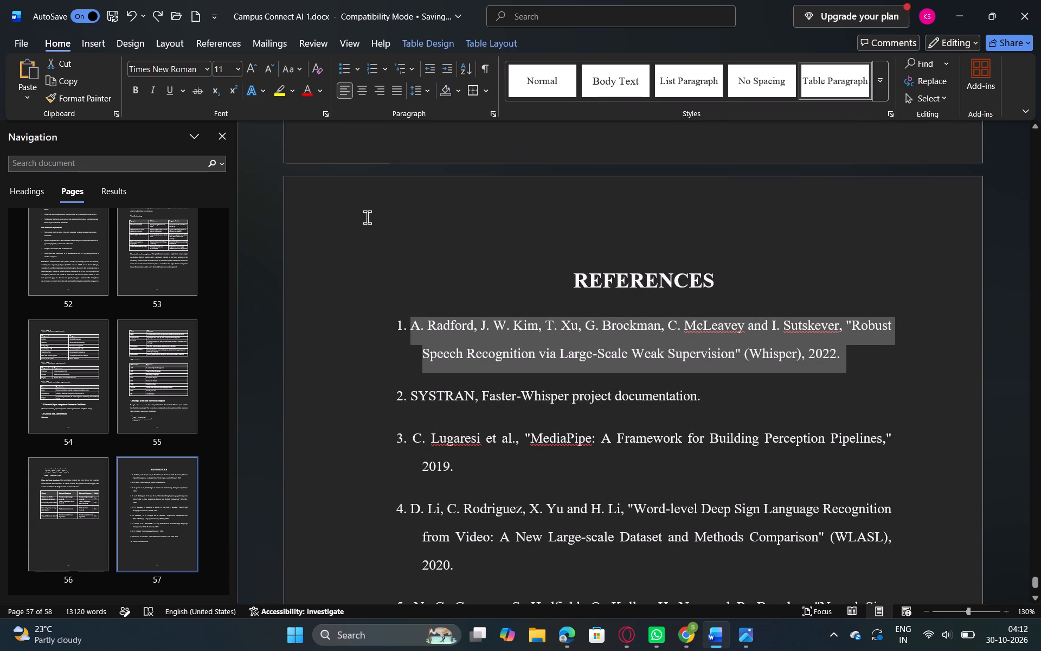
click(367, 217)
scroll(367, 217, down, 1)
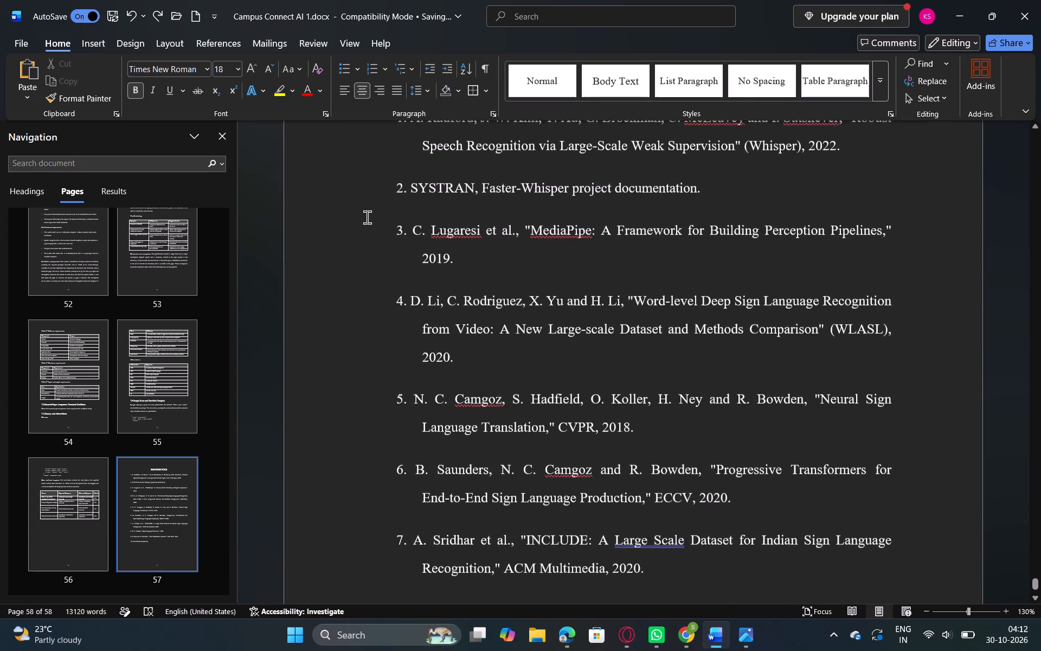